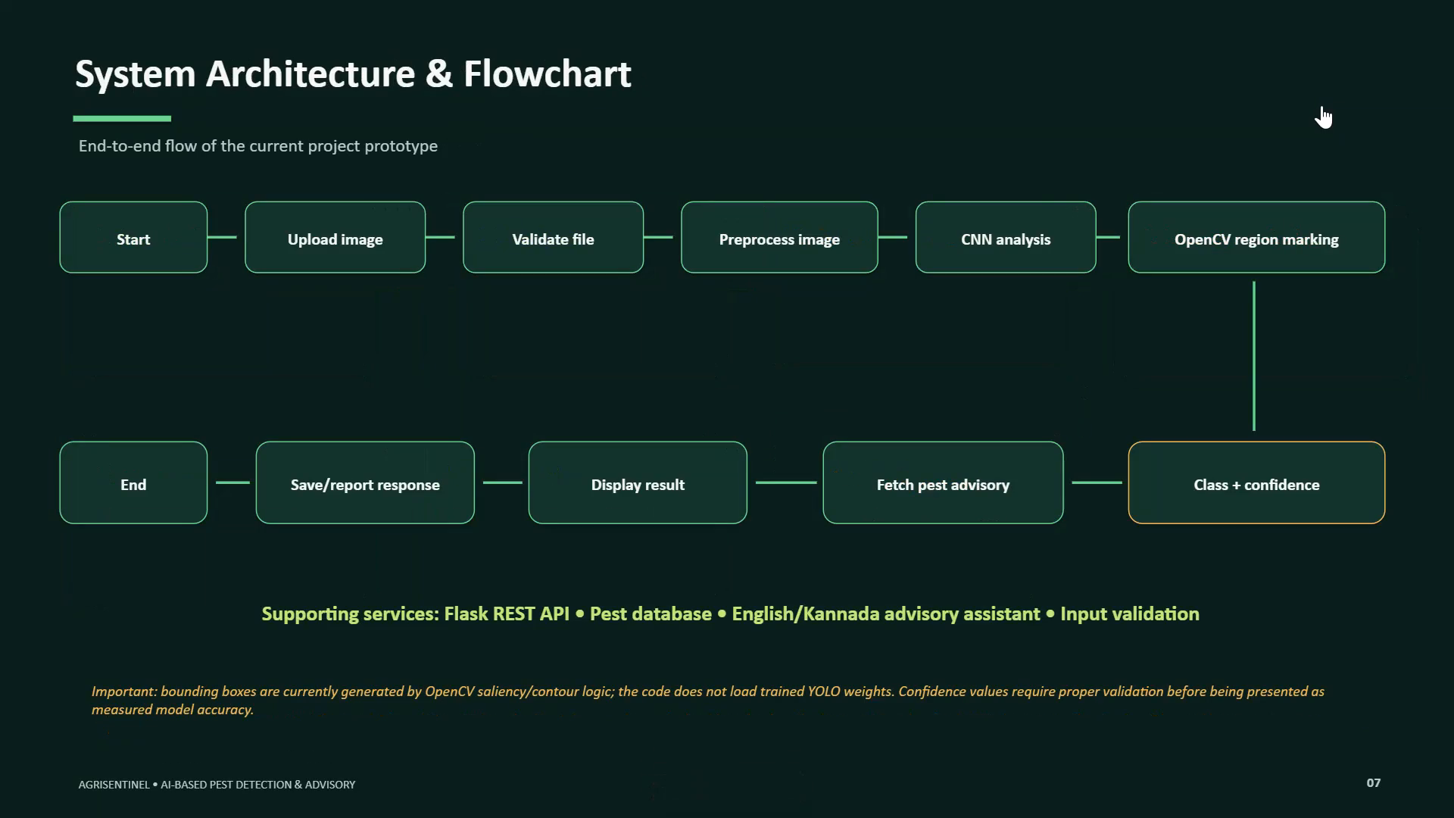
Review the remaining slideshow slides from System Architecture & Flowchart through Project Results & Output and Future Scope to the Conclusion.
key(Right)
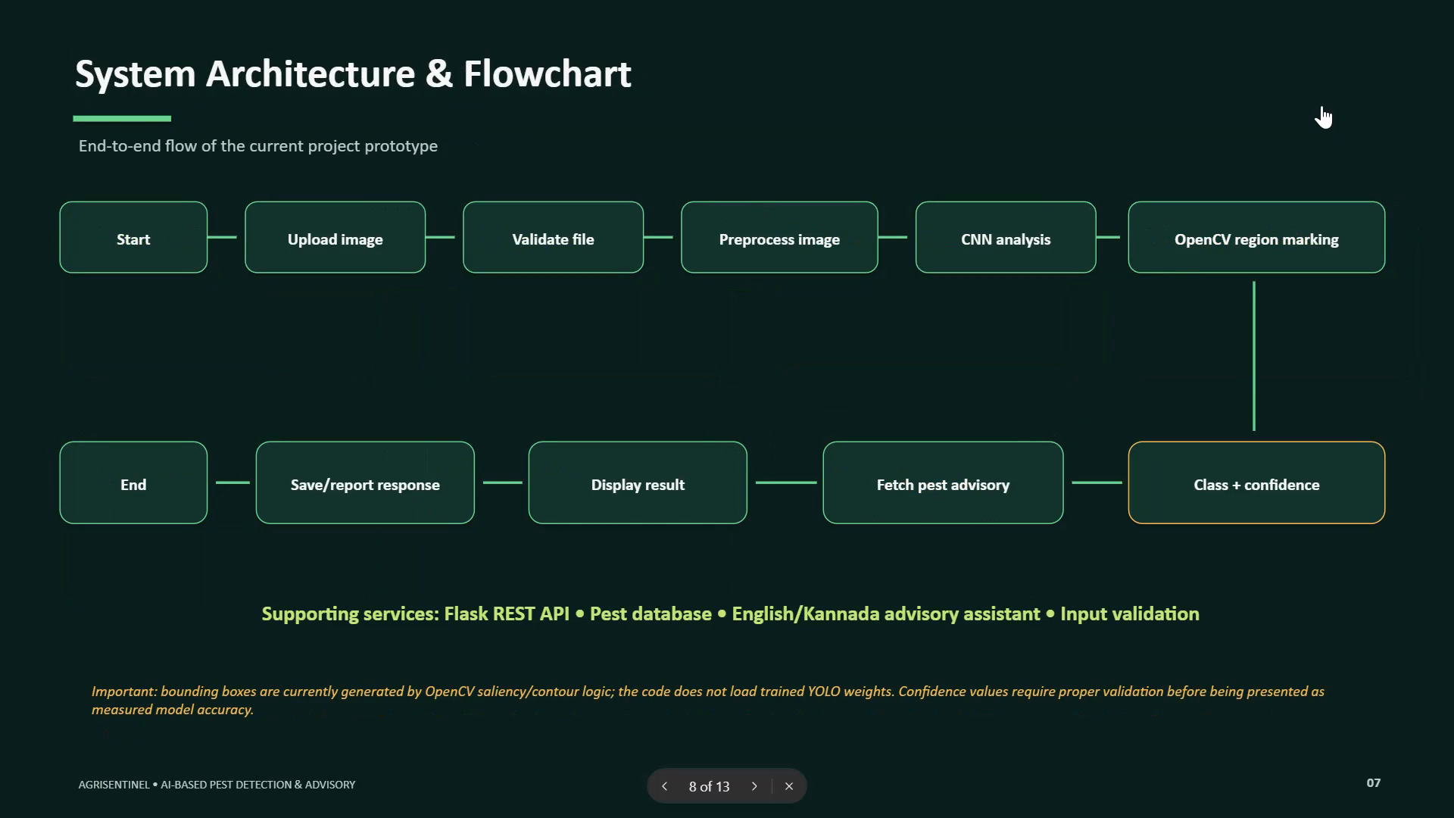
key(Right)
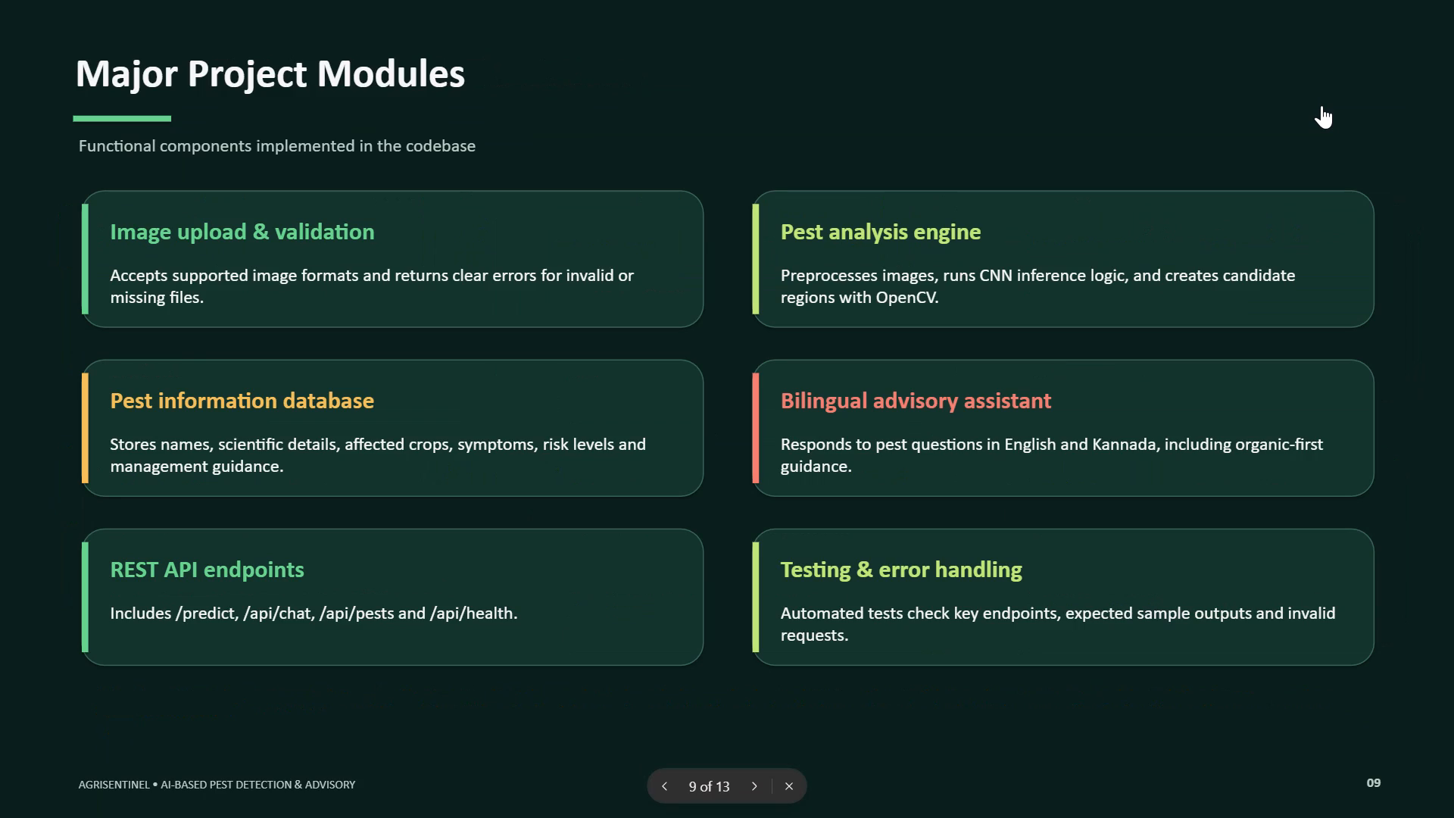
key(Right)
key(Right)
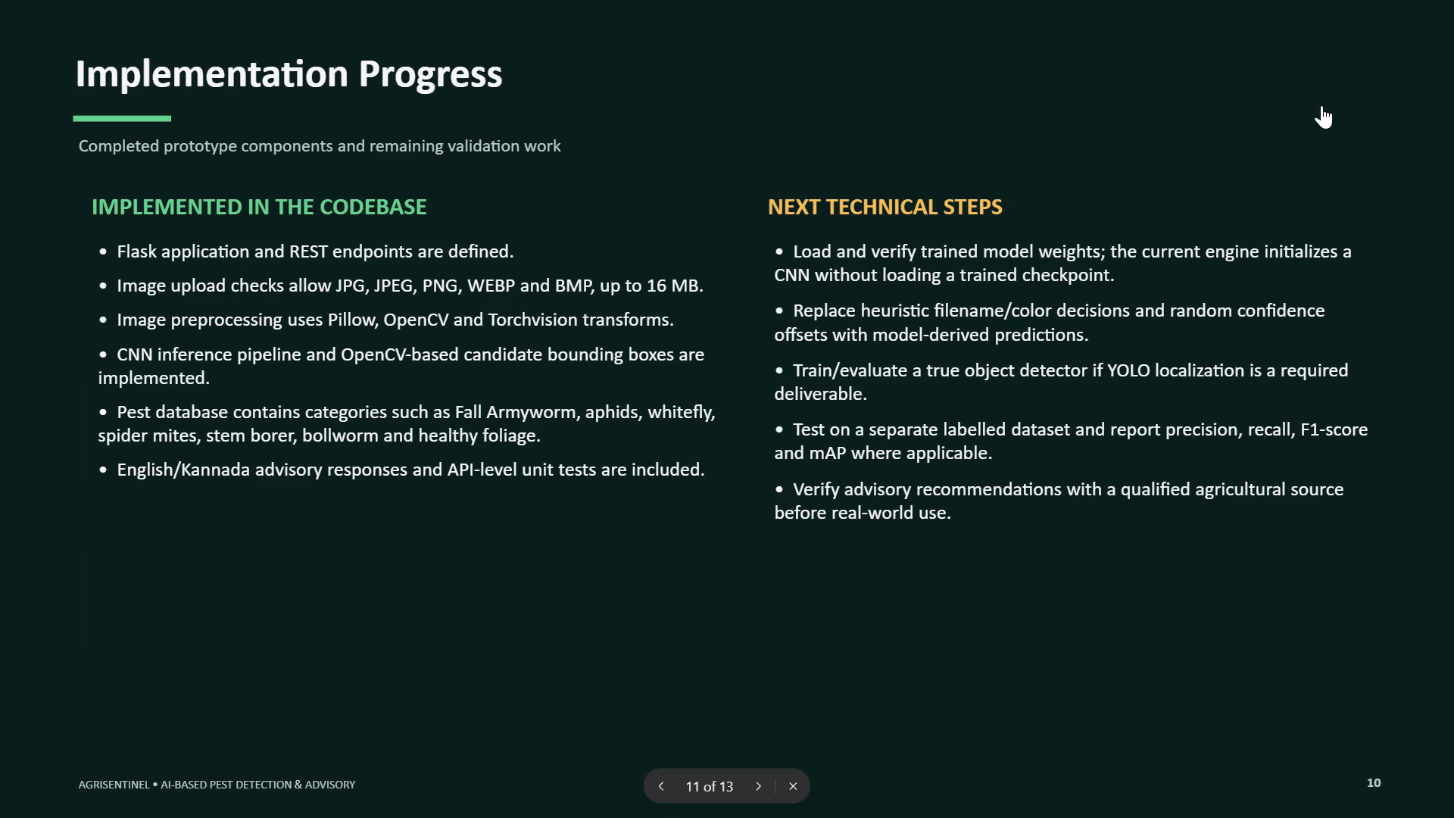
key(Right)
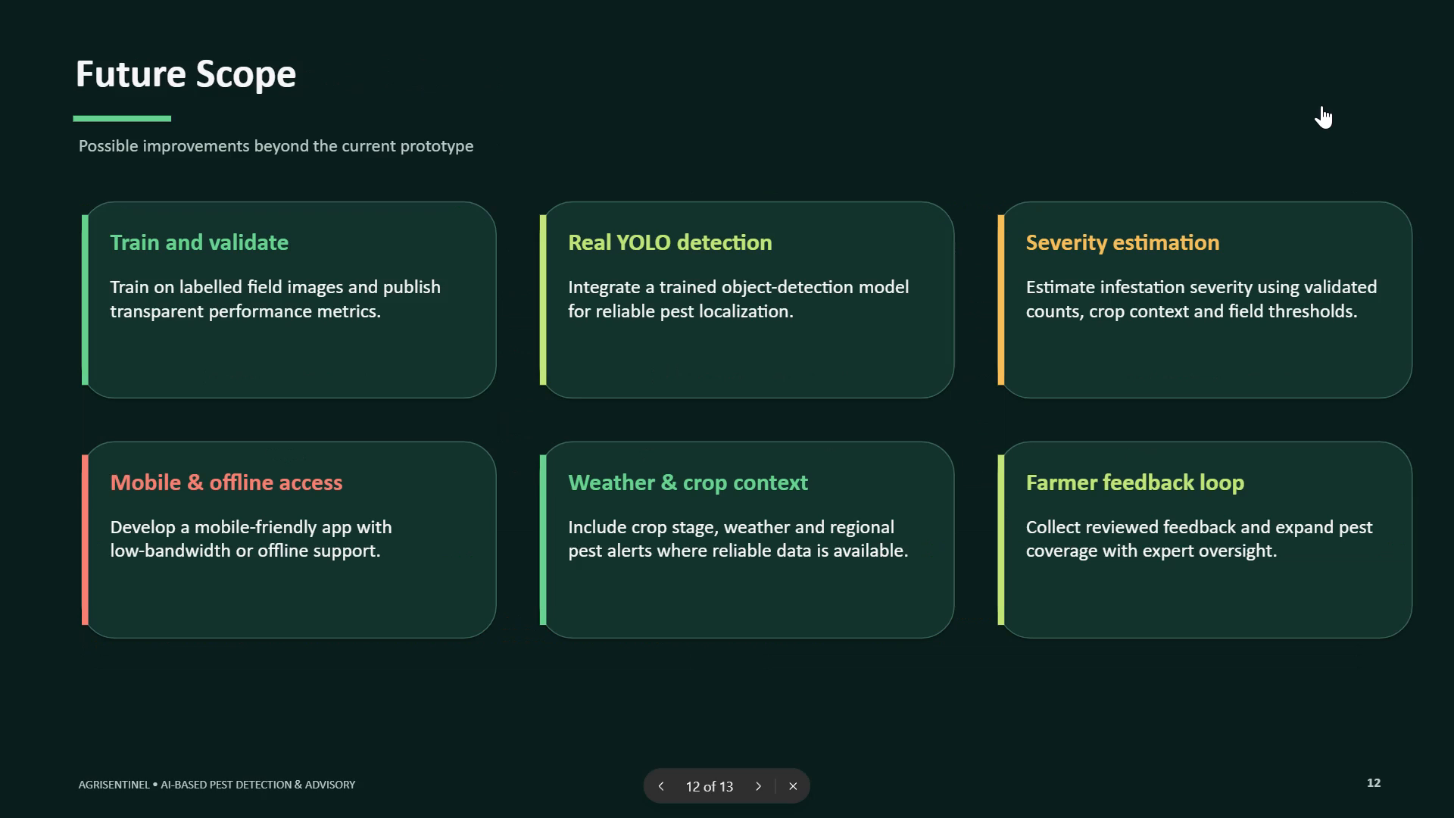
key(Left)
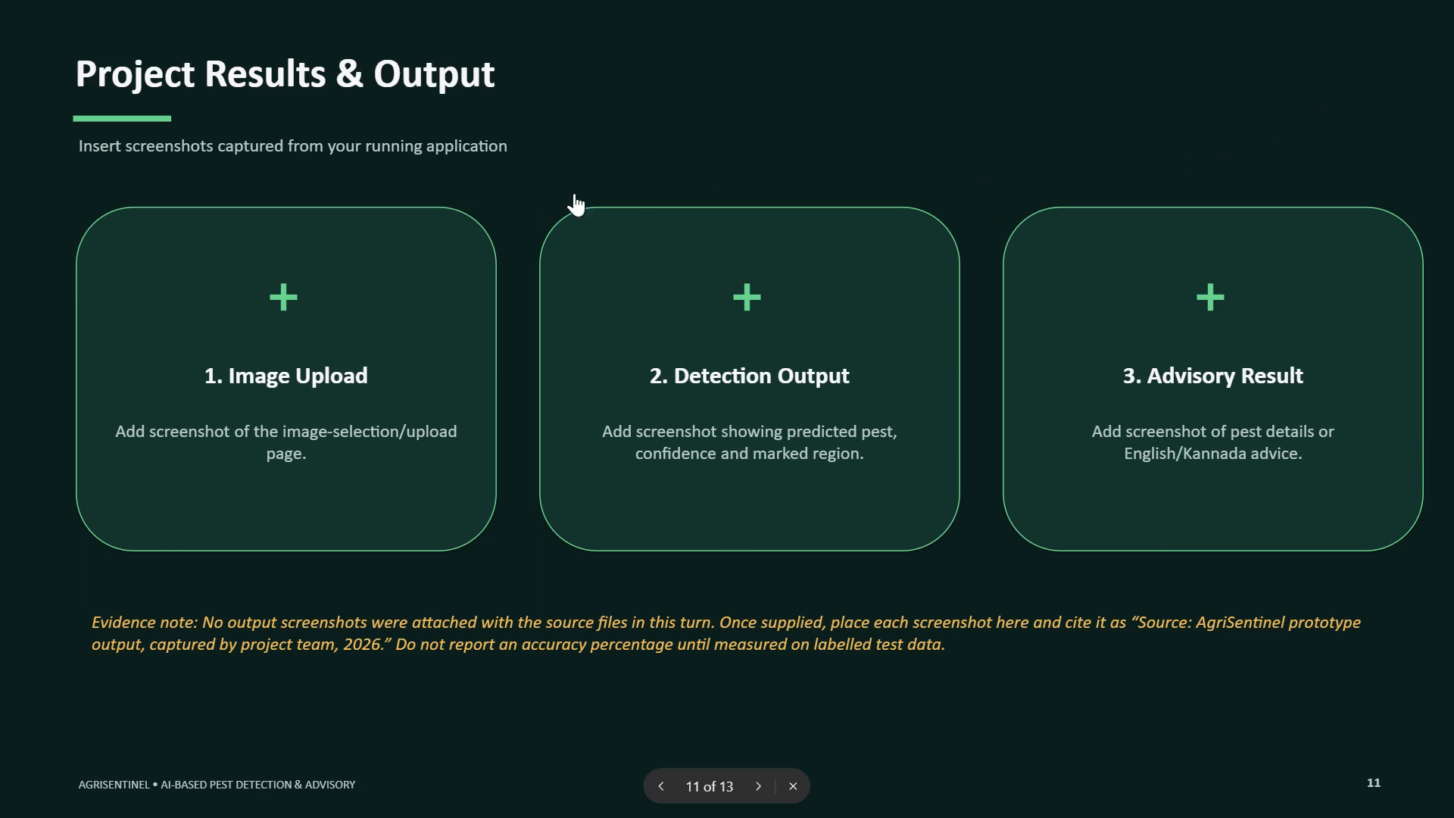
double_click(301, 291)
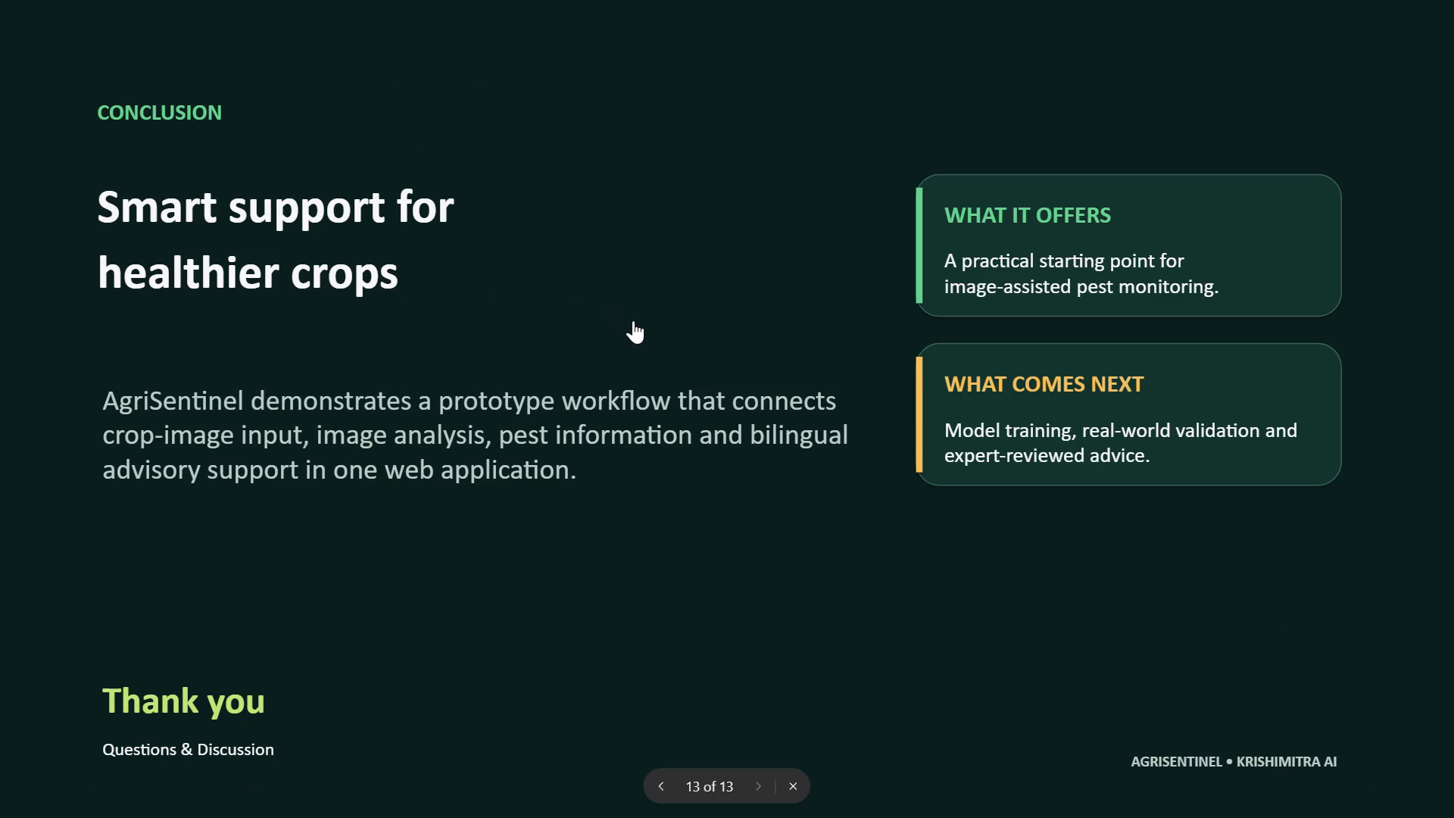
key(Left)
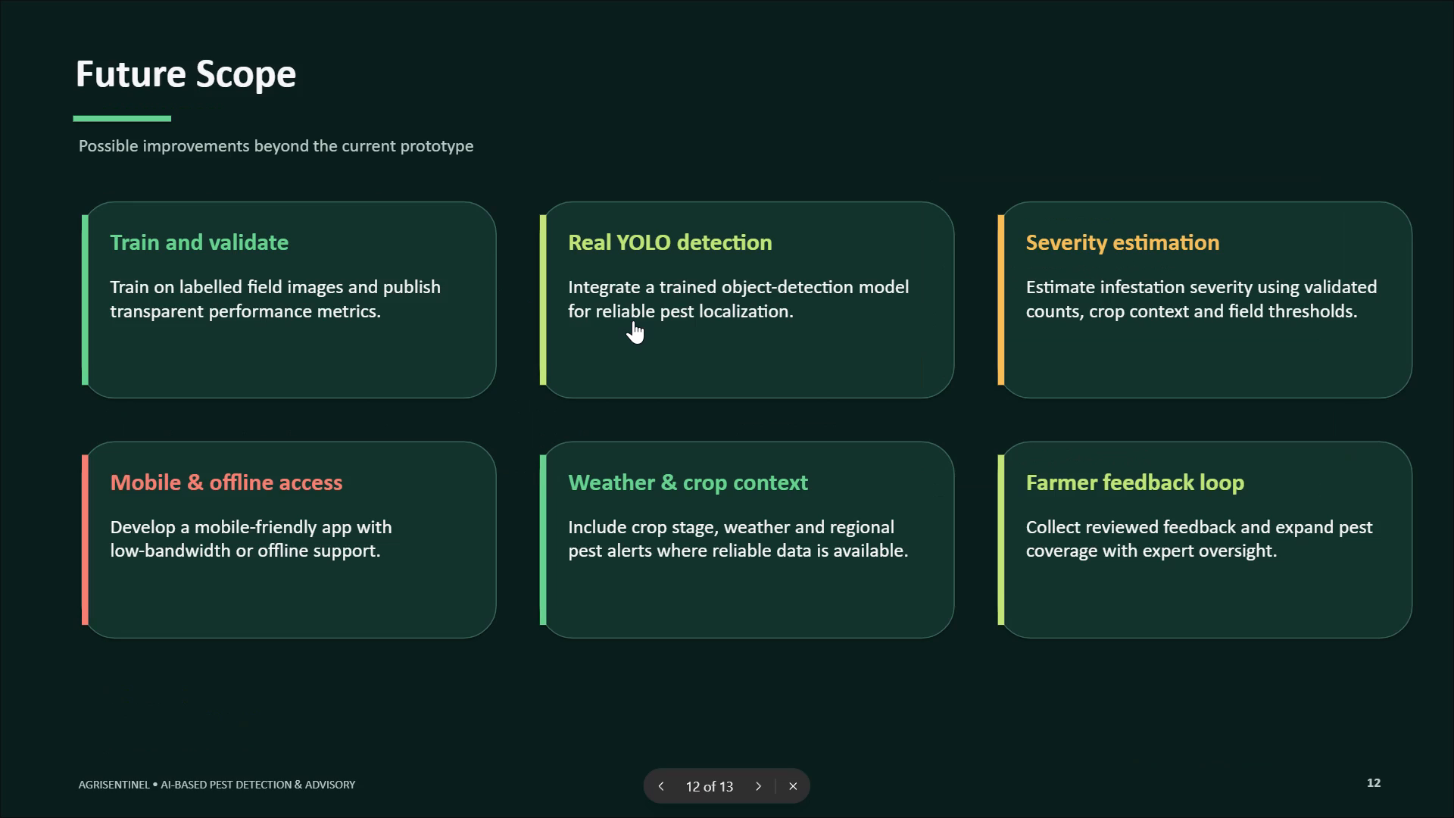
key(Left)
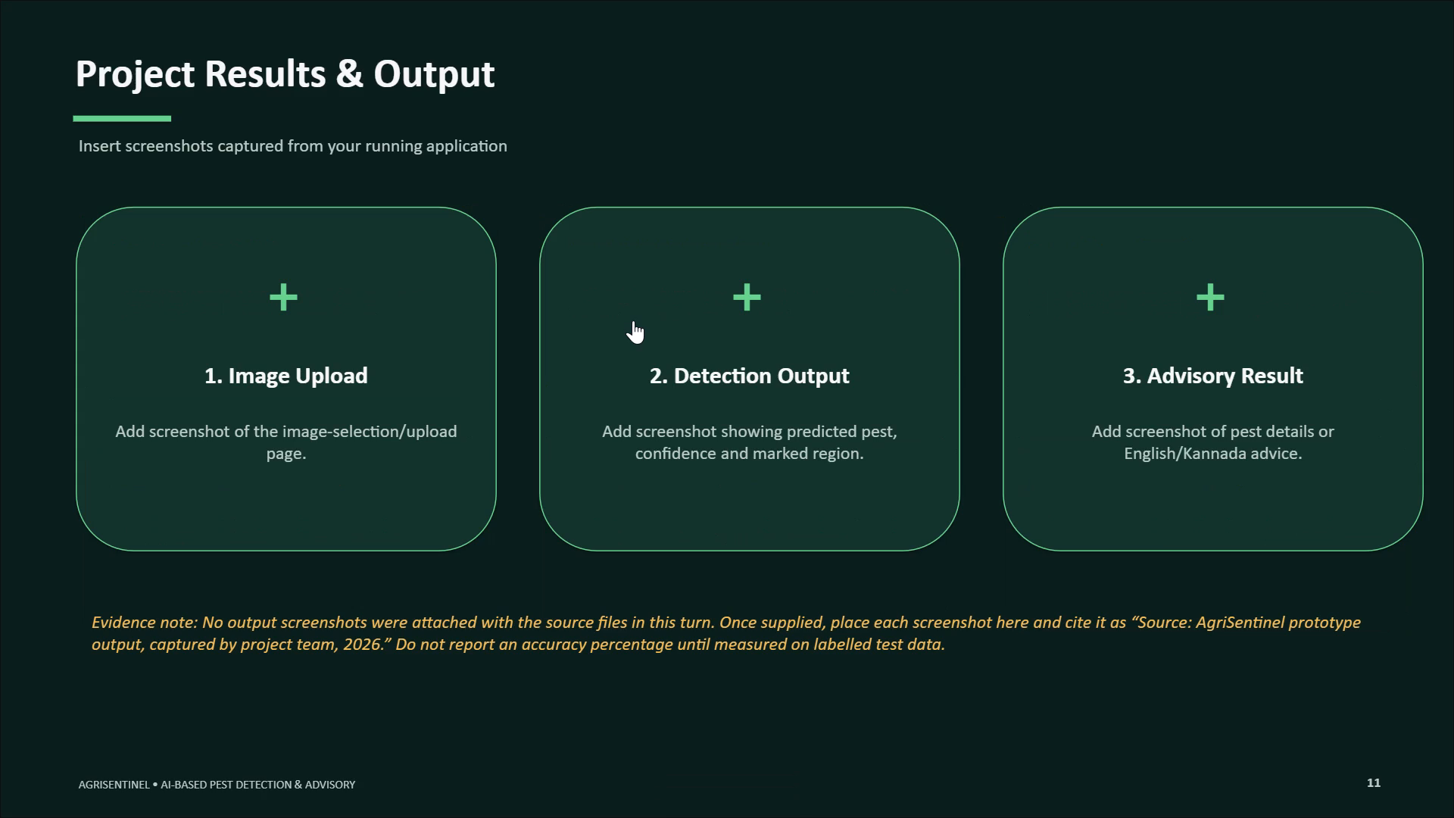
key(Left)
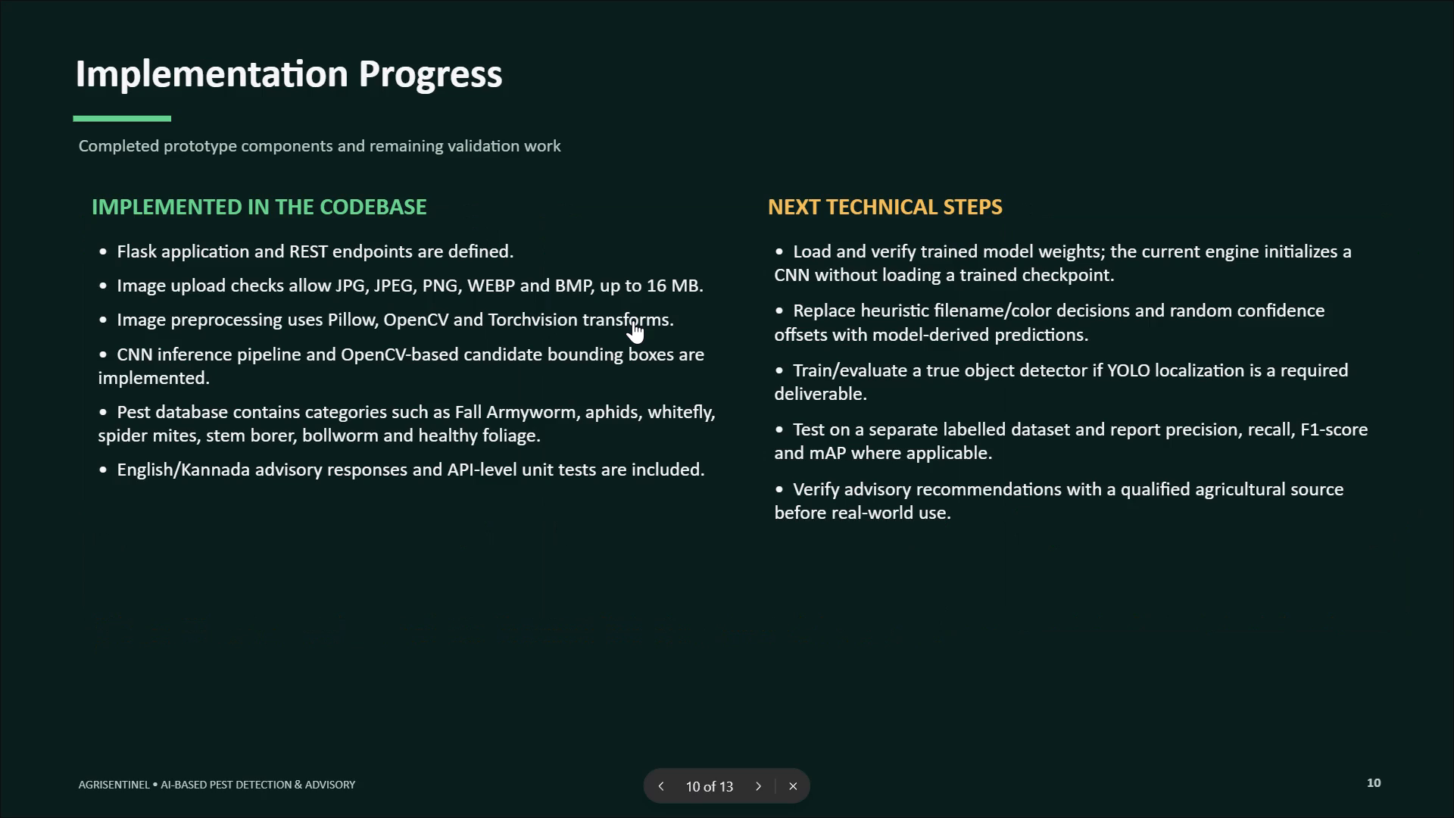
key(Right)
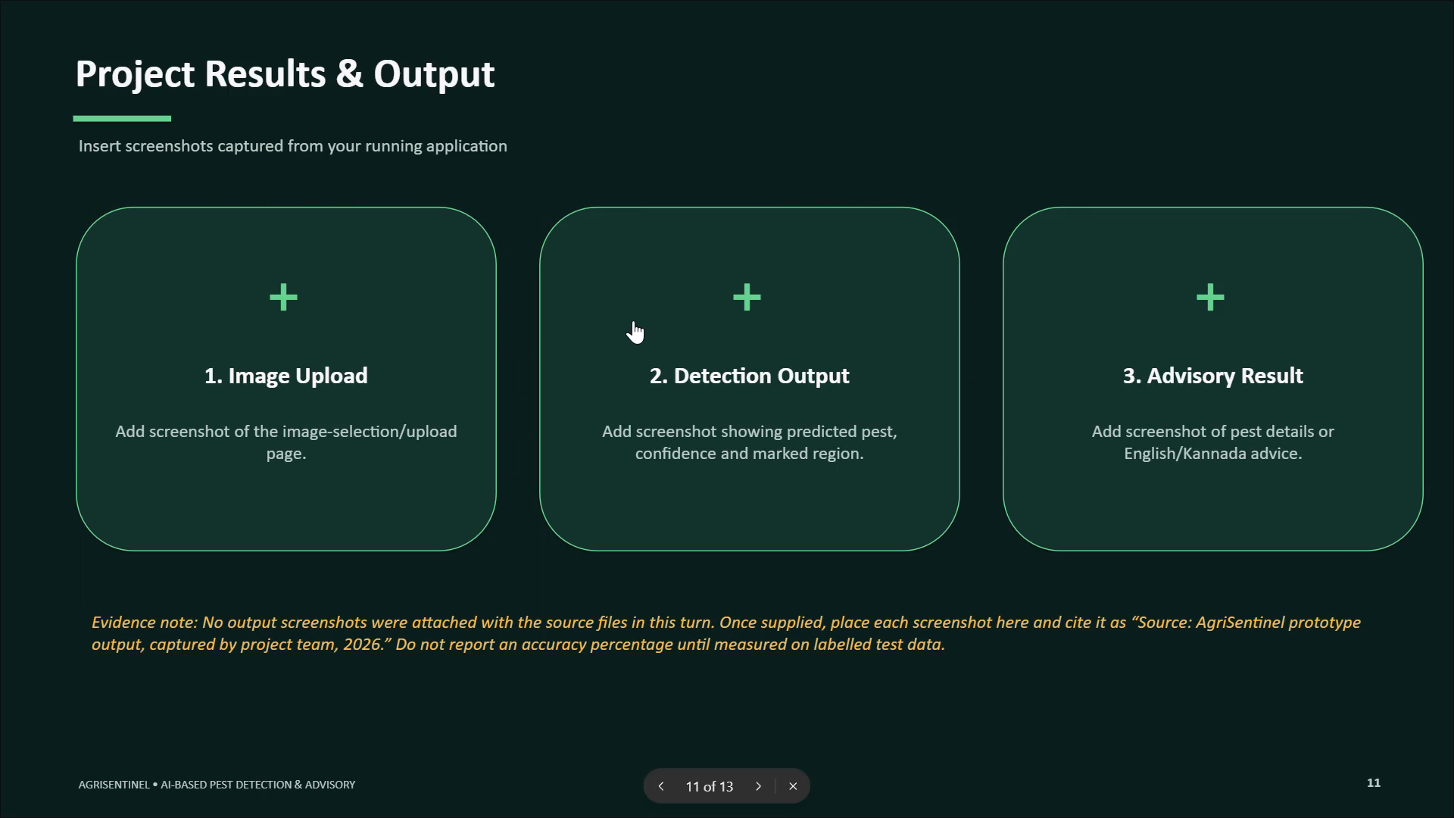
key(Left)
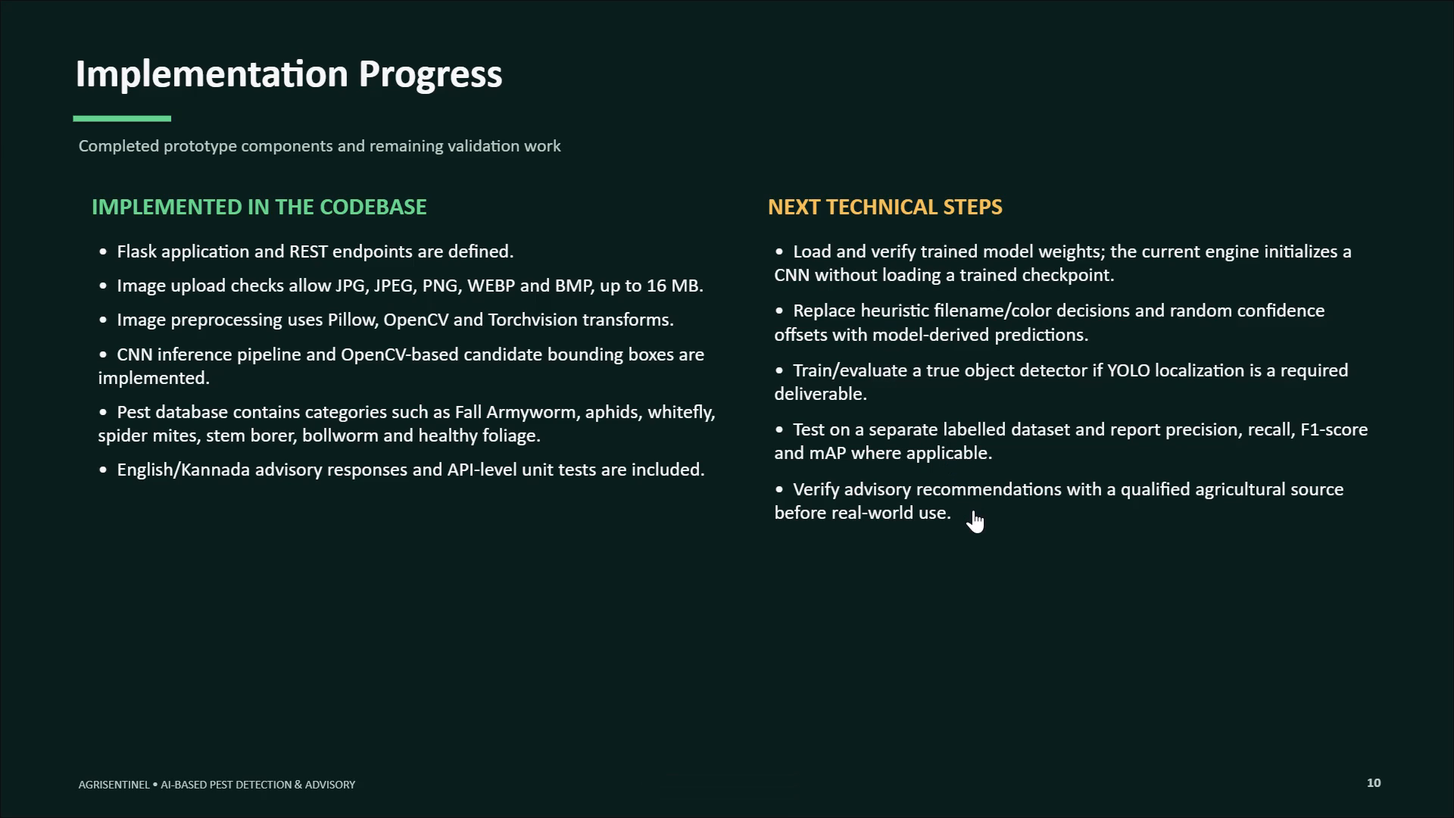
key(Left)
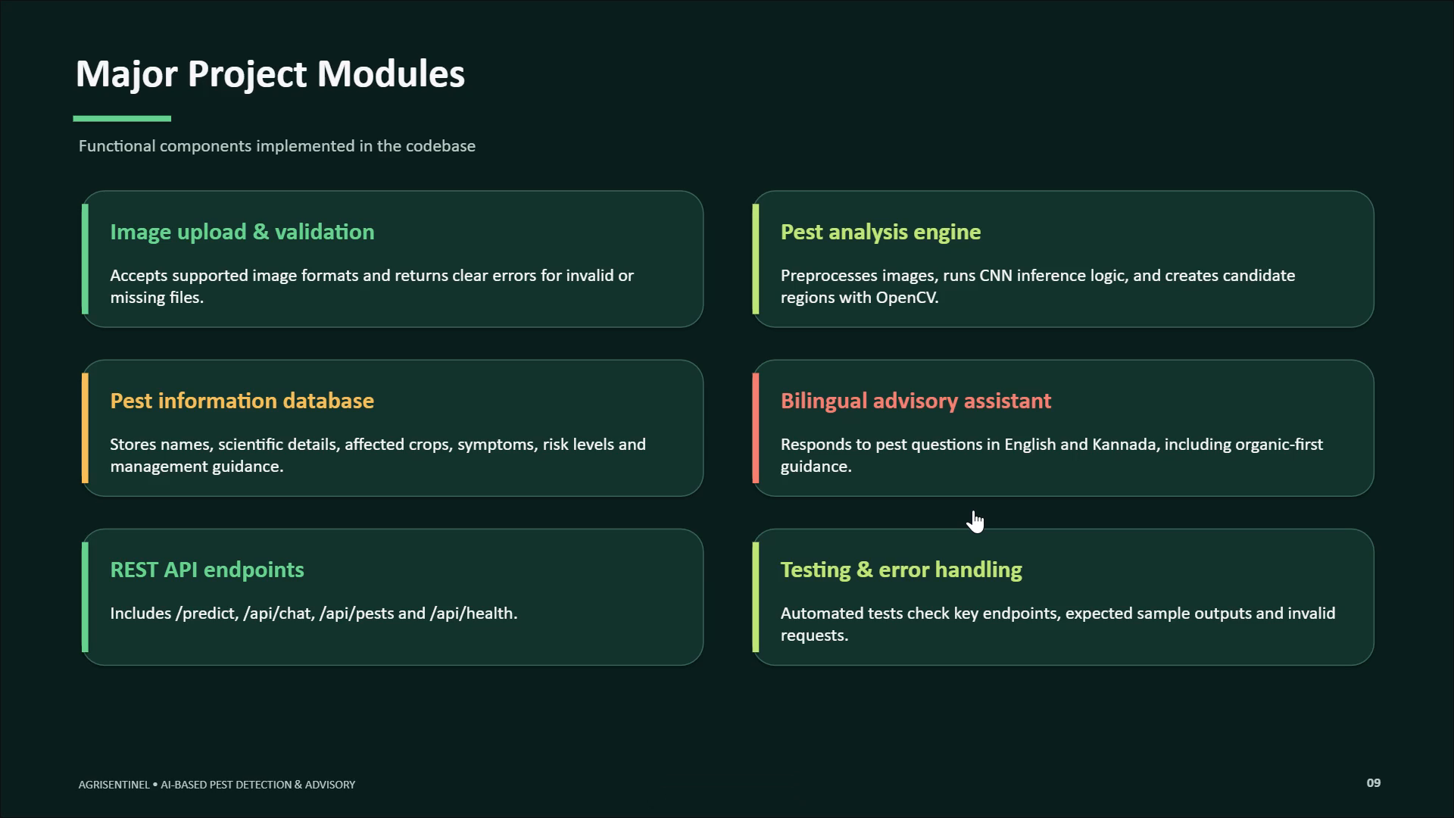
key(Left)
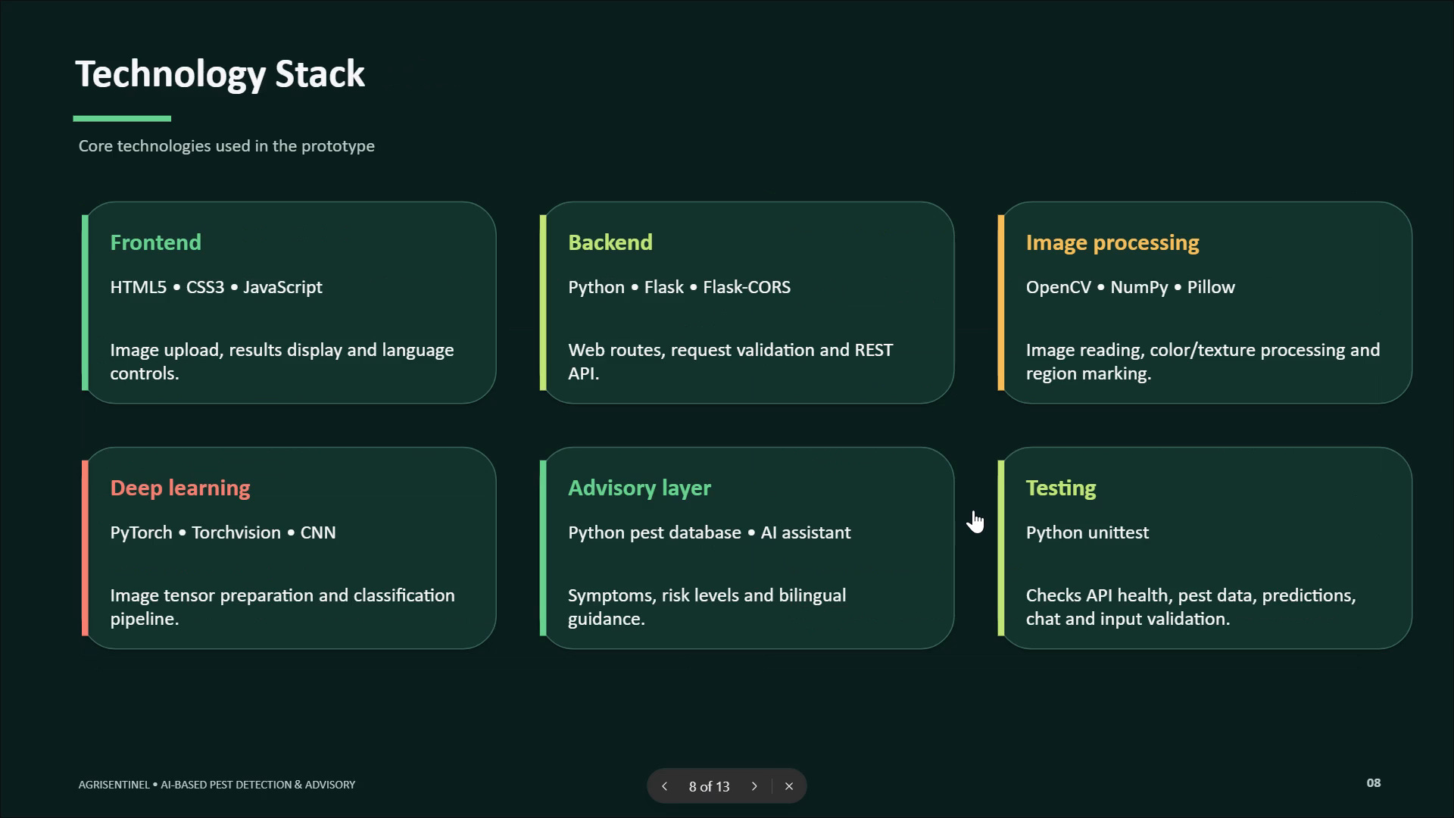
key(Left)
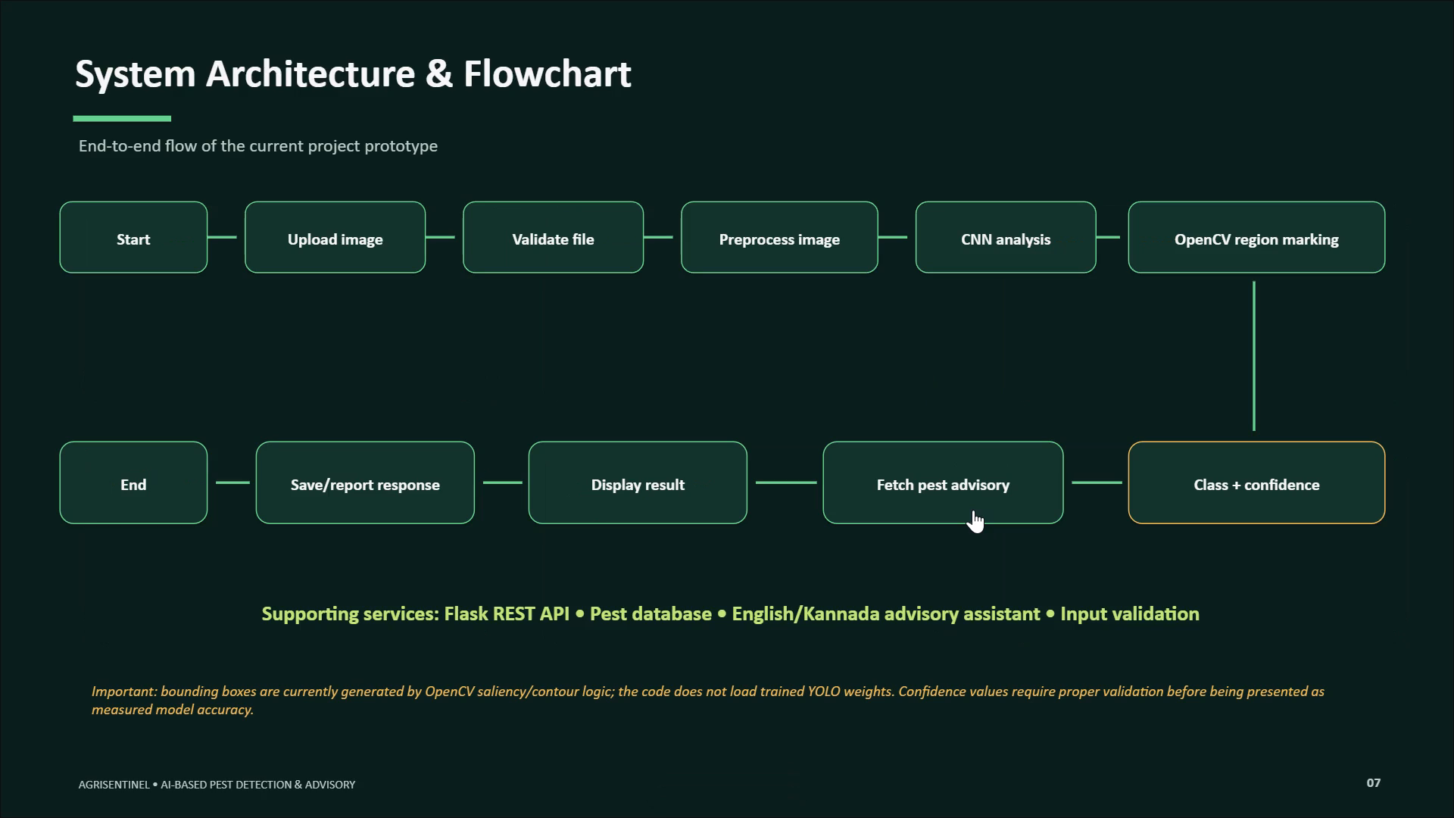
key(Left)
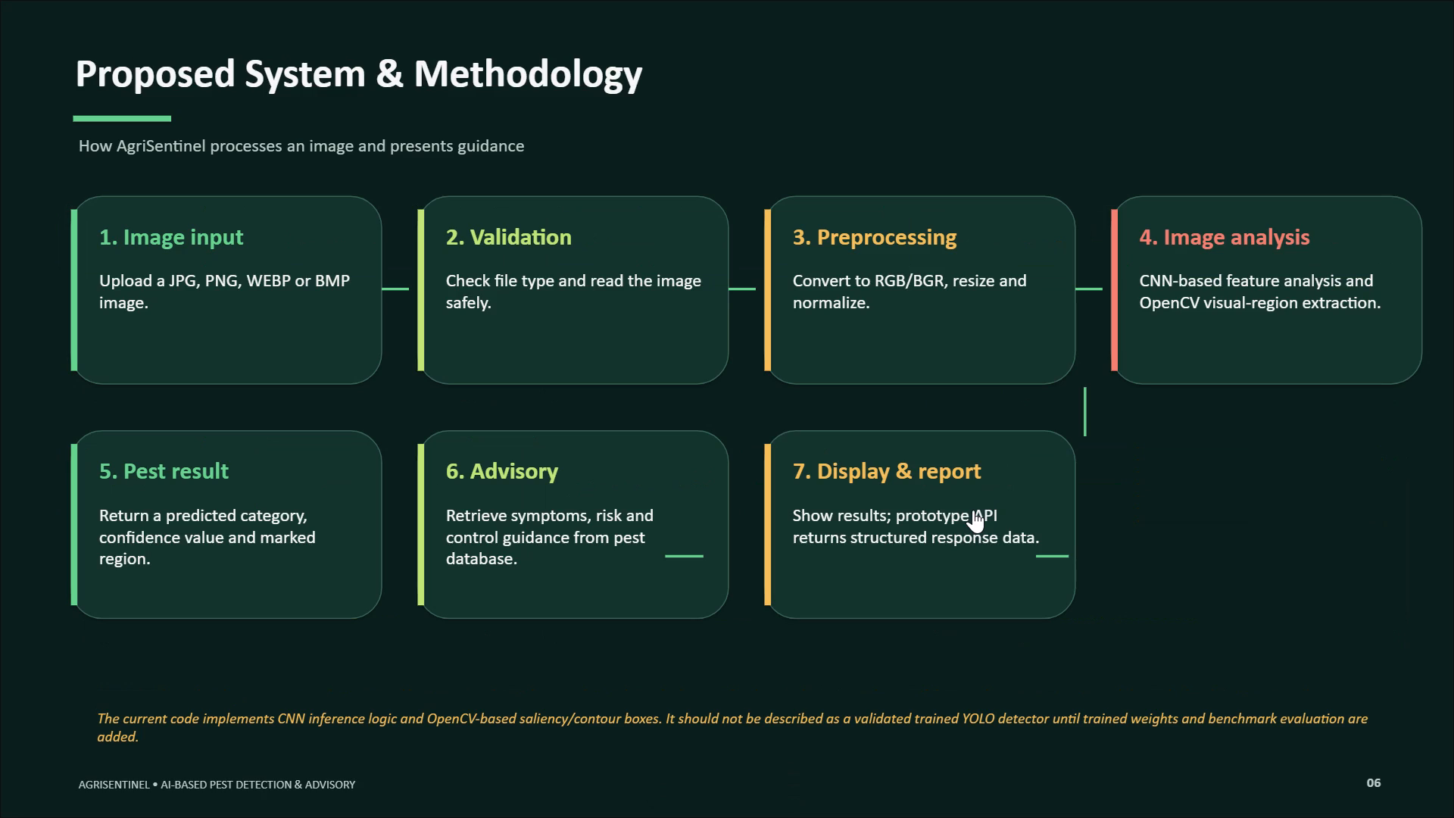
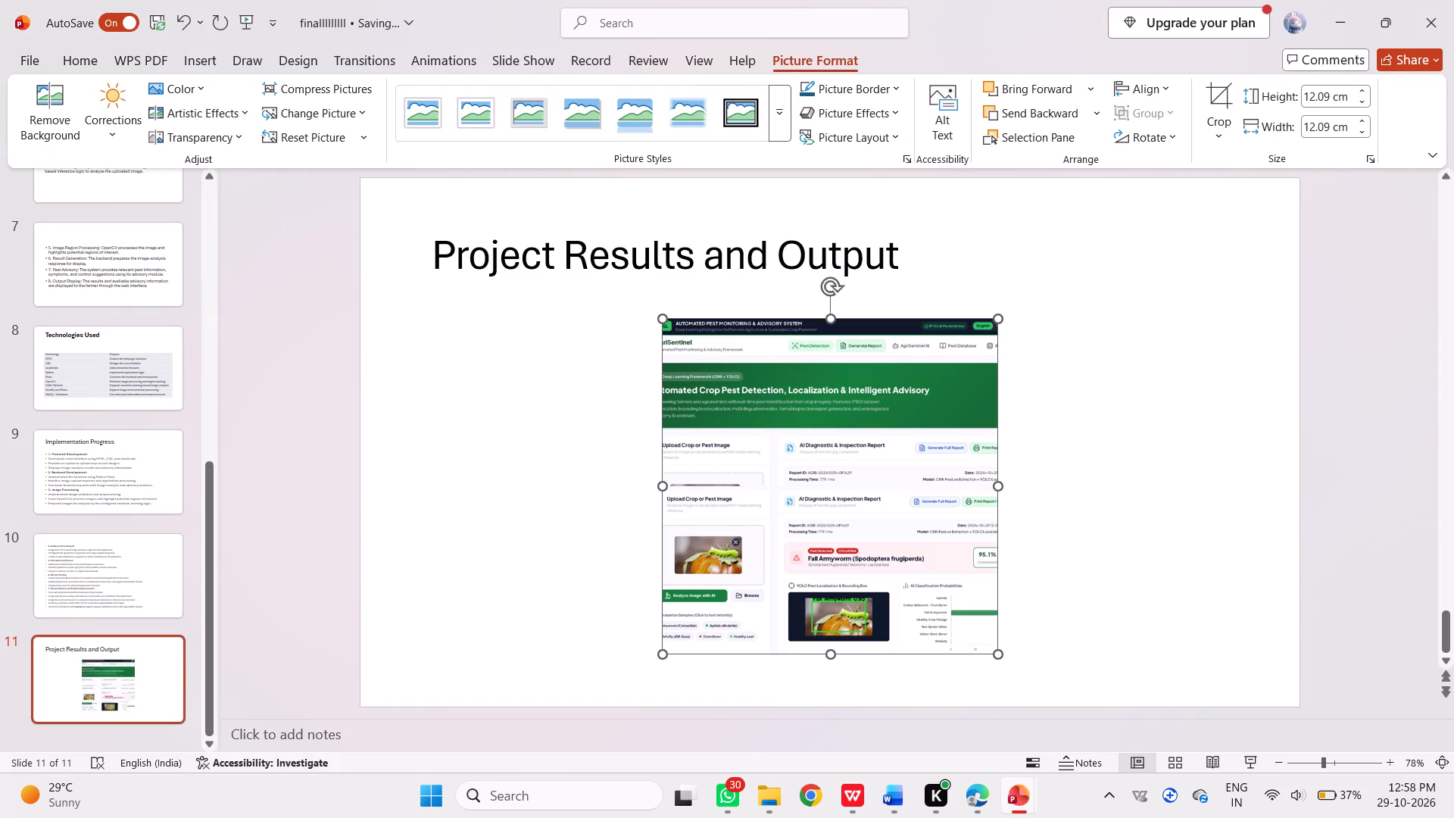
drag(758, 475, 619, 424)
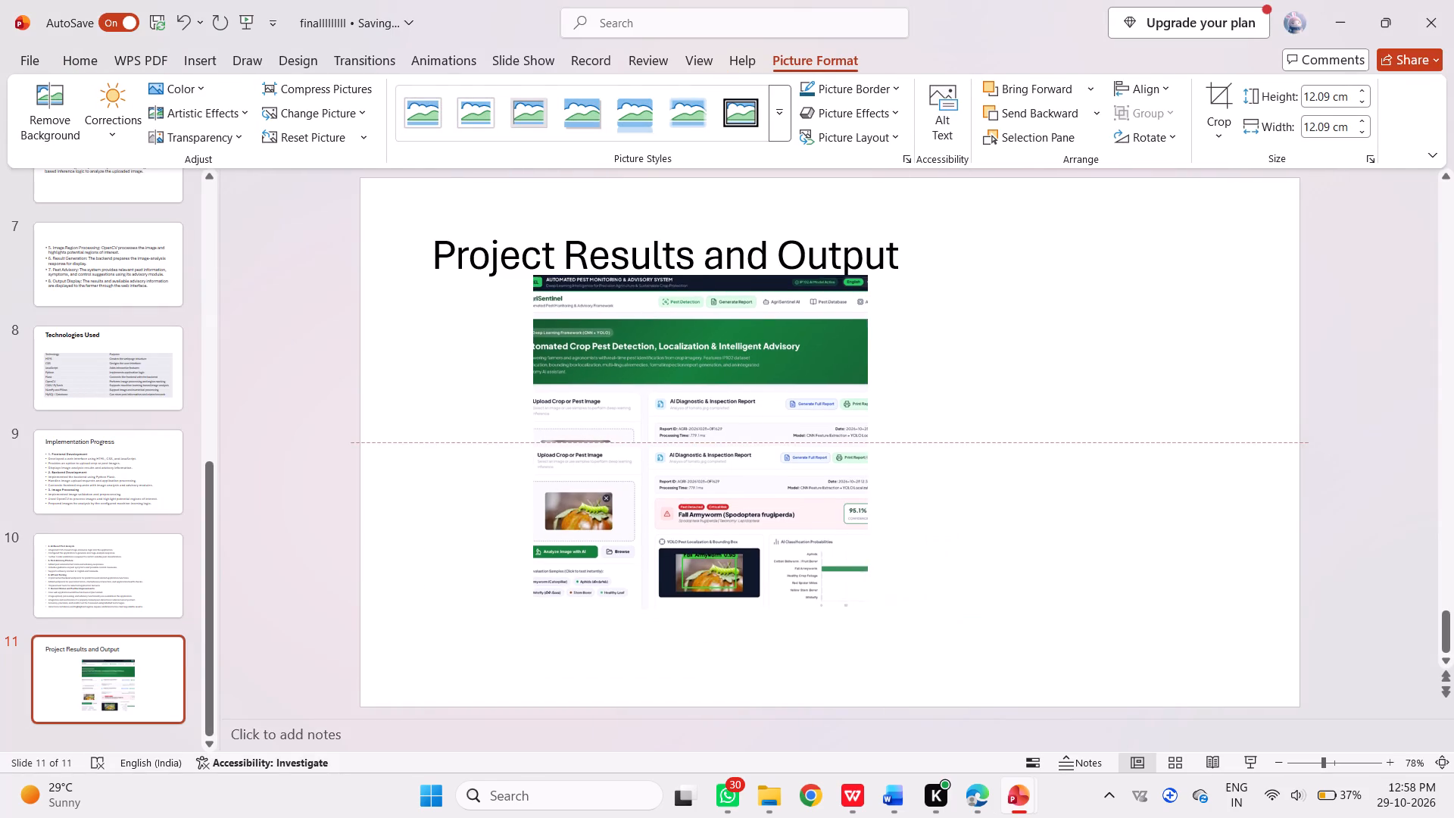
drag(619, 424, 569, 452)
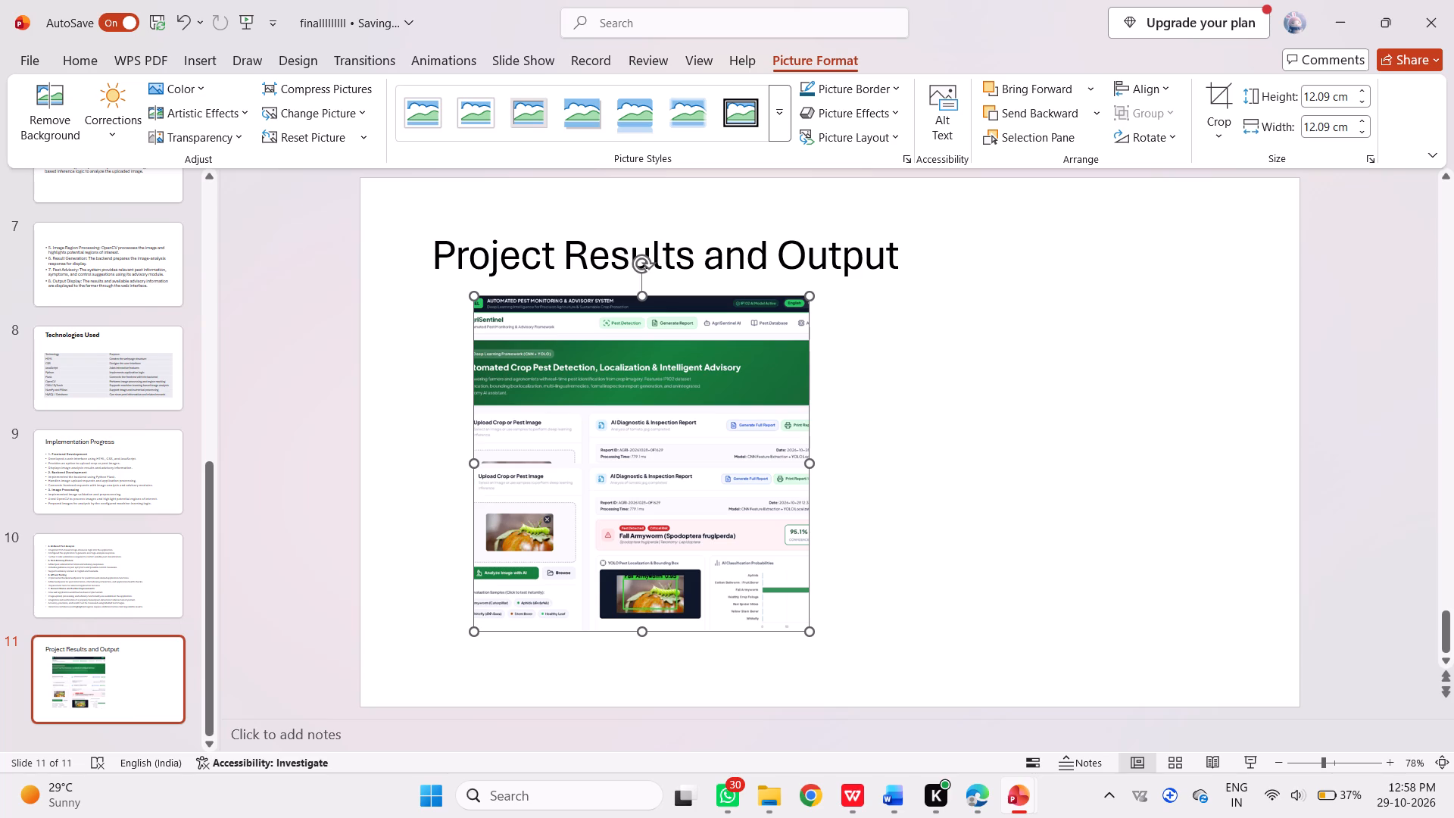
click(1076, 491)
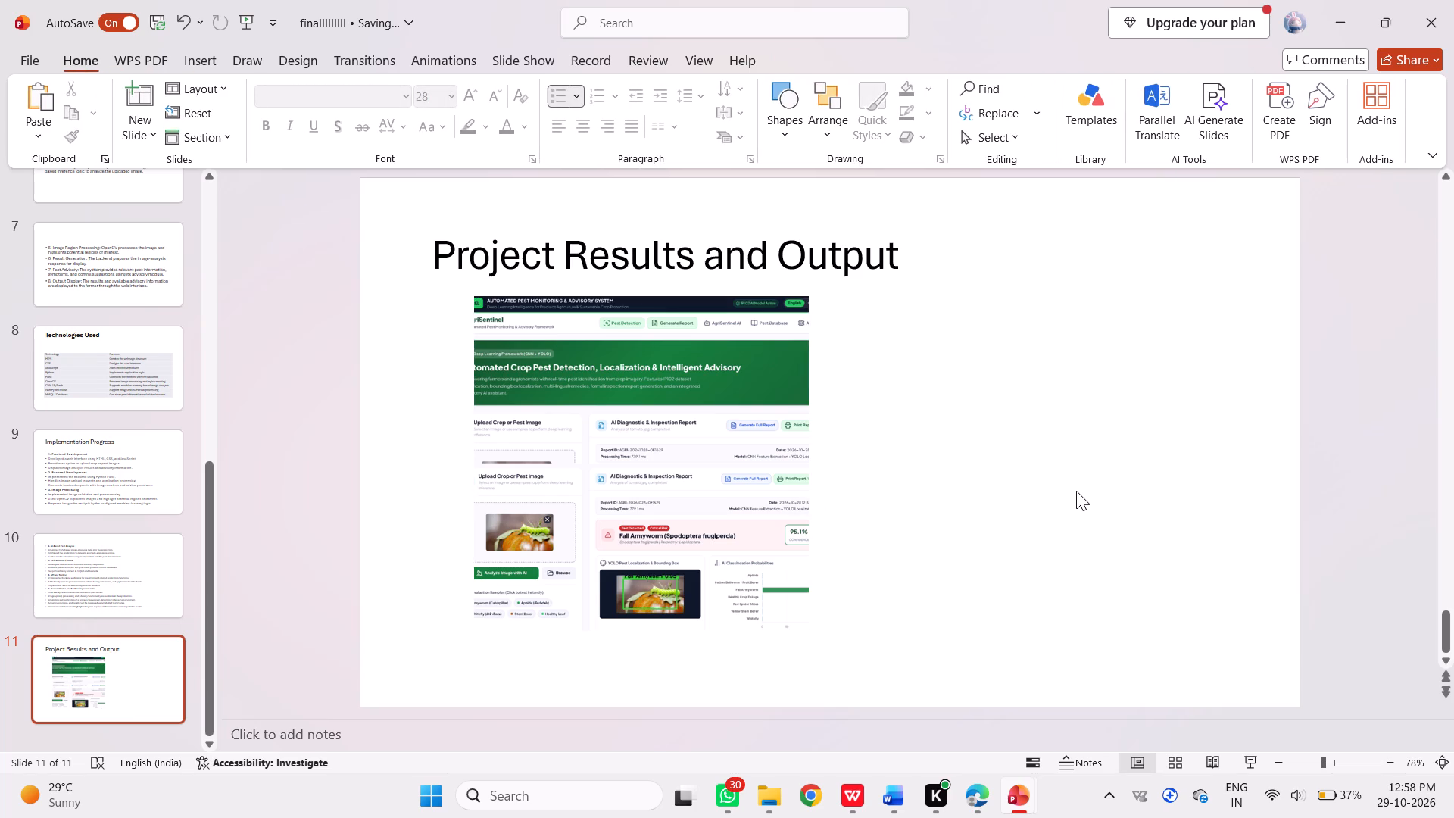
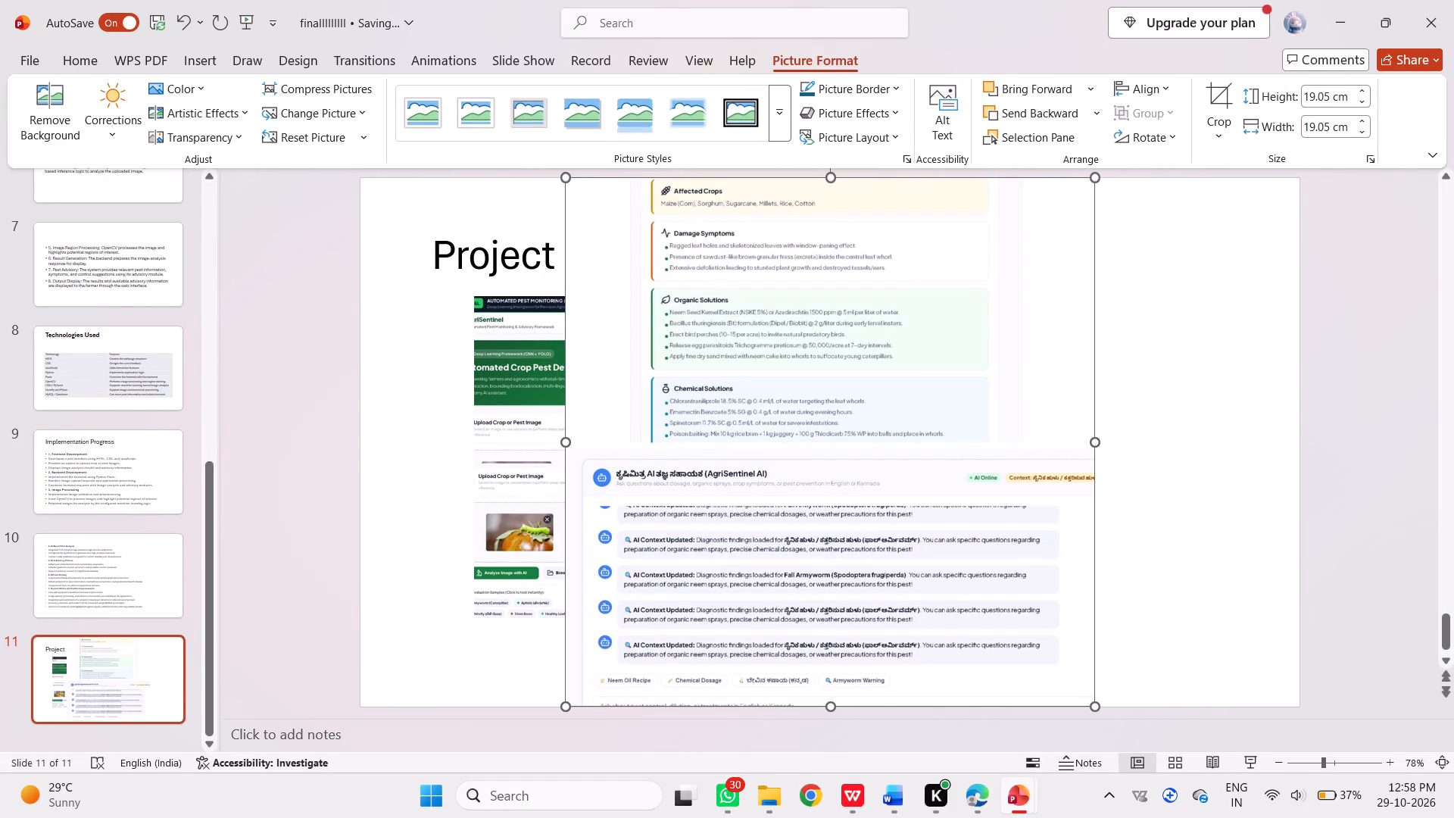
Resize the solutions and AI chat screenshot on slide 11 to about 12.57 cm high and 10.32 cm wide, with its top edge below the title.
drag(831, 172, 861, 290)
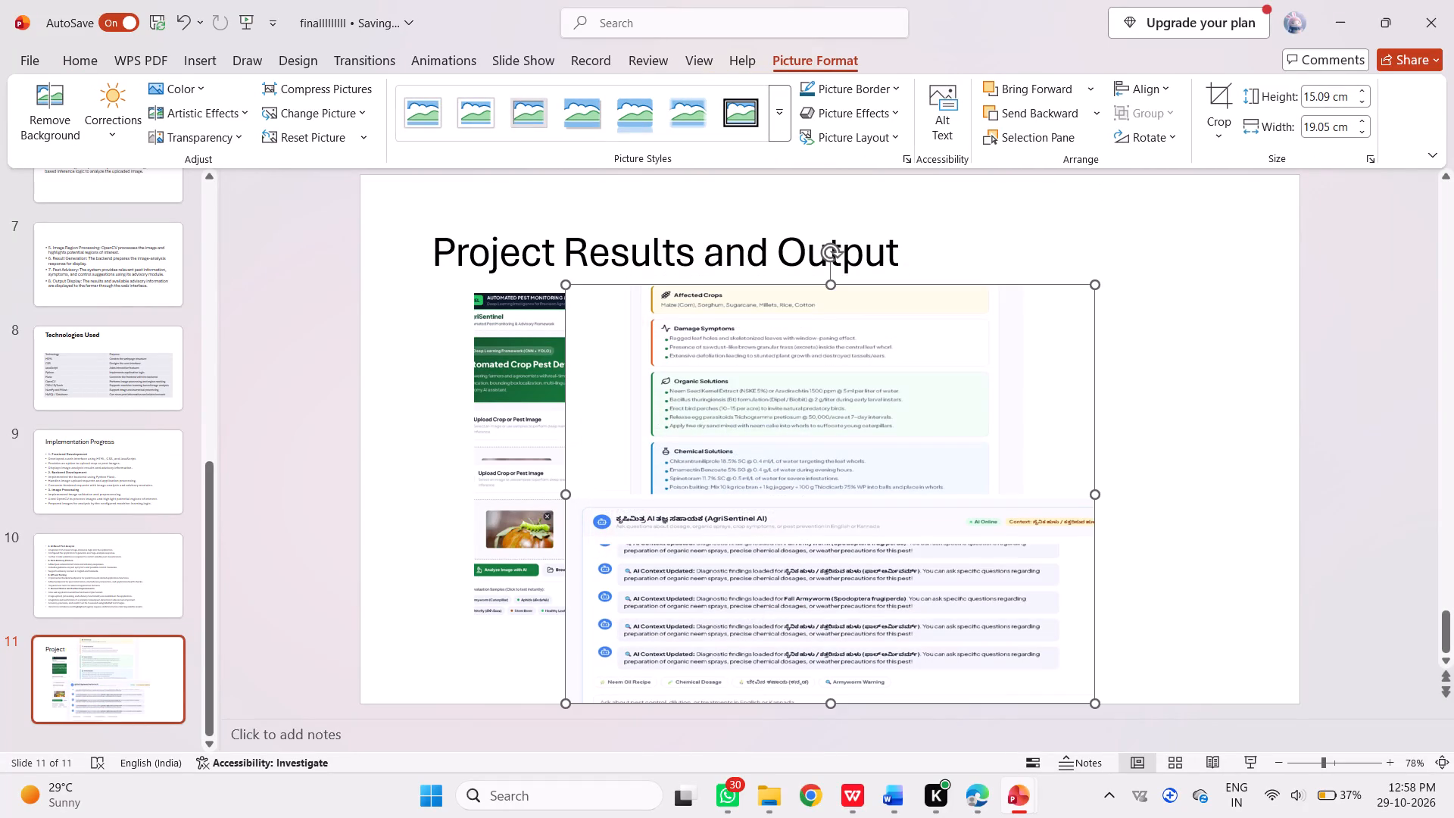
drag(1098, 279, 1031, 289)
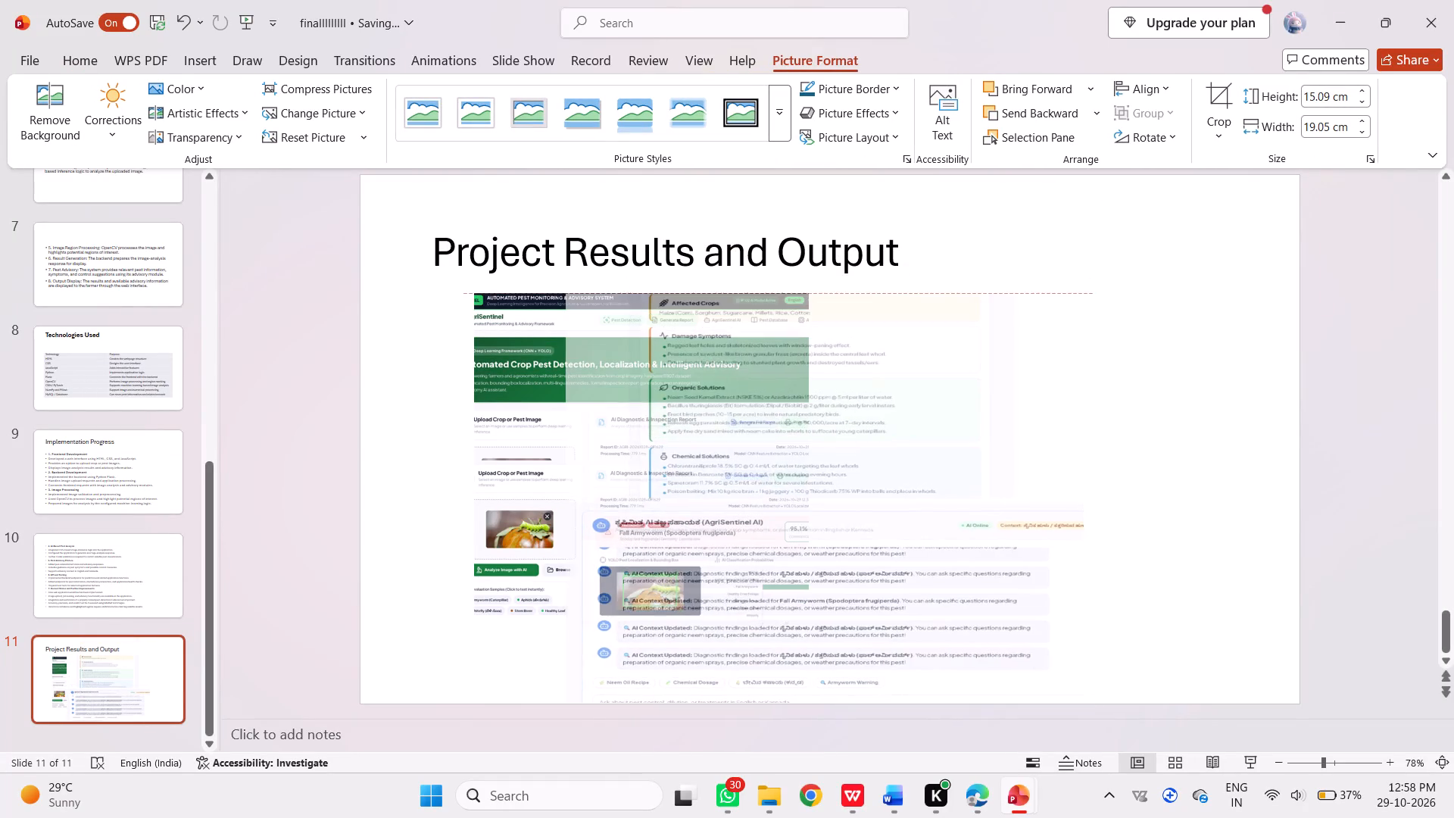
drag(1031, 289, 984, 292)
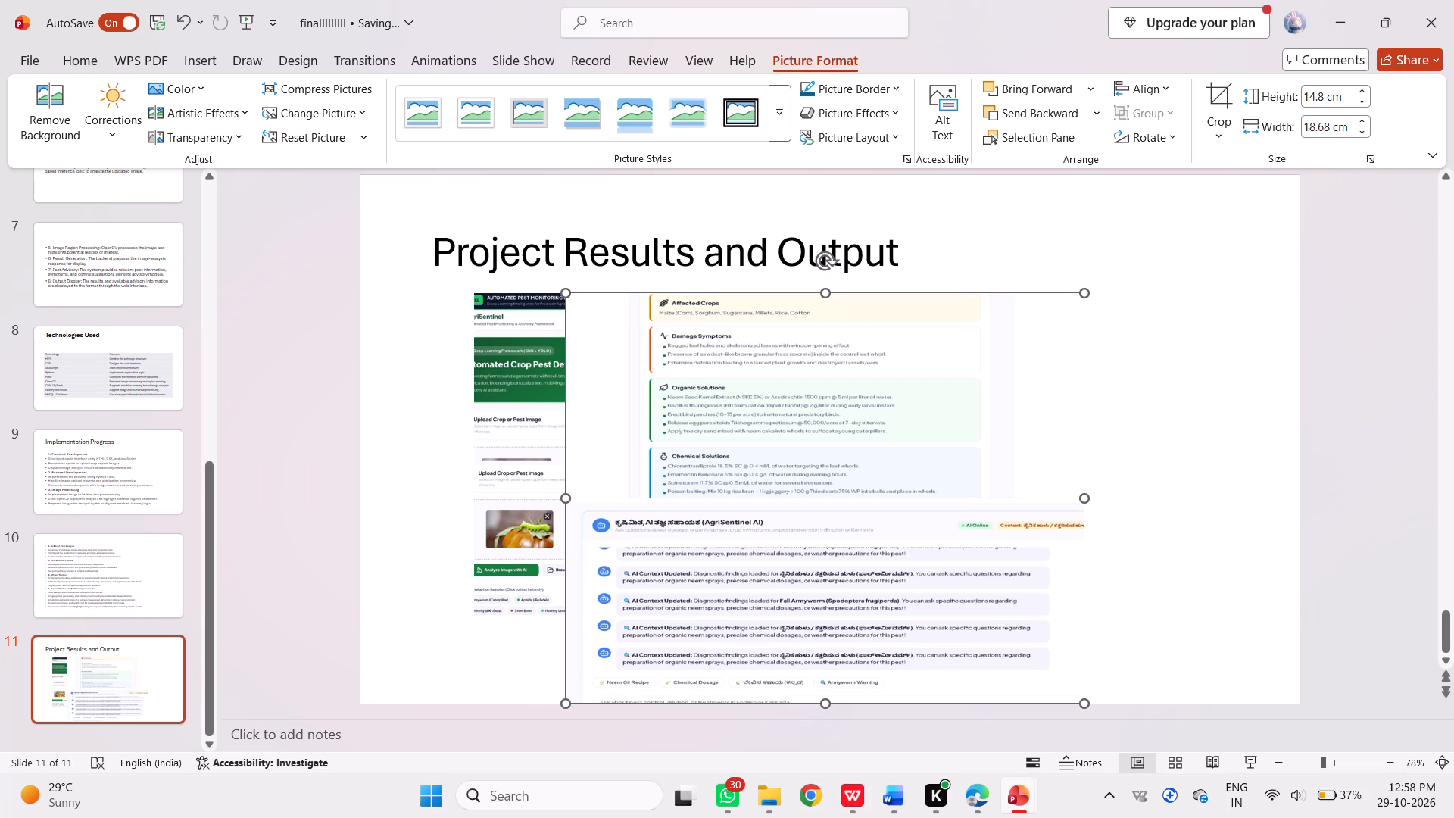
click(824, 701)
drag(824, 701, 822, 654)
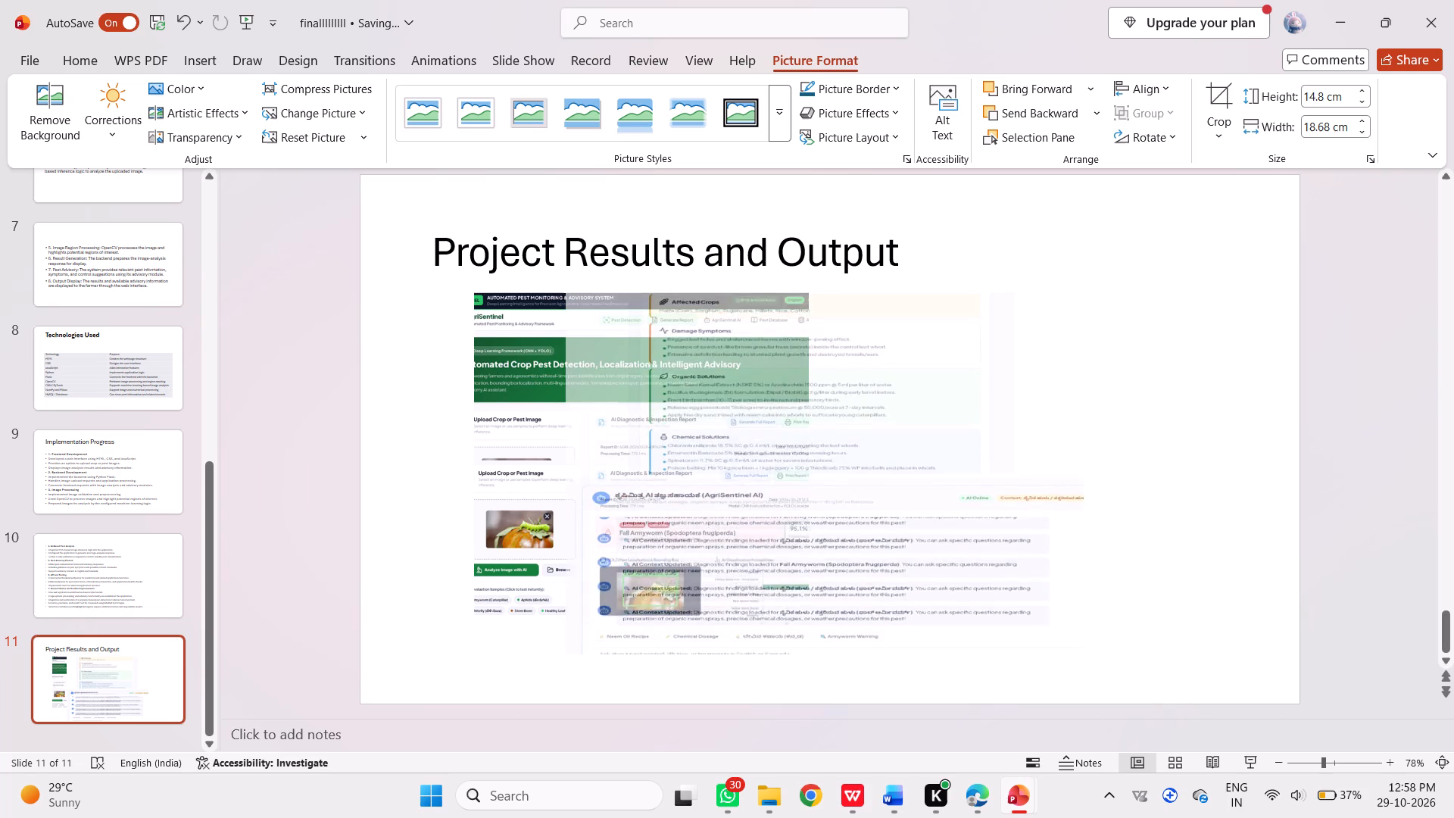
drag(822, 654, 821, 642)
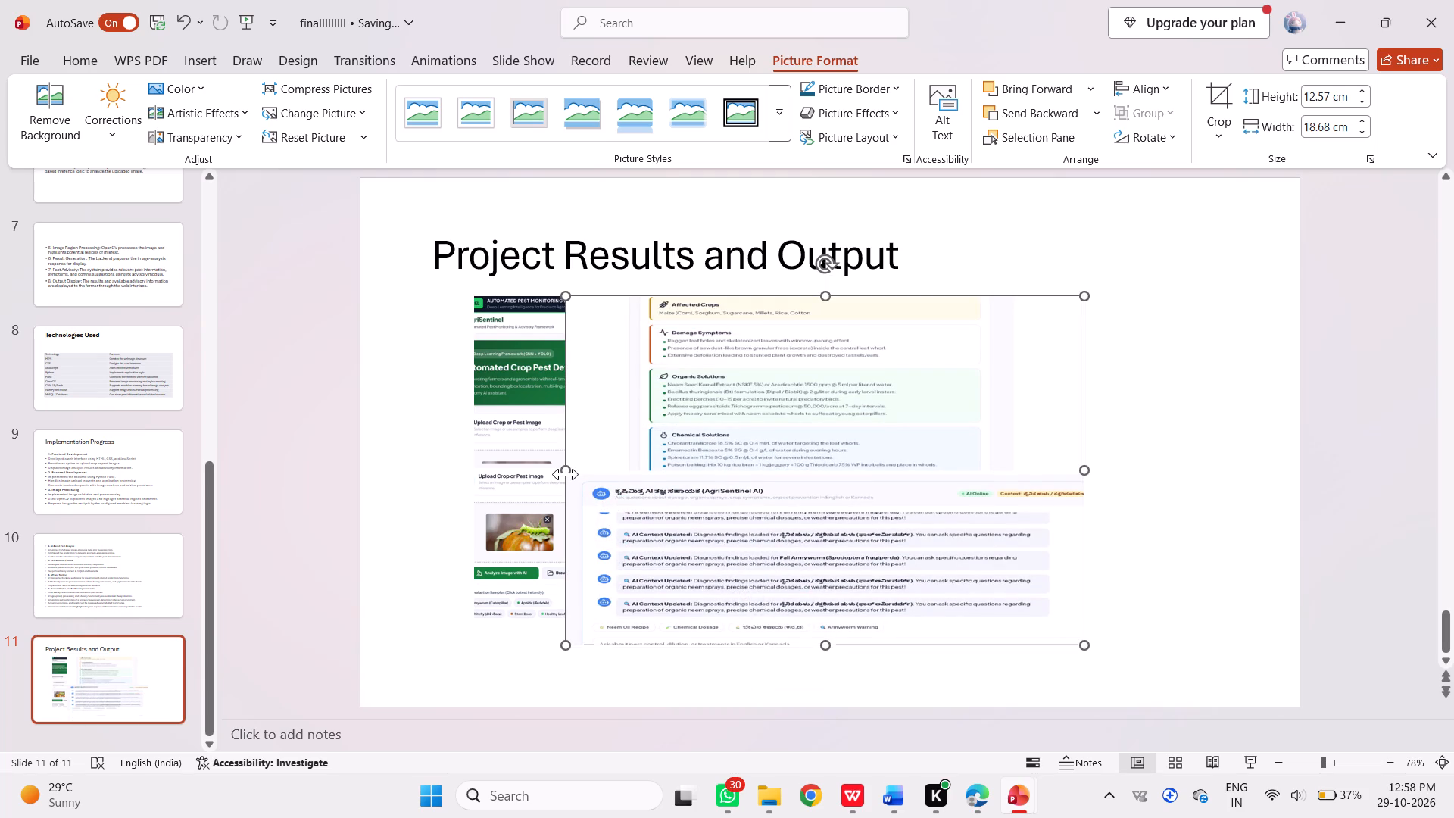
drag(566, 472, 726, 473)
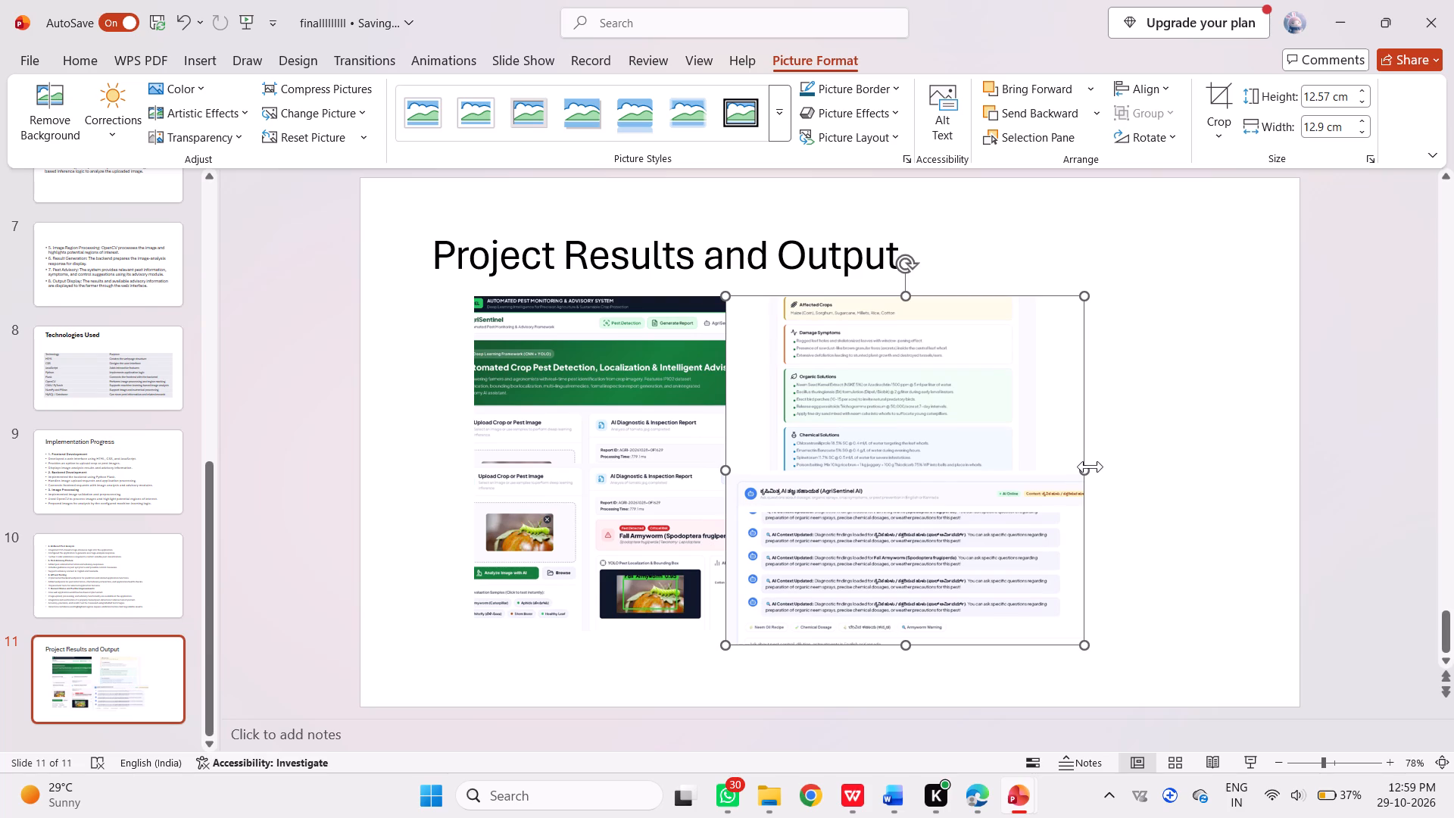
drag(1090, 471, 1012, 479)
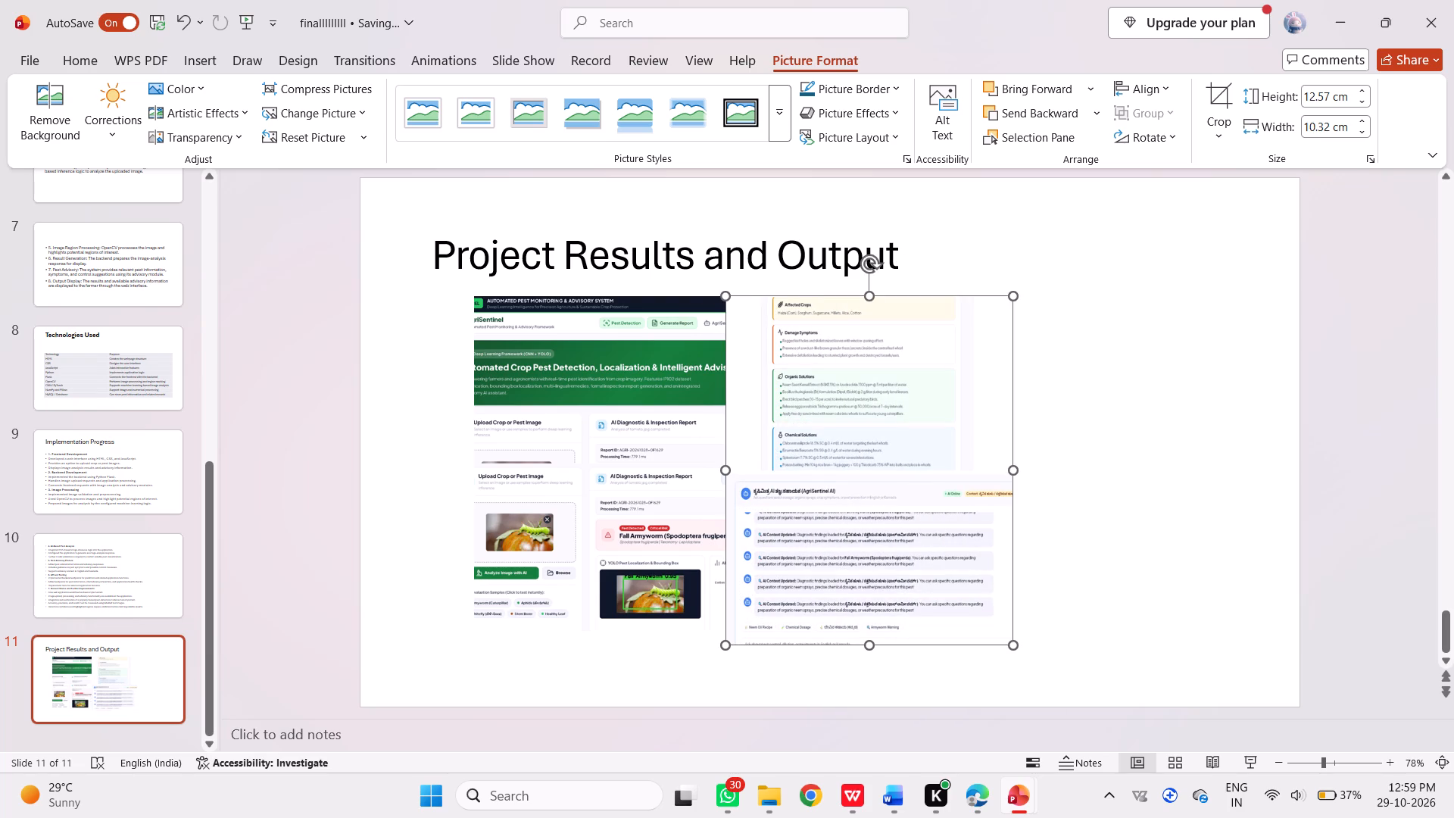
Move the resized solutions and AI chat screenshot to the slide's right half, beside the pest-detection screenshot without overlapping it.
click(890, 477)
drag(890, 477, 1037, 470)
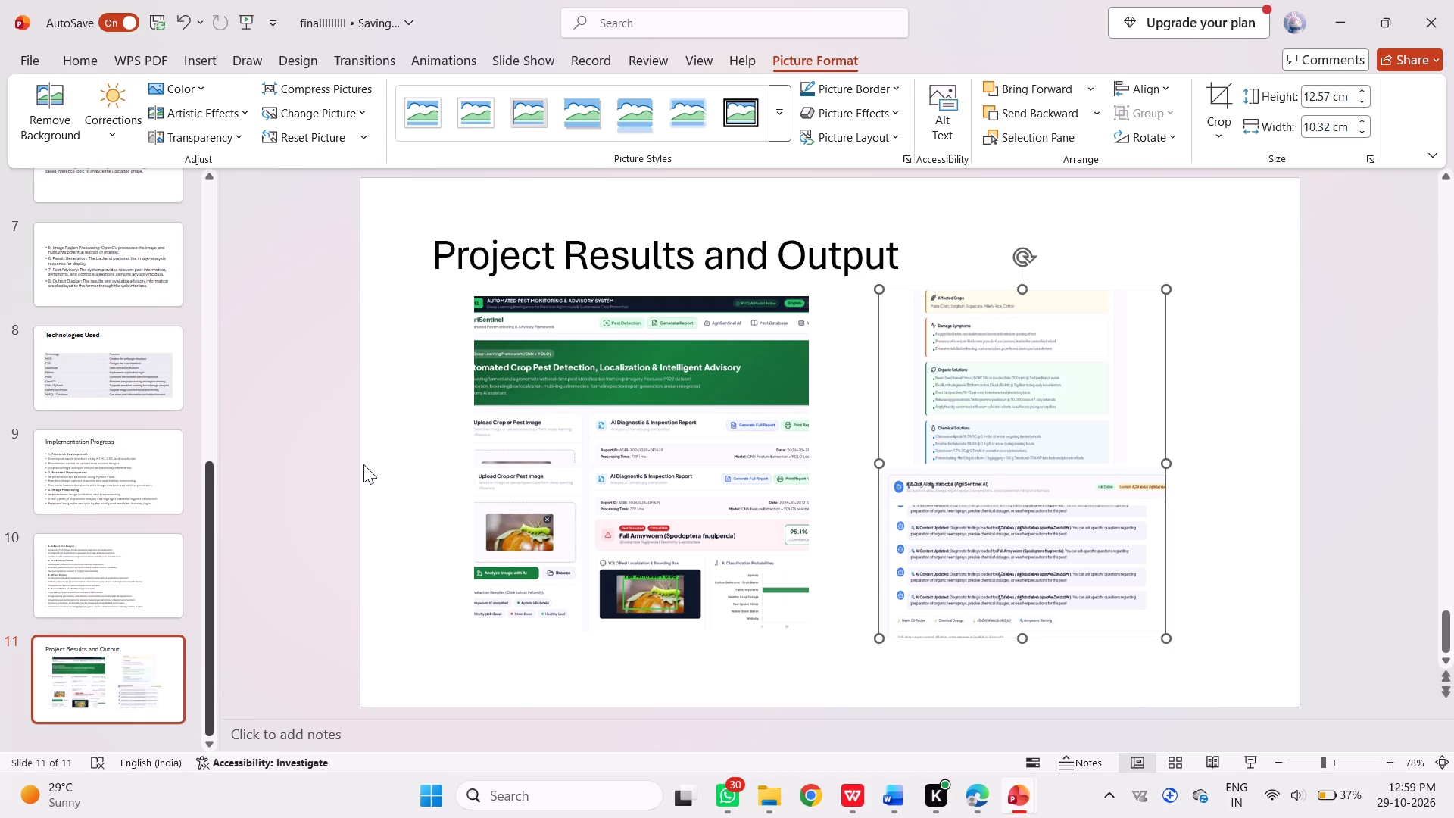
Add a new slide 12 after slide 11 and paste the solutions and AI chat screenshot into its content placeholder.
drag(335, 432, 0, 207)
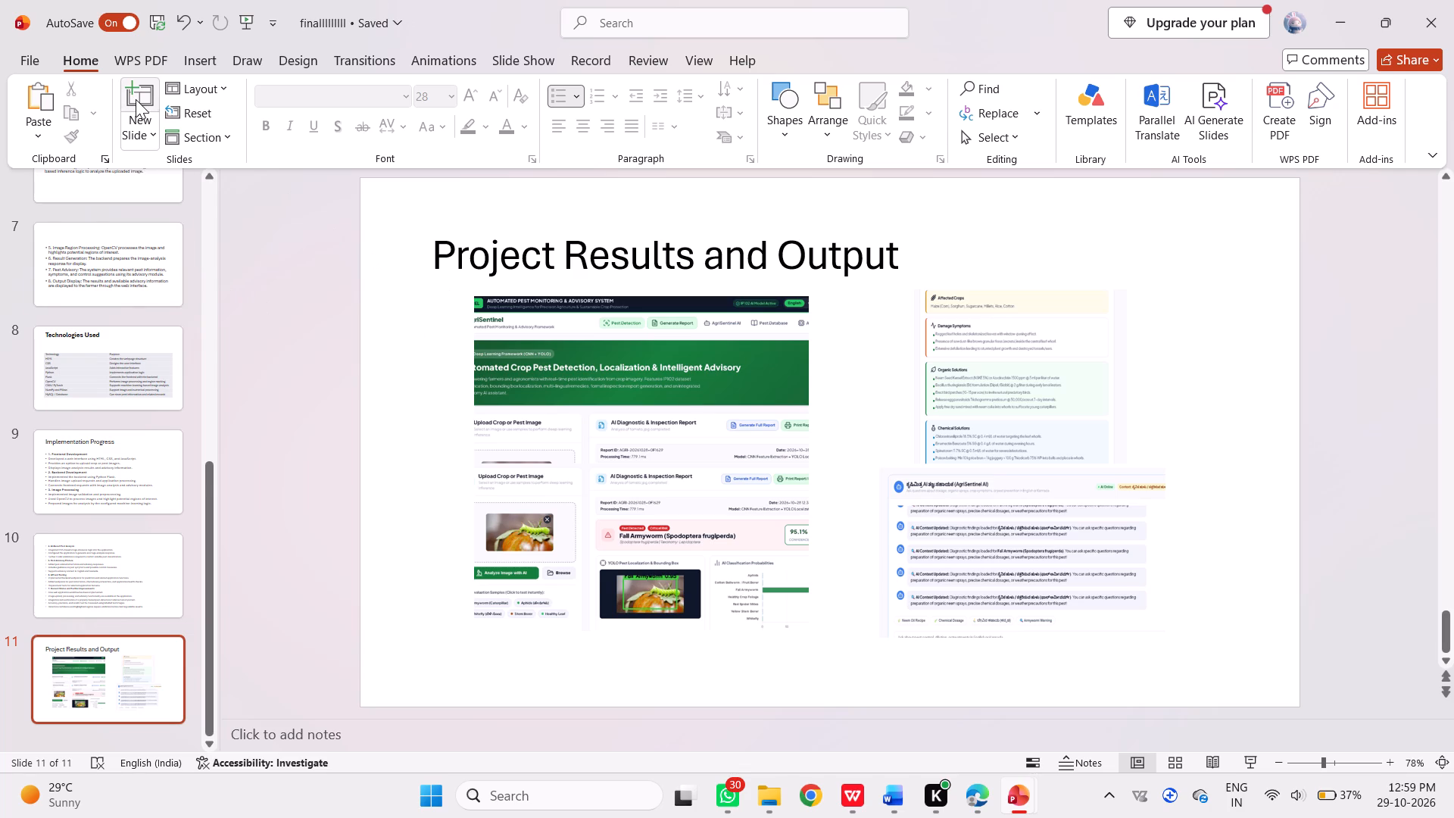
click(136, 99)
click(549, 436)
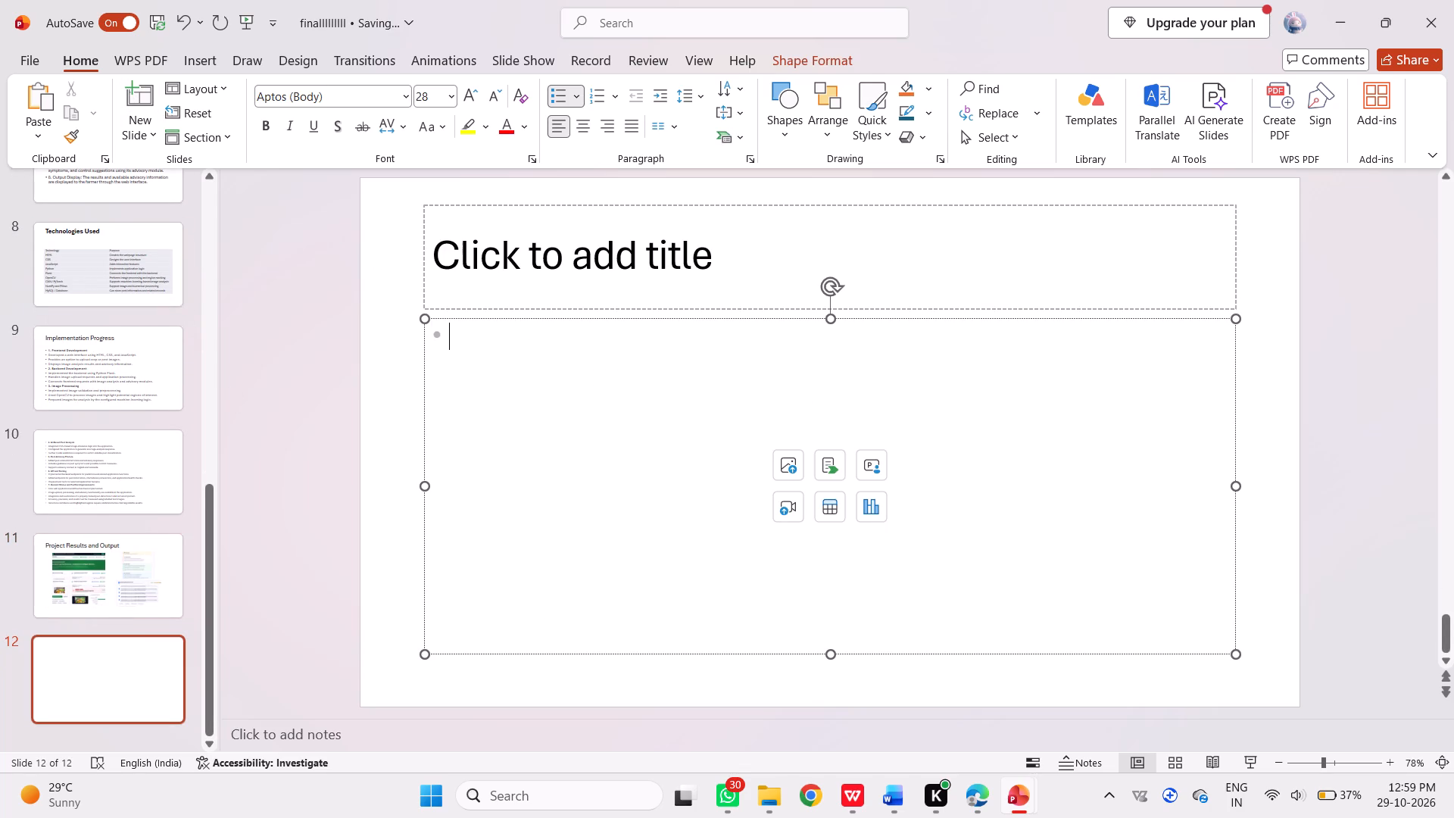
key(ctrl+v)
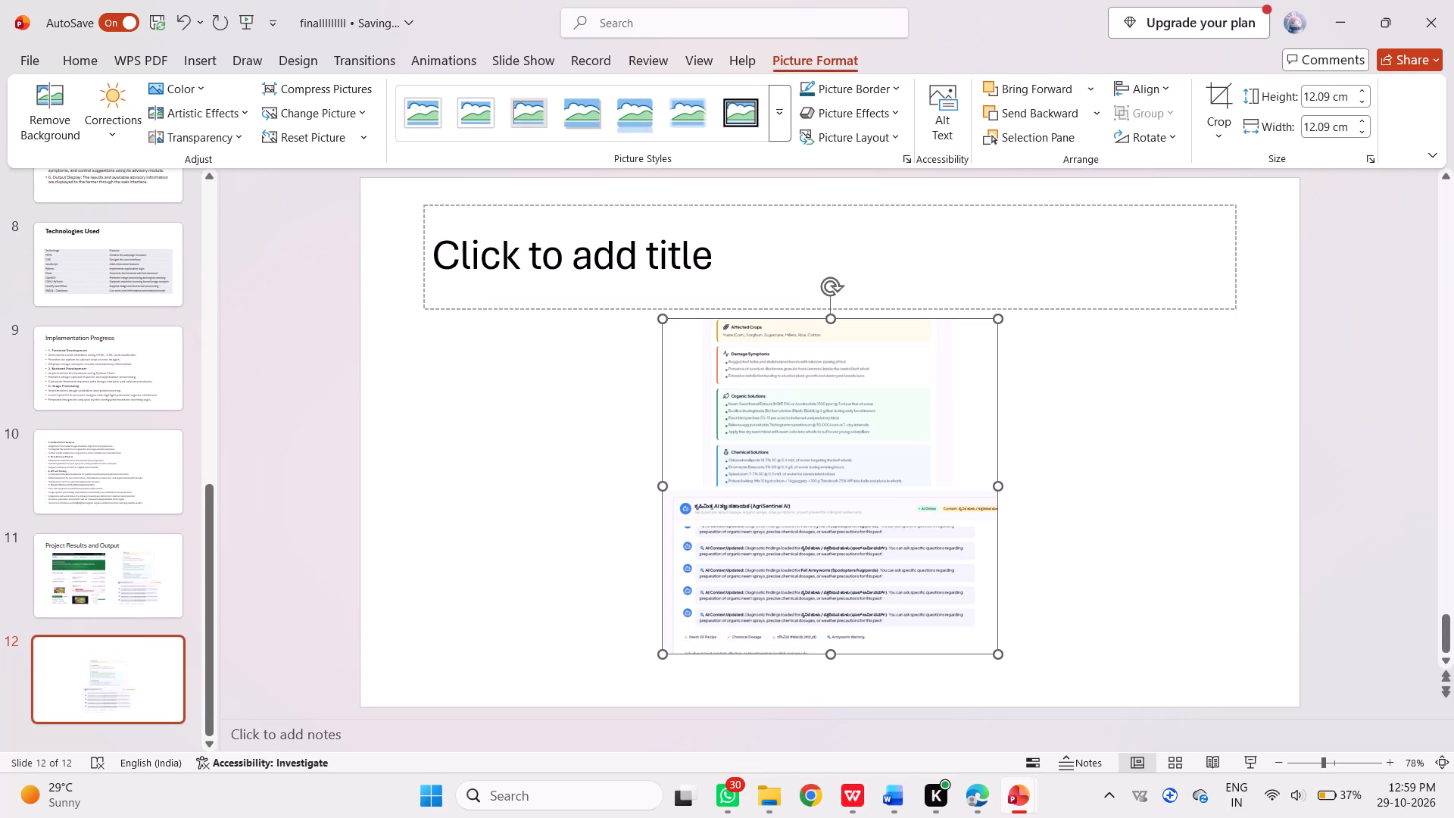
Enlarge the solutions and AI chat screenshot on slide 12 to about 14.67 cm high and 14.67 cm wide.
drag(662, 318, 481, 360)
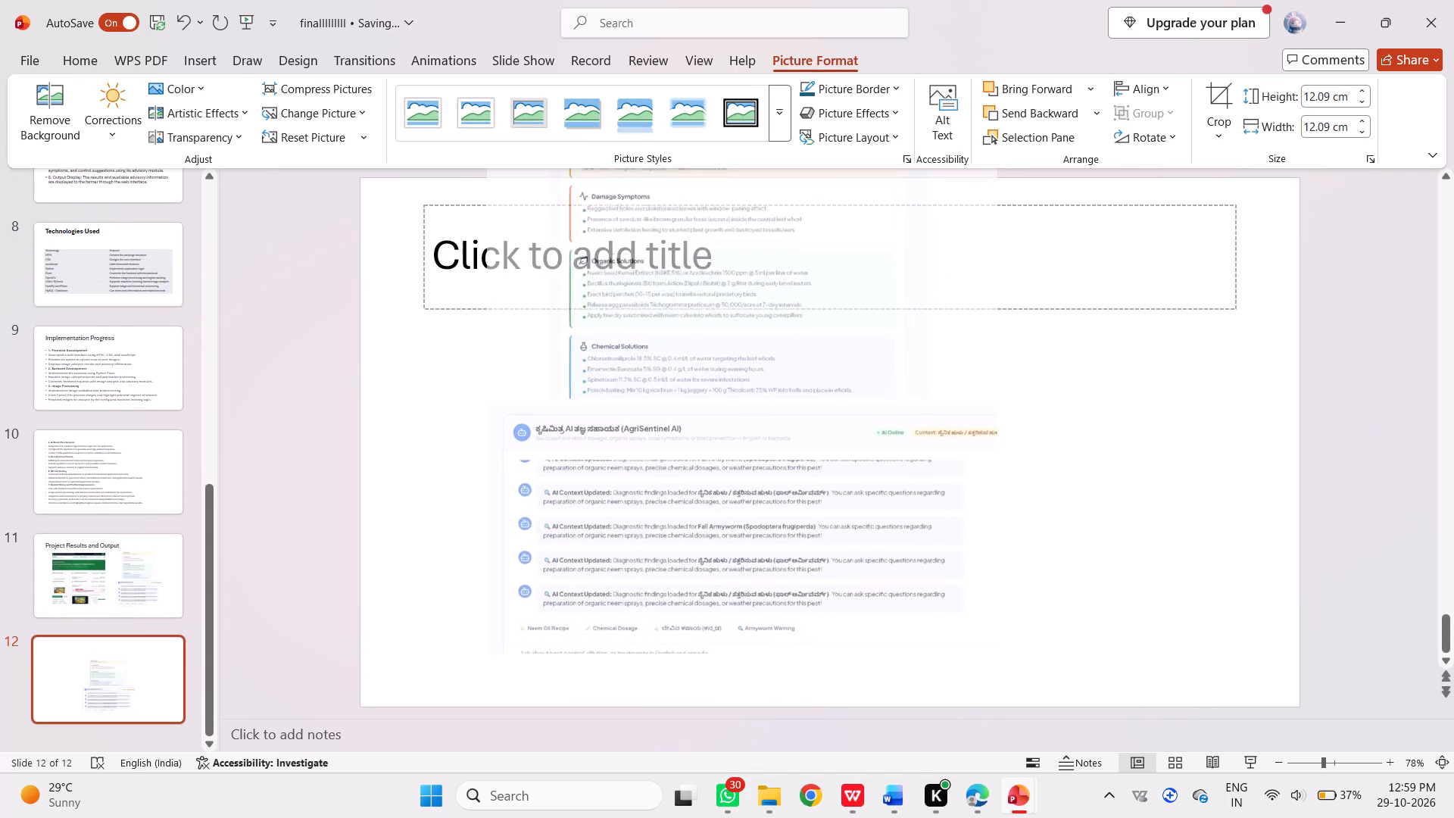
drag(481, 360, 591, 515)
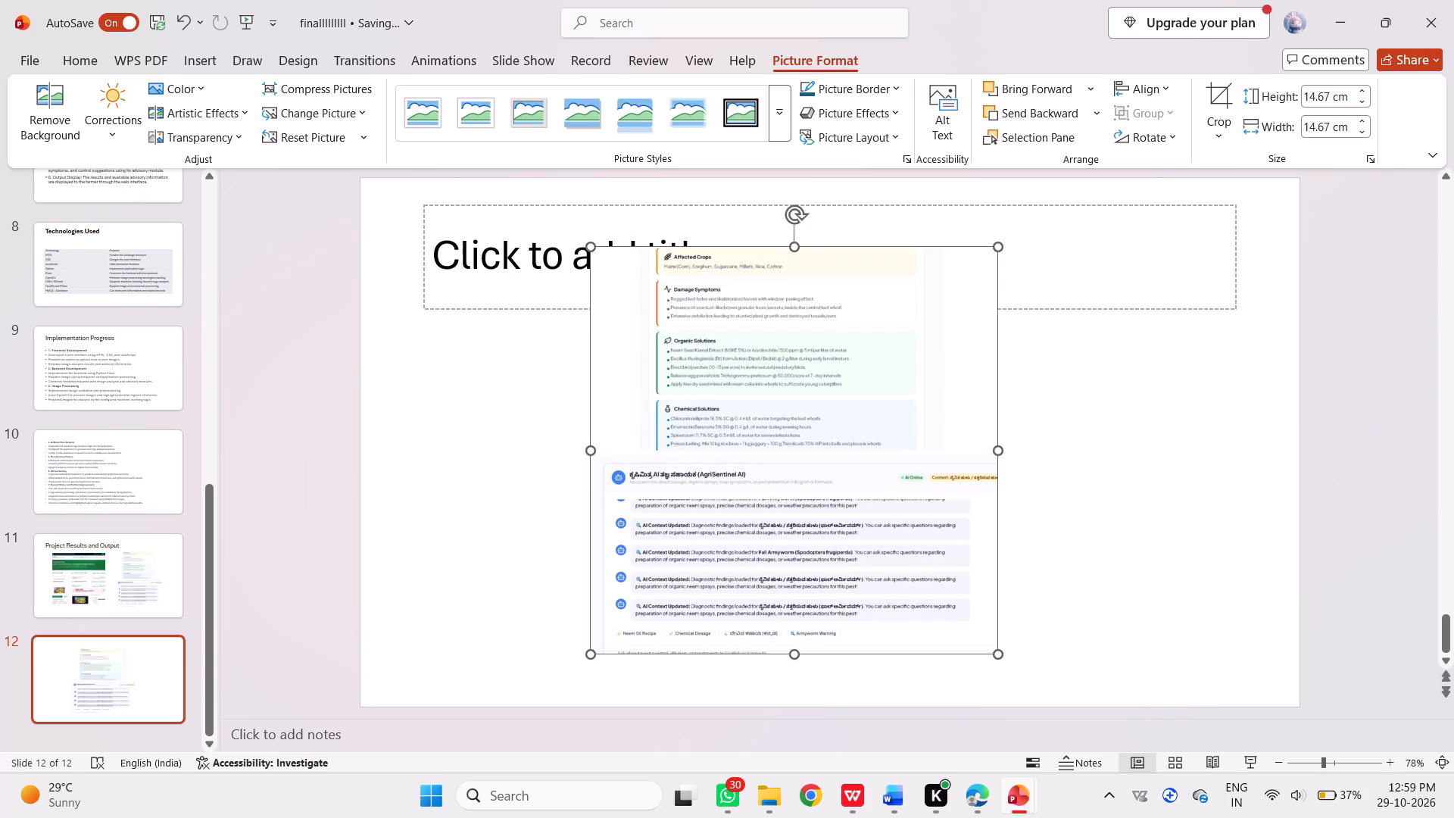
Return to slide 11, "Project Results and Output", which holds the two app screenshots.
click(170, 564)
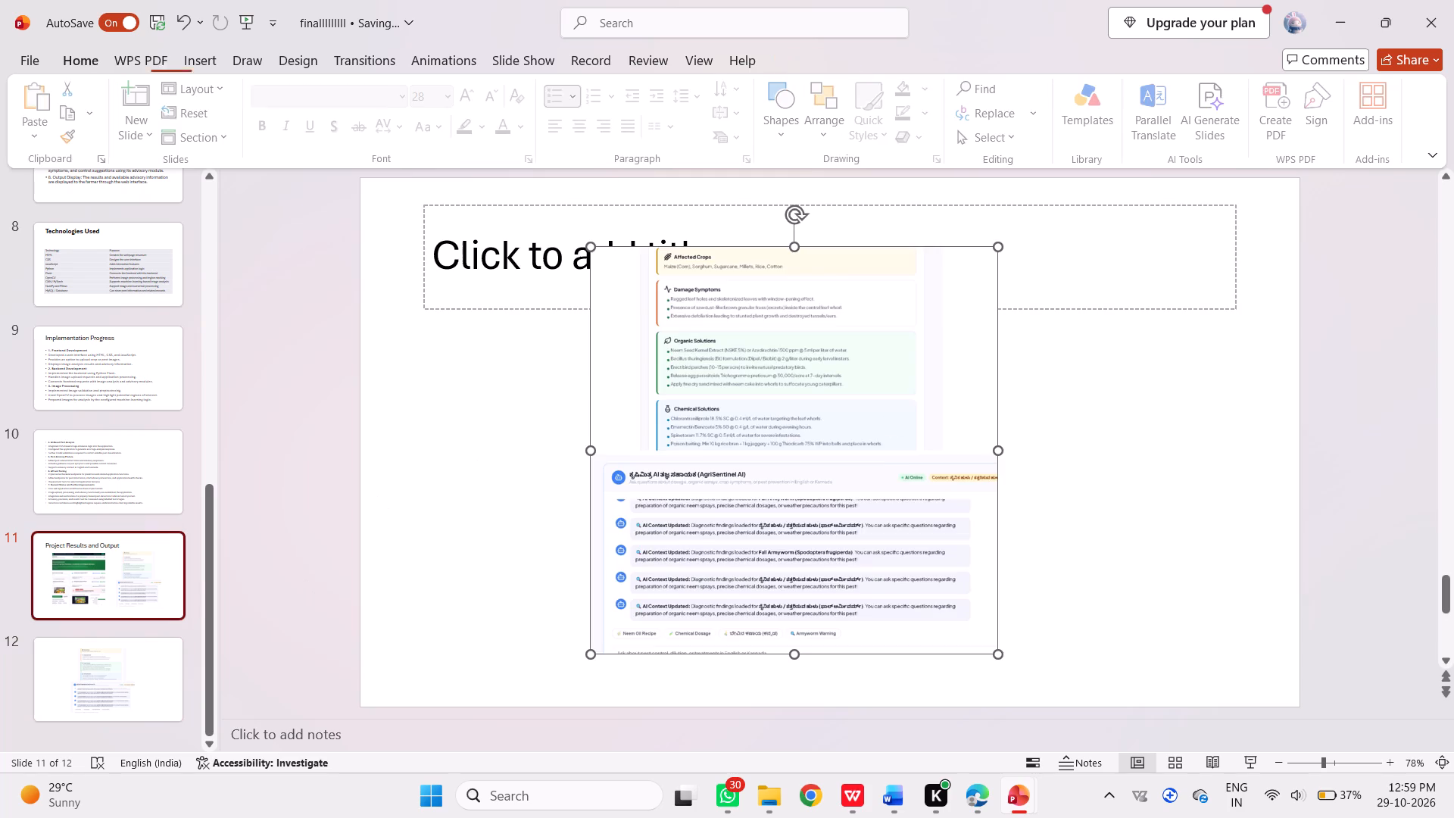
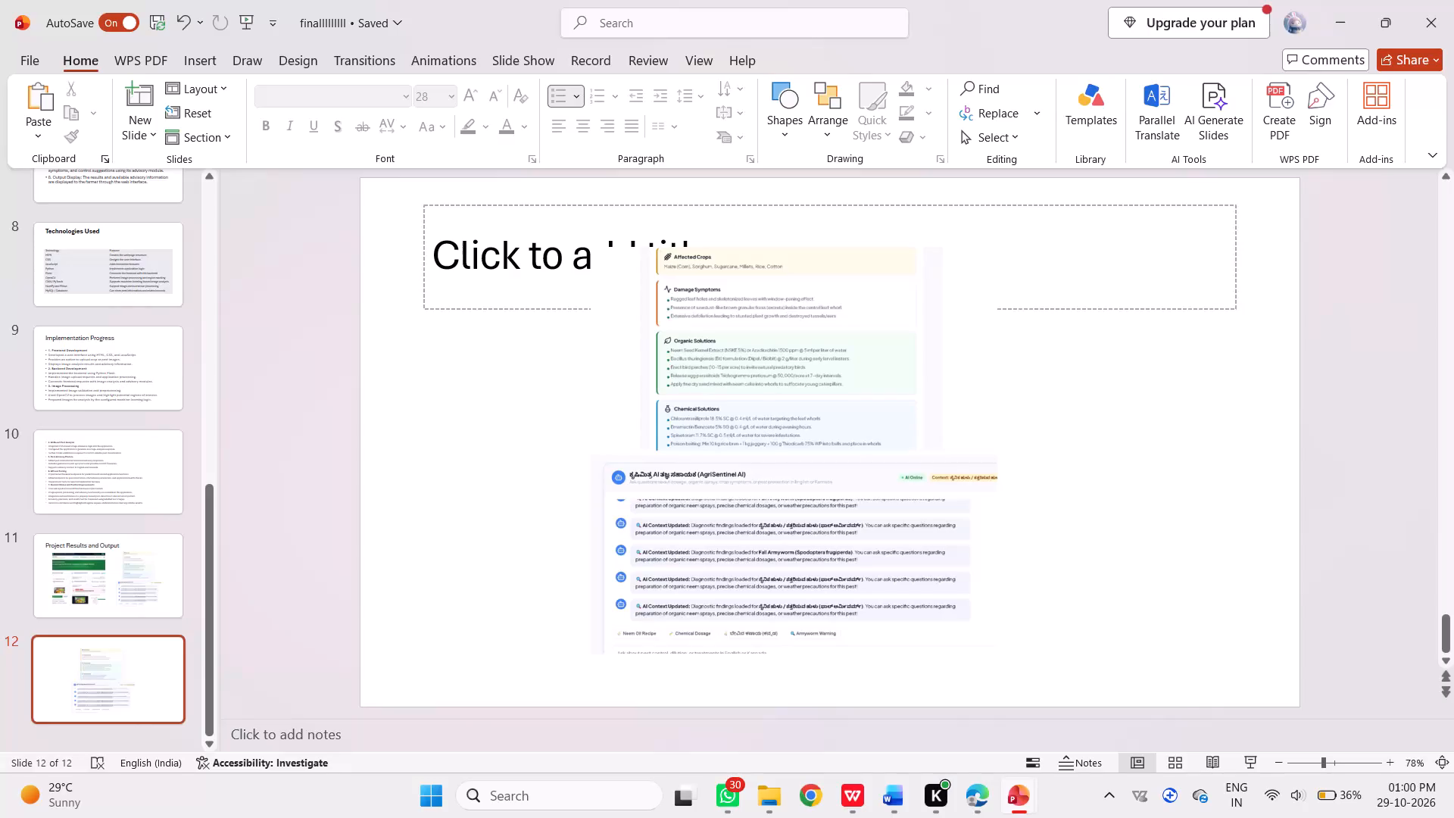
Delete the pest-detection app screenshot from slide 11, "Project Results and Output".
click(105, 561)
click(647, 476)
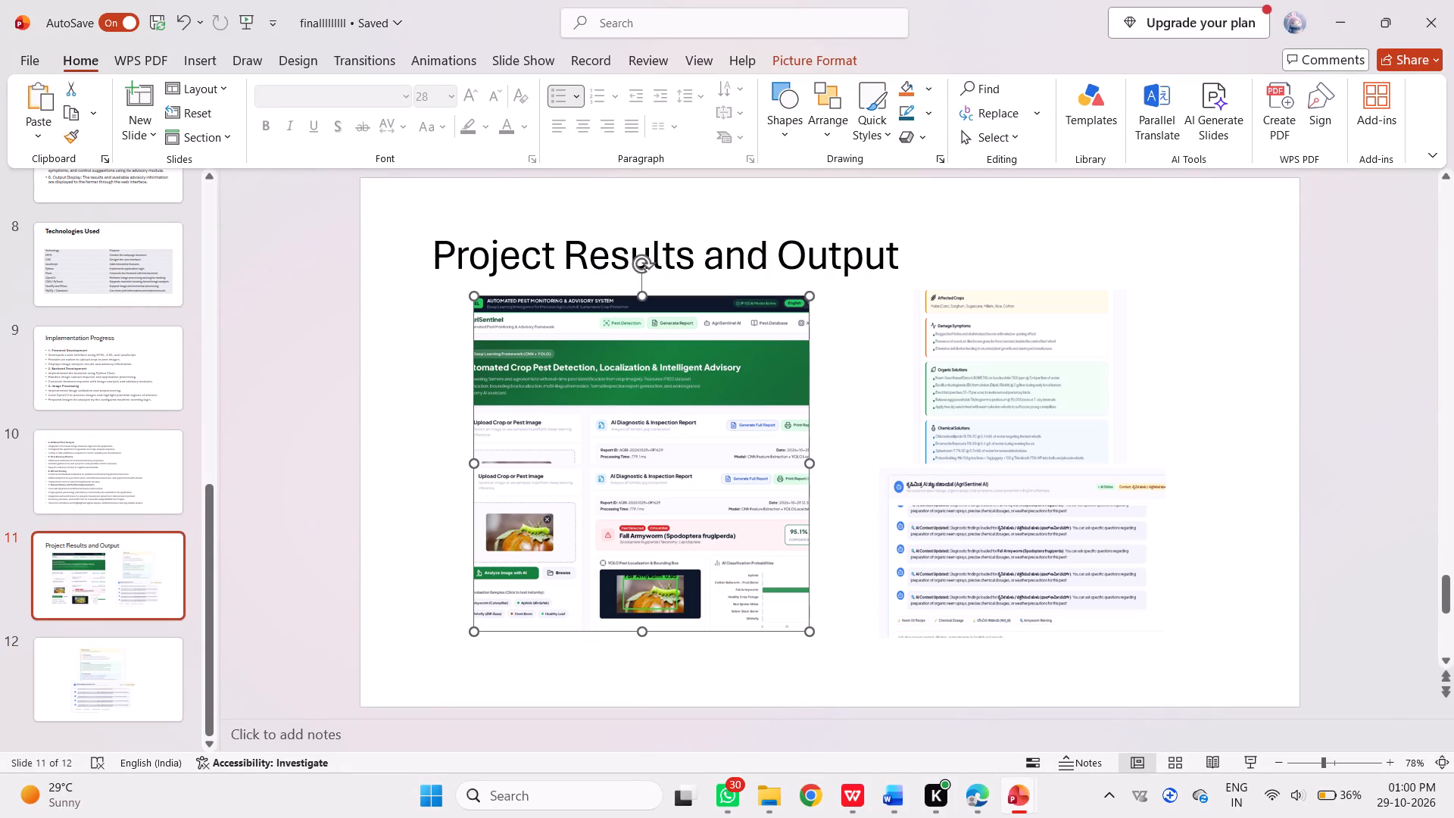
key(Delete)
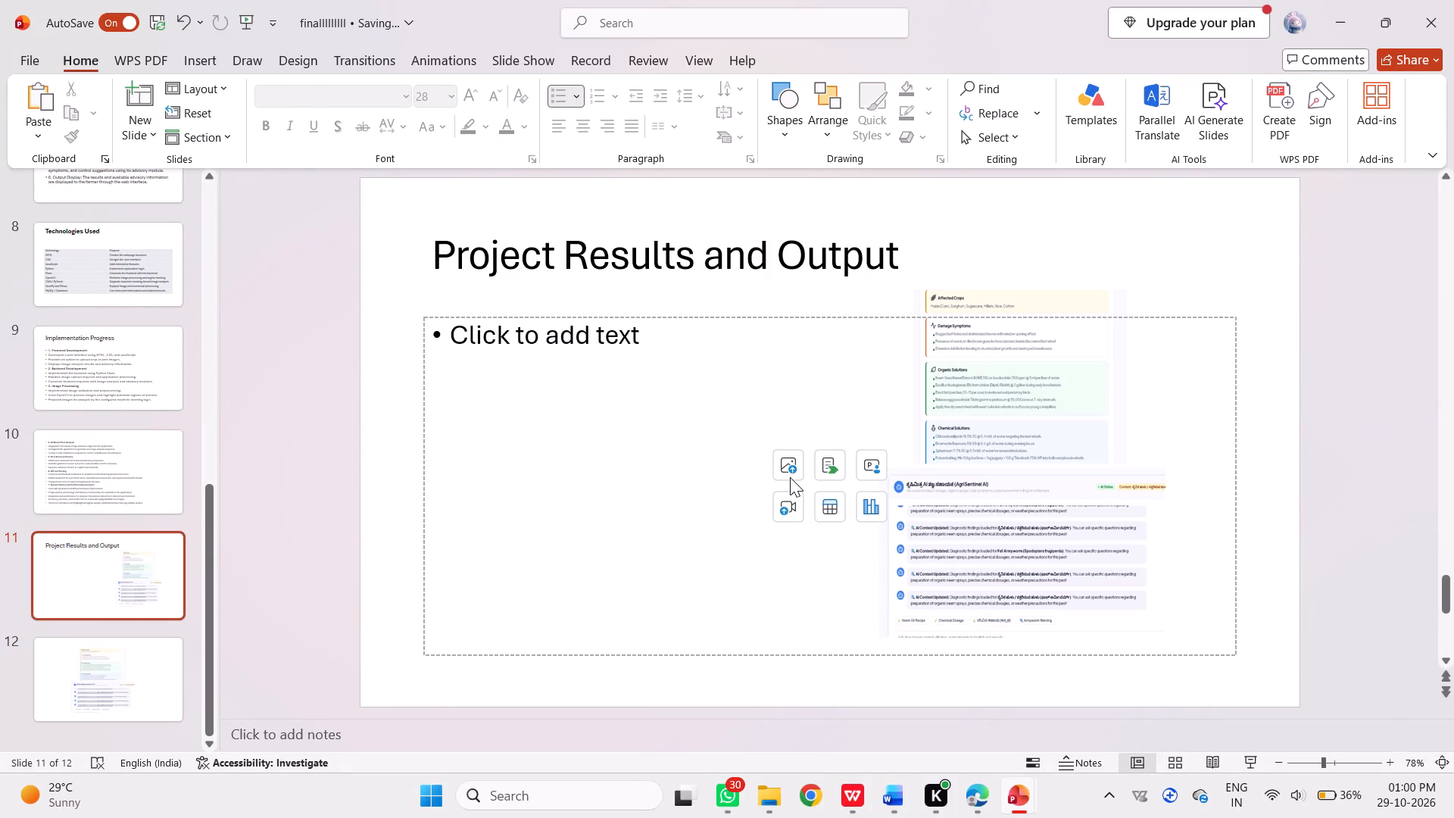
Start inserting a picture into slide 11's empty content placeholder.
click(790, 477)
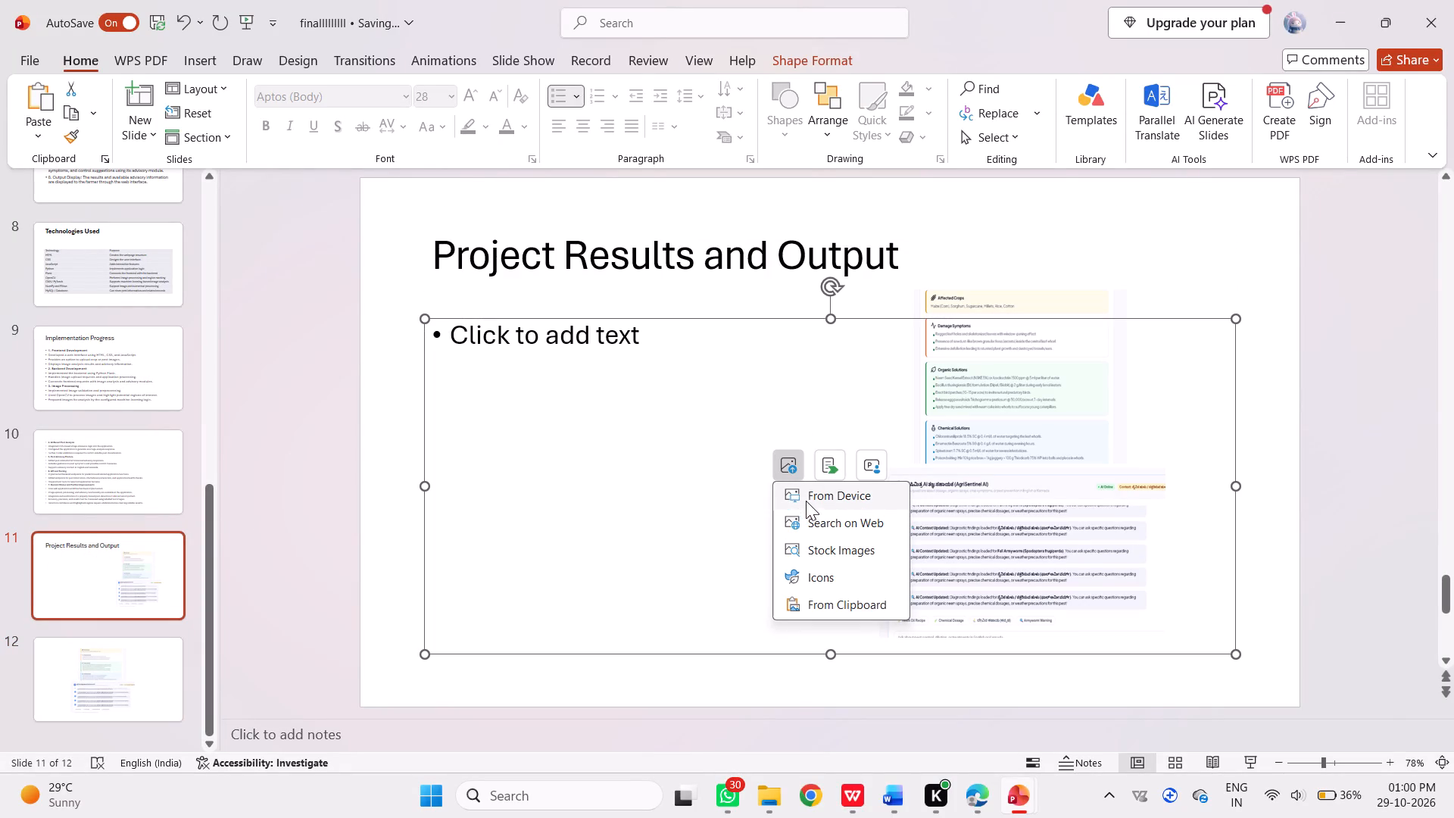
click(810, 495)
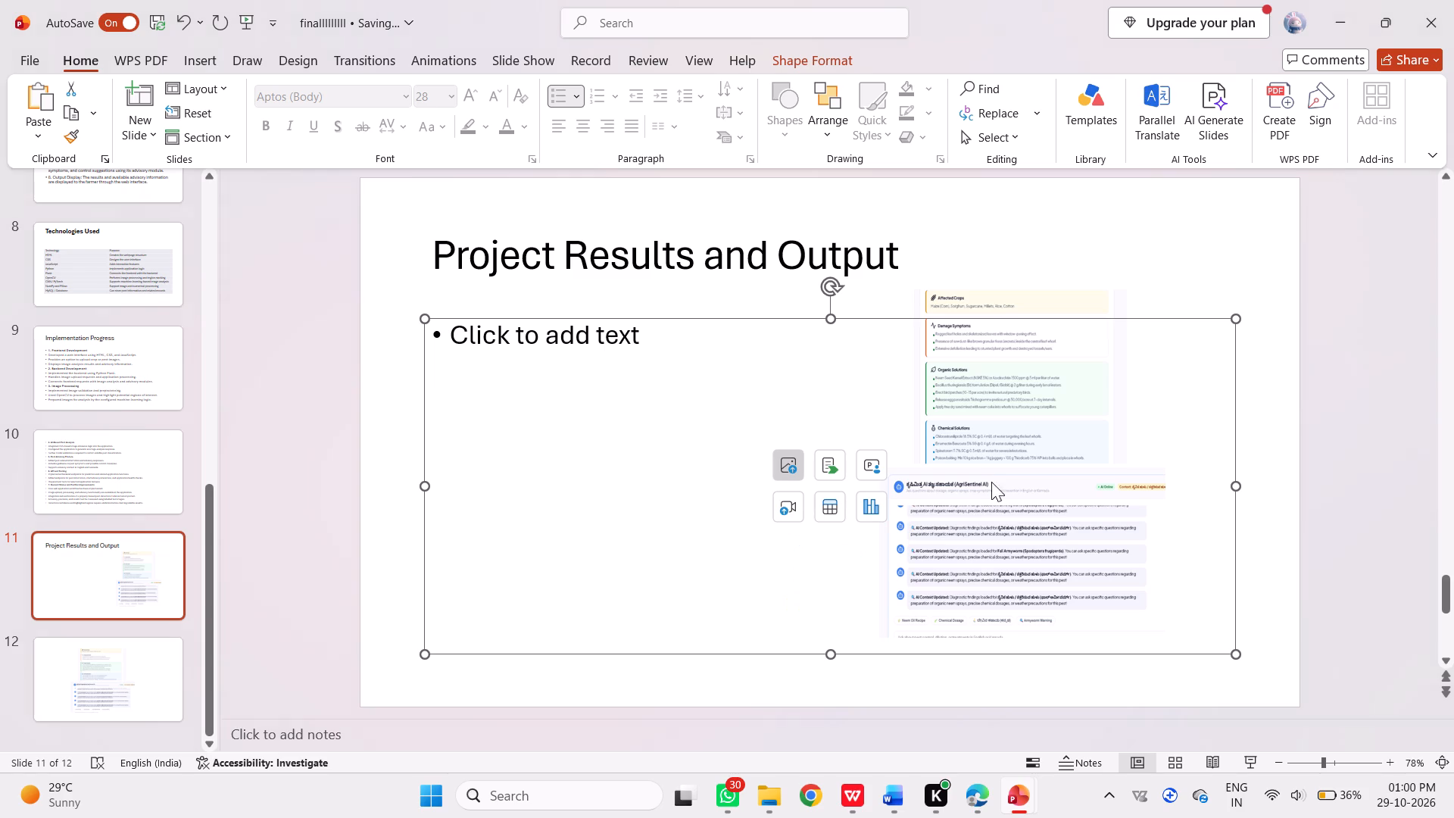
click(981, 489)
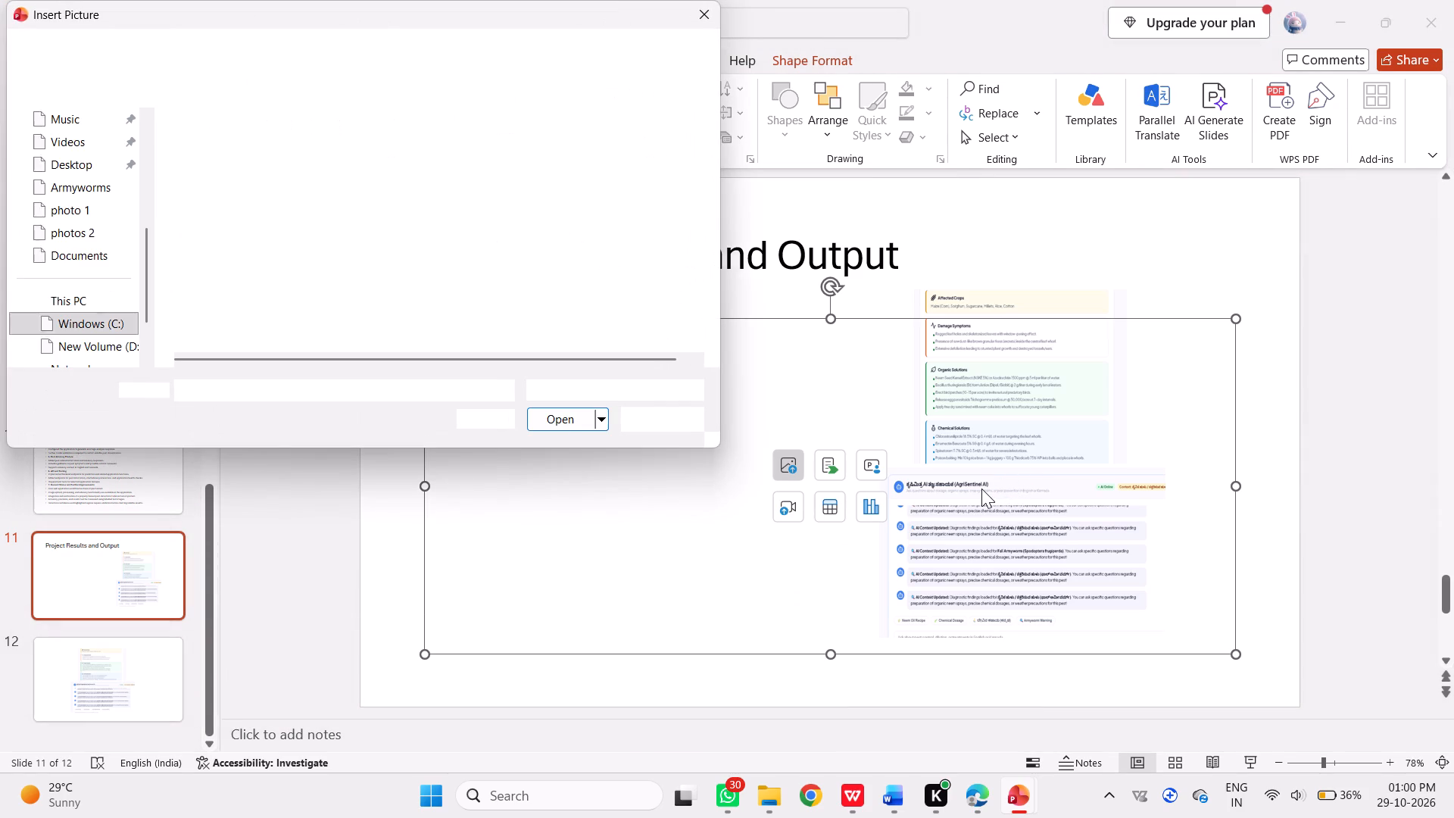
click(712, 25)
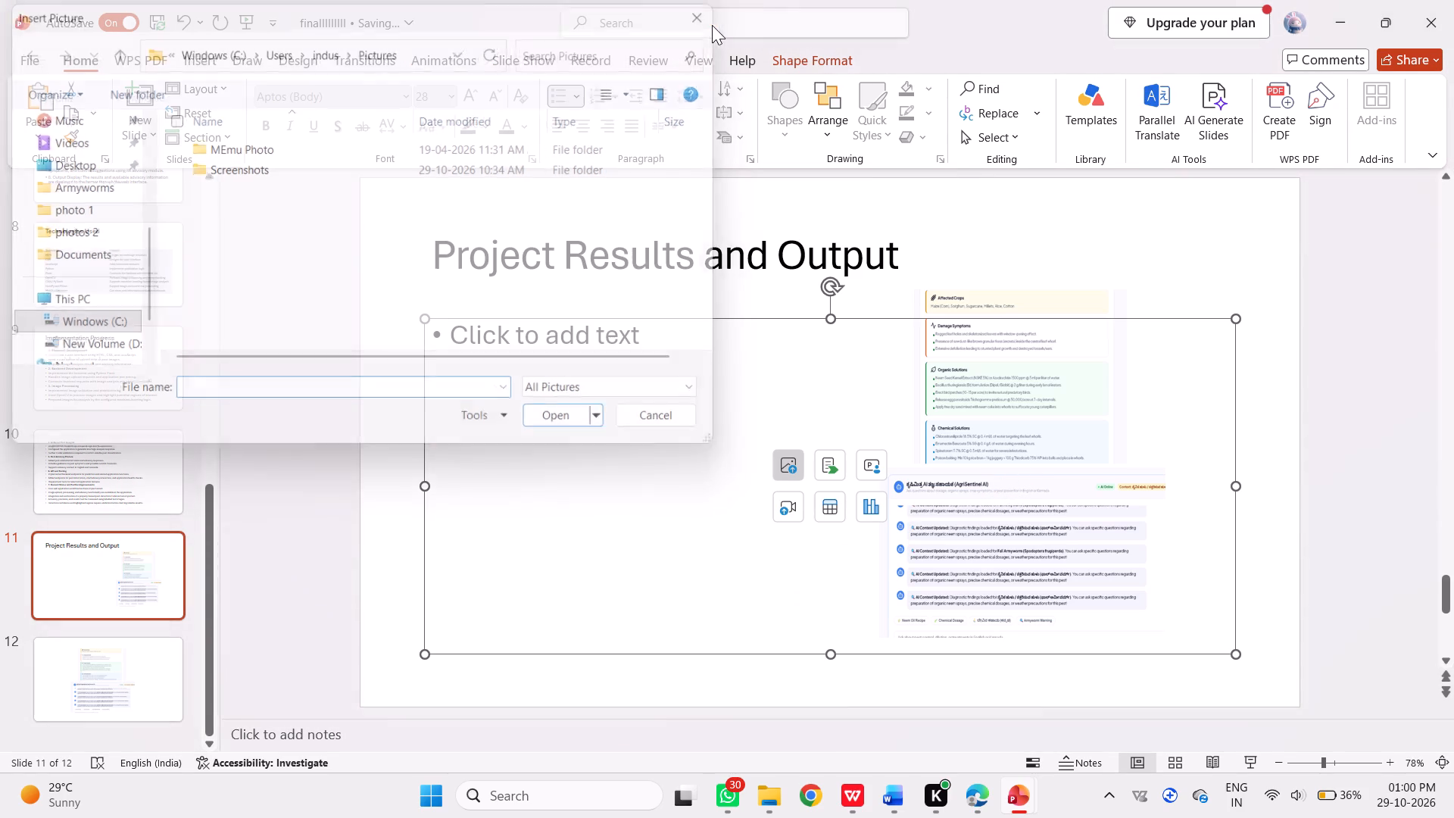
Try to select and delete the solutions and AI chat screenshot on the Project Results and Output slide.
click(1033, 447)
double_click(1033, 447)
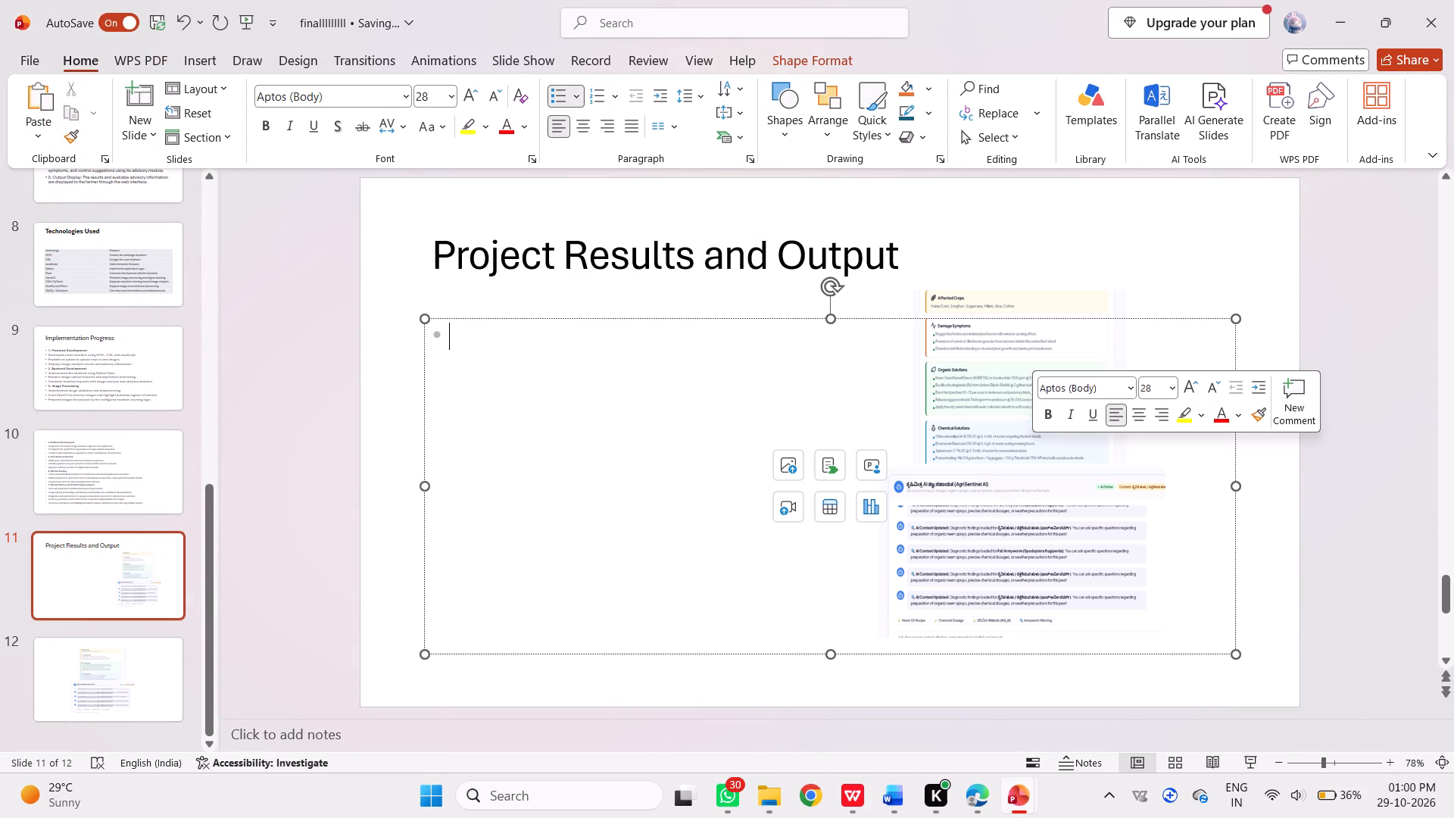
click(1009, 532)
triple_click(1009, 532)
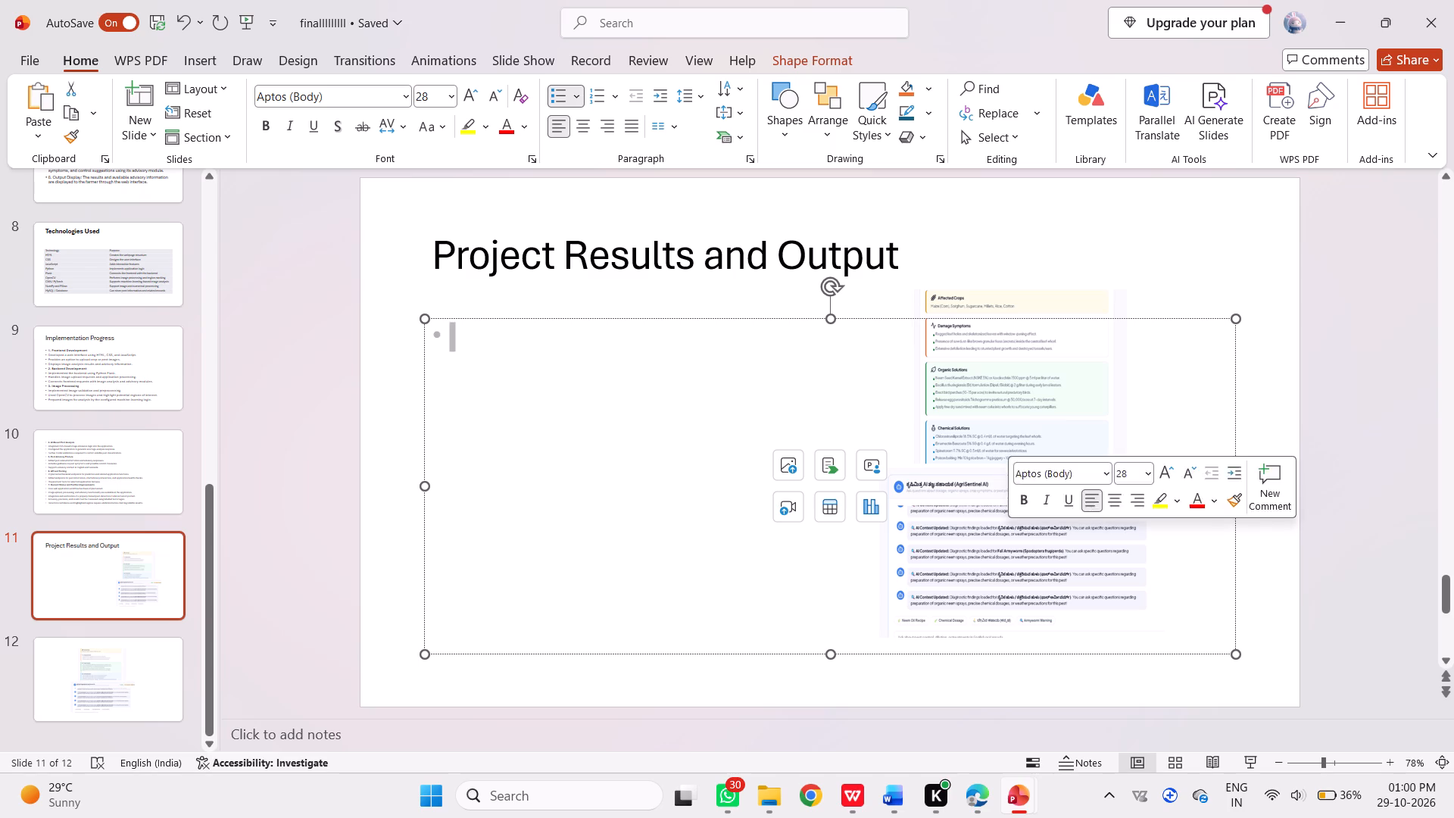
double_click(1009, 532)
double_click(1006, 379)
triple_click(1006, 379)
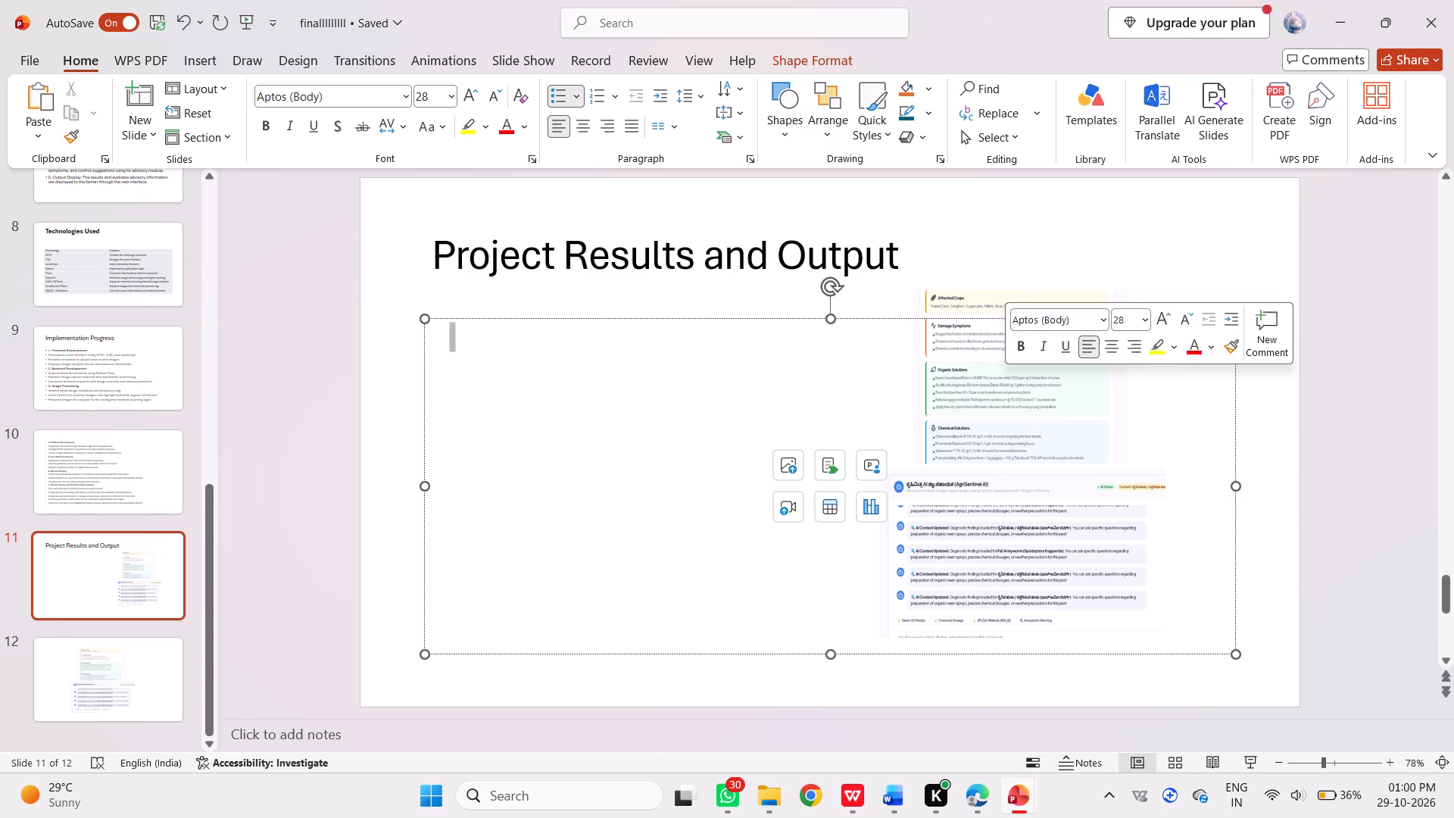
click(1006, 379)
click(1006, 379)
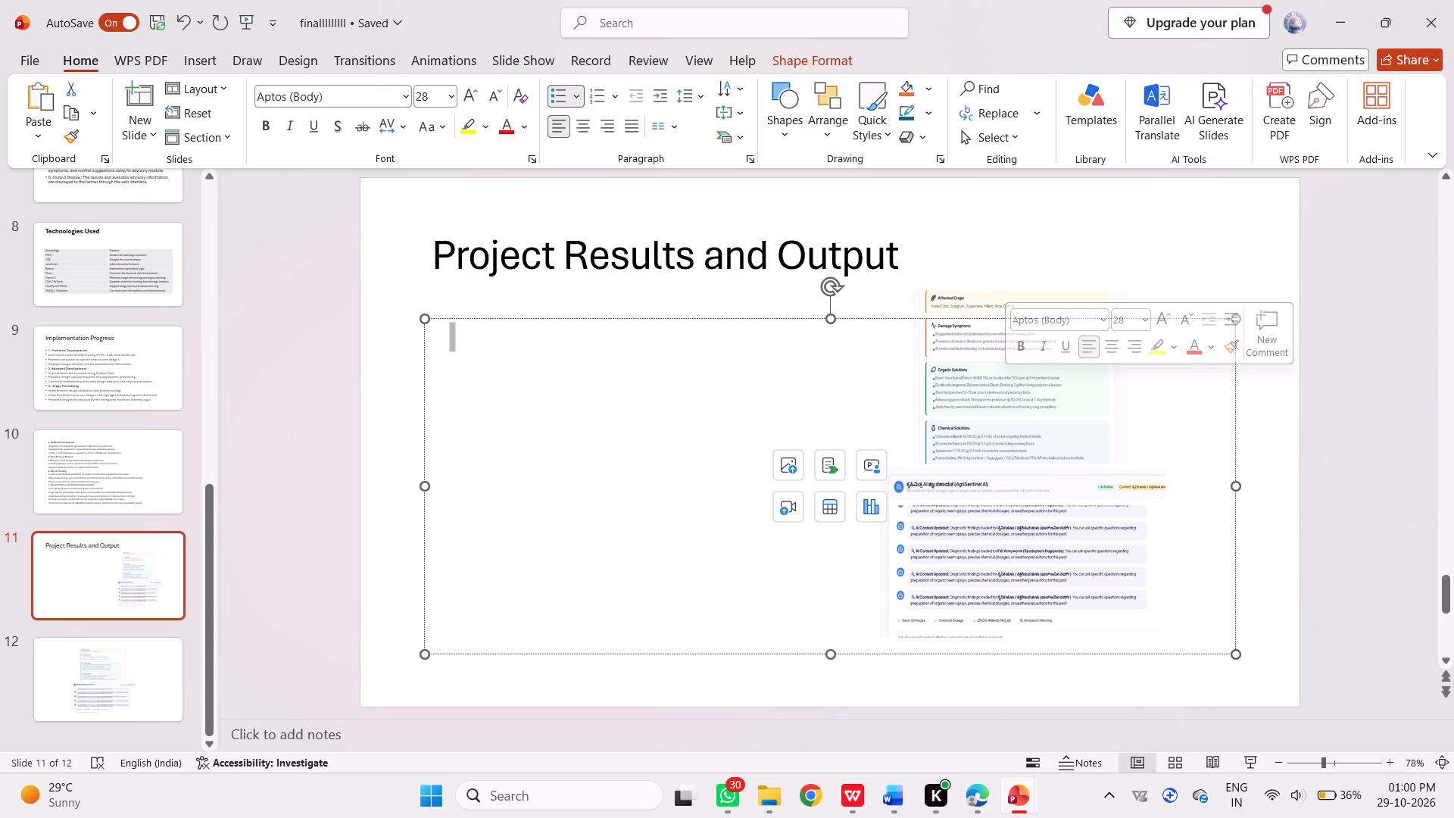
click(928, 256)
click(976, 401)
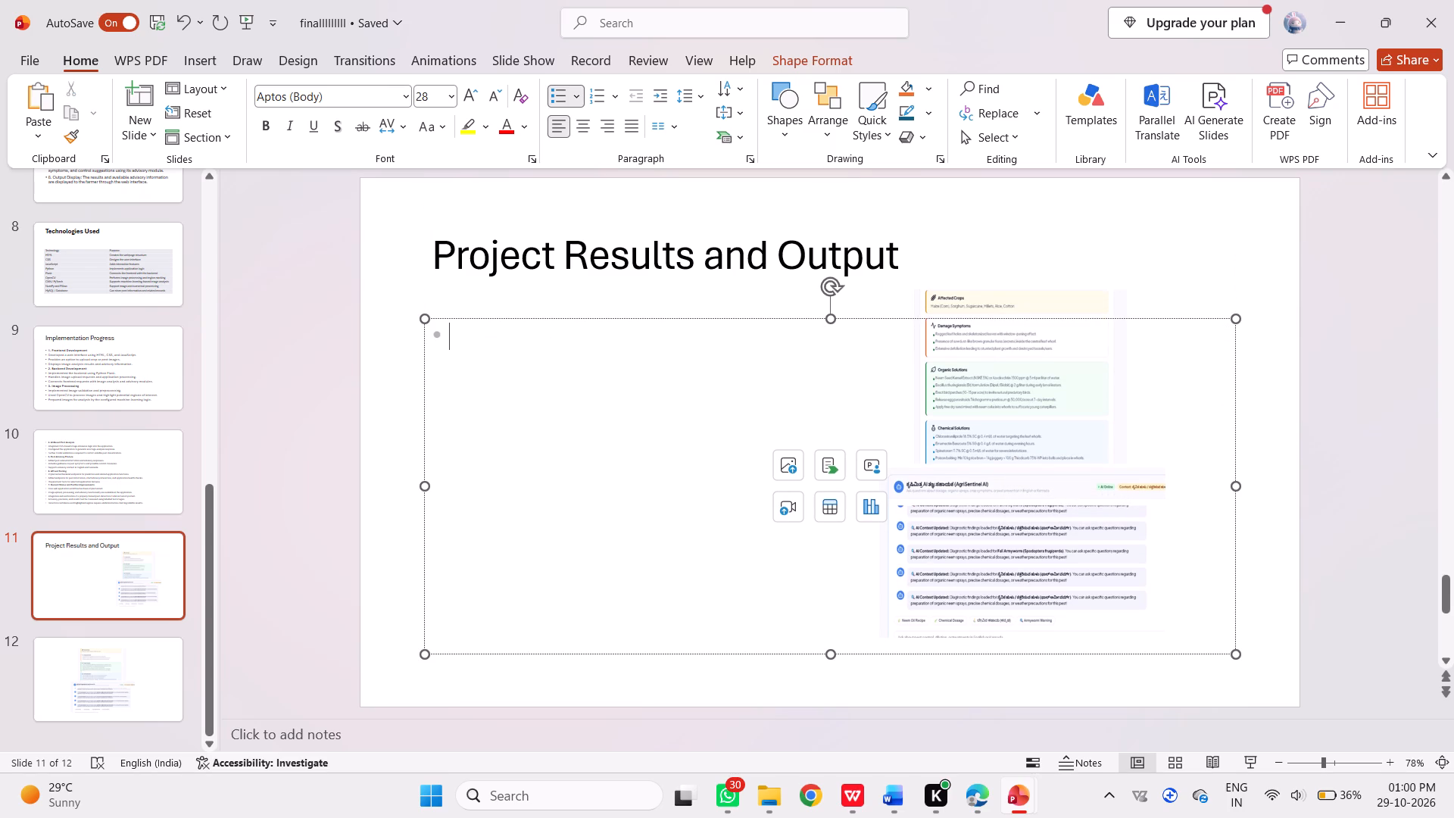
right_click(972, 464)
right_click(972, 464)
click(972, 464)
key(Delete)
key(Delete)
Delete the Project Results and Output slide and the untitled screenshot slide that follows it.
click(105, 574)
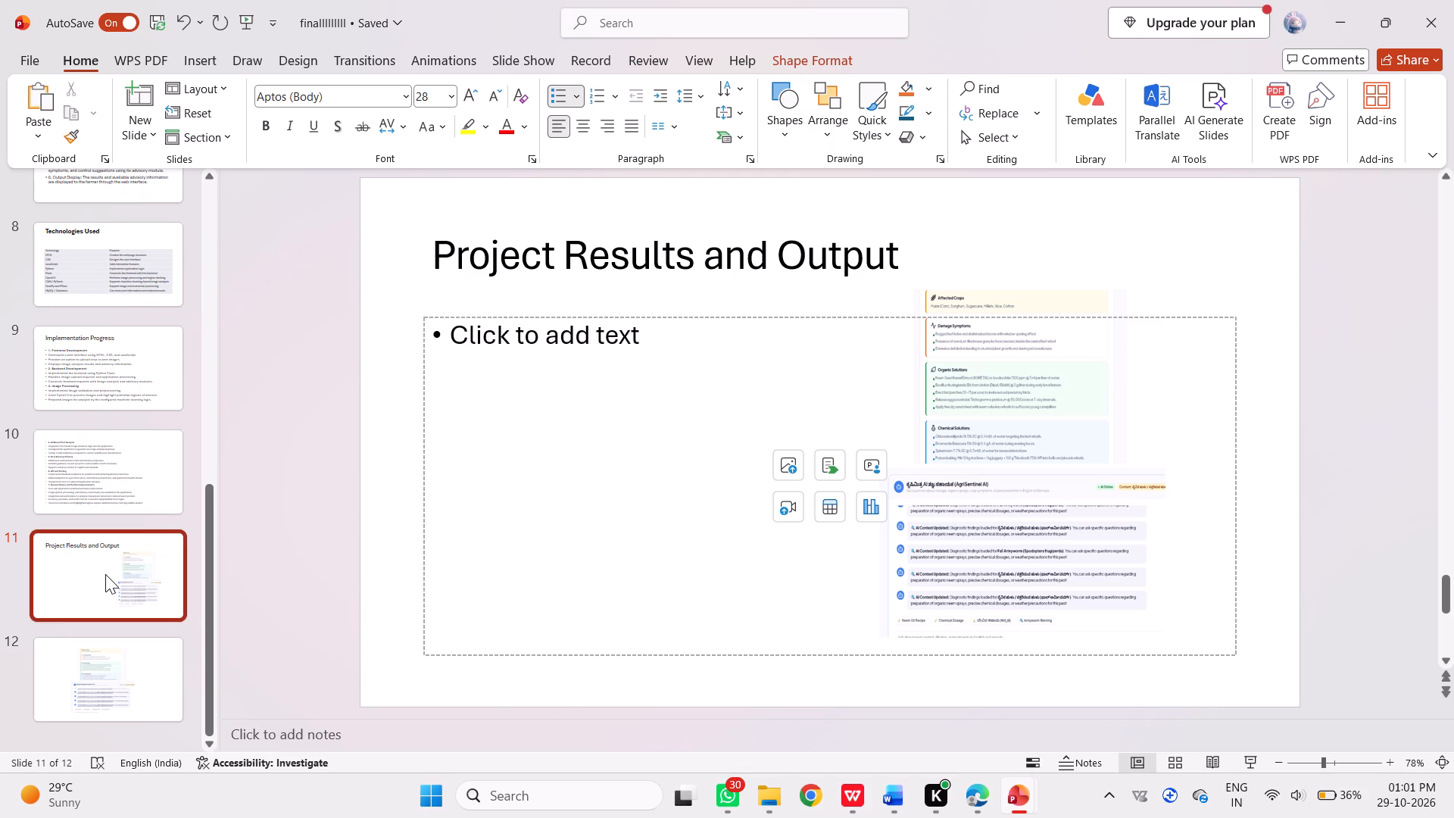
key(Delete)
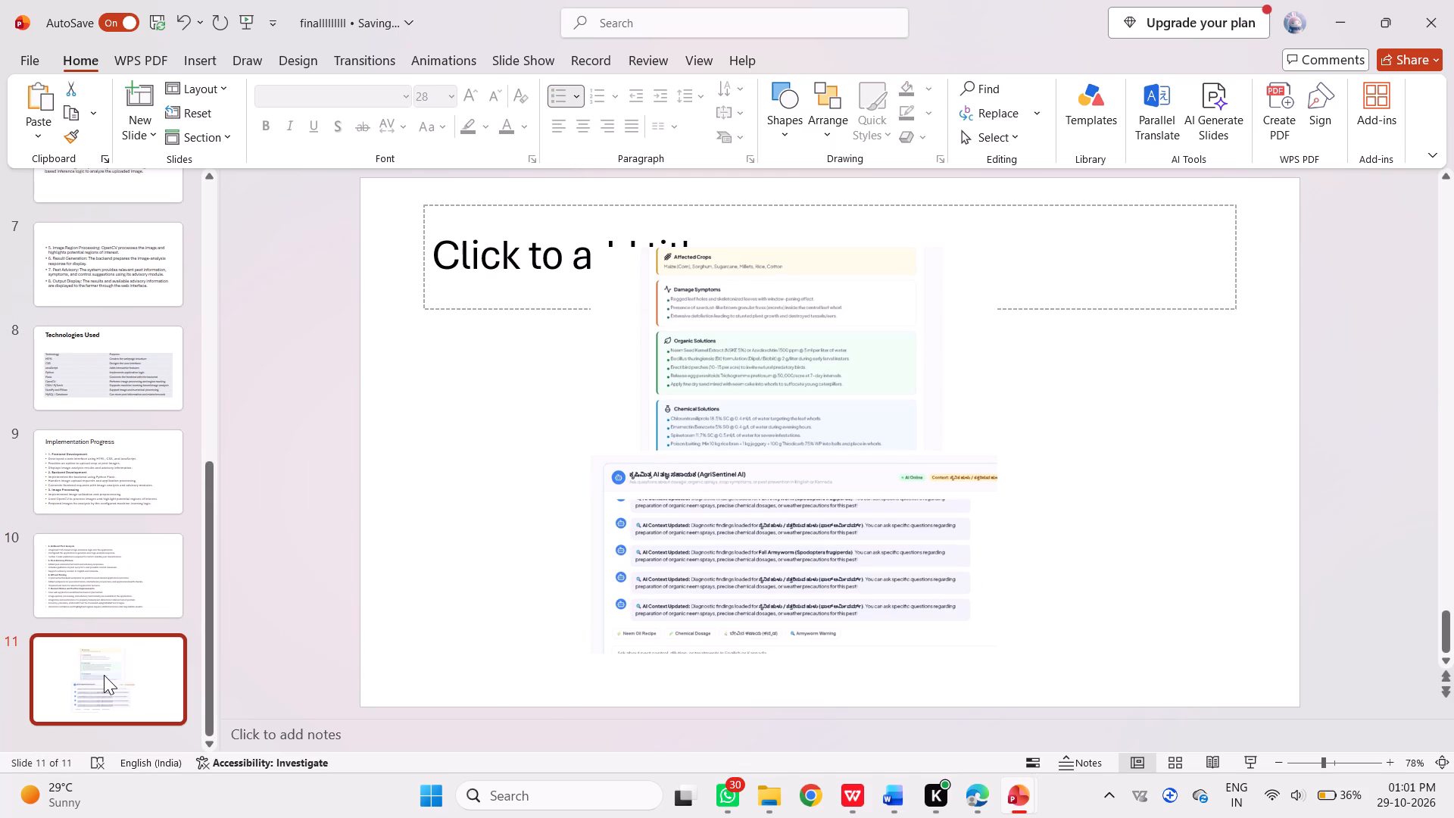
click(104, 675)
key(Delete)
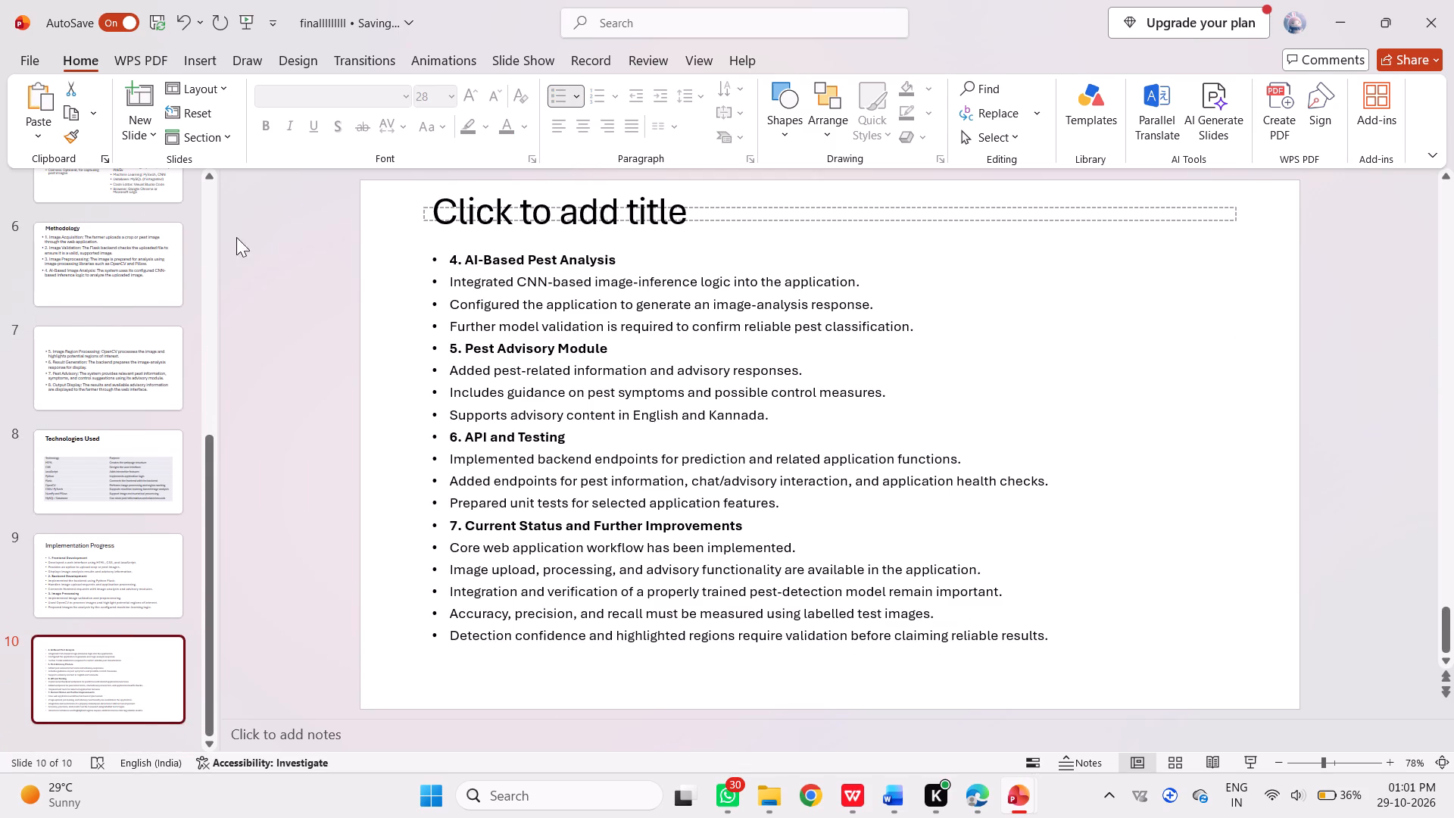
Add a new slide with title and content placeholders after slide 10.
click(145, 115)
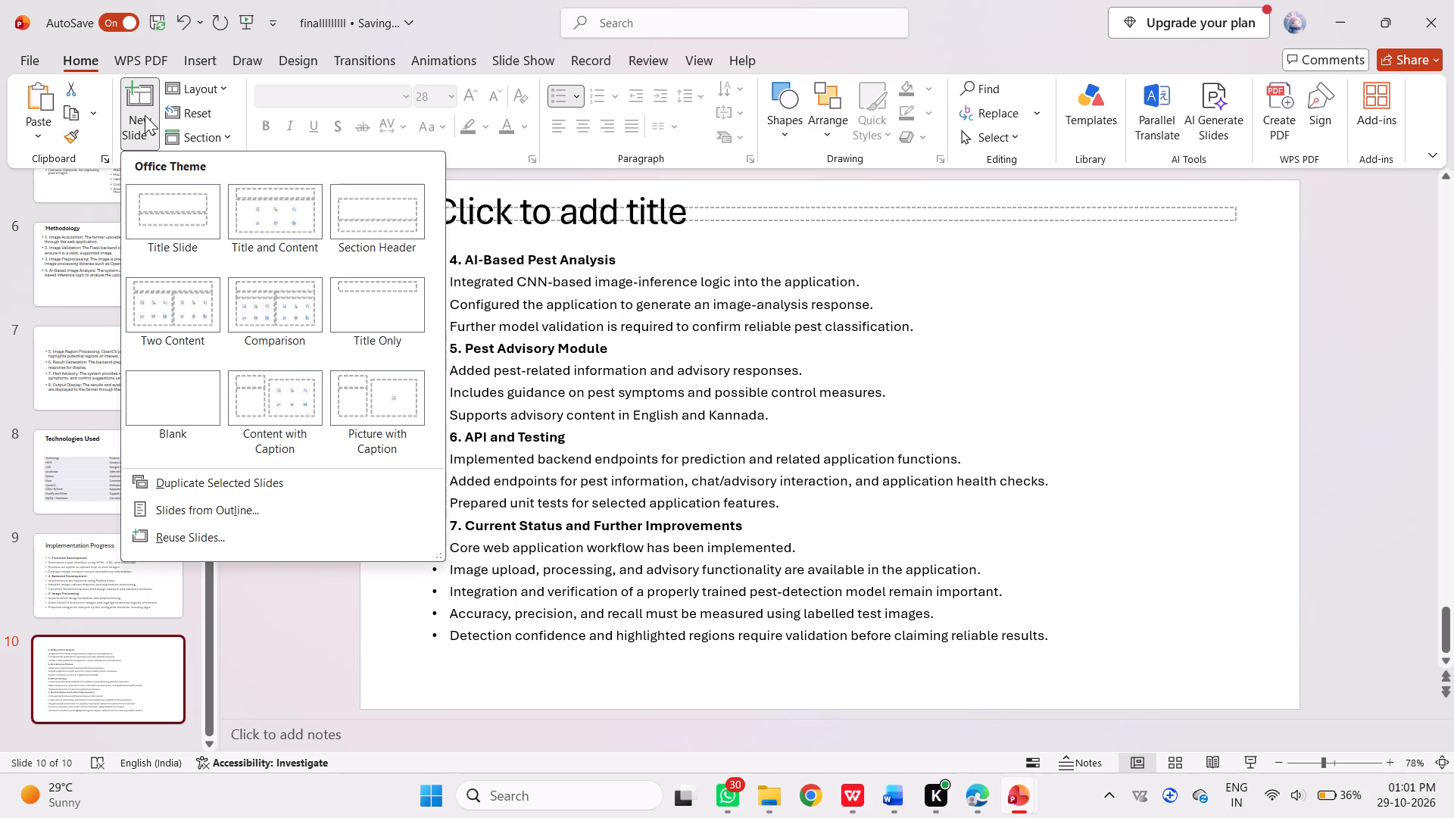
click(140, 83)
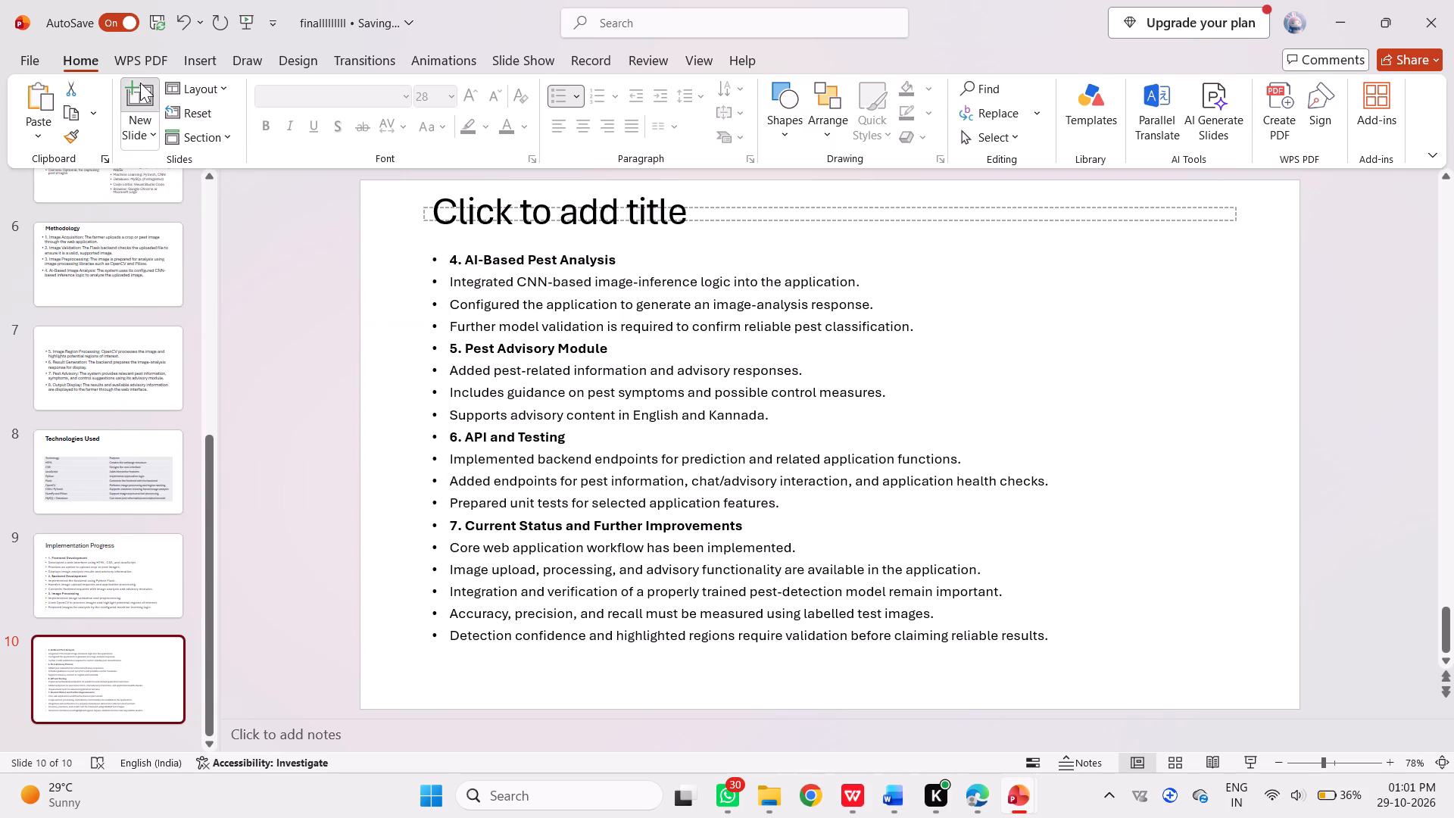
Start inserting a picture from the device into slide 11's content placeholder, browsing the recent files in Home.
click(630, 417)
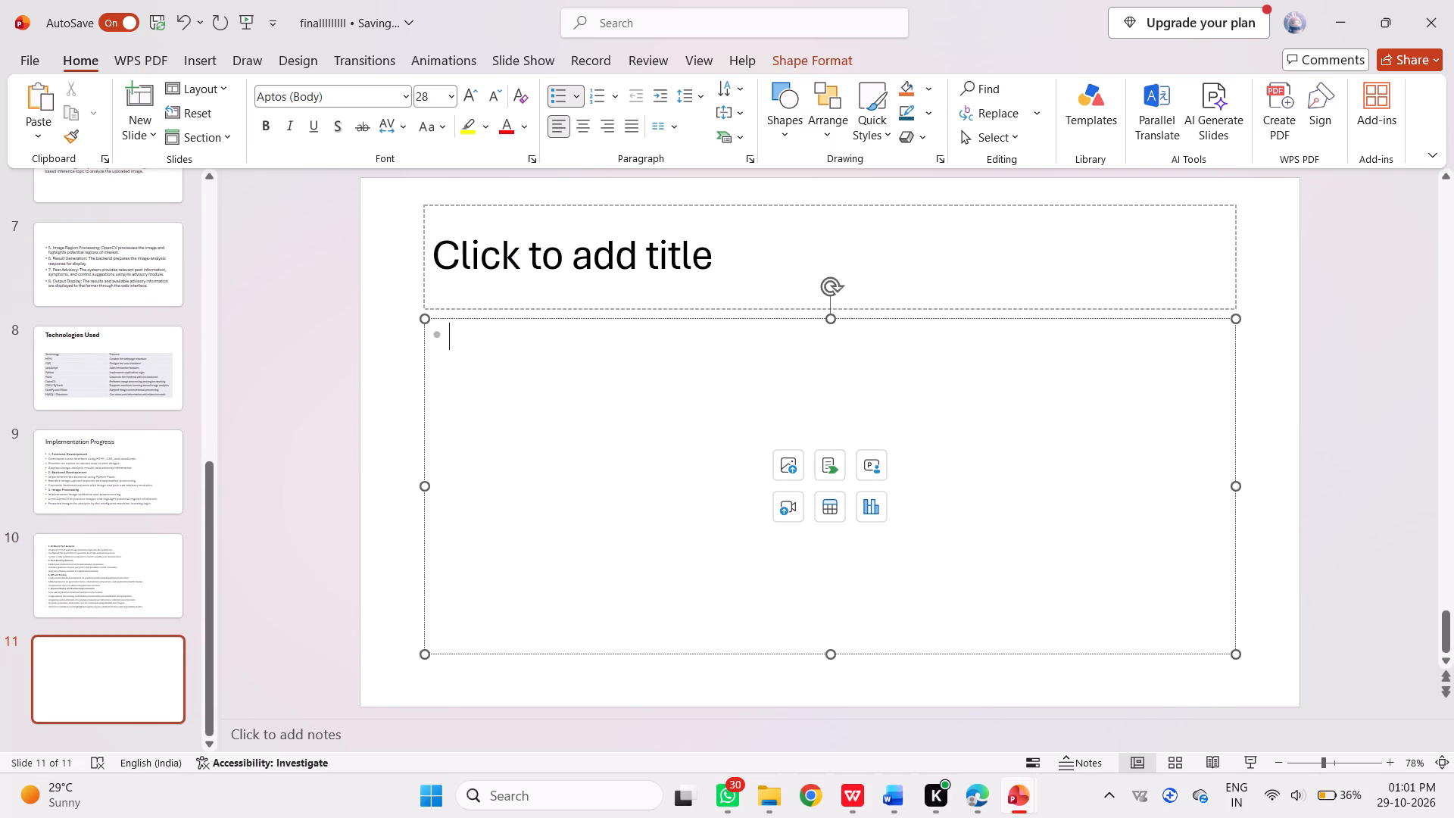
click(785, 468)
click(800, 493)
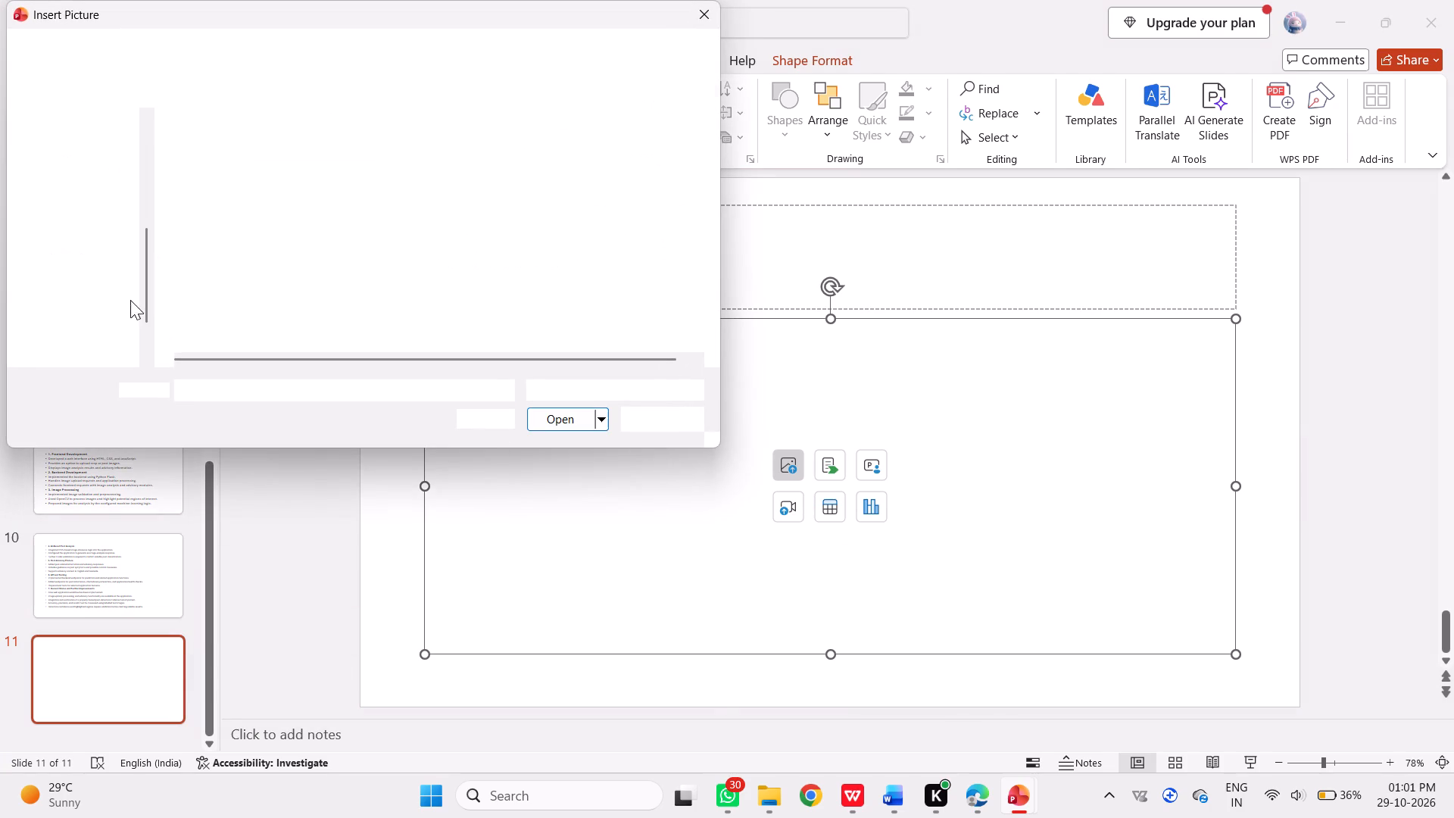
scroll(126, 261, up, 7)
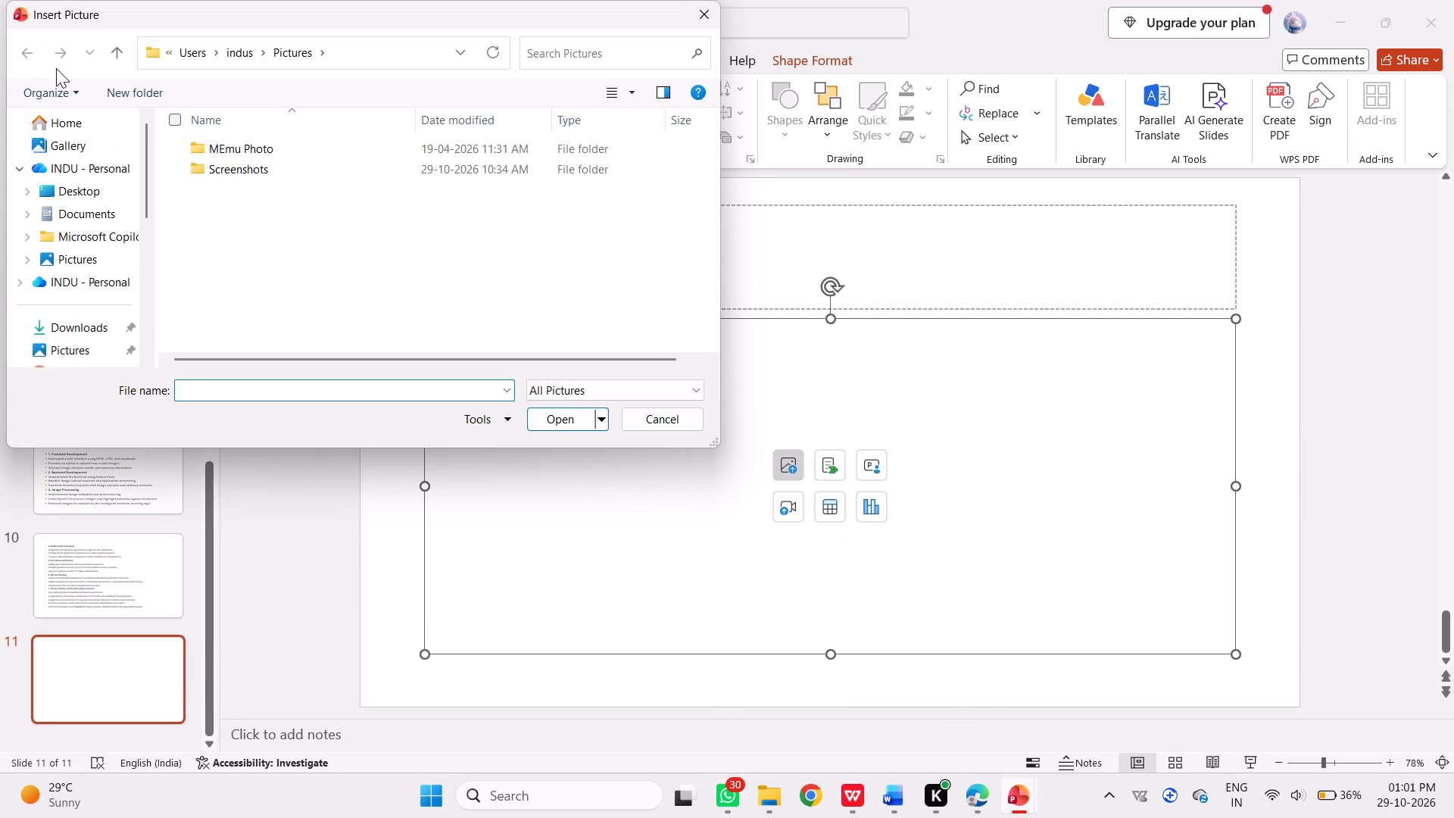
click(77, 114)
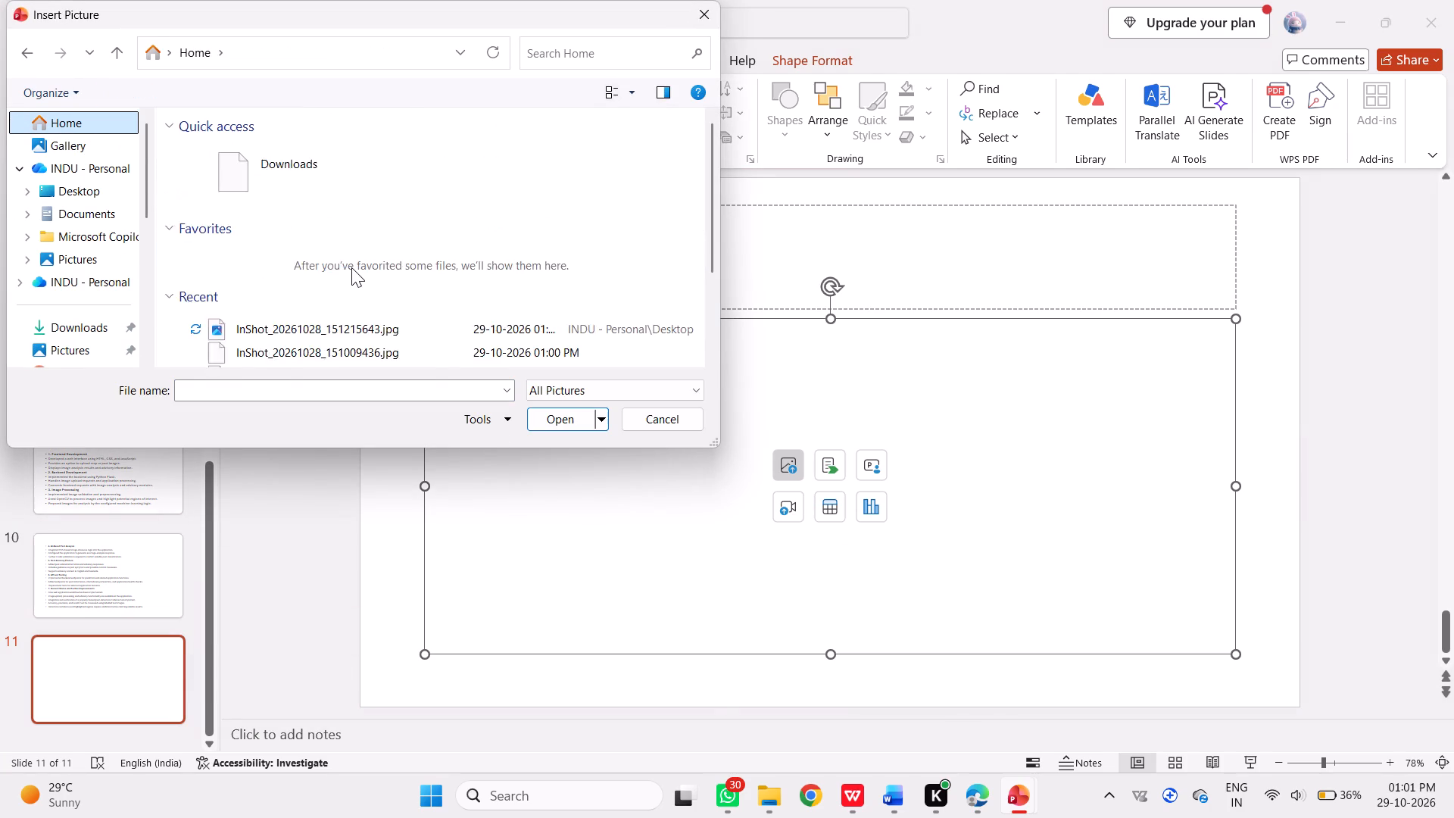
scroll(353, 262, down, 4)
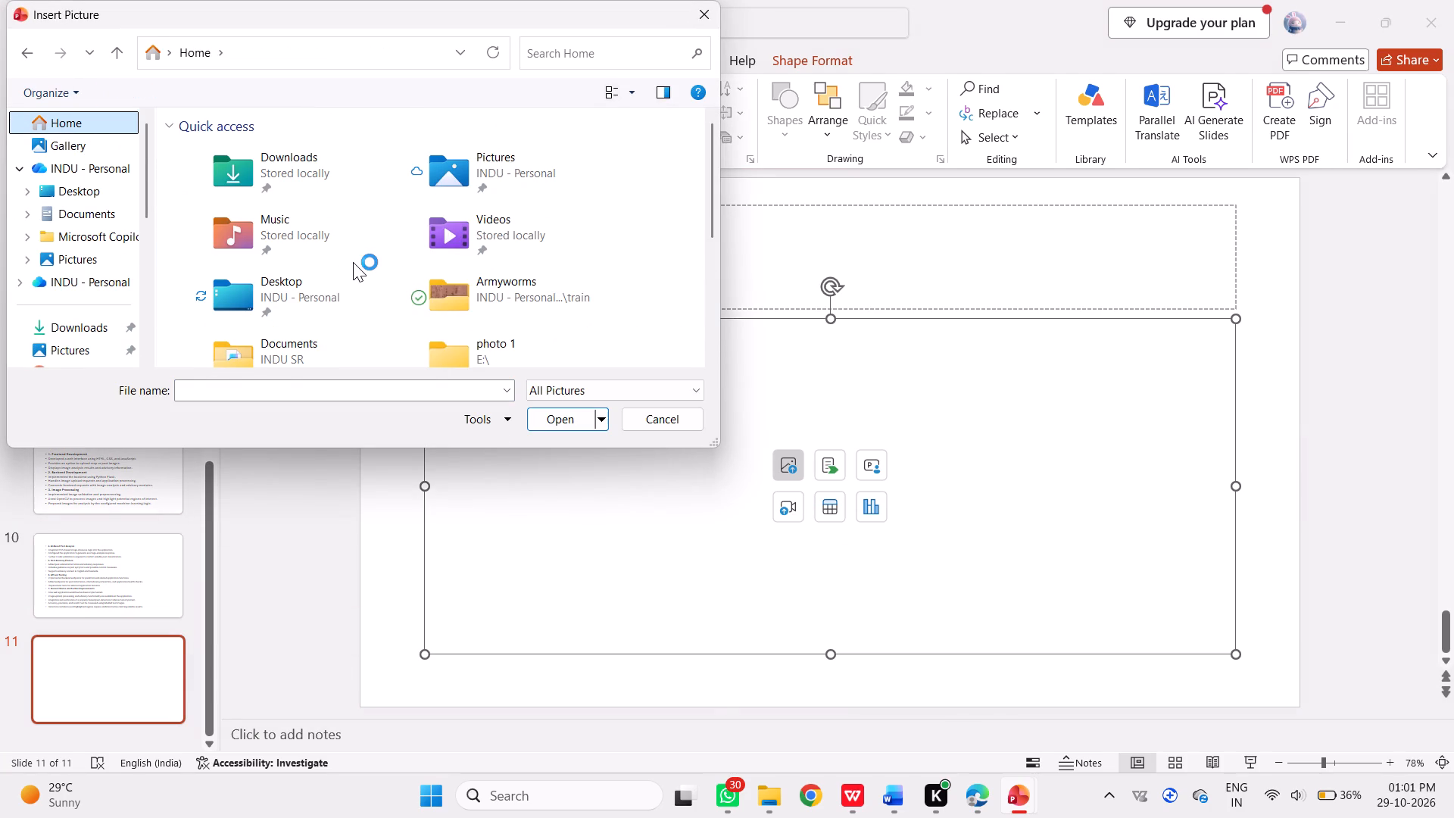
scroll(353, 262, down, 1)
scroll(495, 248, down, 3)
Browse the Home location for the picture to insert into slide 11's content placeholder.
scroll(495, 248, down, 2)
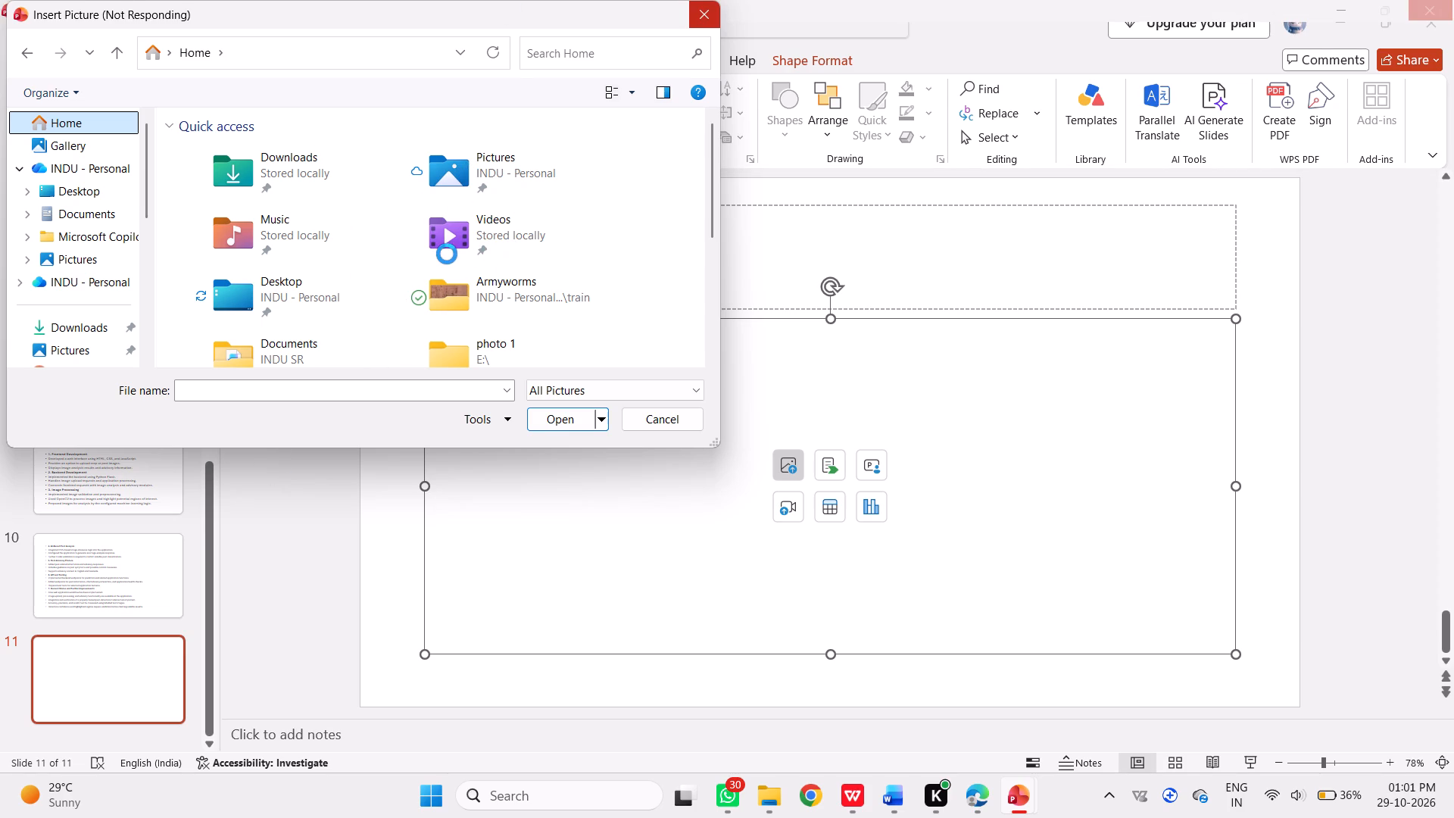
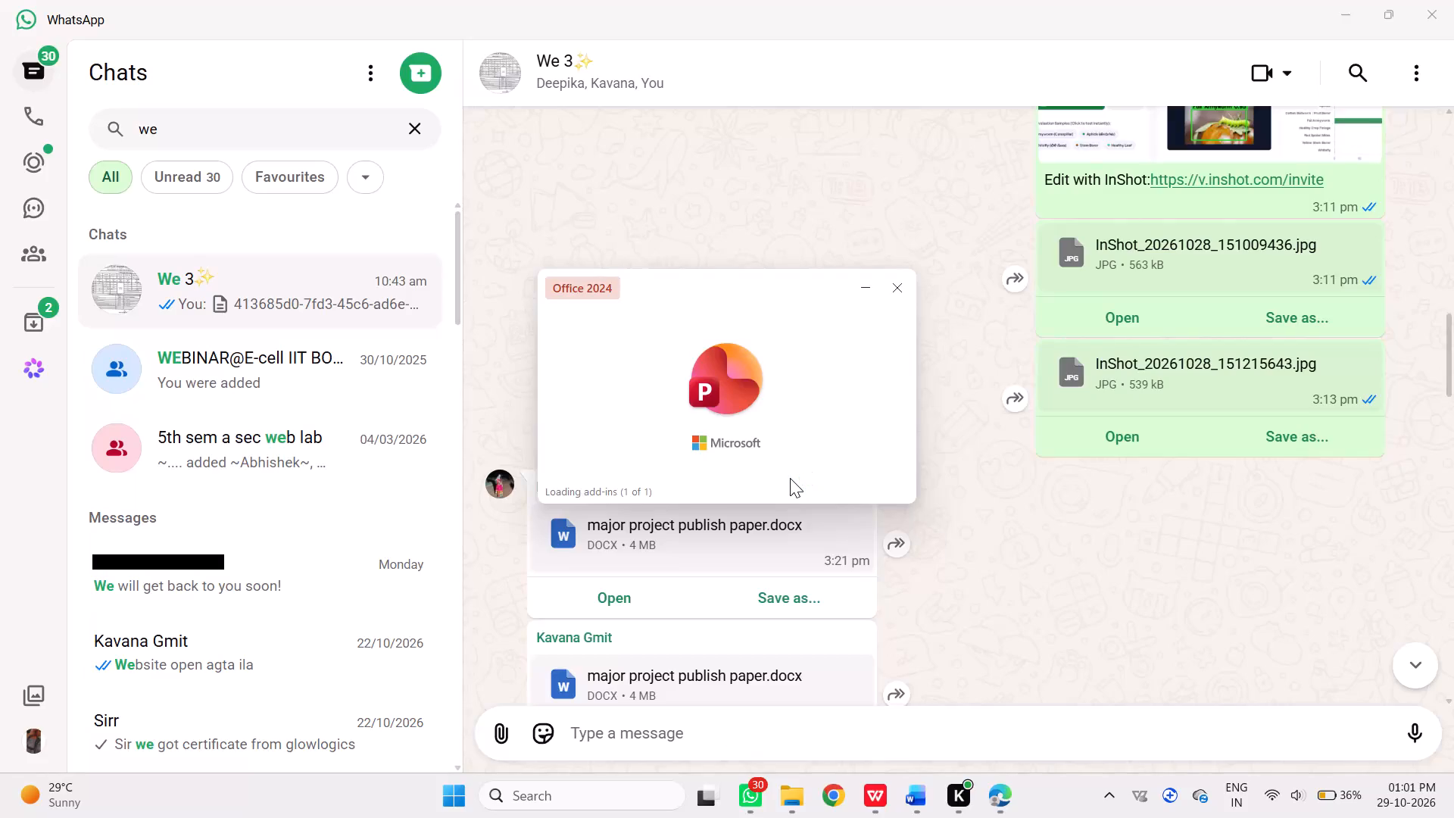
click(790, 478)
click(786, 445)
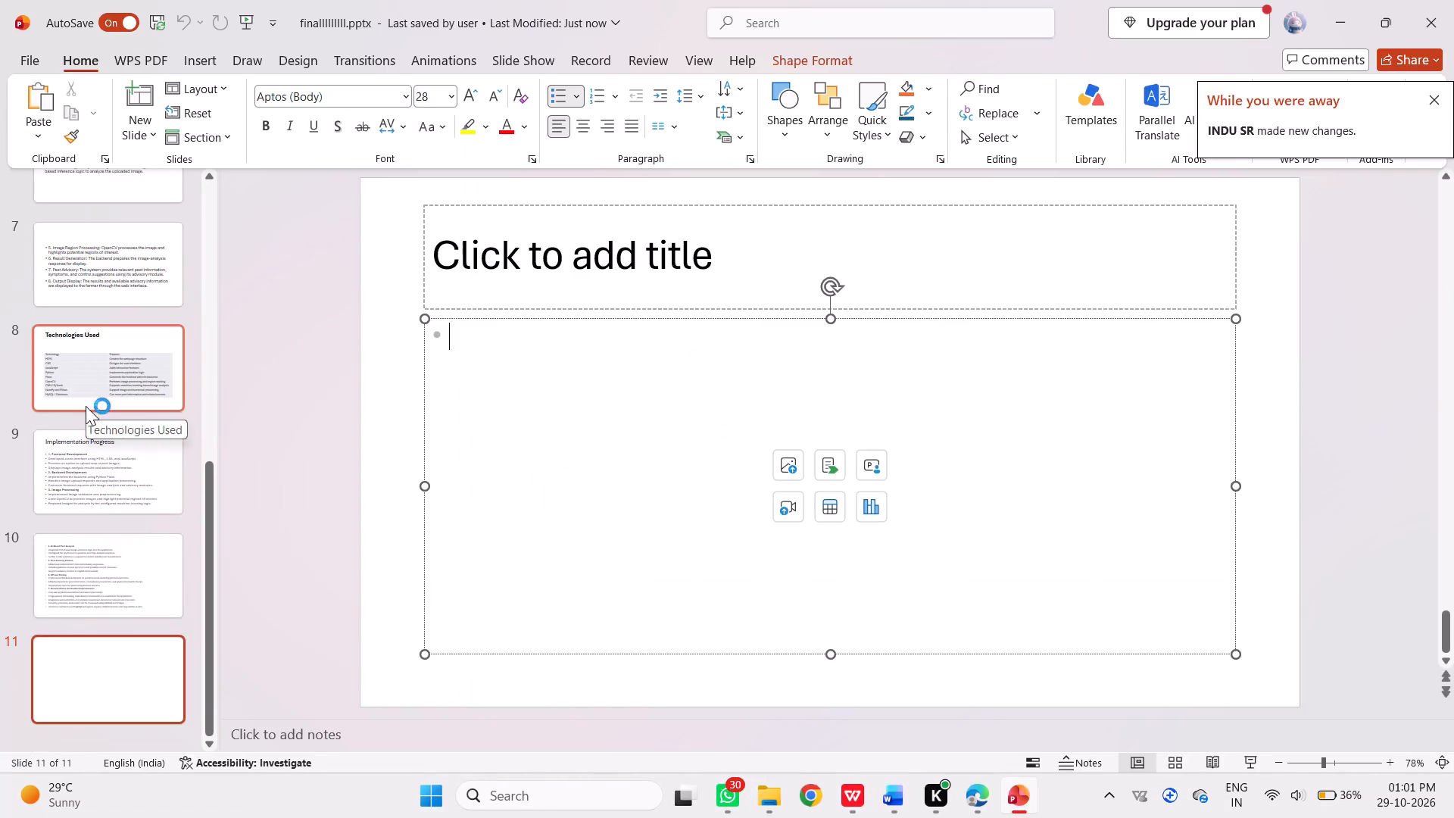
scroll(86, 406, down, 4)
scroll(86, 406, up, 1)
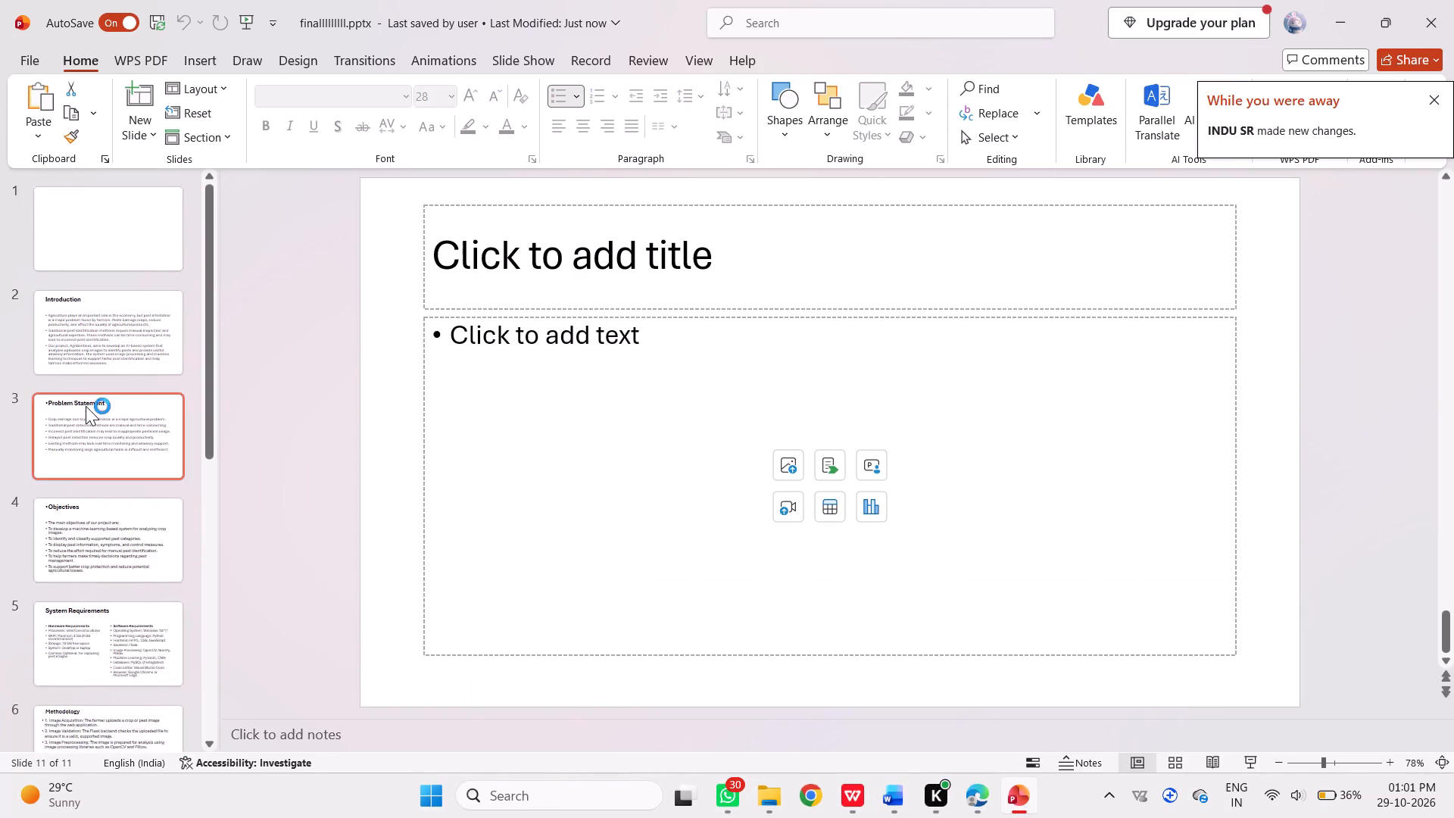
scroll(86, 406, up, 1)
Insert the pictures InShot_20261028_151009436.jpg and InShot_20261028_151215643.jpg from the device's Desktop folder into slide 11's content area.
click(470, 412)
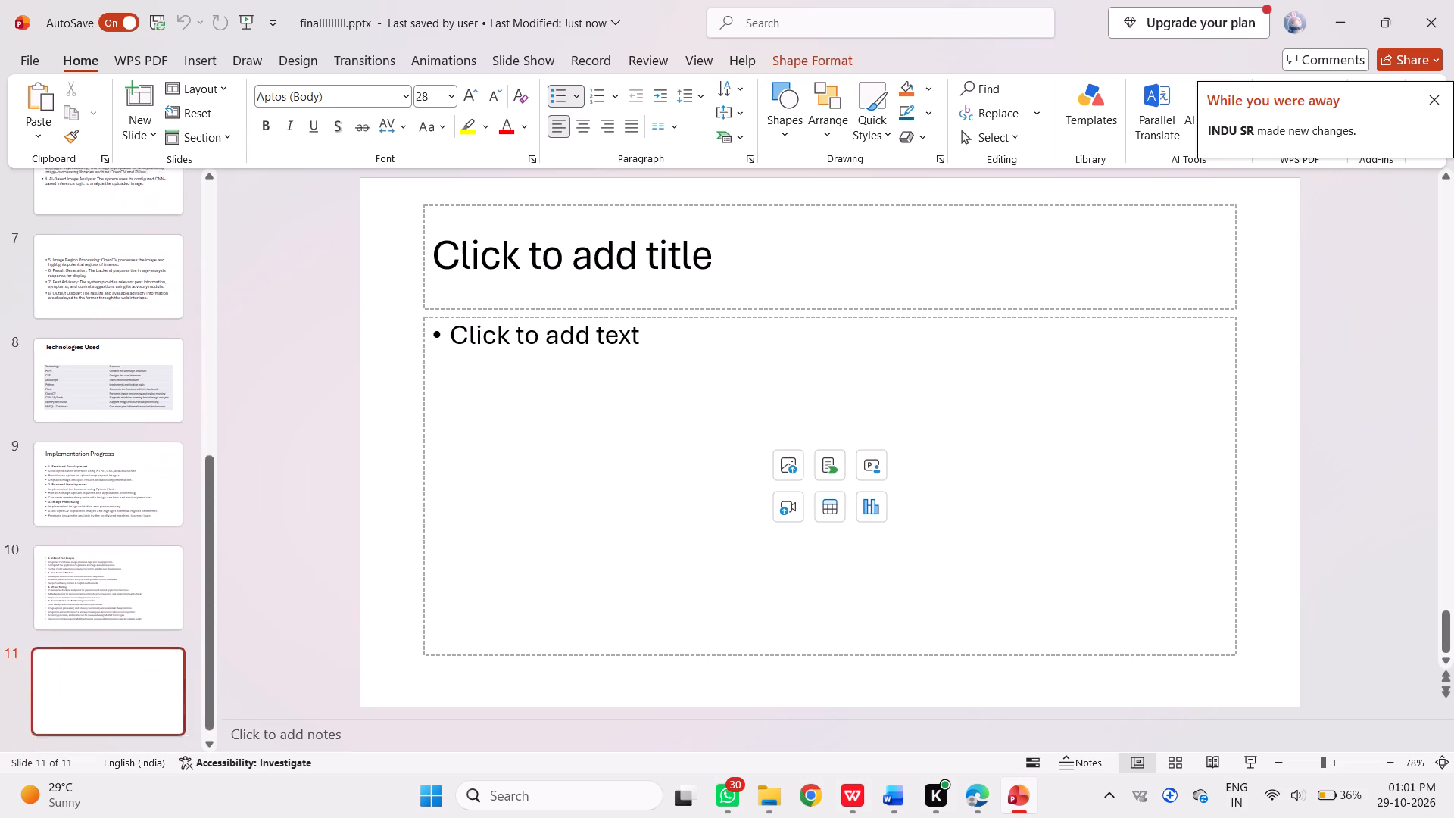
click(787, 461)
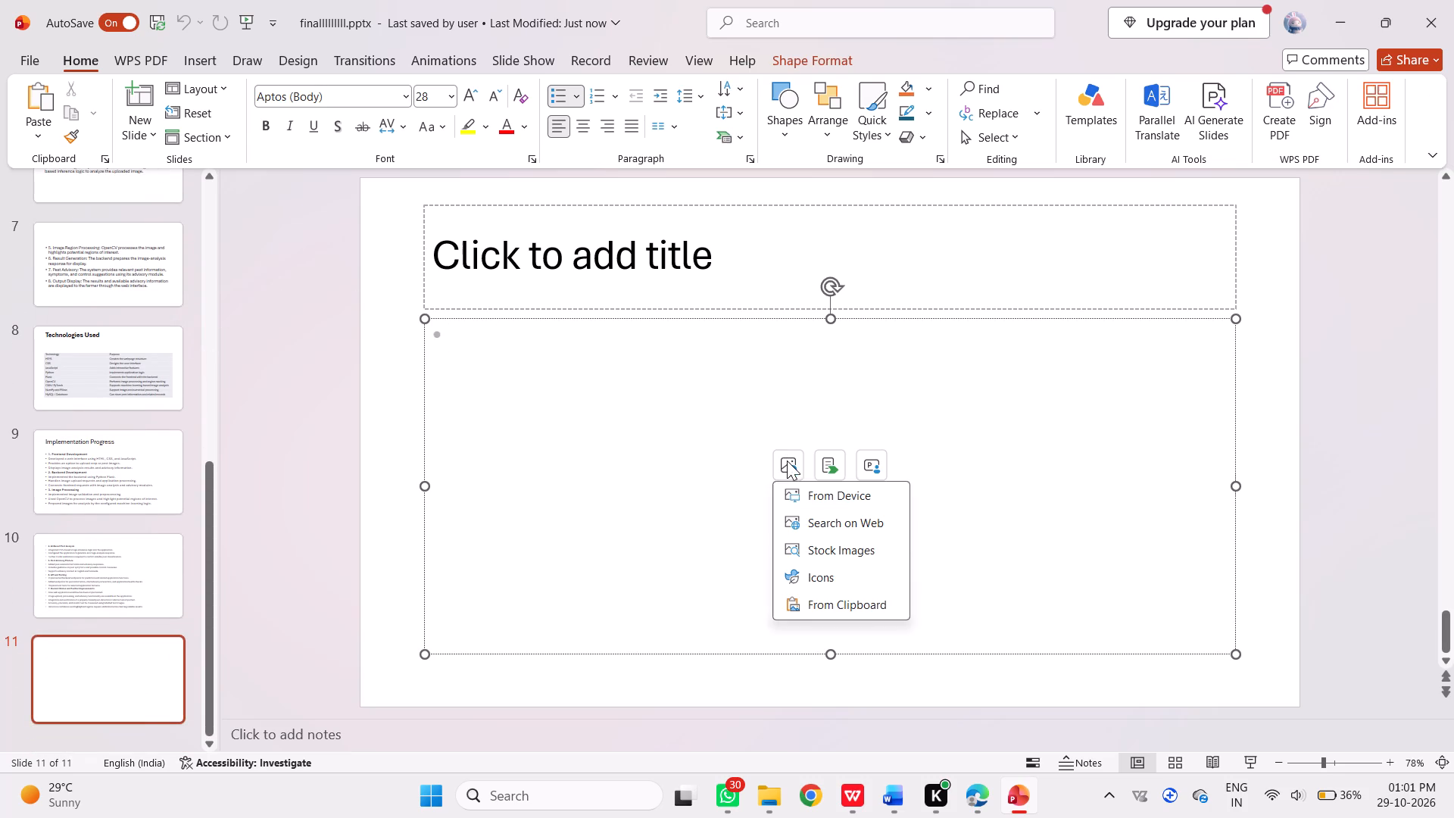
click(798, 487)
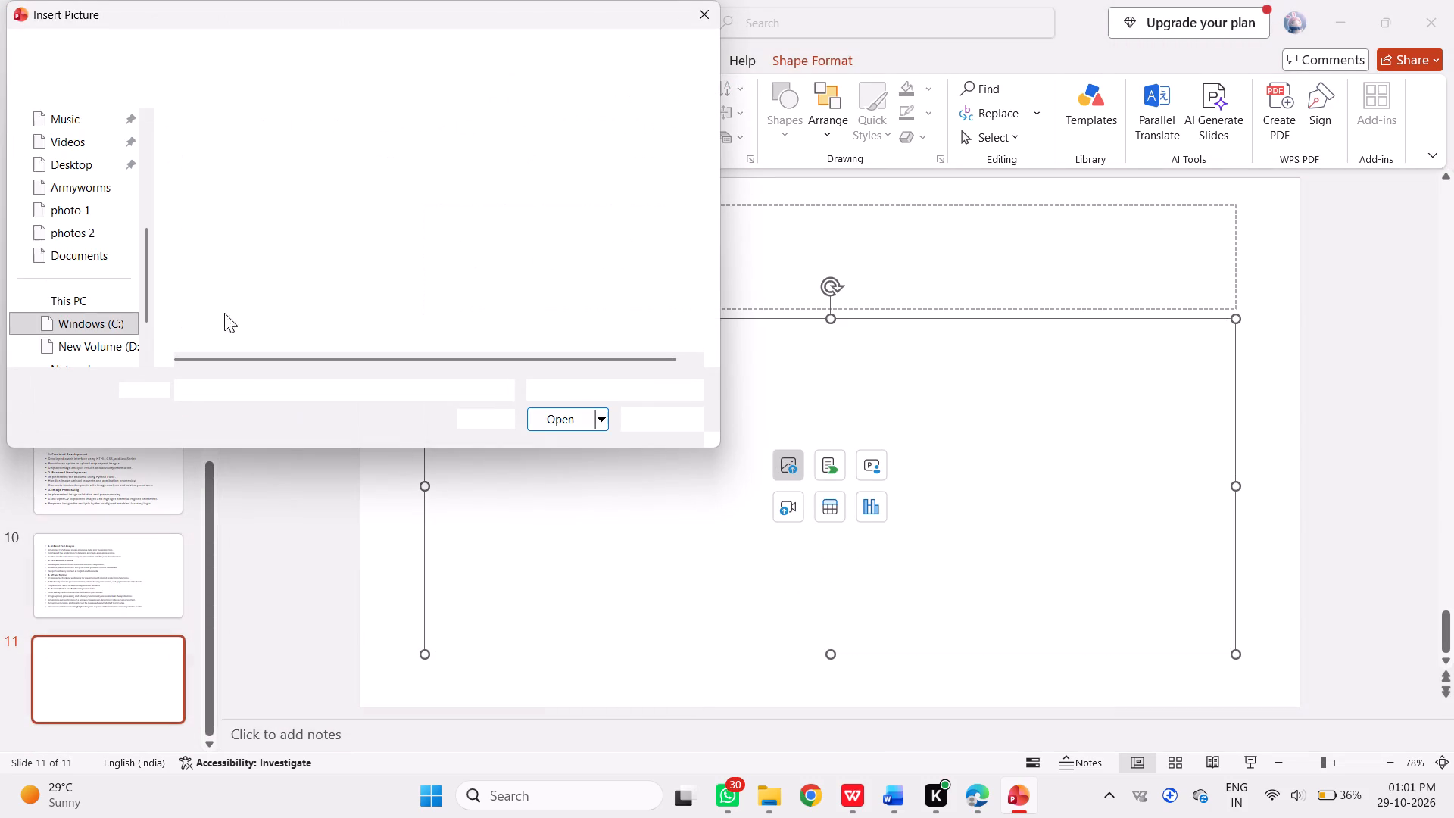
double_click(92, 164)
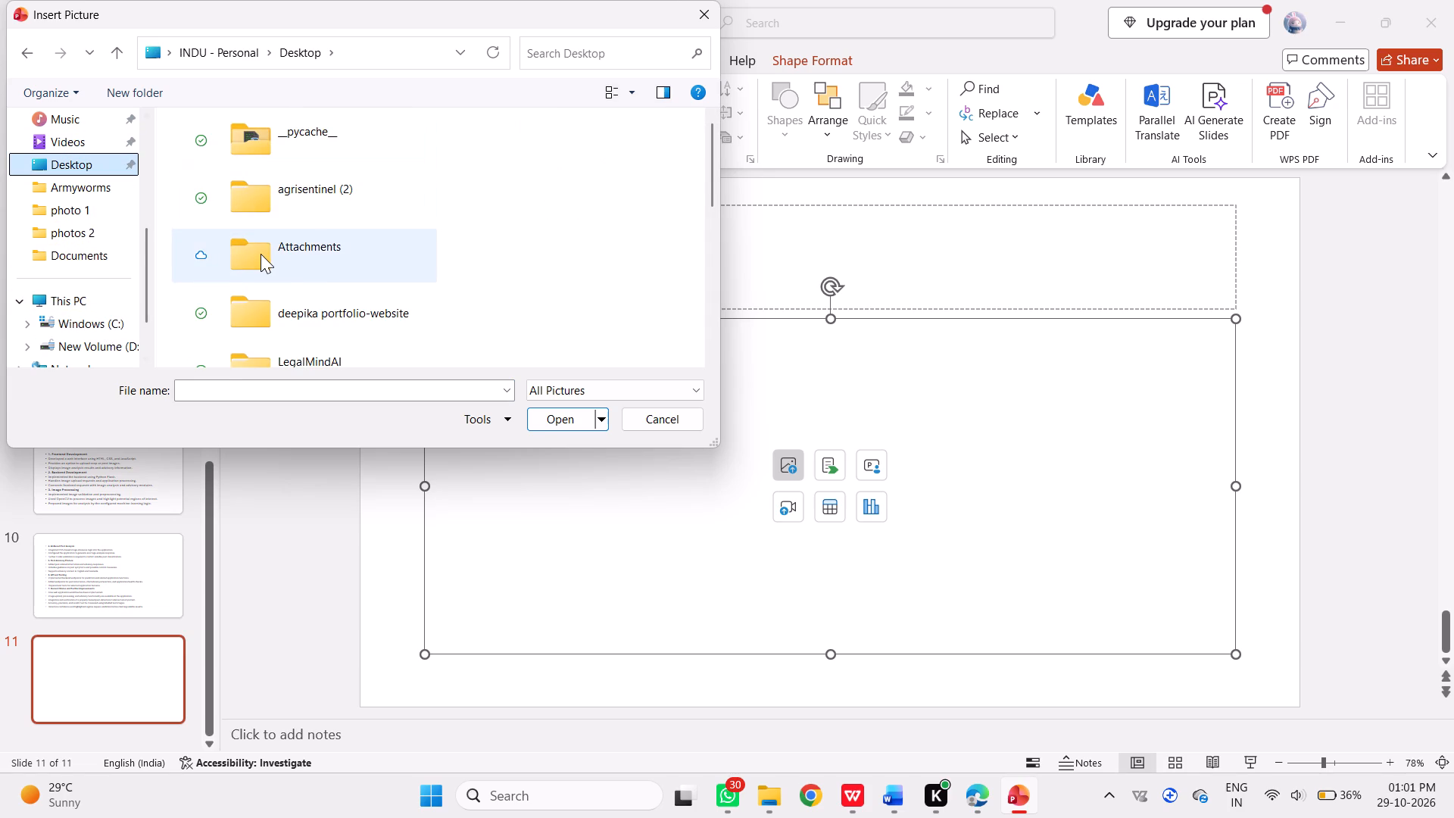
scroll(261, 254, down, 8)
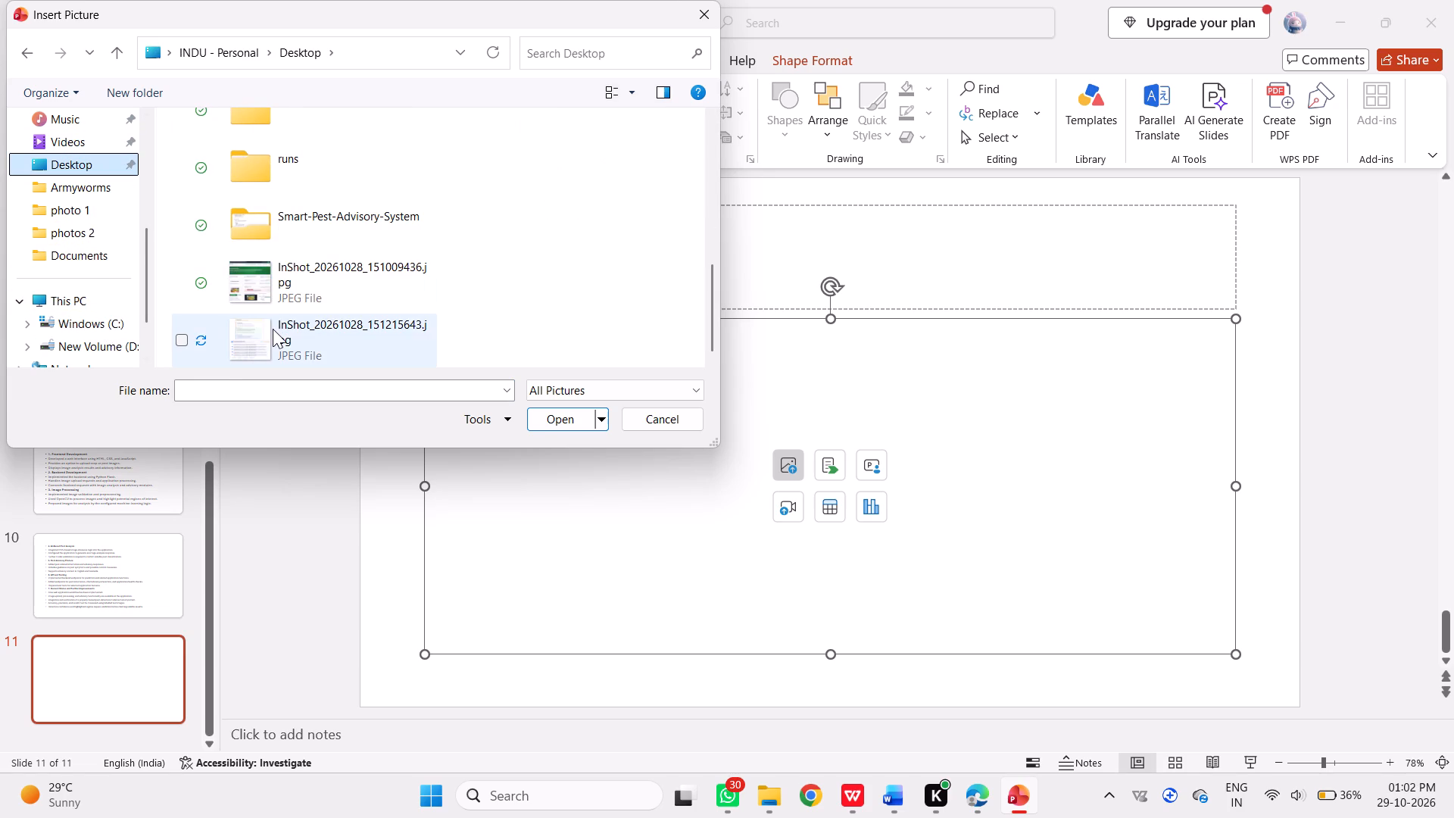
click(186, 283)
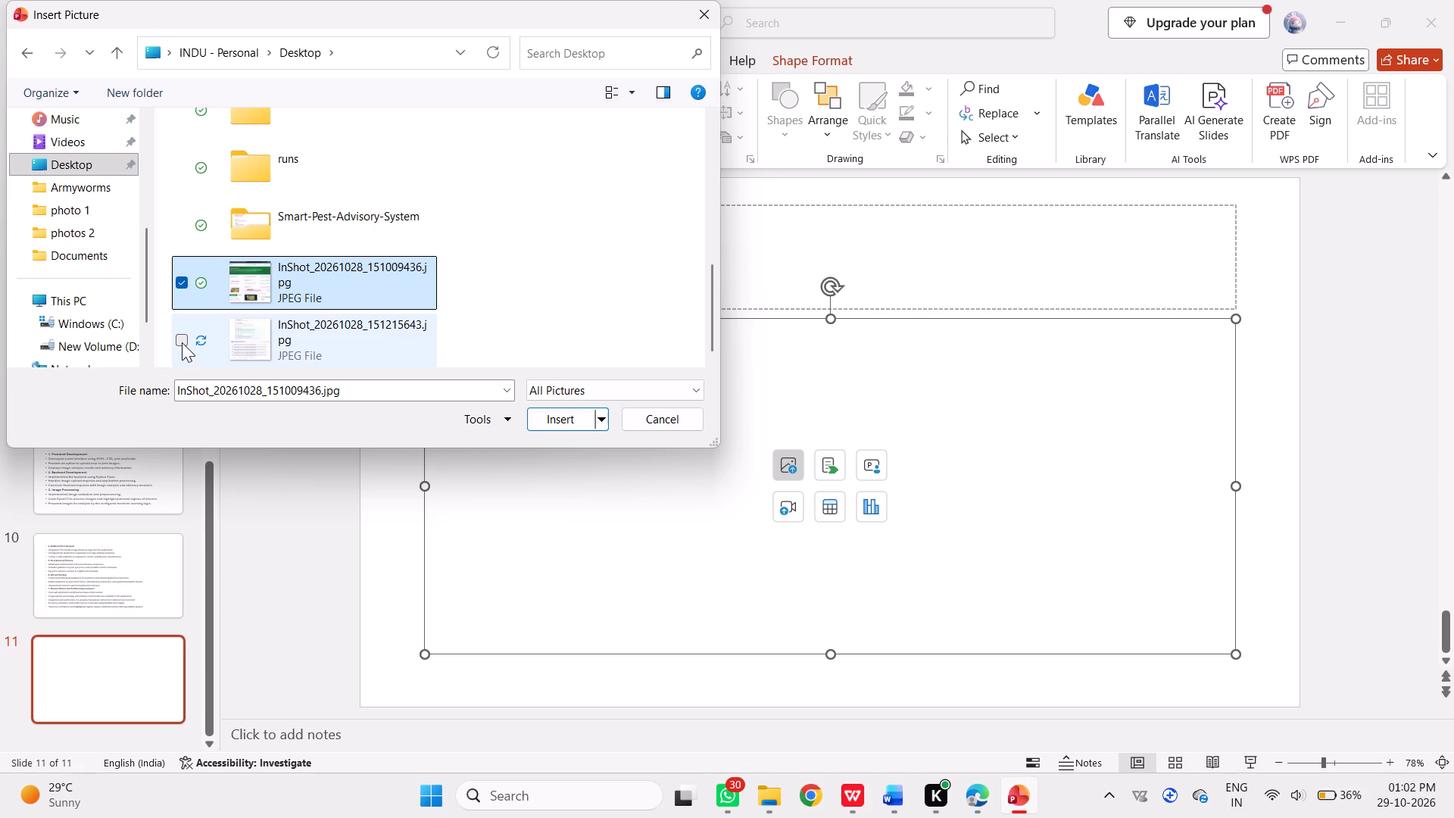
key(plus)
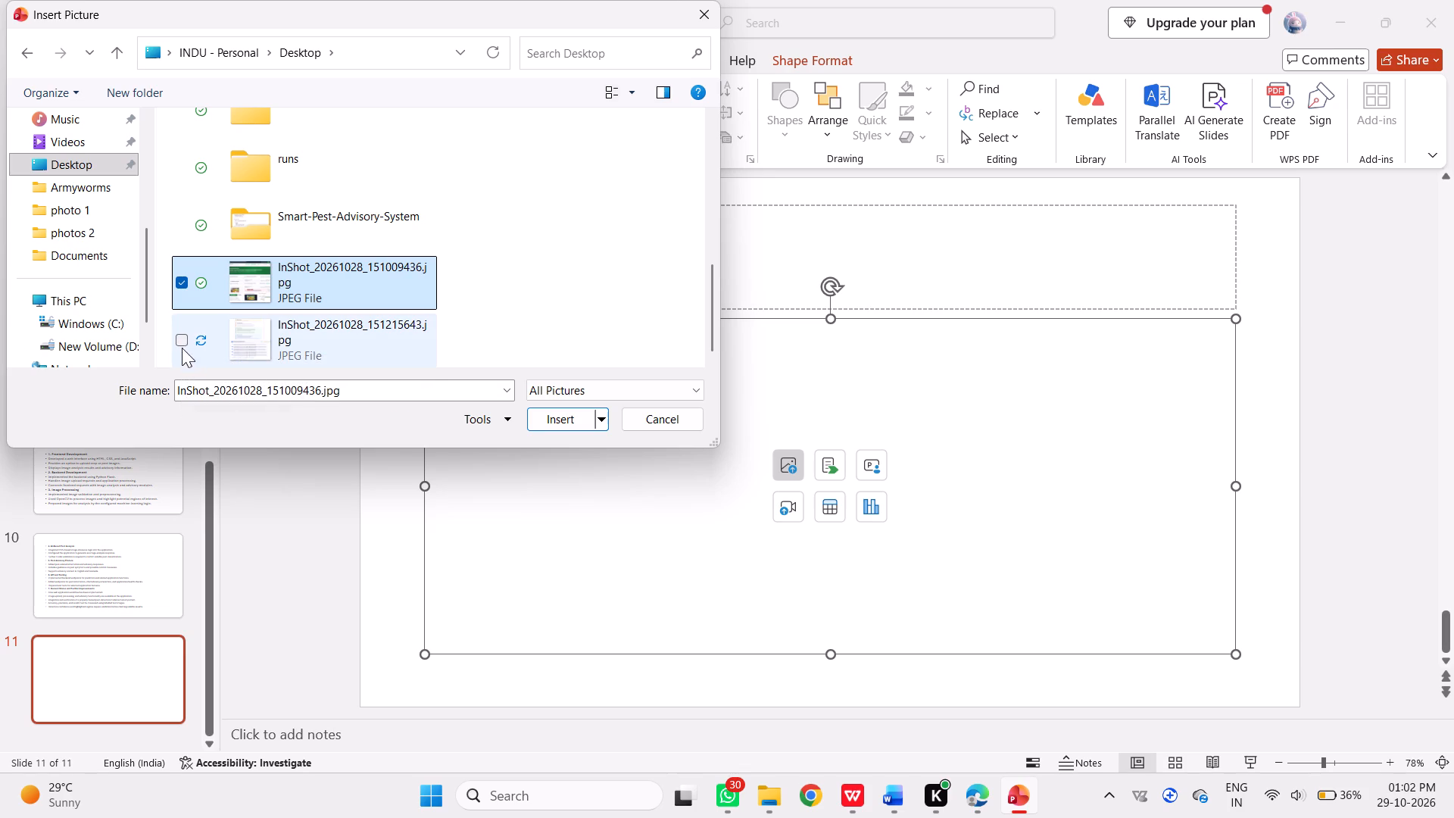
click(177, 339)
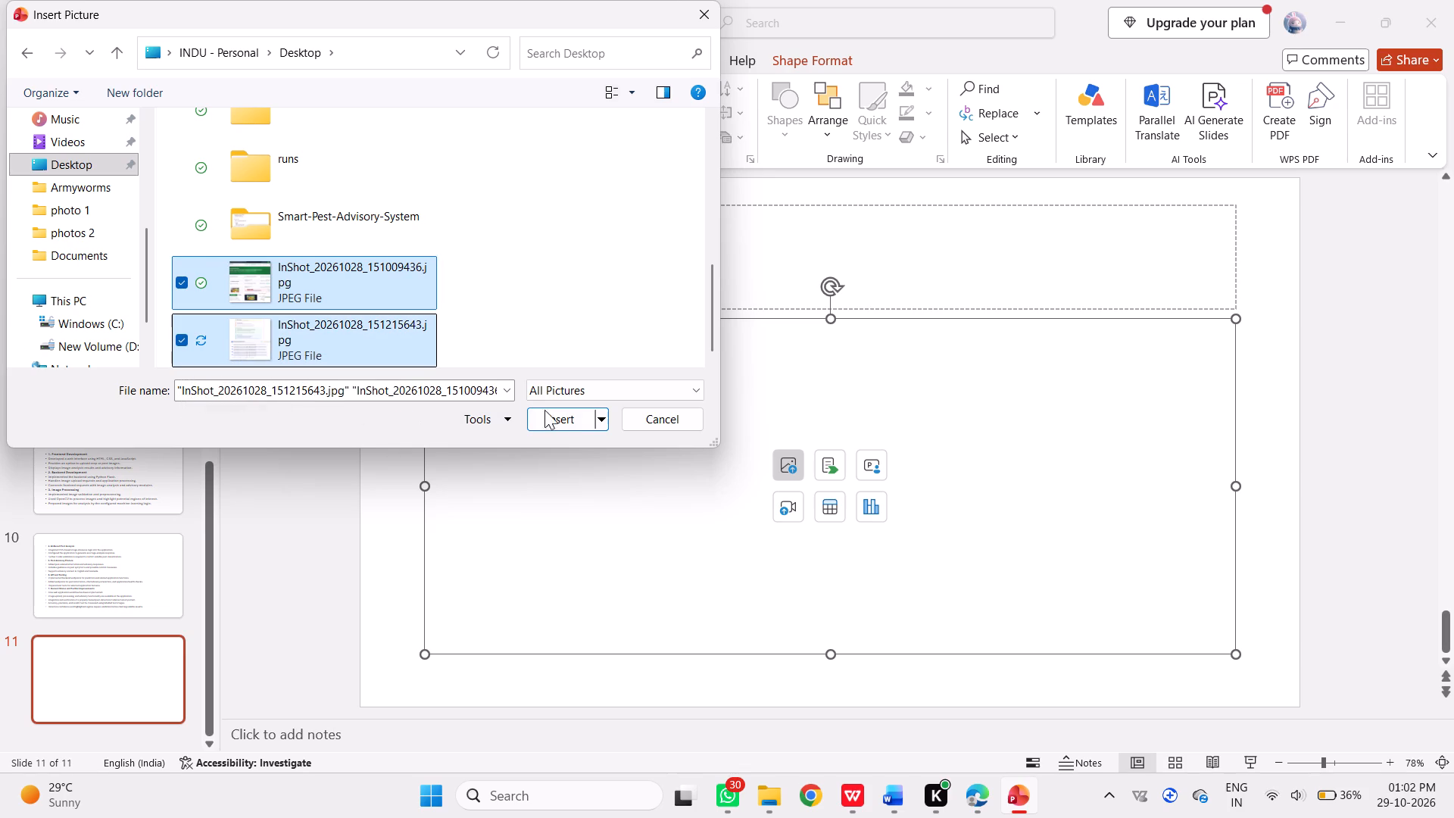
click(566, 414)
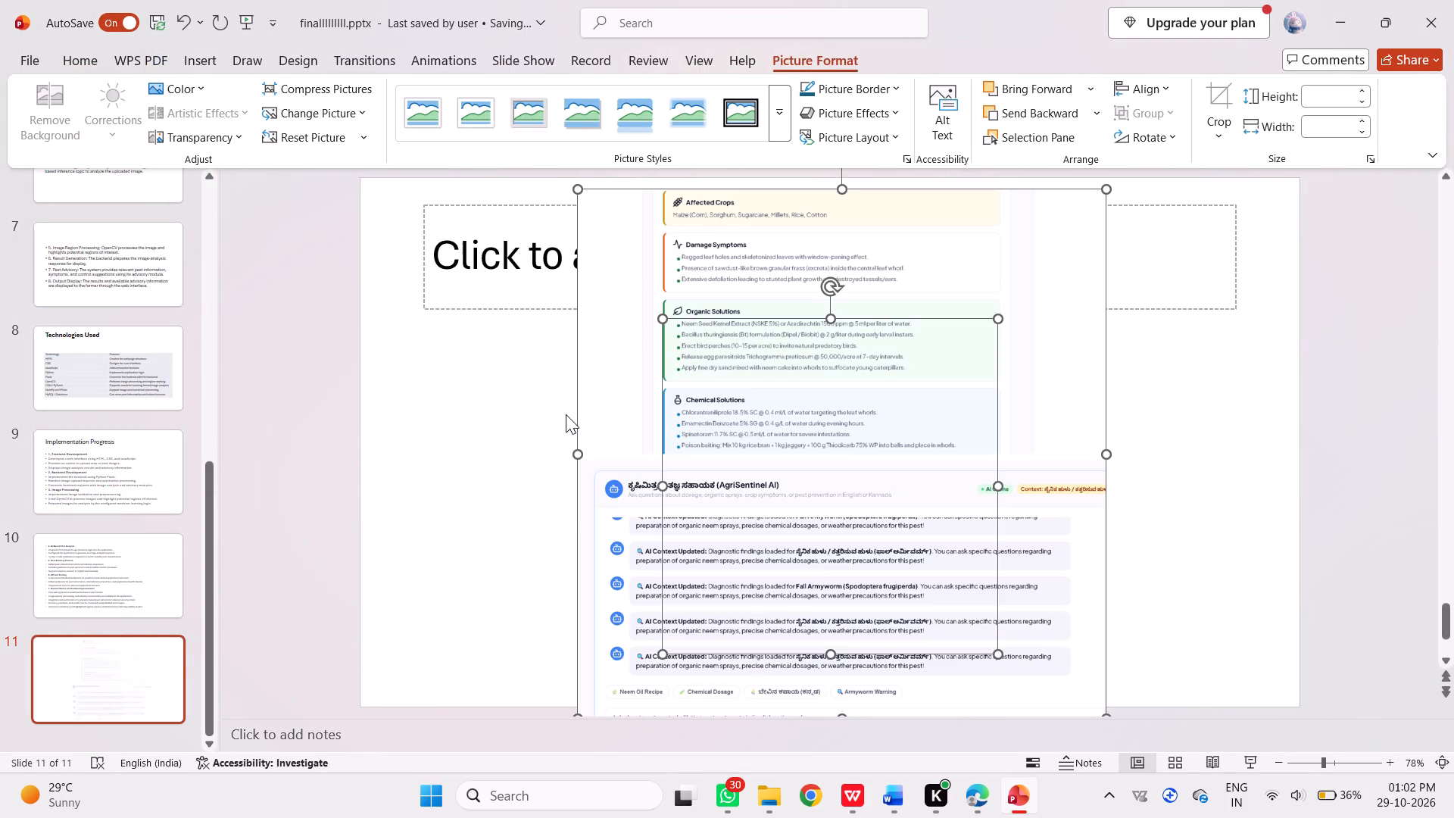
Reposition the two overlapping screenshots together on slide 11 and reduce their height from the upper edge.
drag(669, 355, 722, 376)
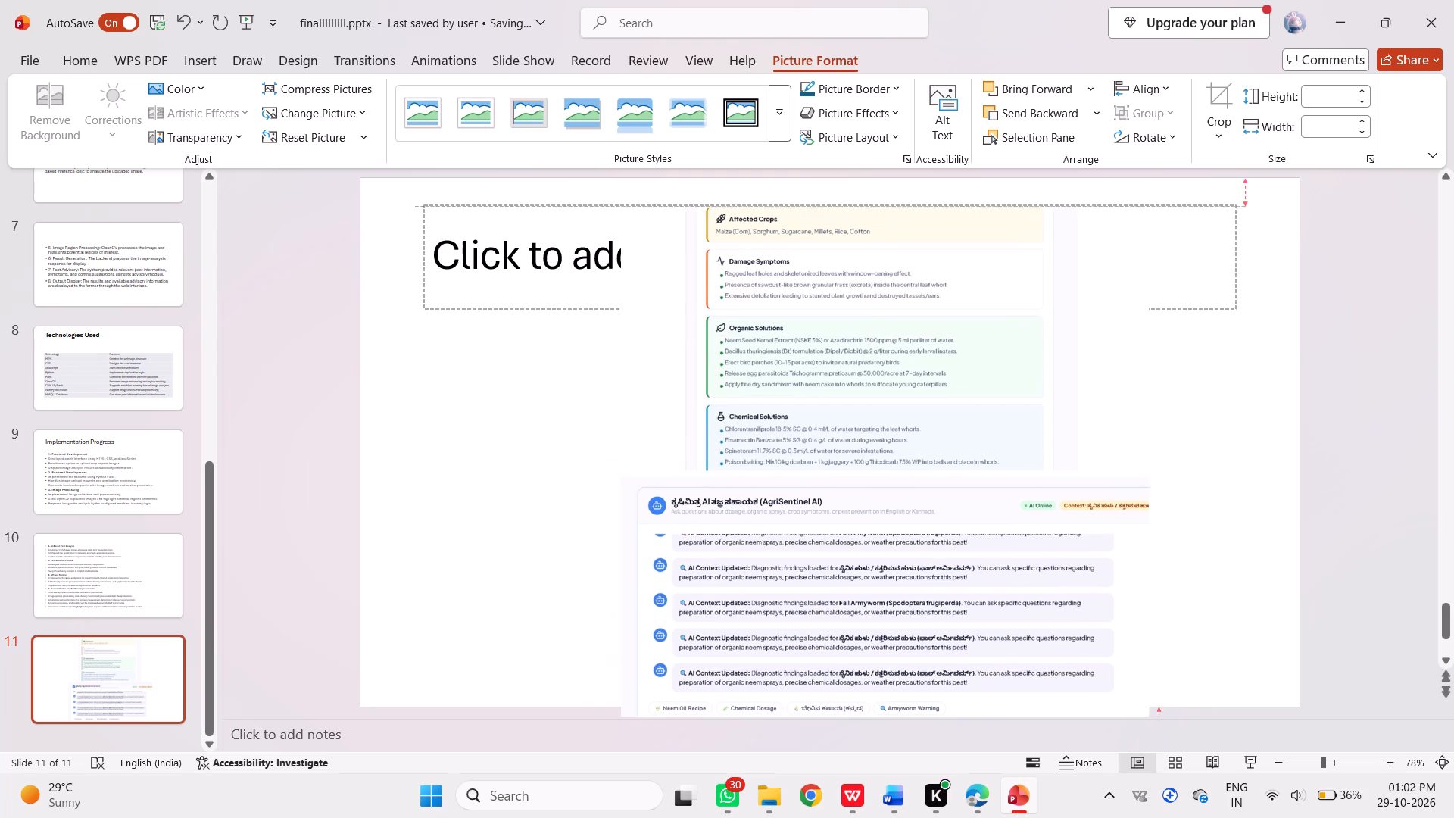
drag(722, 376, 859, 373)
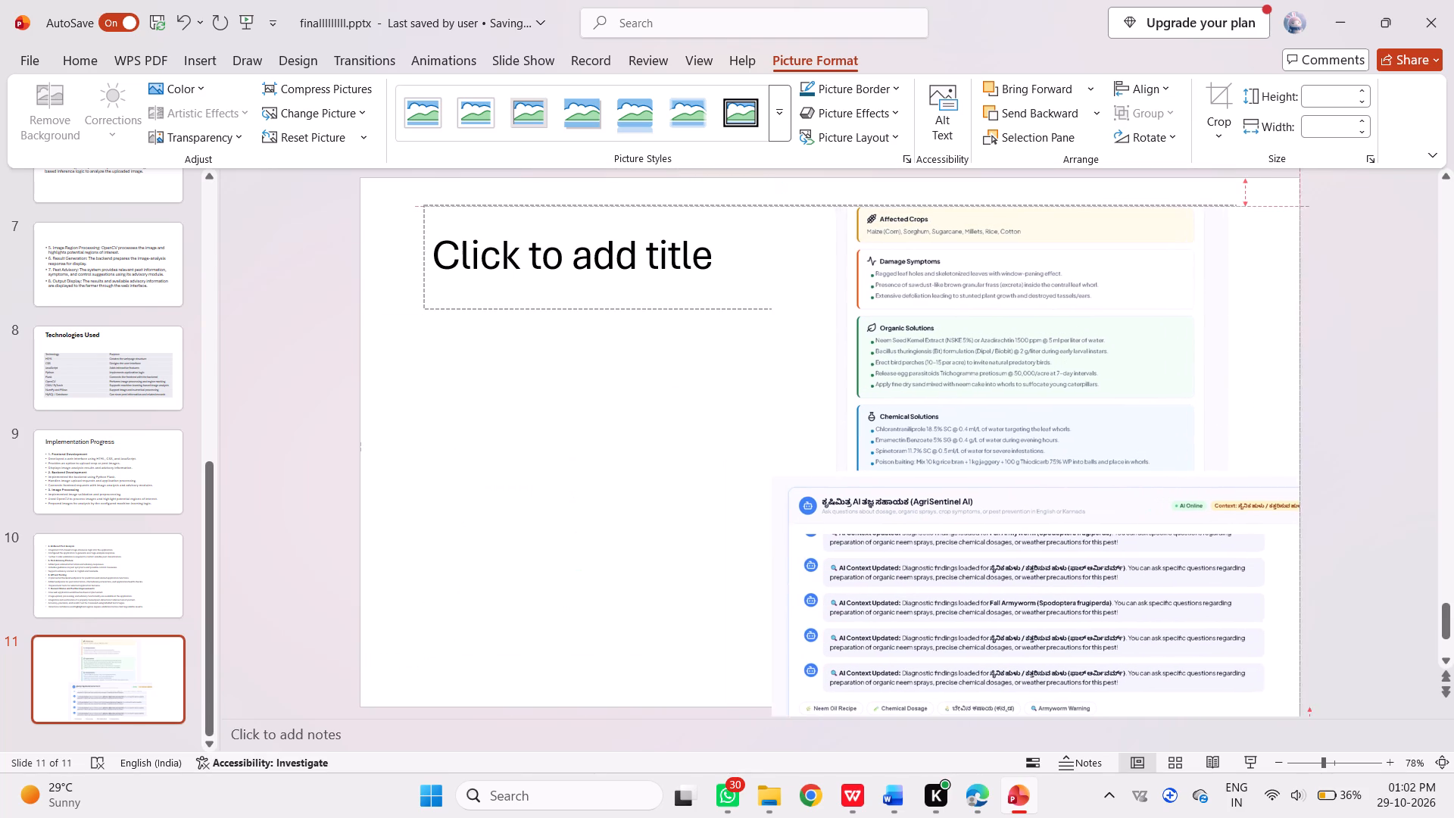
drag(859, 373, 656, 400)
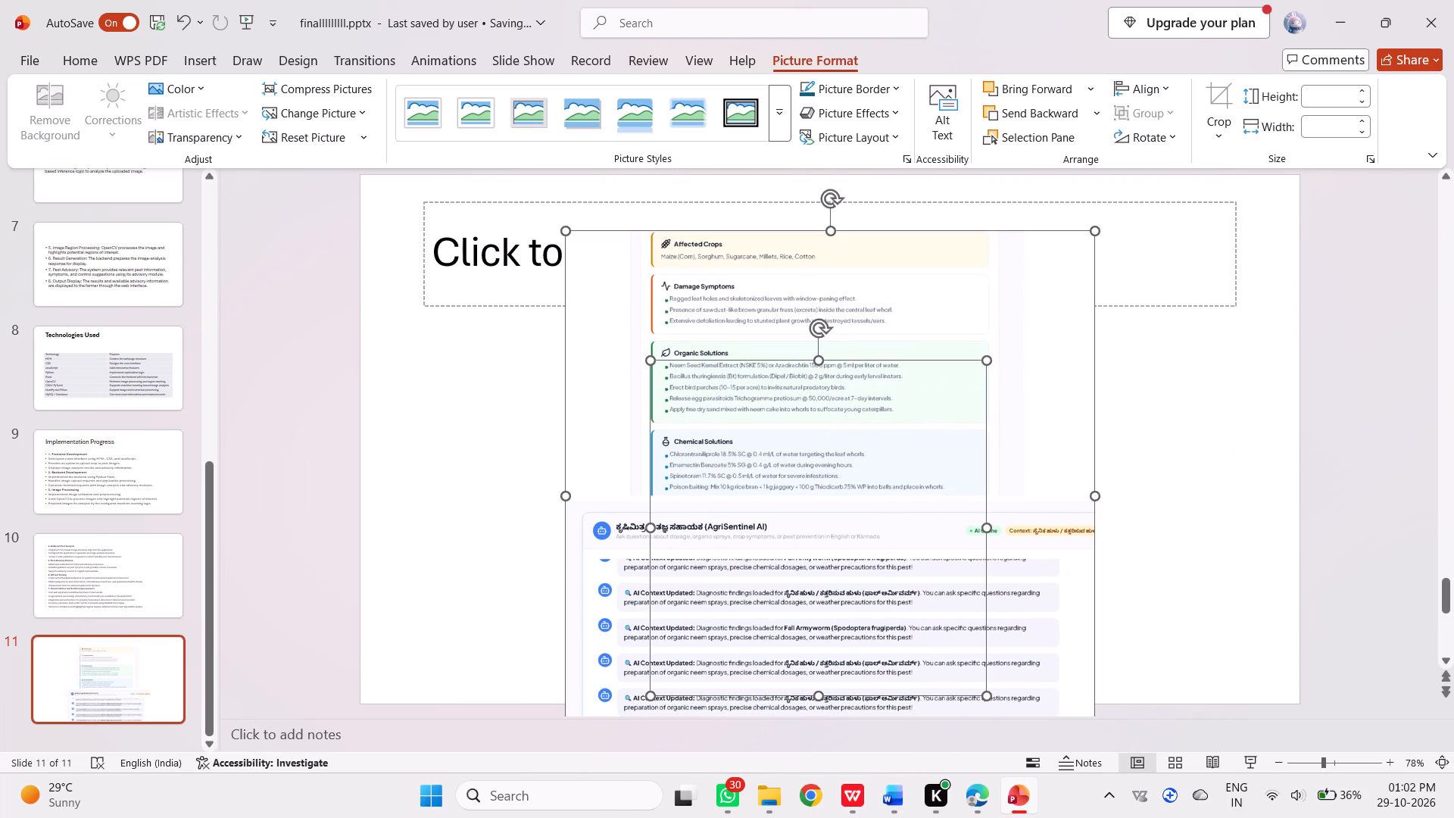
drag(807, 379, 741, 335)
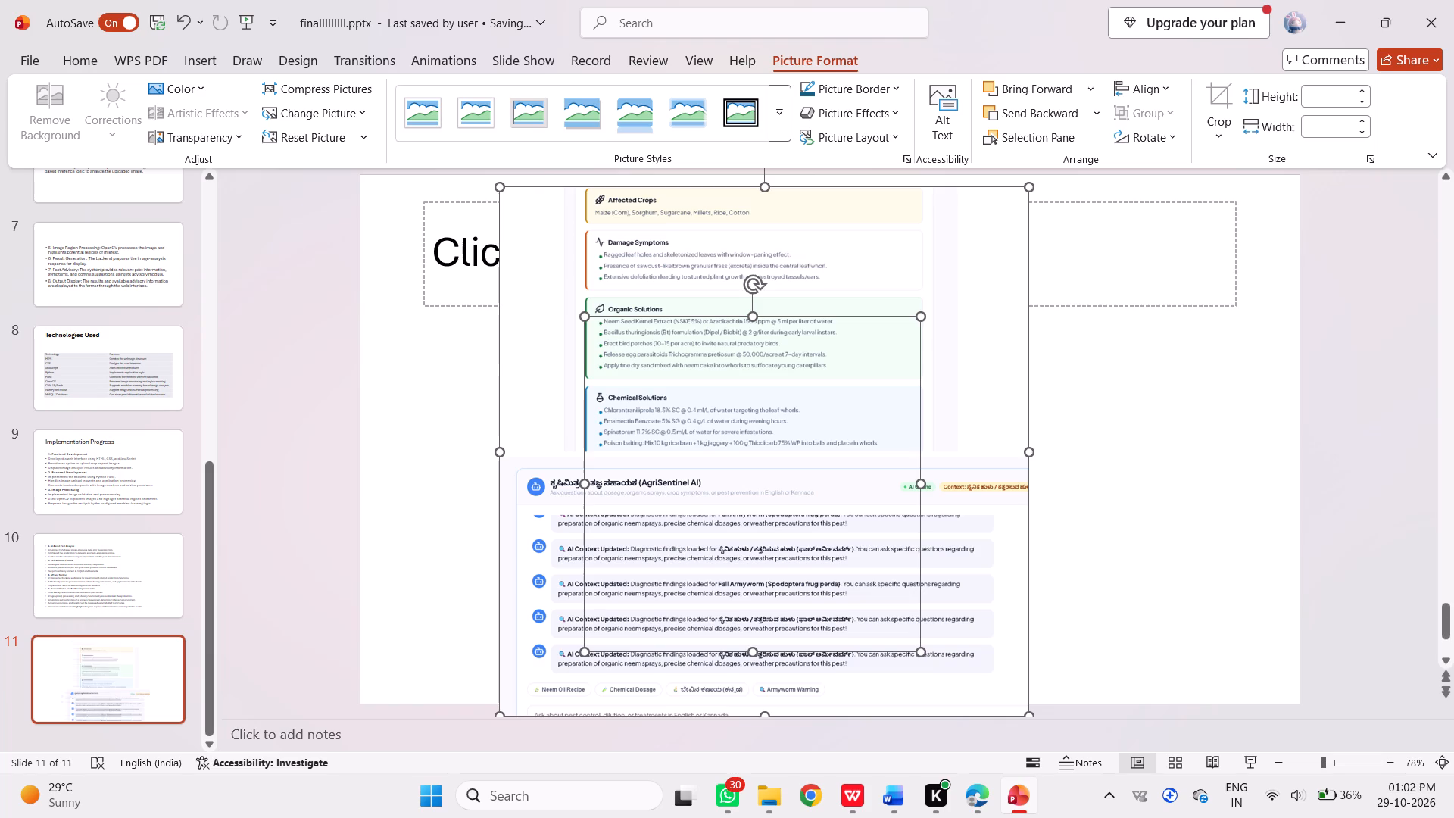
drag(750, 321, 760, 322)
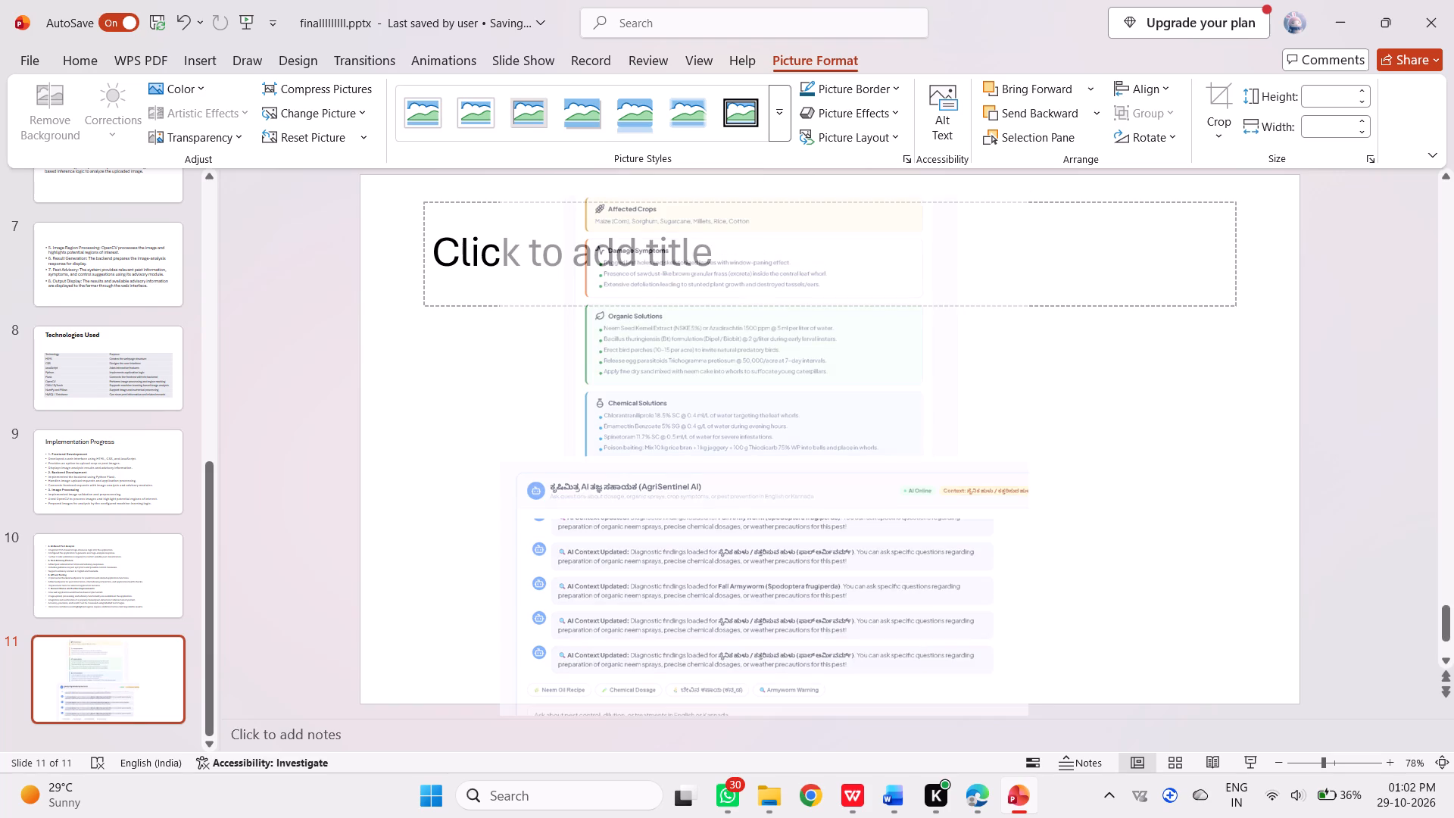
drag(760, 322, 740, 463)
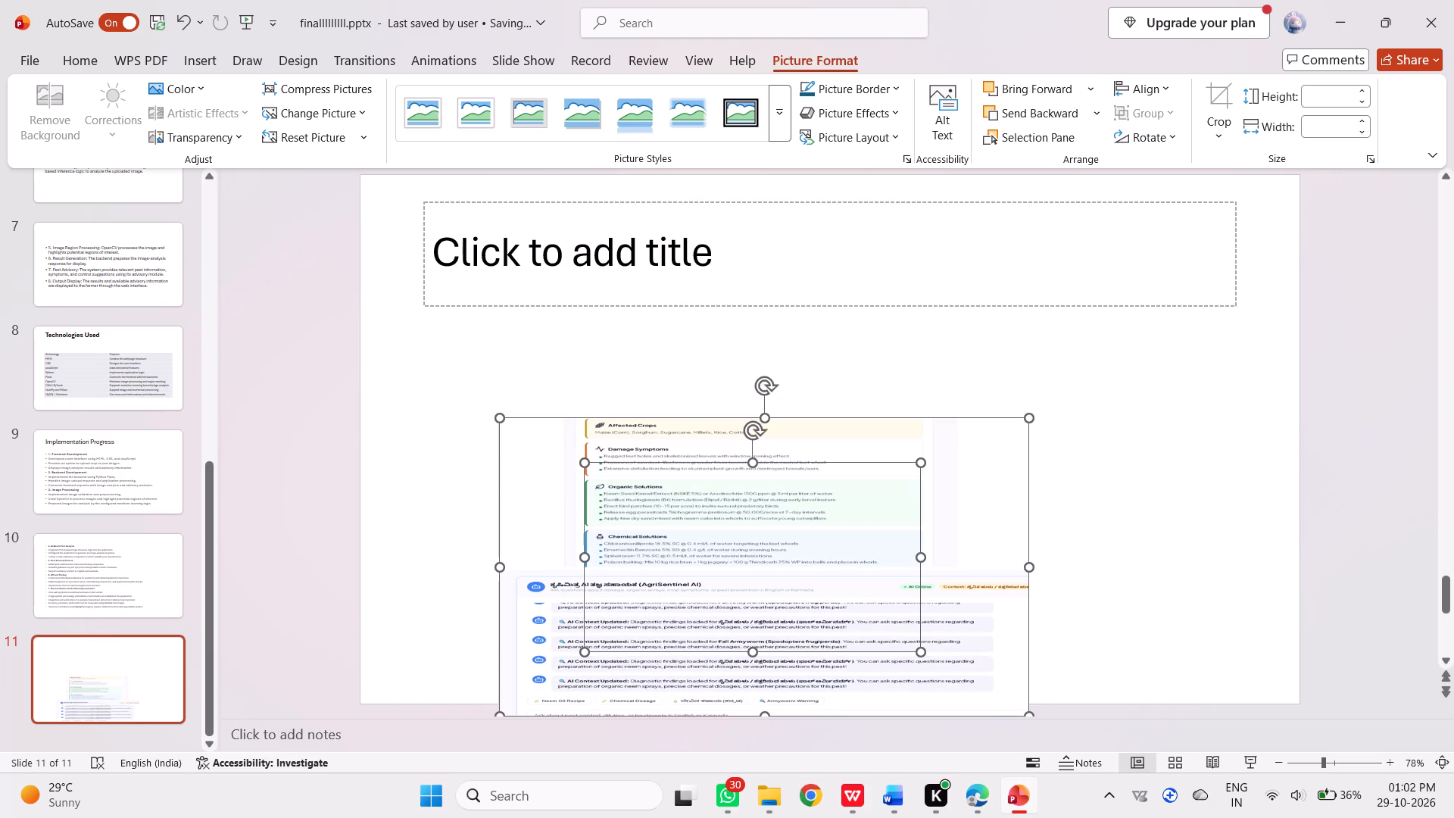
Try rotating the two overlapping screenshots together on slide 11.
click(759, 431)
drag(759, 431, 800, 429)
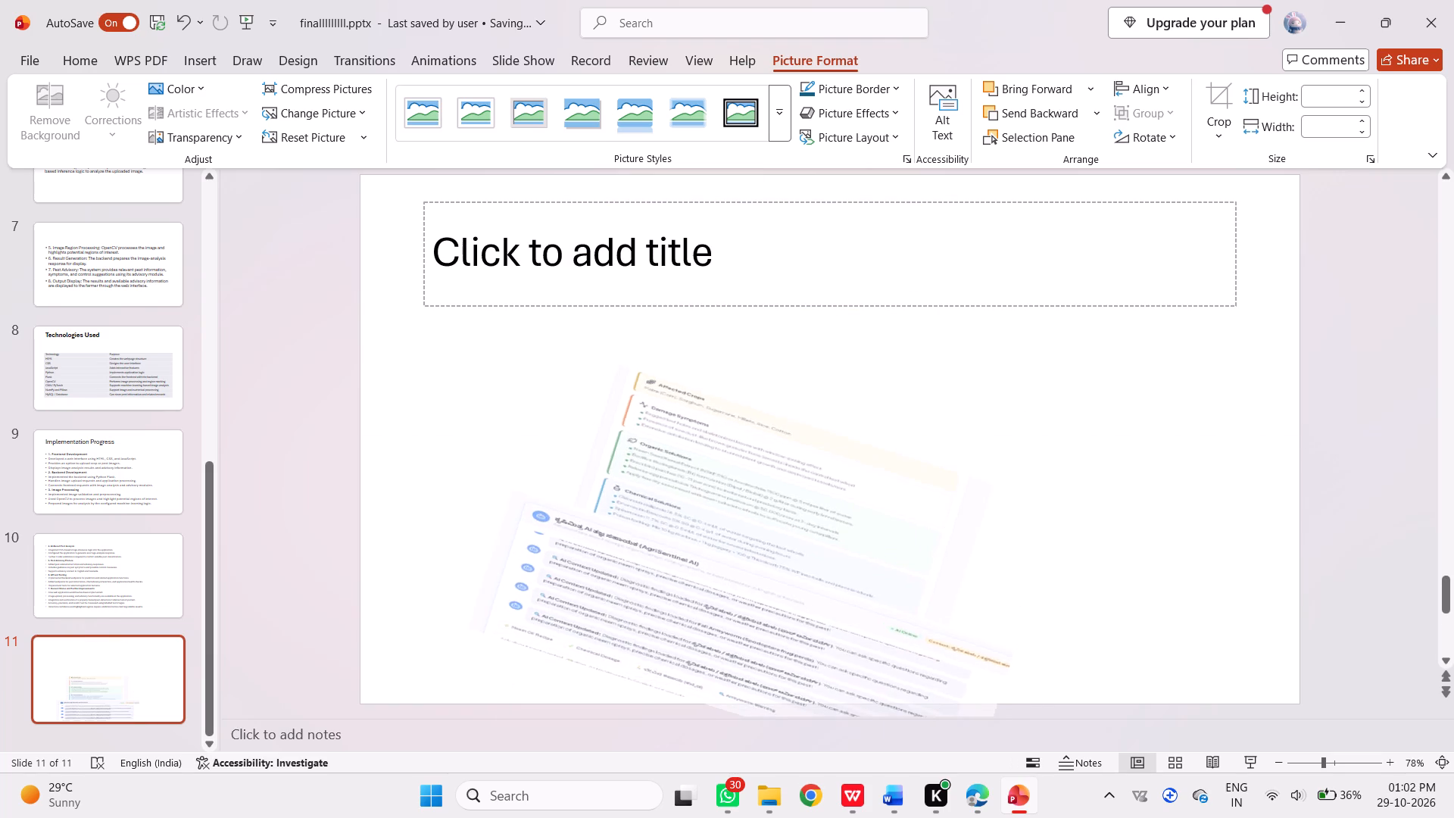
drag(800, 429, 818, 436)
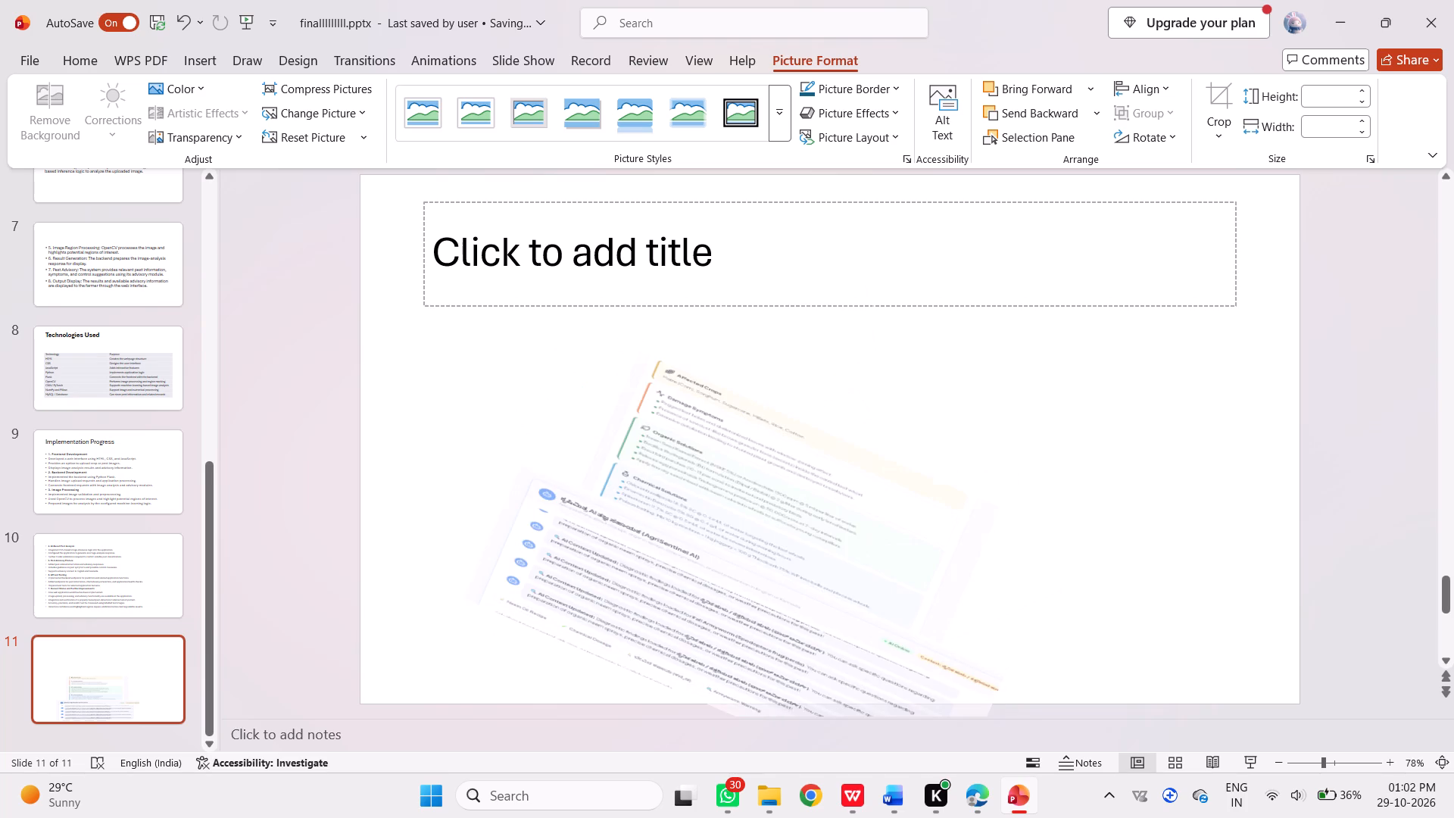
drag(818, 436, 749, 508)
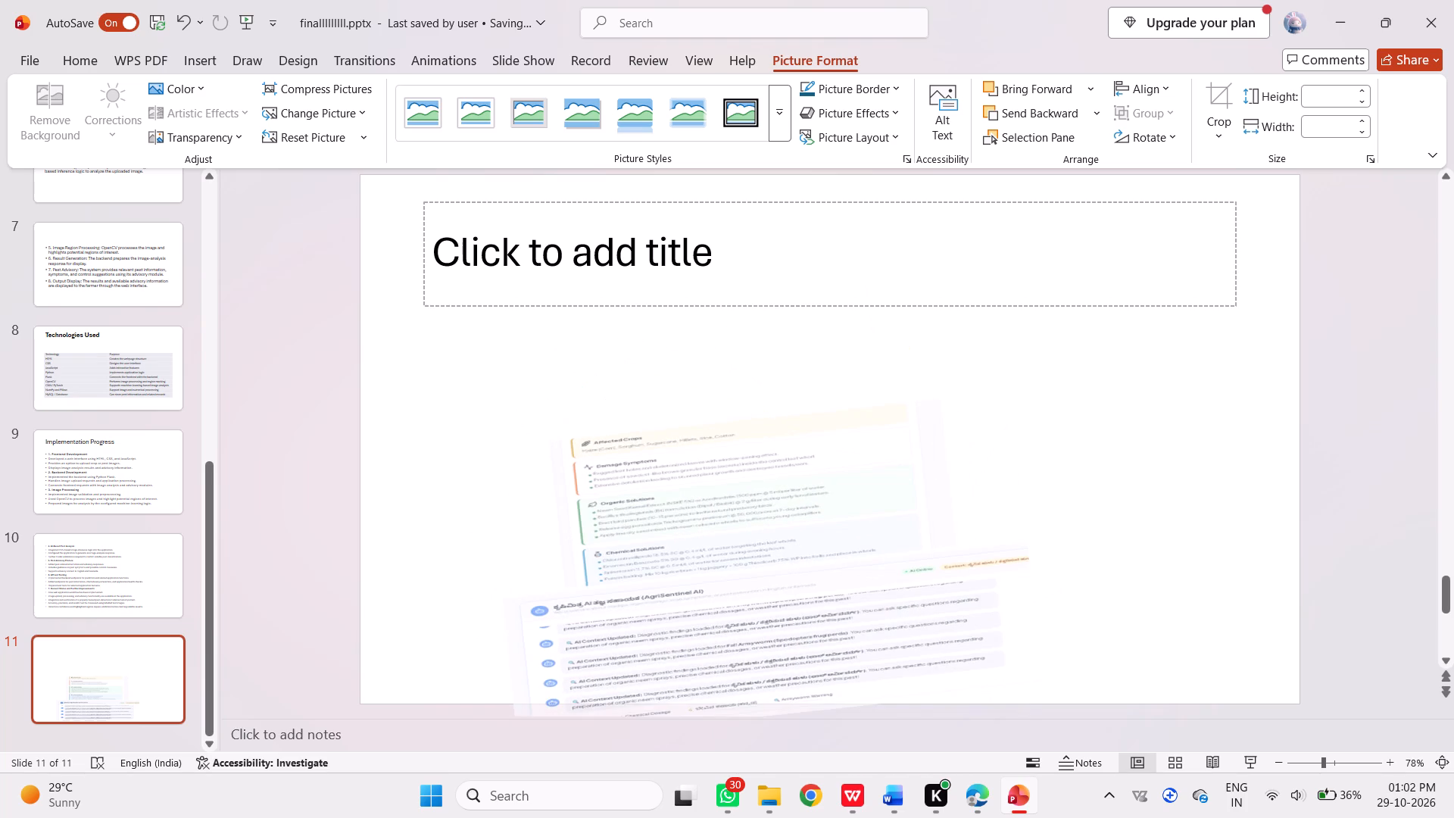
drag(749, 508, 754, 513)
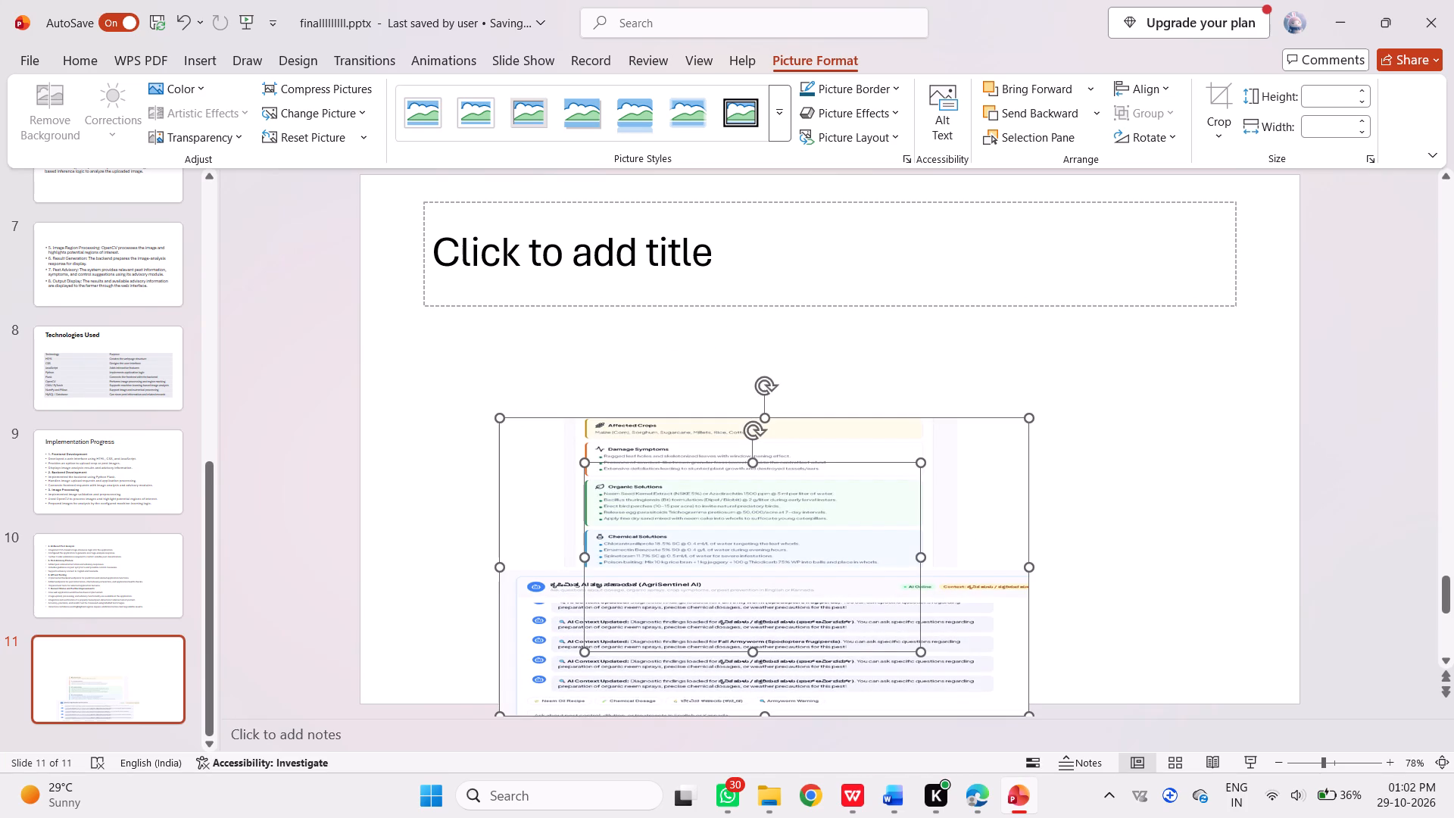
Enlarge both screenshots from a corner to about 7.87 × 13.98 cm and 12.41 × 22.03 cm, and place them below the title placeholder.
drag(587, 463, 560, 354)
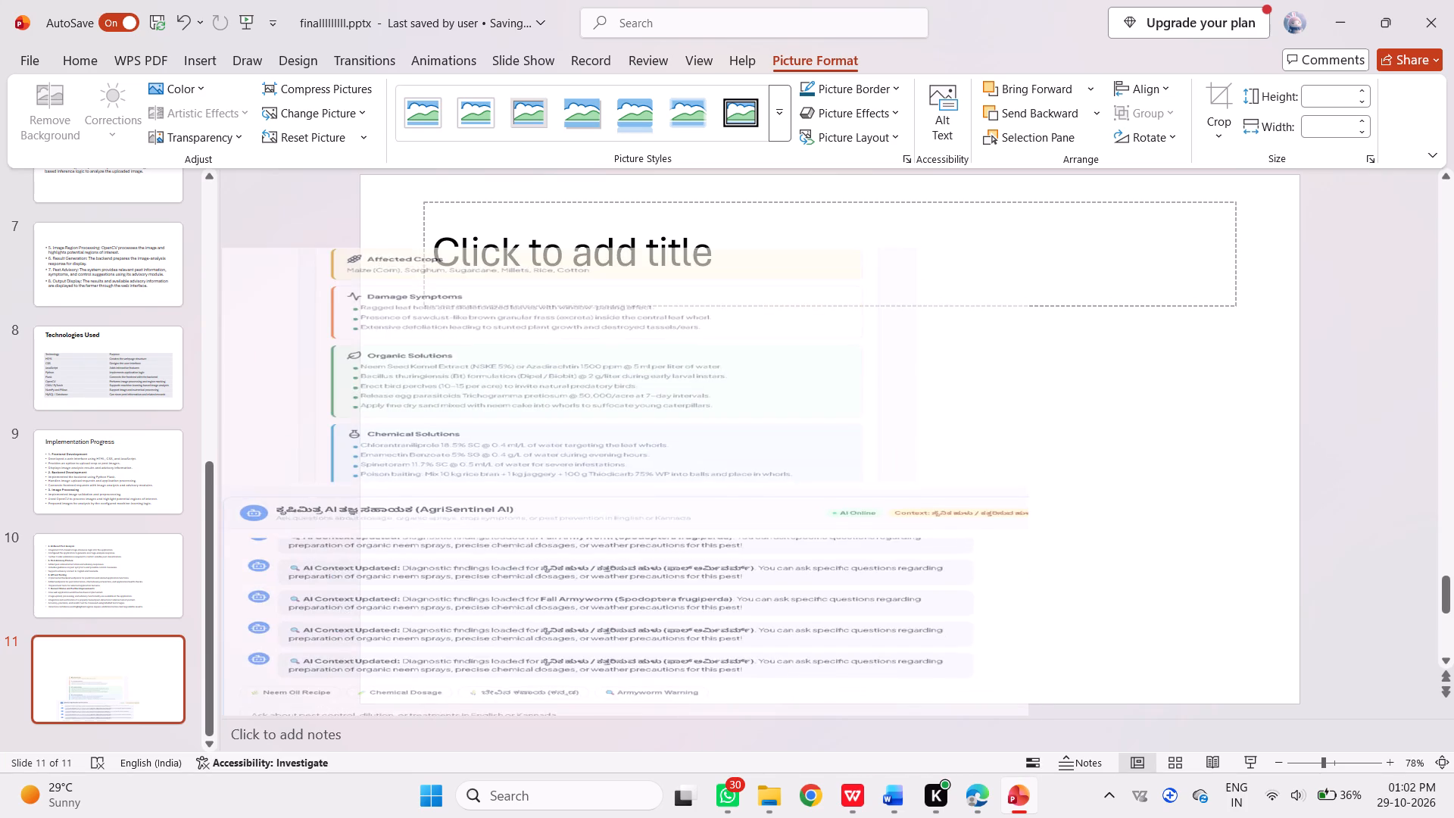
drag(560, 354, 720, 433)
click(535, 395)
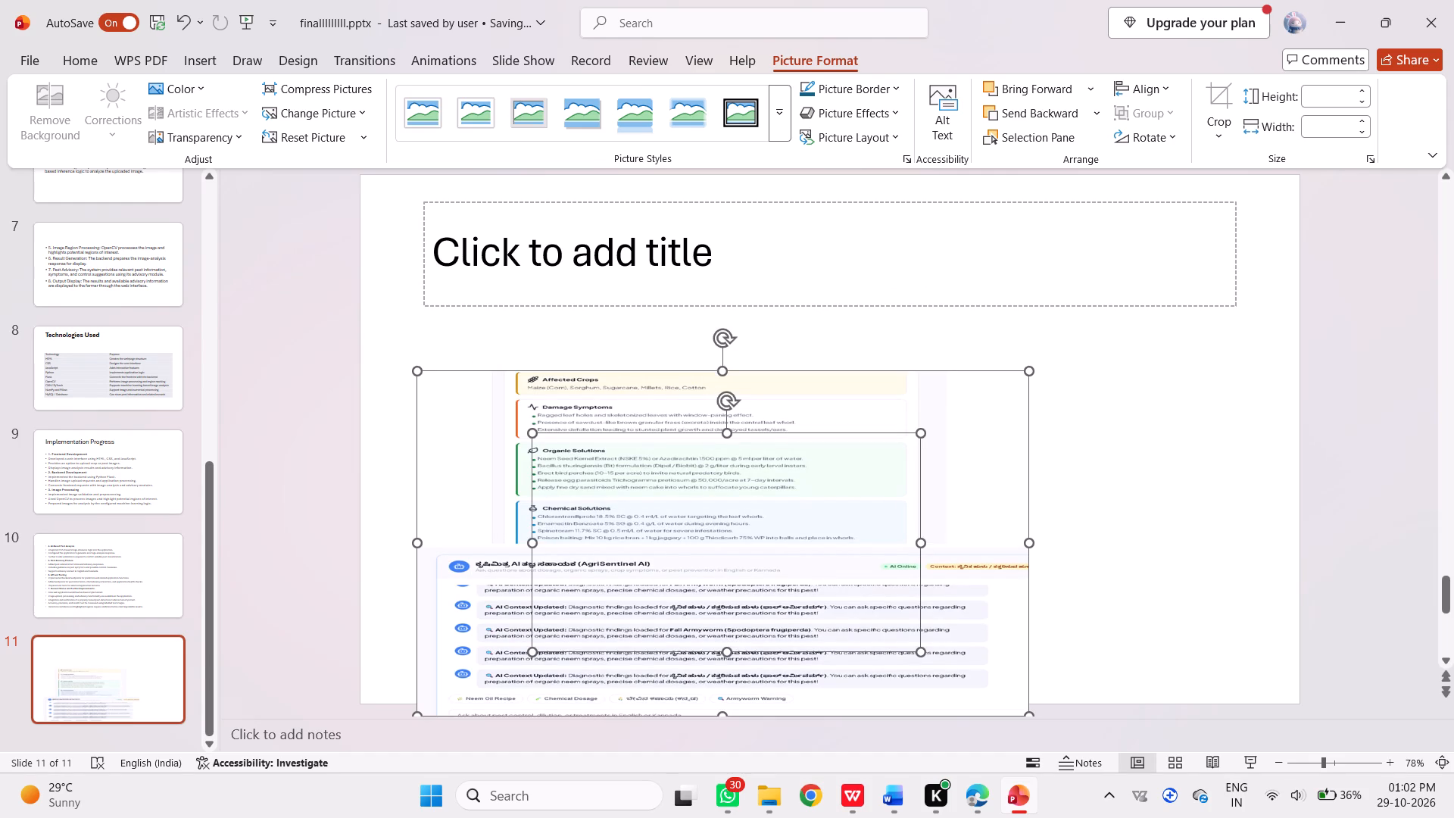
click(535, 395)
drag(535, 395, 599, 334)
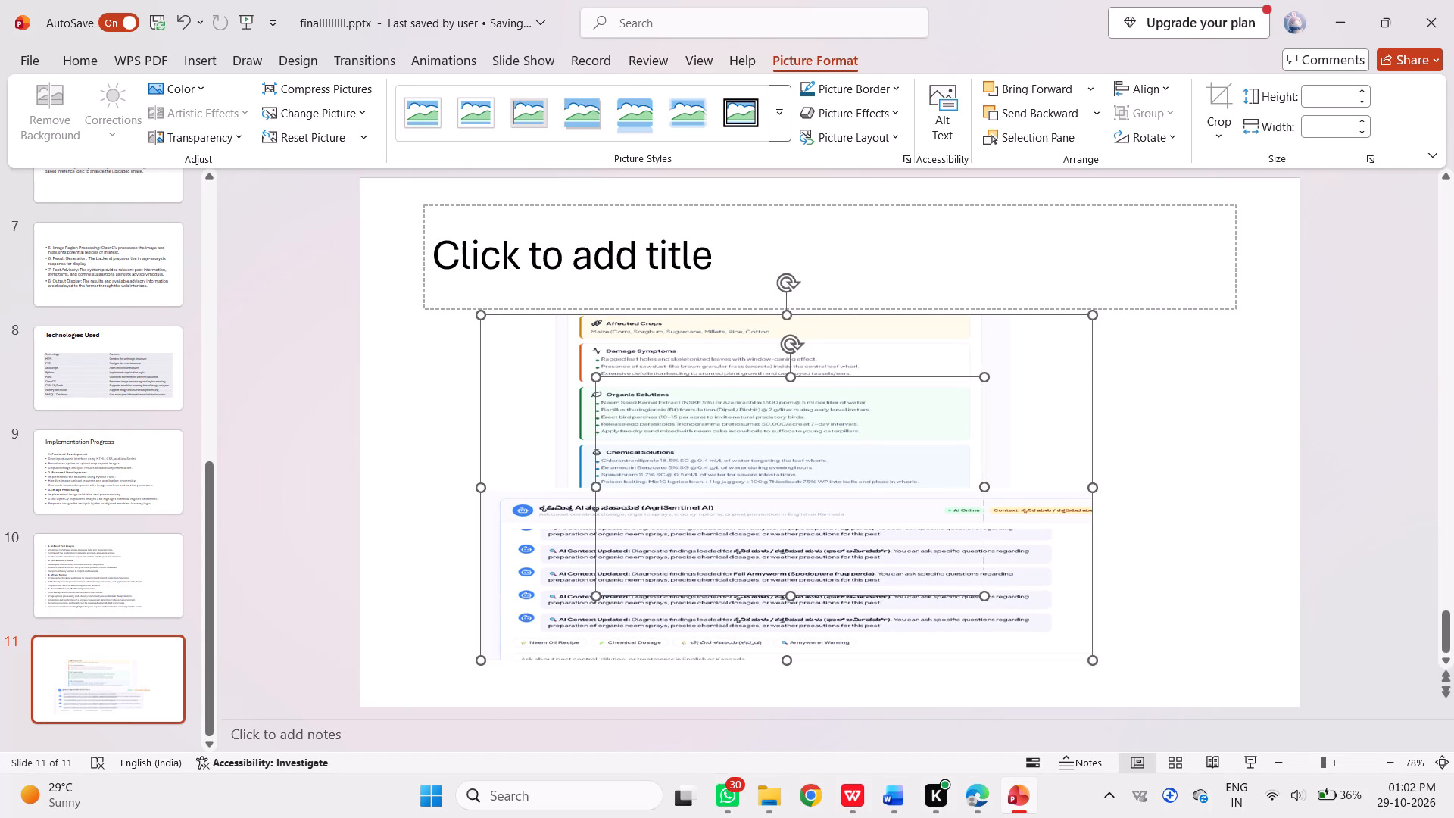
key(Escape)
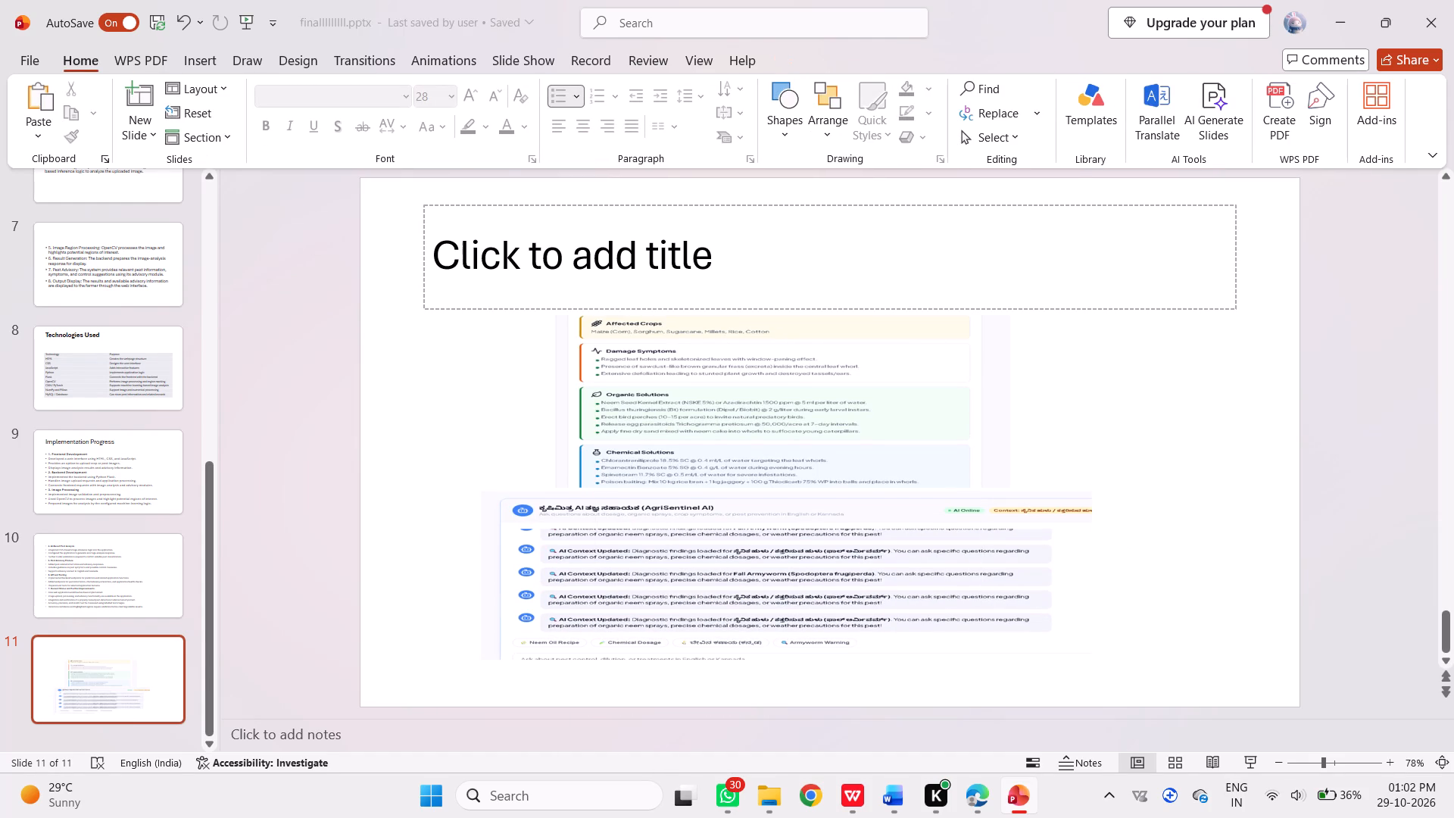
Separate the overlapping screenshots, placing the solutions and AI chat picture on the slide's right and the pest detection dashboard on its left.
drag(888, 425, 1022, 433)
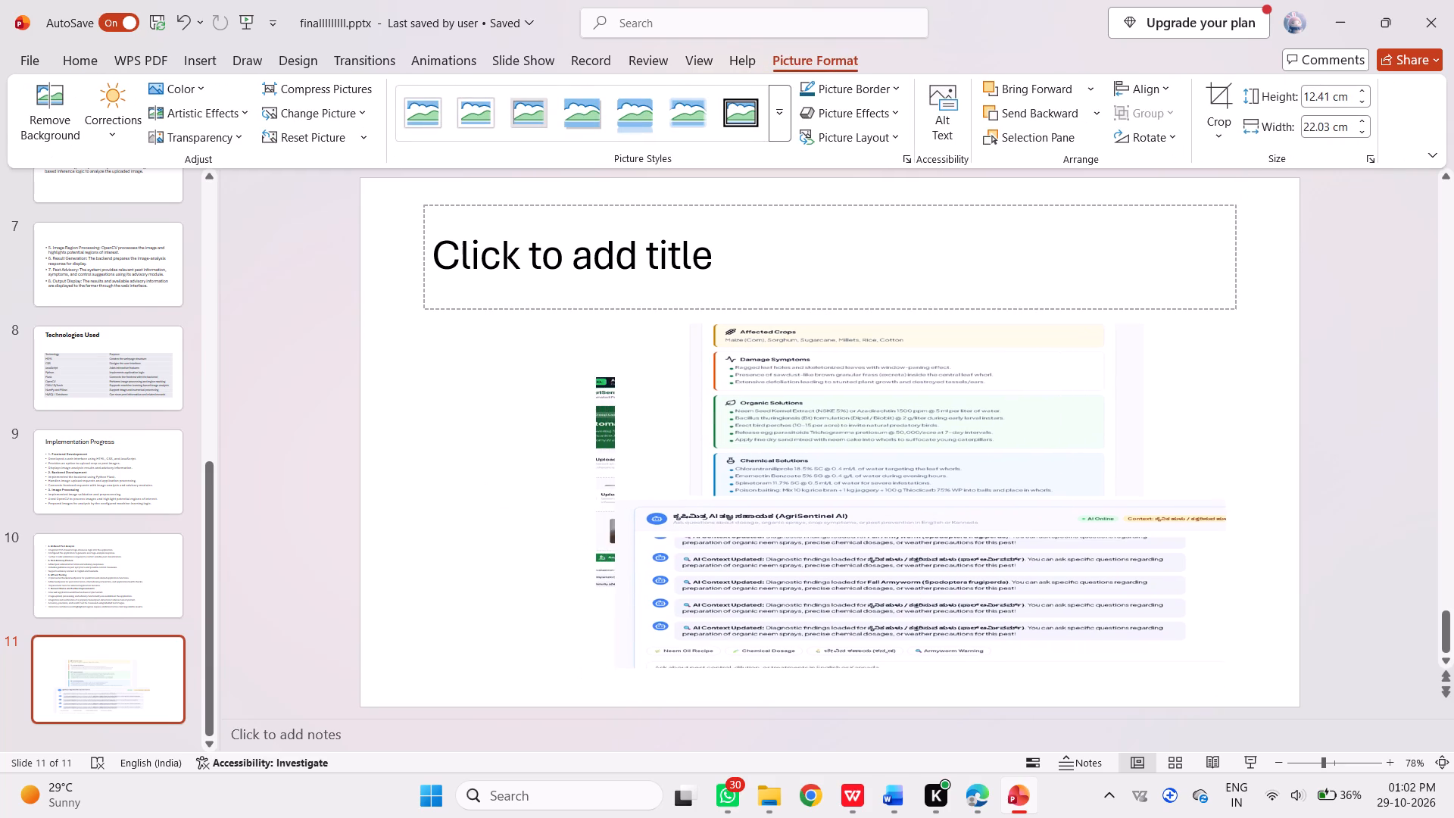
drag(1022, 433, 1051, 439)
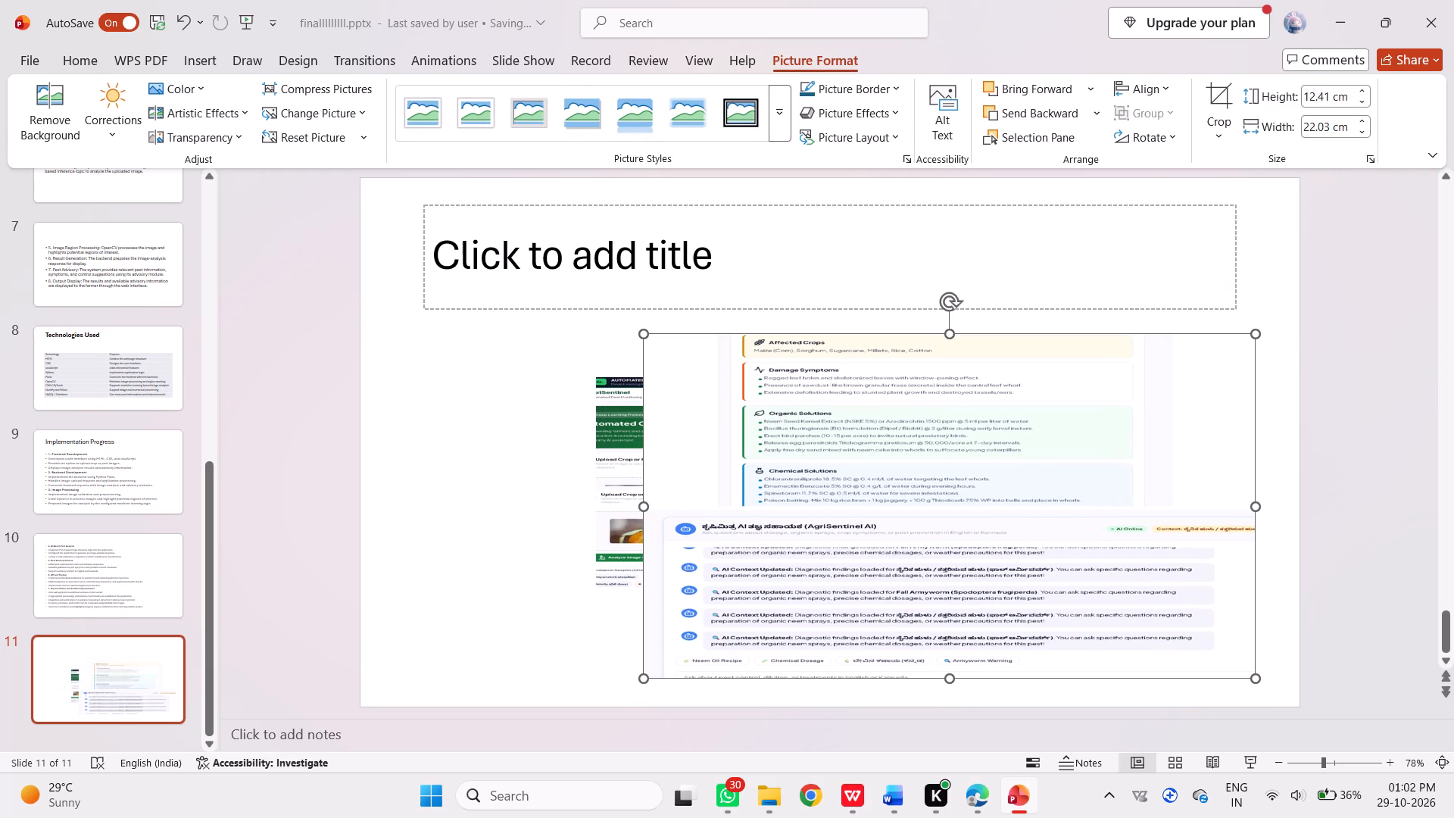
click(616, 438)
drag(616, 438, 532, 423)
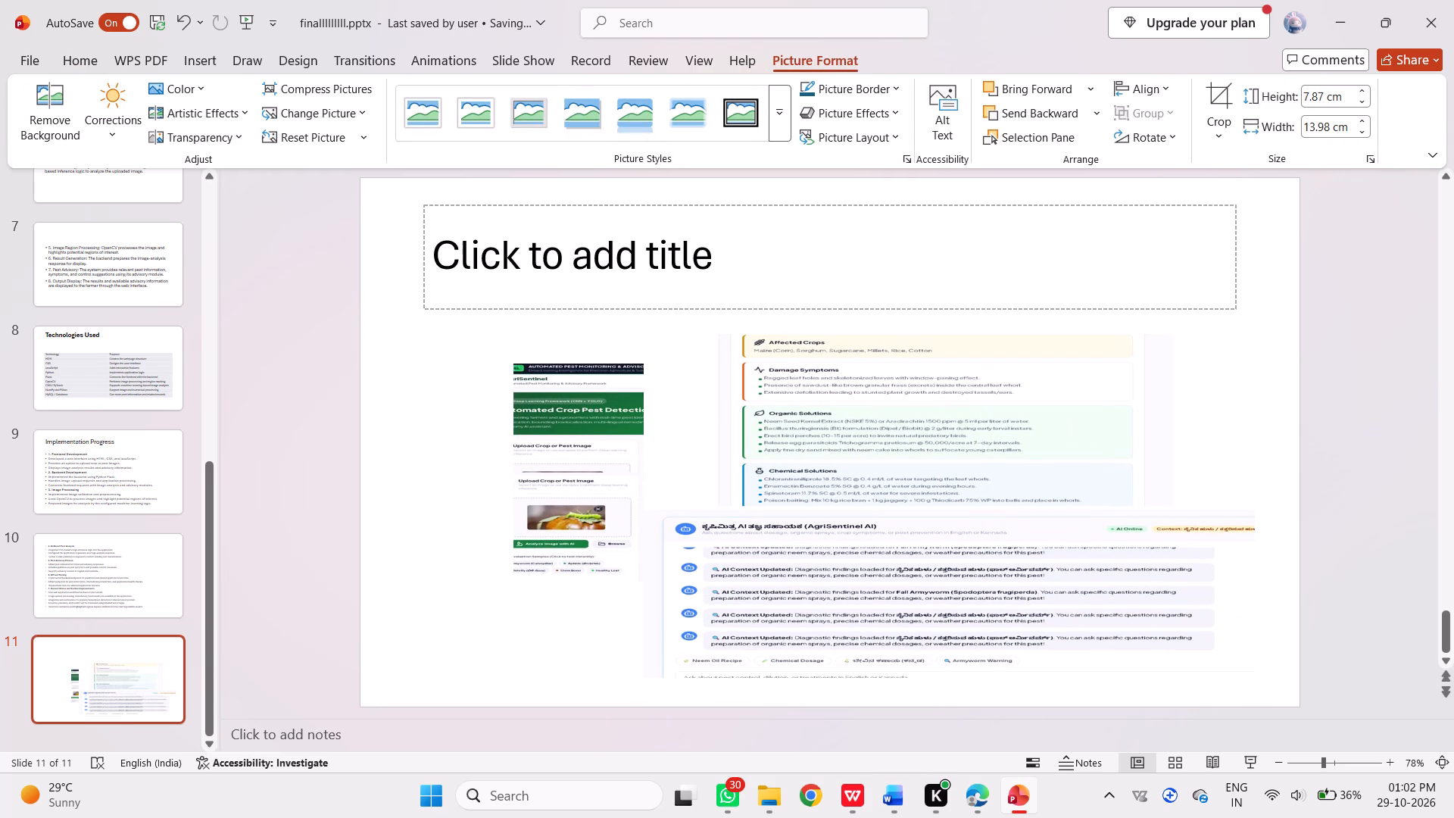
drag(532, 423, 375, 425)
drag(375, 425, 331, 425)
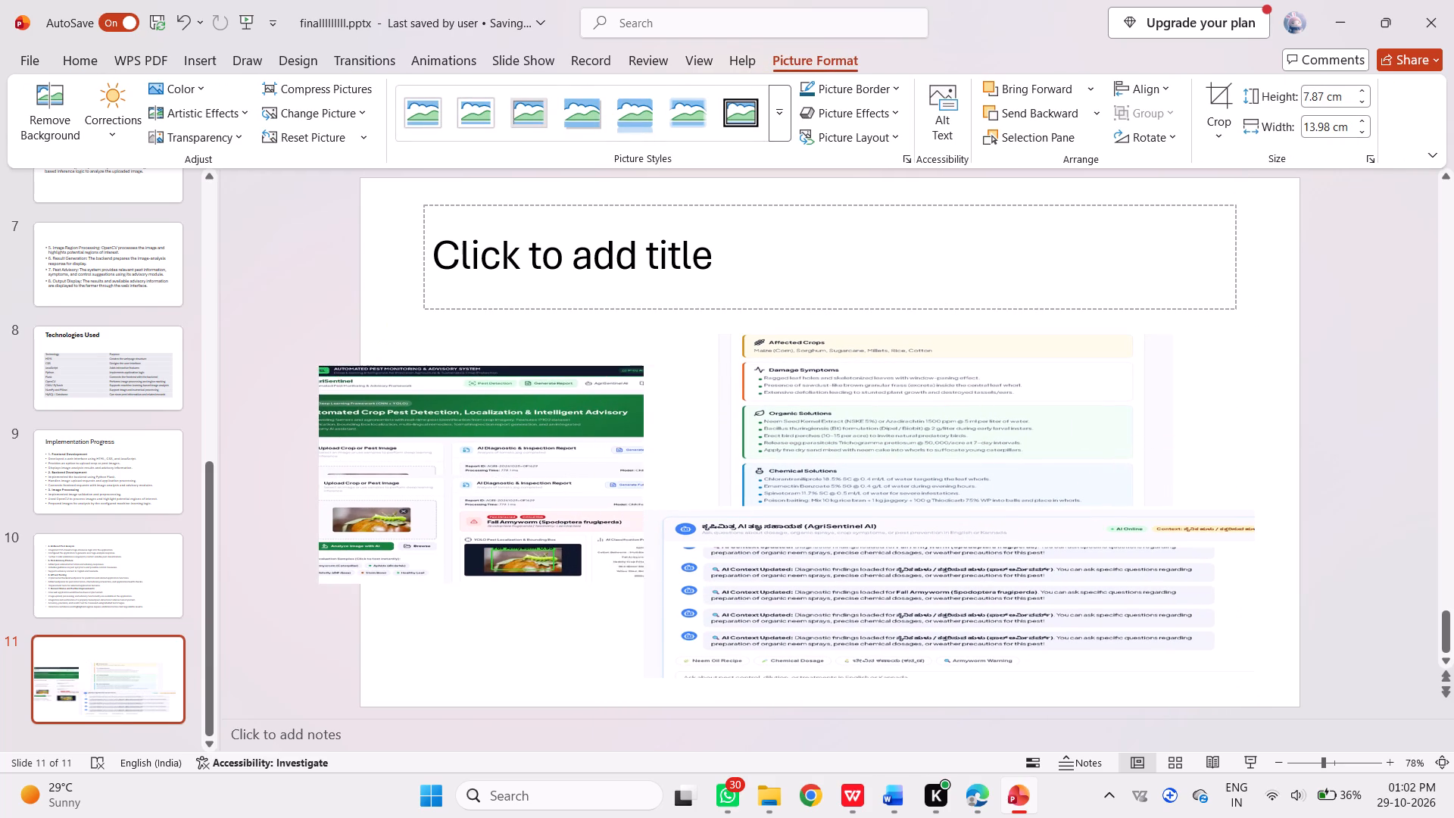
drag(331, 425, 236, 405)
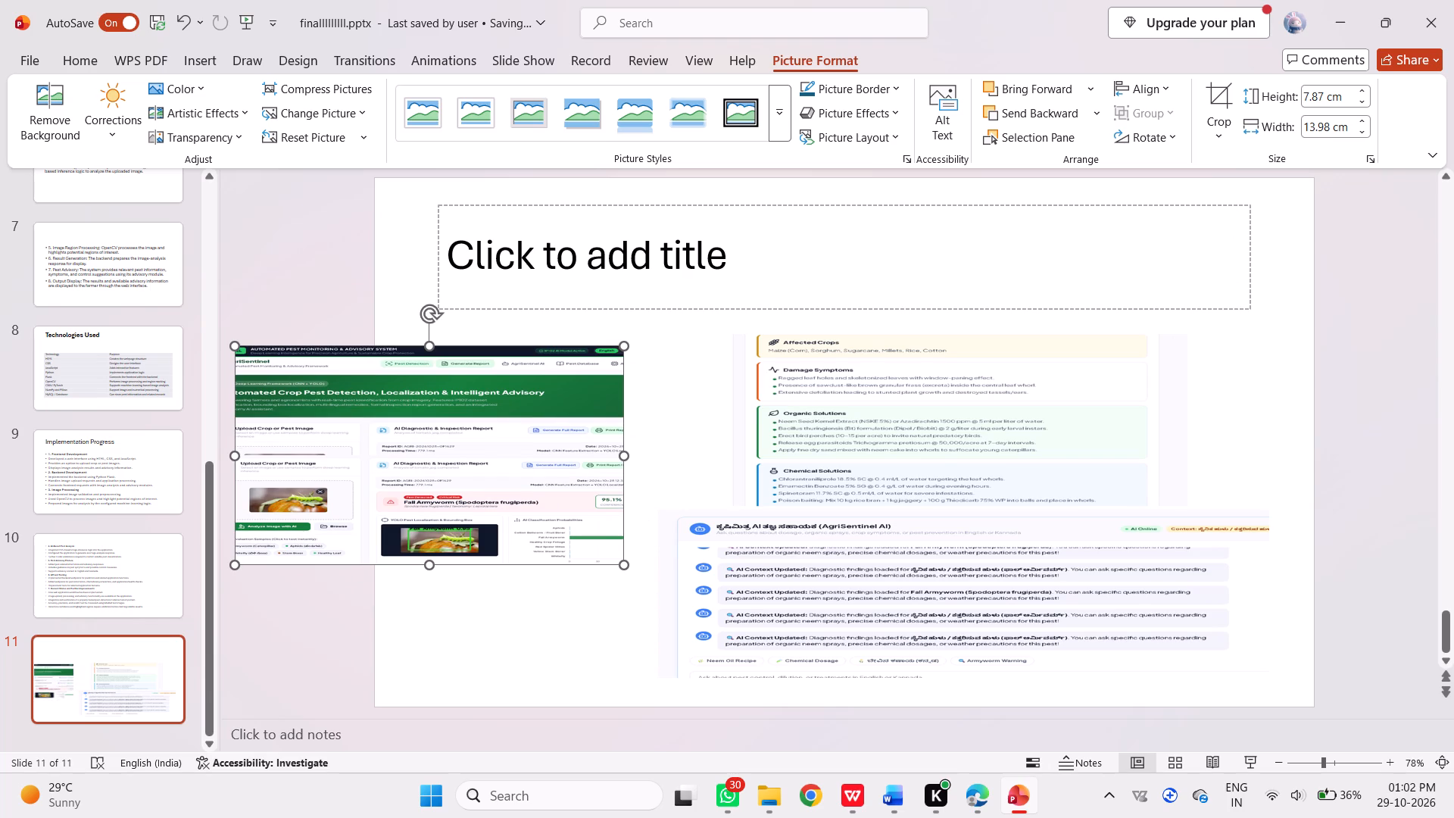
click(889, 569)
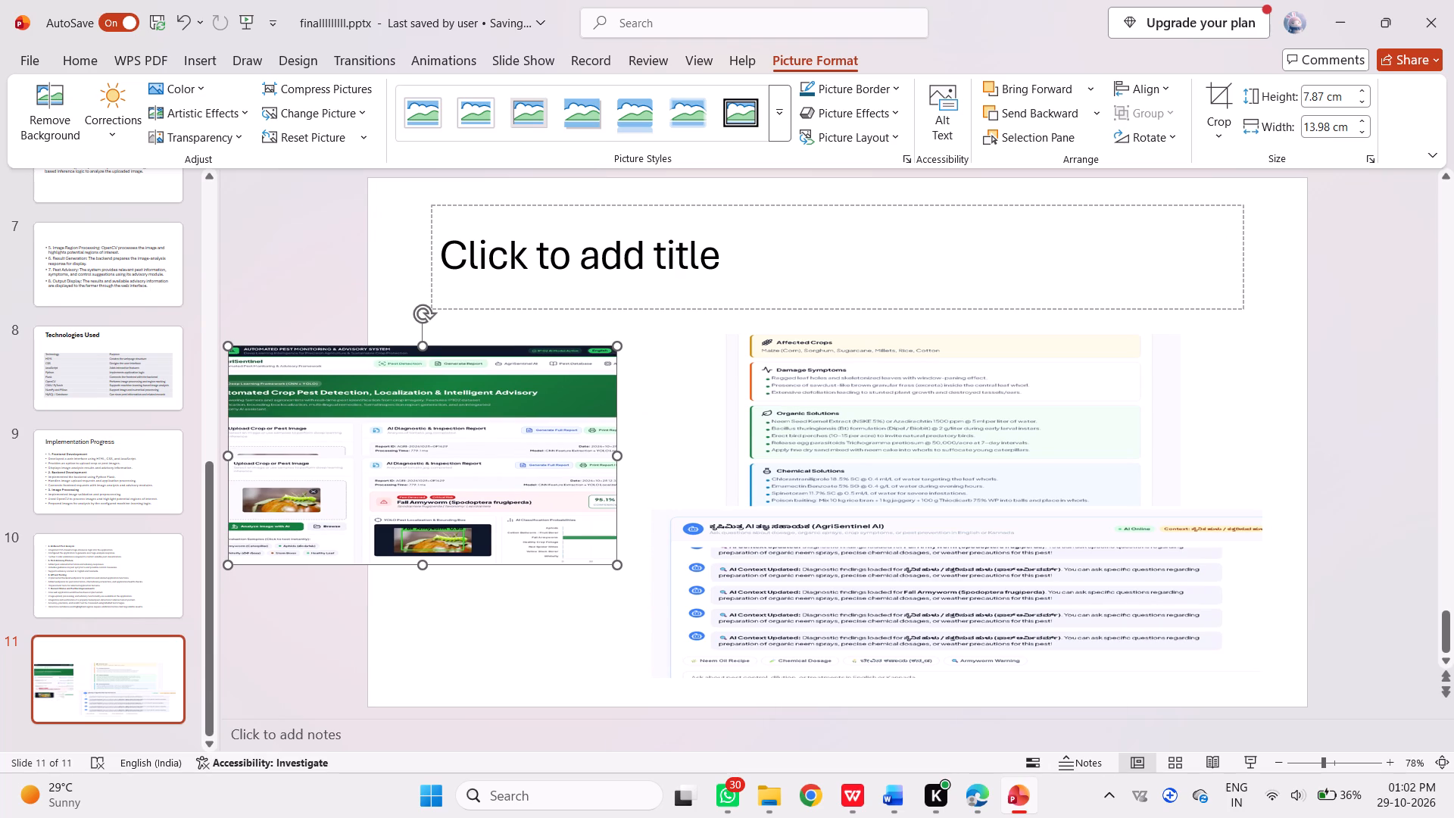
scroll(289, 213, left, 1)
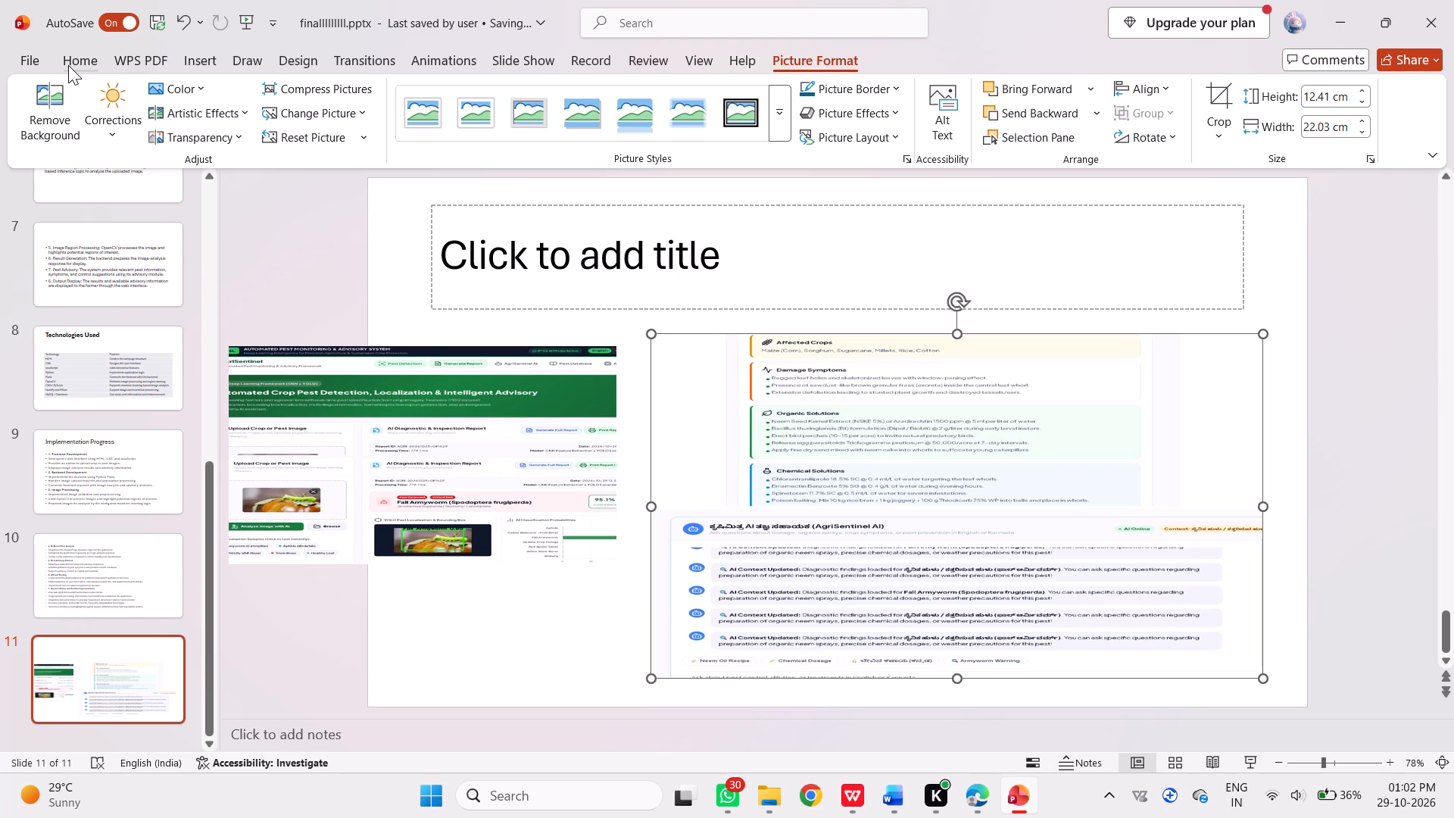
Add a new slide with title and content placeholders after slide 11.
click(68, 65)
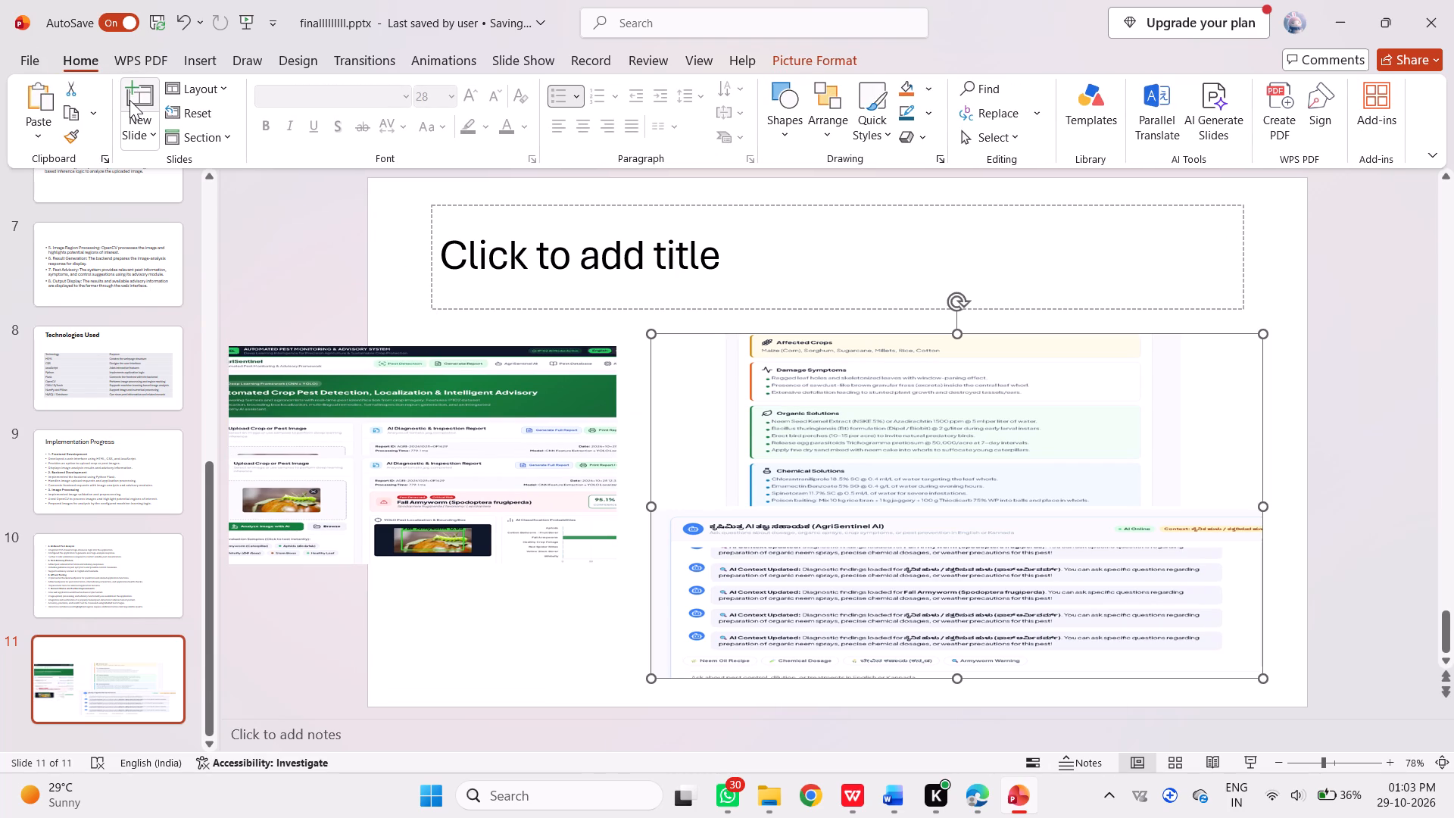
click(129, 100)
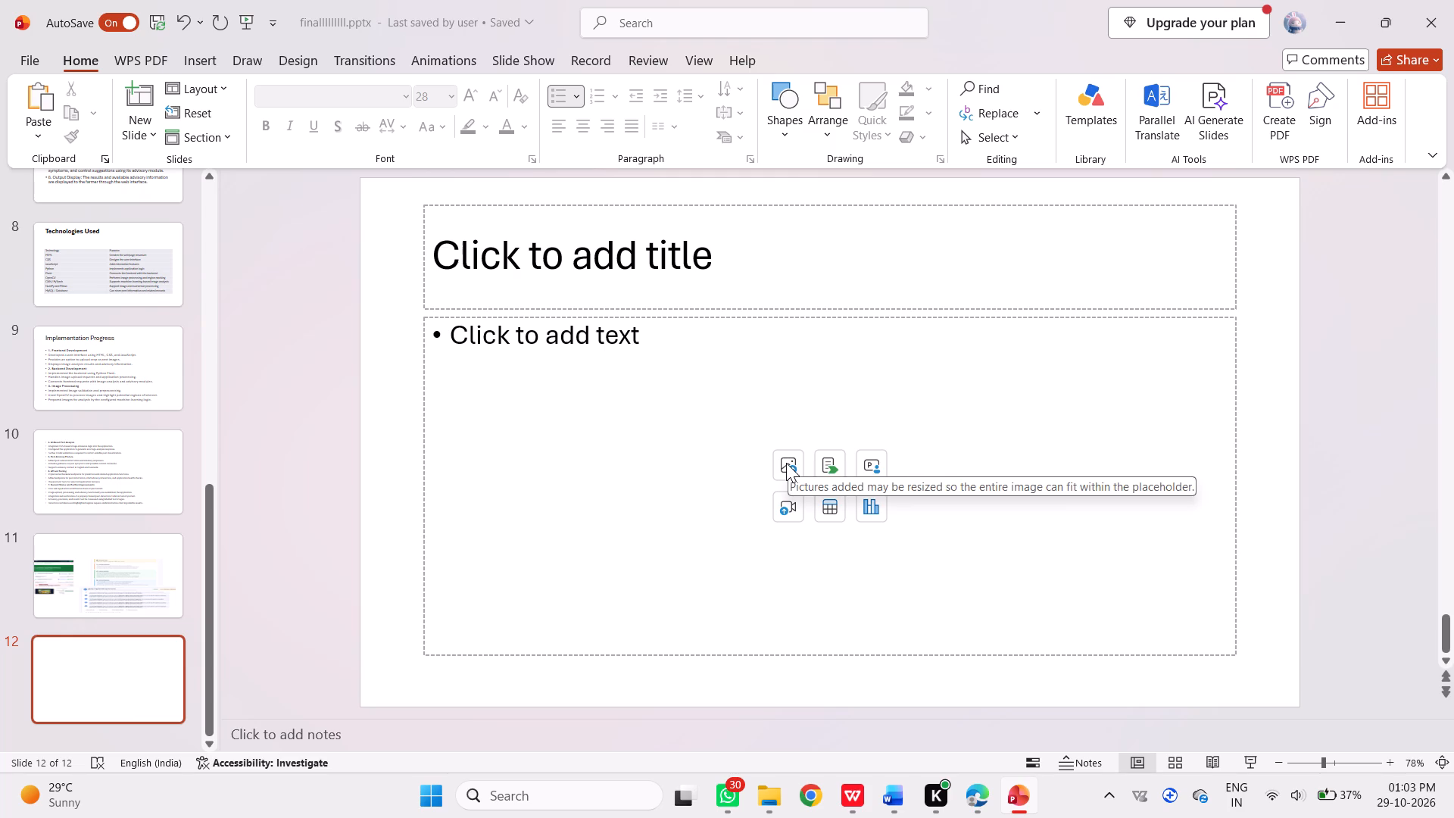
Insert the picture InShot_20261028_151215643.jpg from the Desktop folder into slide 12's content placeholder.
click(786, 463)
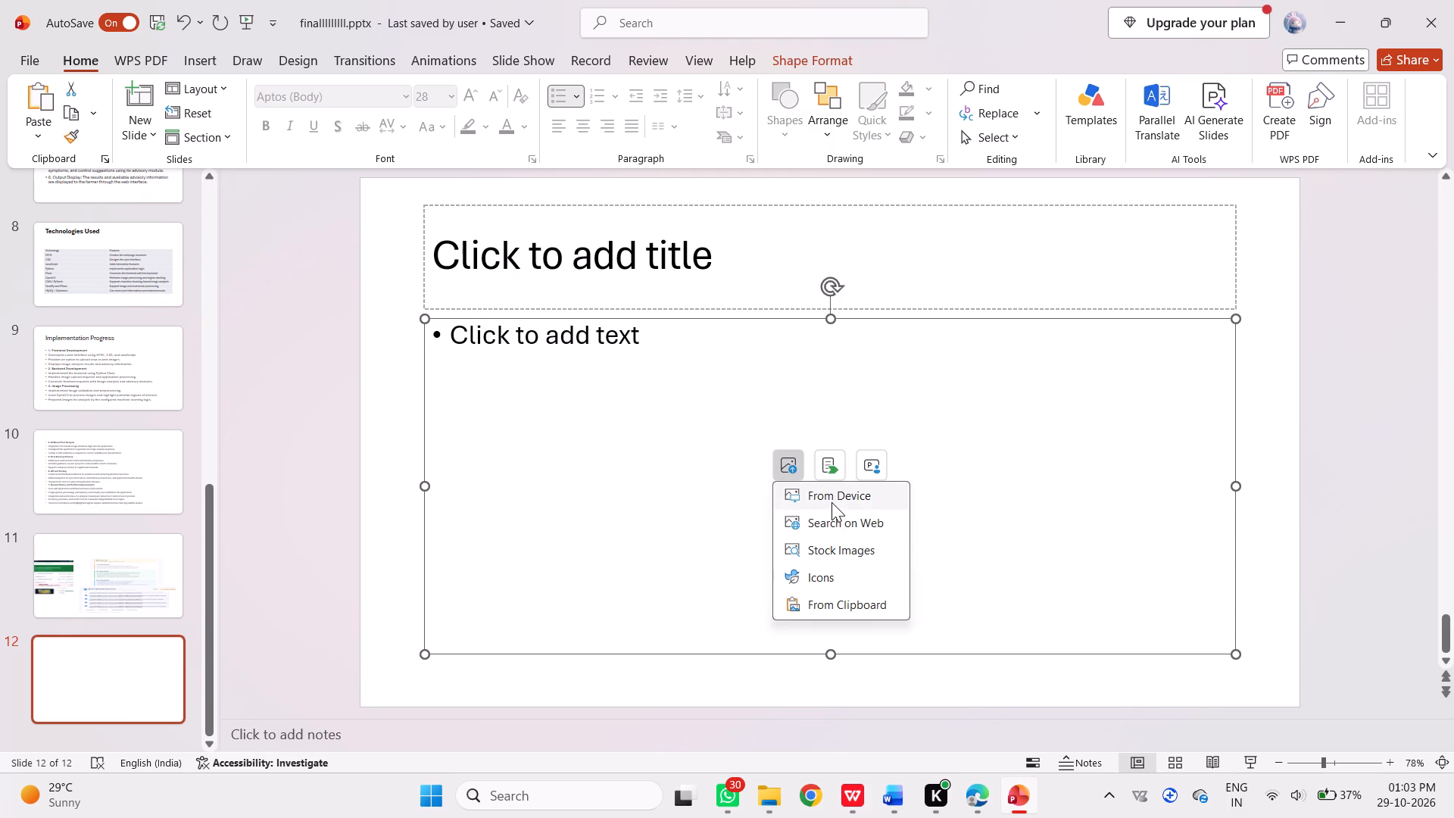
click(832, 502)
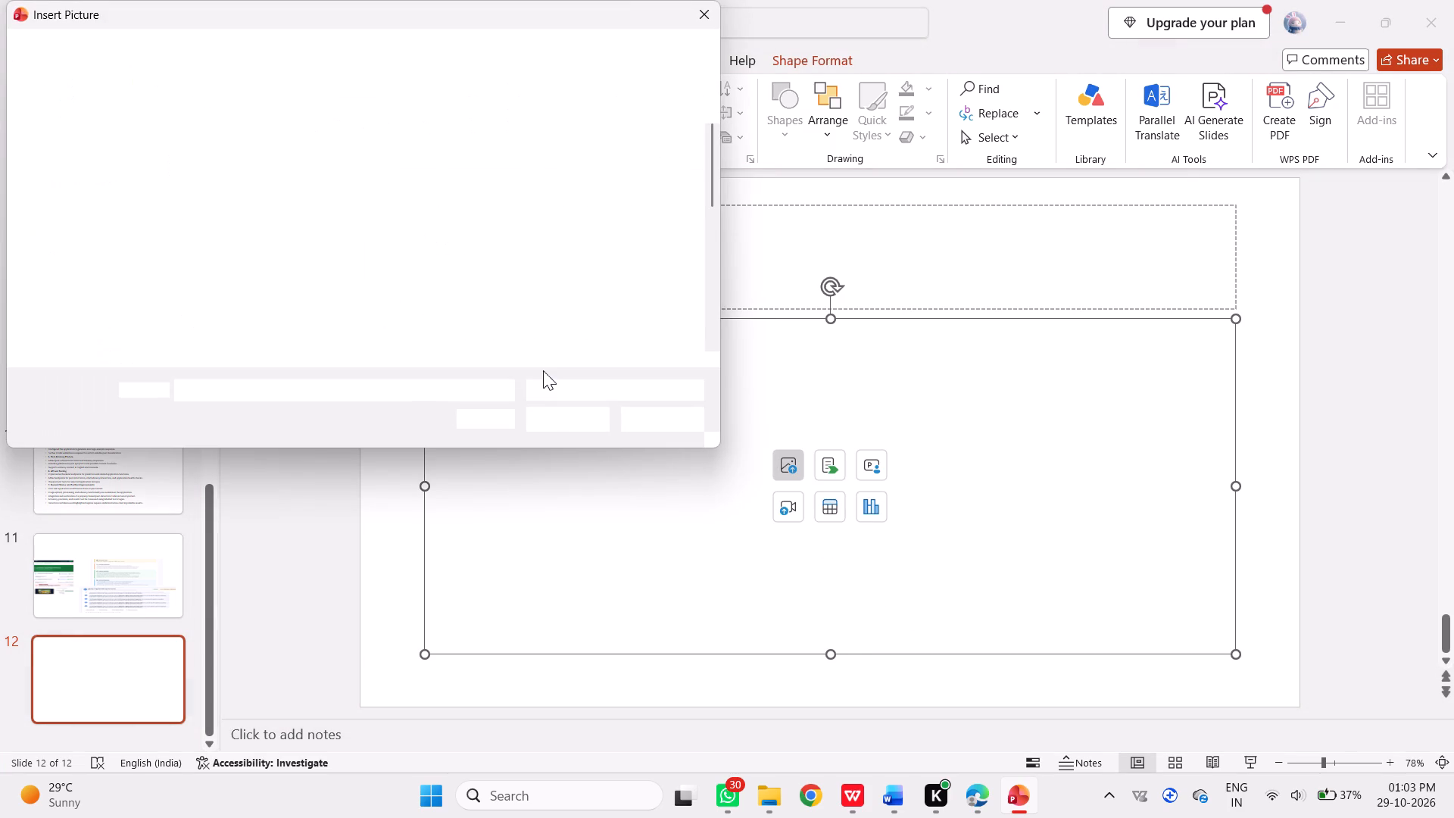
scroll(261, 245, down, 5)
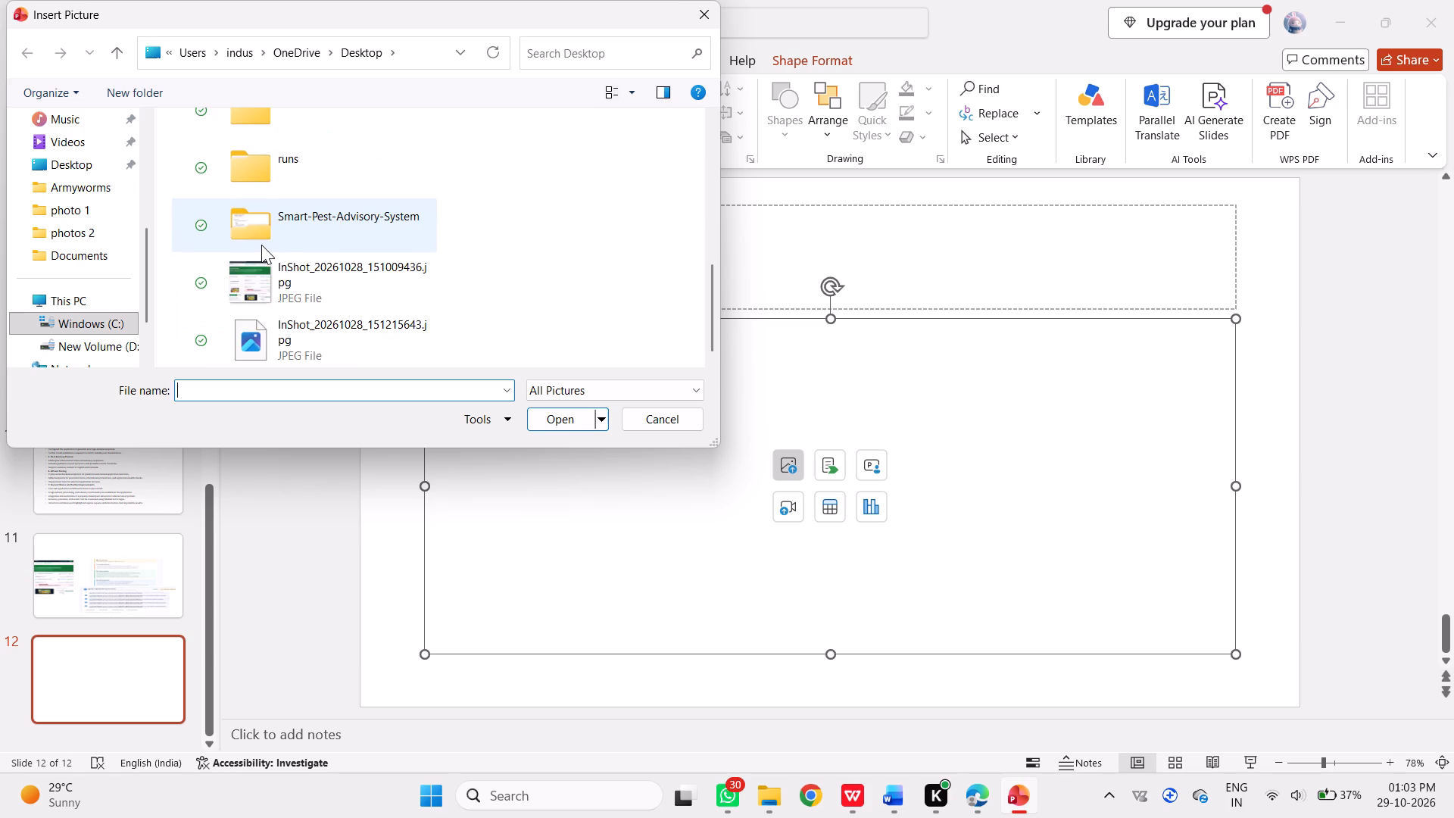
scroll(261, 245, down, 6)
click(264, 330)
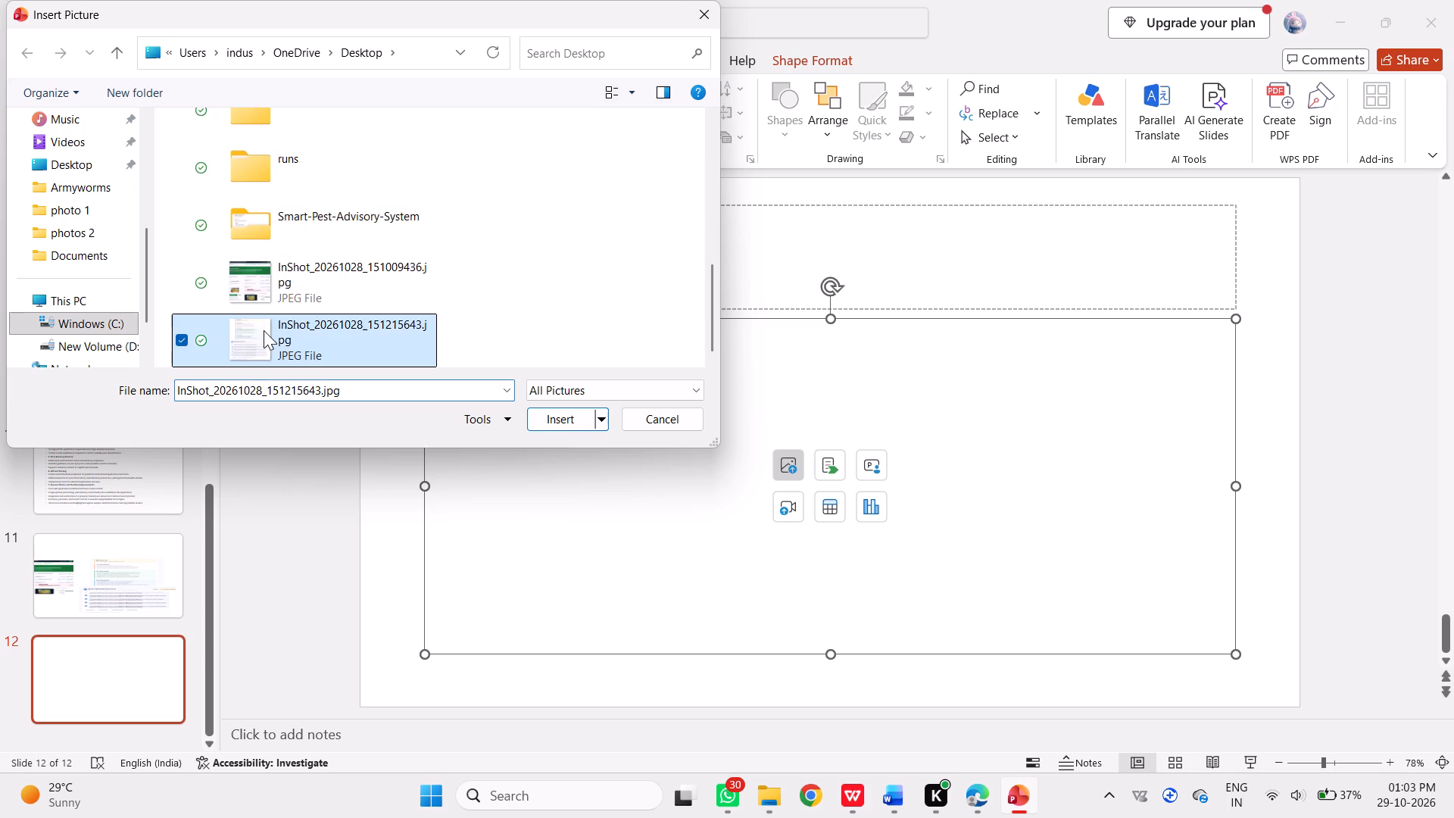
click(554, 410)
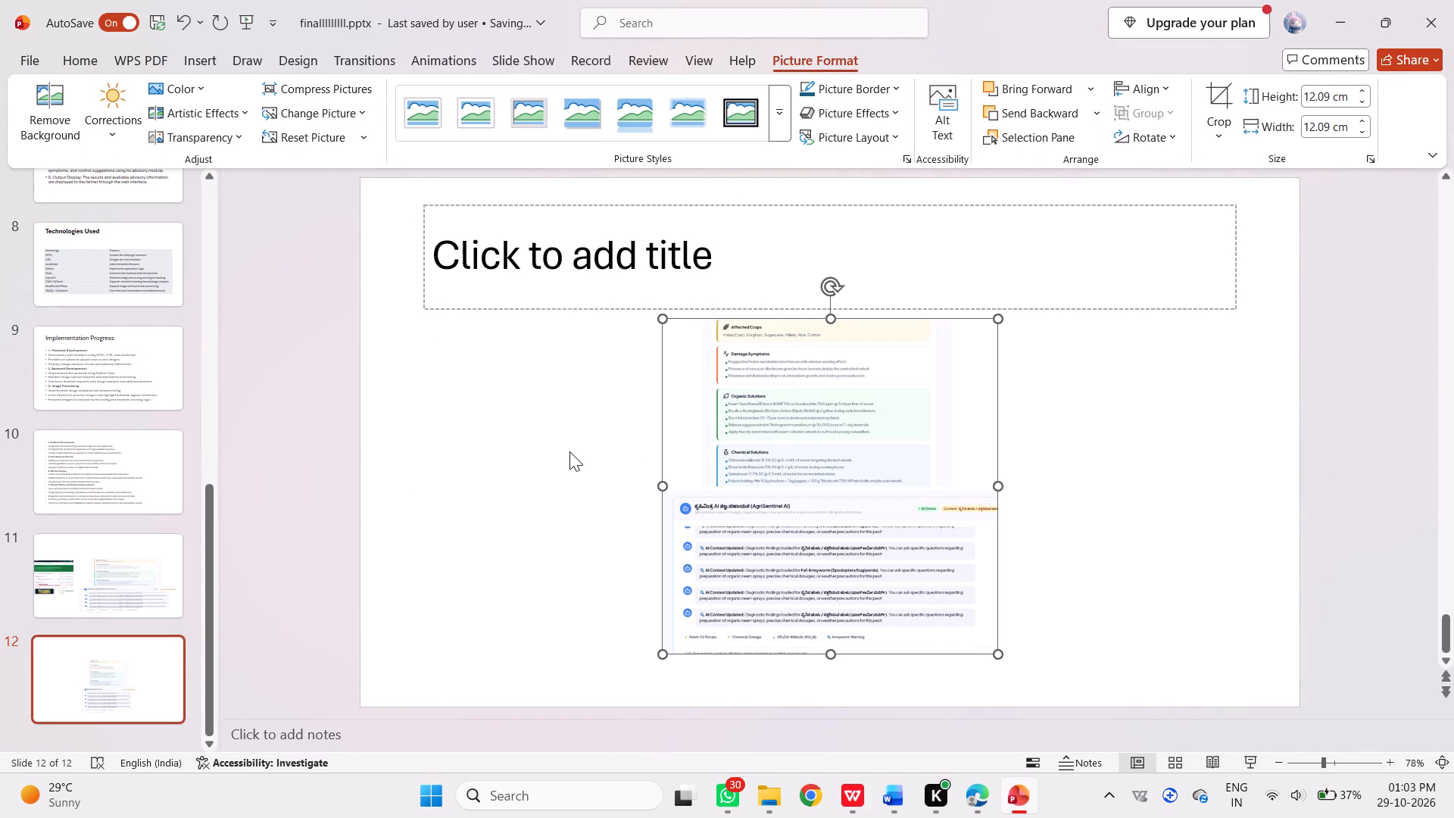
drag(569, 451, 674, 481)
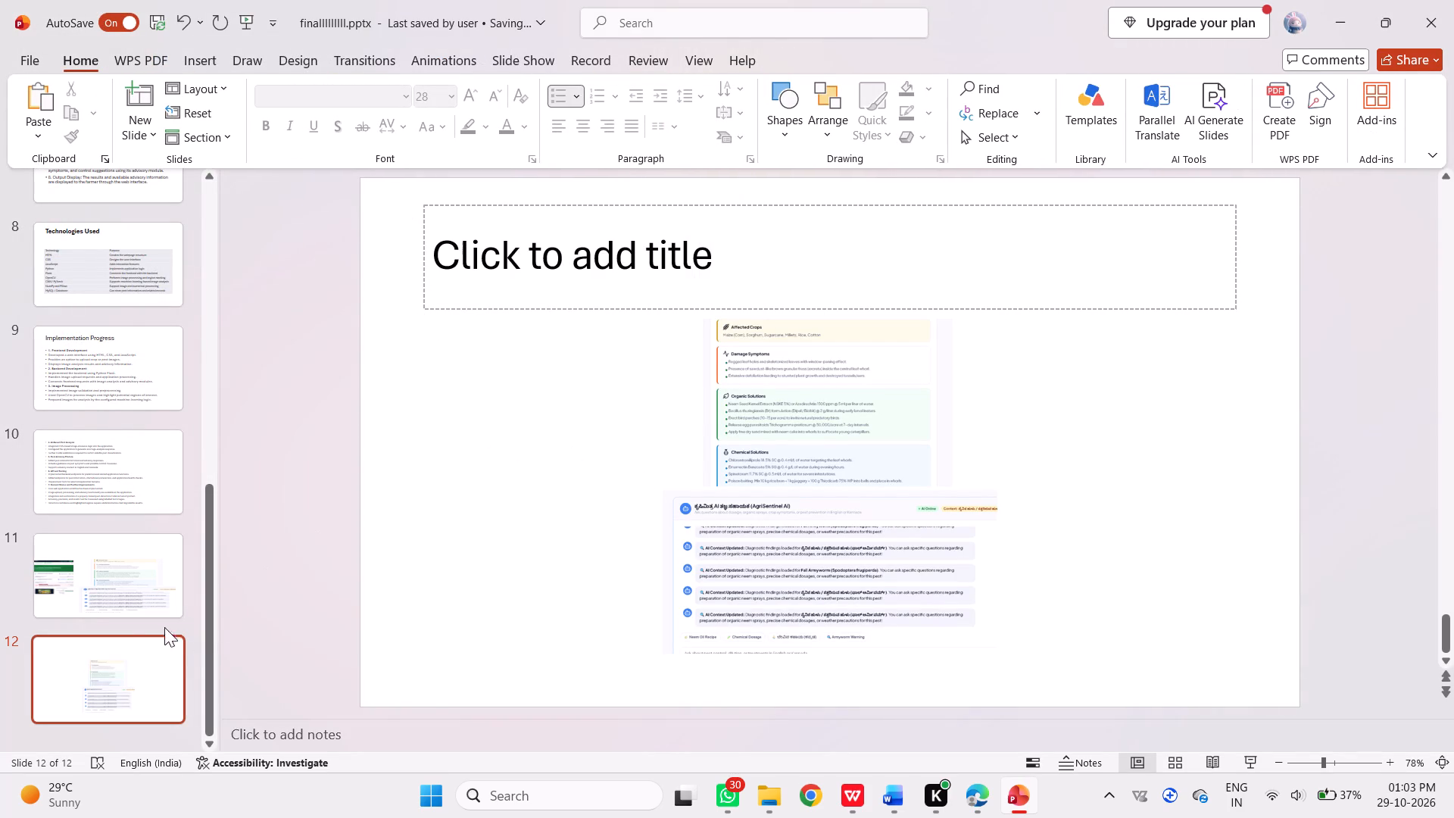
Cut the solutions and AI chat screenshot from slide 11.
click(103, 590)
click(790, 562)
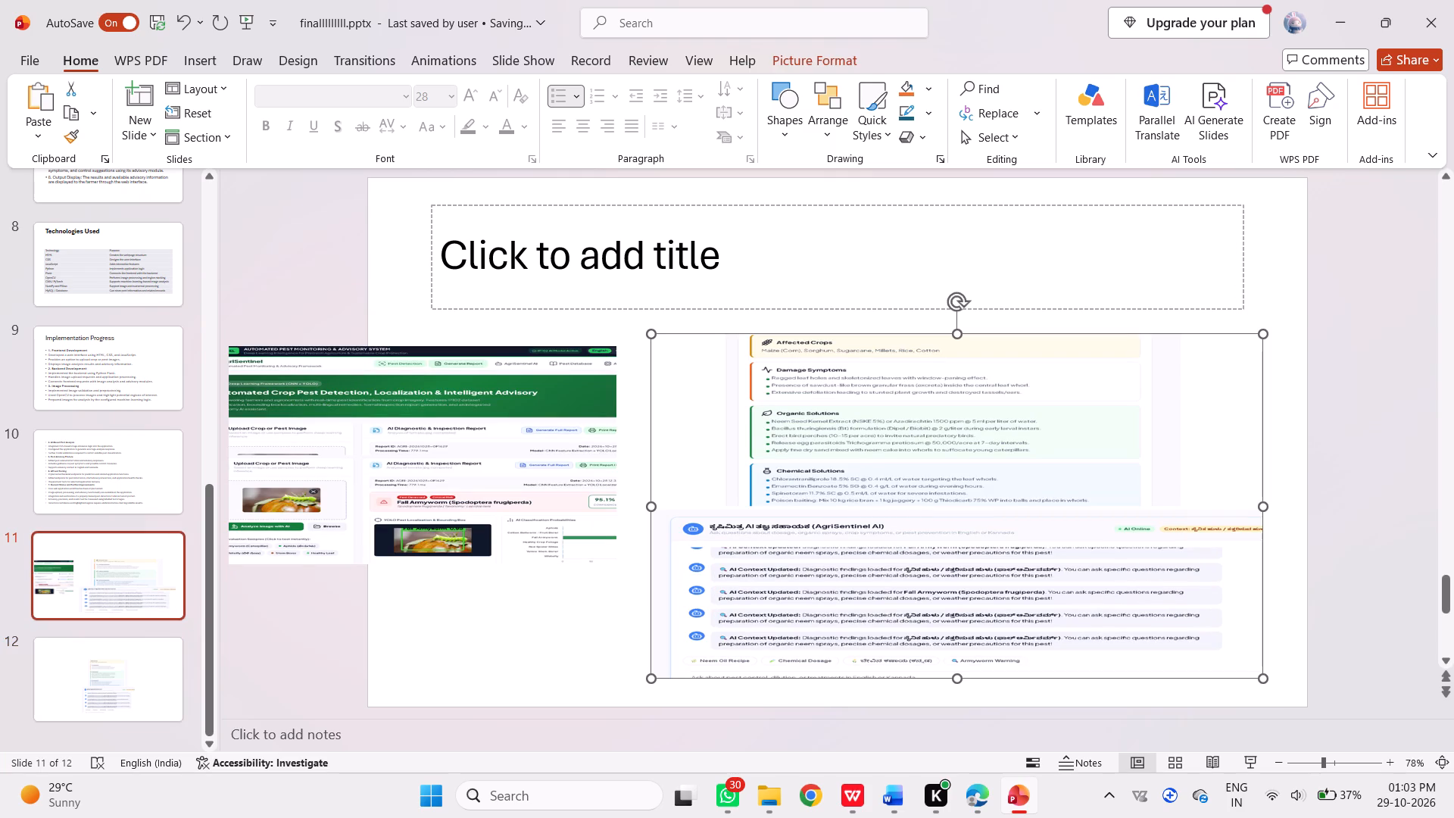
right_click(790, 562)
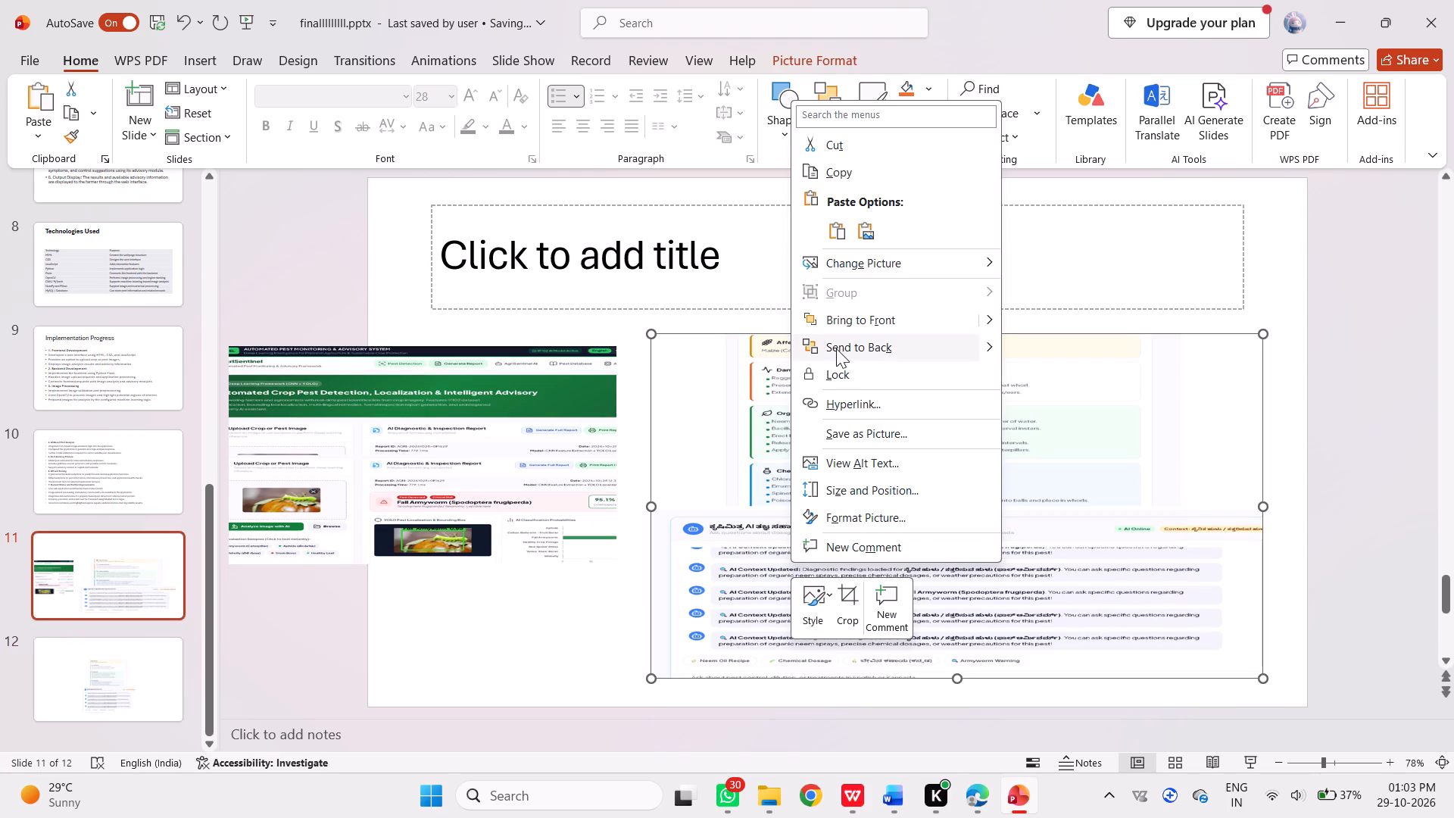
click(839, 148)
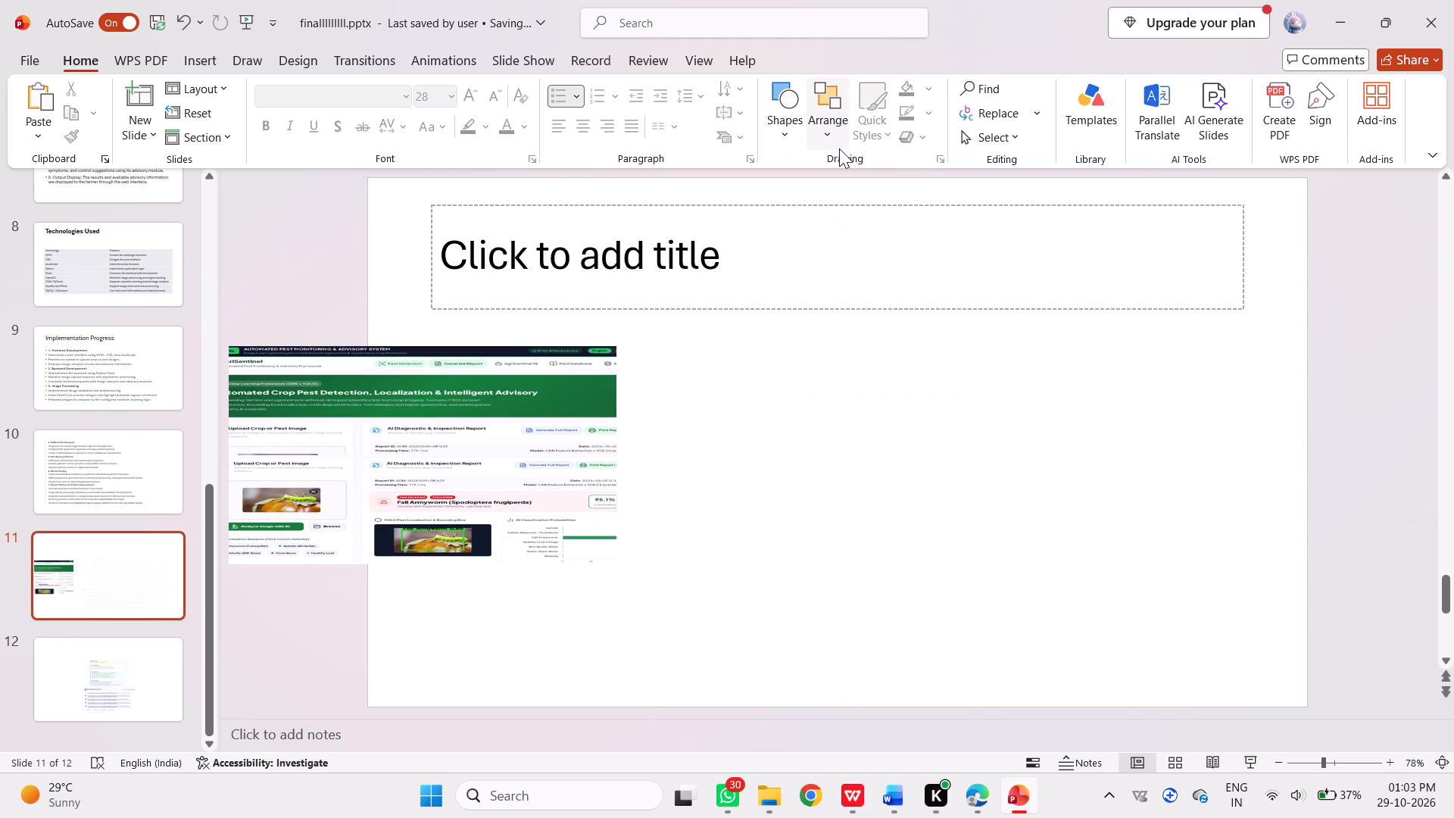
Move the pest detection dashboard screenshot to the middle of slide 11, below the title placeholder.
drag(543, 394, 866, 395)
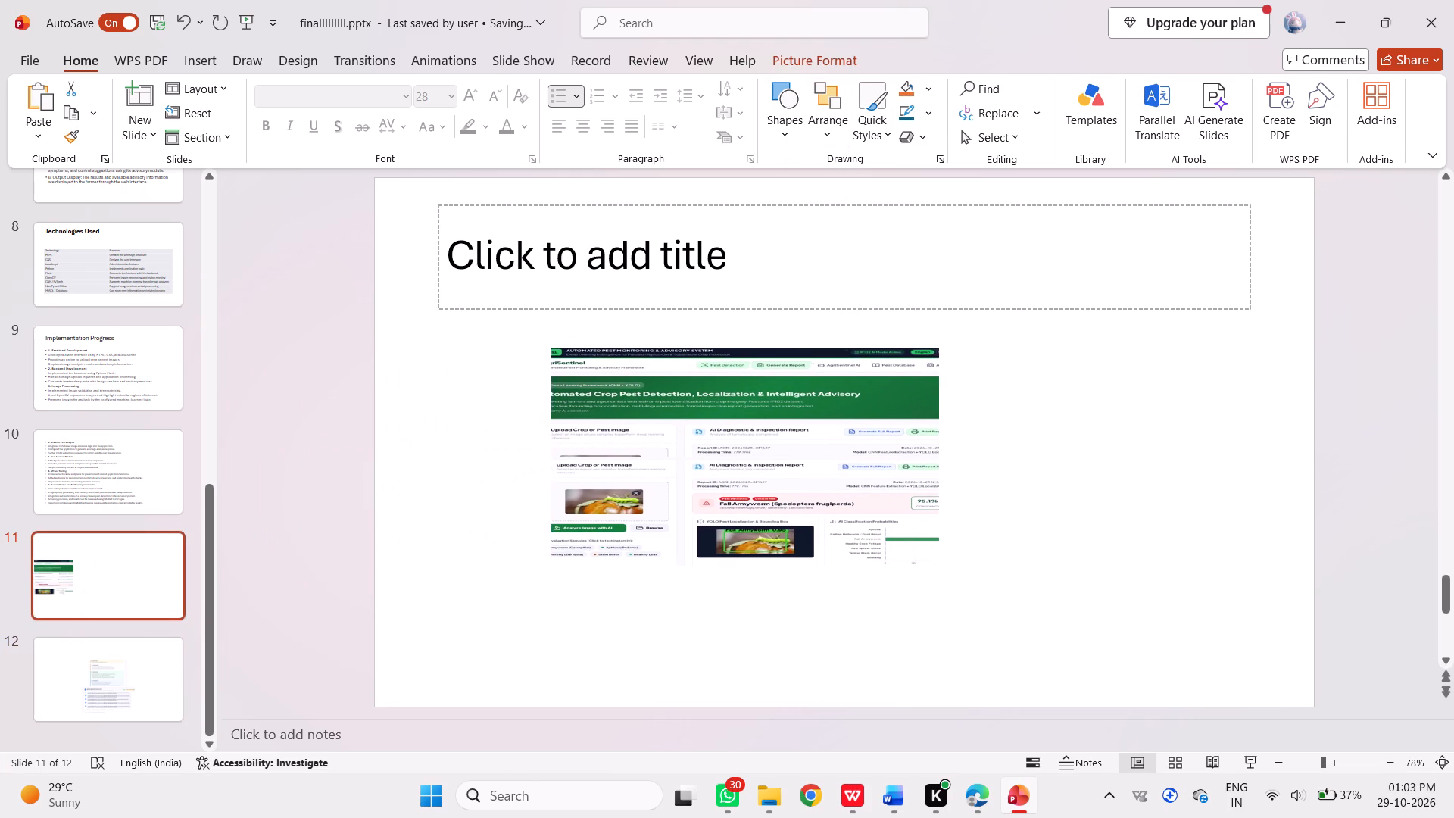
drag(866, 395, 868, 395)
scroll(757, 425, up, 2)
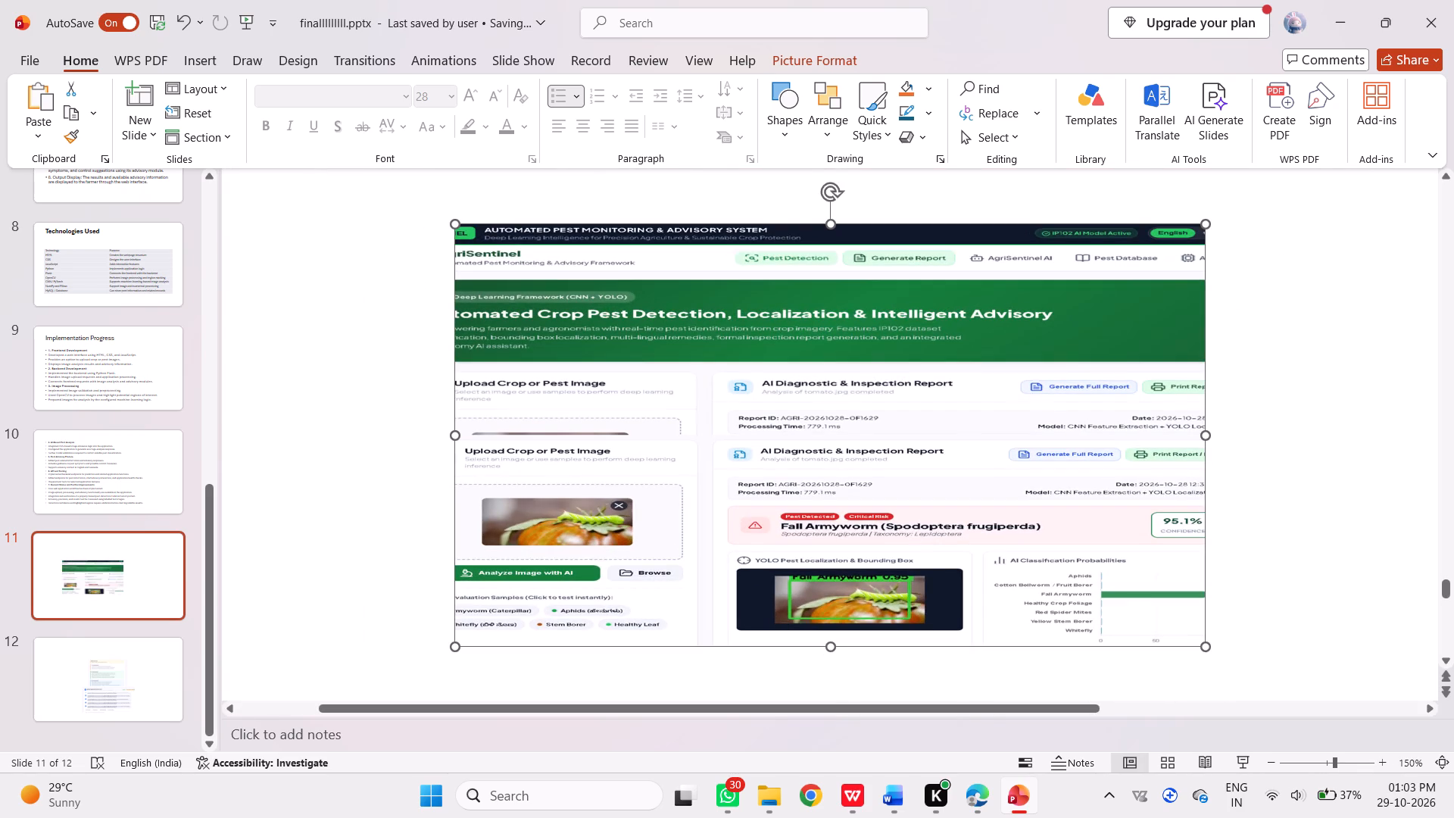
scroll(757, 425, up, 1)
Stretch the pest detection dashboard screenshot on slide 11 wider to both sides and extend it downward, below the title placeholder.
ctrl+scroll(458, 434, down, 3)
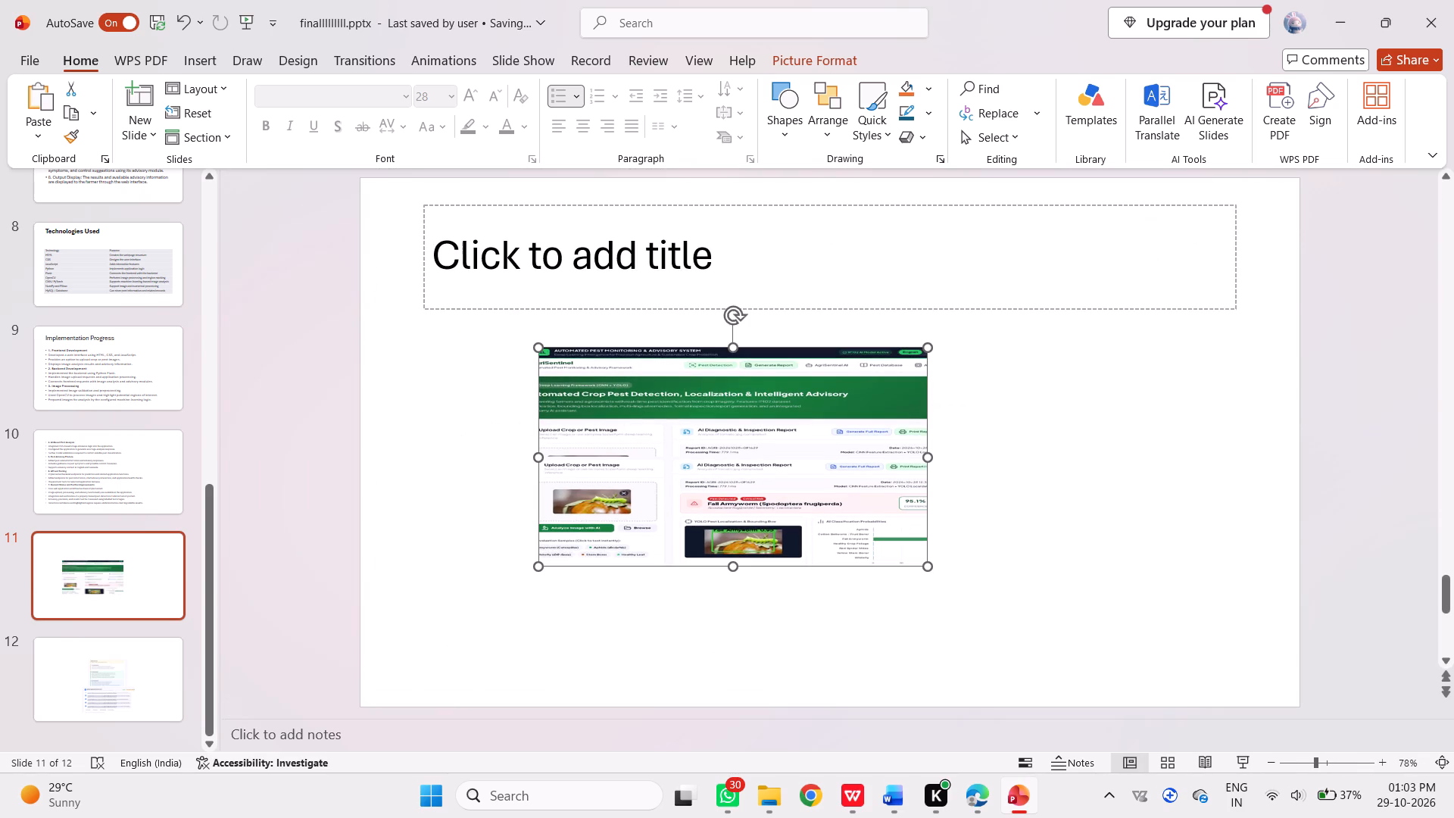
drag(535, 454, 442, 448)
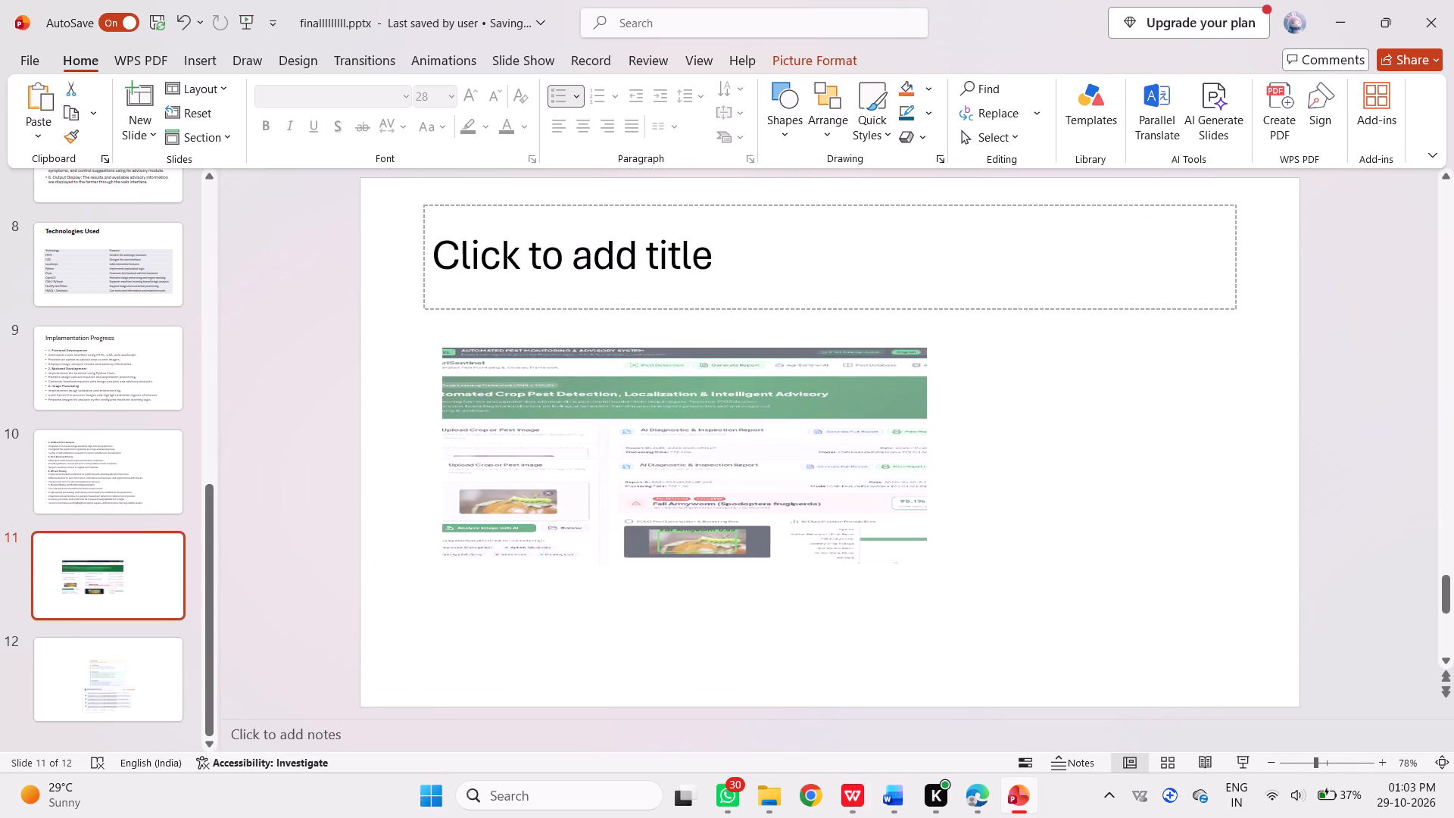
drag(442, 448, 435, 448)
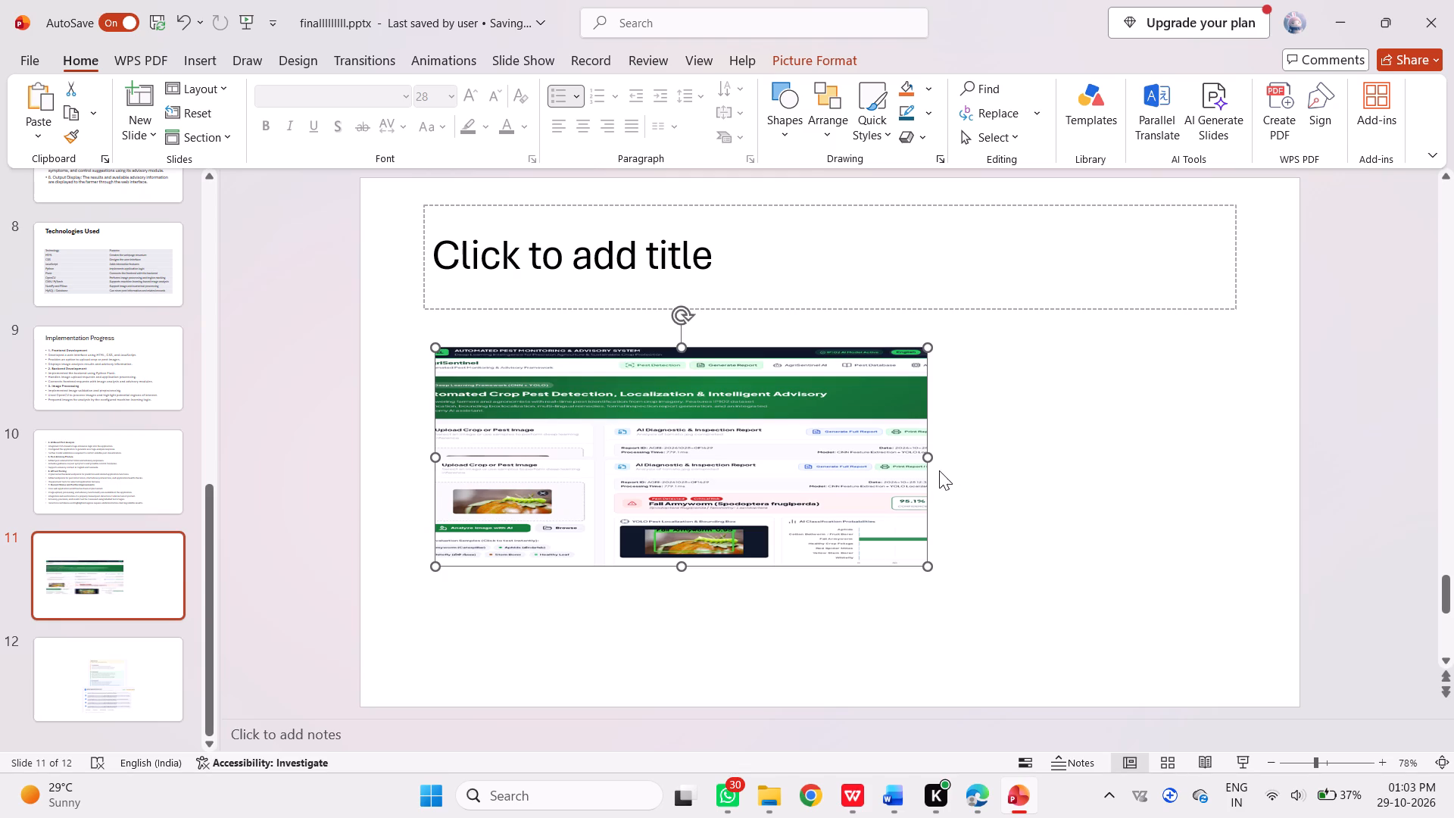
drag(928, 457, 1027, 473)
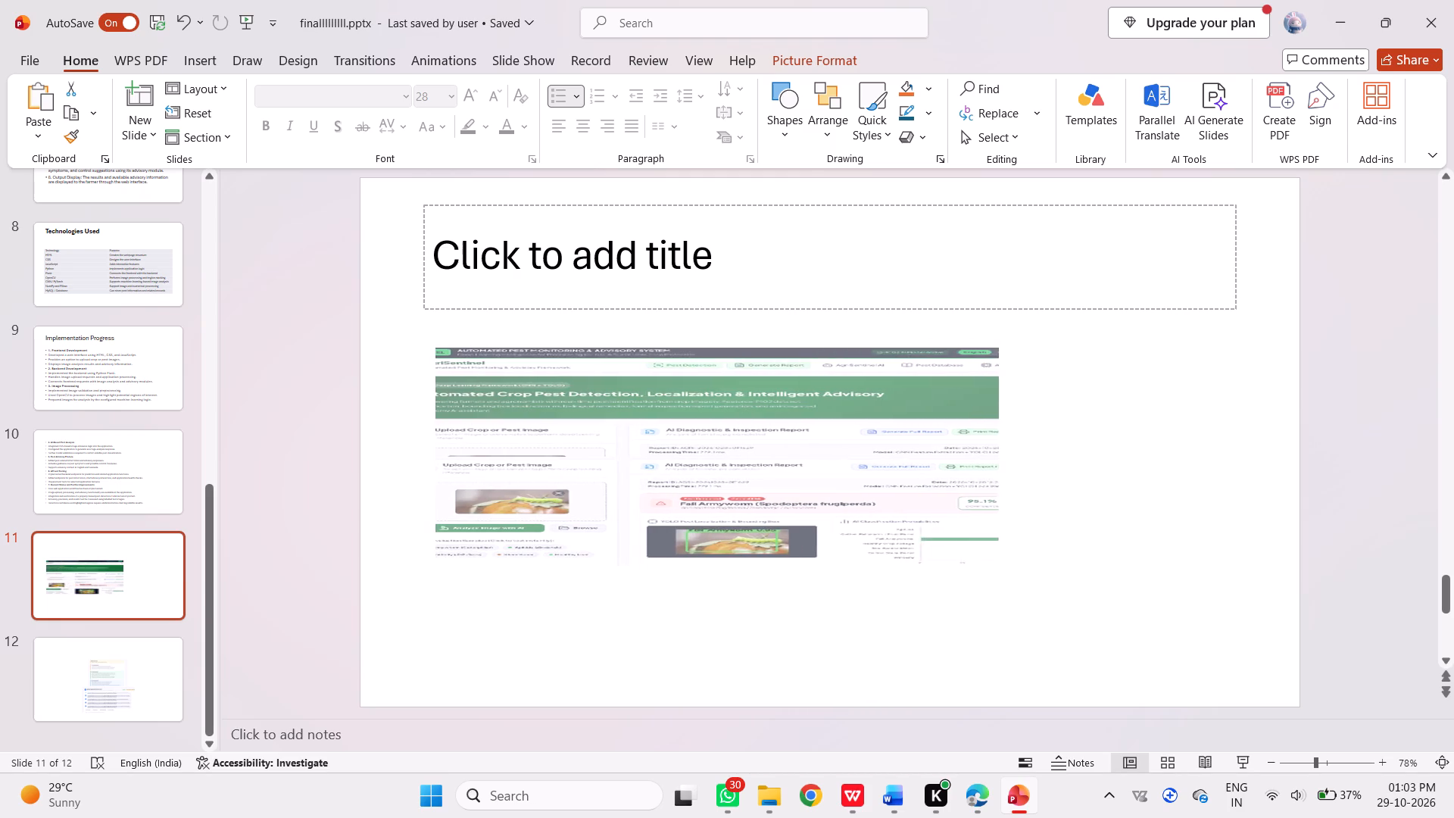
drag(1027, 473, 1160, 495)
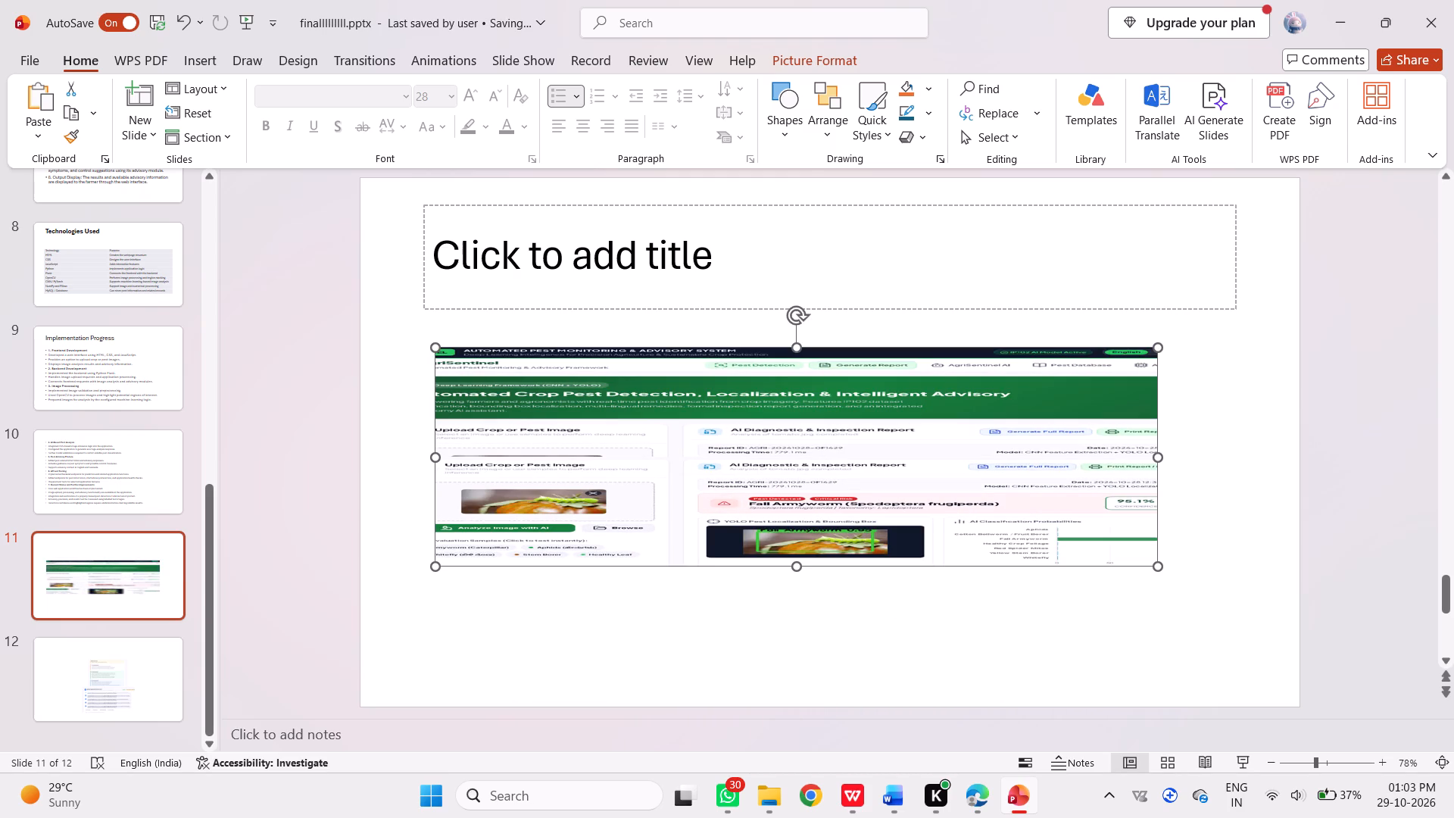
click(797, 569)
drag(797, 569, 813, 648)
Cut the solutions and AI chat screenshot from slide 12.
double_click(105, 658)
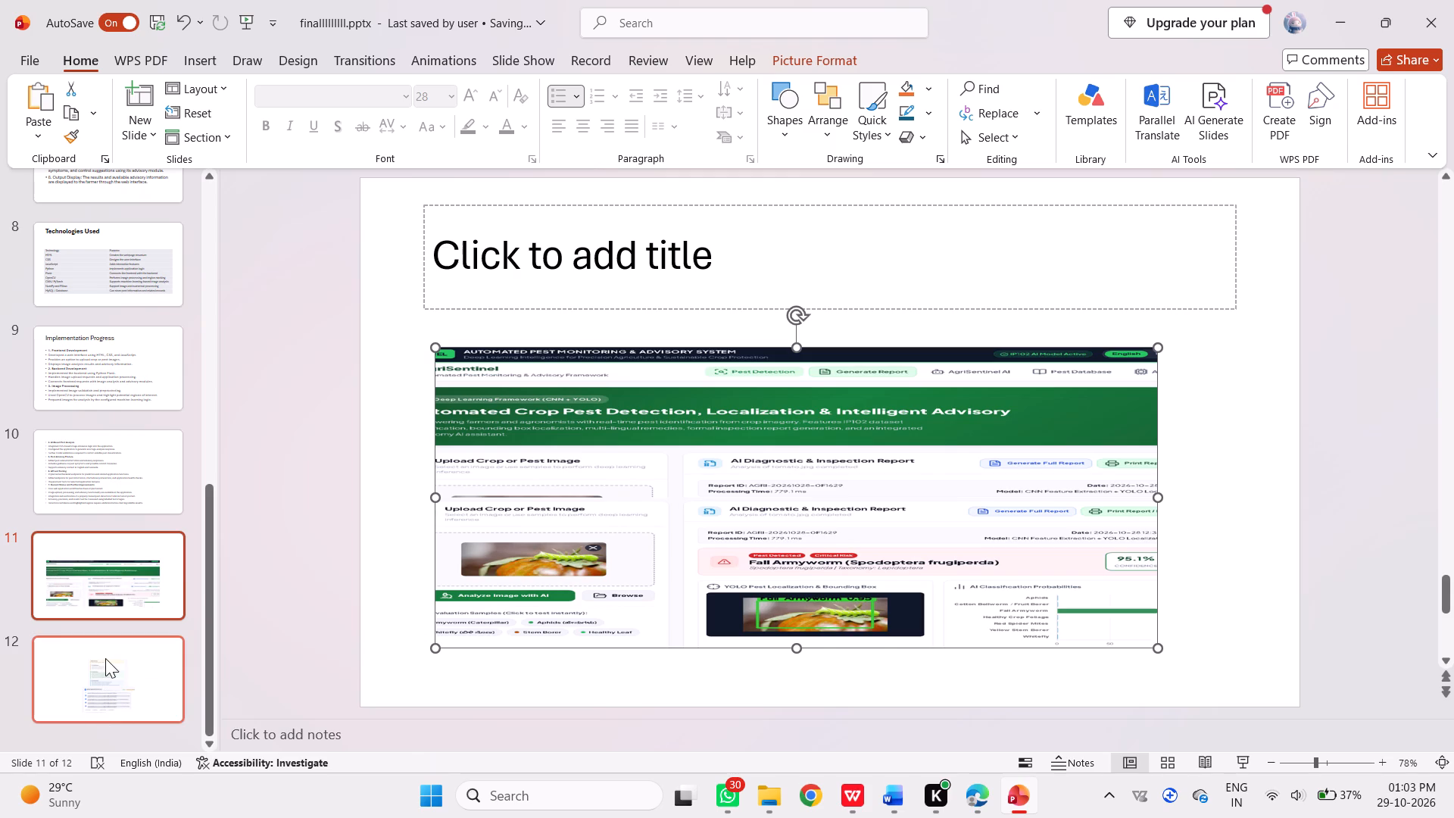
click(798, 472)
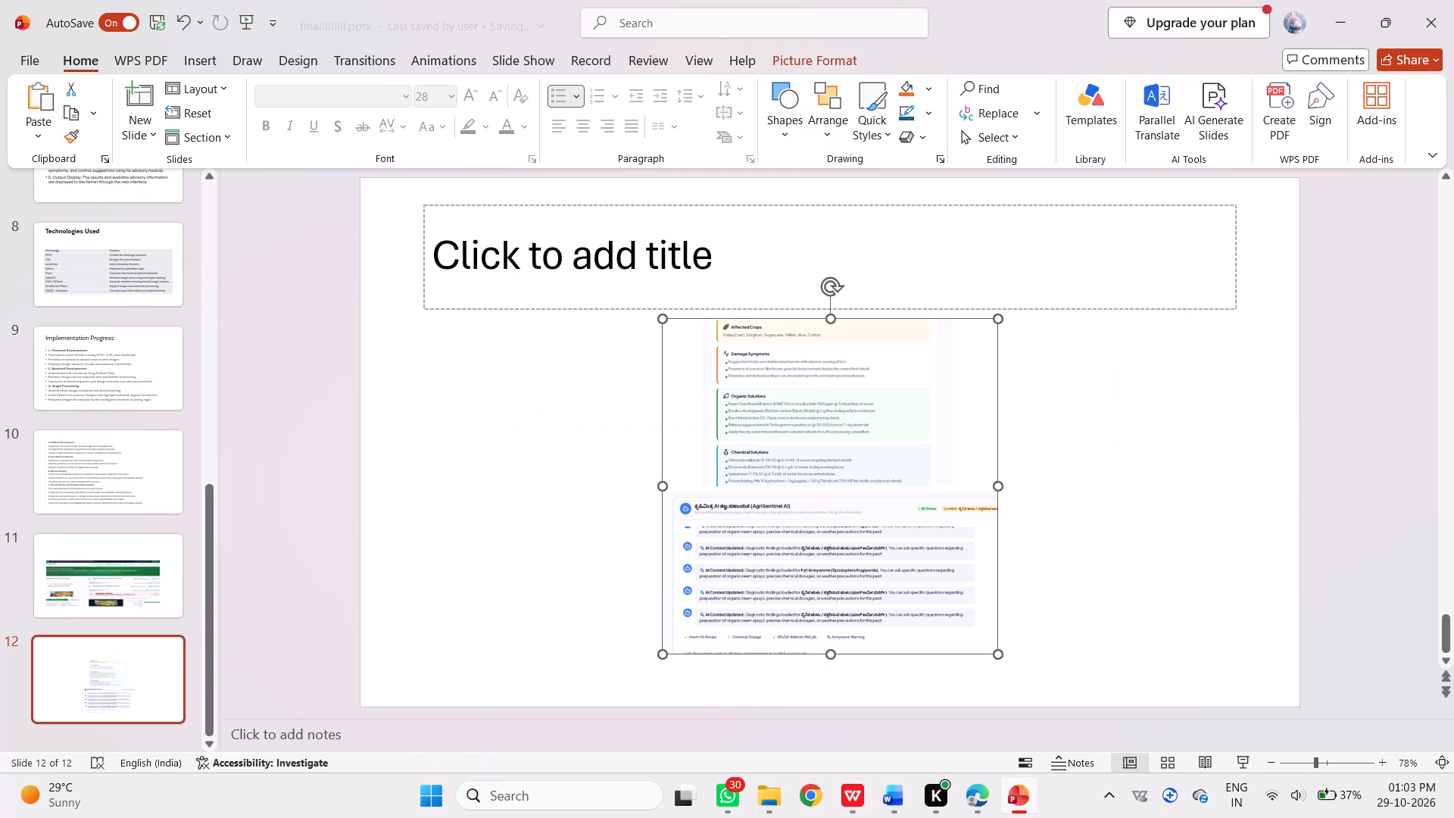
scroll(798, 472, left, 1)
scroll(798, 472, right, 1)
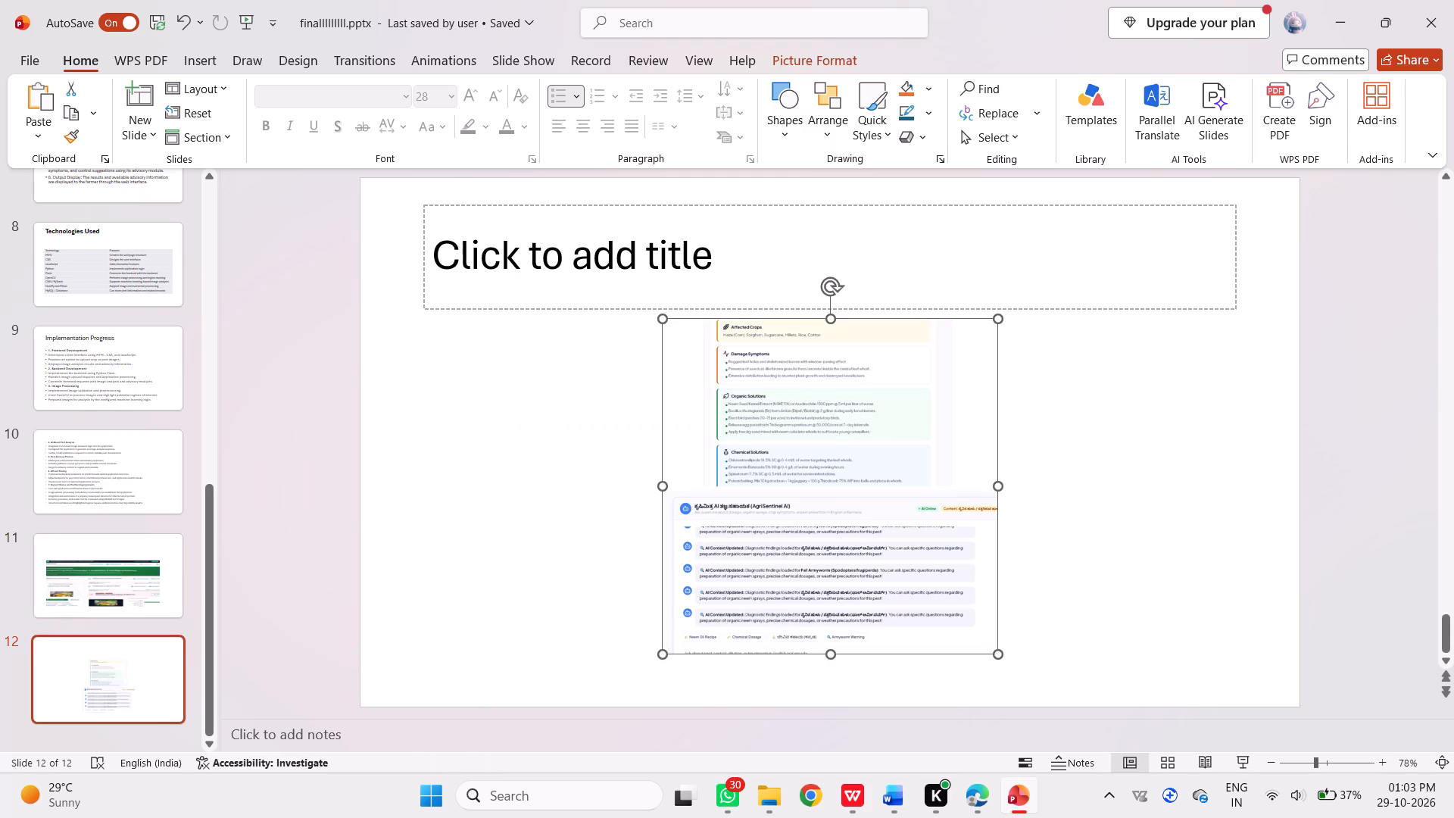
right_click(772, 461)
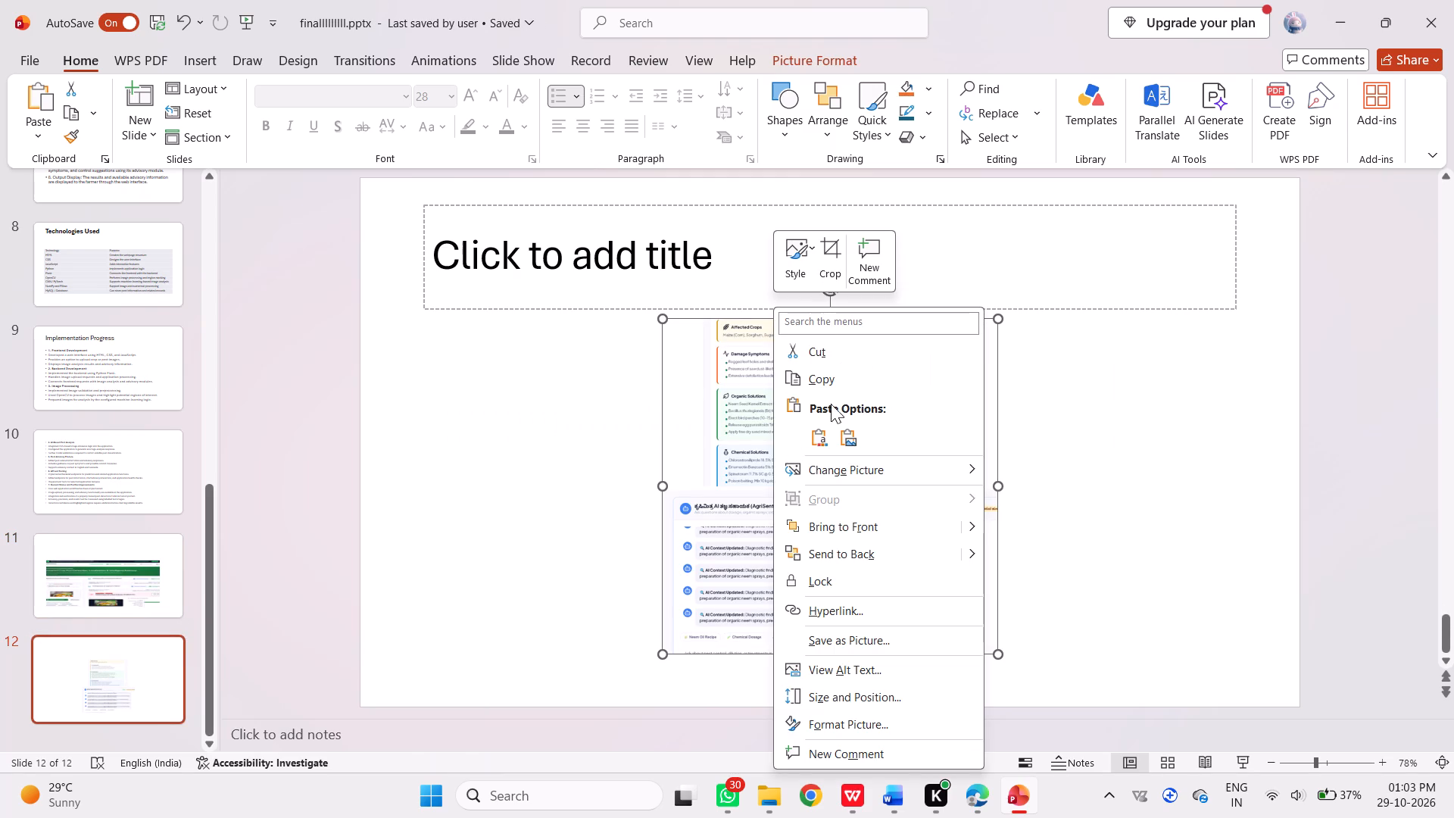
click(813, 343)
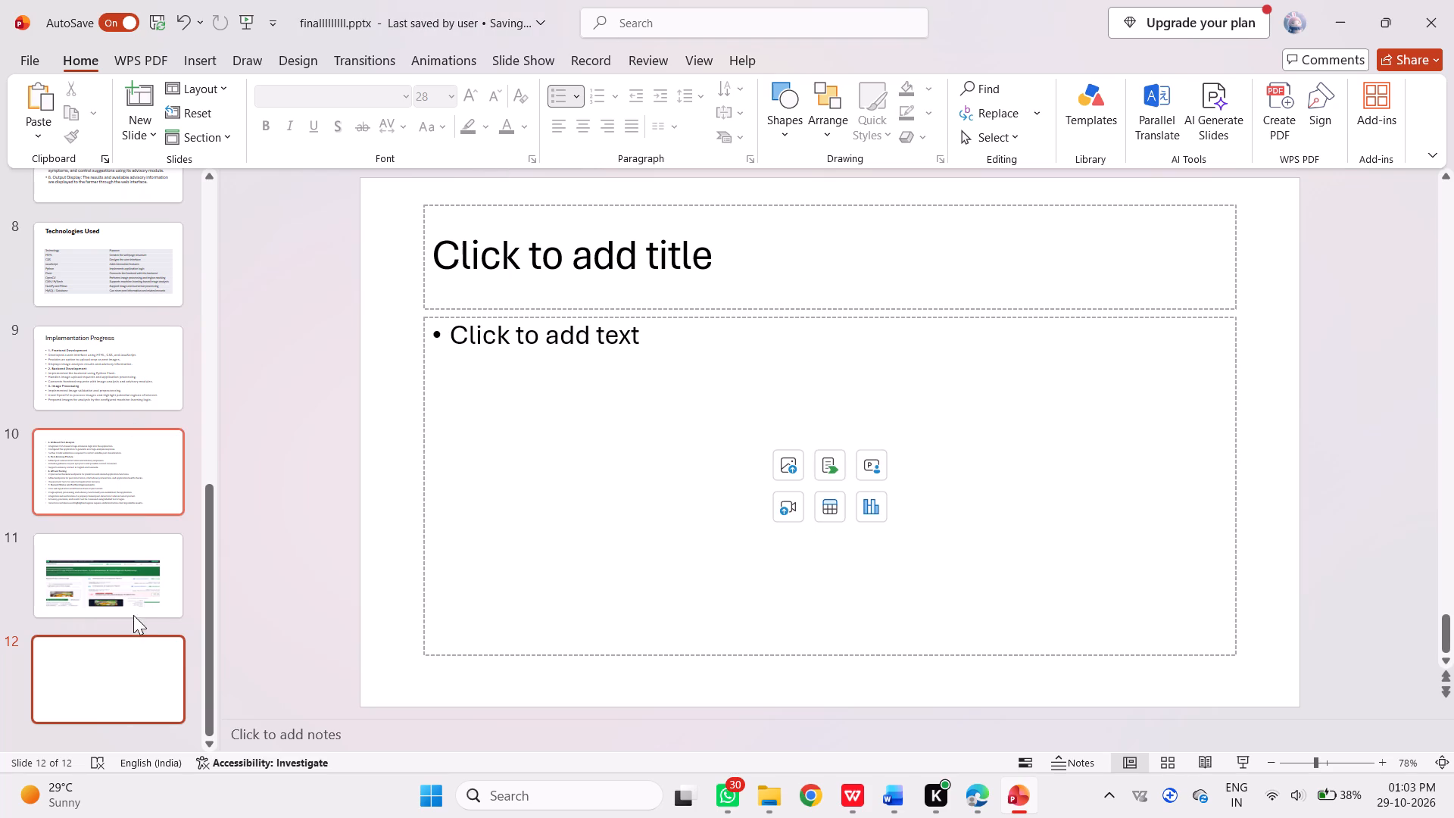
Enlarge slide 11's dashboard screenshot to span from just under the title placeholder to just above the slide's lower edge, nearly as wide as the title.
click(111, 563)
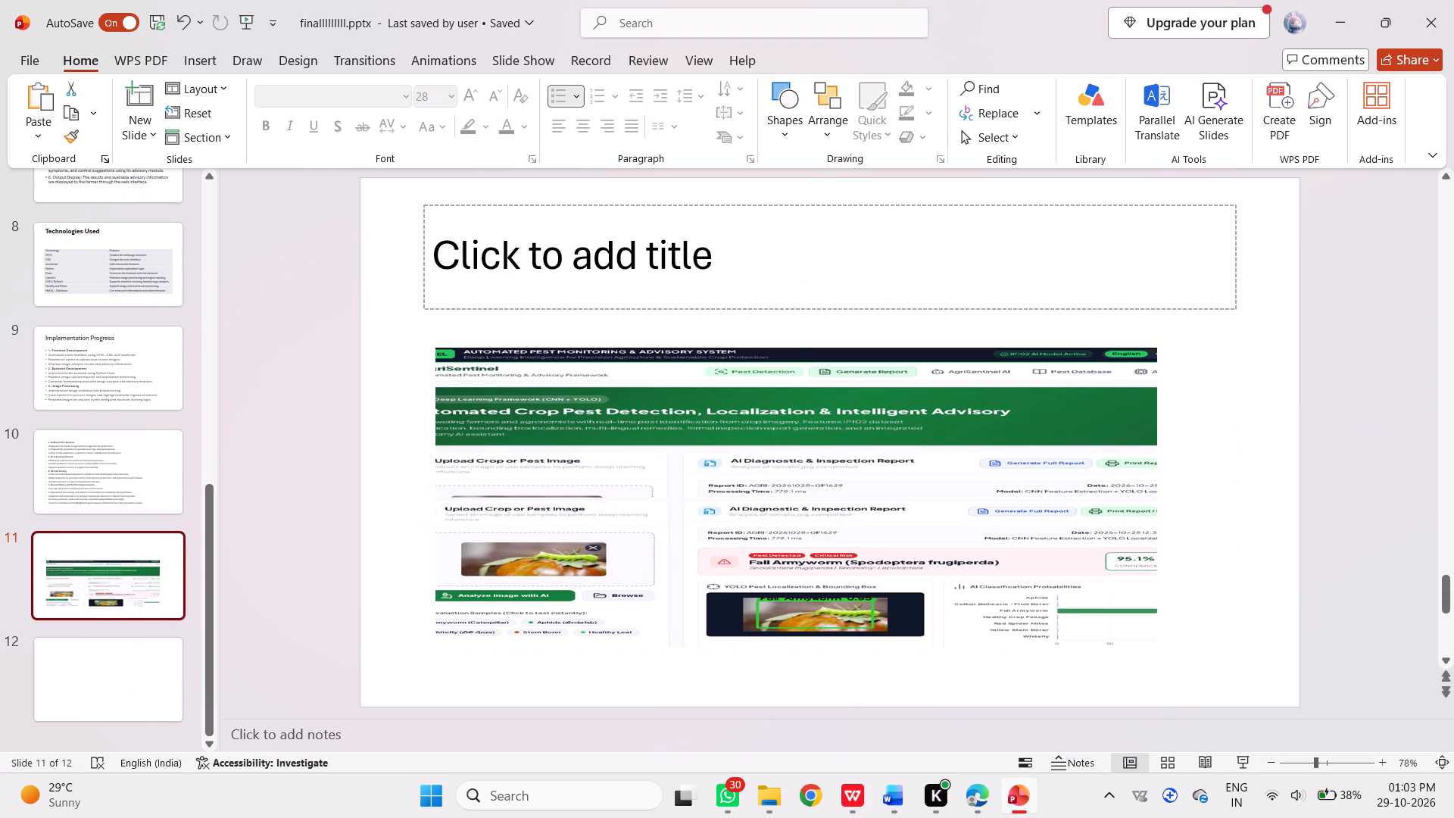
click(773, 370)
drag(791, 349, 791, 309)
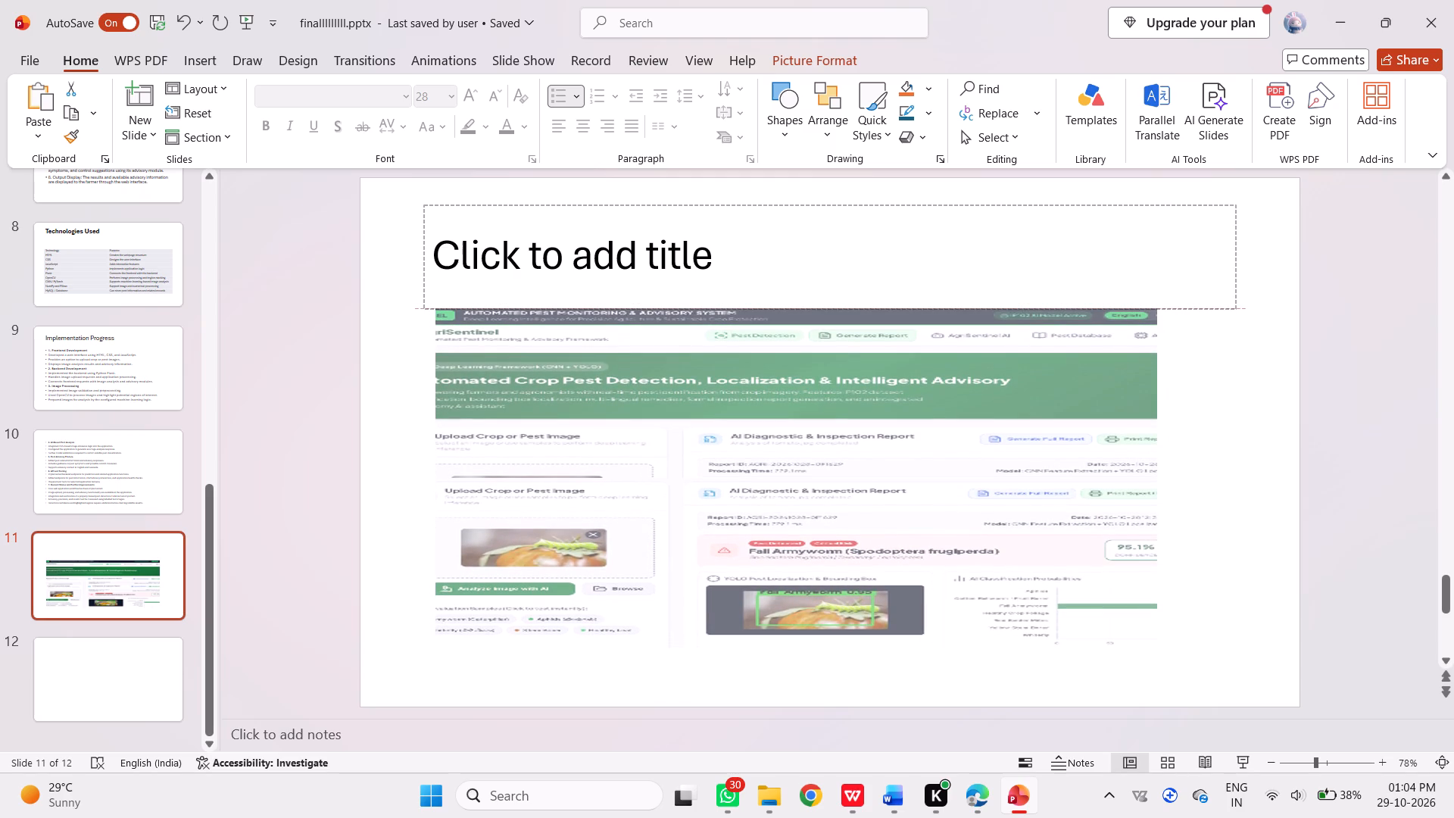
drag(791, 309, 791, 314)
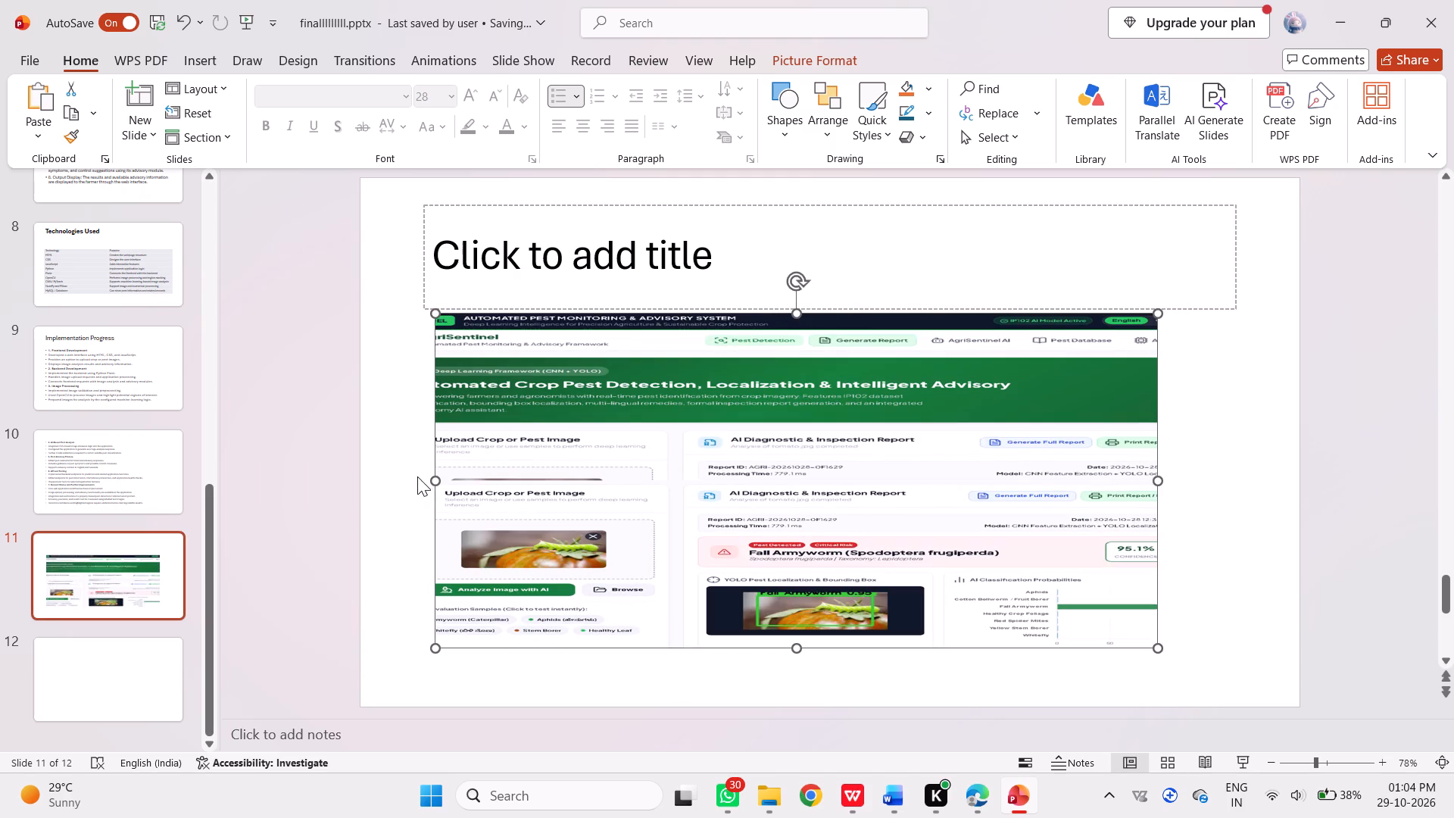
click(1158, 483)
drag(1158, 483, 1197, 495)
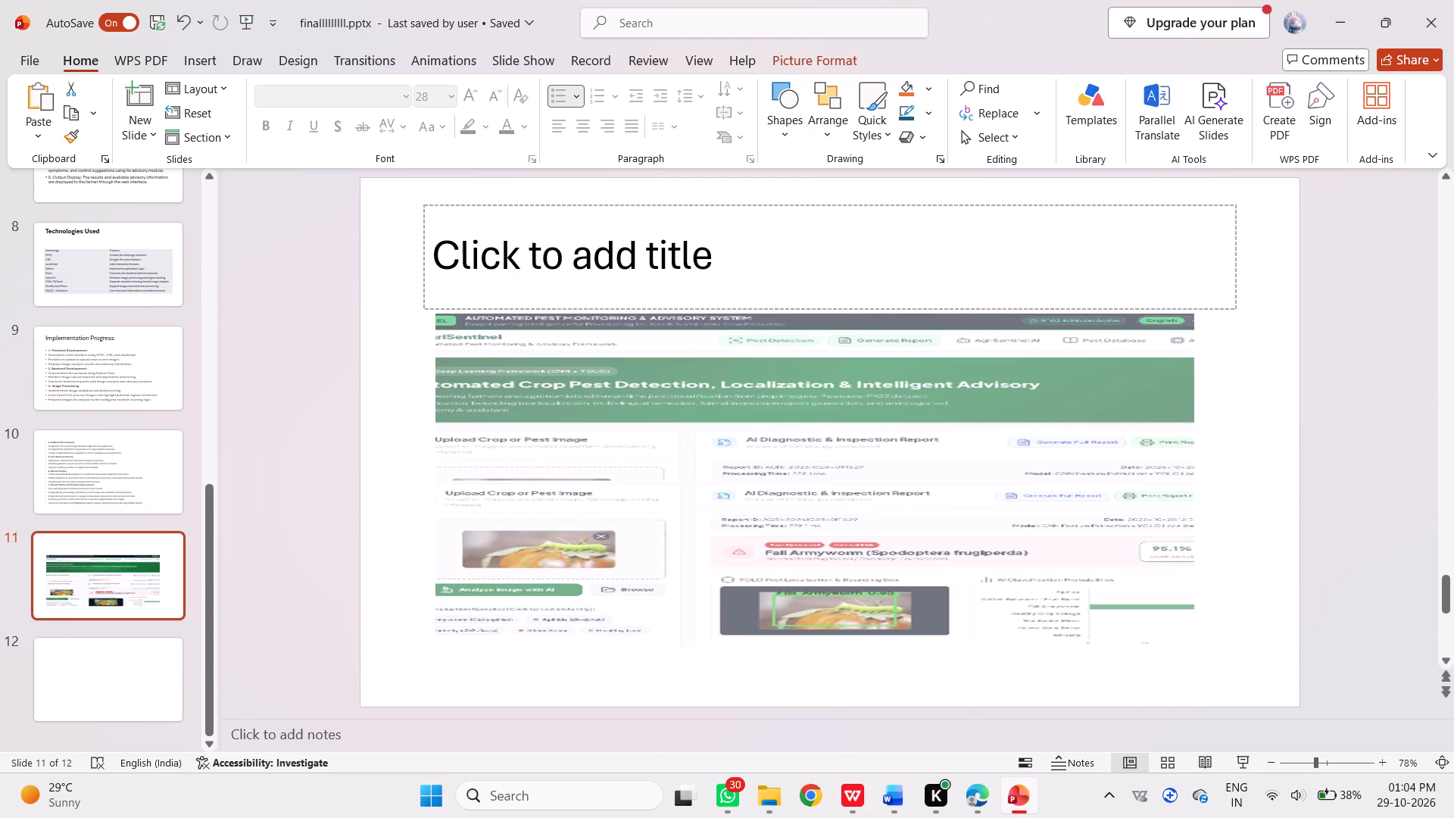
drag(1197, 495, 1230, 502)
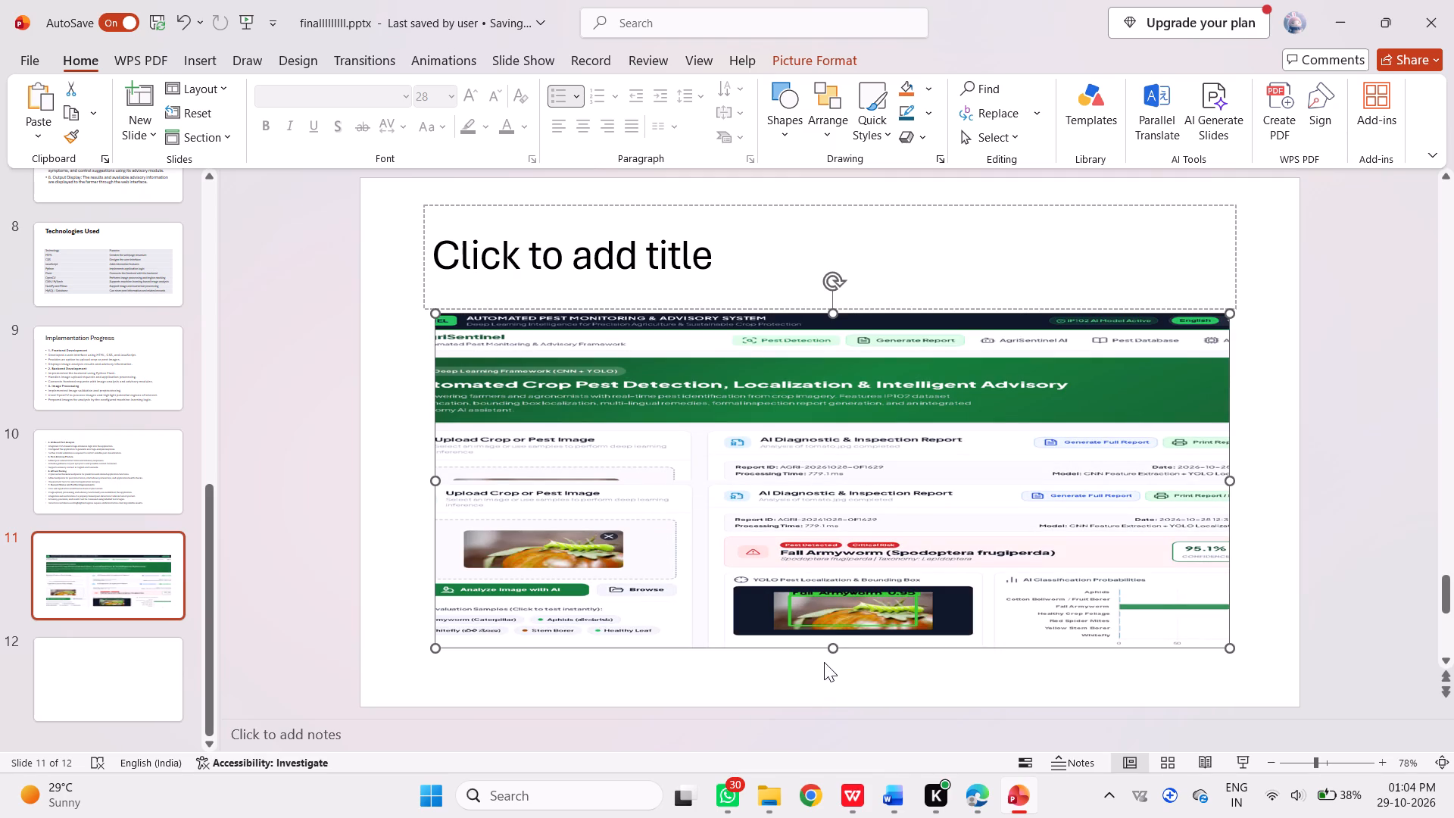
click(834, 644)
drag(834, 644, 829, 694)
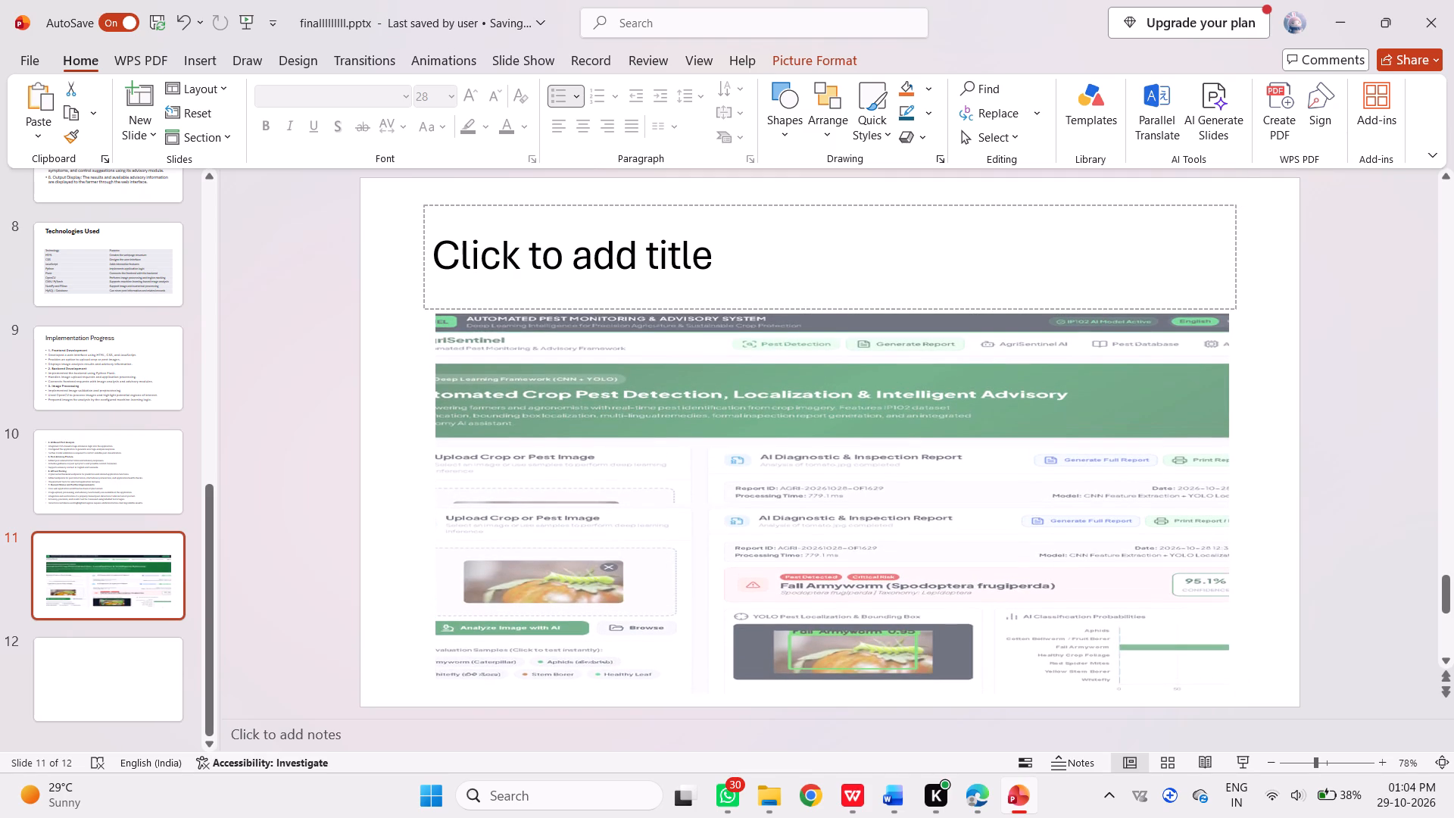
drag(829, 694, 828, 704)
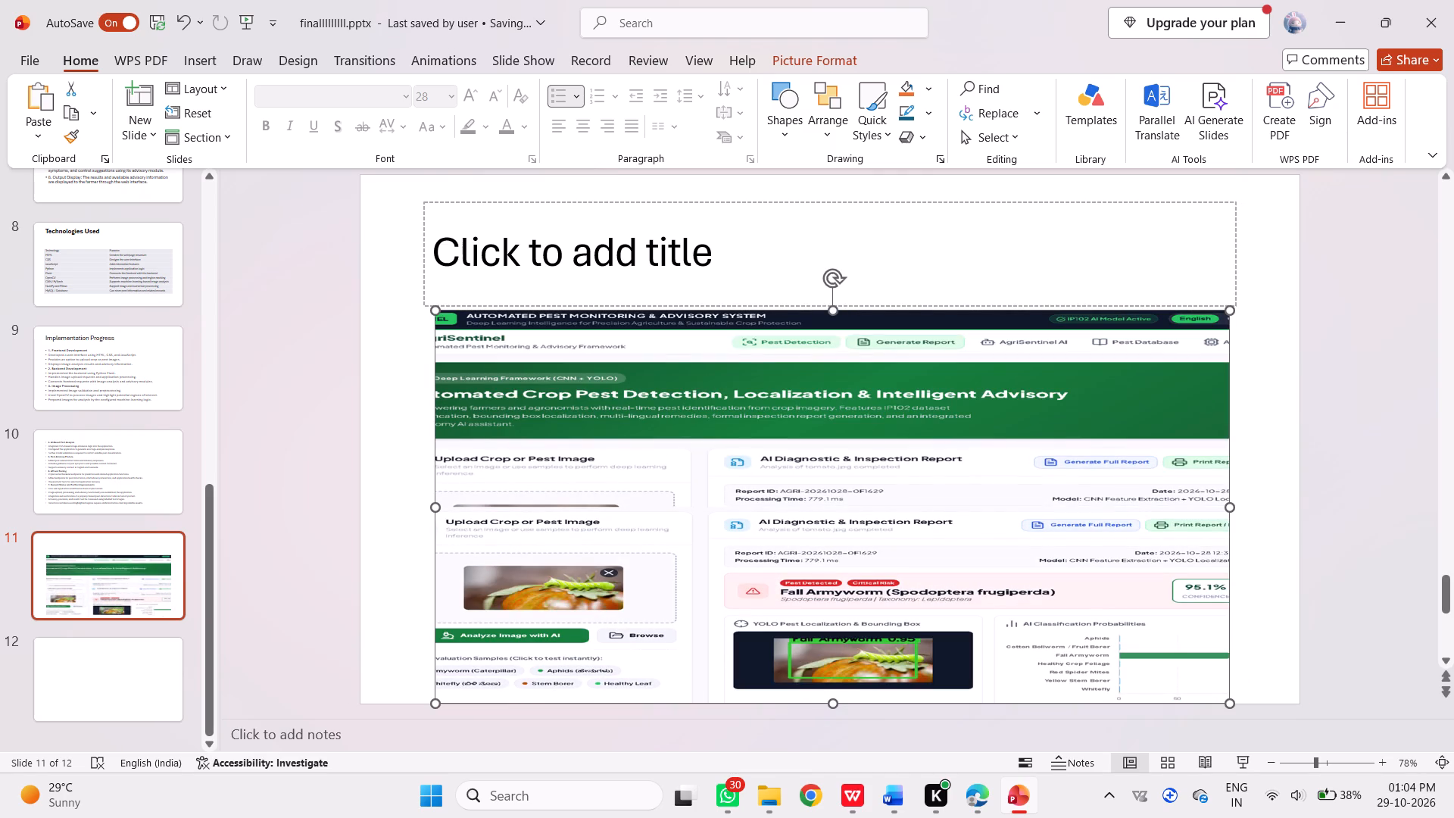
click(503, 473)
drag(835, 704, 835, 695)
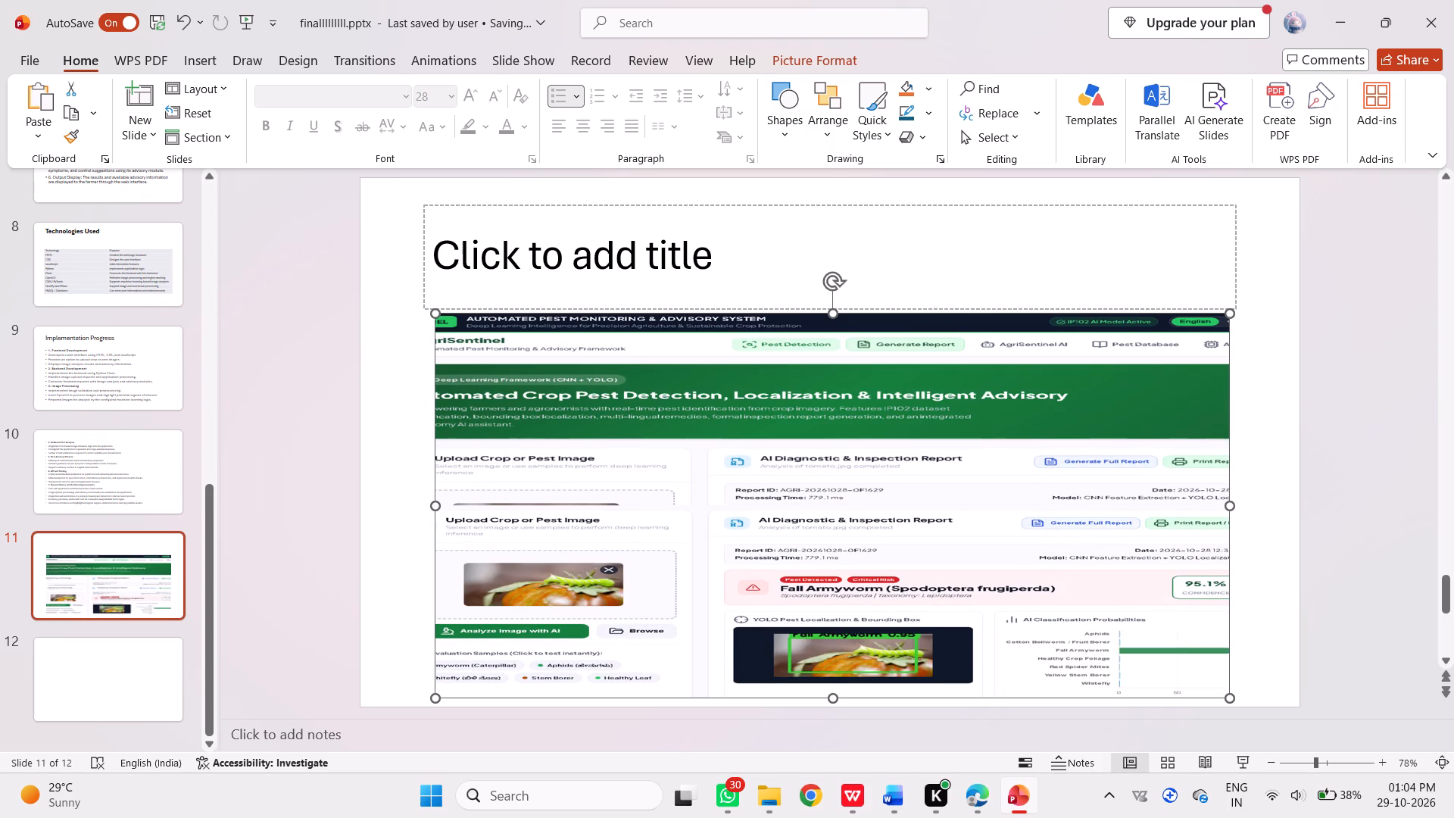
Add the title "RESULT OF OUR PROJECT" above the dashboard screenshot on slide 11.
click(552, 254)
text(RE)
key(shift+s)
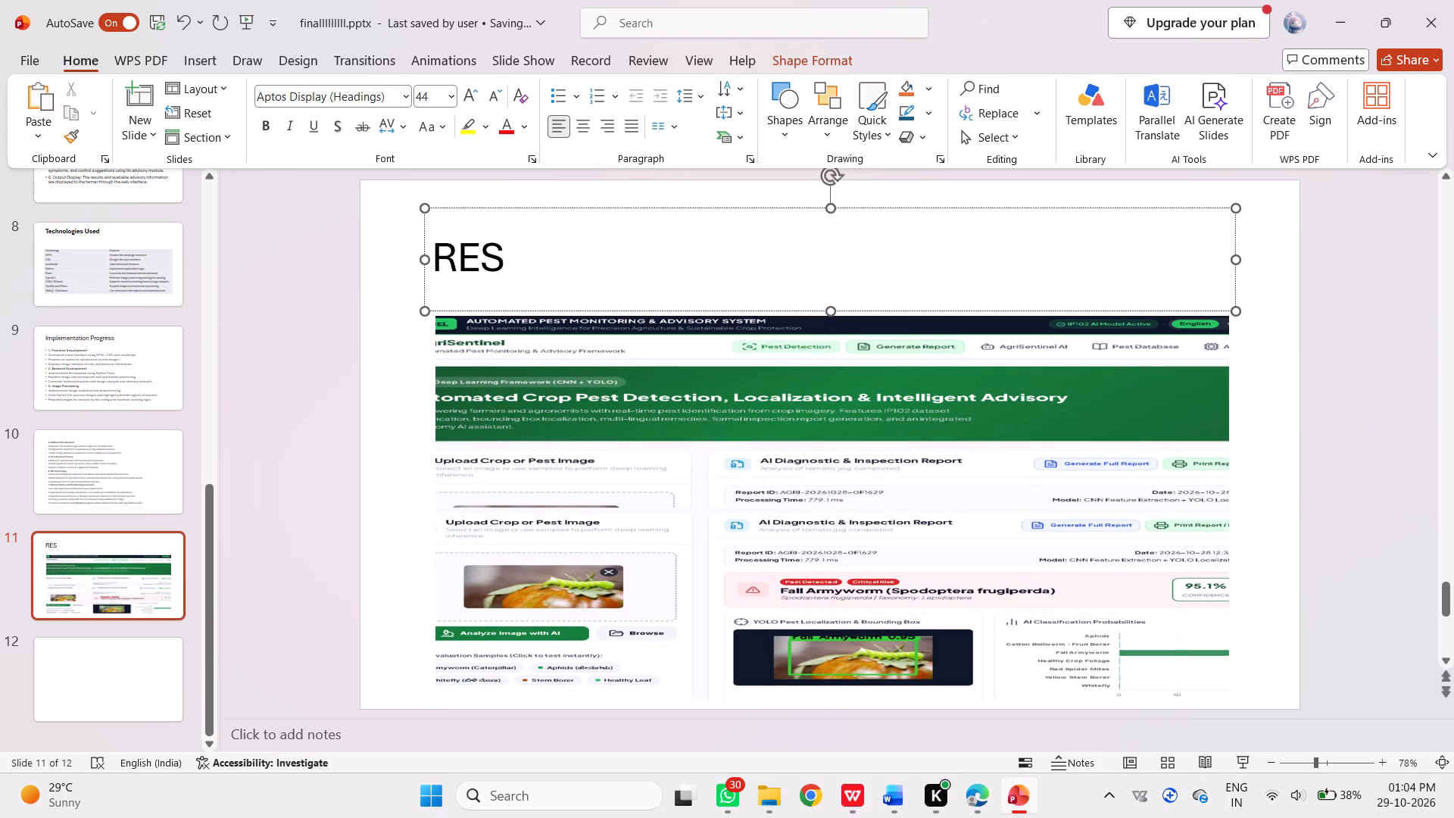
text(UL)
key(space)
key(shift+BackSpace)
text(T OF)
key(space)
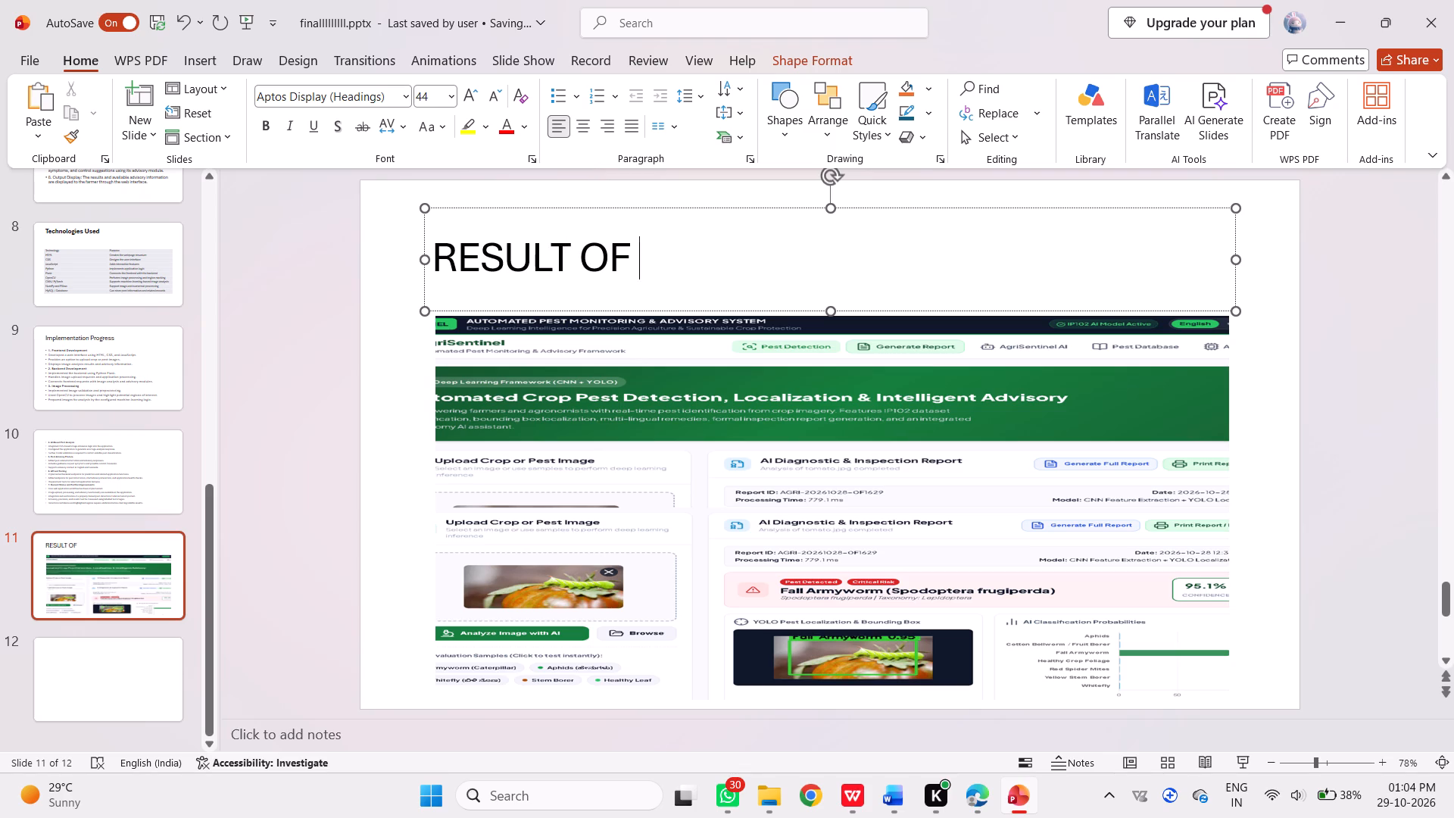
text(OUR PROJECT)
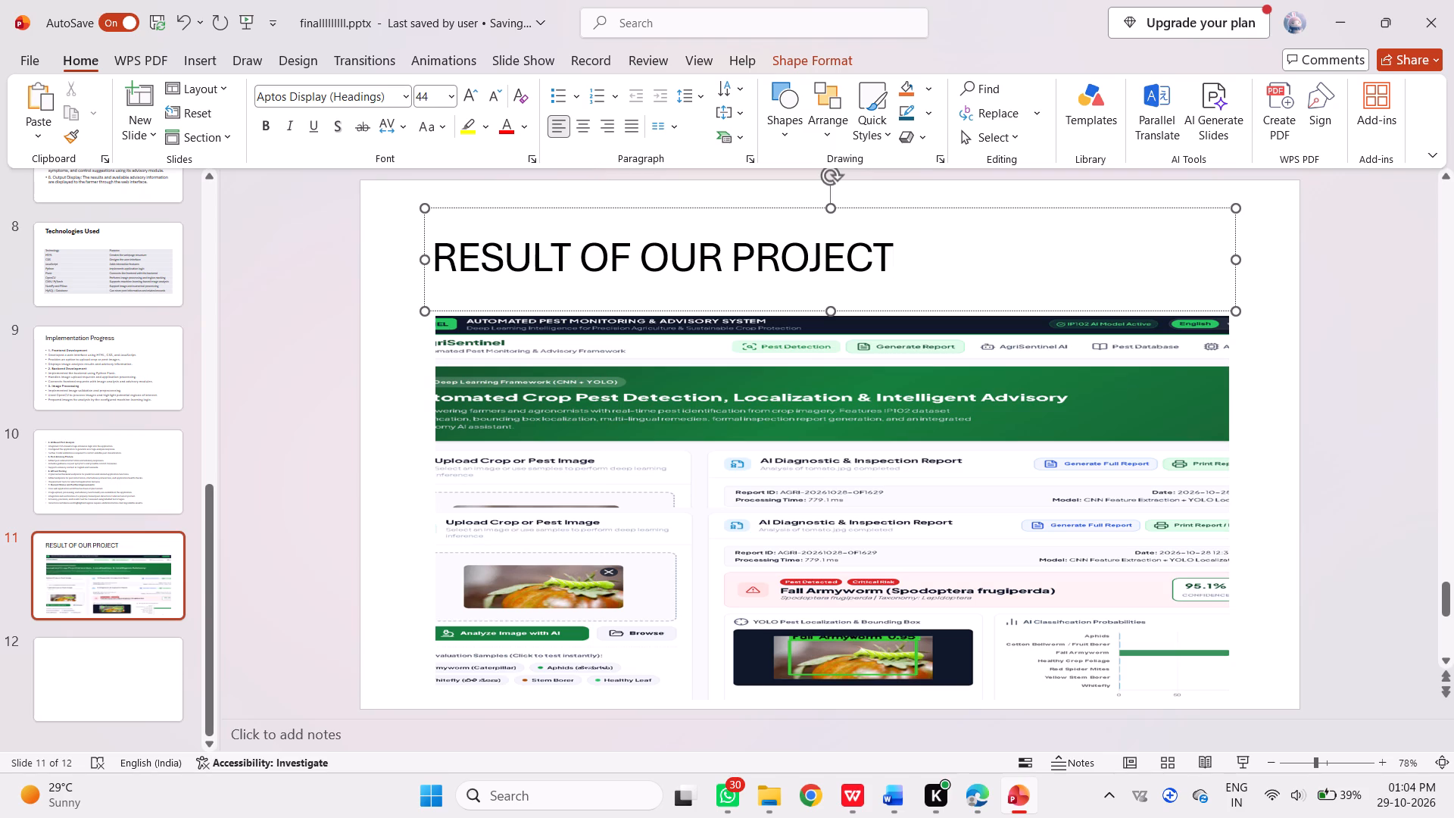
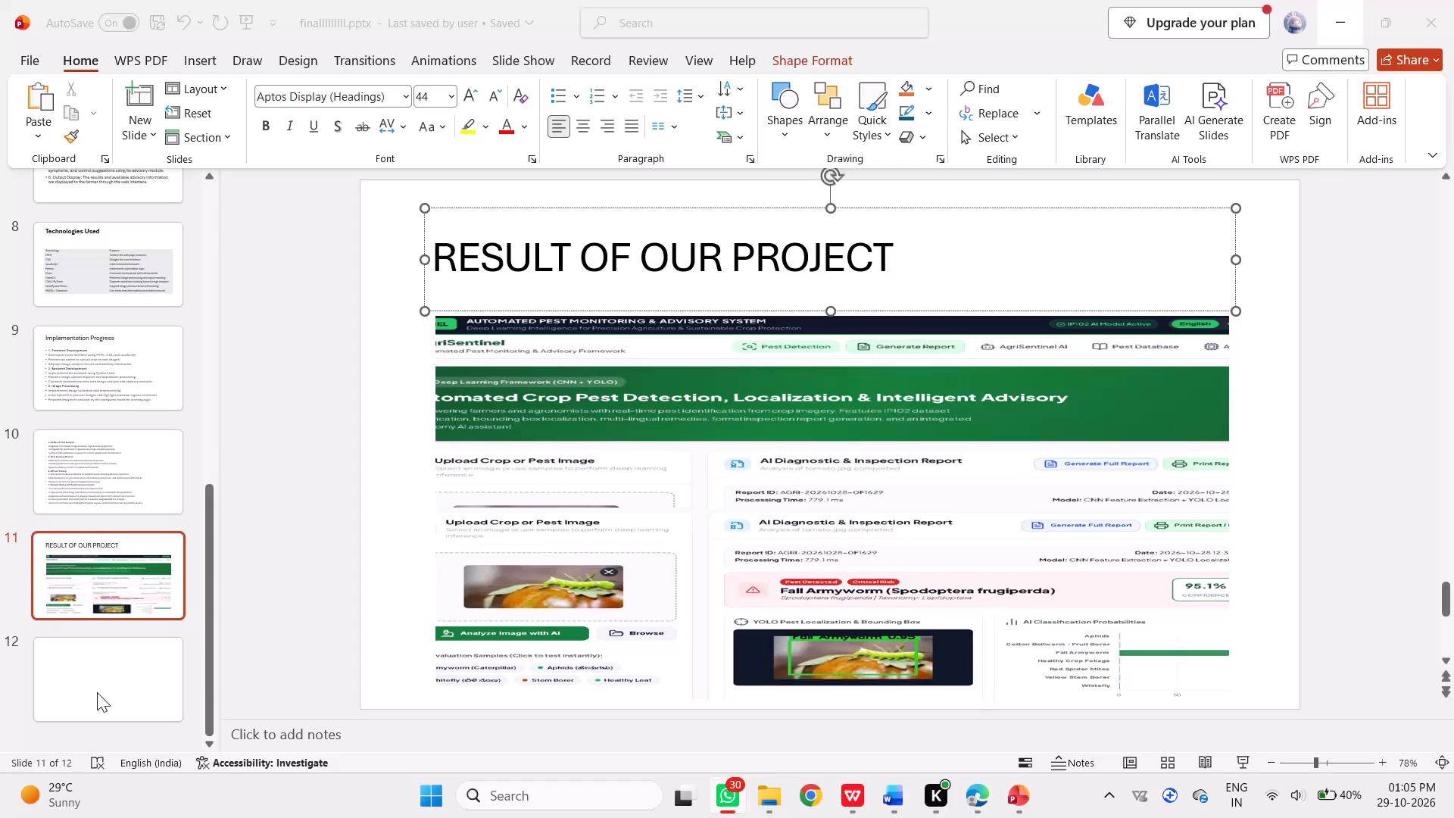
Extend the empty content placeholder on slide 12 upward so its top edge overlaps the title placeholder.
click(97, 692)
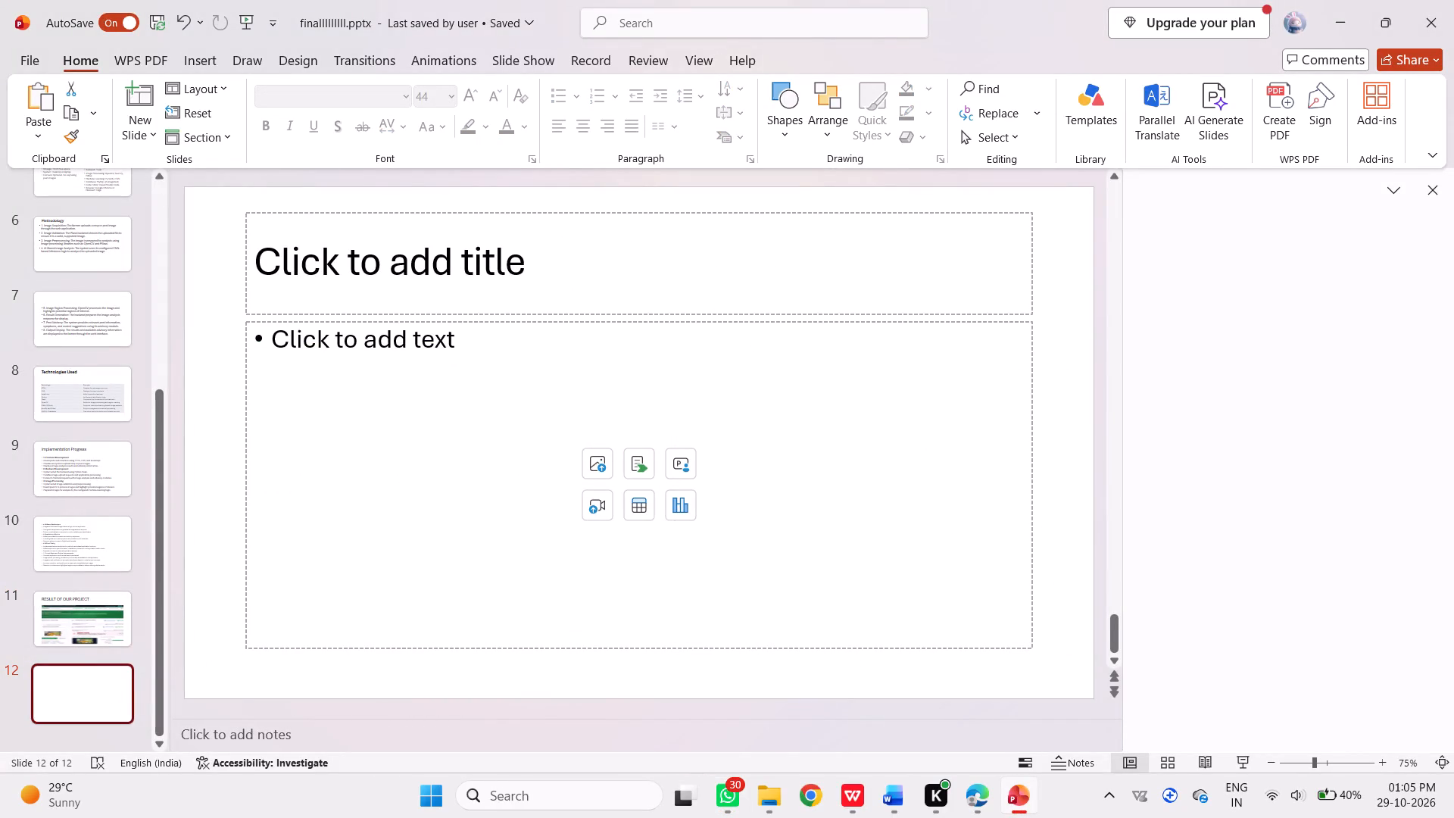
click(480, 370)
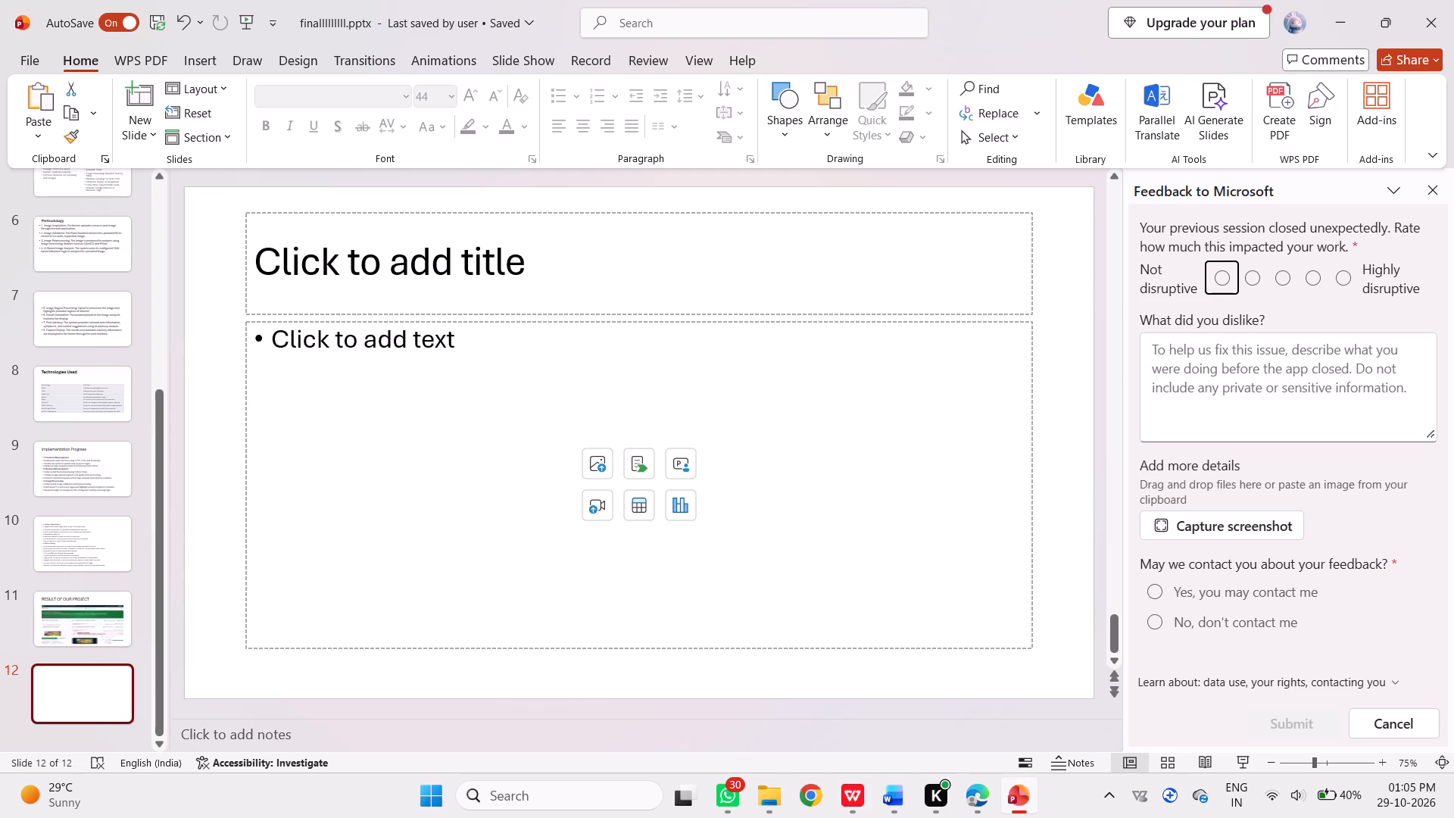
click(641, 321)
drag(641, 321, 632, 224)
Open the picture source choices for slide 12's content placeholder.
click(604, 416)
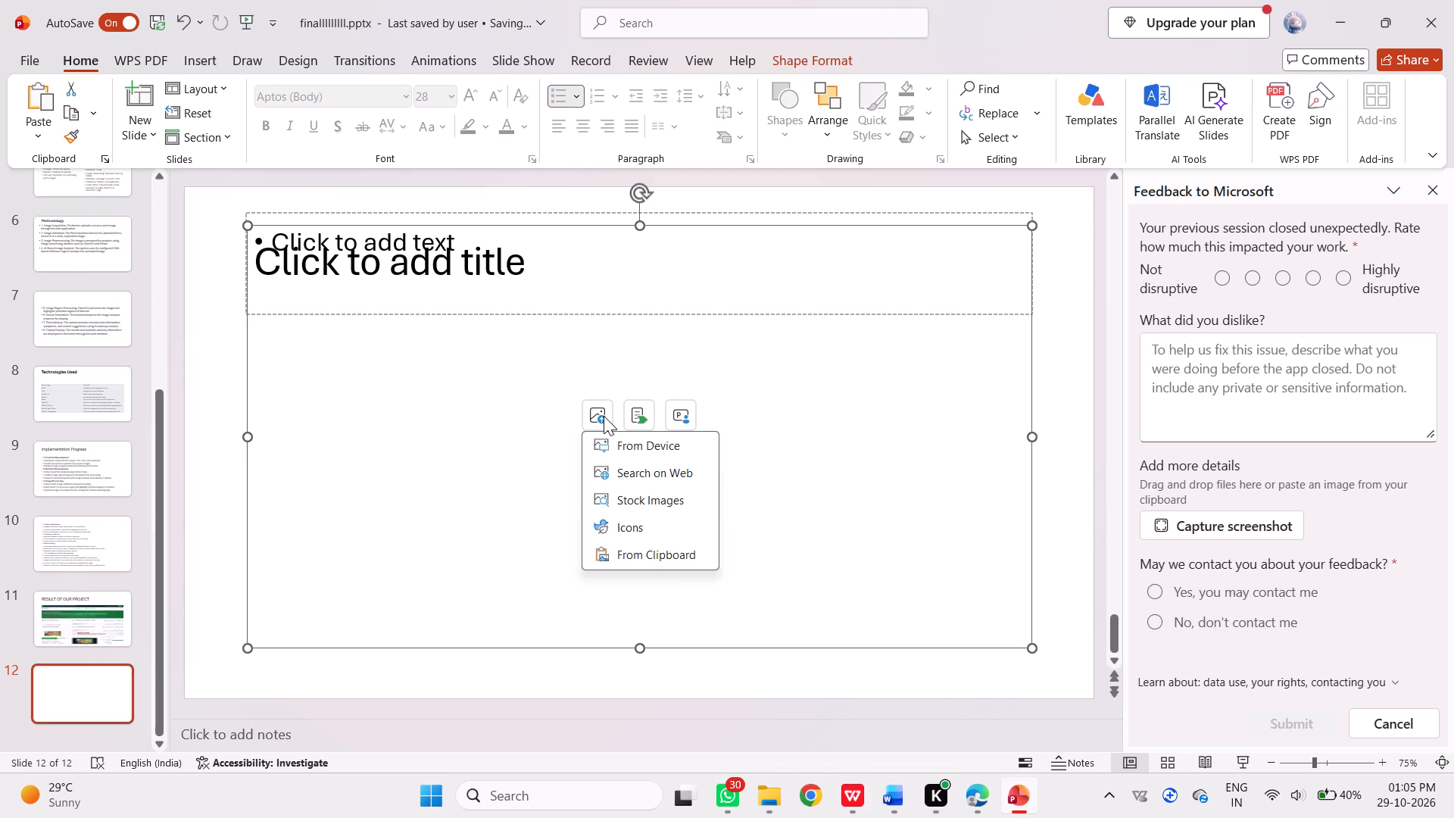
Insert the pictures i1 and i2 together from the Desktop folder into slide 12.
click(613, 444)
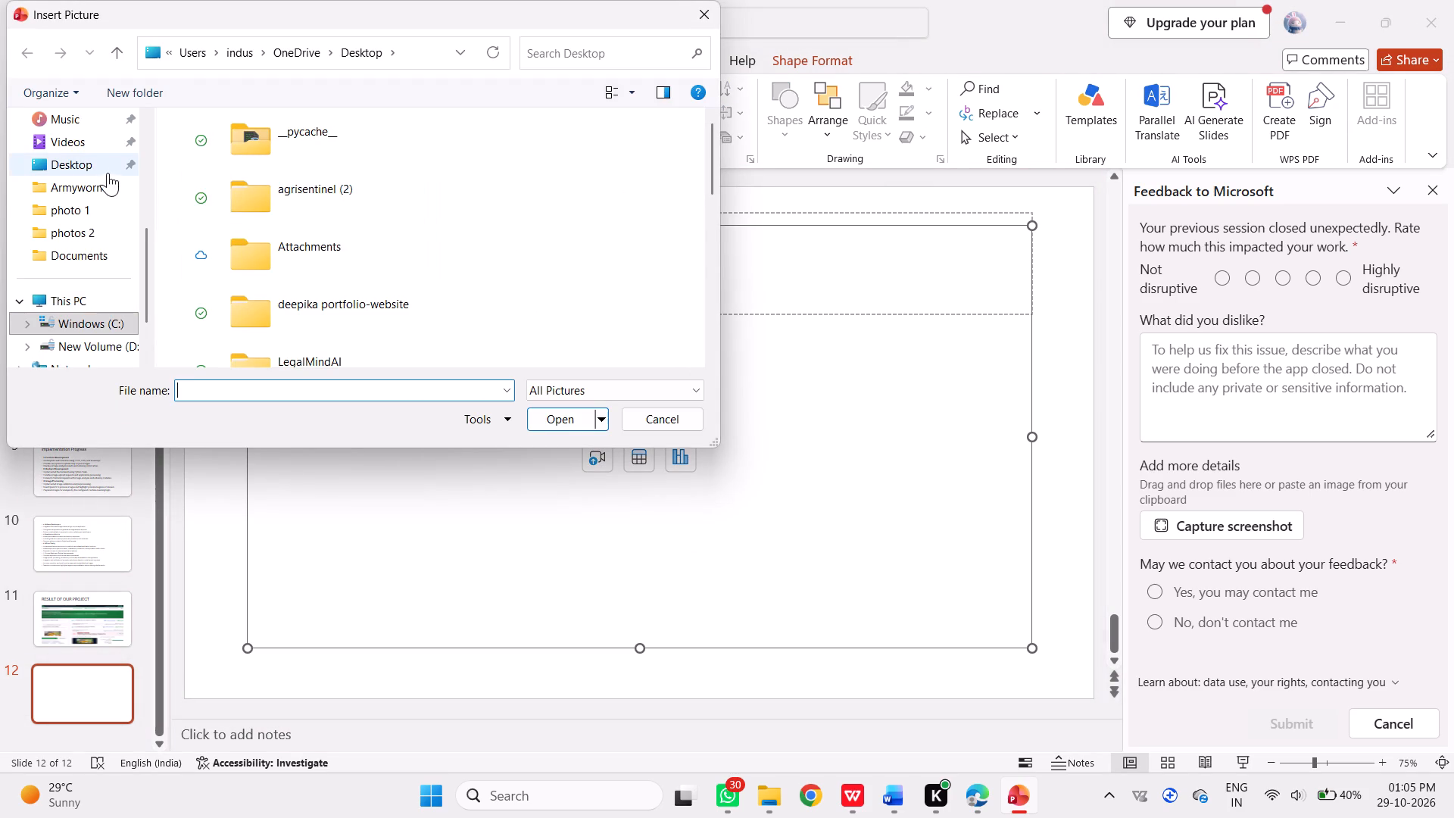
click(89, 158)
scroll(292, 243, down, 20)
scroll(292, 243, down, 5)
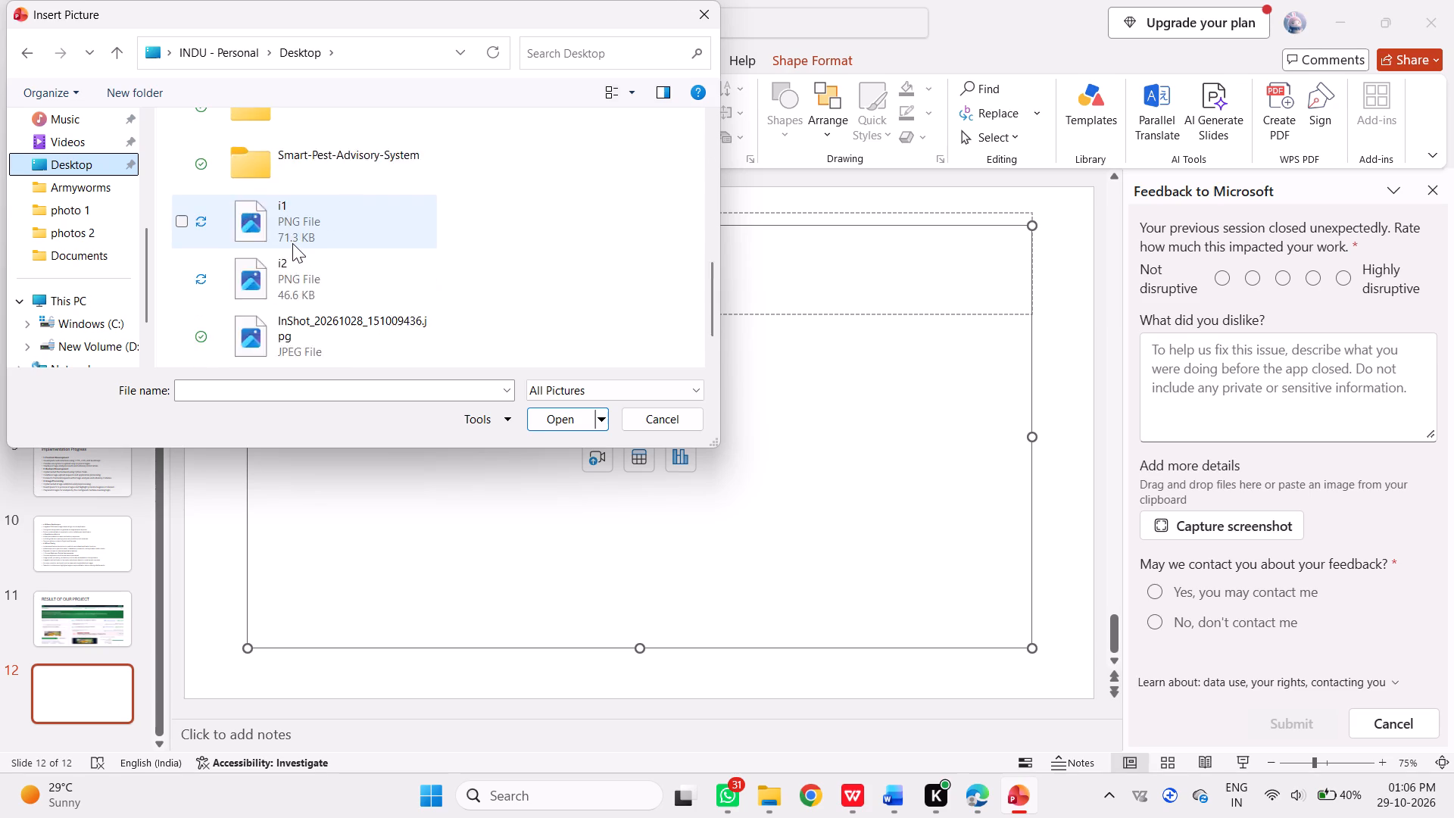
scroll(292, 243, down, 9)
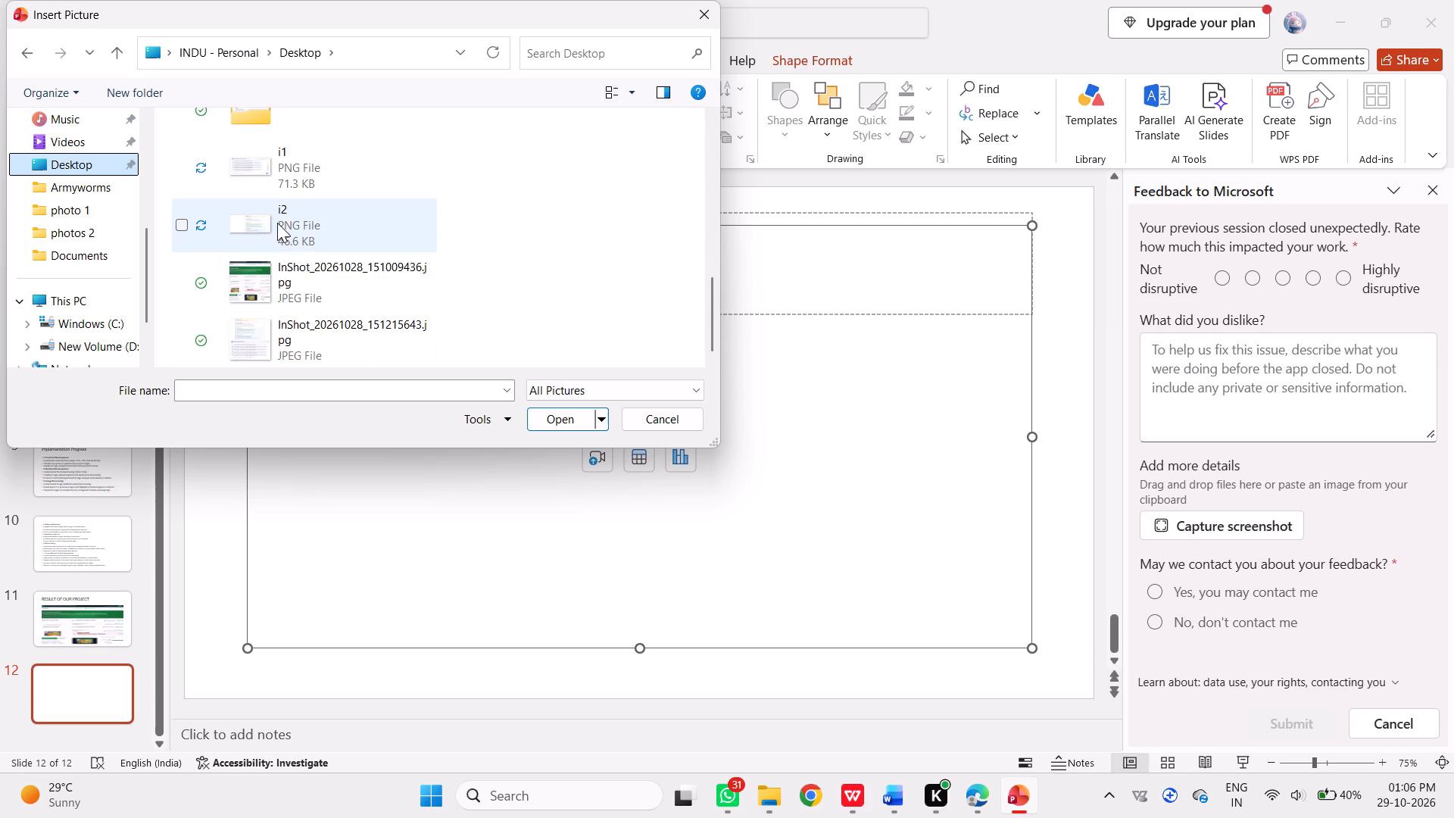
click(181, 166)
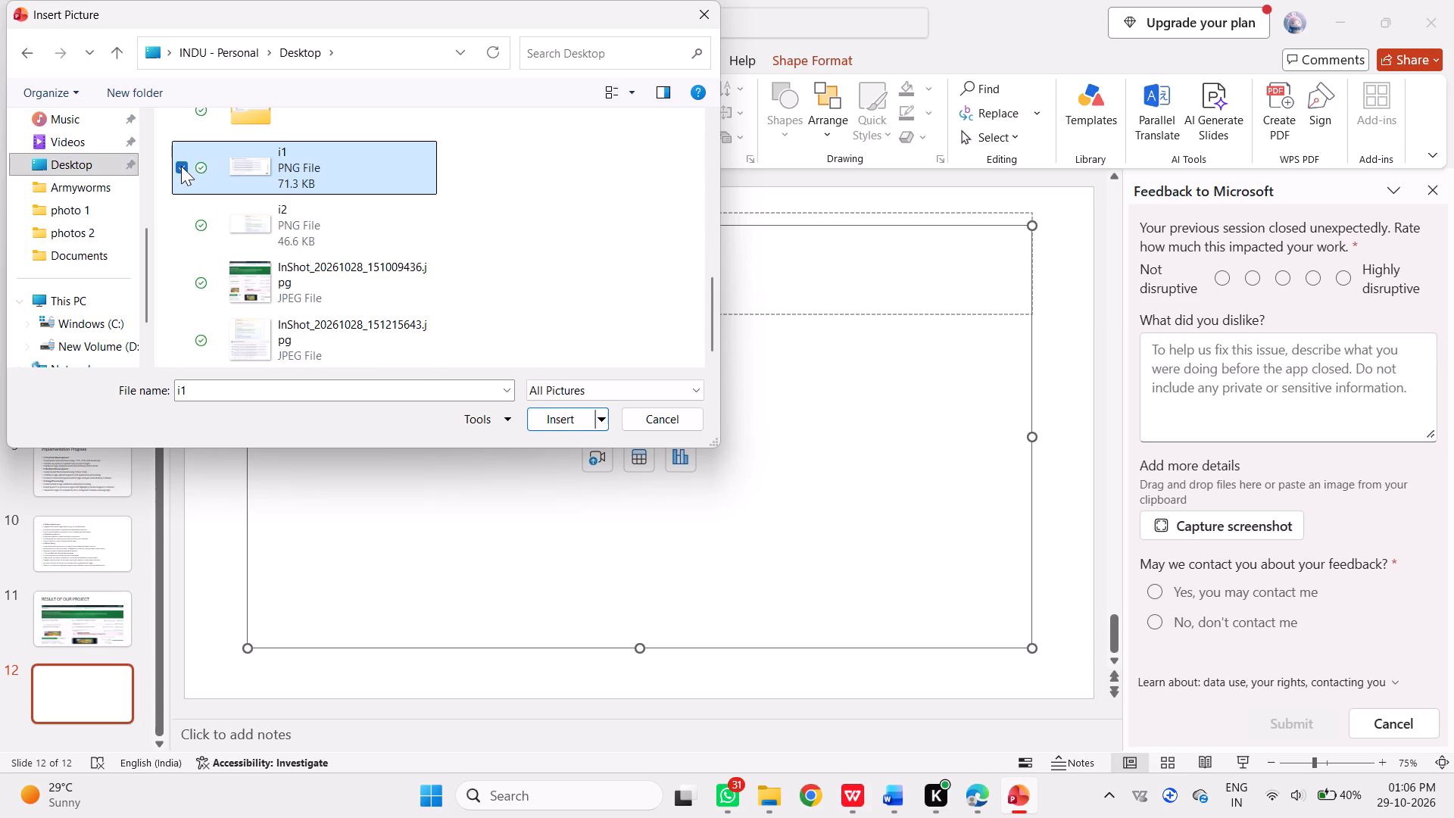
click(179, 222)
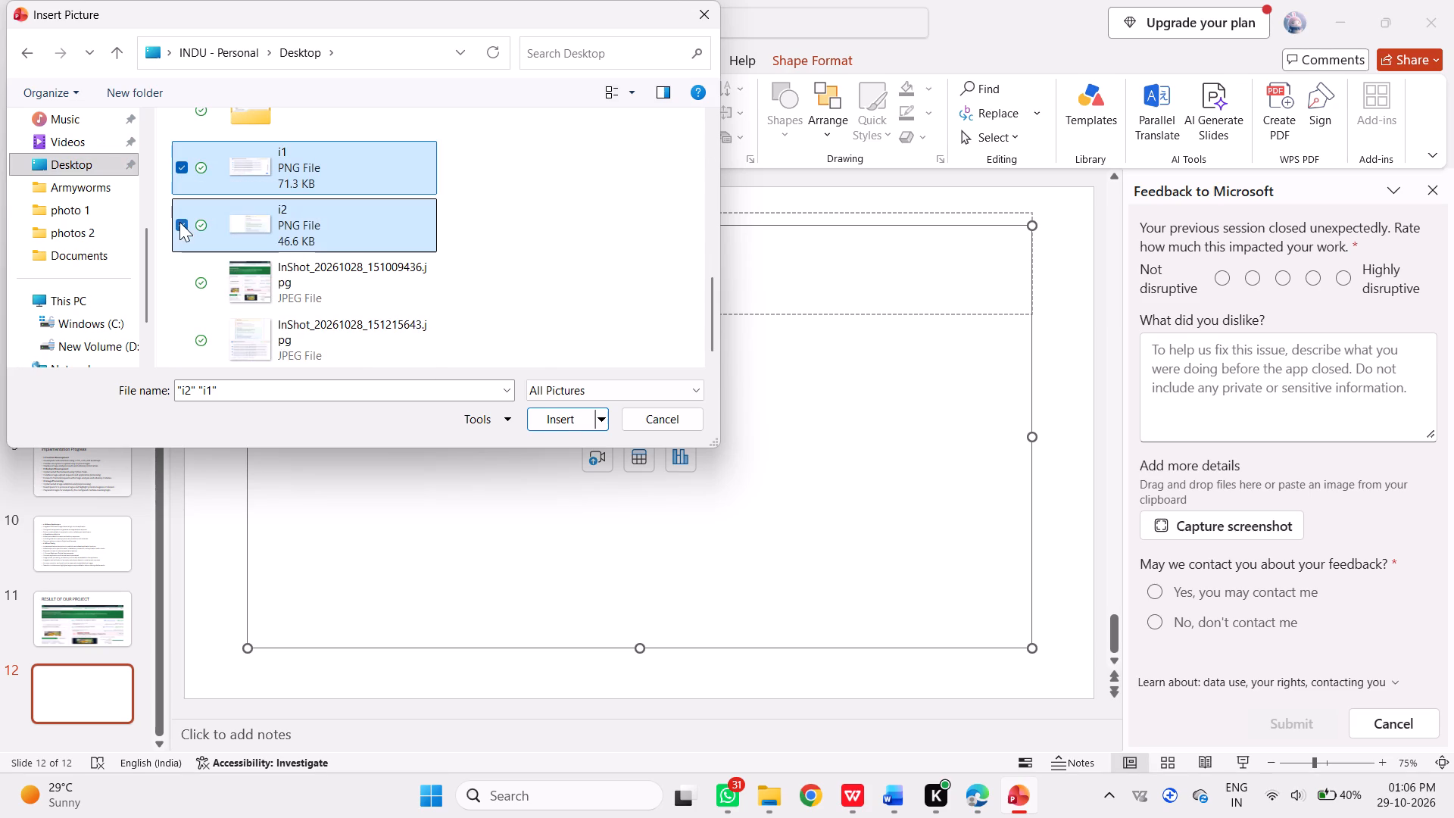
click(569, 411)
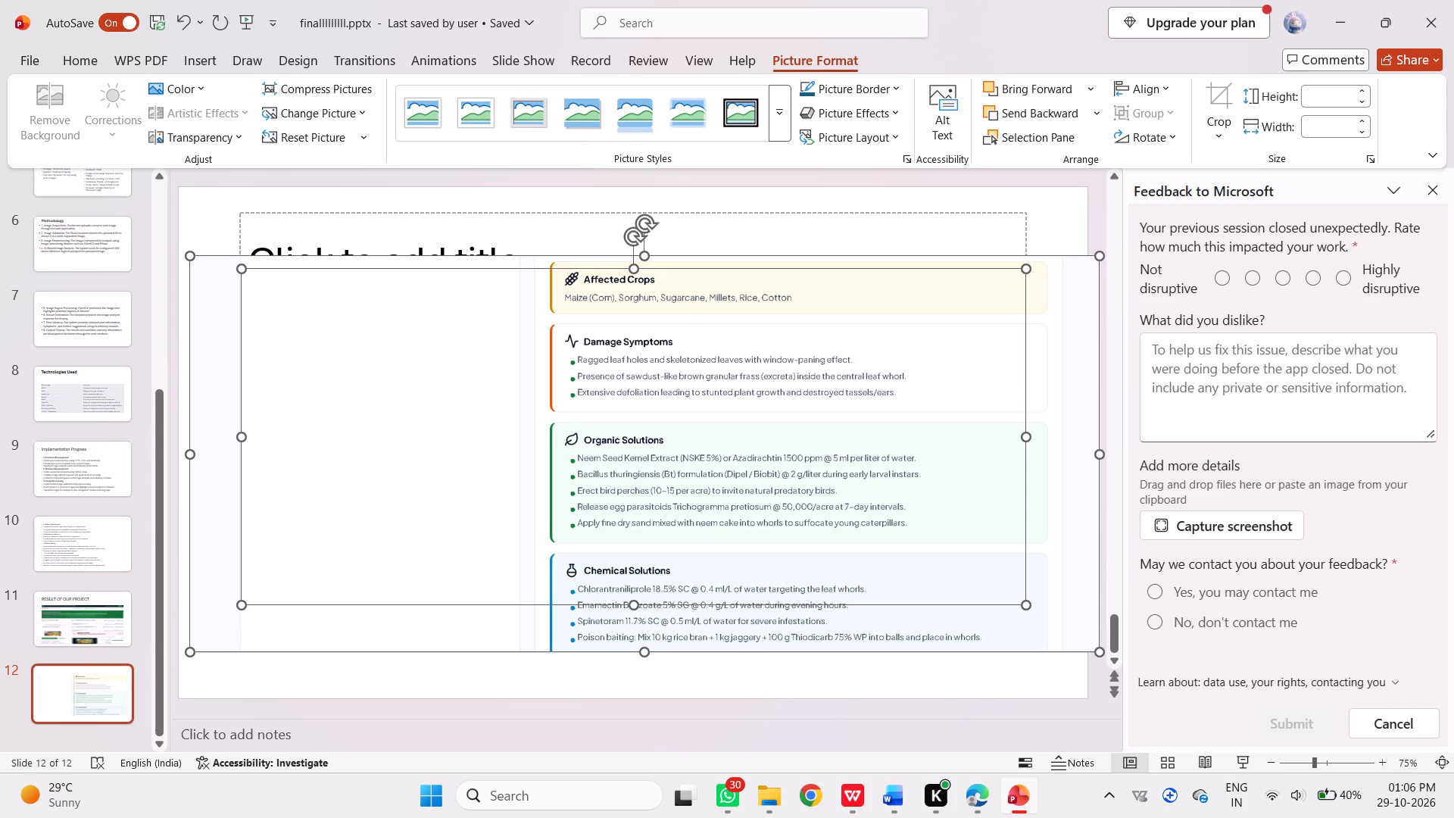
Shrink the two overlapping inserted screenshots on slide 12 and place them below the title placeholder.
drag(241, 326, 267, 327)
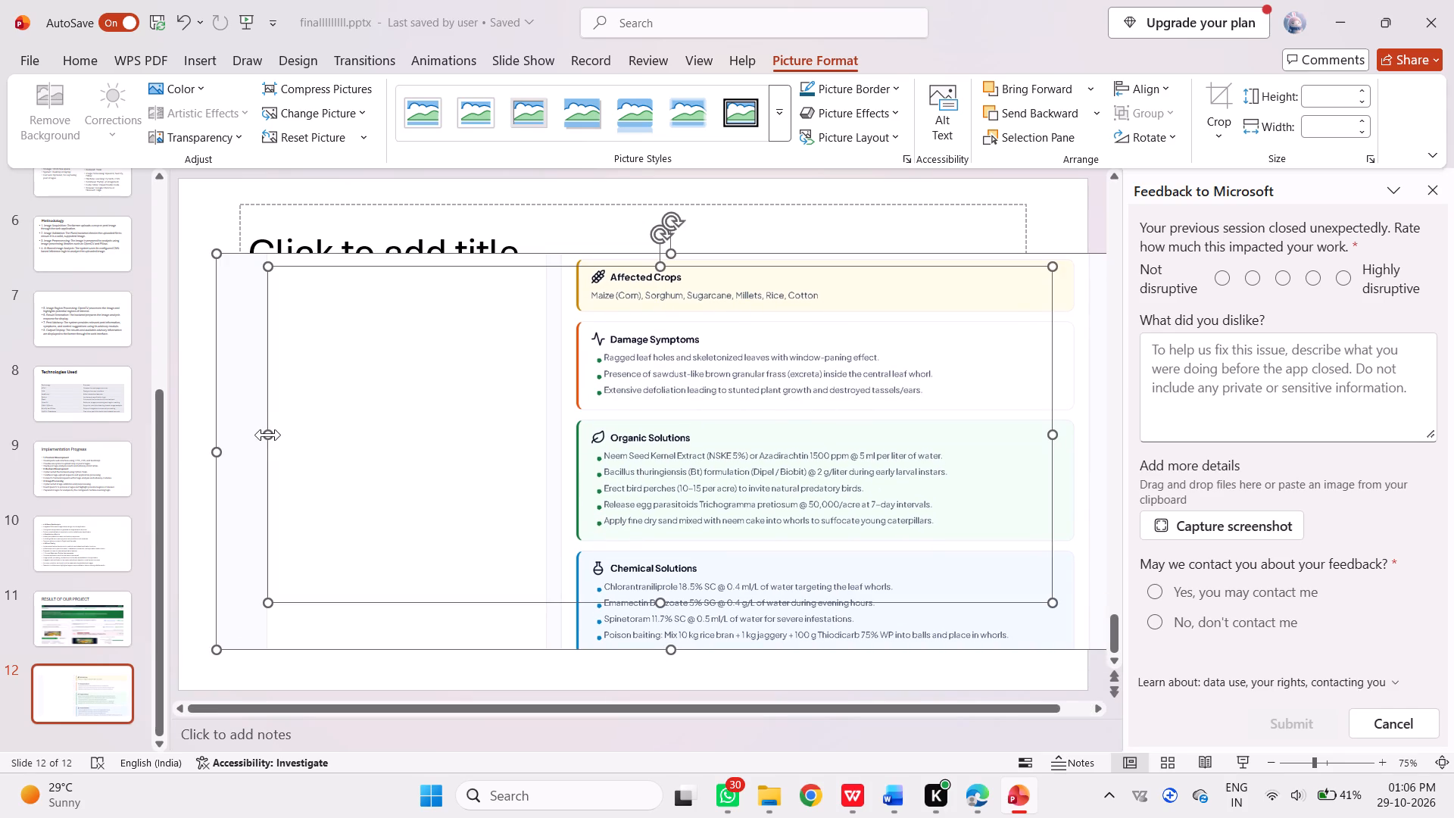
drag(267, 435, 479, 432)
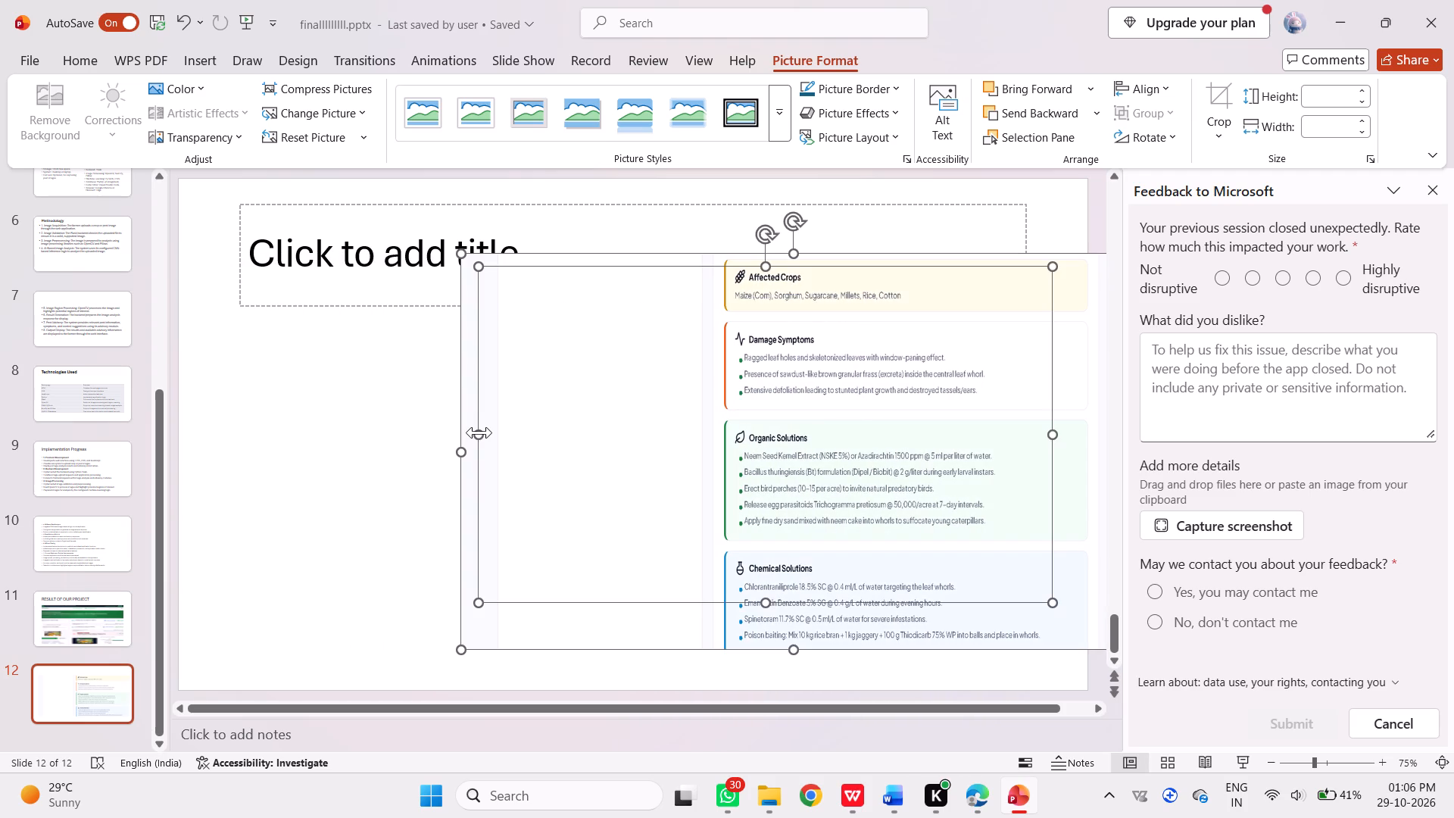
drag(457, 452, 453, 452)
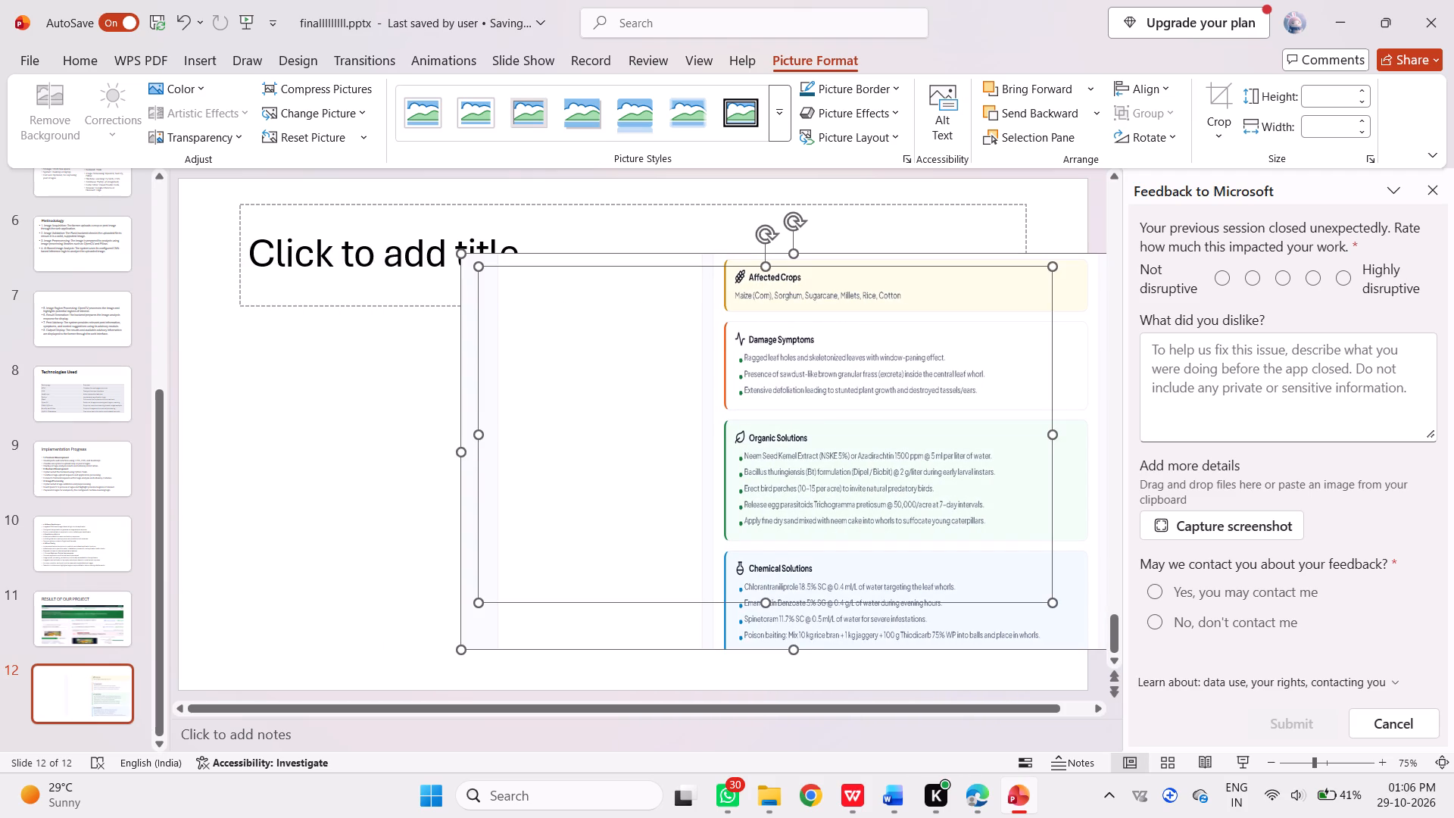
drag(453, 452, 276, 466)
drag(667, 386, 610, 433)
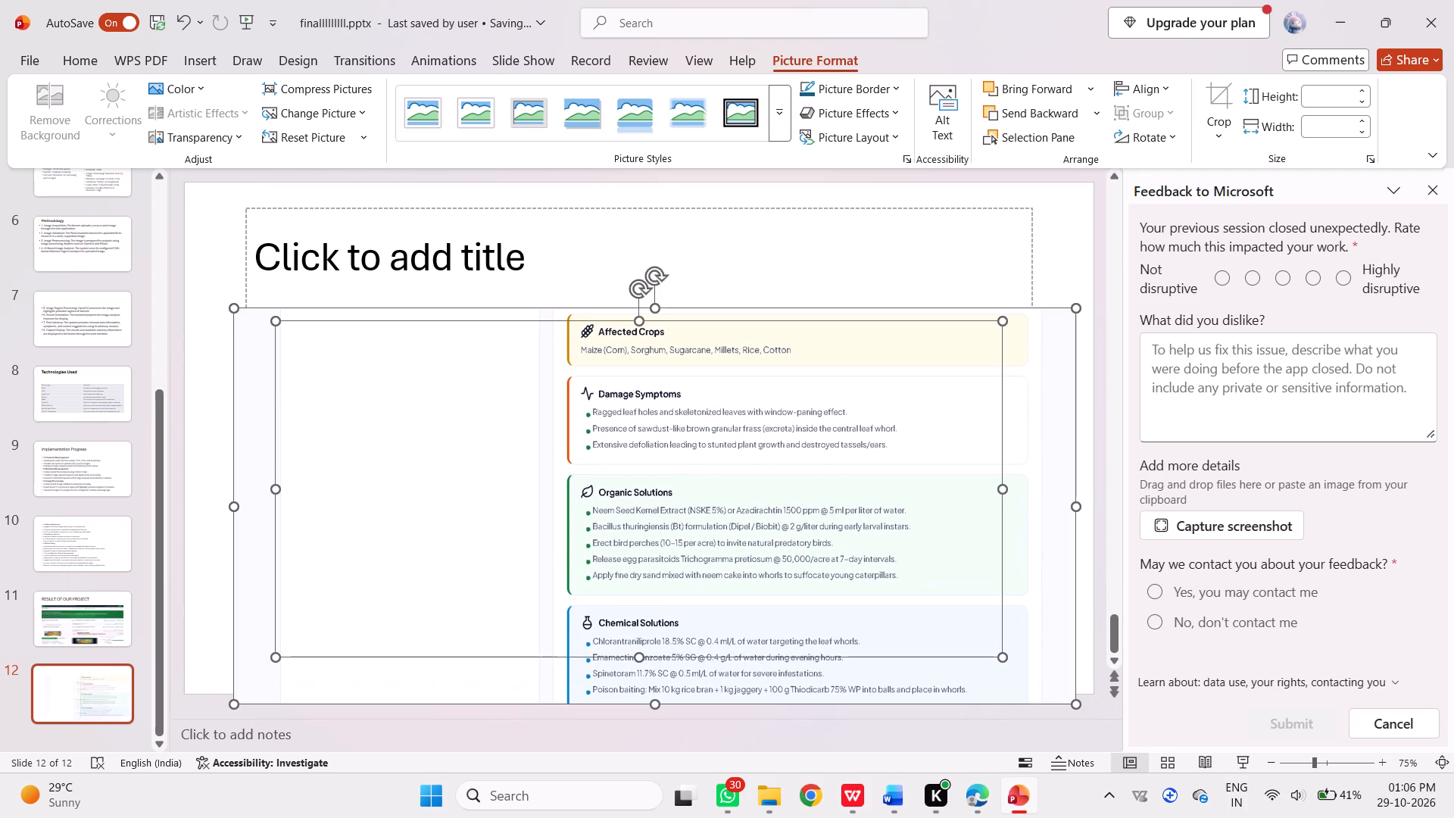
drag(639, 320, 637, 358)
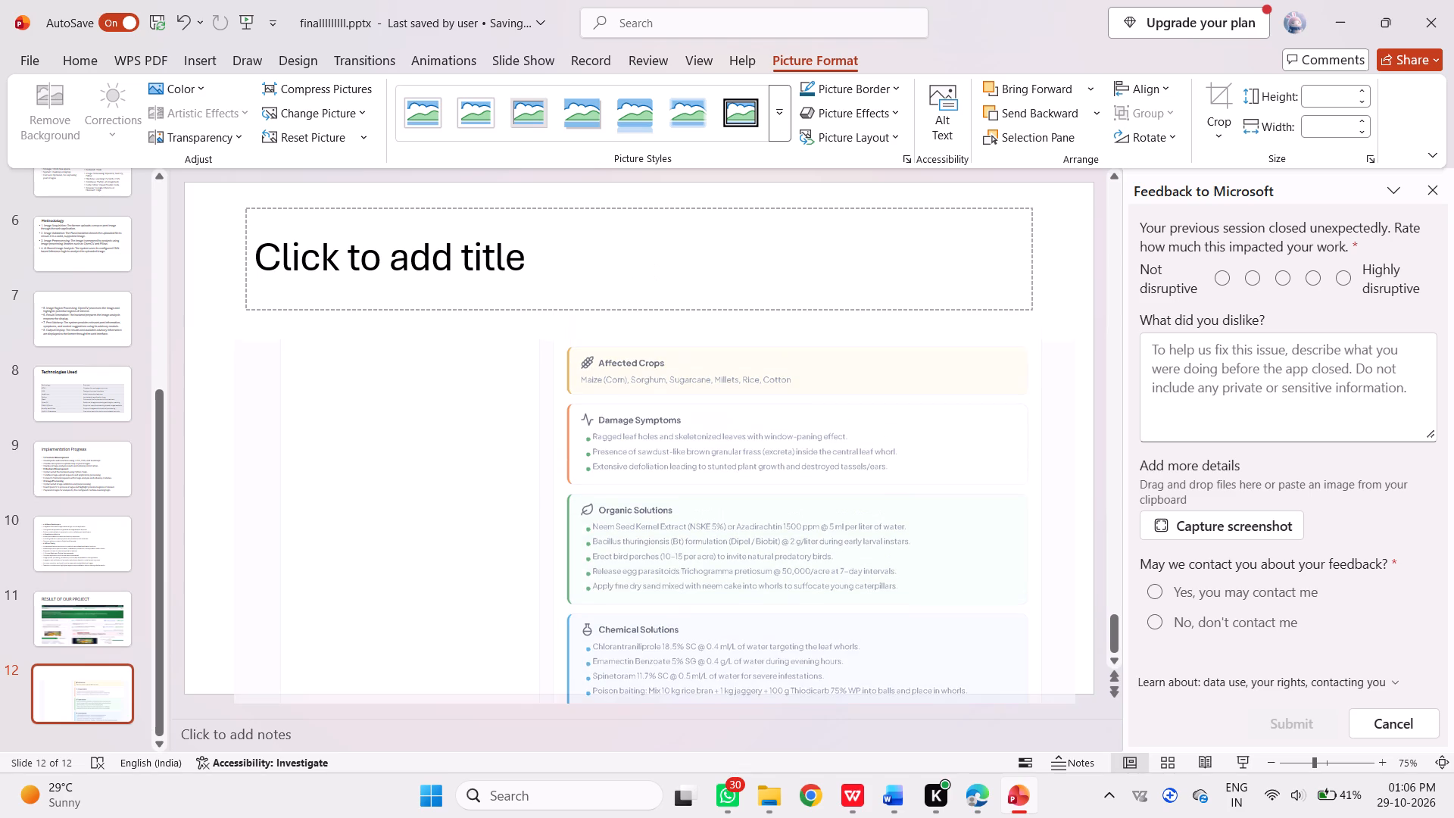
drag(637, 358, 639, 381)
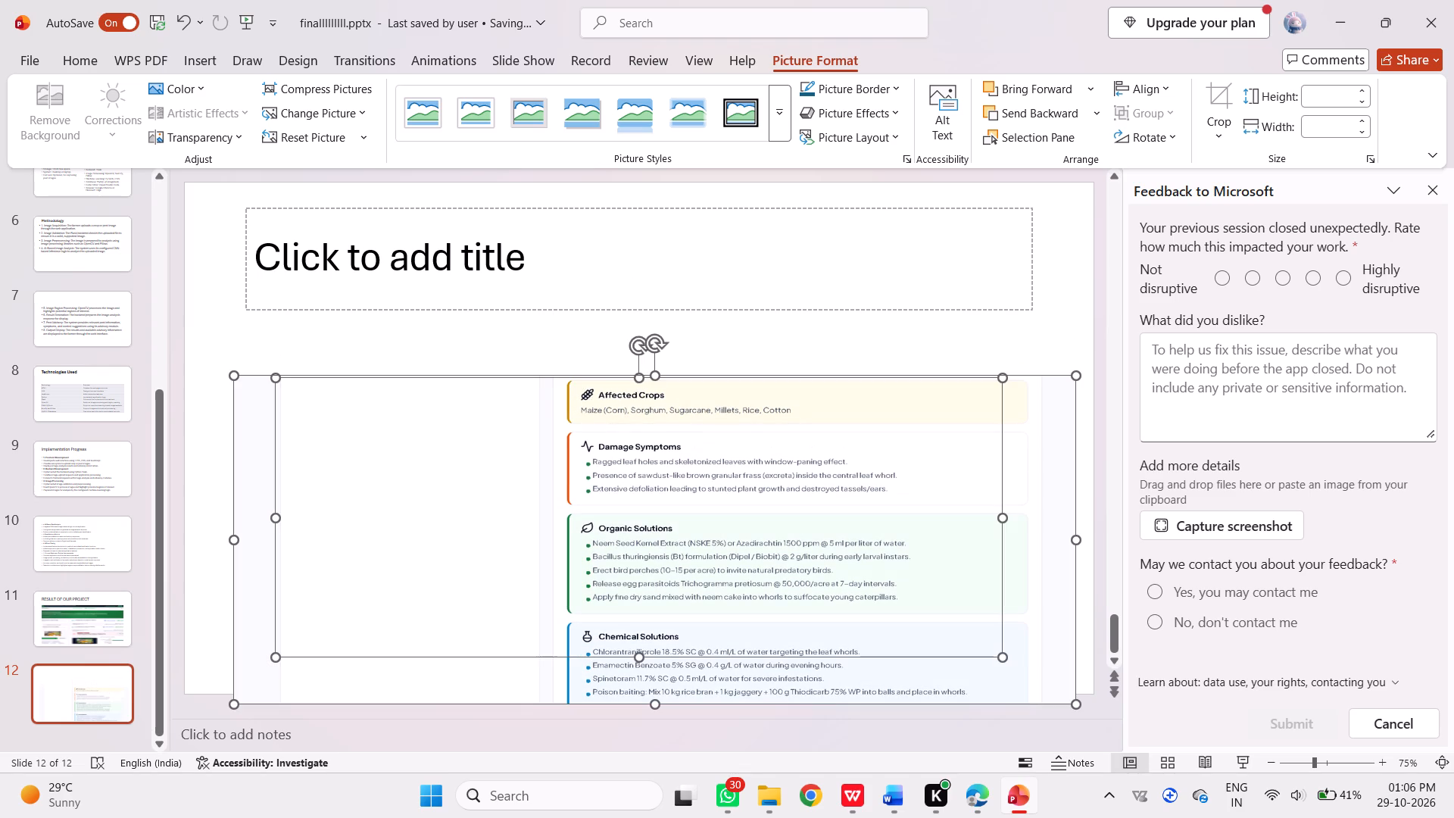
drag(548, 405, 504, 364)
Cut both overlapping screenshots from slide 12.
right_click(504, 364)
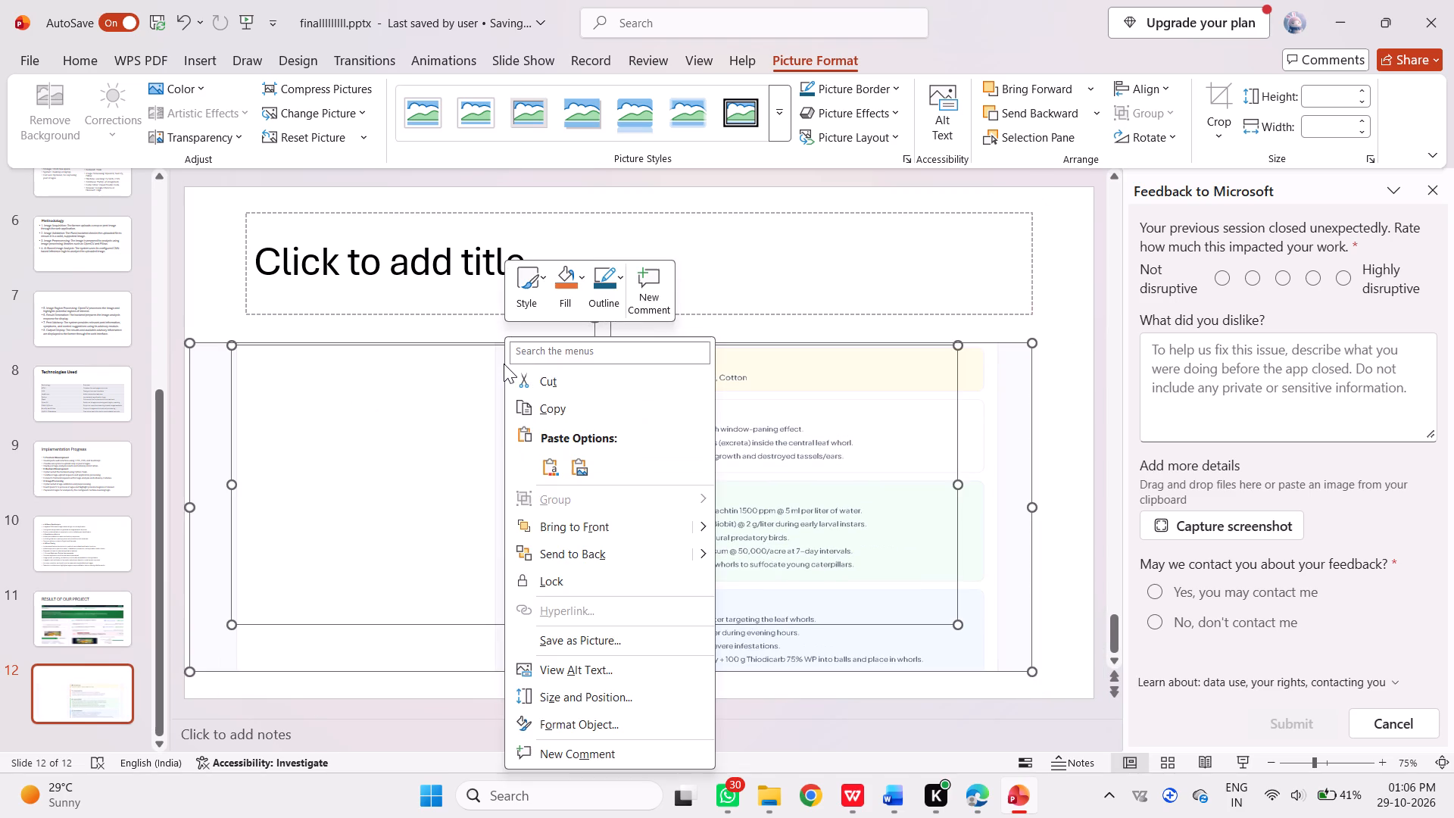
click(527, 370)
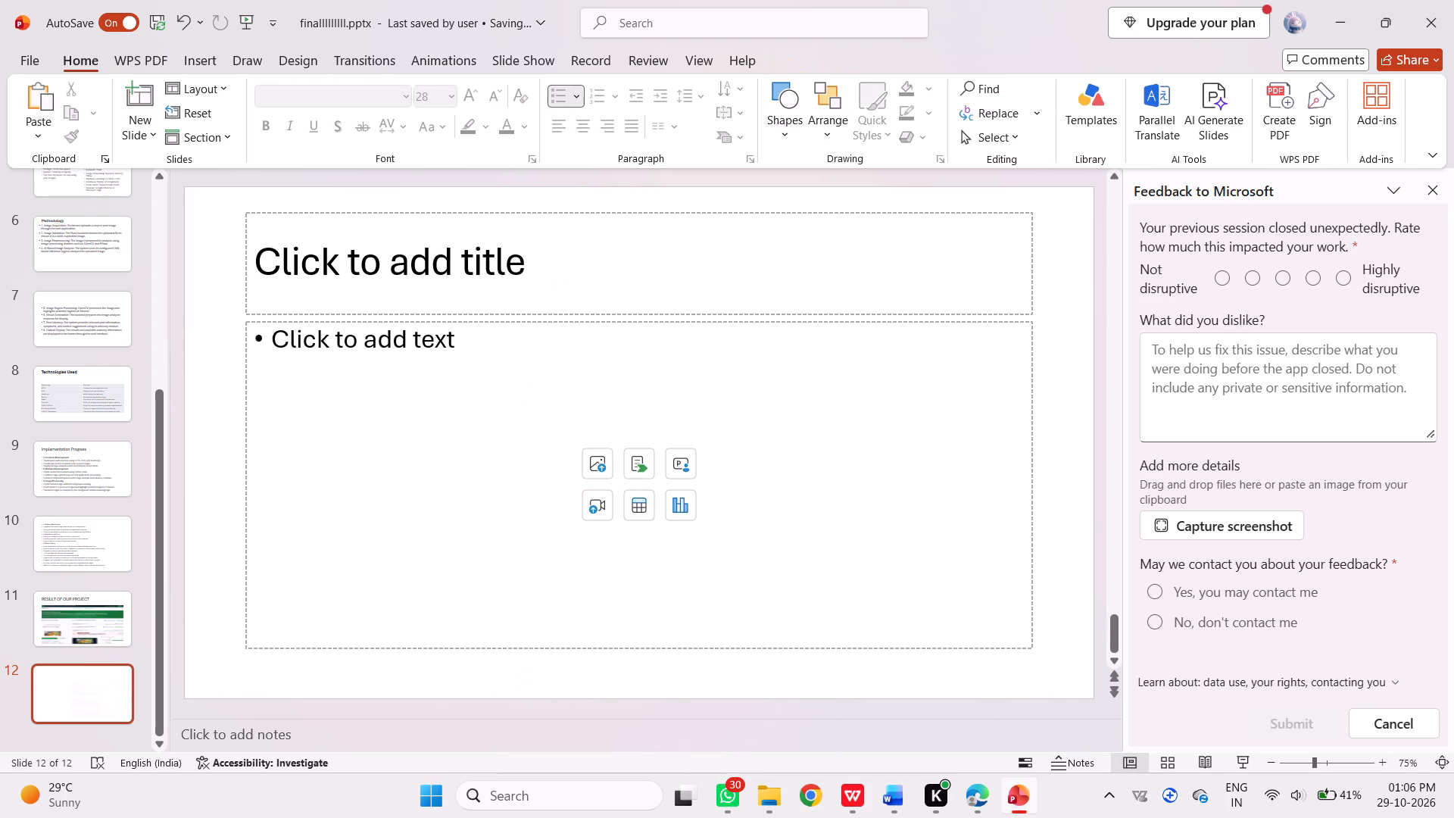
Insert only the picture i1 from the Desktop folder into slide 12's content placeholder.
click(604, 460)
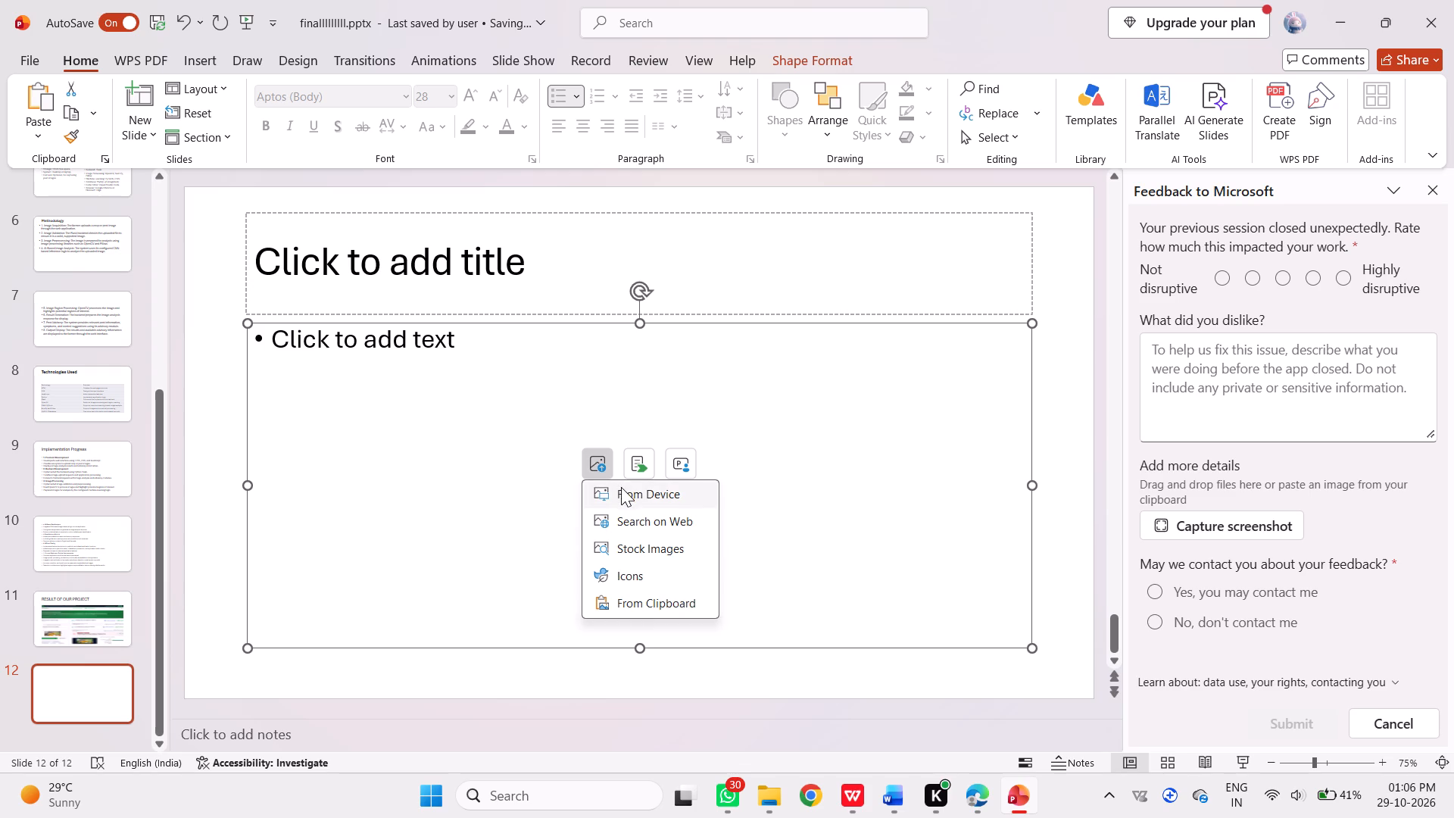
click(621, 487)
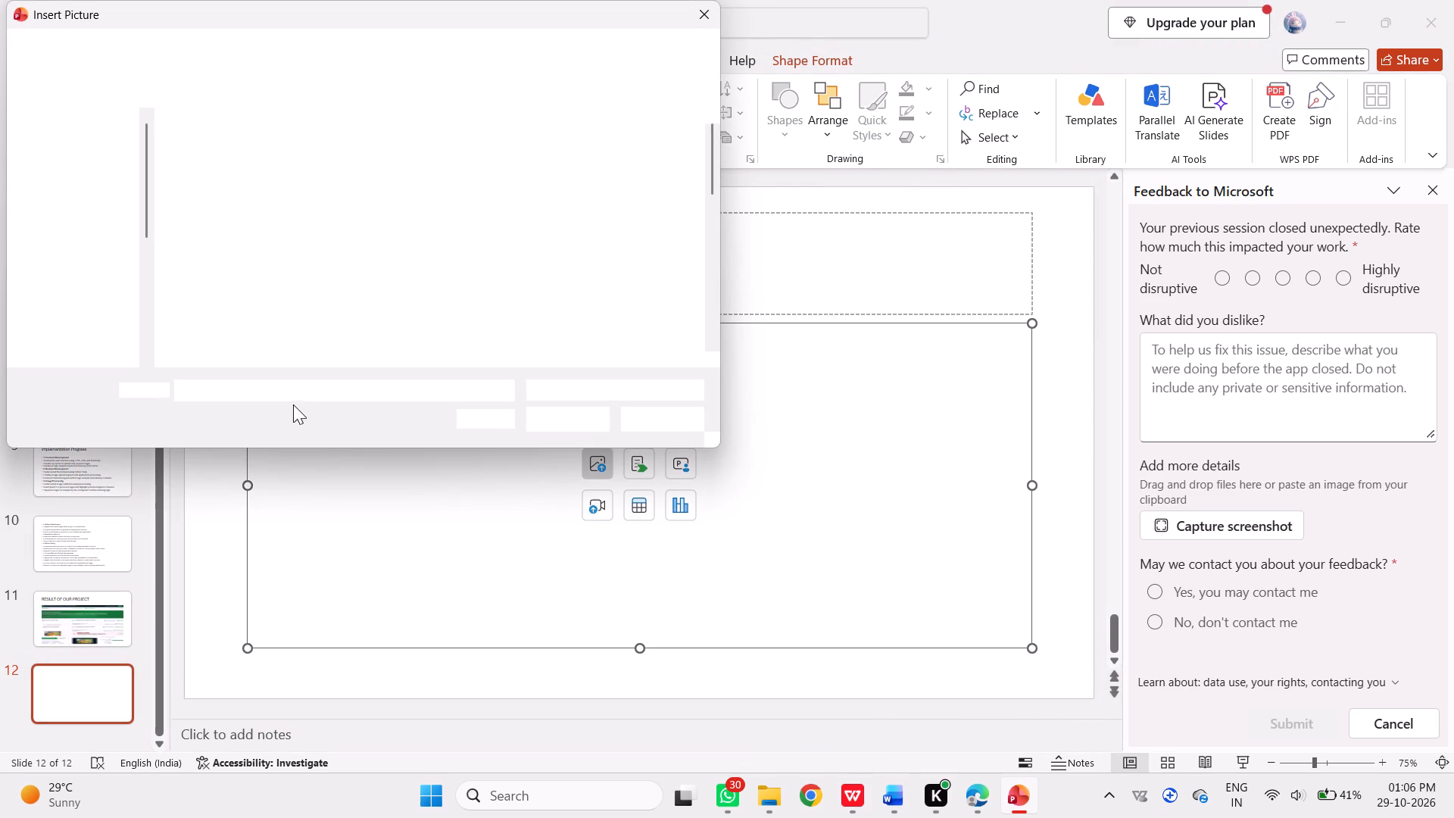
scroll(215, 262, down, 6)
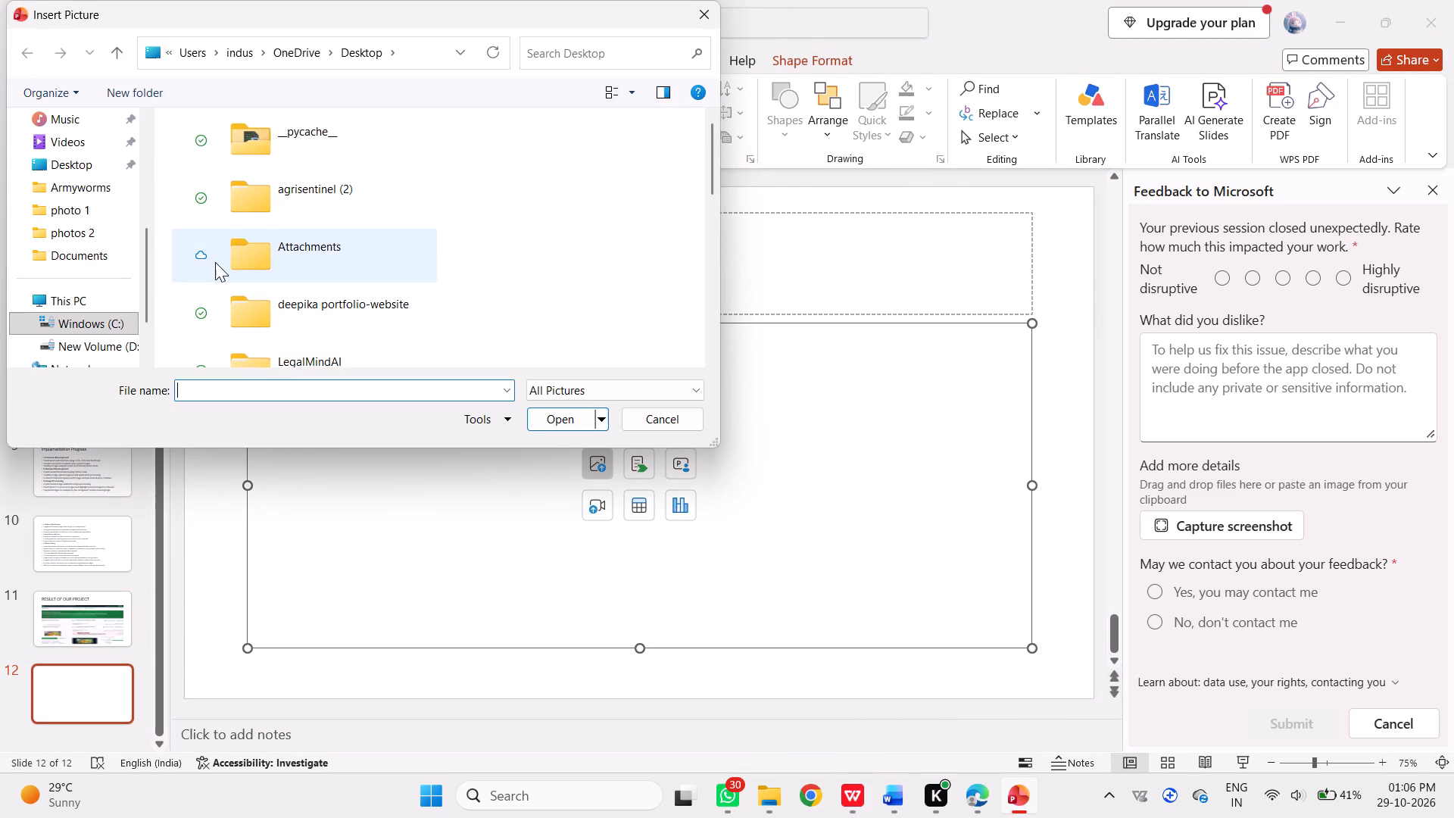
scroll(215, 262, down, 20)
scroll(215, 262, down, 20)
scroll(215, 262, down, 3)
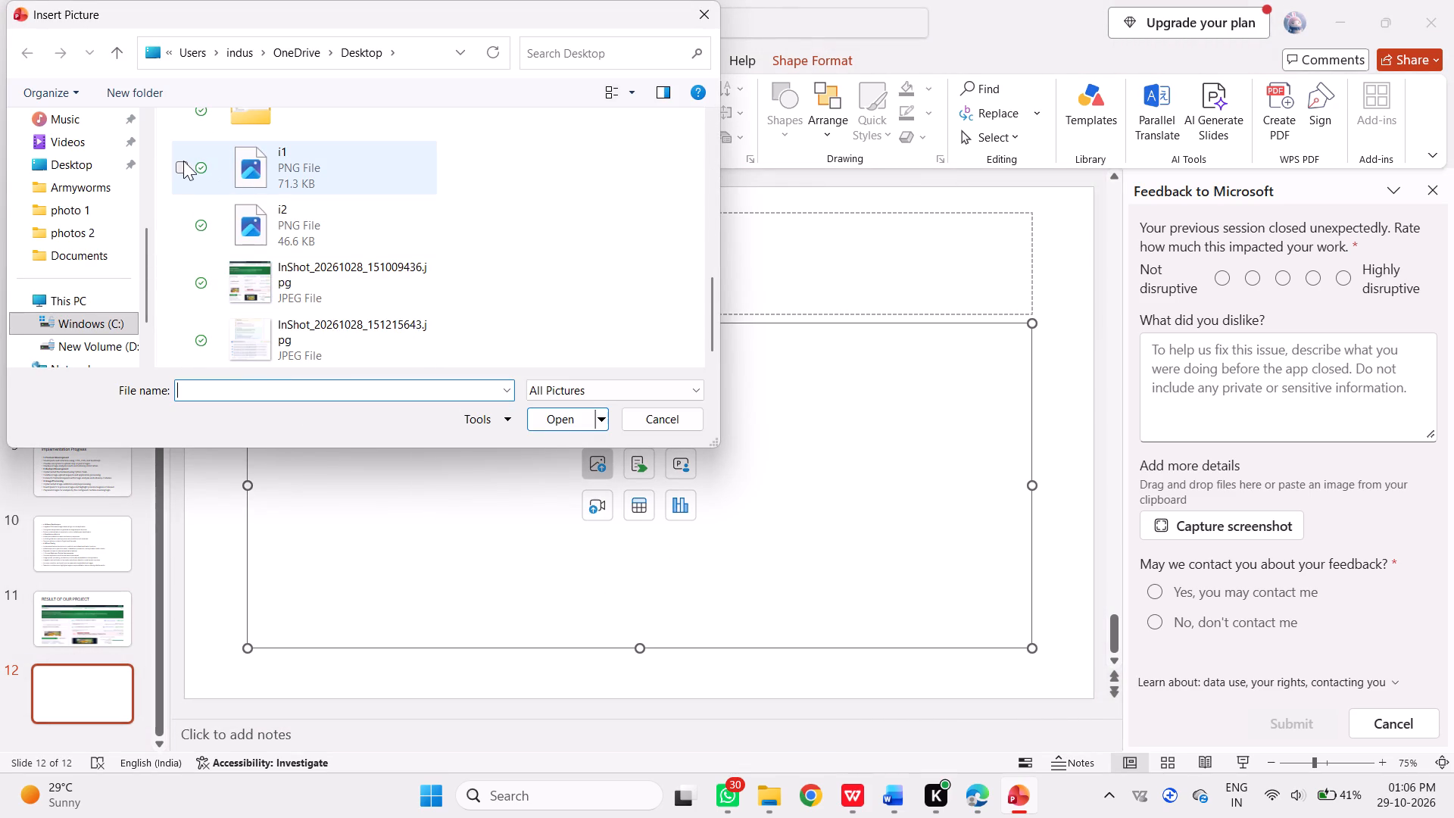
click(176, 160)
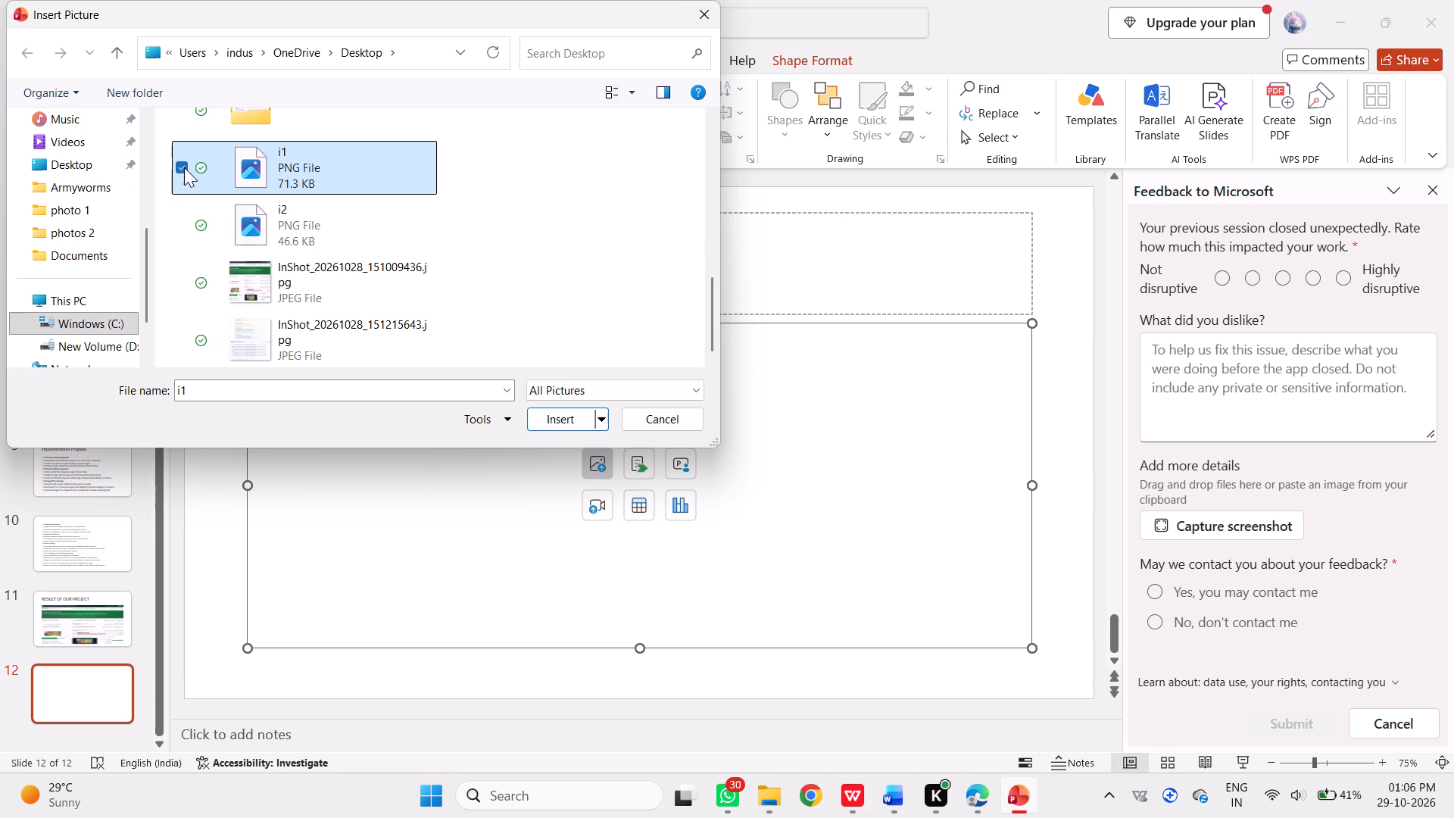
click(571, 421)
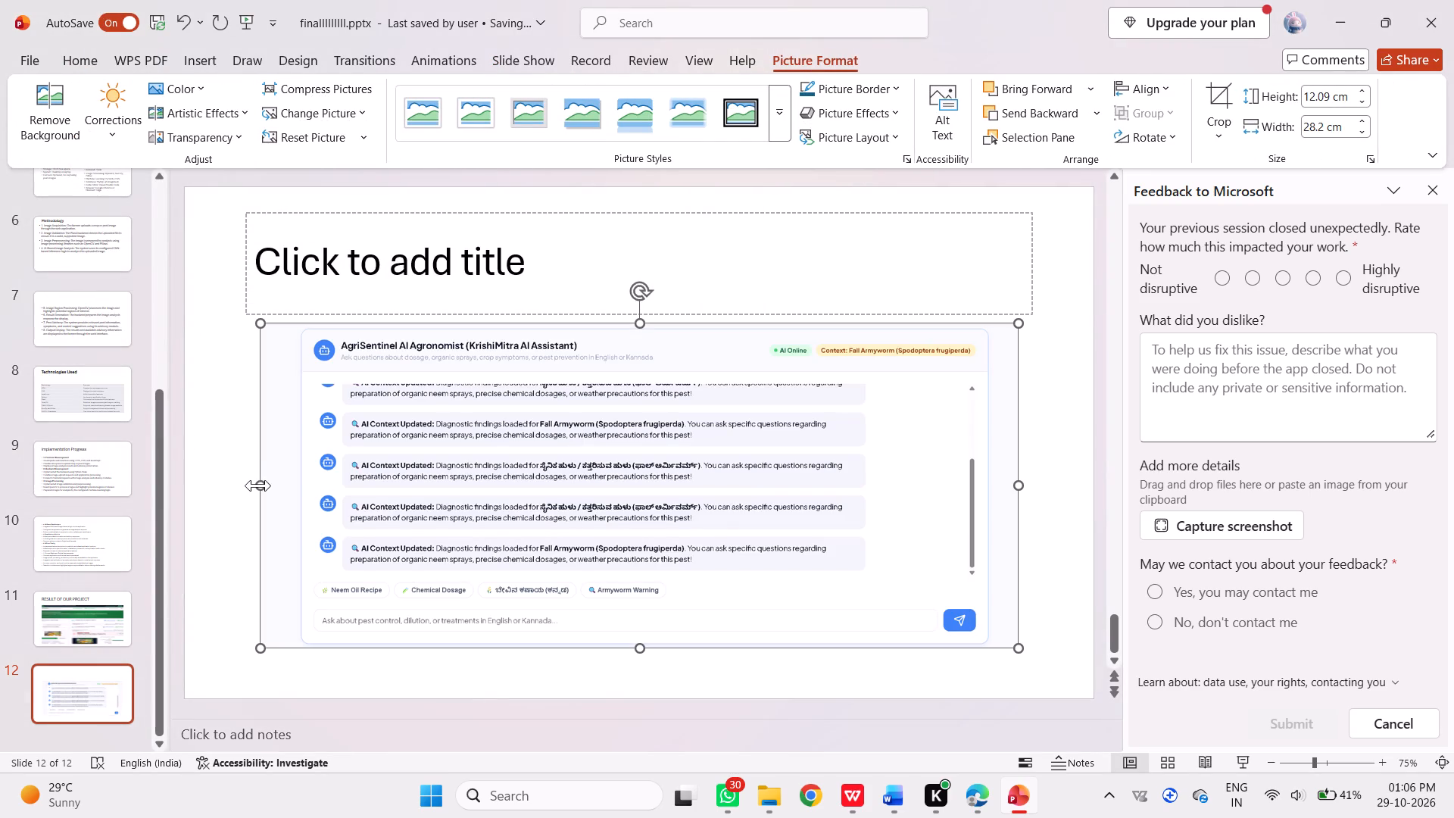
Narrow the AI Agronomist chat screenshot from its left side so it fills only the right part of slide 12.
drag(258, 485, 616, 523)
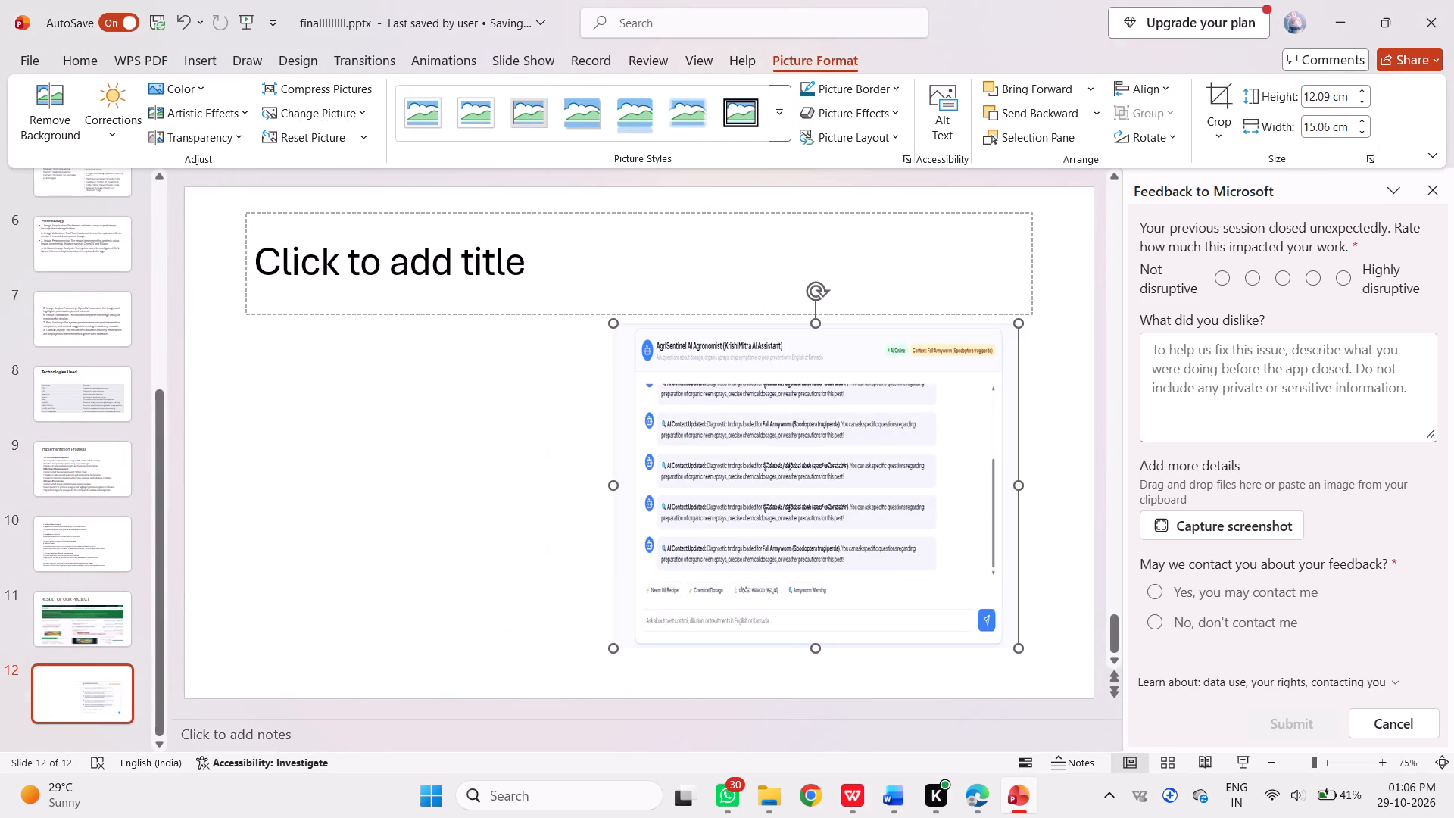
drag(616, 485, 679, 492)
Insert the picture i2 from the Desktop folder as a second screenshot on slide 12.
click(591, 485)
right_click(591, 485)
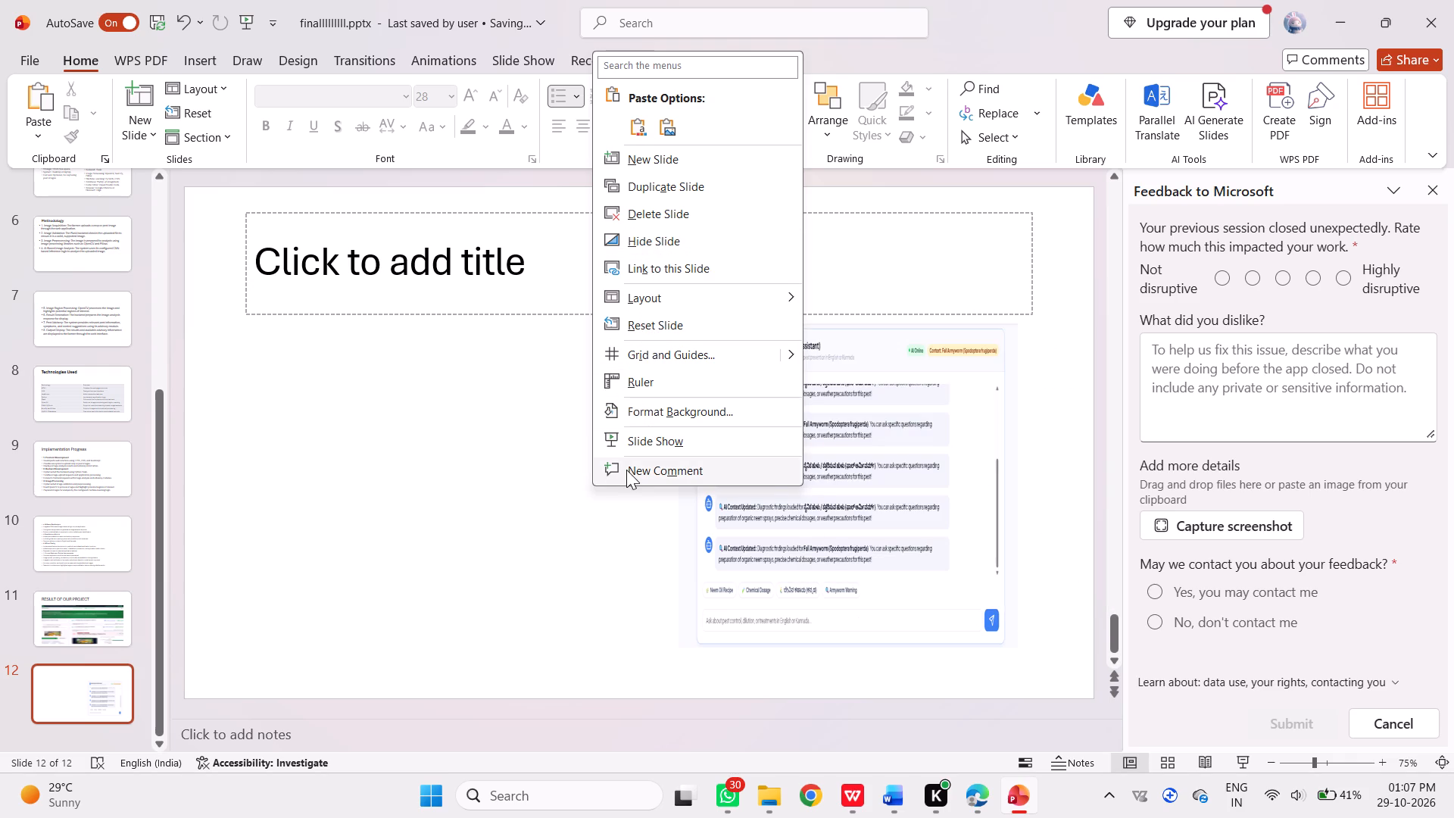
drag(196, 197, 207, 76)
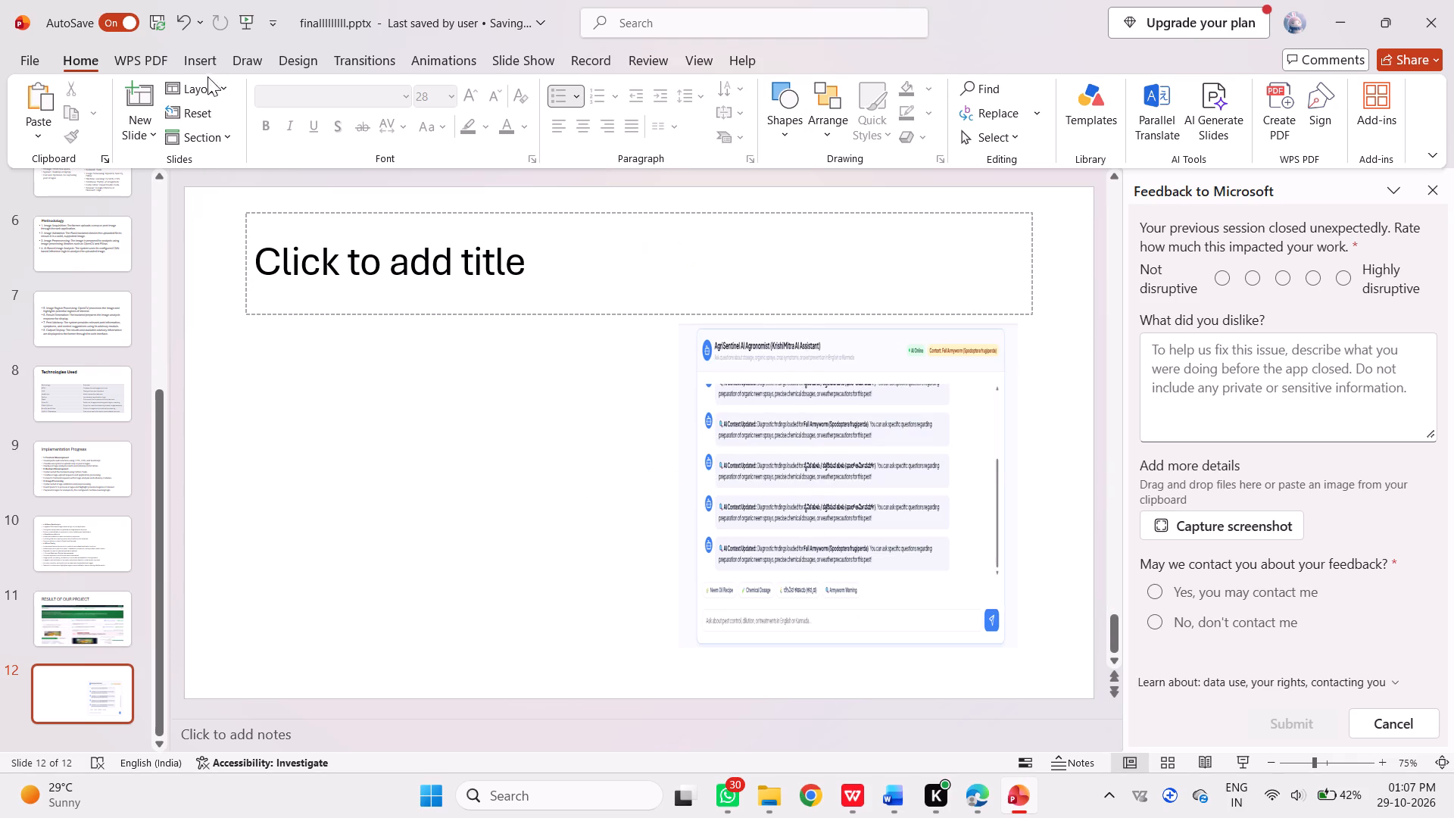
drag(207, 76, 206, 67)
click(206, 67)
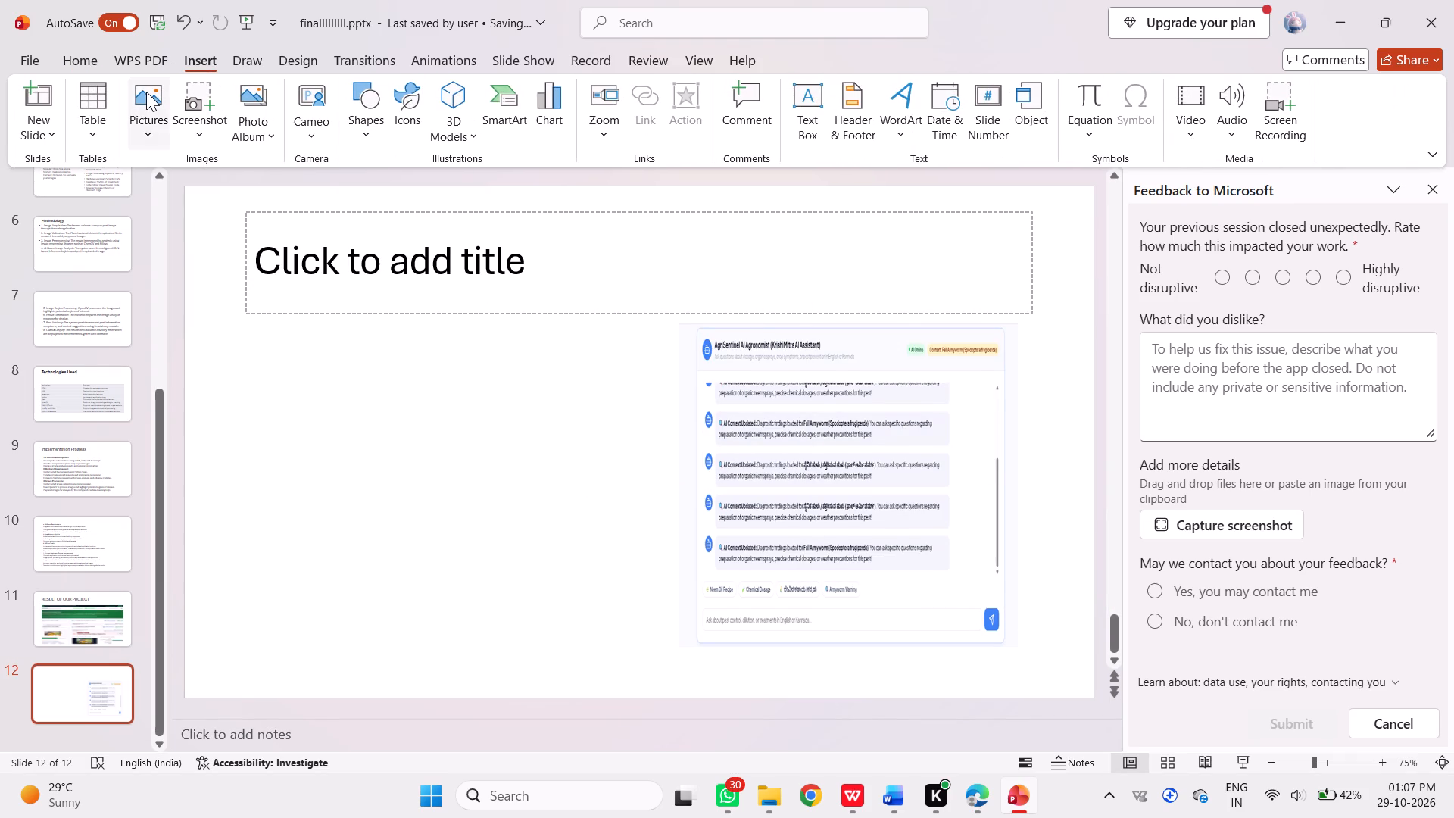
click(146, 92)
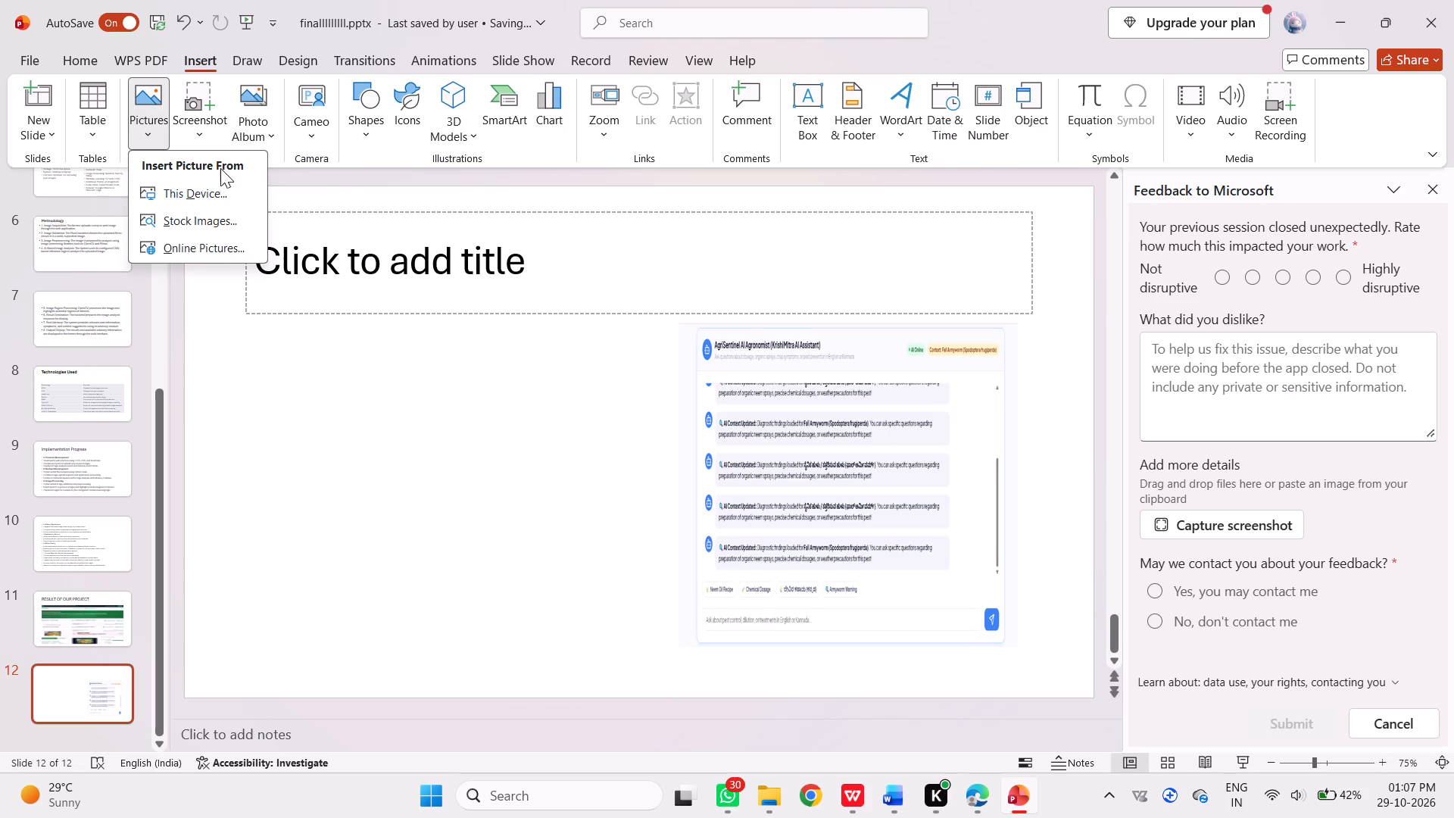
click(201, 194)
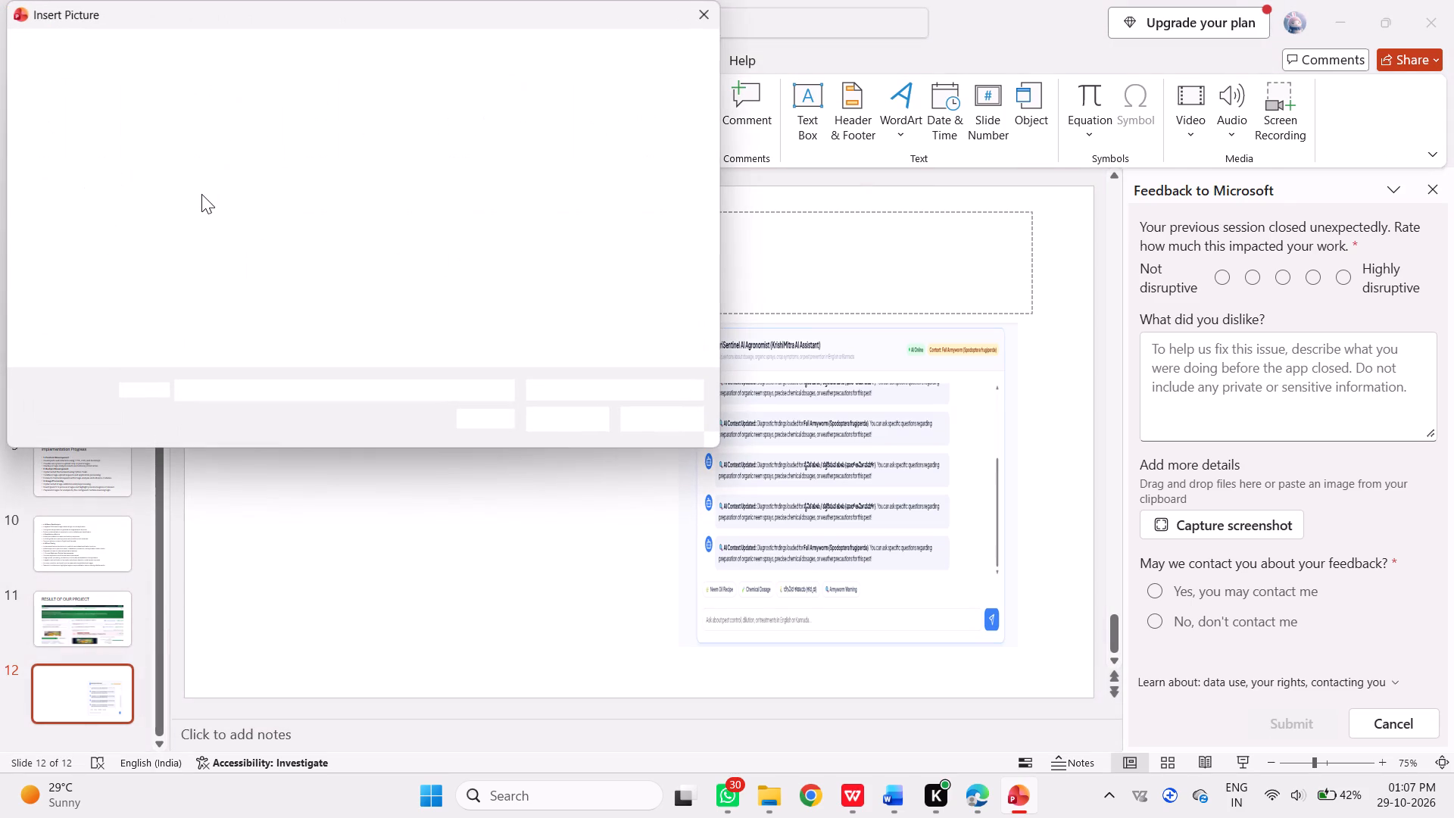
scroll(346, 279, down, 9)
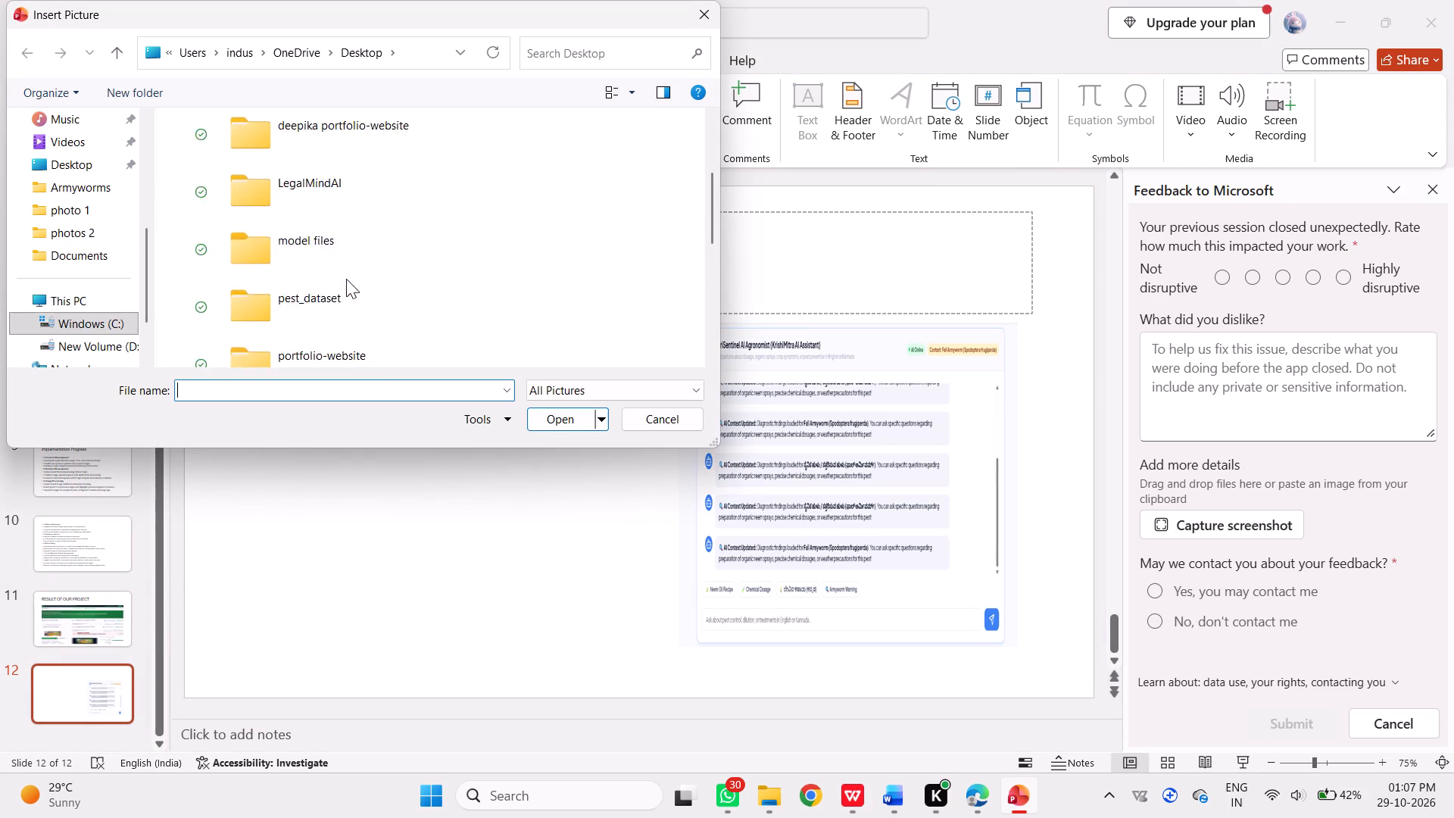
scroll(346, 279, down, 4)
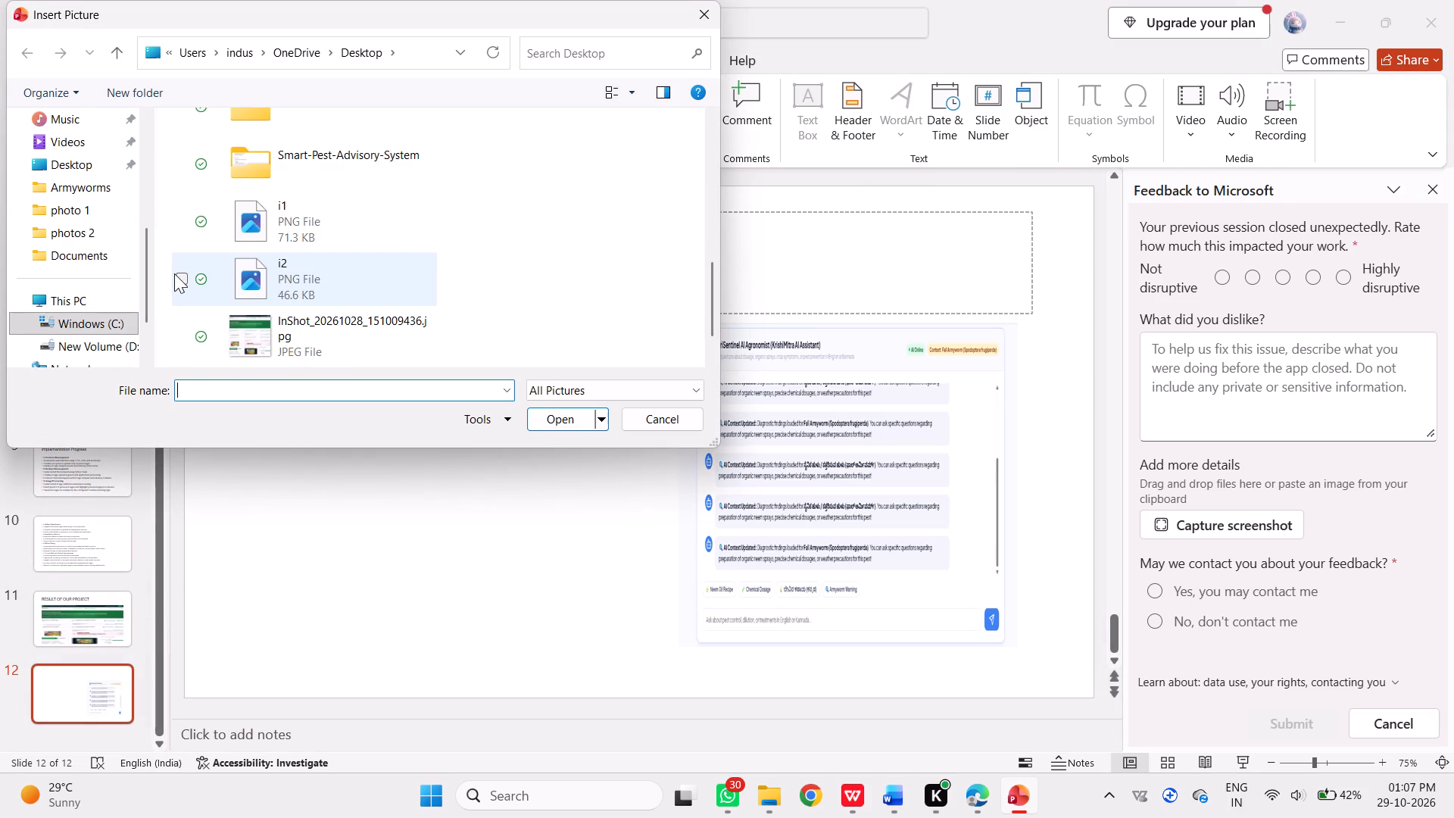
click(174, 273)
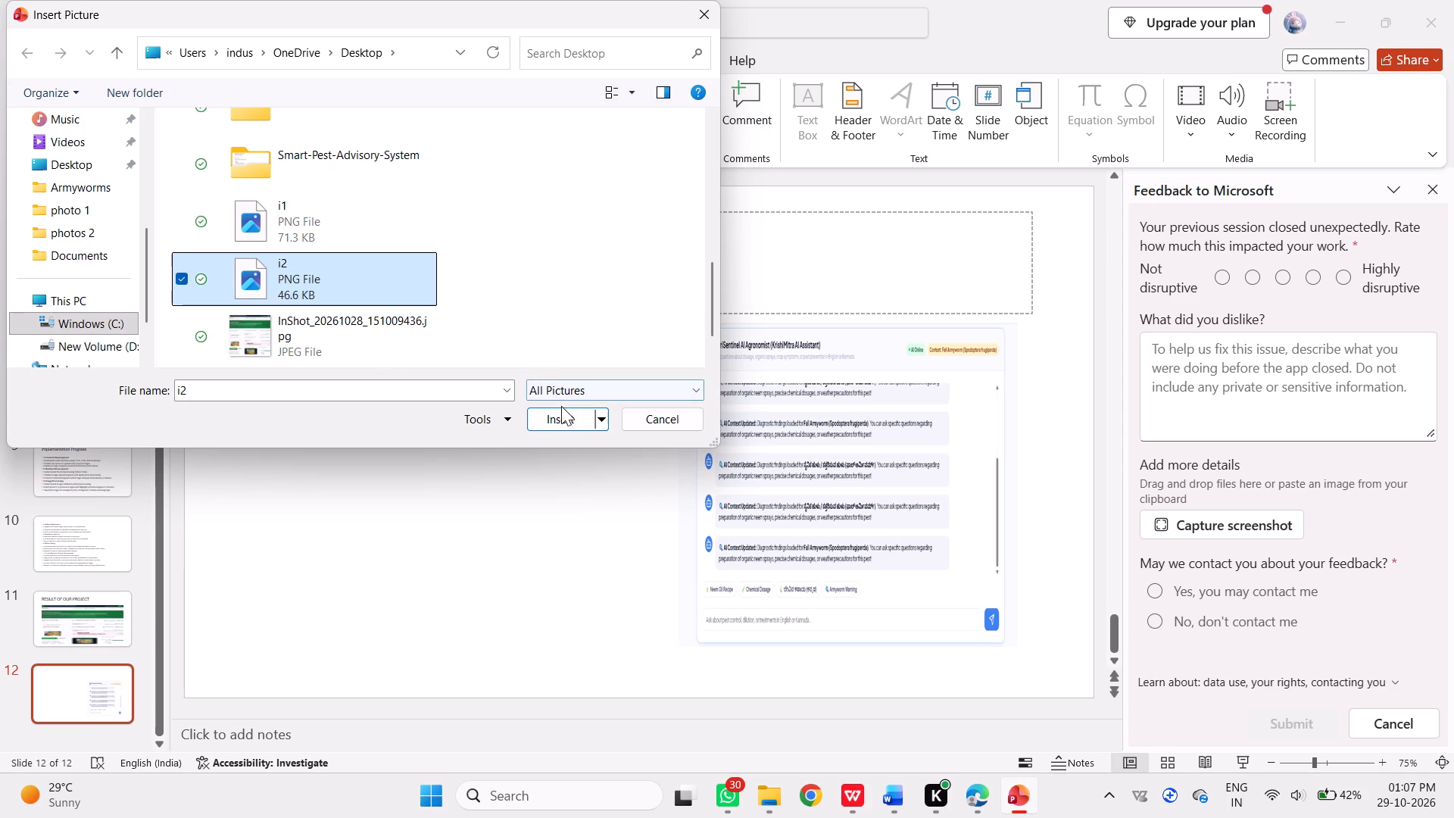
click(561, 406)
click(562, 414)
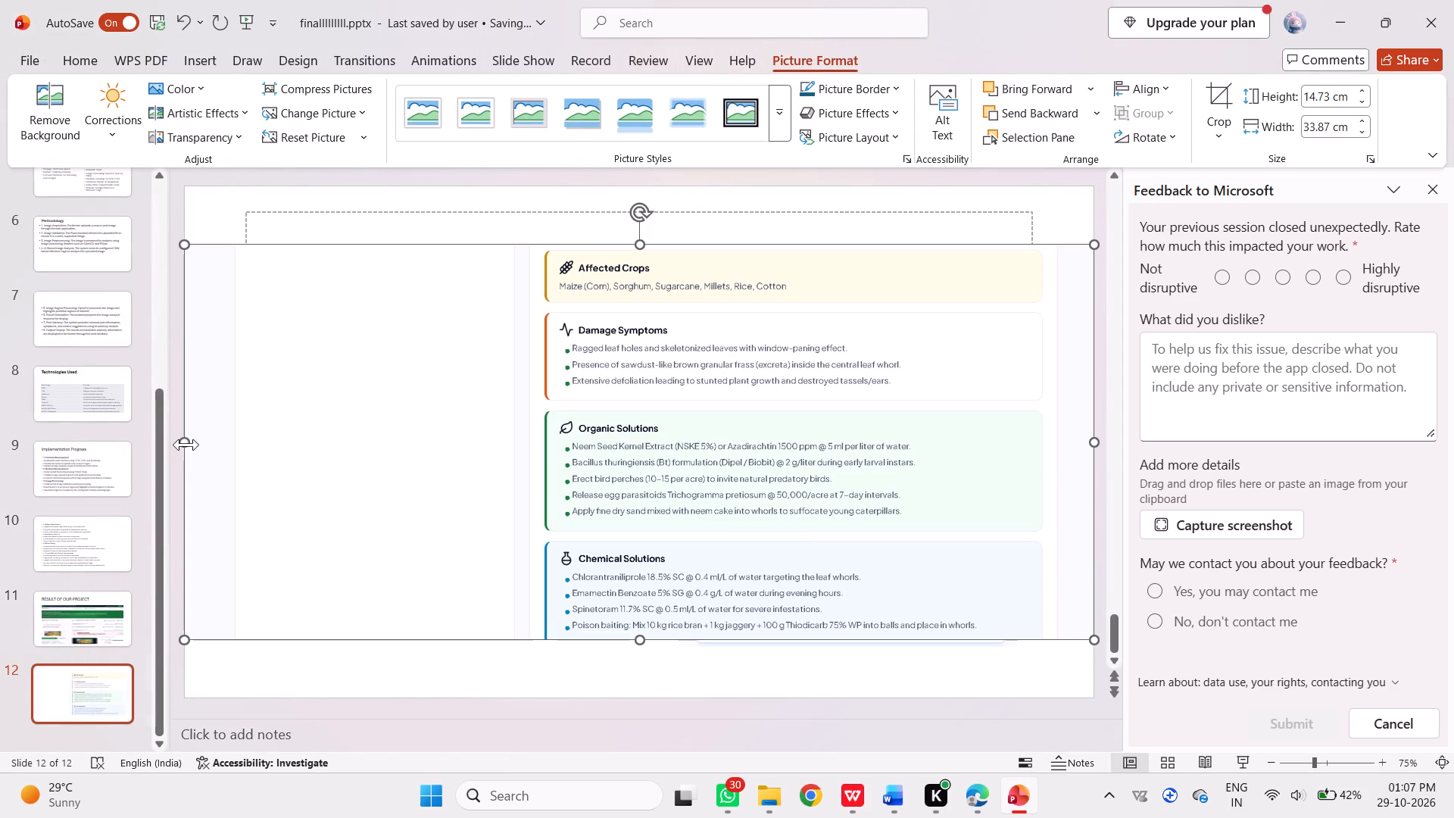
Narrow the crop symptoms and solutions screenshot to about 14.87 cm wide, left of the AI chat screenshot.
drag(186, 445, 206, 442)
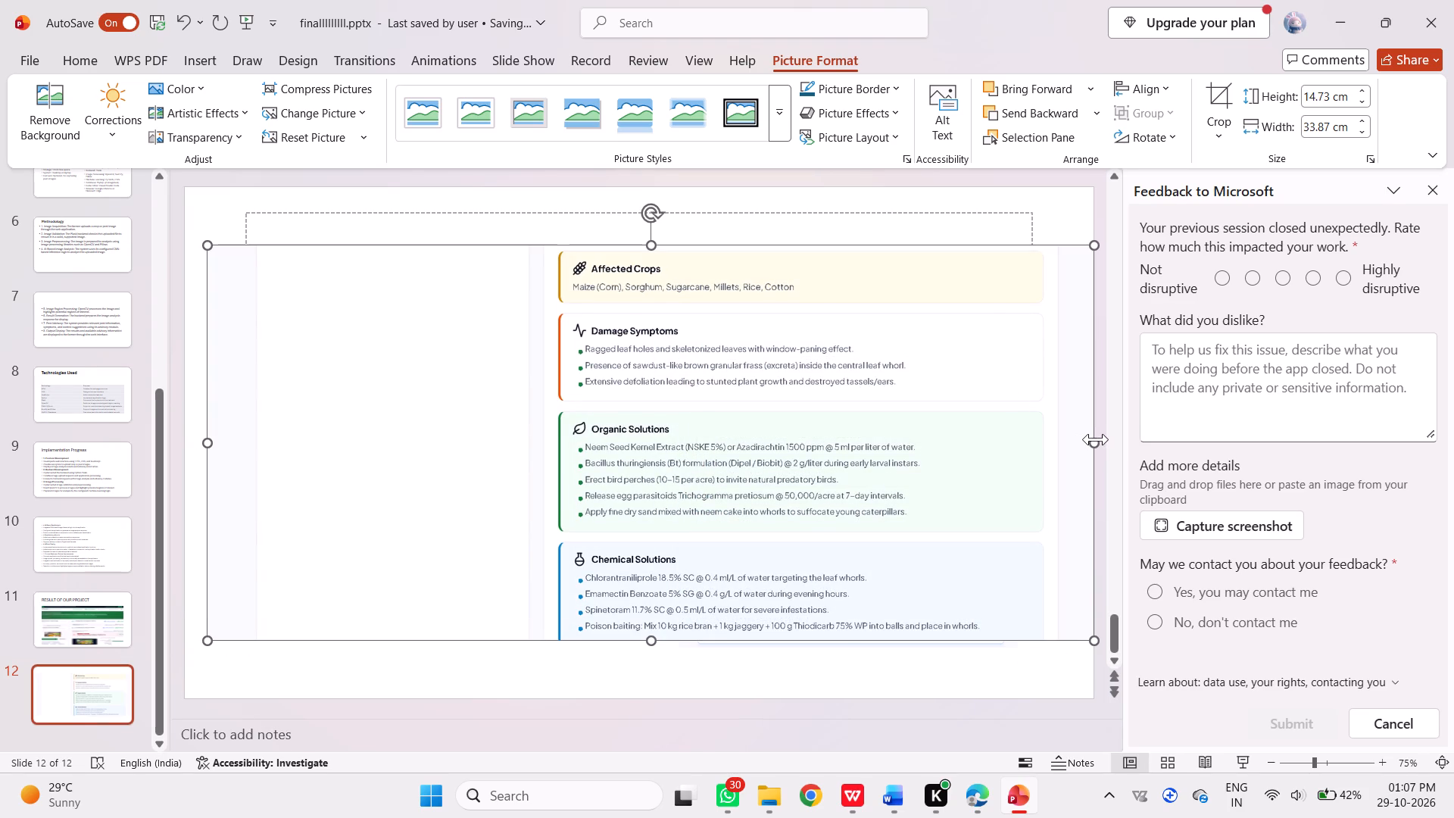
drag(1096, 439, 607, 437)
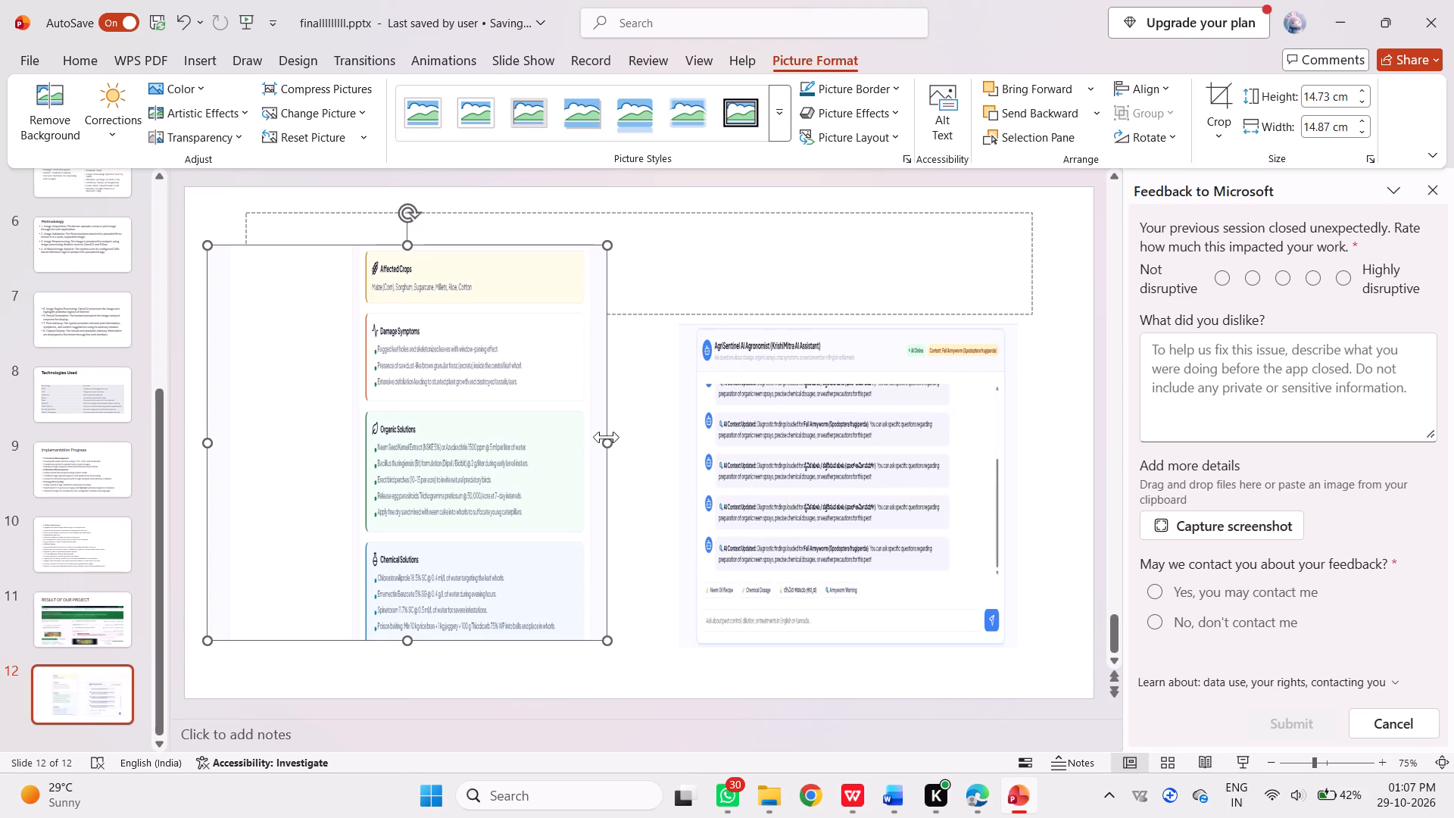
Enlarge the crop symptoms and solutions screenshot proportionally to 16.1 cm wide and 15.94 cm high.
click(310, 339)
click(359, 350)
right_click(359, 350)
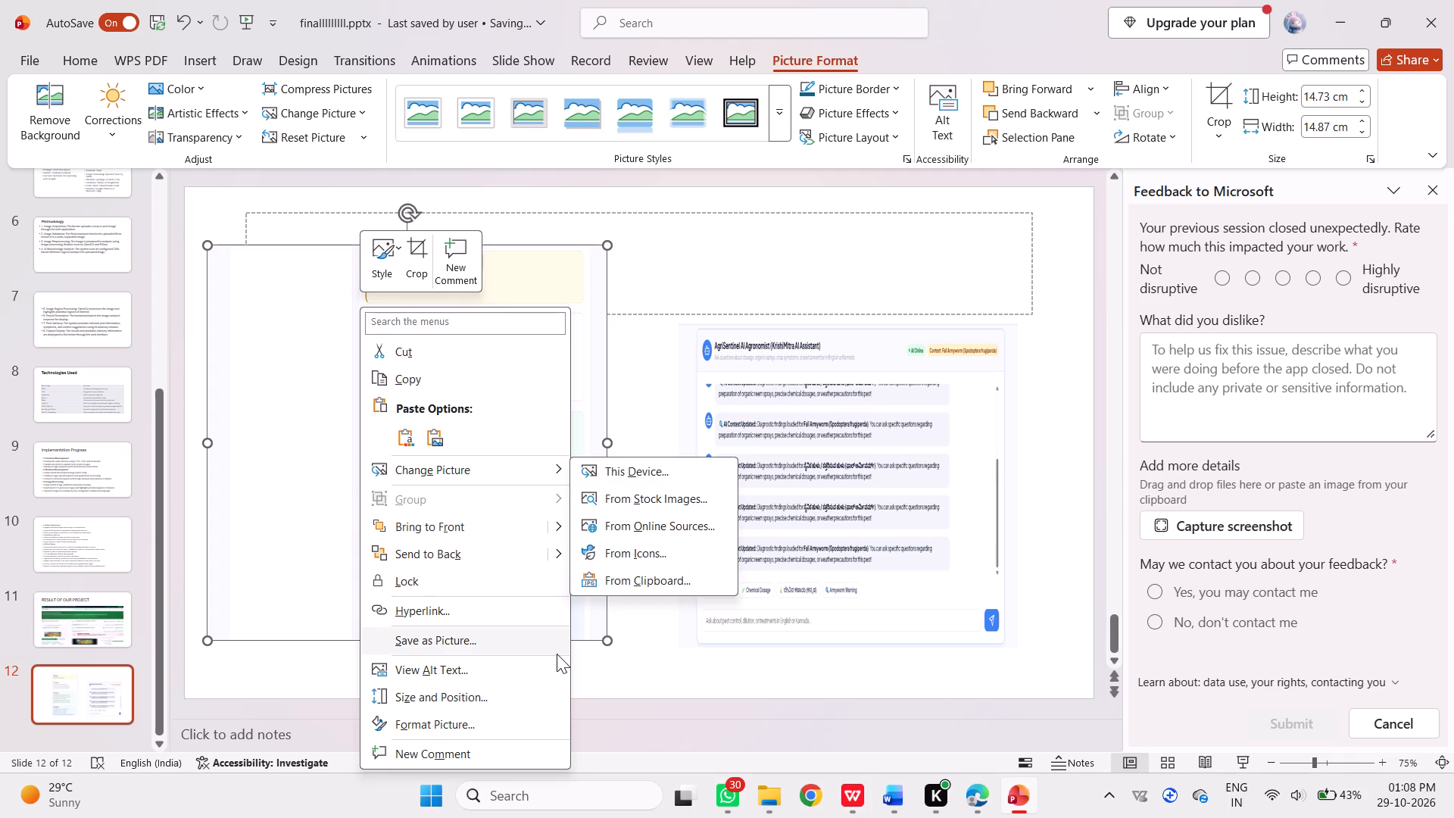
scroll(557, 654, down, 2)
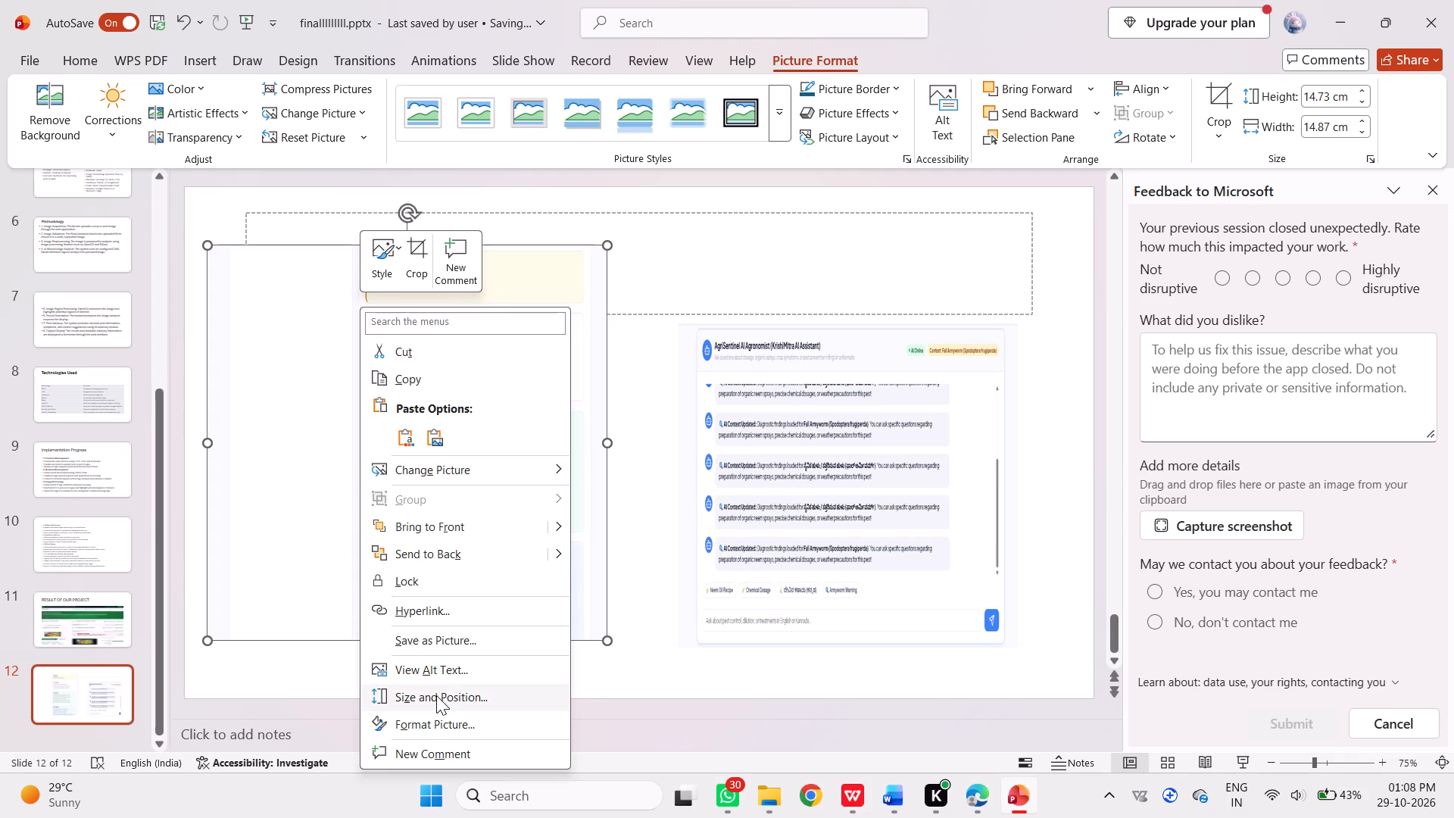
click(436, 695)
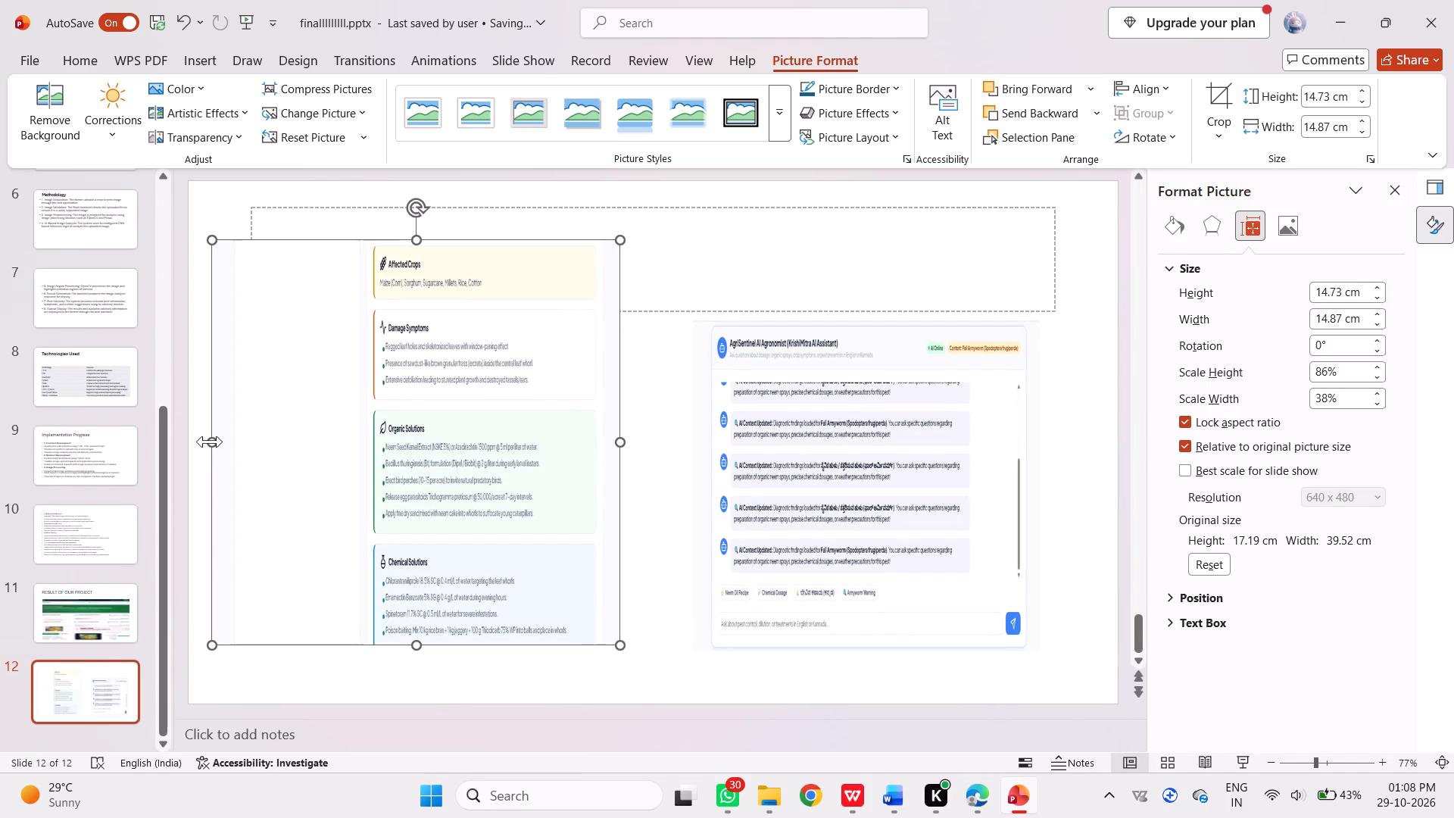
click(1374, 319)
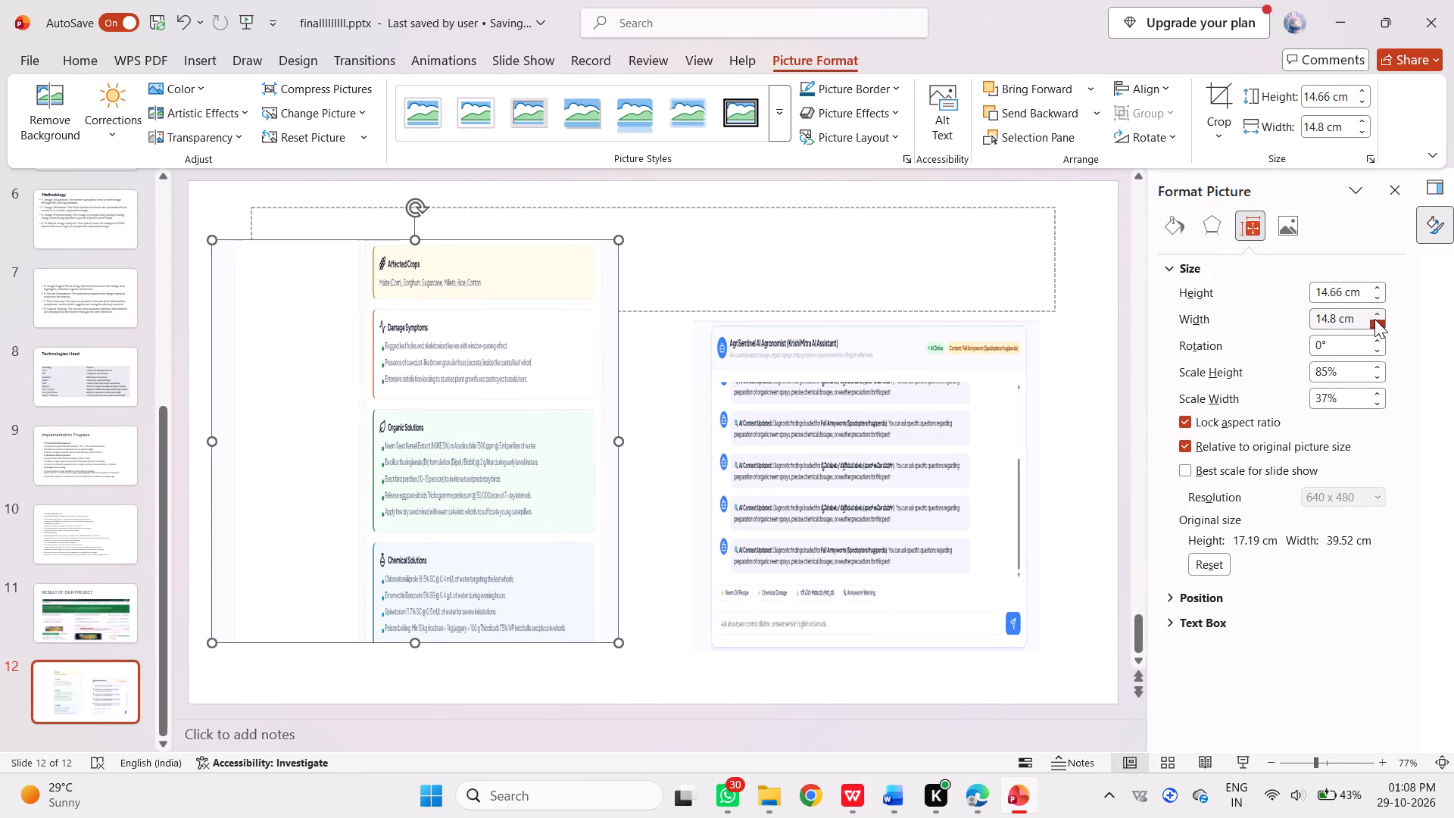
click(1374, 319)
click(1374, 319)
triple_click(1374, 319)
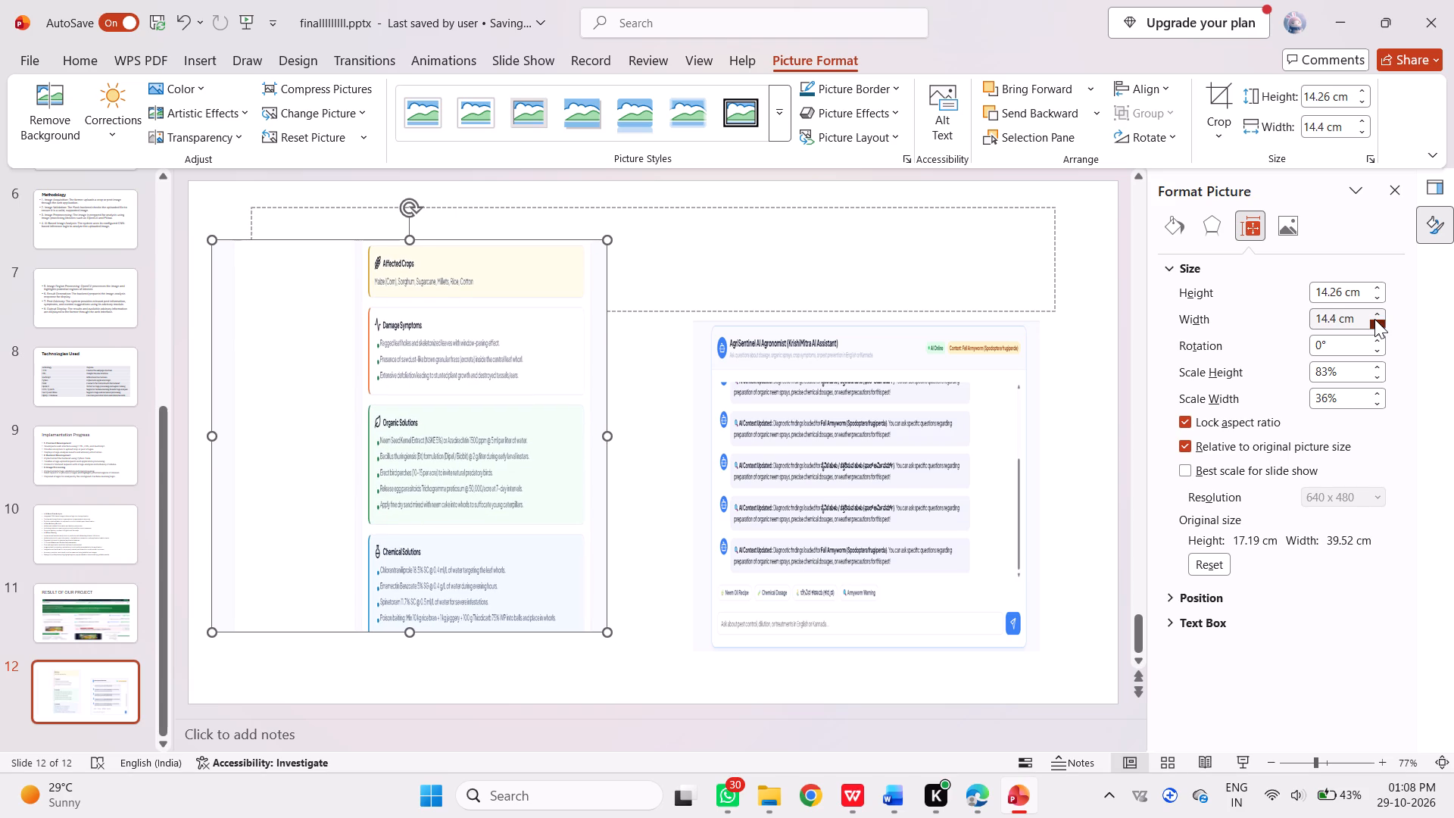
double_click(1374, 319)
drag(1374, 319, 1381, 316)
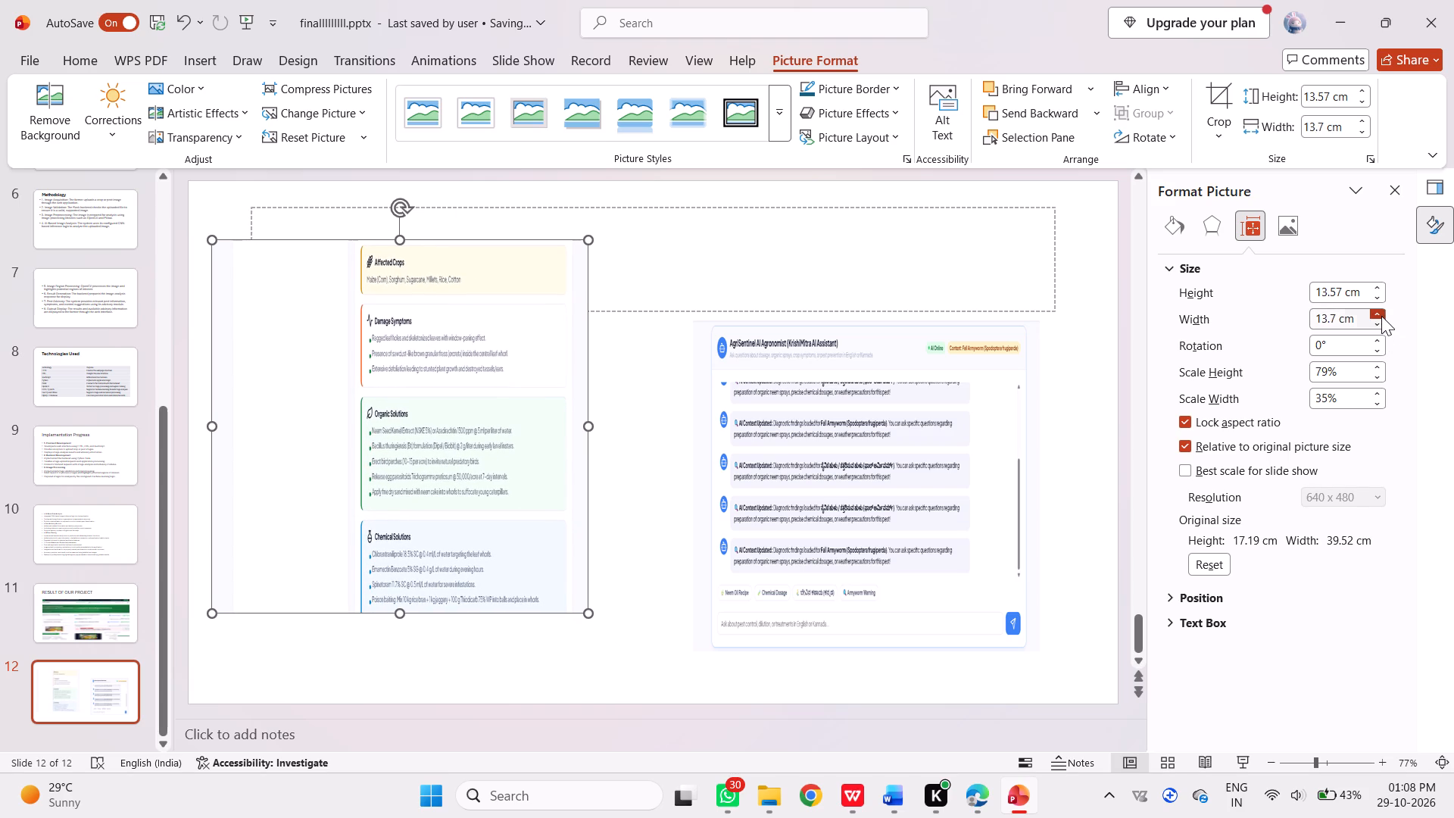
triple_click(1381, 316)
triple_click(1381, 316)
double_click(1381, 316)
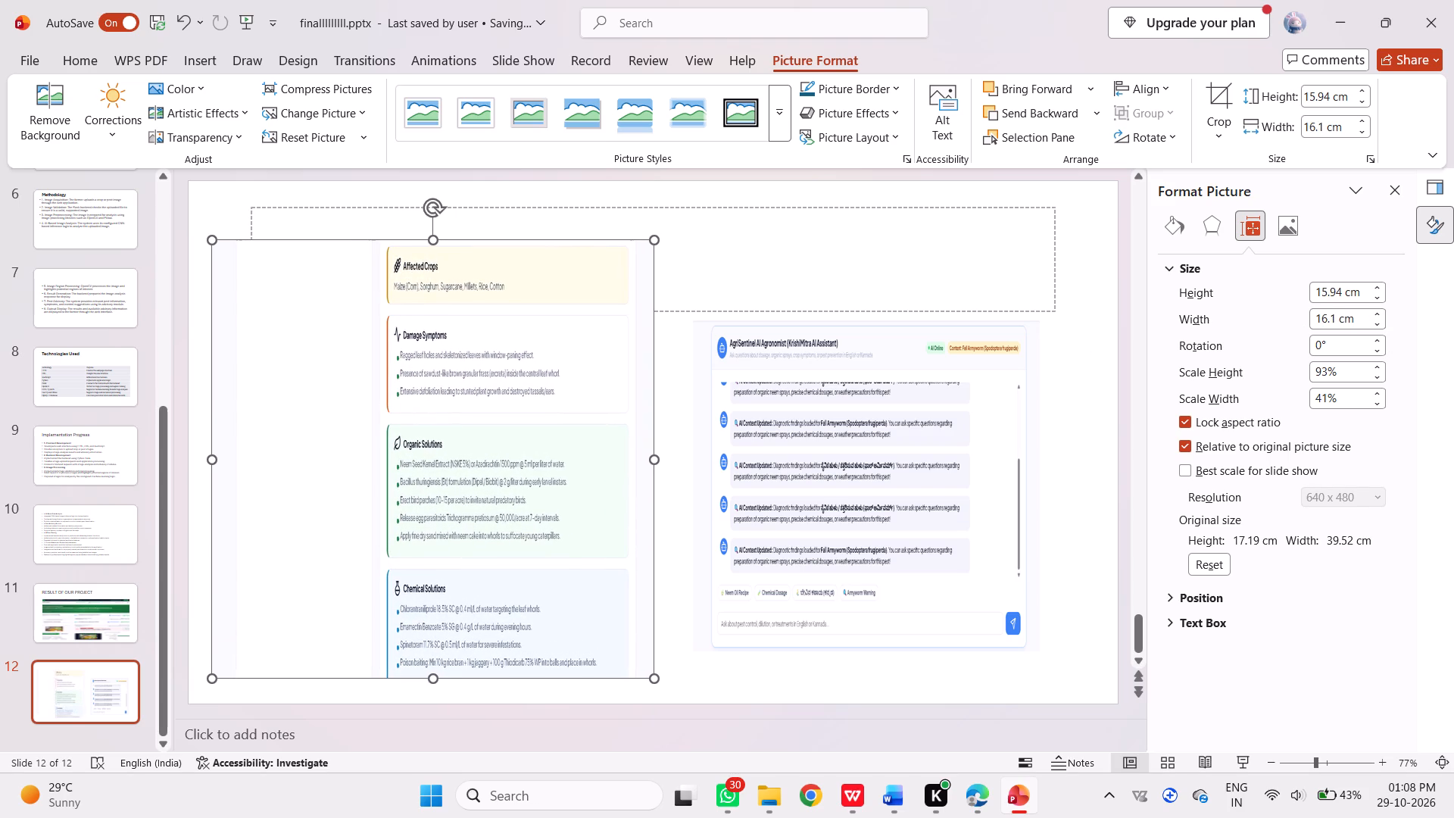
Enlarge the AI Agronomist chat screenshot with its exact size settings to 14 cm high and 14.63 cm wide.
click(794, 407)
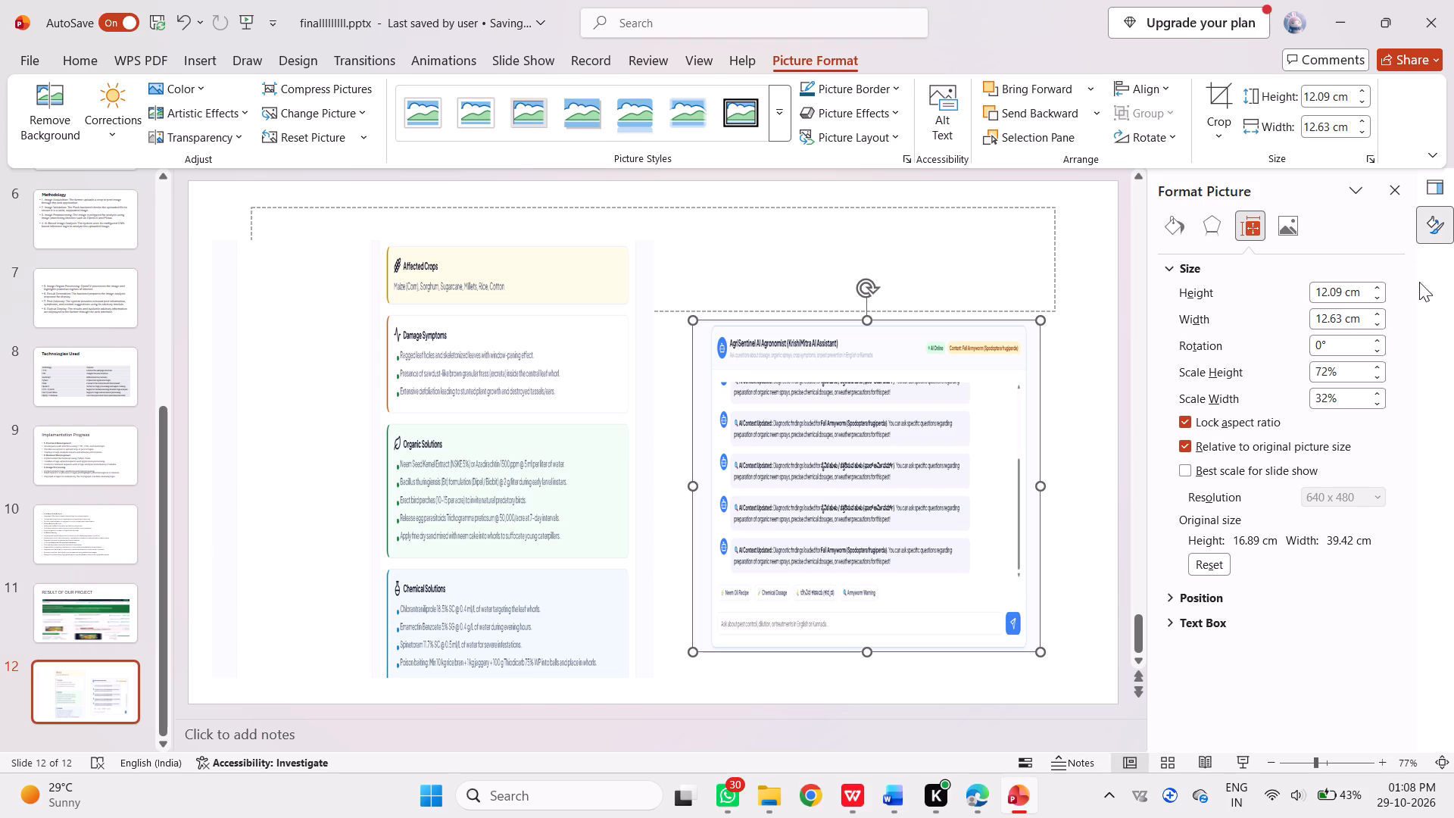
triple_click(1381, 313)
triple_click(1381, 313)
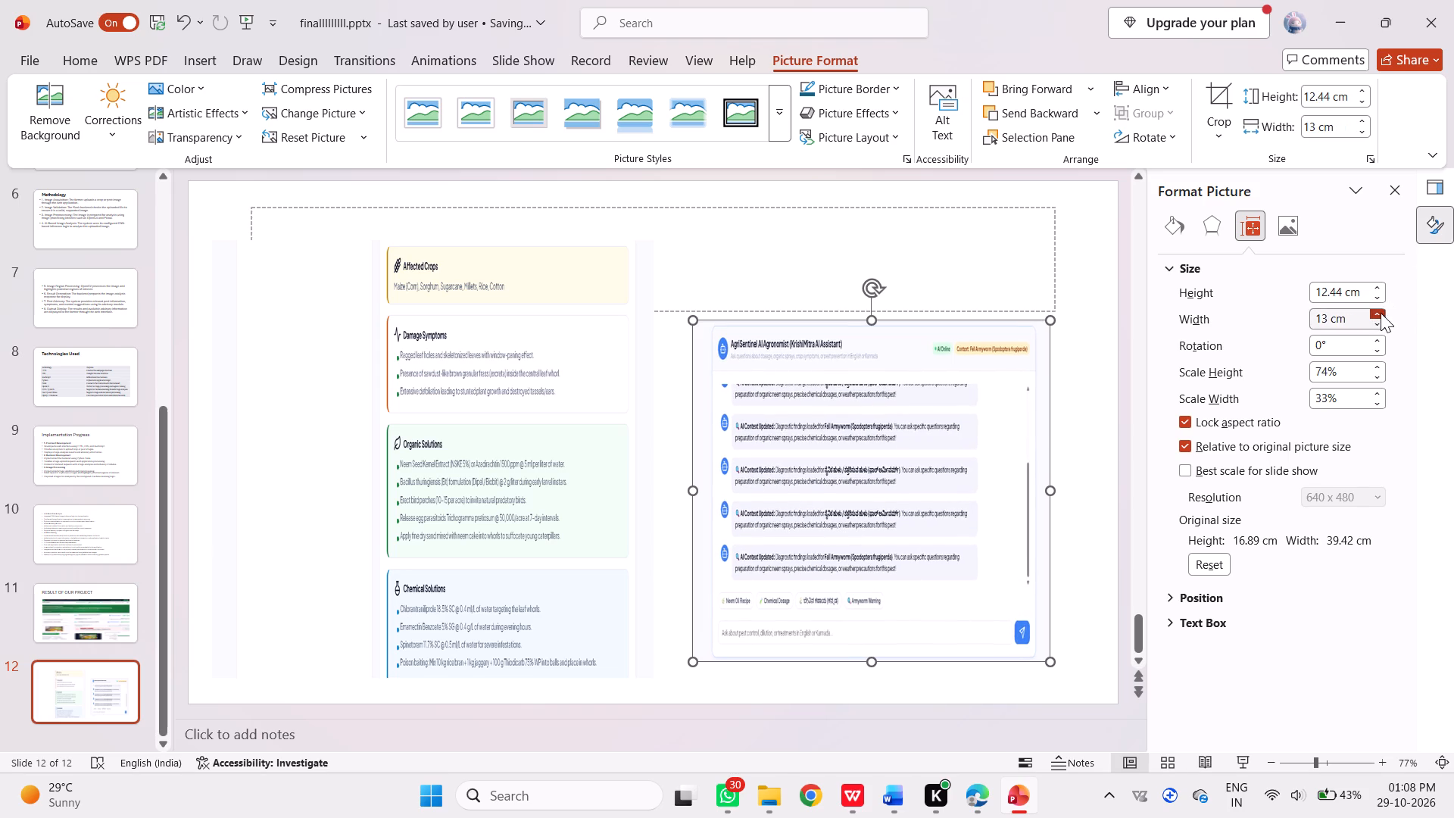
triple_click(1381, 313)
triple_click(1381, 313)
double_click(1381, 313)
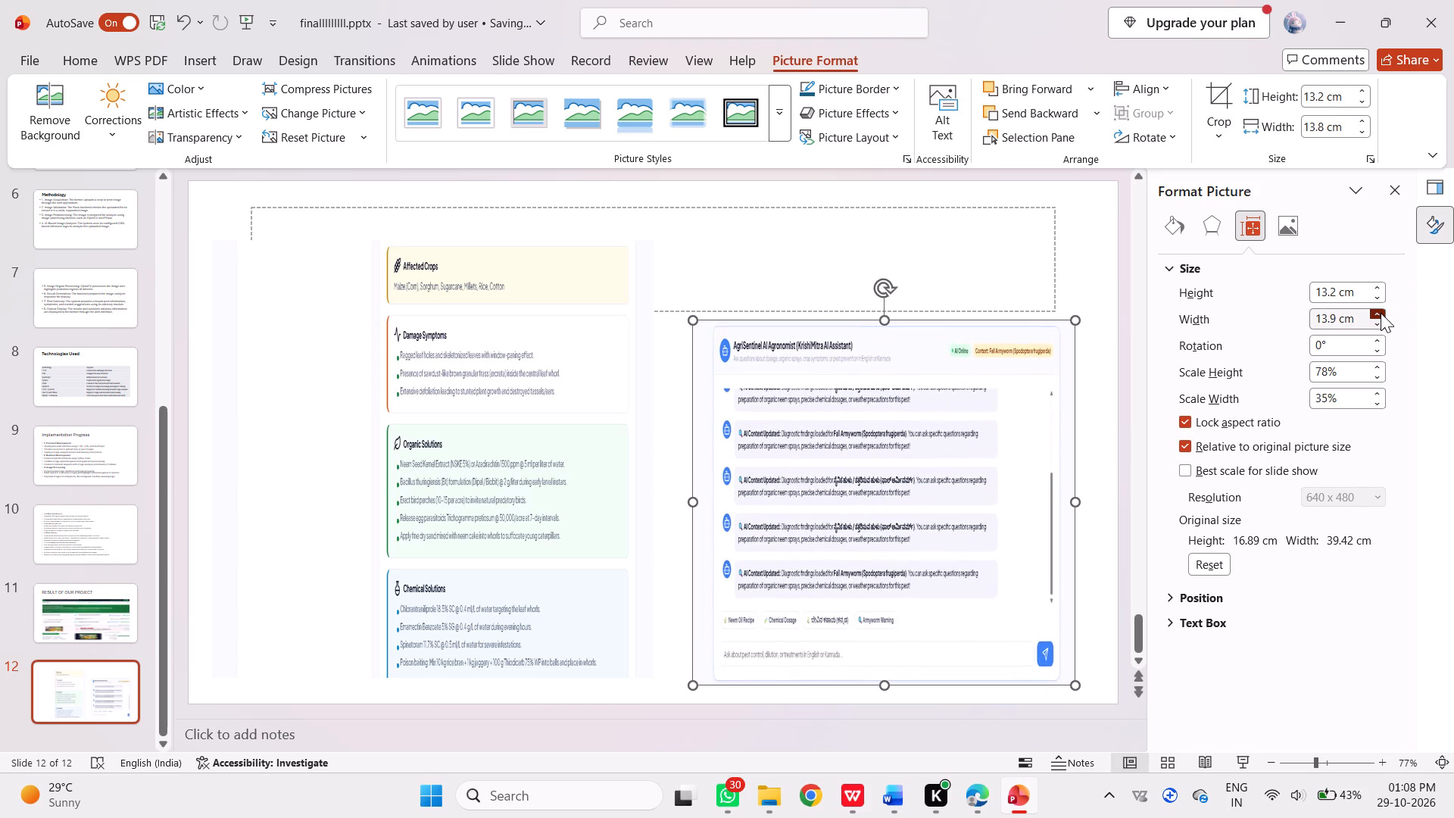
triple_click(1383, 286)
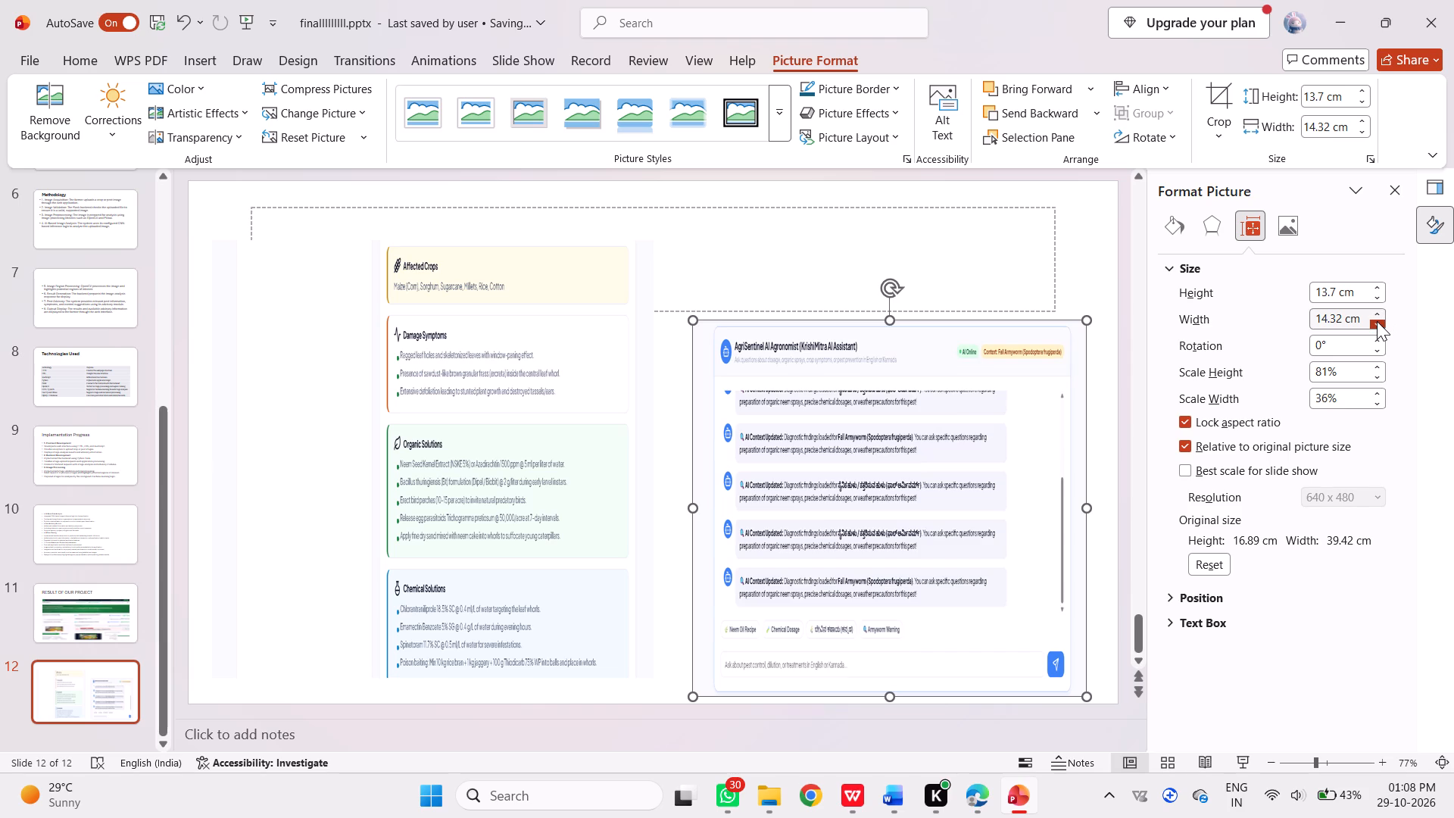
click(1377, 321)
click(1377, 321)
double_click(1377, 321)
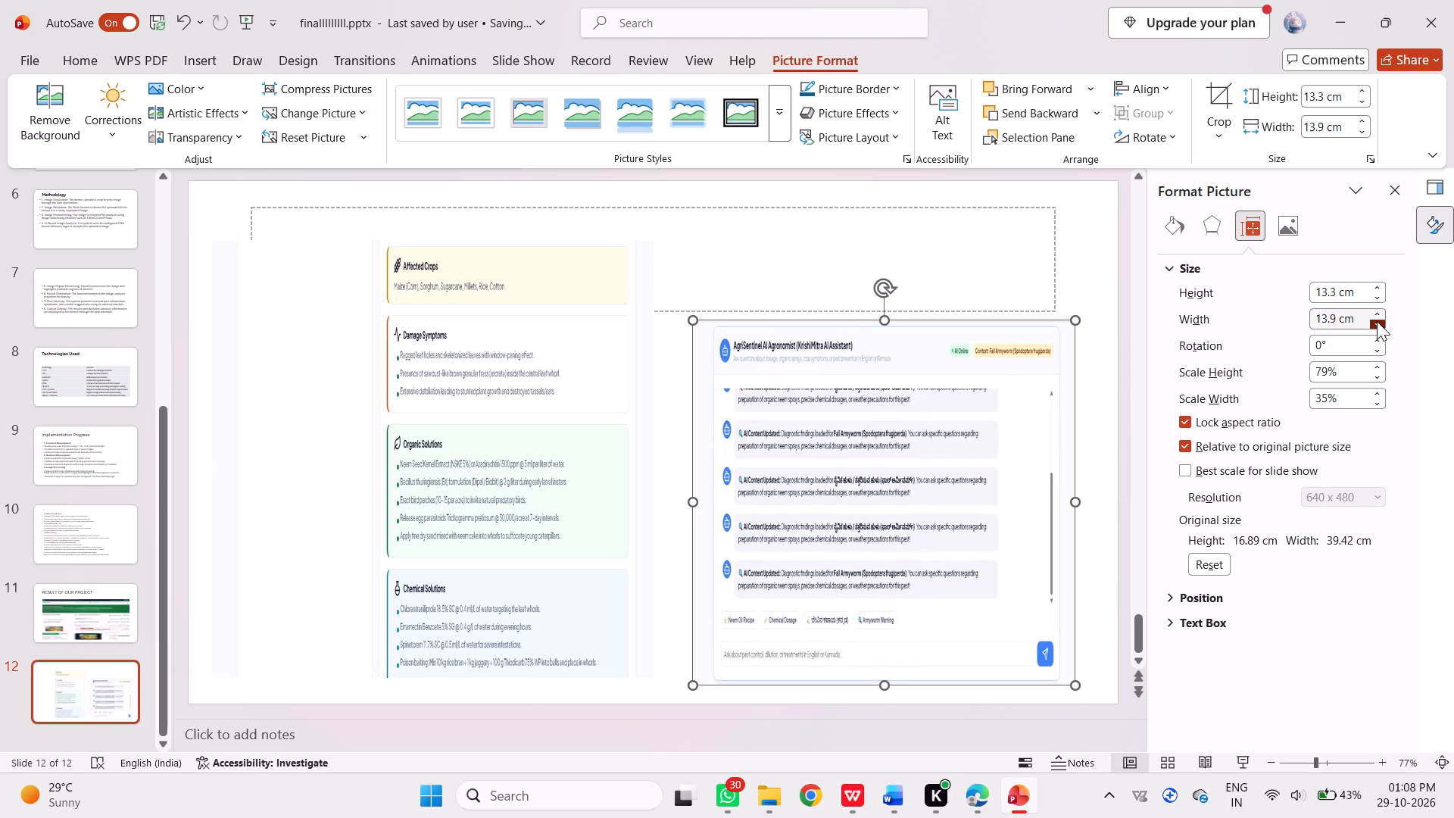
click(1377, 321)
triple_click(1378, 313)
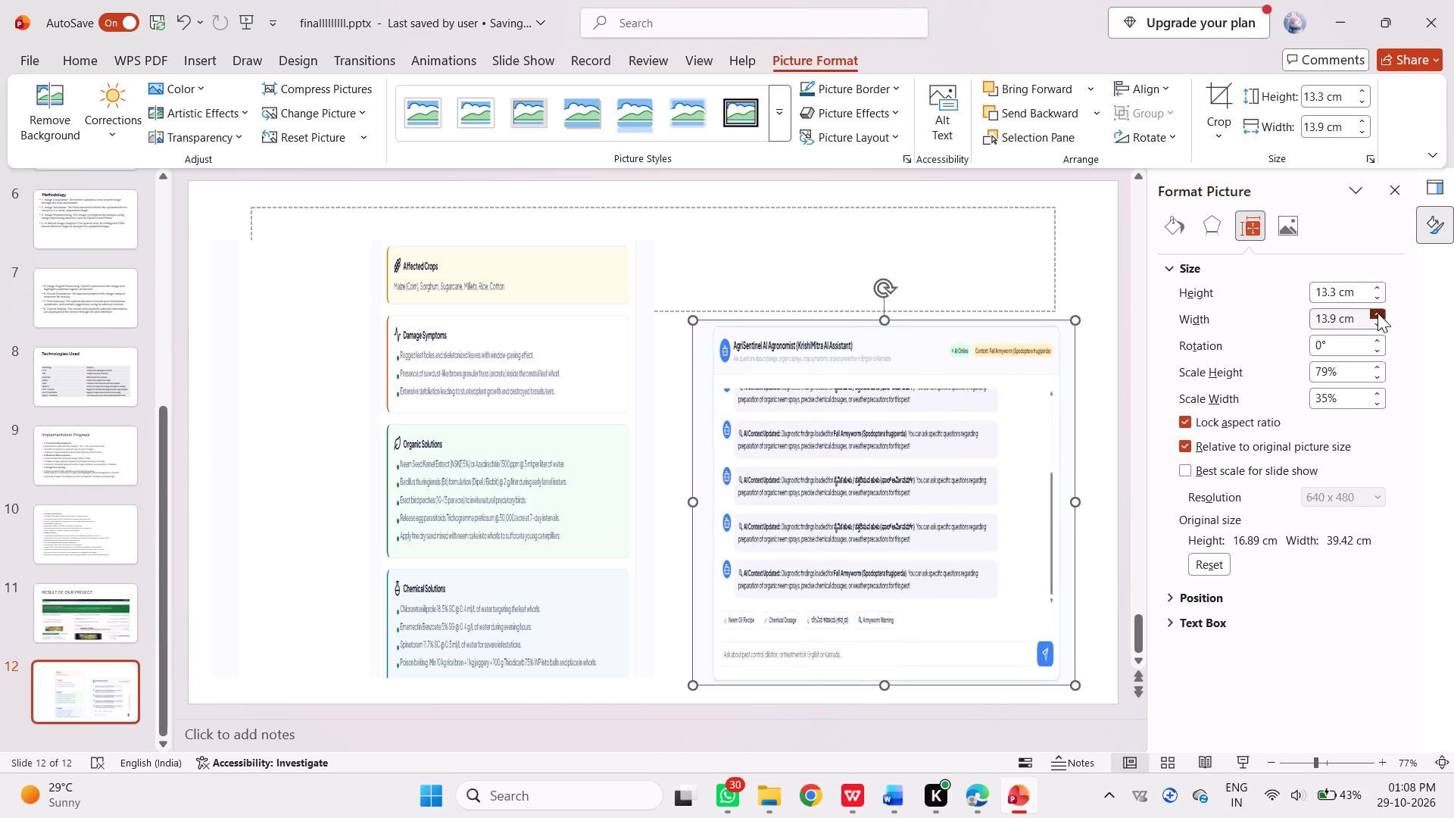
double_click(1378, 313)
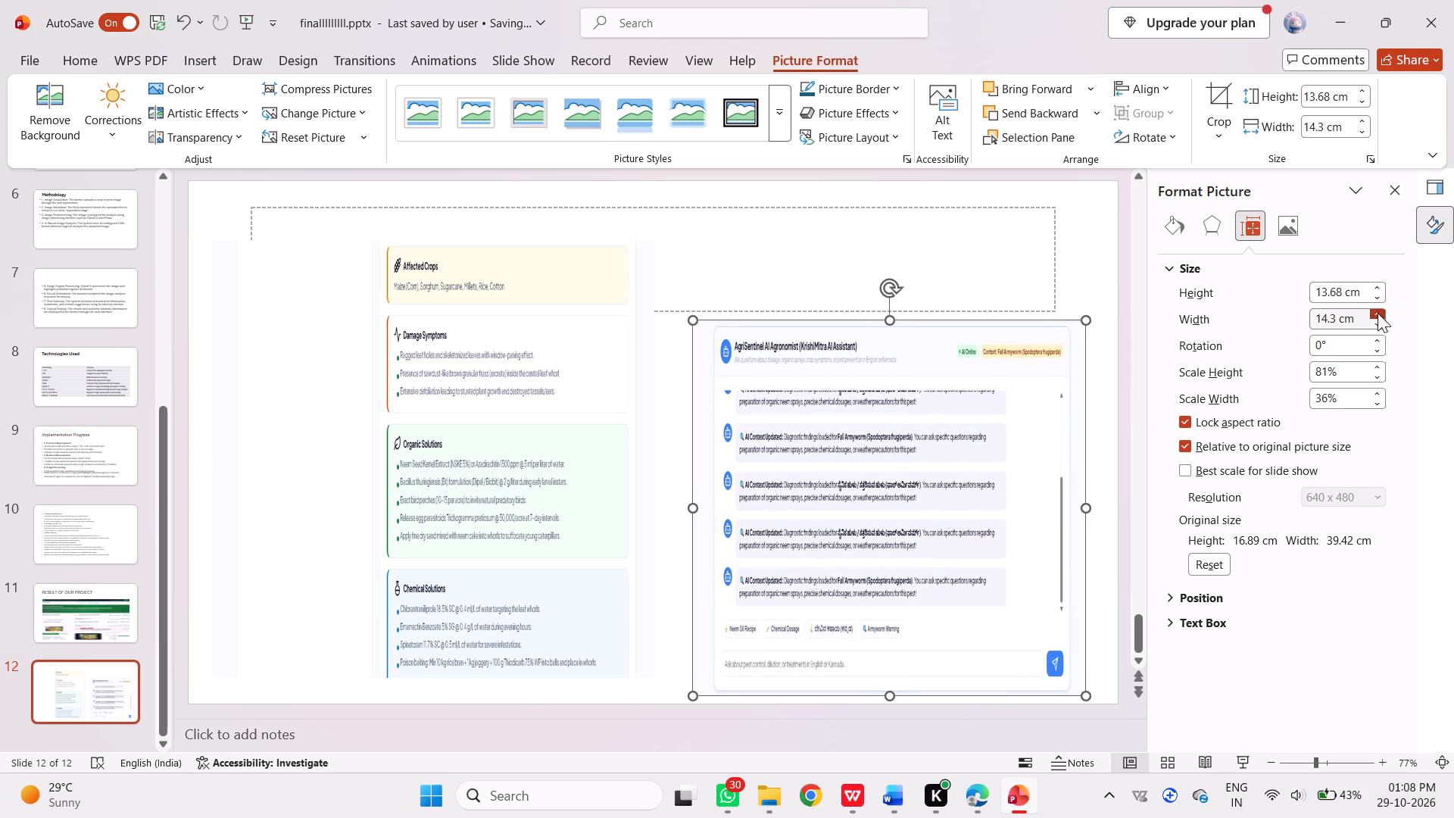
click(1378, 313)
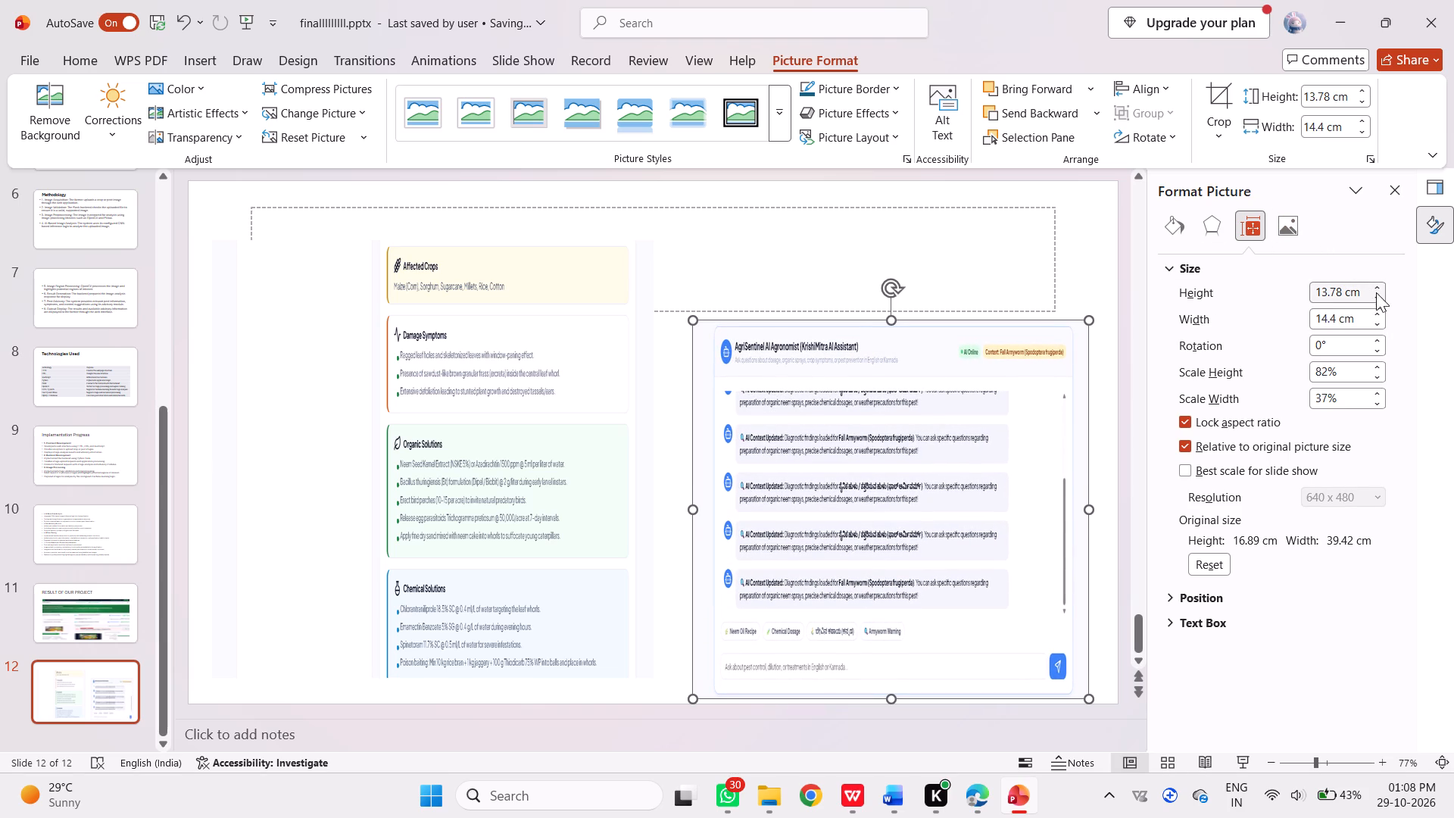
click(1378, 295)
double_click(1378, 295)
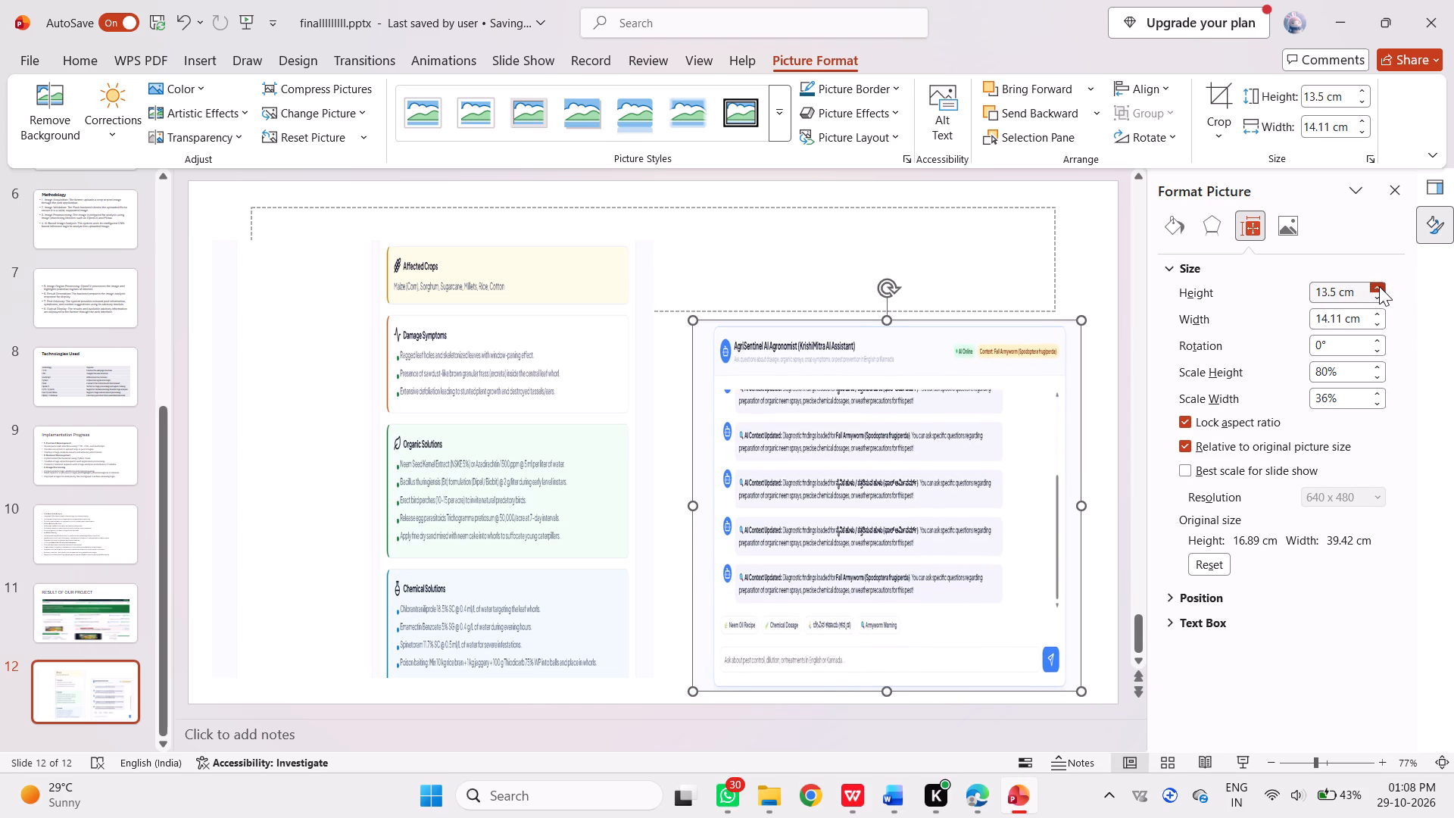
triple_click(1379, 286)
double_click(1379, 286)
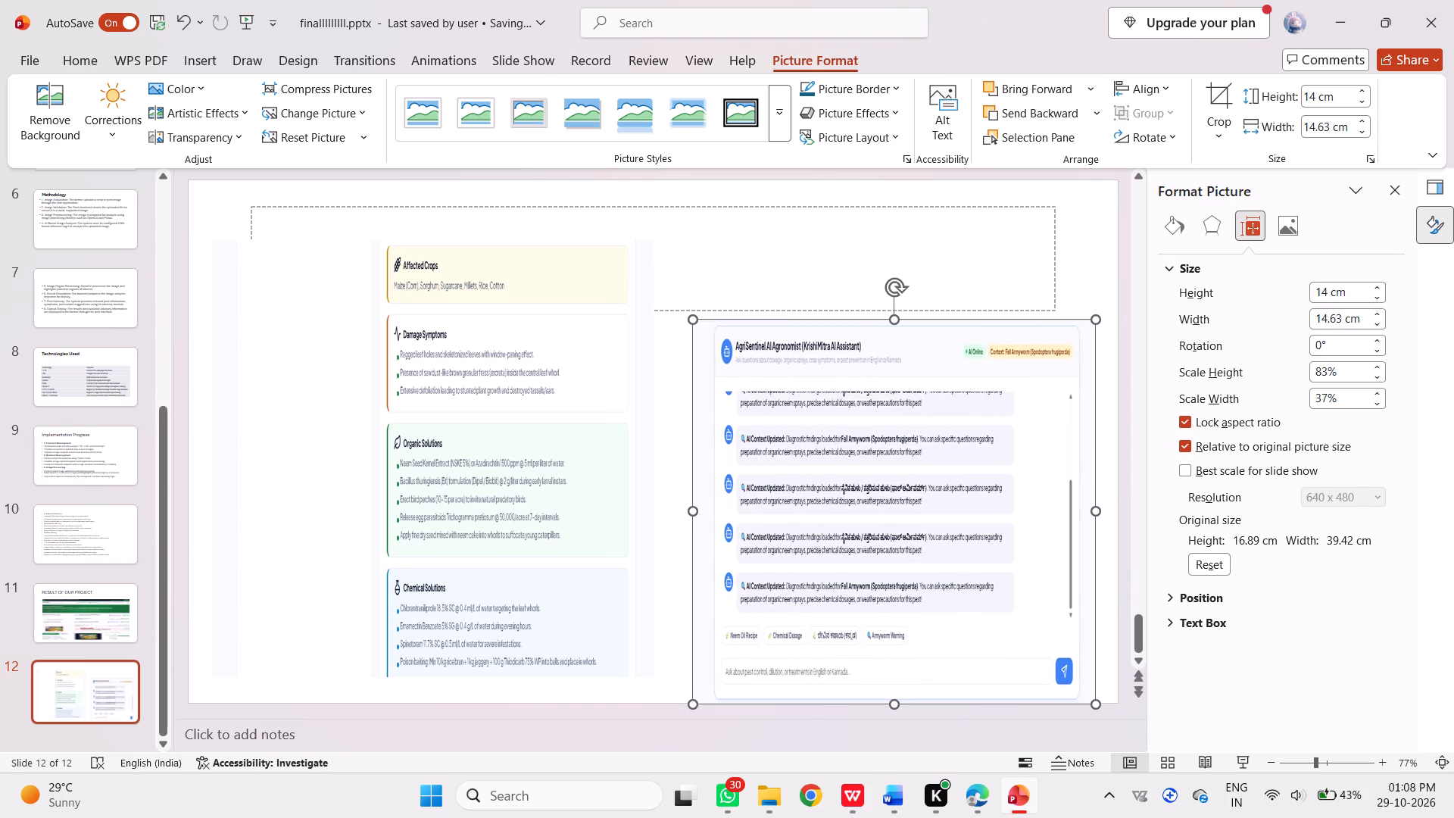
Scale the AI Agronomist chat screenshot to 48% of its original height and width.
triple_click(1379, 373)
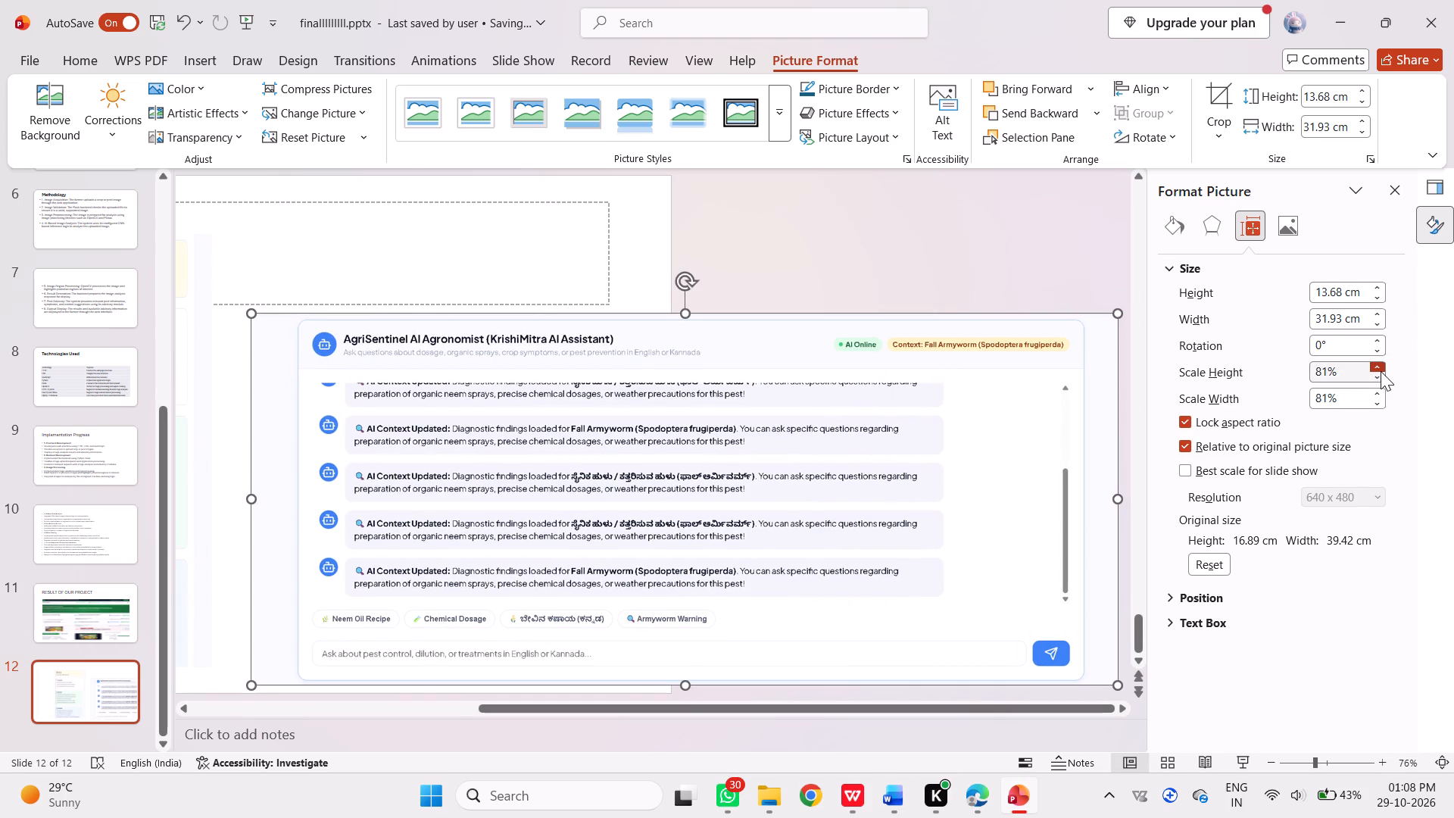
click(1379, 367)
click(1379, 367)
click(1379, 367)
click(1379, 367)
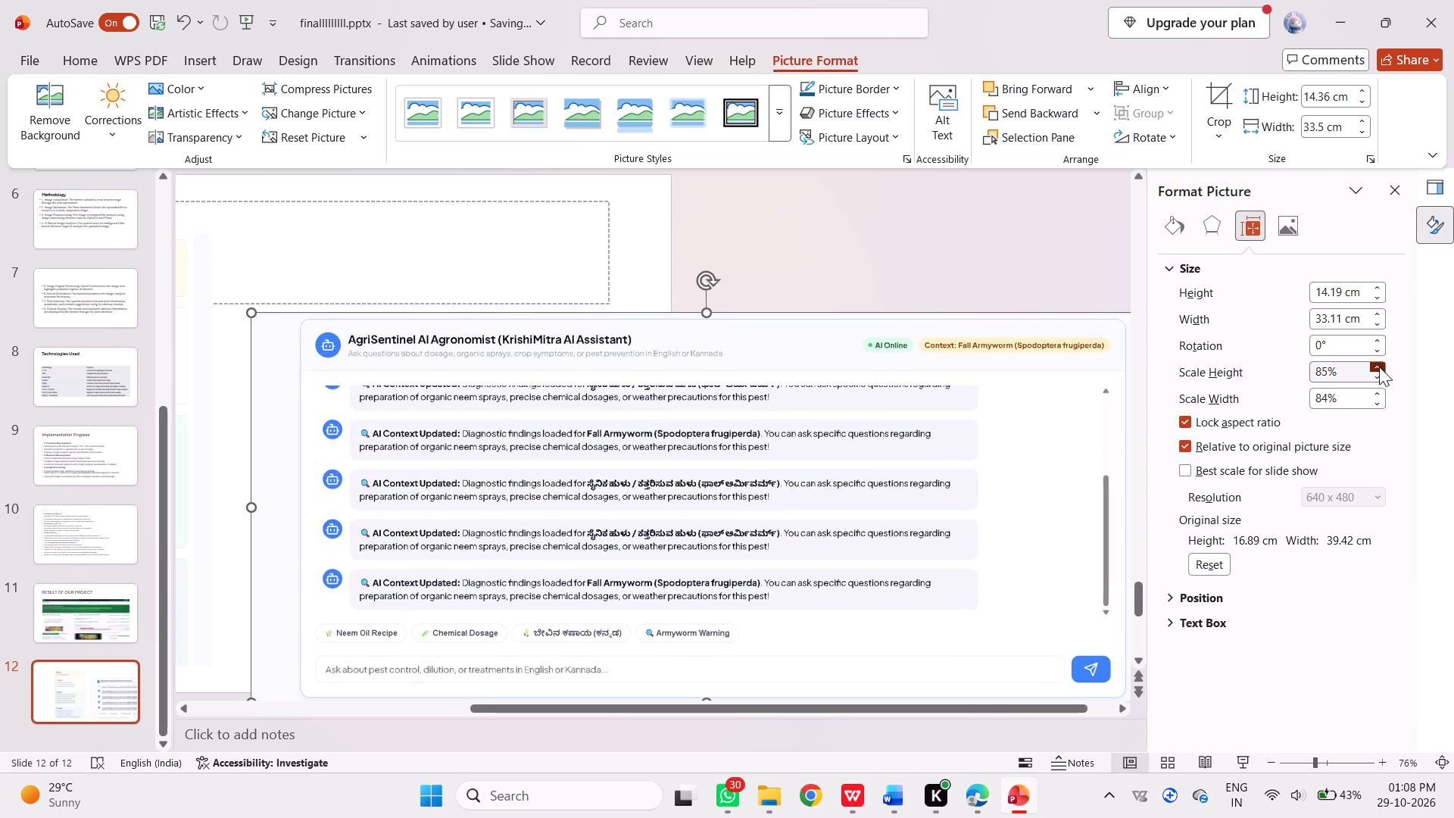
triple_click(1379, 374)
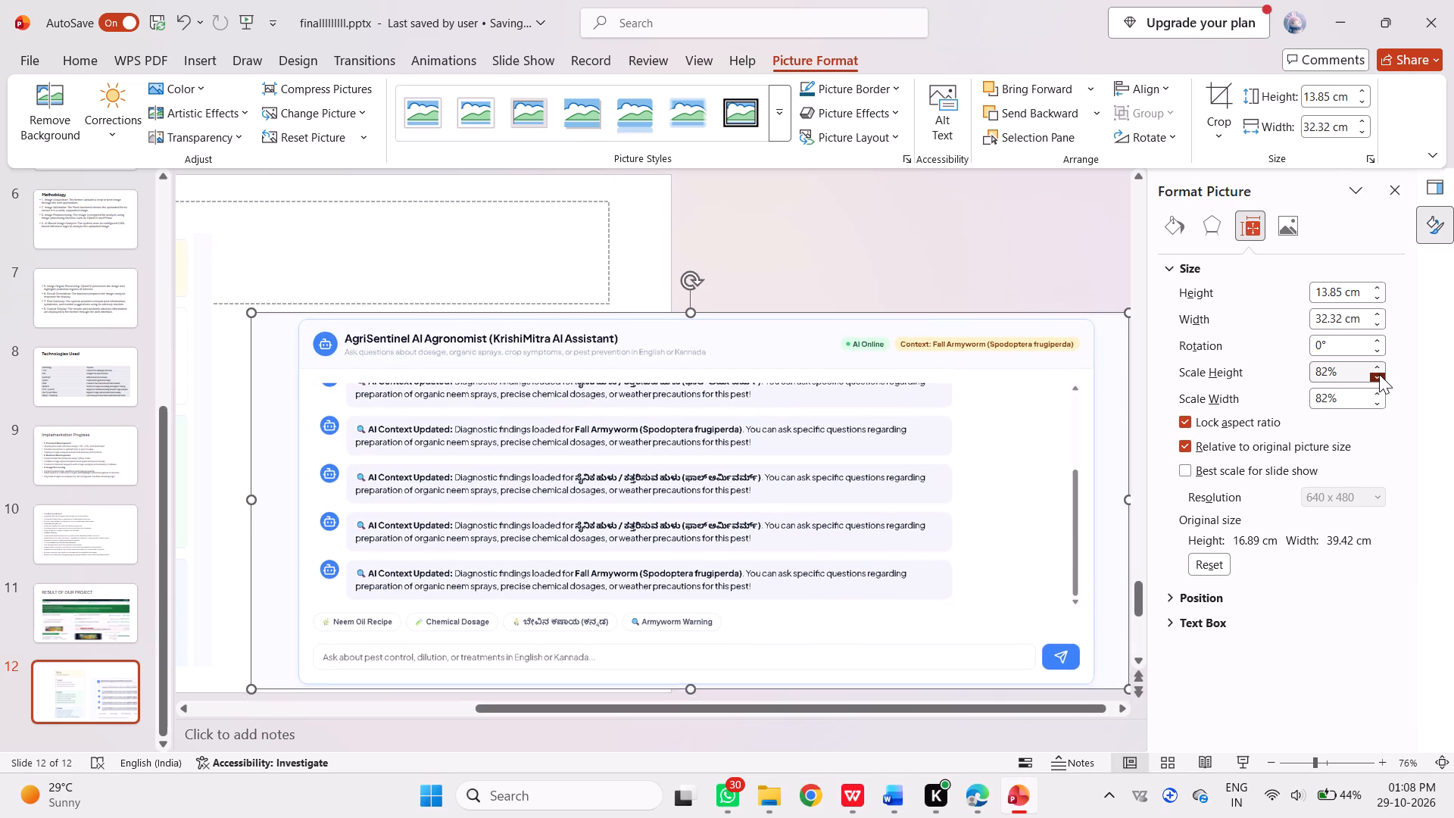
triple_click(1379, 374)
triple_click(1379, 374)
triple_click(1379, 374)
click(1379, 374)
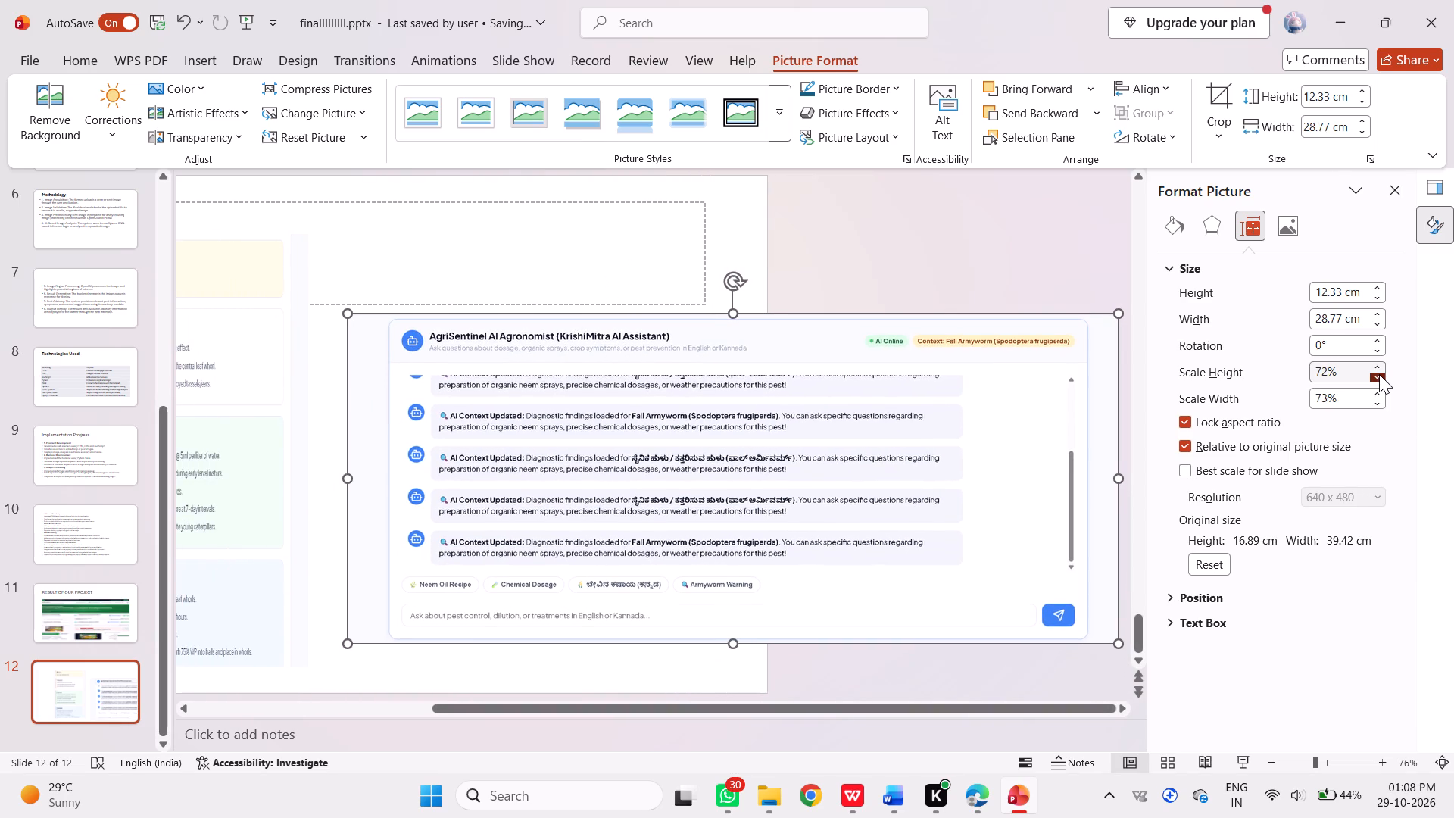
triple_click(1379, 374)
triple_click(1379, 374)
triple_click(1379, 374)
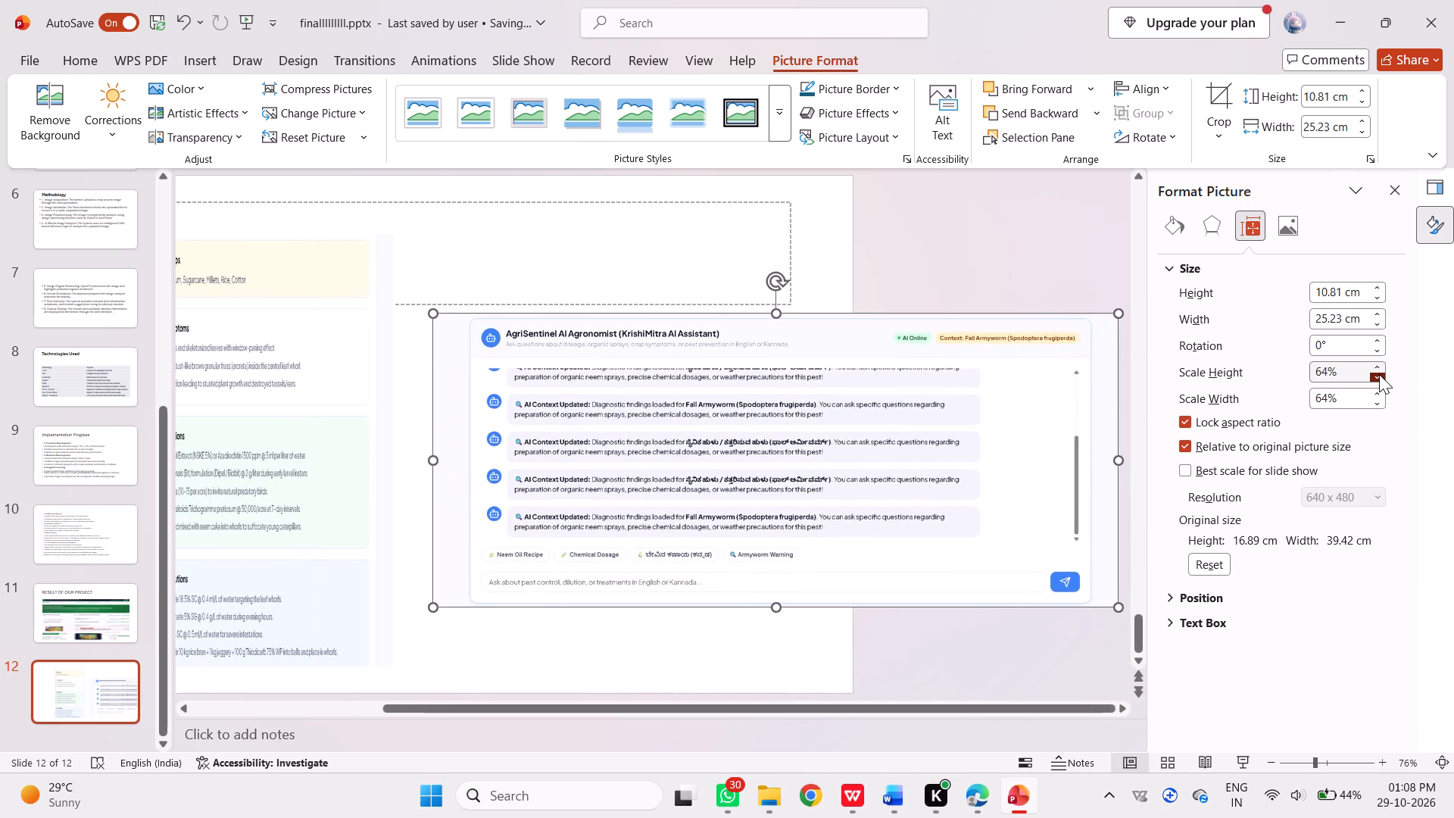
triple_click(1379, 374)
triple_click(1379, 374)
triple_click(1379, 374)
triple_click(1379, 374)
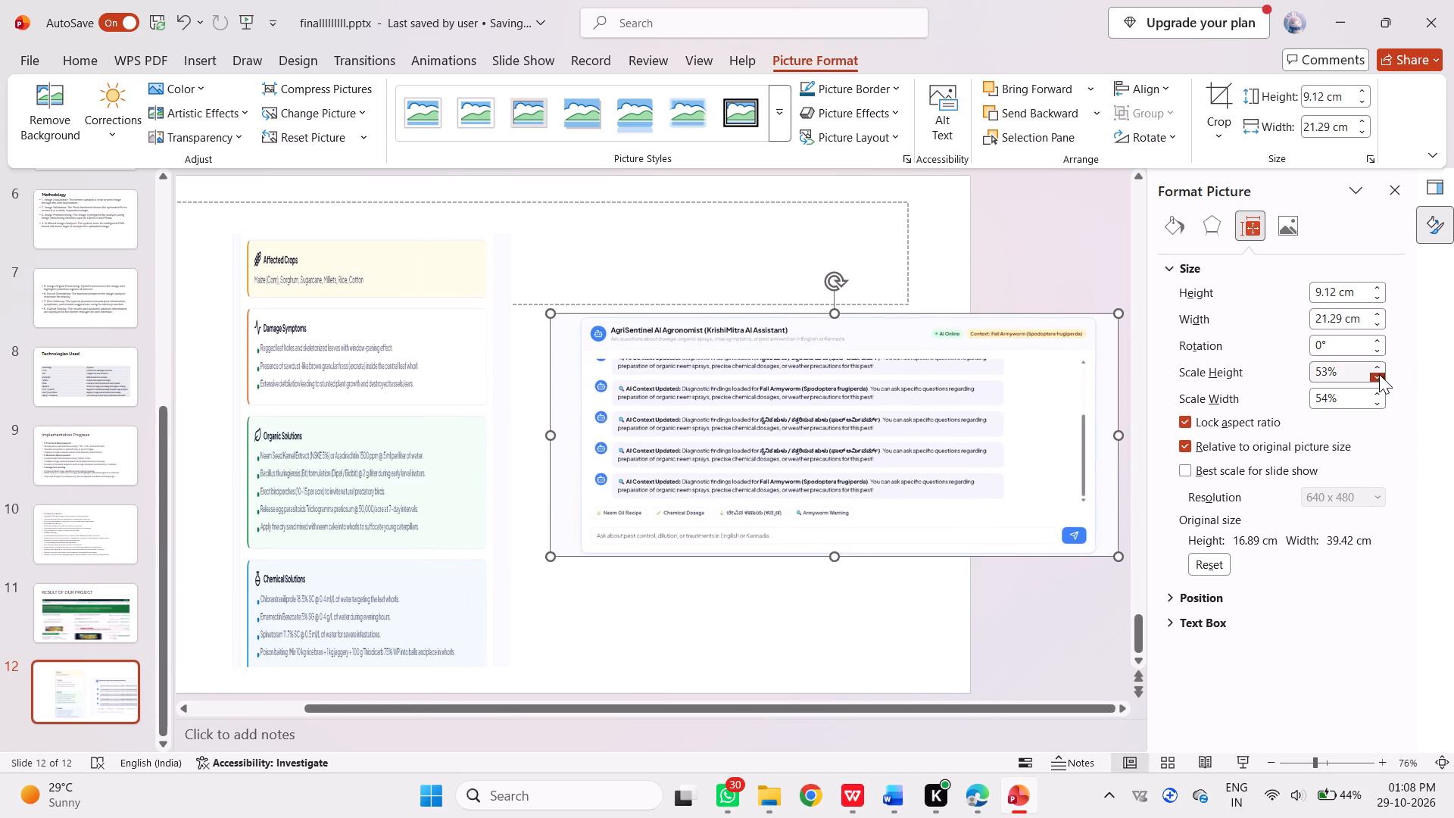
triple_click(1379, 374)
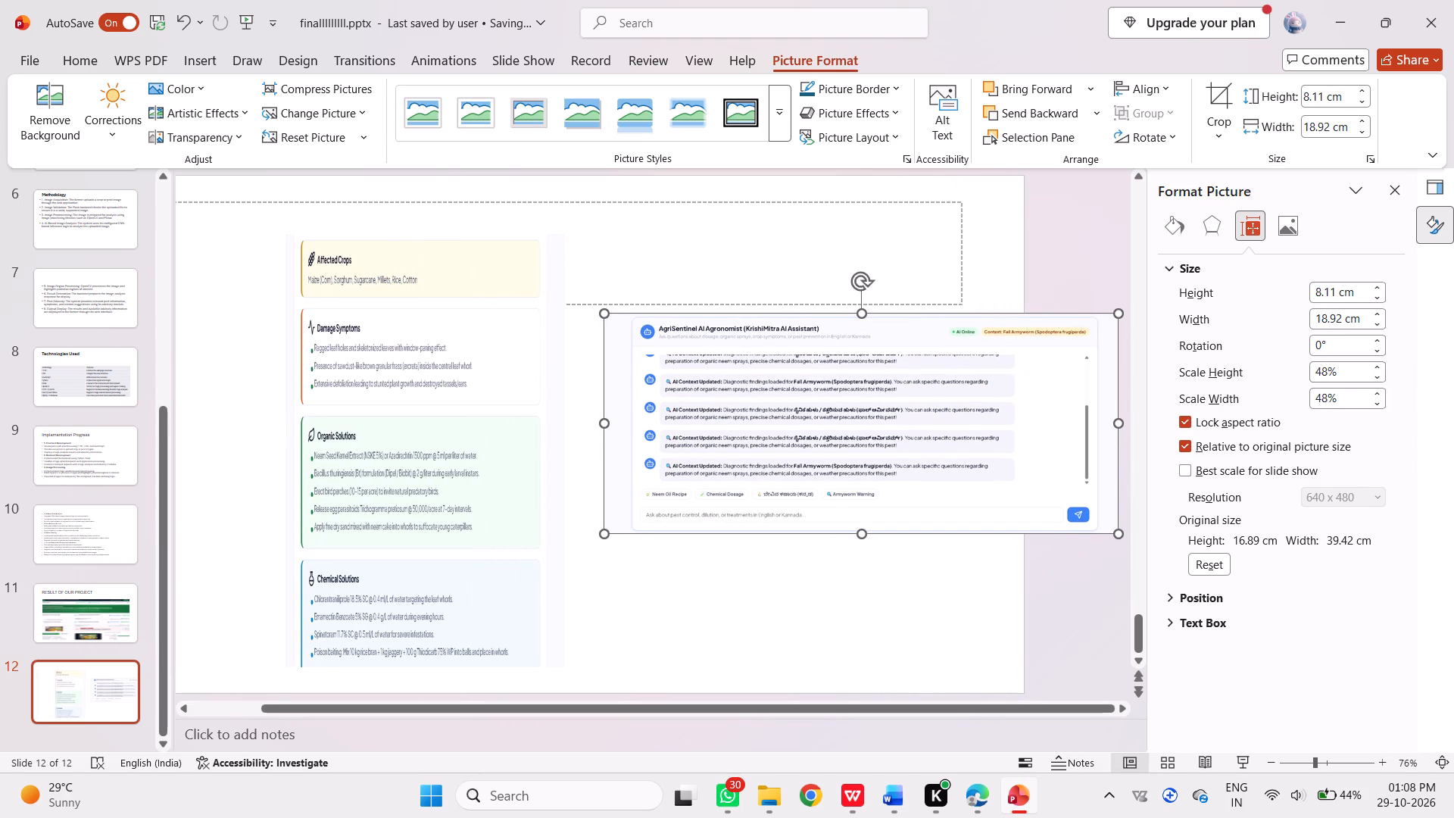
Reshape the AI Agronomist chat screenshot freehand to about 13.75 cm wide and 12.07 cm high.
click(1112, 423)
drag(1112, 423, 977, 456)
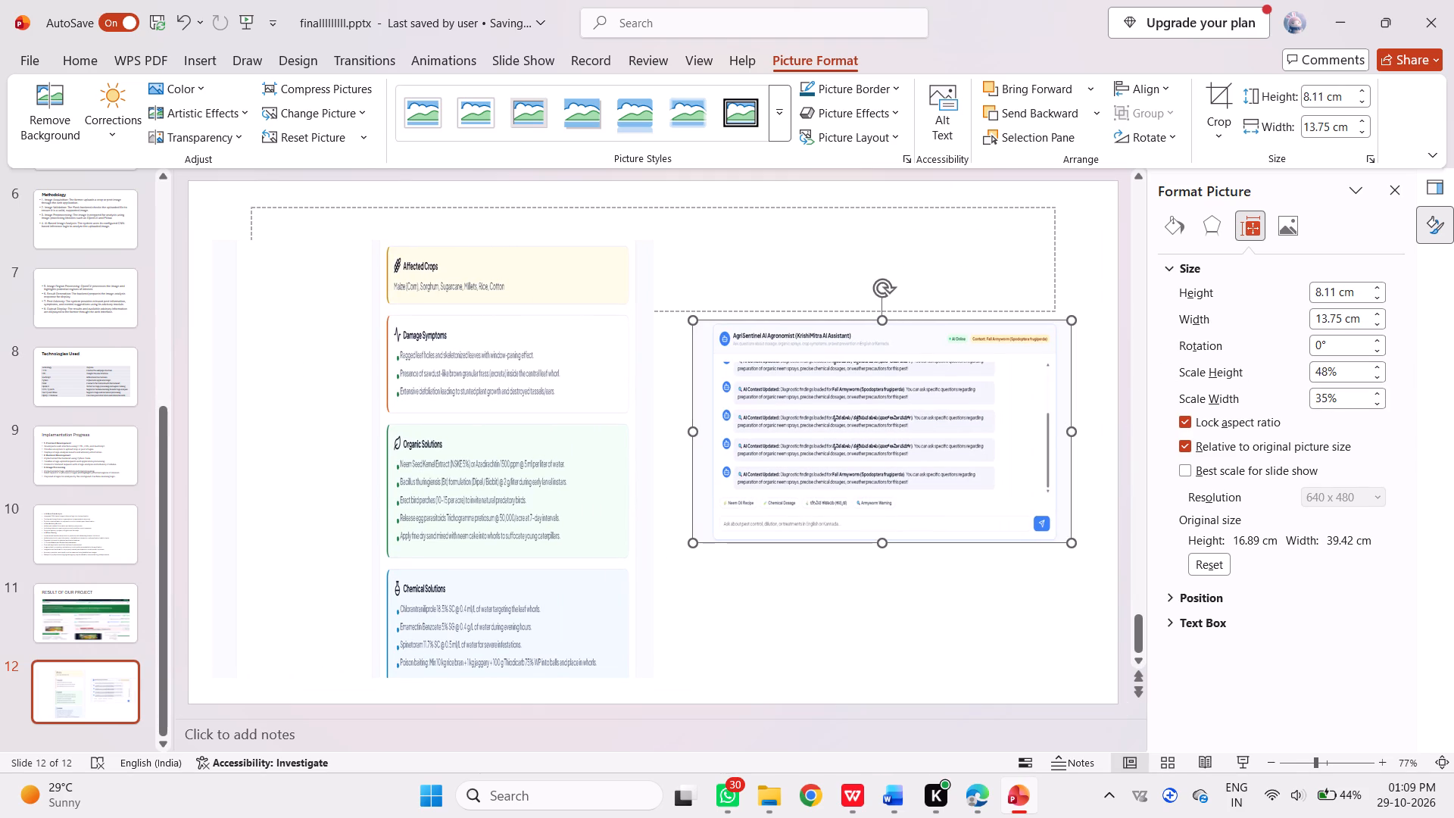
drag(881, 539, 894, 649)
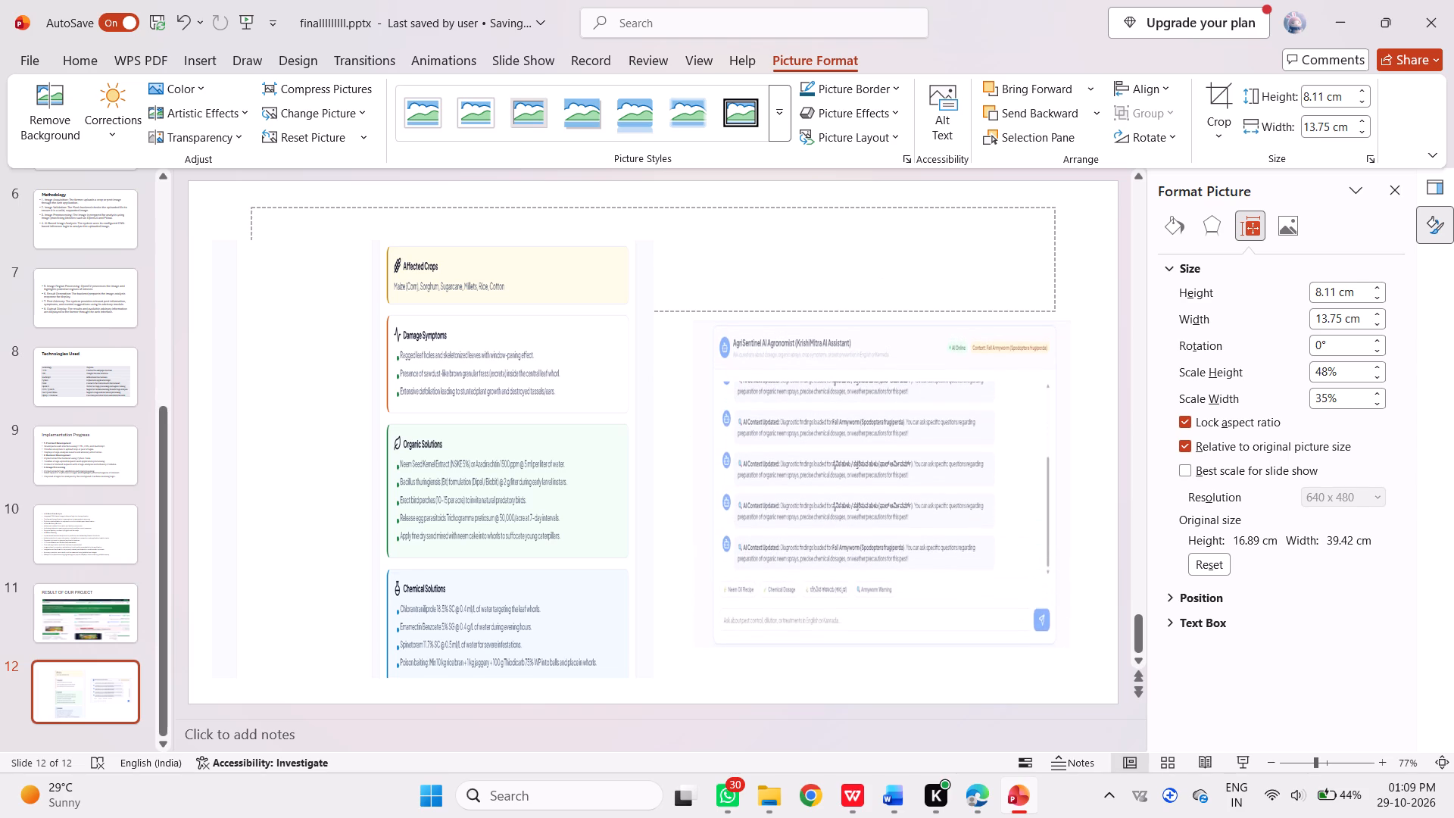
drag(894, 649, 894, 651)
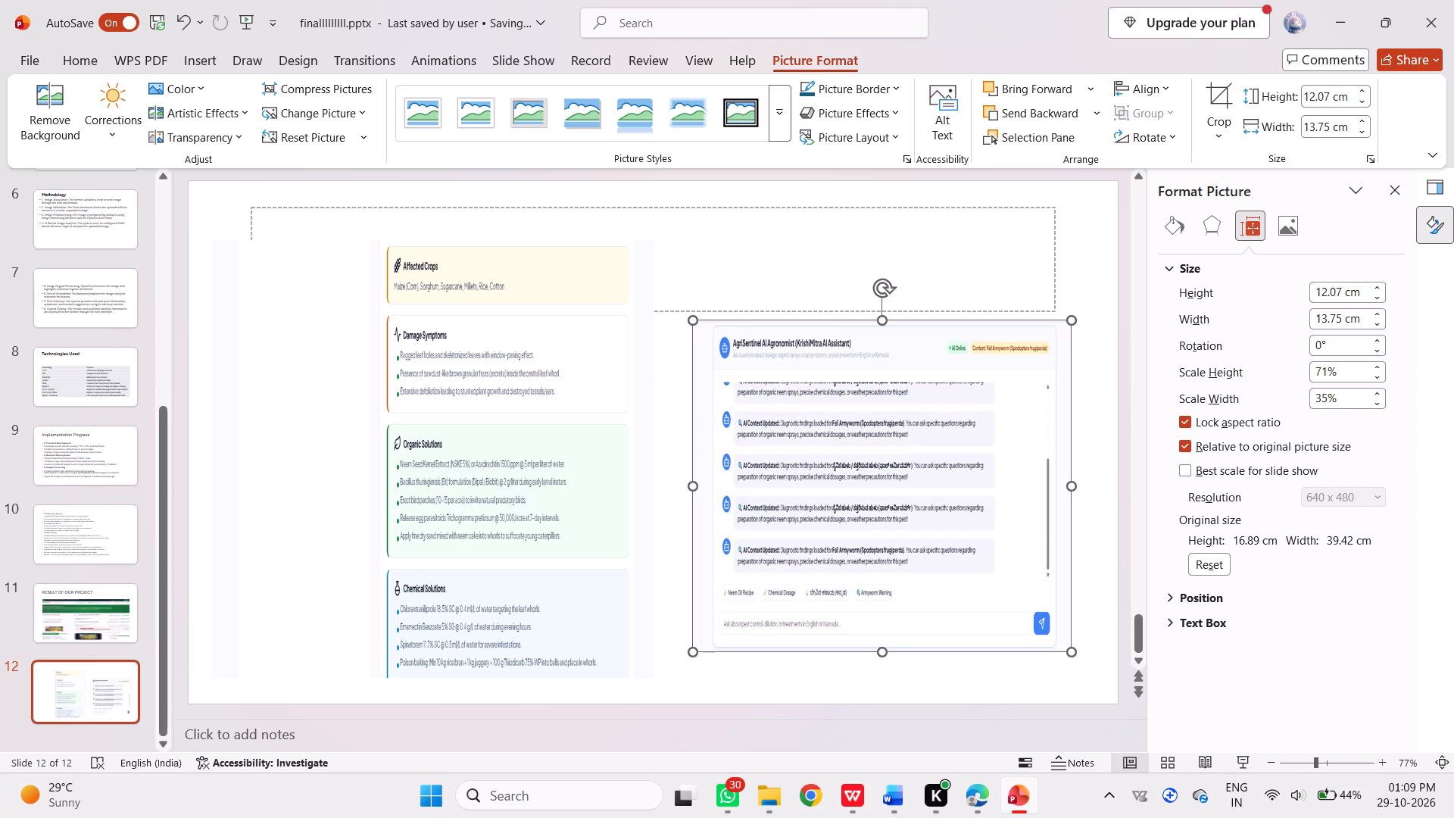
Cut all the AI chat and crop solutions screenshots from slide 12, leaving its content placeholder empty.
right_click(956, 415)
click(1019, 351)
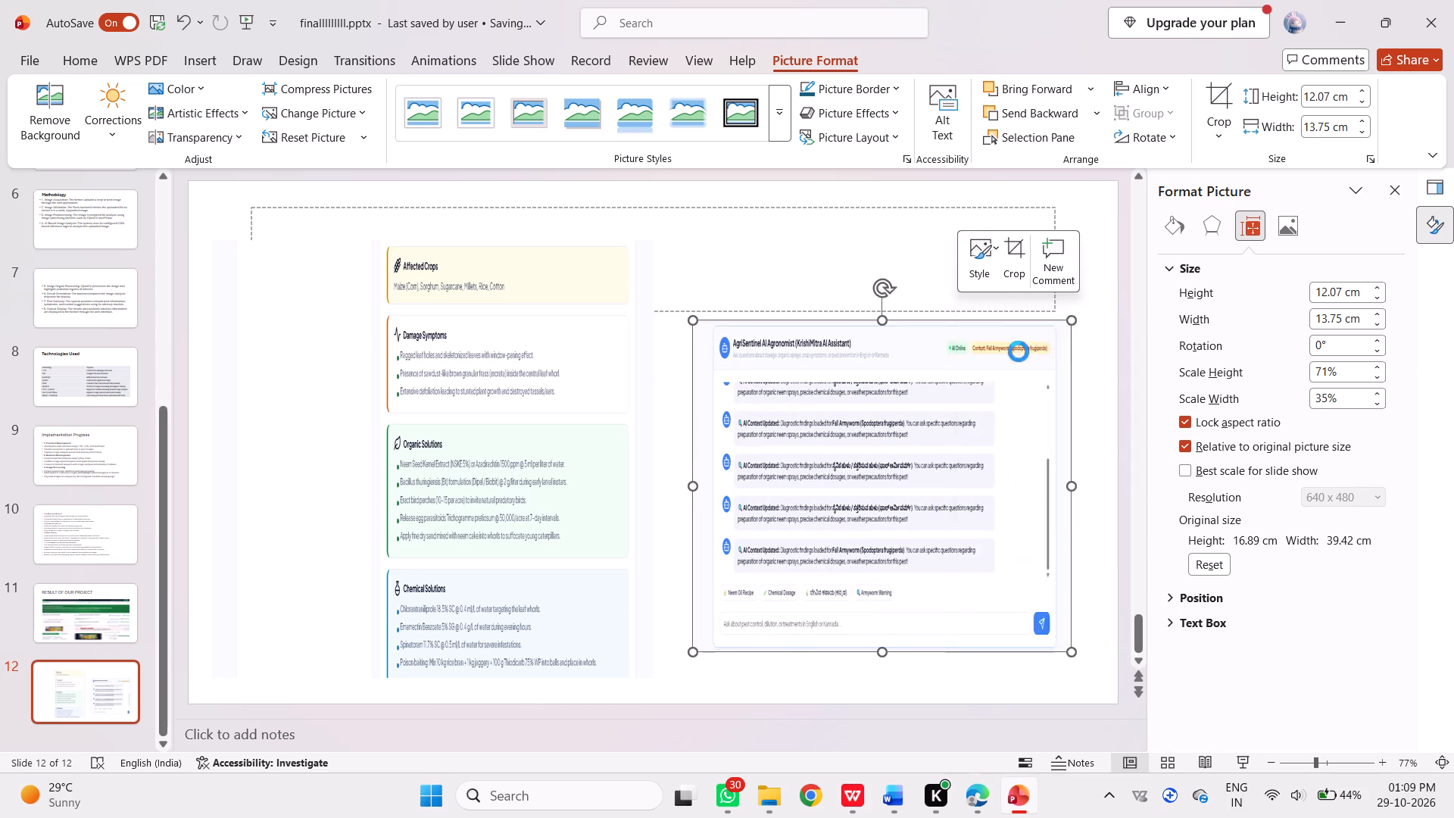
click(629, 364)
click(606, 373)
right_click(606, 373)
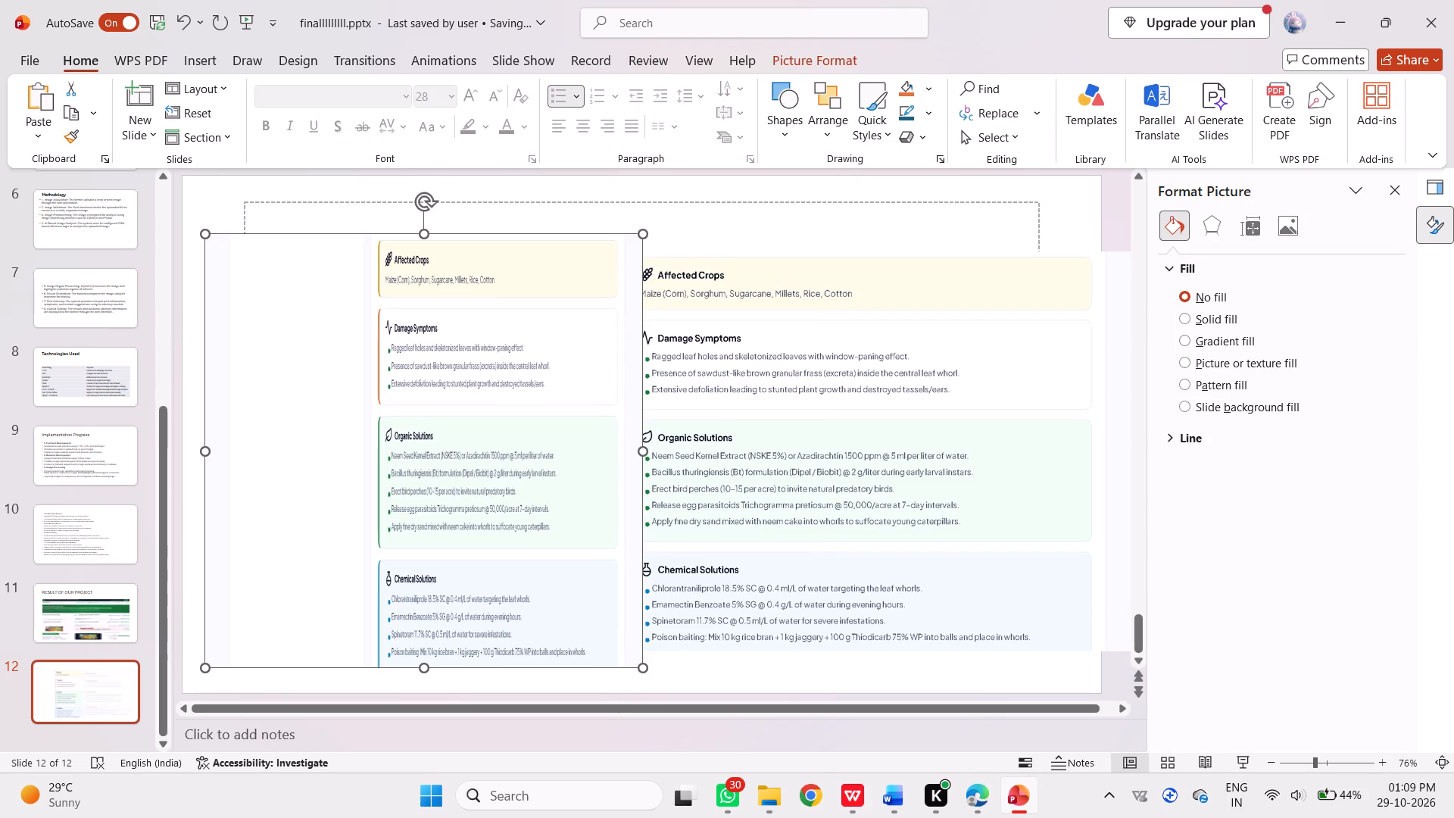
click(650, 348)
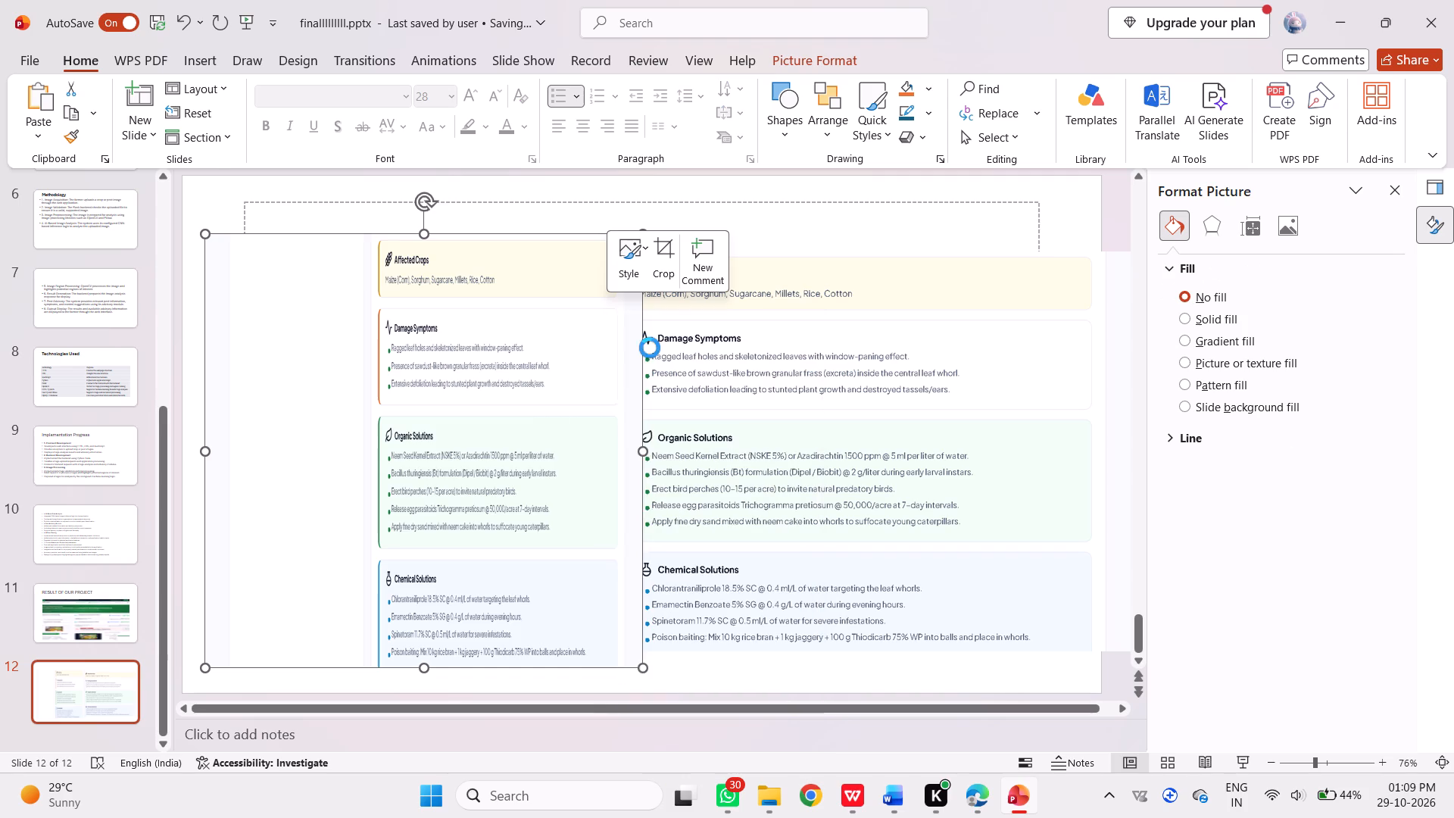
right_click(685, 370)
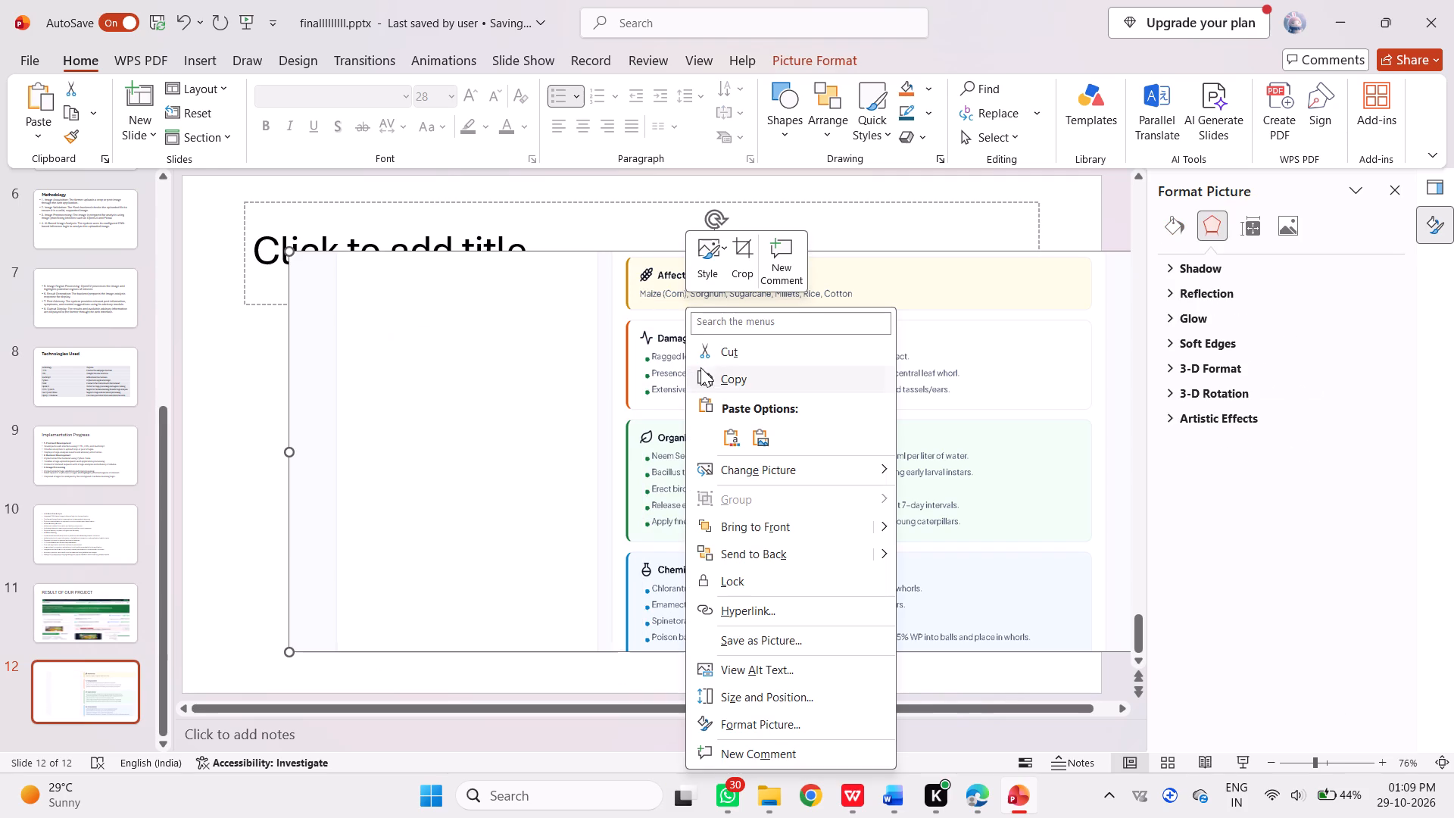
click(738, 348)
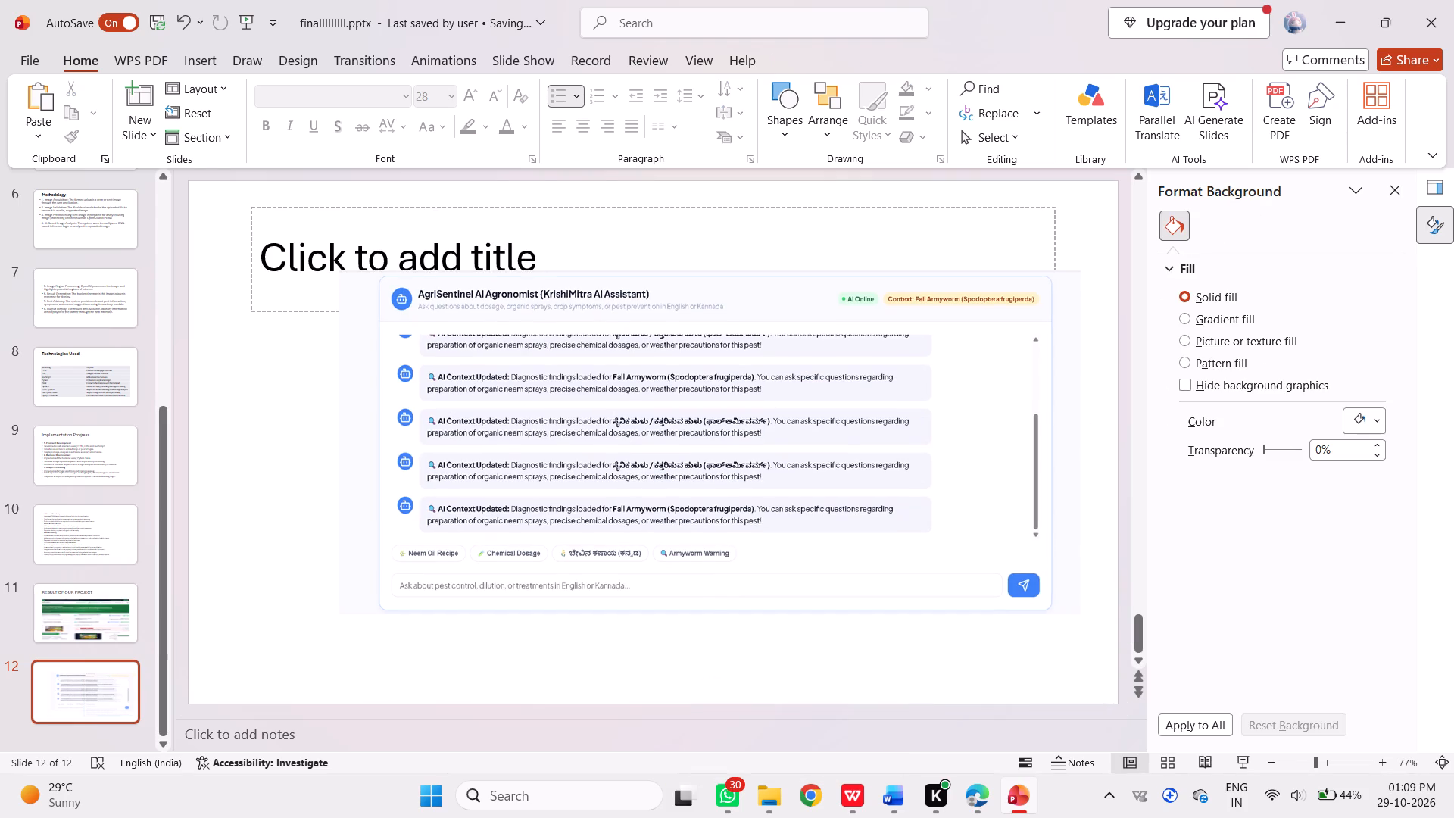
right_click(700, 379)
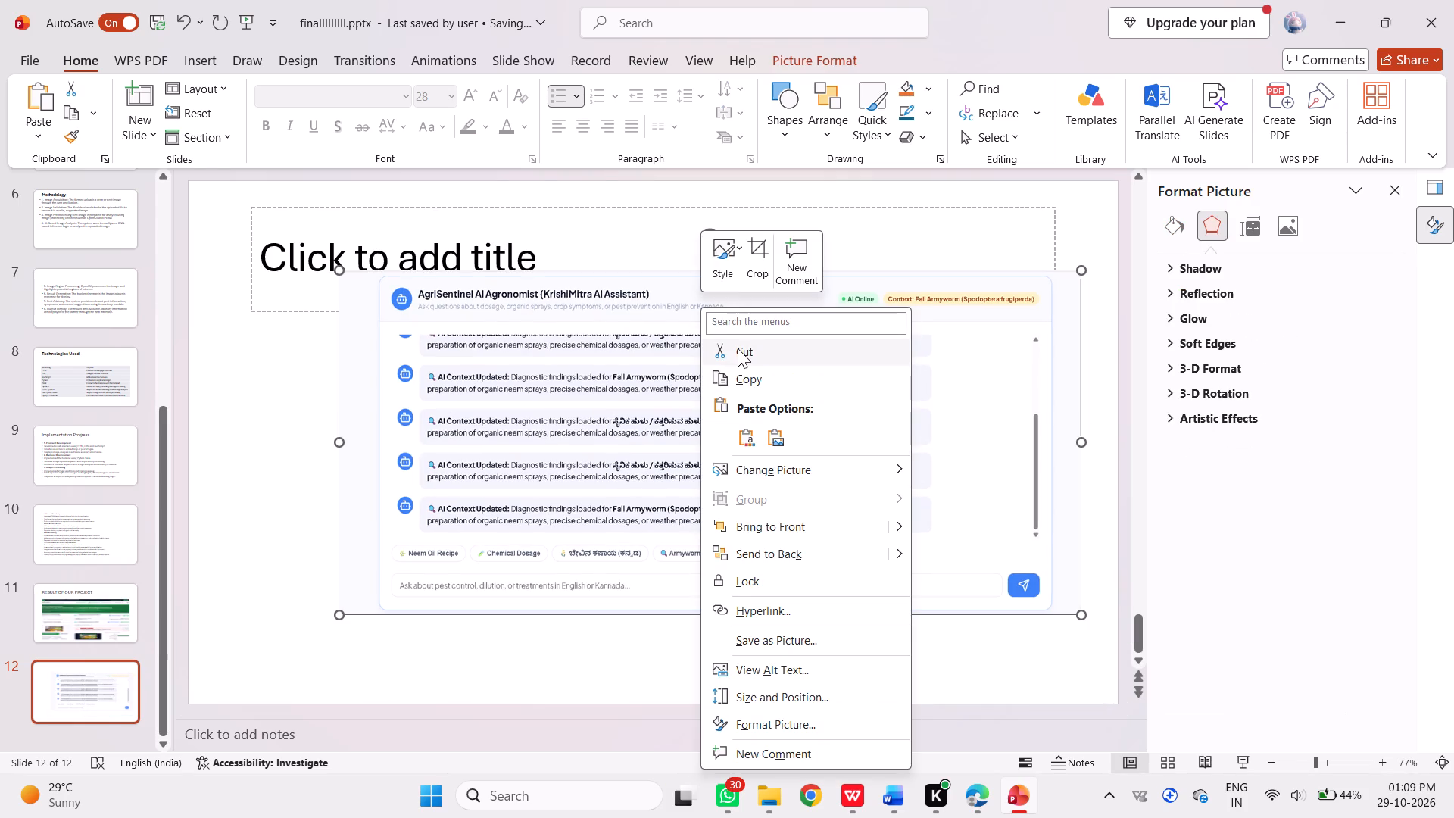
click(738, 348)
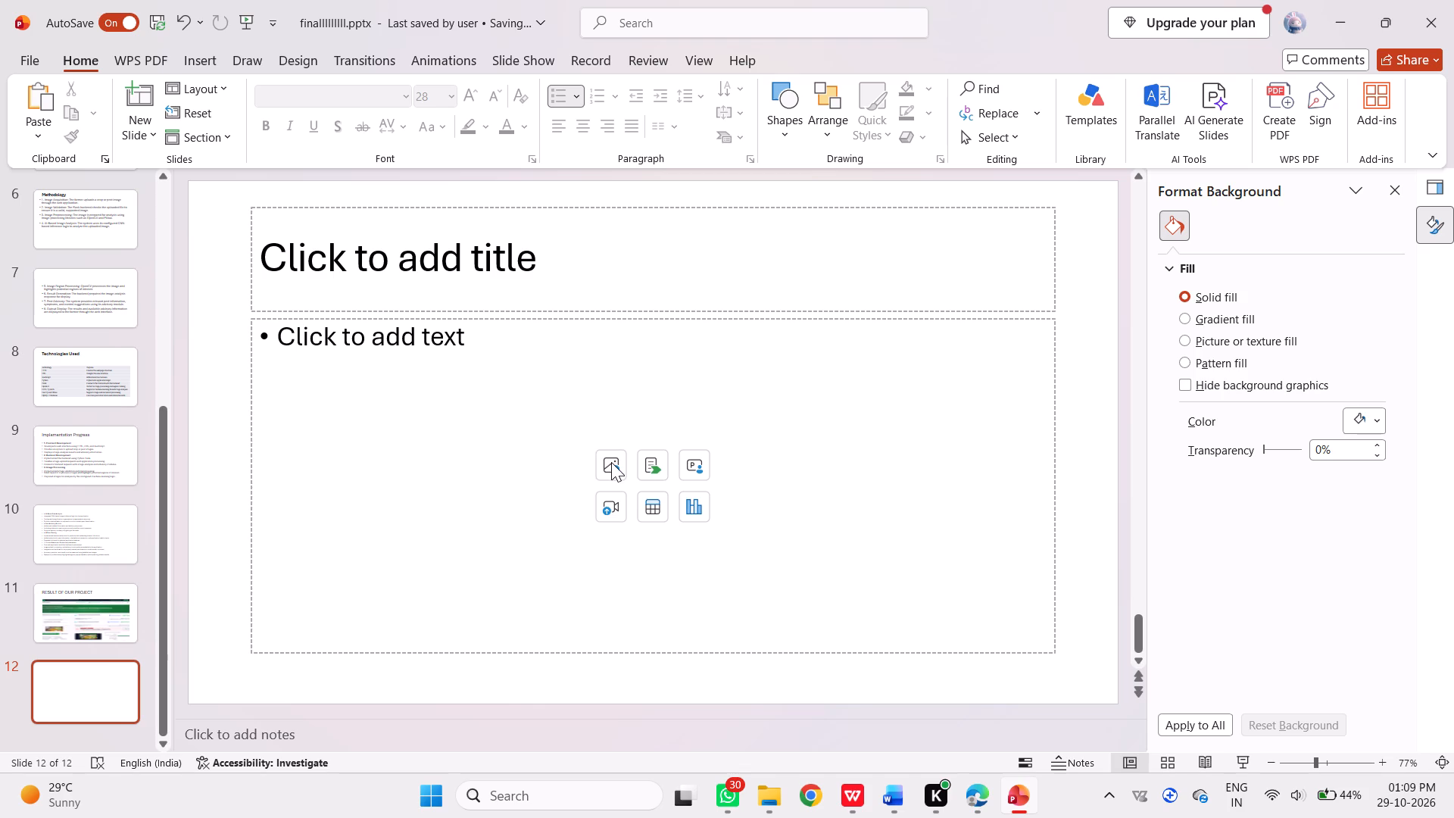
Insert the picture i1 from the Desktop folder into slide 12's empty content placeholder.
click(611, 462)
click(637, 485)
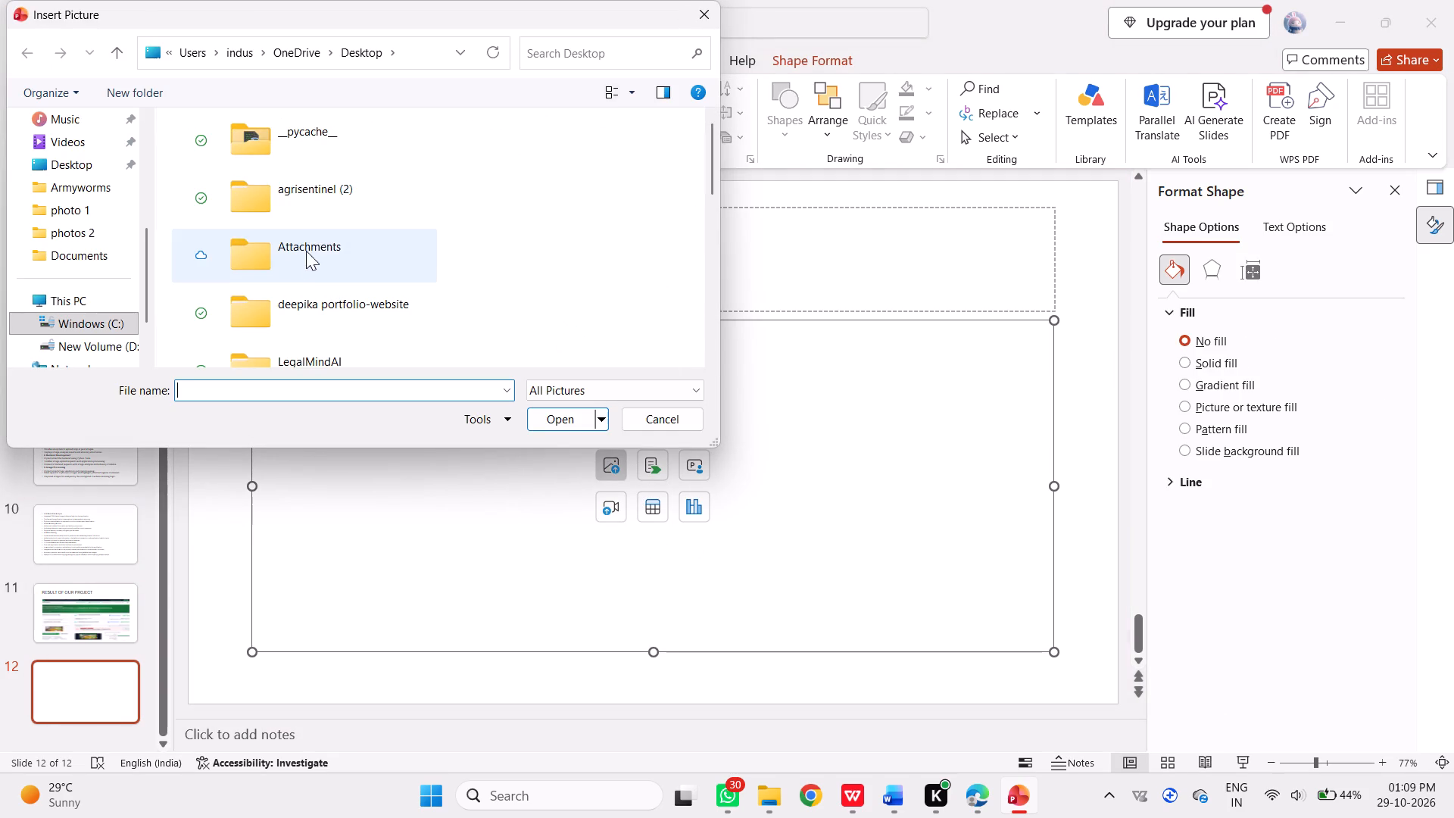
scroll(327, 314, down, 4)
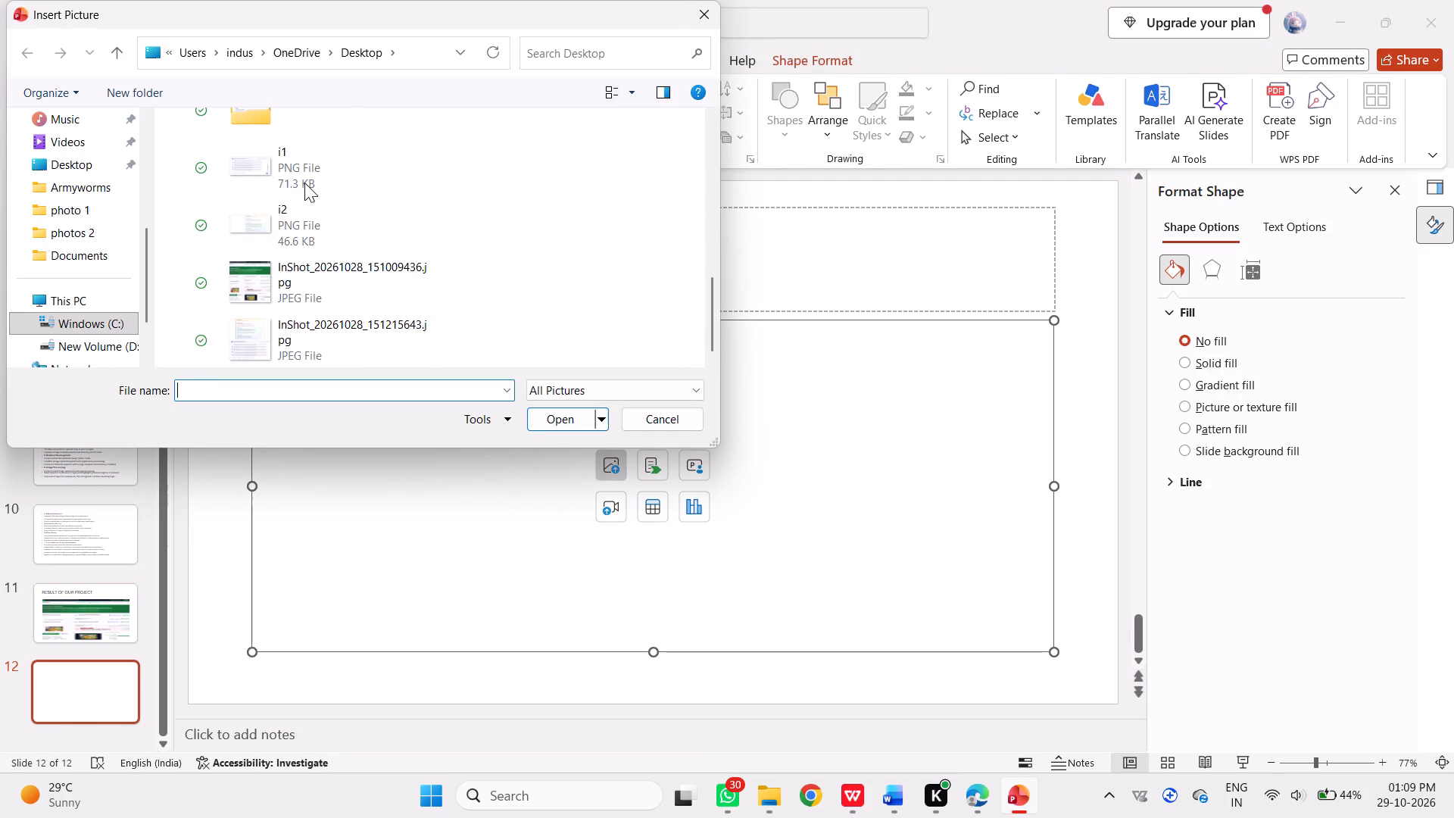
double_click(304, 175)
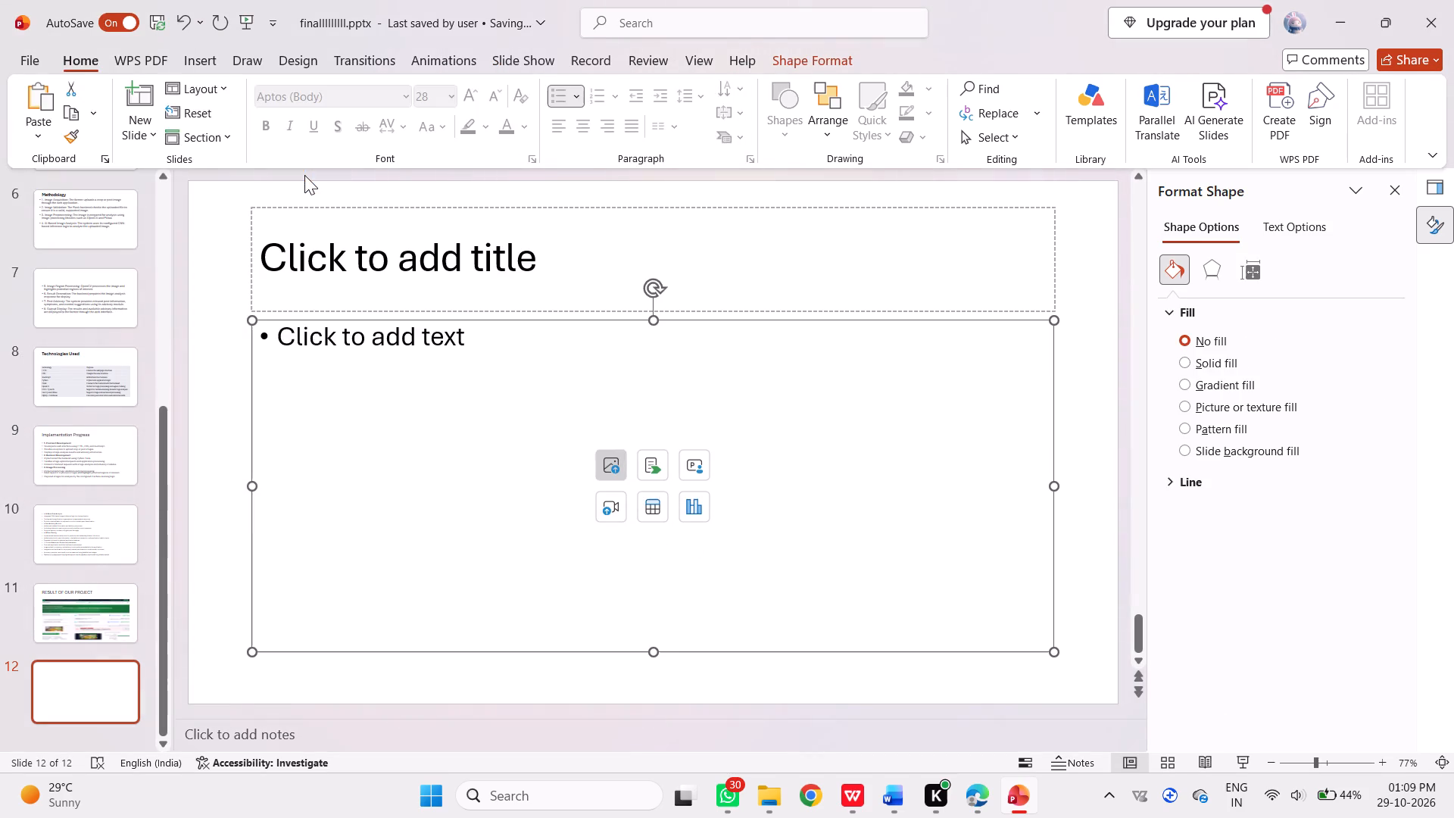
Narrow the AI Agronomist chat screenshot from its left side to about 15.11 cm wide.
drag(261, 485, 544, 482)
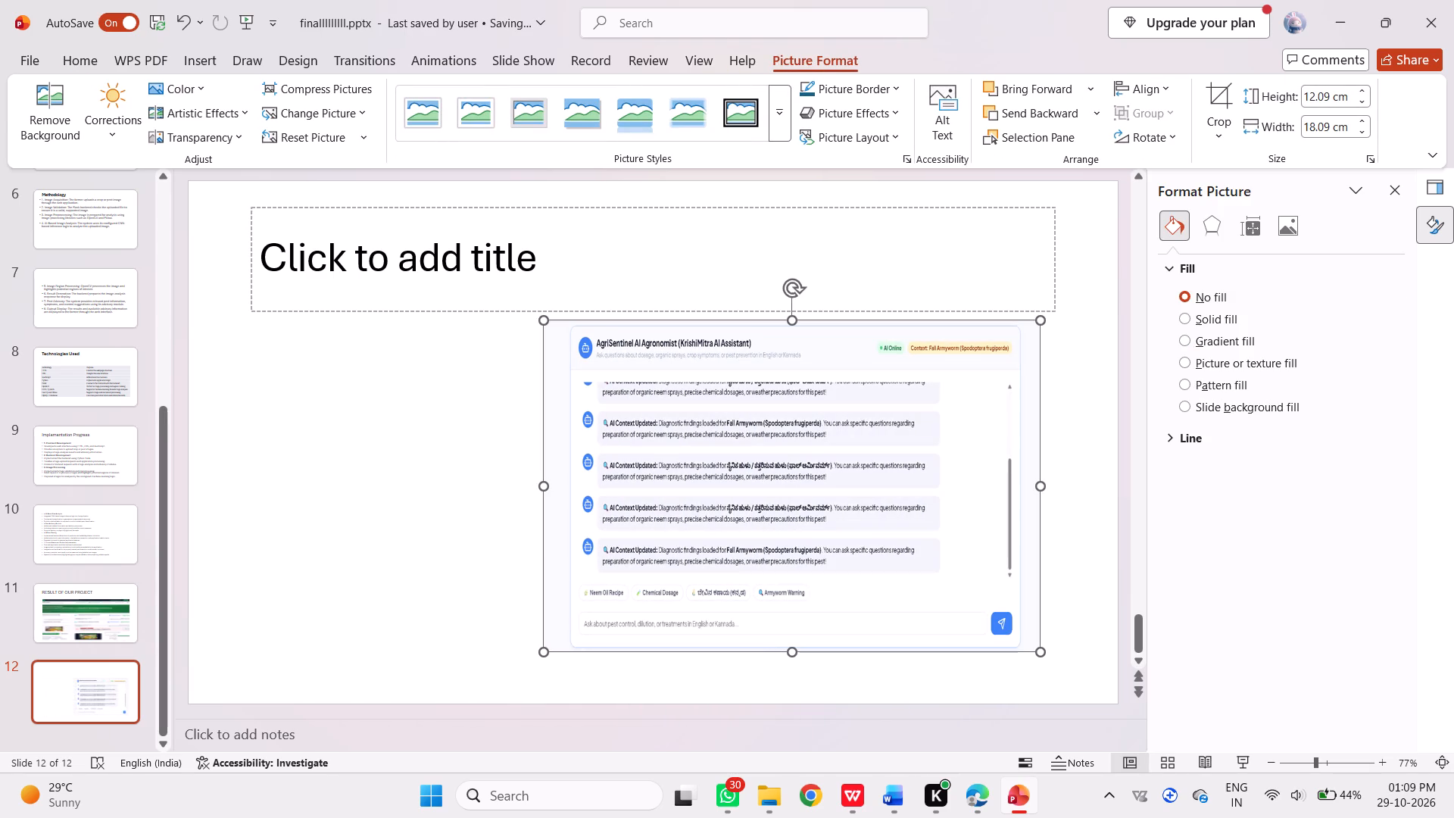
drag(545, 484, 627, 510)
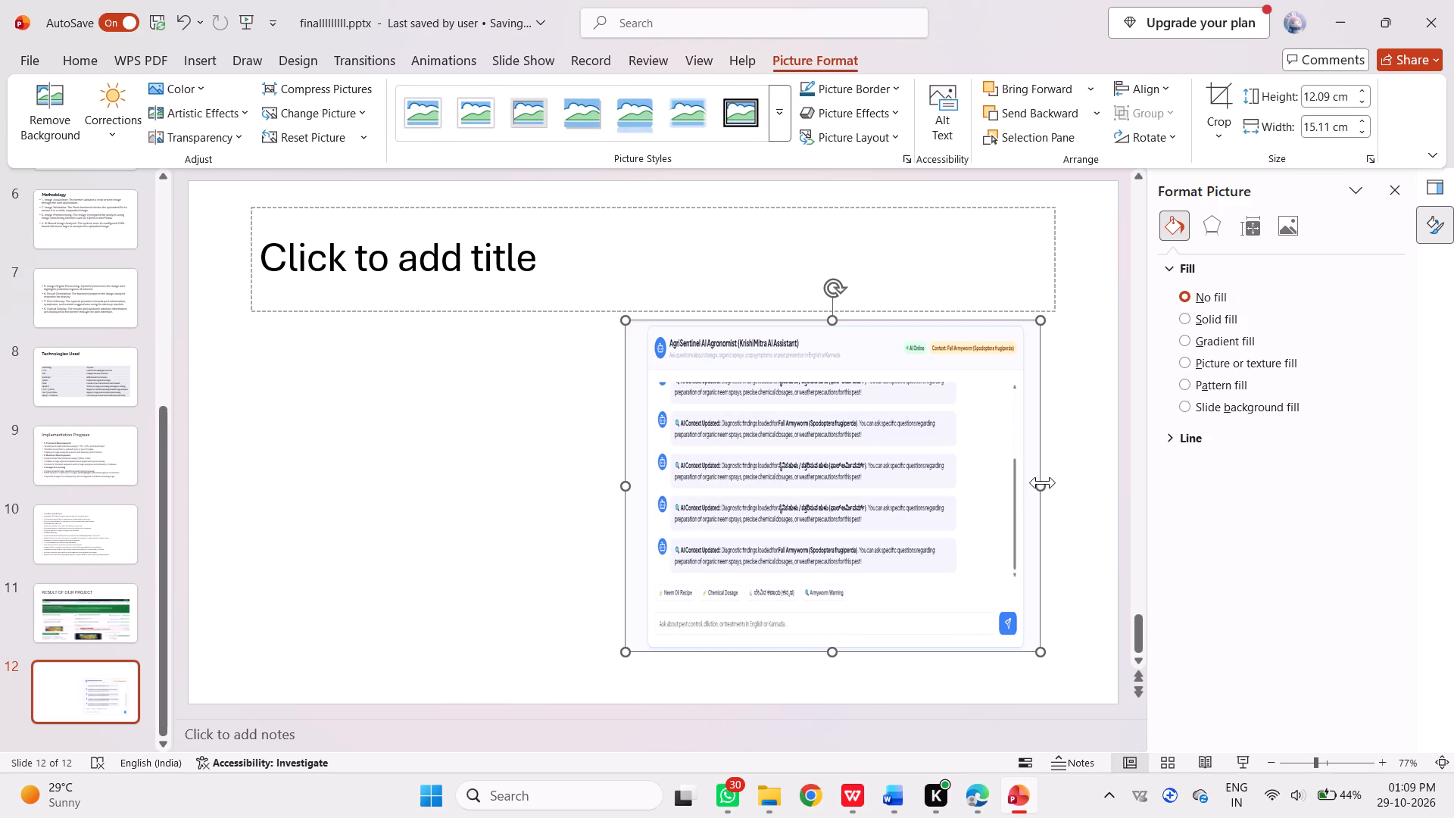
Enlarge the AI Agronomist chat screenshot on slide 12 to about 17.67 cm wide and 13.54 cm high.
drag(1043, 482, 1099, 495)
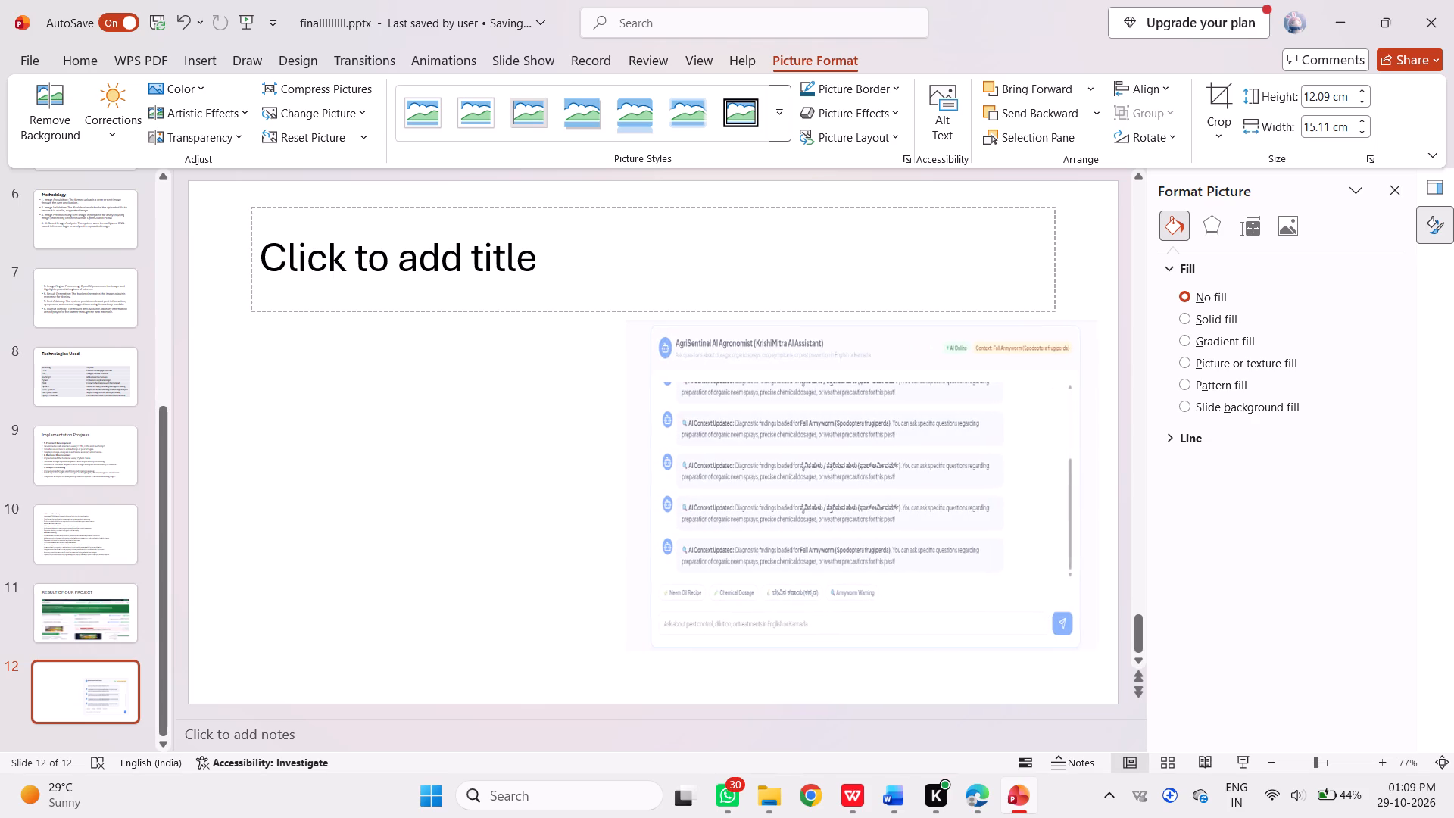
drag(1099, 495, 1110, 495)
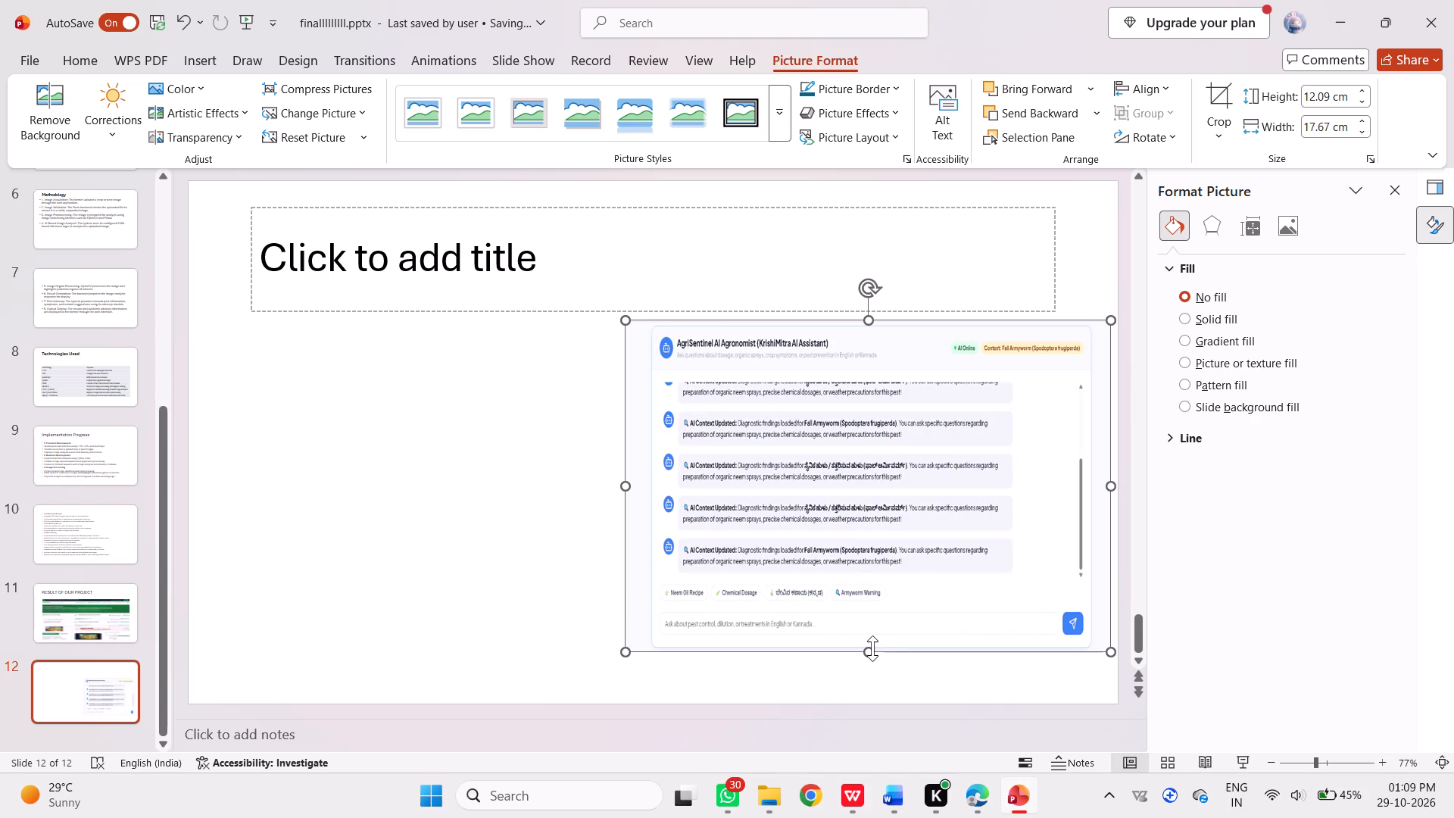
drag(872, 648, 870, 681)
drag(871, 320, 872, 304)
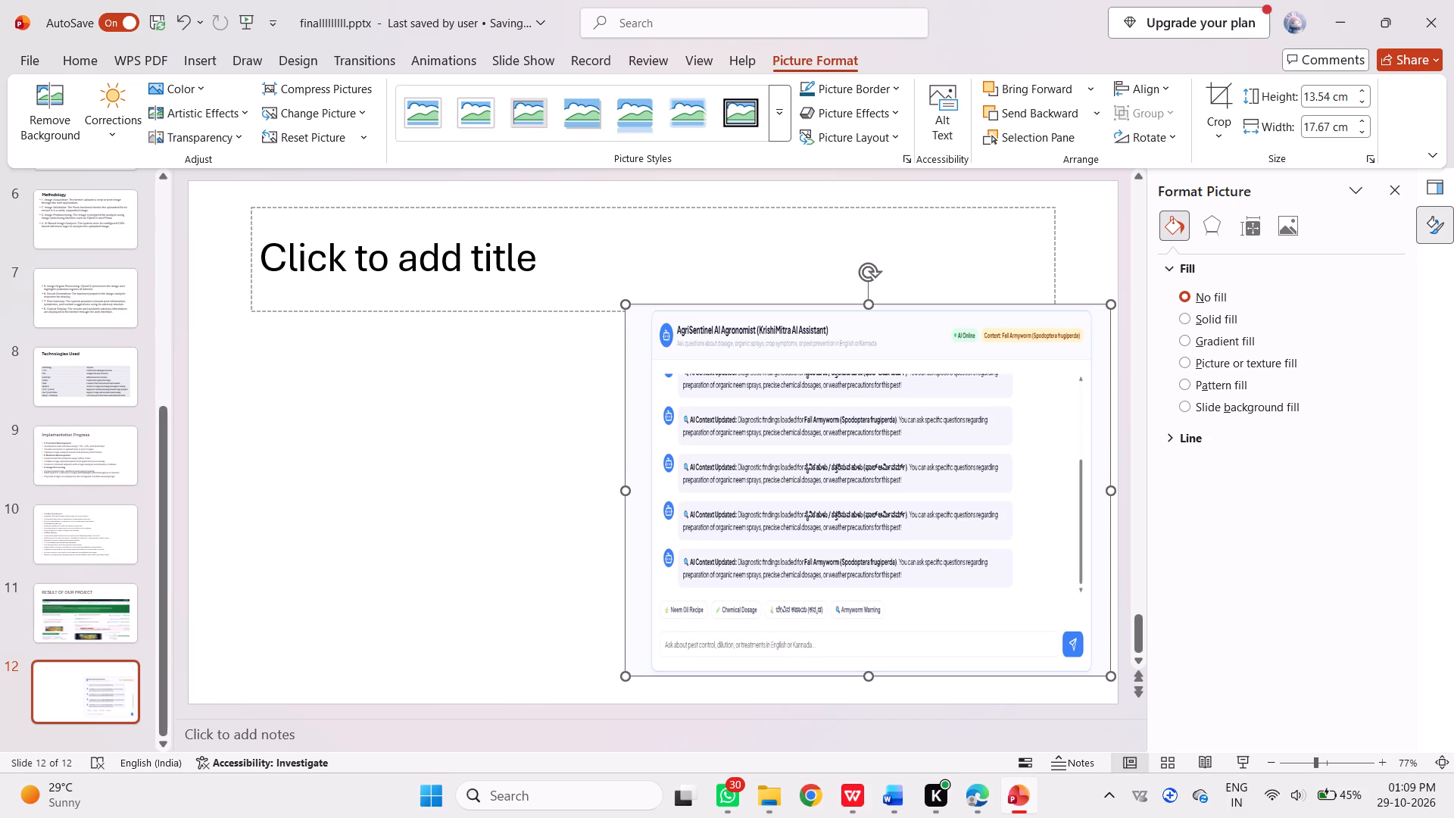
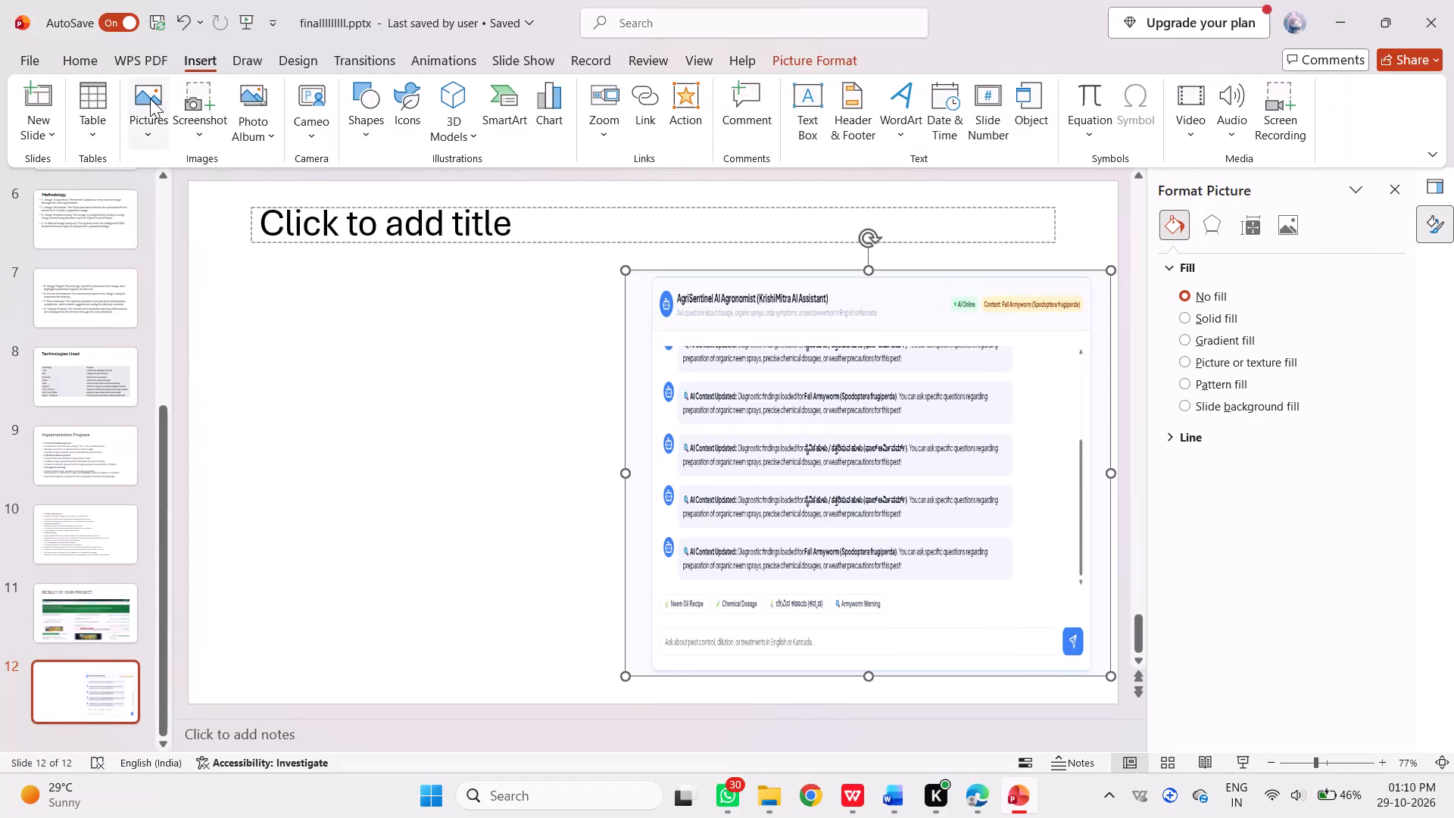
Insert the picture I3, showing the affected crops and solutions, from the Desktop folder onto slide 12.
click(150, 98)
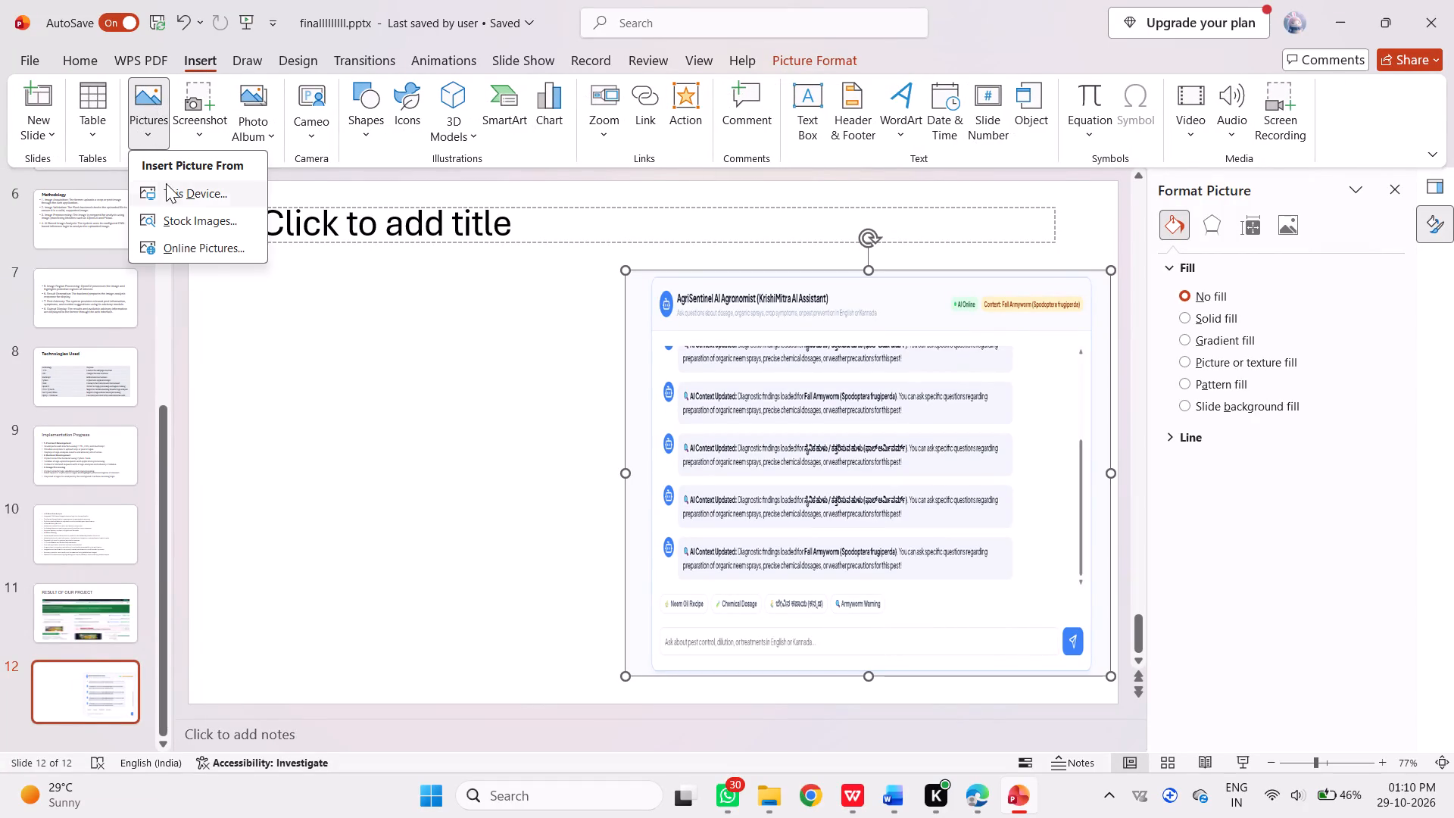
click(167, 184)
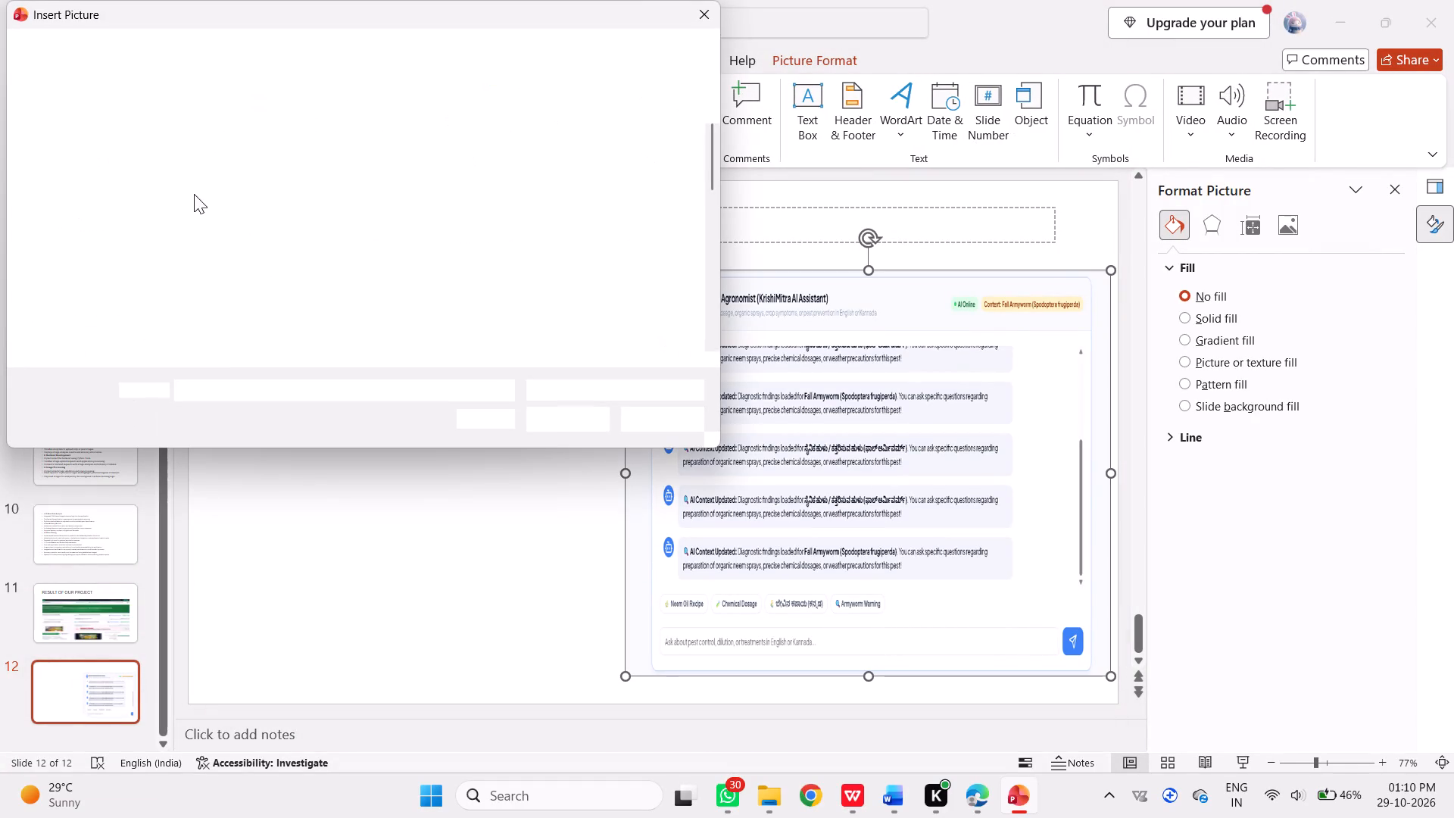
scroll(381, 200, down, 16)
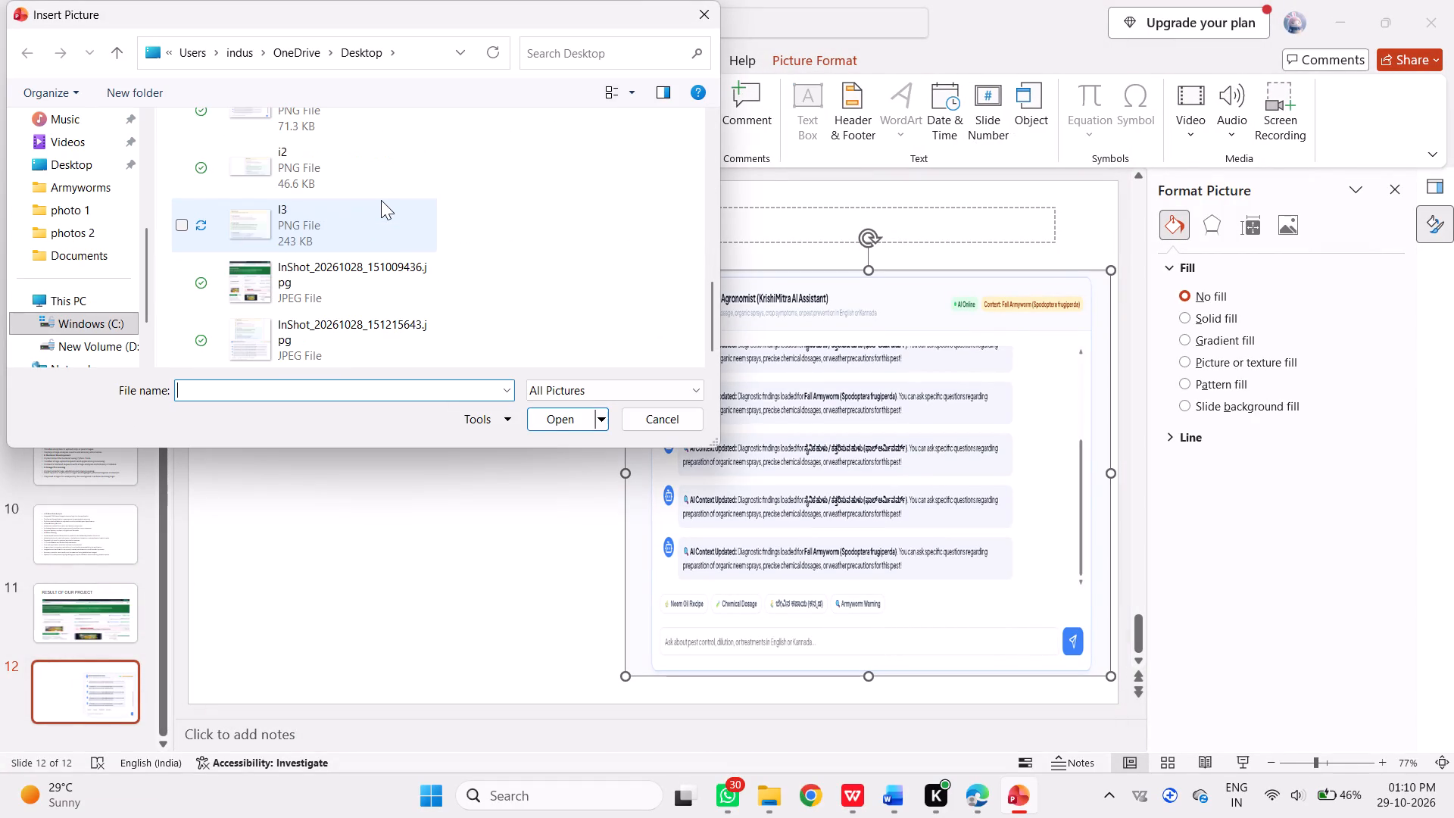
scroll(381, 200, down, 9)
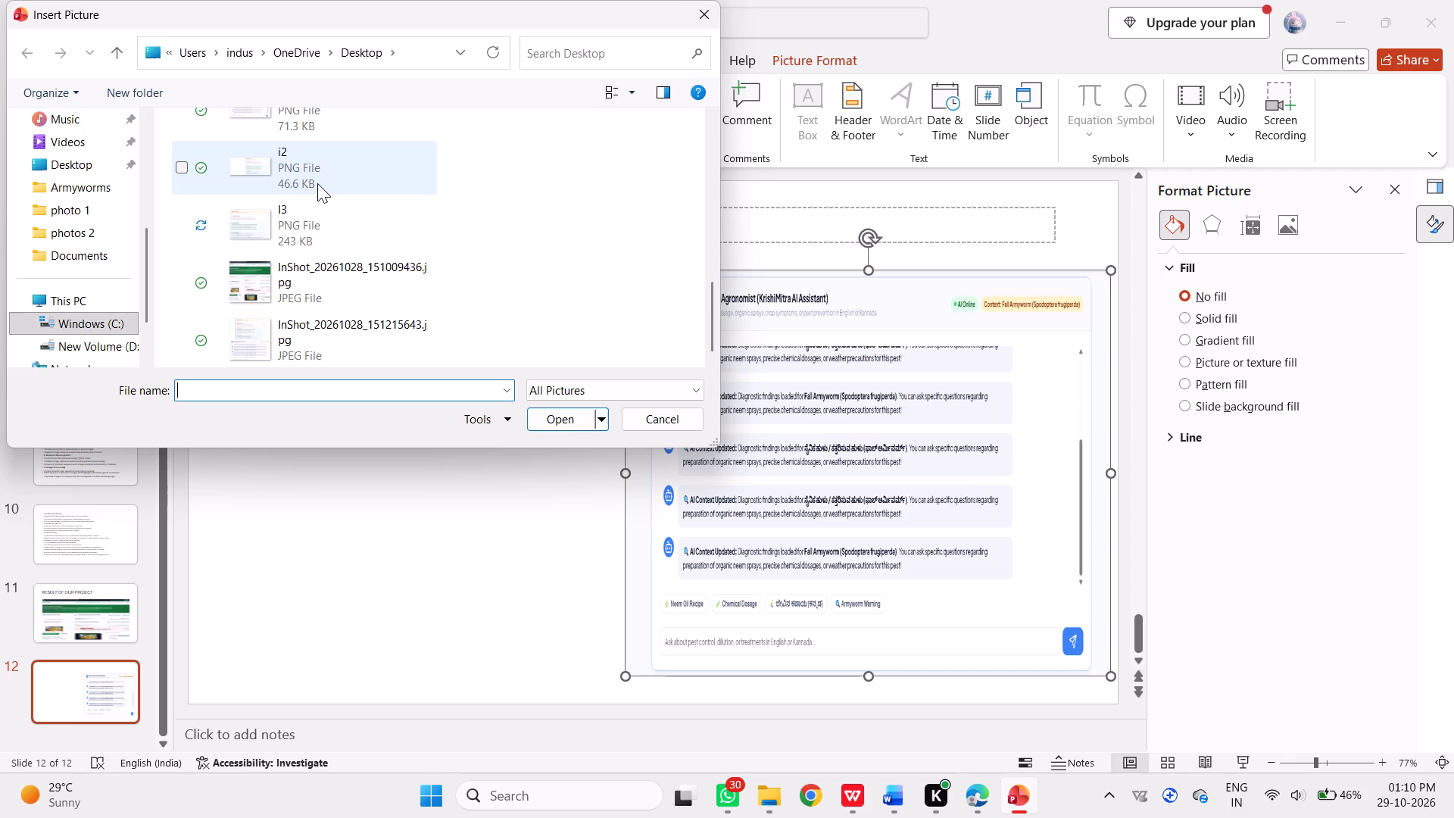
scroll(317, 183, up, 2)
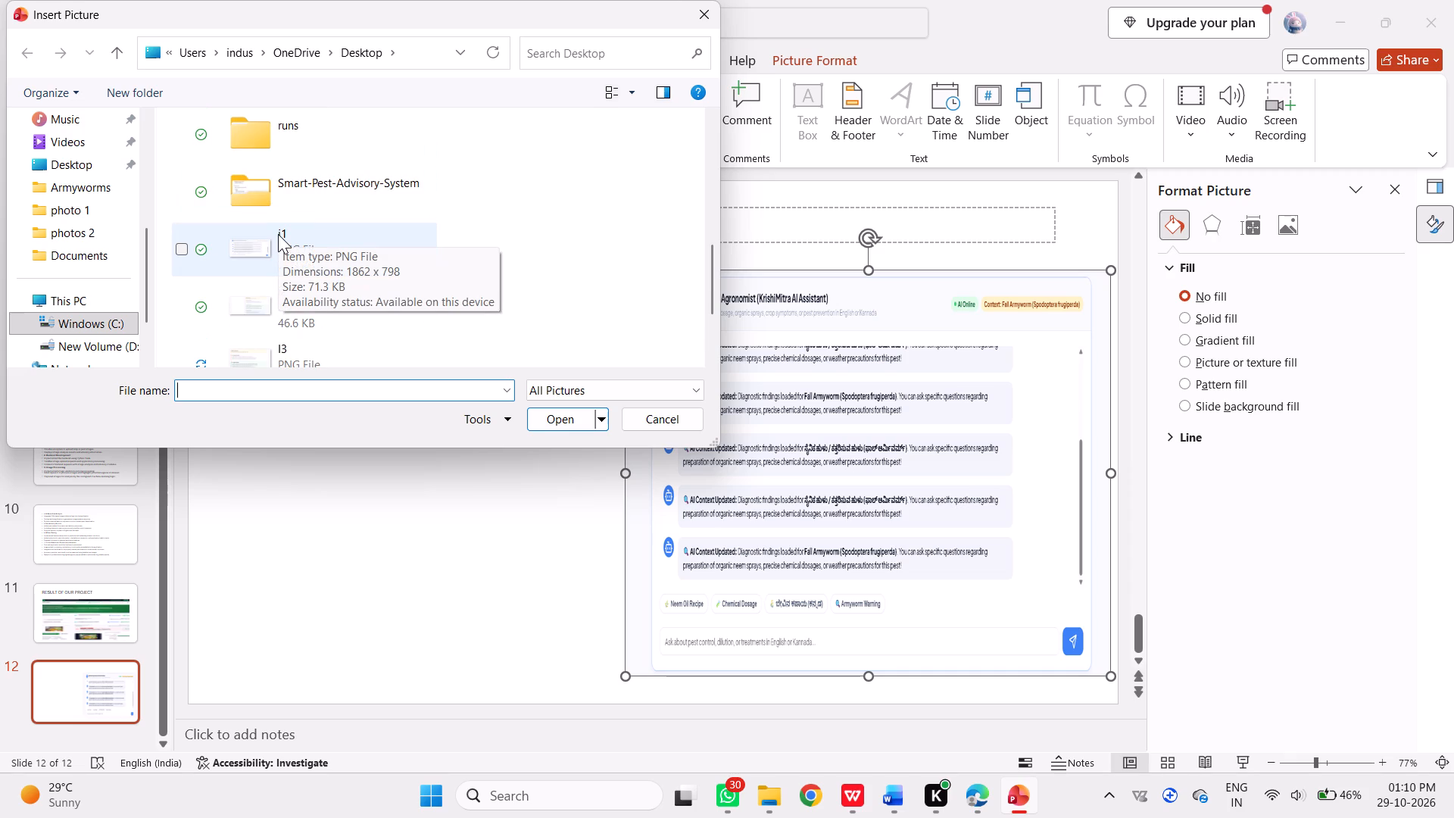
click(275, 348)
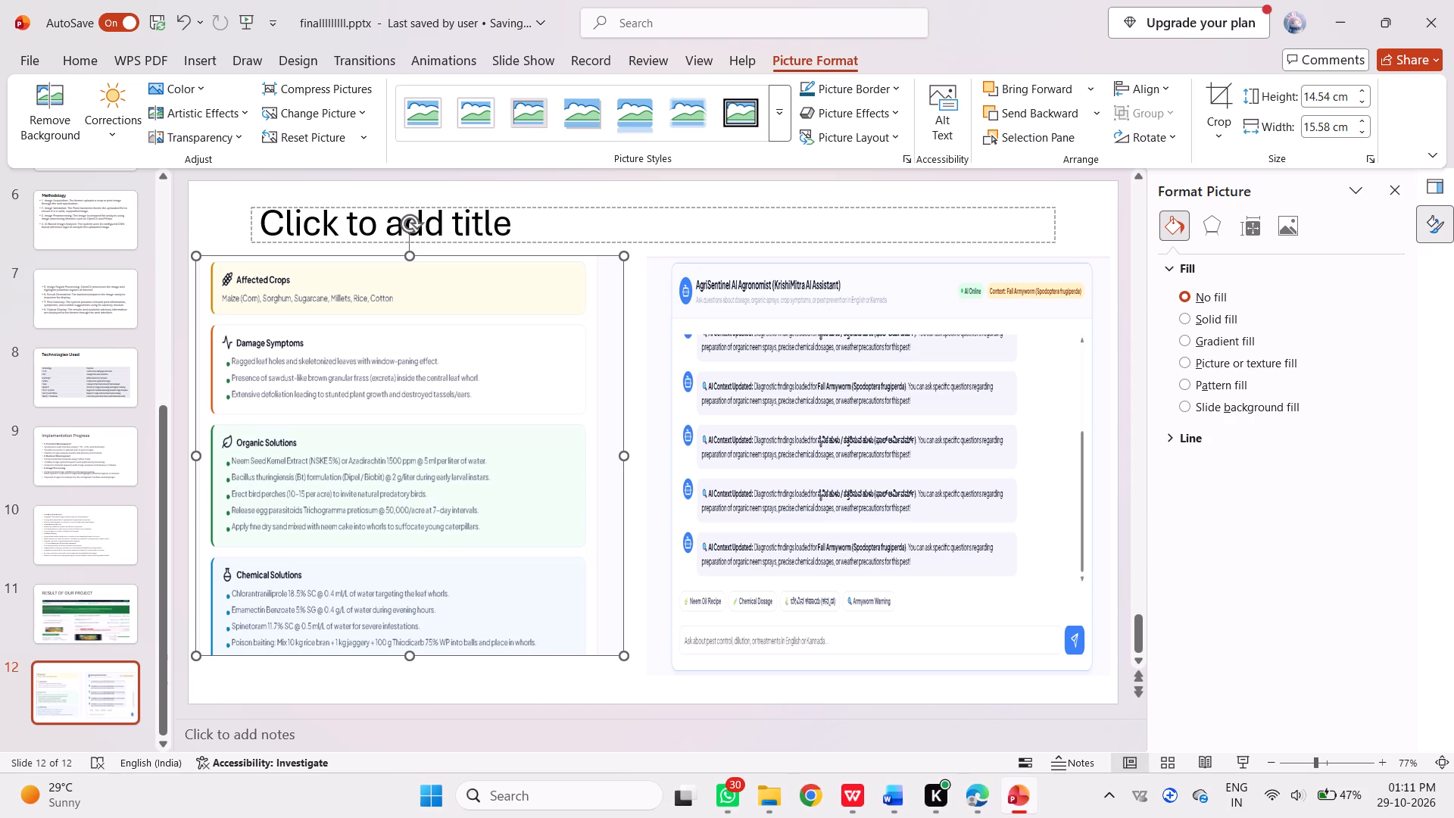
click(910, 663)
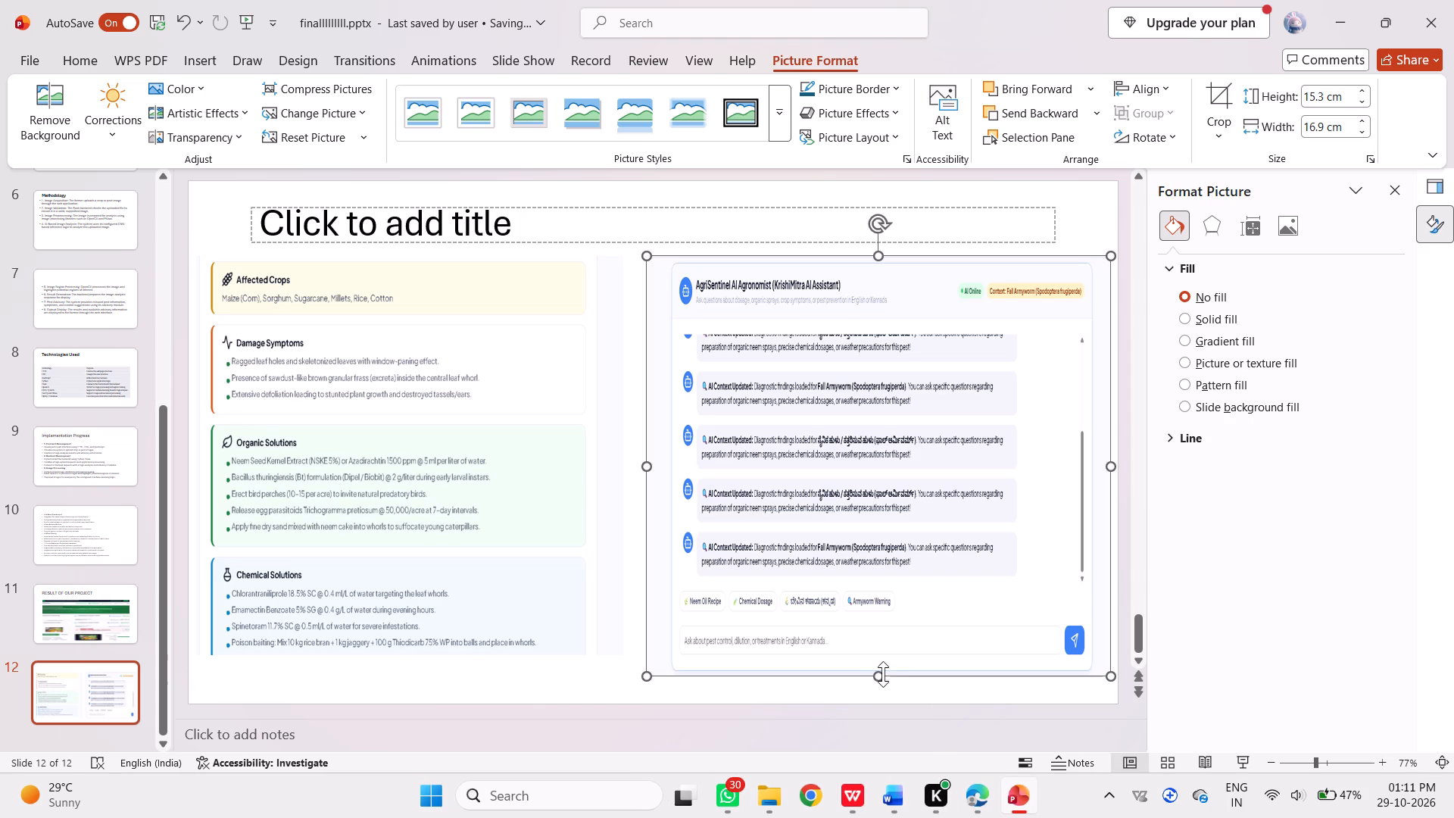
drag(880, 678, 878, 655)
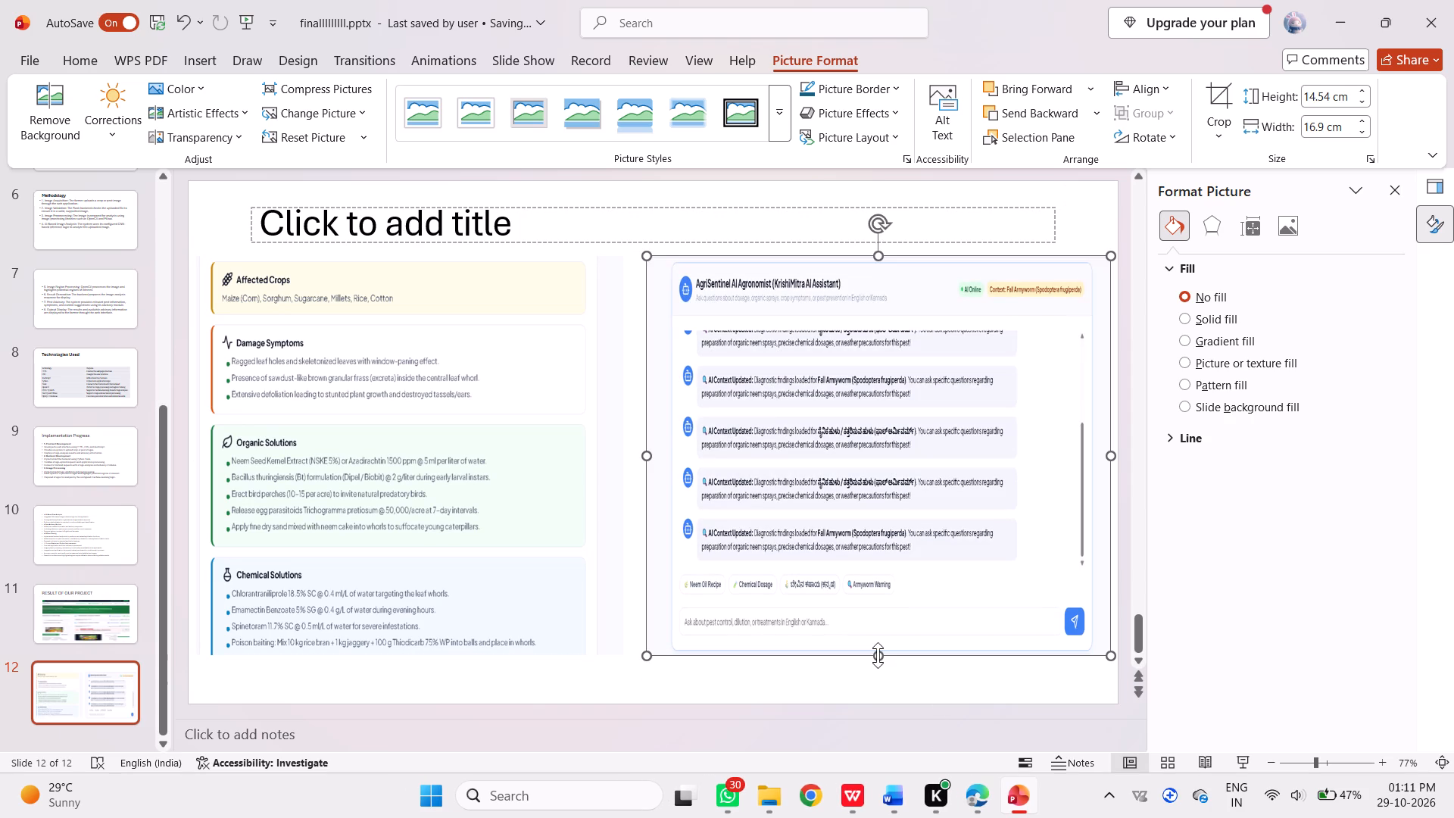
drag(878, 655, 877, 648)
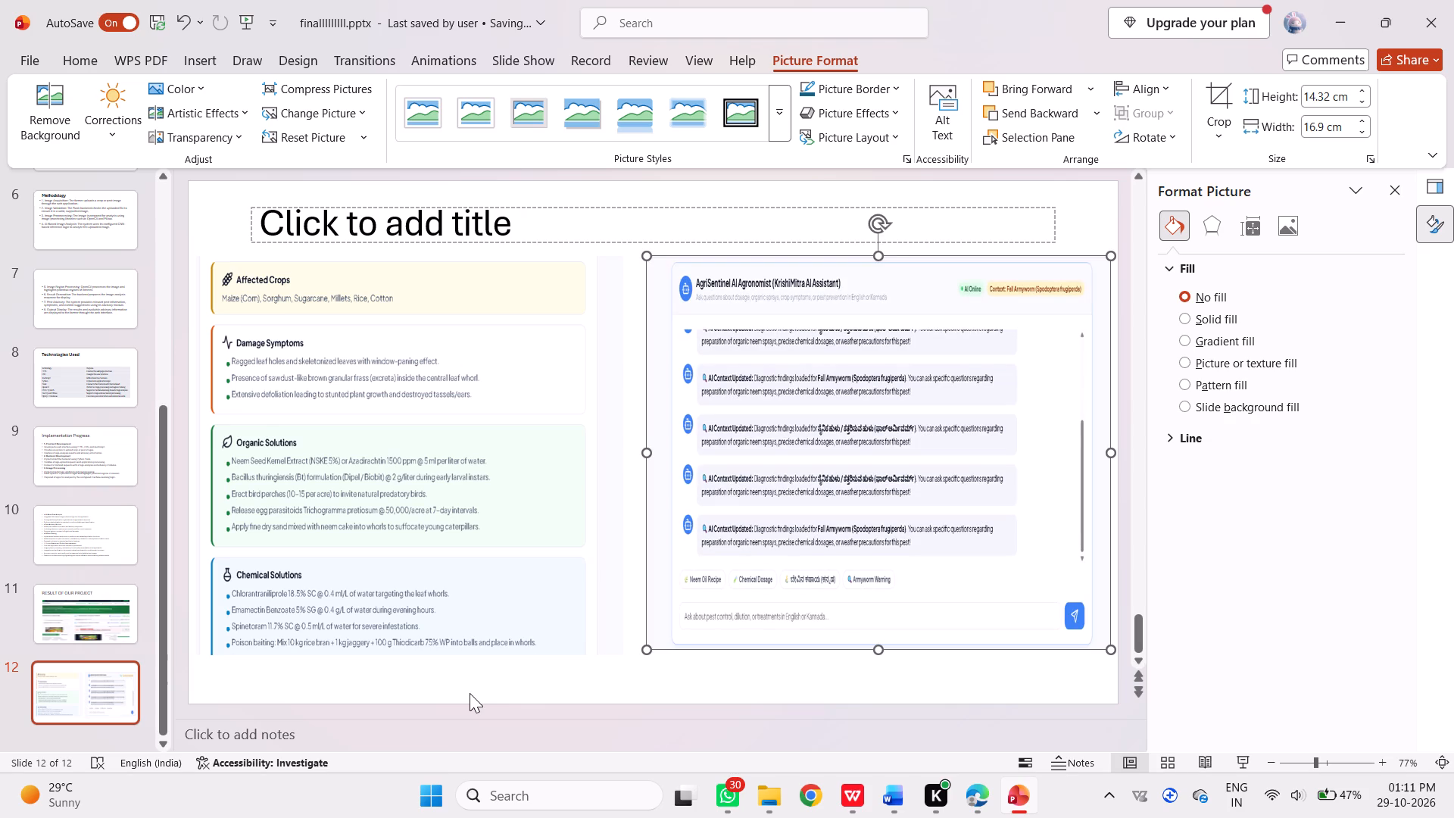
click(418, 606)
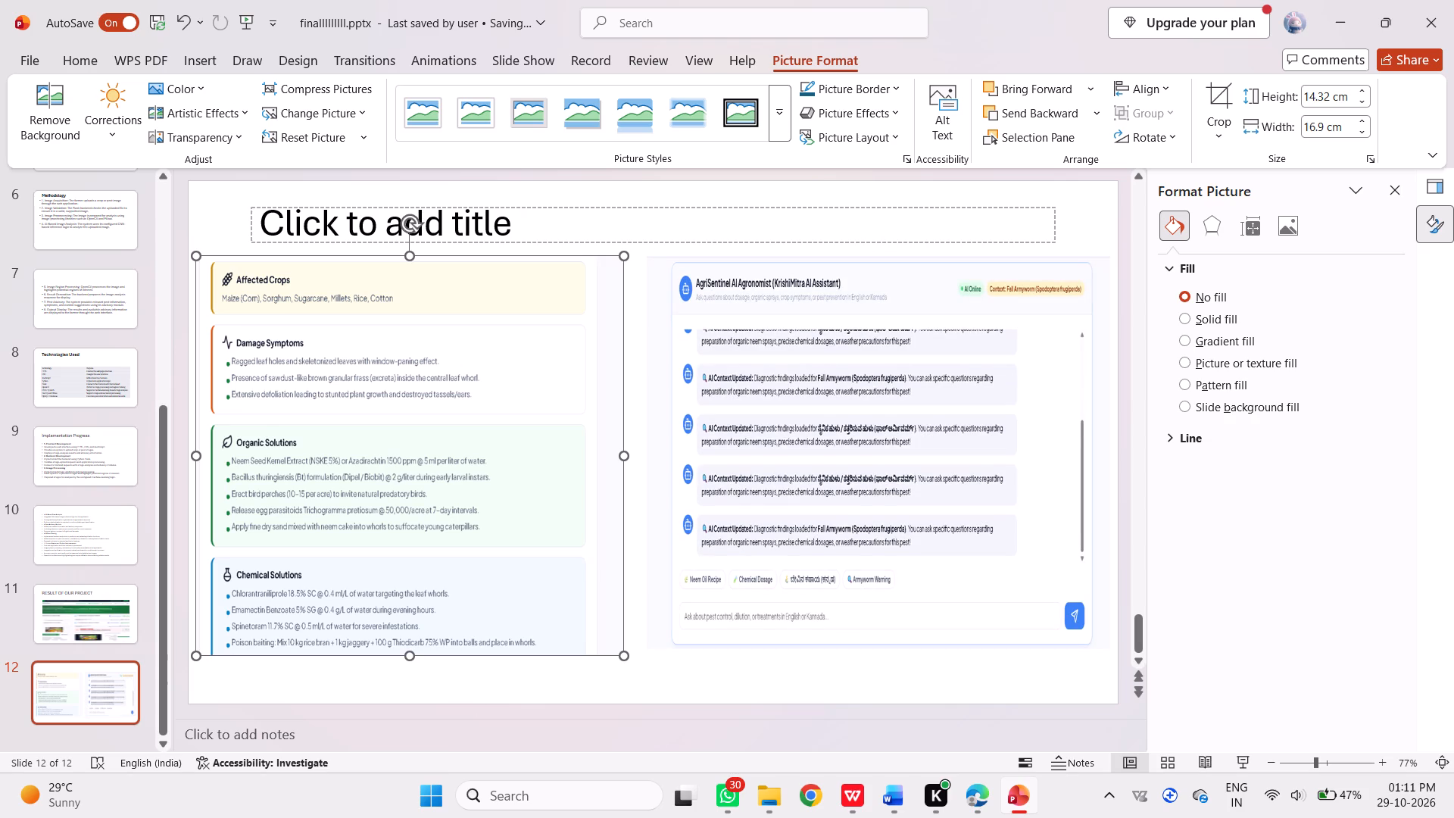
drag(407, 653, 407, 647)
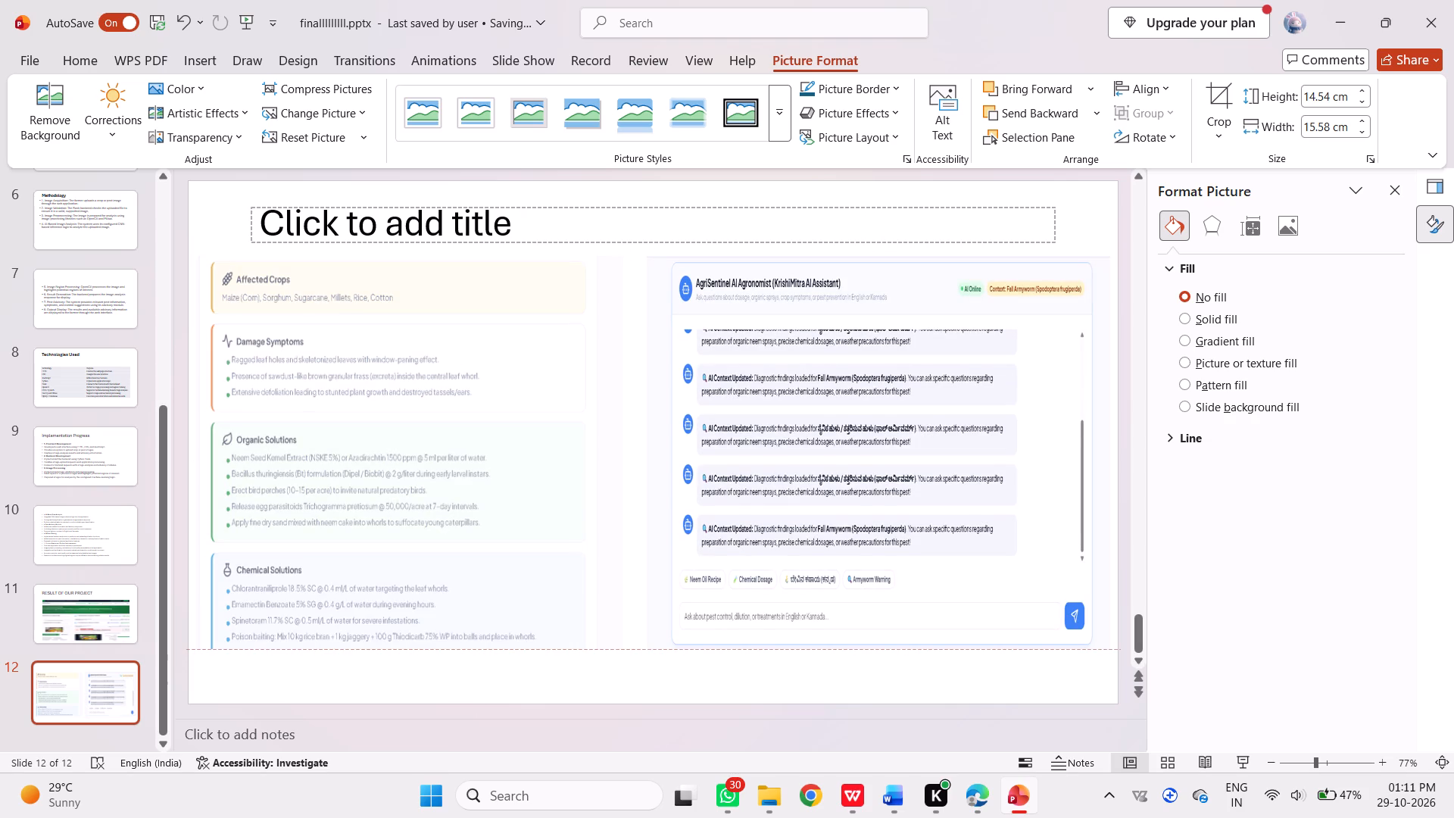
drag(407, 647, 408, 645)
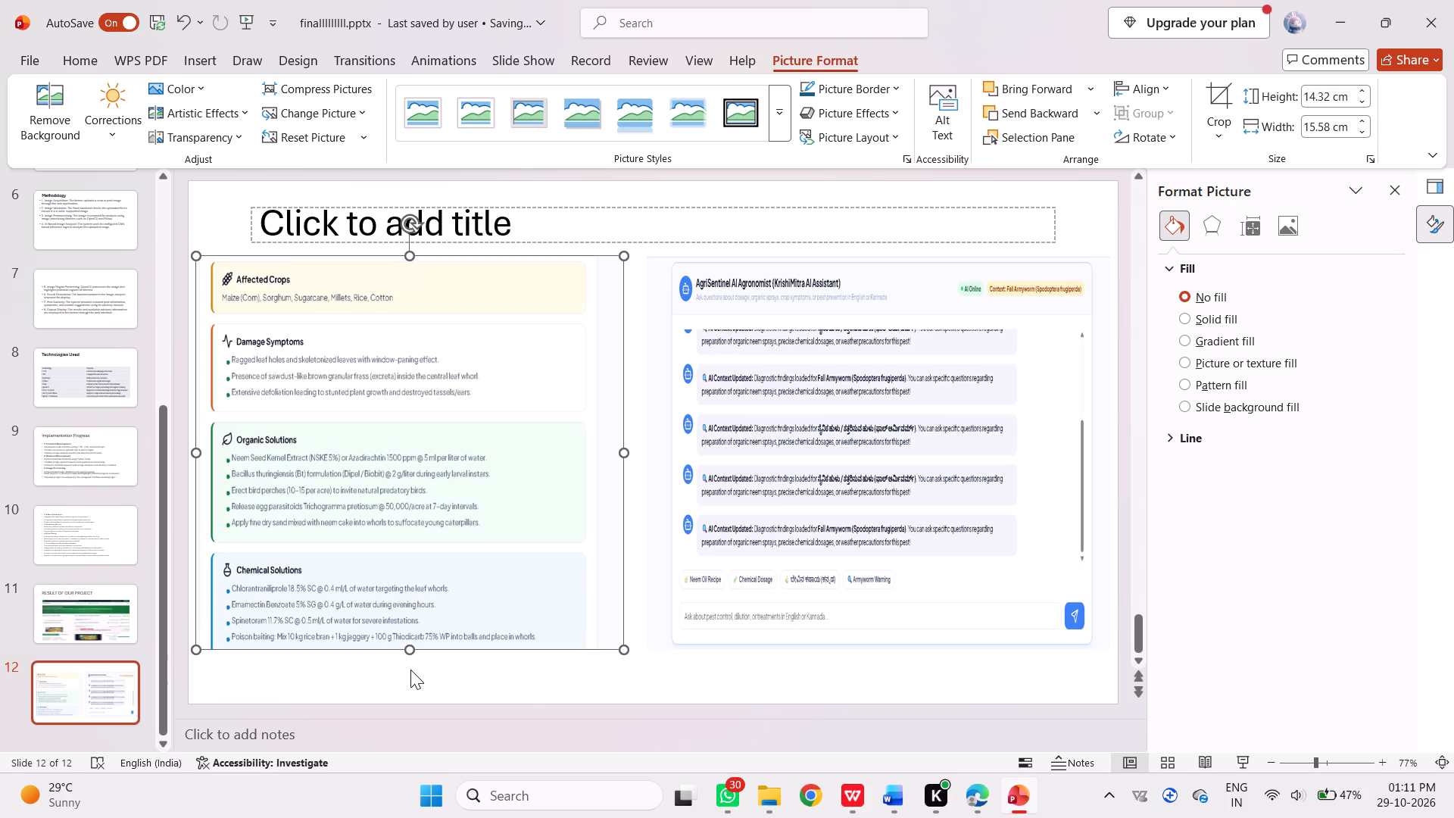
click(426, 670)
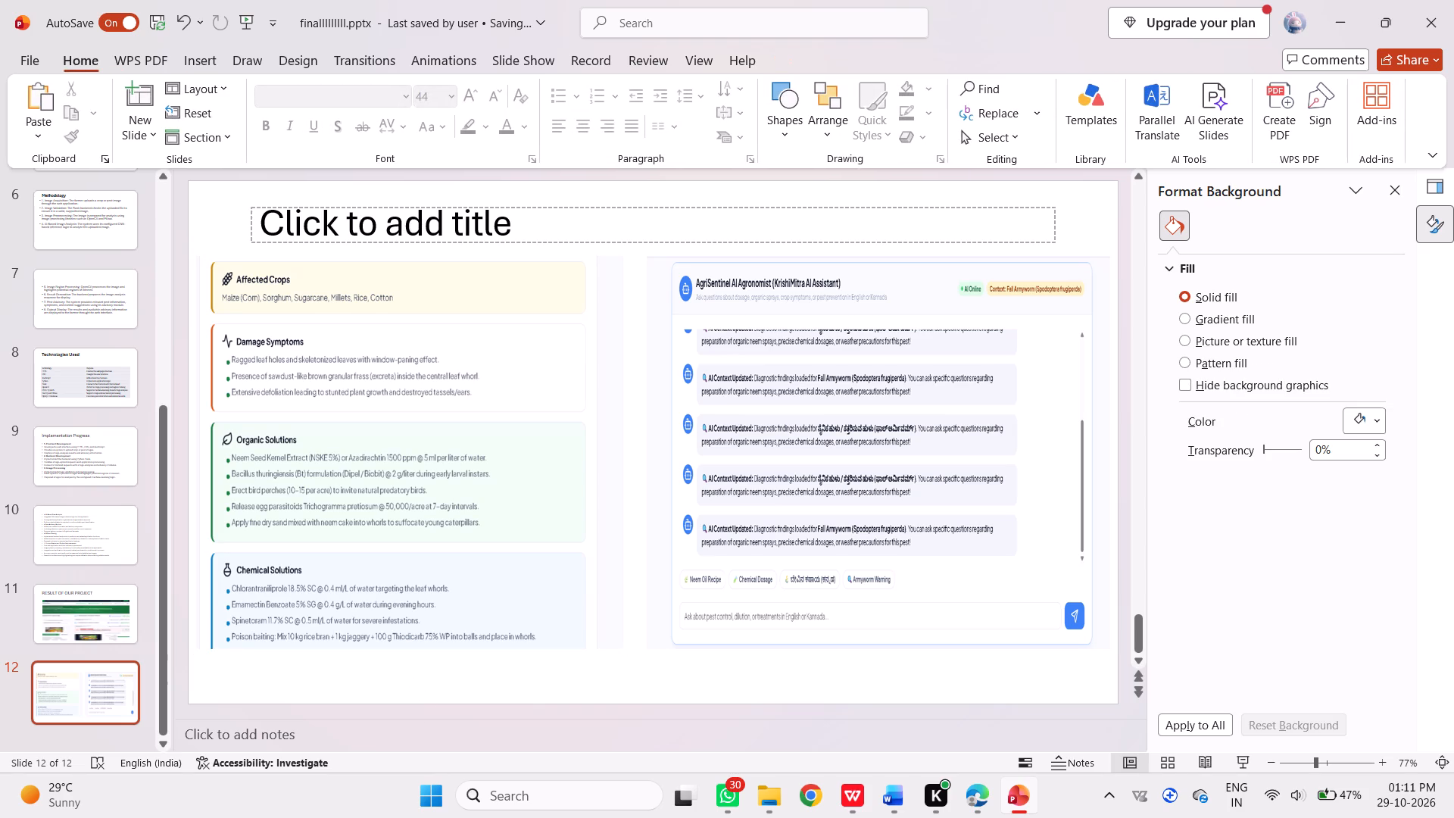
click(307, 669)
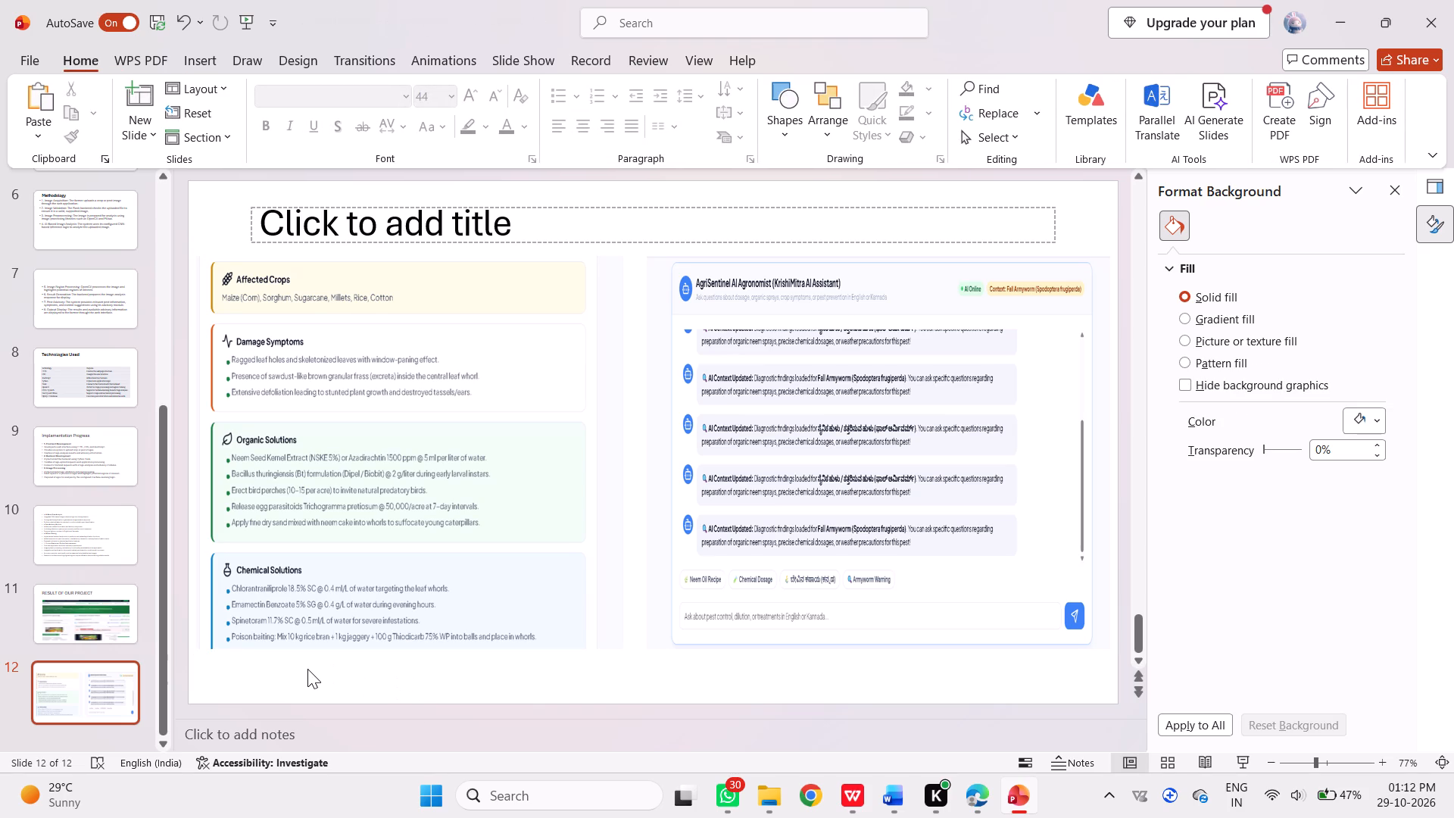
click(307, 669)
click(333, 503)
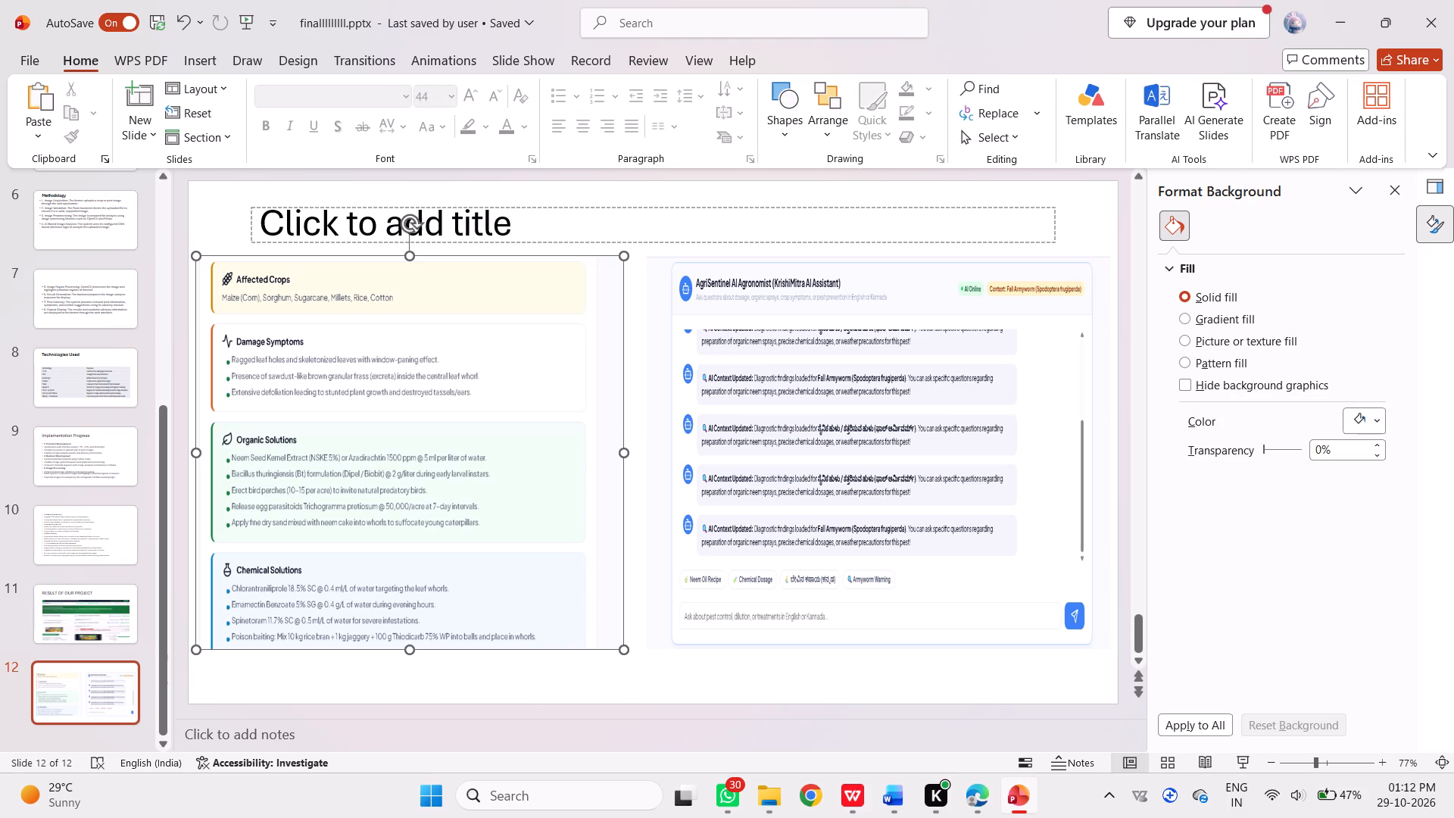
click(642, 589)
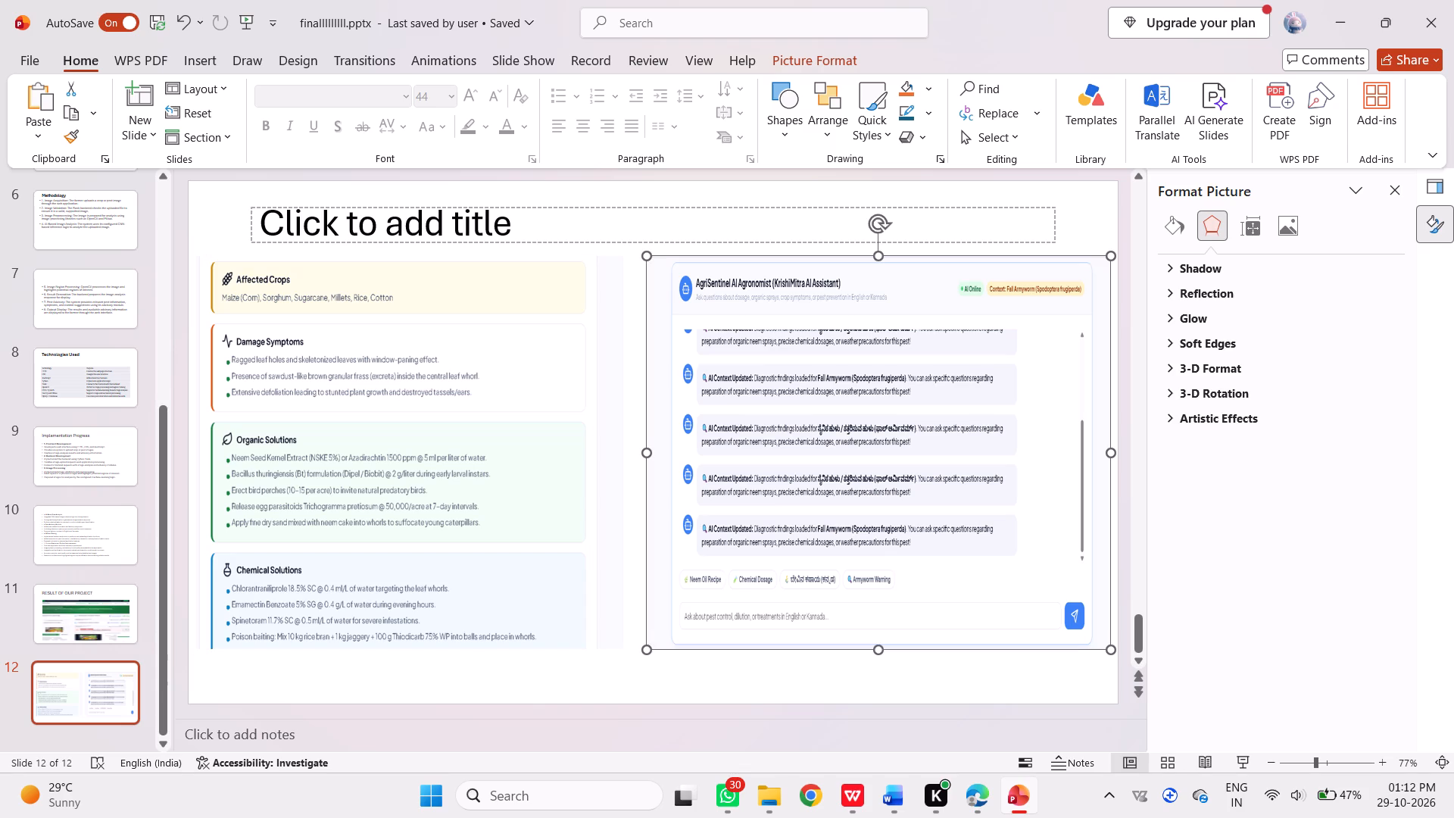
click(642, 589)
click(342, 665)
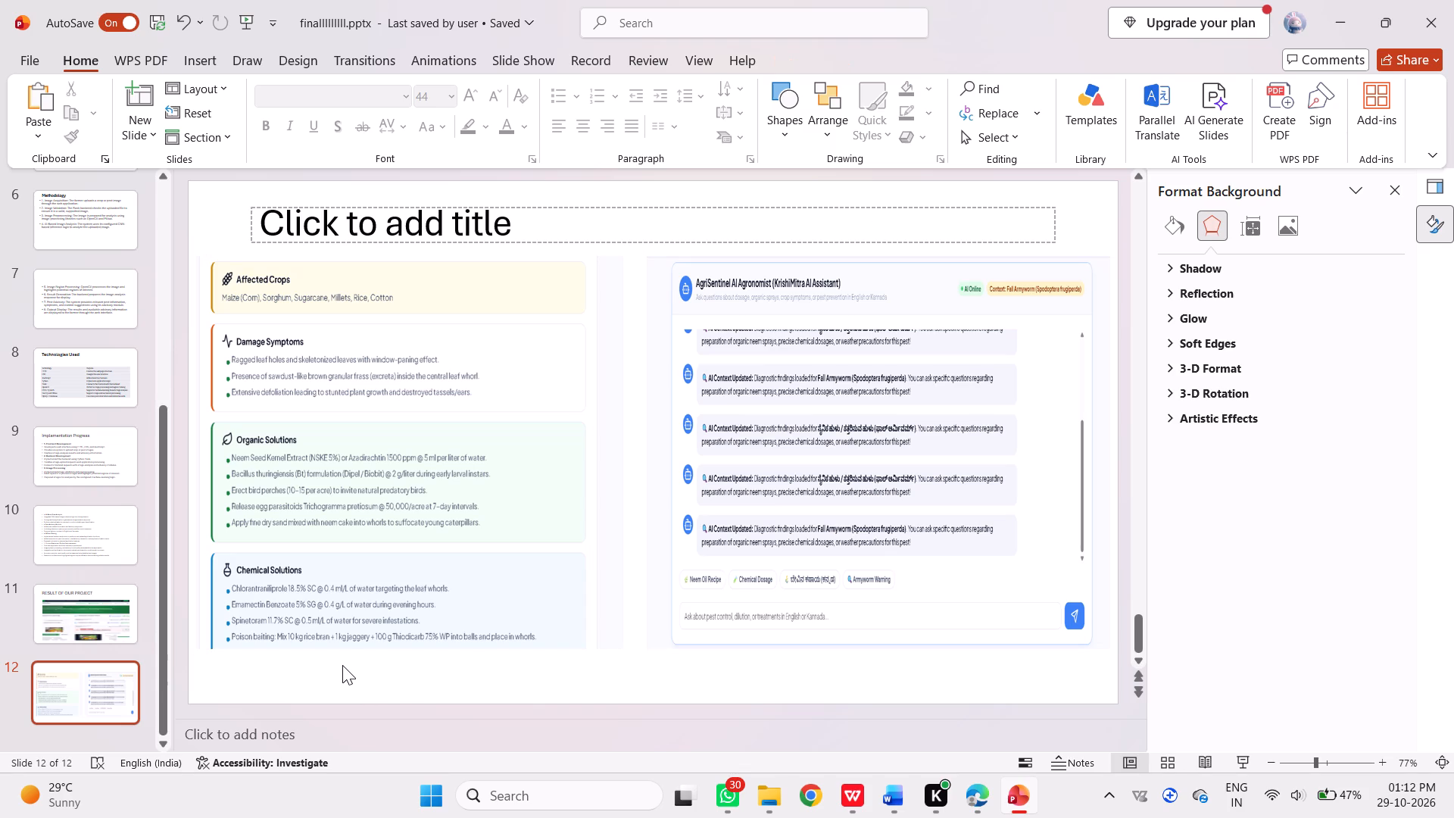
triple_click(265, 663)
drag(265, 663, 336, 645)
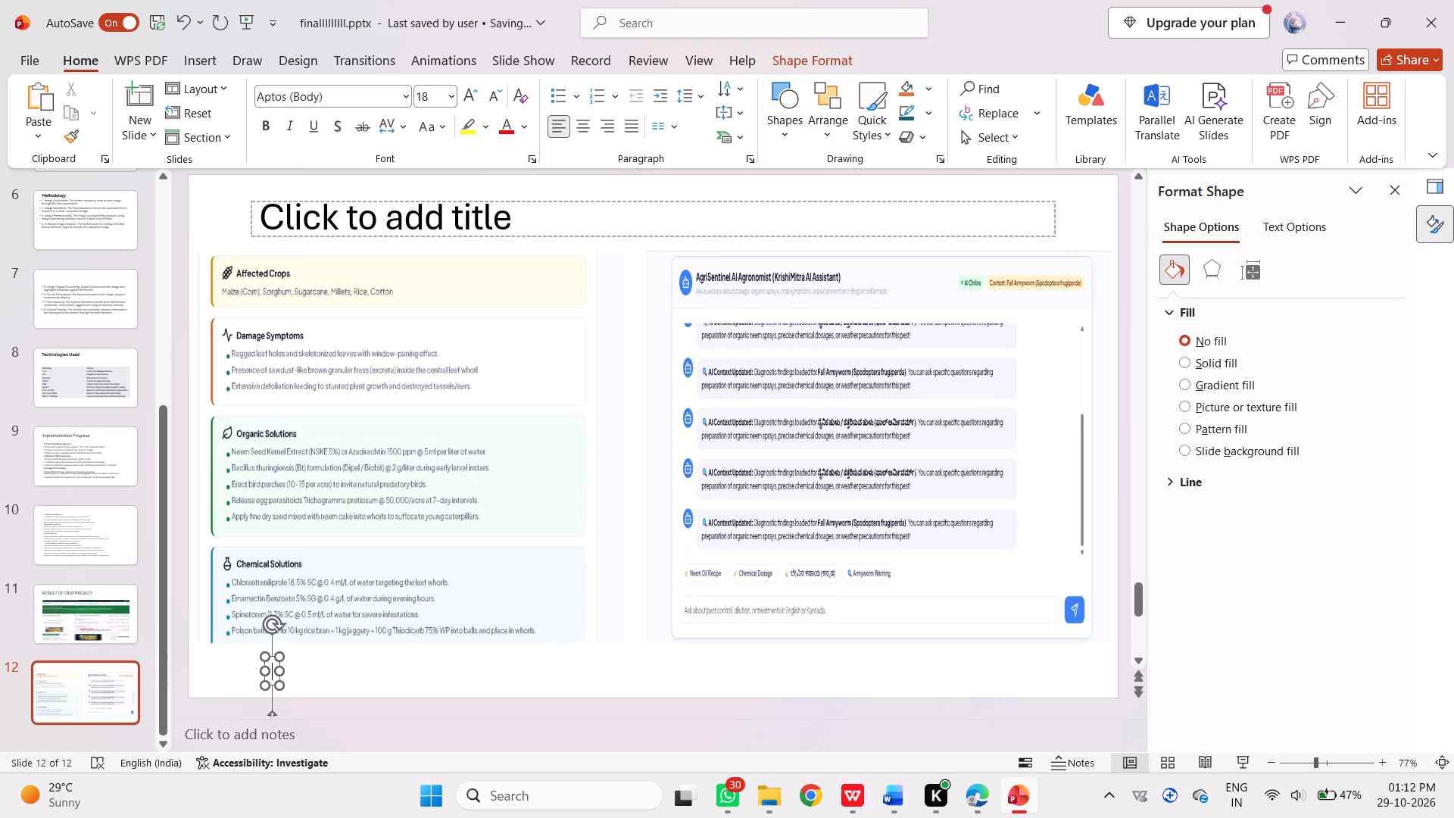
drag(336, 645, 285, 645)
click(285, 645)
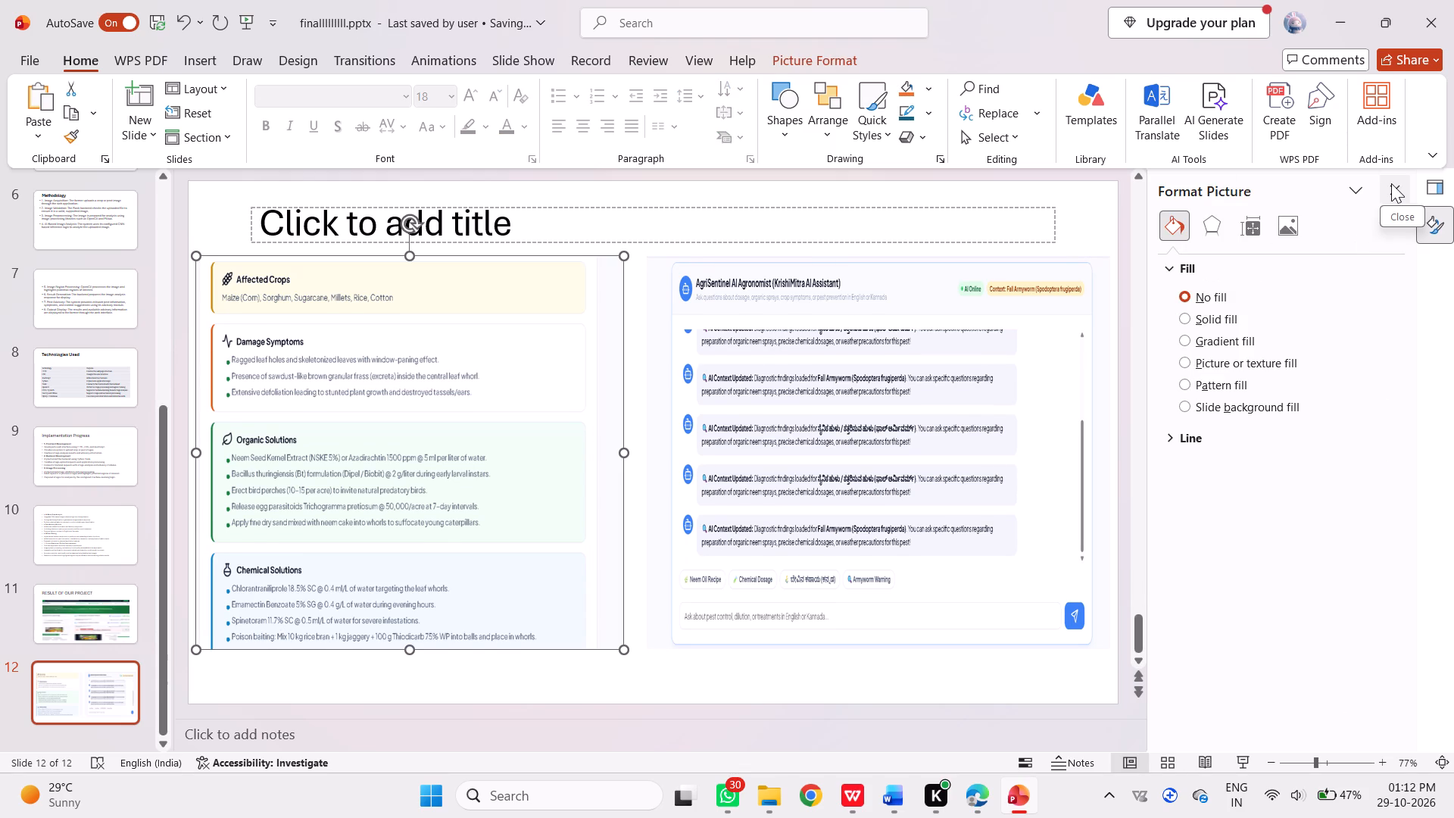
Close the Format Picture pane.
click(1391, 183)
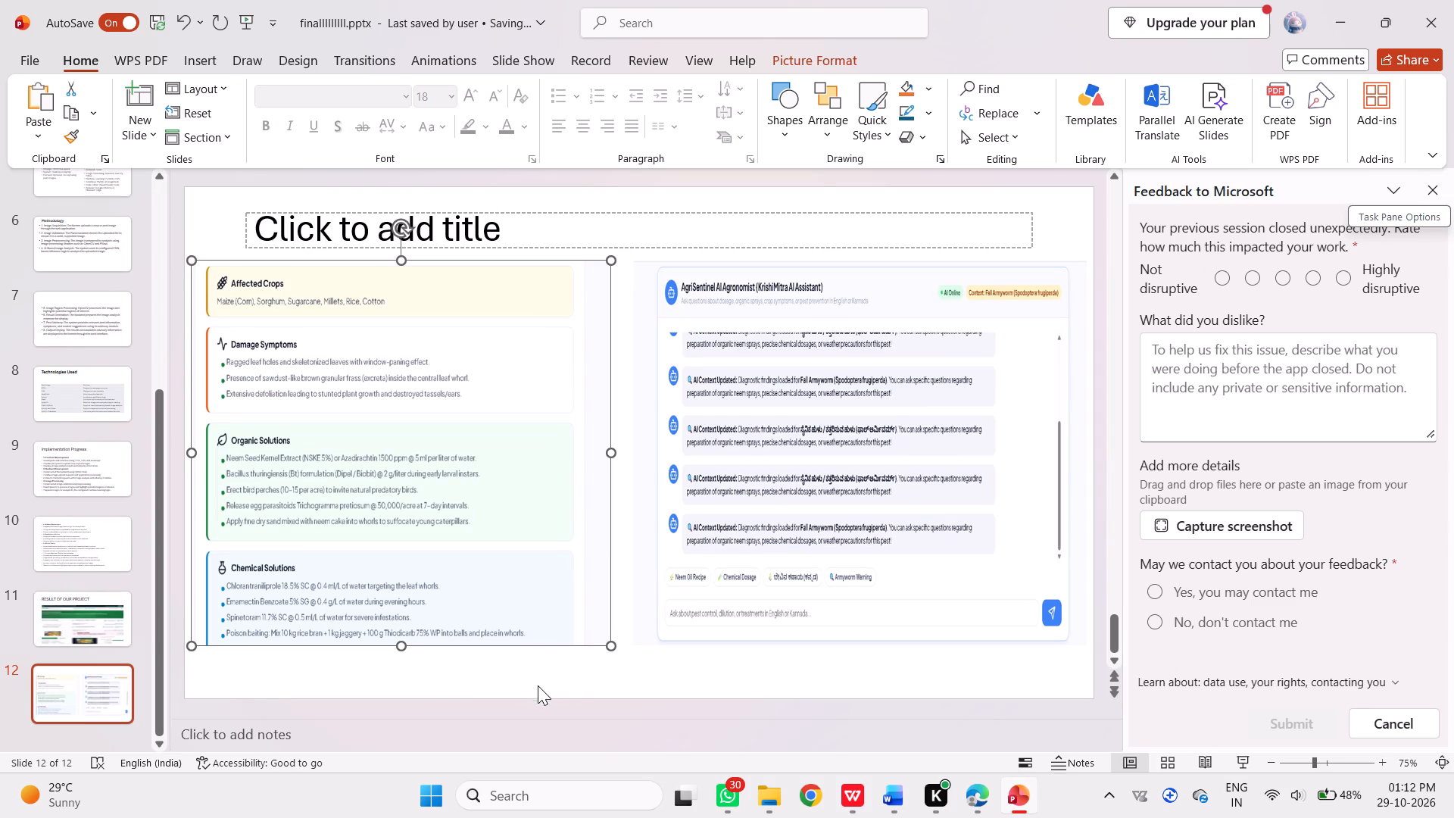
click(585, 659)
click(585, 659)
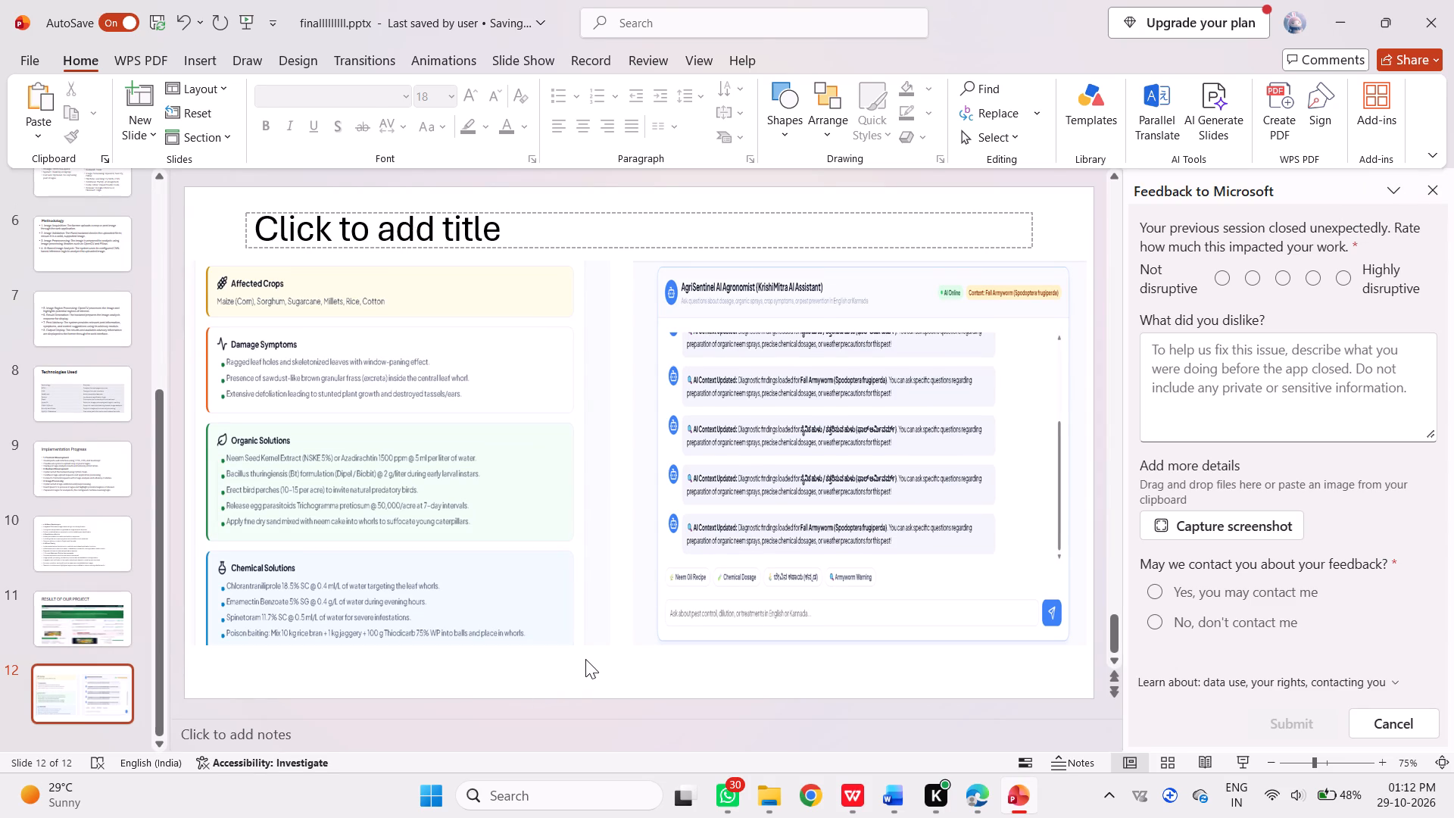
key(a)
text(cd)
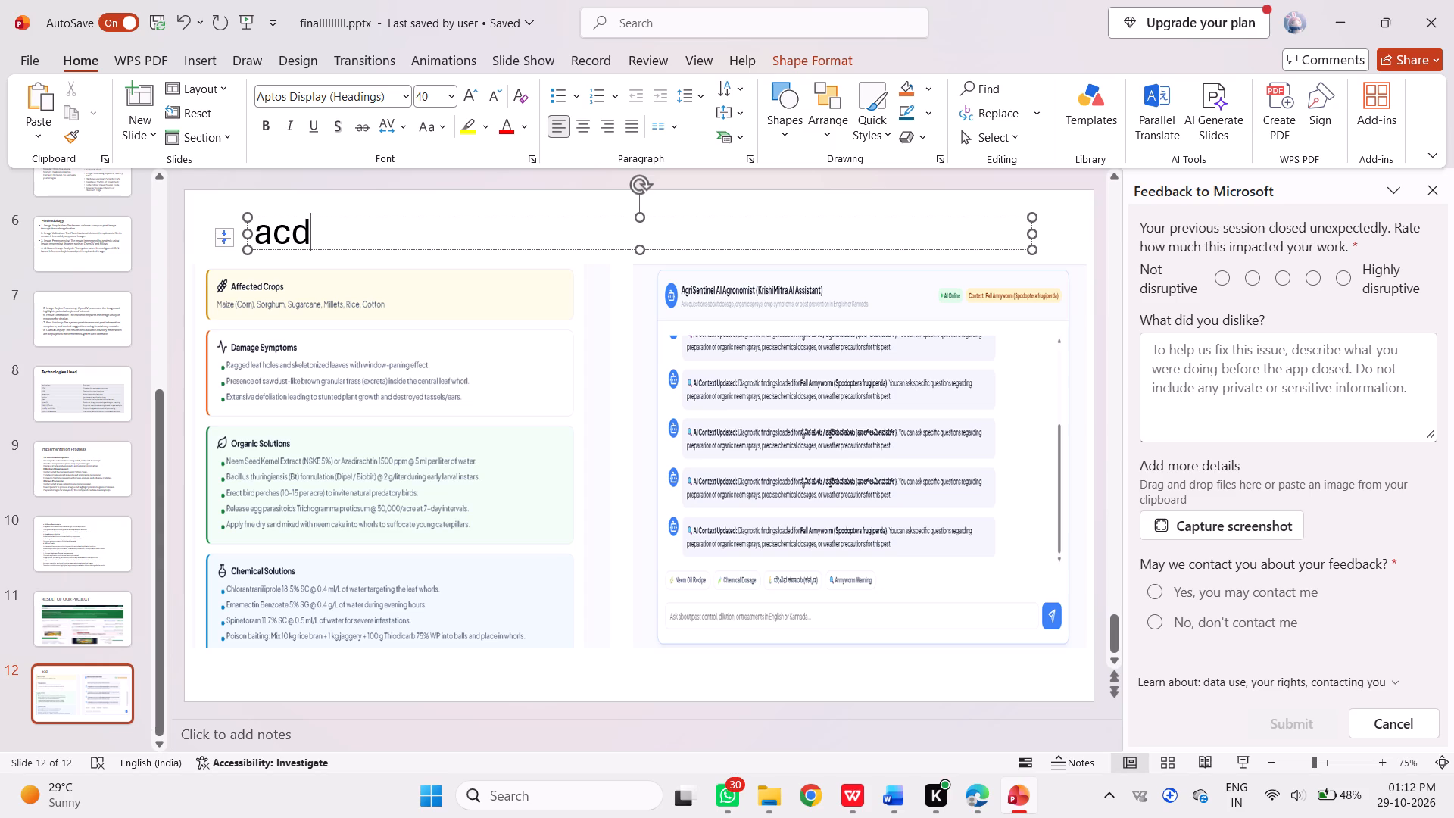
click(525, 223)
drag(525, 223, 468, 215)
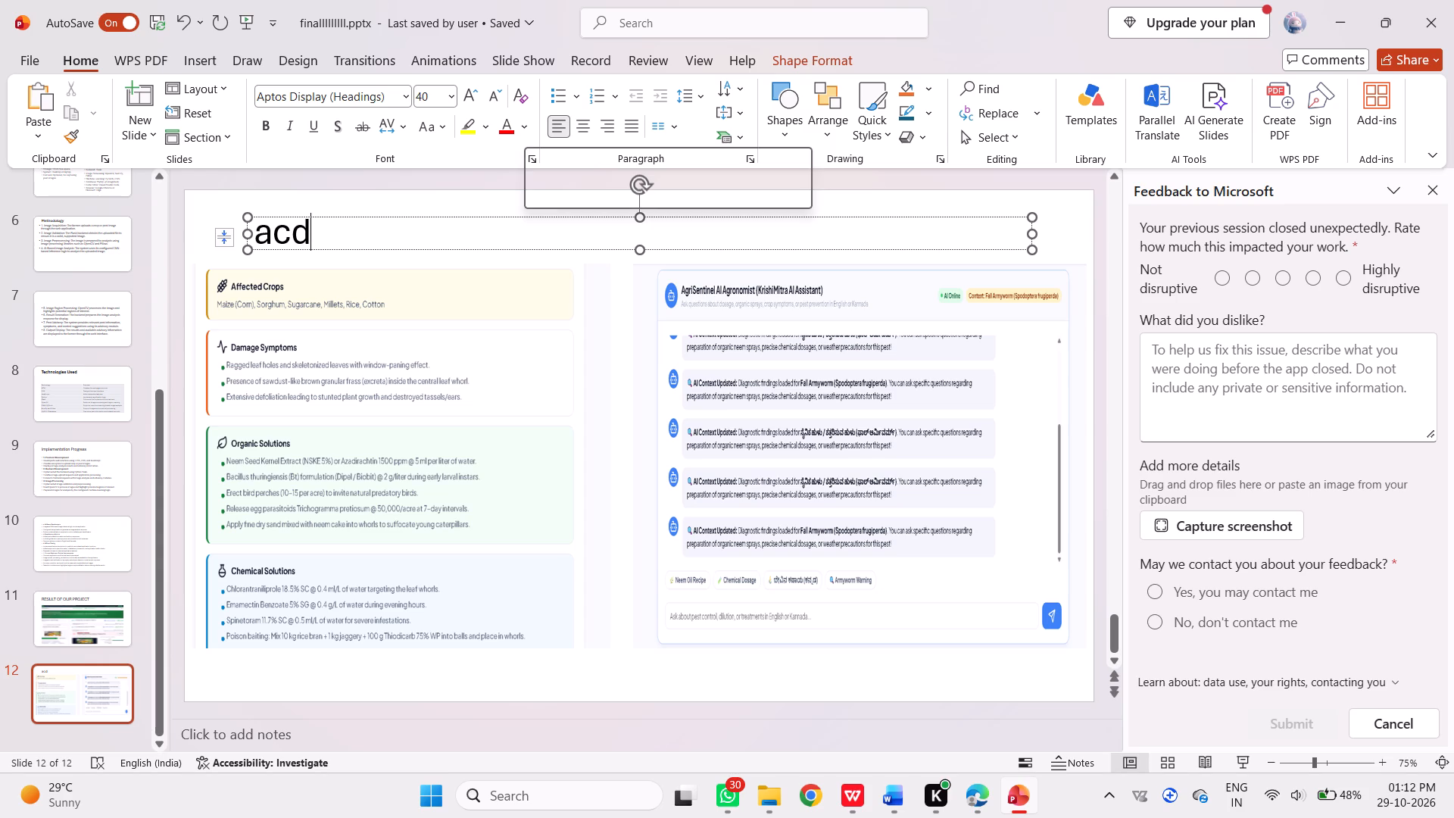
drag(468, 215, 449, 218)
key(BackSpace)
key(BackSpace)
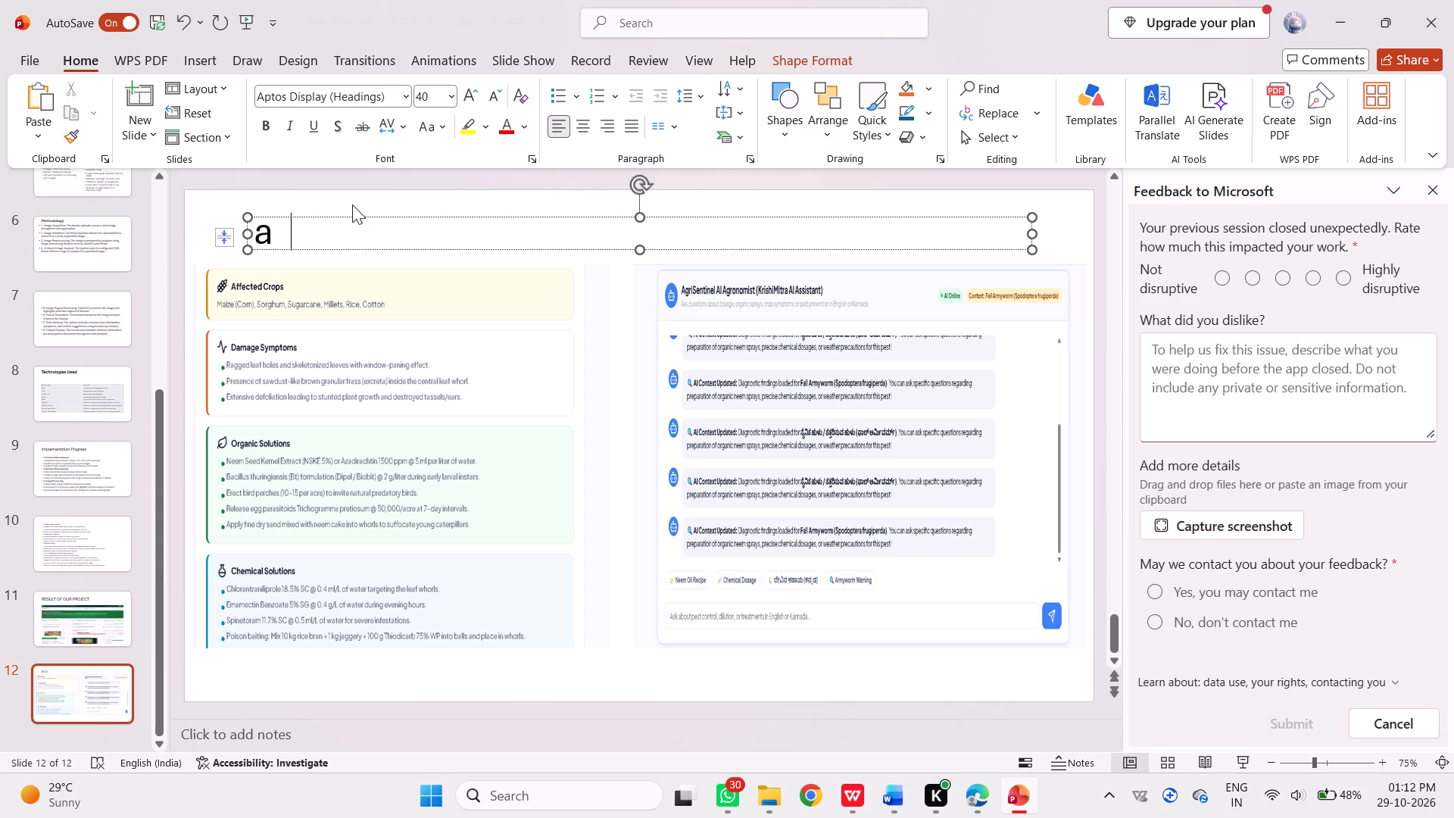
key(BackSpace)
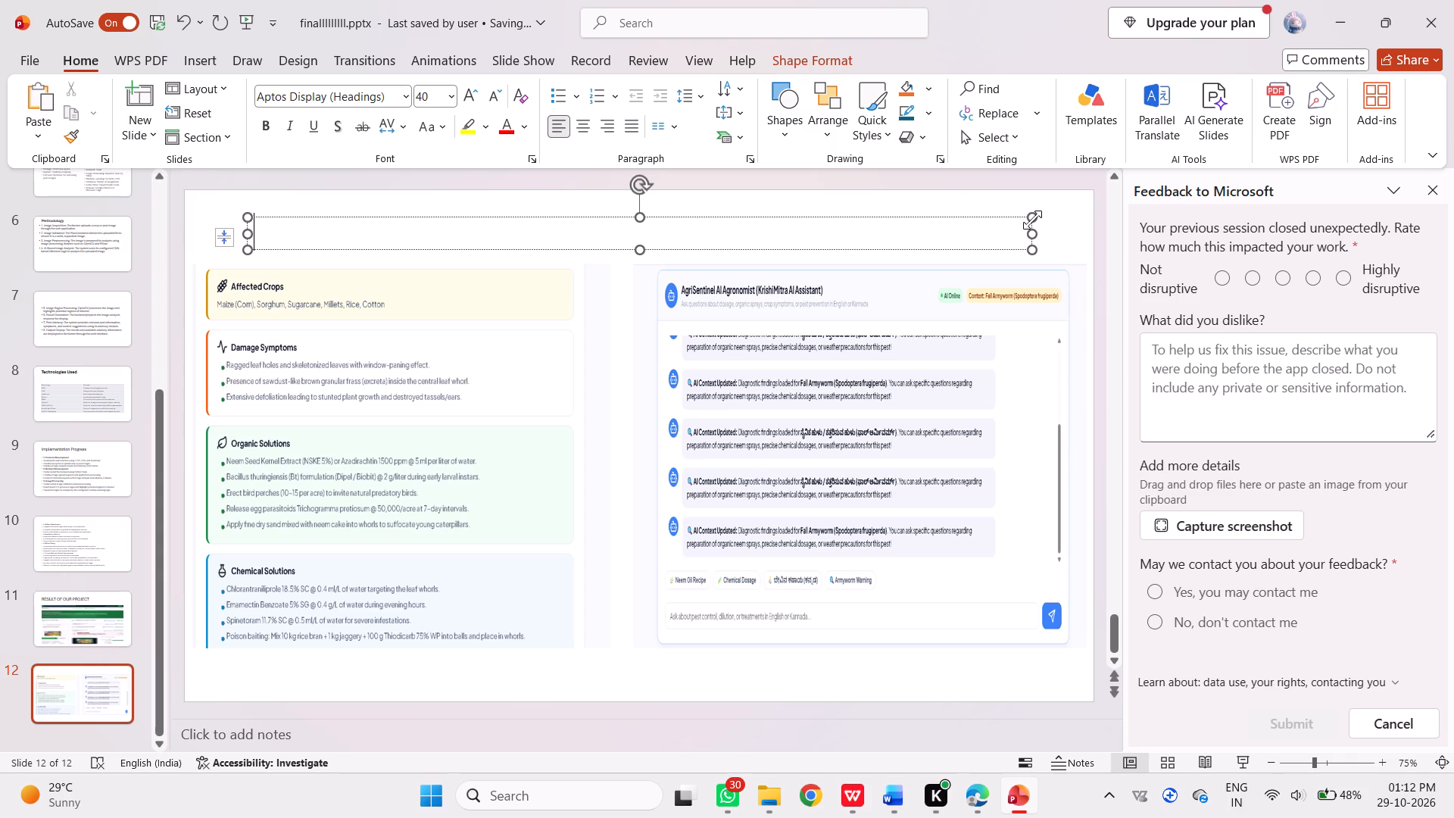
Stretch slide 12's title placeholder from its upper edge down past the two screenshots to near the slide's bottom.
drag(1032, 220, 1006, 675)
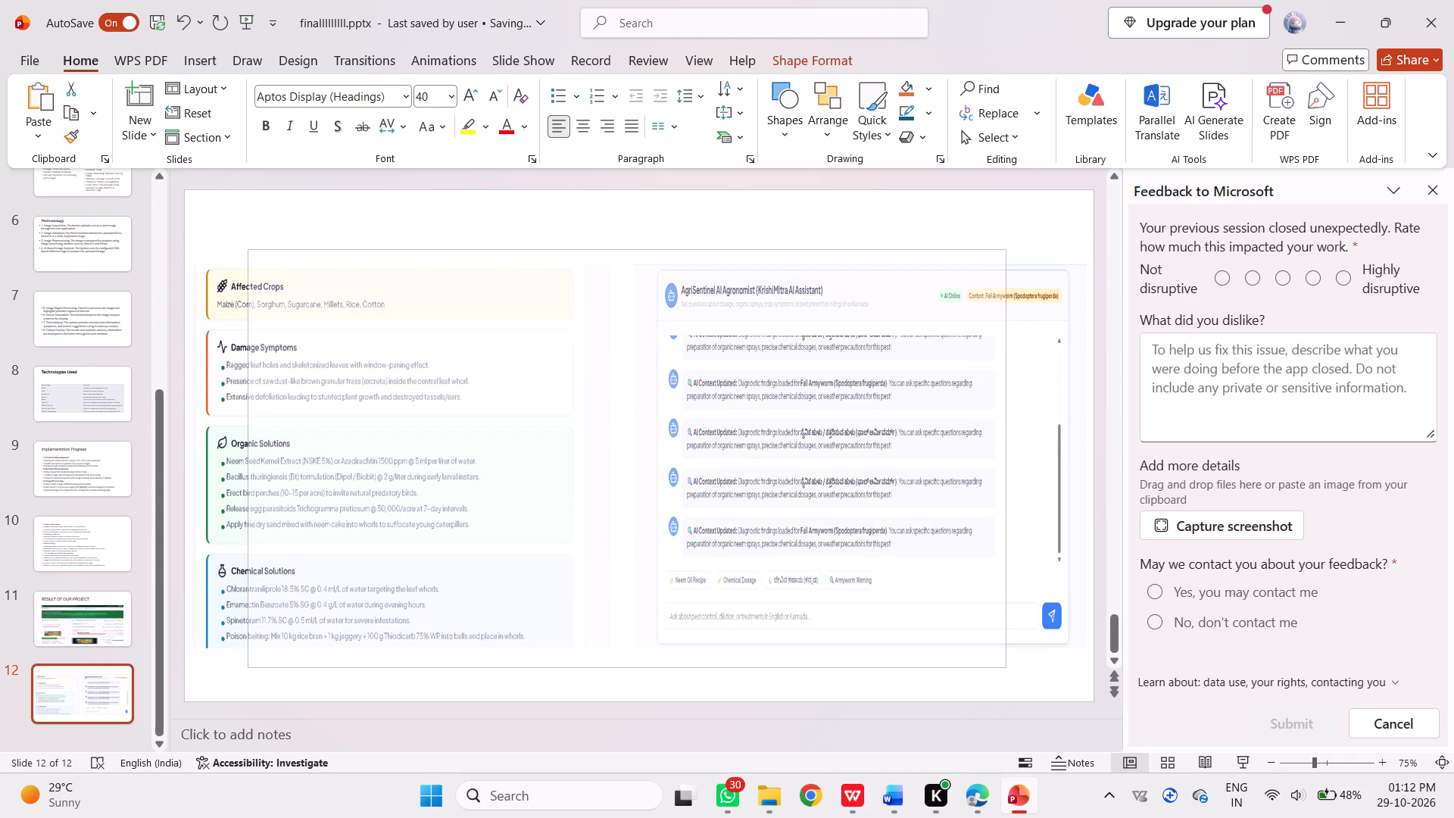
drag(1006, 675, 1021, 676)
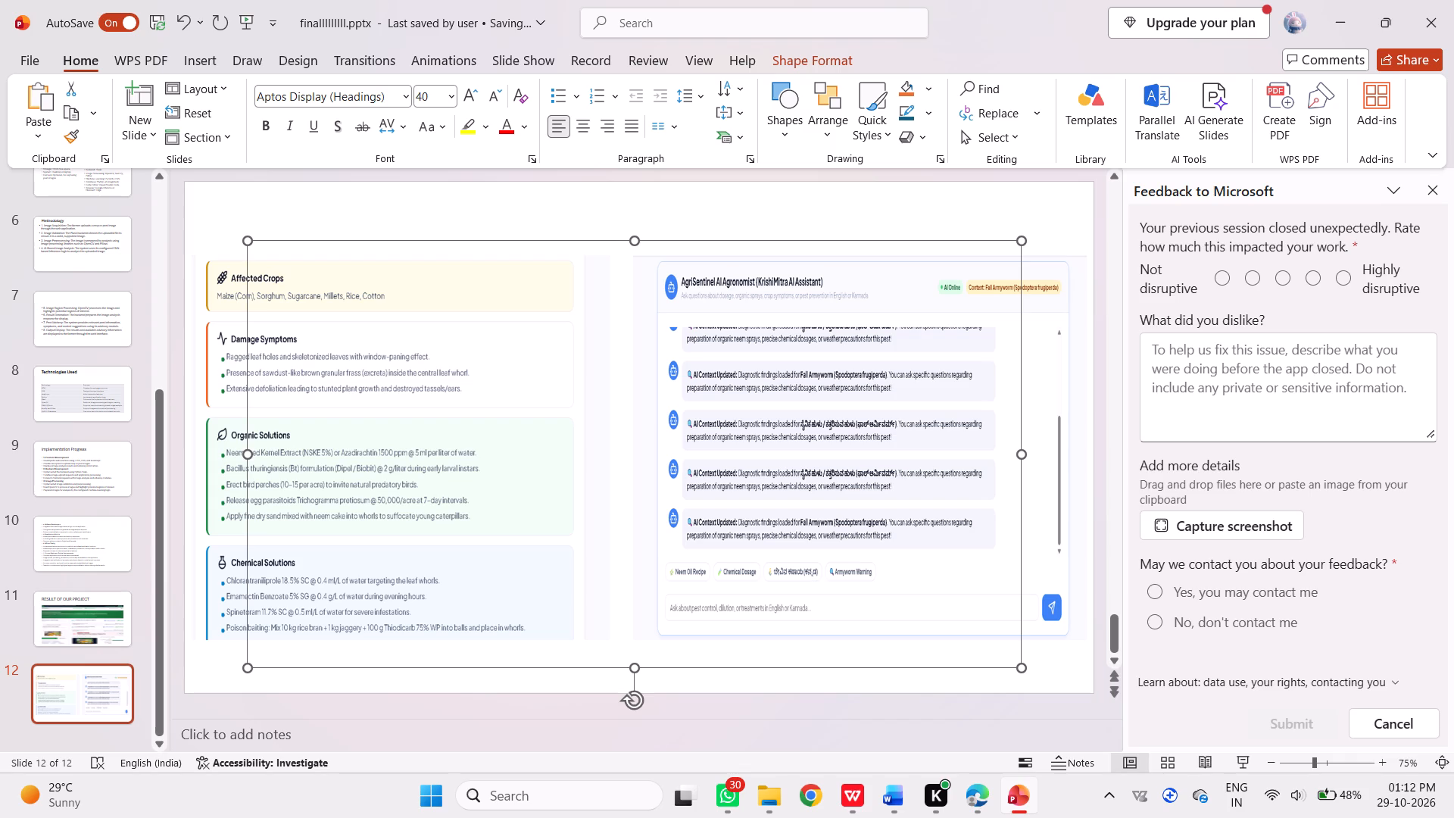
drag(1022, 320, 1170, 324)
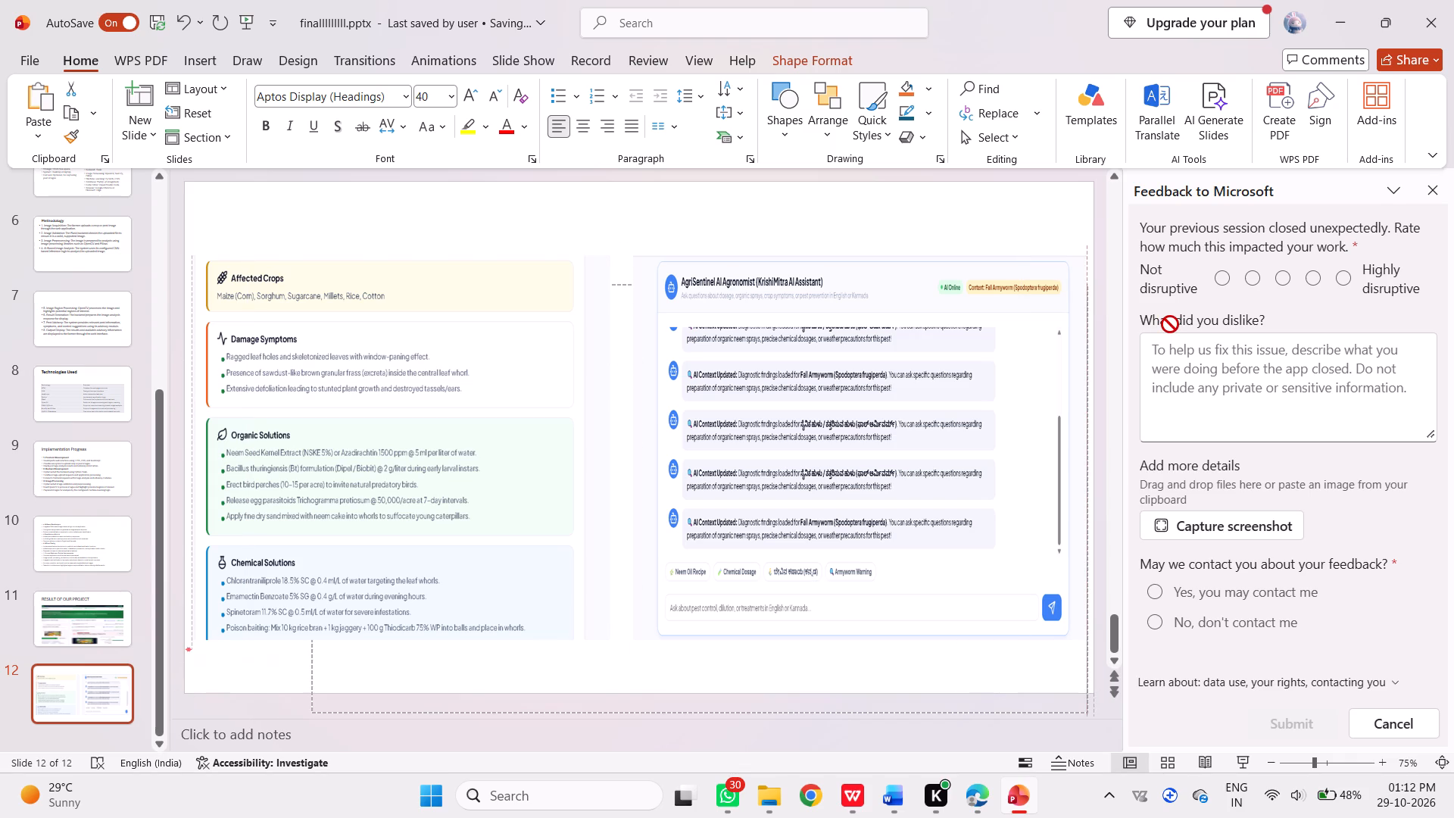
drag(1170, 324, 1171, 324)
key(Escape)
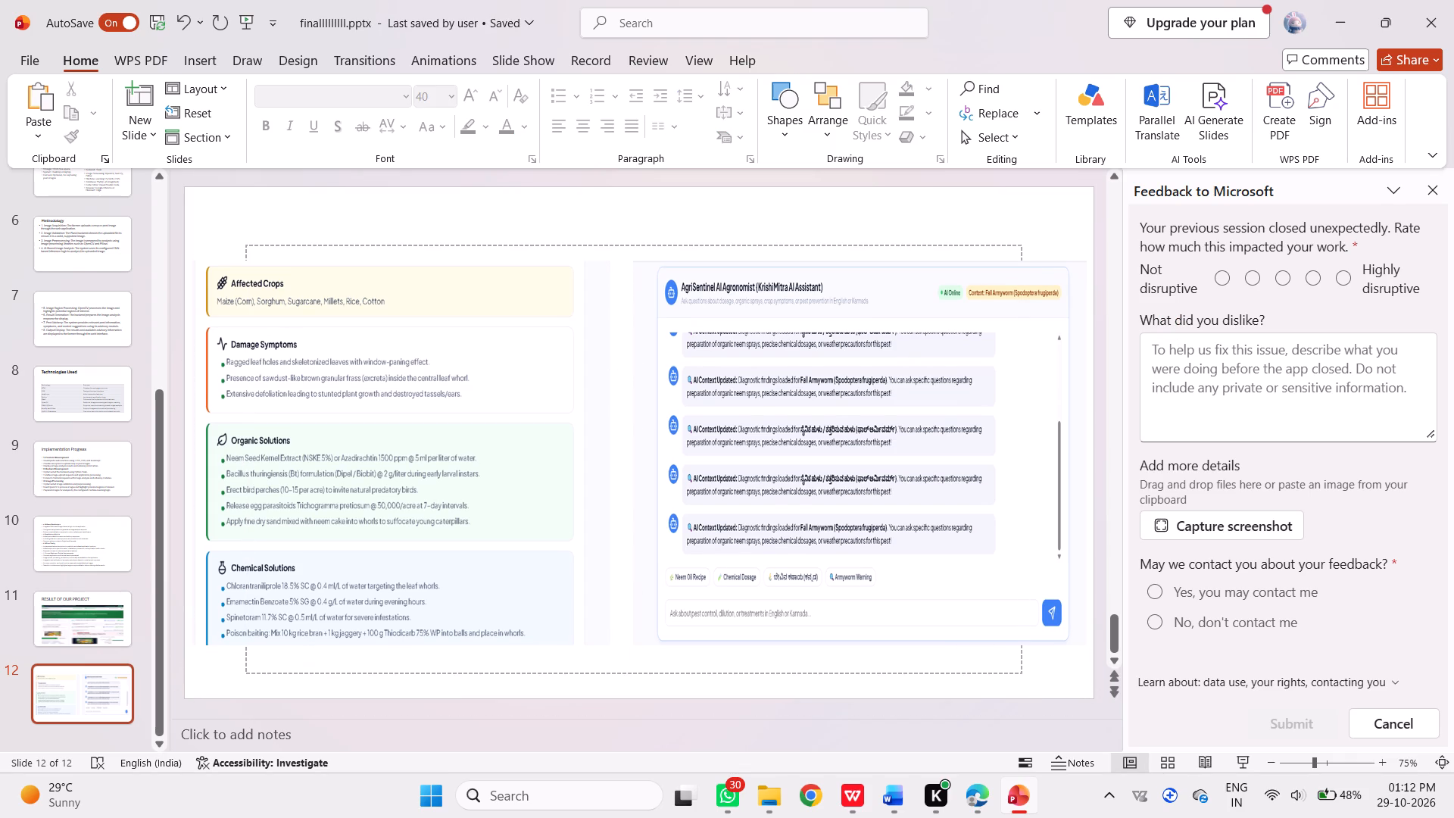
Collapse the title placeholder from its upper edge into a thin strip just below the two screenshots.
click(623, 261)
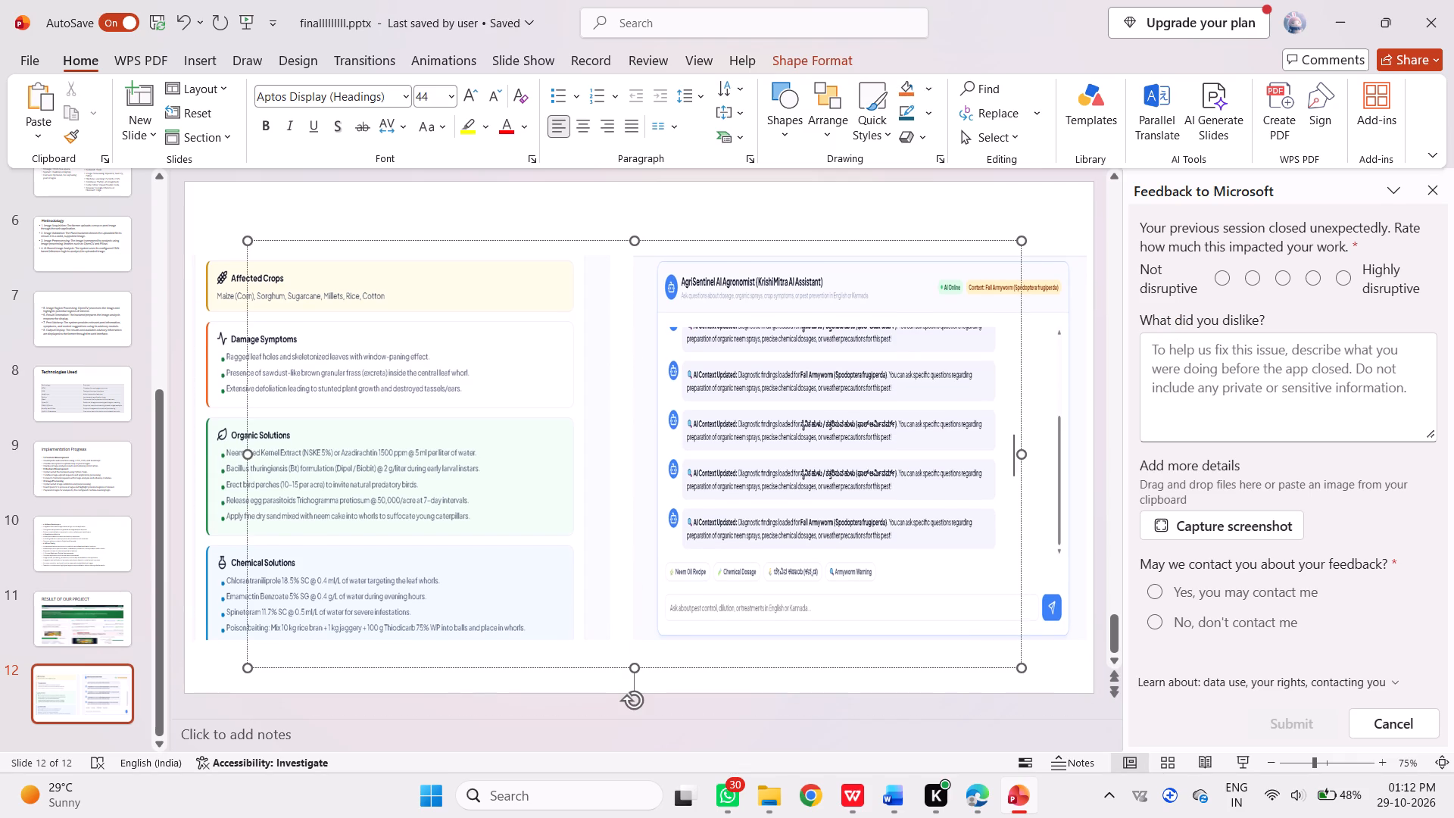
drag(635, 242, 633, 552)
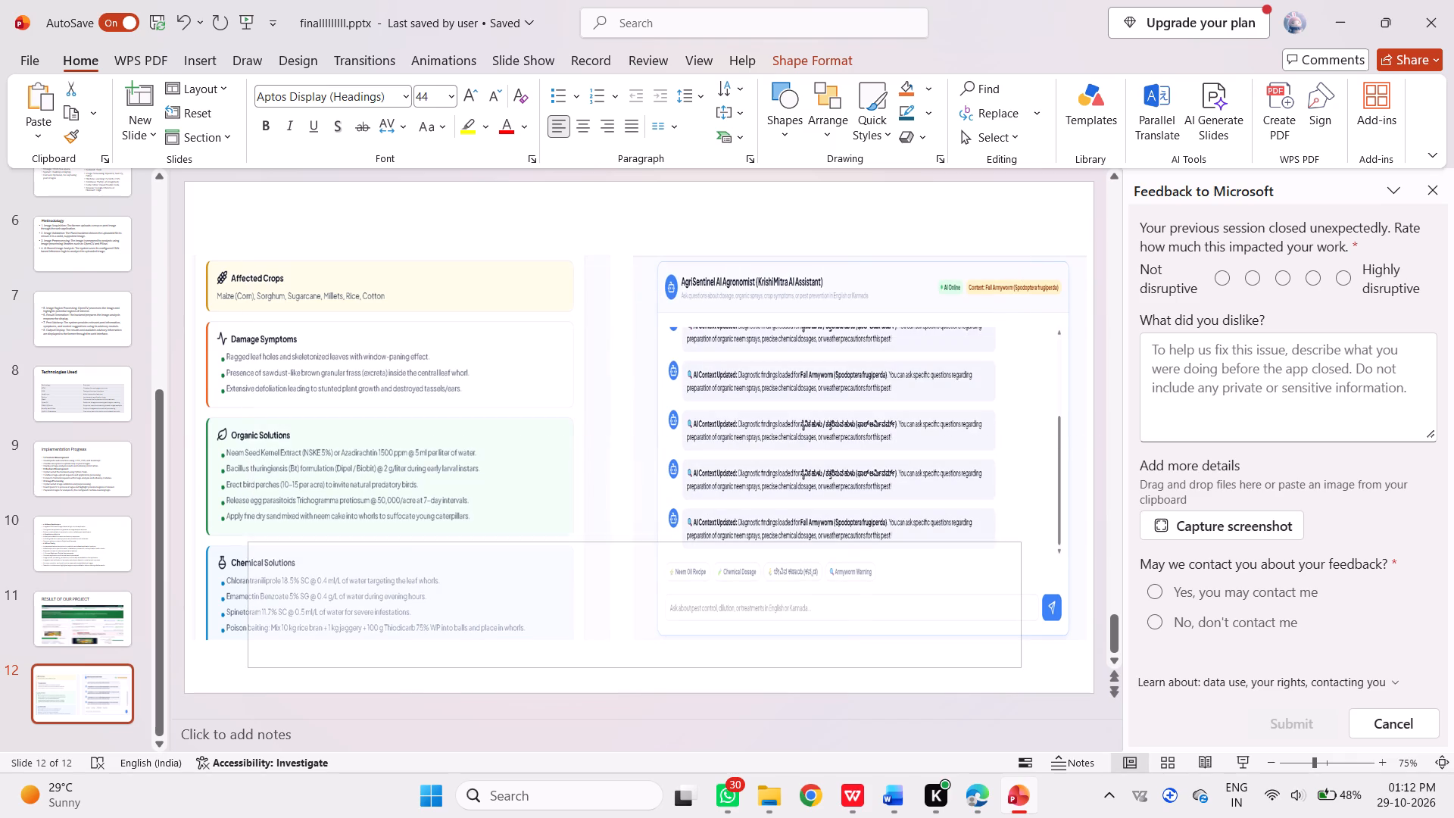
drag(633, 552, 642, 660)
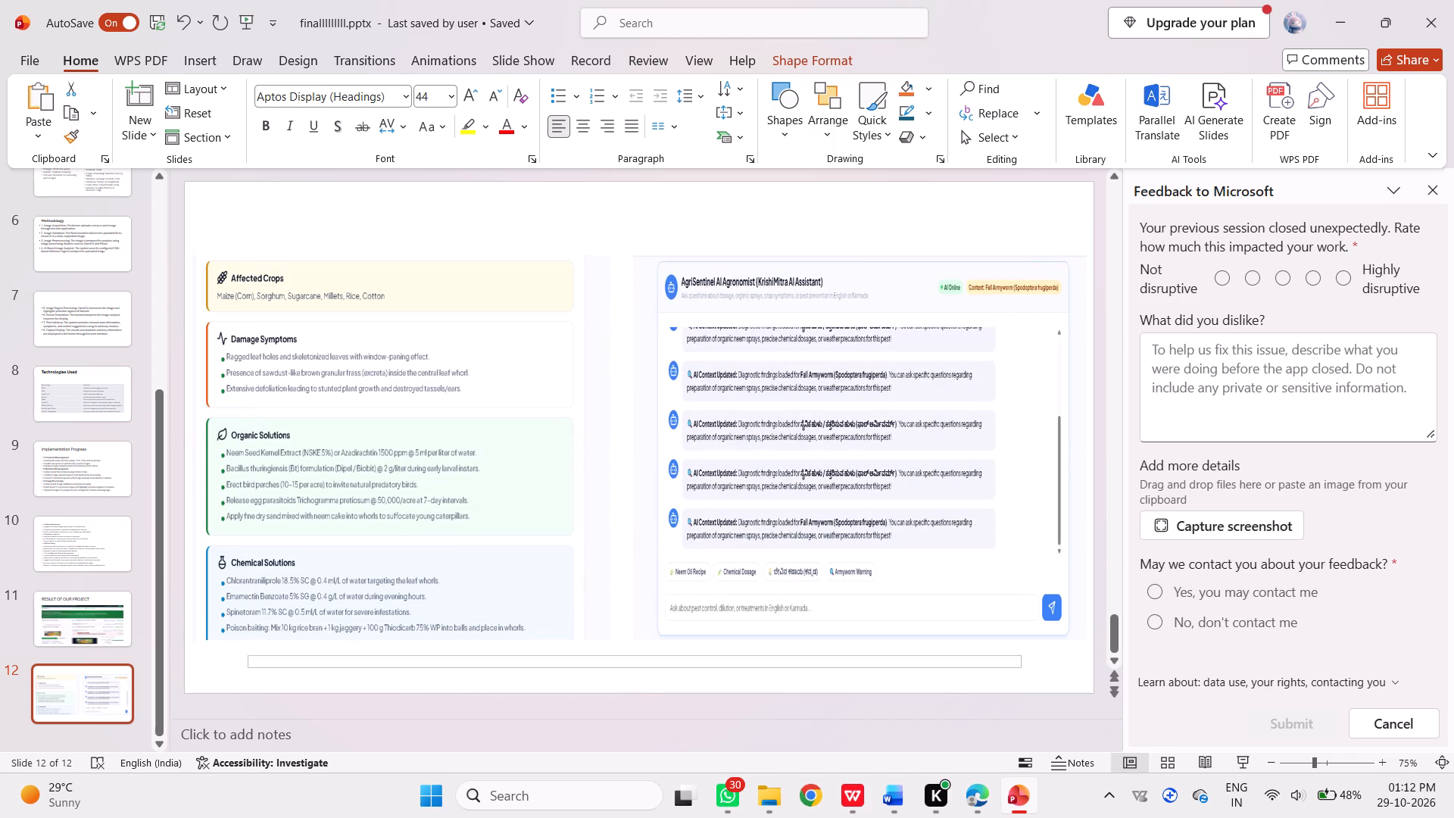
drag(642, 660, 642, 668)
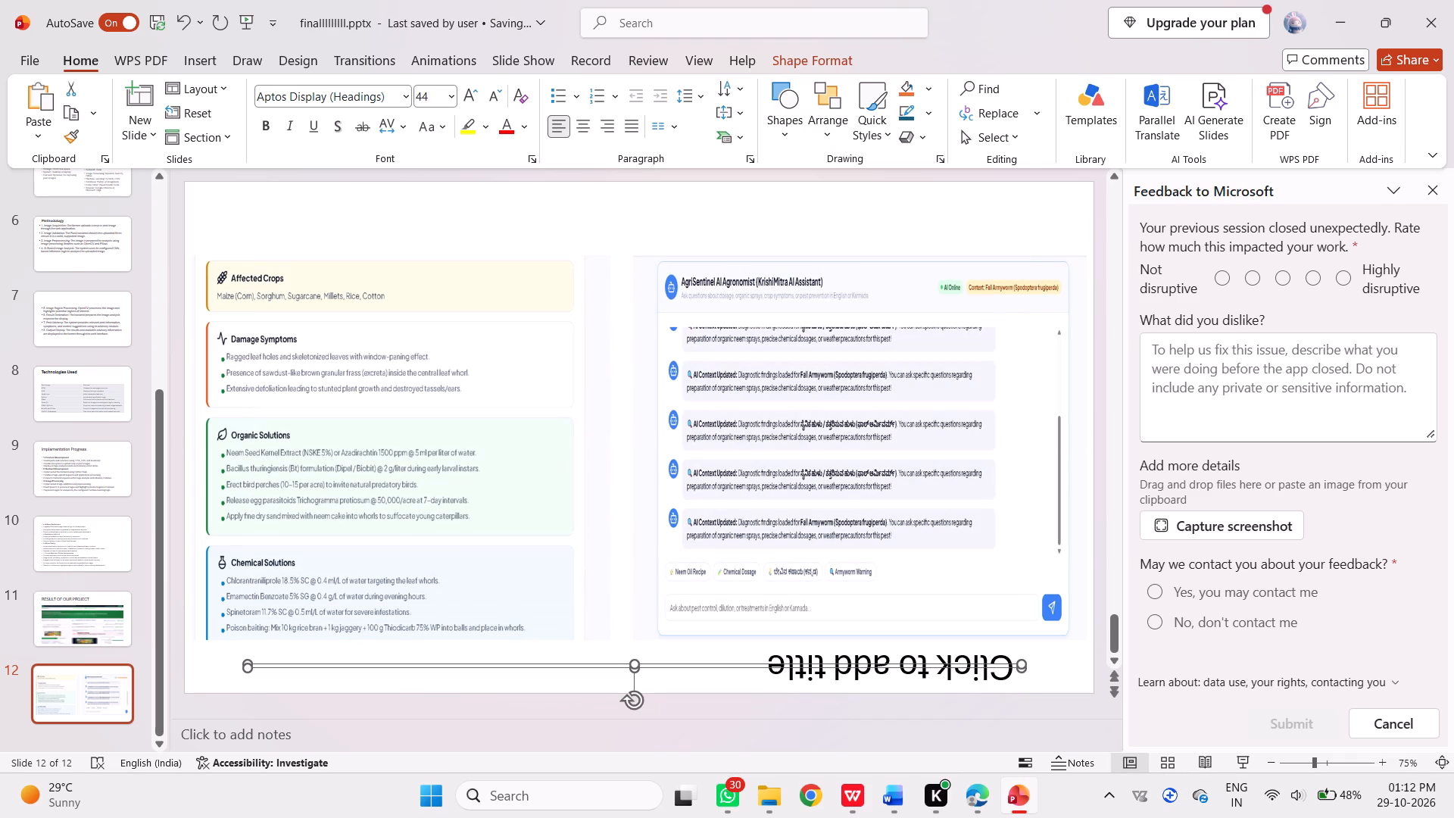
Rotate the upside-down title placeholder upright beneath the screenshots.
click(635, 696)
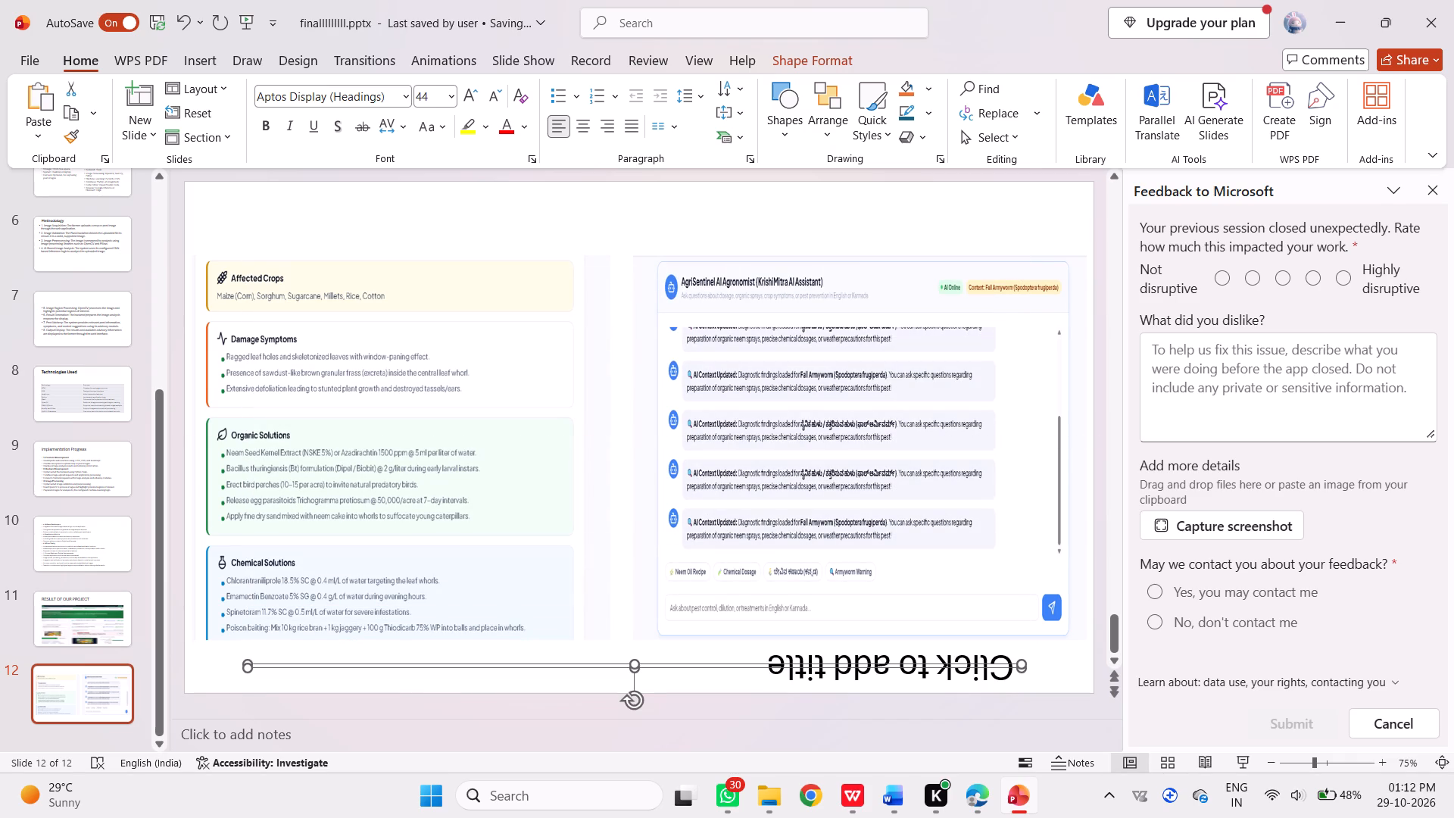
click(635, 699)
drag(635, 699, 635, 679)
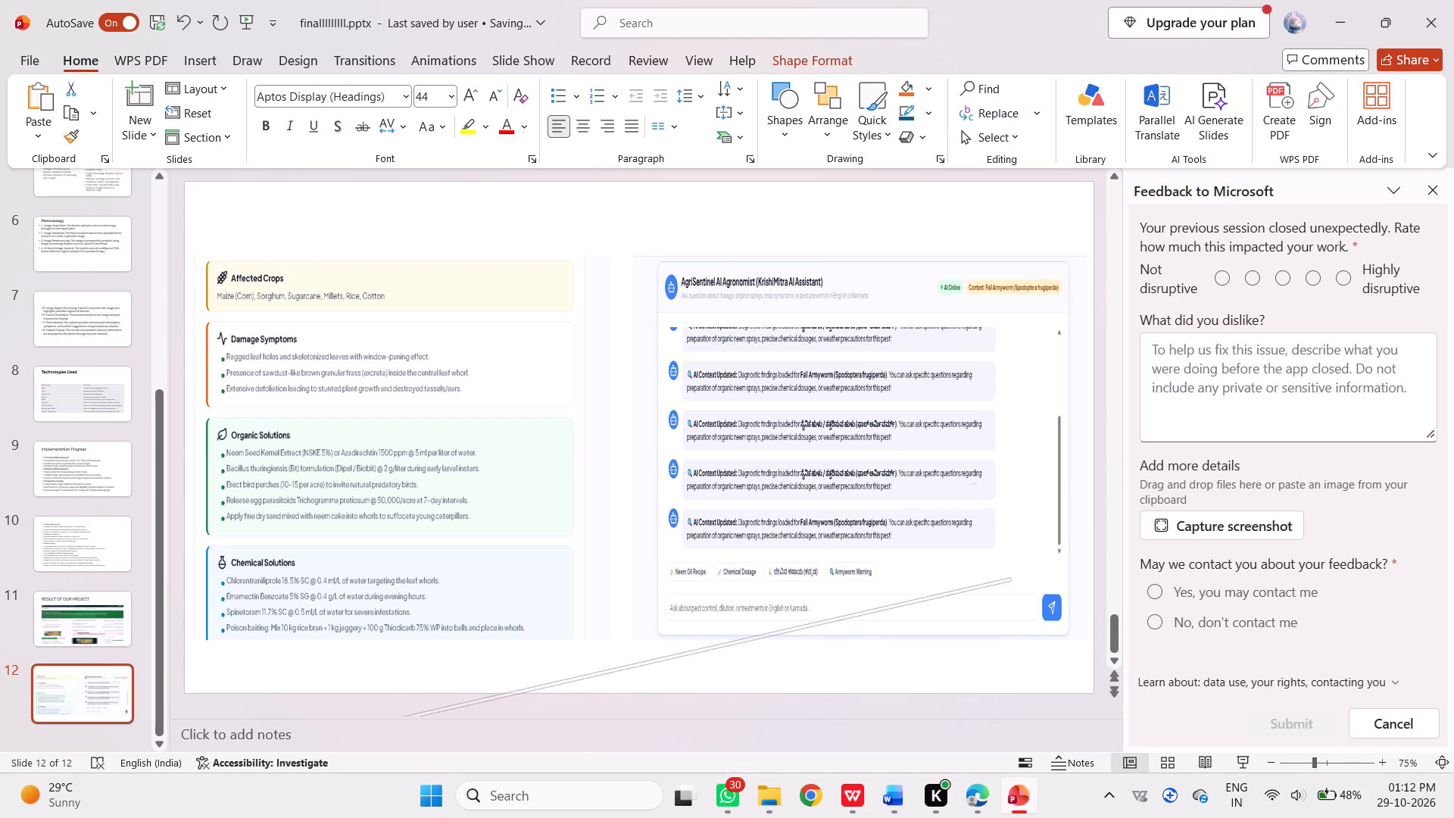
drag(635, 679, 843, 450)
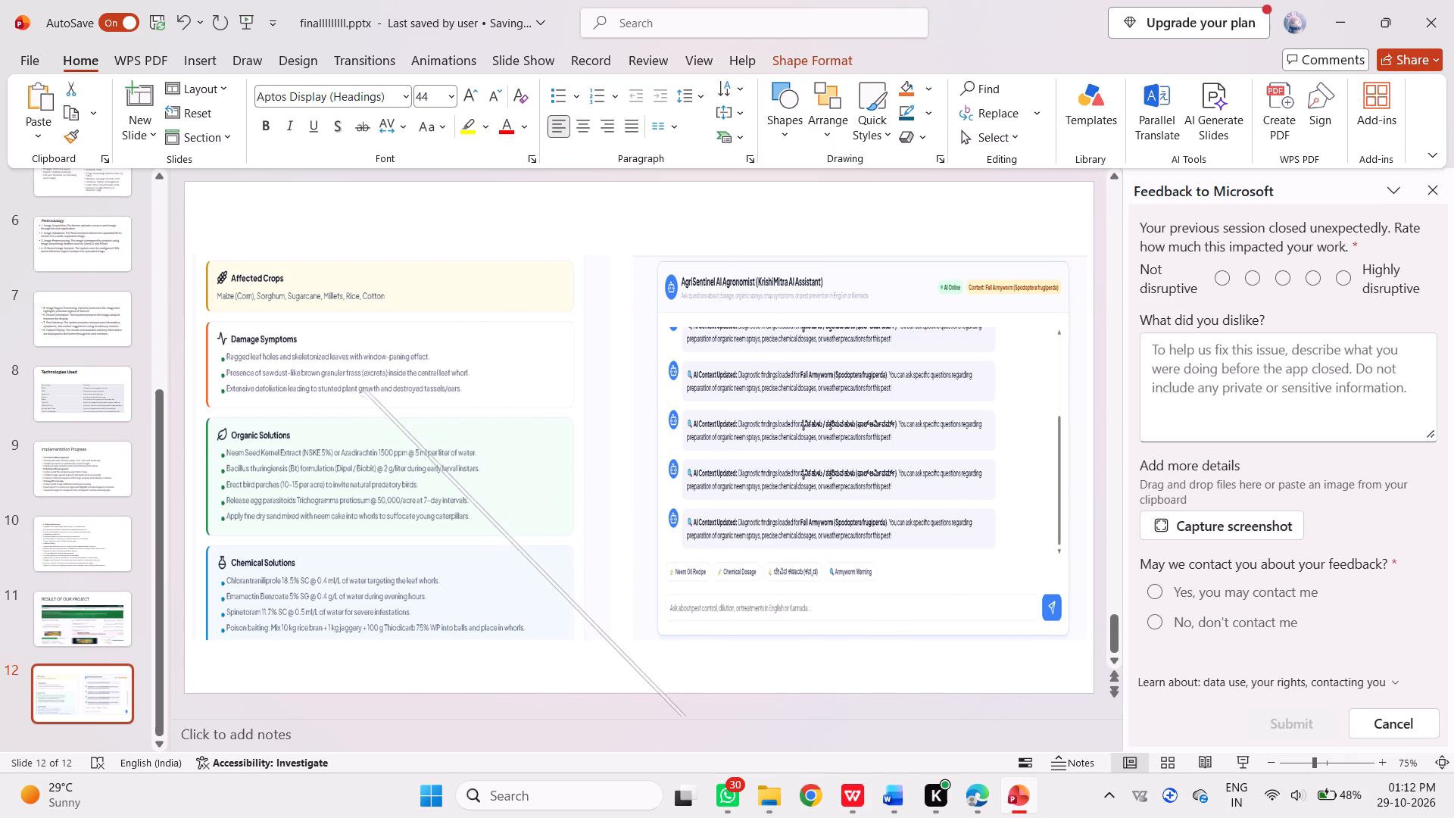
drag(843, 450, 666, 204)
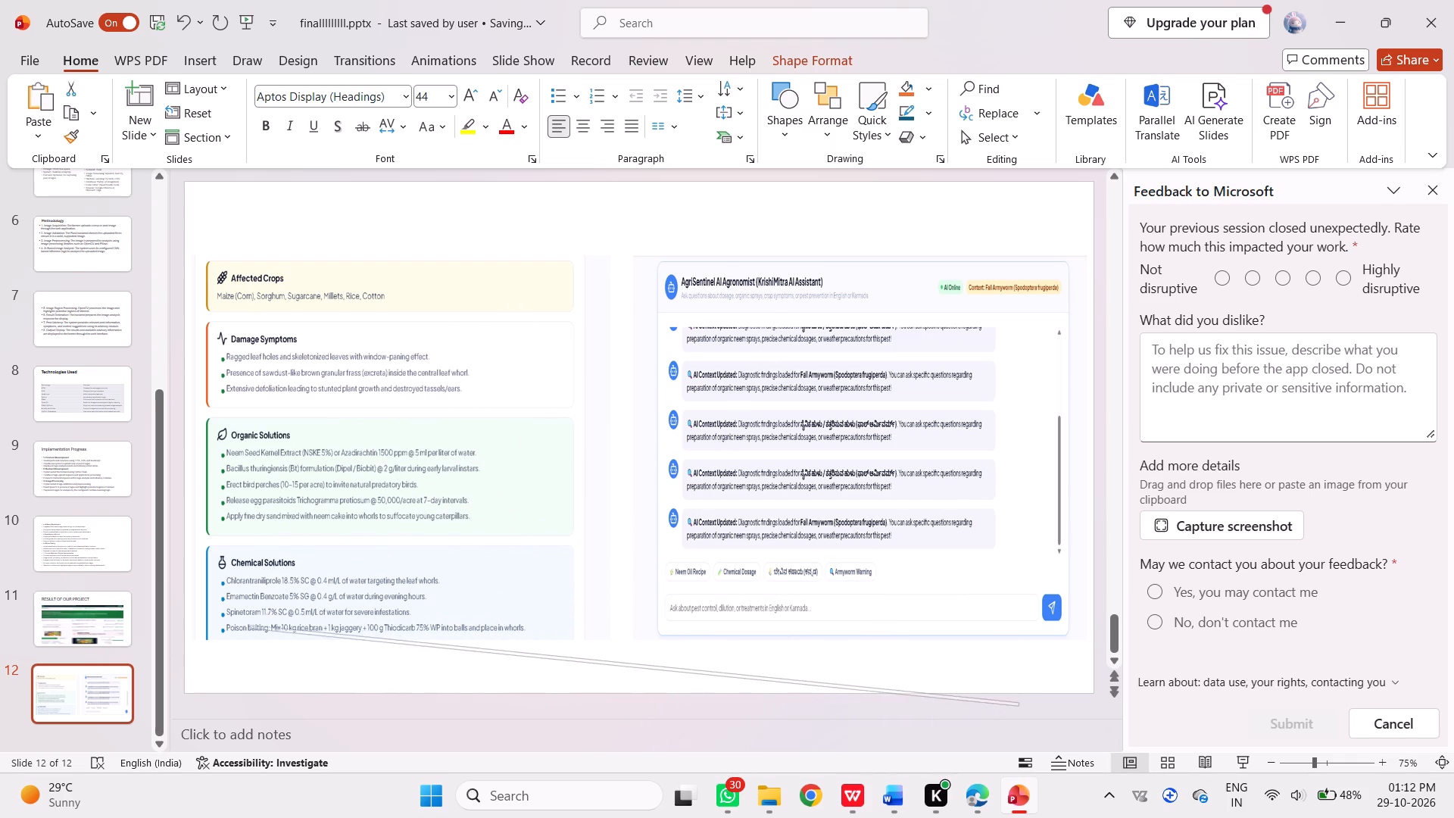
drag(666, 204, 639, 173)
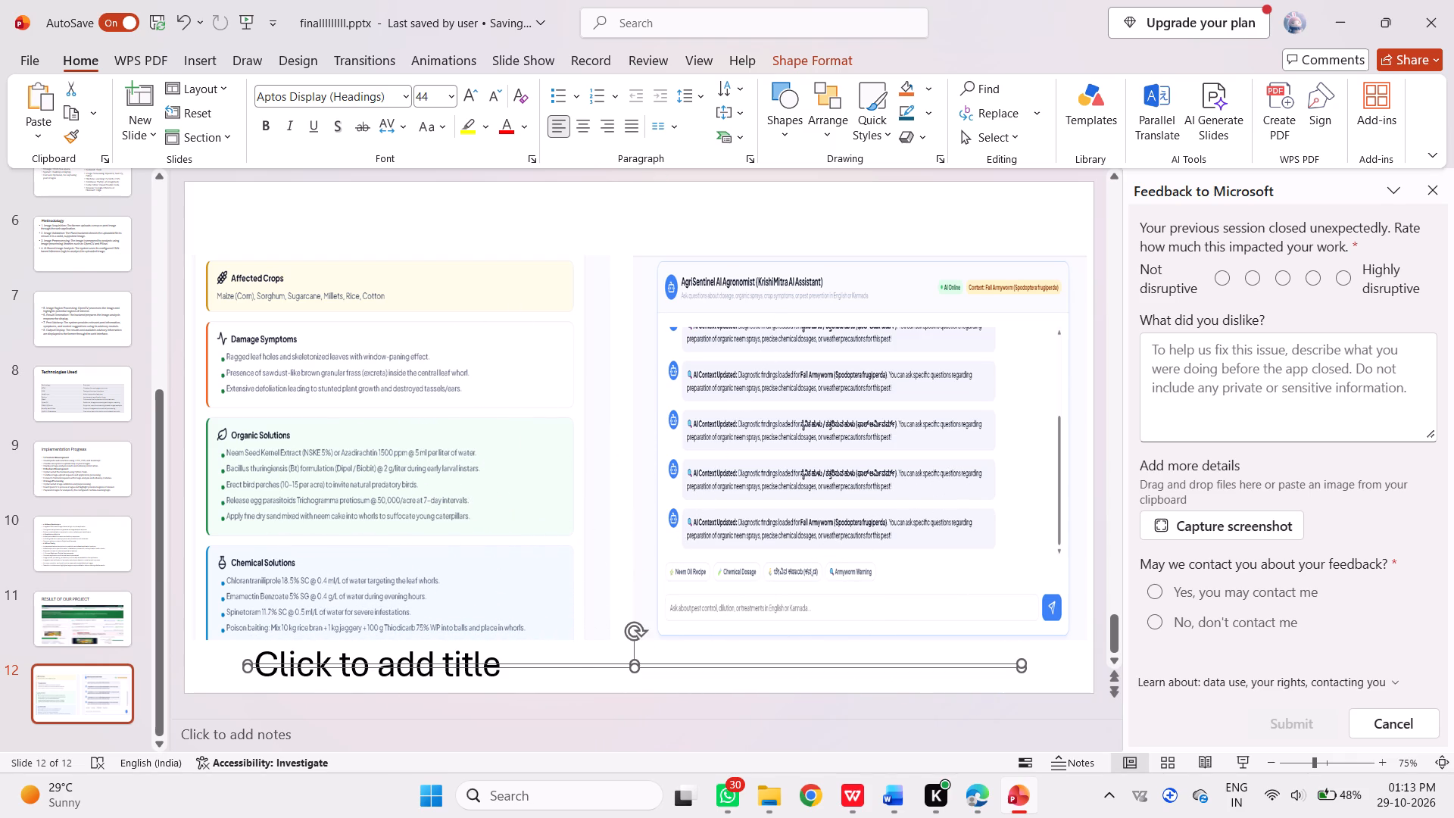
Increase the title placeholder's height in both directions to fit one line between the screenshots and the slide's bottom edge.
click(576, 654)
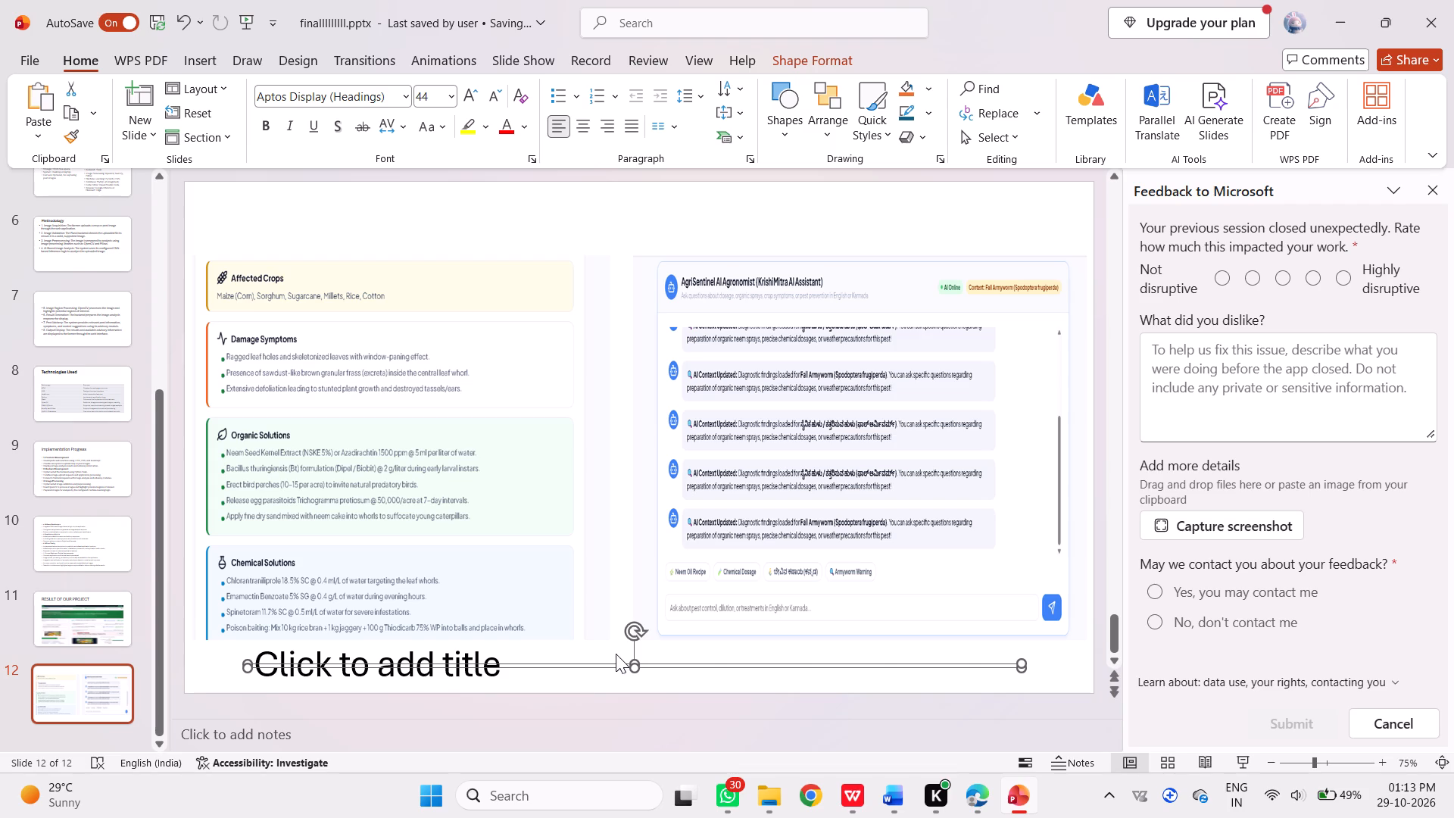
click(617, 654)
click(636, 663)
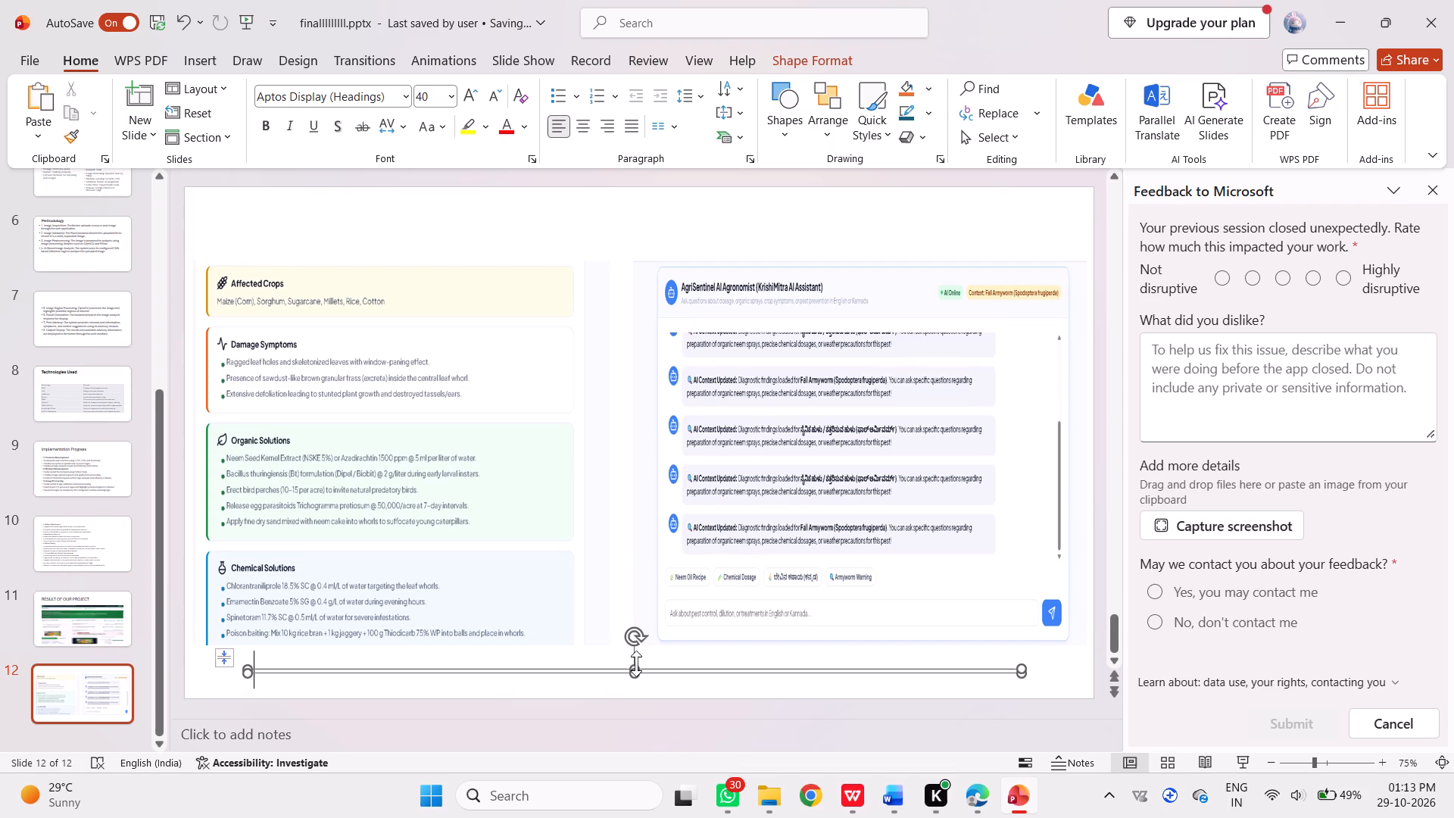
drag(636, 670, 638, 682)
drag(634, 661, 634, 651)
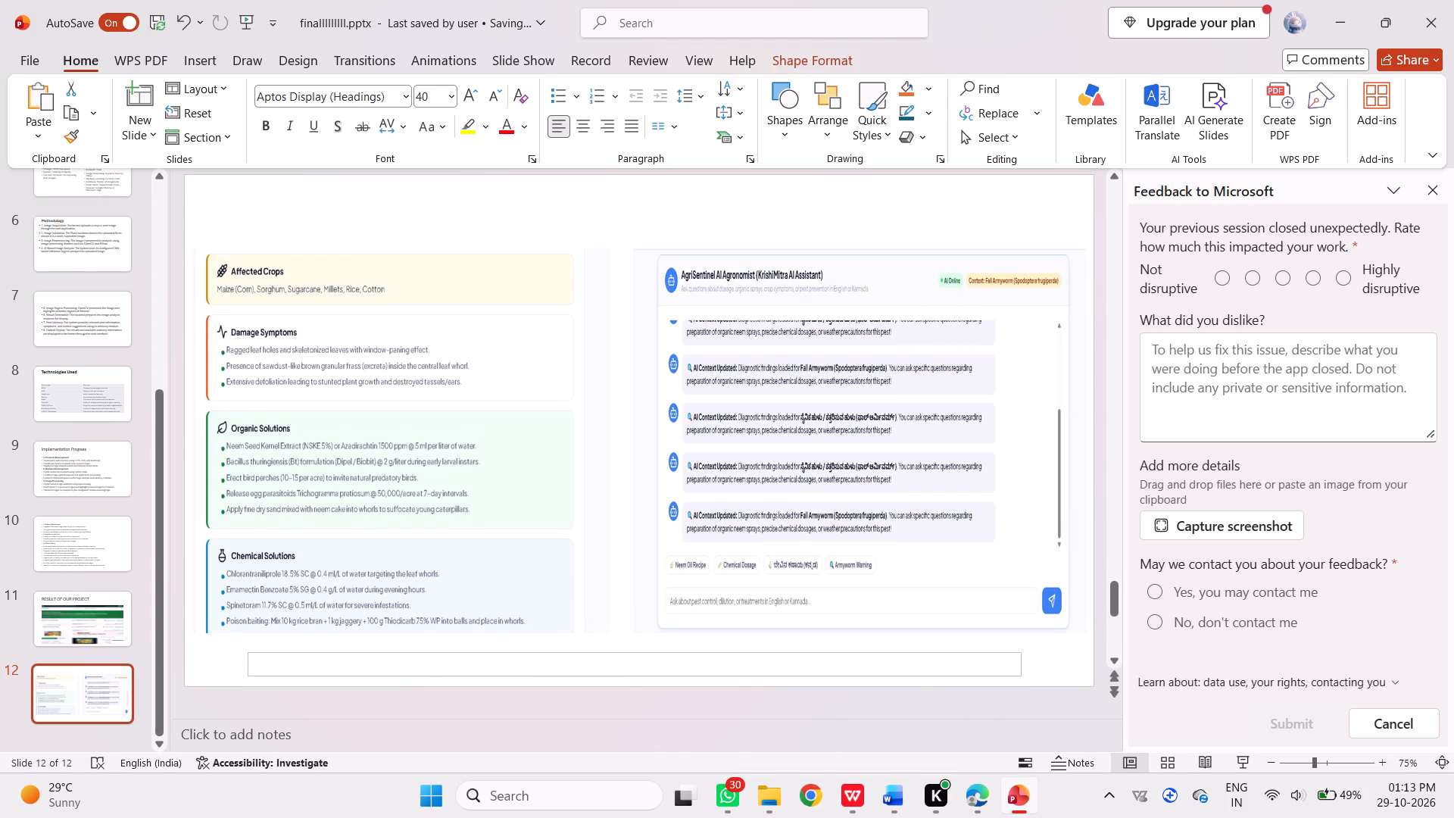
drag(634, 651, 634, 641)
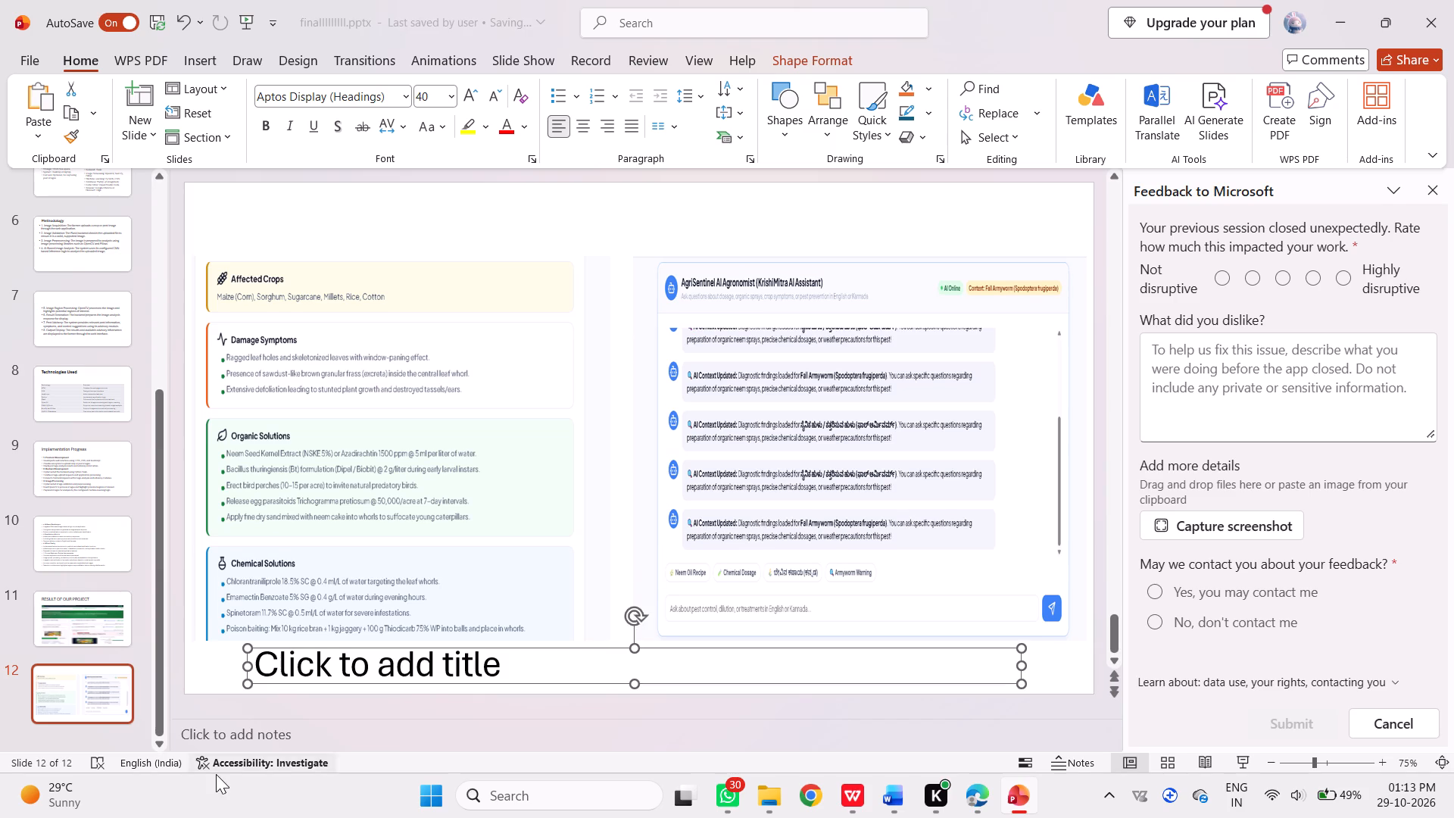
Widen the title placeholder on both sides to span from the crop solutions screenshot to the AI chat screenshot's outer edge.
drag(248, 663, 246, 663)
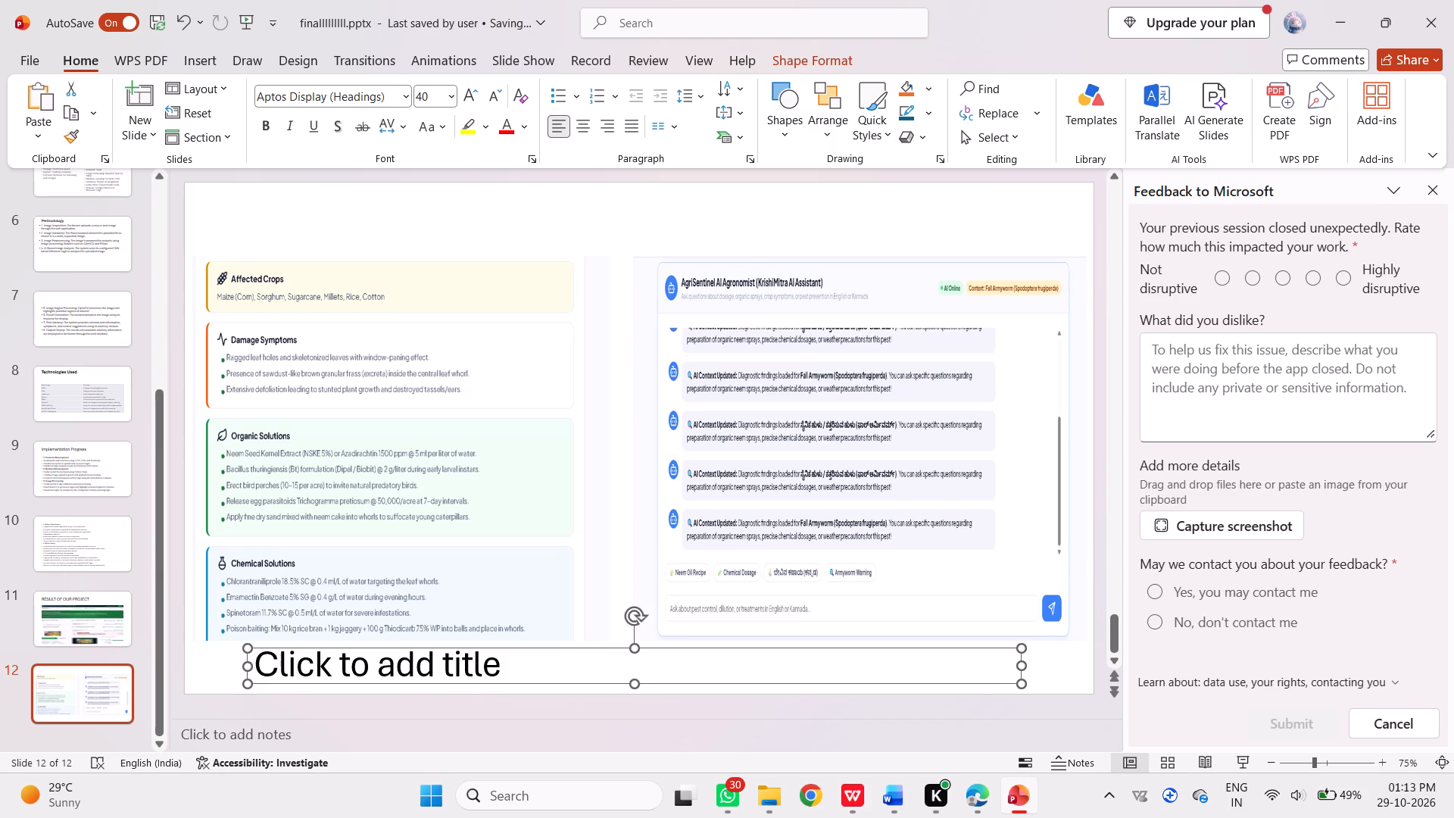
drag(246, 663, 204, 665)
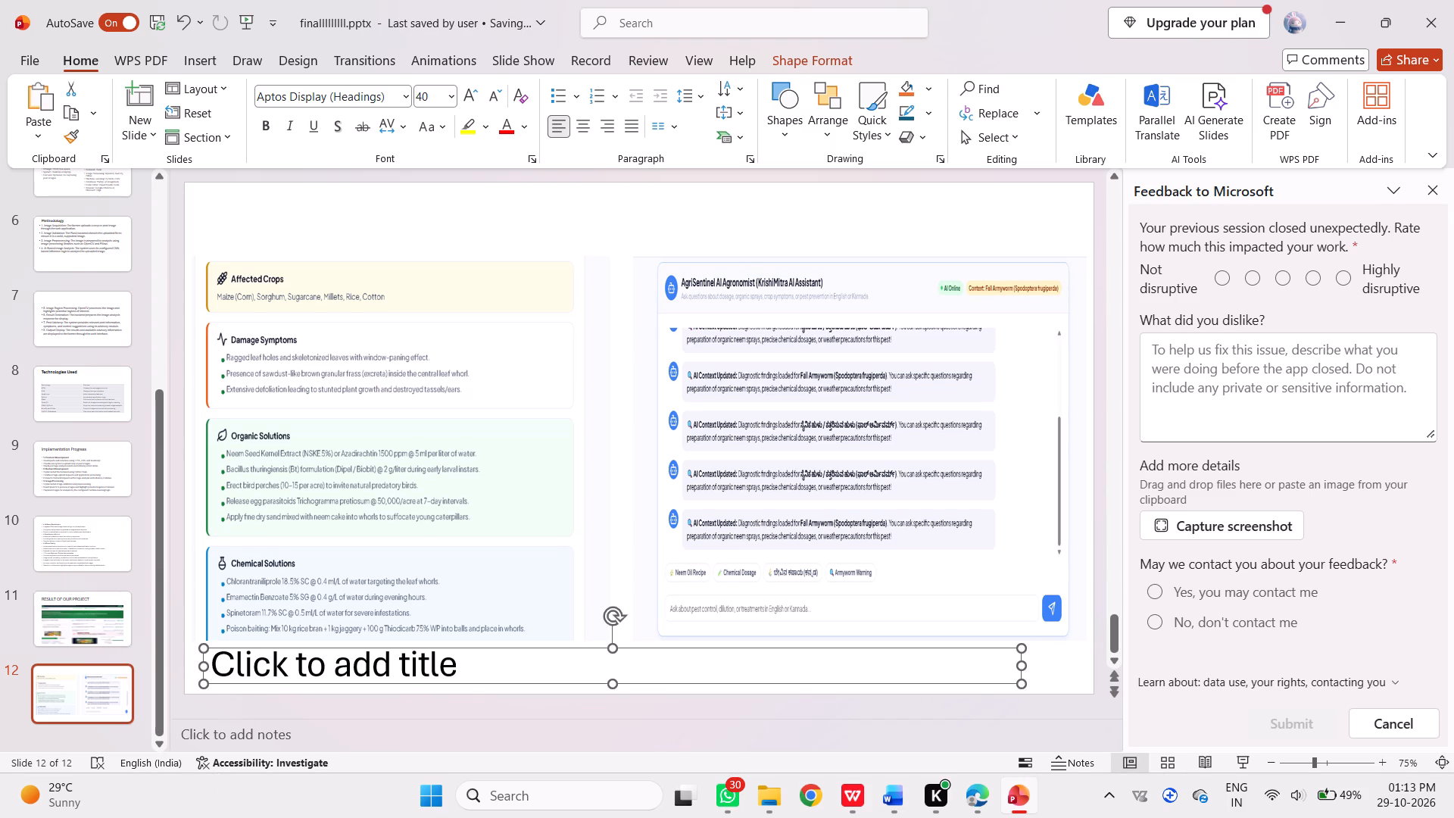
drag(1024, 664, 1025, 664)
drag(1025, 664, 1083, 667)
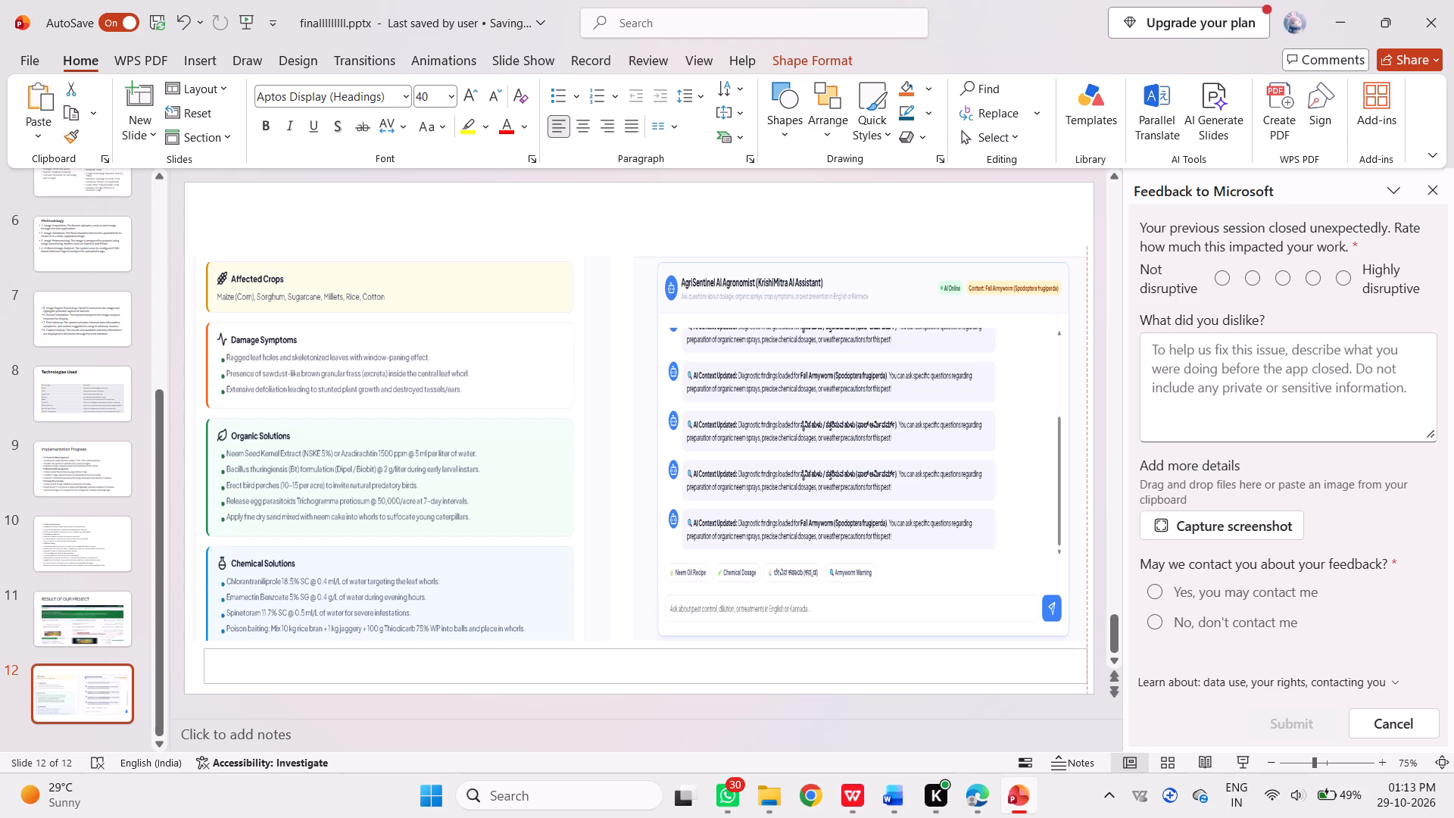
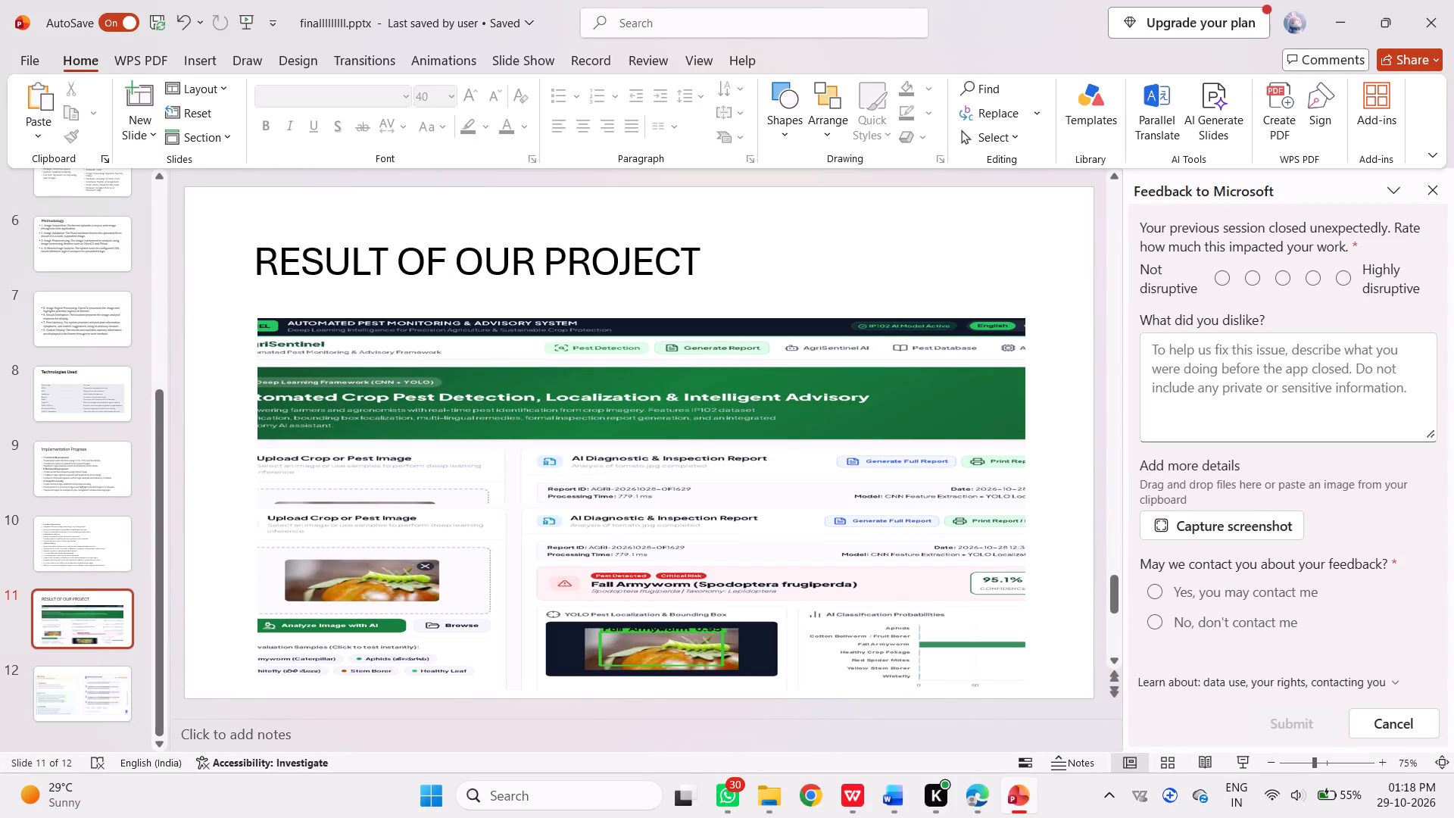
Reduce the height of the dashboard screenshot on slide 11 from its bottom edge, leaving blank space beneath it.
click(451, 510)
drag(641, 690, 621, 608)
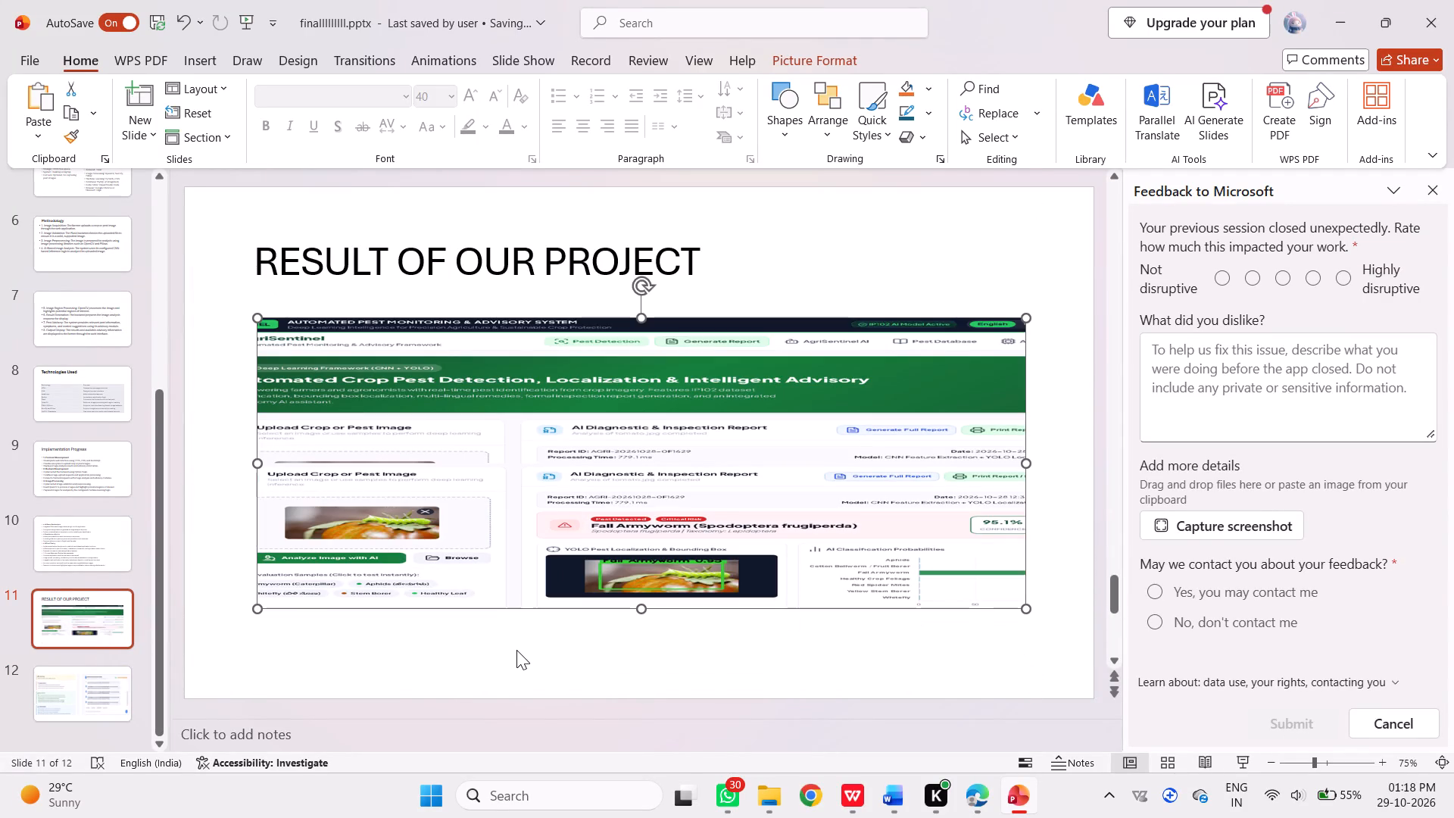
Paste the copied caption "Fig. 1. AgriSentinel pest detection dashboard, author's own implementation," onto slide 11.
click(516, 650)
key(ctrl+v)
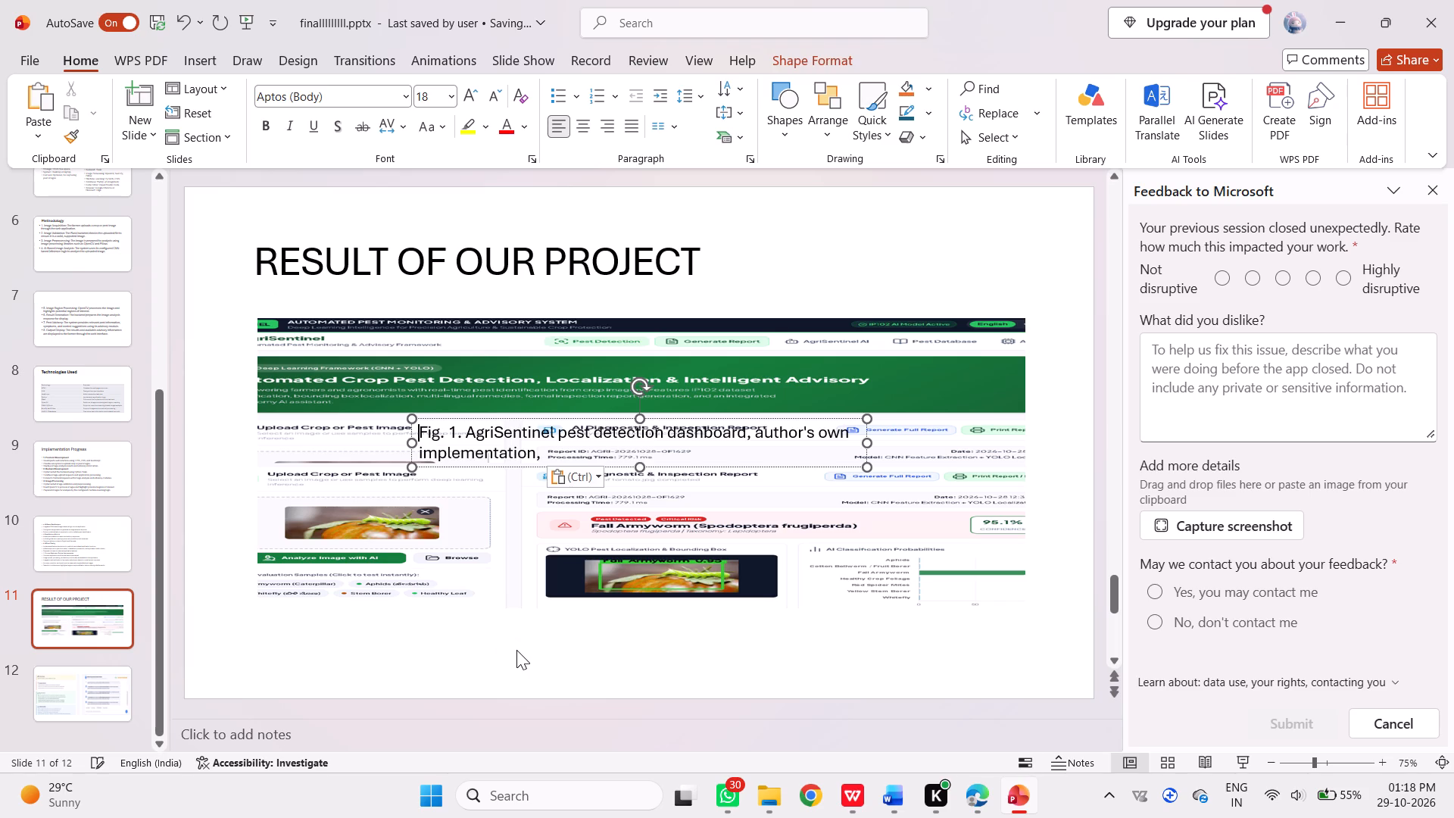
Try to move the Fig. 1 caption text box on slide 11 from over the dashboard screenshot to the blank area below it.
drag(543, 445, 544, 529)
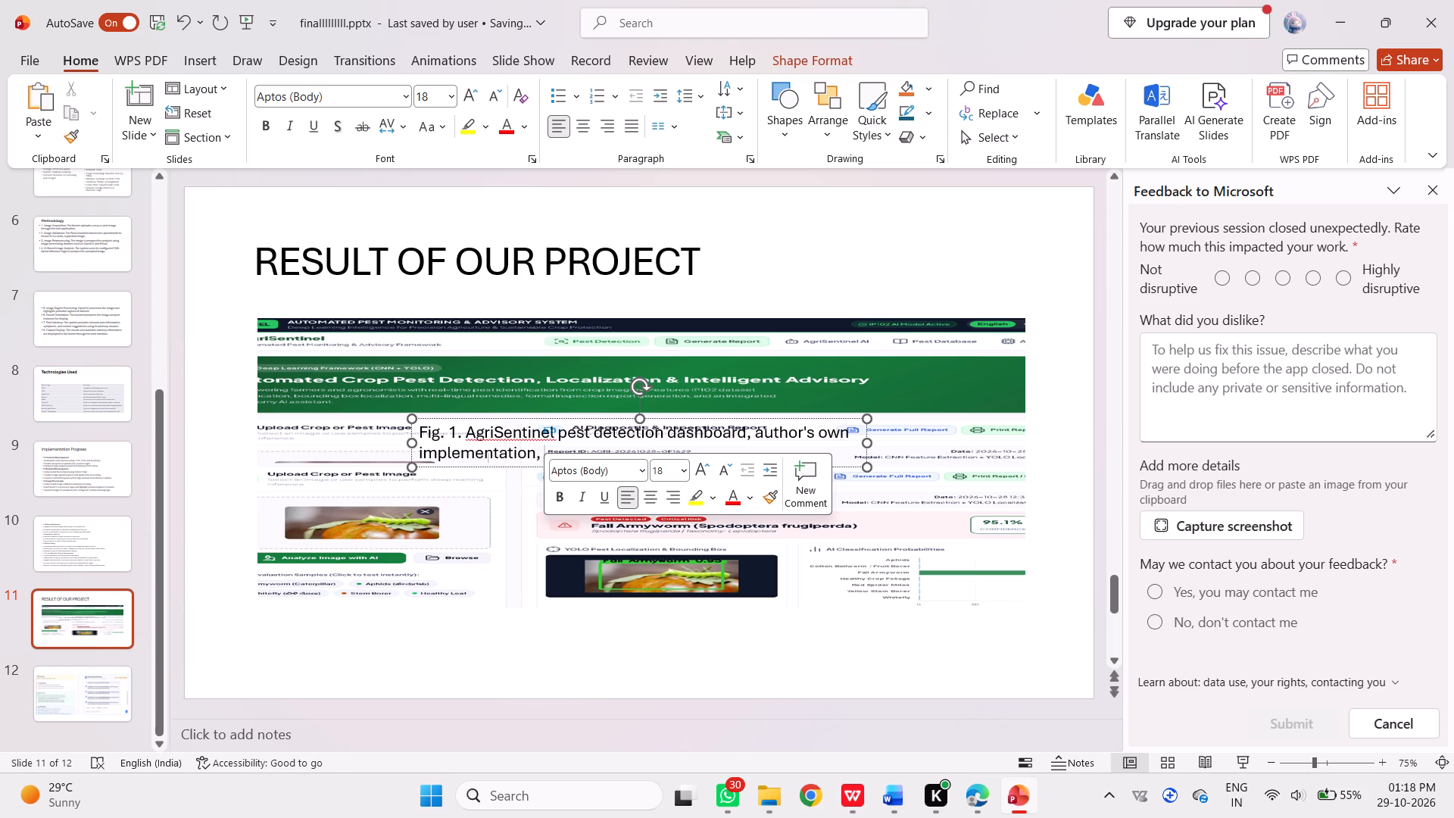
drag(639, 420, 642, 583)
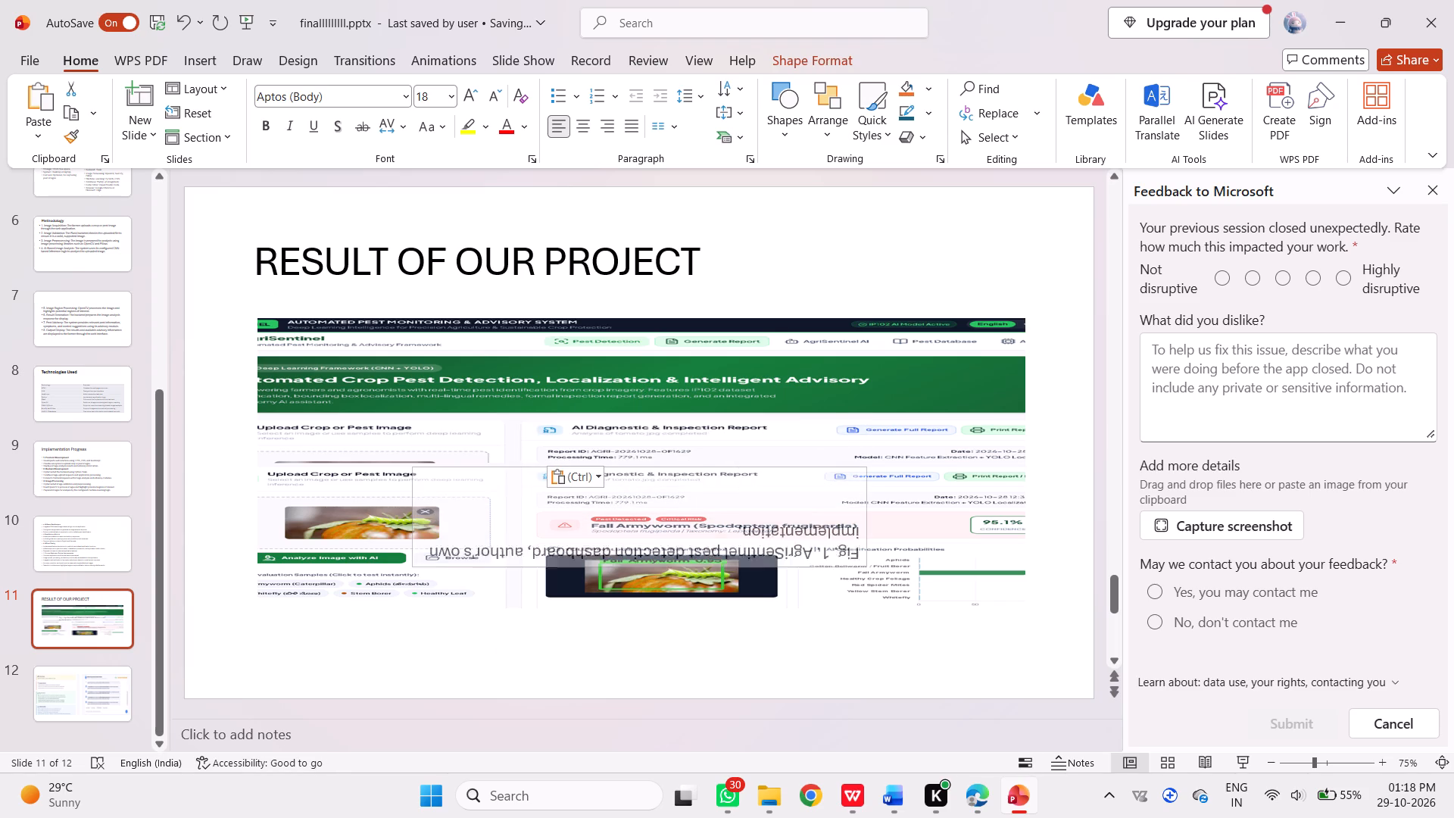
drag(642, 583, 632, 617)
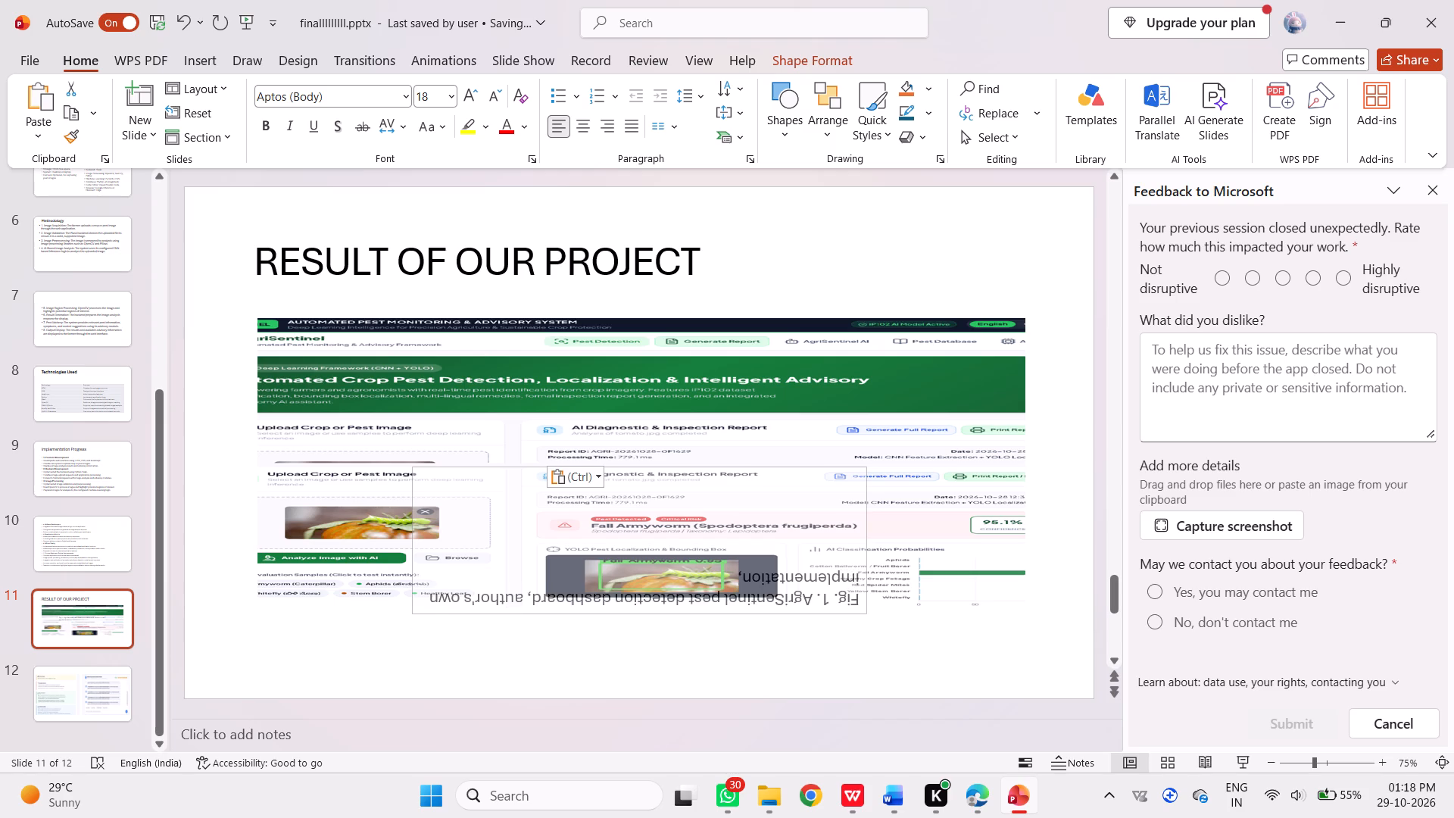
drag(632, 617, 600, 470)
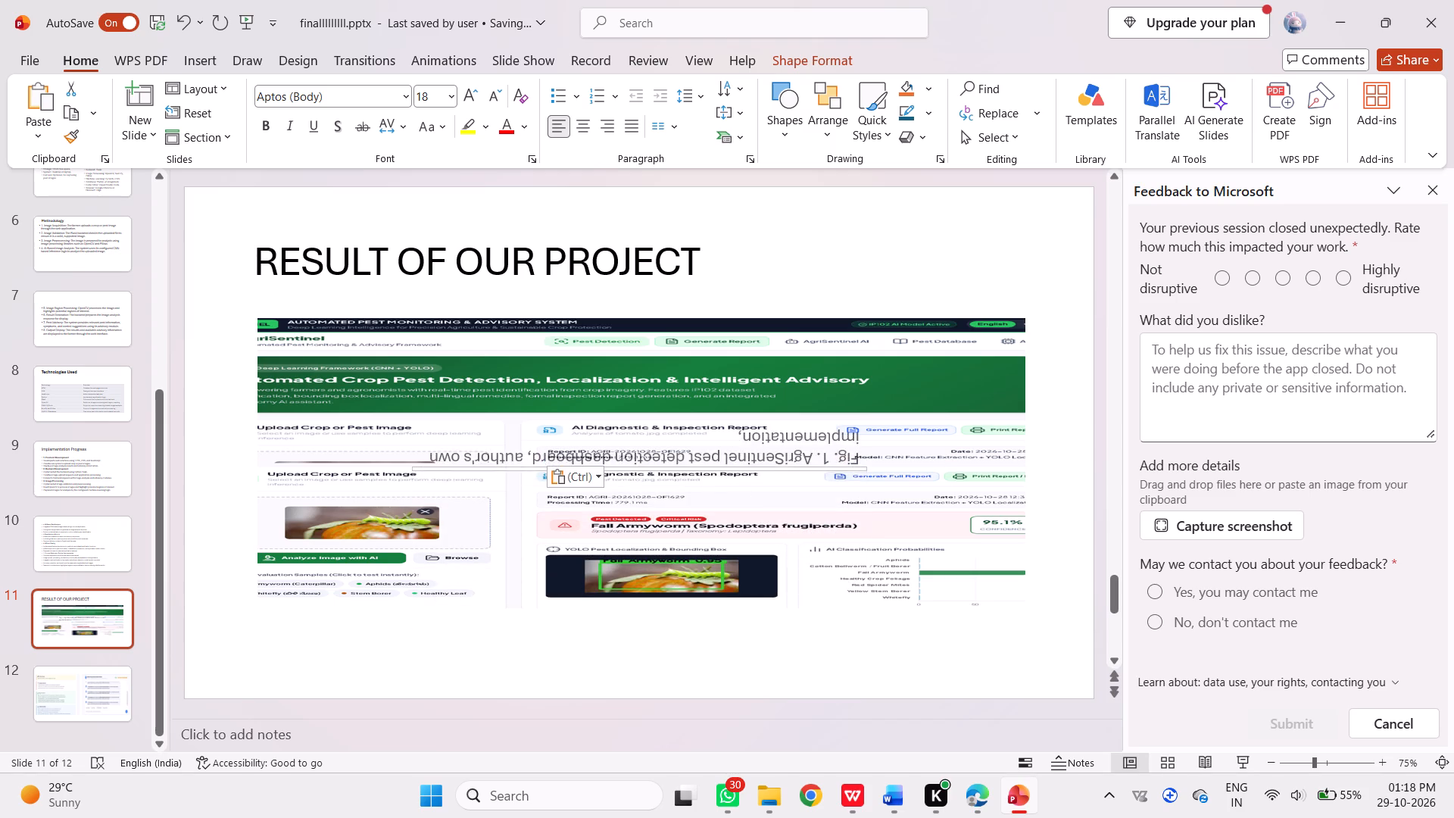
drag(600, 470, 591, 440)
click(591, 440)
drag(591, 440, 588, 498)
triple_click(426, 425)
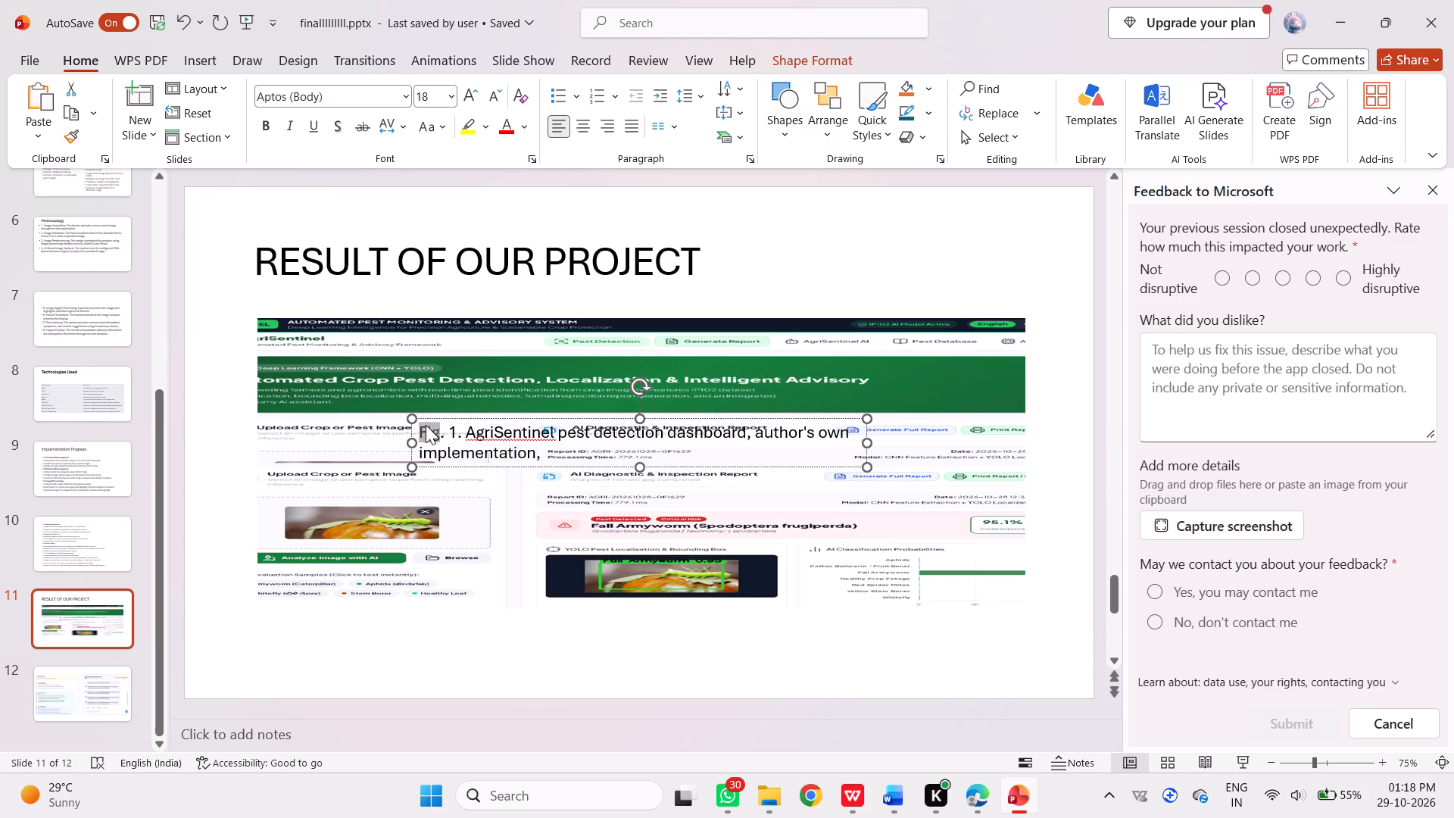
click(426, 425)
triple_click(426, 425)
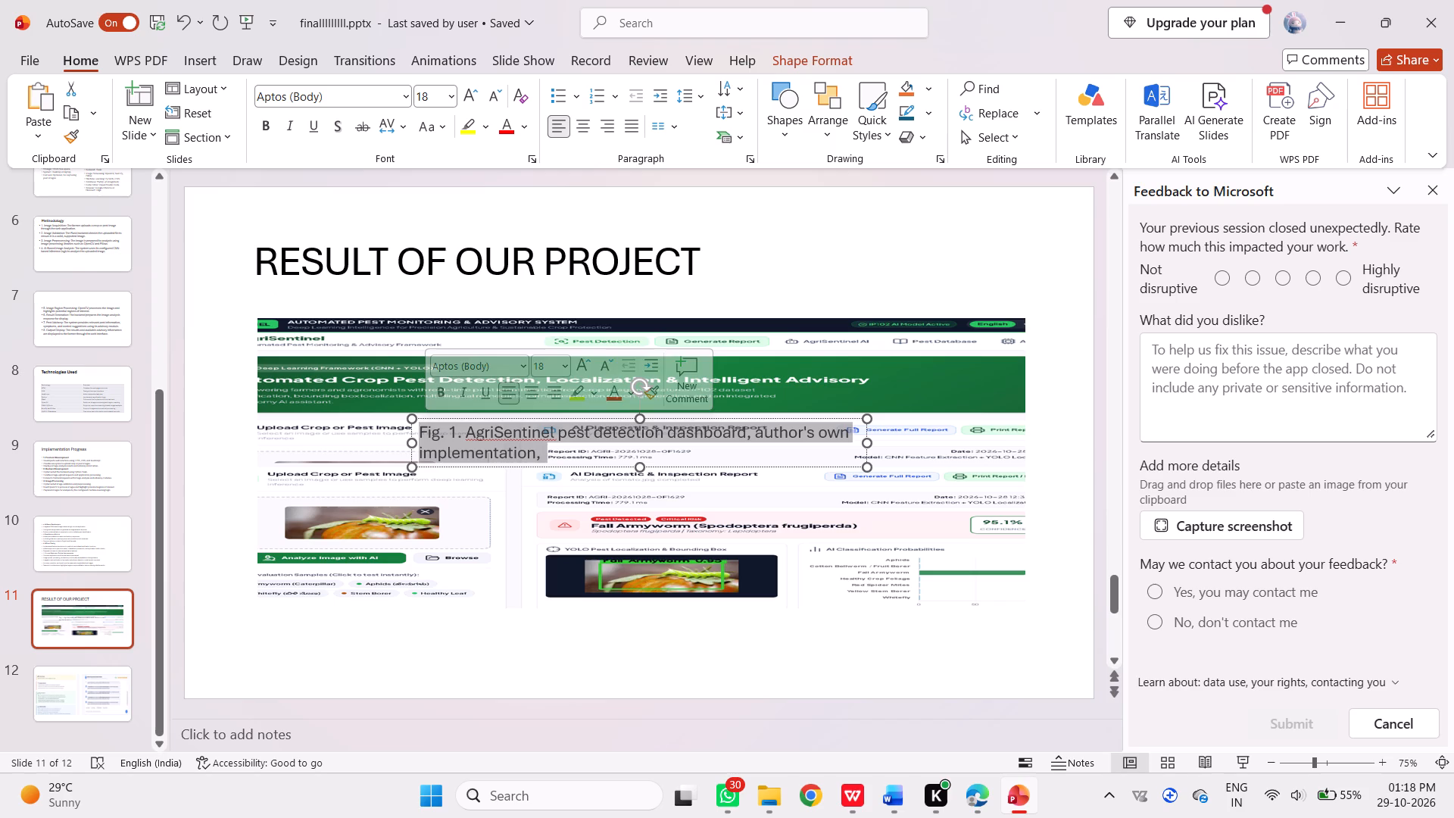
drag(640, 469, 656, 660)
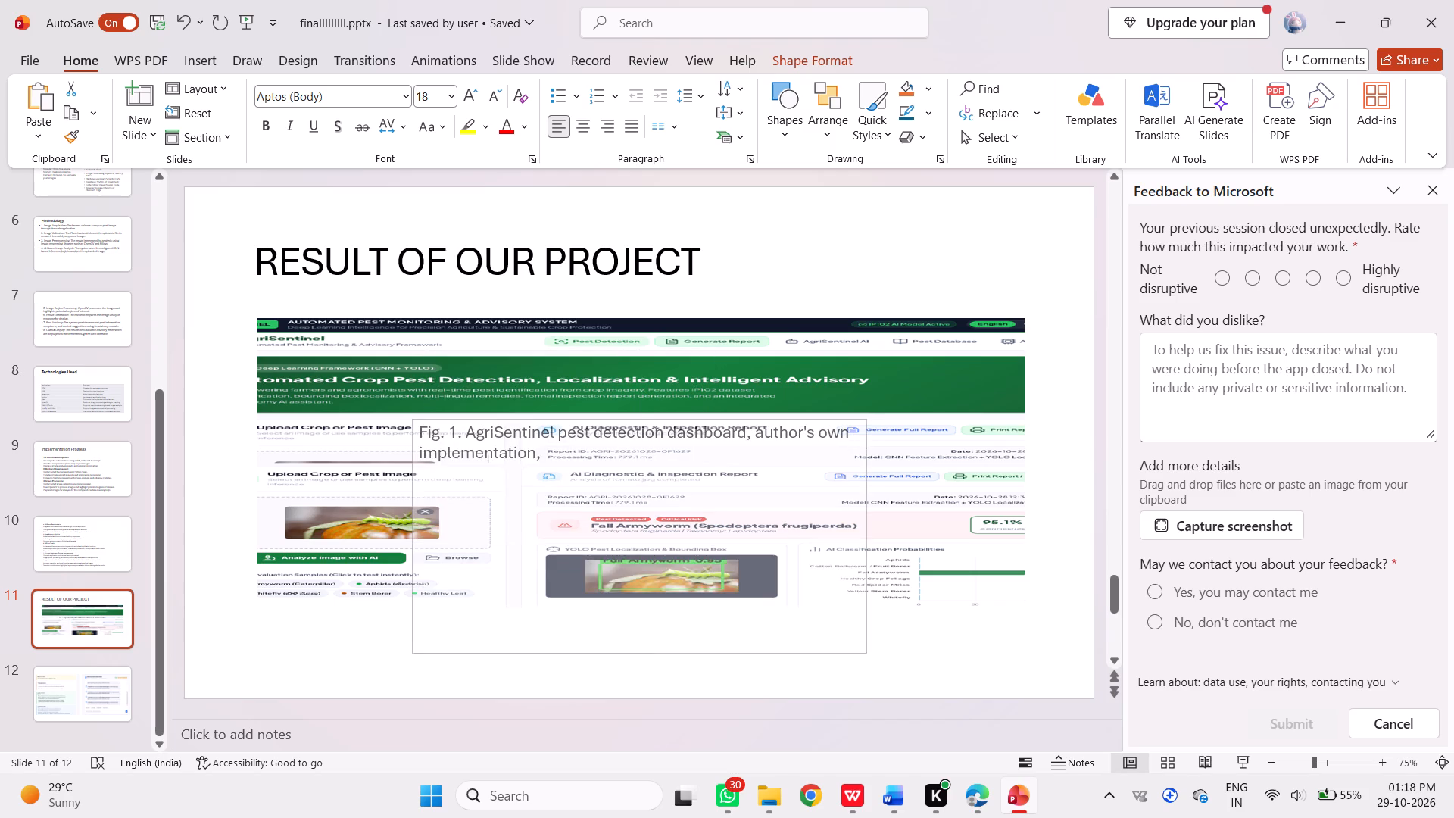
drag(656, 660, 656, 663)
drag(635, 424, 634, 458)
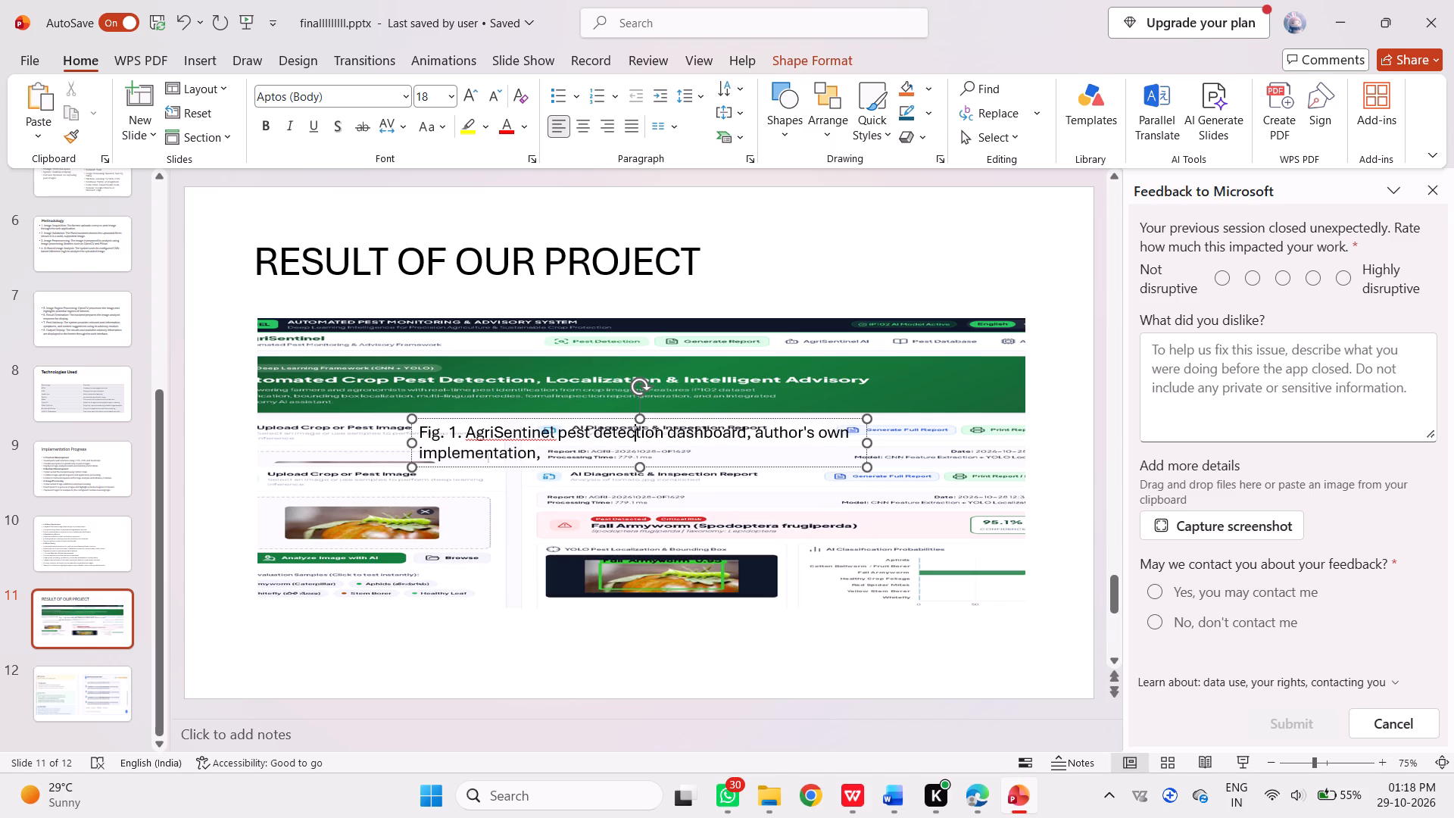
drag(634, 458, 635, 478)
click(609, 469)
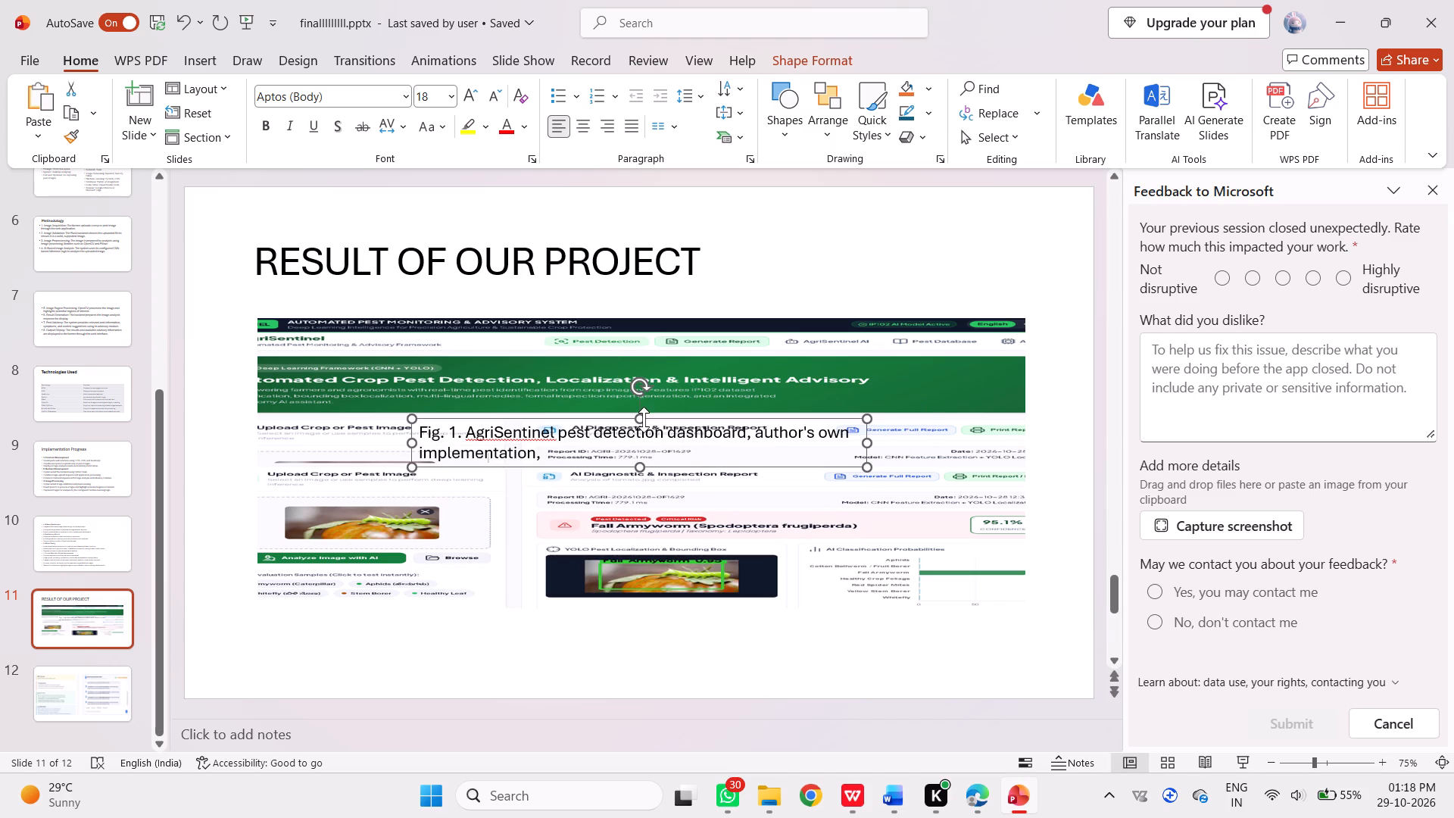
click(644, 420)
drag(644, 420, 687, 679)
Stretch the dashboard screenshot's top edge slightly upward toward the RESULT OF OUR PROJECT title.
click(536, 367)
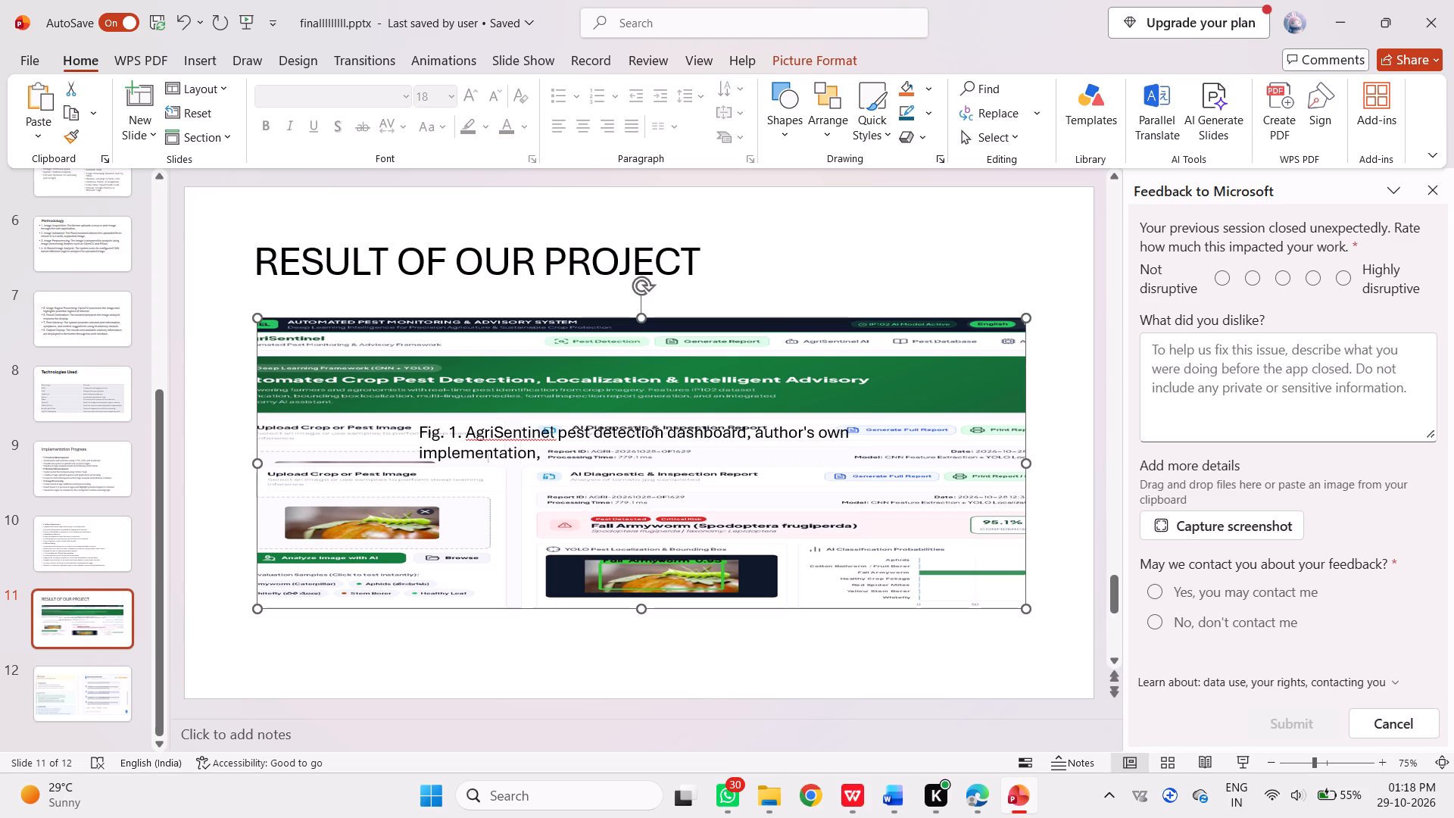
drag(640, 318, 637, 300)
click(596, 270)
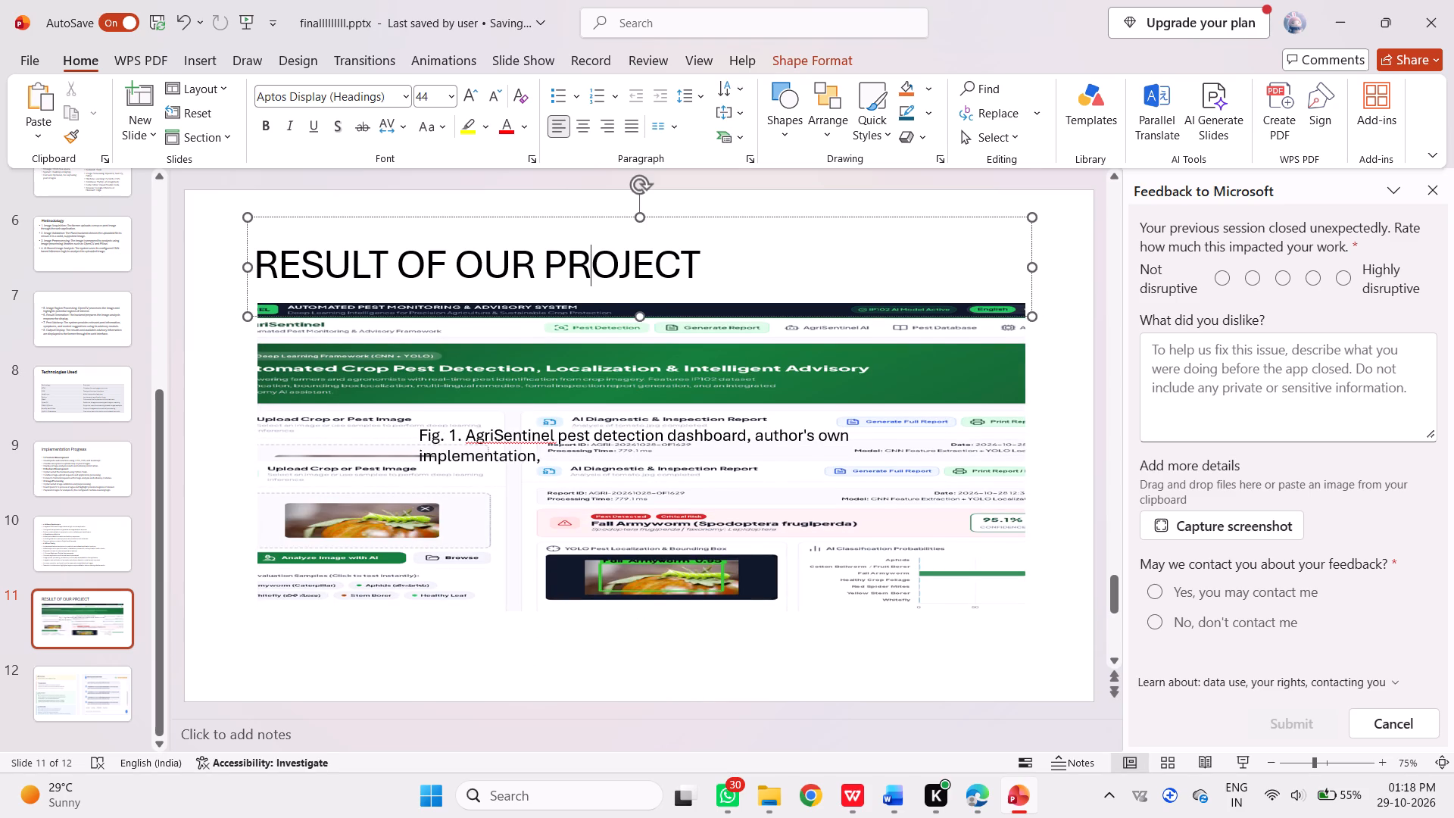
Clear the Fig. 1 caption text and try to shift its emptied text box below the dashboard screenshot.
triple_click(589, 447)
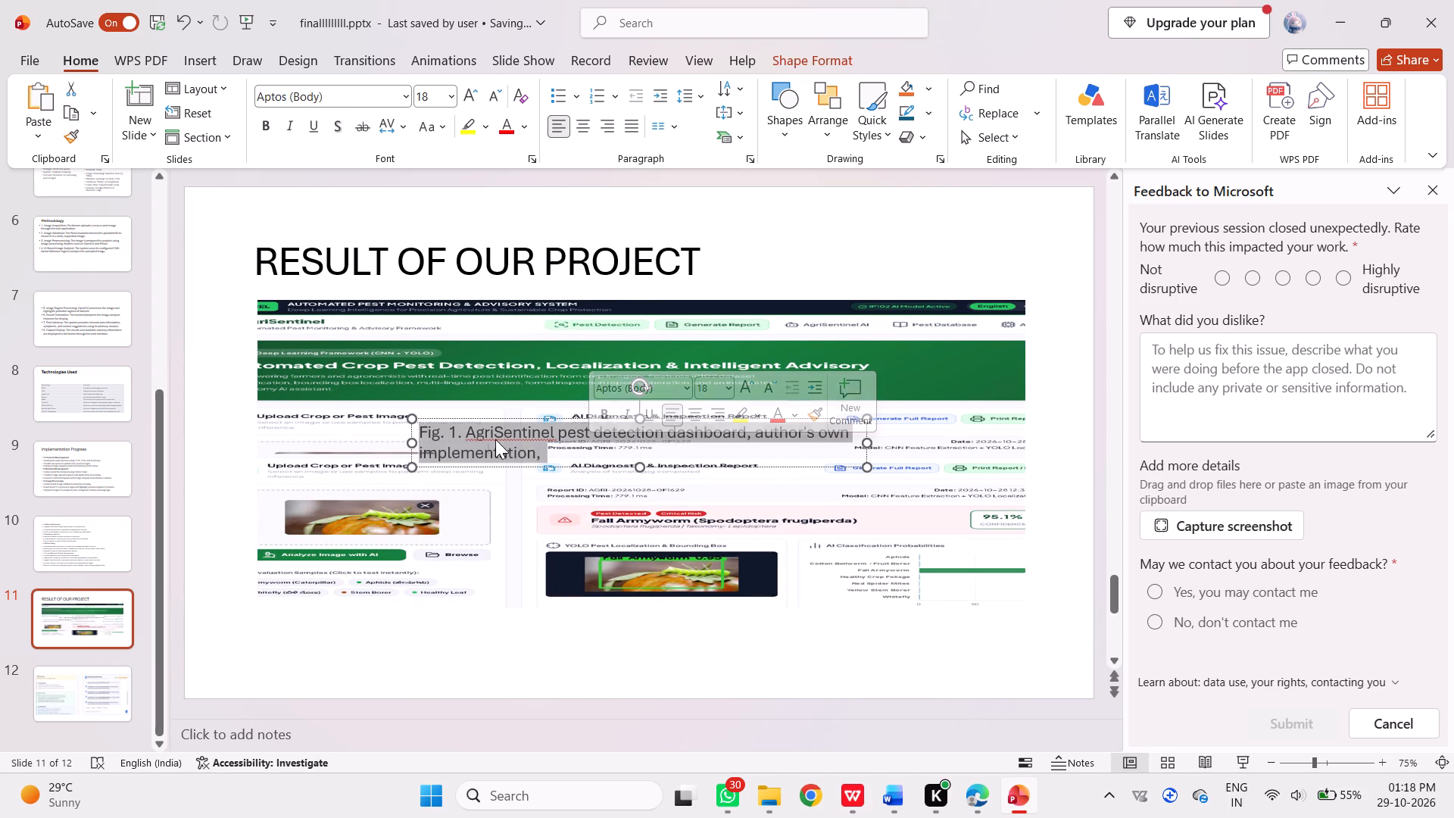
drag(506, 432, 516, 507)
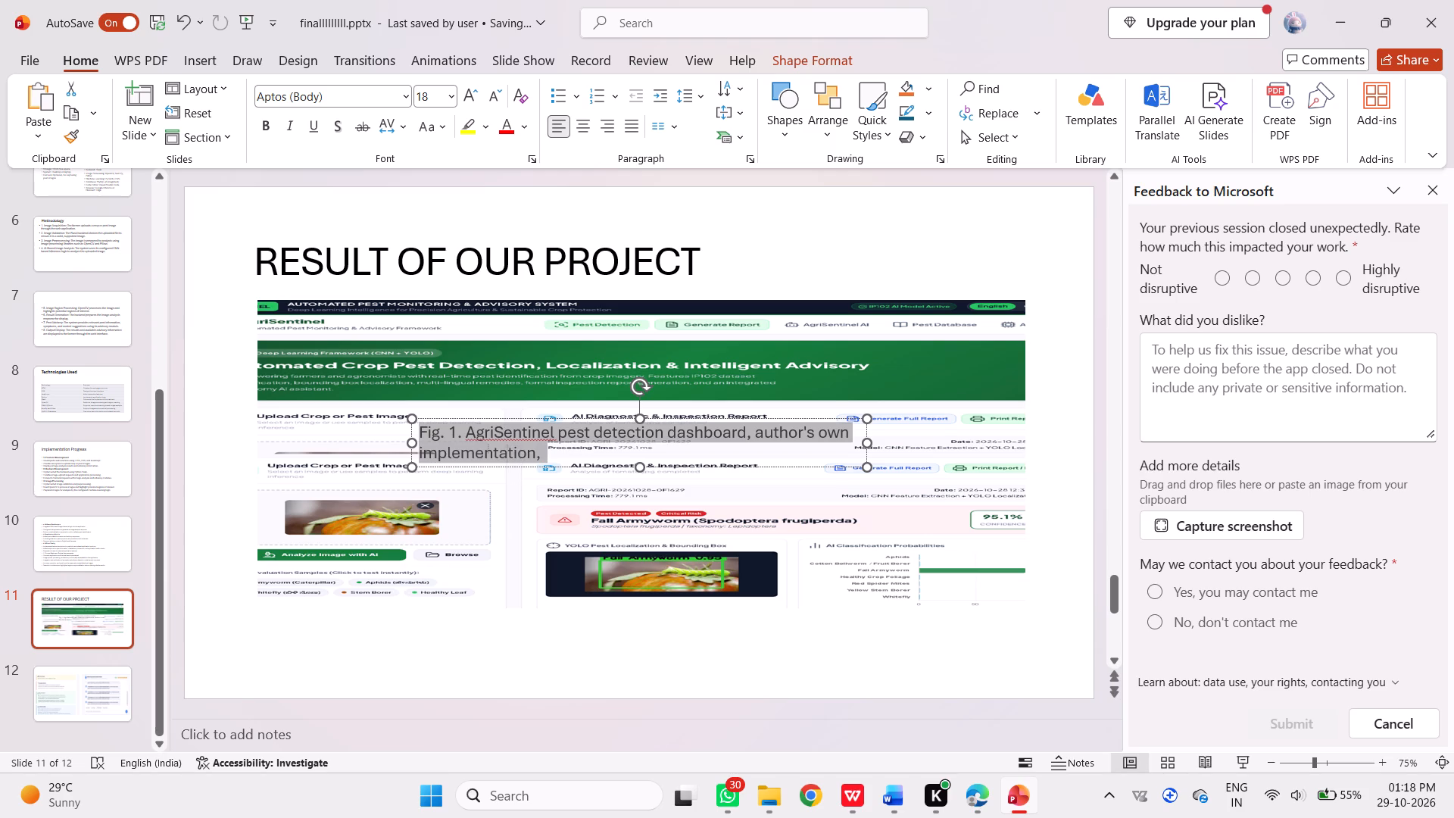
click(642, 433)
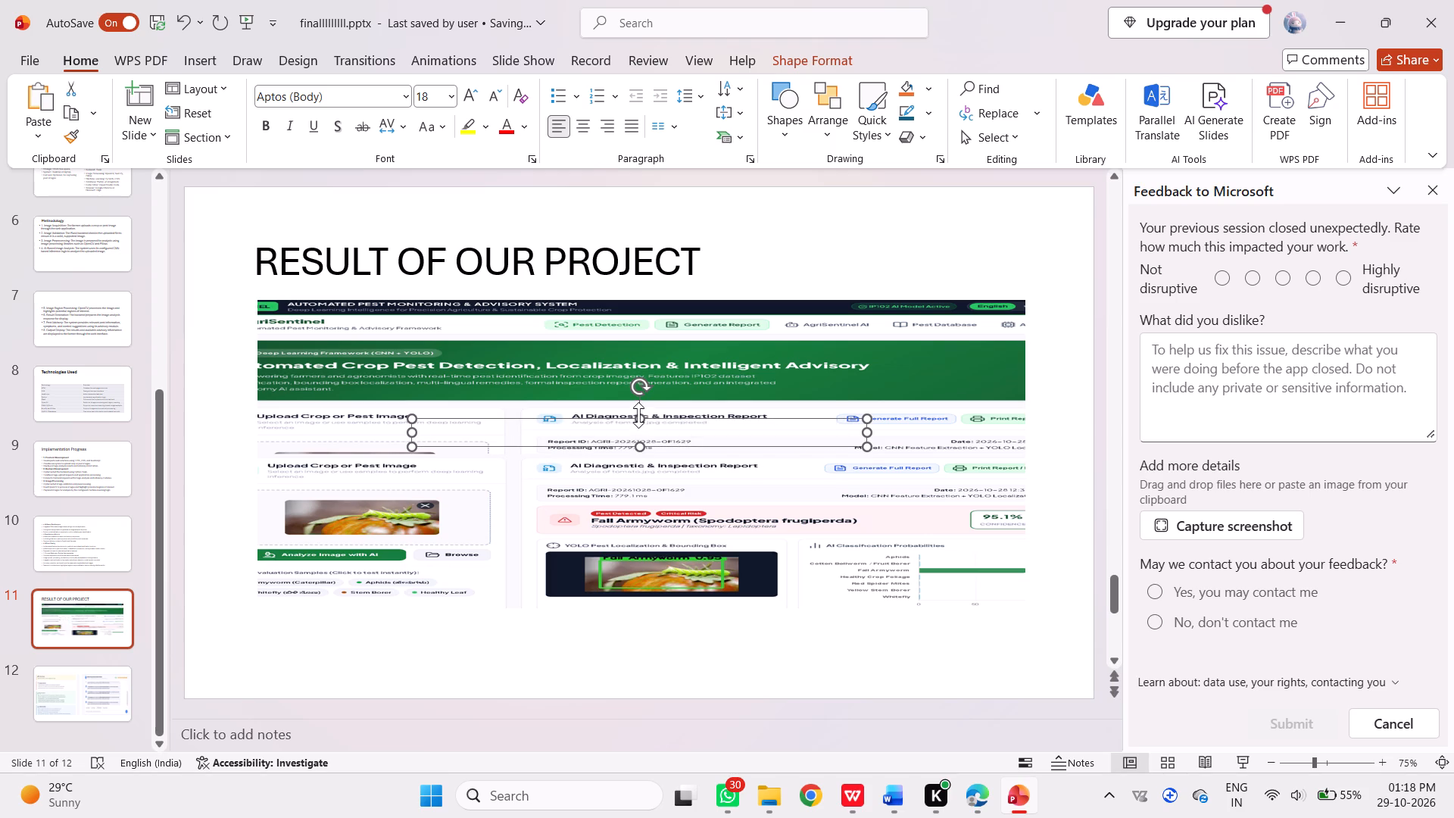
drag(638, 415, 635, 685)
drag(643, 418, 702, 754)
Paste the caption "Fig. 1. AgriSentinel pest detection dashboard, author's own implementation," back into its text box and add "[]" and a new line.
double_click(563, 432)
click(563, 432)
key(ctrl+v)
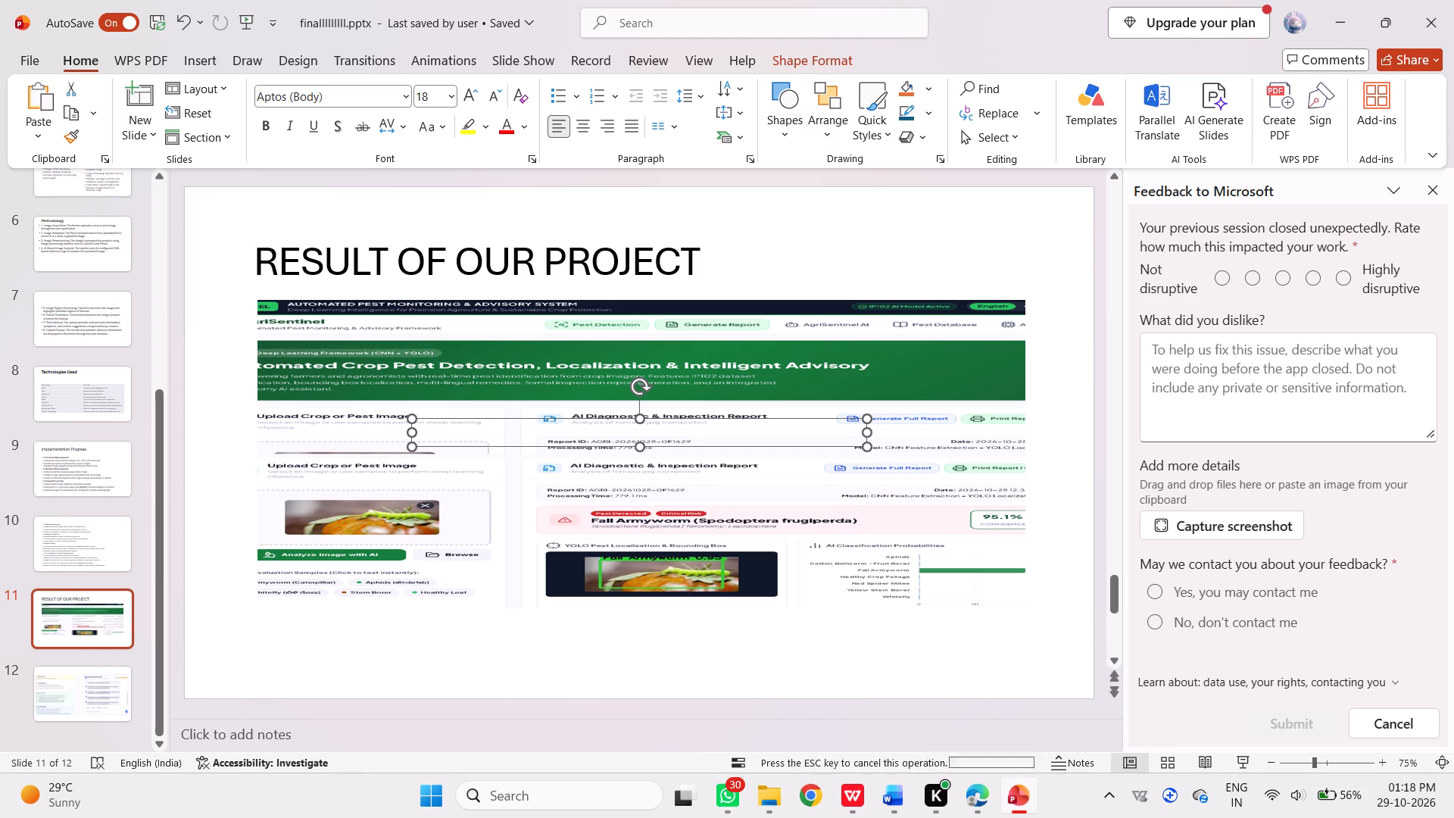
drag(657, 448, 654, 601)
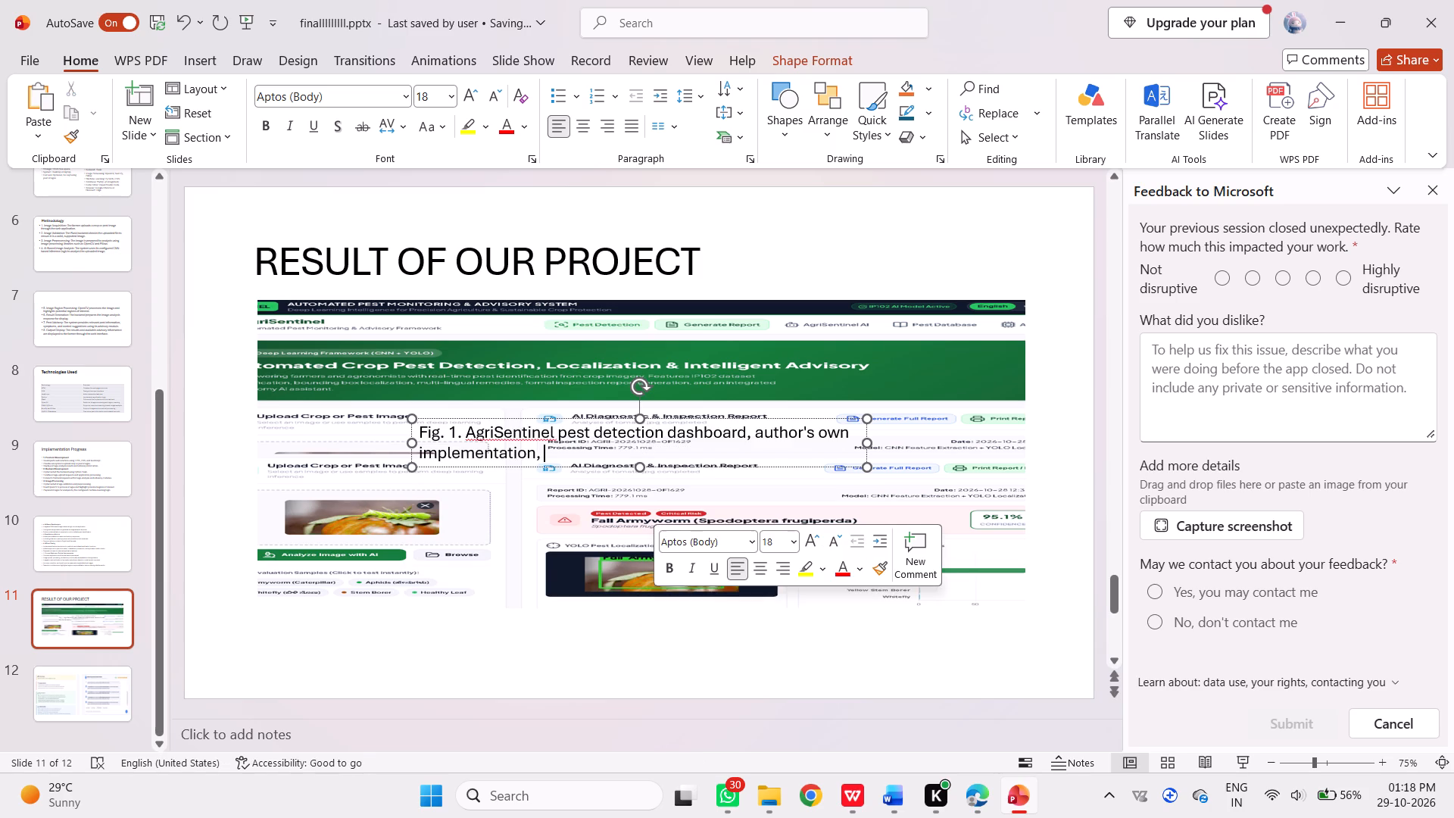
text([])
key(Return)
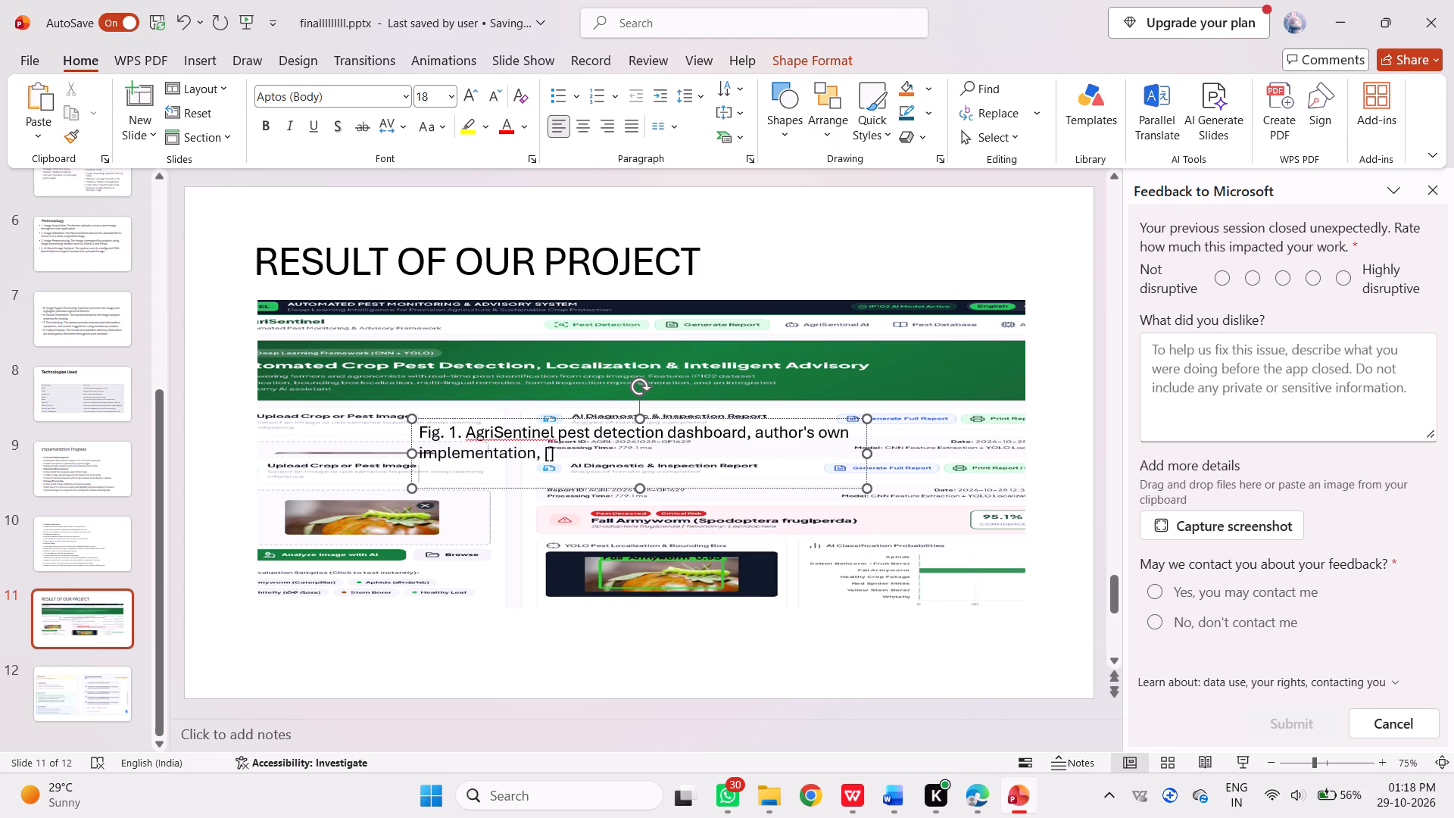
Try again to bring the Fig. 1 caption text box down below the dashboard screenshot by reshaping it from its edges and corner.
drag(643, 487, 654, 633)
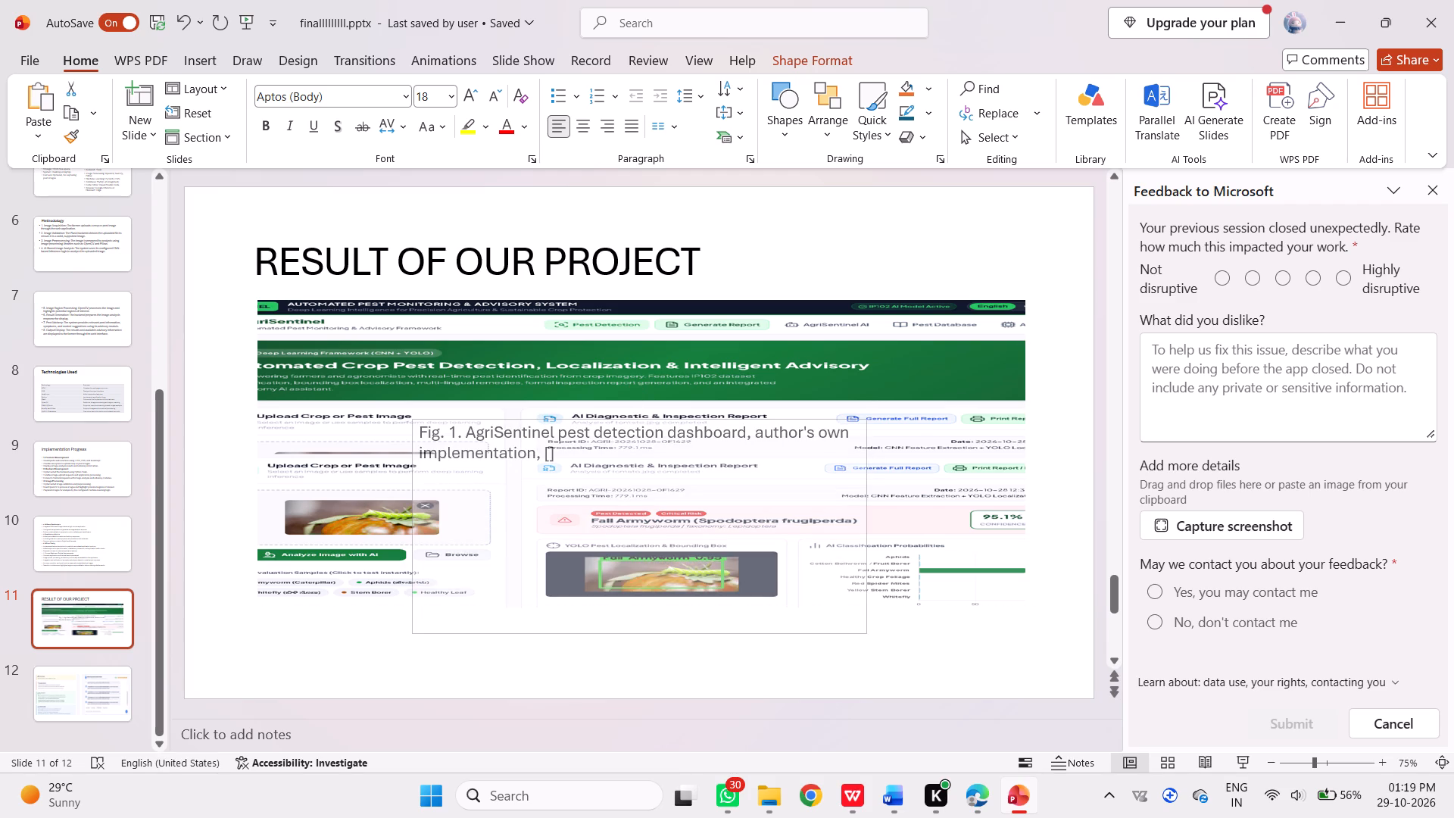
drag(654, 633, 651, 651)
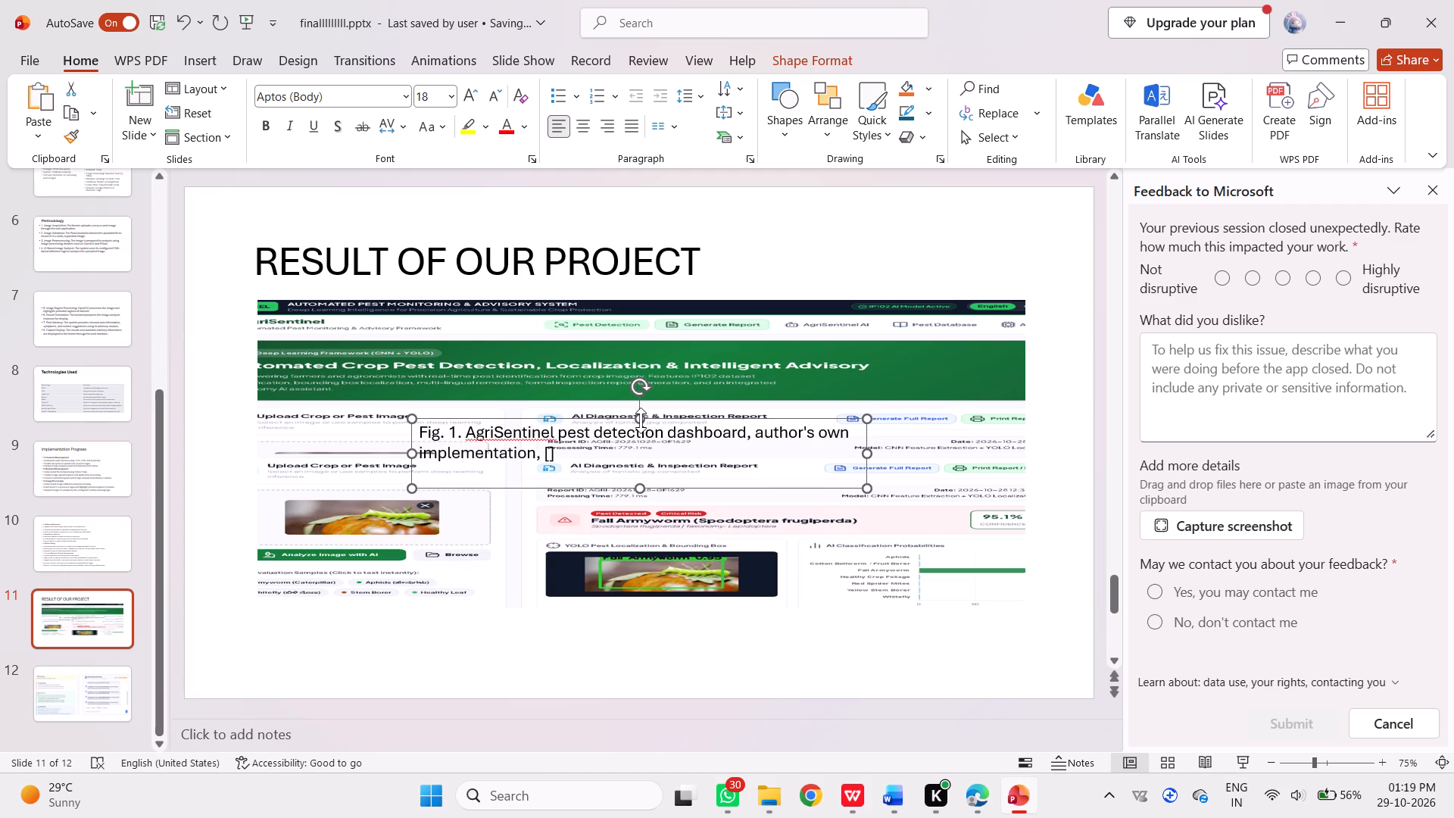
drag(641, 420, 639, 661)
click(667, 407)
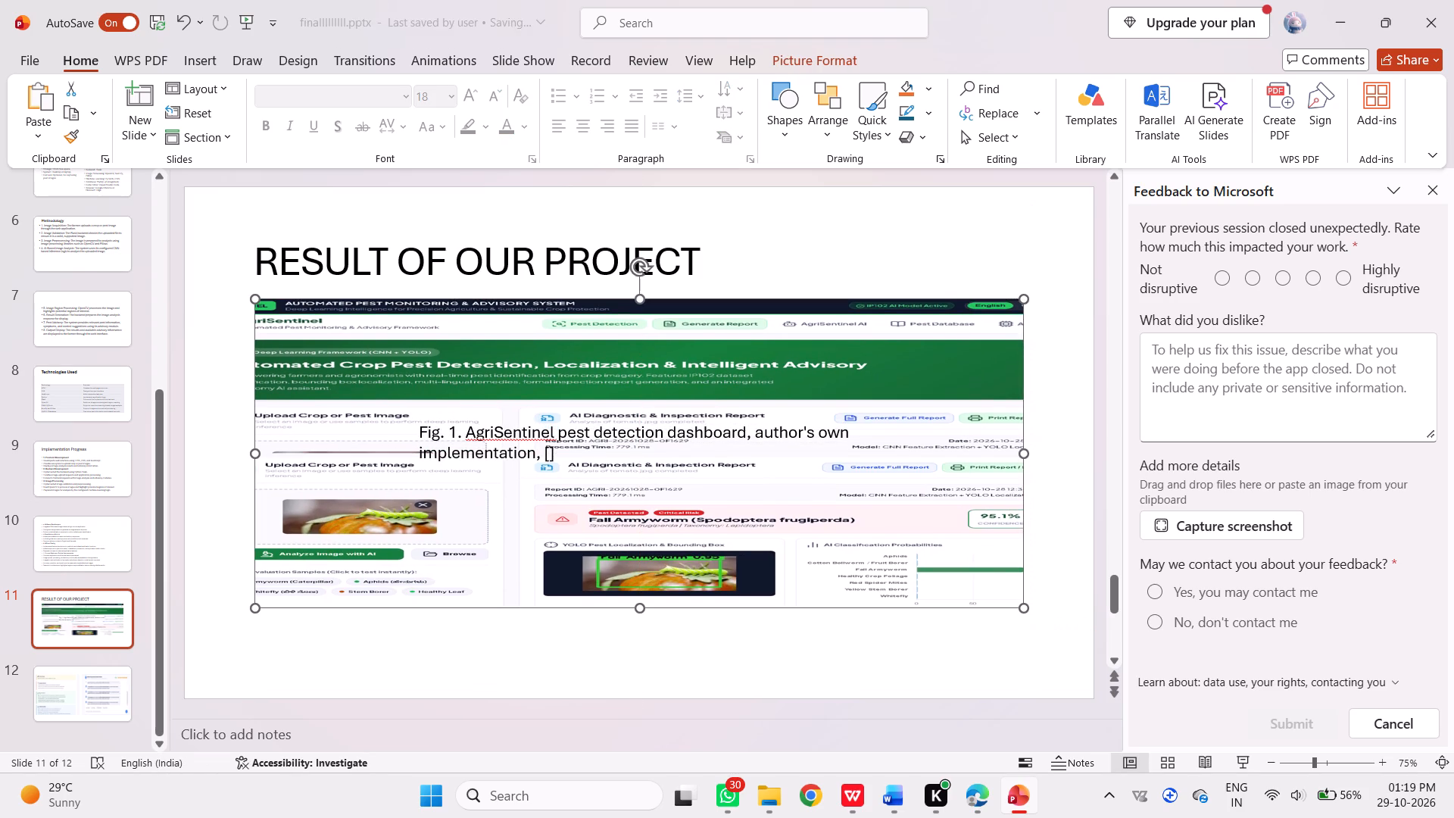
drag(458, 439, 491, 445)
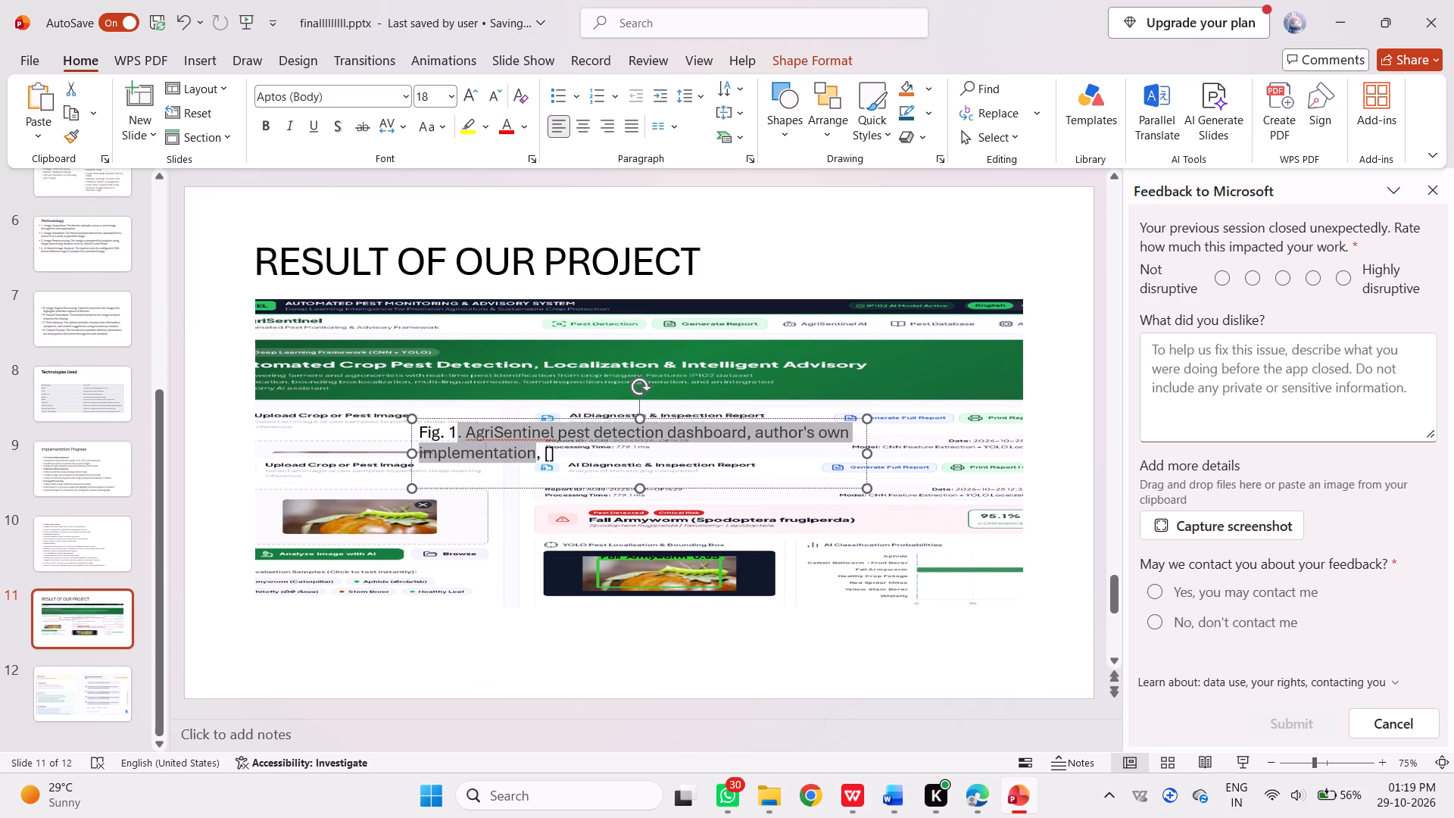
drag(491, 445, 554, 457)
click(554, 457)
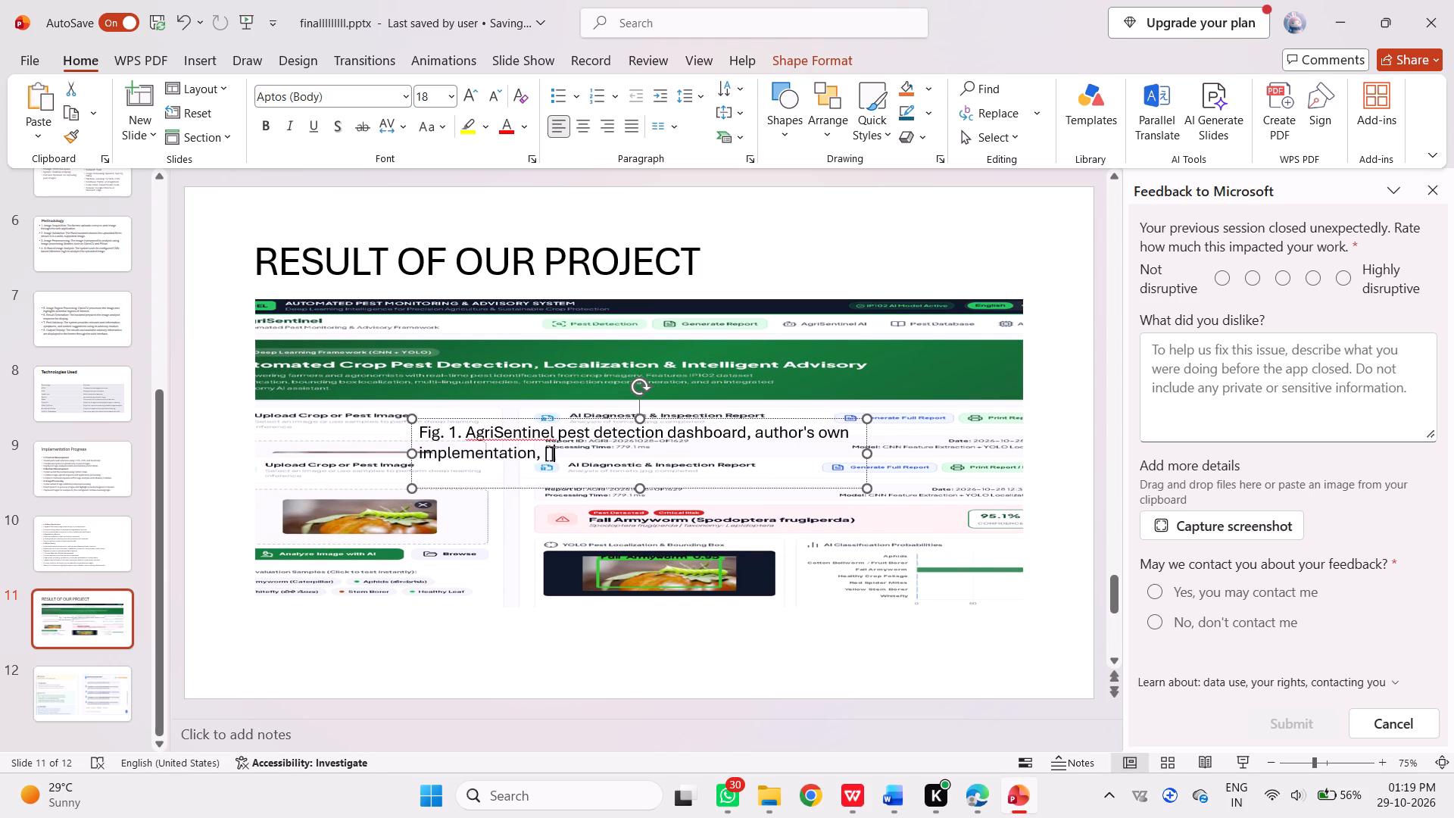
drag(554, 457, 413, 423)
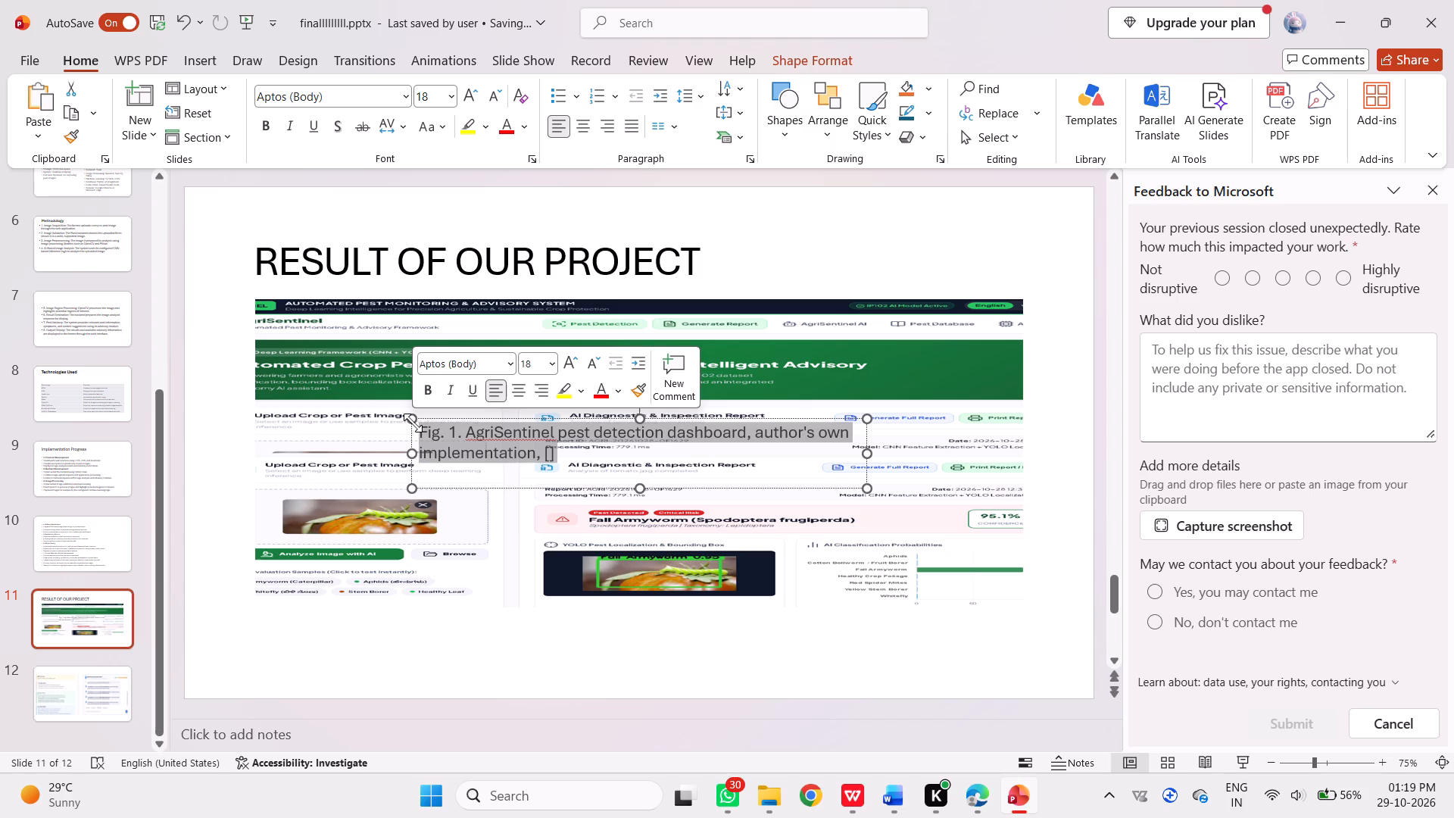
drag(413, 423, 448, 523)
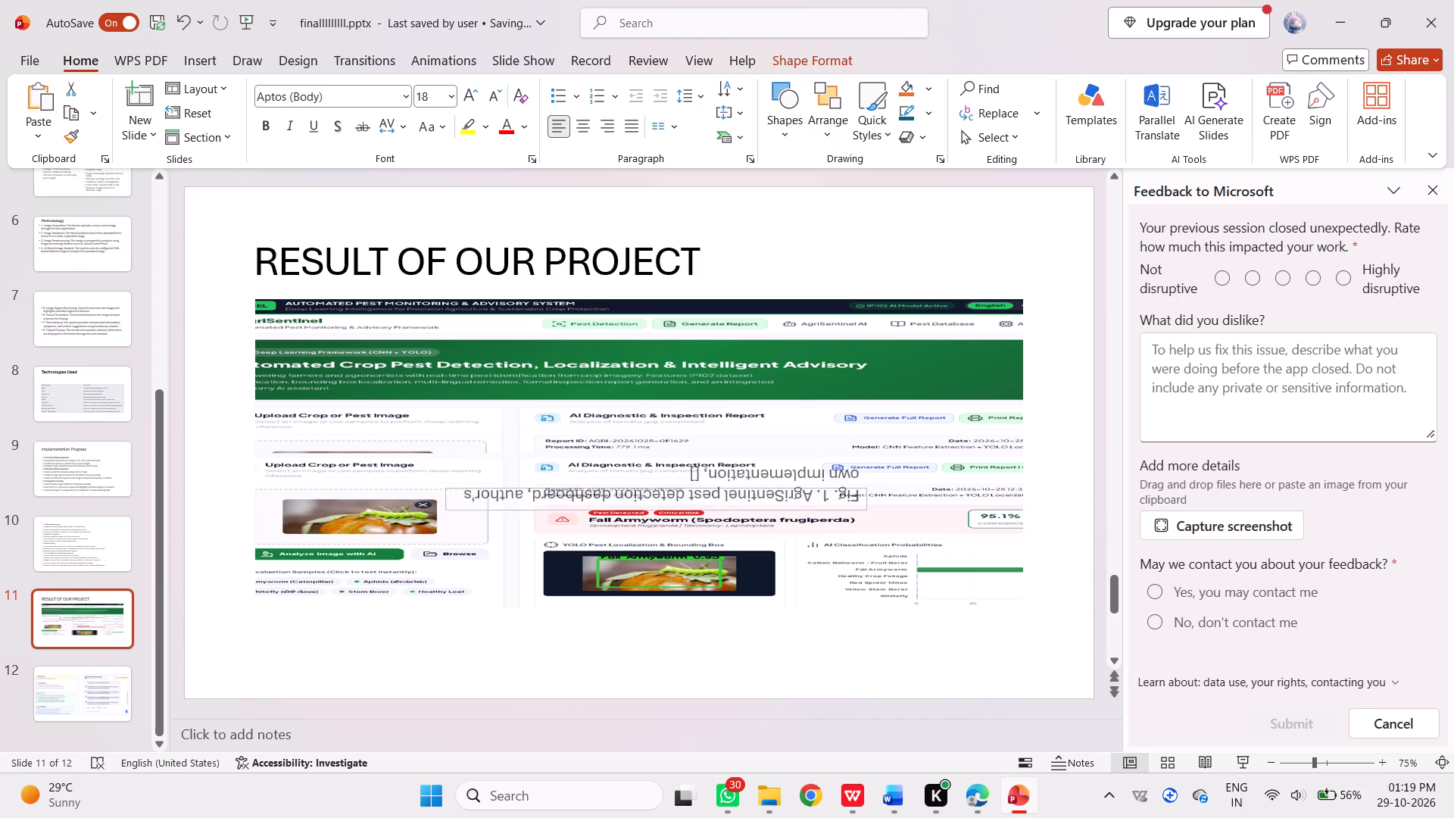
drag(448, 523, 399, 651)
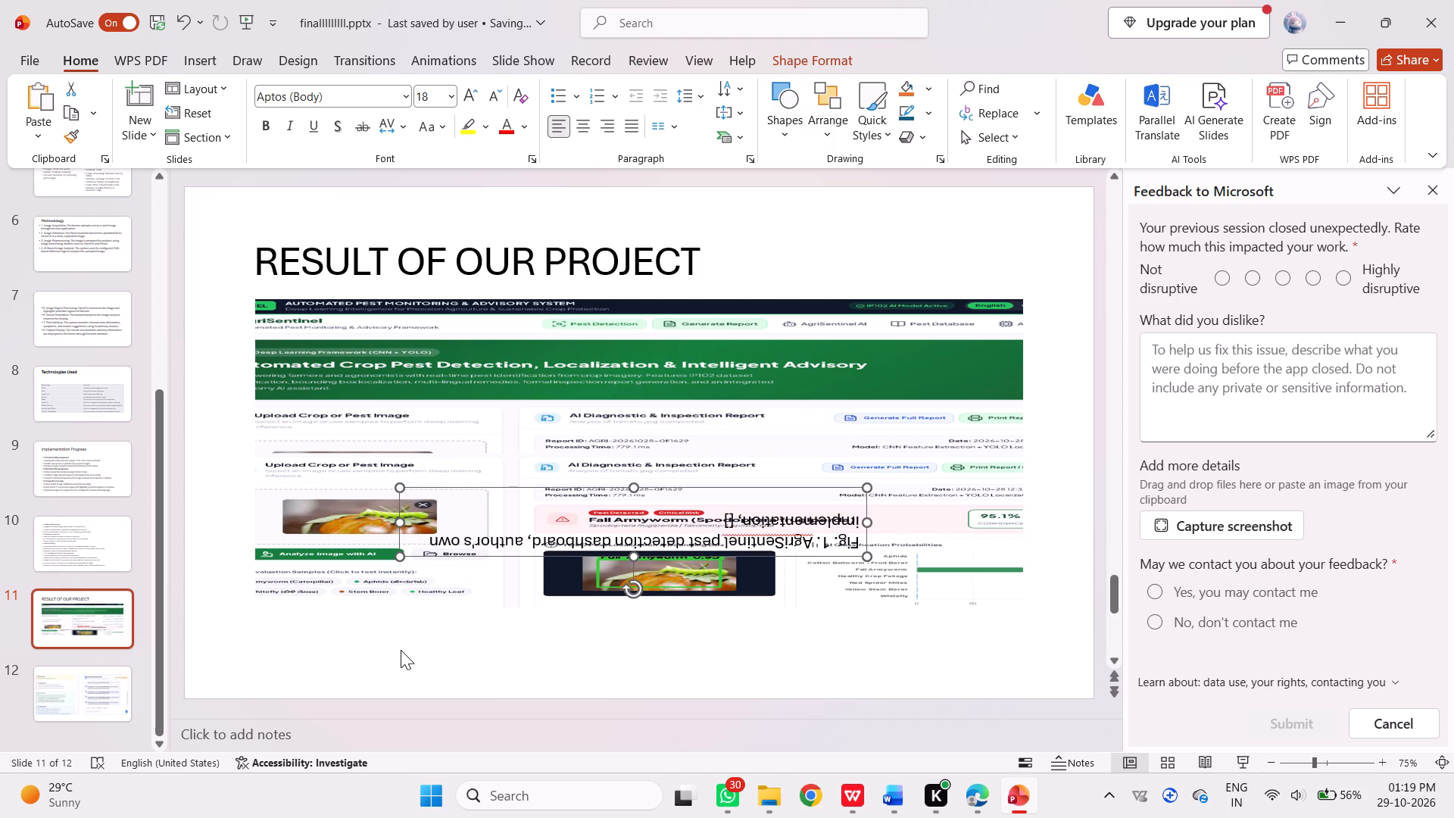
Cut the upside-down Fig. 1 caption text box from slide 11.
click(613, 544)
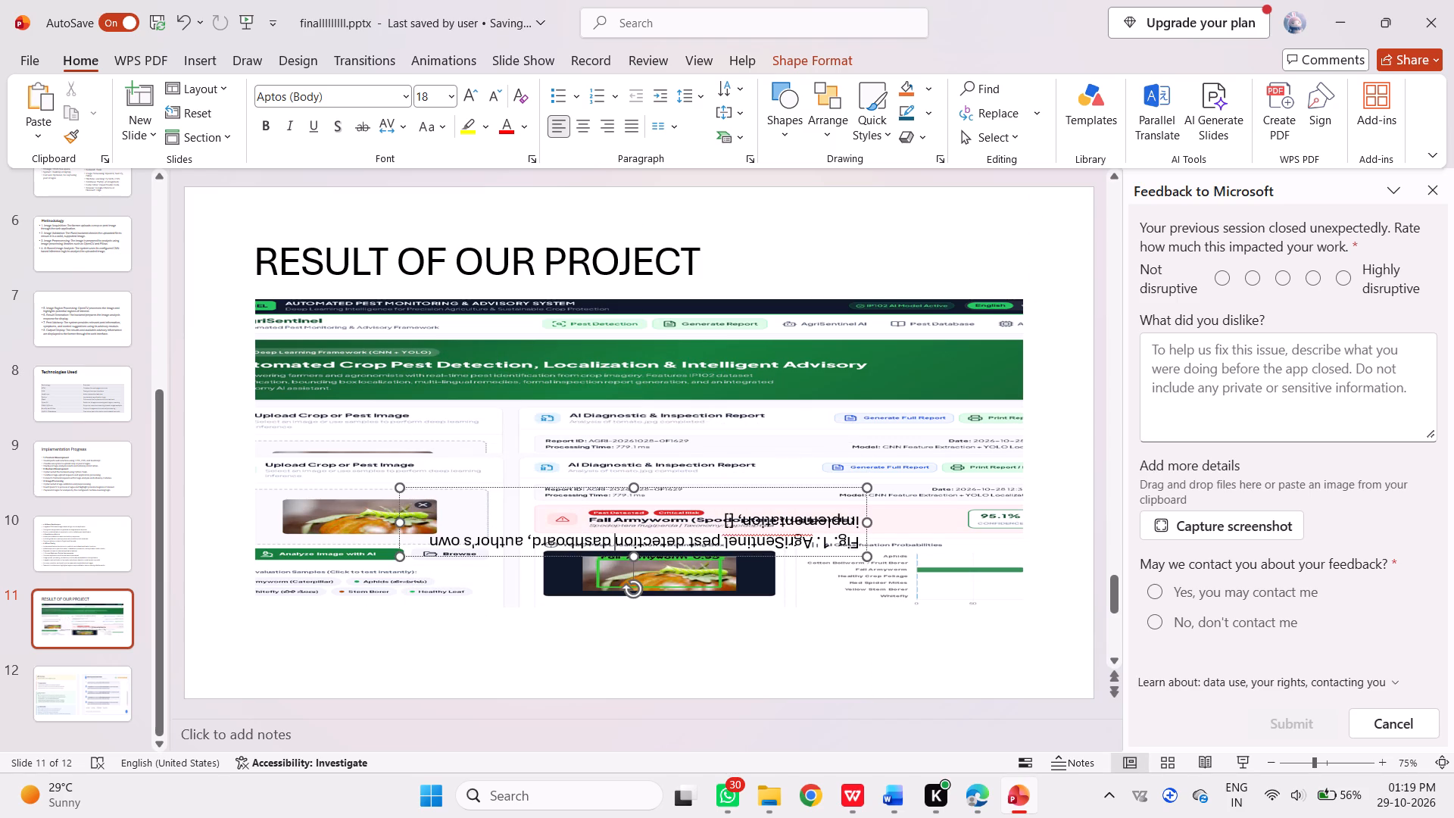
right_click(613, 544)
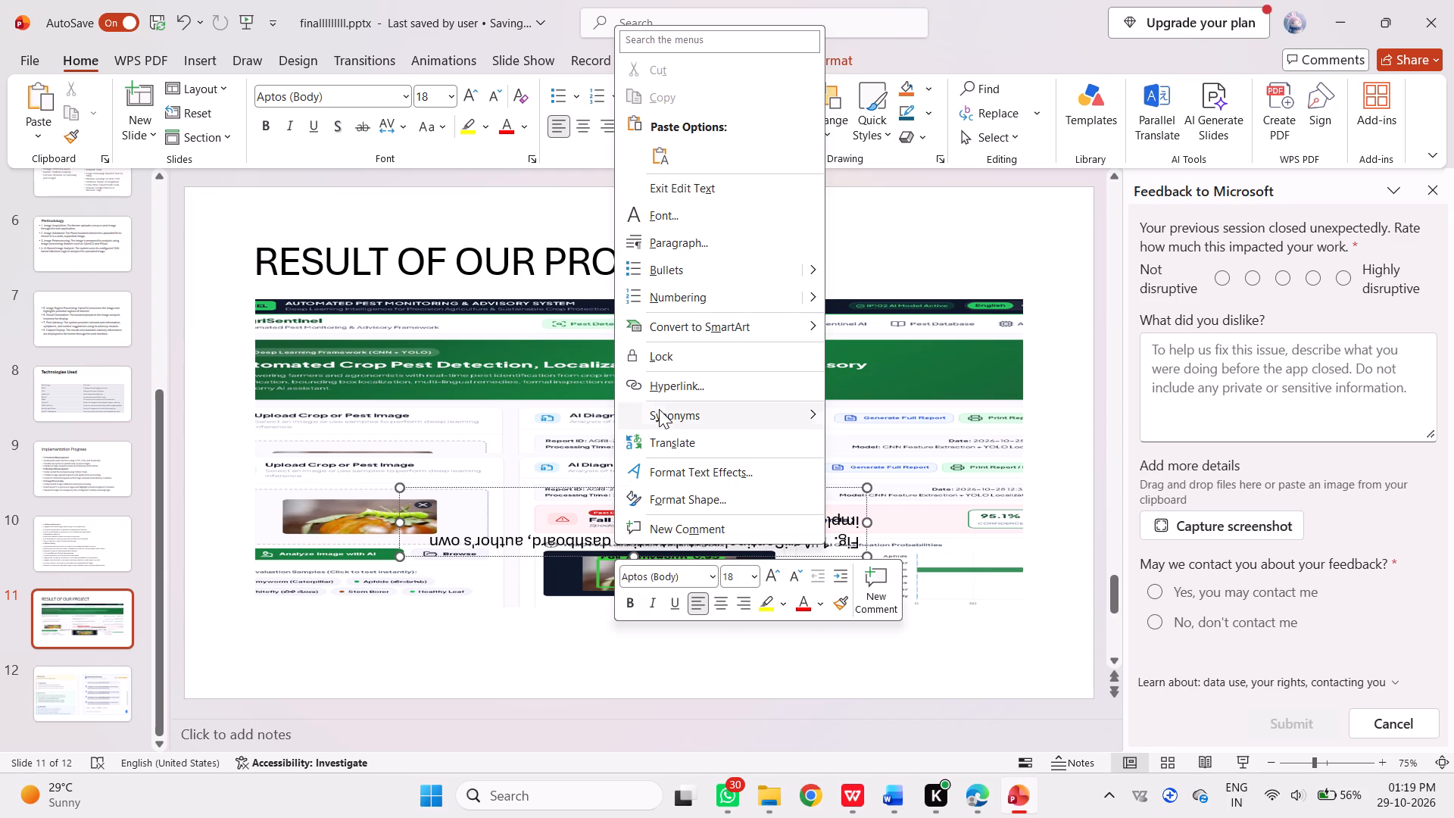
click(517, 524)
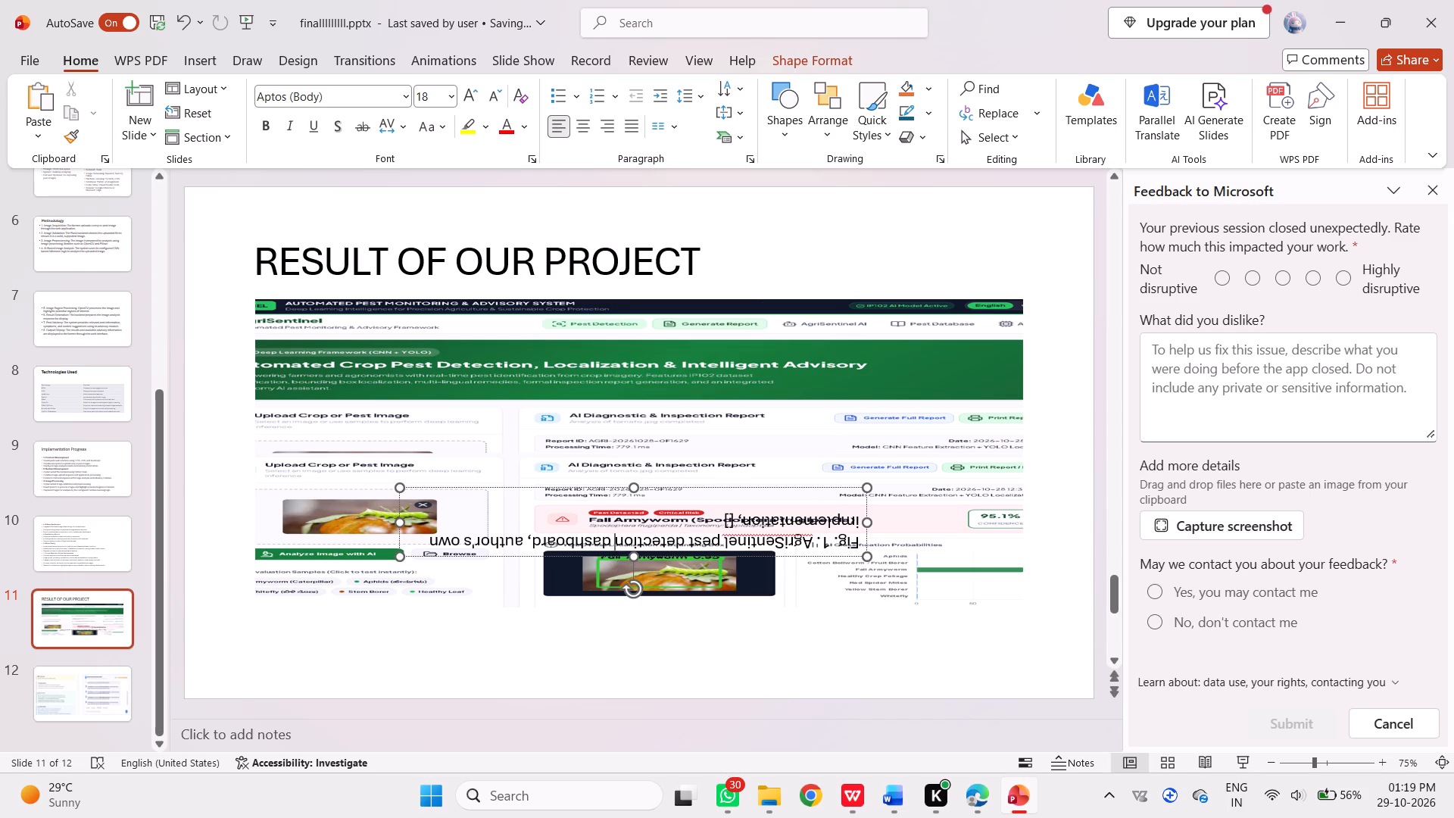
right_click(401, 487)
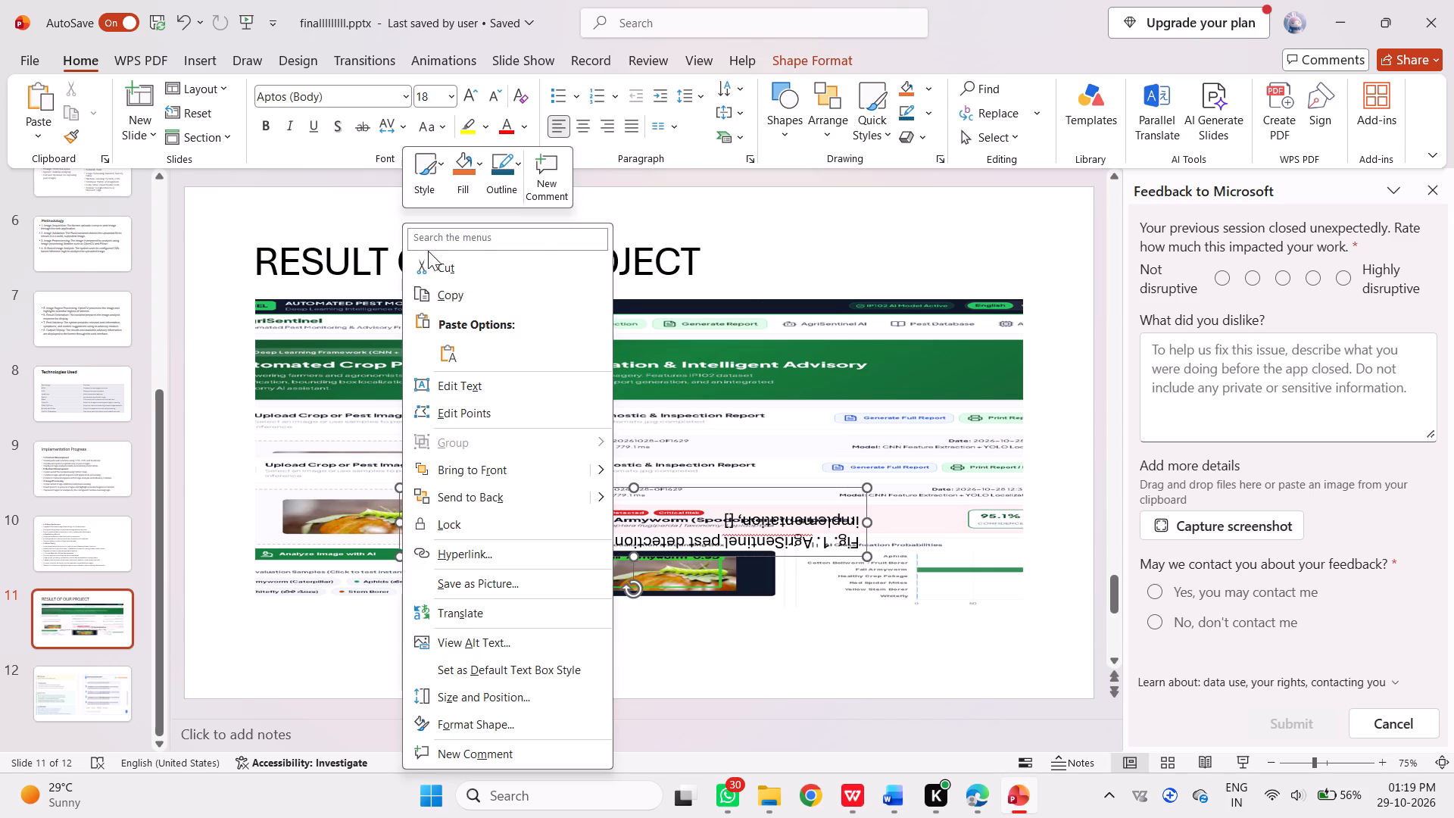
click(435, 261)
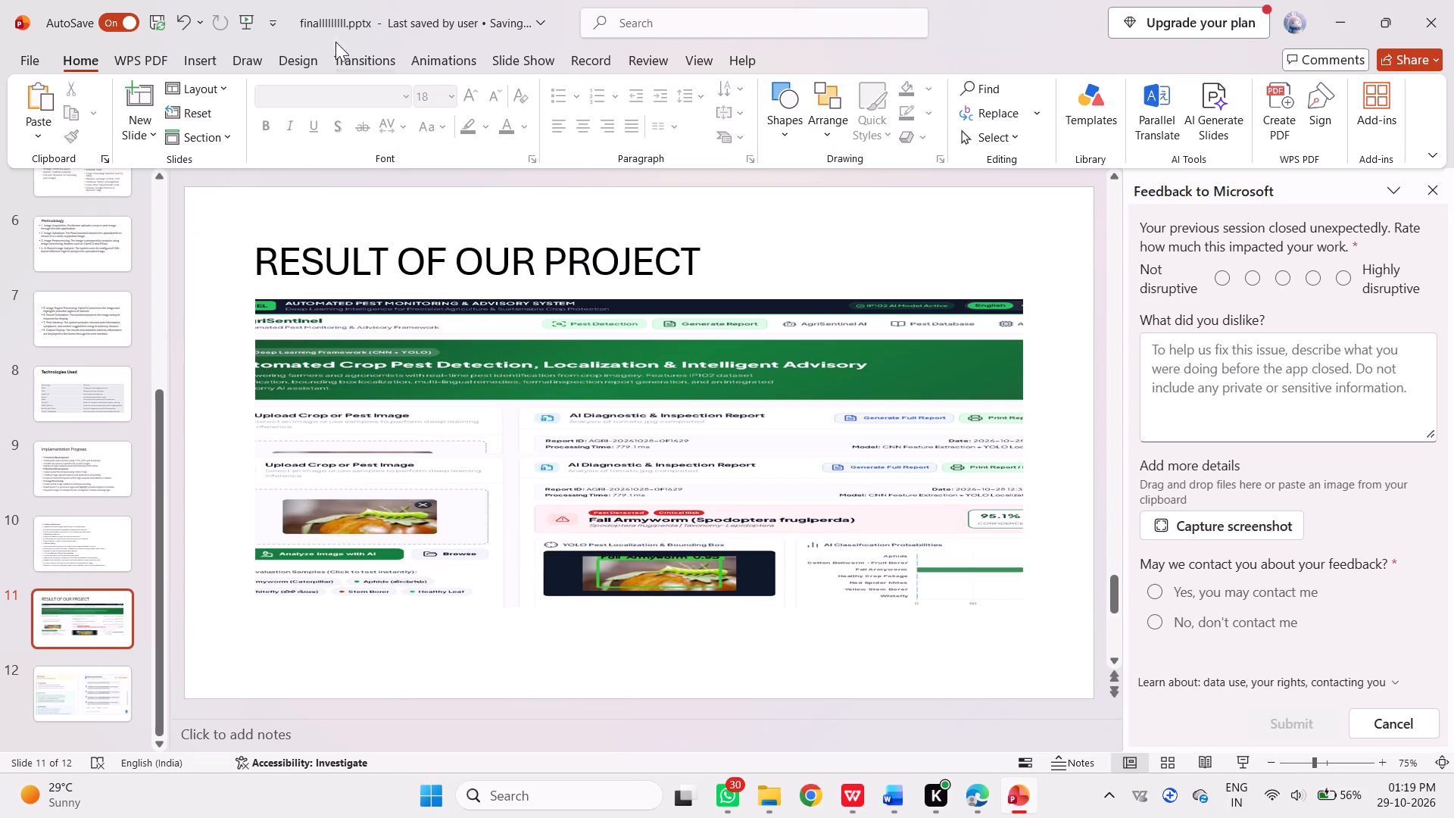
Draw a wide text box just below slide 11's dashboard screenshot and paste the cut Fig. 1 caption onto the slide.
click(193, 59)
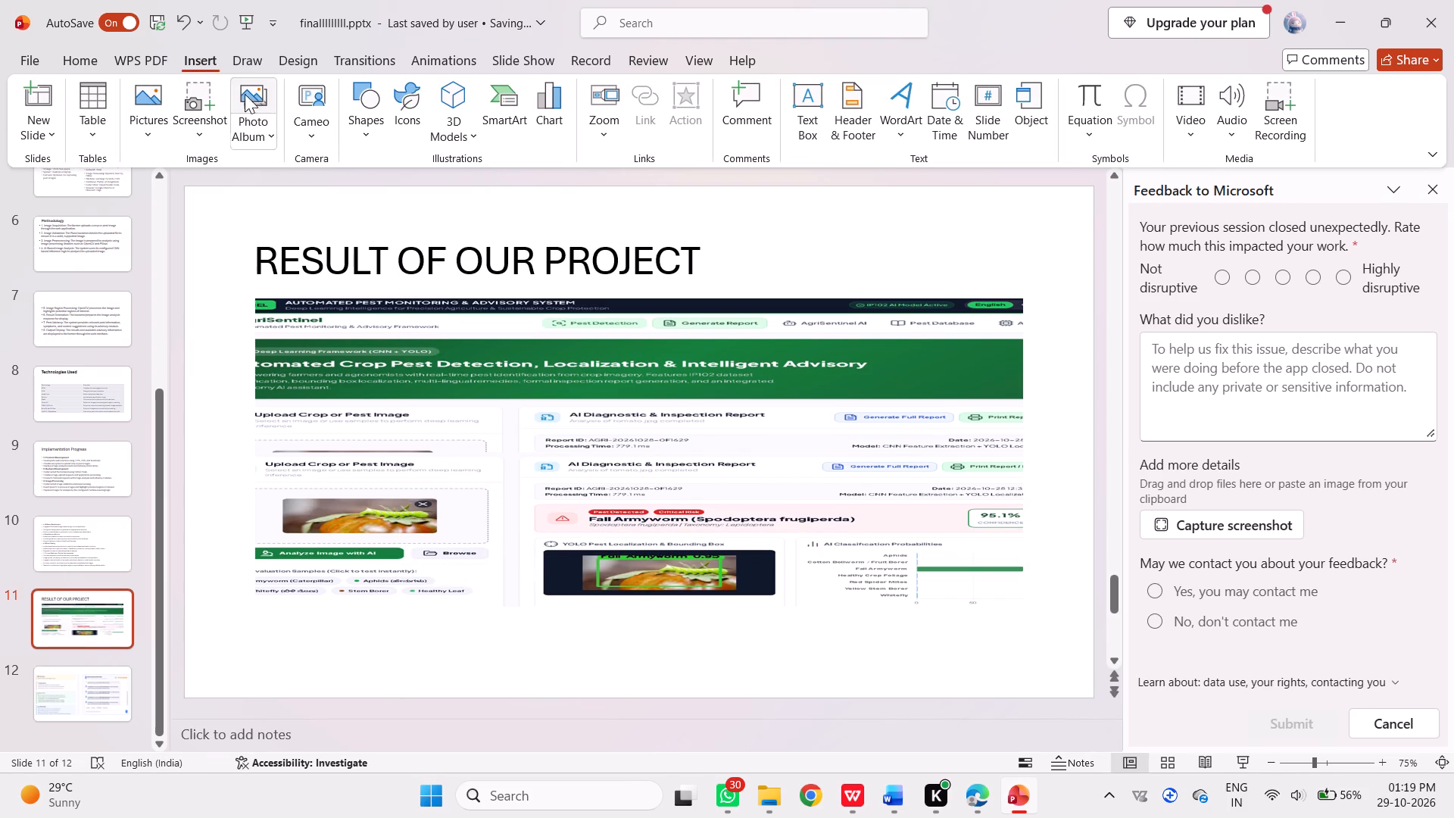
click(802, 96)
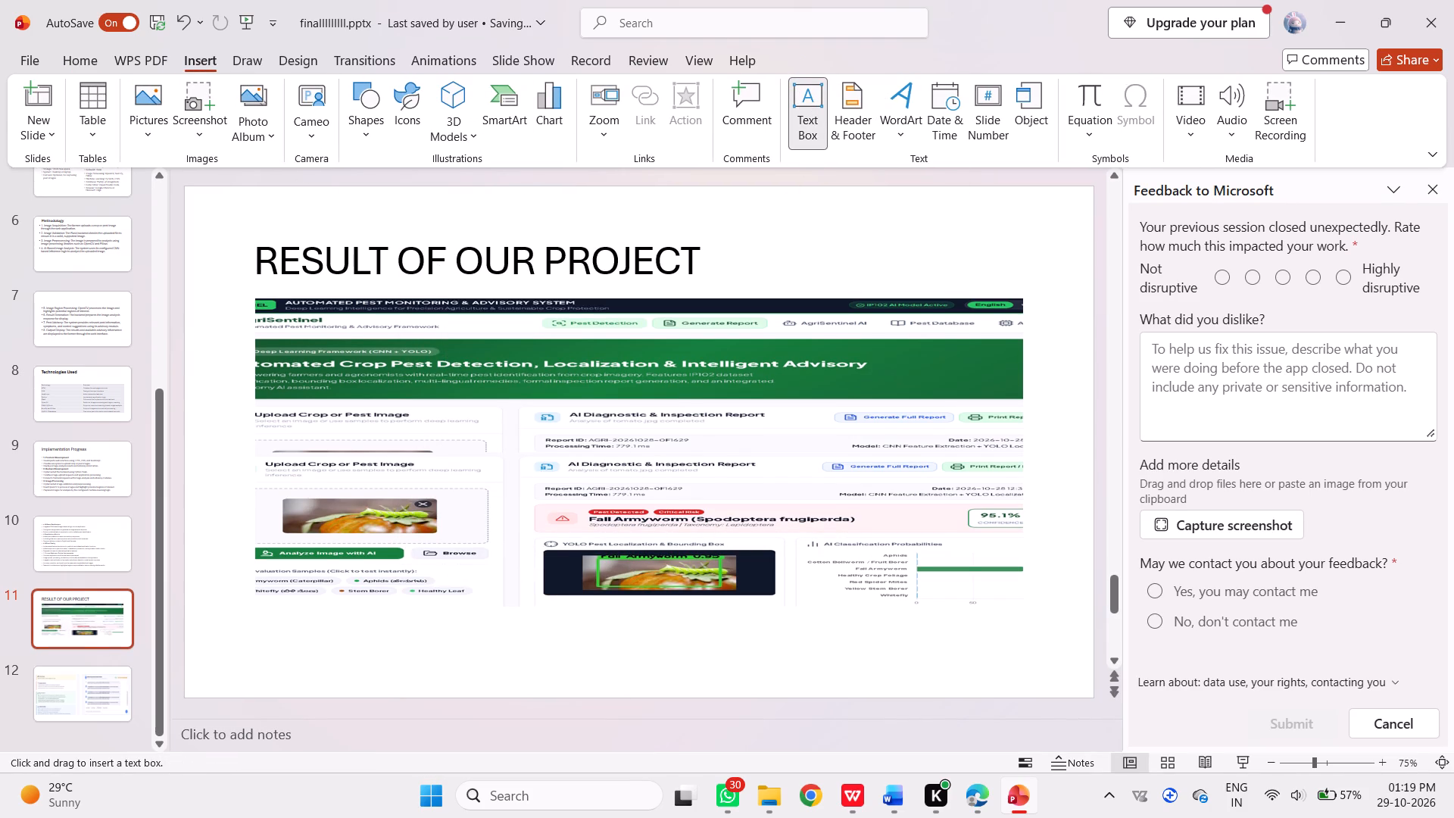
drag(264, 623, 959, 651)
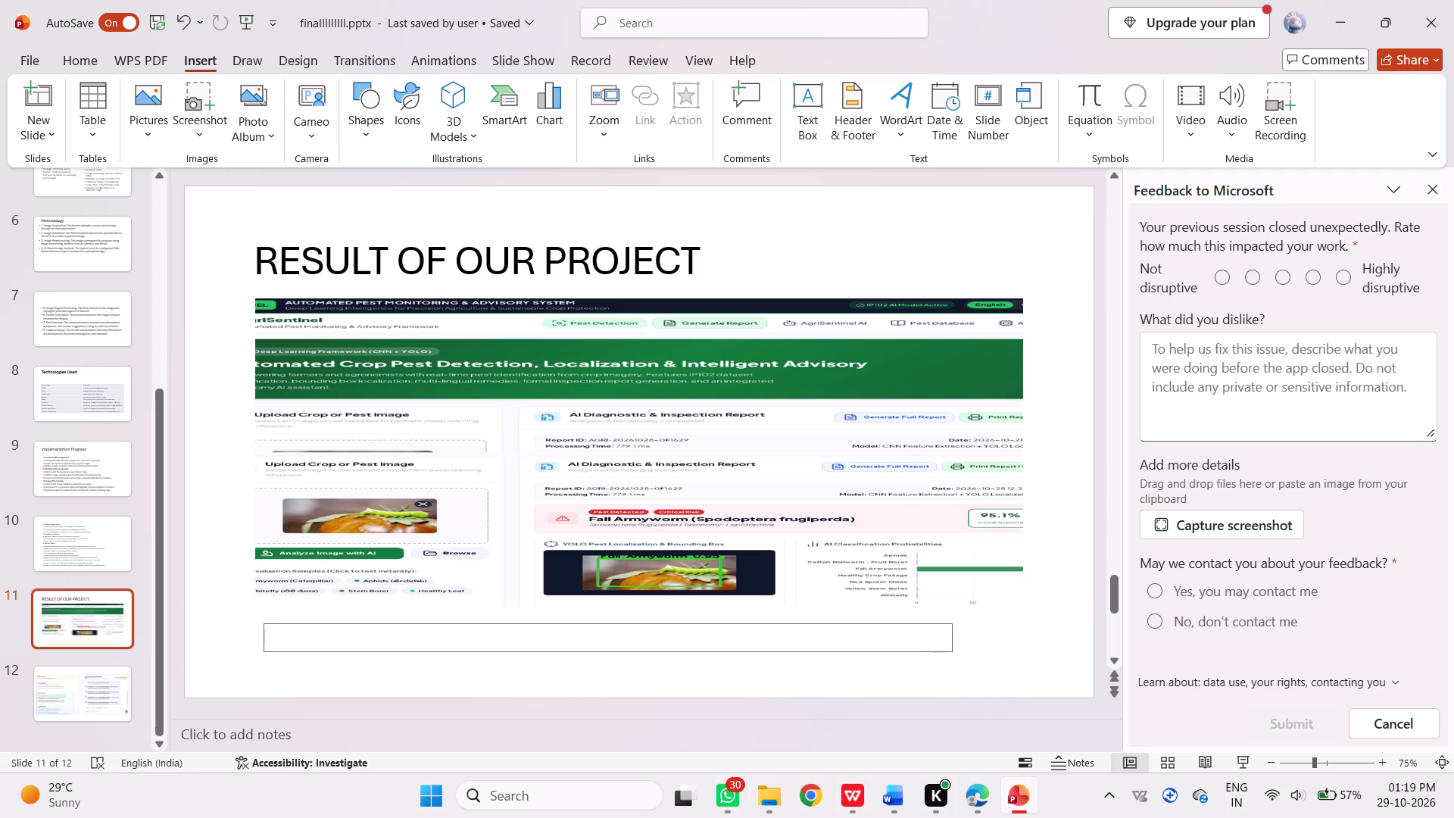
drag(959, 651, 1031, 659)
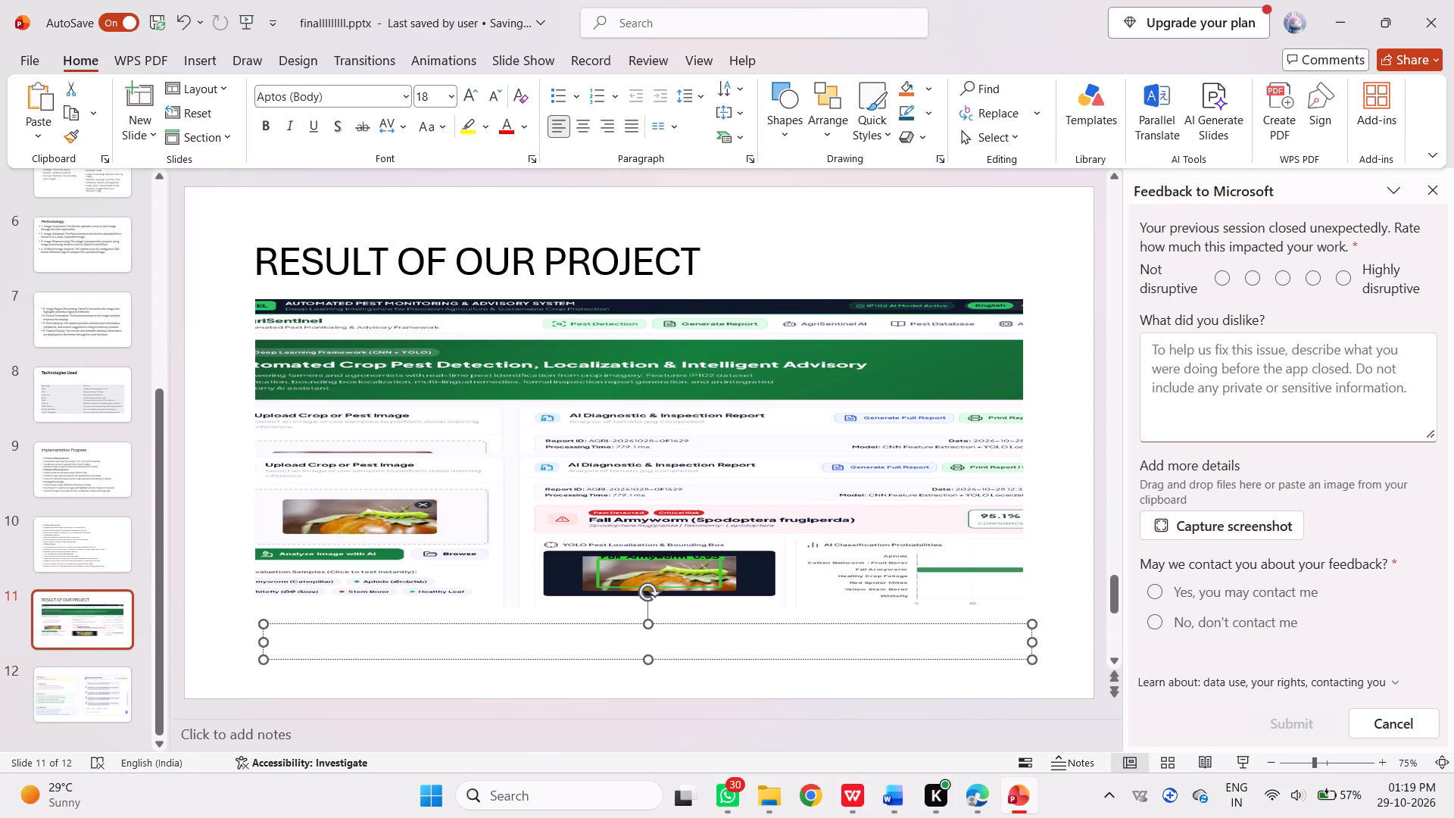
key(ctrl+v)
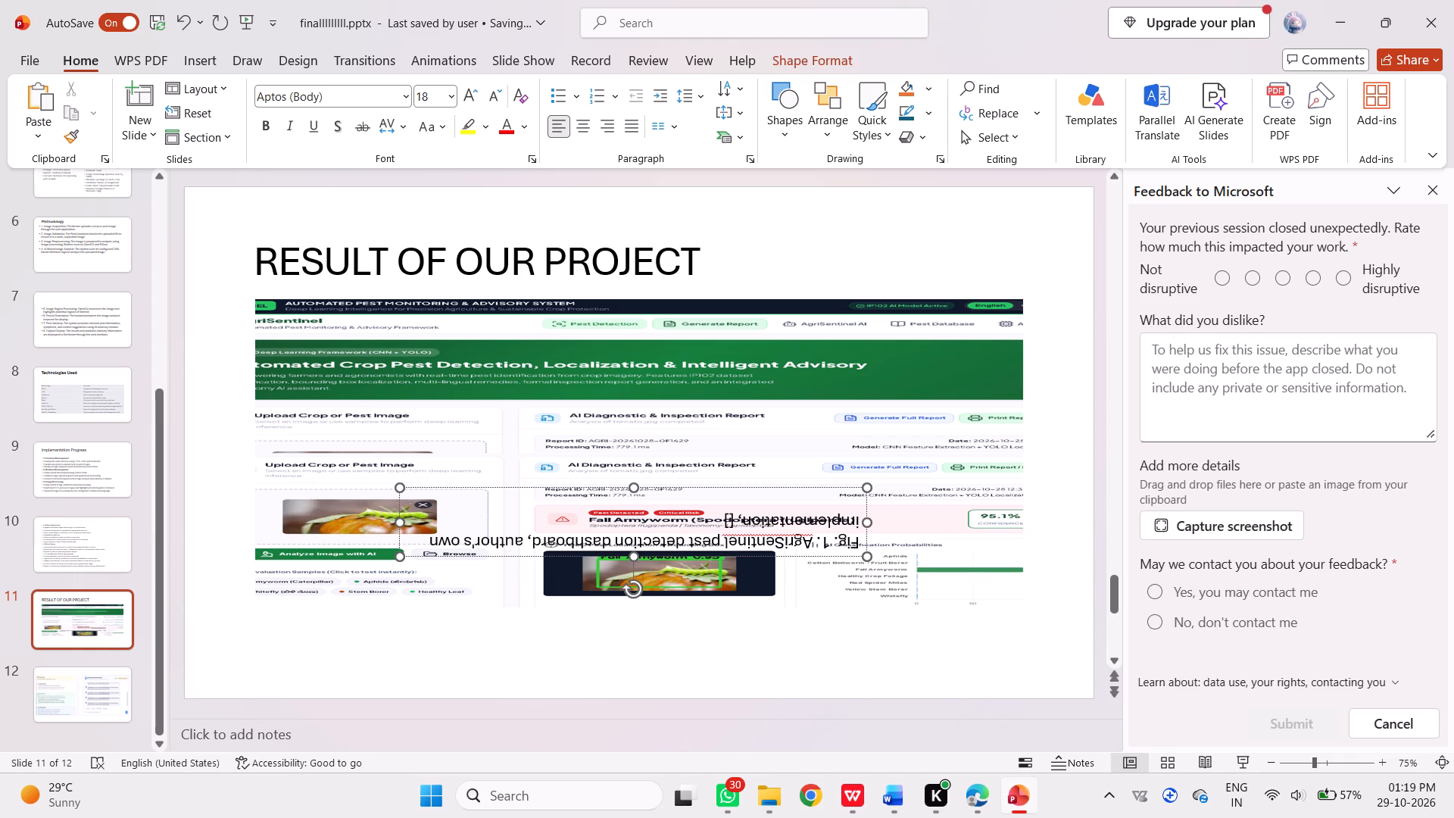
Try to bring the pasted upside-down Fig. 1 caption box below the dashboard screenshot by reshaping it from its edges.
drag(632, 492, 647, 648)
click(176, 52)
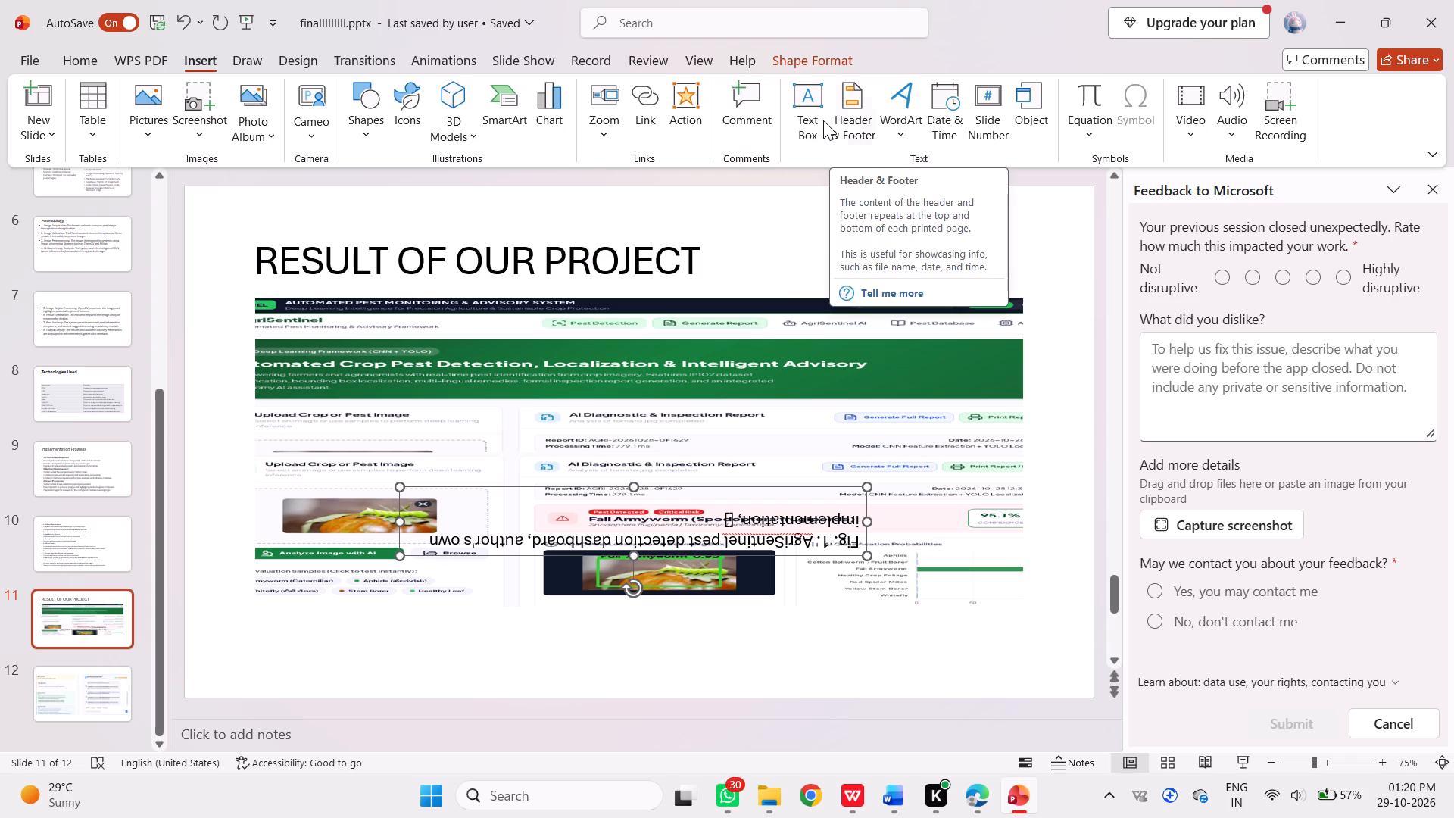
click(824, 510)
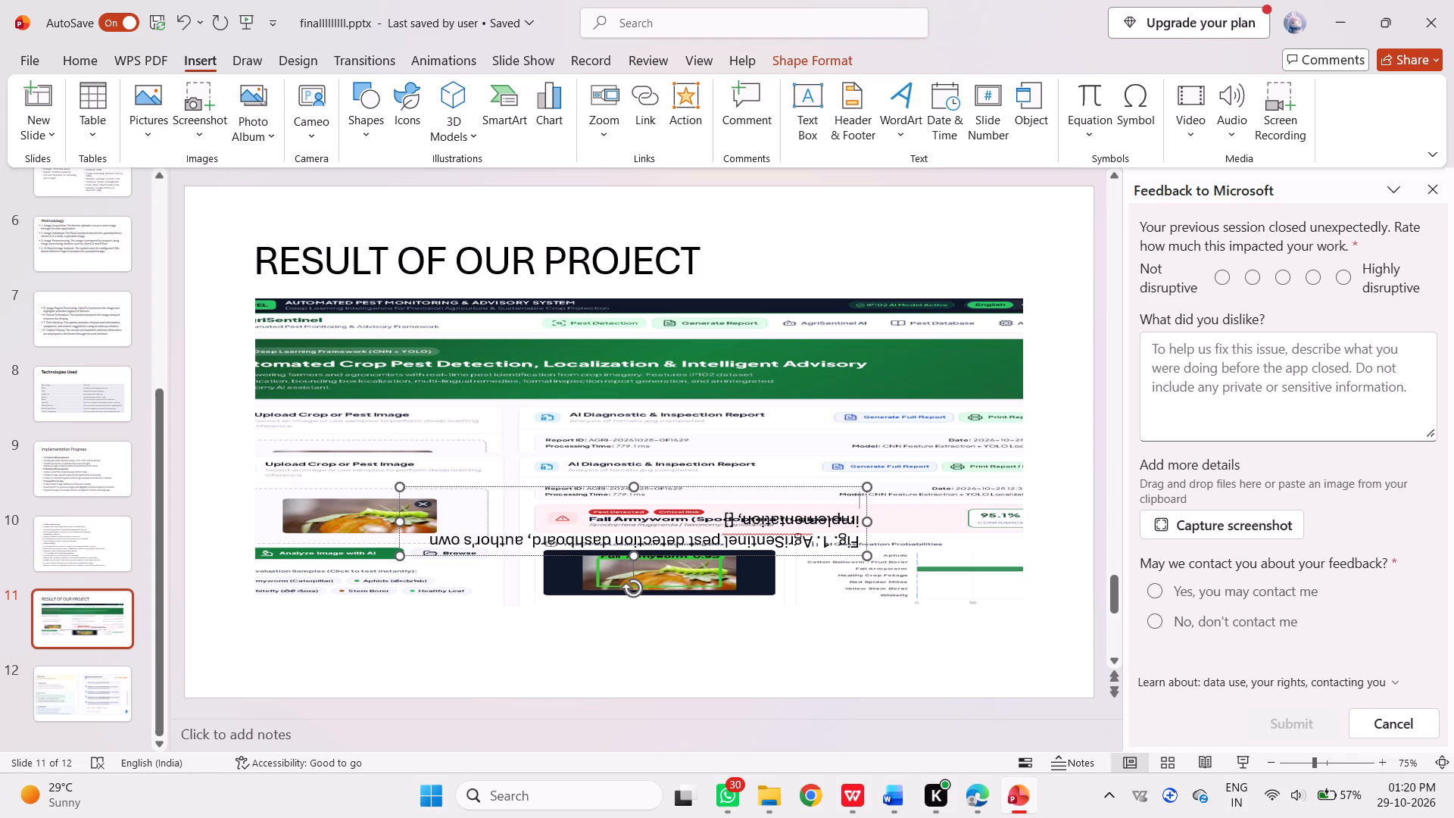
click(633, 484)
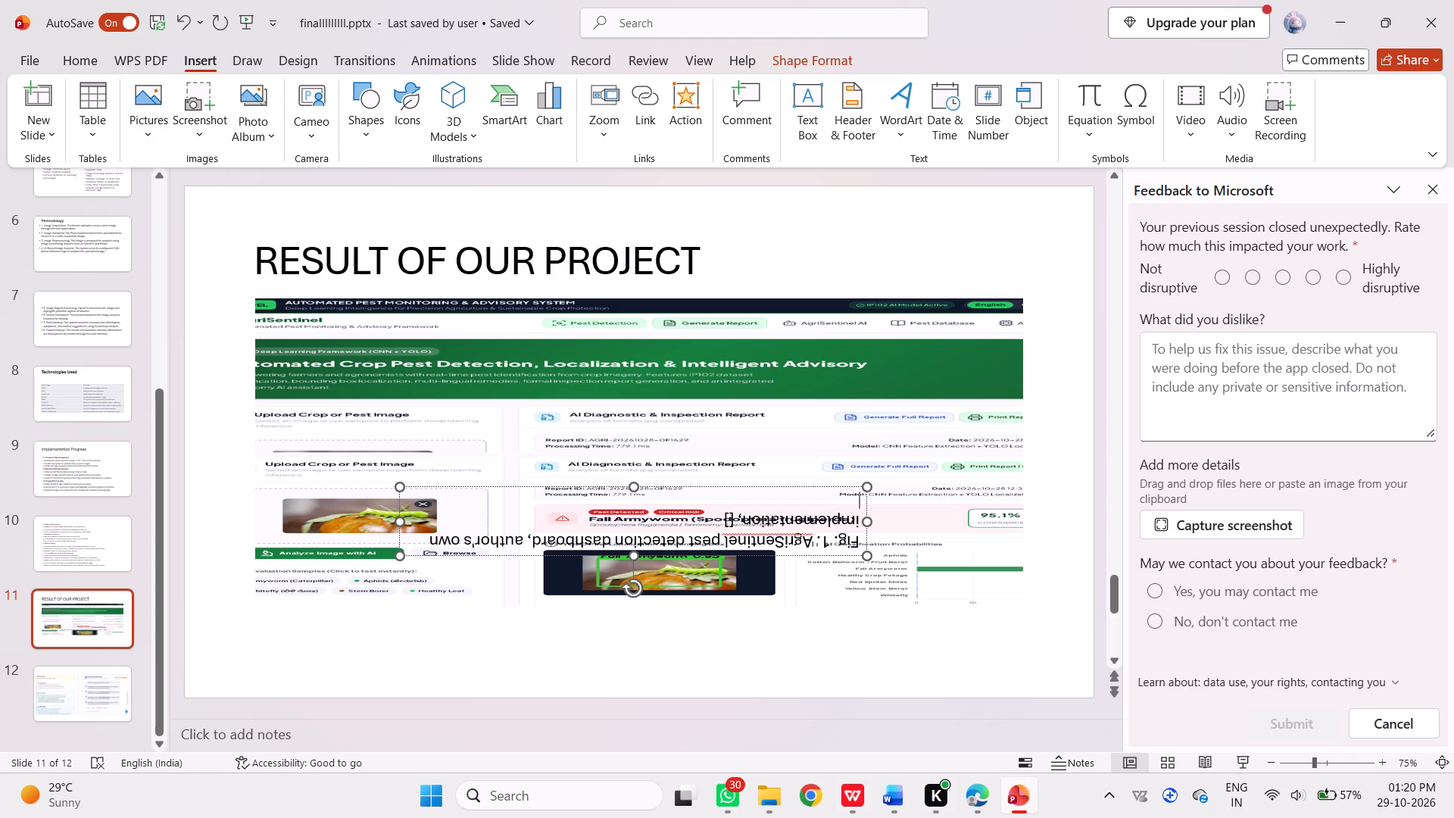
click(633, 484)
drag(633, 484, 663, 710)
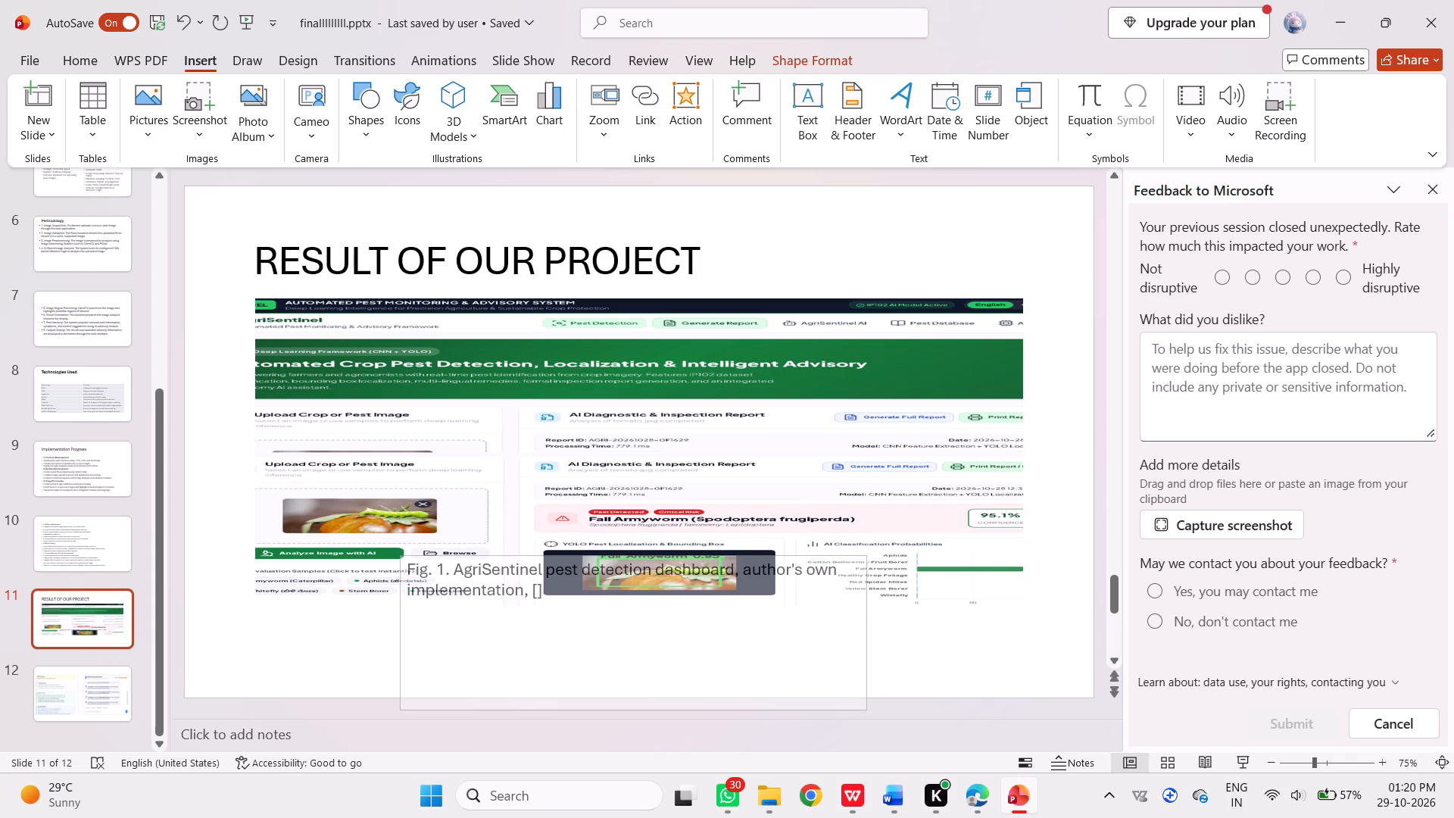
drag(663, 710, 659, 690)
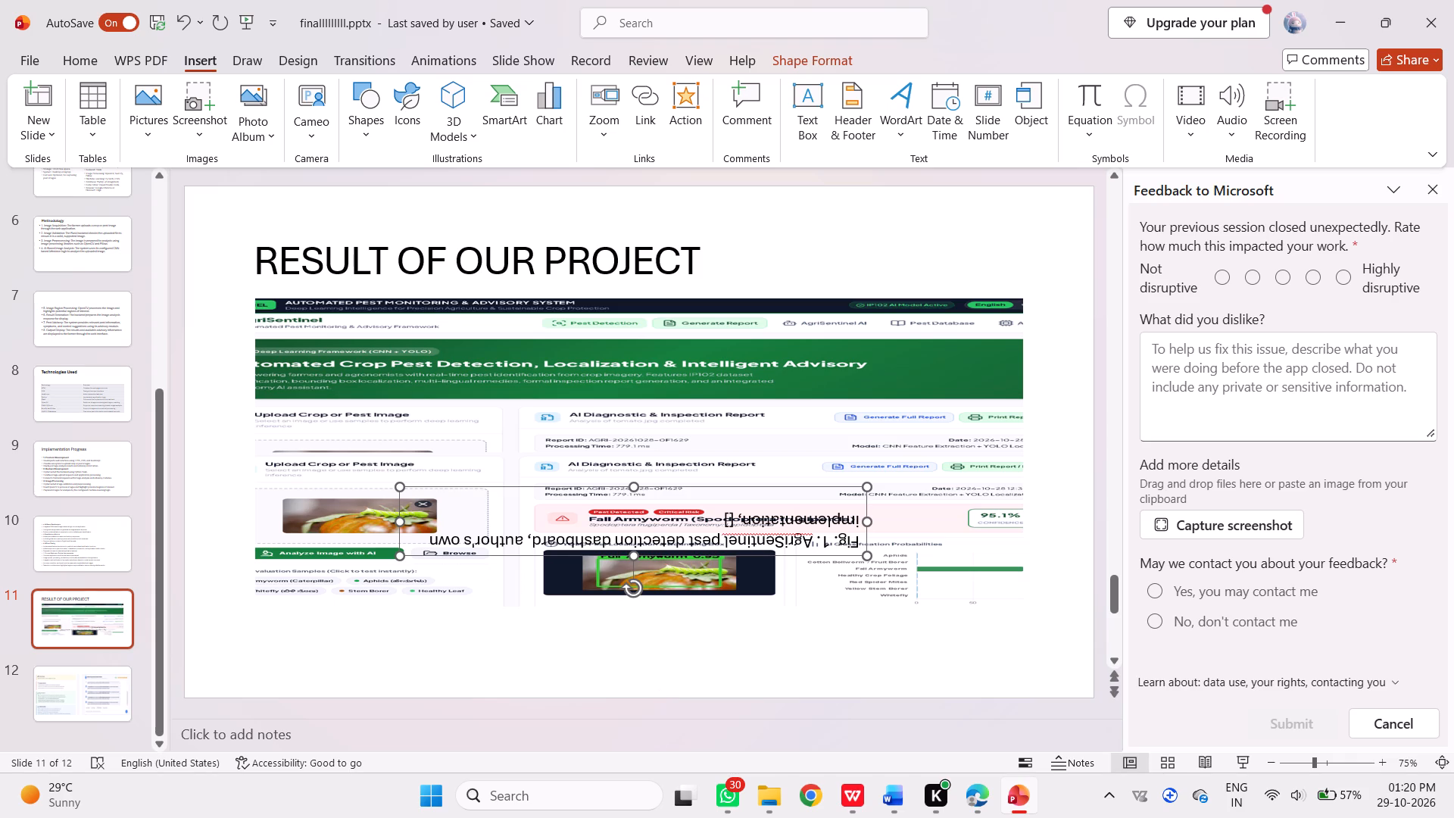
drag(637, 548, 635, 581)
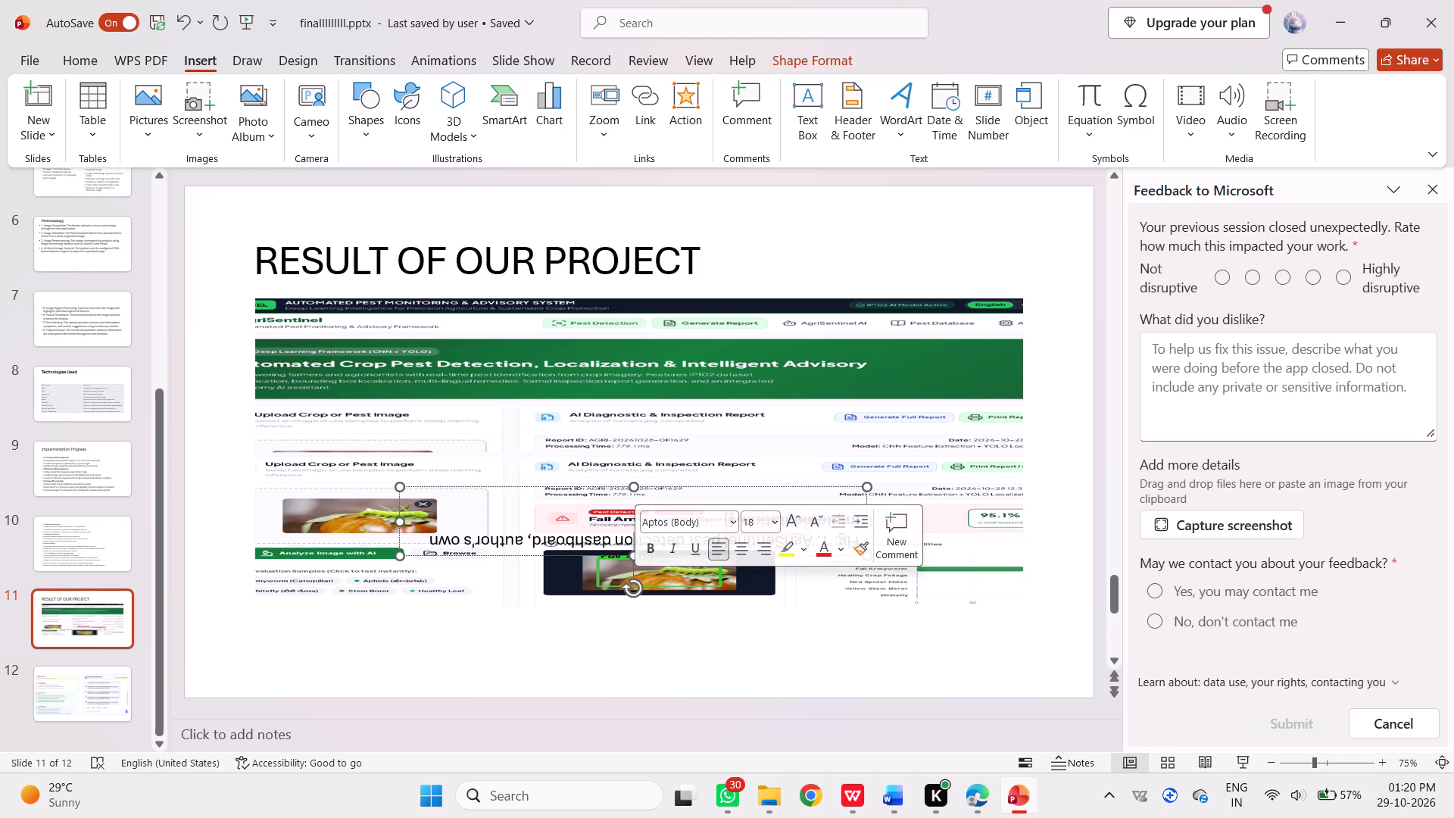
Rotate the Fig. 1 caption text box on slide 11 until its text is upright and level.
click(632, 588)
drag(632, 588, 582, 437)
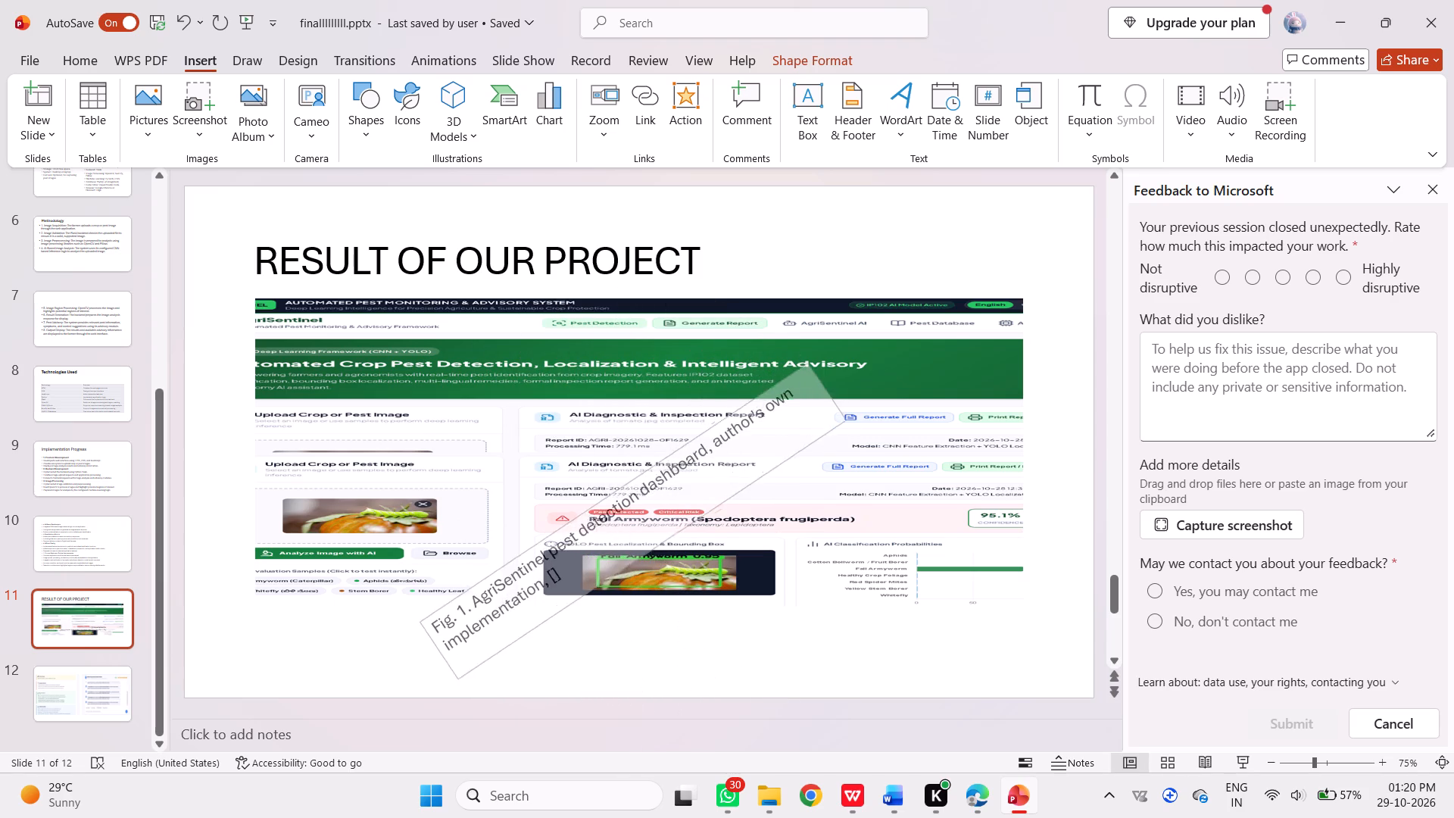
drag(582, 437, 625, 482)
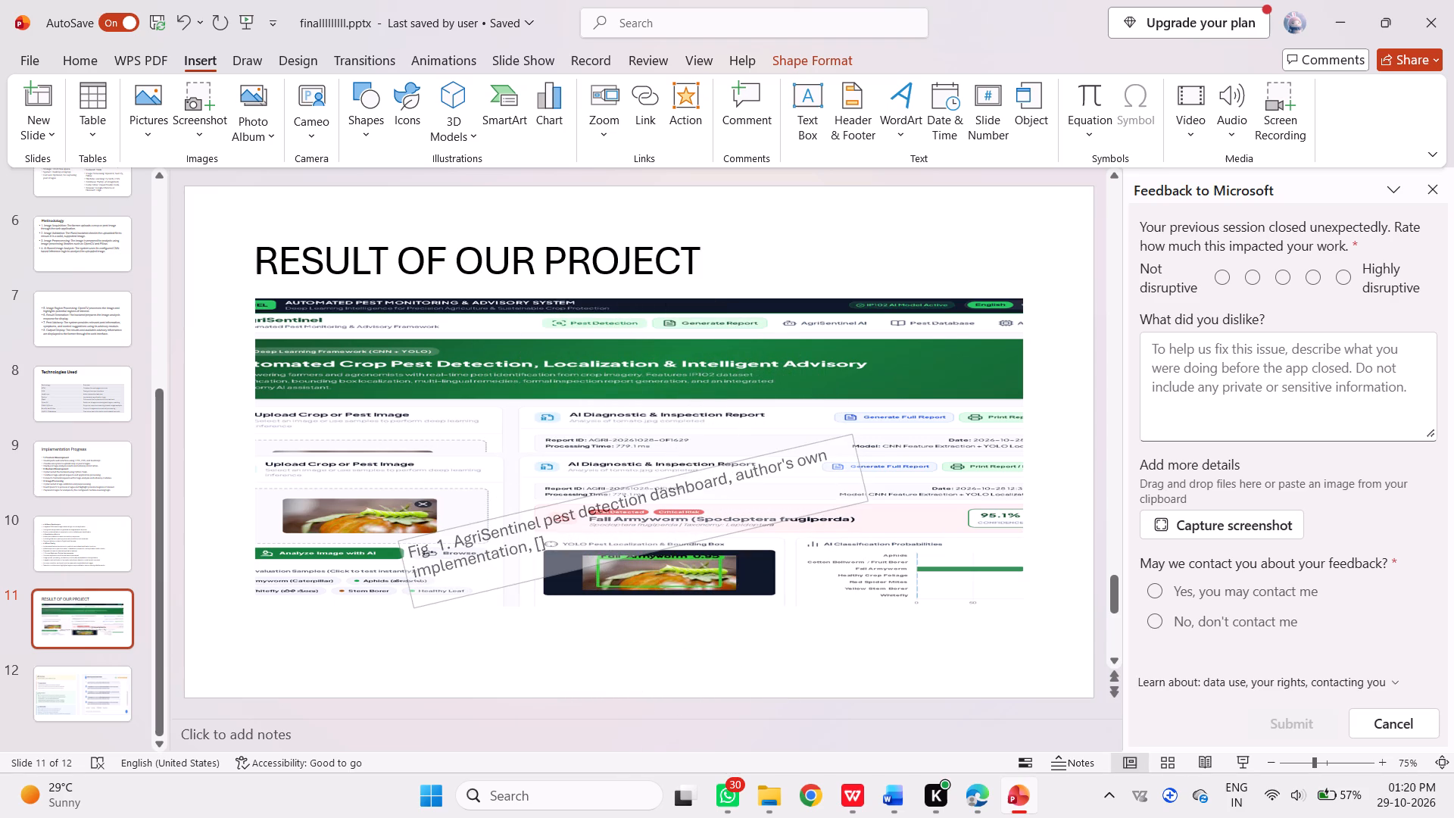
drag(625, 482, 635, 505)
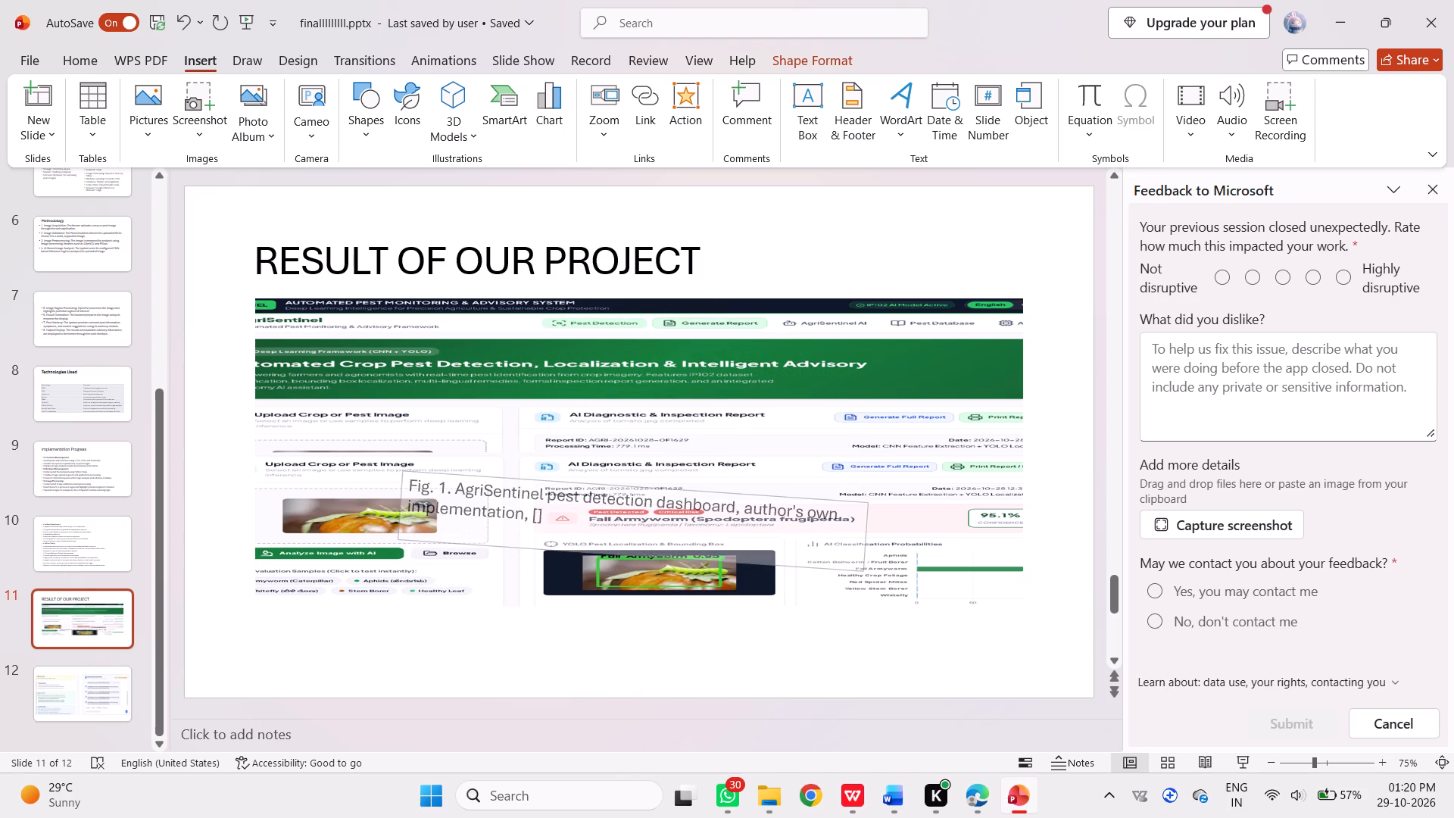
drag(635, 505, 637, 501)
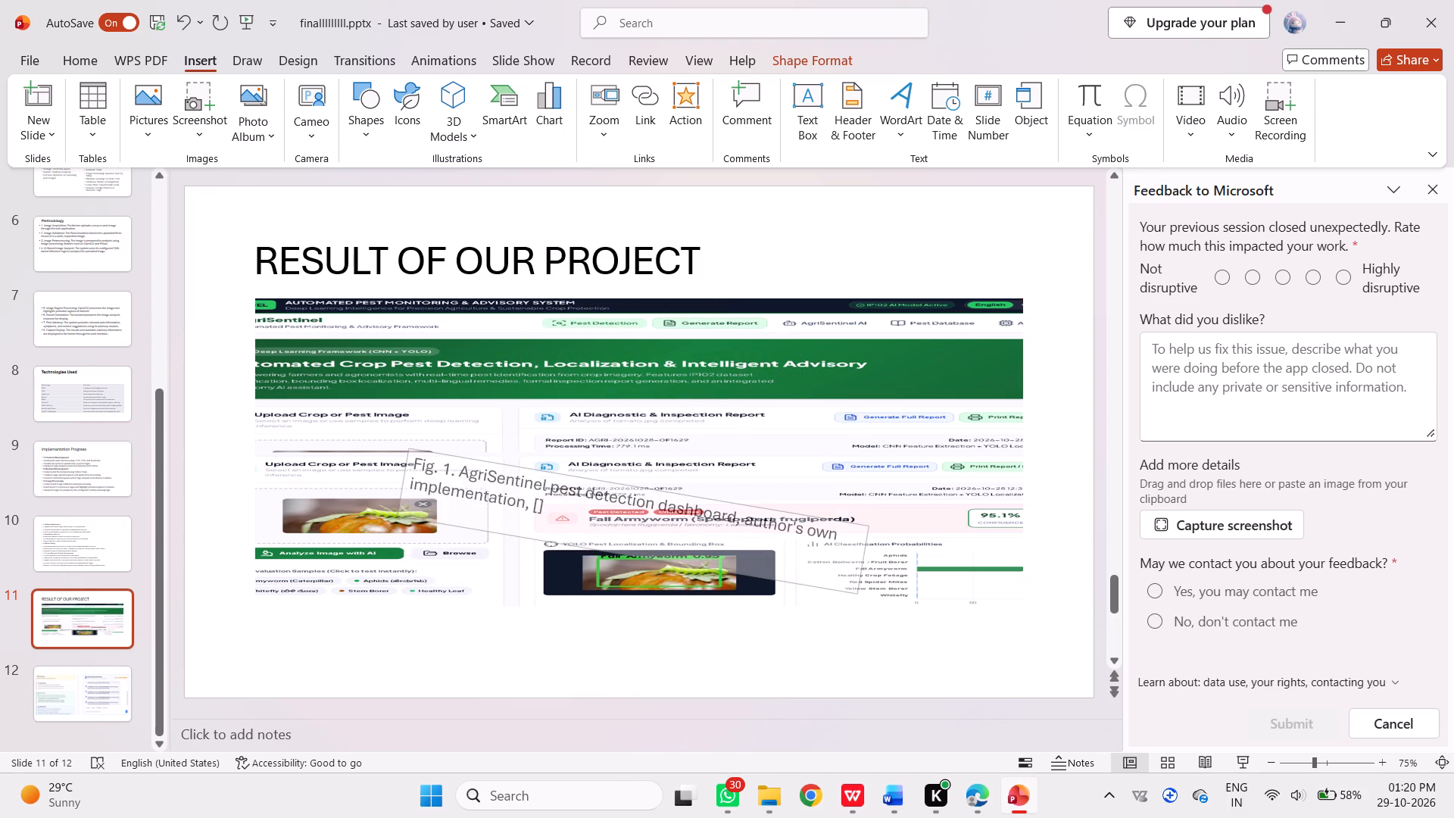
drag(637, 501, 635, 501)
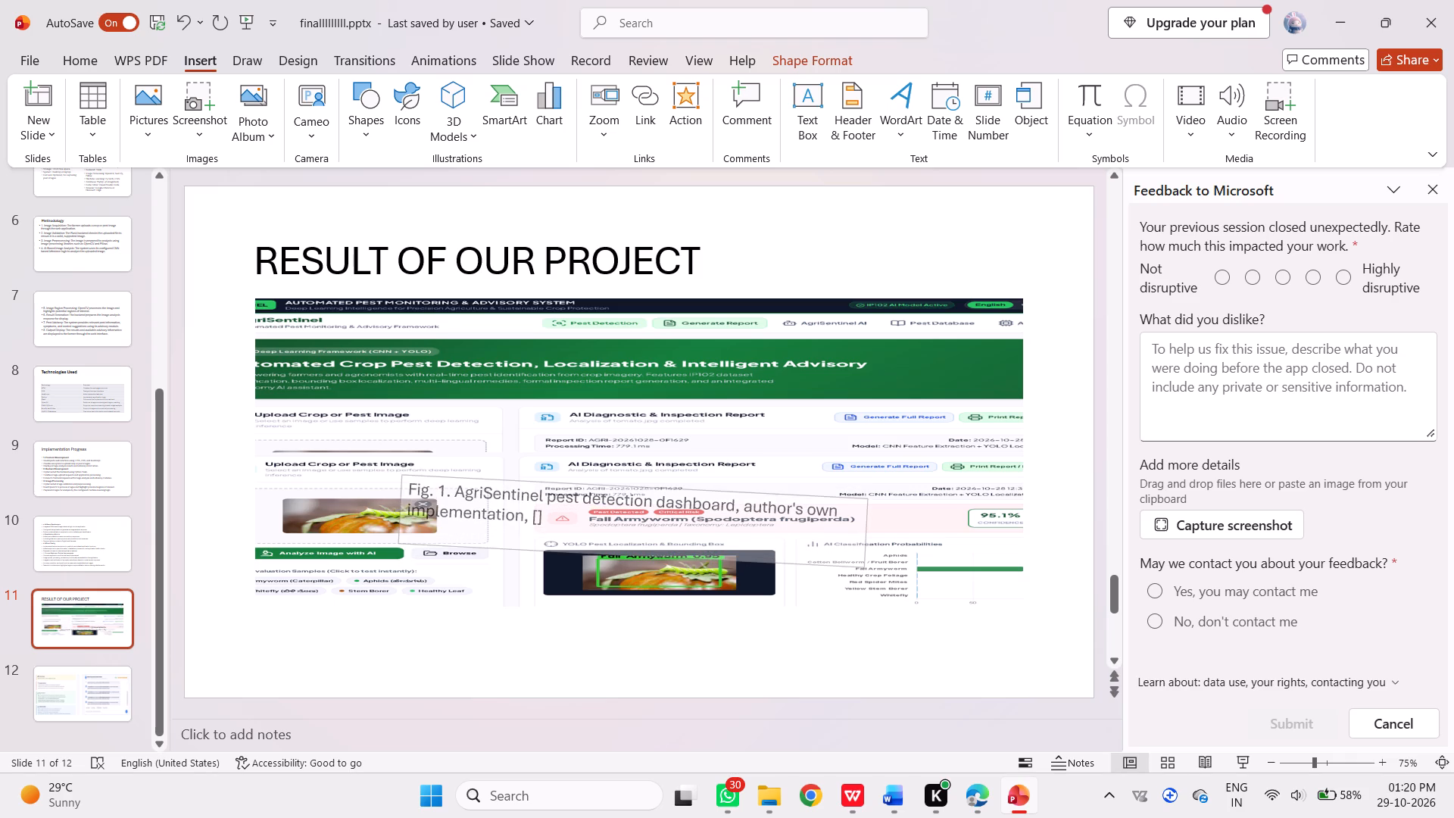
drag(635, 501, 633, 500)
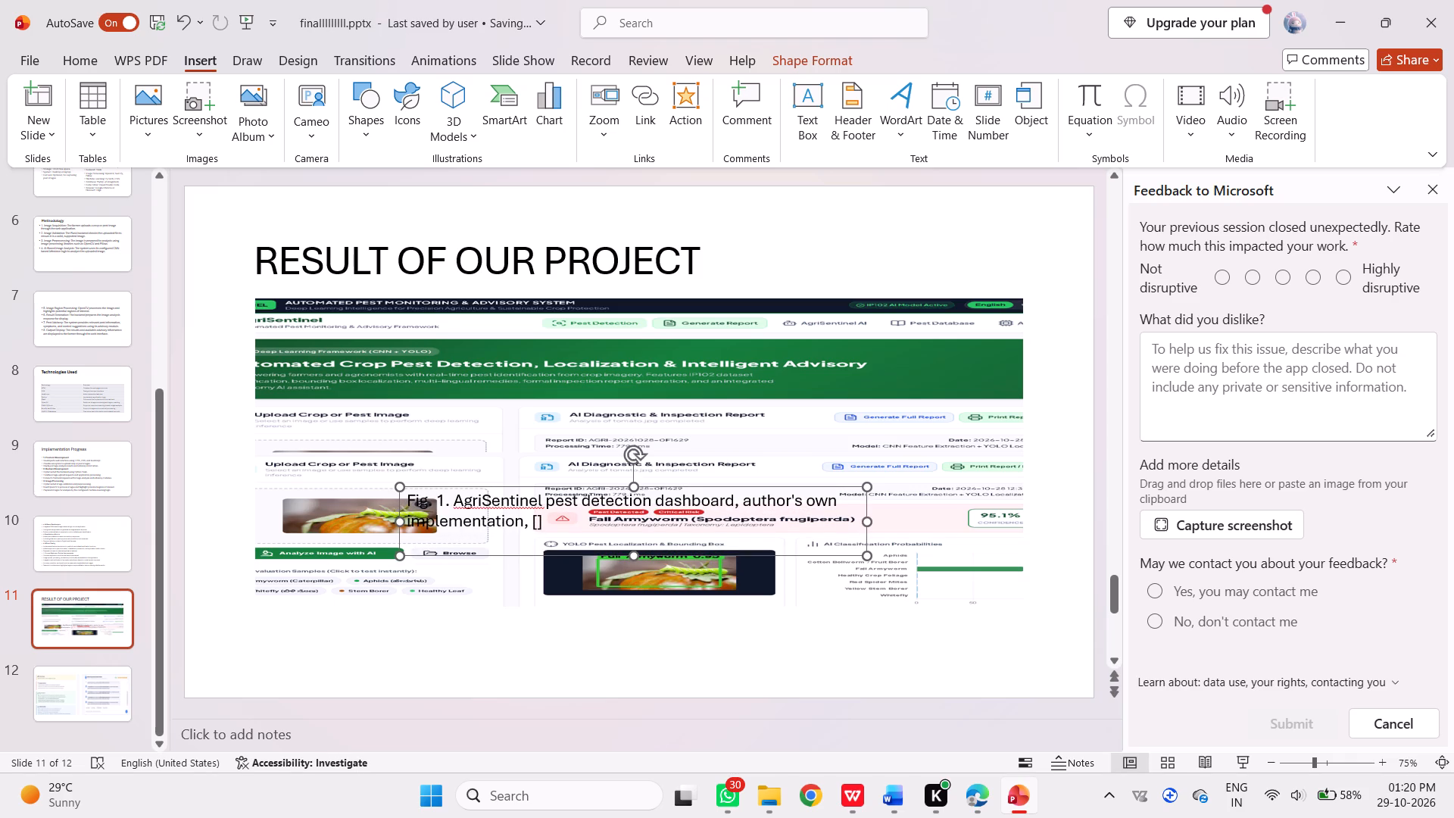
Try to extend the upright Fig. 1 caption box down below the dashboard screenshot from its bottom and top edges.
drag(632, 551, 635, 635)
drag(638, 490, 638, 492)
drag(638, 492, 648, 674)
Add a title-and-text slide after slide 11, followed by a new slide with the Section Header layout.
click(72, 62)
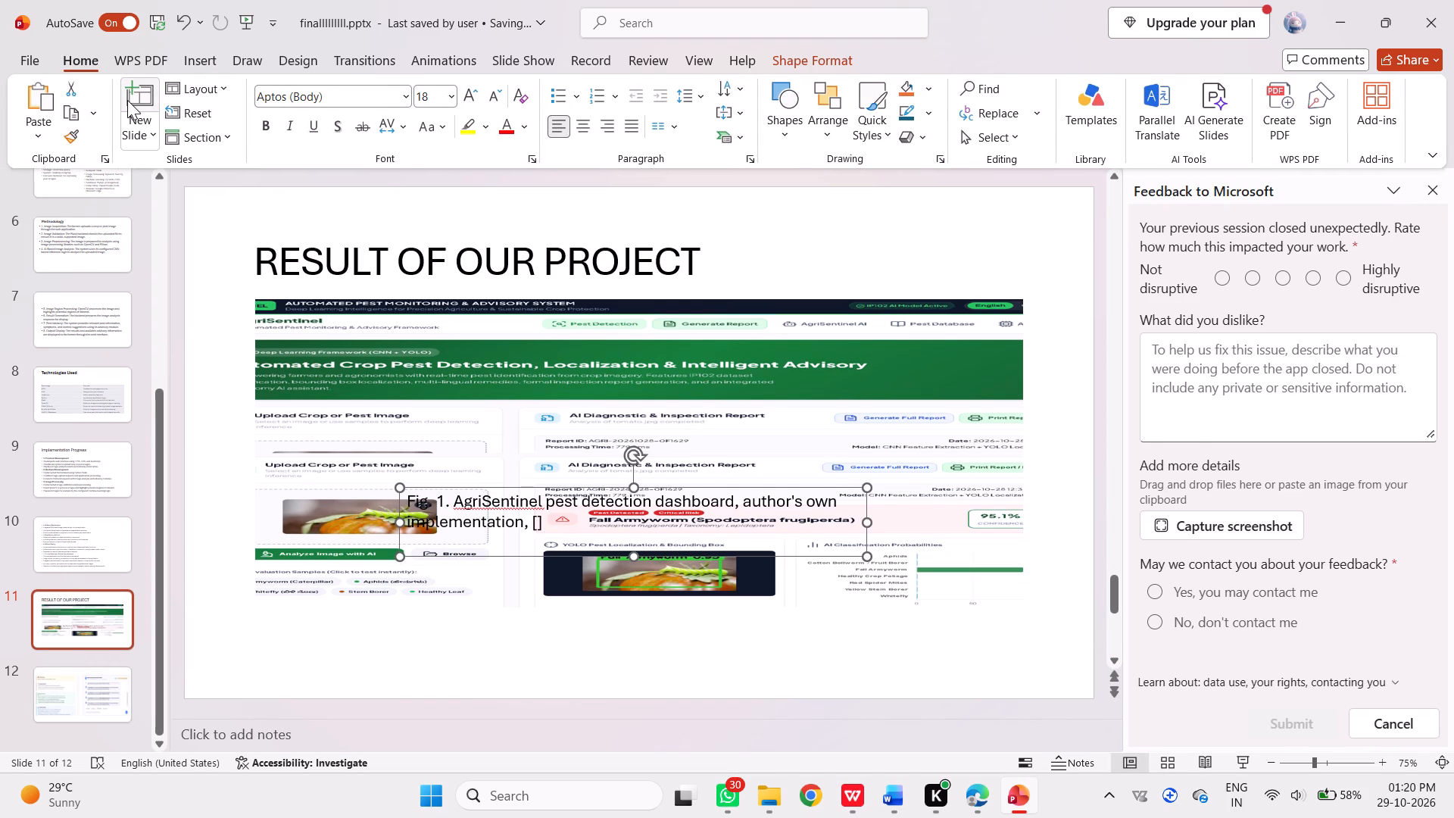
click(127, 100)
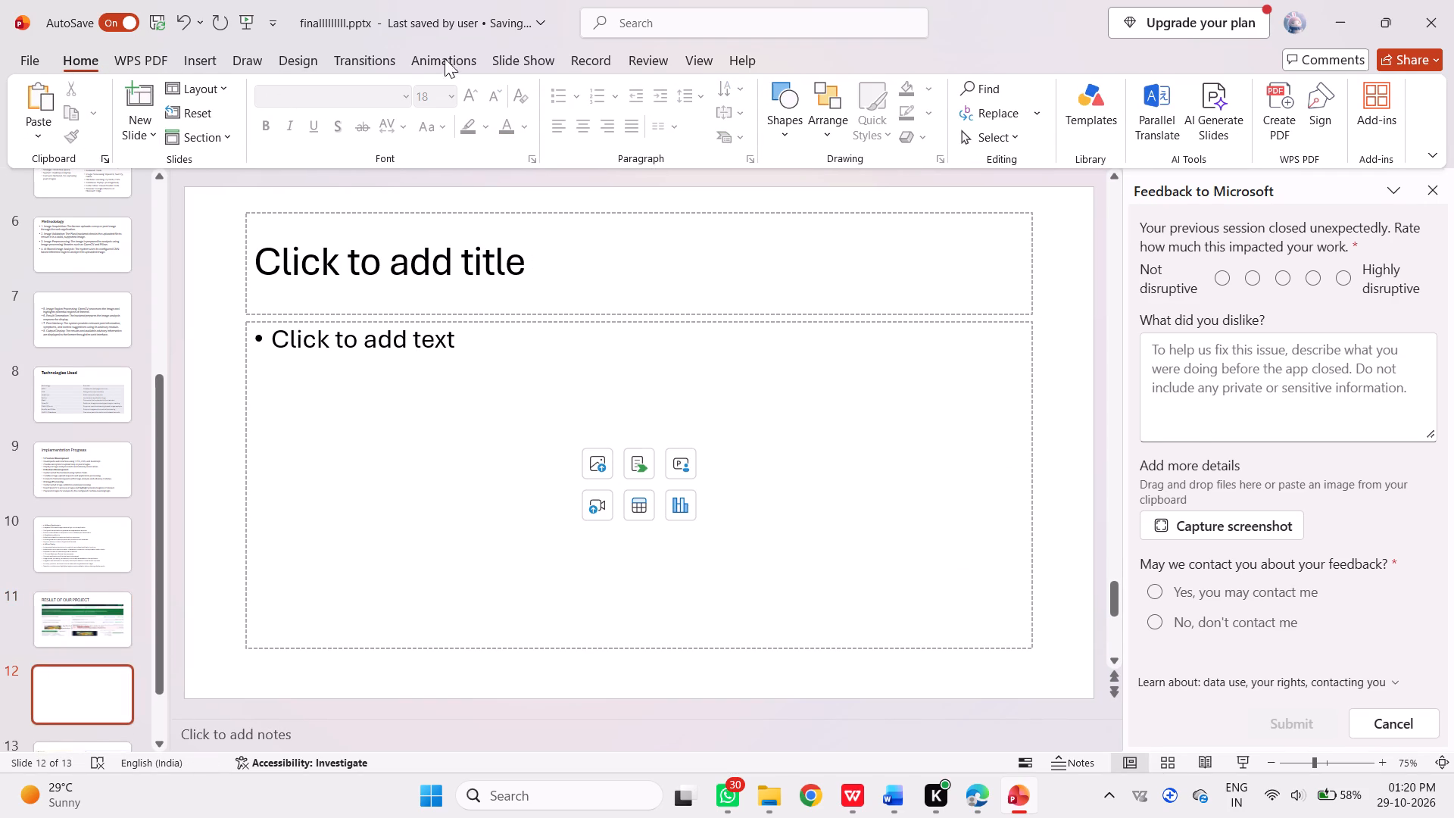
click(152, 133)
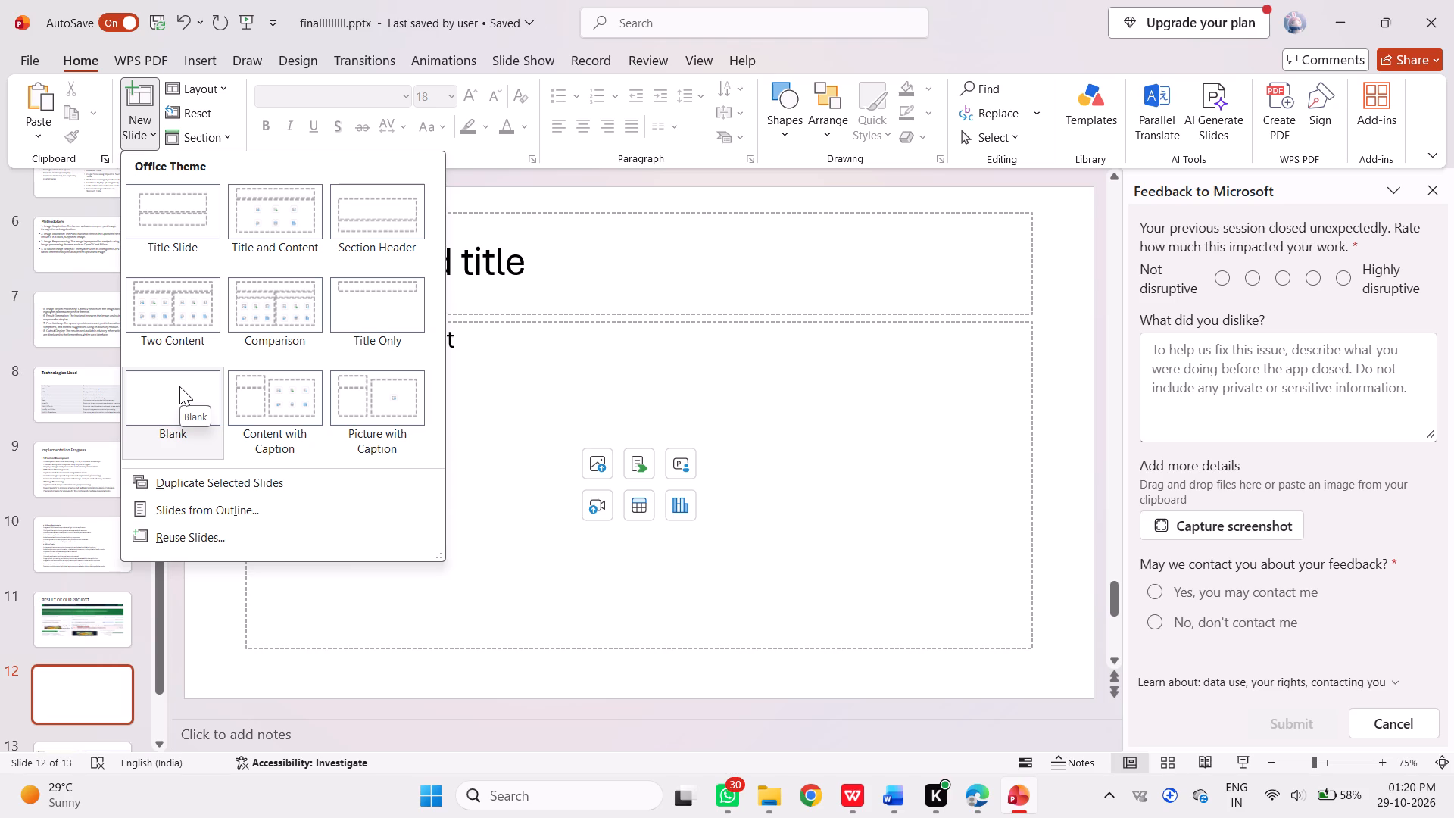
click(387, 211)
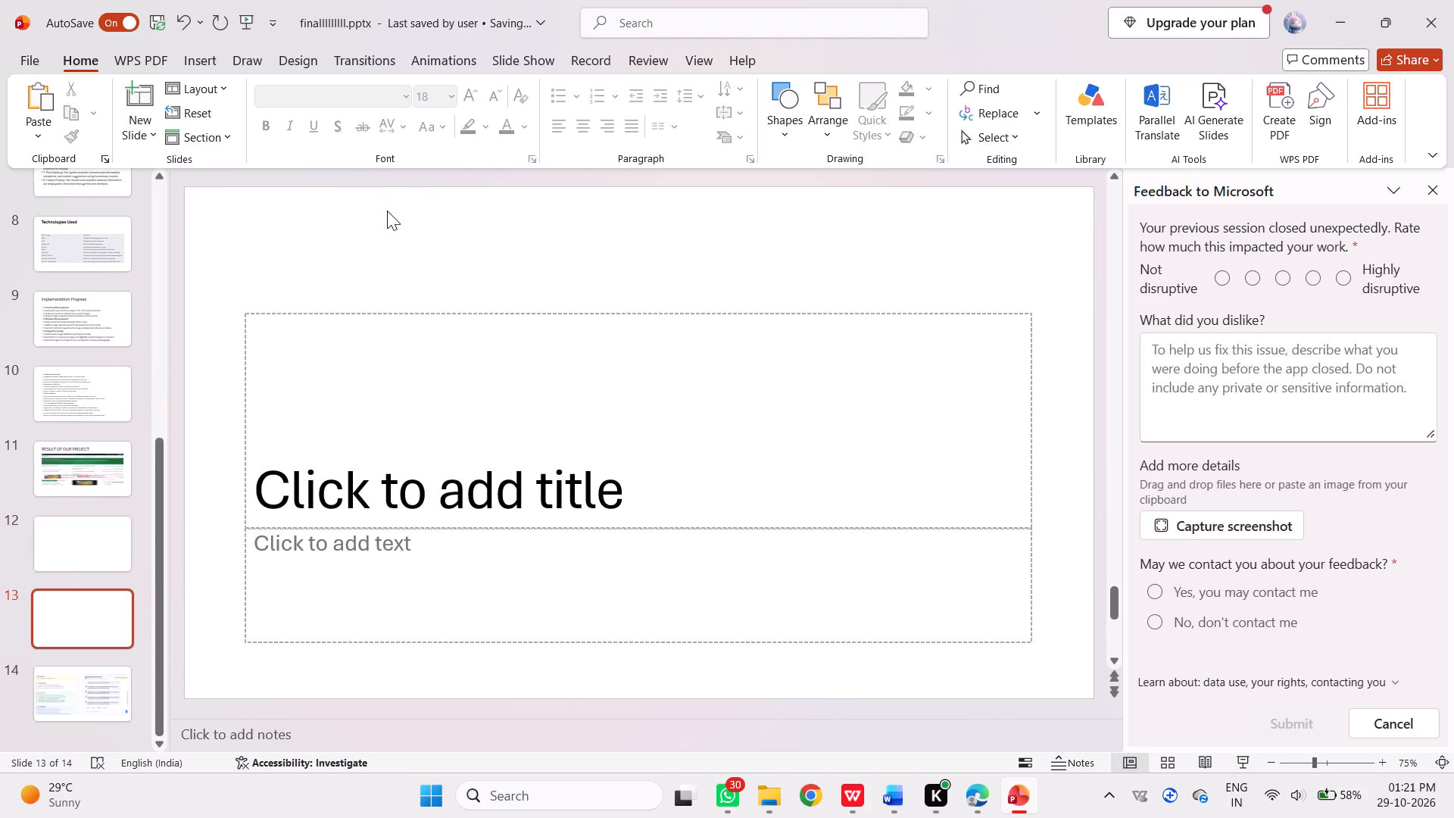
Shrink the text placeholder on slide 13 to a narrow strip by lowering its top edge.
click(429, 448)
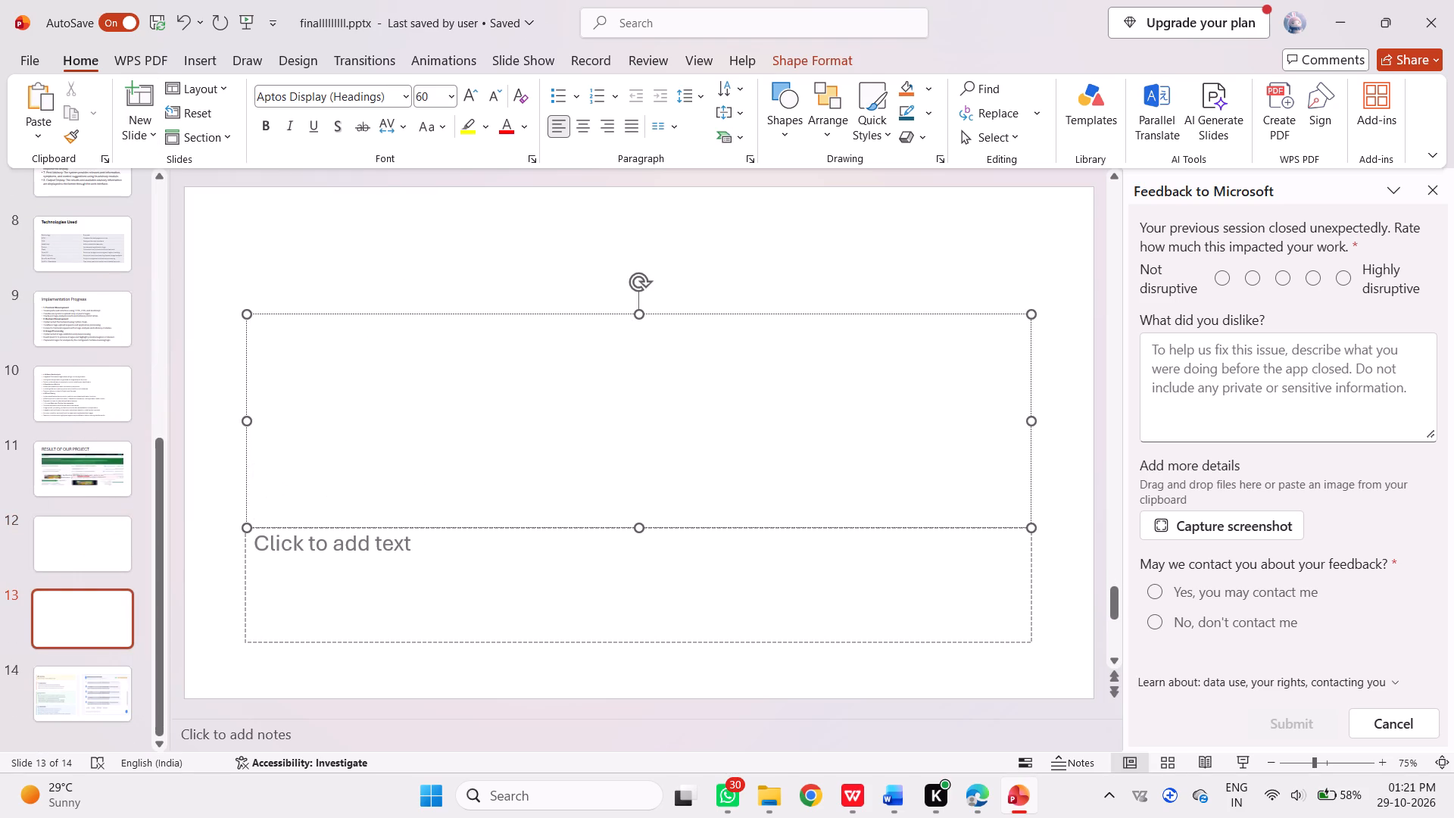
click(310, 564)
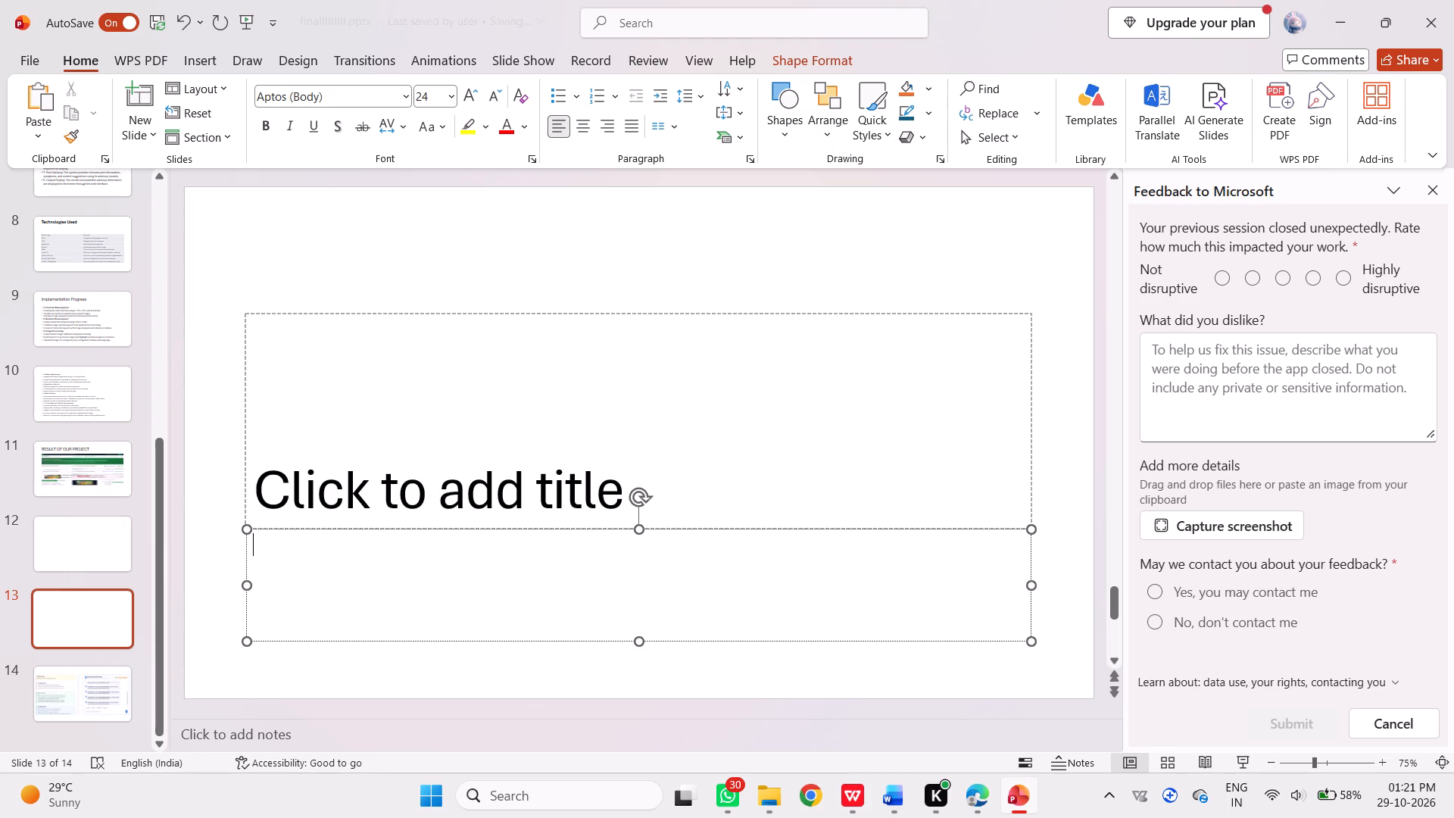
drag(638, 526, 634, 568)
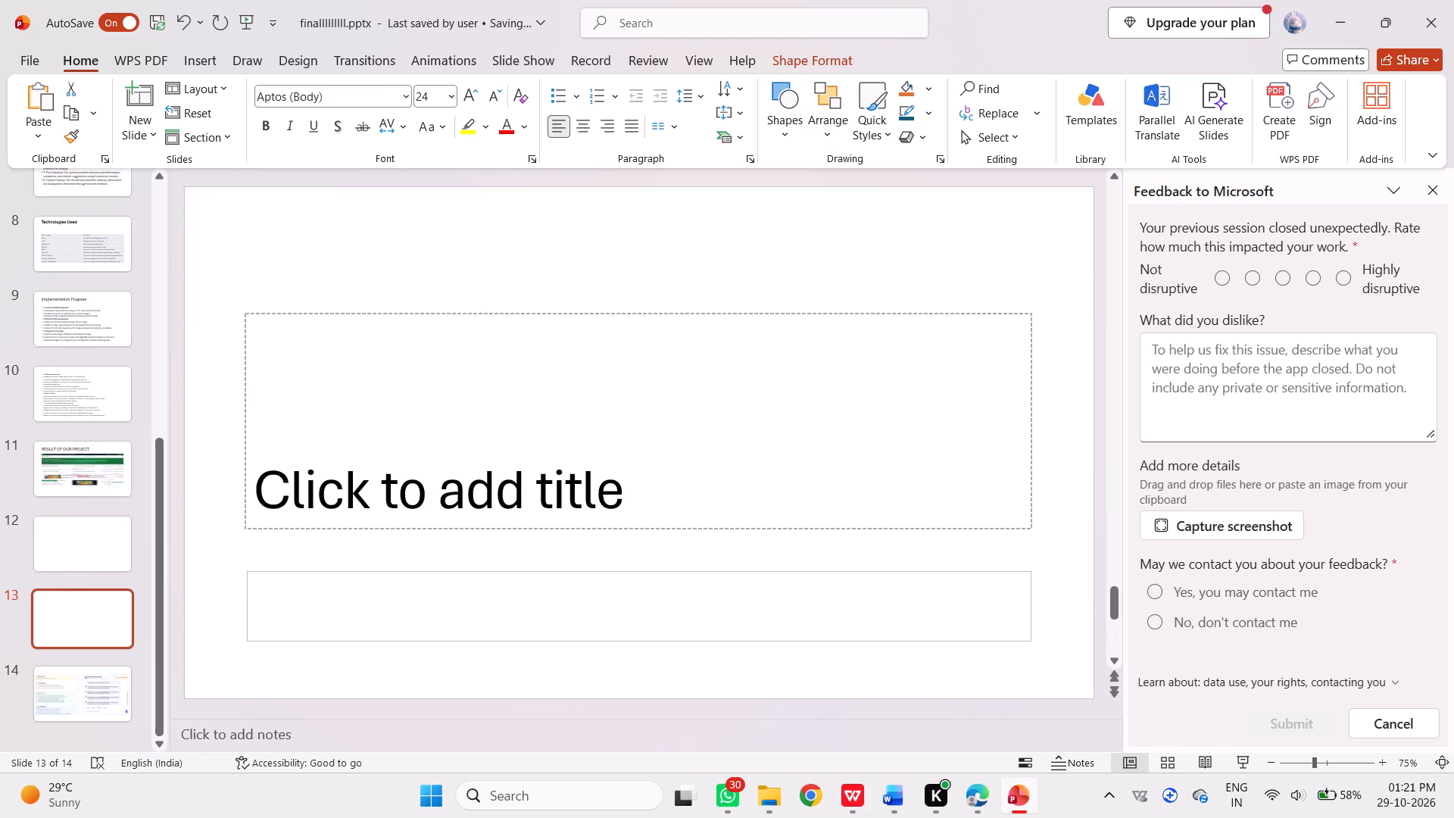
drag(634, 568, 637, 595)
Enlarge slide 13's title placeholder upward toward the slide's top and downward to just above the text placeholder.
click(557, 427)
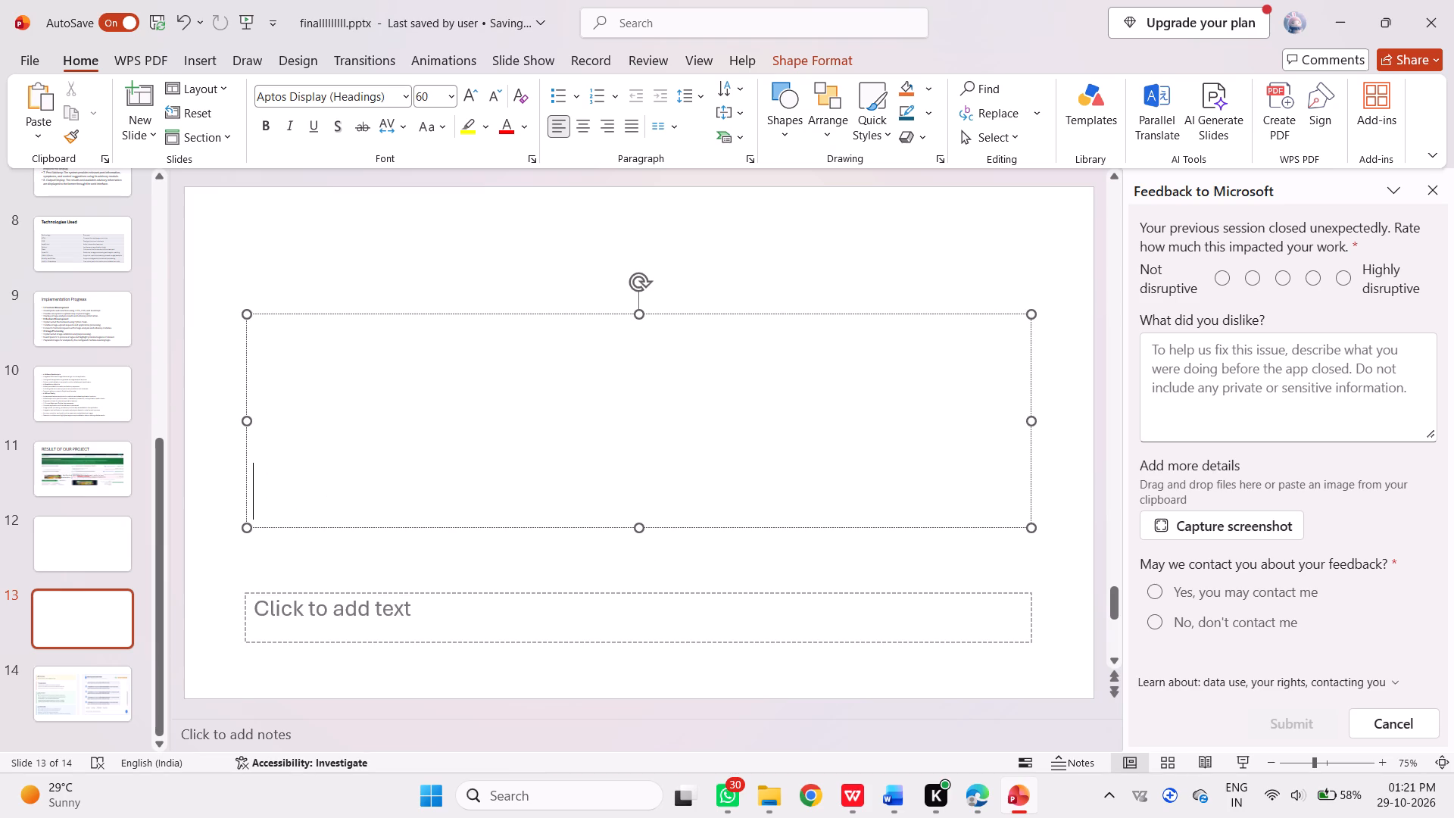
drag(640, 315, 638, 296)
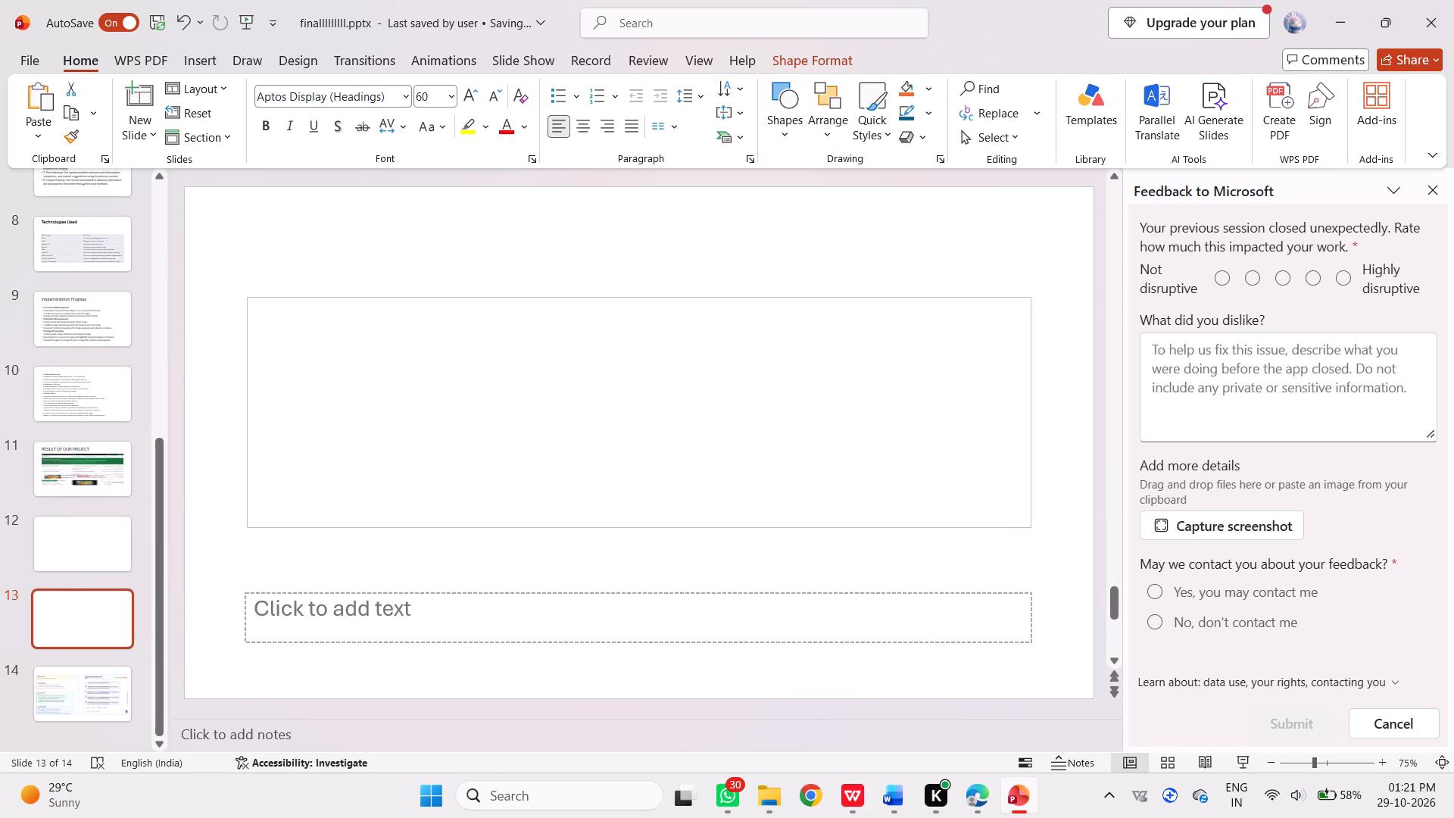
drag(638, 296, 639, 262)
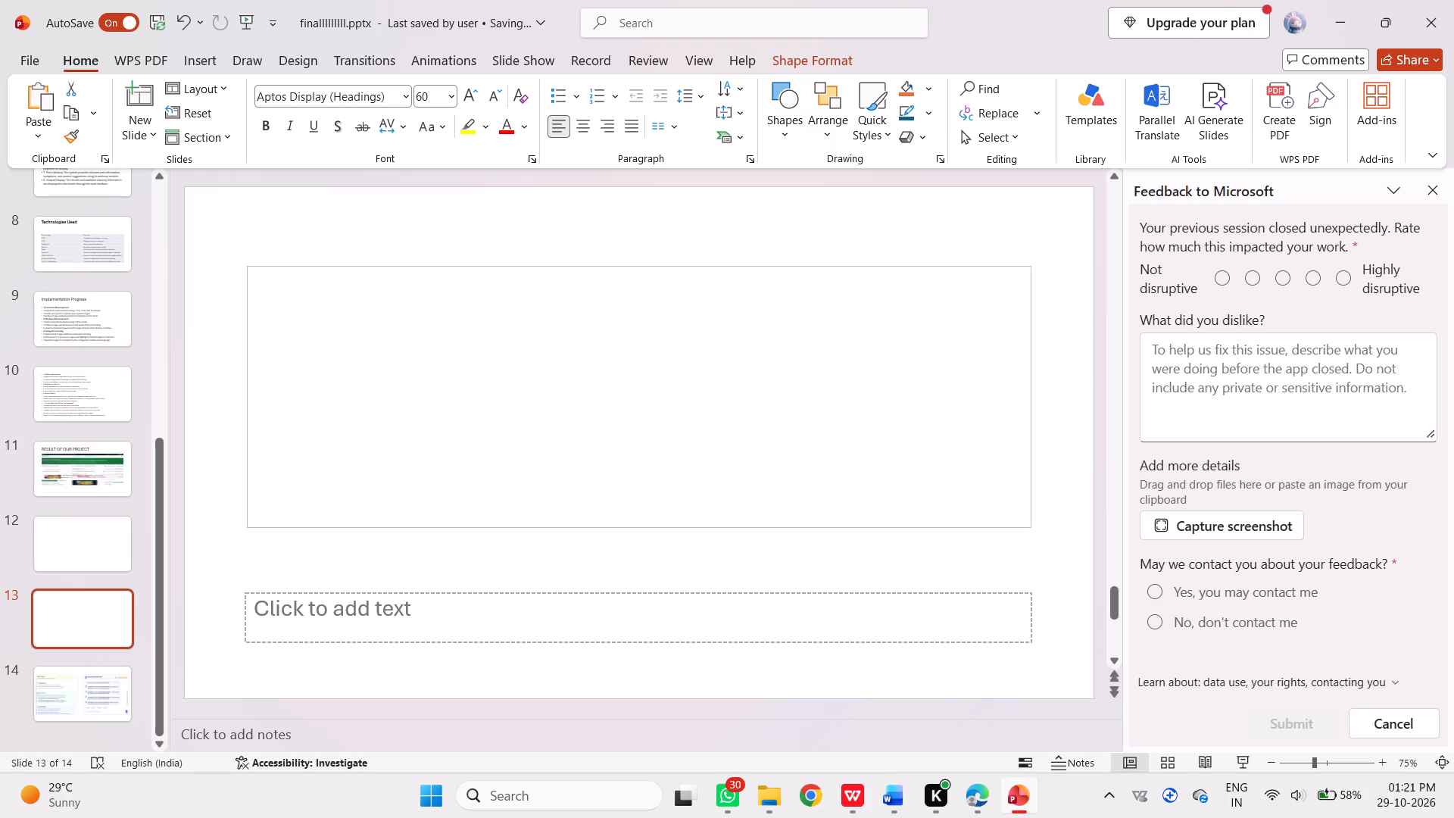
drag(639, 262, 638, 236)
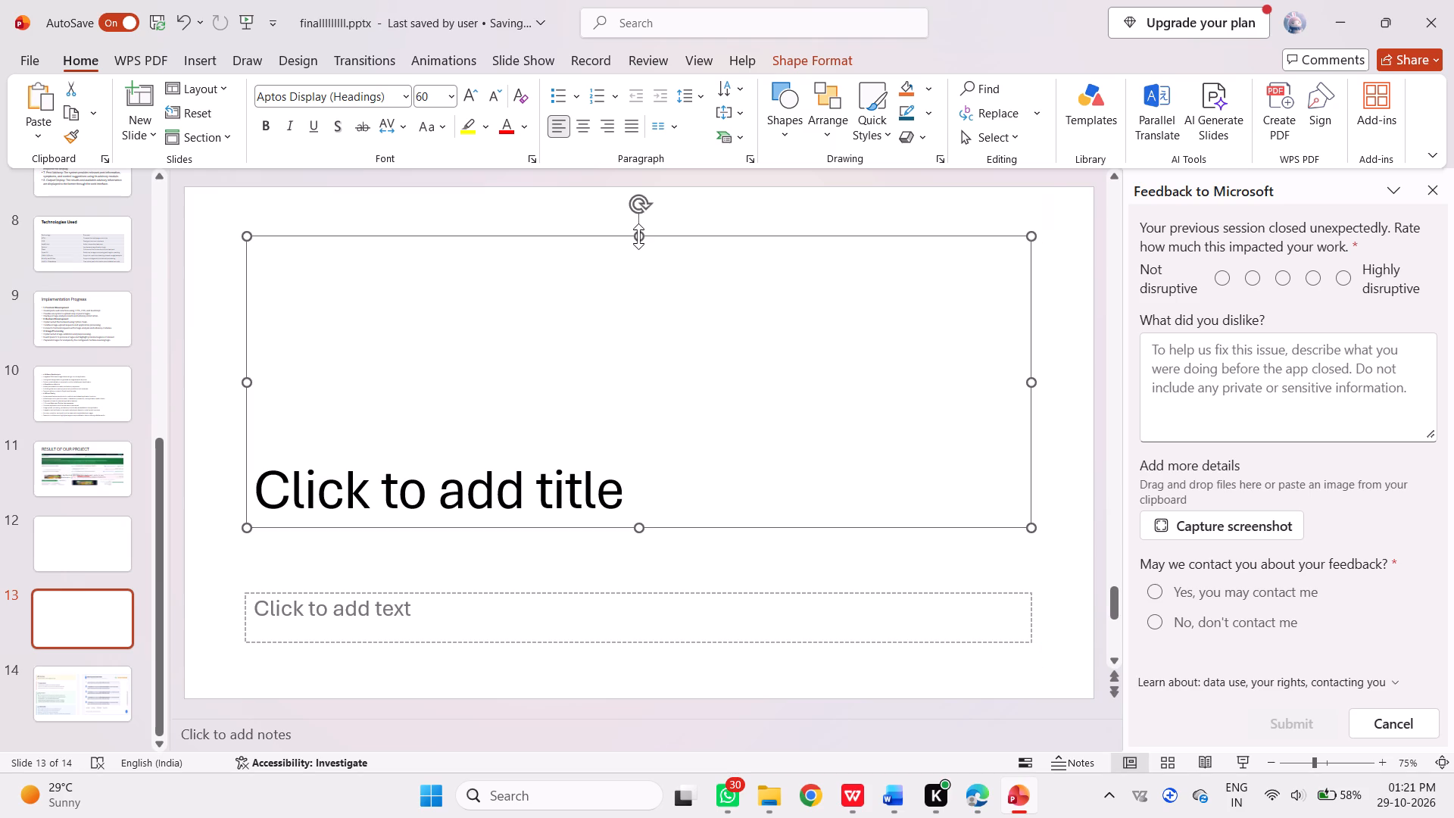
drag(642, 529, 639, 549)
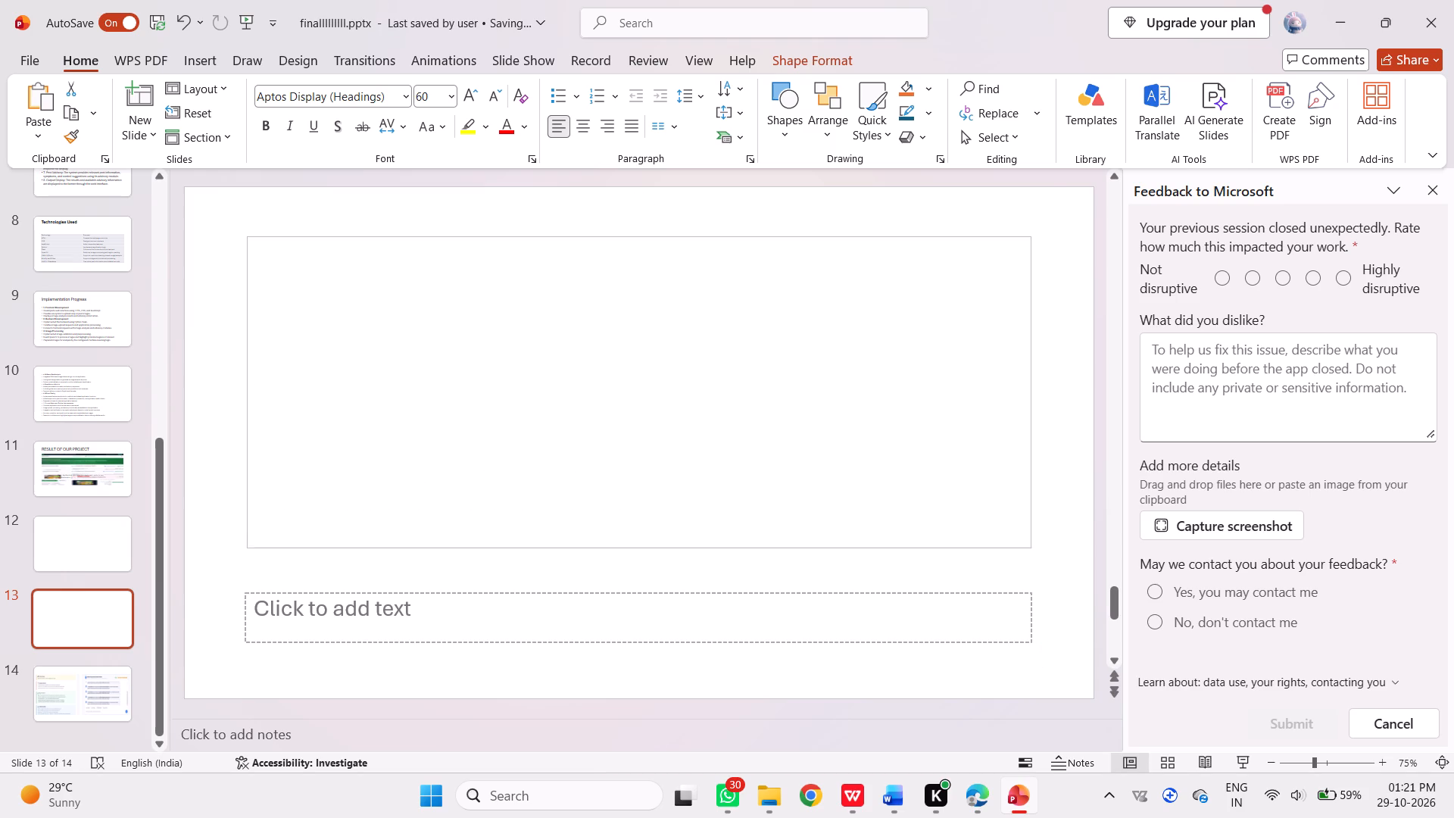
drag(639, 549, 641, 572)
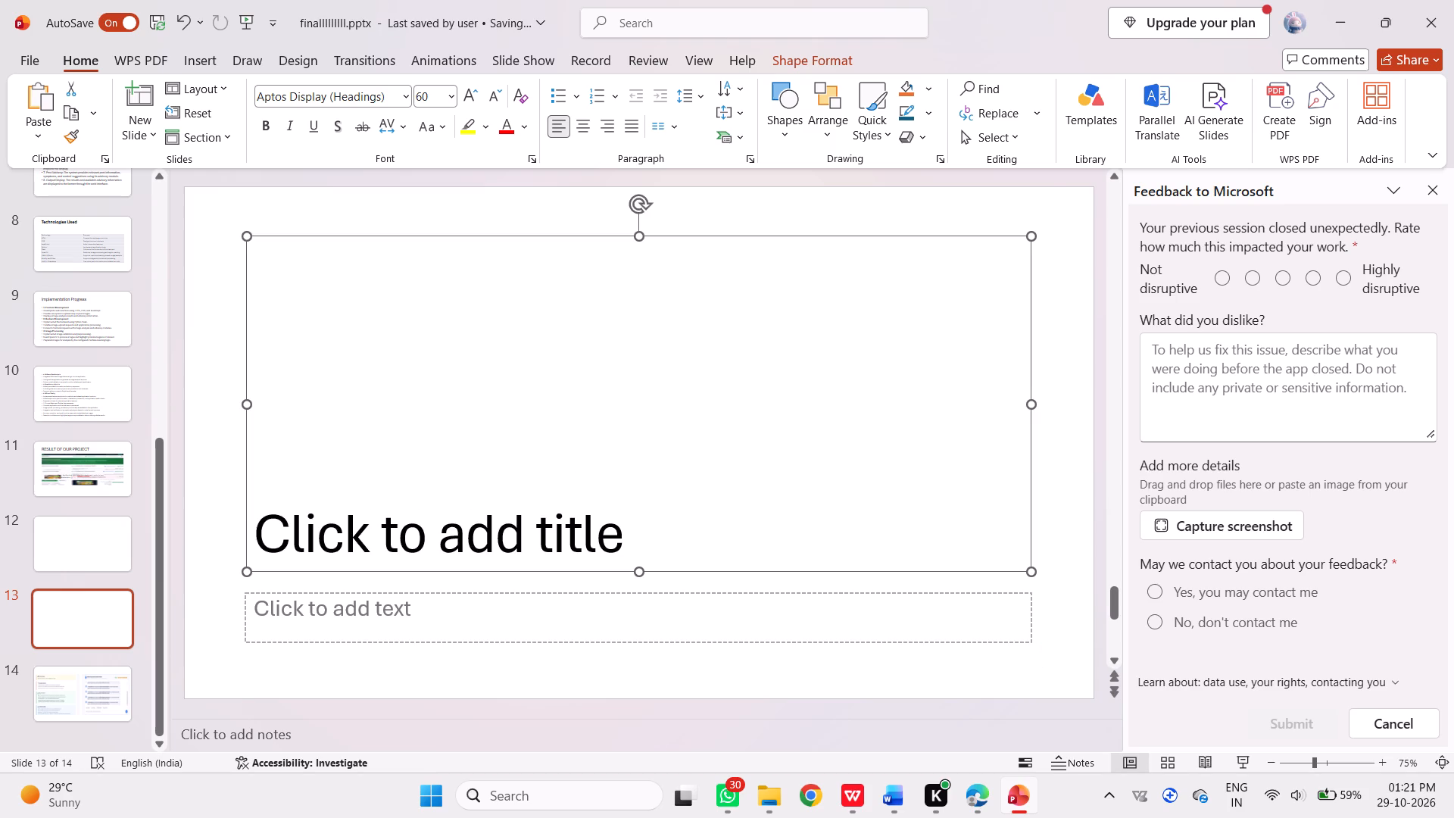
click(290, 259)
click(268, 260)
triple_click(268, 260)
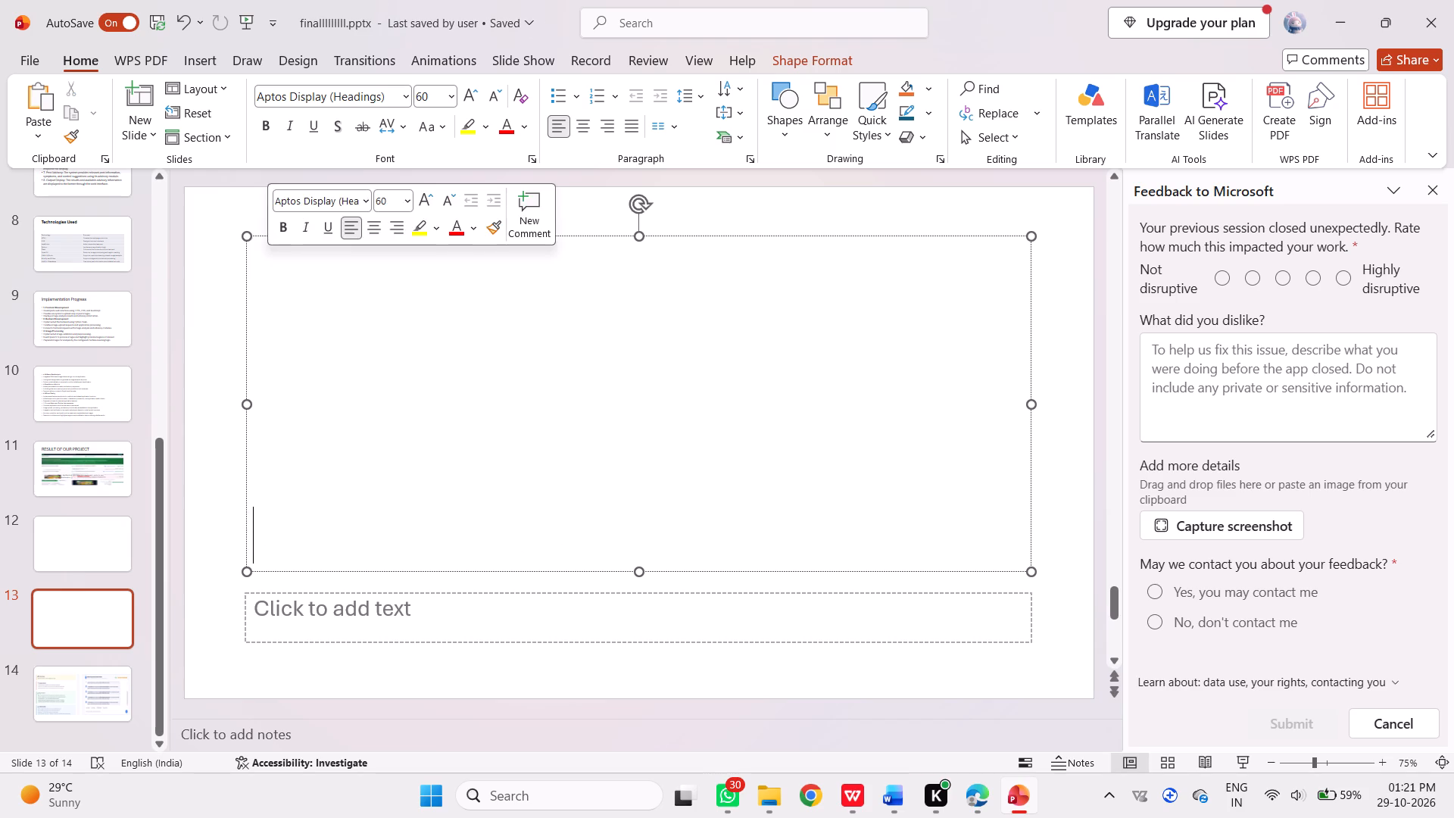
Add a new slide with the Title Only layout directly after slide 11, RESULT OF OUR PROJECT.
click(90, 465)
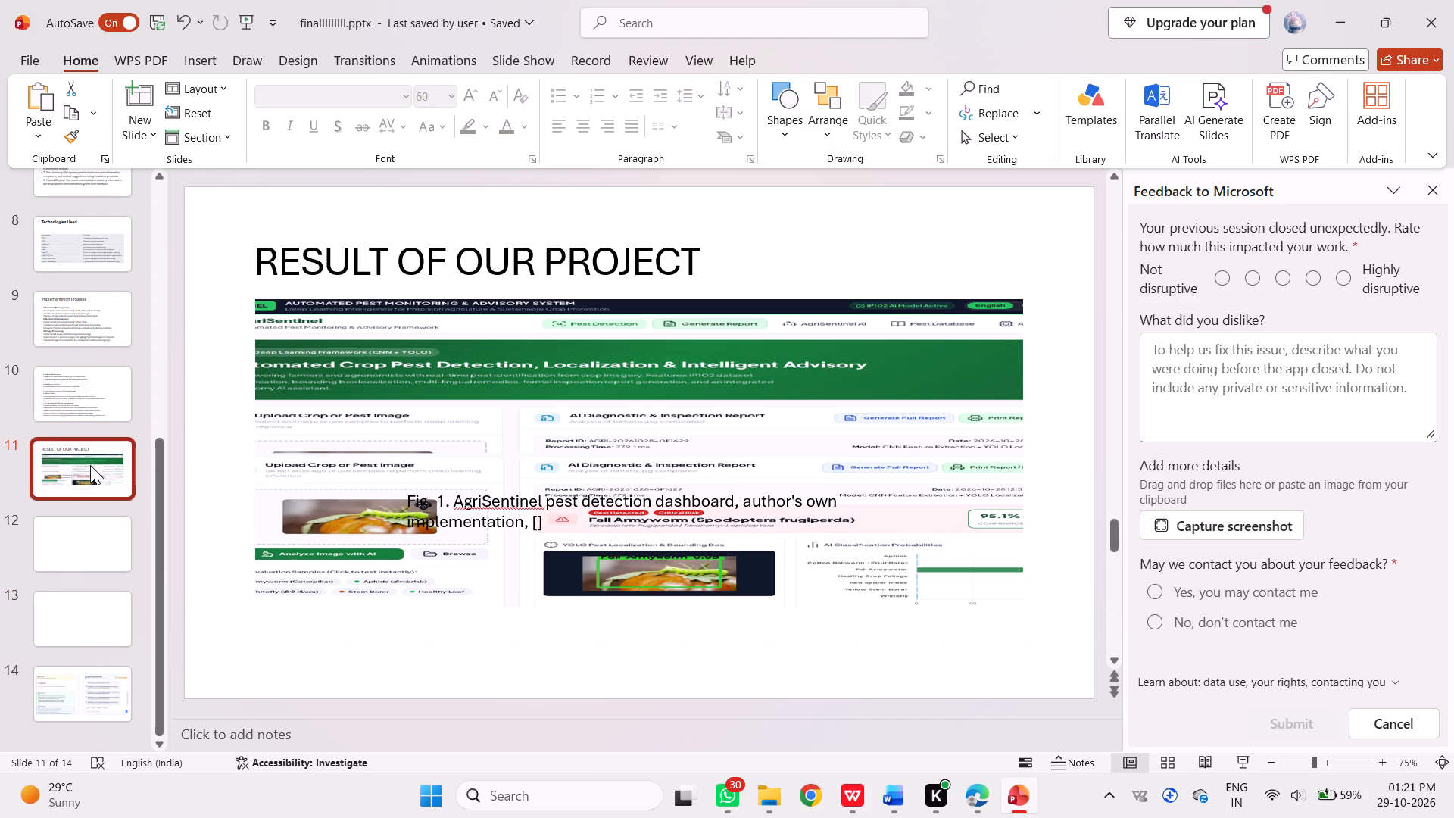
drag(259, 265, 510, 278)
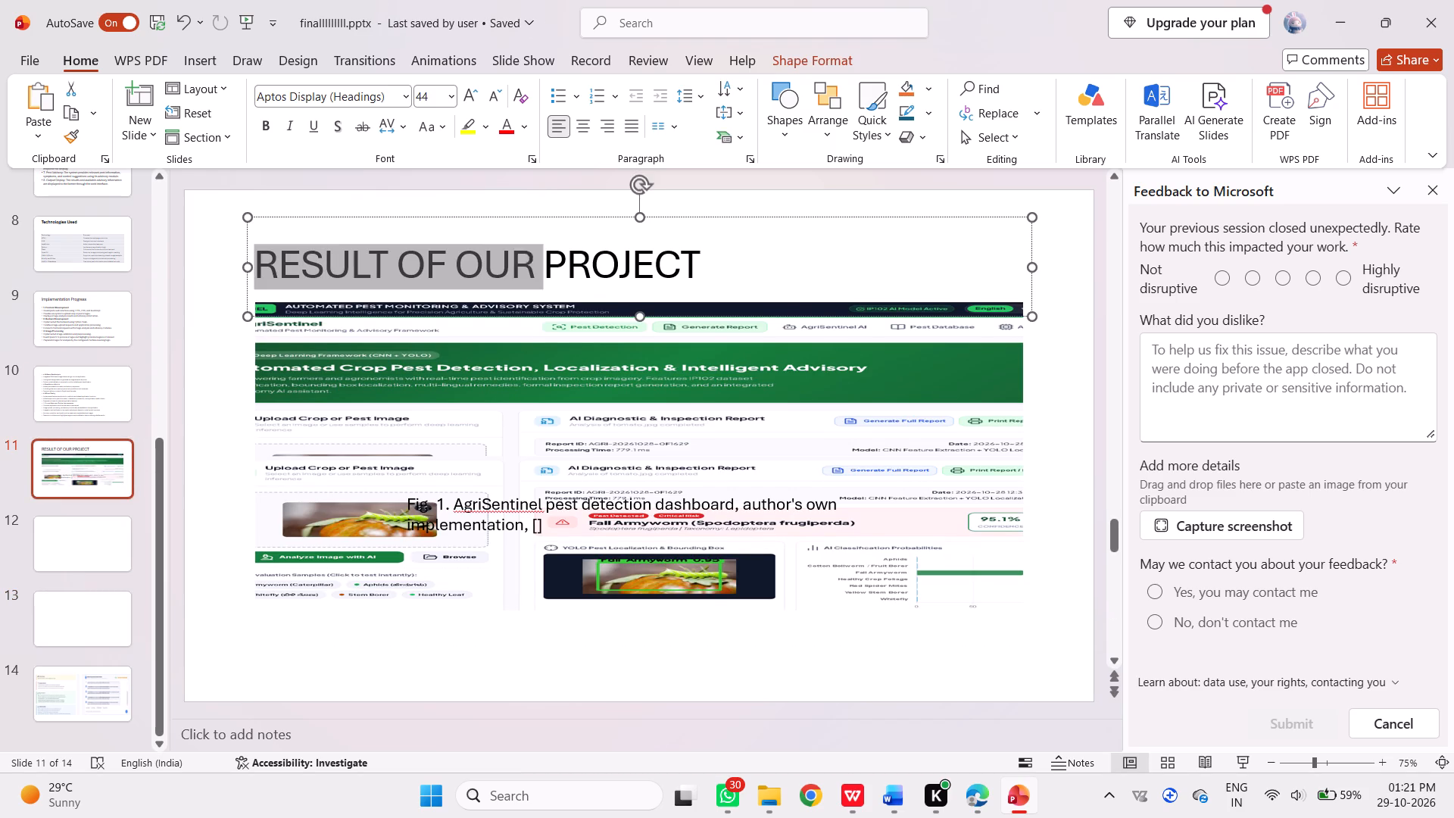
drag(510, 278, 519, 278)
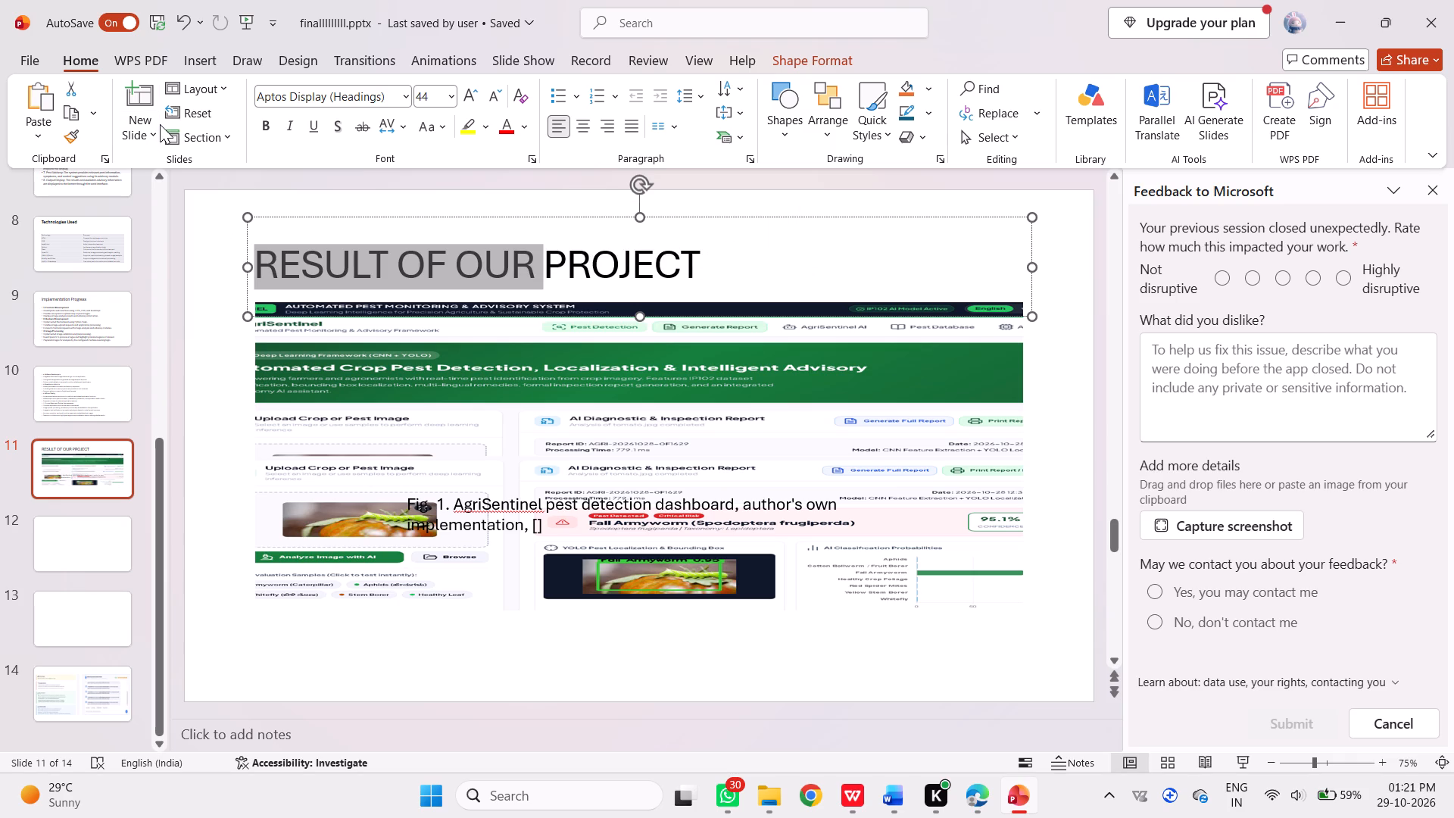
click(151, 128)
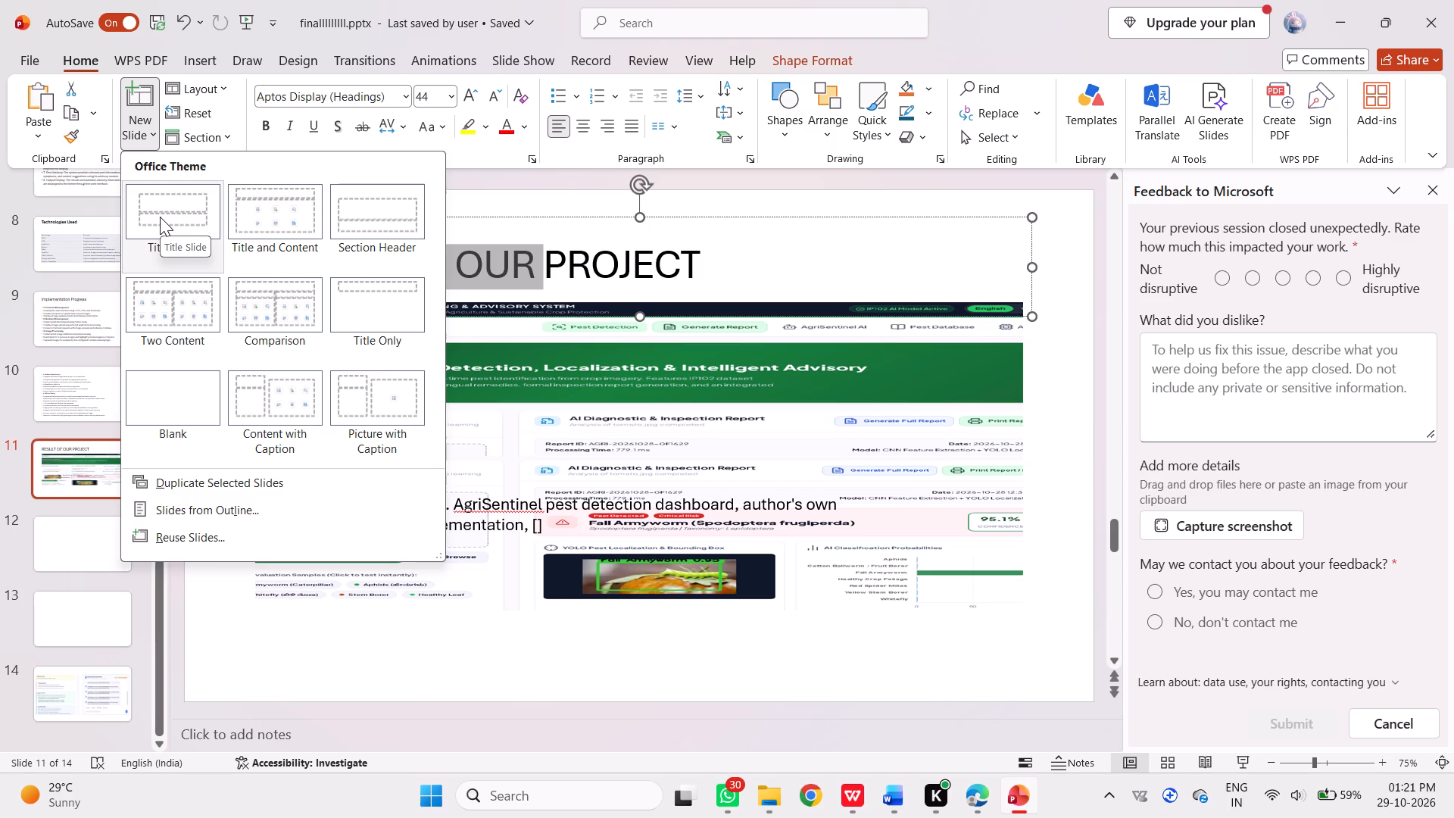
click(397, 302)
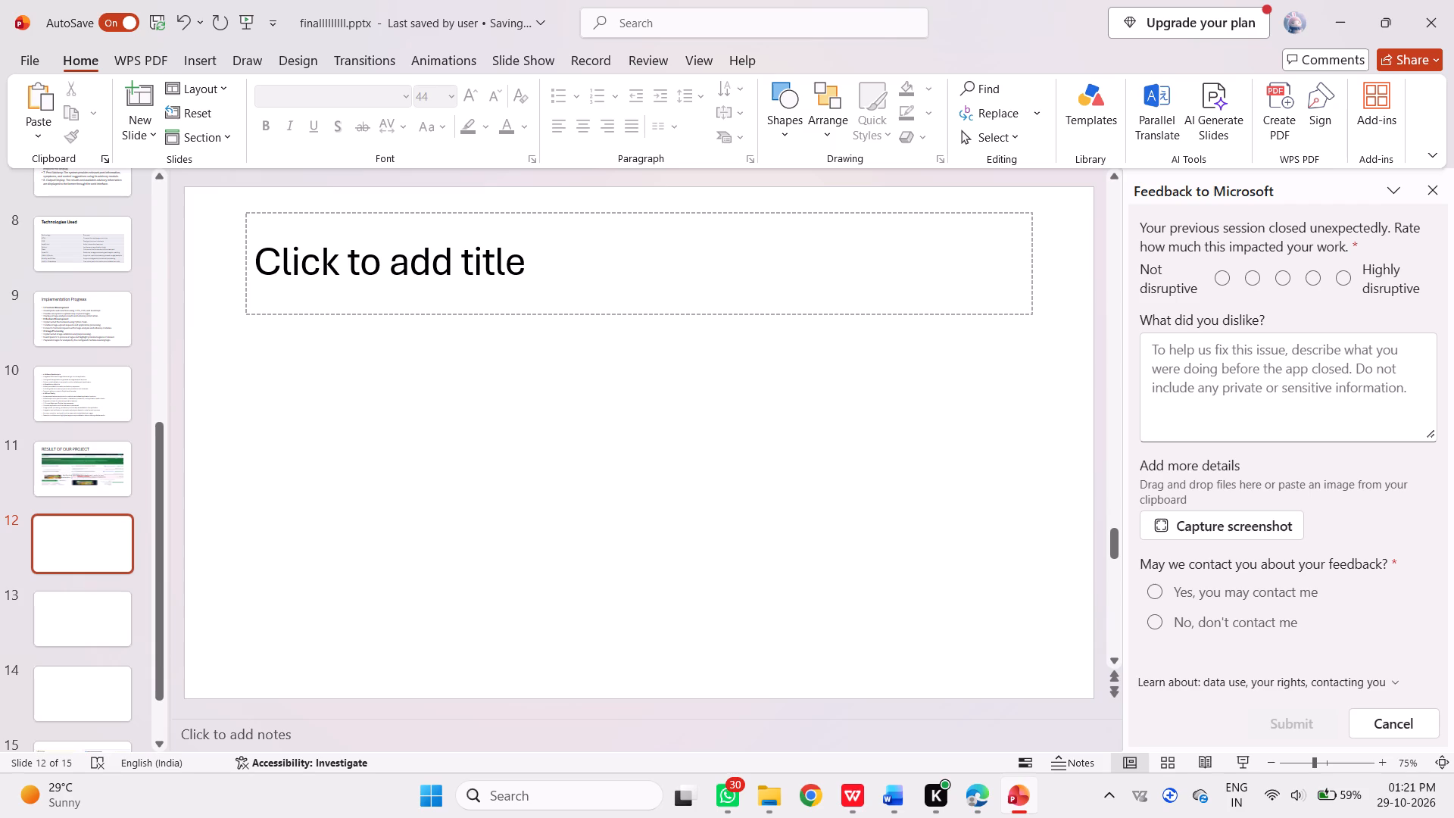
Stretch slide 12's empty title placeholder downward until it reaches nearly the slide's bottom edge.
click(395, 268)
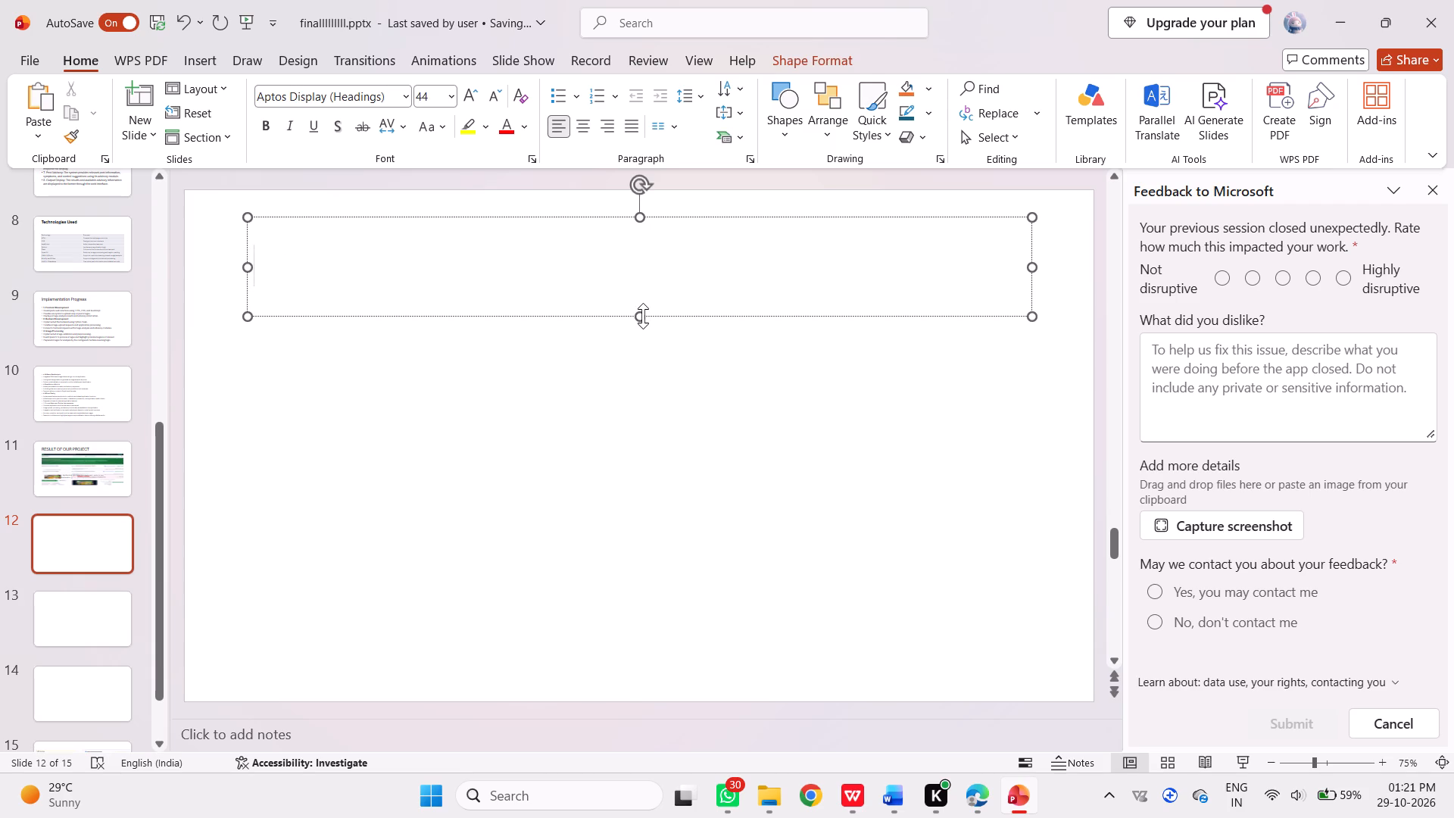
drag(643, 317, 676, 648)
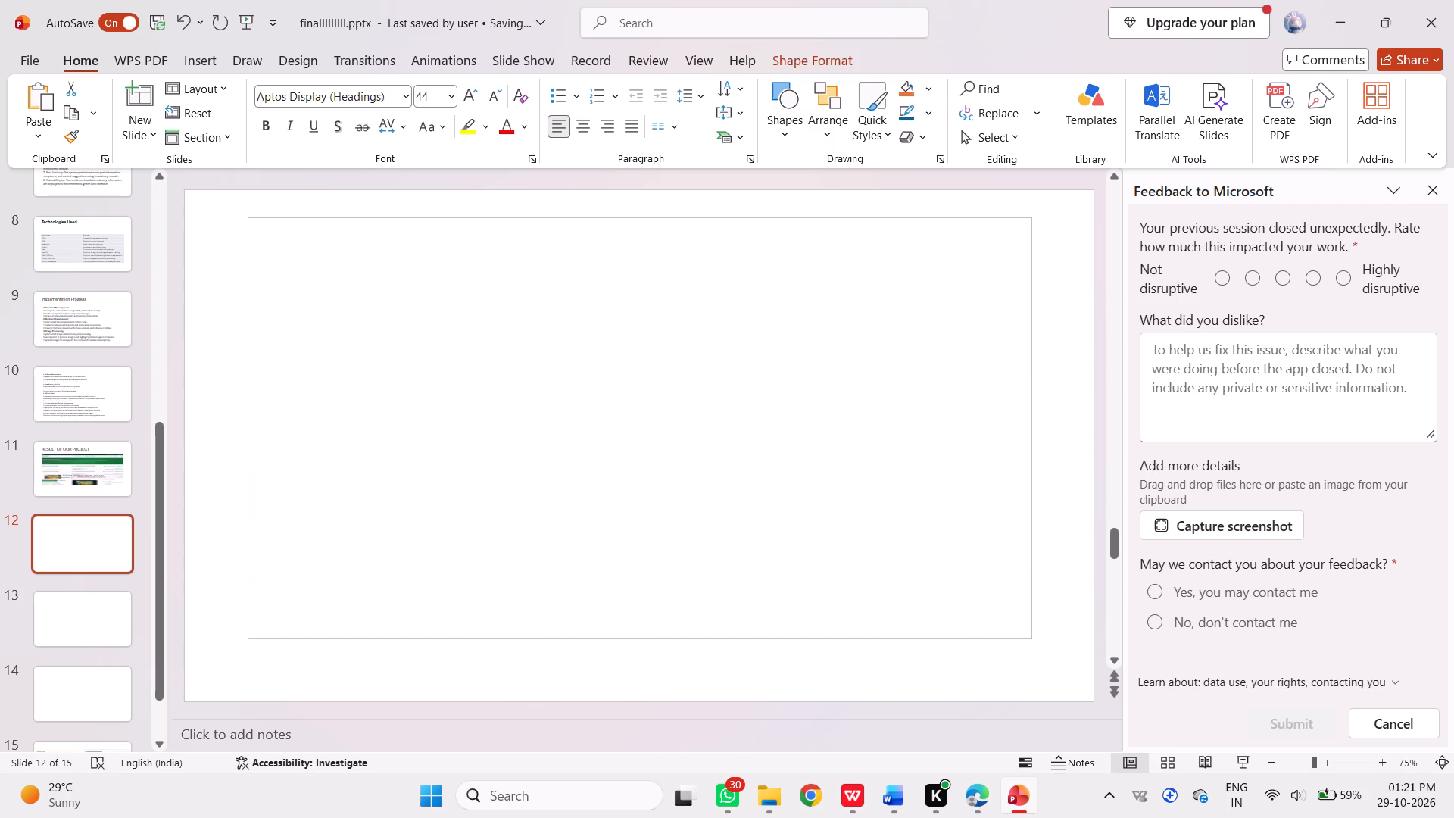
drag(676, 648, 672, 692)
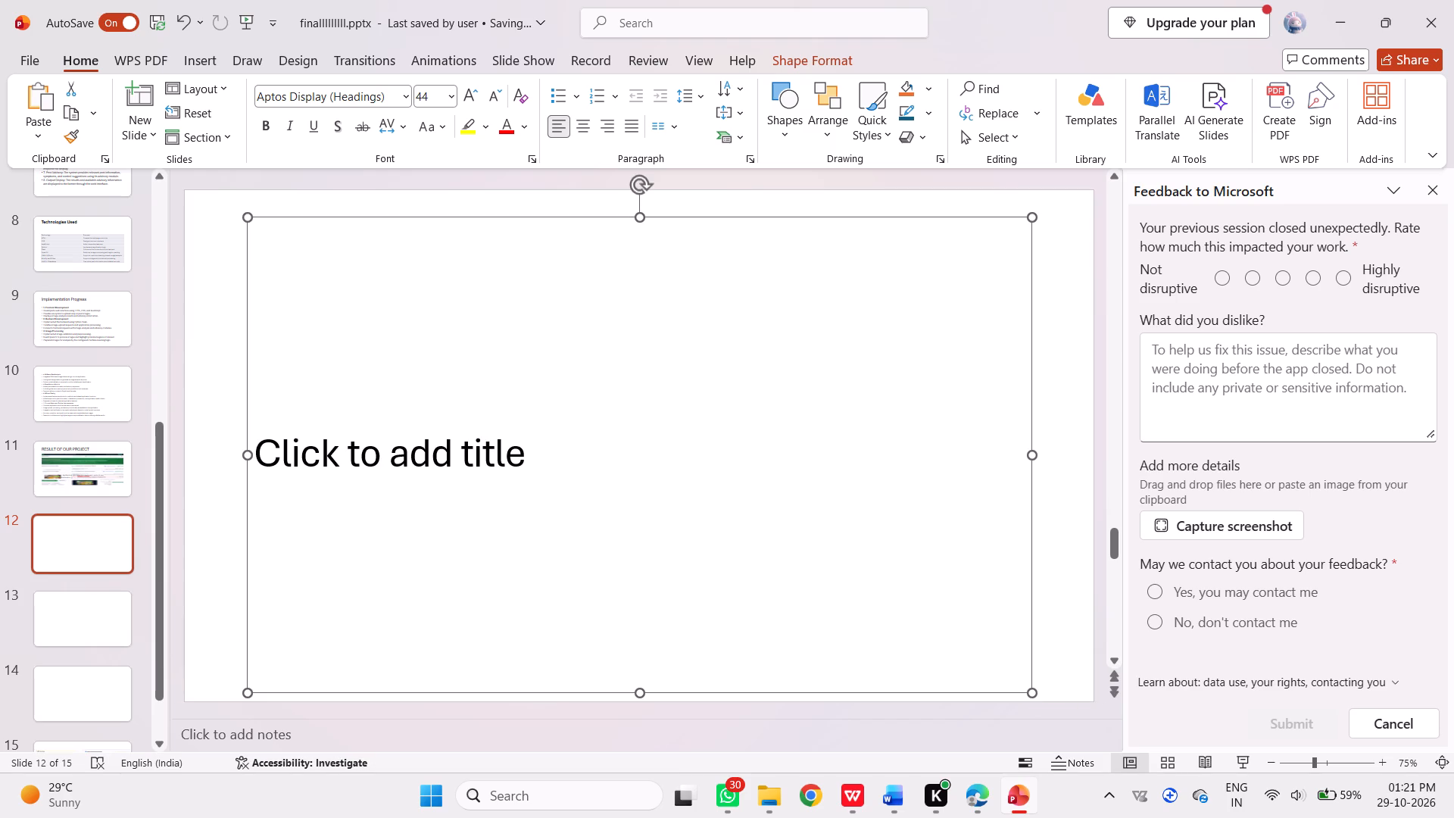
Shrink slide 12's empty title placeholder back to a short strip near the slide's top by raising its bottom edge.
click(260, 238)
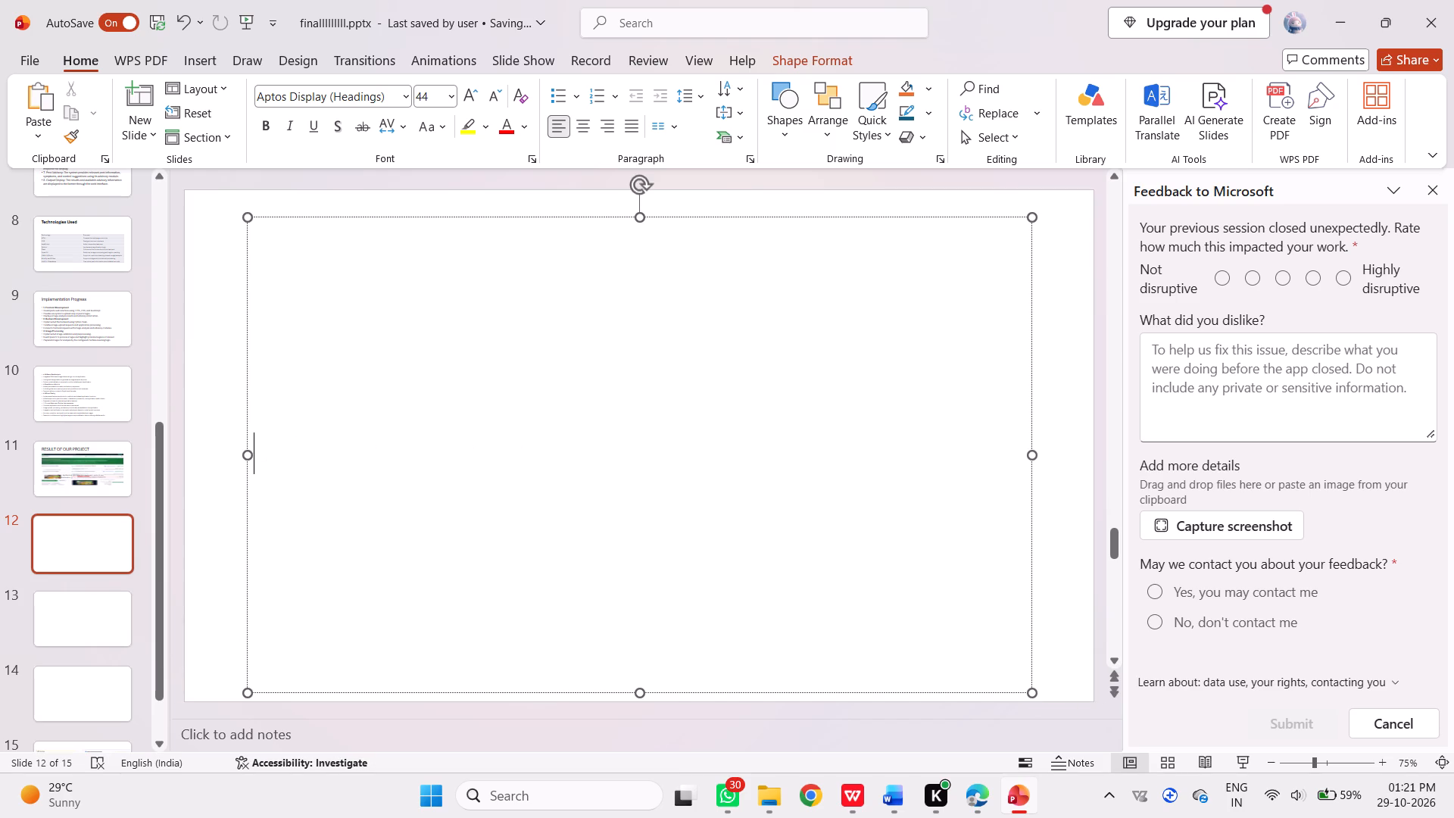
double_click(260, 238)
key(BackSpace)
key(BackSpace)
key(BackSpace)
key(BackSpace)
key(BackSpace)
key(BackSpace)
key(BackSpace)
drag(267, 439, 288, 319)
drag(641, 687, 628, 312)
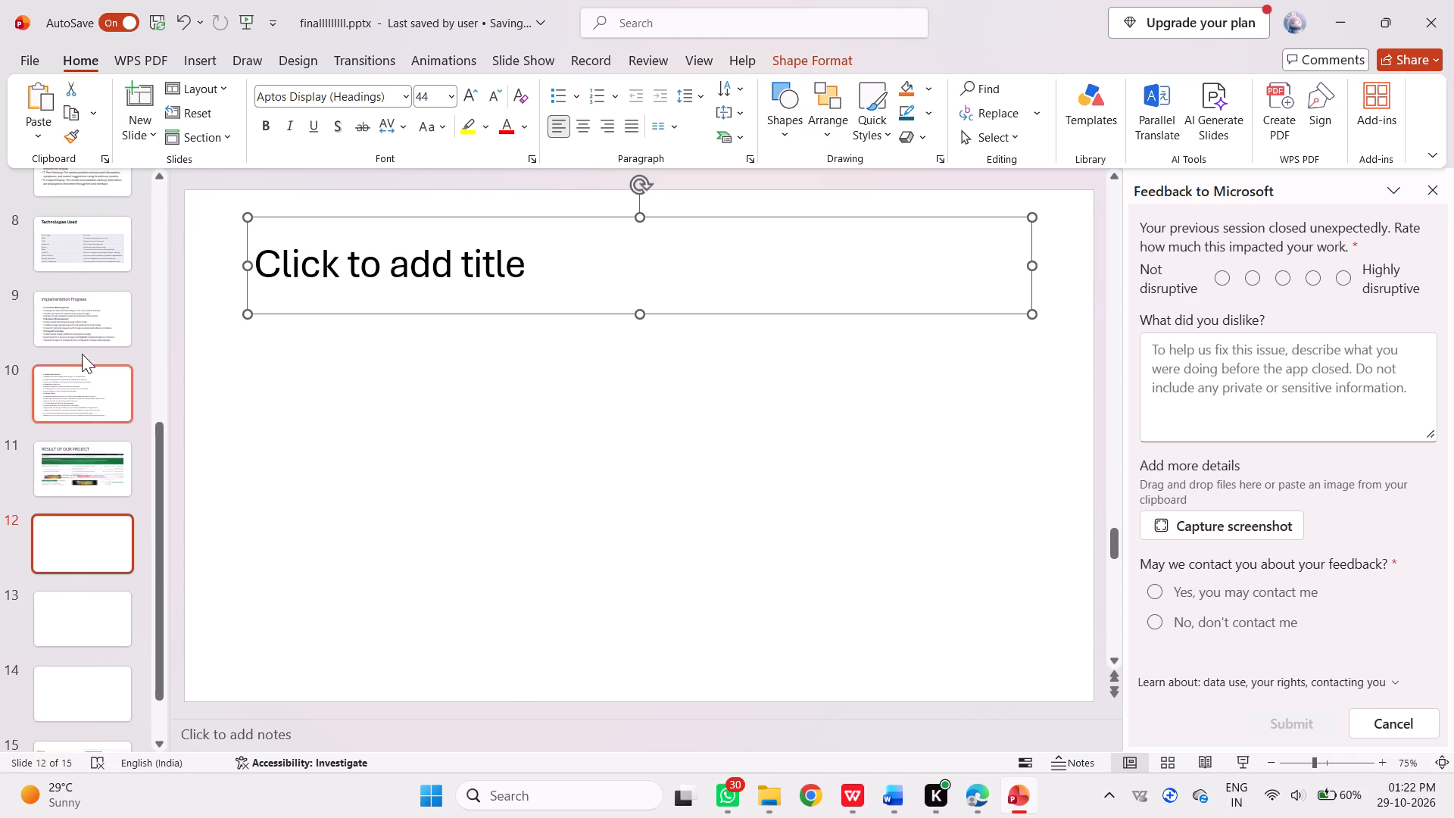
Add another Title Only slide after slide 12, followed by a new slide with the Blank layout.
click(187, 53)
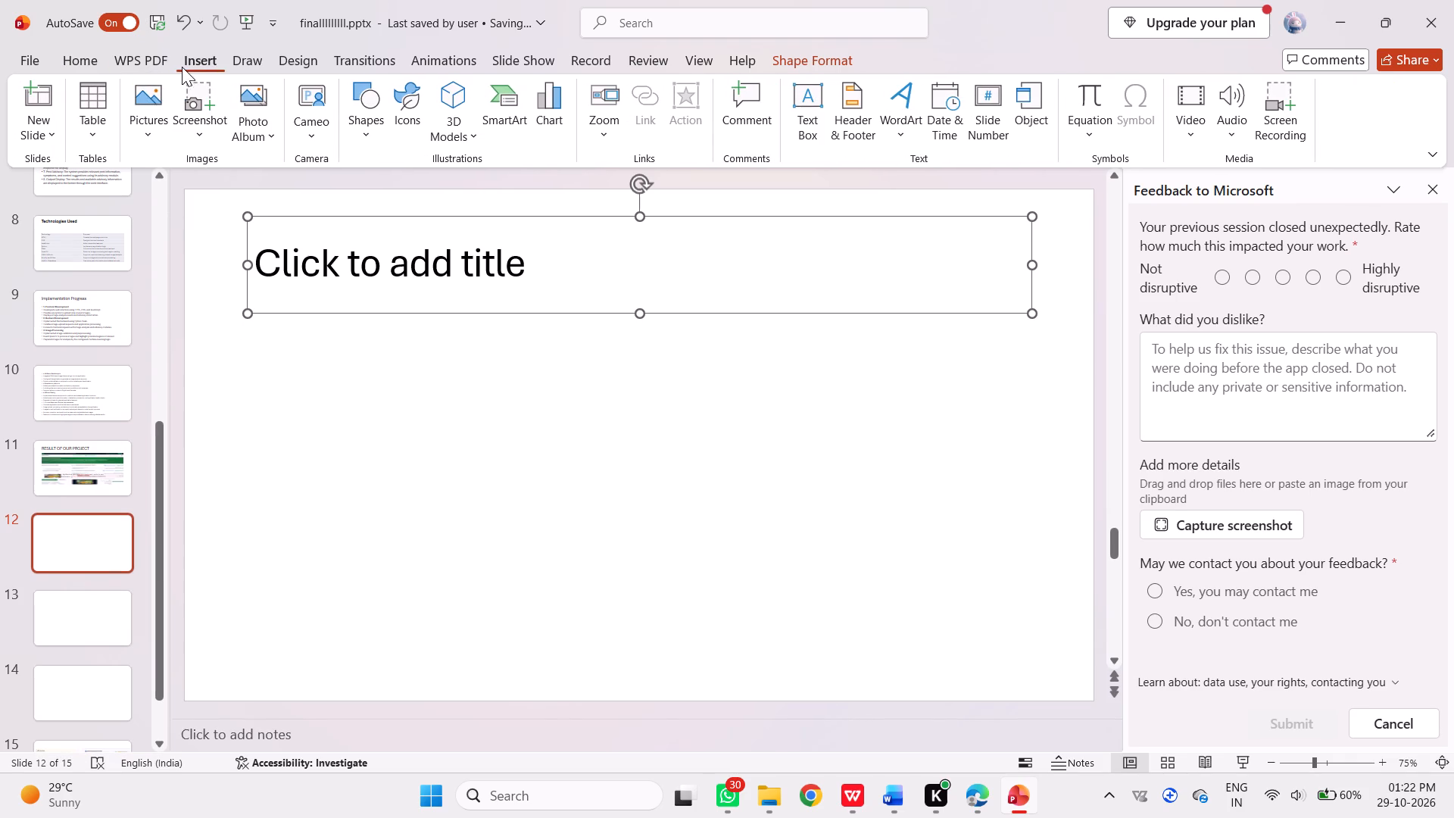
drag(24, 58, 71, 52)
drag(71, 52, 95, 55)
click(17, 60)
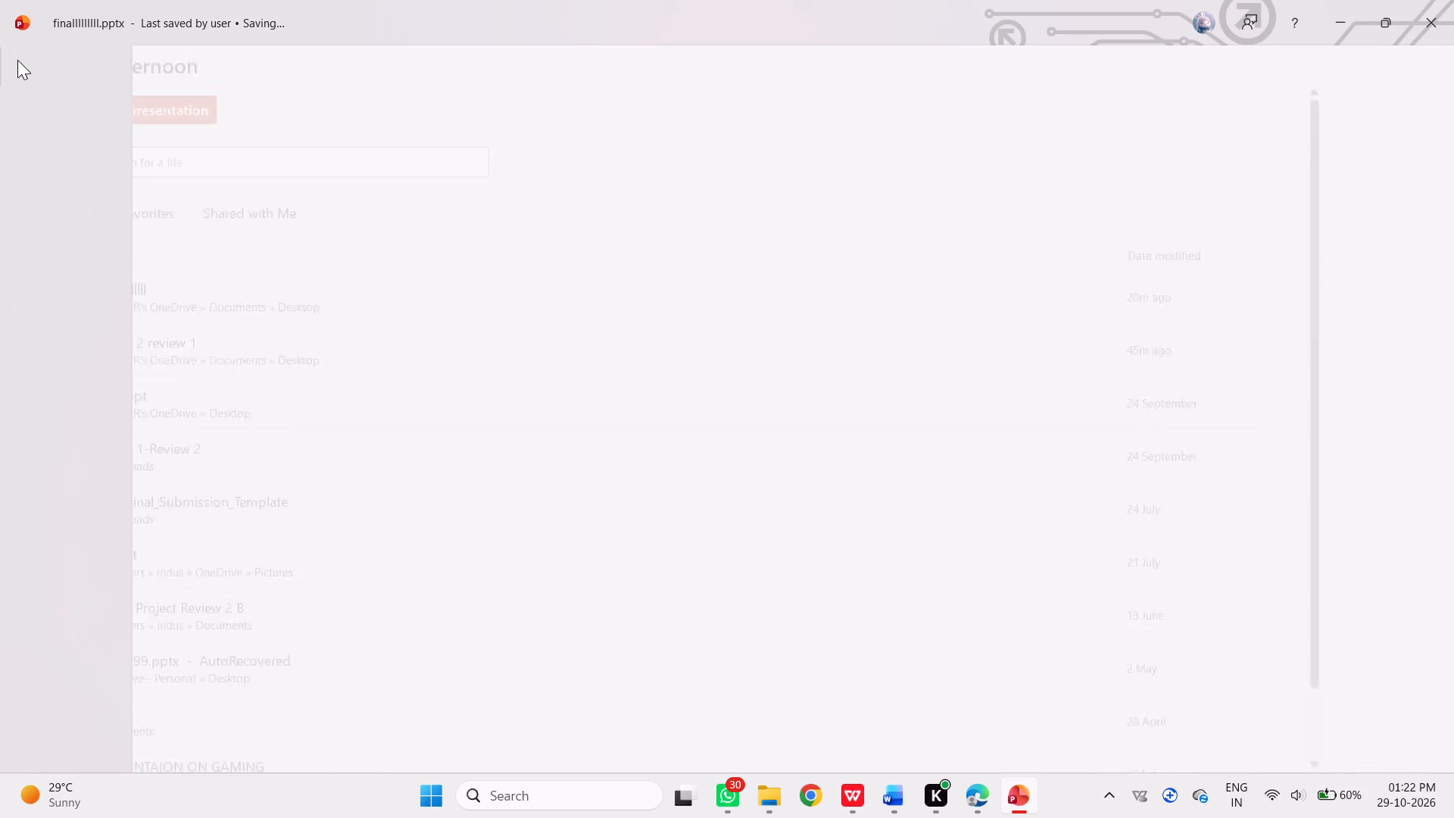
click(82, 54)
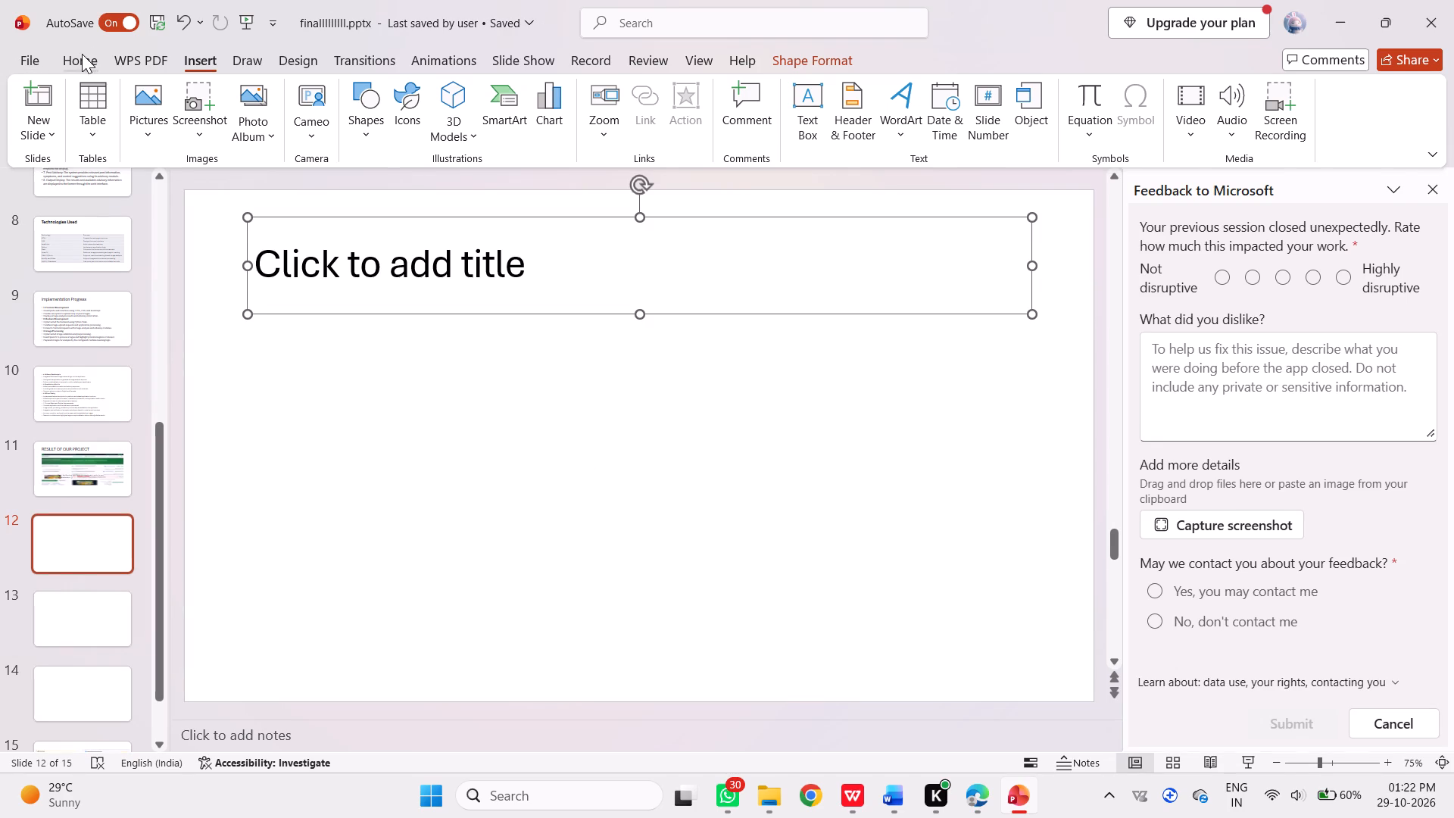
click(131, 107)
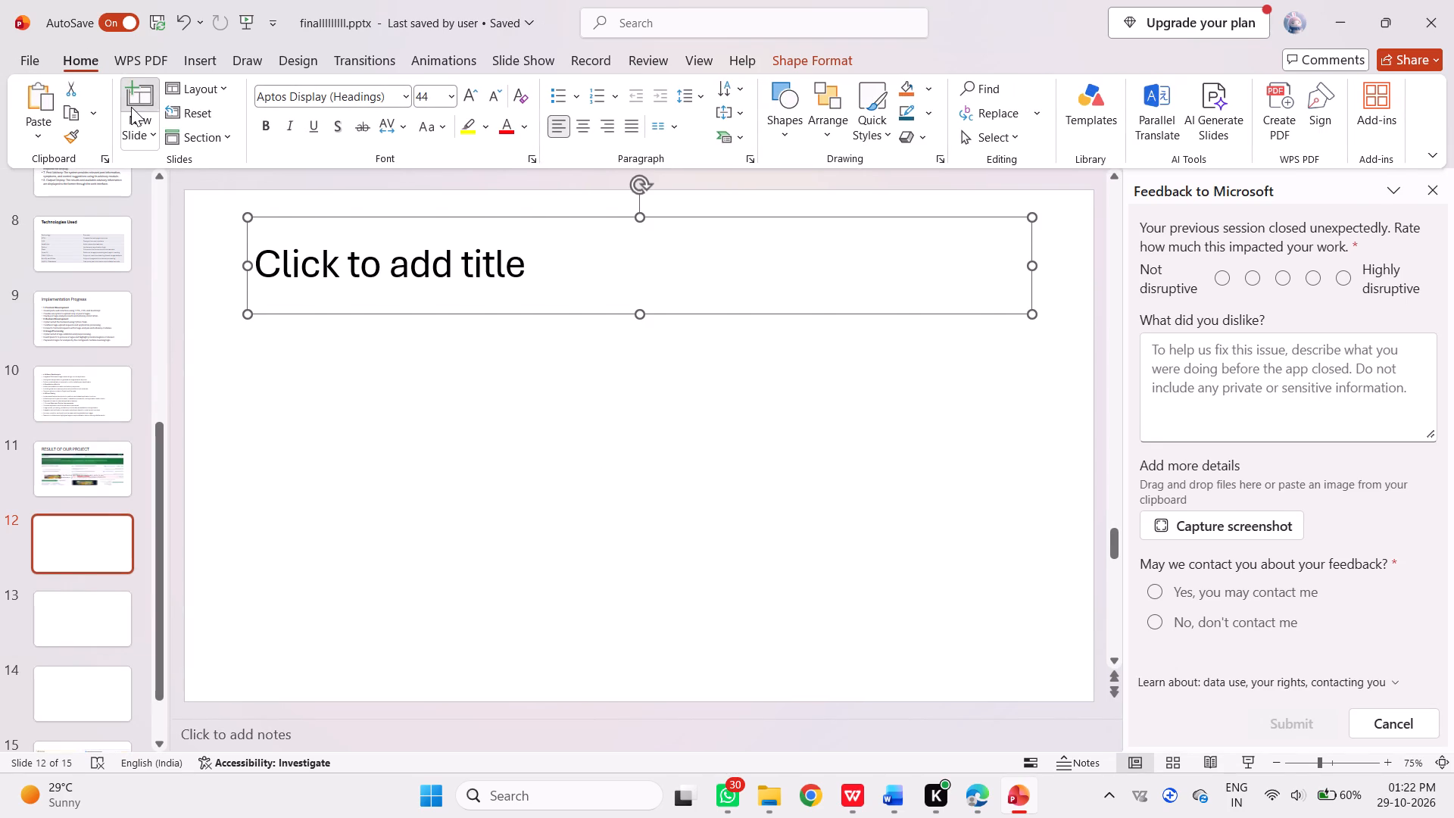
click(148, 133)
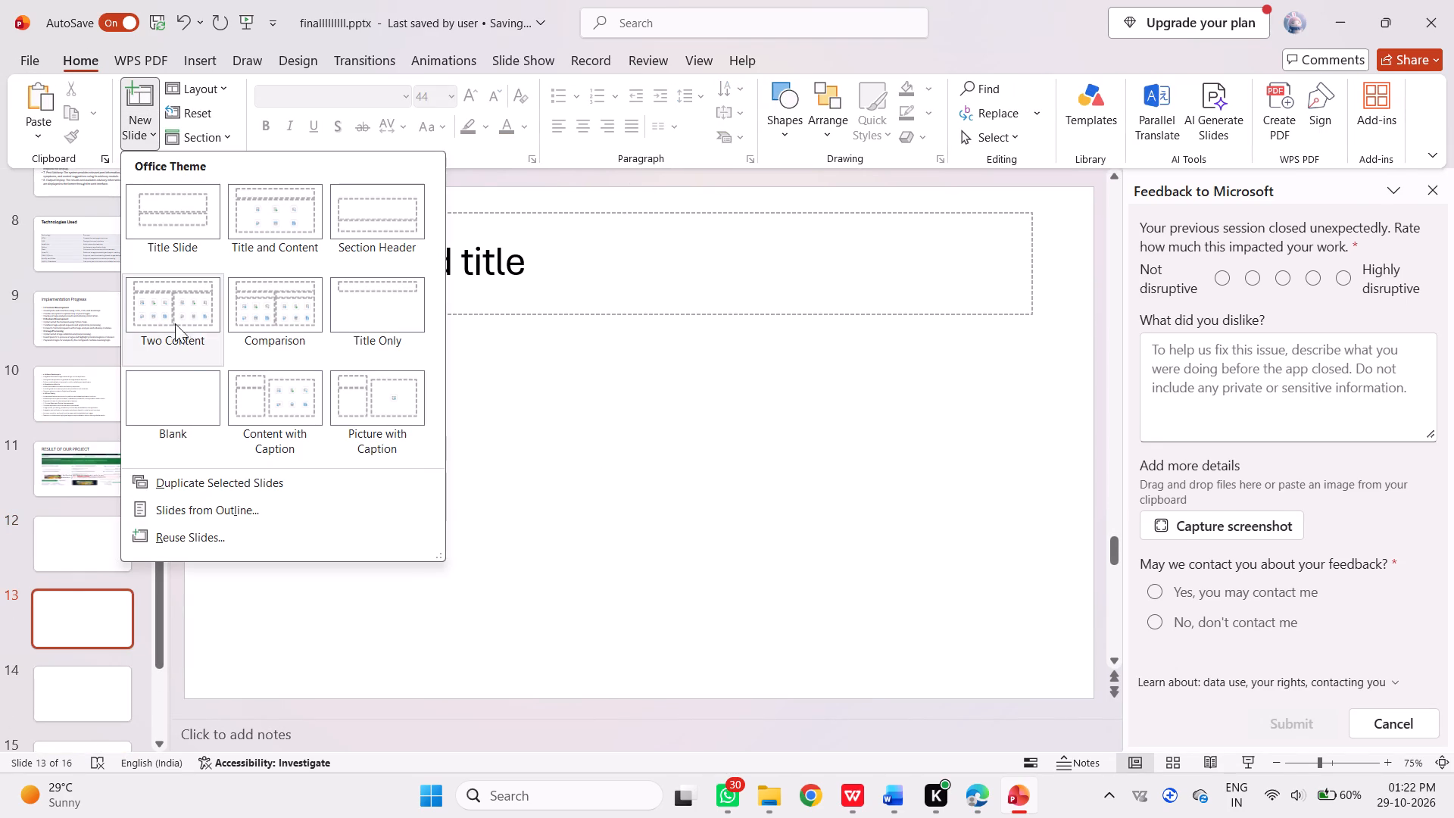
click(182, 394)
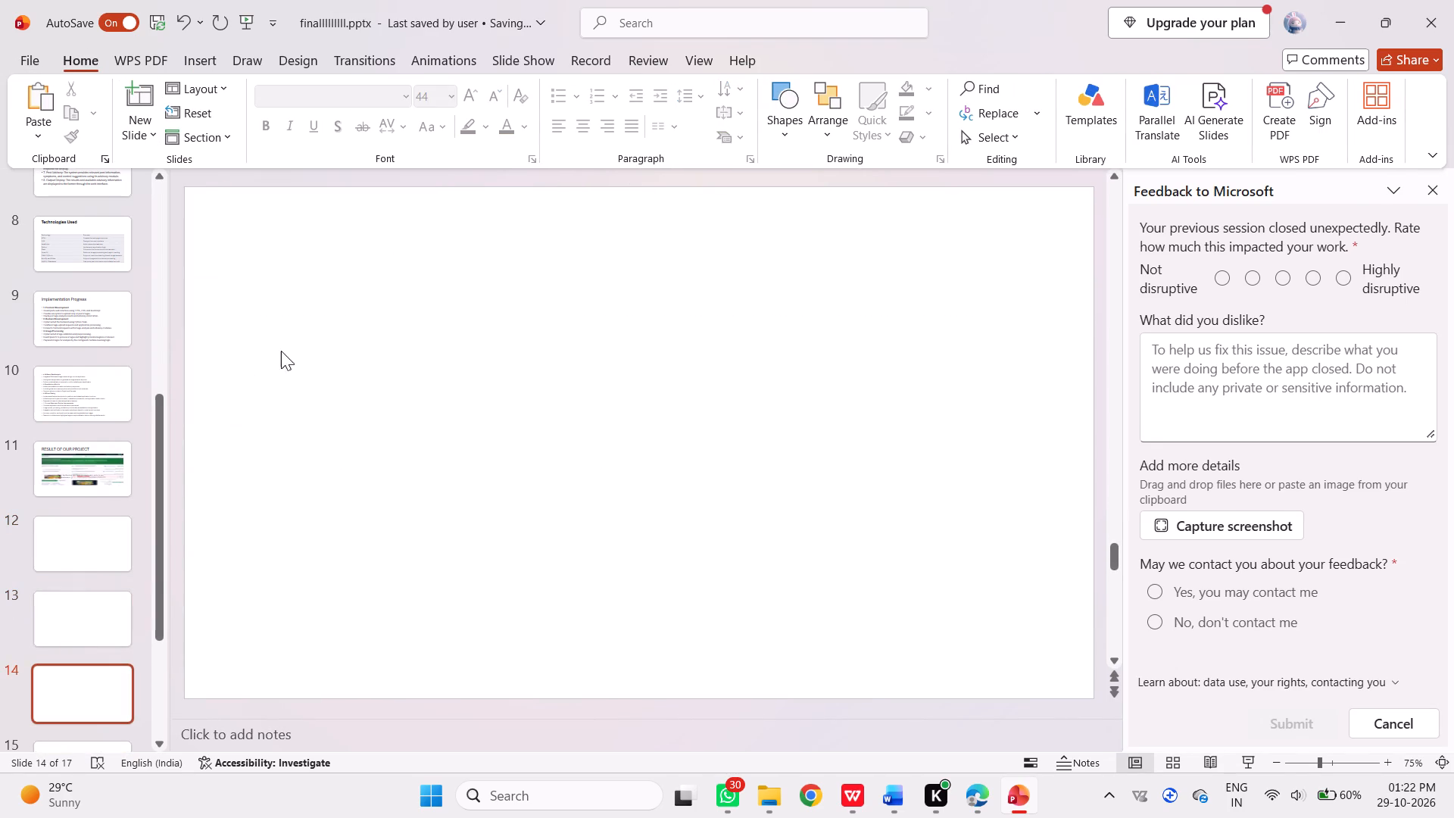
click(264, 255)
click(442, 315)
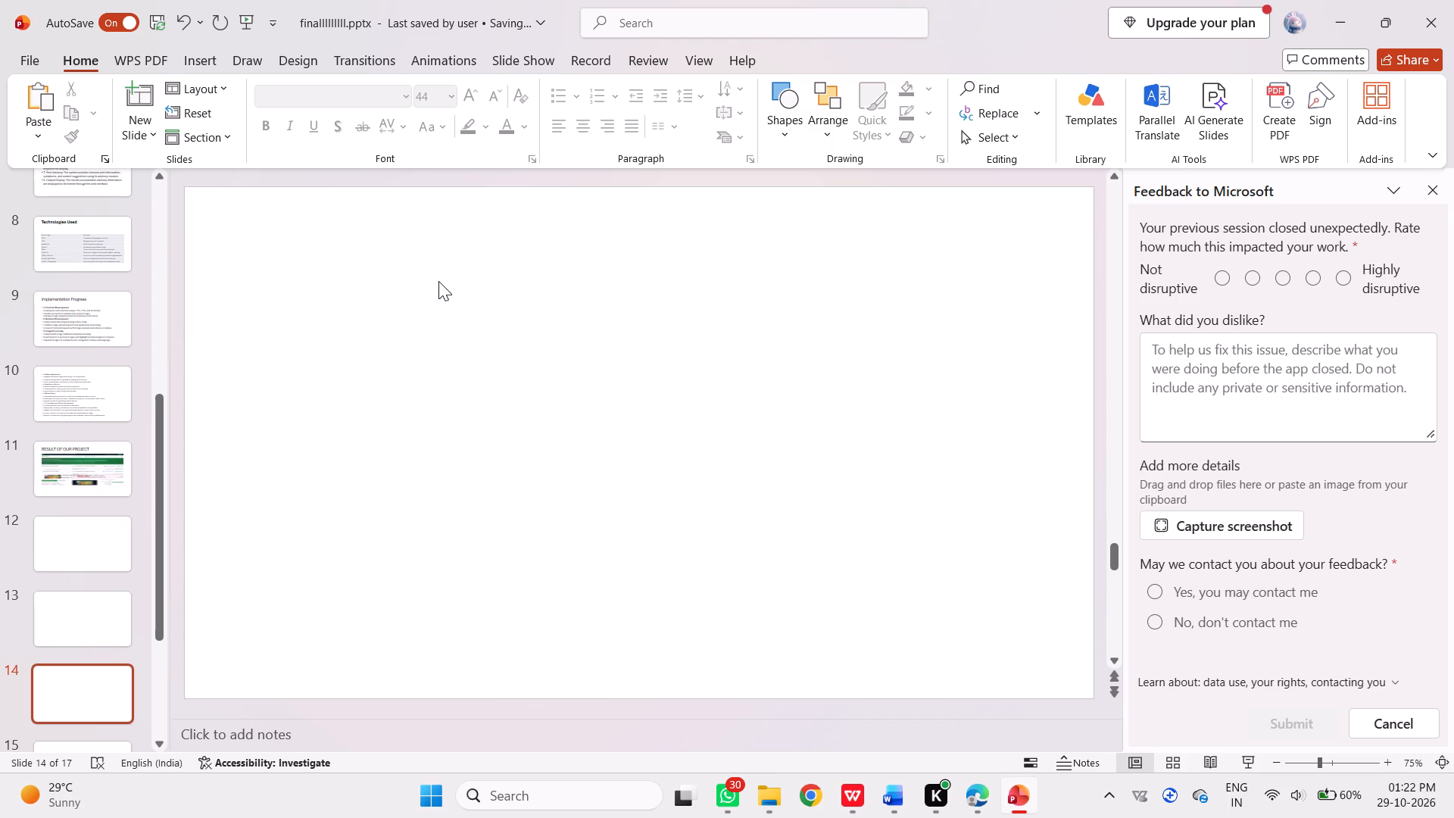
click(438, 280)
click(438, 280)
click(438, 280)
Insert a wide text box across the bottom of blank slide 14 and enter the filler text "hnu".
click(190, 66)
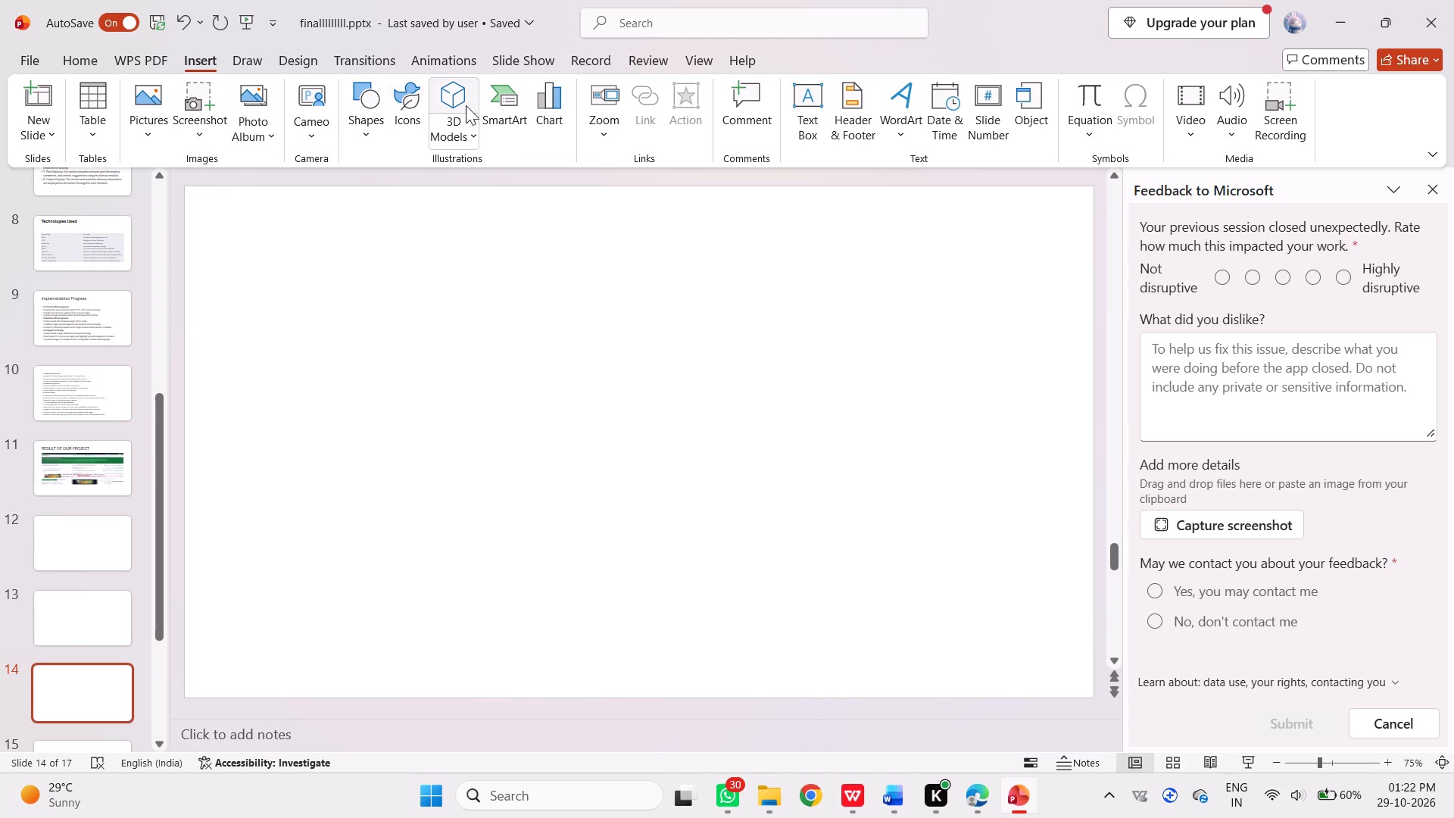
click(800, 120)
click(800, 120)
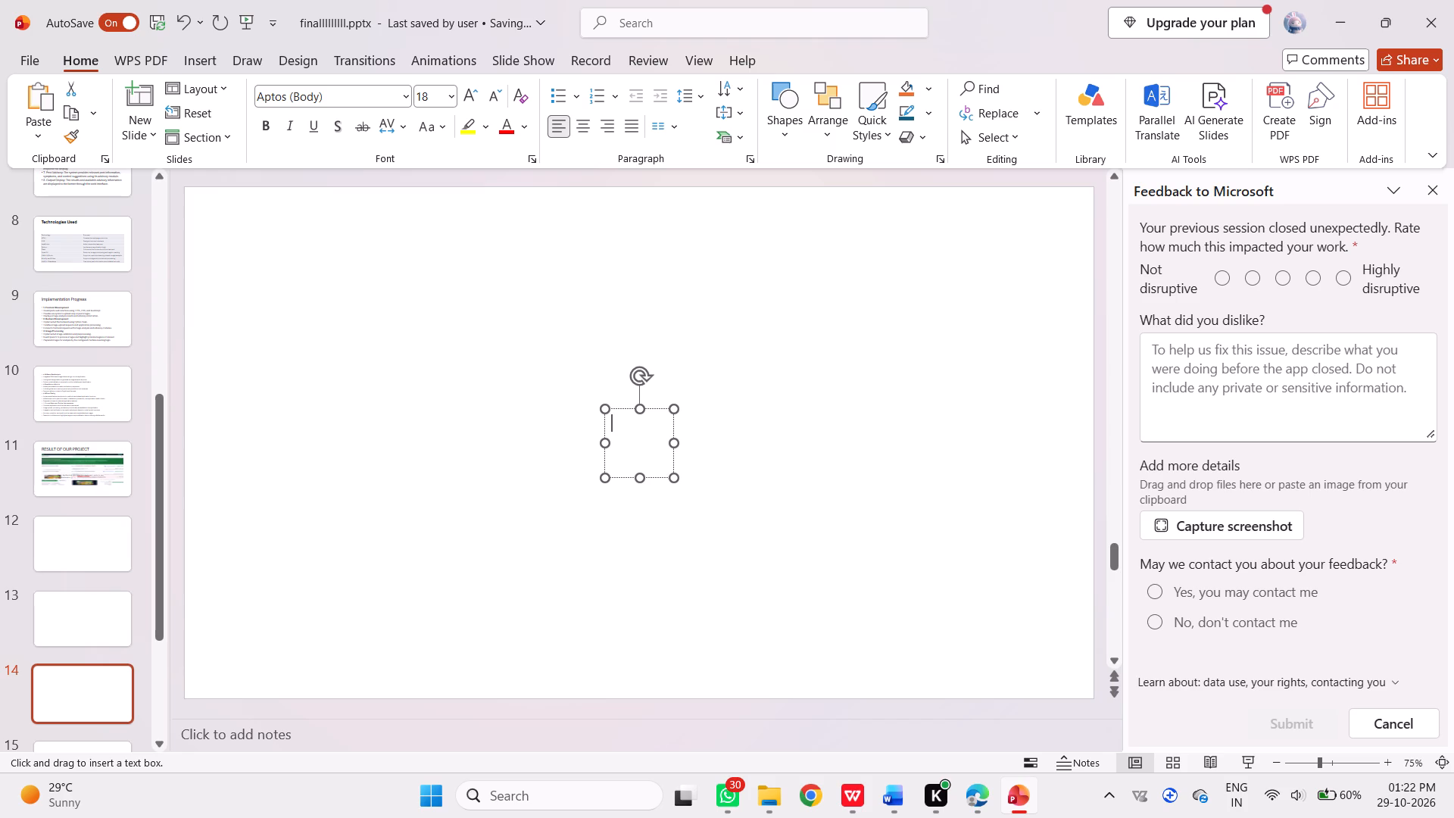
drag(232, 617, 968, 660)
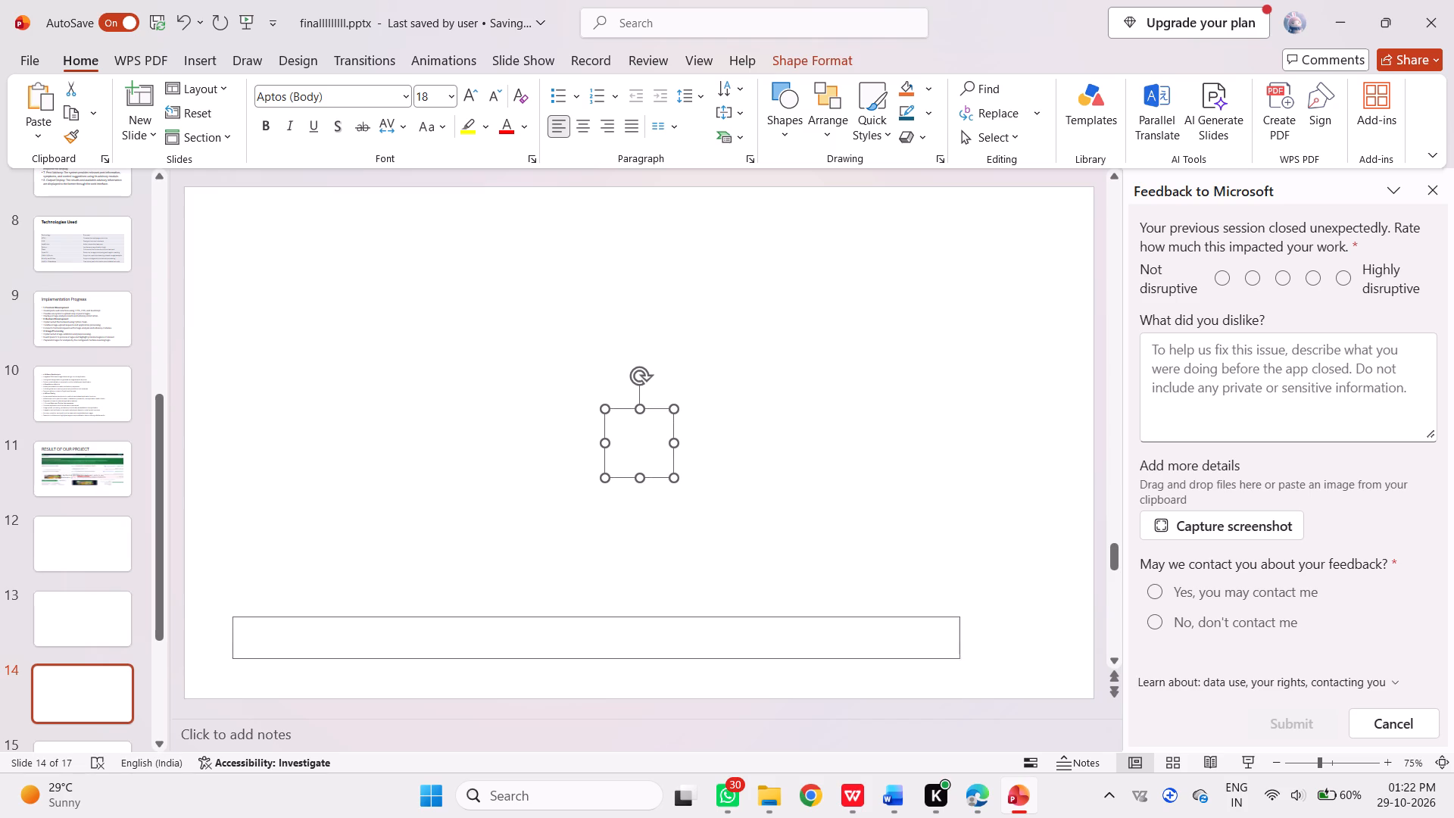
drag(968, 660, 1062, 673)
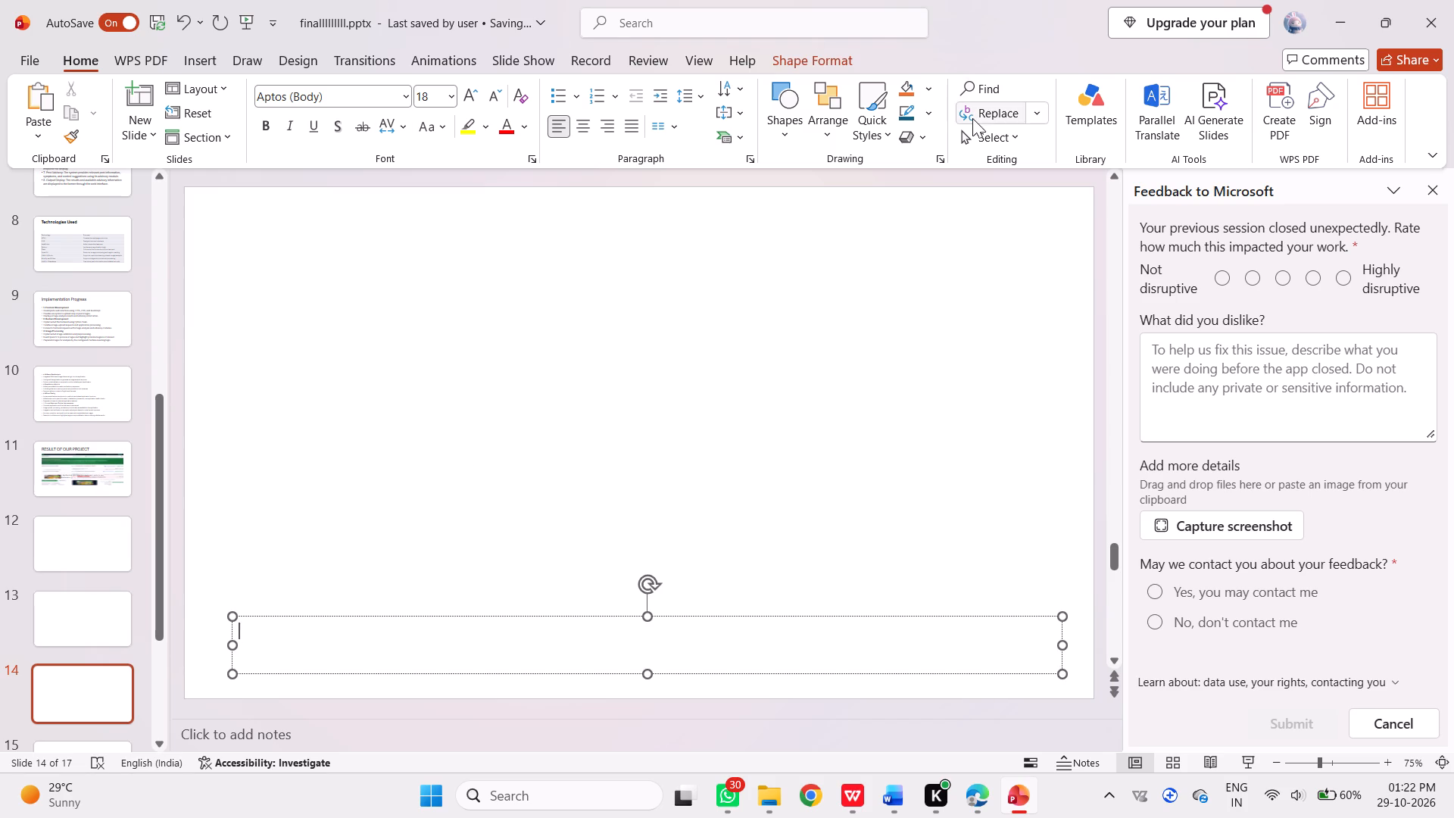
key(space)
key(h)
key(n)
key(u)
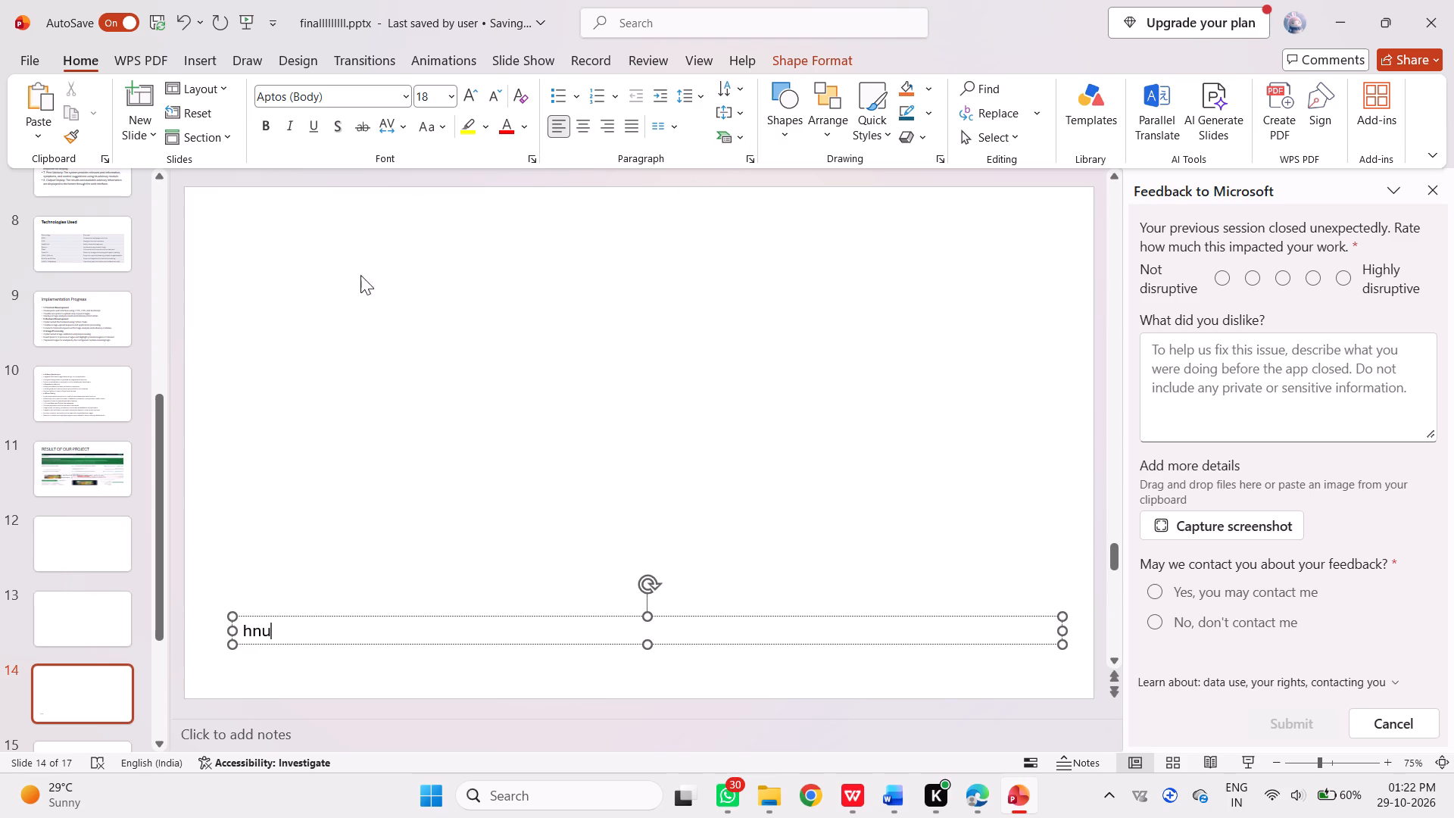
Insert a second wide text box spanning nearly the full width near the top of slide 14.
click(210, 55)
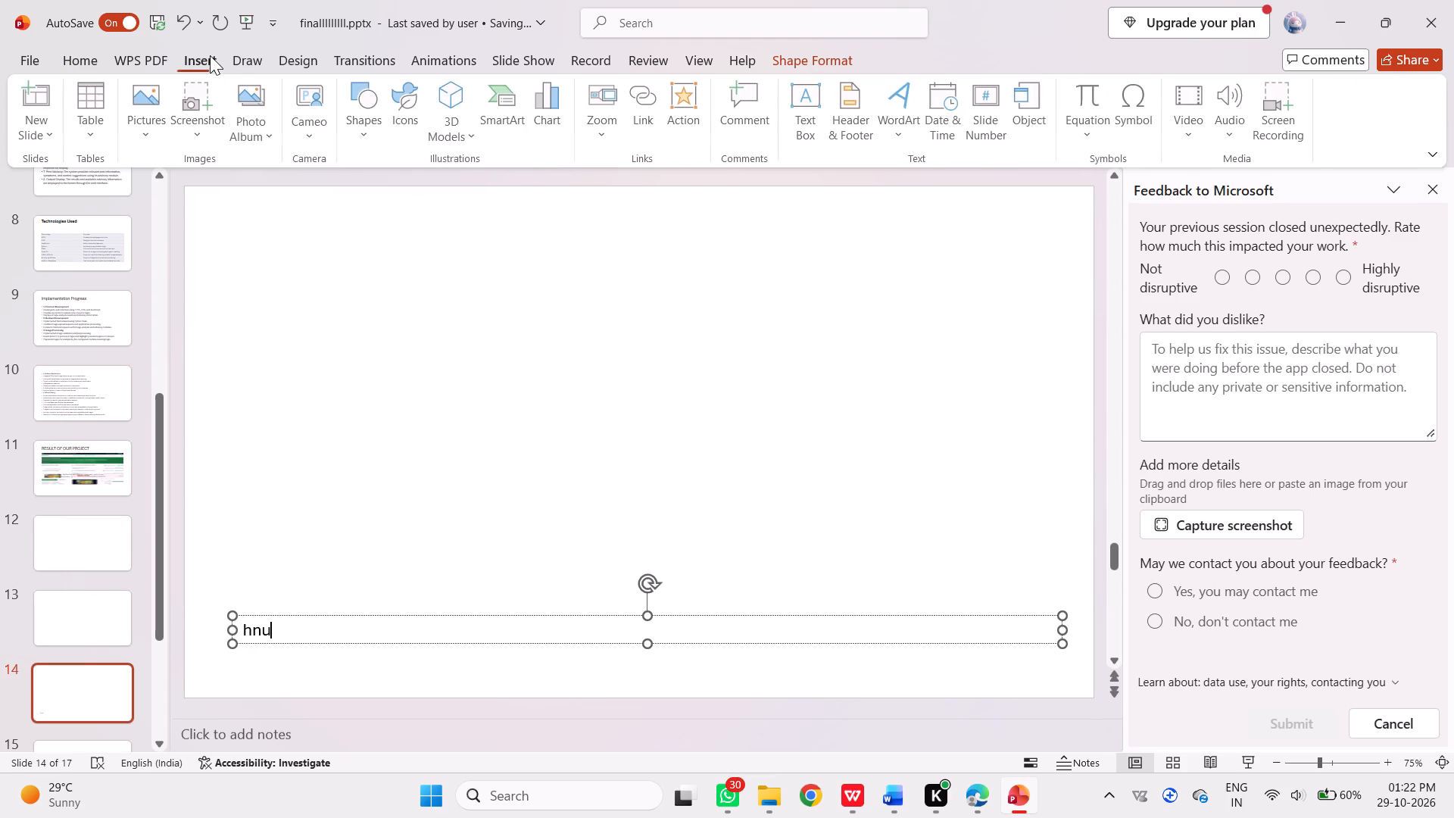
click(814, 109)
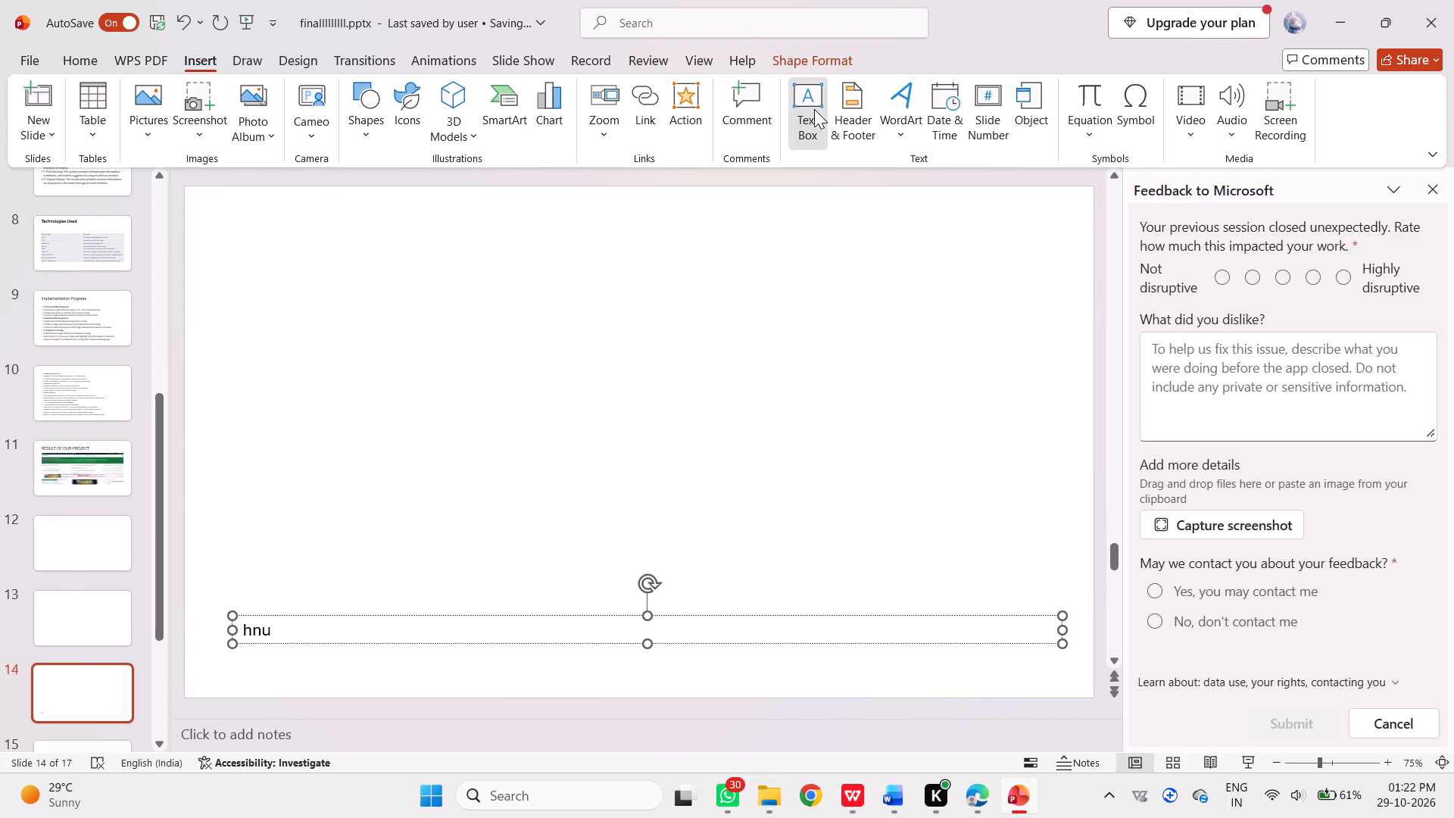
drag(217, 216, 1059, 240)
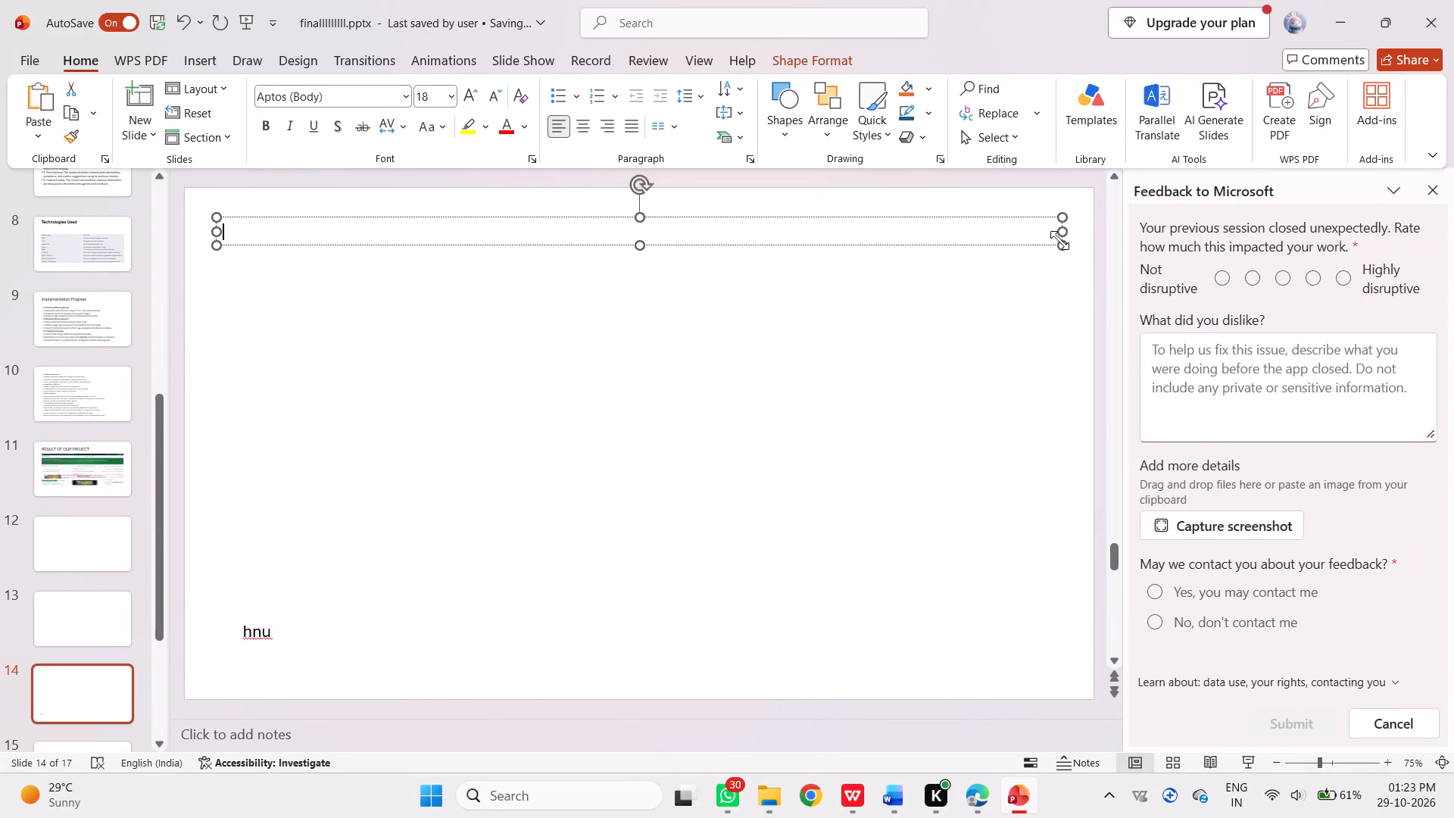
double_click(362, 629)
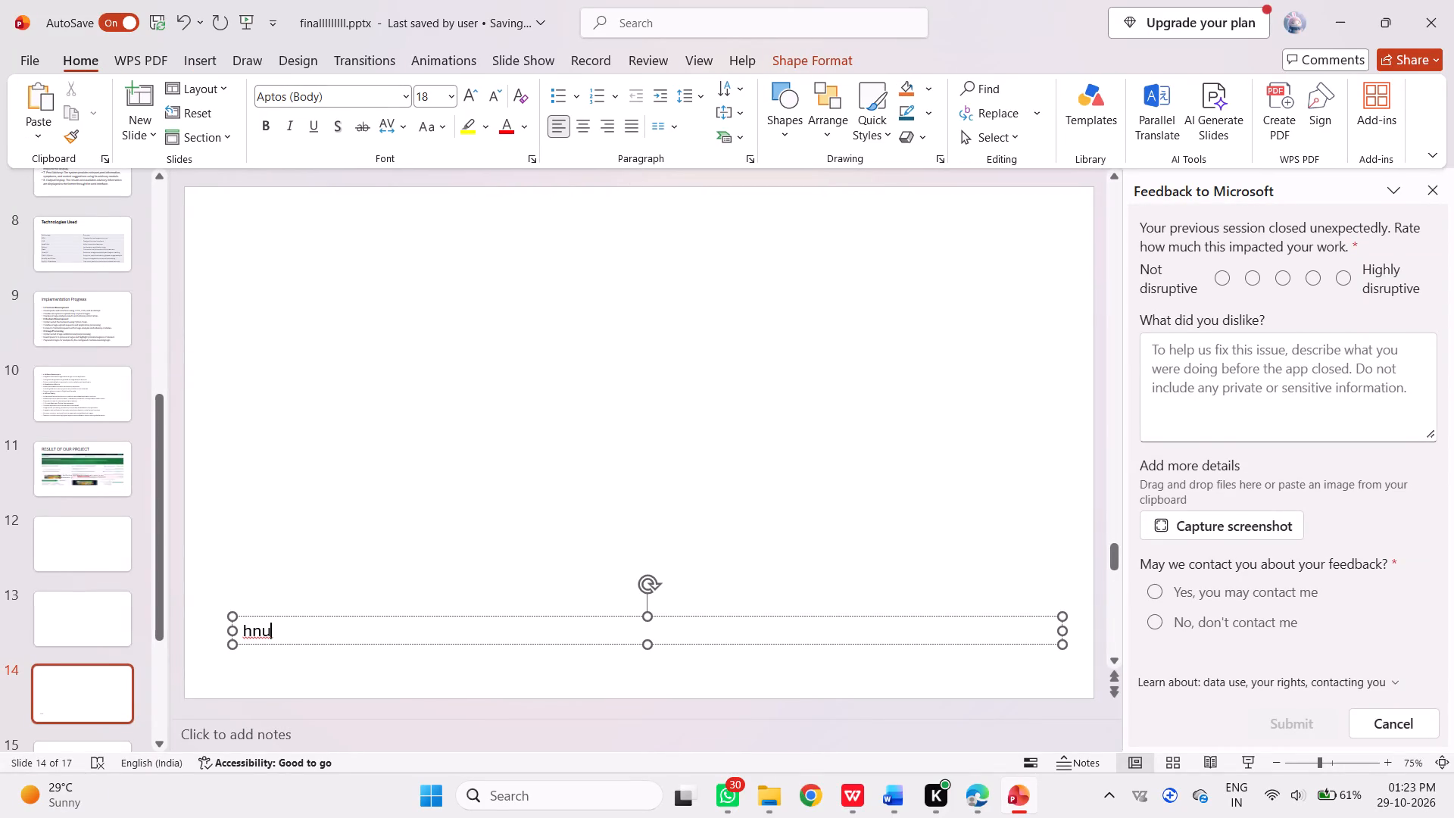
click(276, 631)
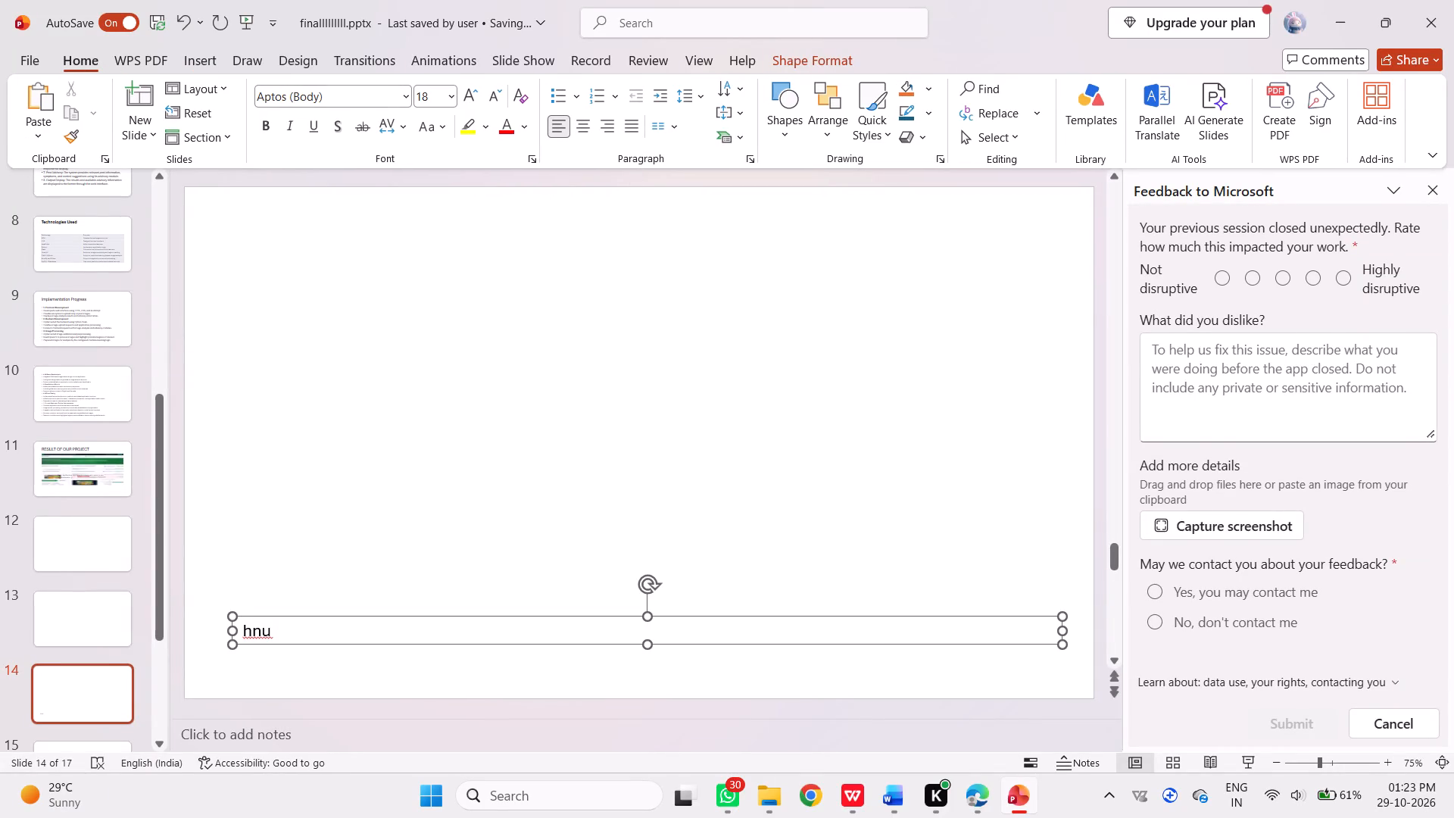
Enter the heading text "RESULT OF" in the empty text box at the top of slide 14.
double_click(366, 223)
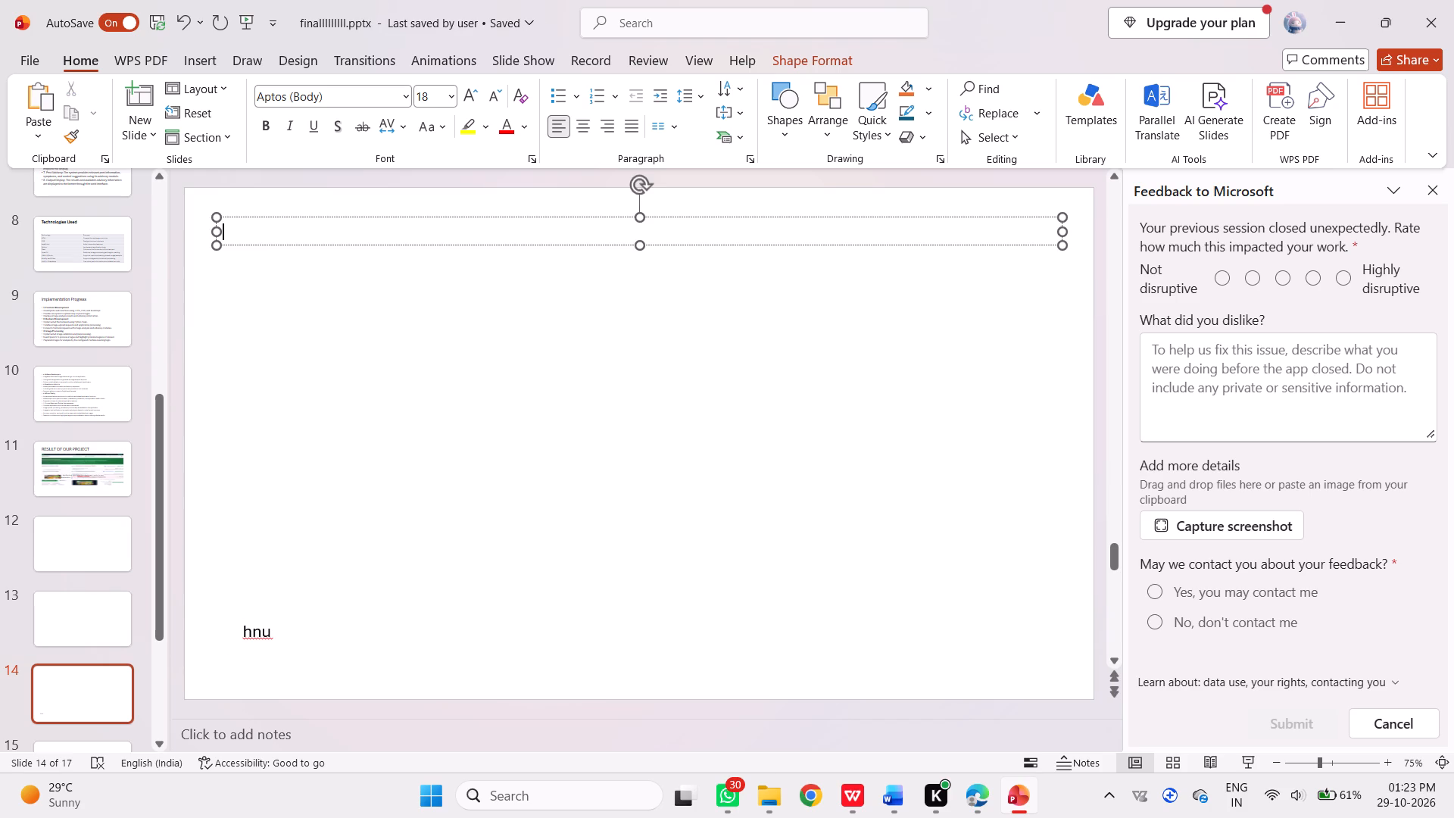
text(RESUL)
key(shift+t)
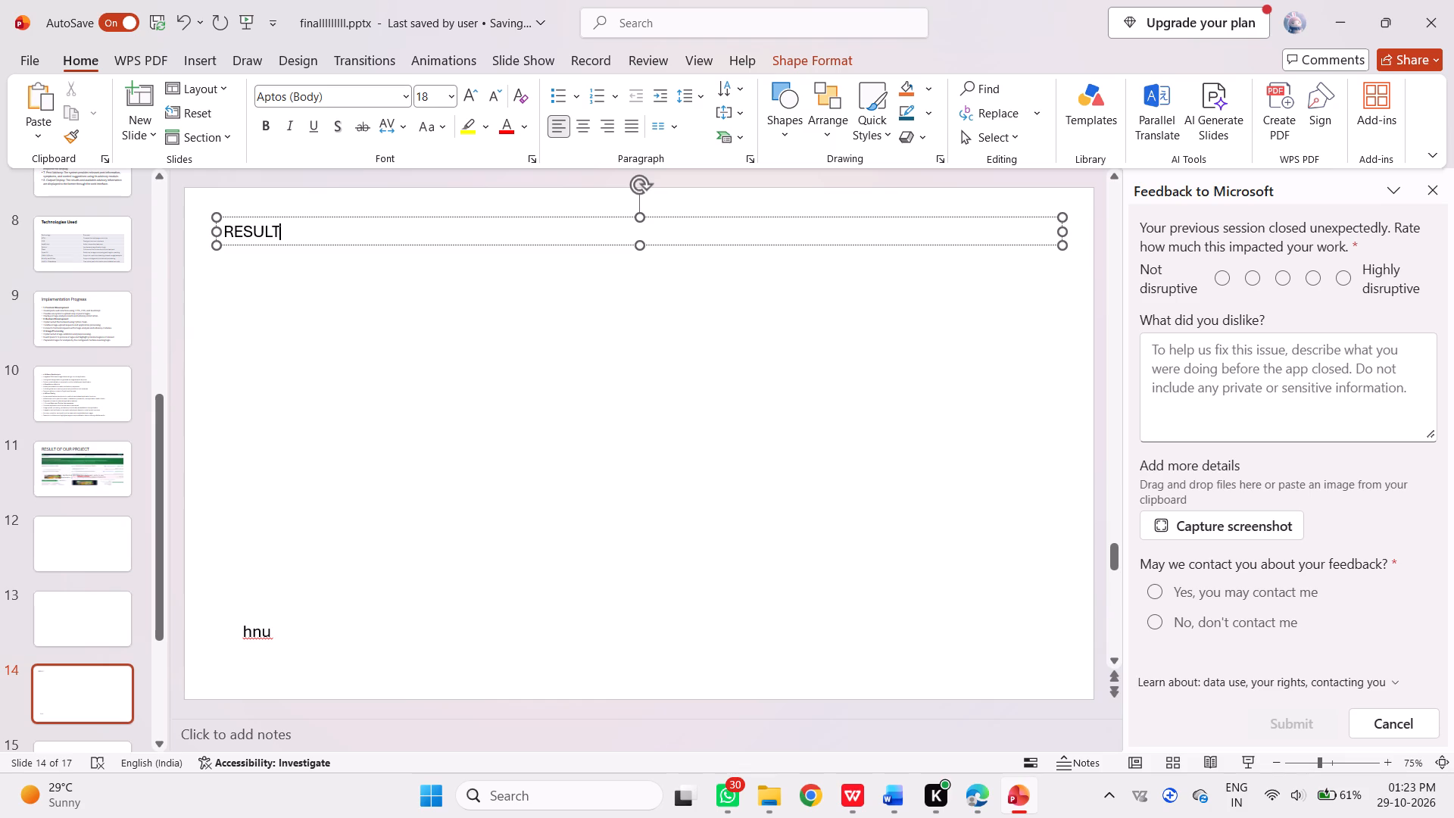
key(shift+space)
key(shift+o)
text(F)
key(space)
Change the heading at the top of slide 14 to "RESULT AND OUTPUT".
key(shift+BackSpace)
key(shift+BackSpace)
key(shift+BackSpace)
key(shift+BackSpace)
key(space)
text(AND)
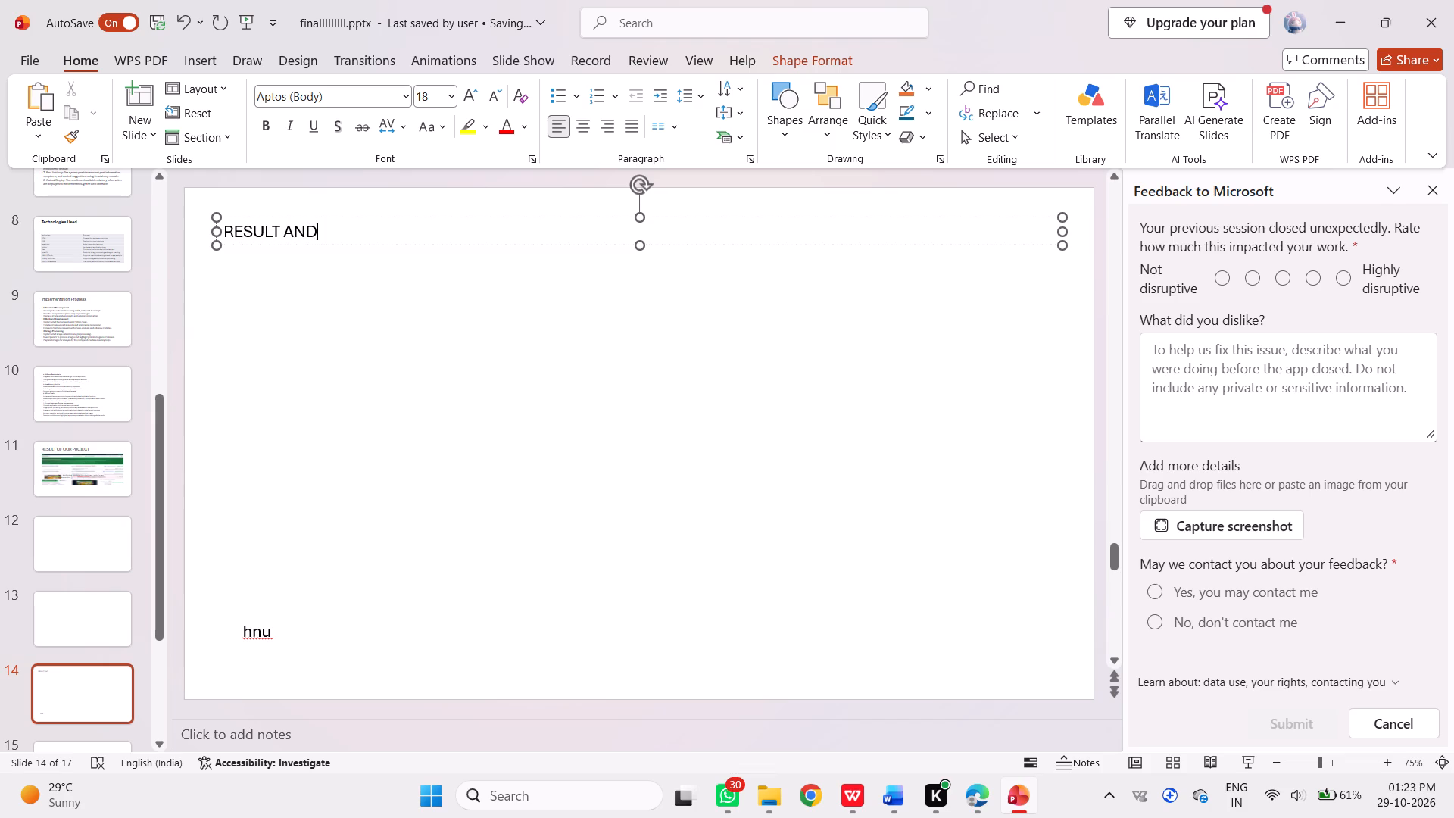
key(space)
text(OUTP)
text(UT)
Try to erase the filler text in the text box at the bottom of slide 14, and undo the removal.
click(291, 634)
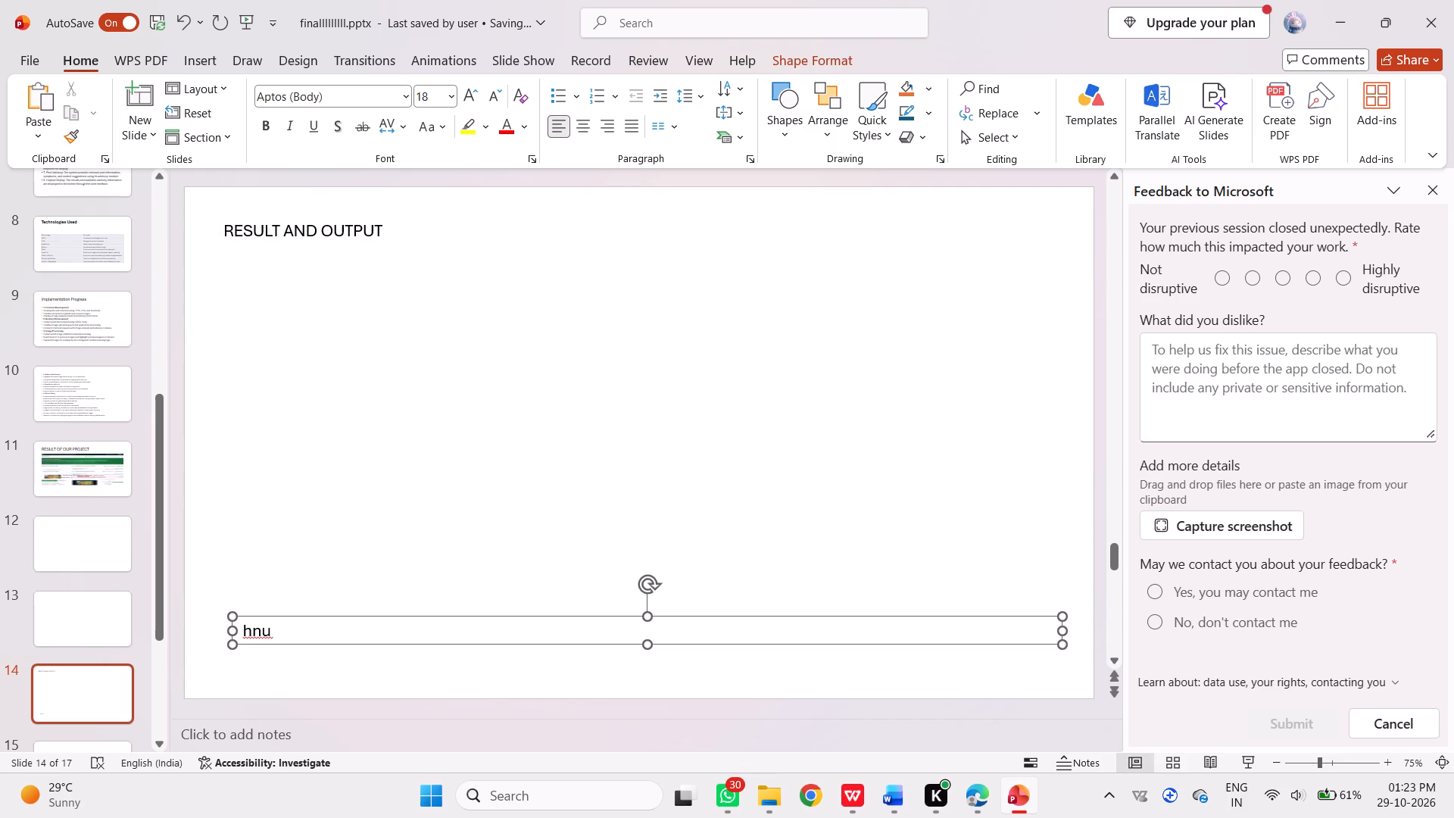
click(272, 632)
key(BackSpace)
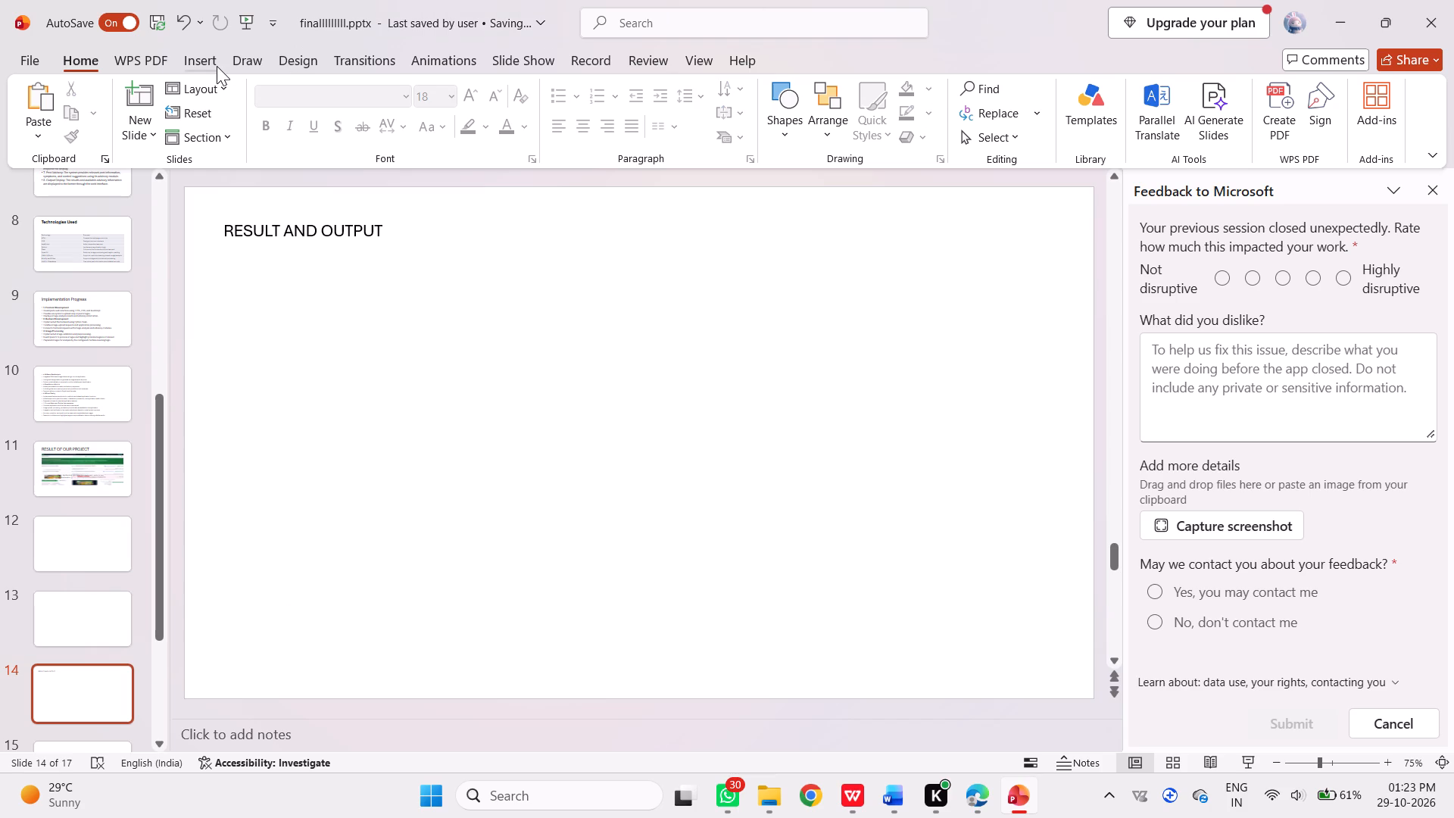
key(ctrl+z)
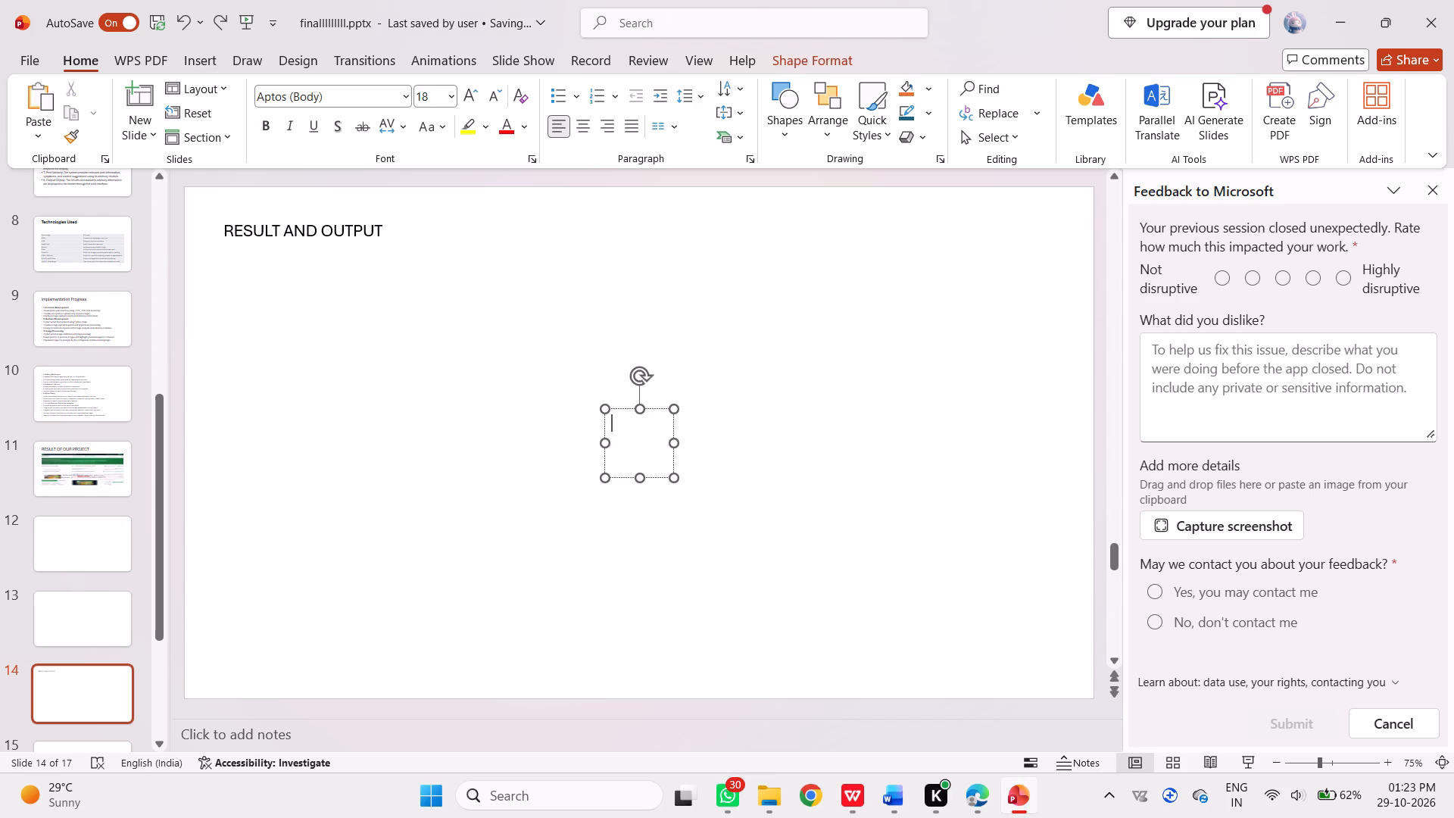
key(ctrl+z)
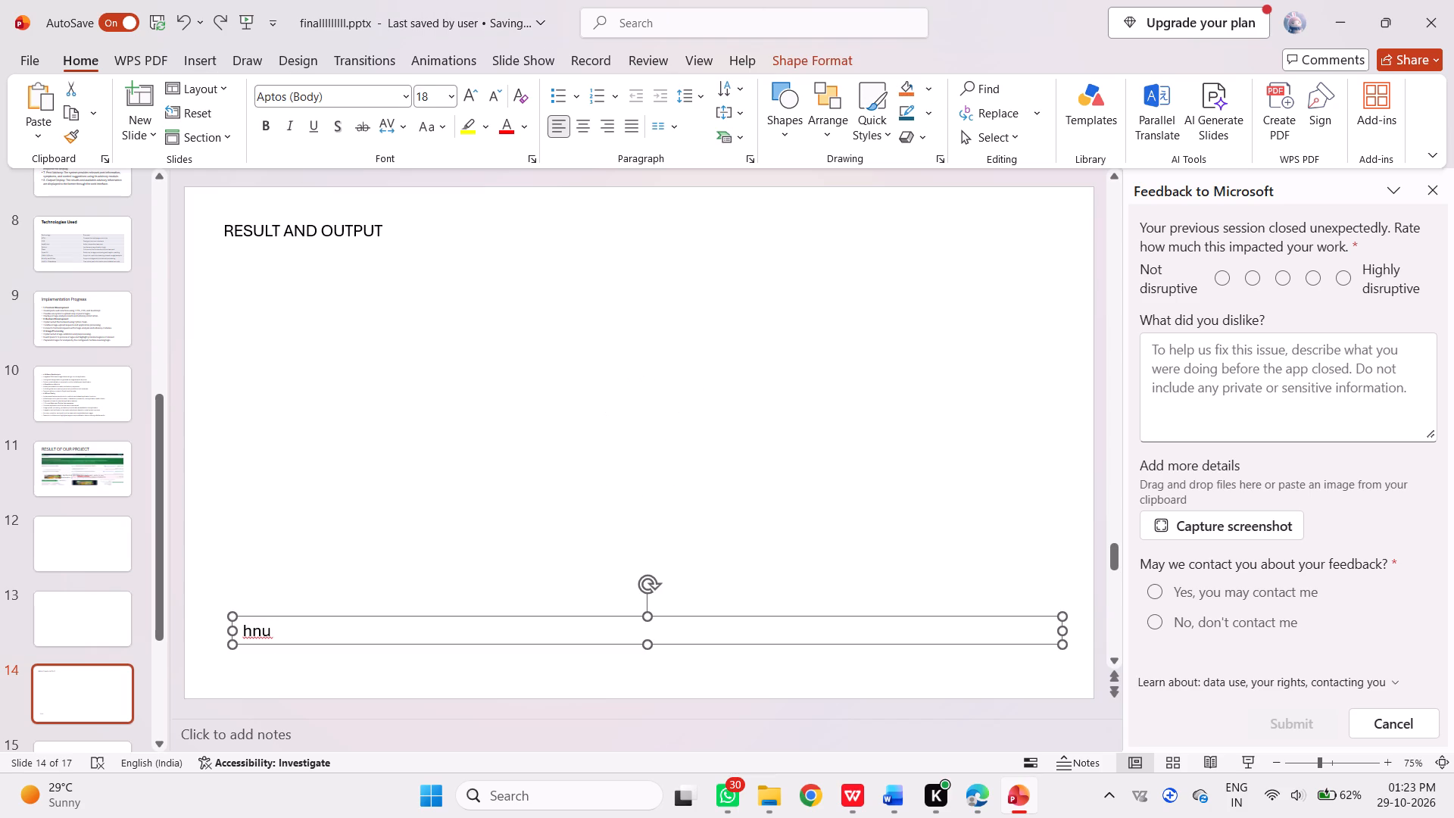
Clear the filler text "hnu" from the bottom text box on slide 14, keeping the empty box.
click(267, 632)
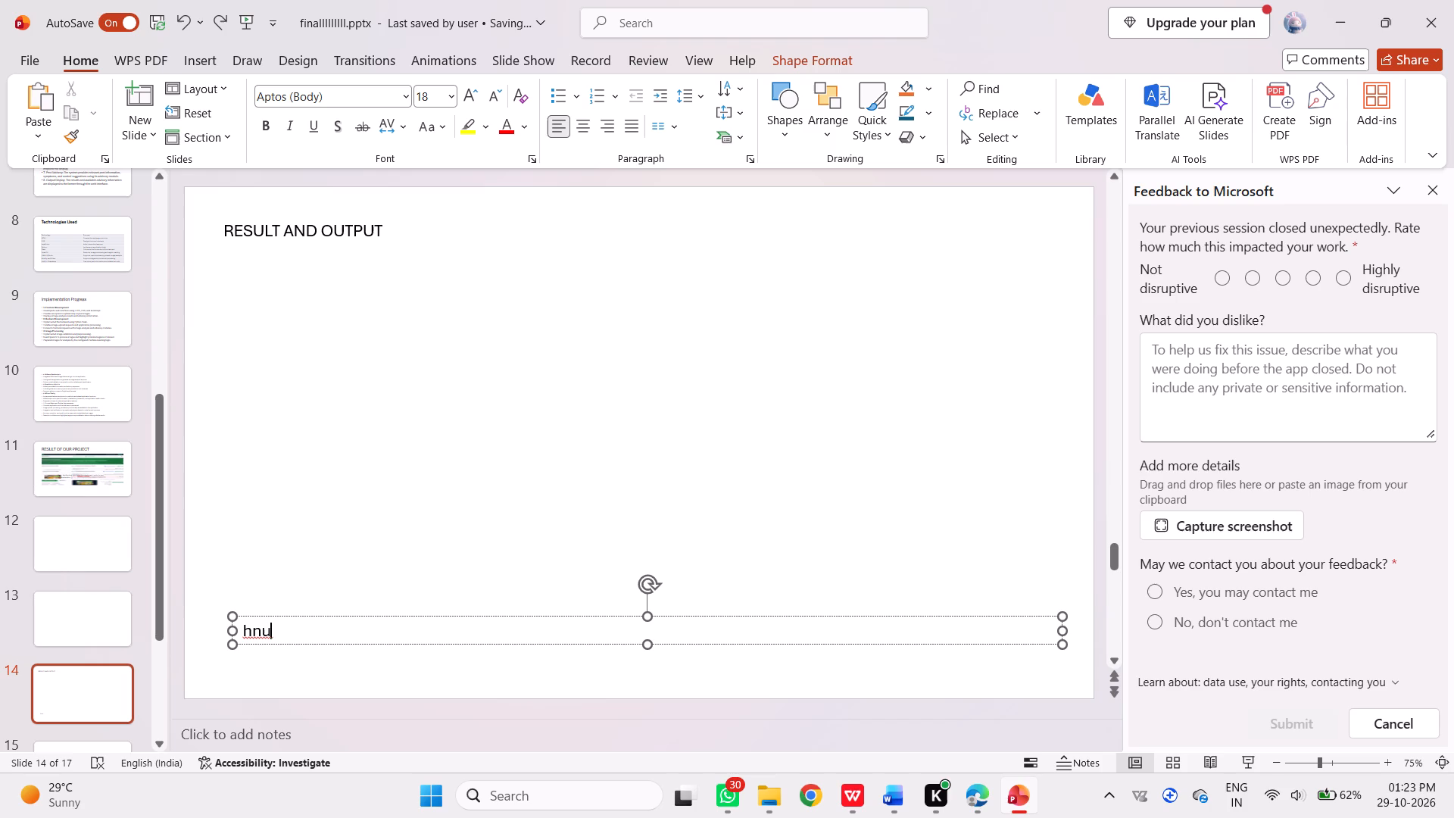
key(BackSpace)
key(BackSpace)
key(BackSpace)
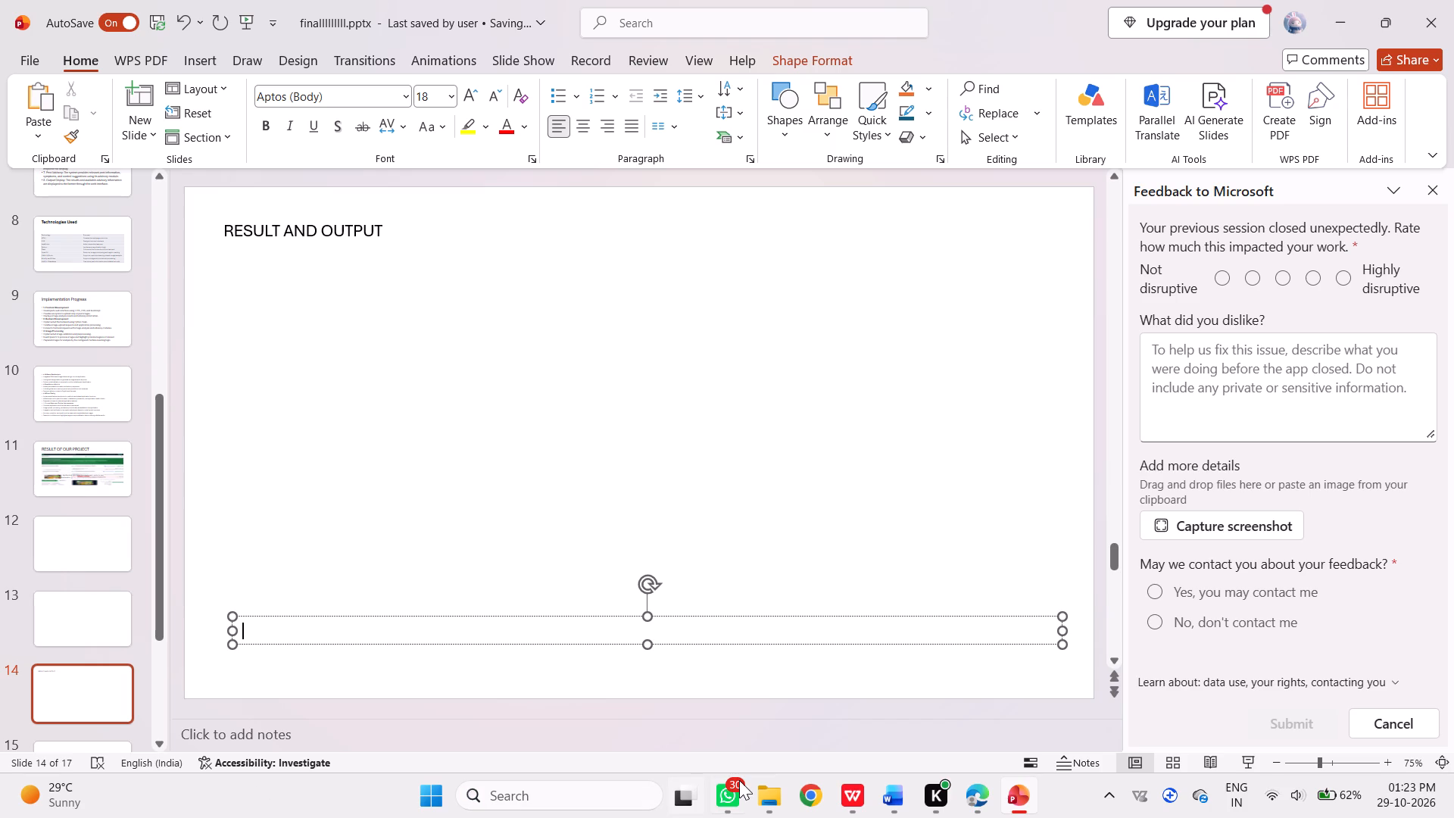
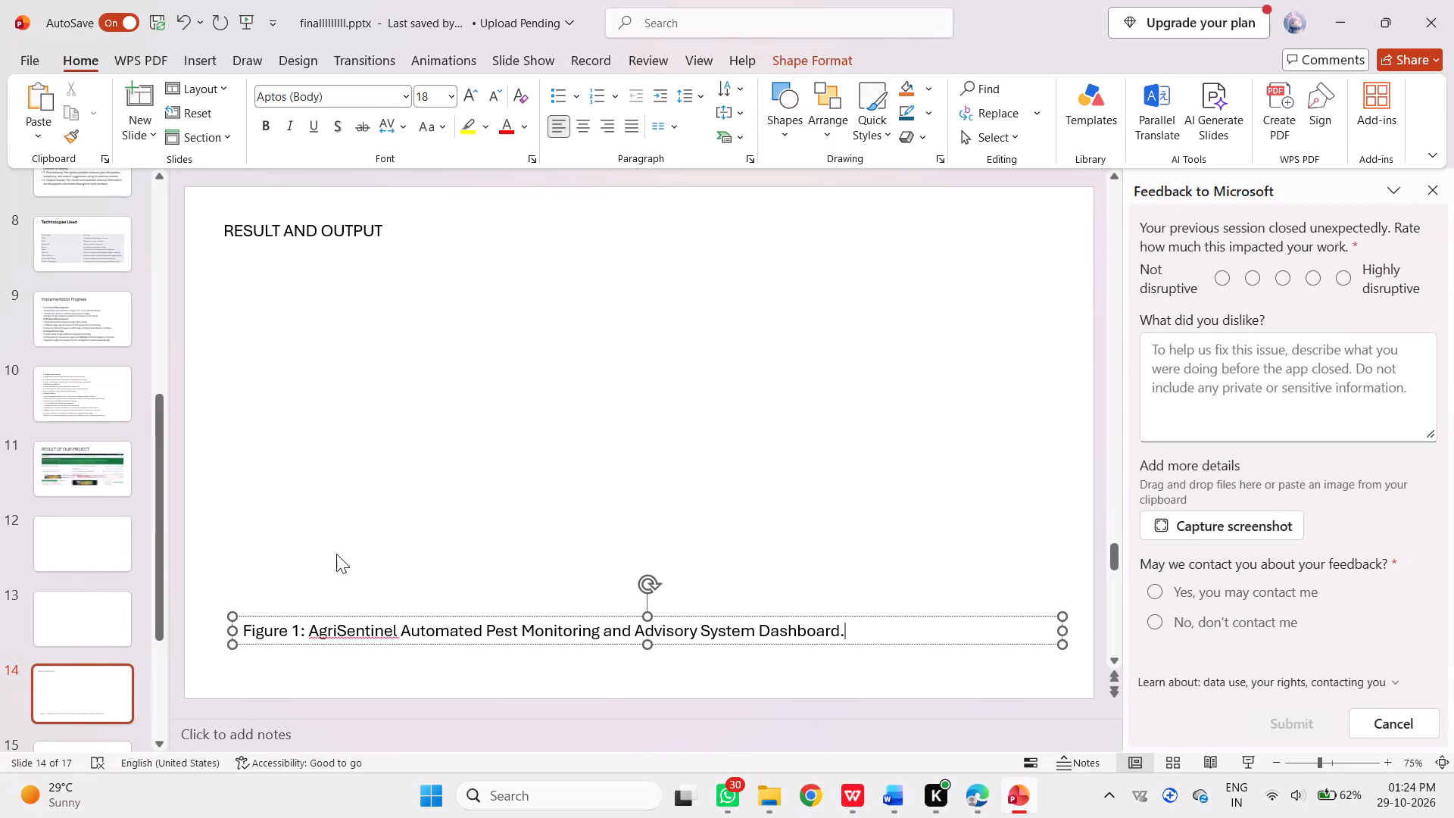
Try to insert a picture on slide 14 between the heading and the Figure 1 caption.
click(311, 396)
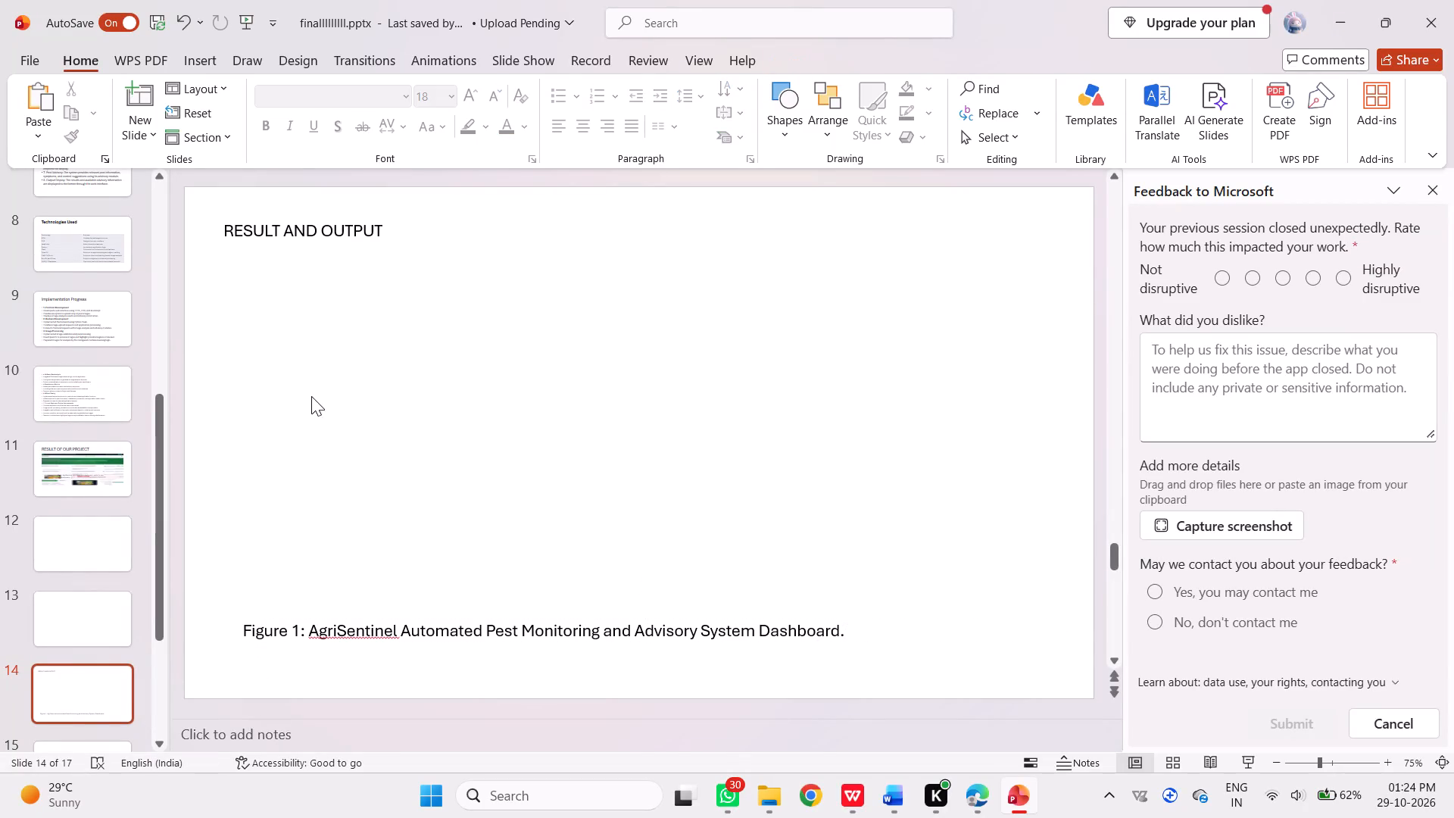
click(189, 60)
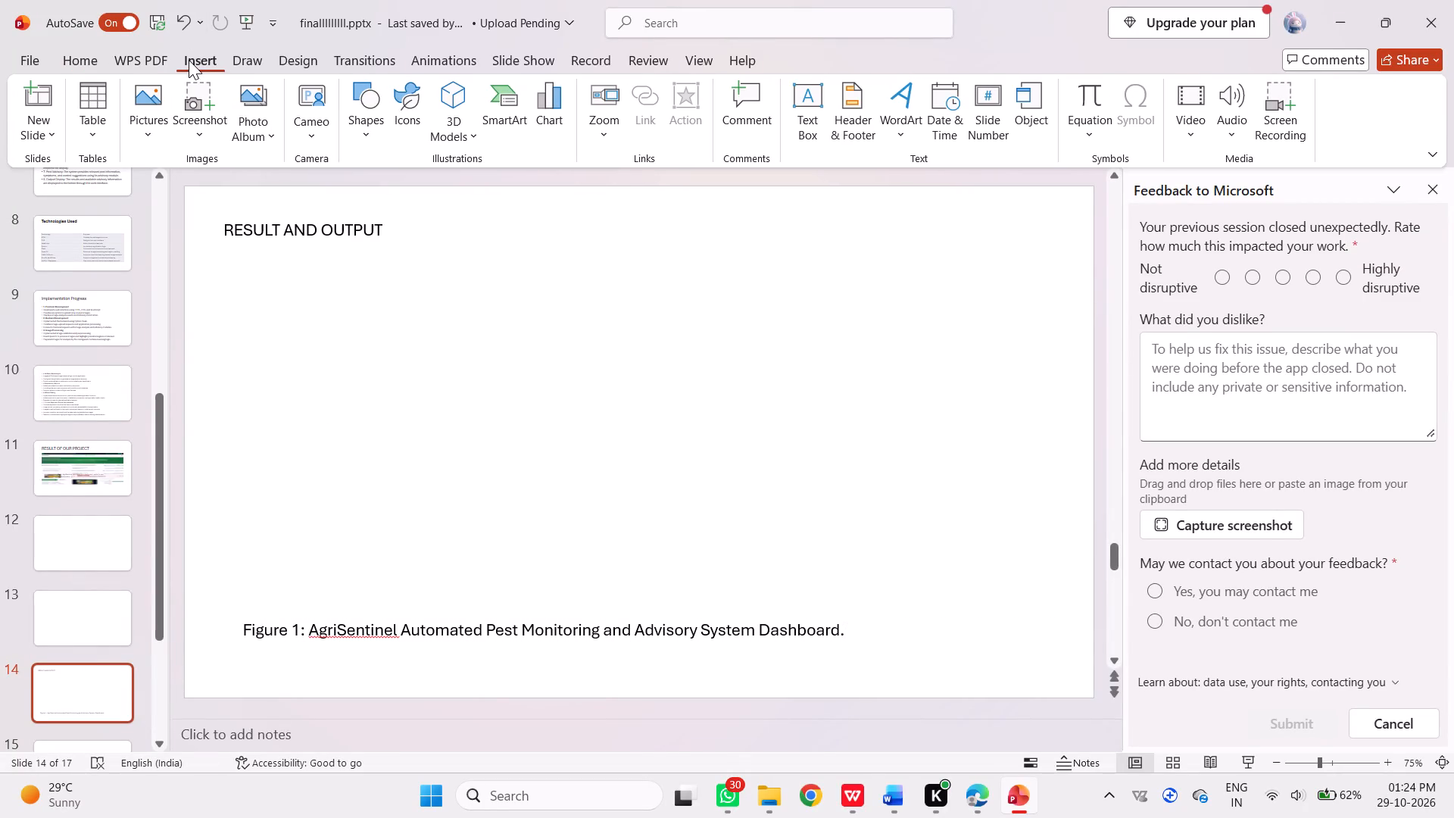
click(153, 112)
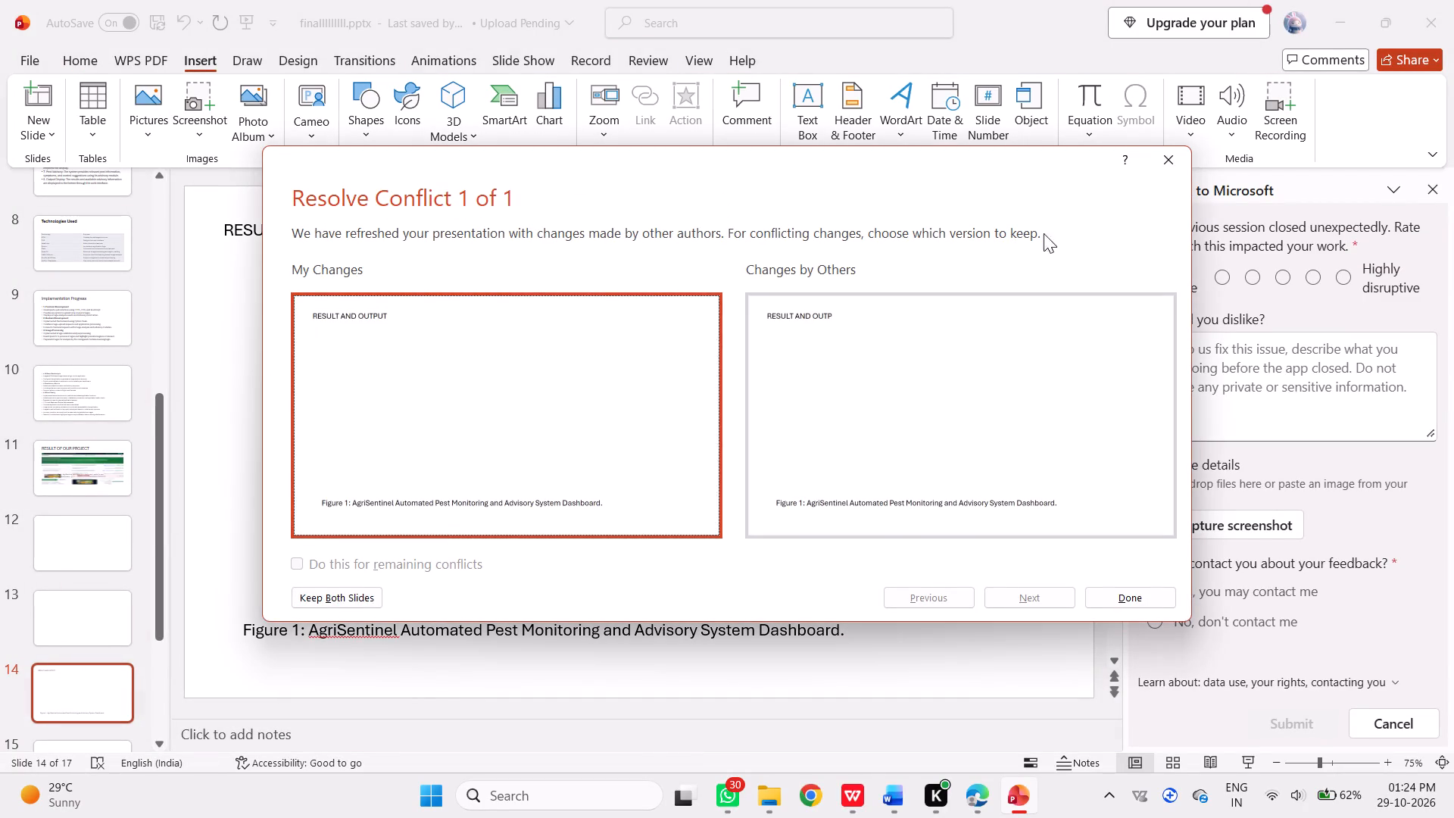
Close the comparison of conflicting slide 14 versions to settle which changes to keep.
click(1184, 146)
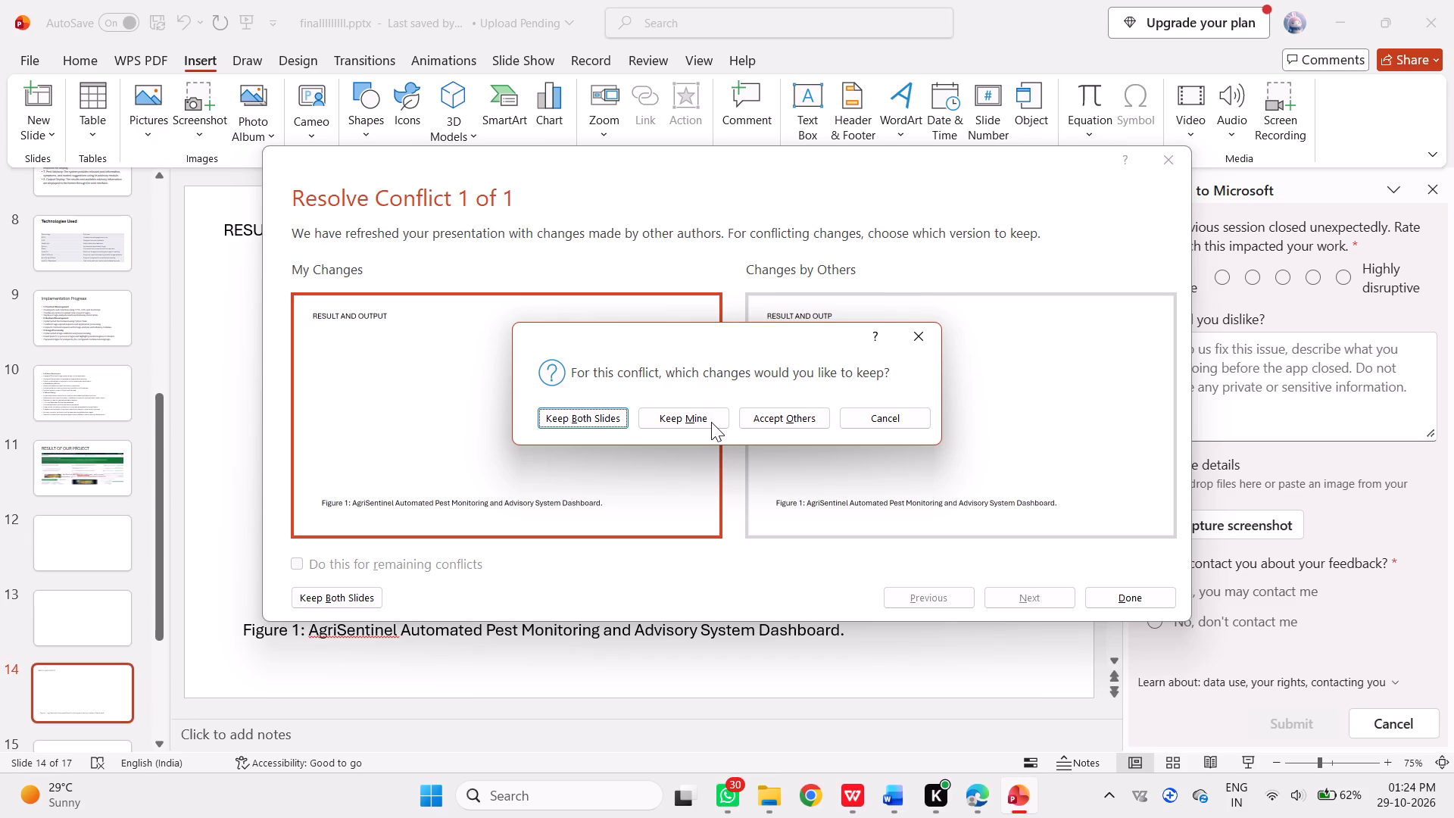
Resolve the conflict between the two versions of the result slide by keeping both slides.
click(906, 416)
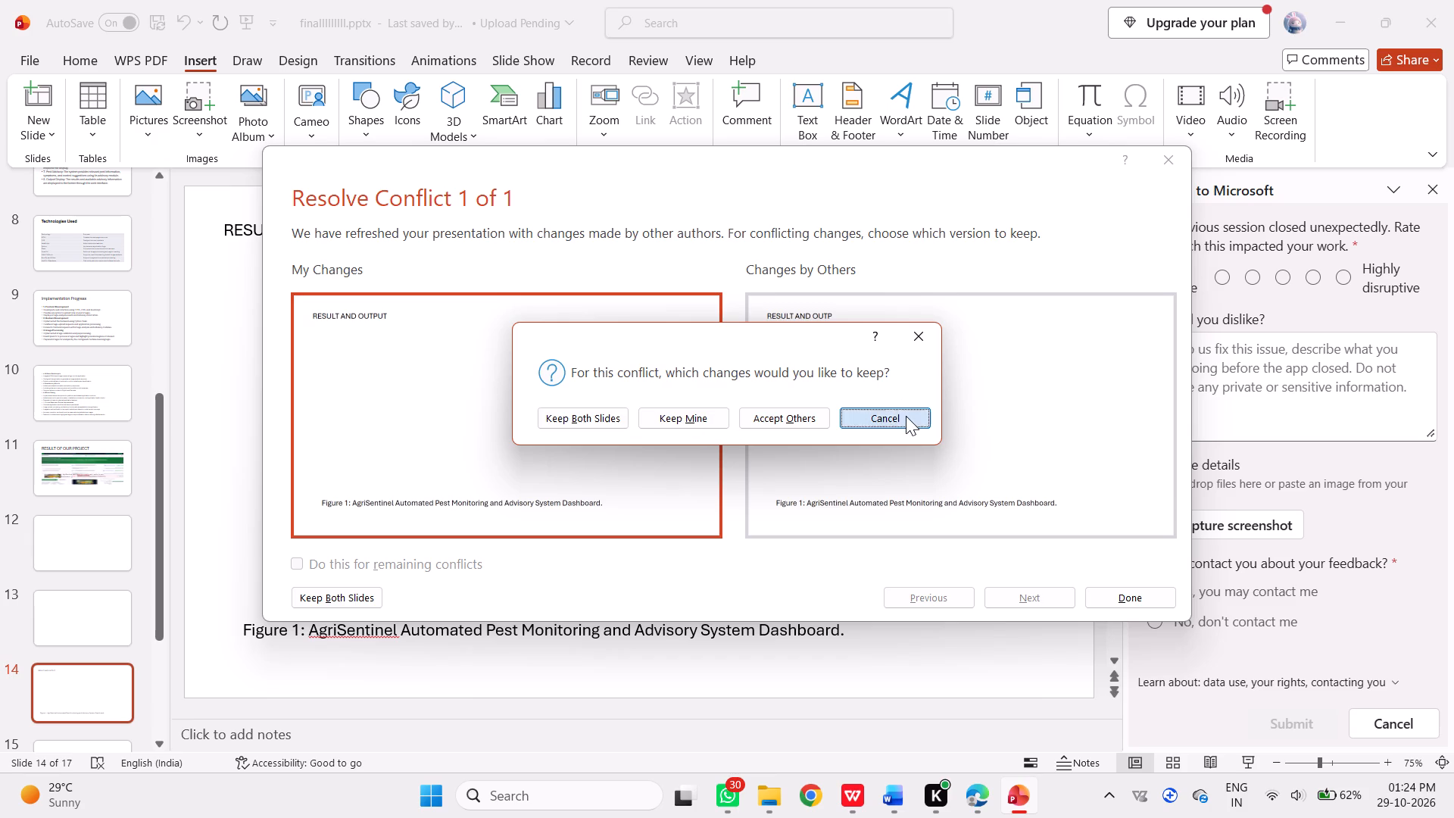
click(1170, 155)
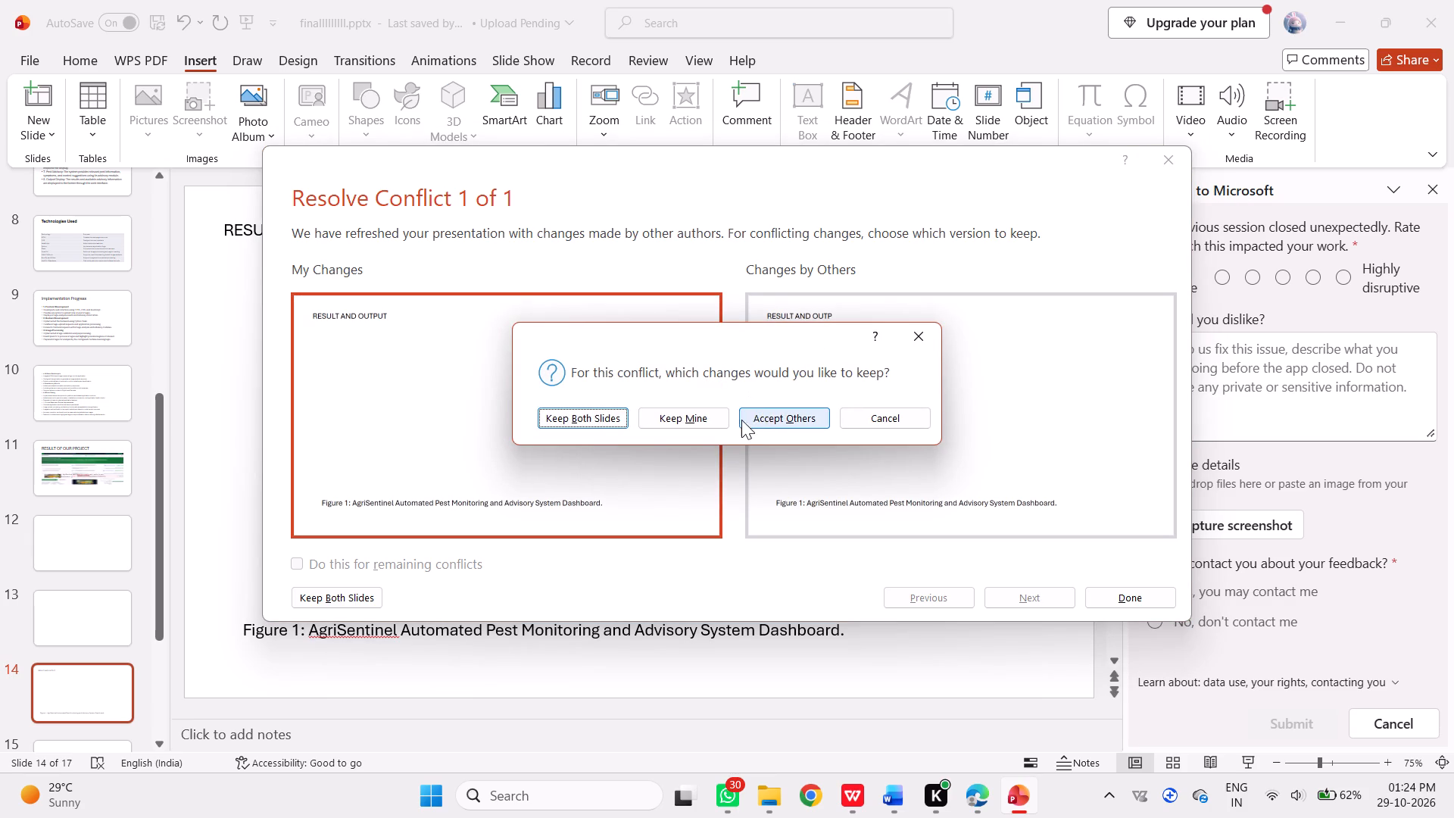
click(614, 410)
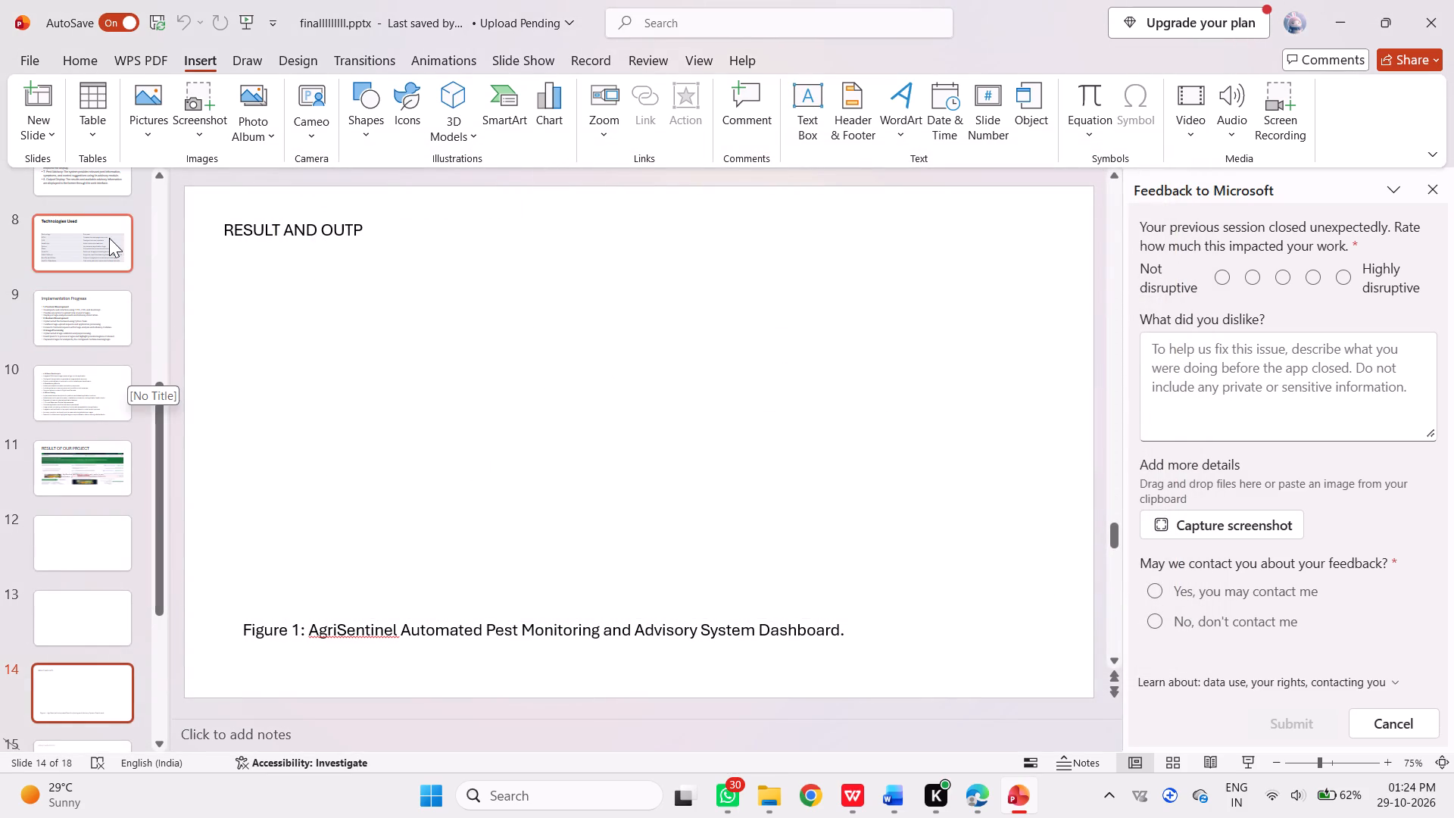
Insert the picture InShot_20261028_151009436.jpg from the device's Desktop folder onto slide 14.
click(147, 98)
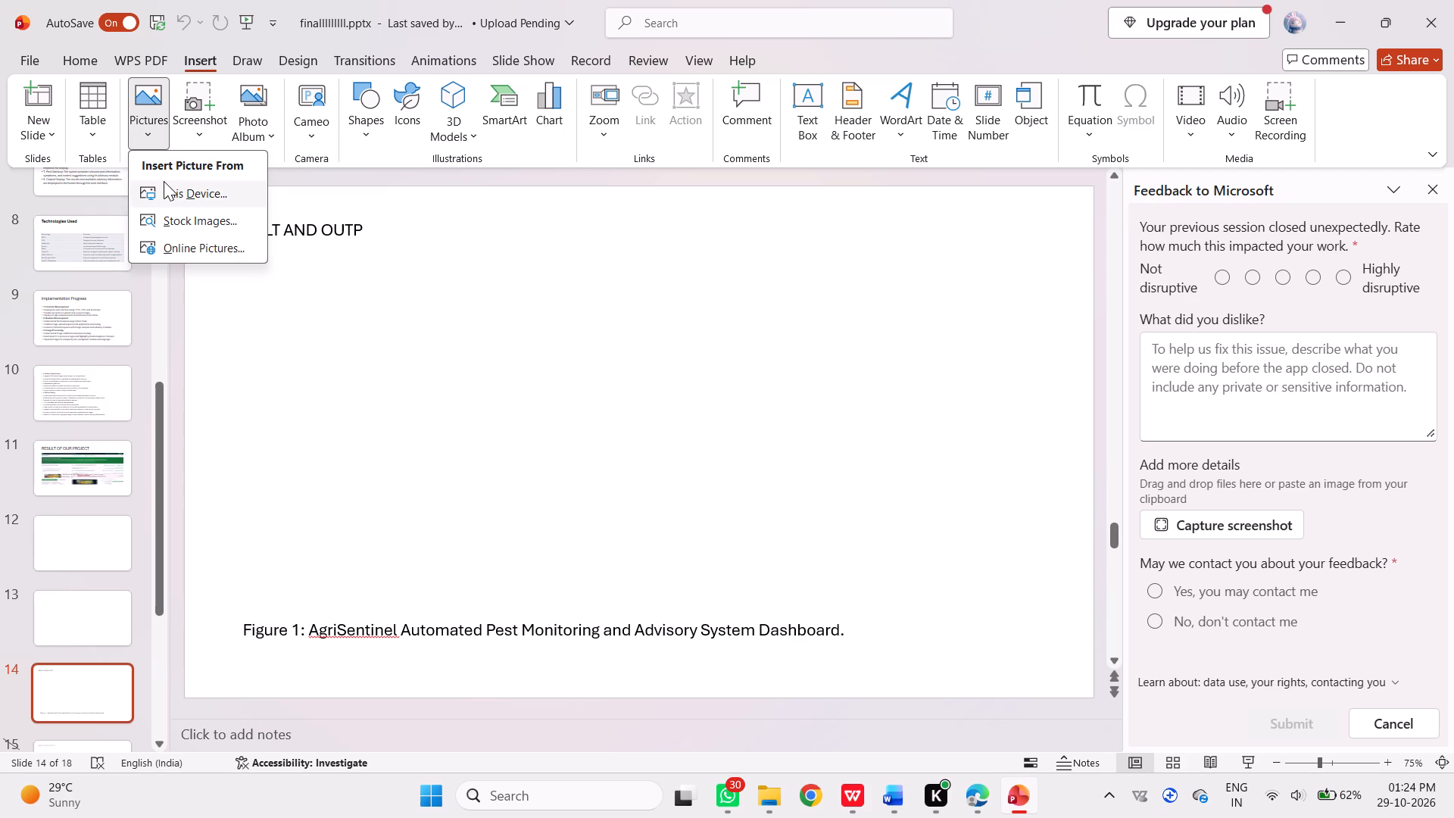
click(164, 181)
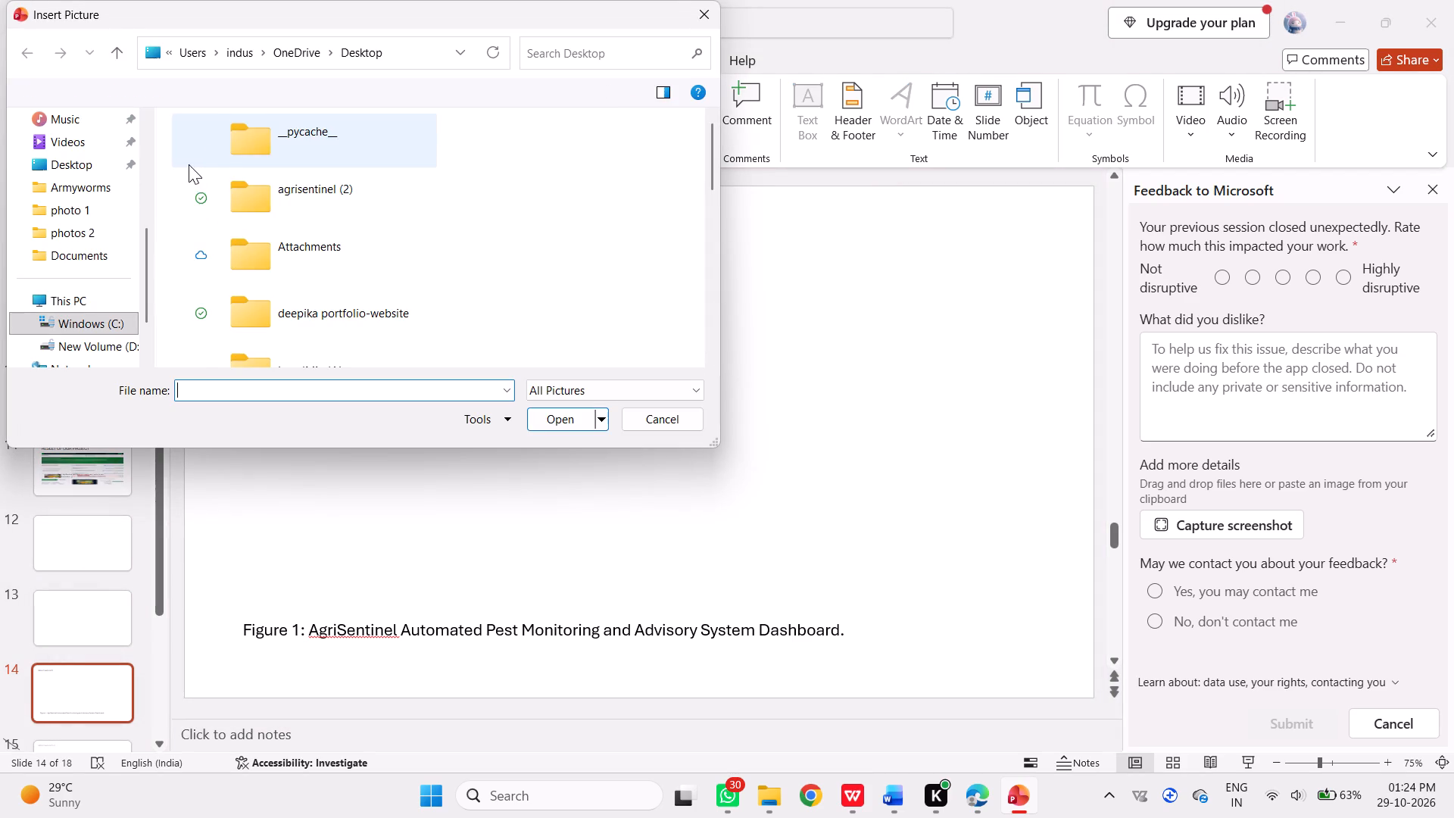
scroll(251, 232, down, 15)
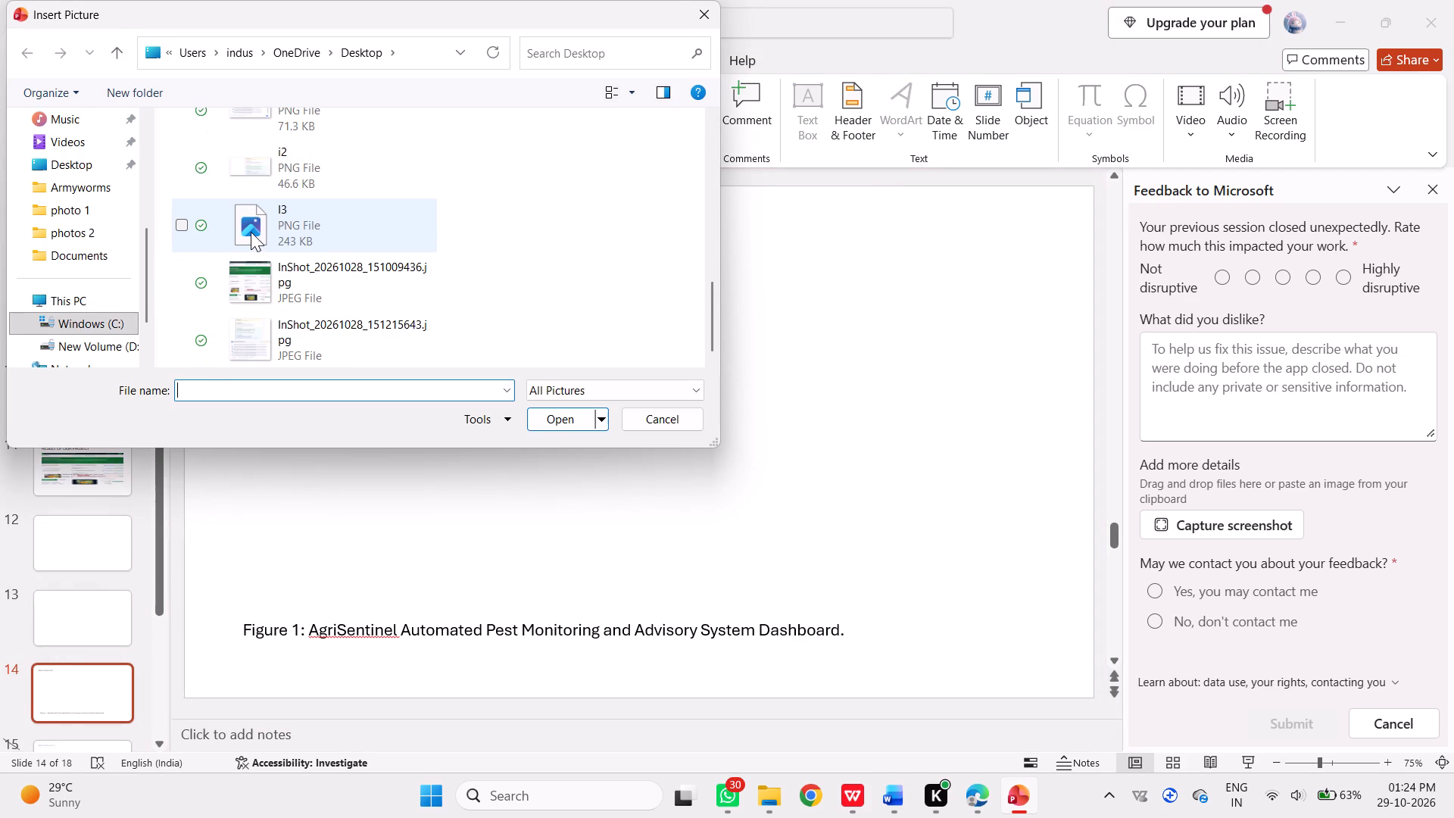
scroll(276, 155, up, 1)
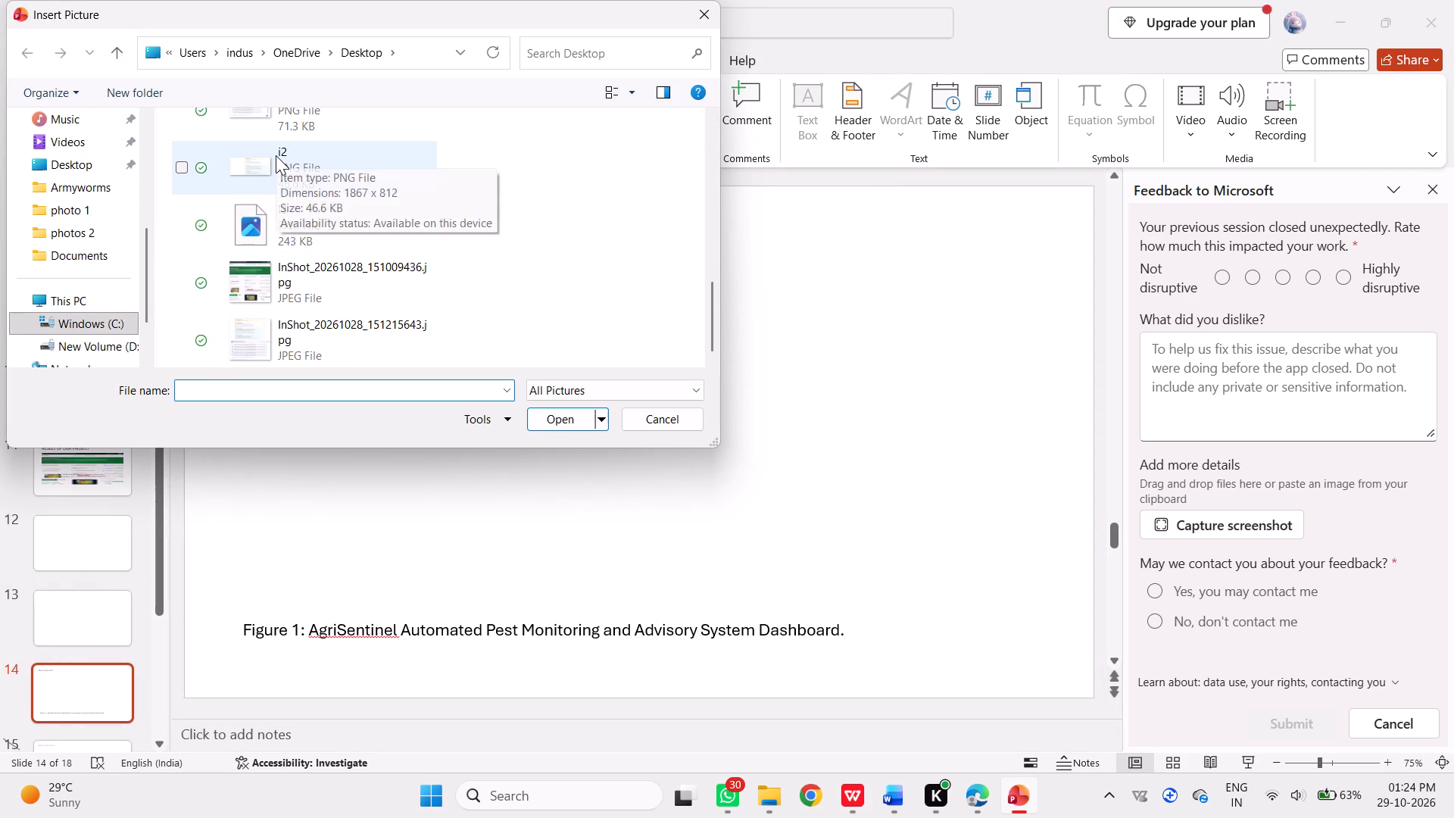
scroll(276, 155, up, 1)
click(279, 276)
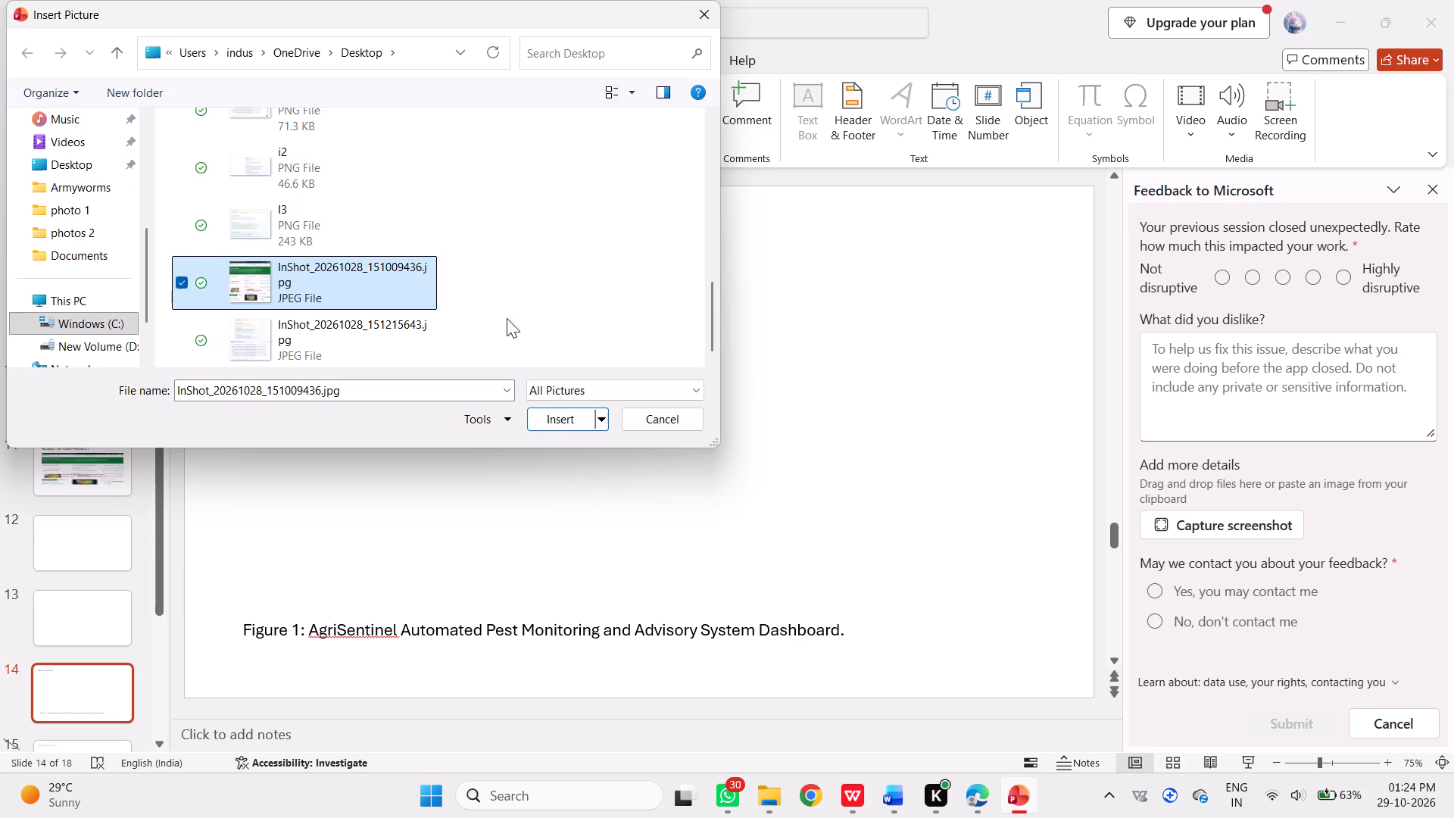
click(575, 420)
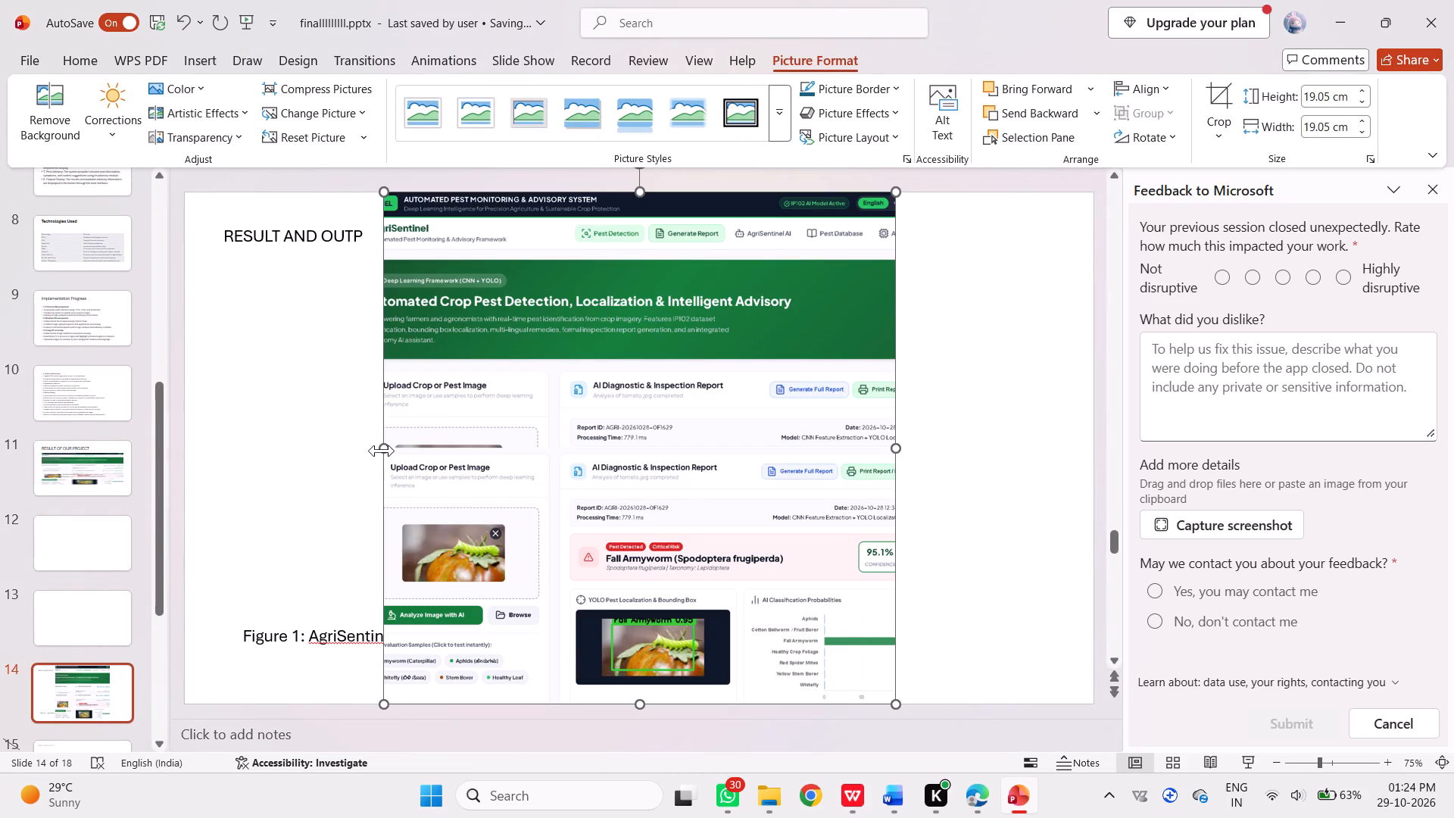
Resize the dashboard picture to about 12.25 cm high and 30.59 cm wide so it fits between the heading and the Figure 1 caption.
drag(382, 451, 212, 448)
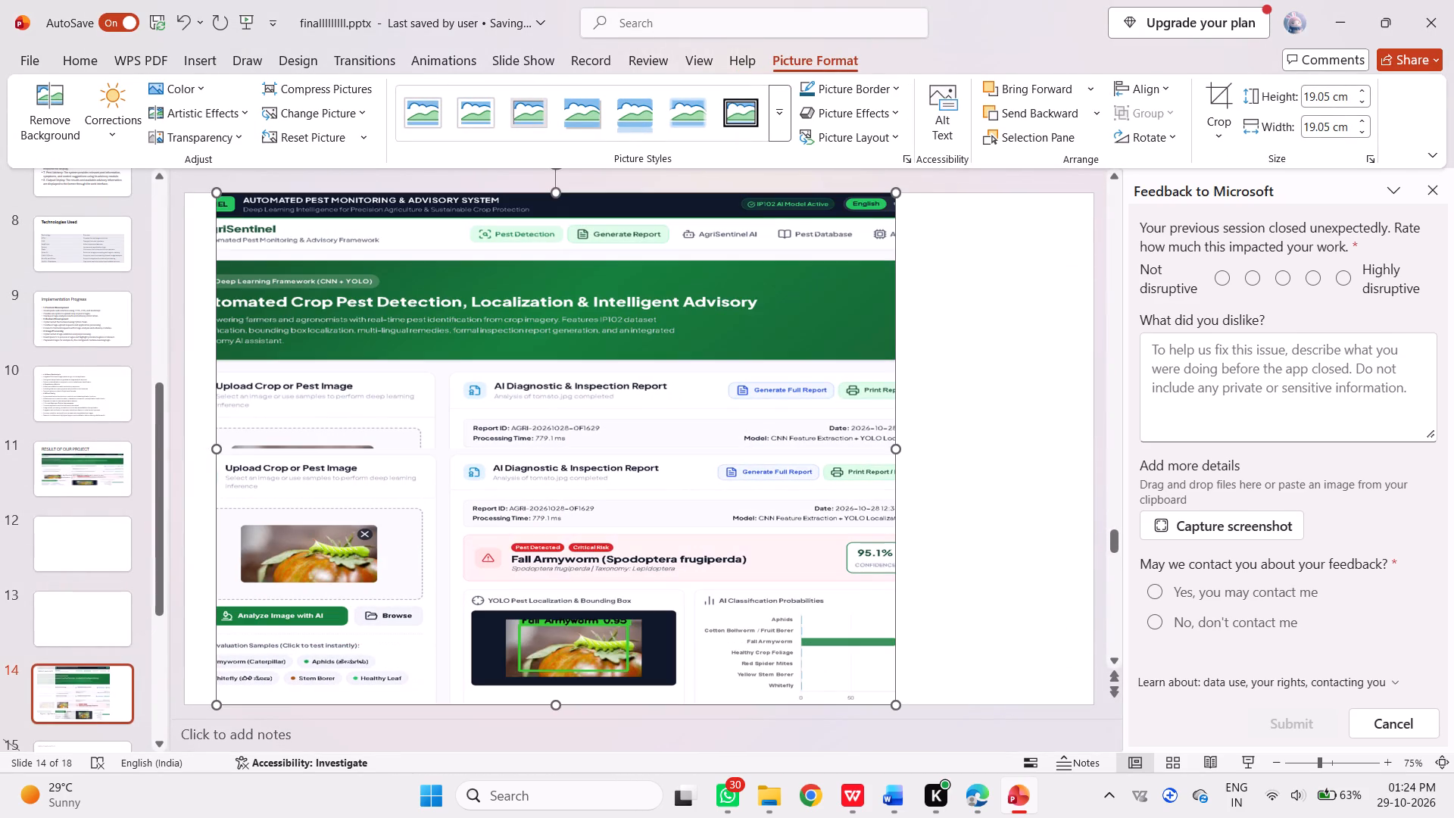
drag(554, 700, 563, 648)
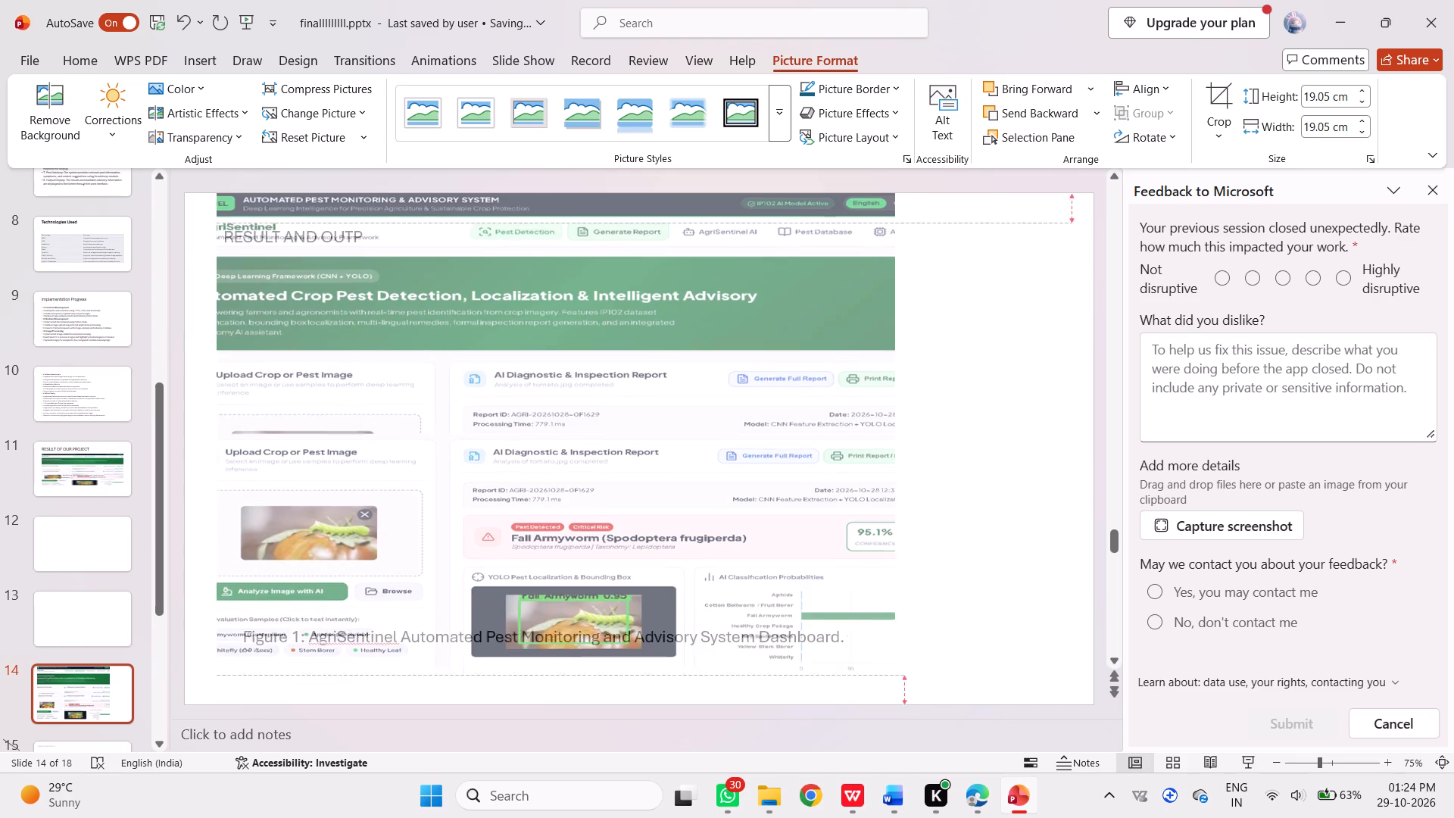
drag(563, 648, 585, 620)
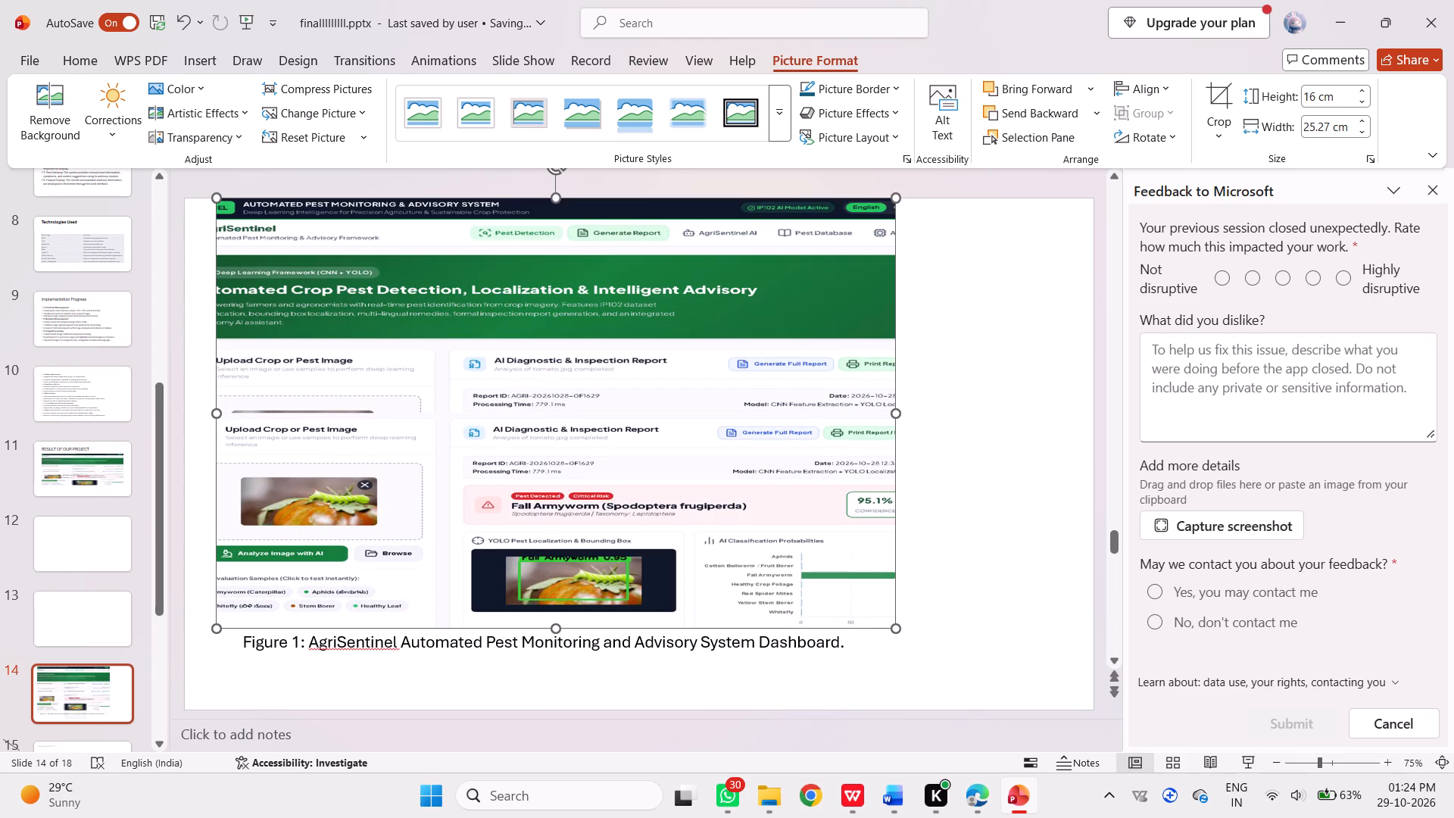
drag(557, 199, 656, 304)
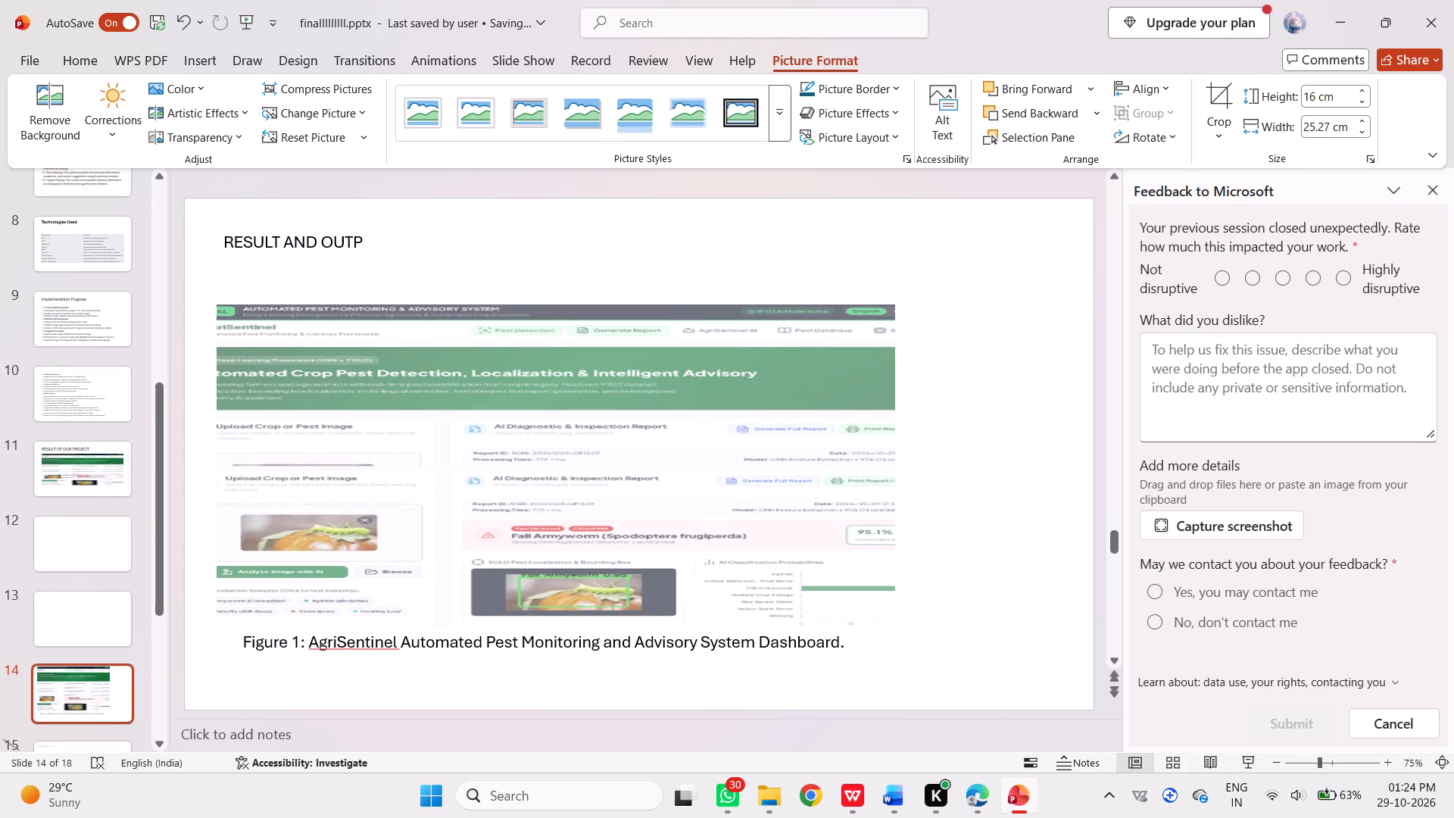
drag(656, 304, 657, 299)
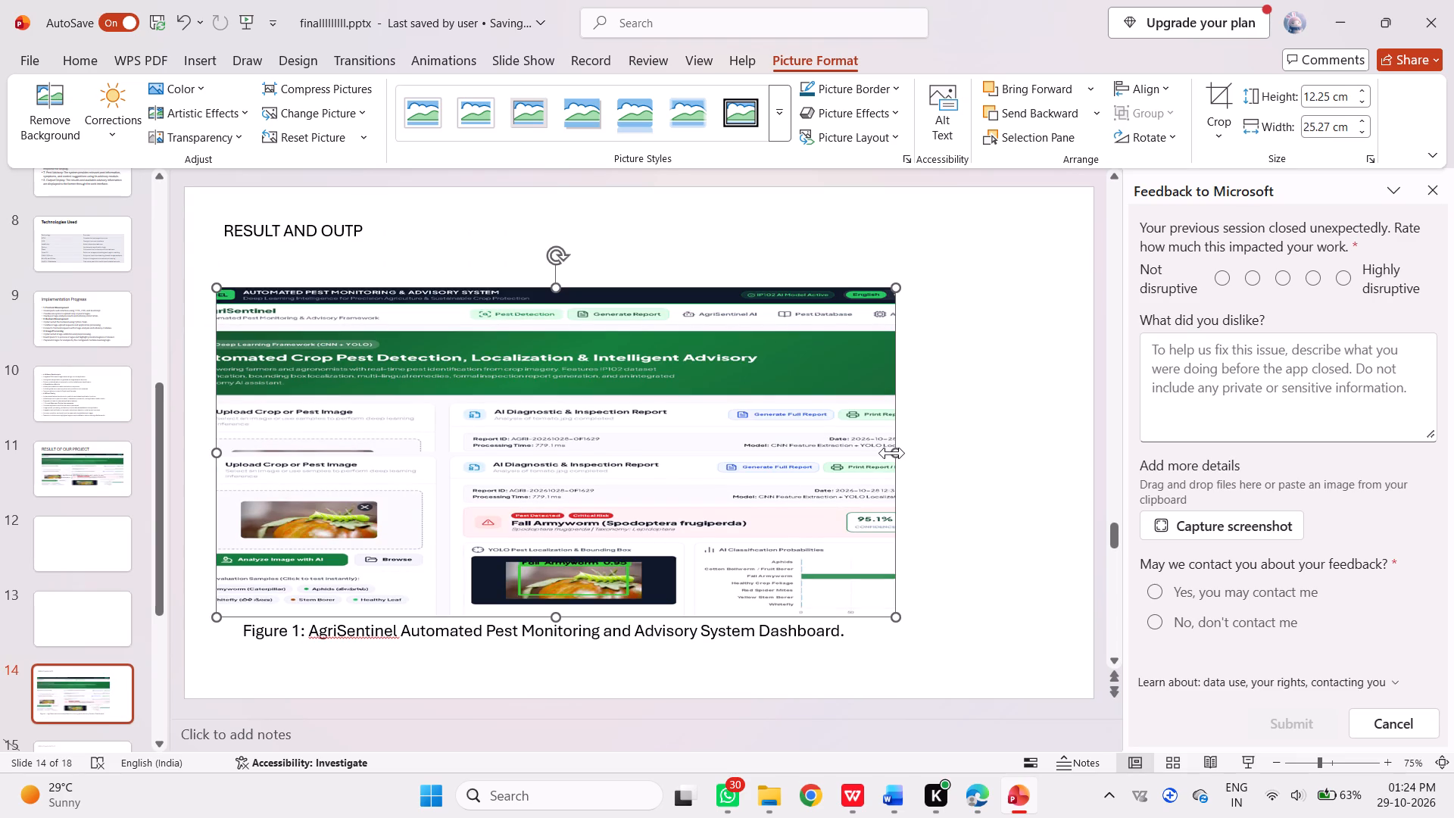
drag(892, 453, 1037, 439)
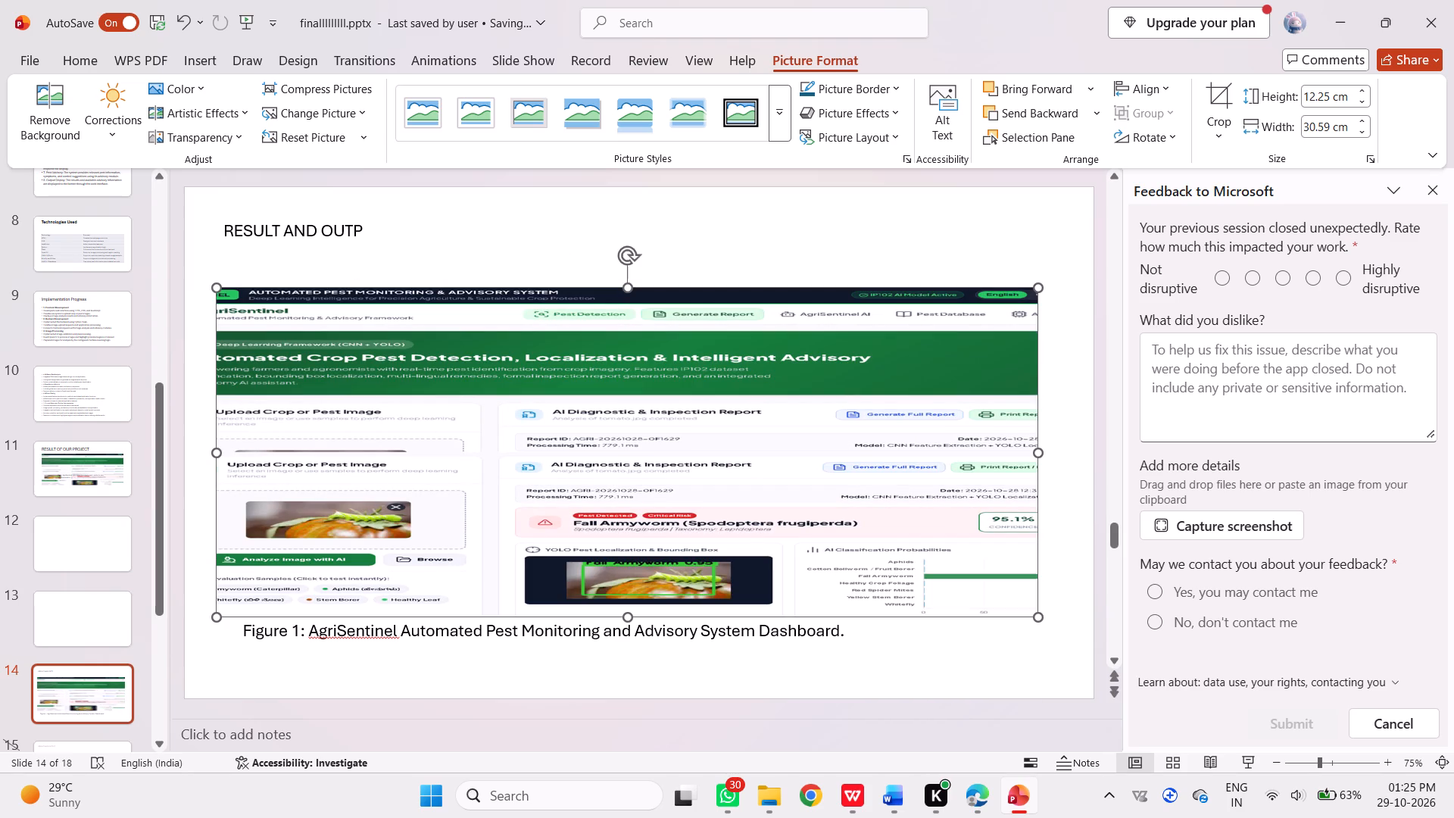
Complete the unfinished heading on slide 14 so it reads "RESULT AND OUTPUT".
click(220, 228)
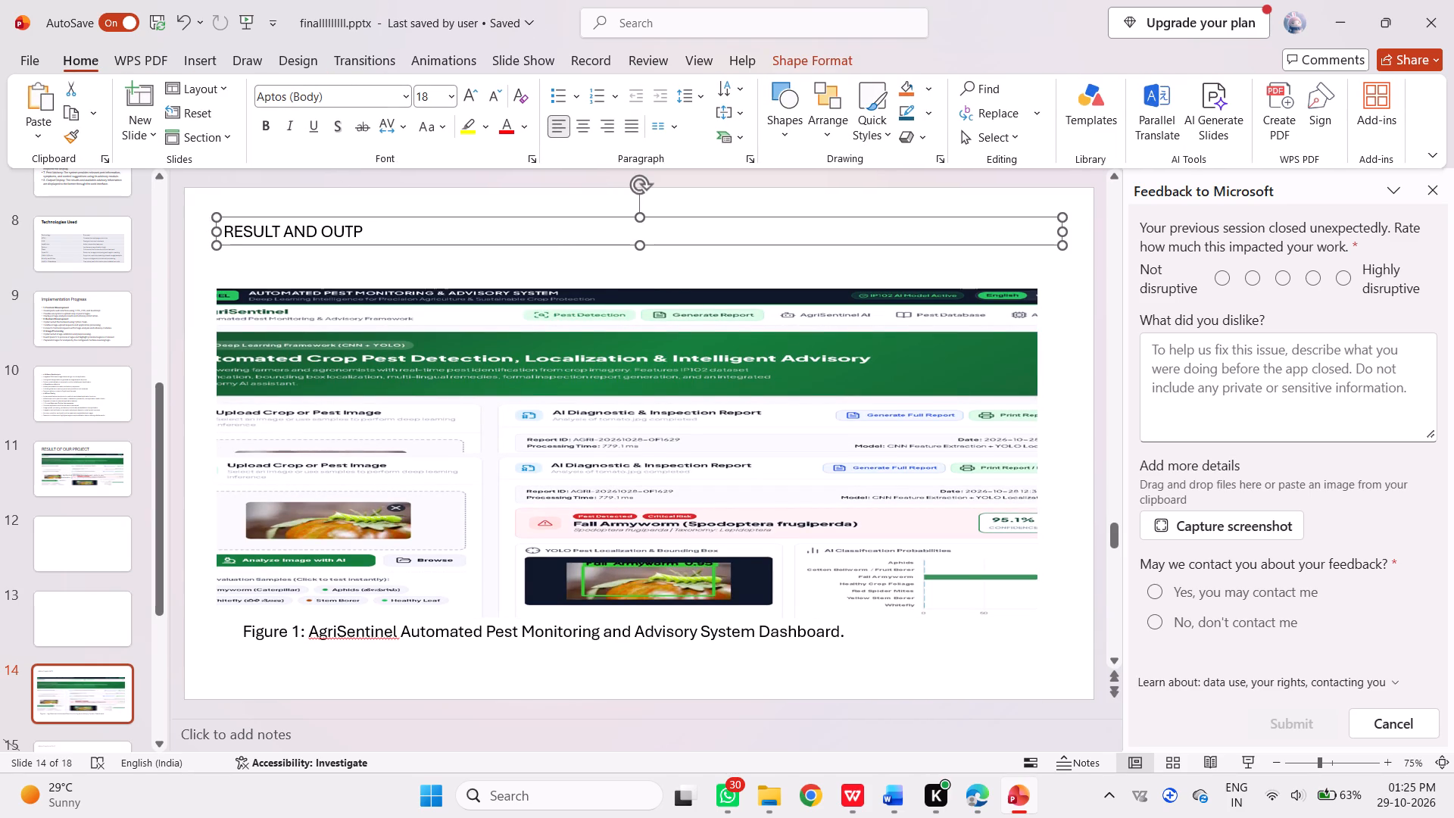
drag(637, 245, 644, 271)
drag(641, 245, 629, 289)
click(368, 229)
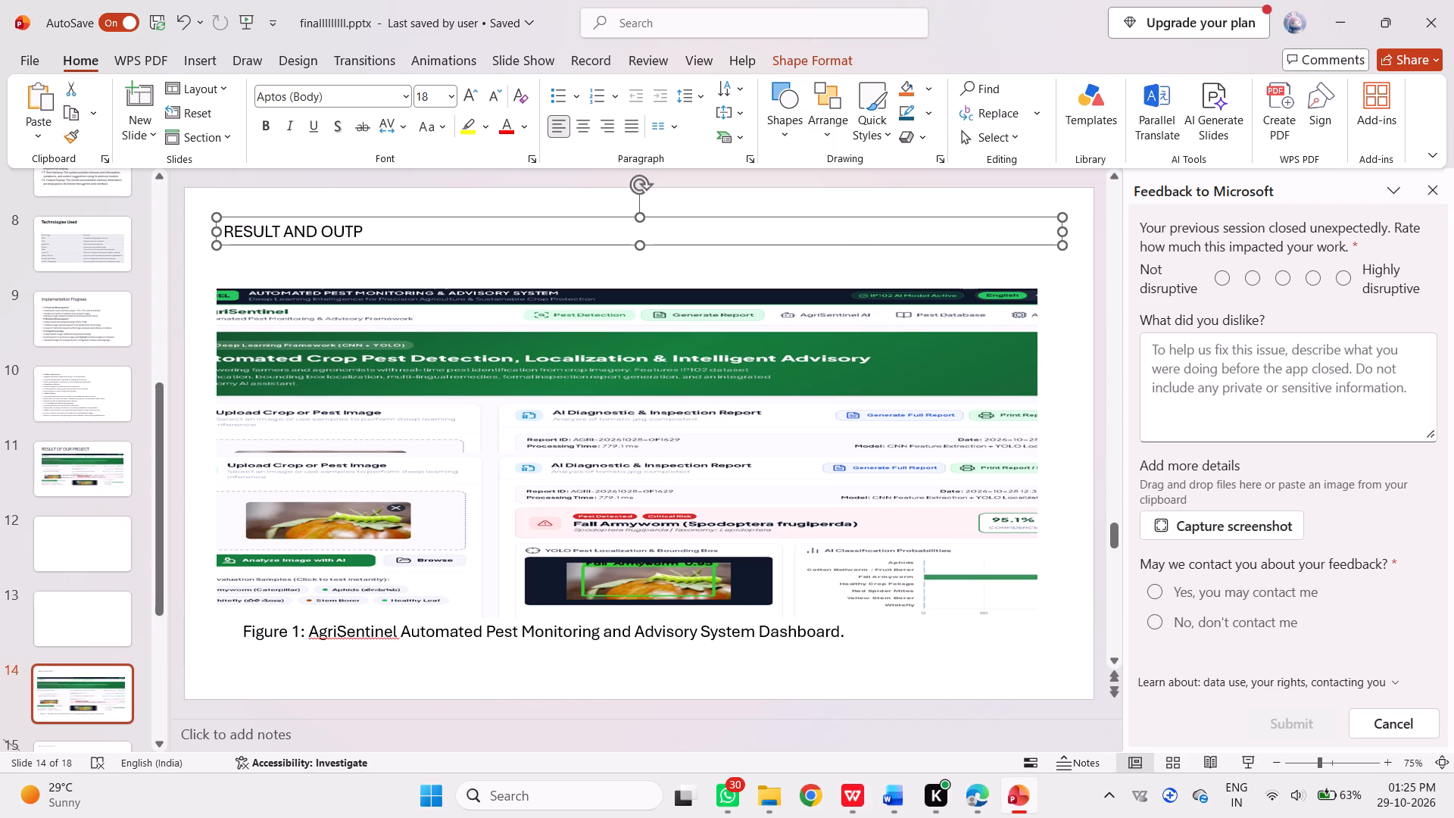
click(355, 230)
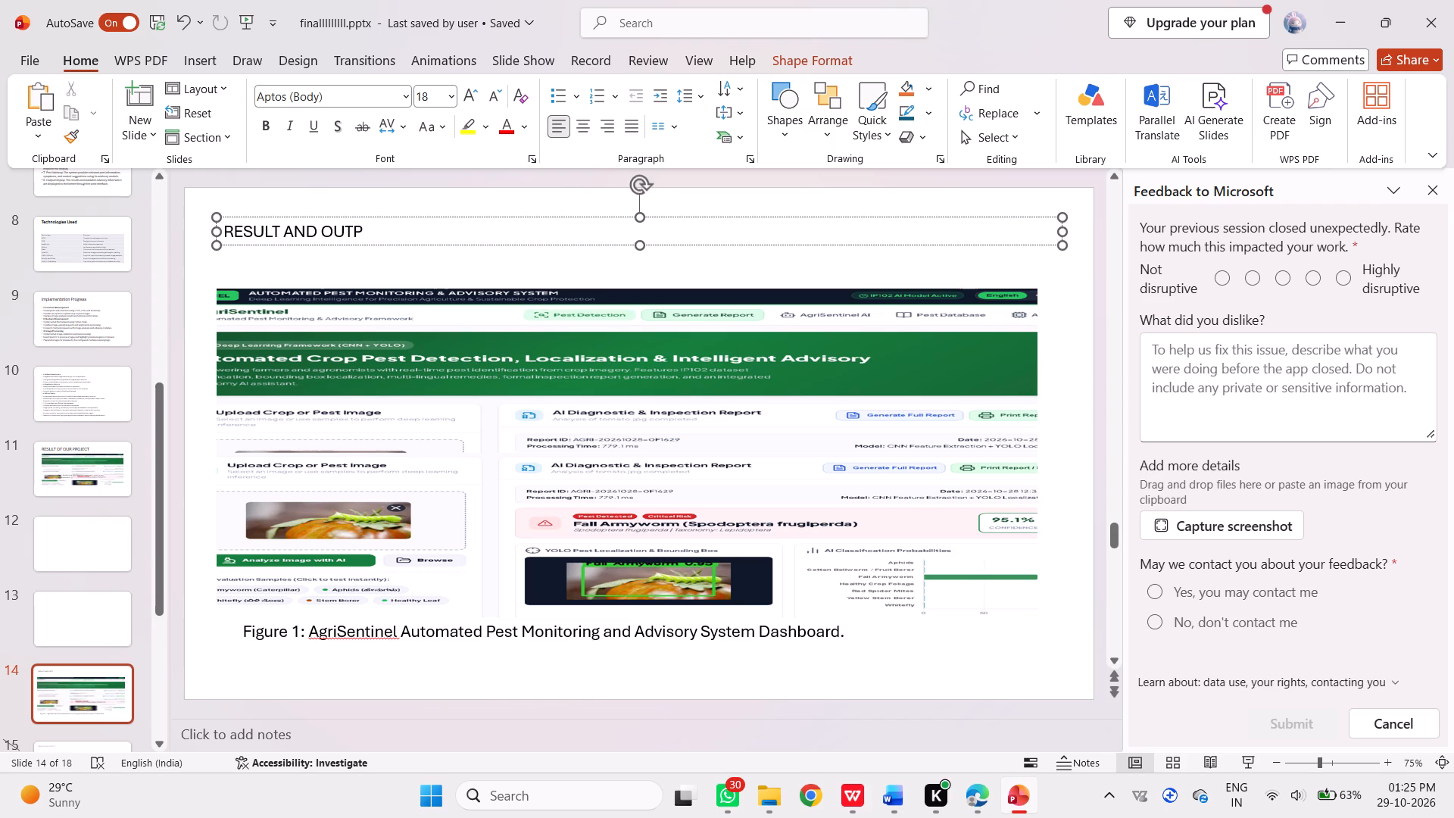
key(Right)
text(ut)
key(BackSpace)
key(BackSpace)
text(UT)
Move the RESULT AND OUTPUT heading down so it sits just above the dashboard picture.
drag(383, 230, 392, 240)
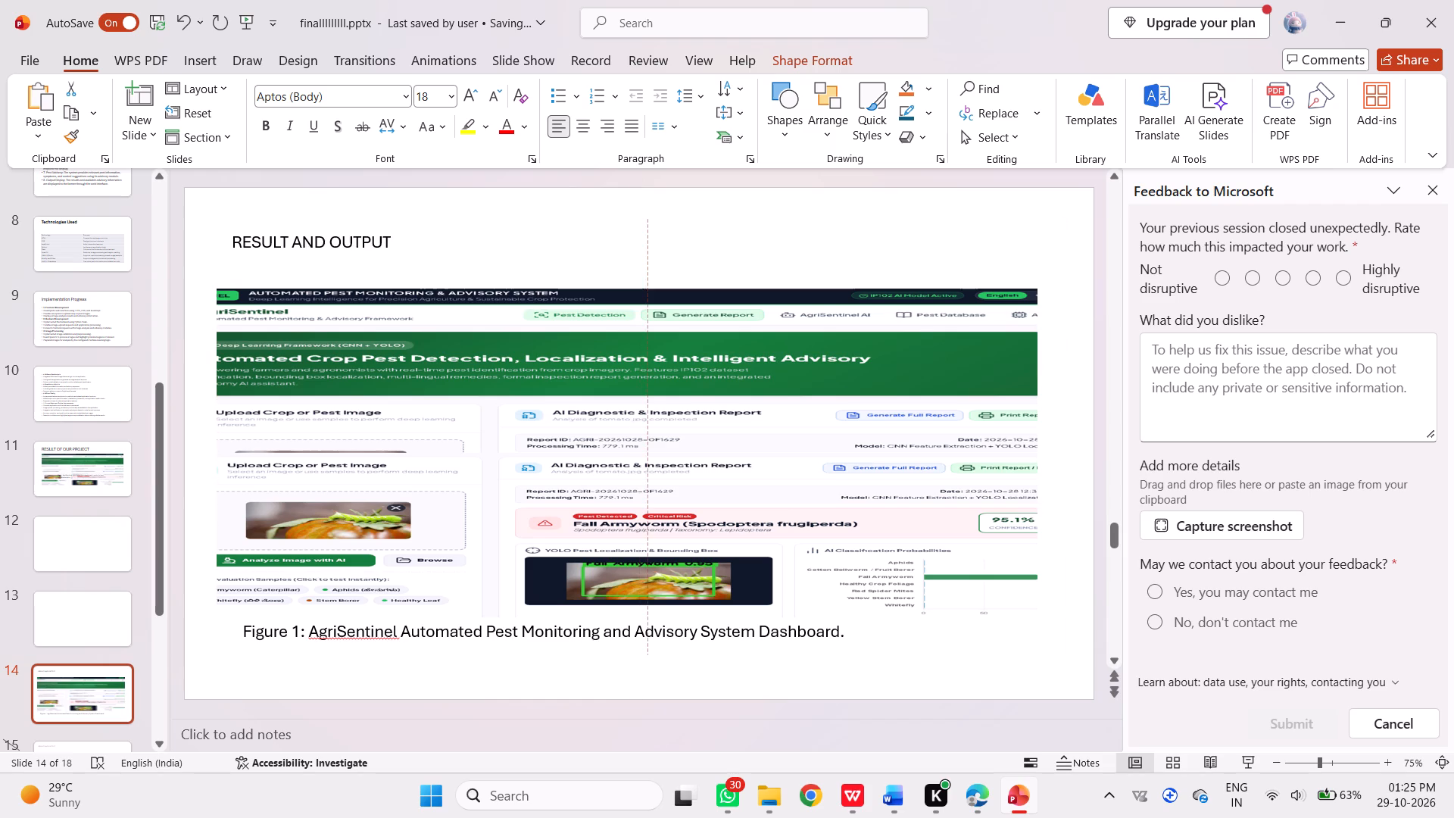
drag(392, 240, 392, 258)
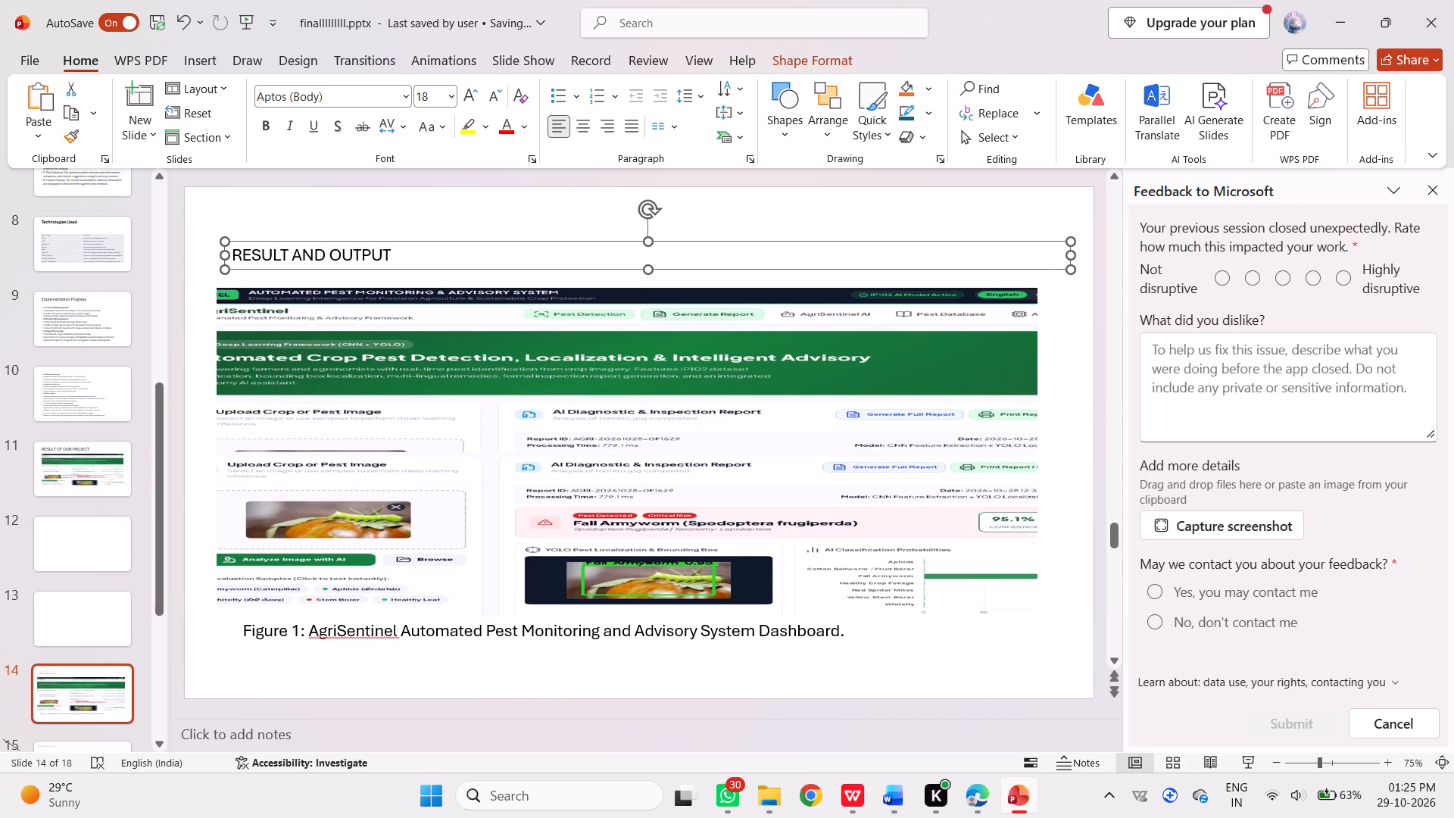
Set the RESULT AND OUTPUT heading's font size to 32 and extend its text box slightly past the picture's left edge.
drag(387, 254, 250, 260)
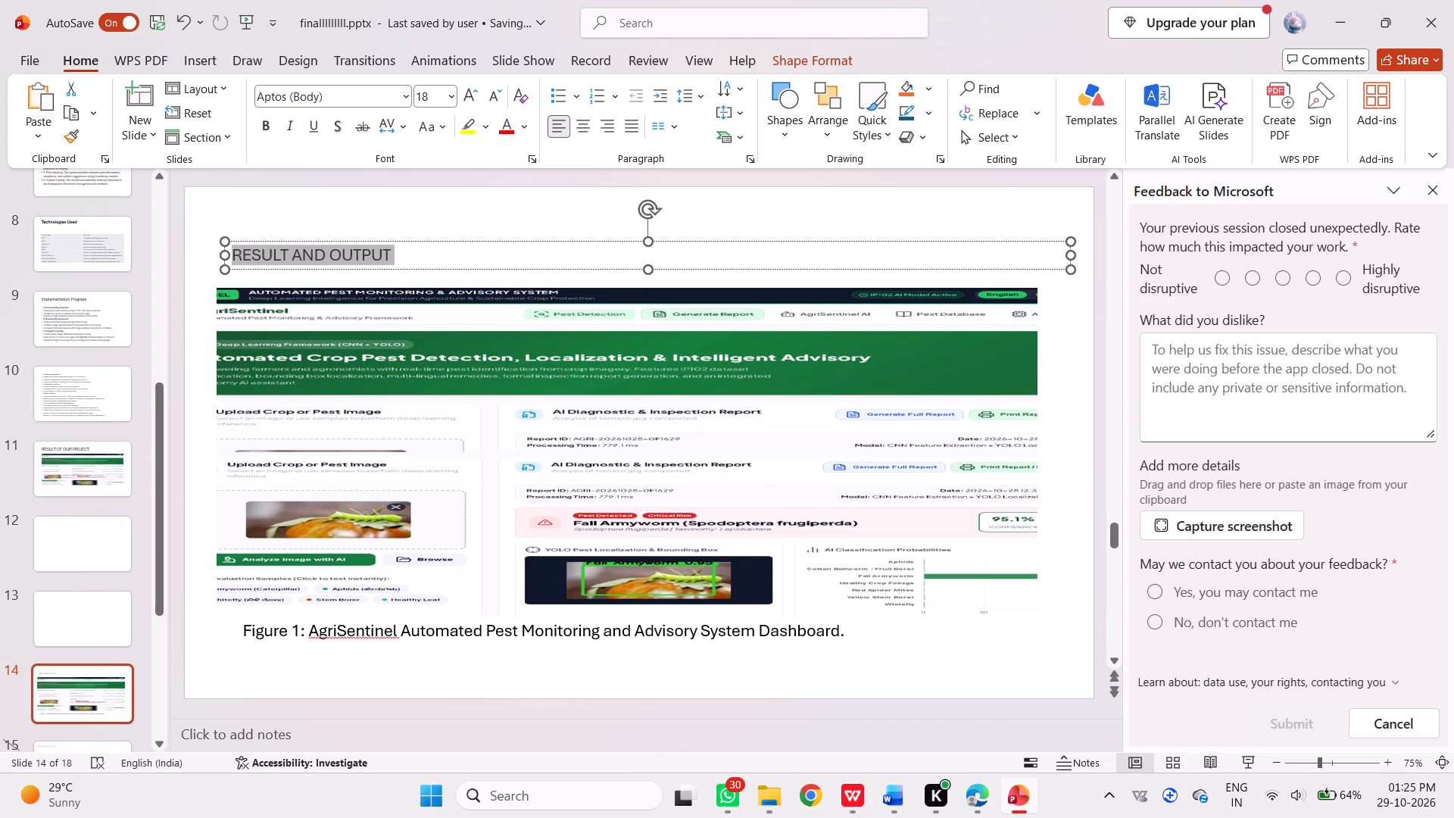
drag(250, 260, 247, 259)
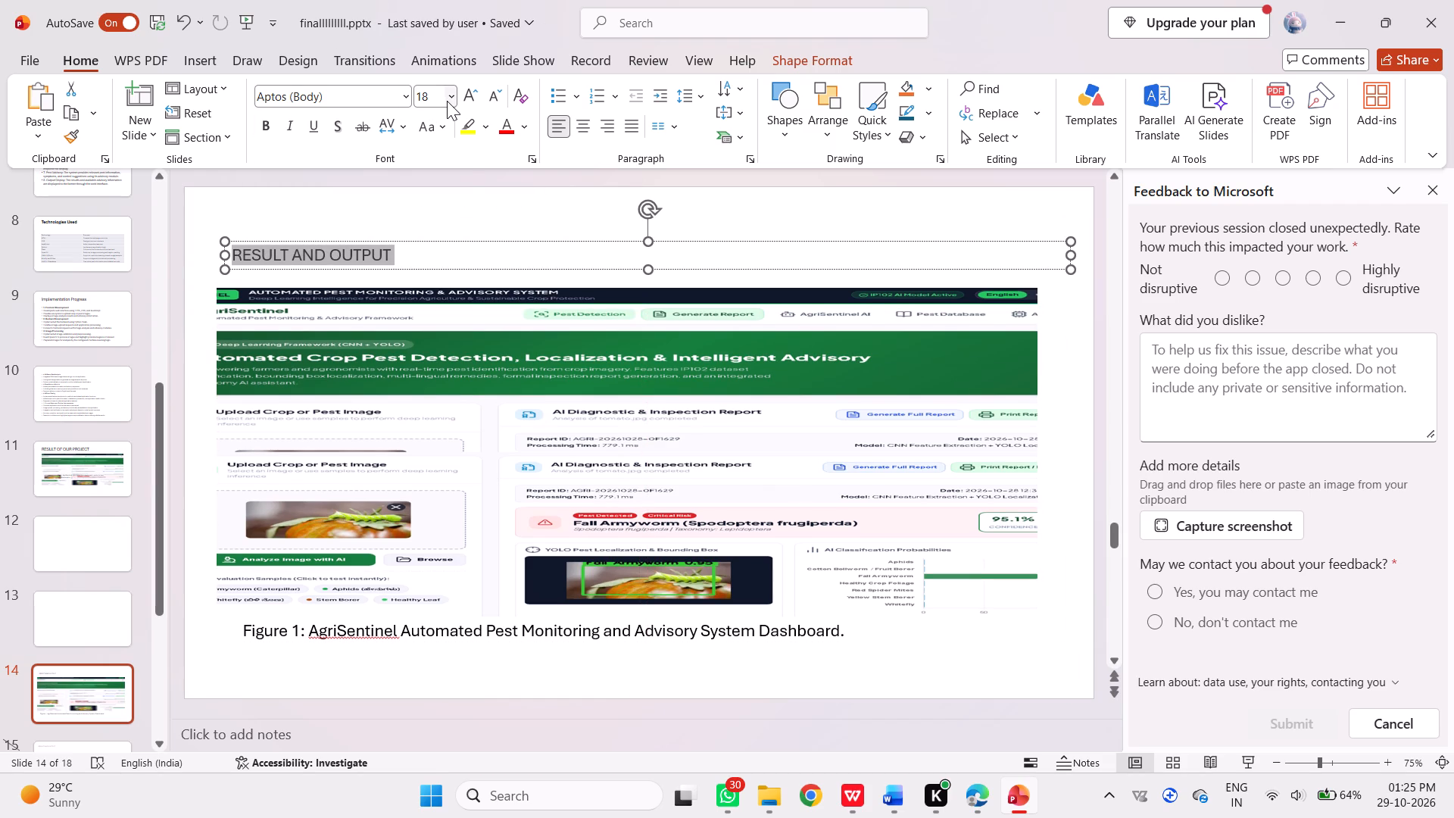
click(447, 101)
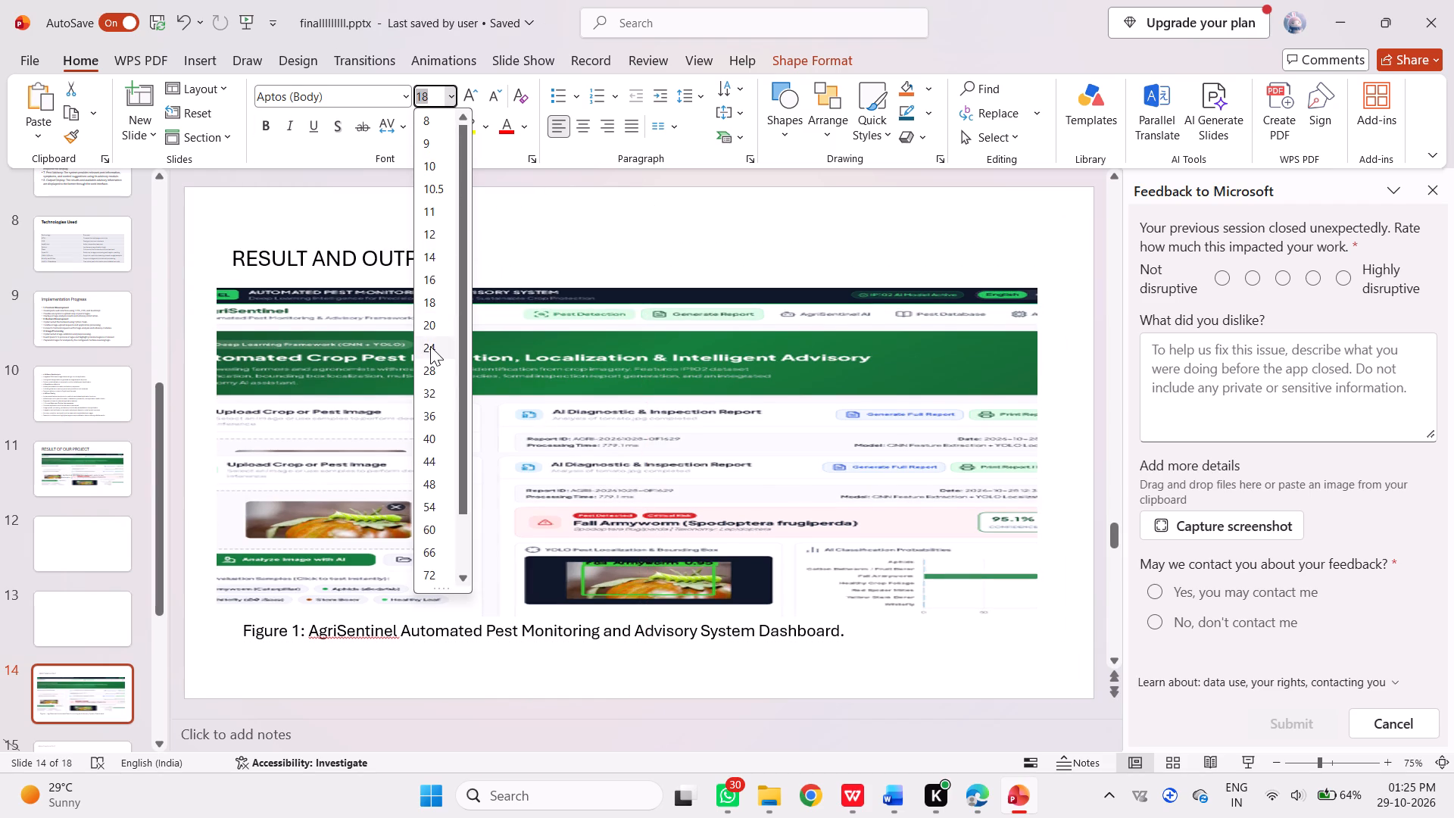
click(431, 389)
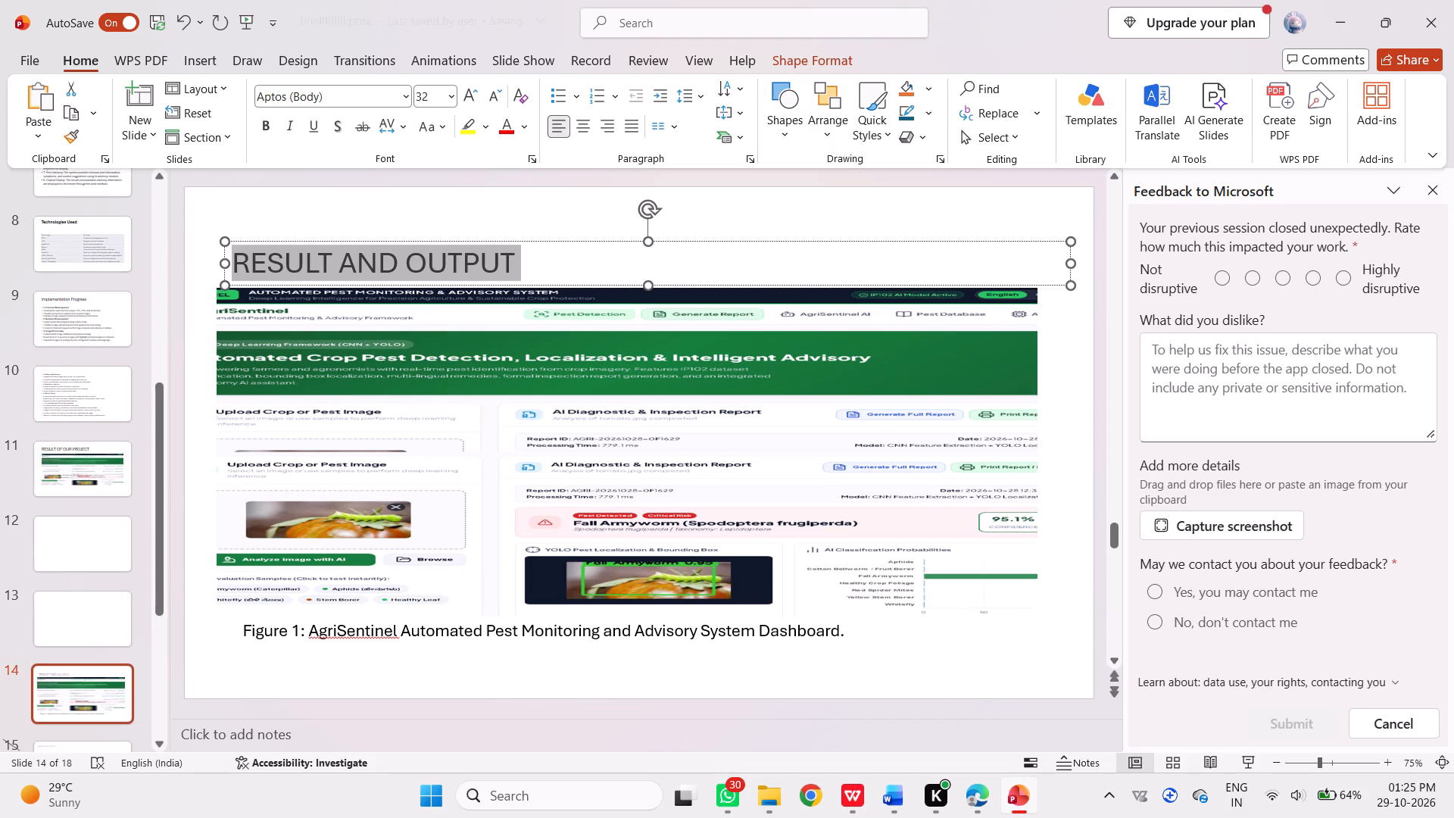
drag(223, 261, 215, 258)
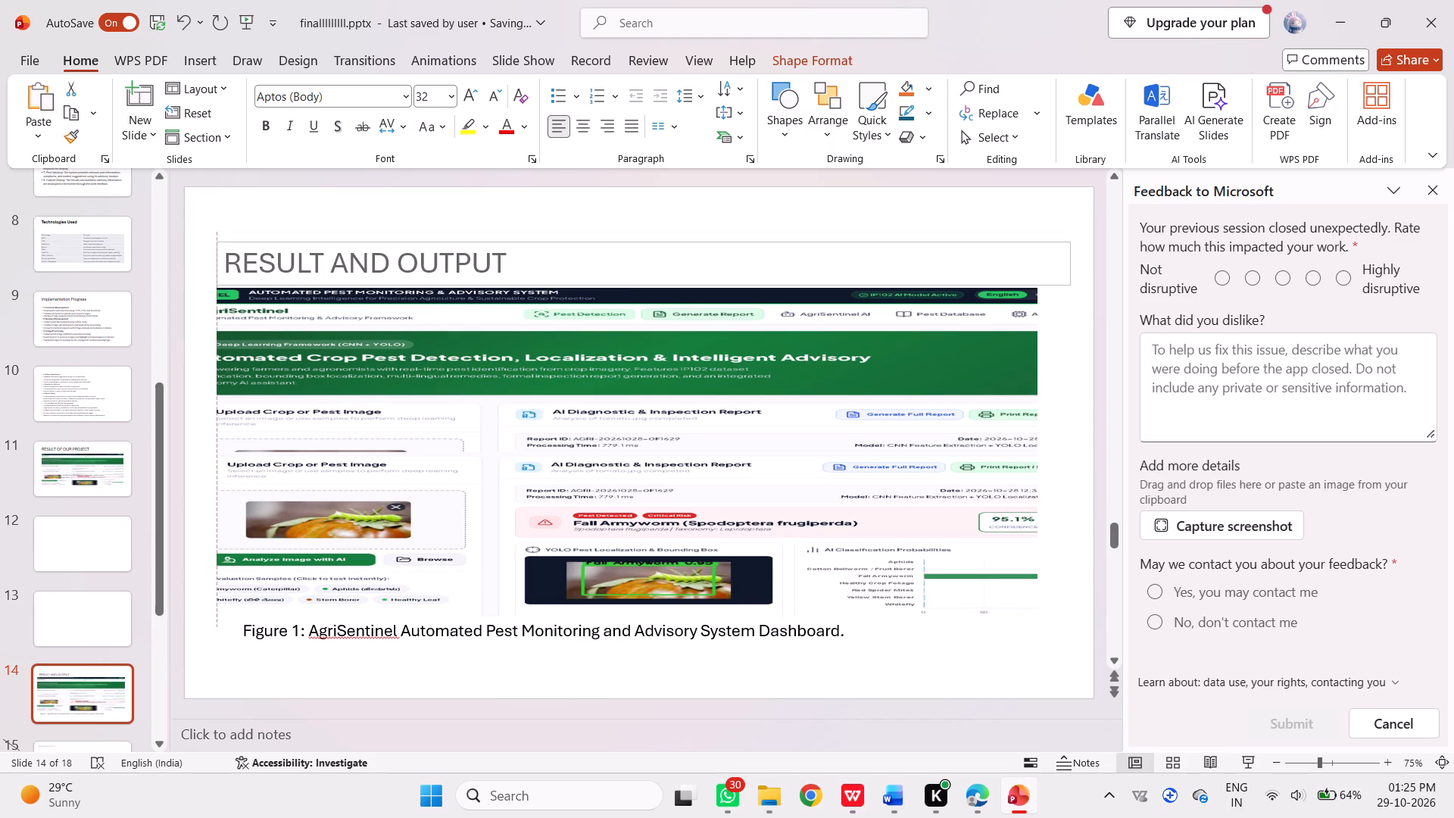
drag(215, 258, 209, 258)
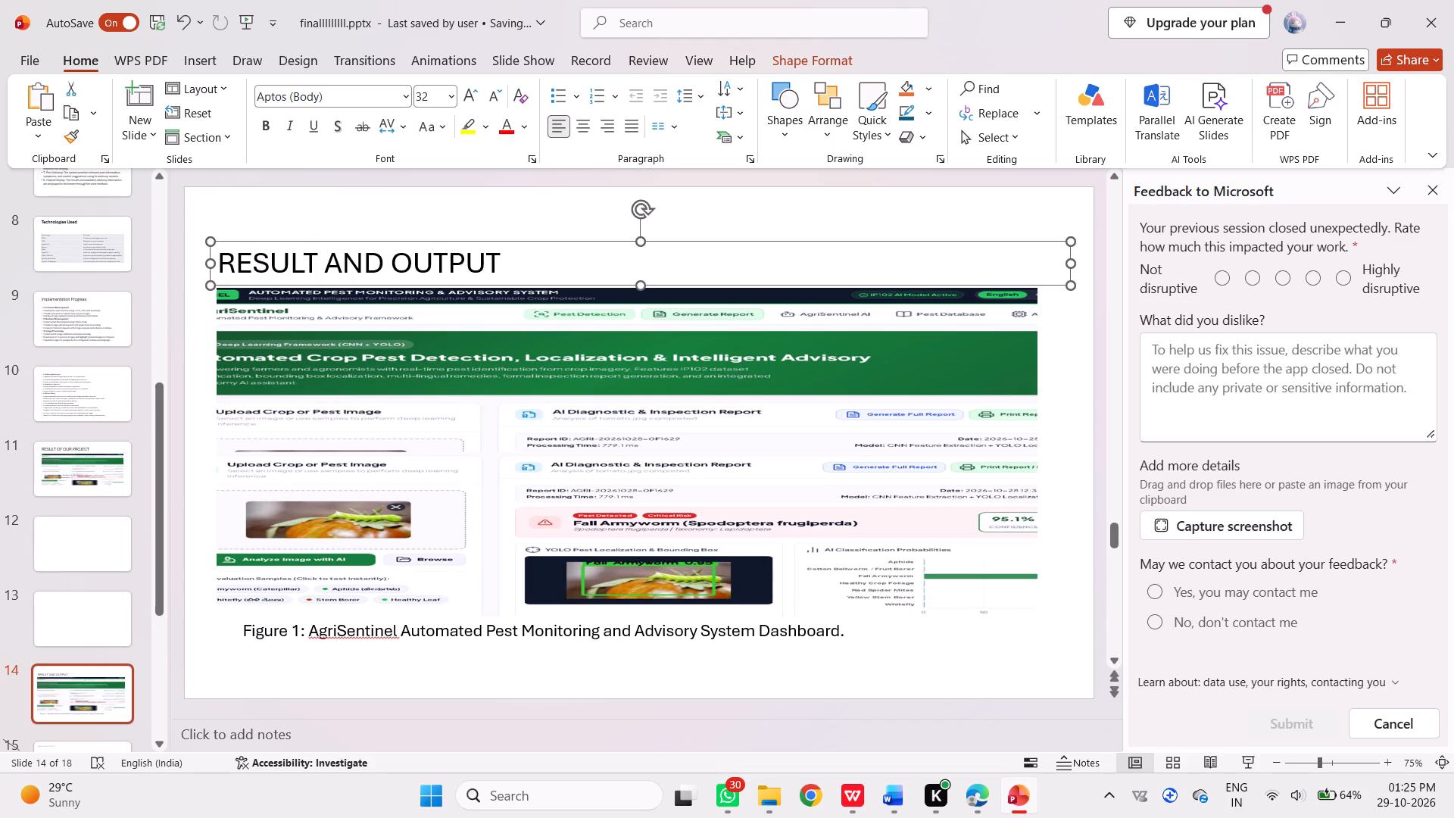
Cut the blank slide 13 from the presentation.
click(95, 650)
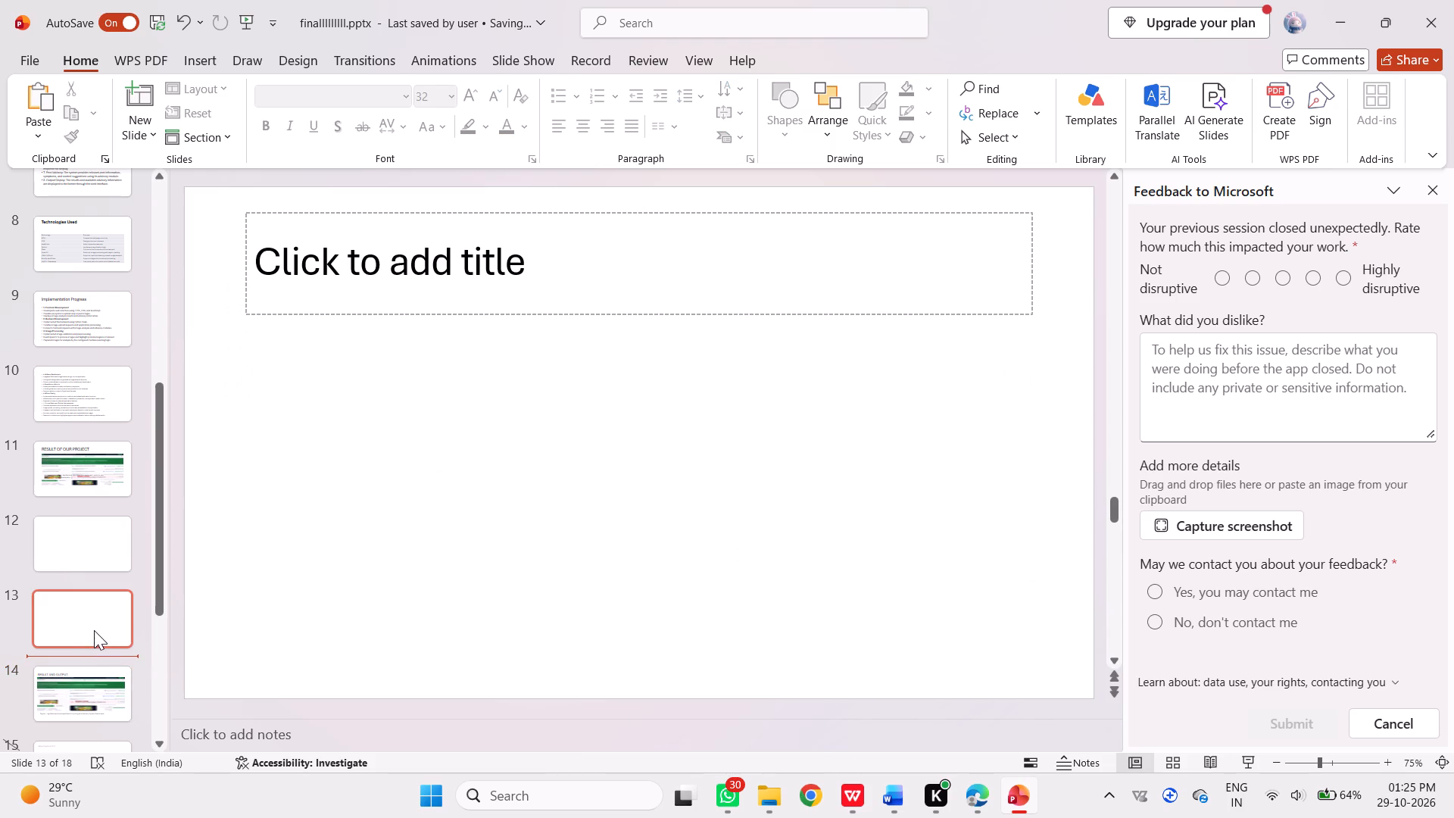
click(94, 630)
right_click(94, 623)
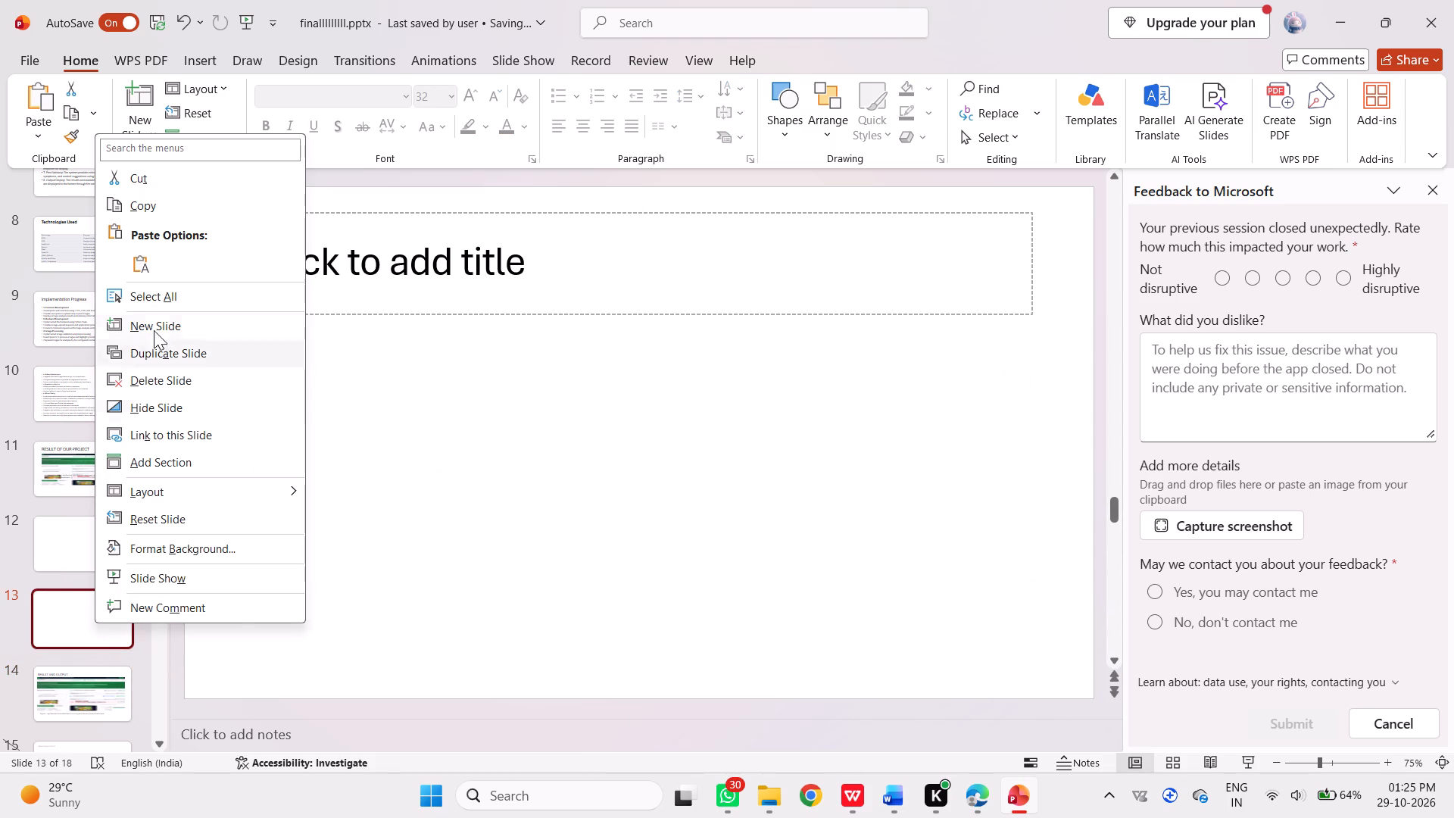
click(174, 174)
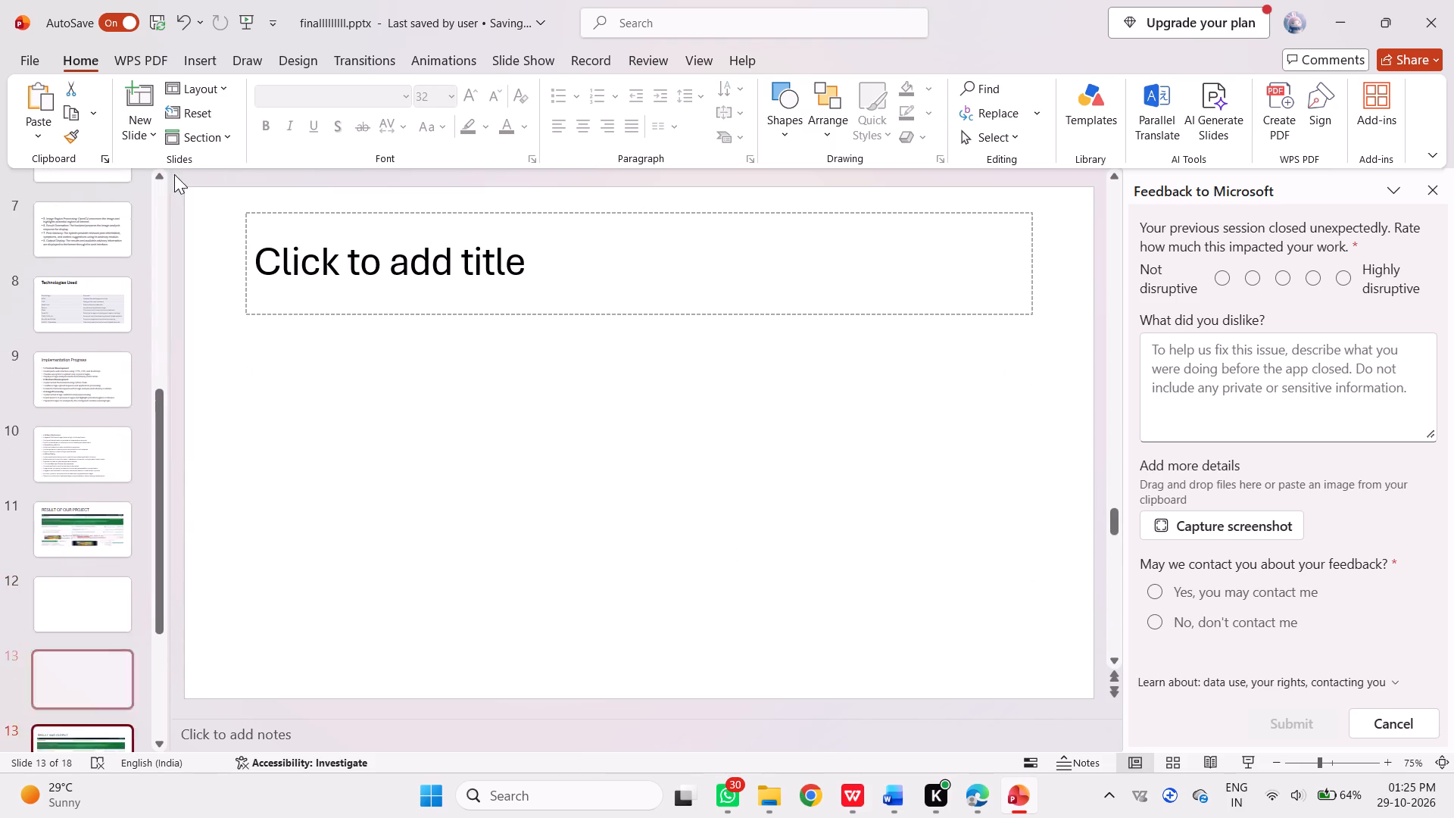
Cut the blank slide 12 that sits just before the RESULT AND OUTPUT slide.
click(95, 571)
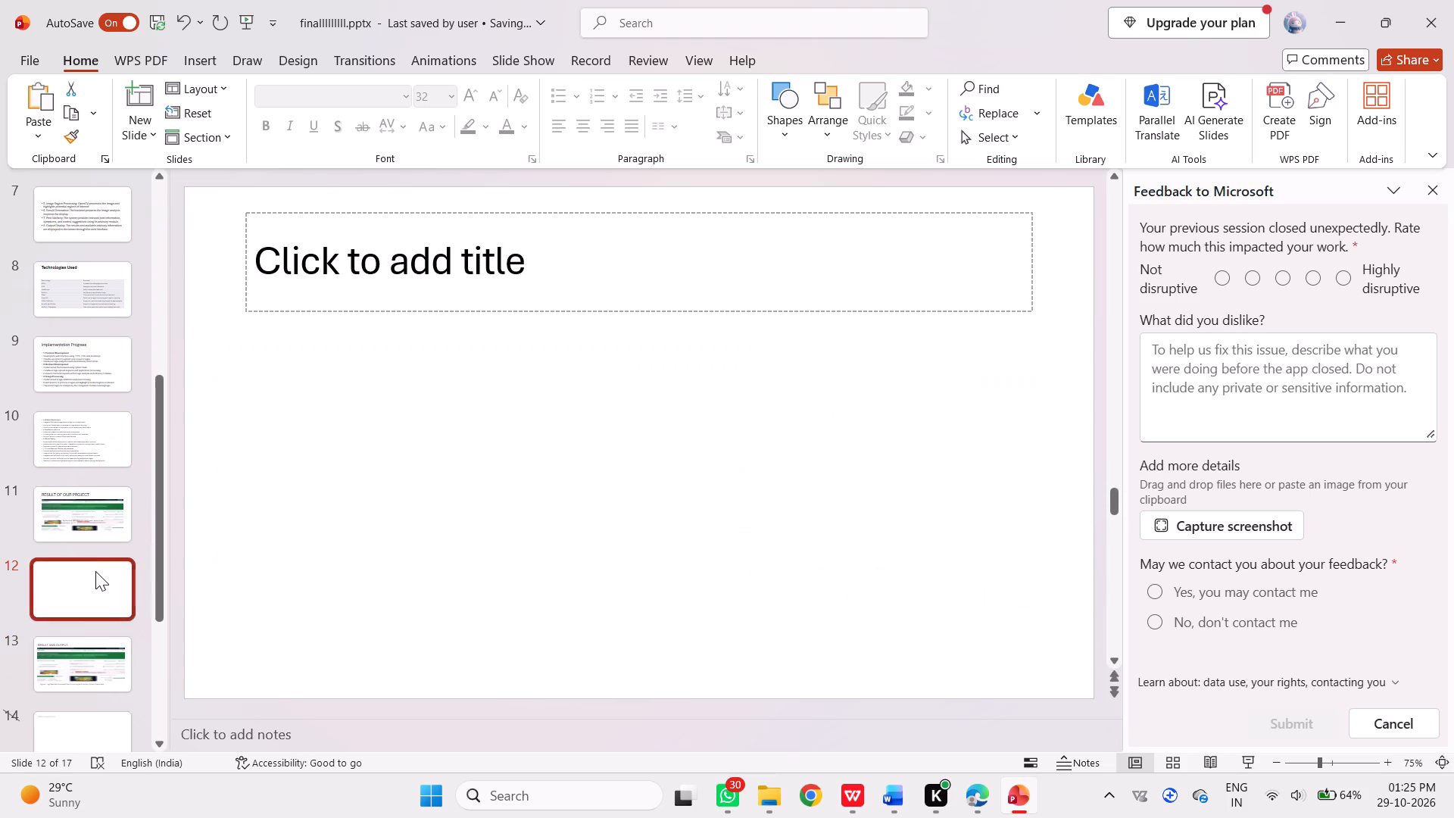
right_click(95, 571)
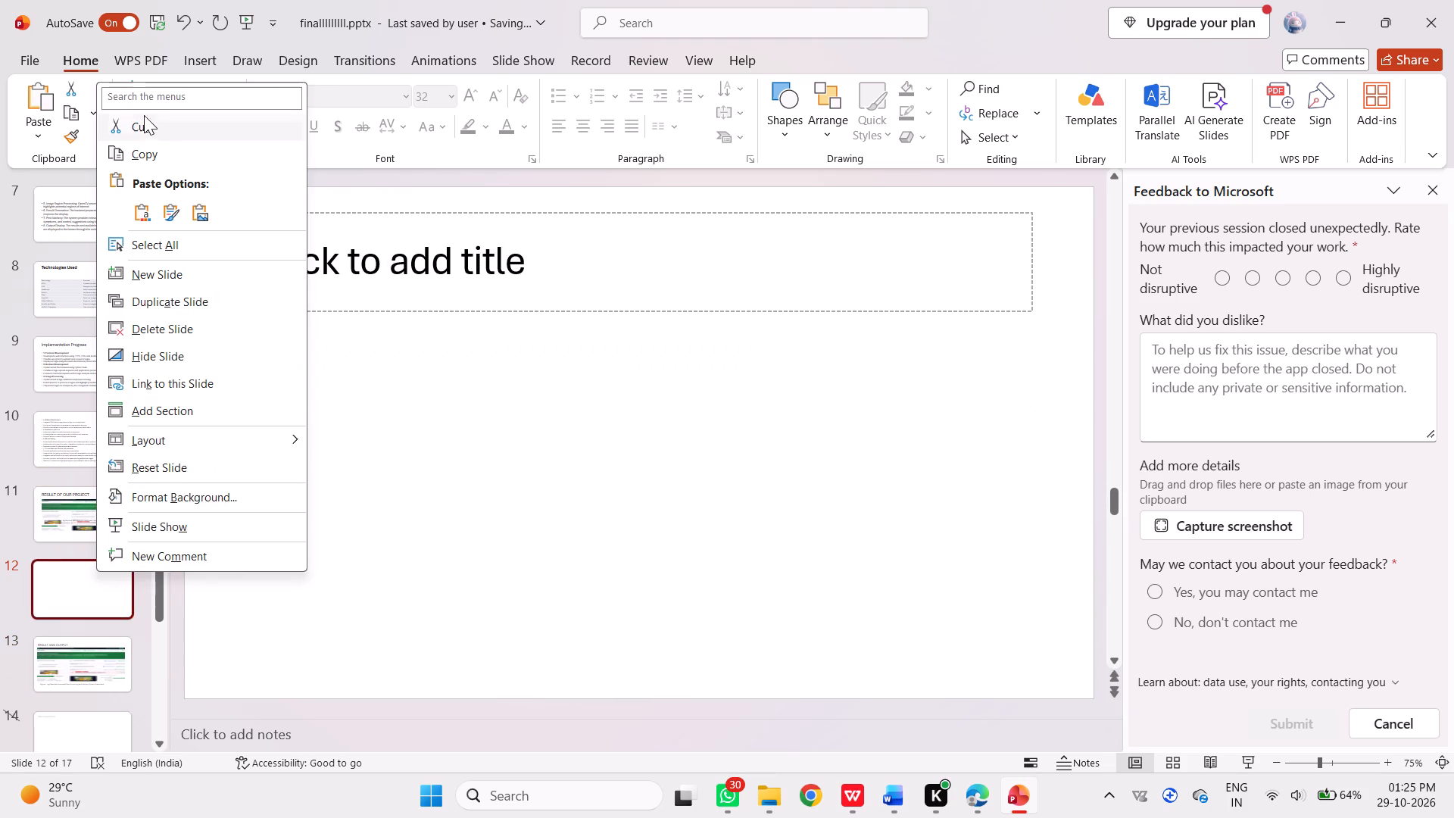
click(144, 118)
Cut the dashboard picture from the RESULT OF OUR PROJECT slide and remove that slide from the presentation.
click(86, 609)
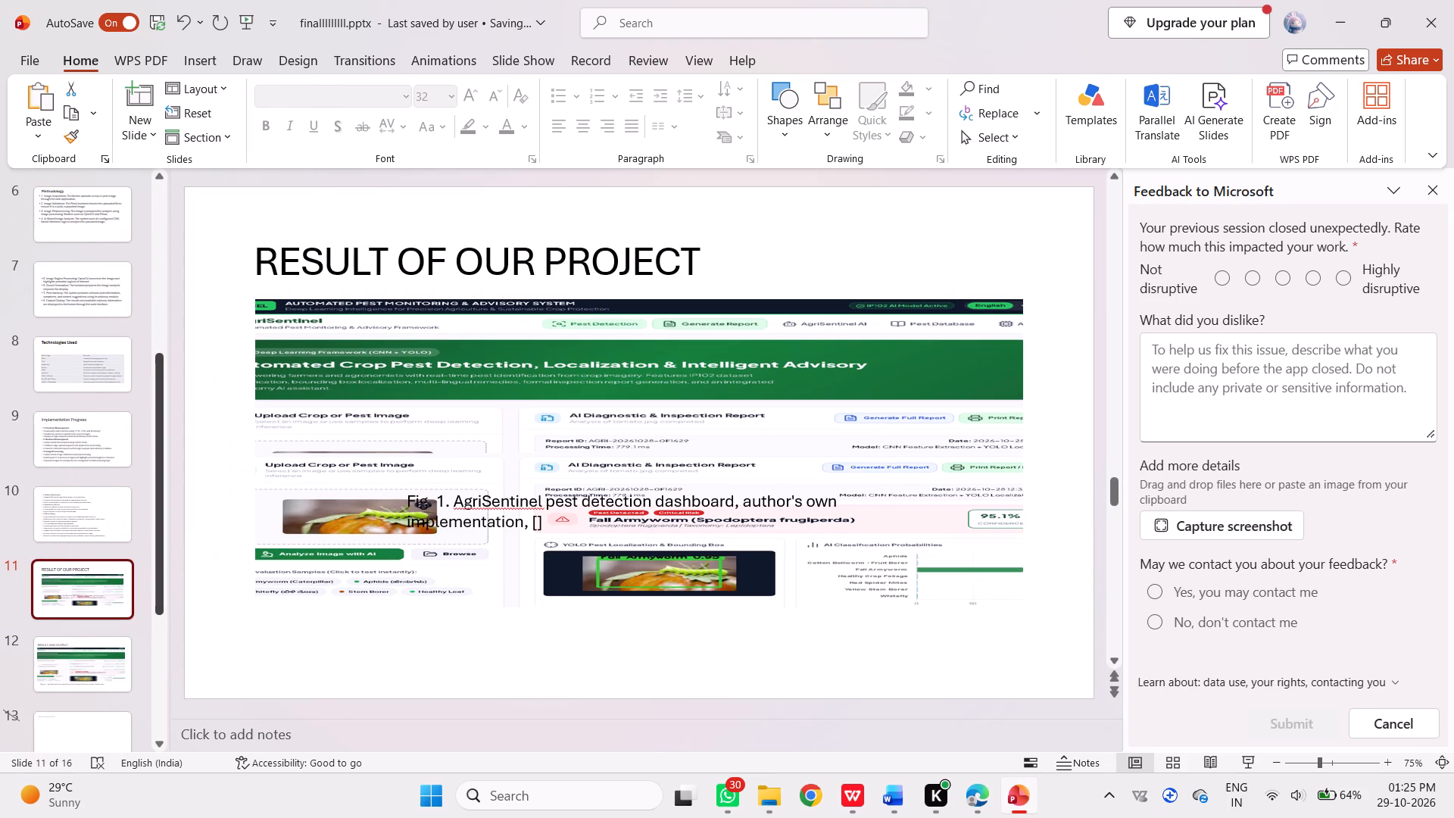
right_click(423, 464)
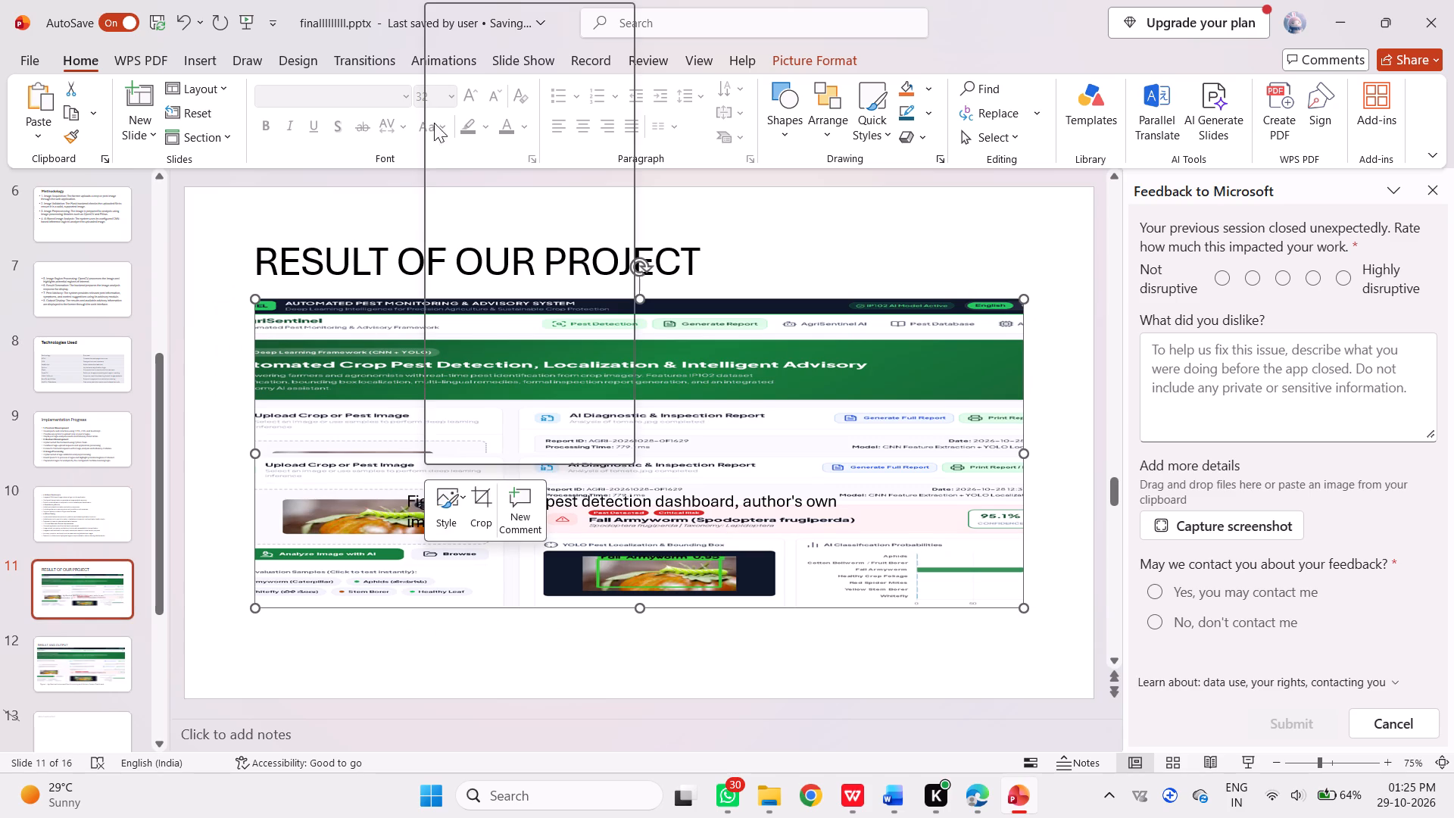
click(535, 44)
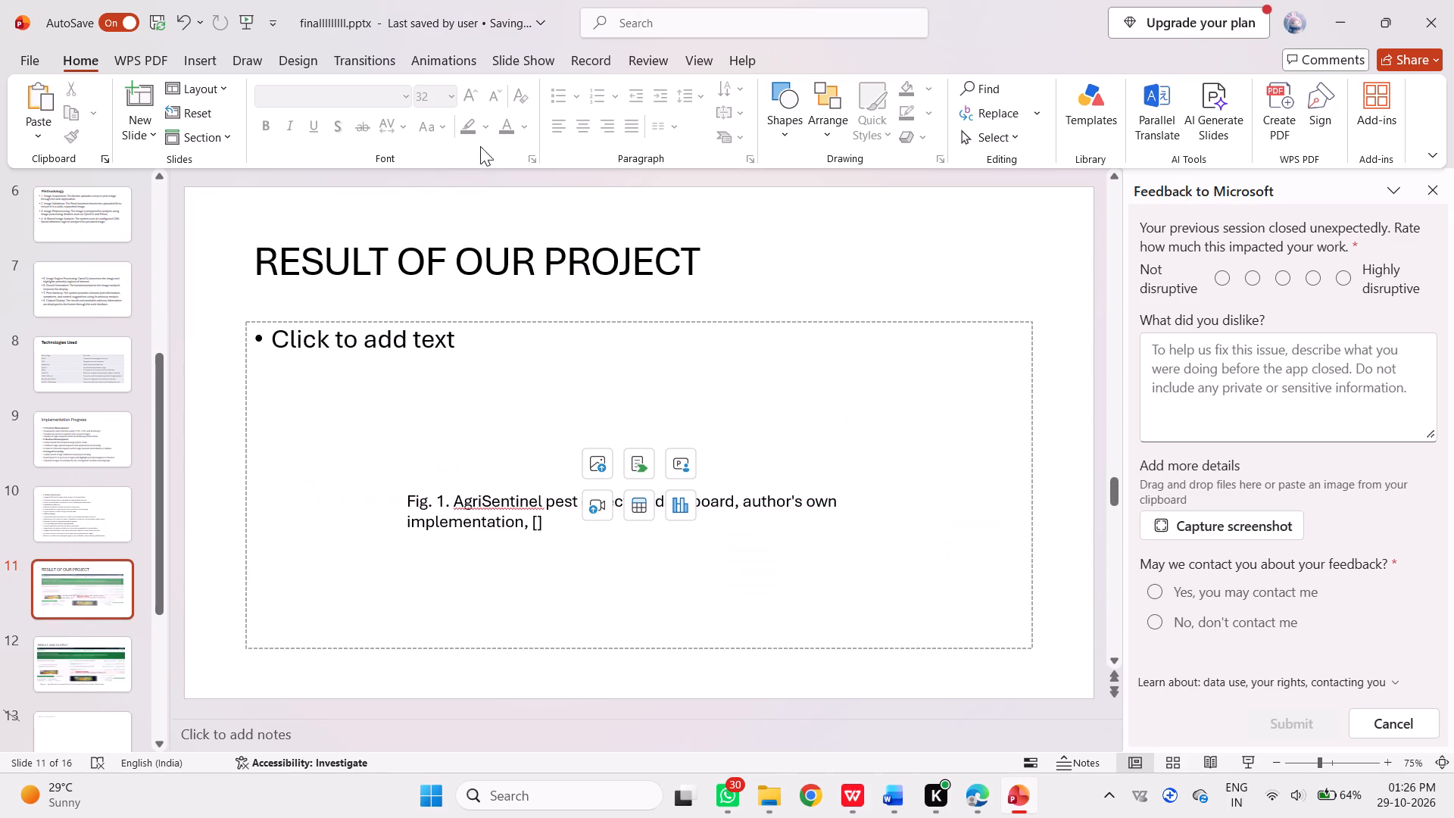
right_click(95, 597)
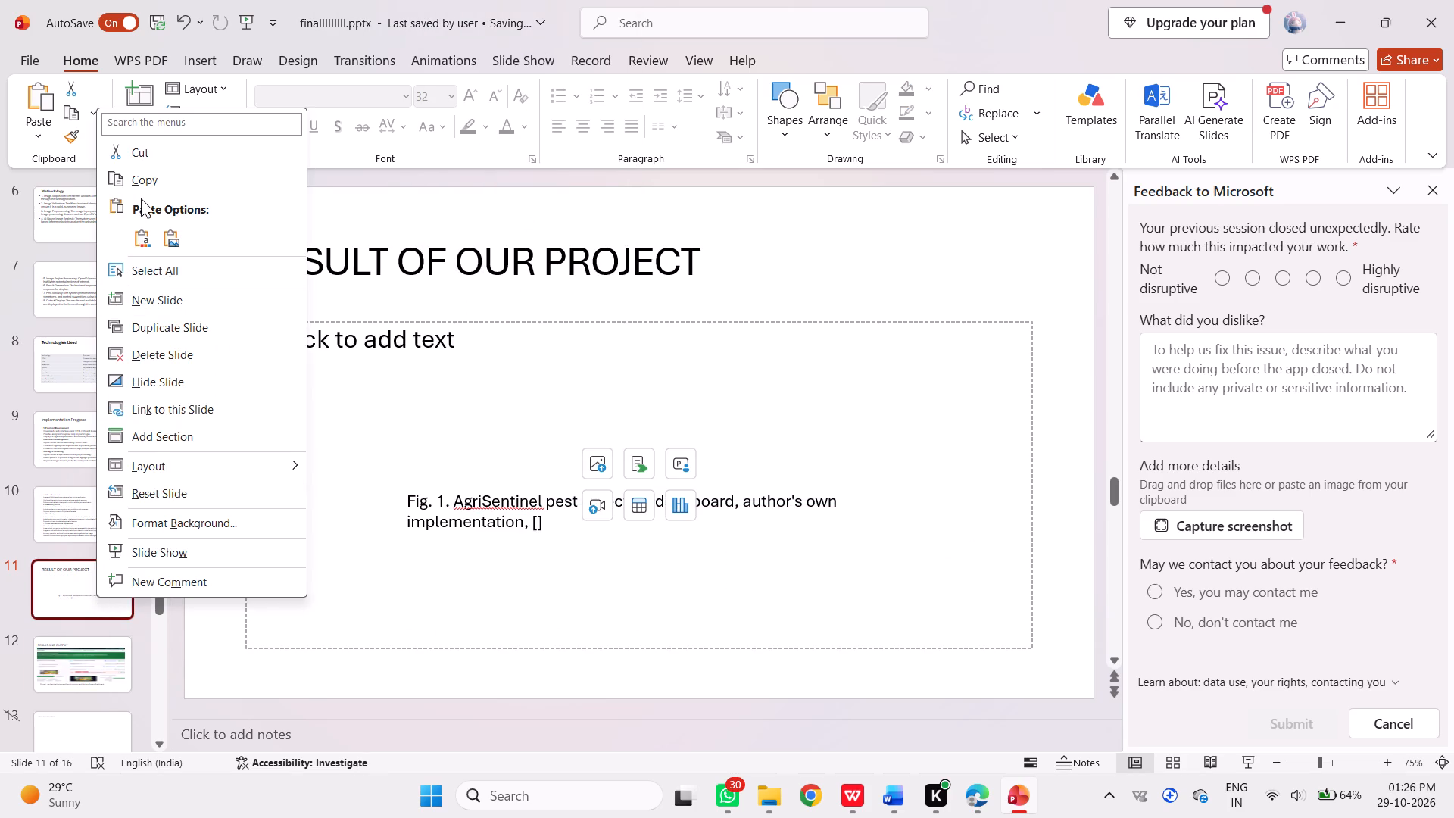
click(151, 145)
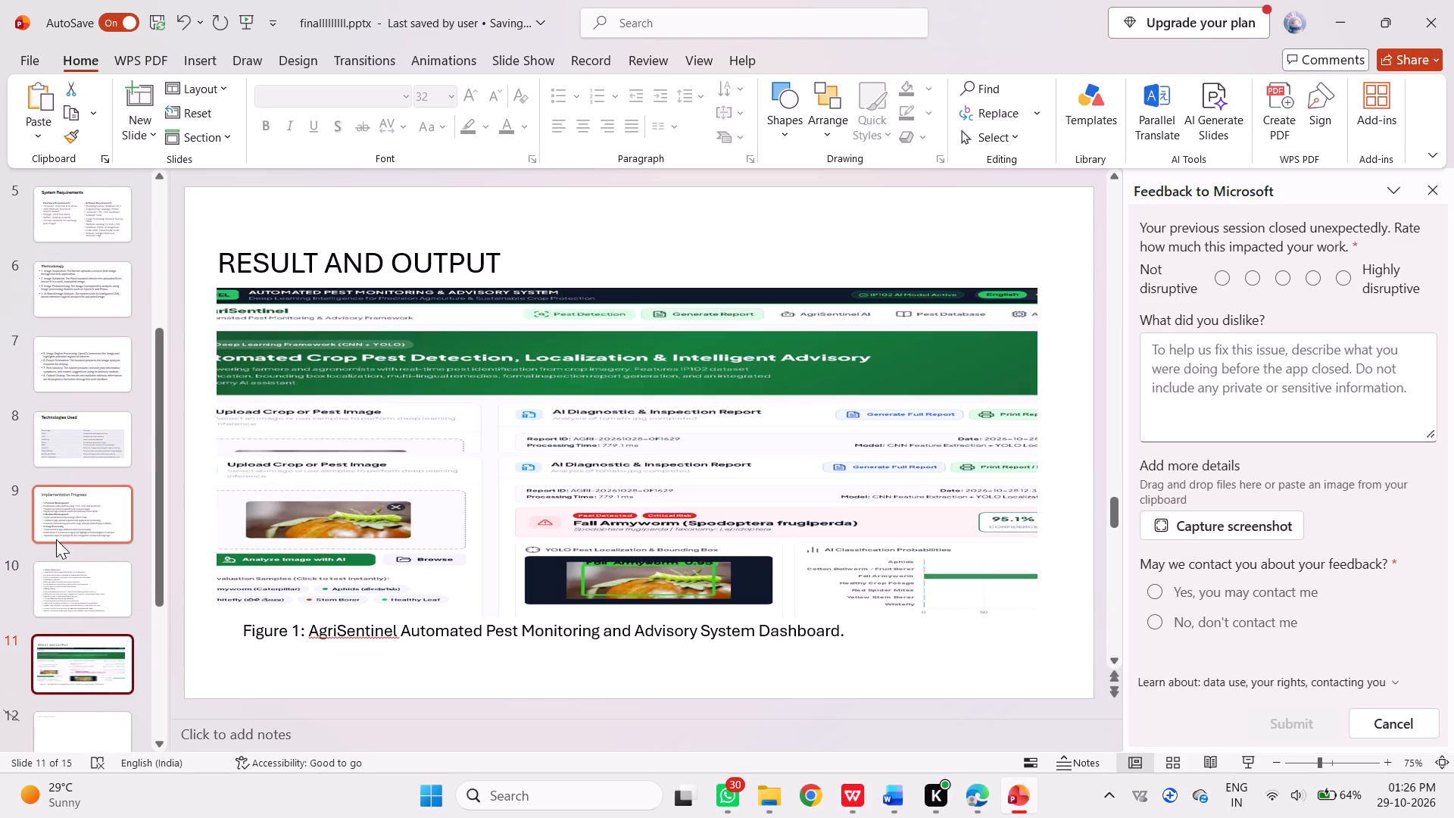
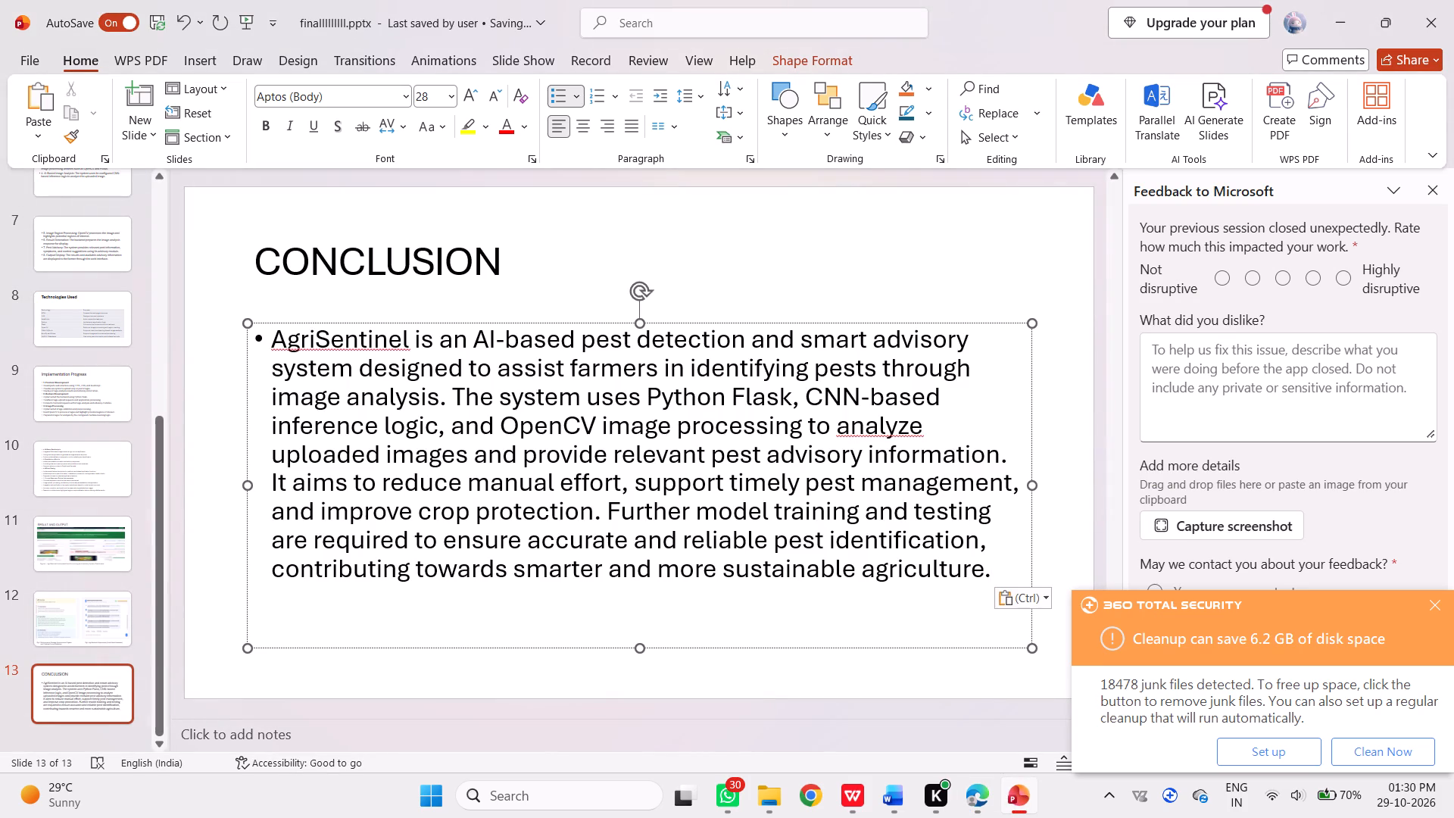
Add a new slide after the CONCLUSION slide and enter "THANK YOU" in its content box.
click(129, 98)
click(433, 409)
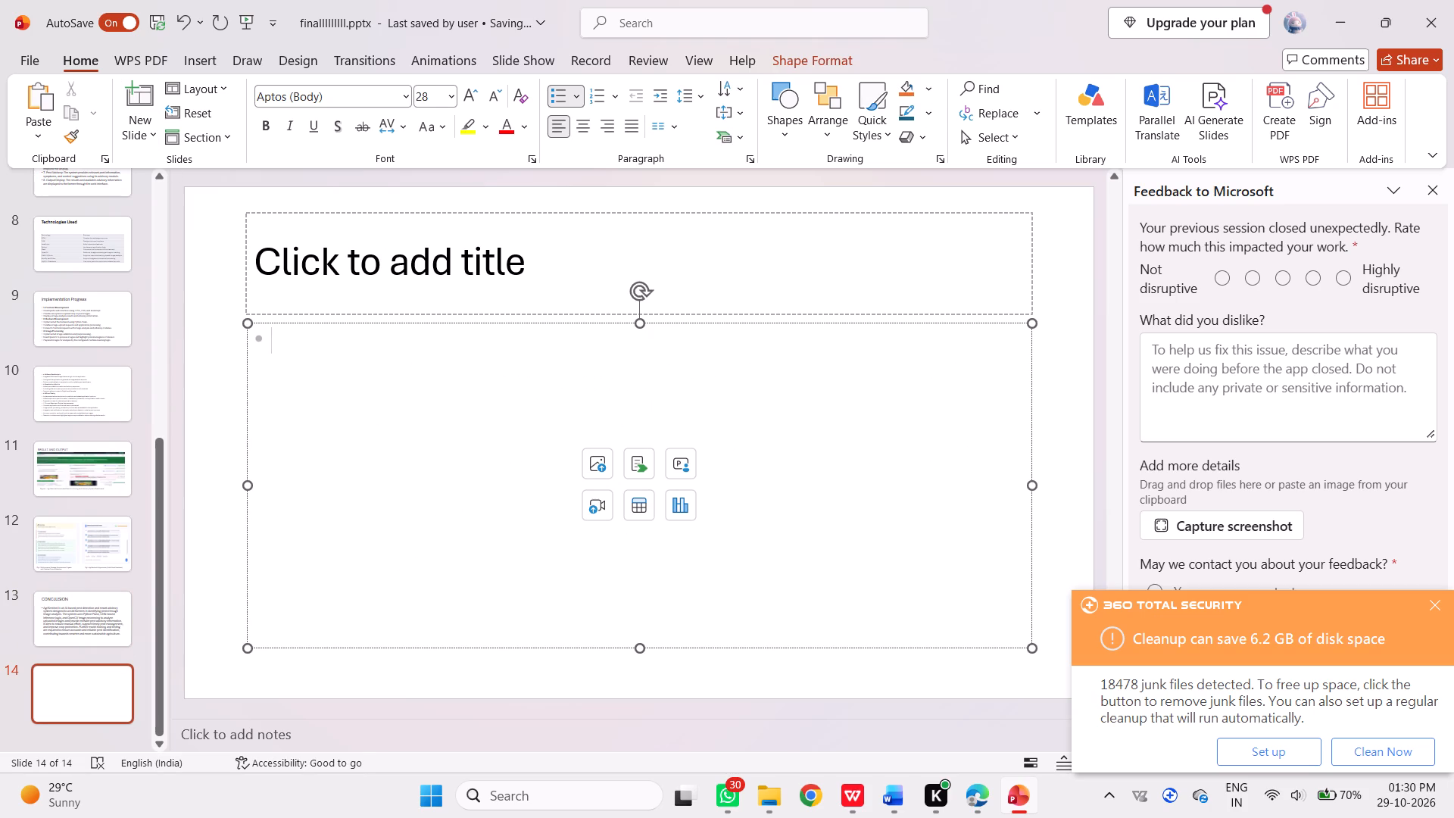
text(THANK)
key(space)
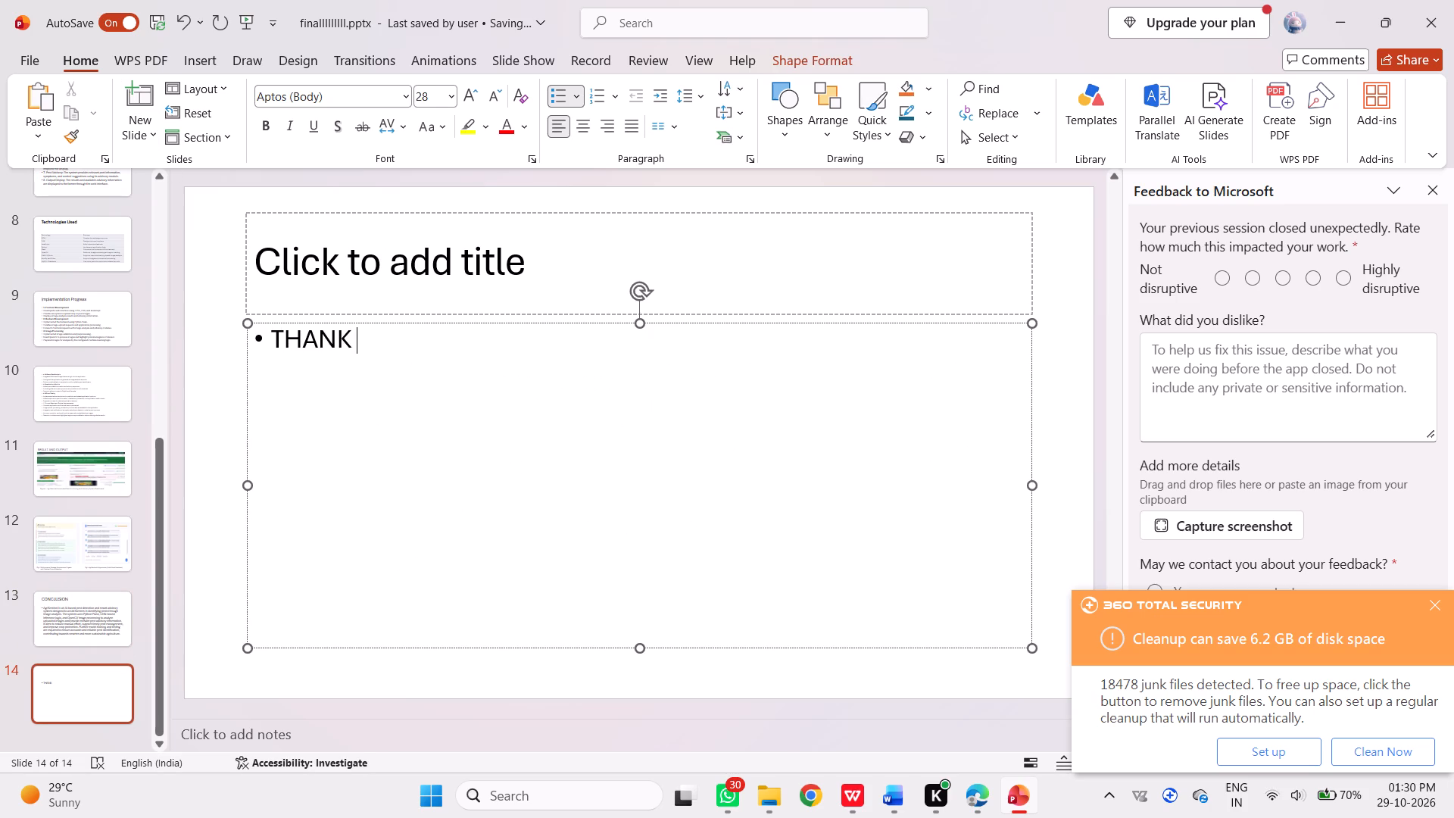
text(YOU)
Open slide 2, the Introduction slide.
scroll(56, 270, up, 3)
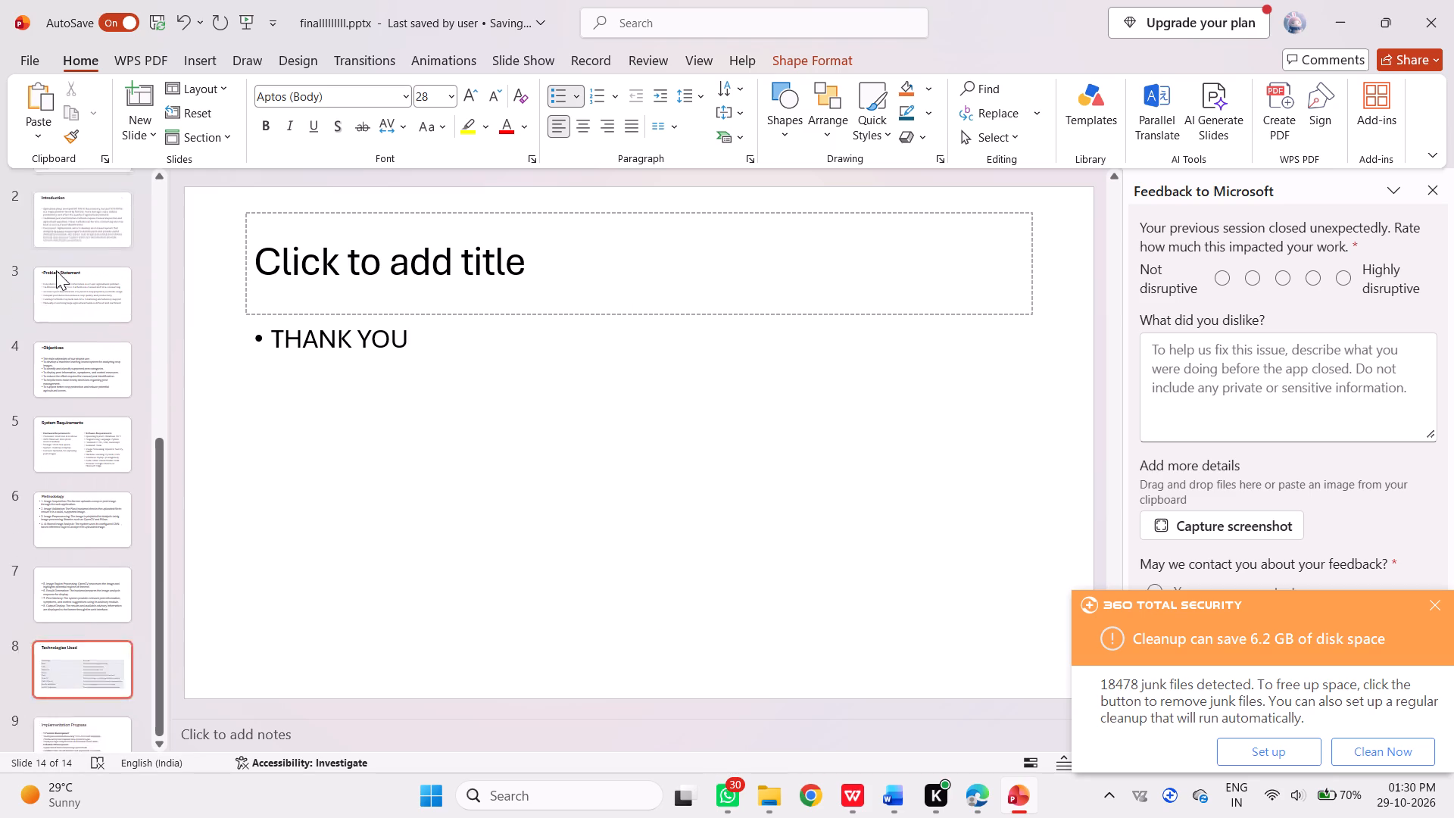
scroll(56, 270, up, 9)
click(56, 270)
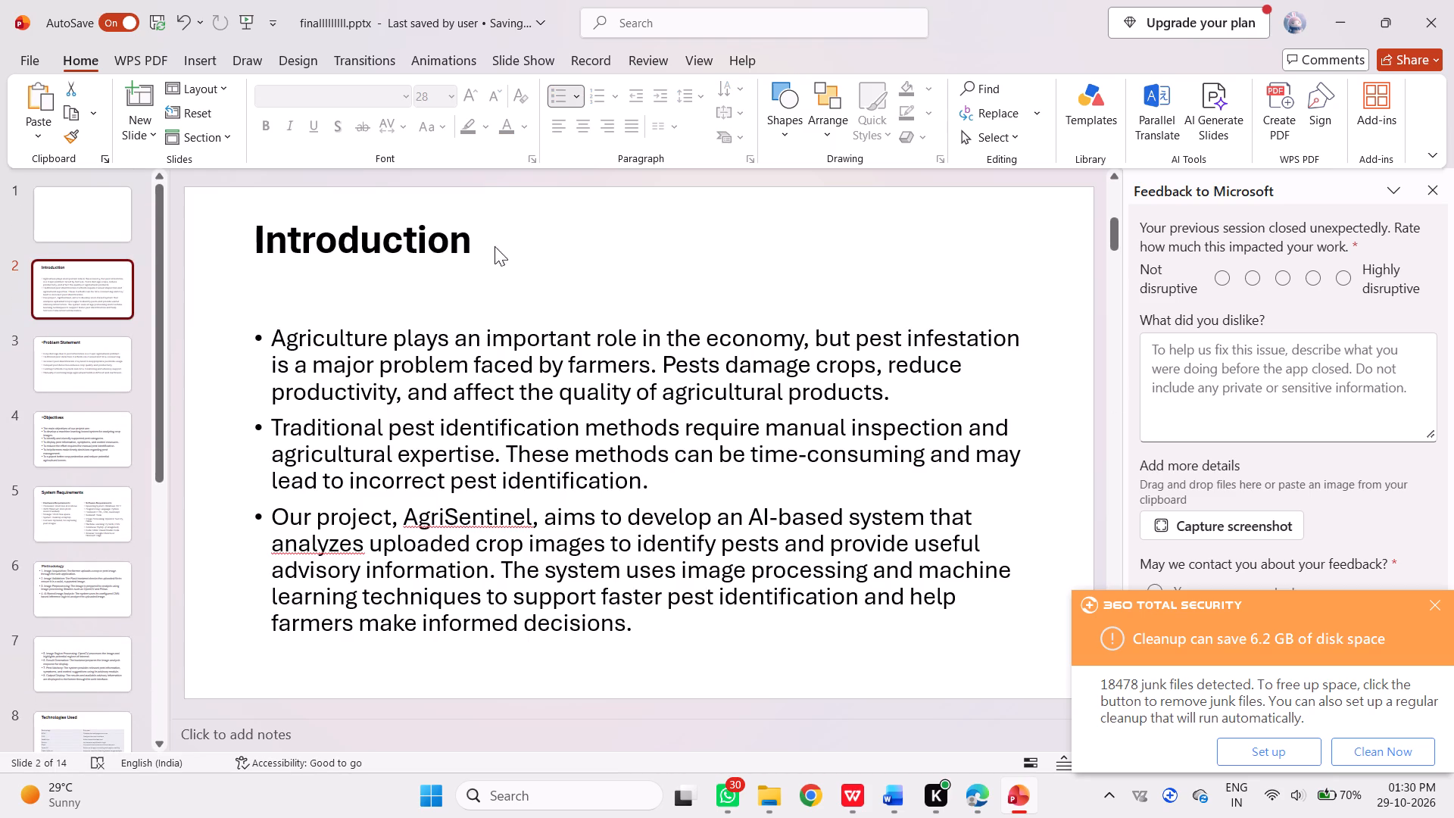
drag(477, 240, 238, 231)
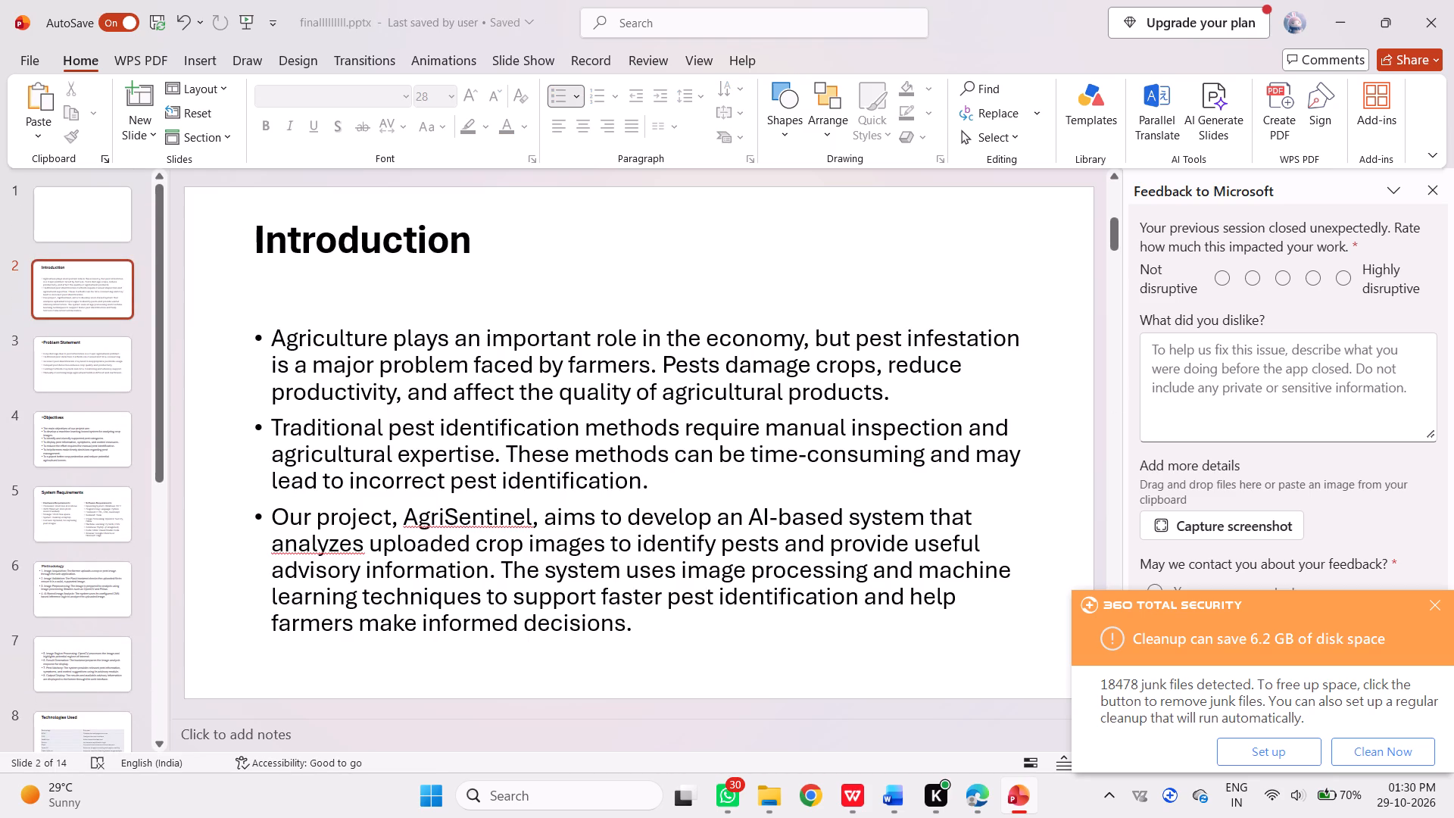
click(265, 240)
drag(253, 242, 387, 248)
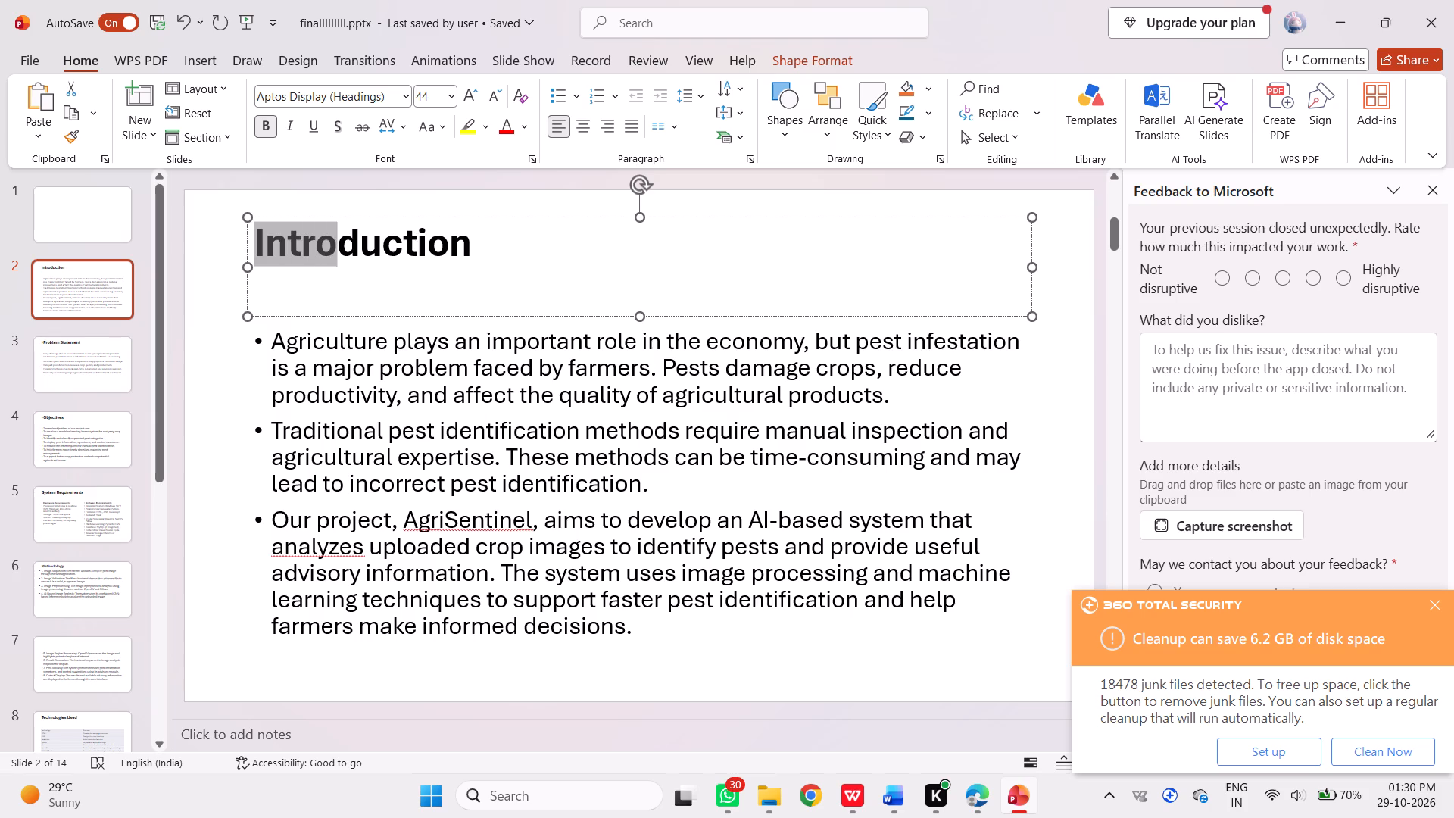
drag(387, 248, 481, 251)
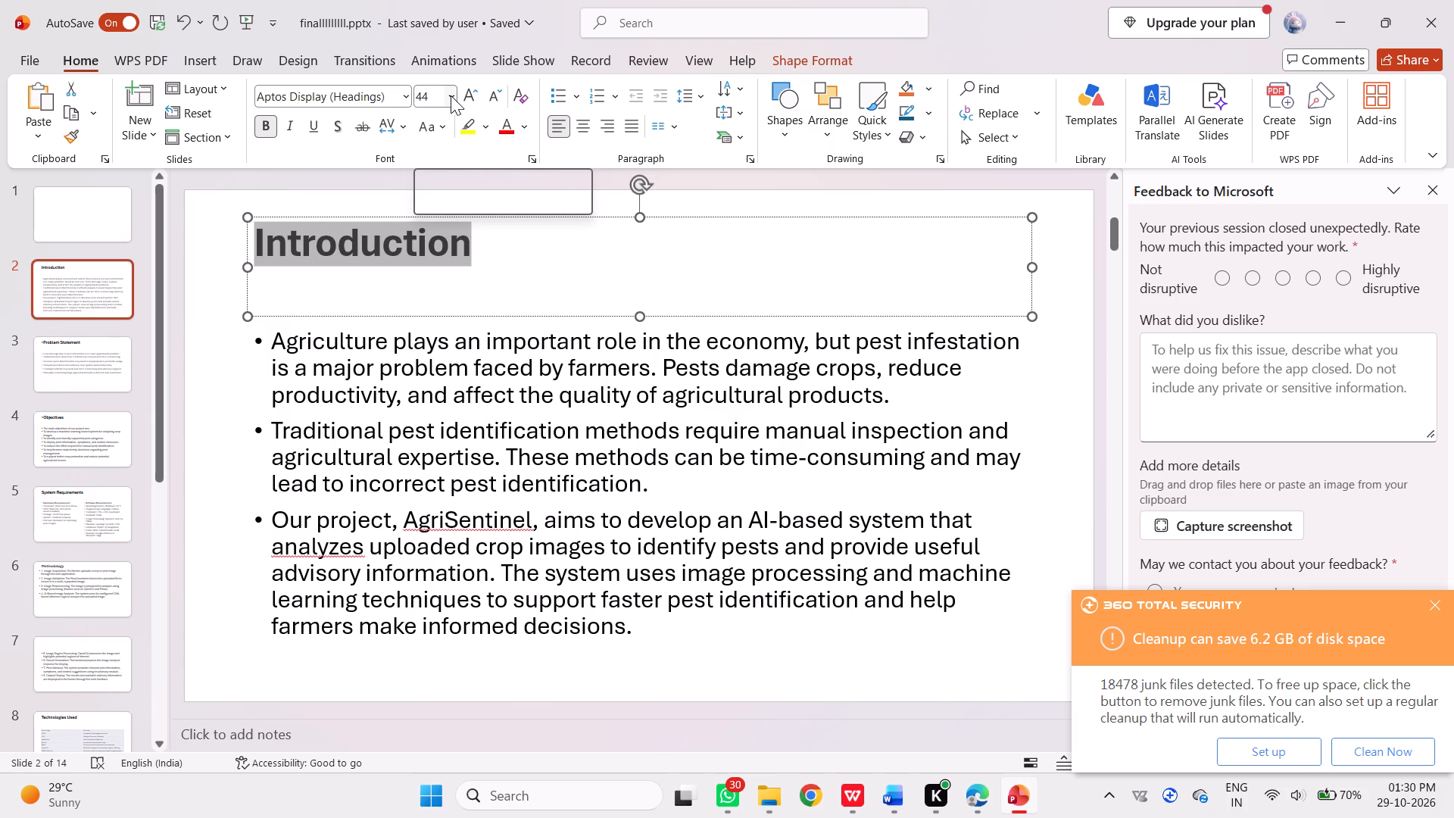
Change the font of all three body bullets on the Introduction slide to Times New Roman.
drag(635, 626, 352, 451)
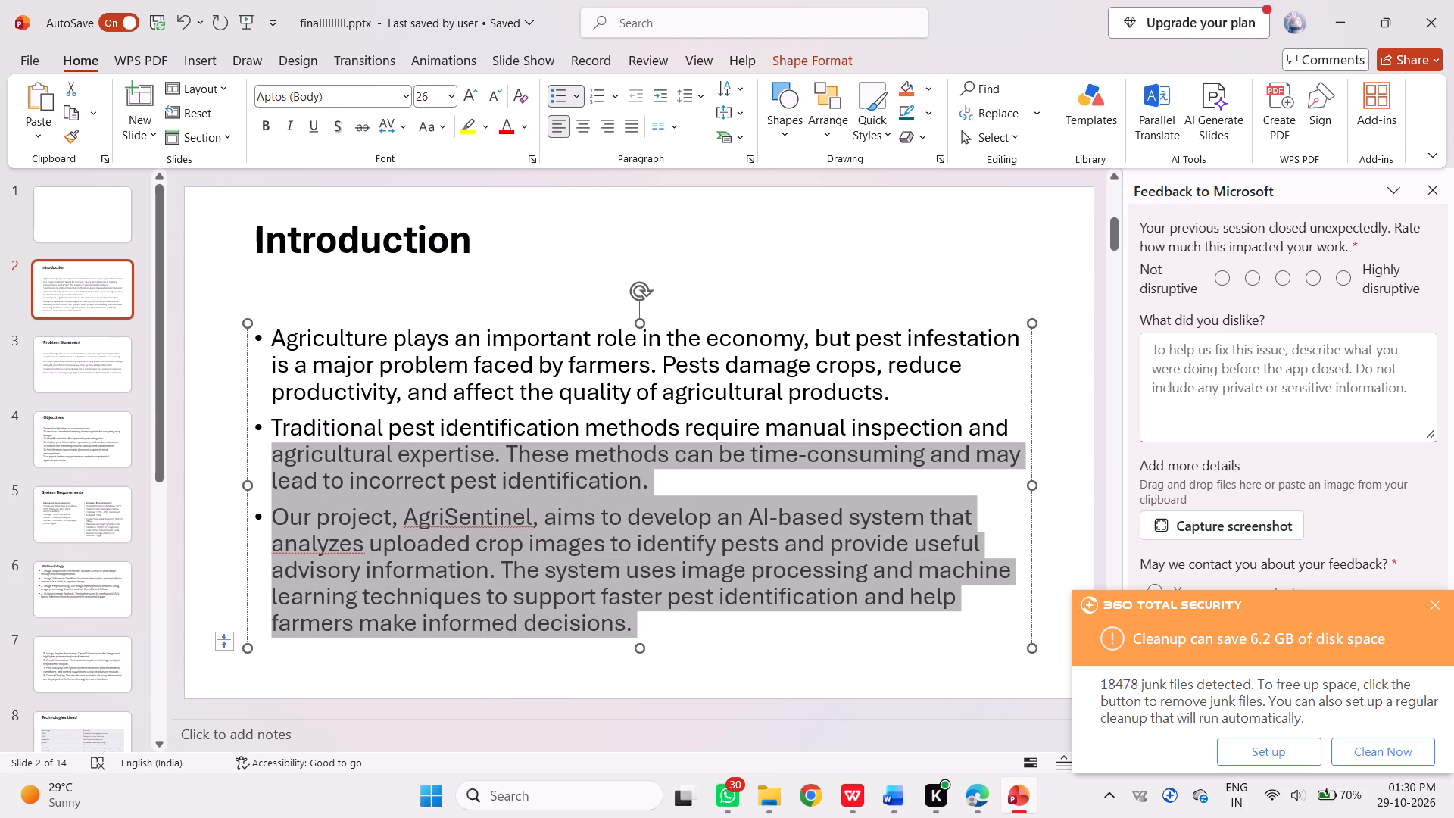
drag(352, 451, 277, 294)
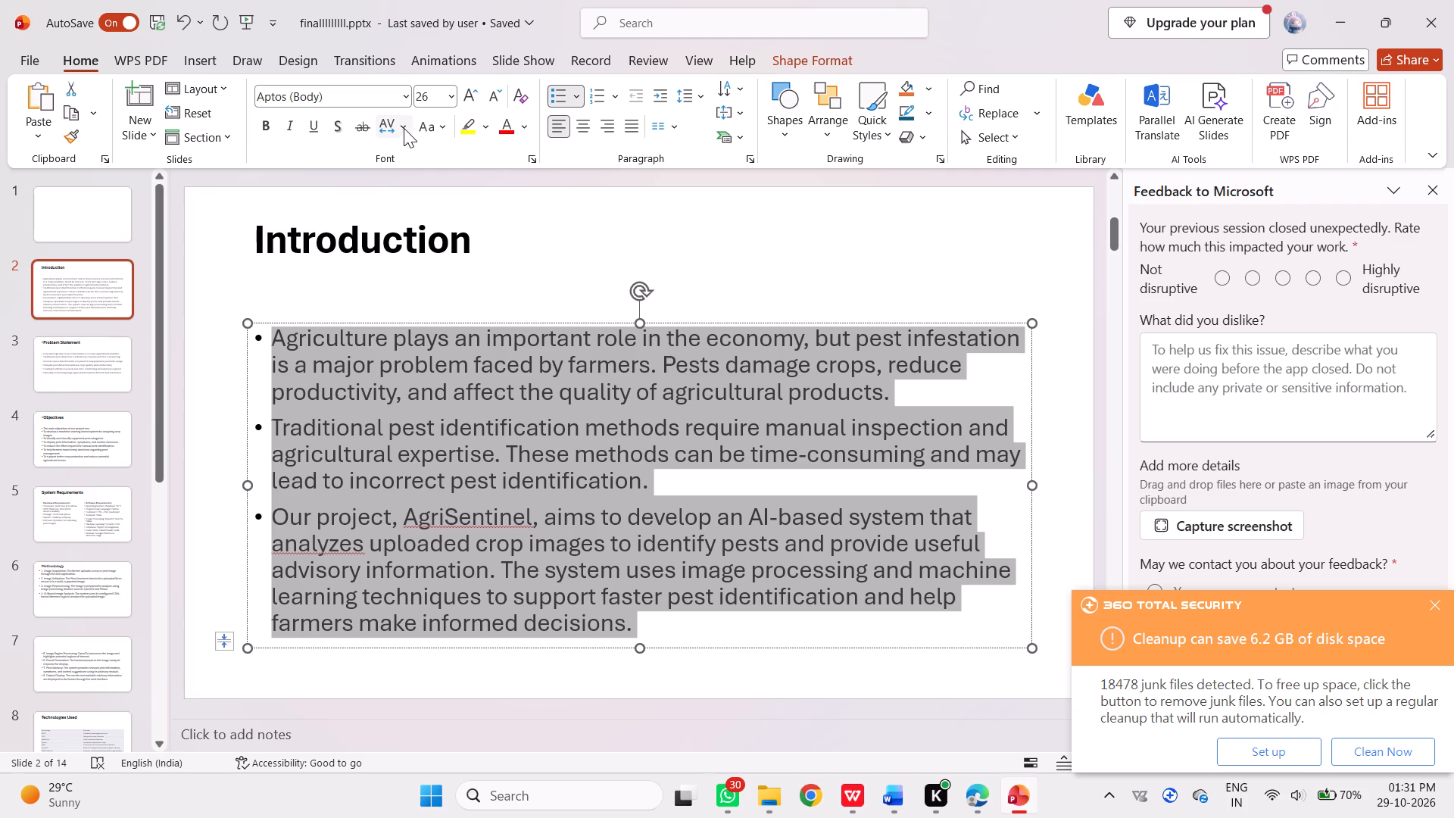
click(408, 95)
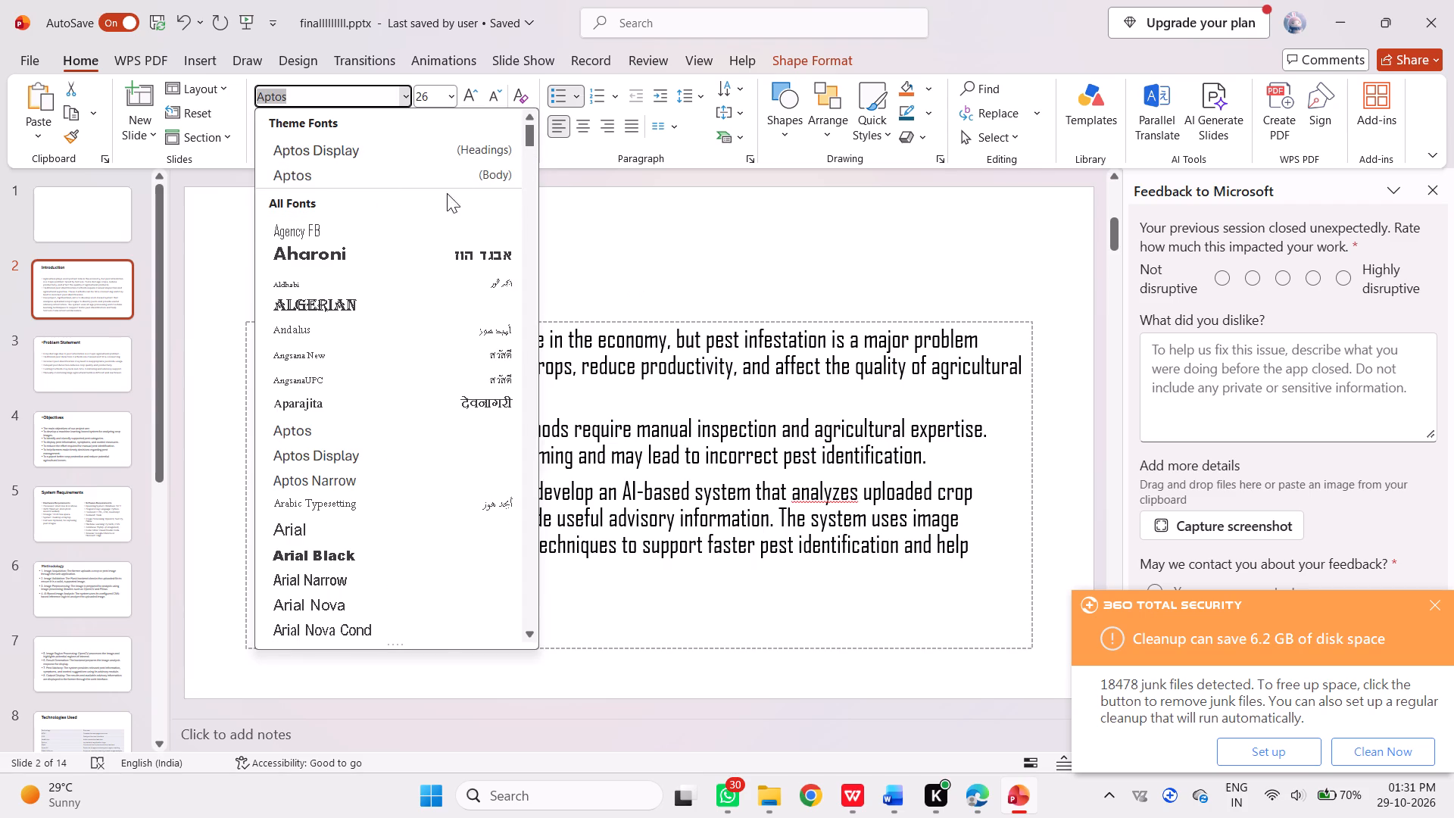
scroll(394, 397, down, 4)
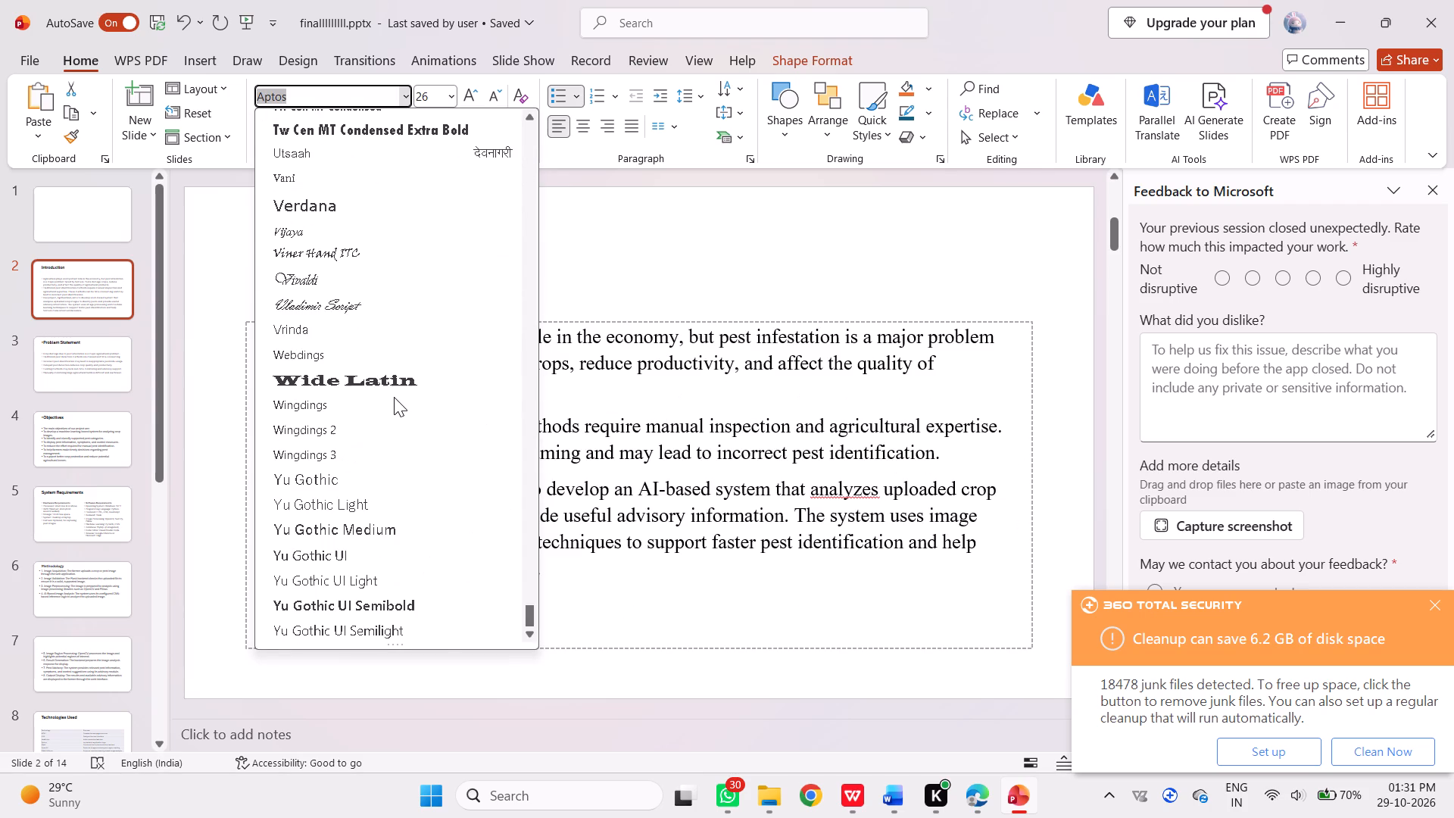
scroll(394, 397, down, 19)
scroll(394, 397, down, 11)
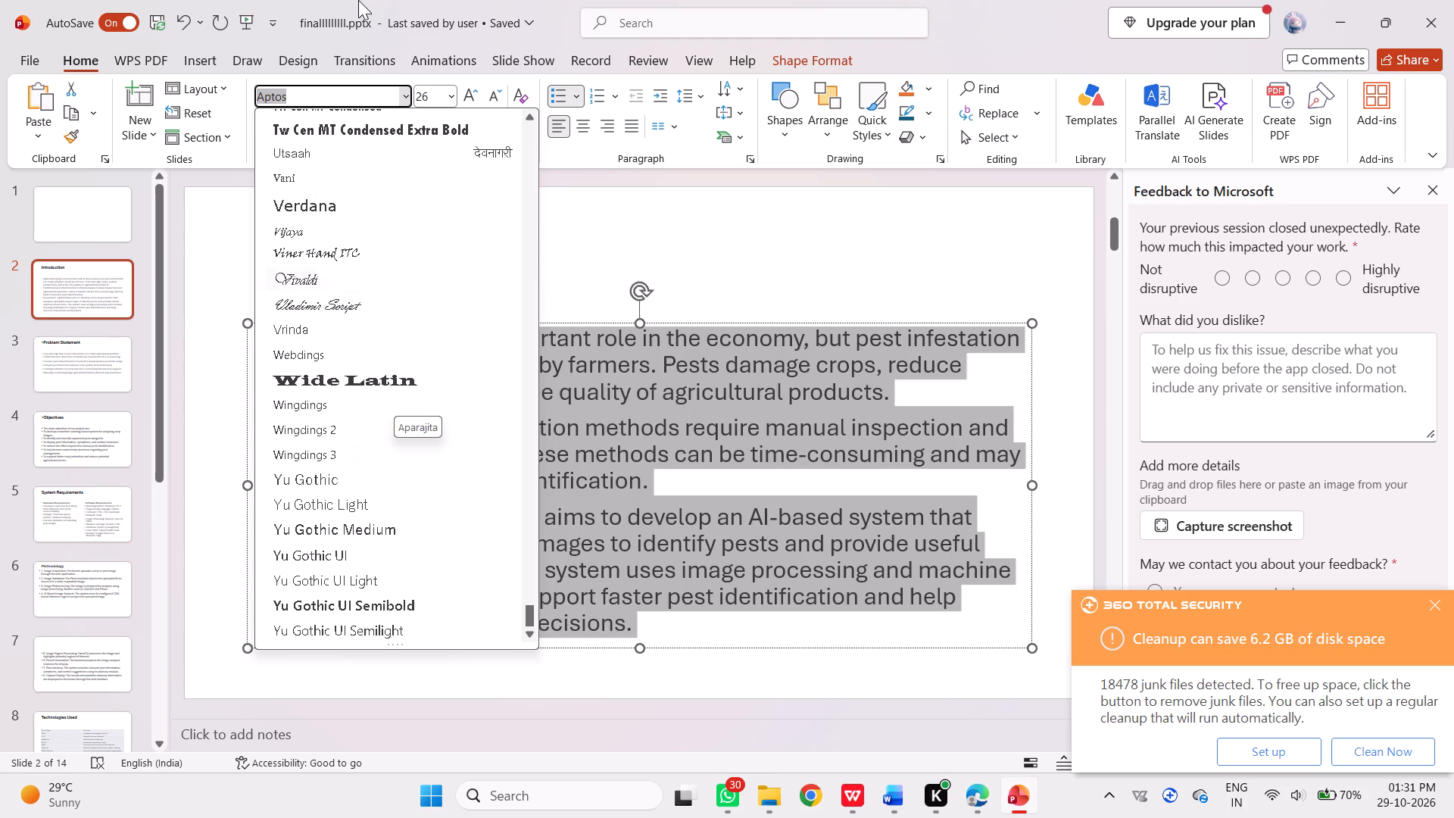
click(345, 87)
click(345, 87)
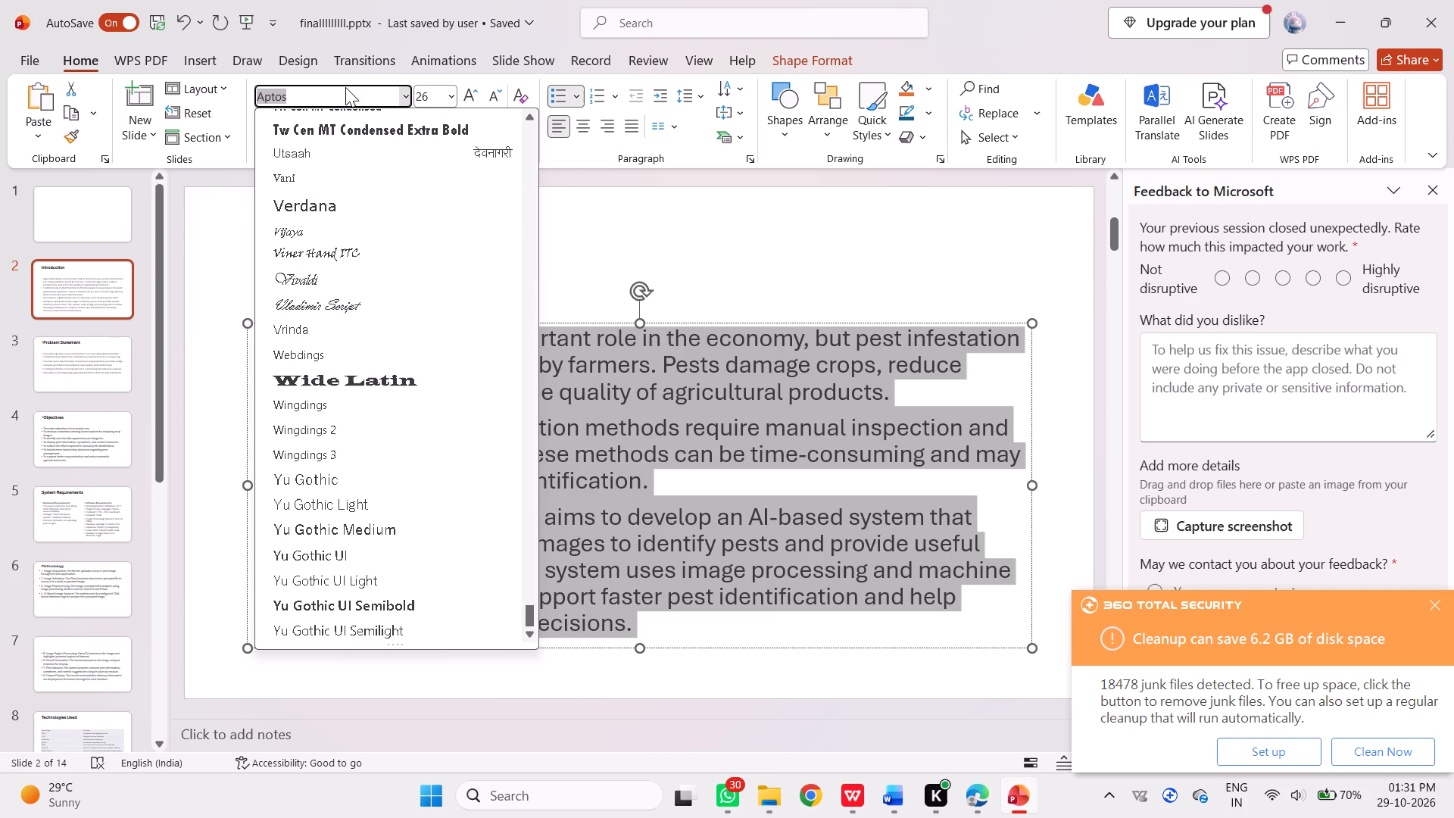
key(BackSpace)
text(tim)
click(329, 161)
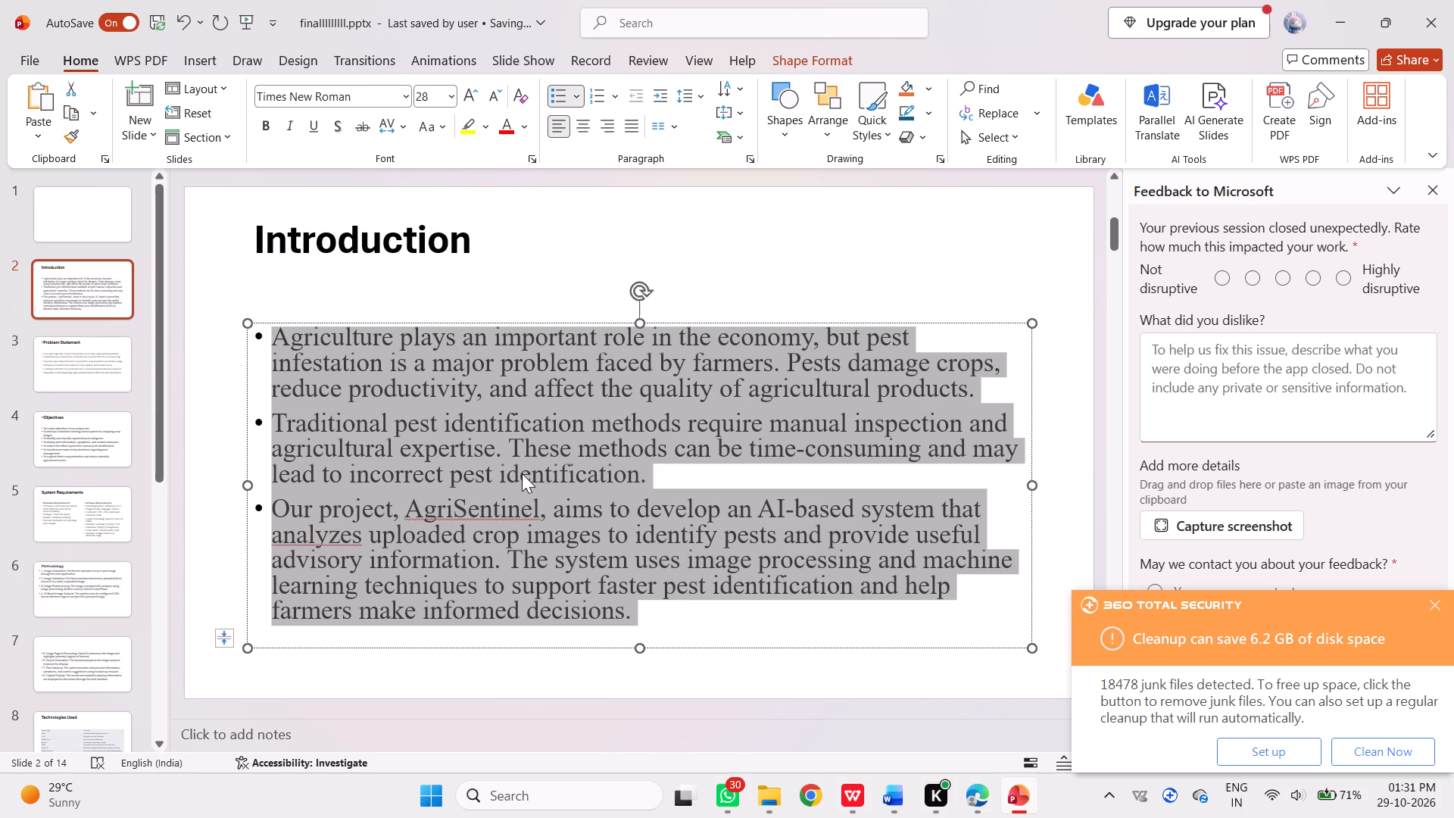
Change the font of the six body bullets and the title on the Problem Statement slide to Times New Roman.
click(87, 340)
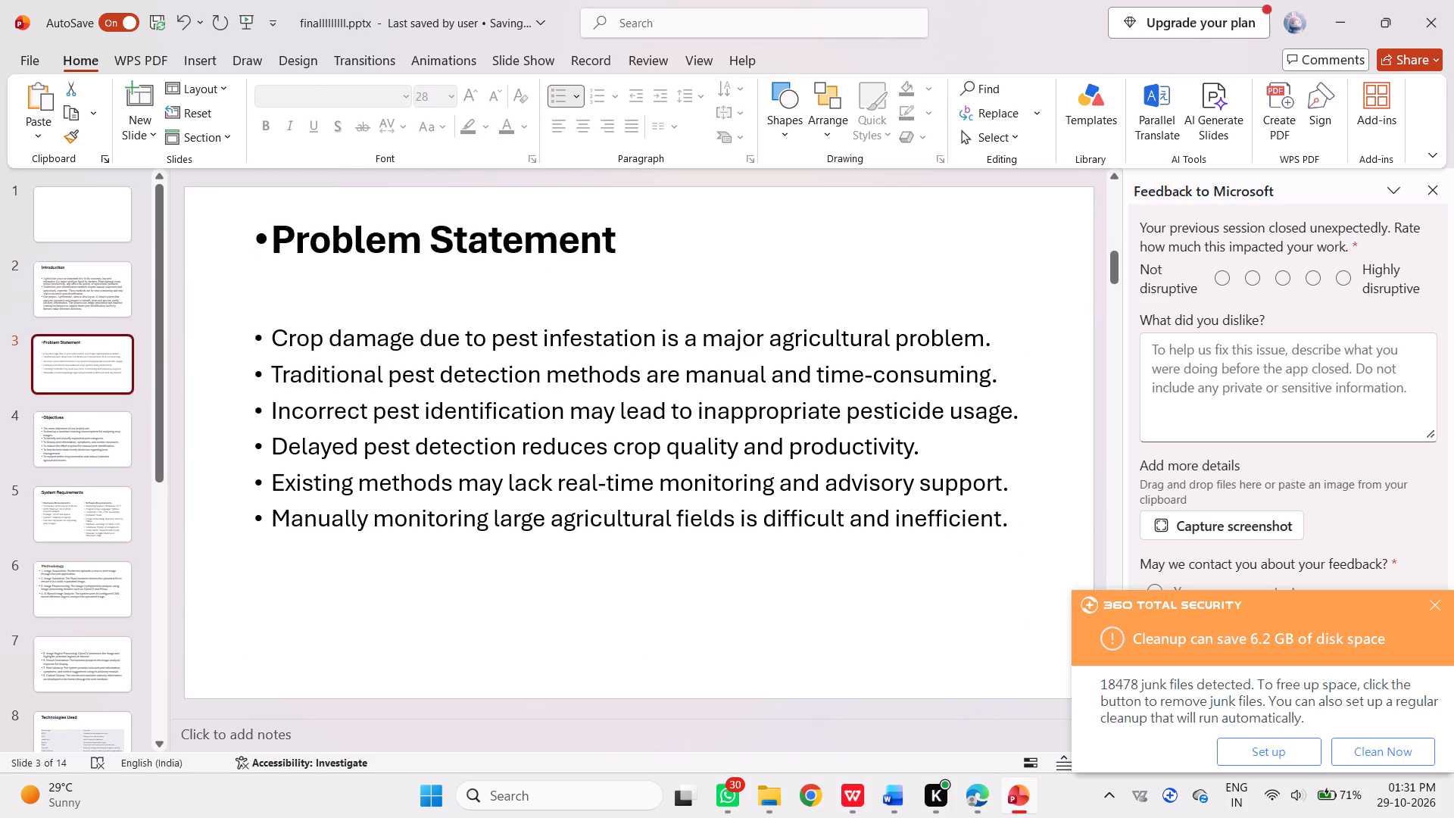
drag(1016, 519, 289, 339)
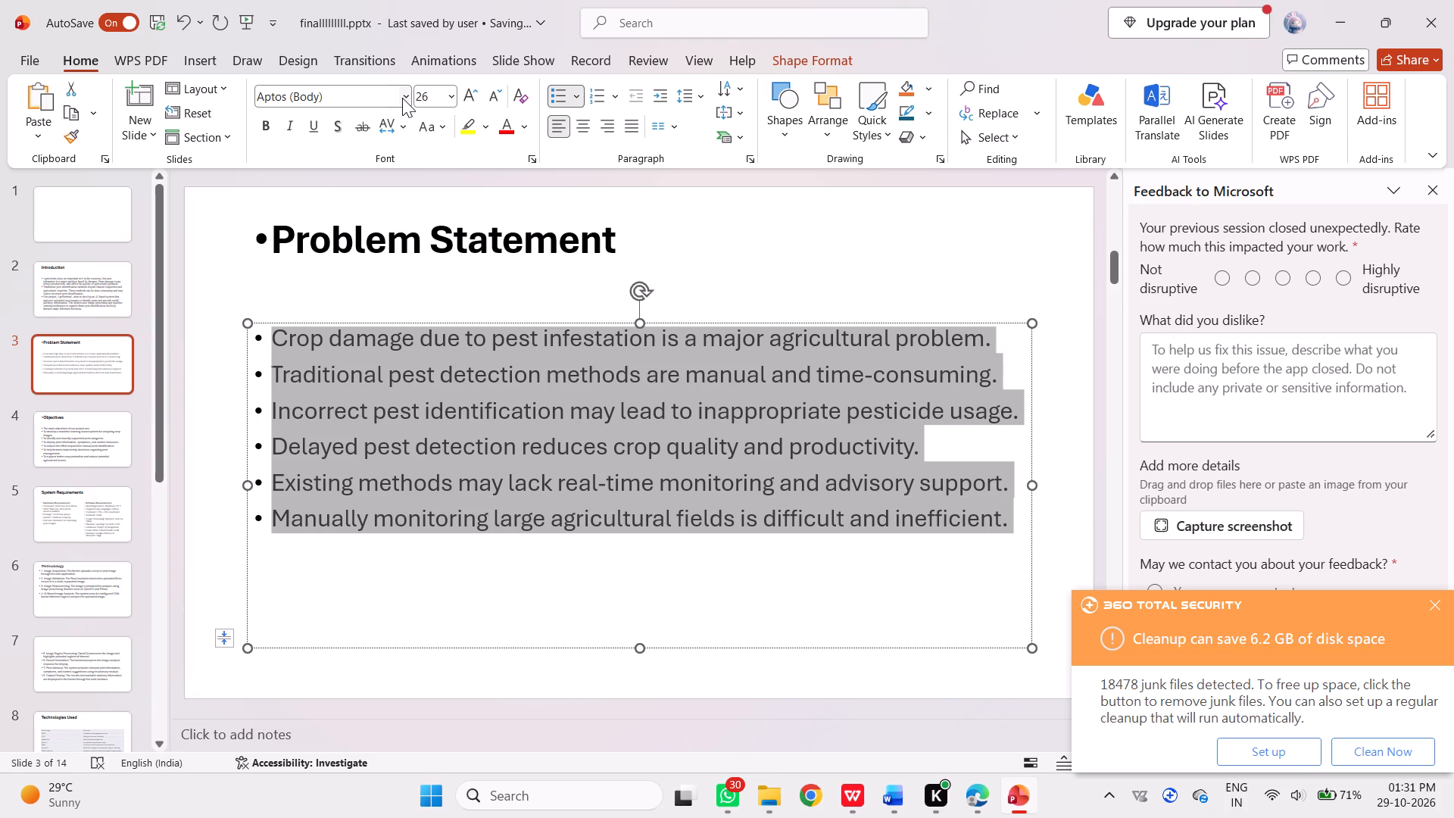
click(403, 98)
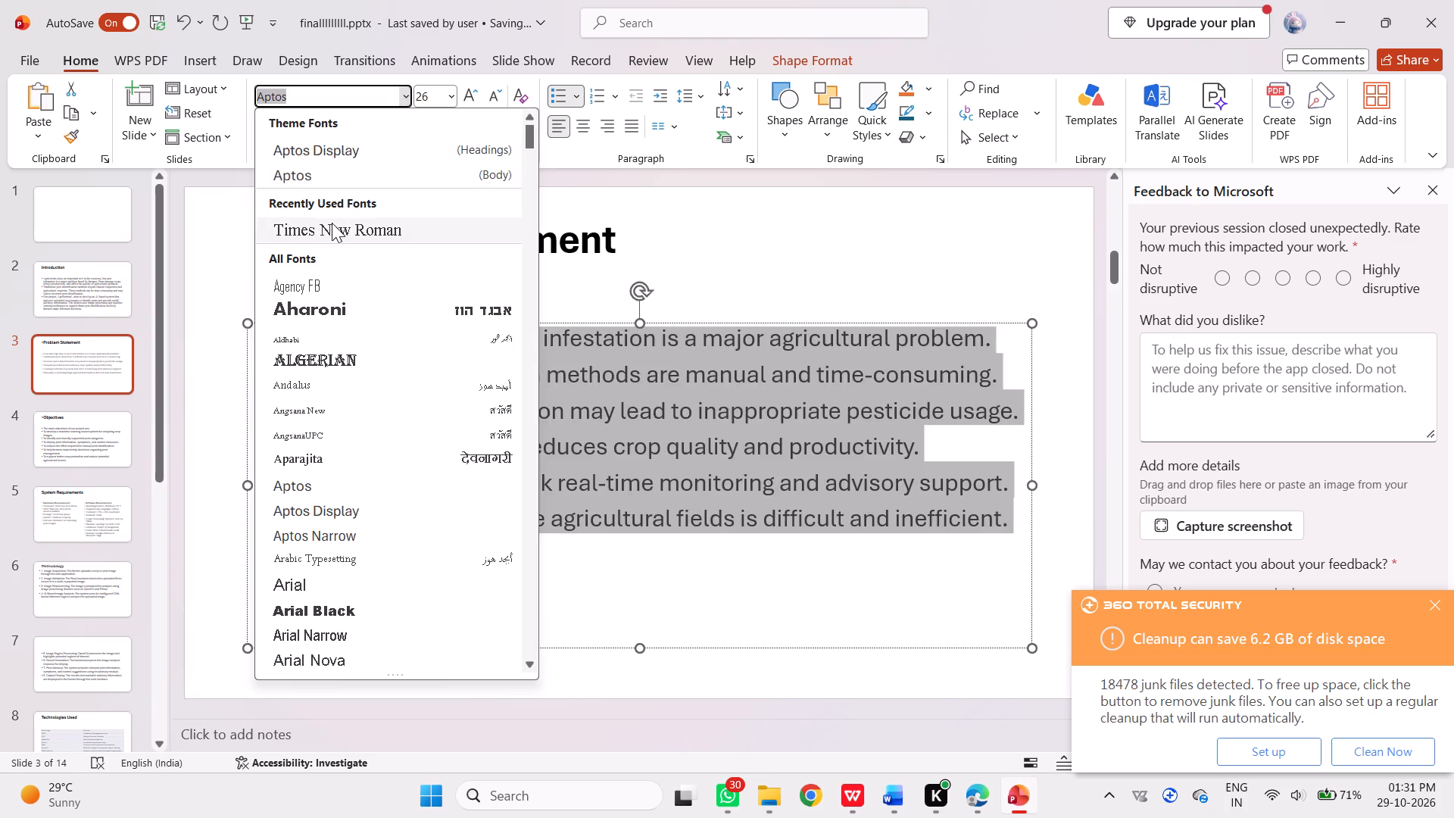
click(332, 223)
drag(624, 241, 303, 224)
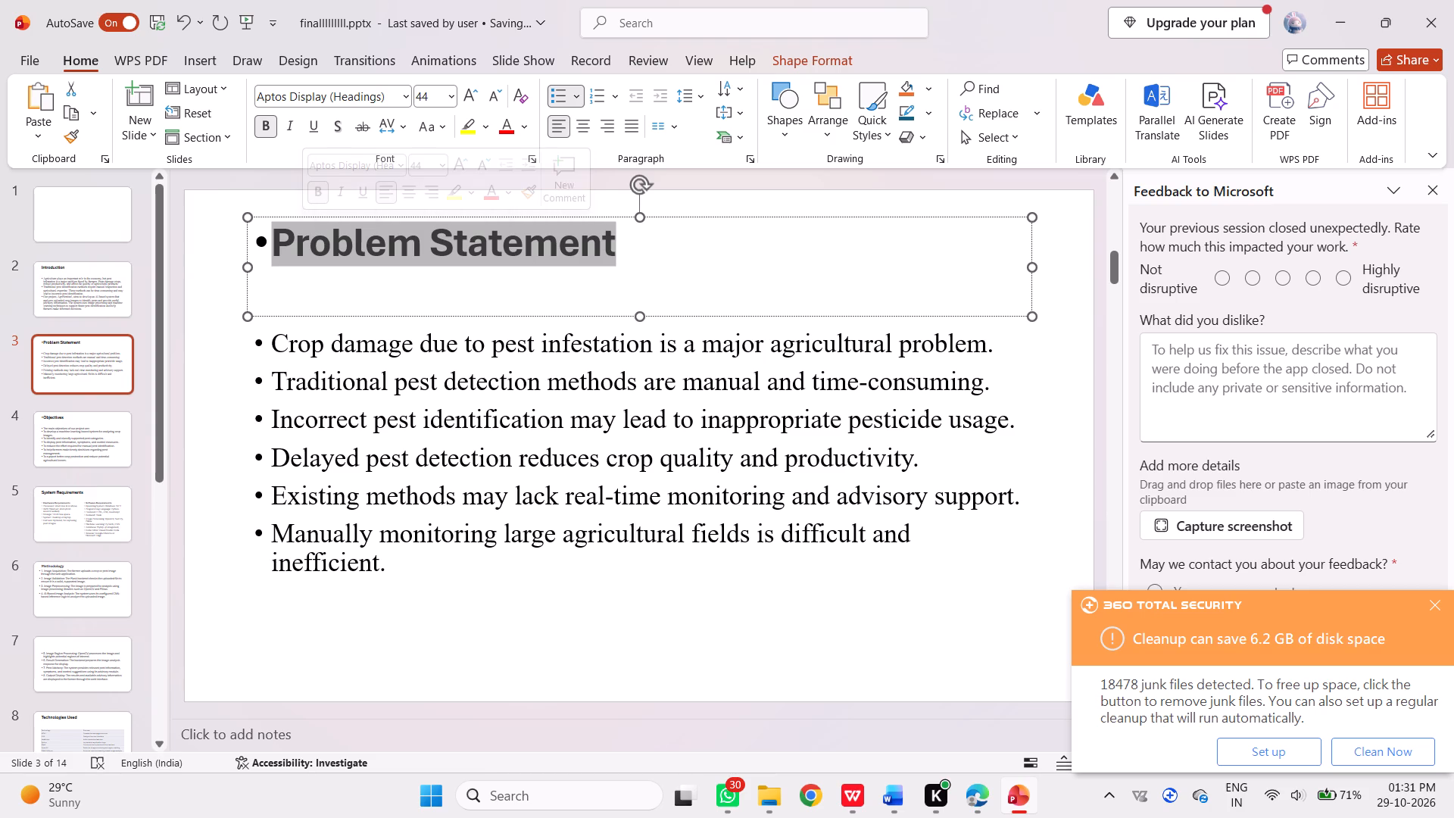
click(407, 94)
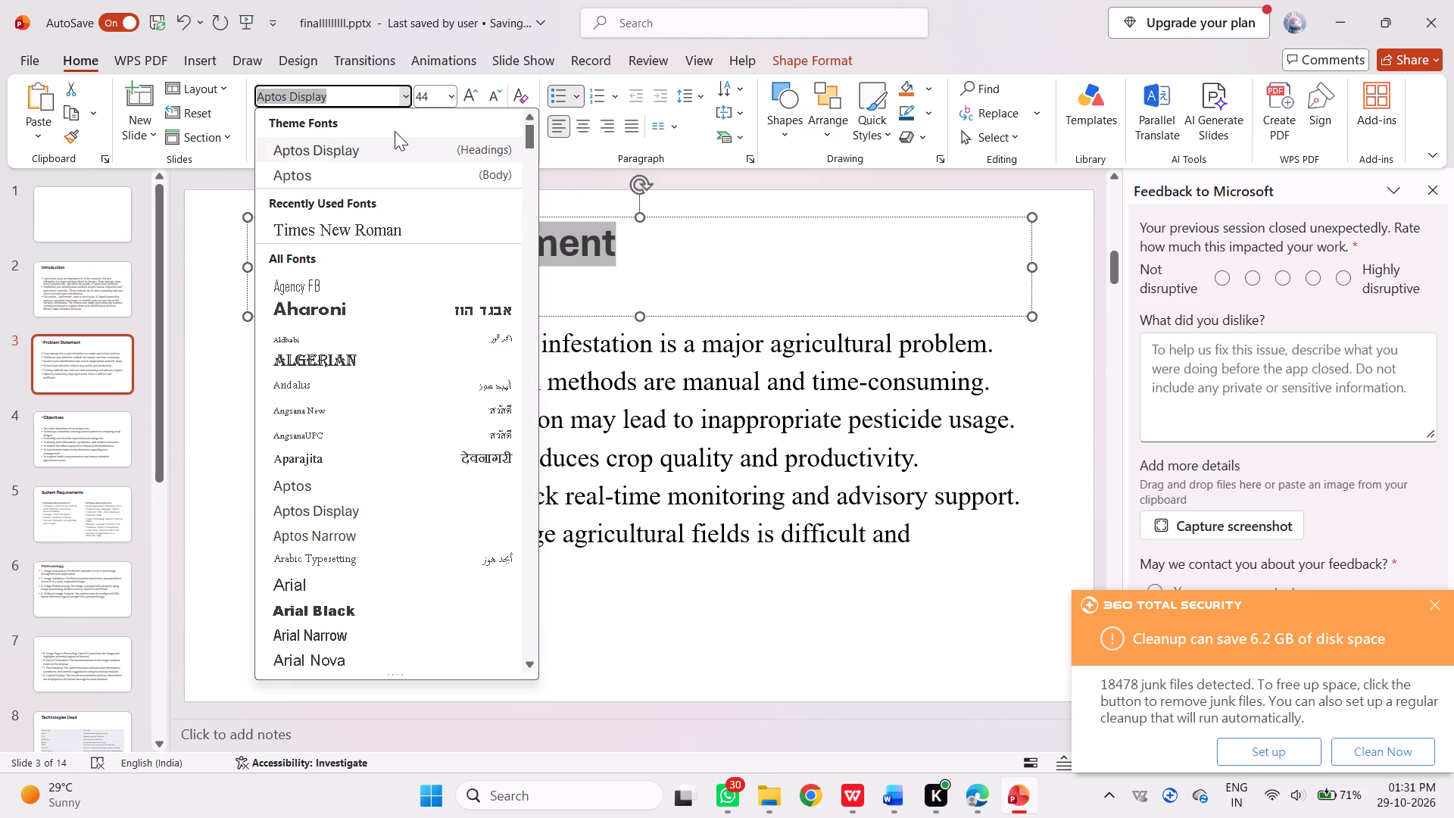
click(369, 233)
Return to slide 2 and change the font of its Introduction title to Times New Roman.
click(111, 283)
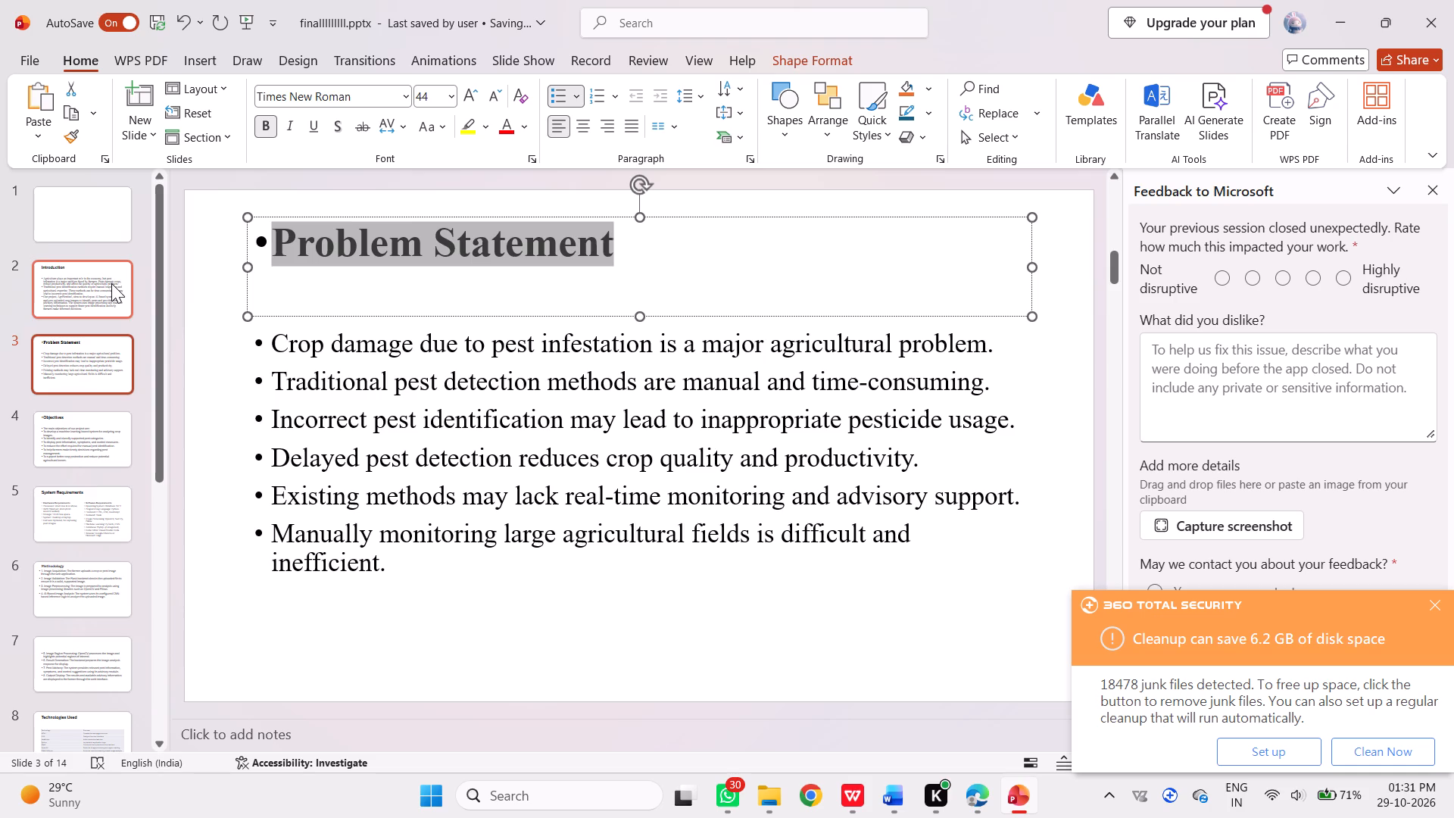
drag(476, 234, 460, 236)
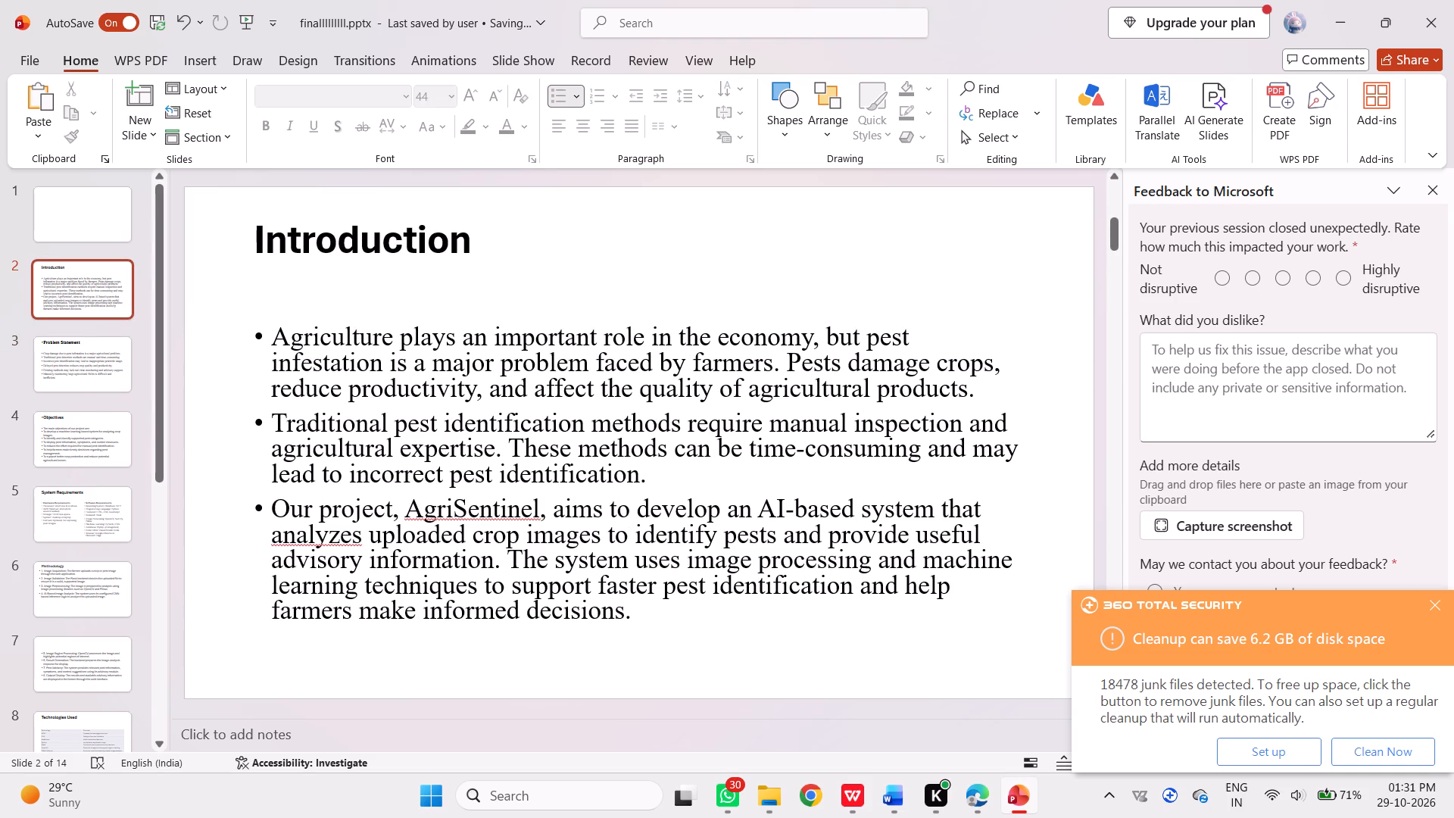
drag(470, 242, 242, 244)
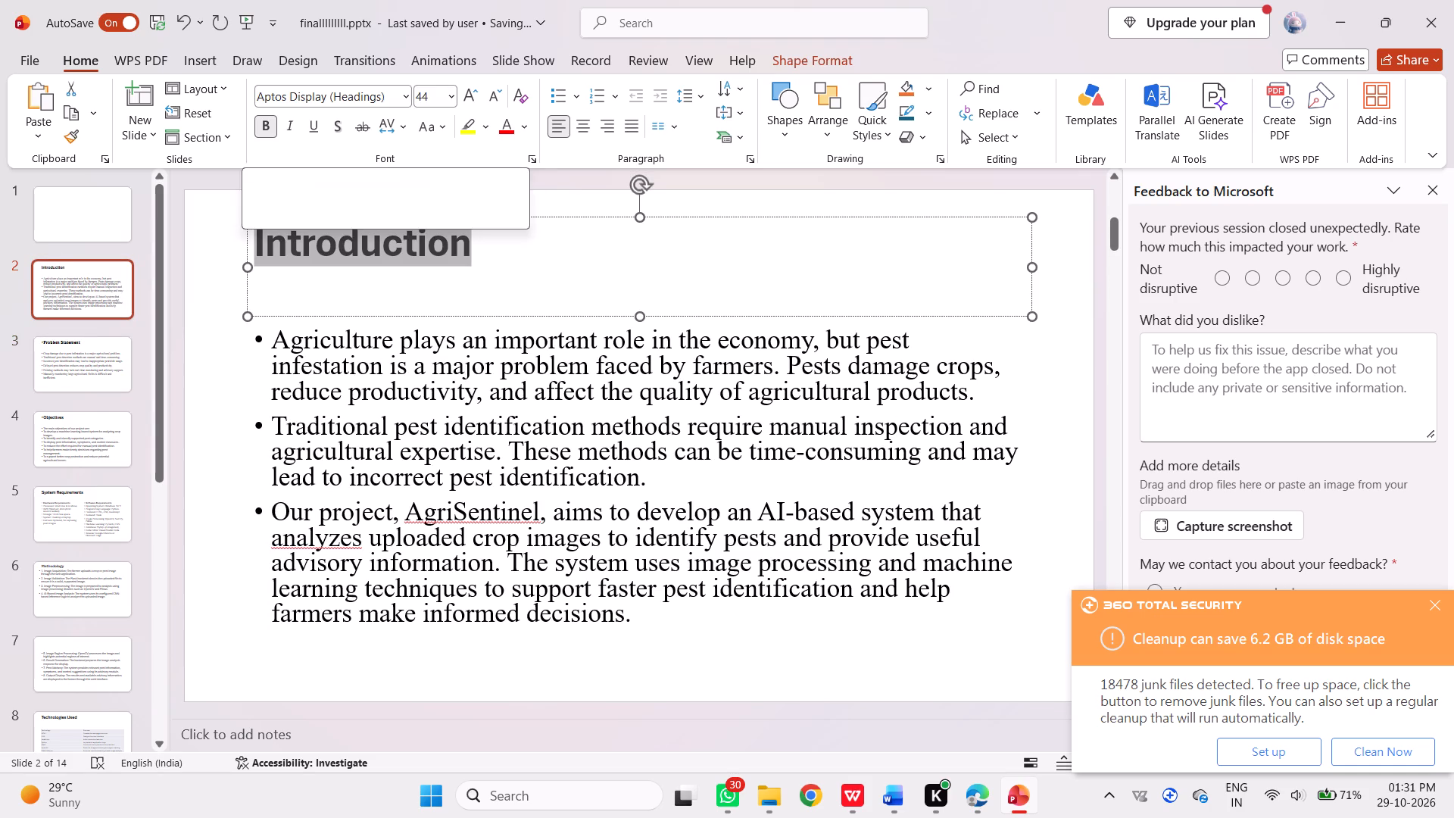
click(402, 92)
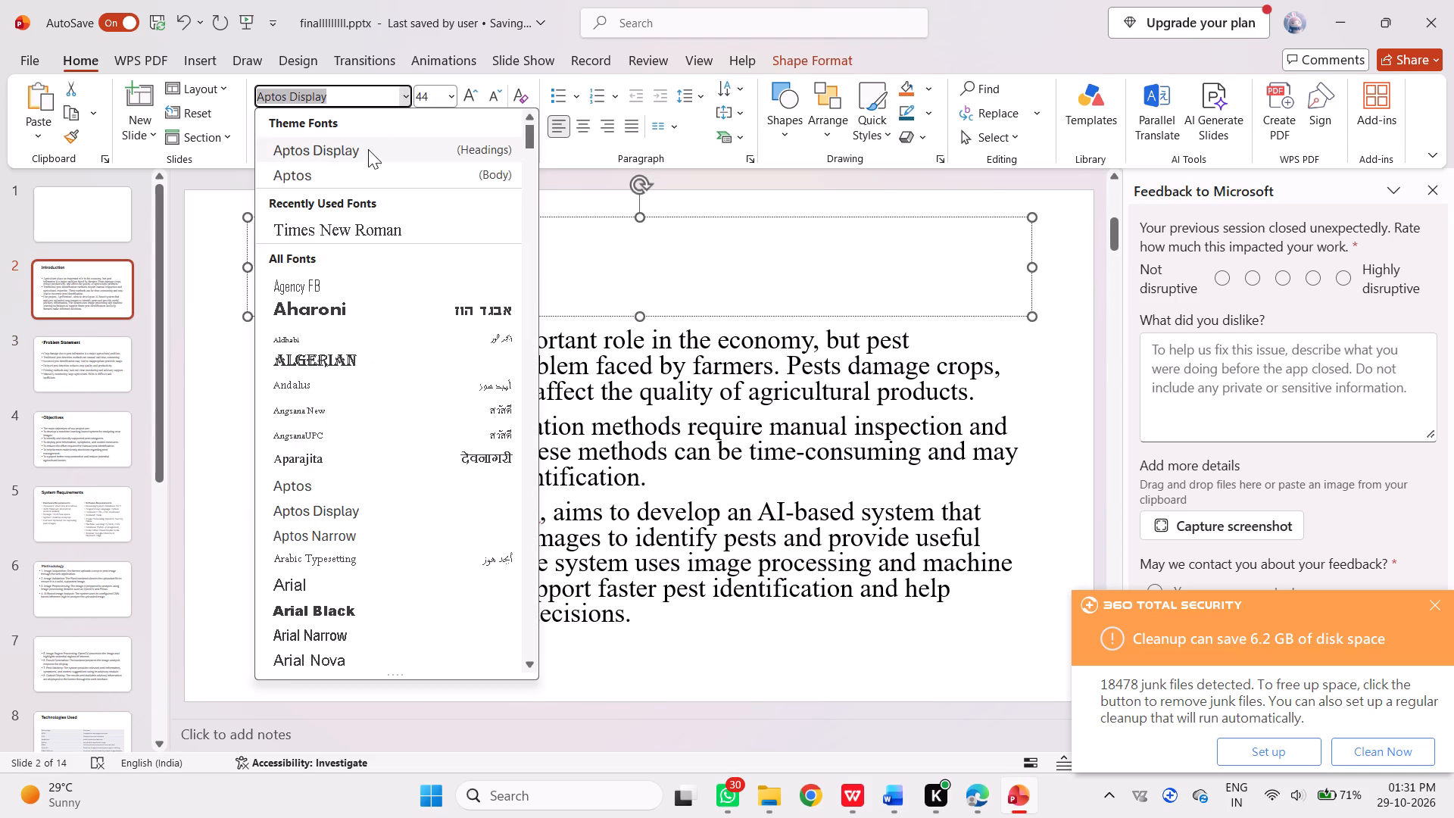
click(354, 227)
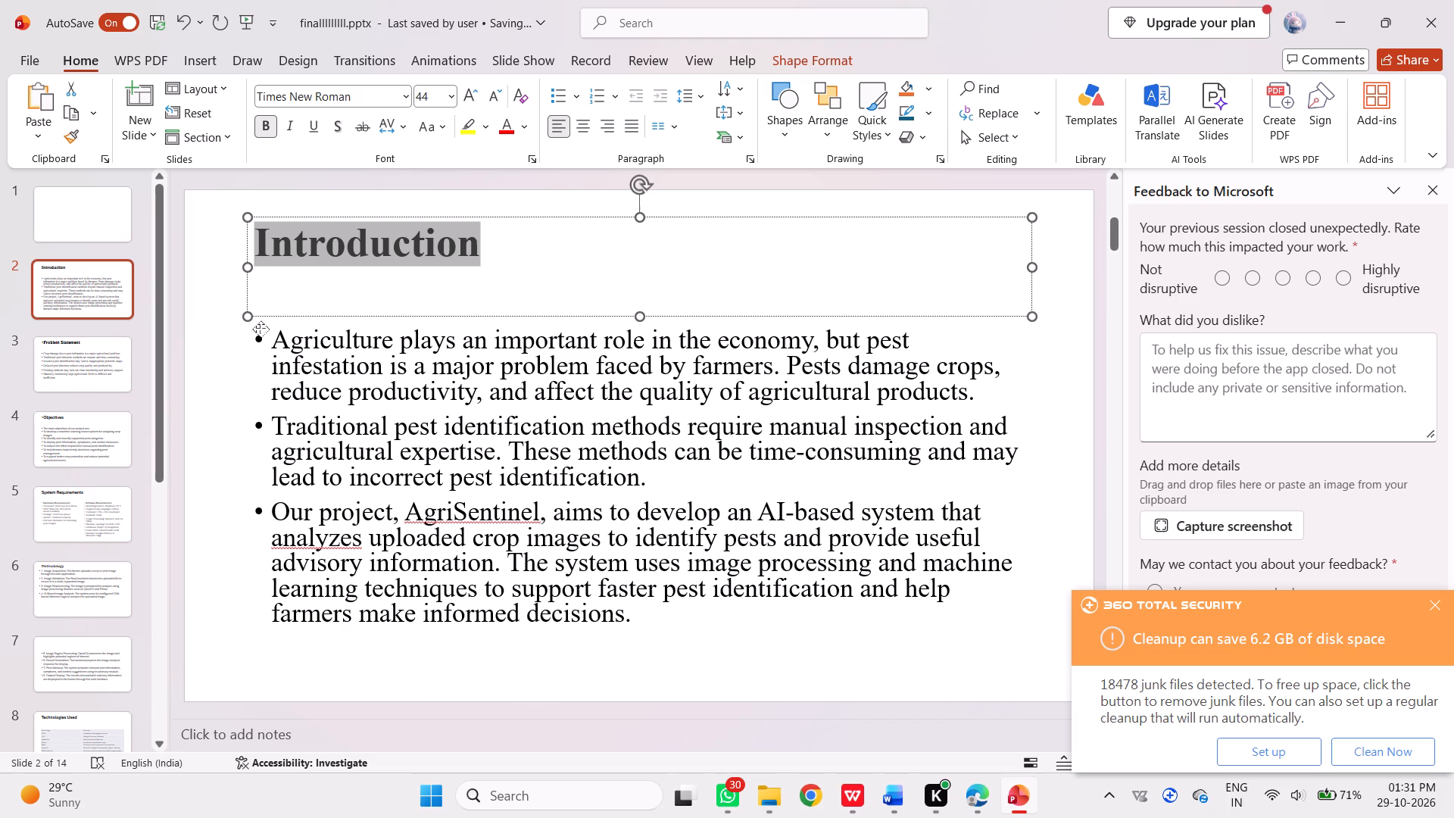
Remove the bullet in front of the Objectives title on slide 4.
click(105, 423)
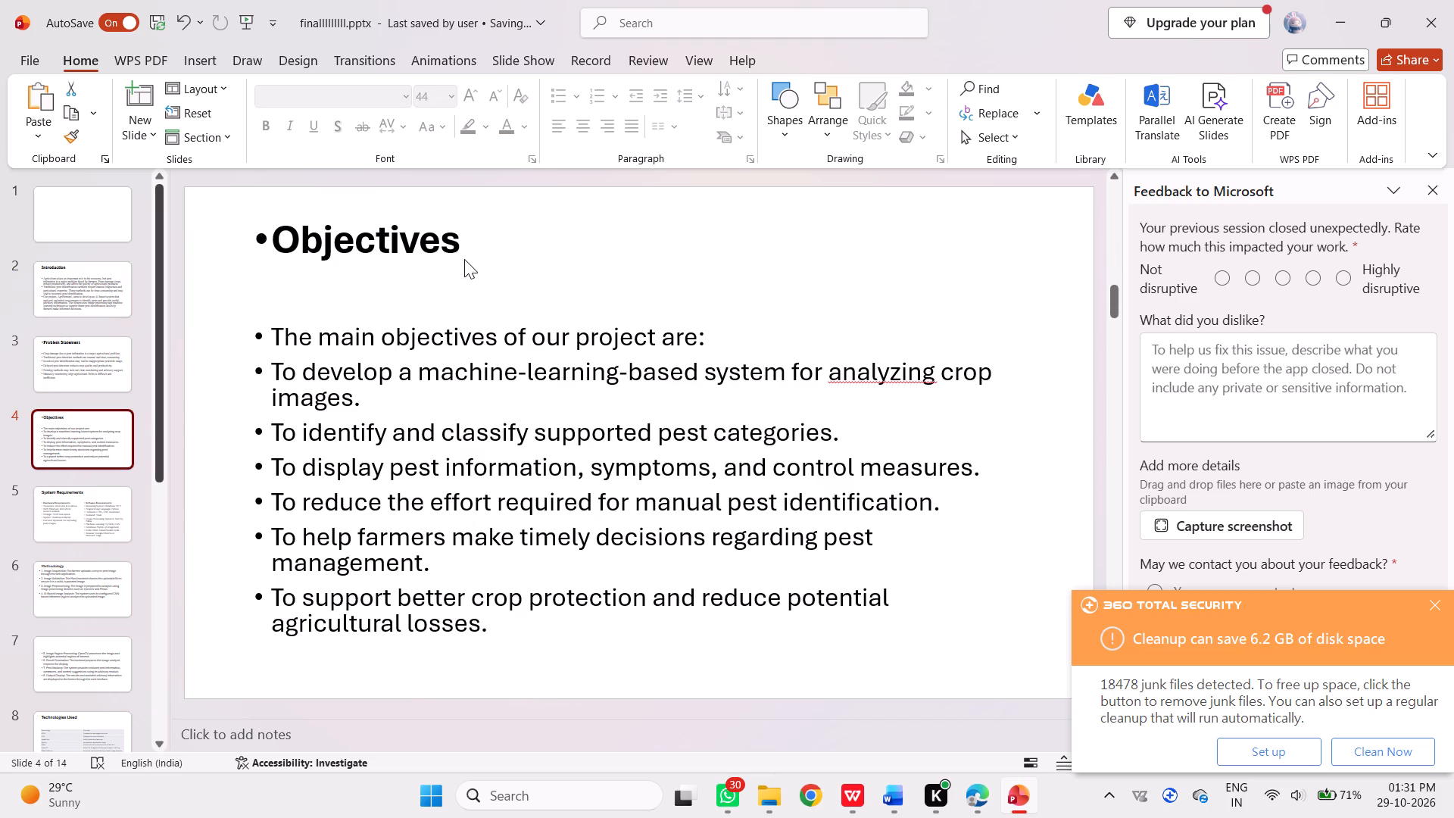
click(269, 243)
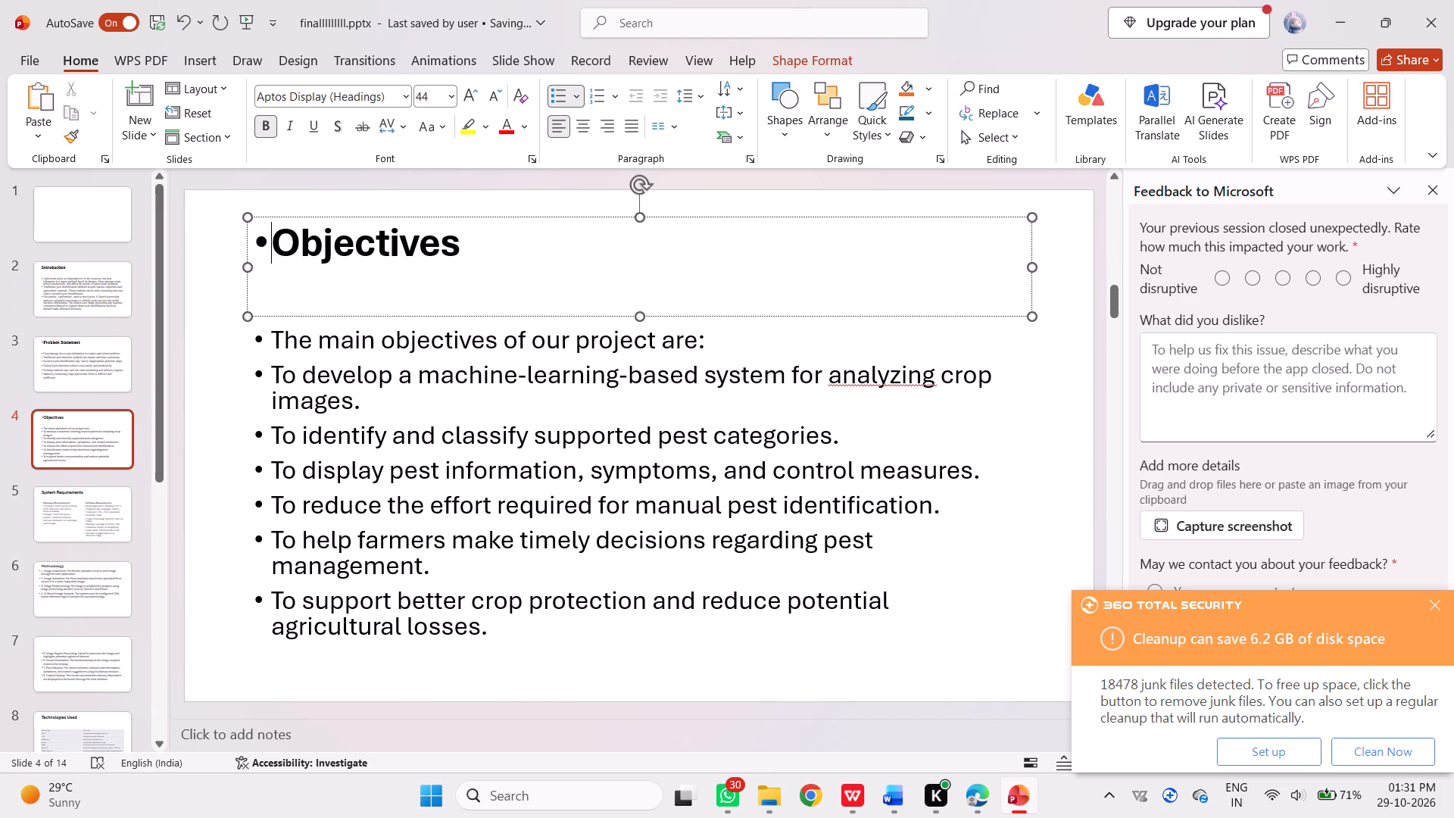
key(BackSpace)
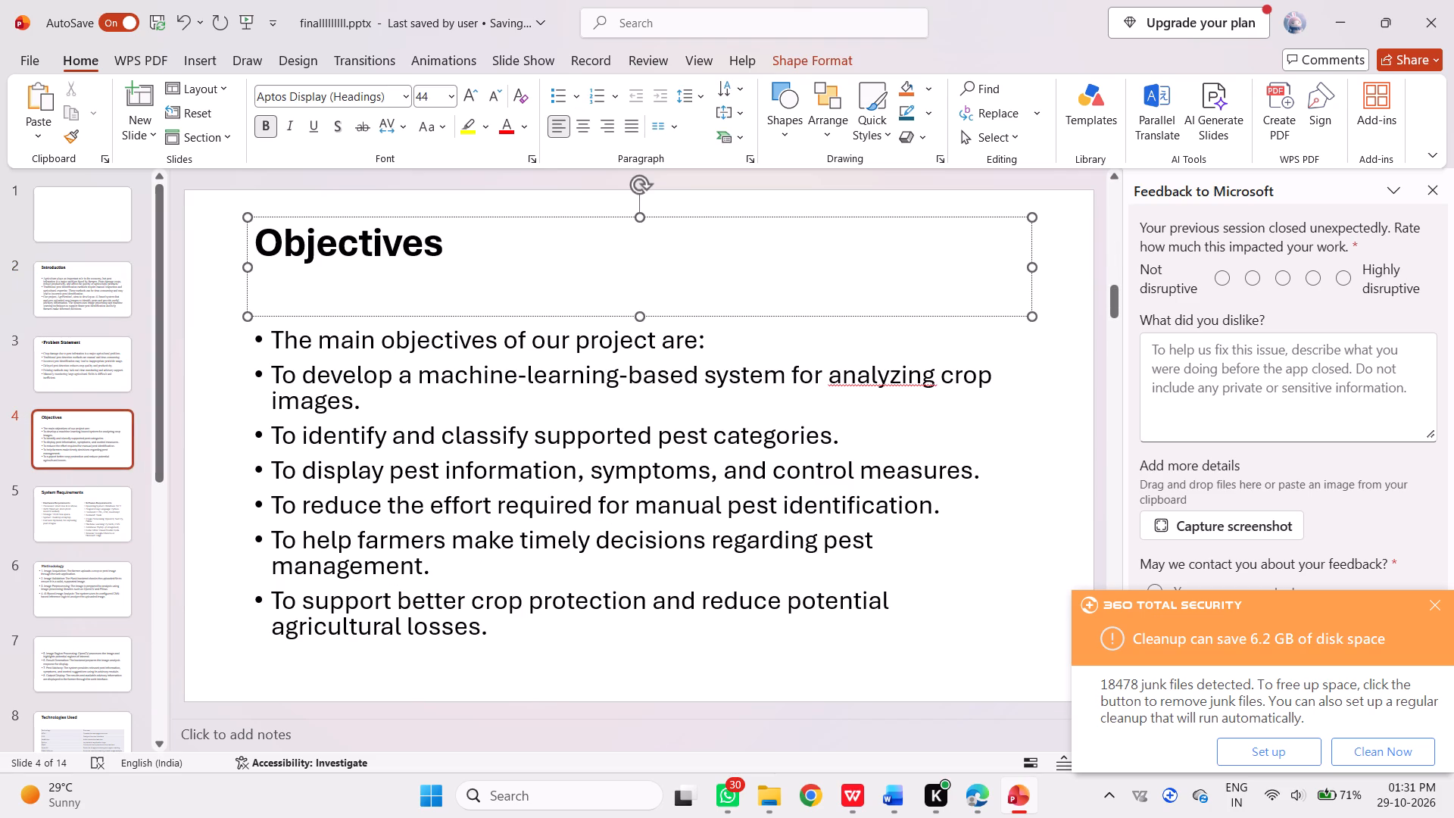
Change the font of the Objectives slide's title and all its body bullets to Times New Roman.
drag(450, 243, 248, 244)
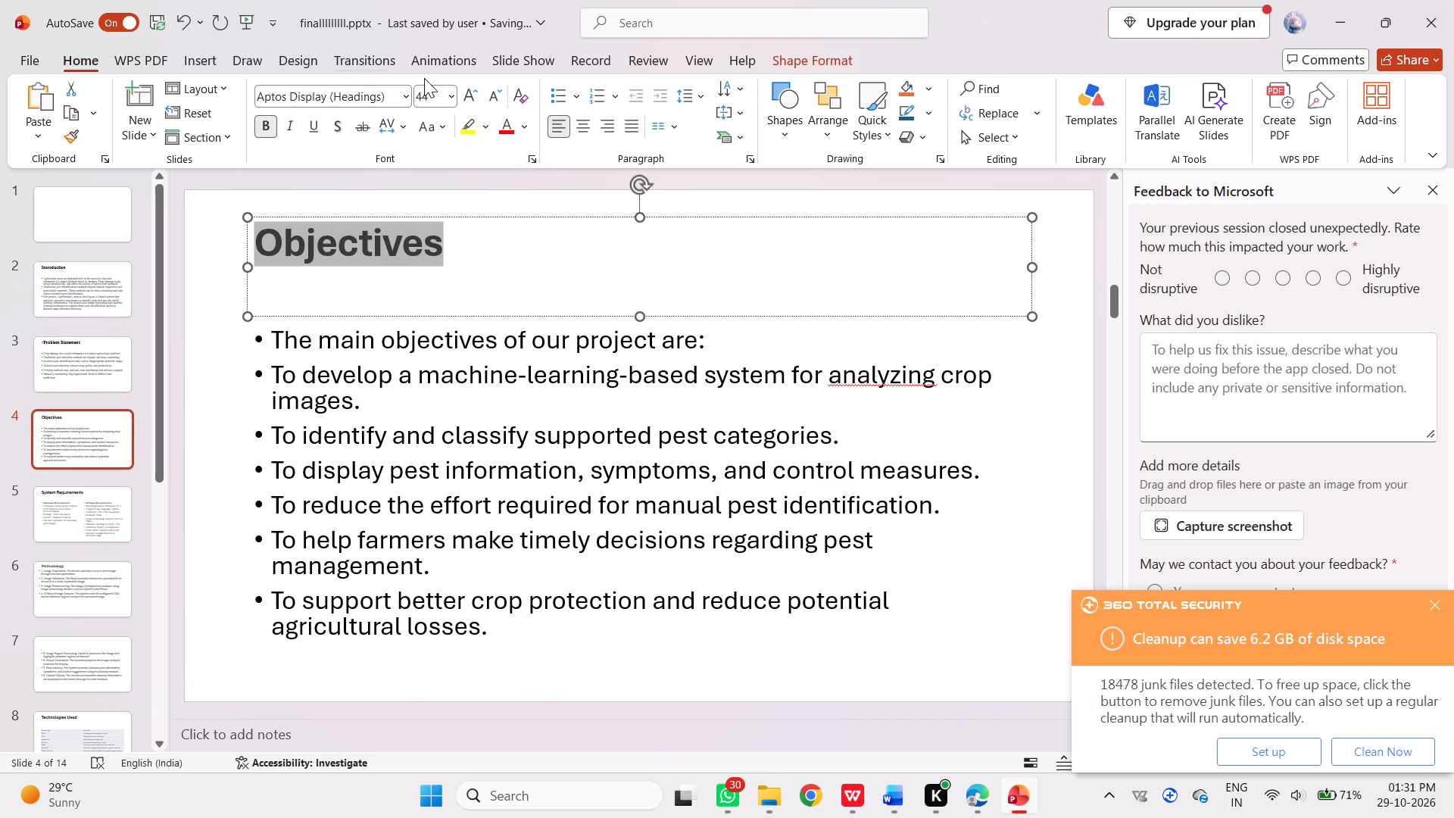
click(407, 89)
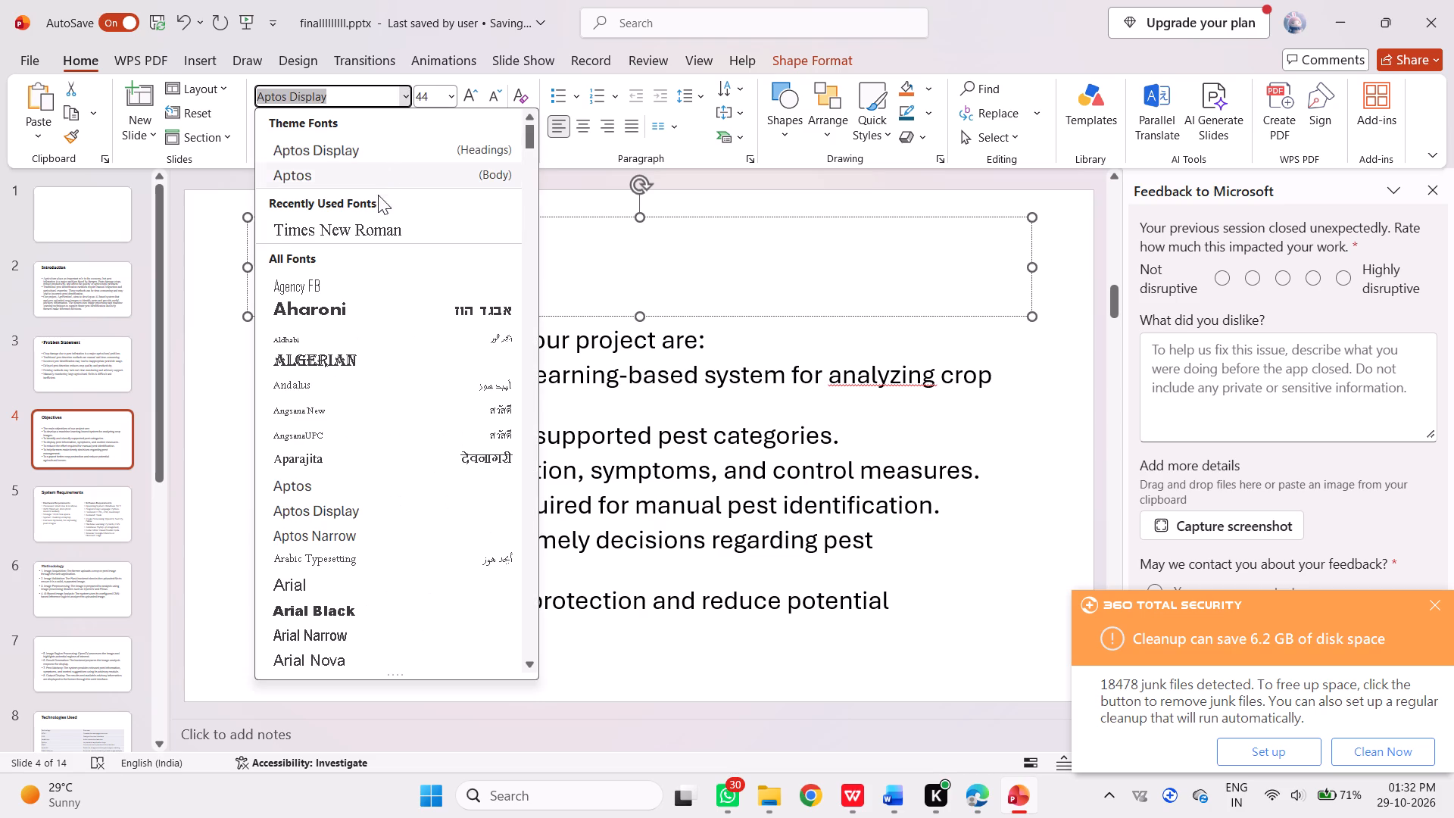
click(376, 233)
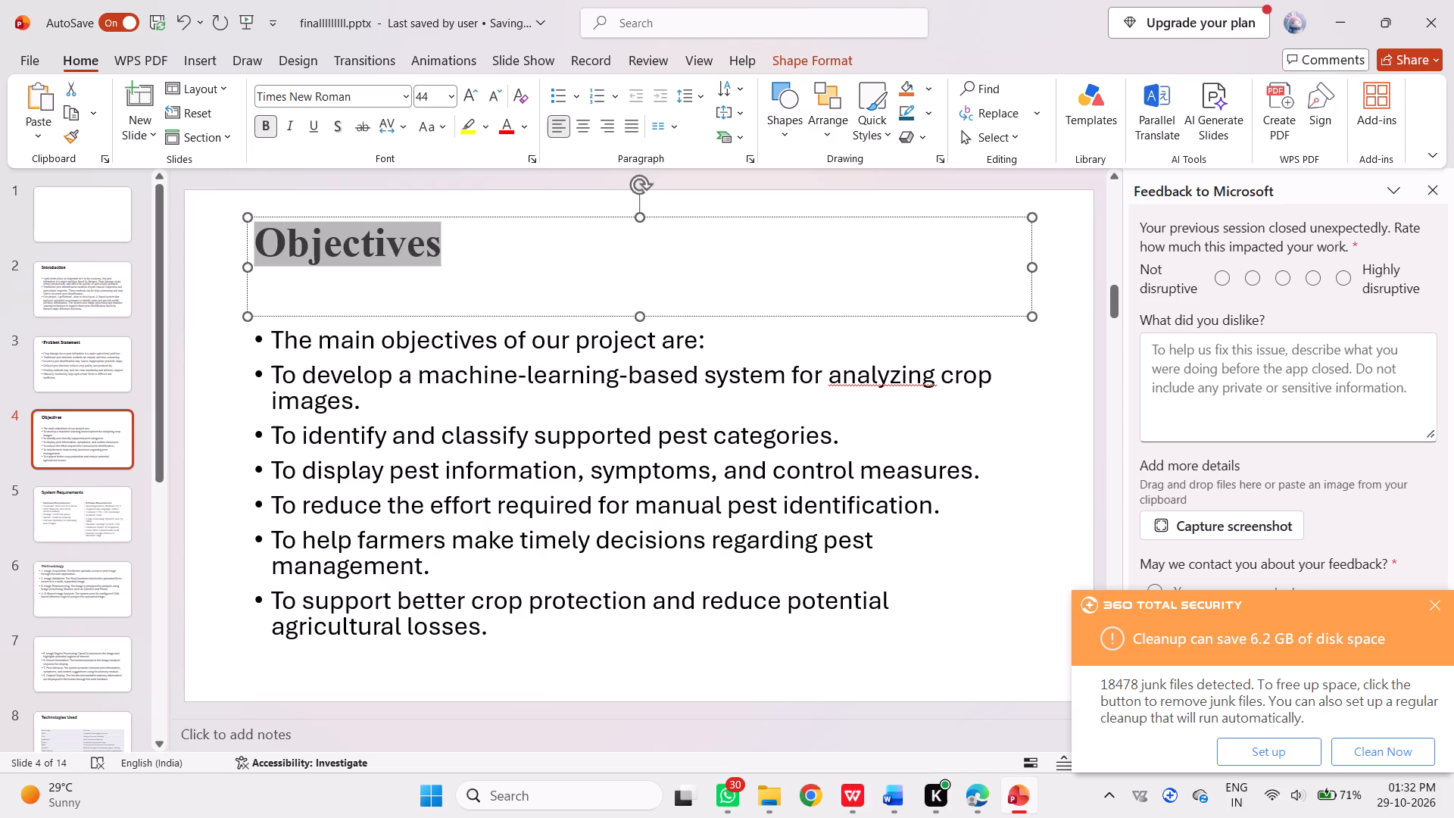
drag(499, 631, 321, 356)
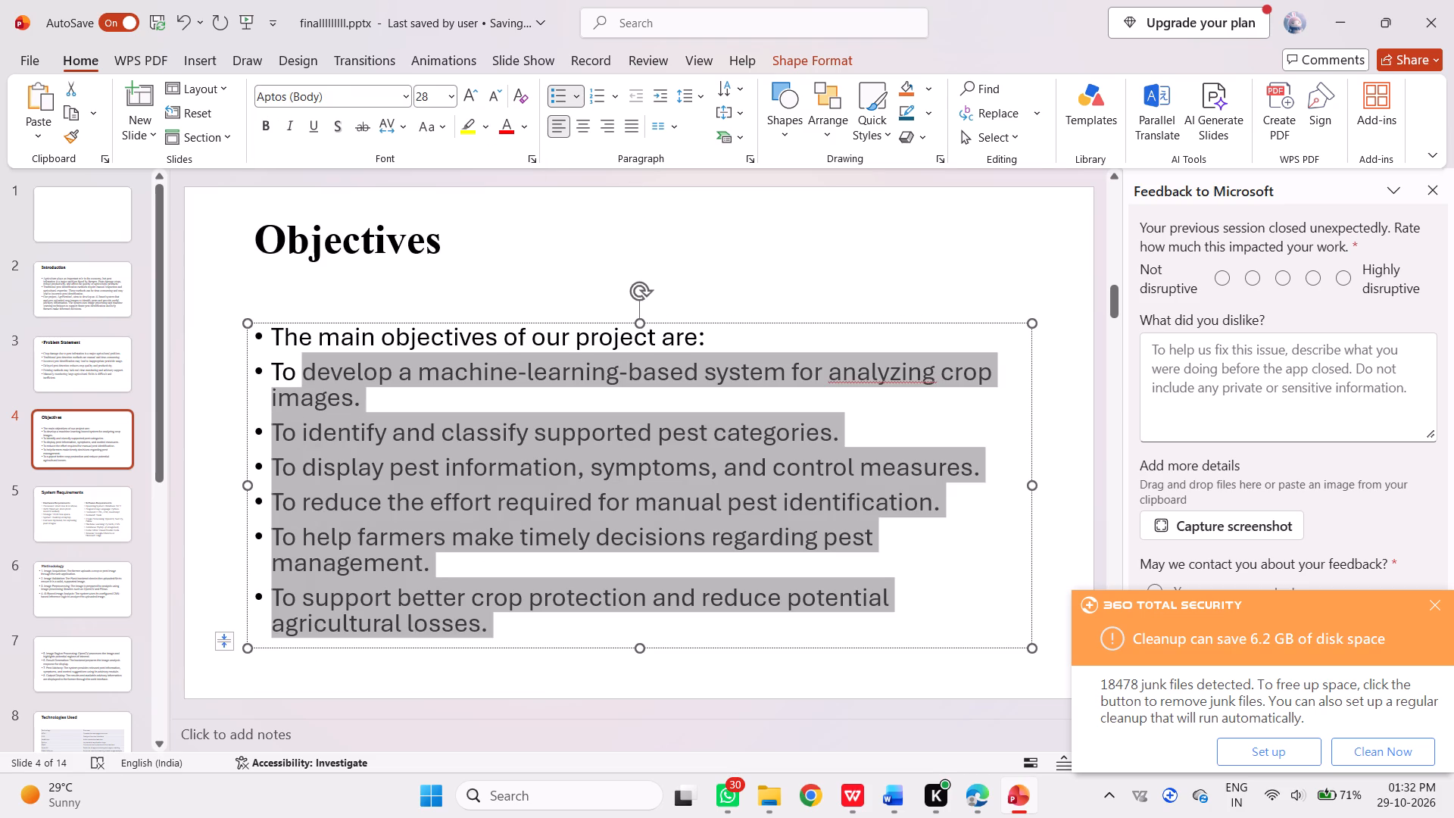
drag(321, 356, 293, 336)
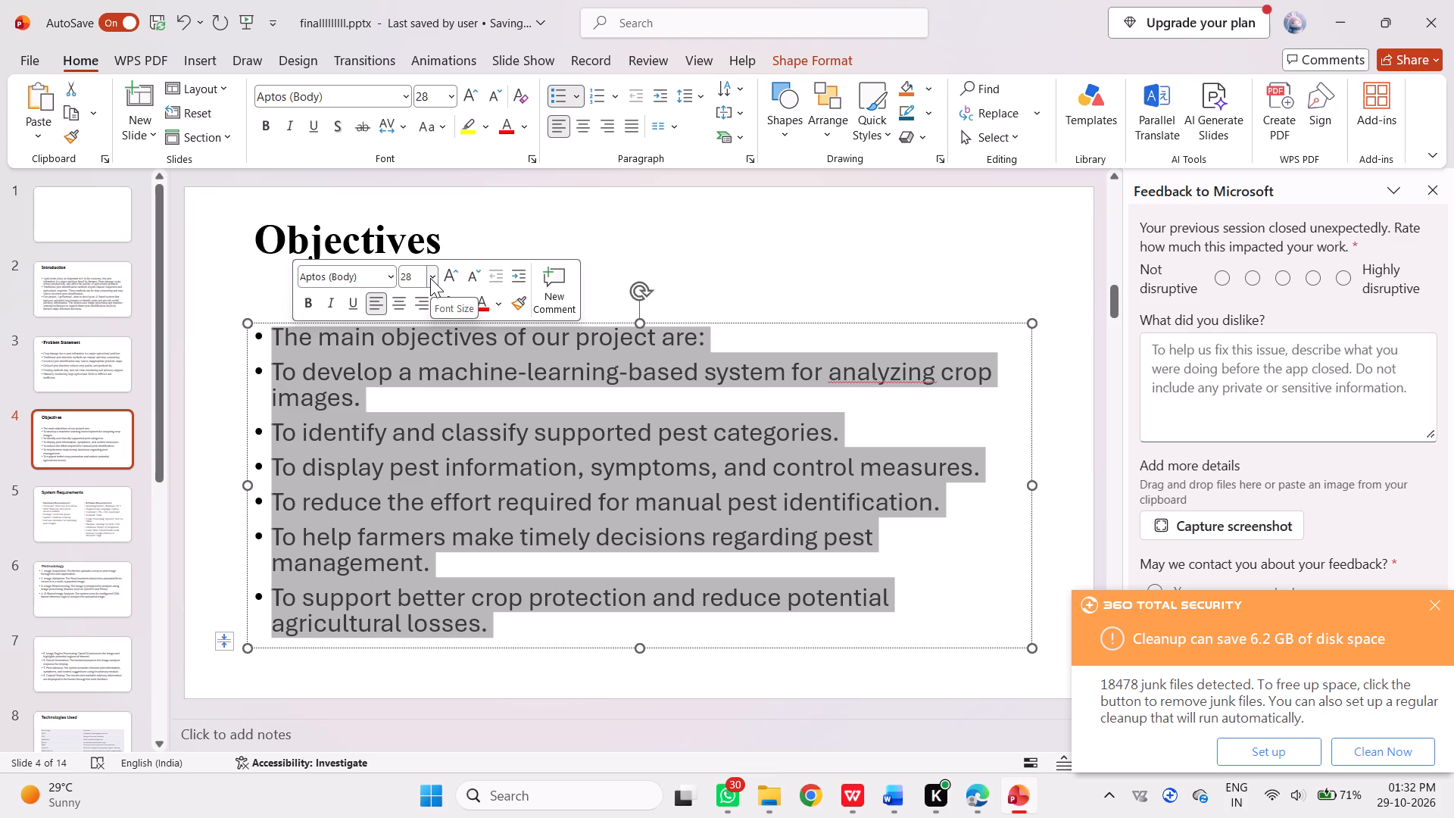
click(390, 283)
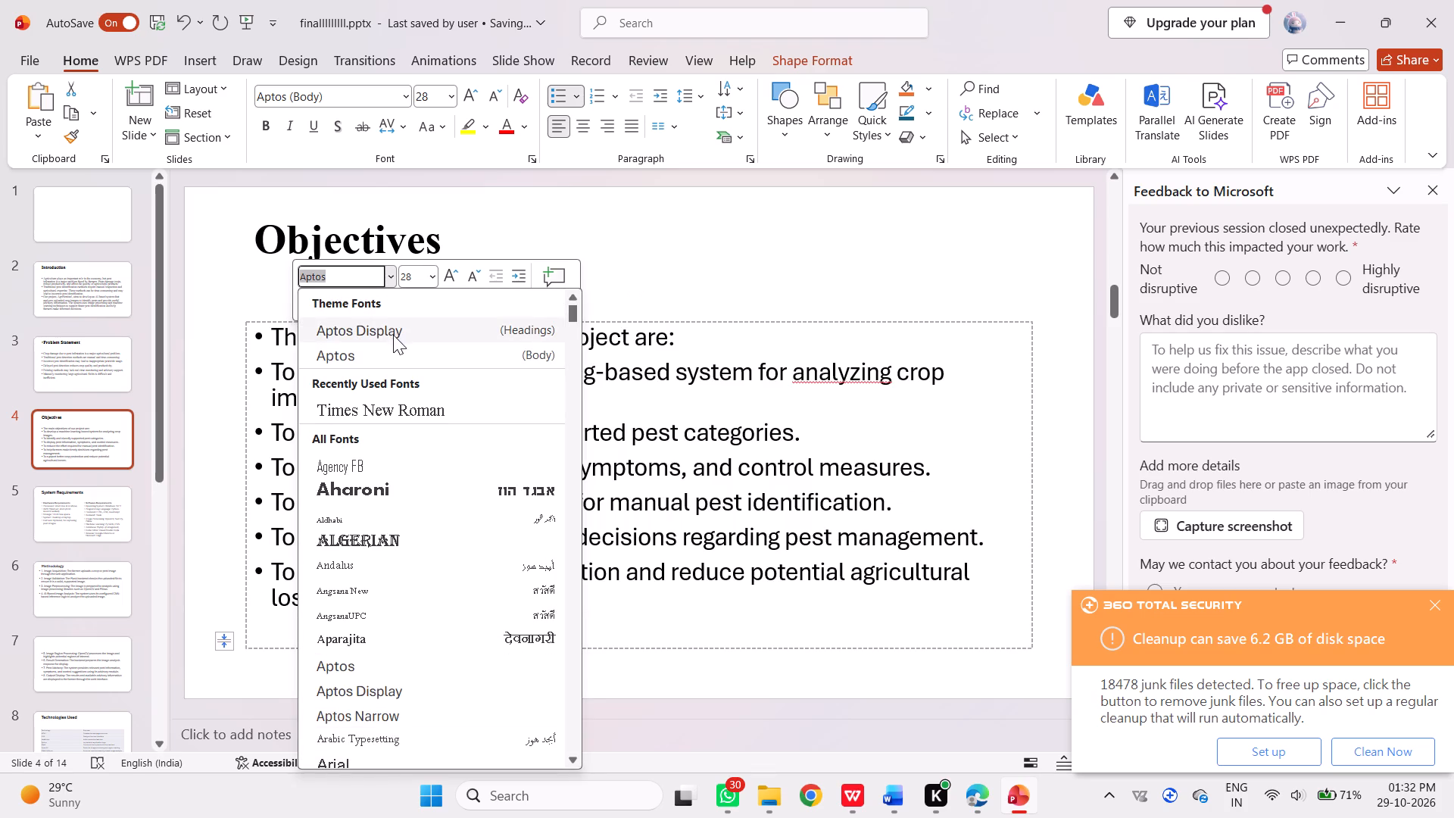
click(393, 402)
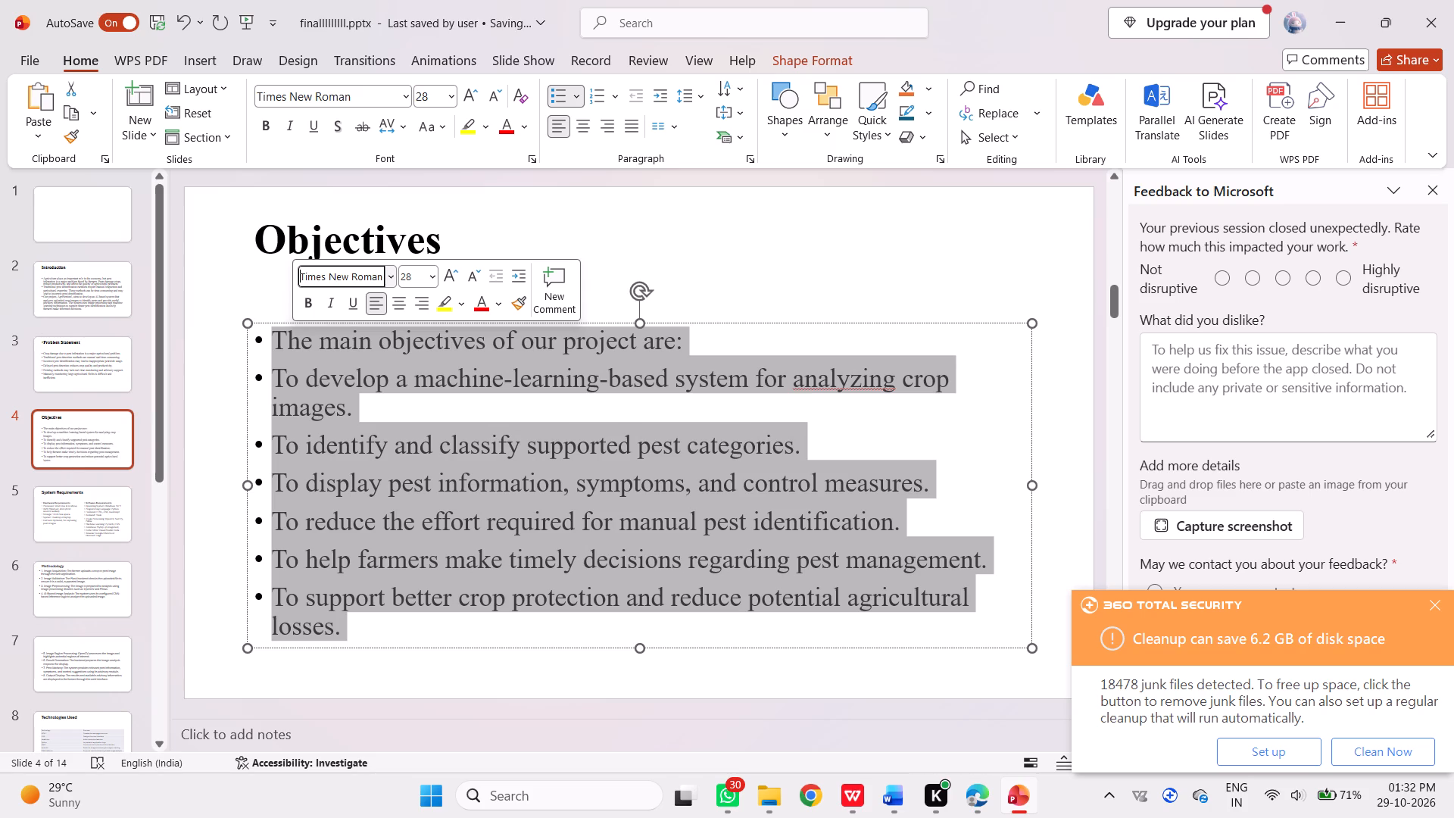
click(380, 587)
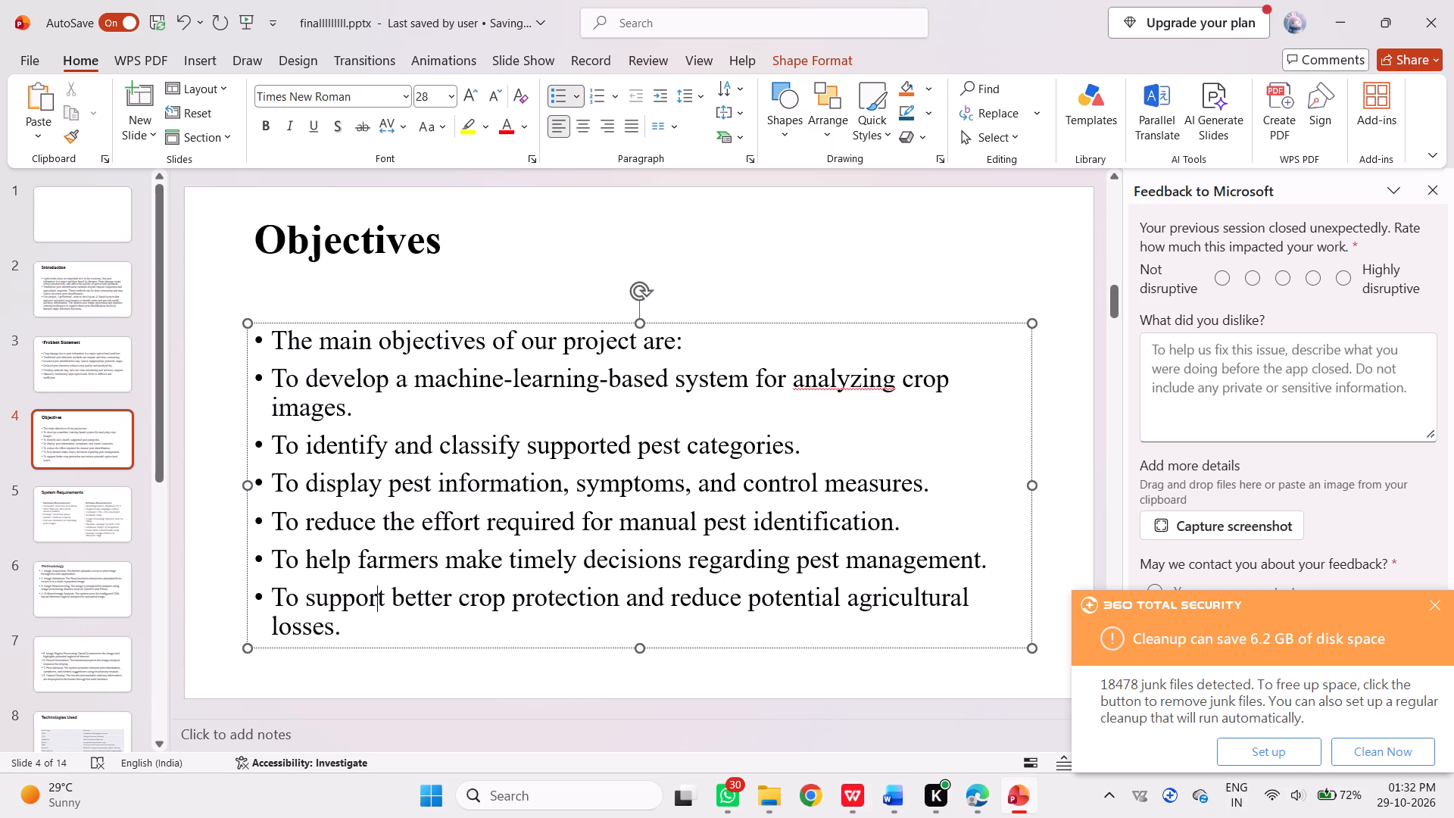
On the System Requirements slide, change the font of the items under the Hardware Requirements heading, Processor through Camera, to Times New Roman.
click(80, 503)
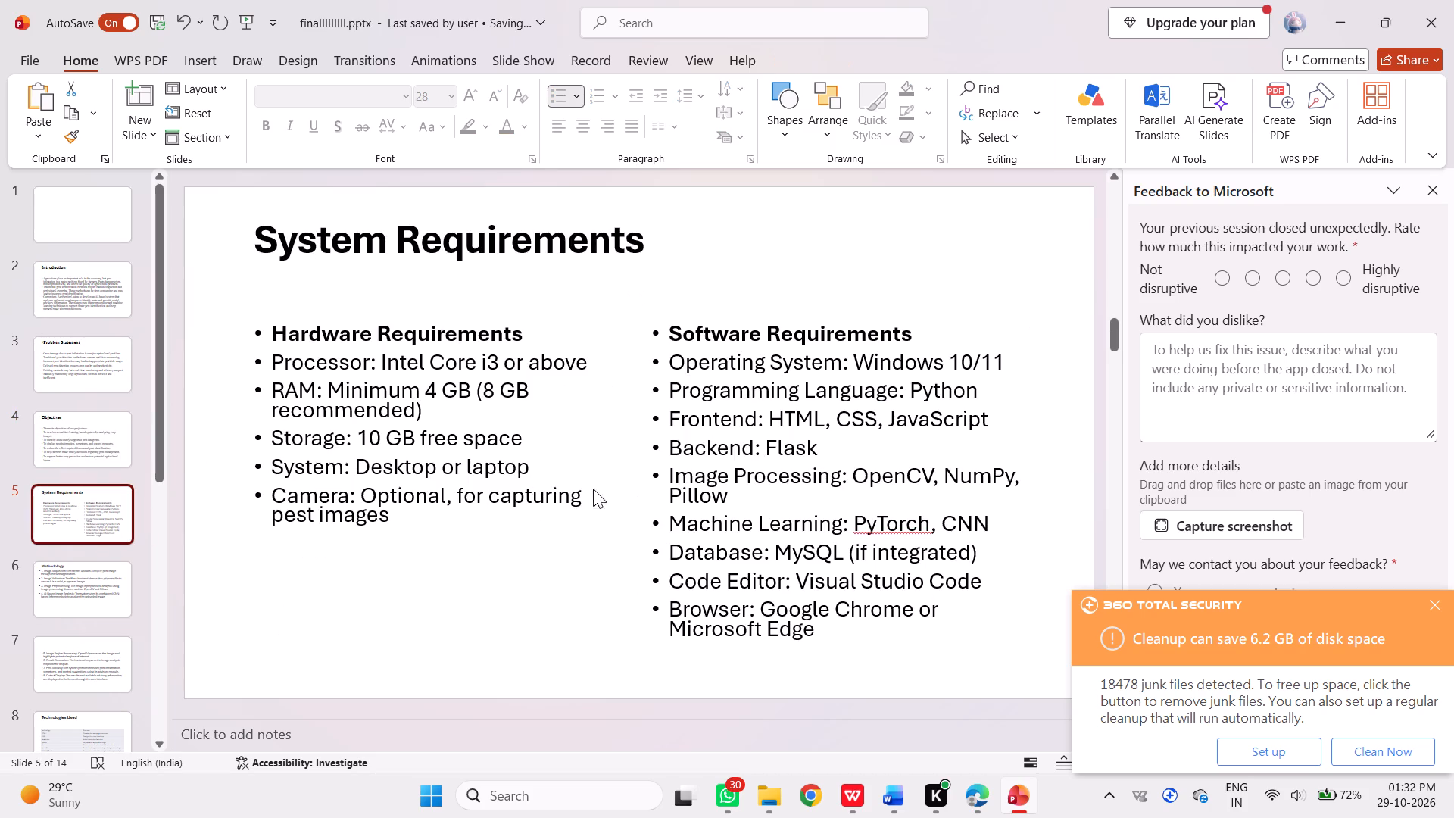
drag(454, 525, 298, 361)
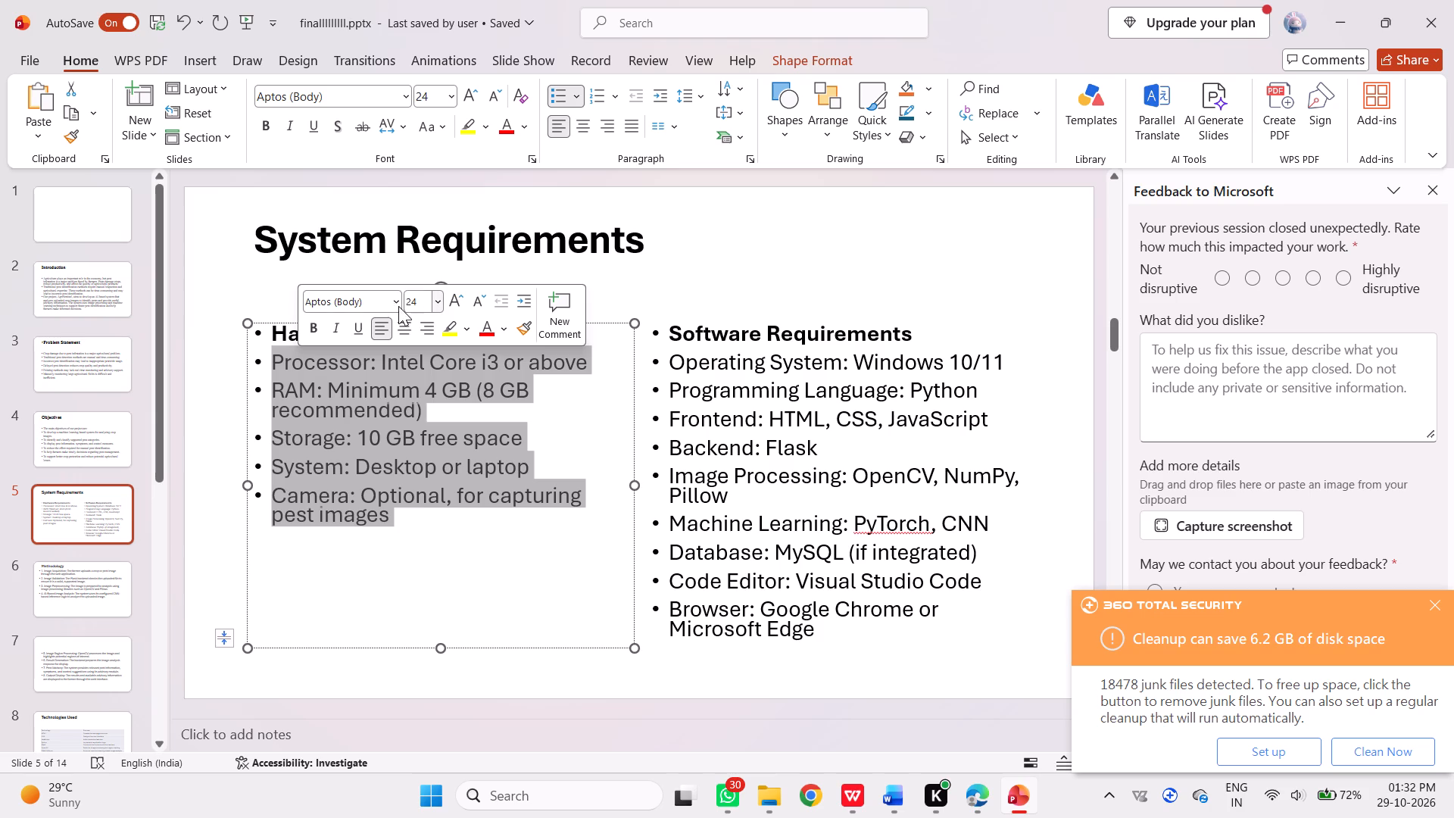
click(388, 303)
click(392, 303)
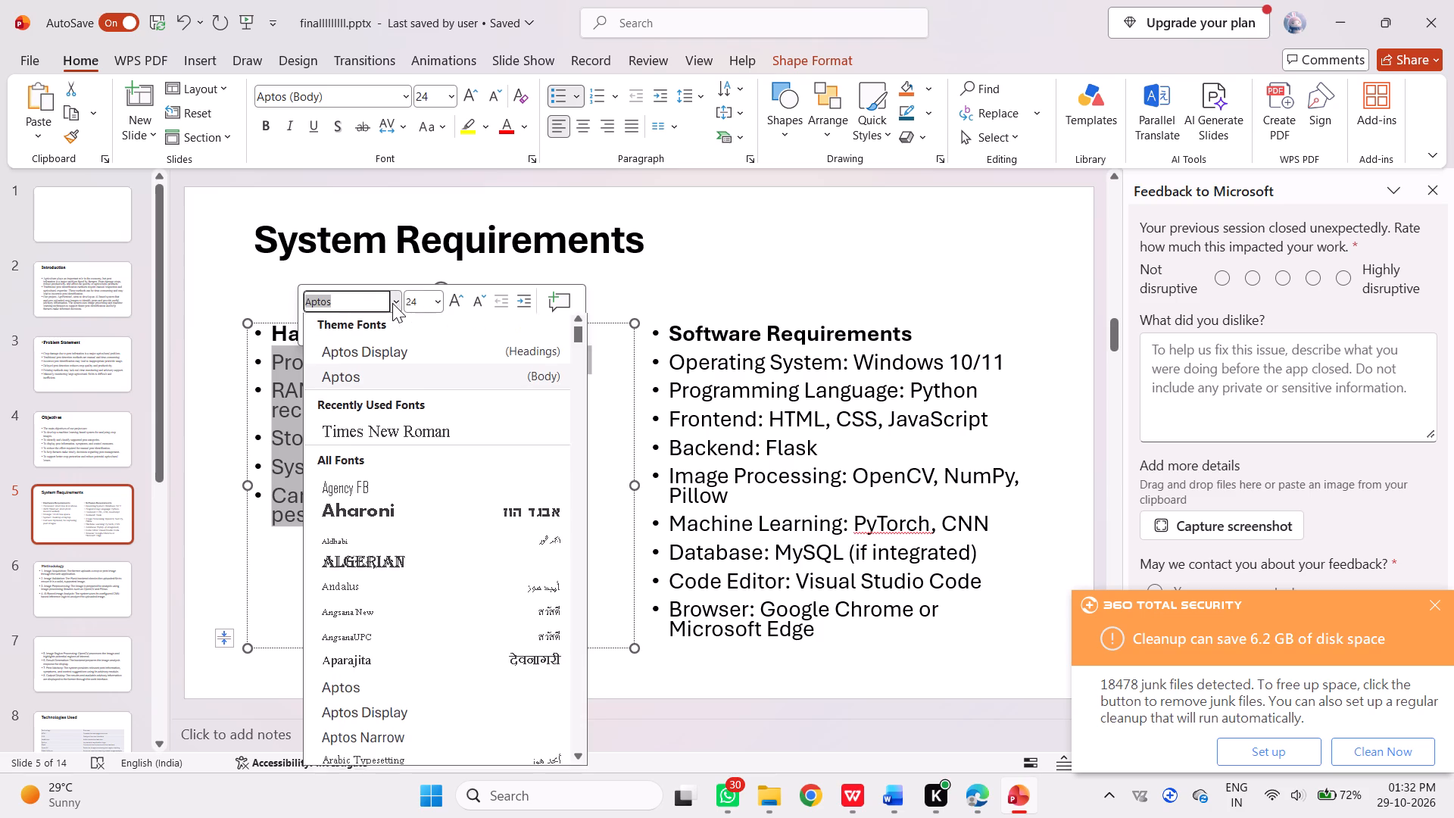
click(385, 422)
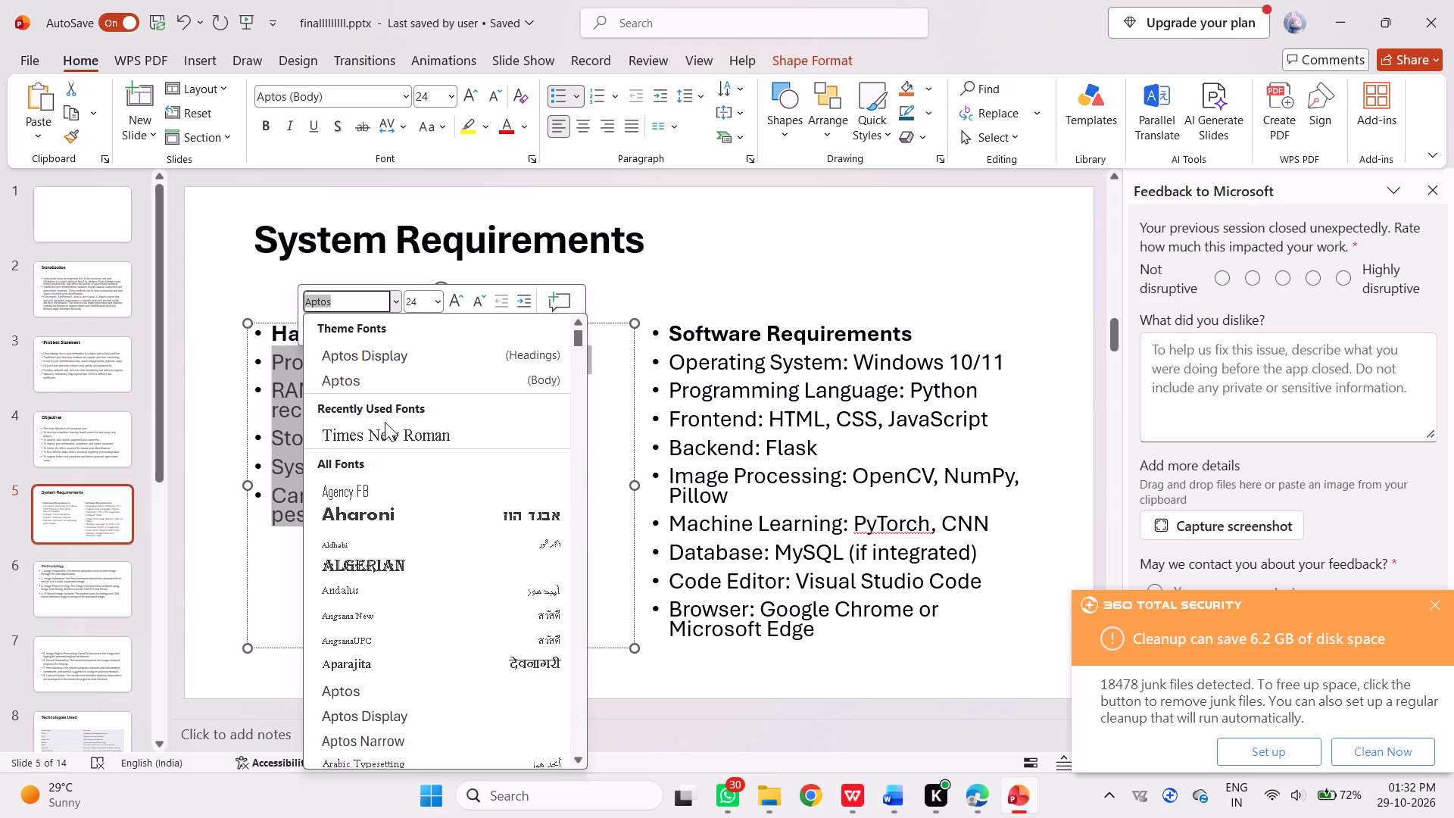
click(389, 432)
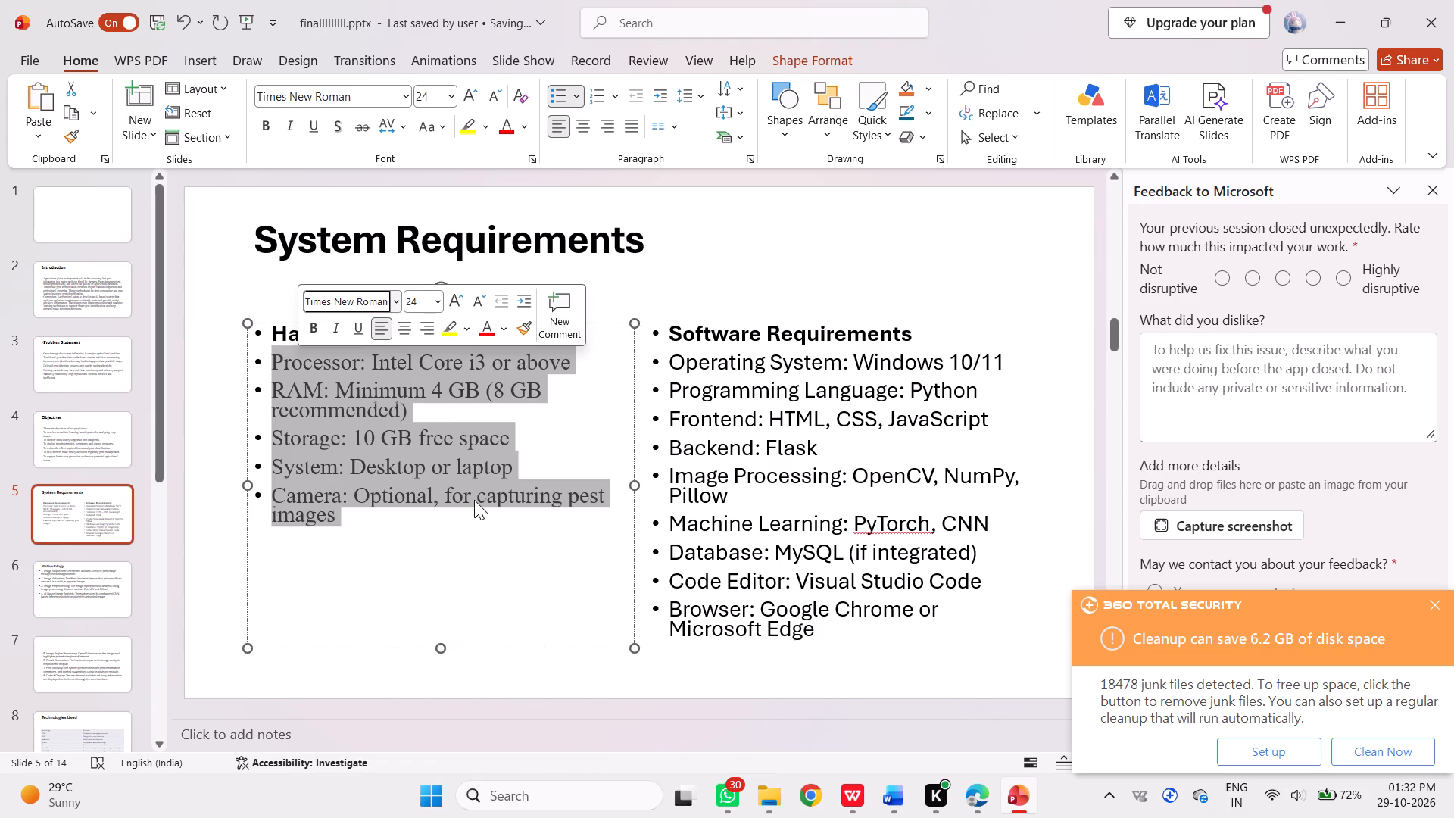
click(470, 504)
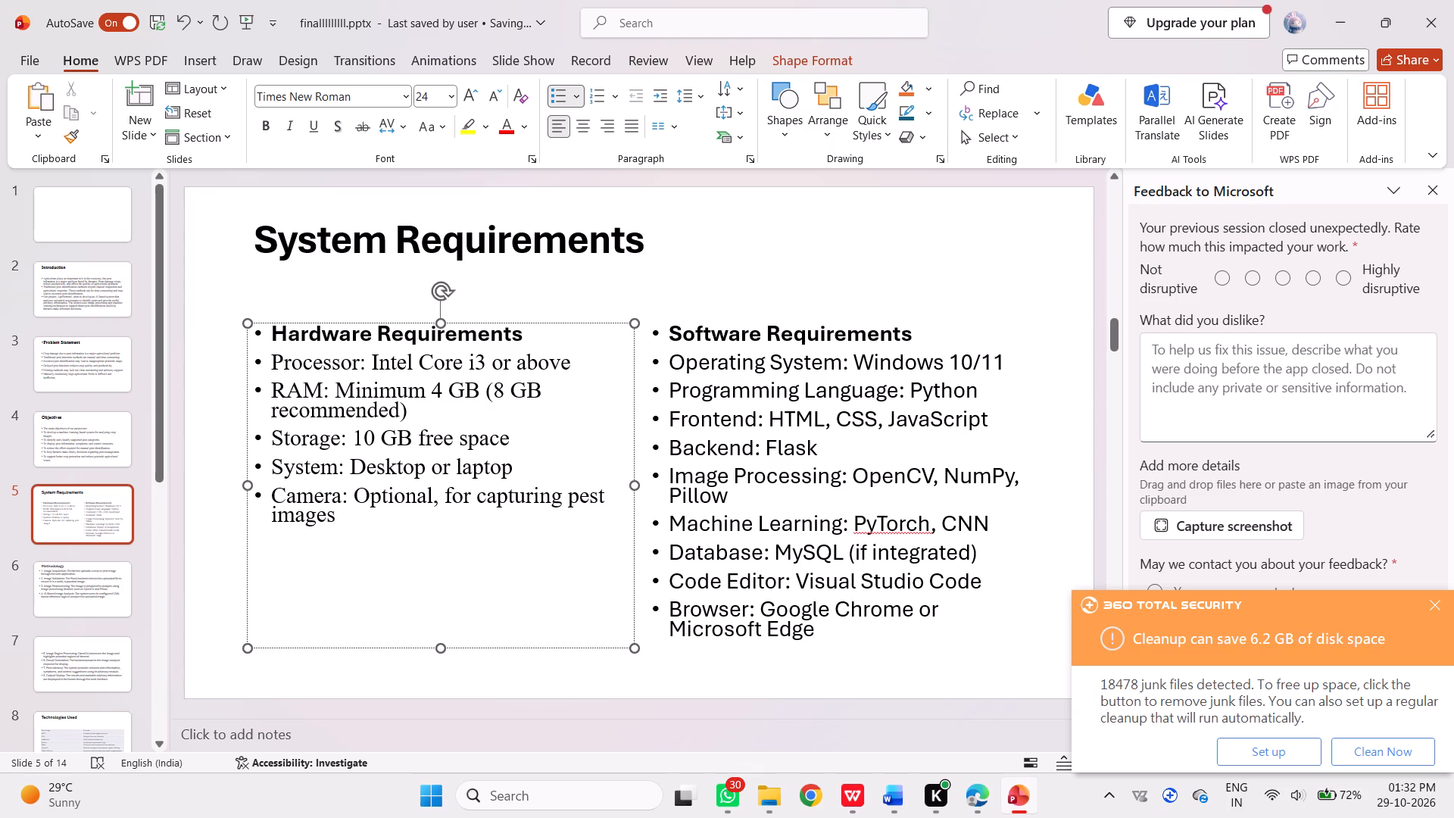
Set the Hardware Requirements heading to font size 32 and remove its bullet.
drag(528, 336, 262, 338)
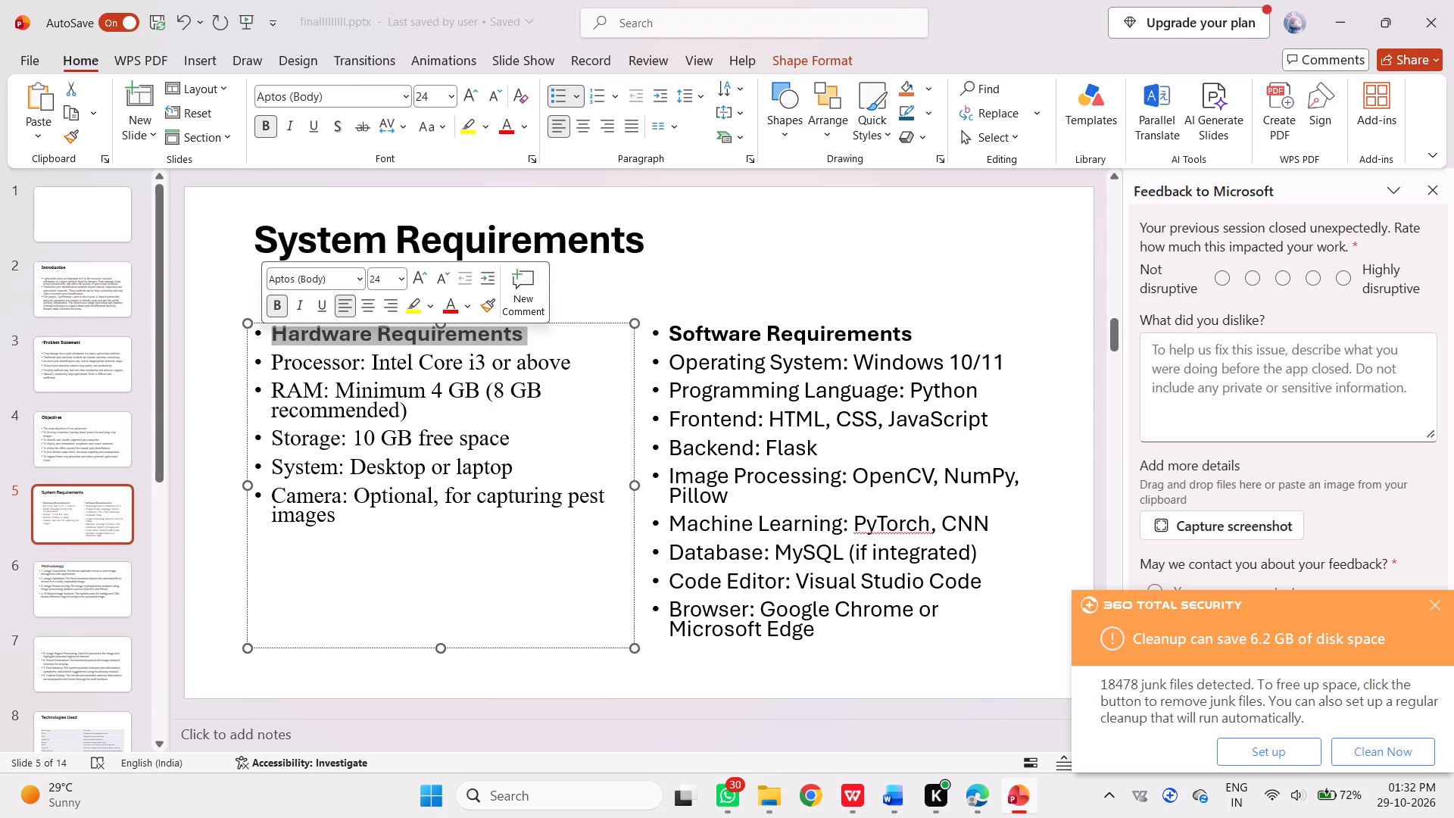
click(398, 281)
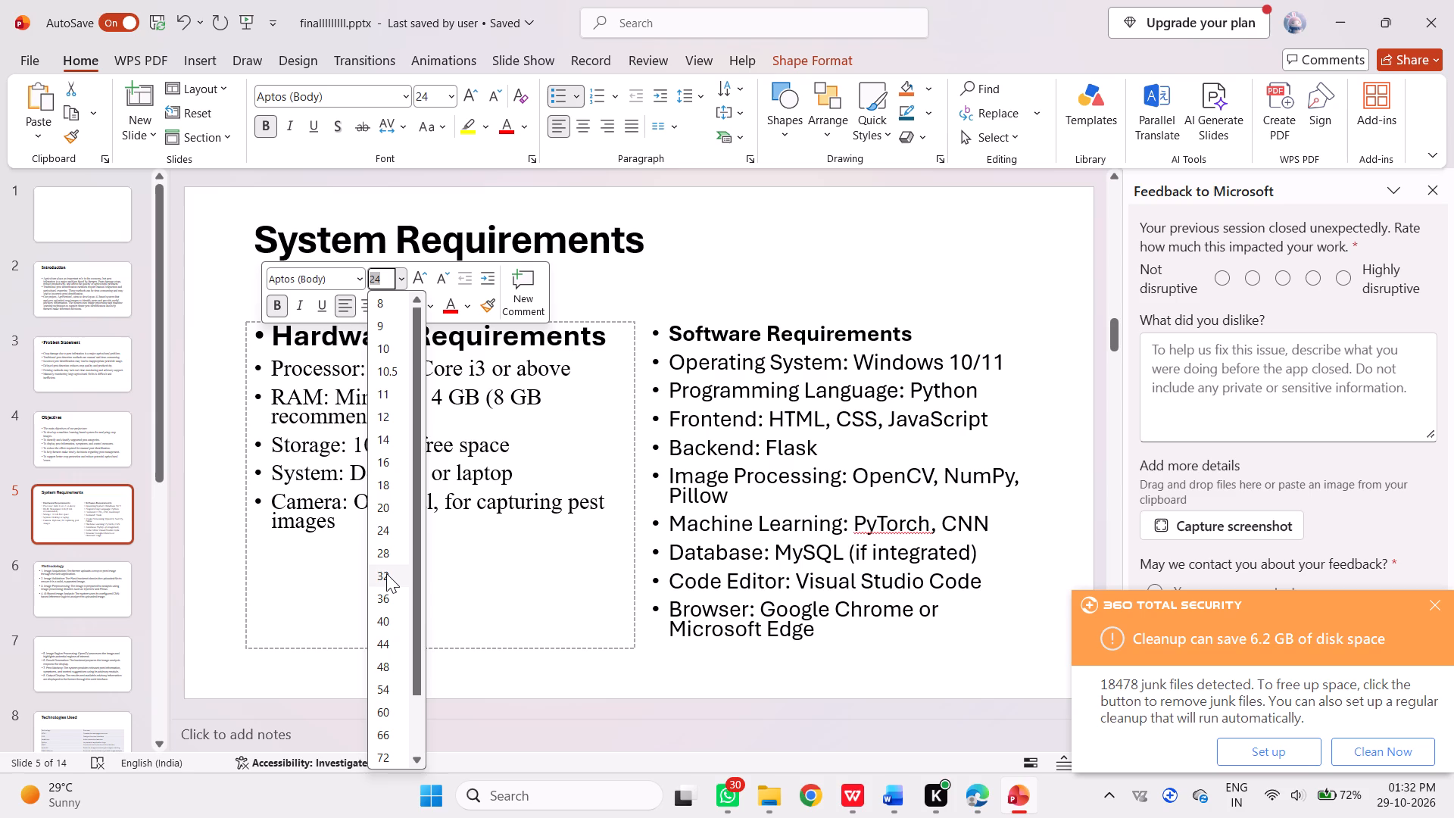
click(386, 573)
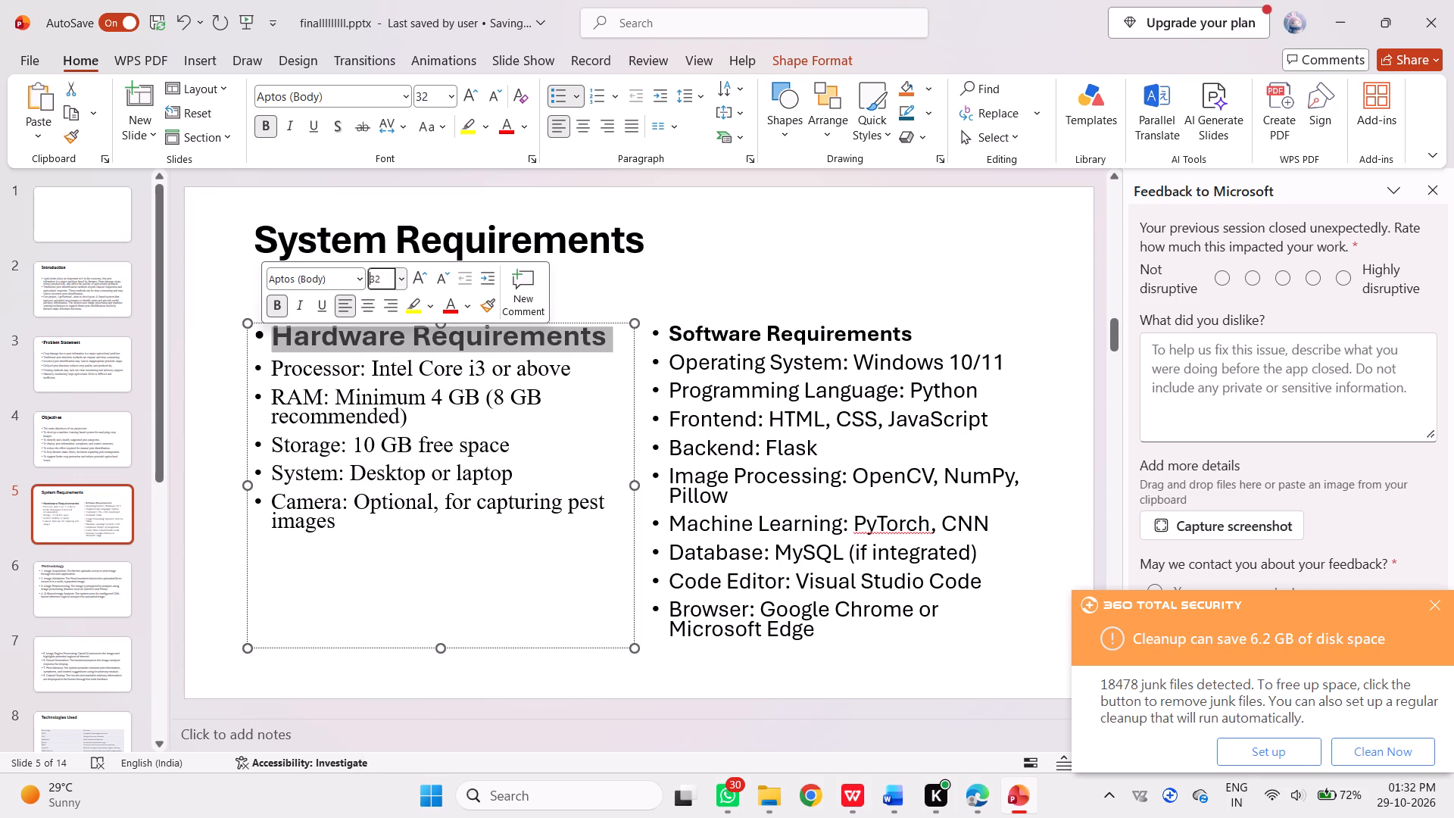
click(566, 92)
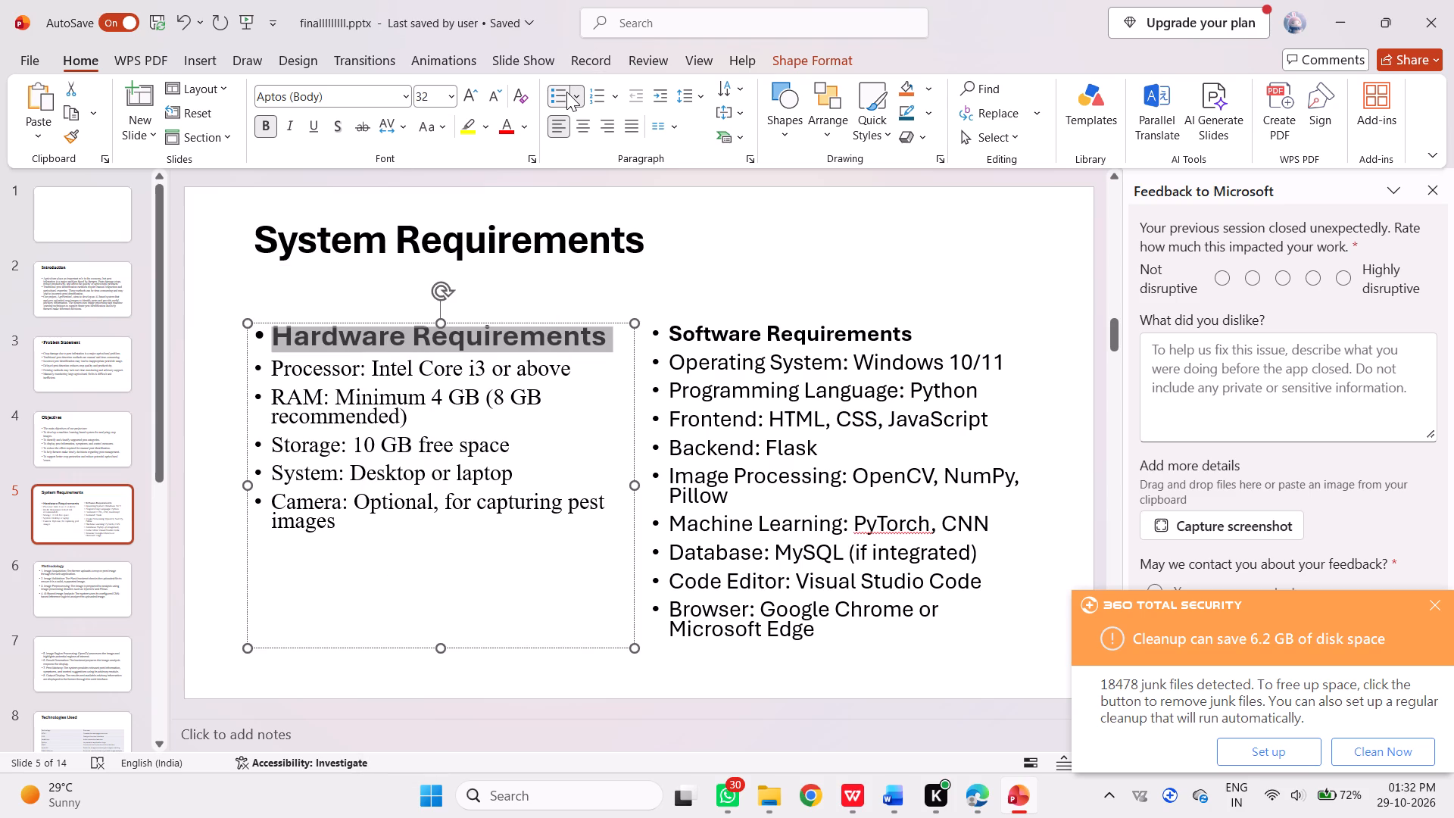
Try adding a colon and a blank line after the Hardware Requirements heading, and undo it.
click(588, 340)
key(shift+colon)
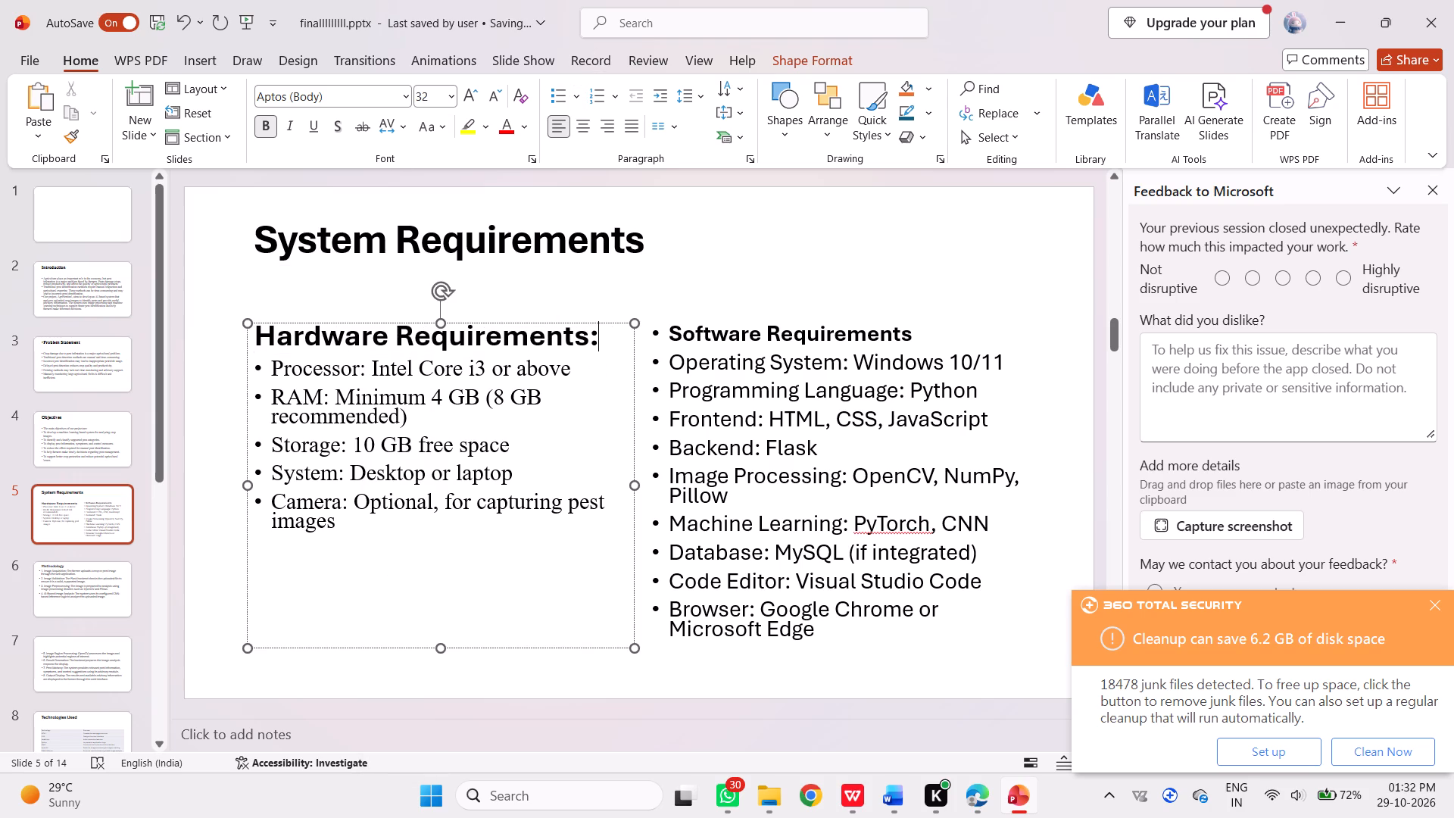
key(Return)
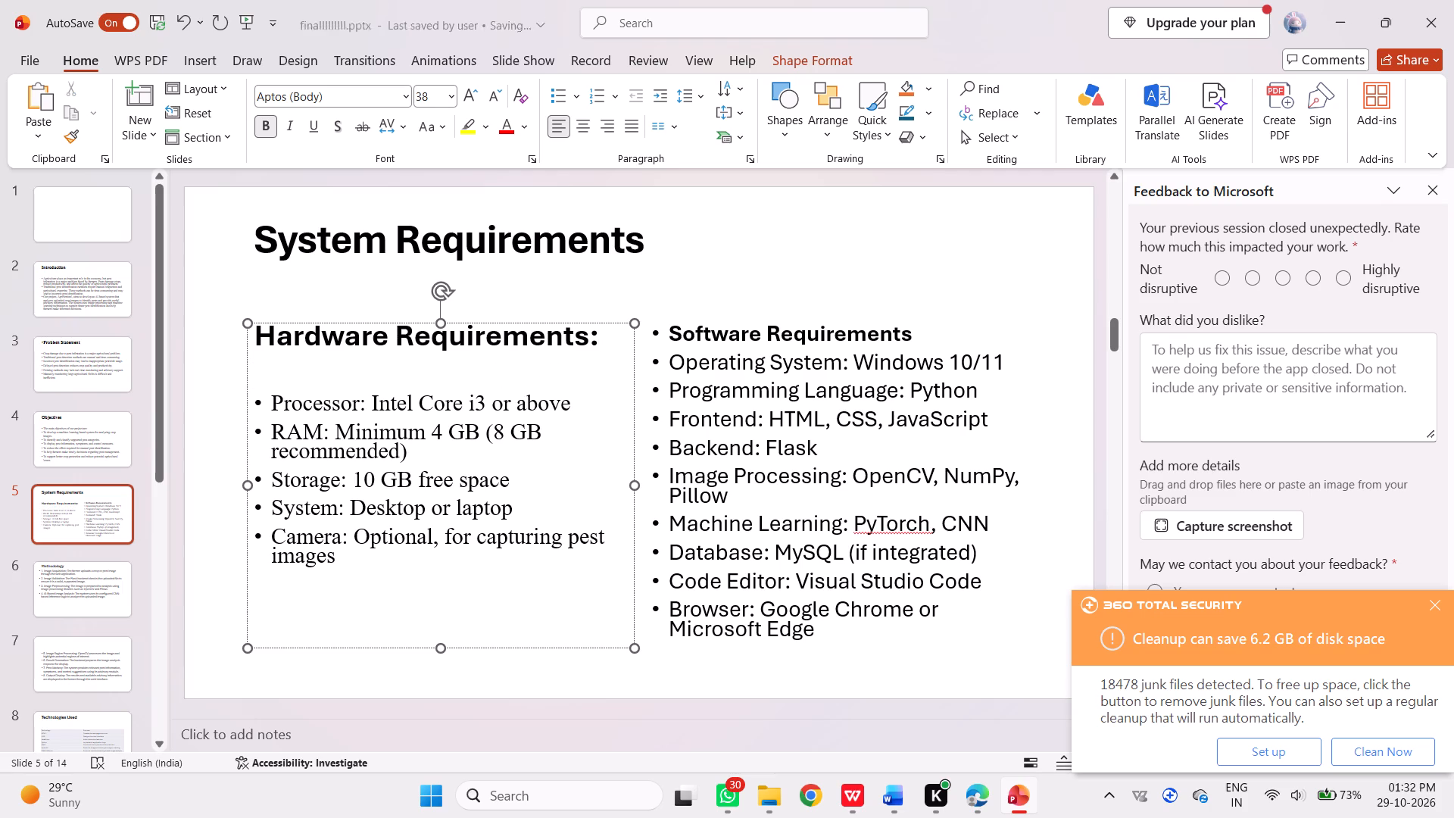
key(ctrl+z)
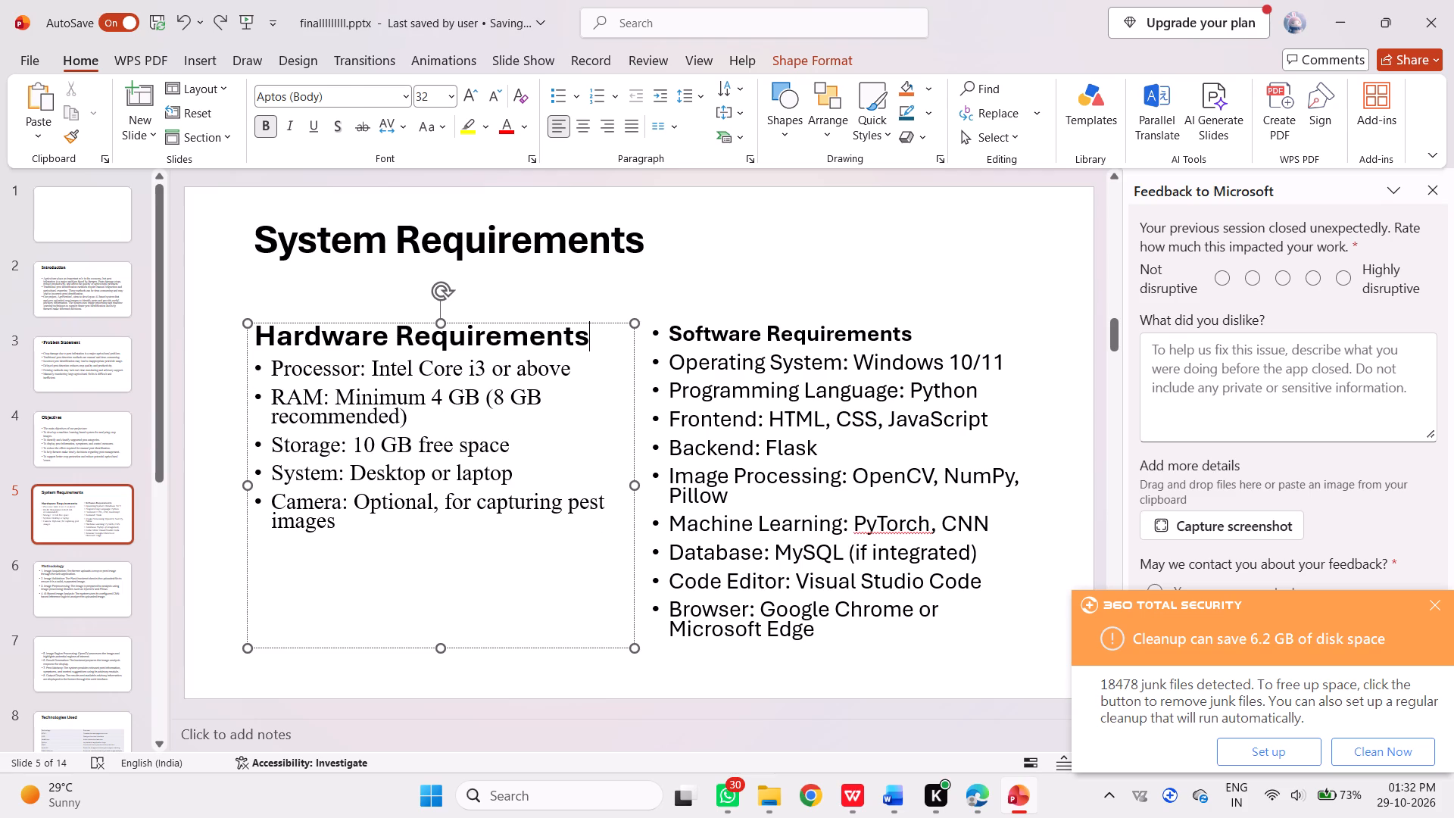
On the System Requirements slide, change the font of the whole Software Requirements list, including its heading, to Times New Roman.
drag(339, 529, 265, 370)
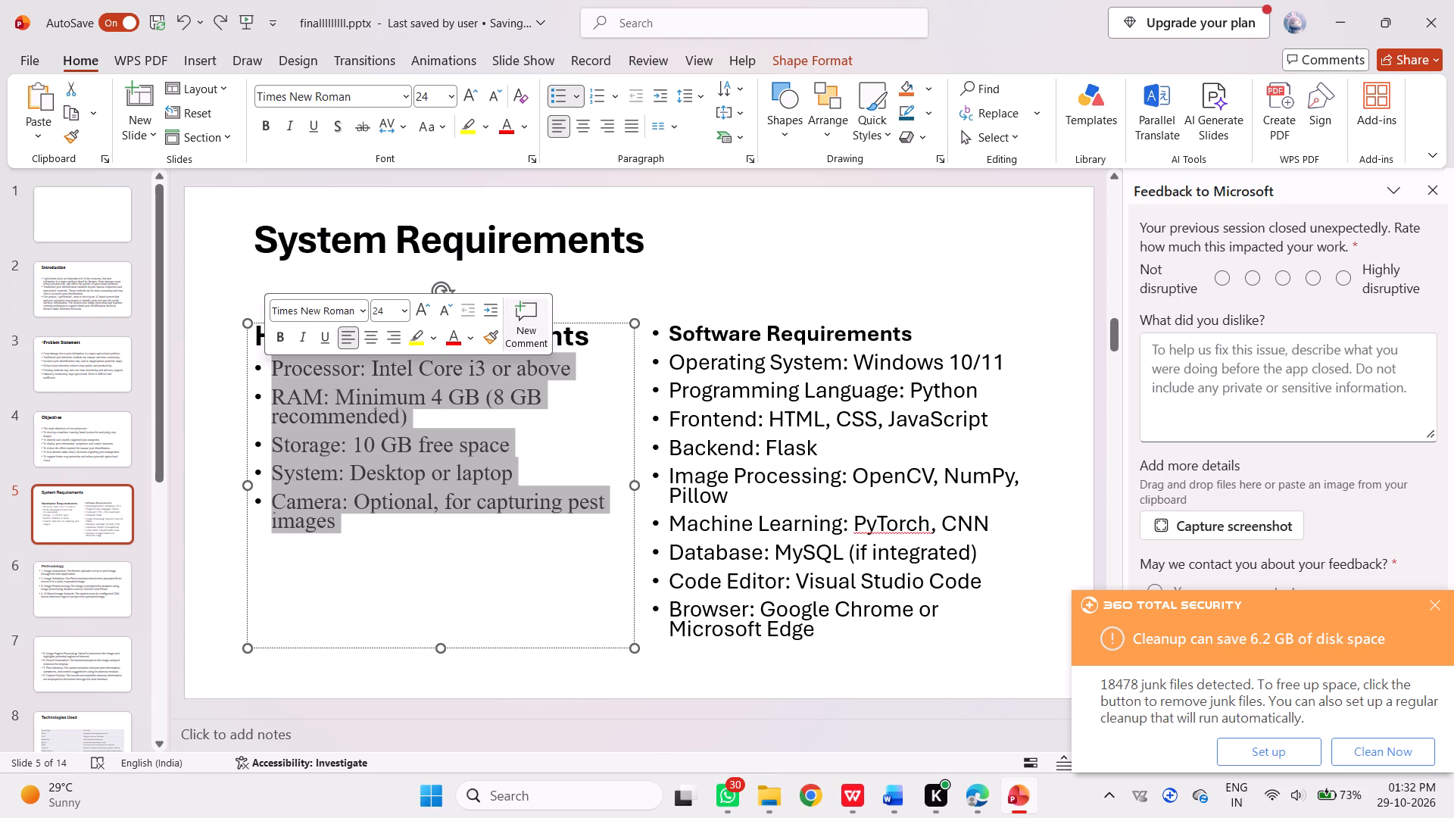
drag(820, 626, 657, 403)
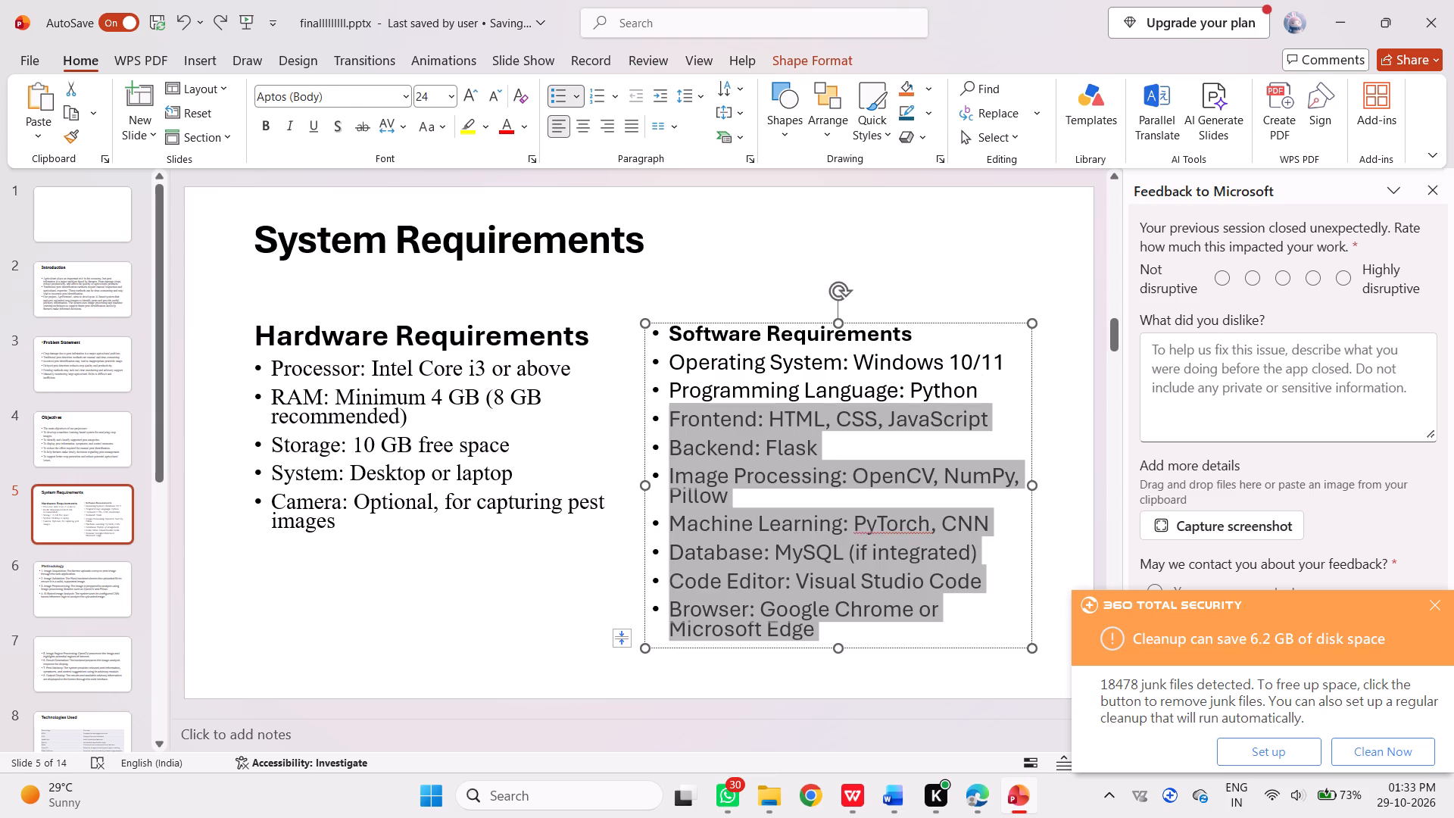
drag(657, 403, 656, 331)
click(410, 93)
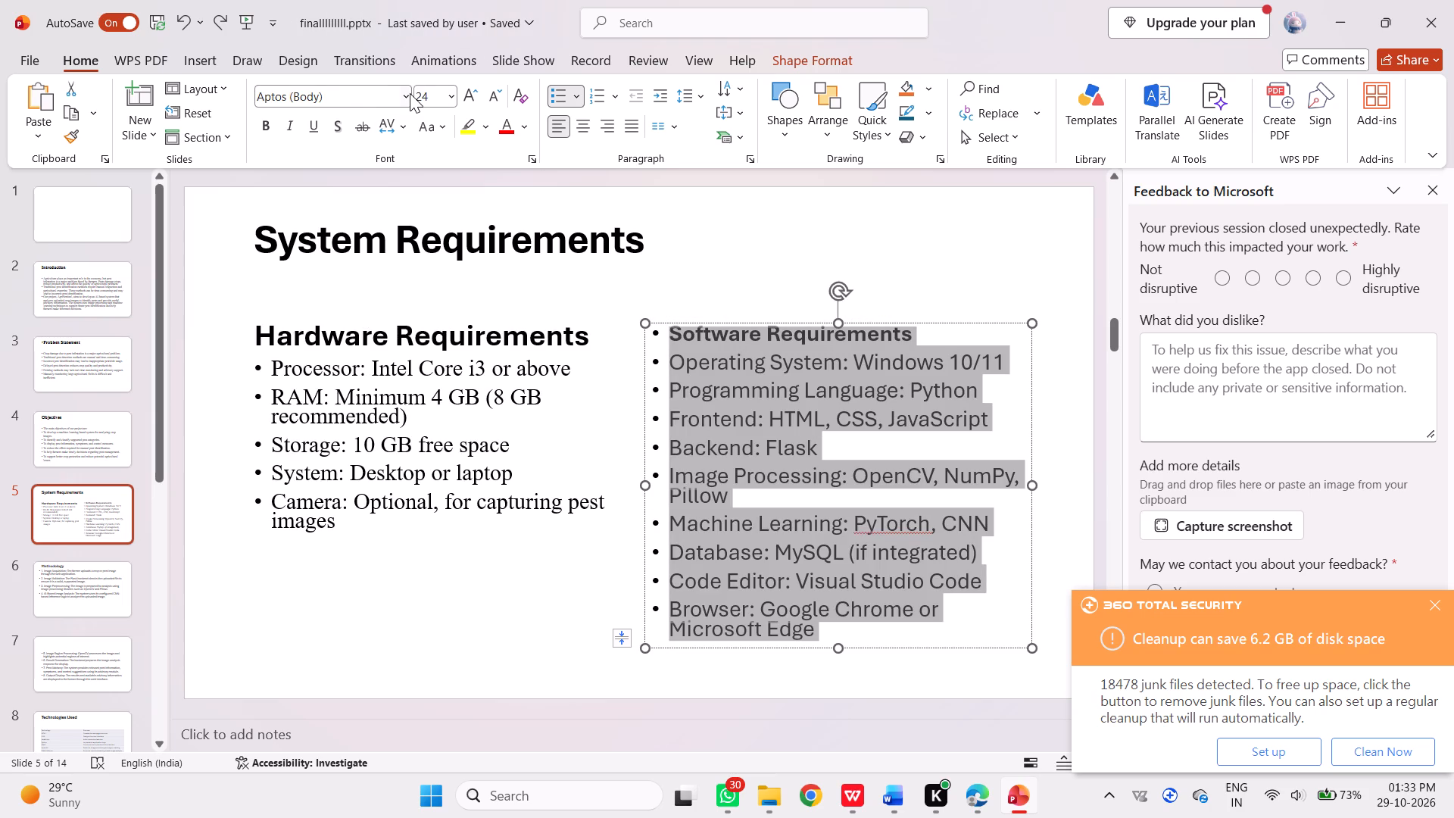
click(363, 226)
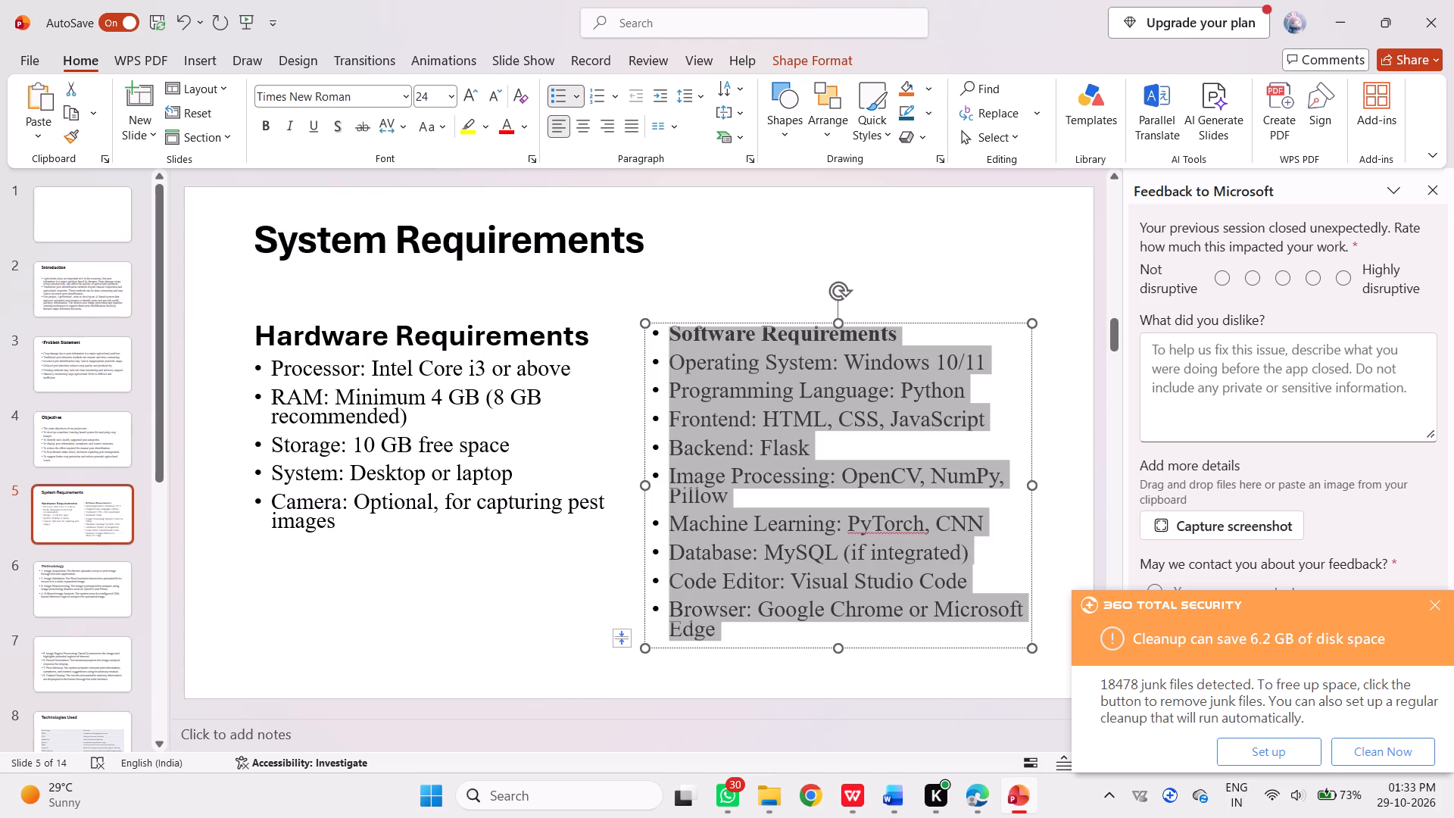
Set the Software Requirements heading to font size 32.
click(895, 327)
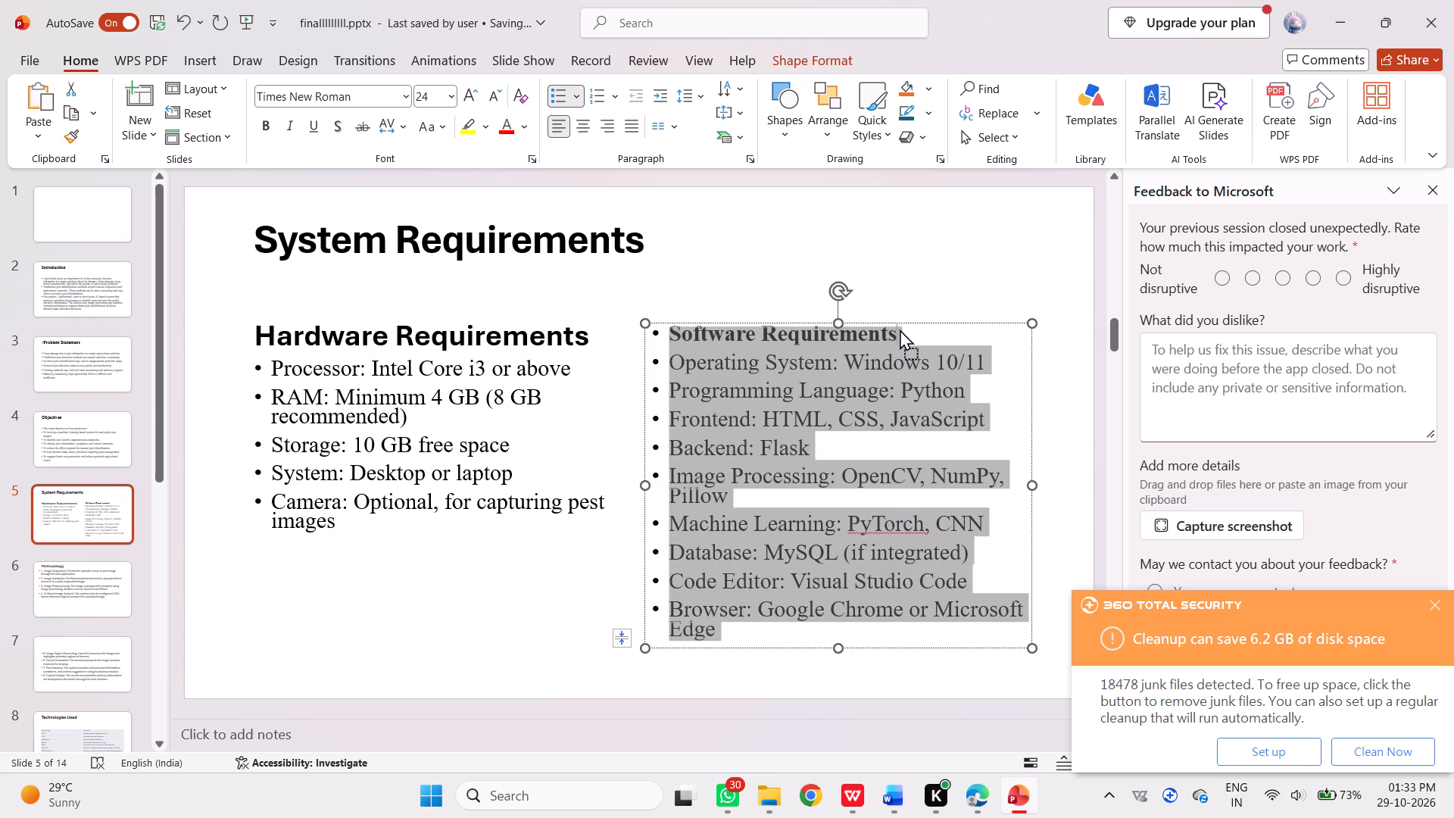
click(901, 329)
click(901, 329)
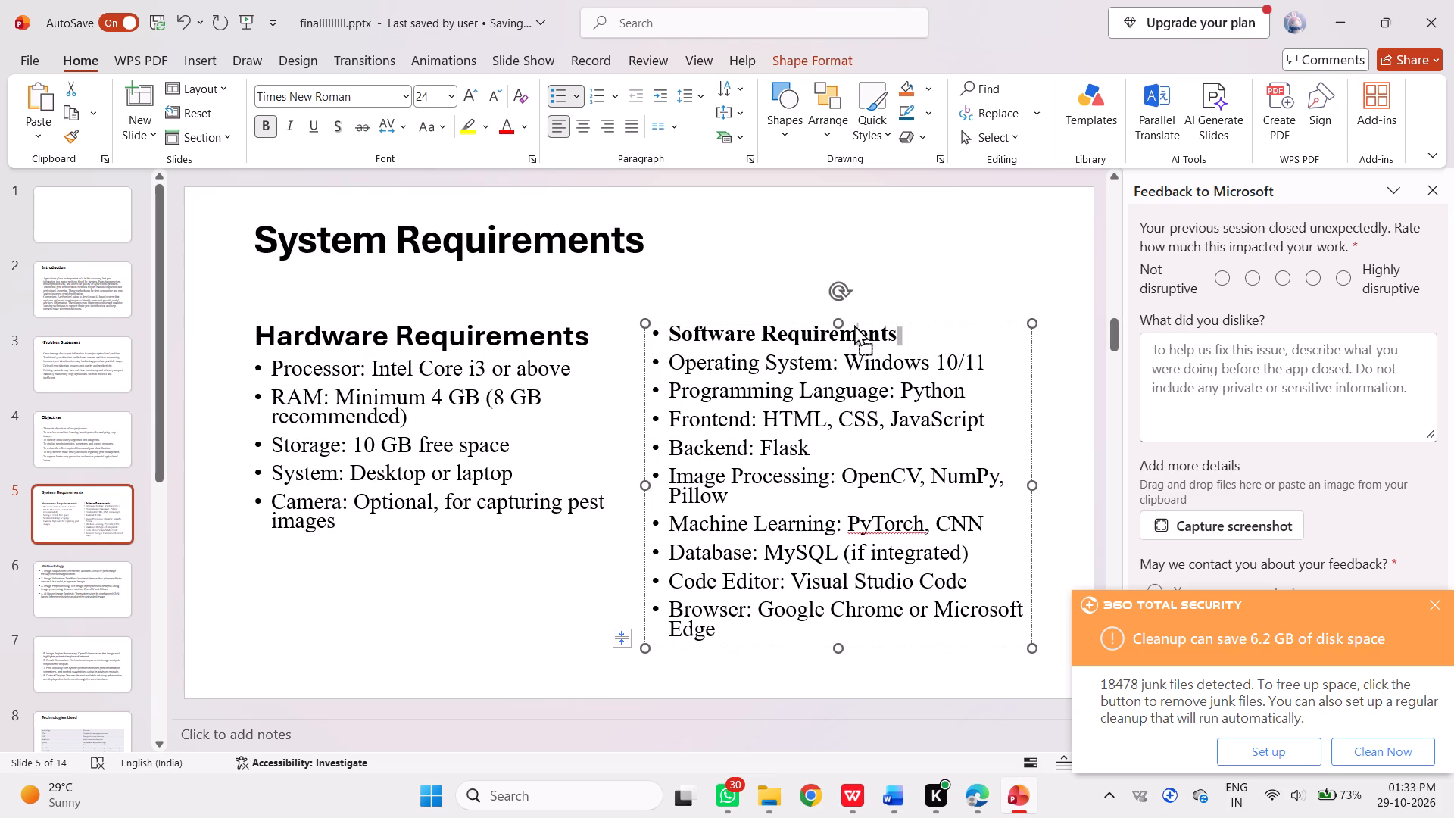
drag(899, 326, 799, 330)
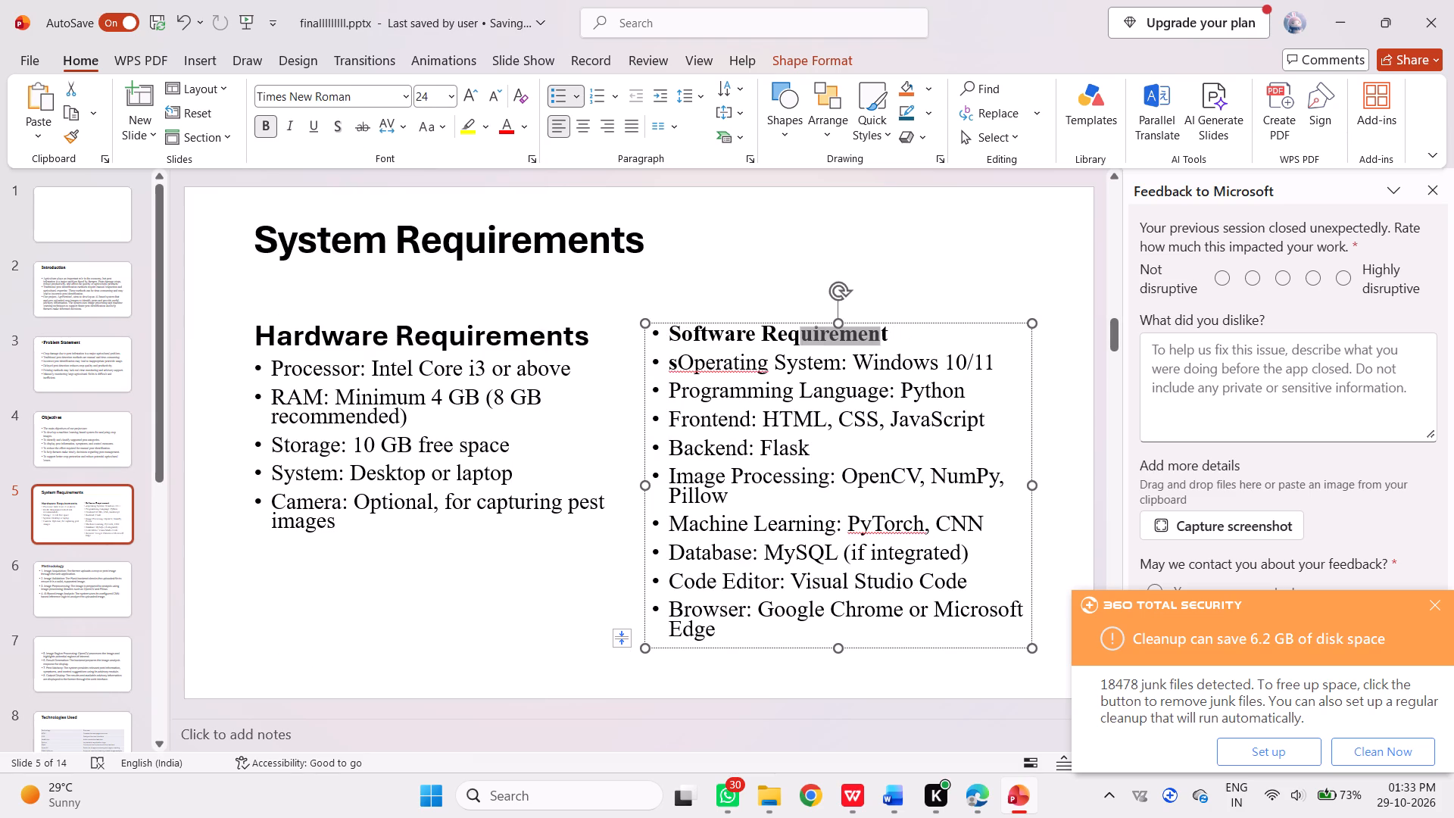
drag(799, 330, 678, 333)
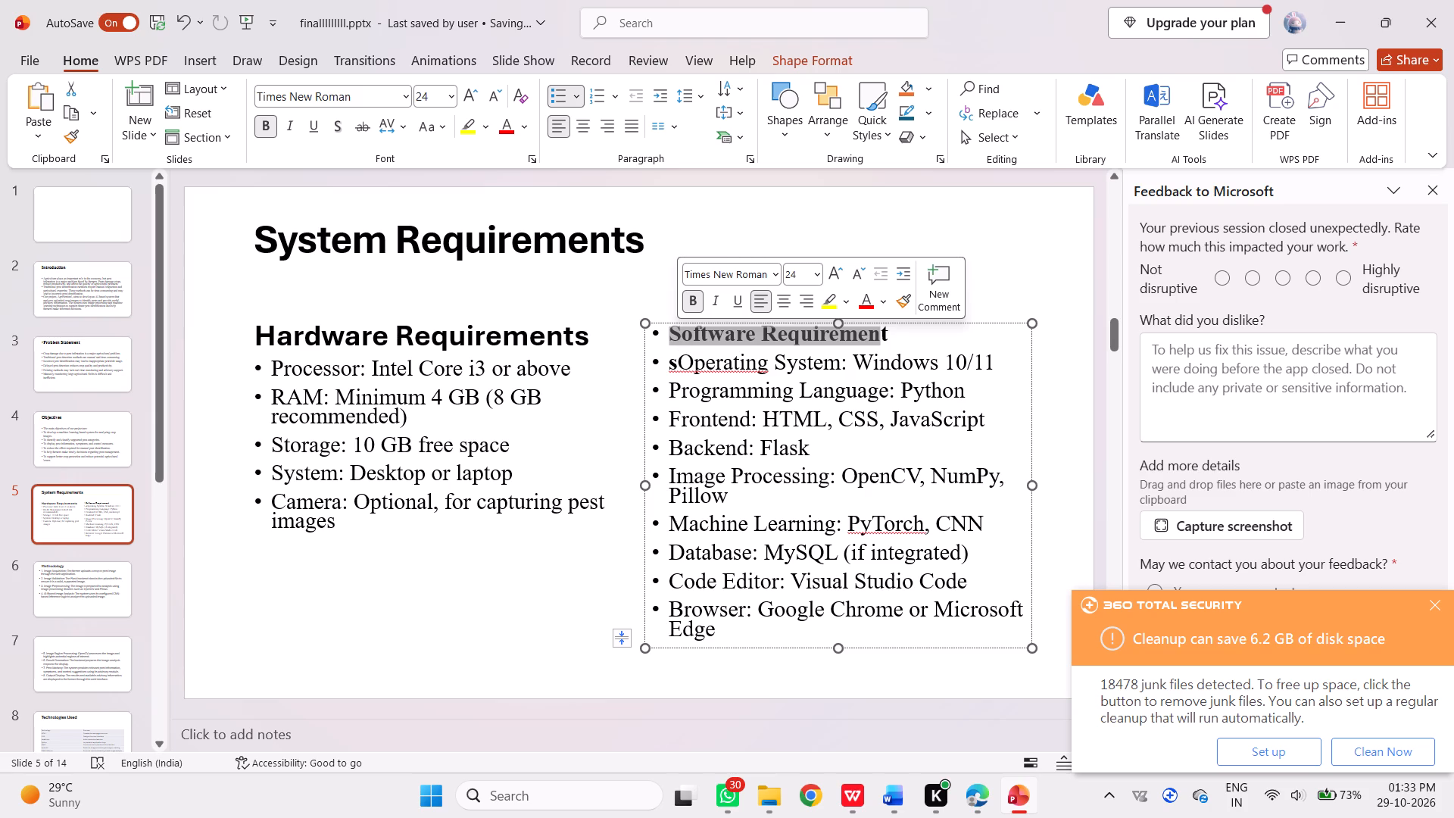
drag(891, 332, 684, 336)
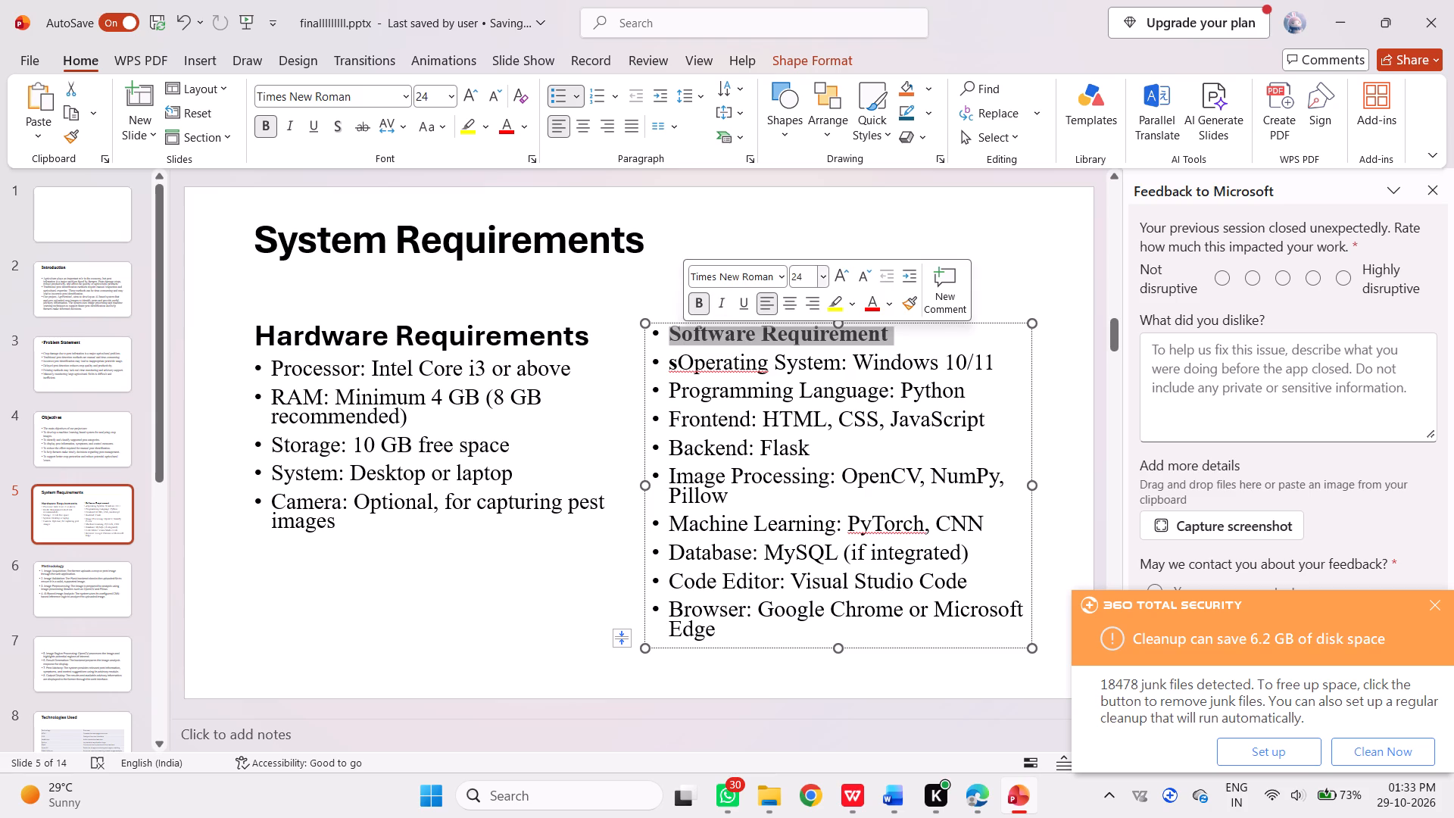
click(823, 281)
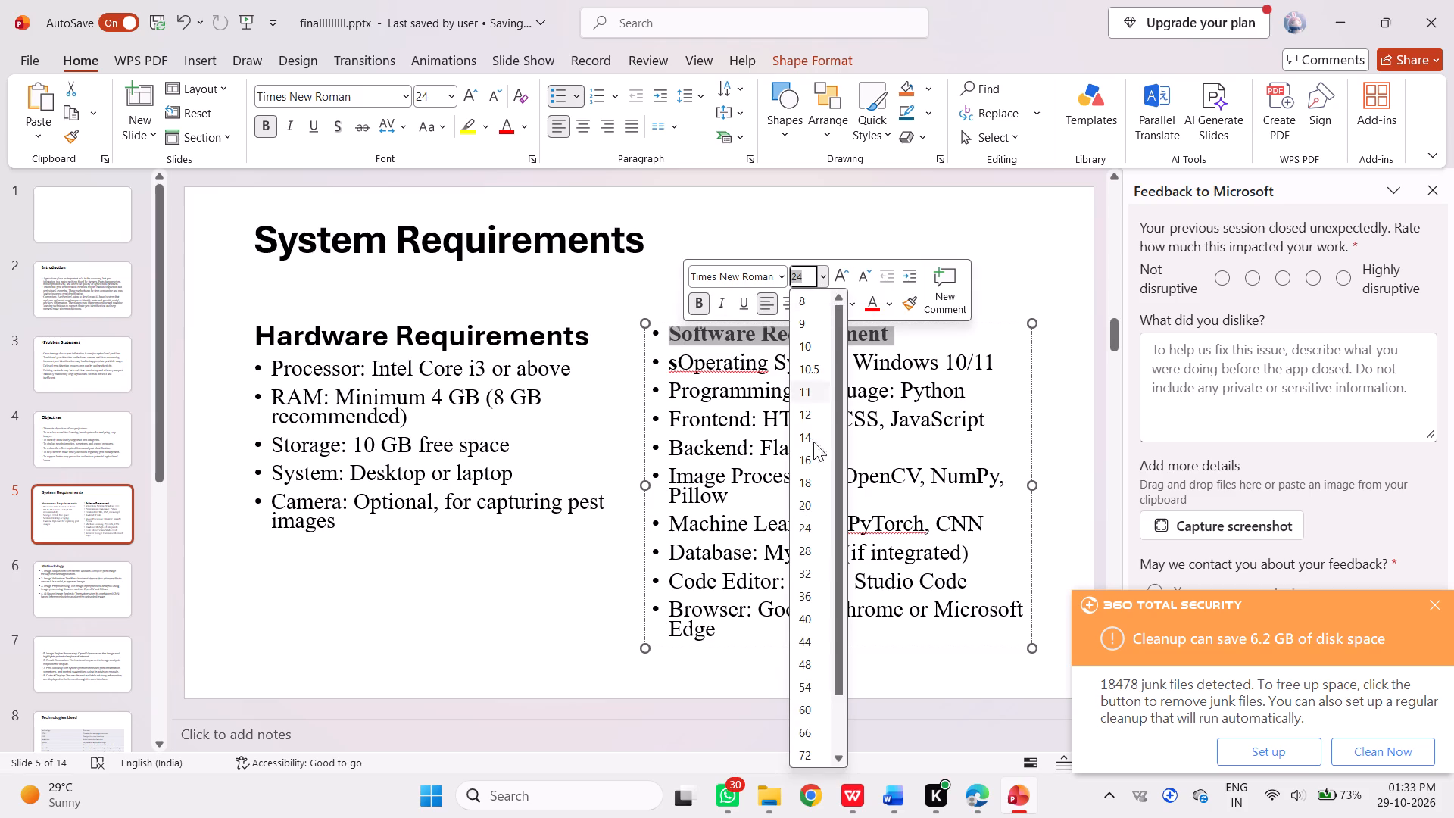
click(809, 576)
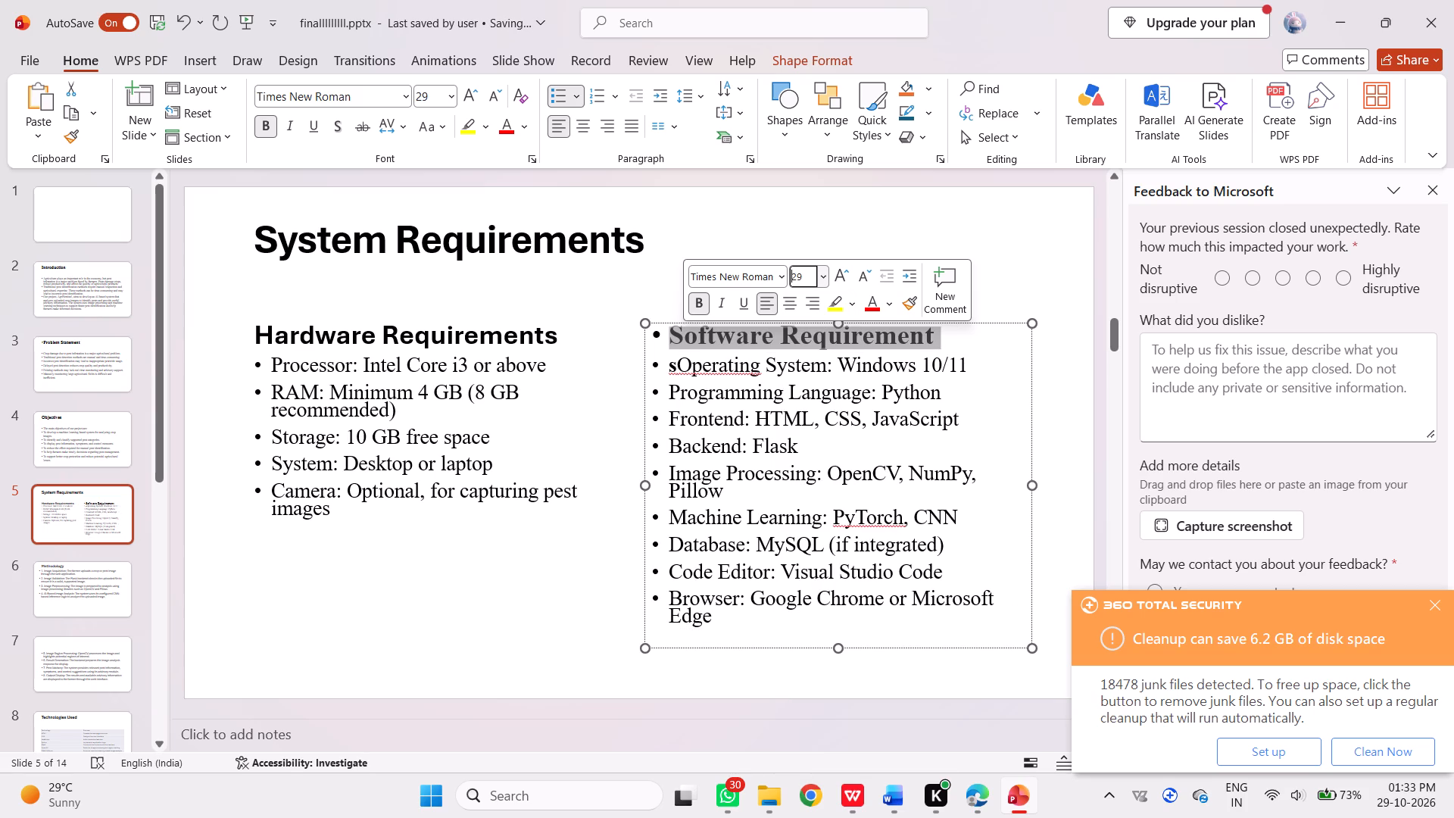
Change the font of the Hardware Requirements heading to Times New Roman.
drag(565, 336, 304, 317)
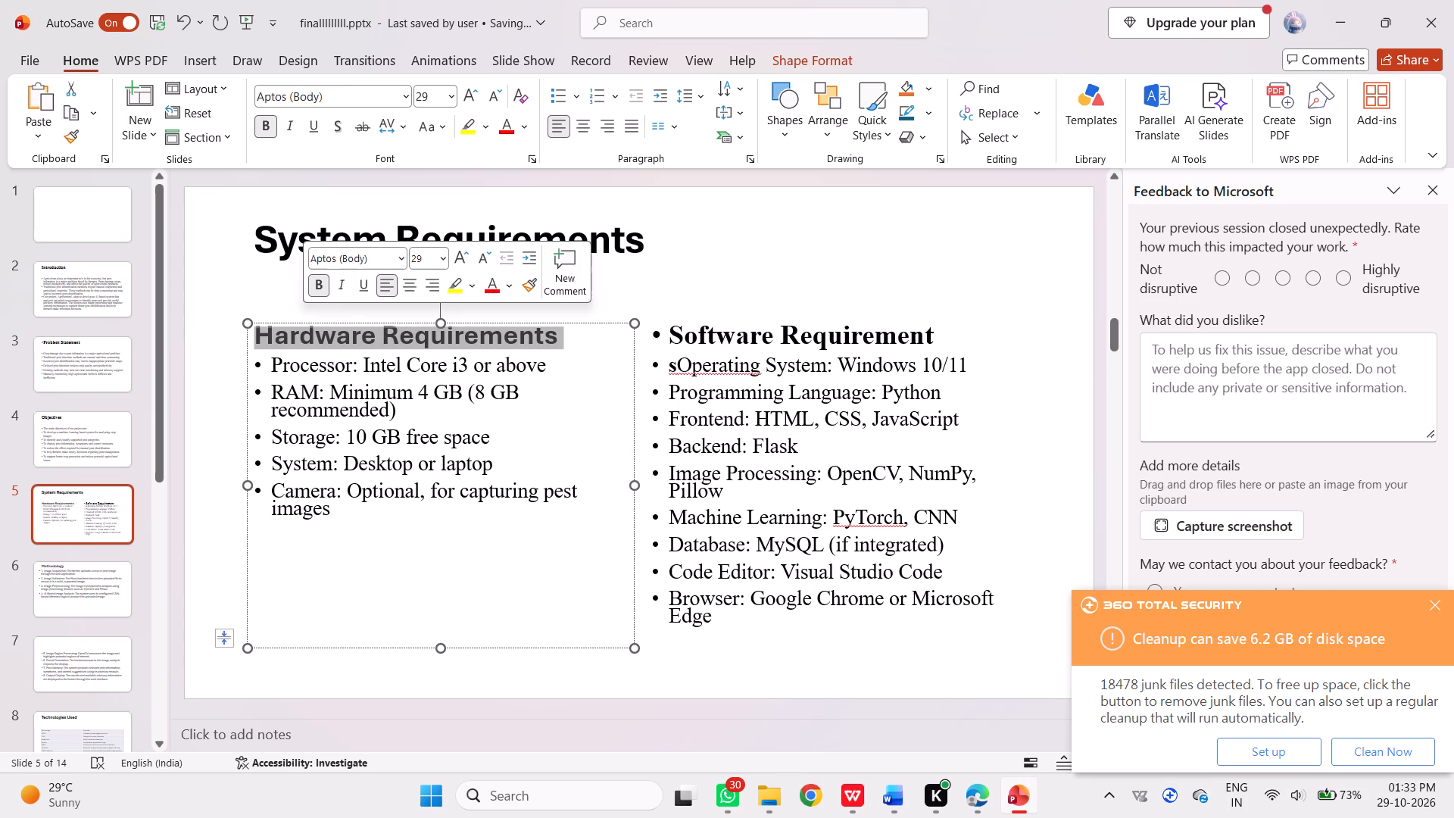
click(404, 98)
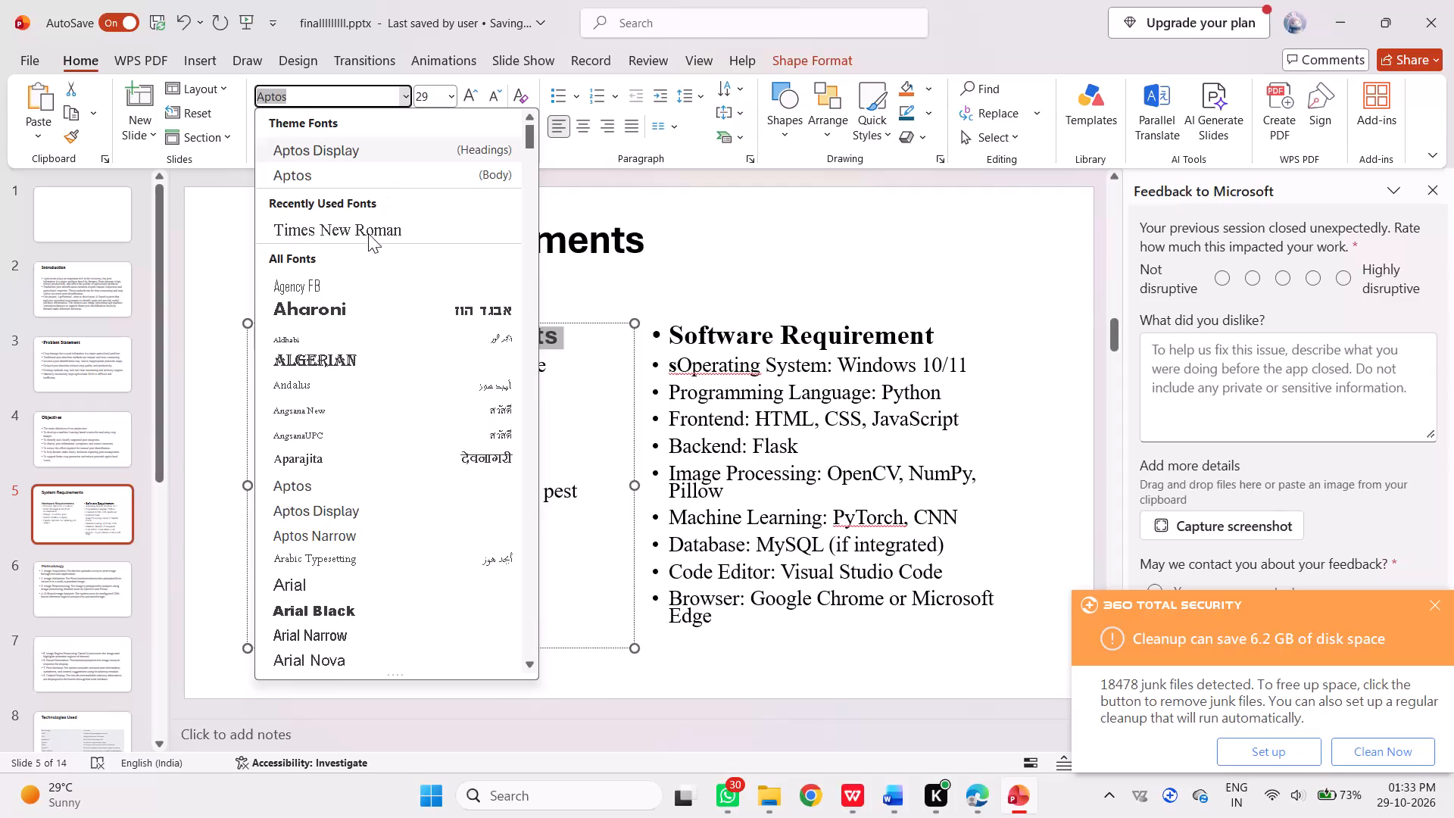
click(350, 238)
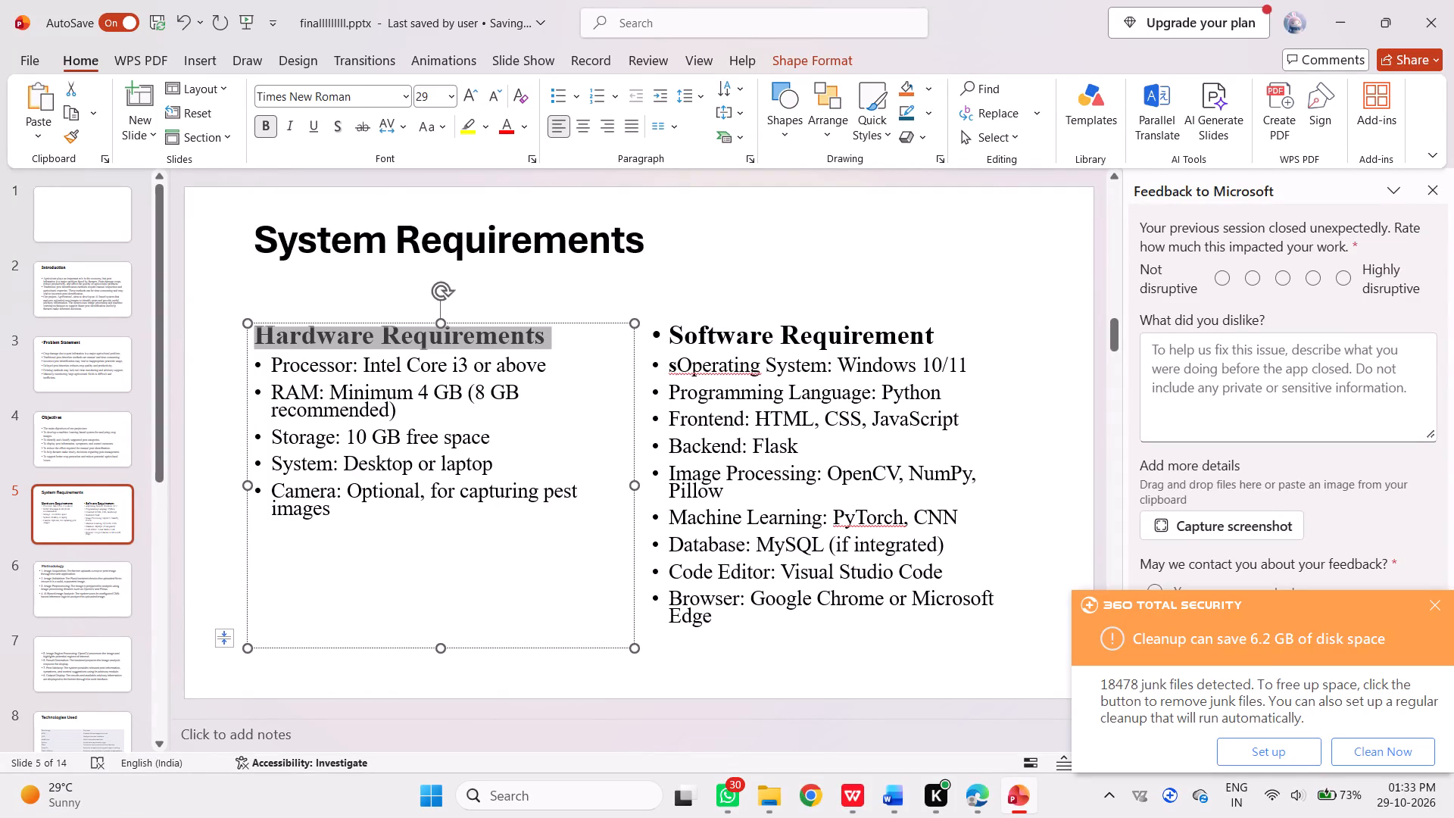
Remove the bullet from the software heading.
click(660, 345)
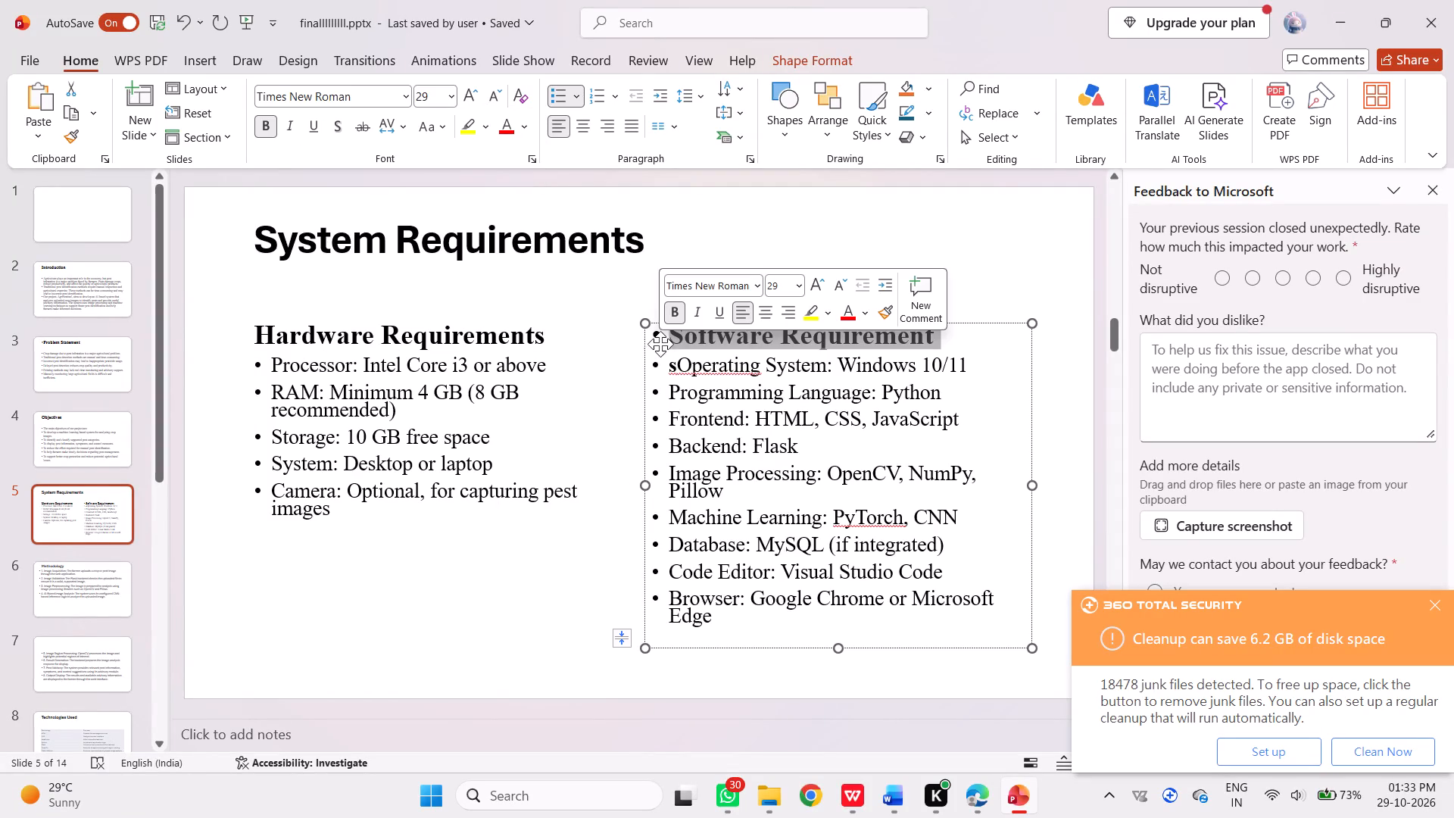
drag(663, 342, 645, 337)
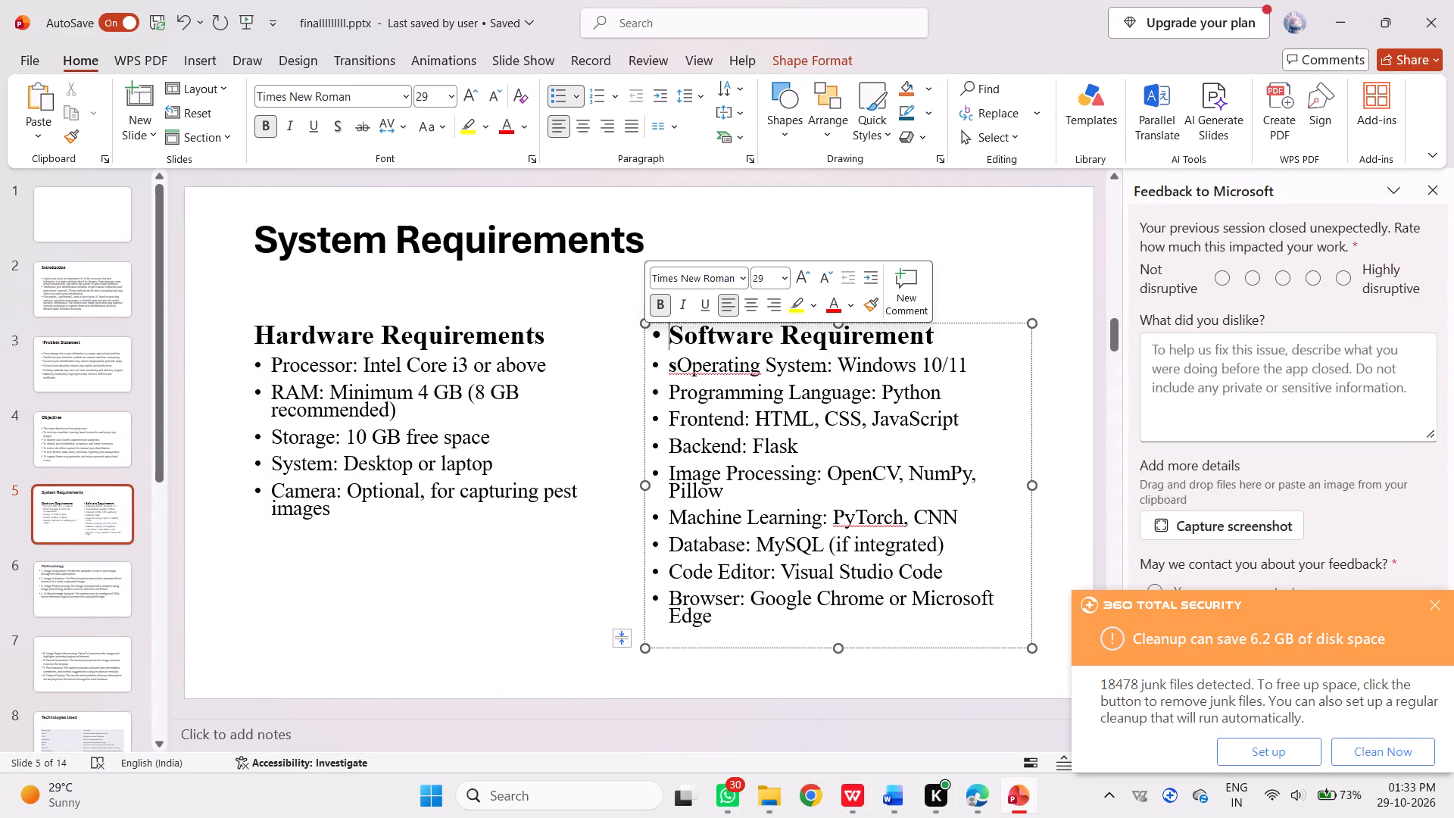
key(BackSpace)
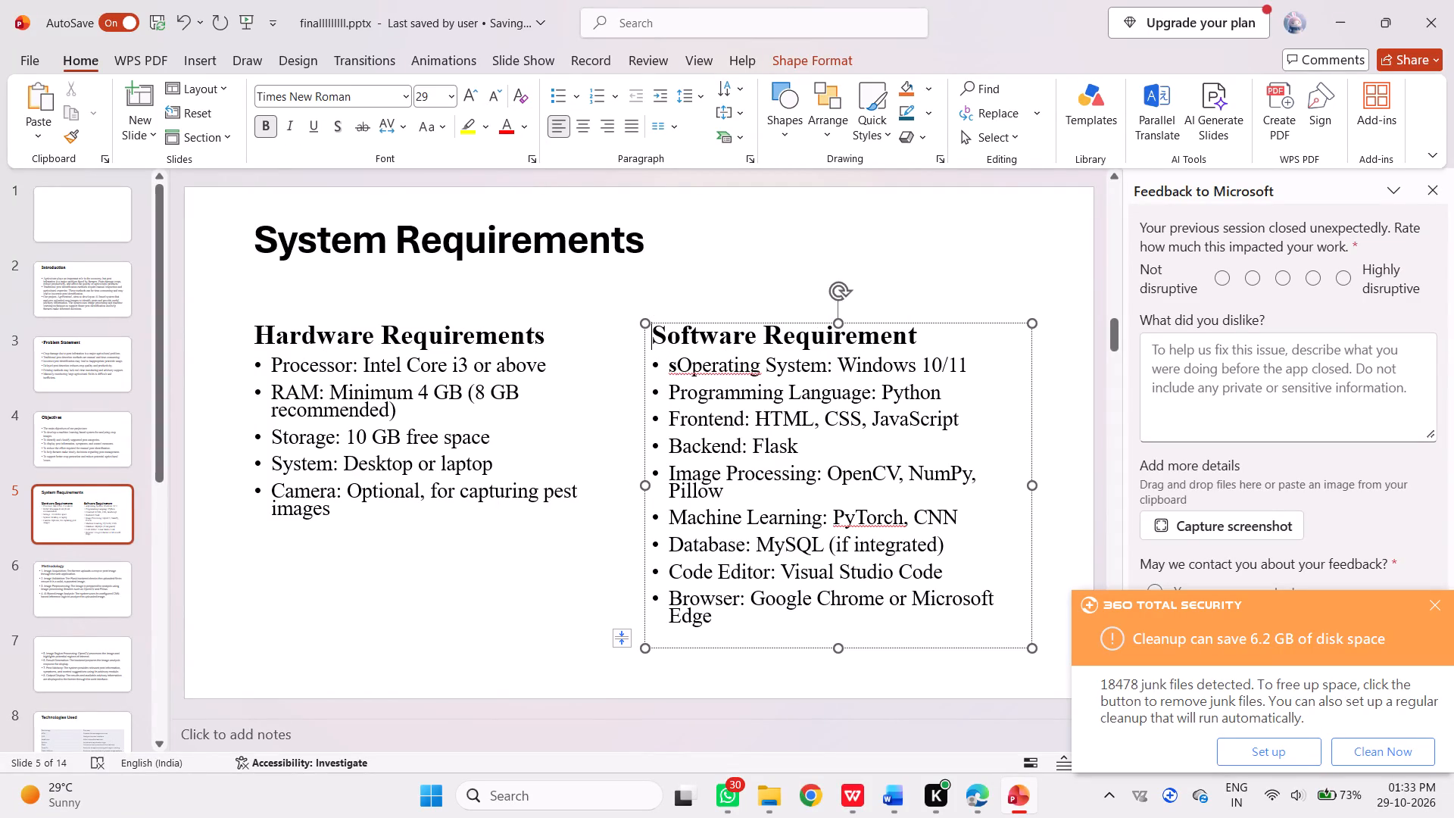
Remove the stray "s" before Operating System in the software list and retype its capital O in regular, non-bold weight.
click(609, 389)
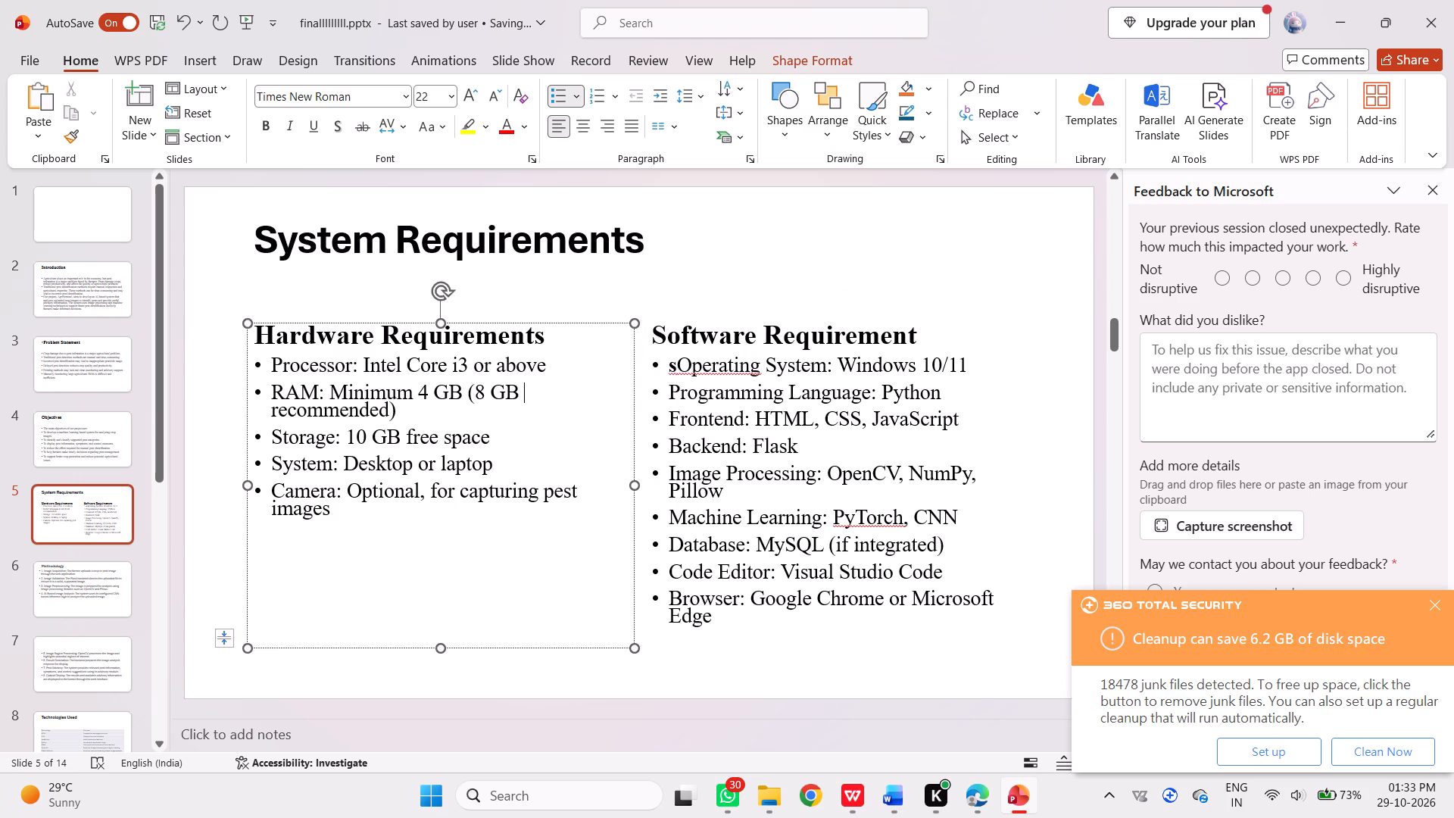
scroll(609, 389, down, 1)
scroll(609, 389, up, 1)
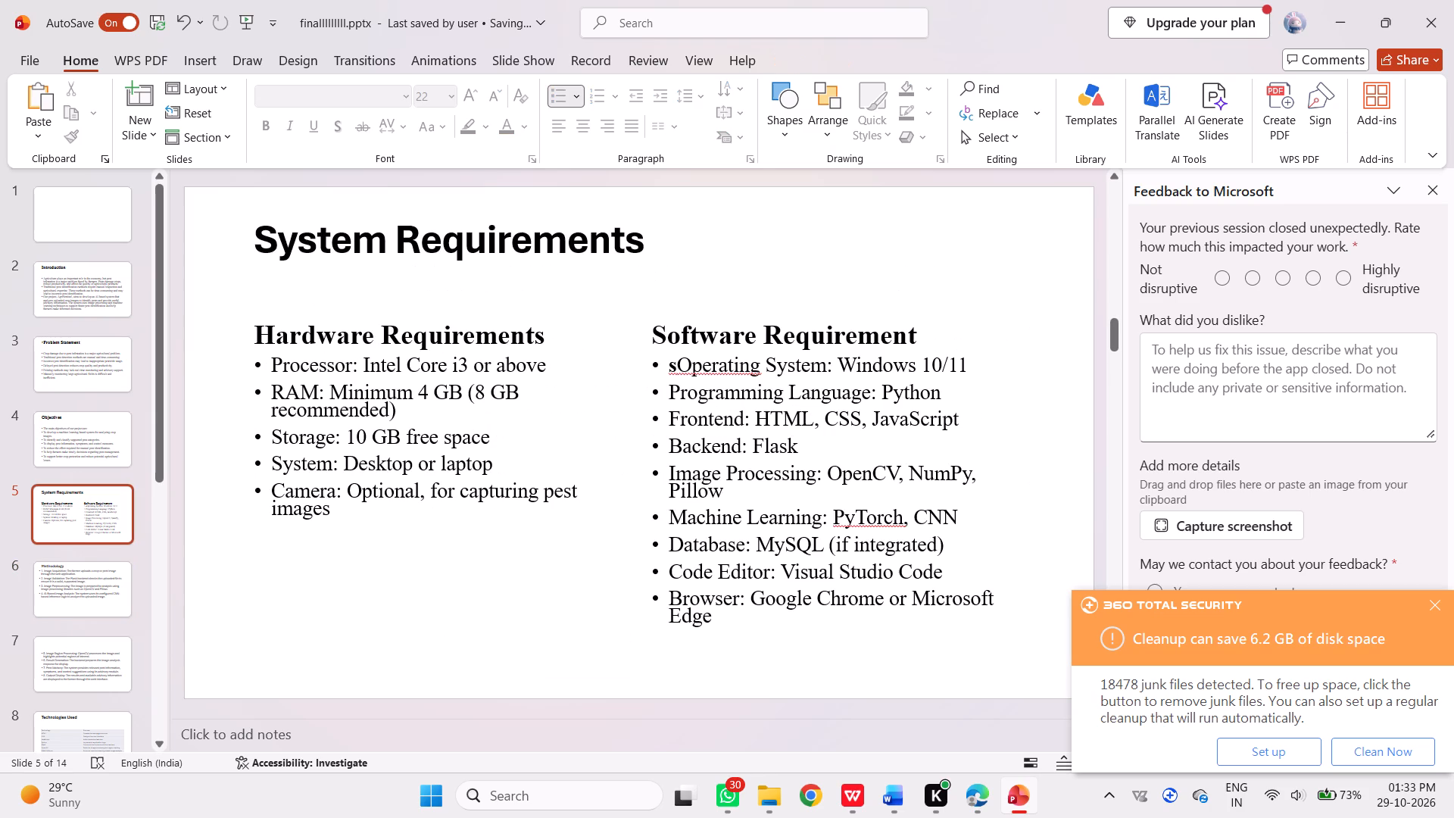
click(689, 365)
key(BackSpace)
key(BackSpace)
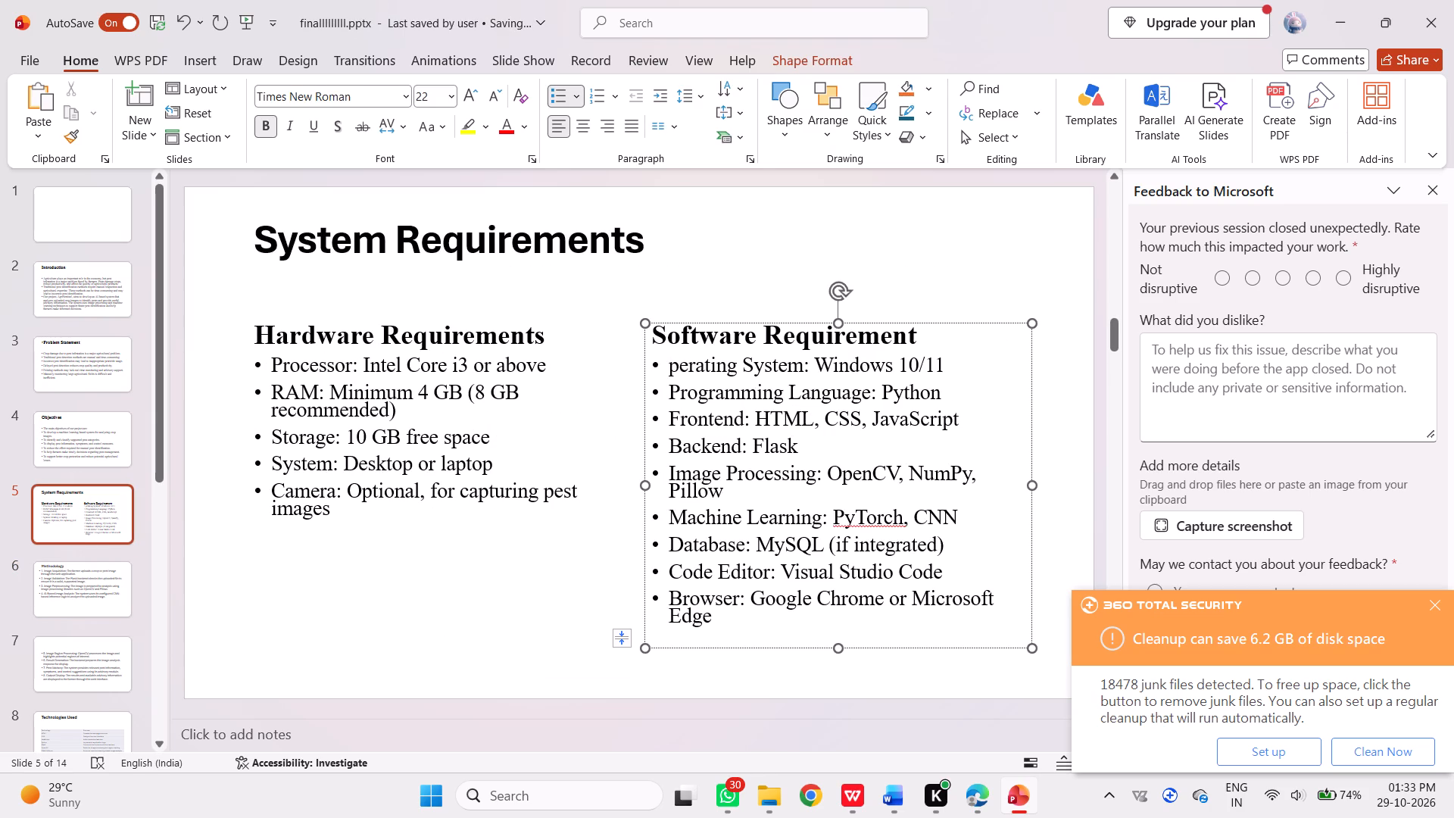
key(shift+o)
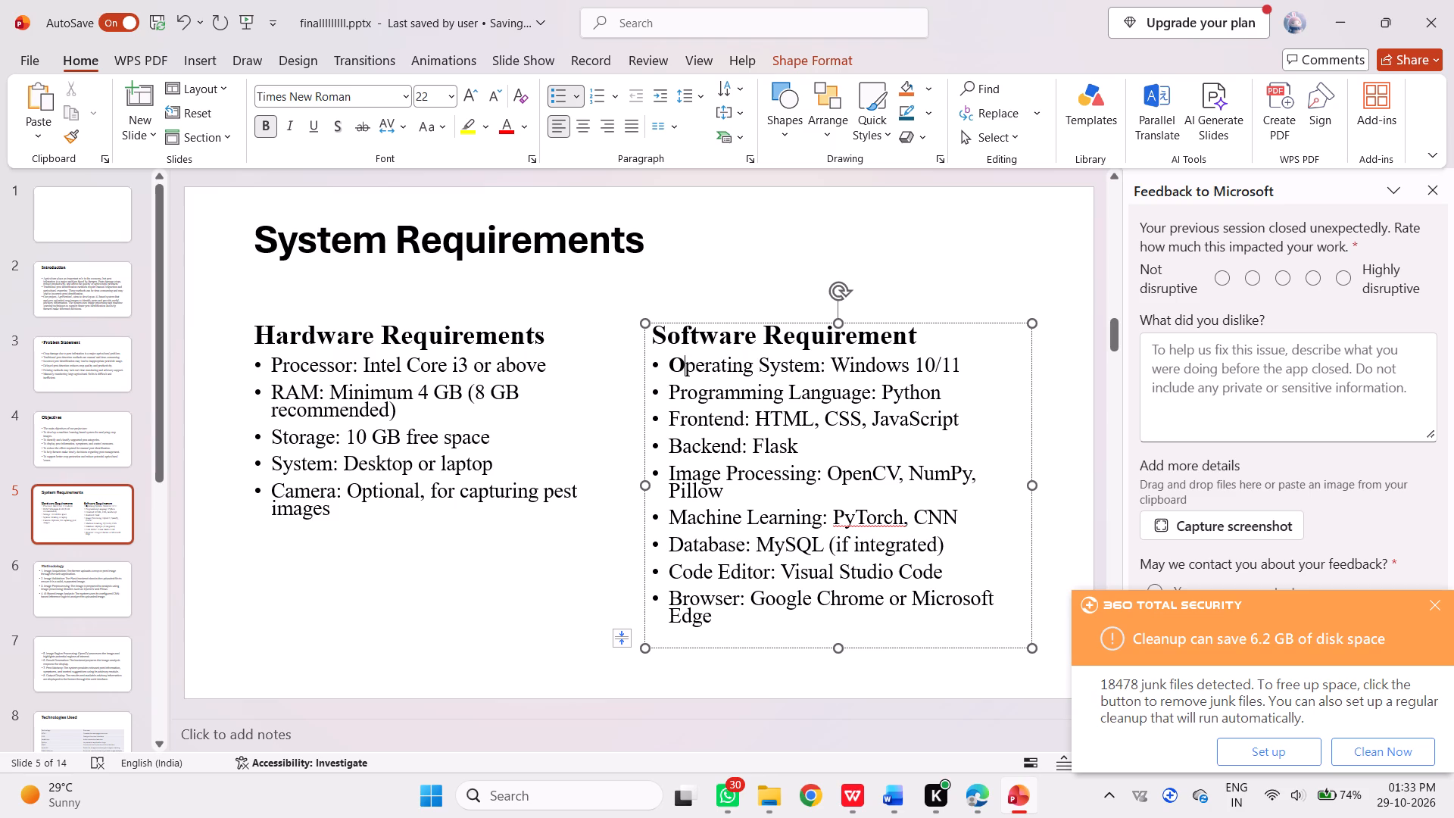
click(271, 125)
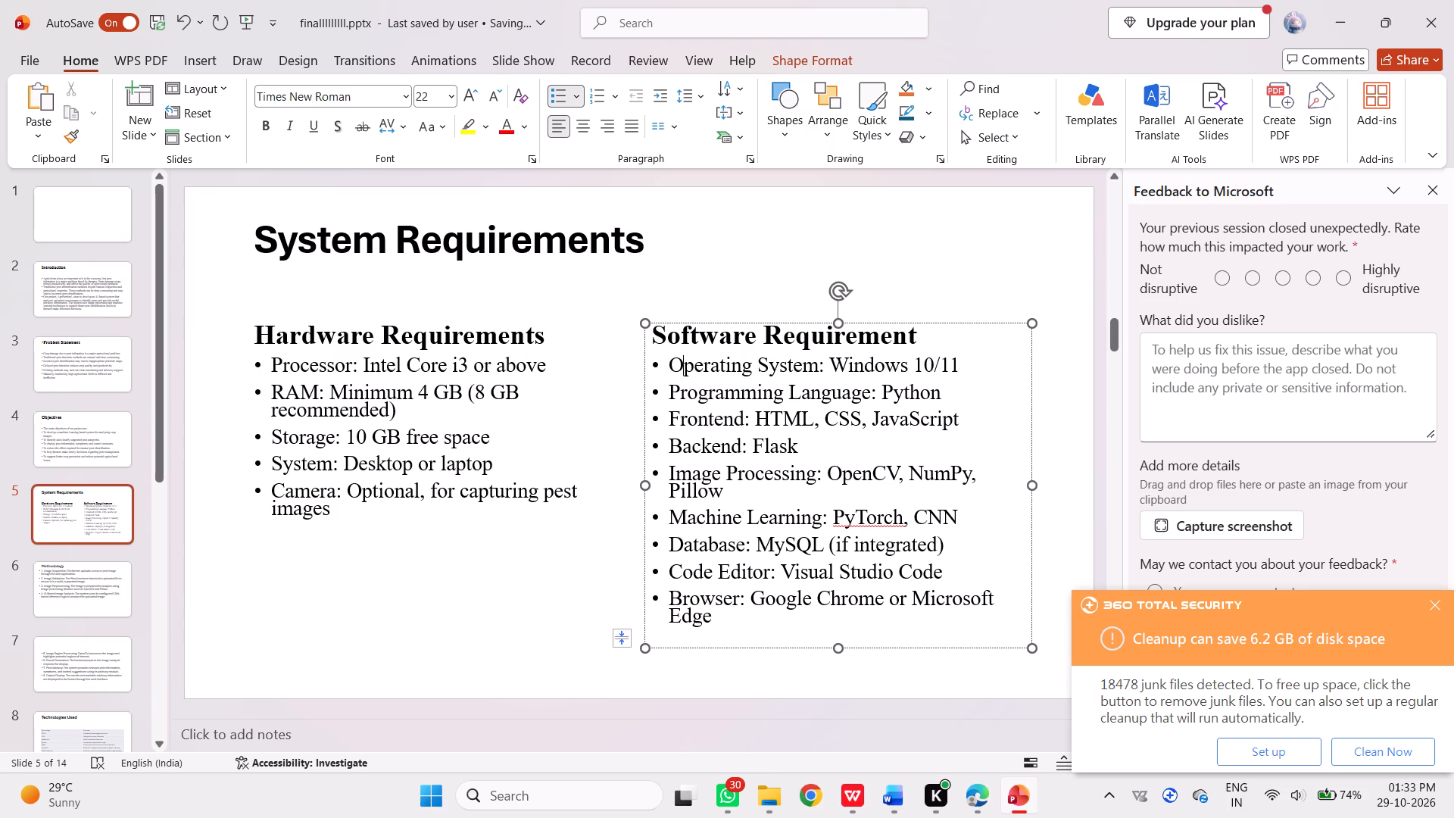
Change the font of the System Requirements slide title to Times New Roman.
drag(657, 246, 200, 248)
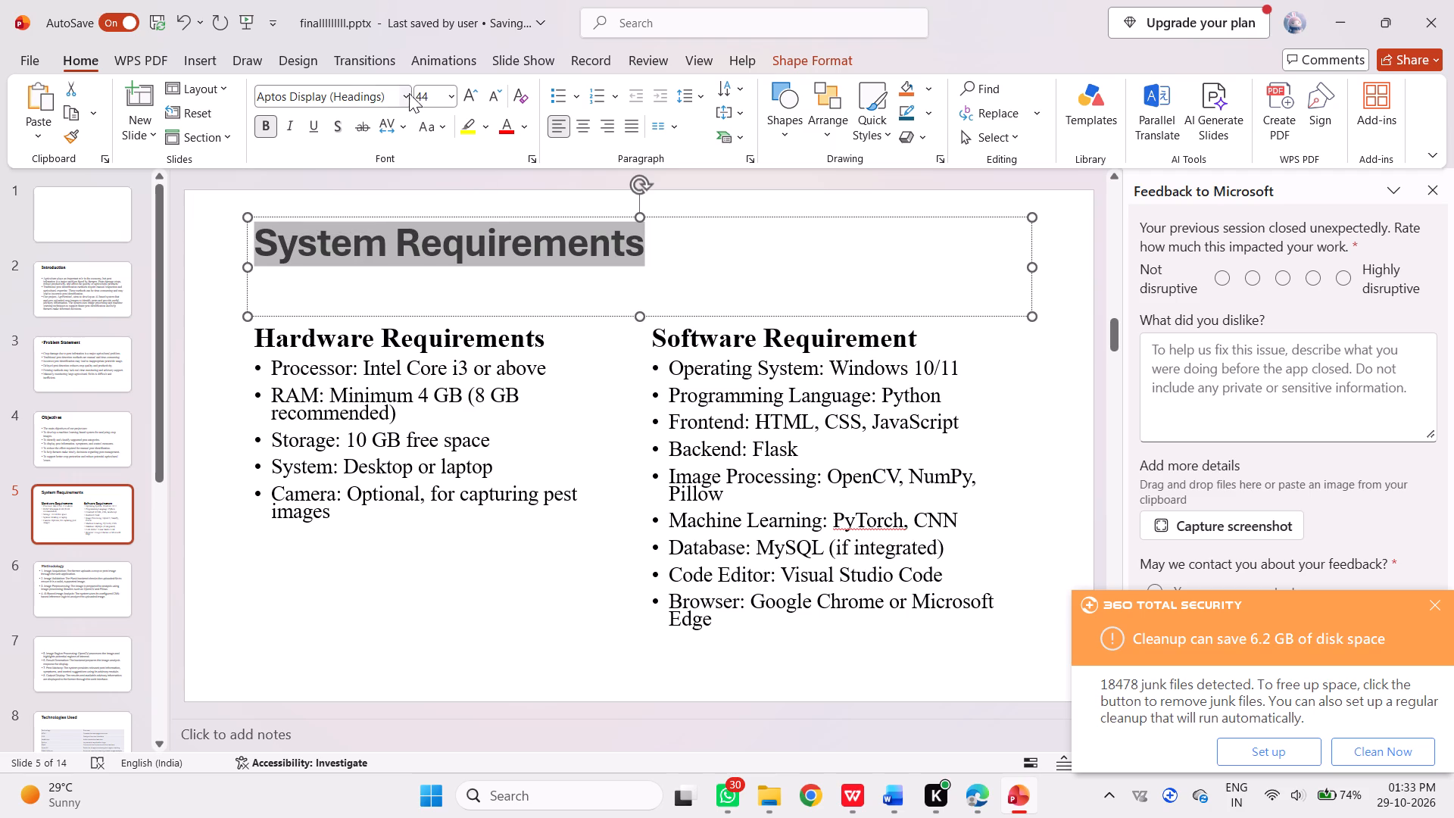
click(410, 98)
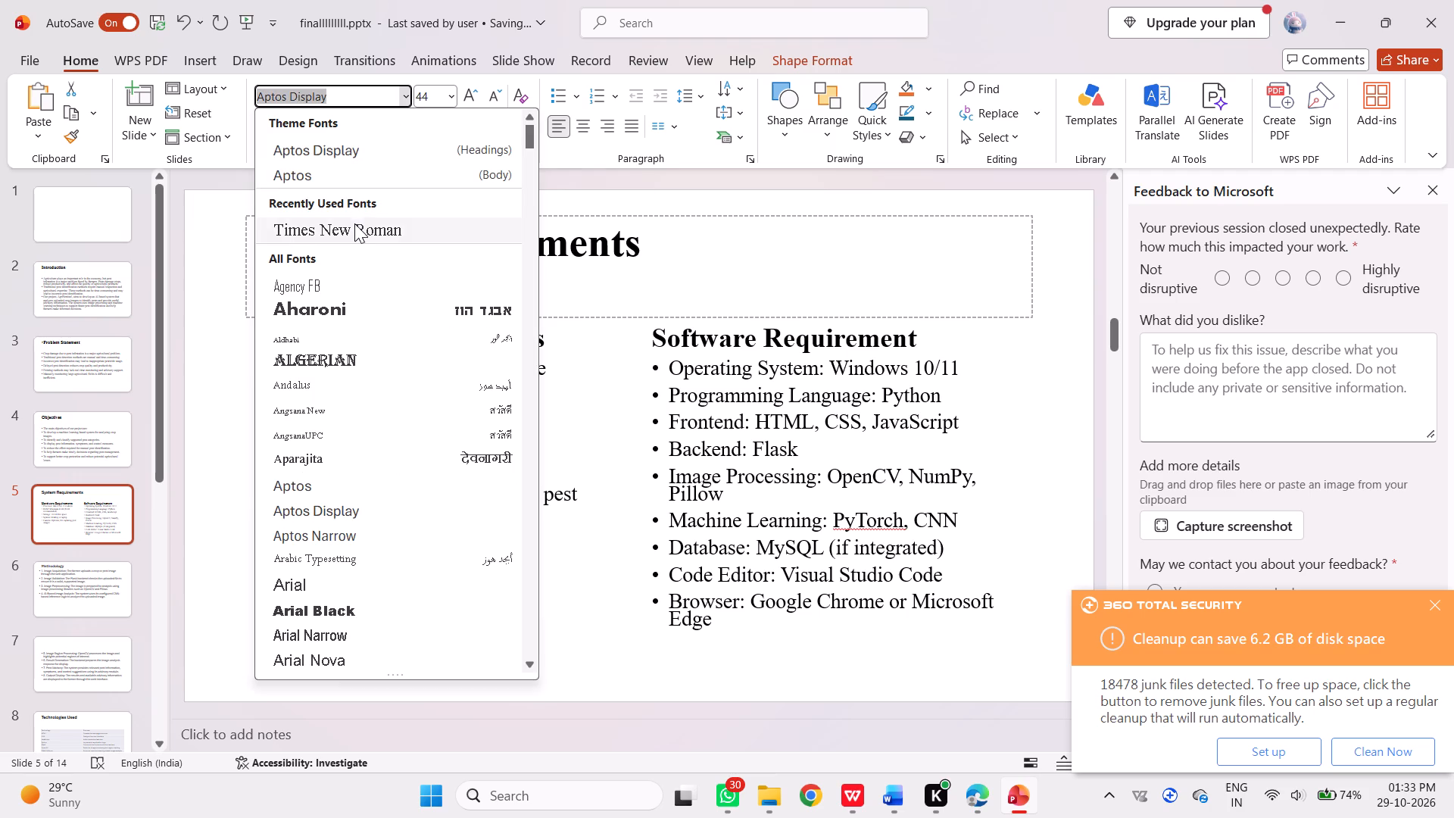
click(354, 223)
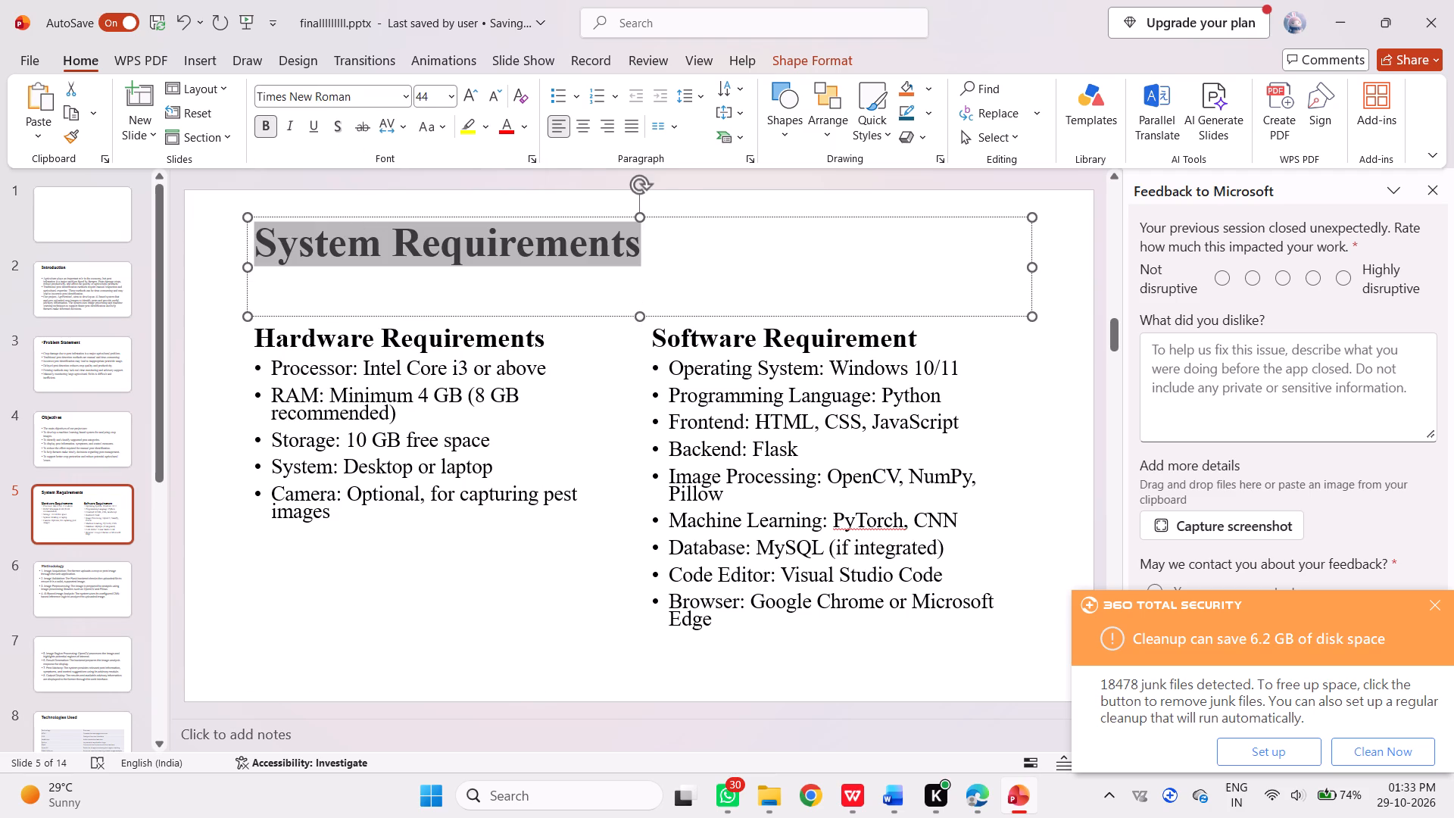
click(554, 380)
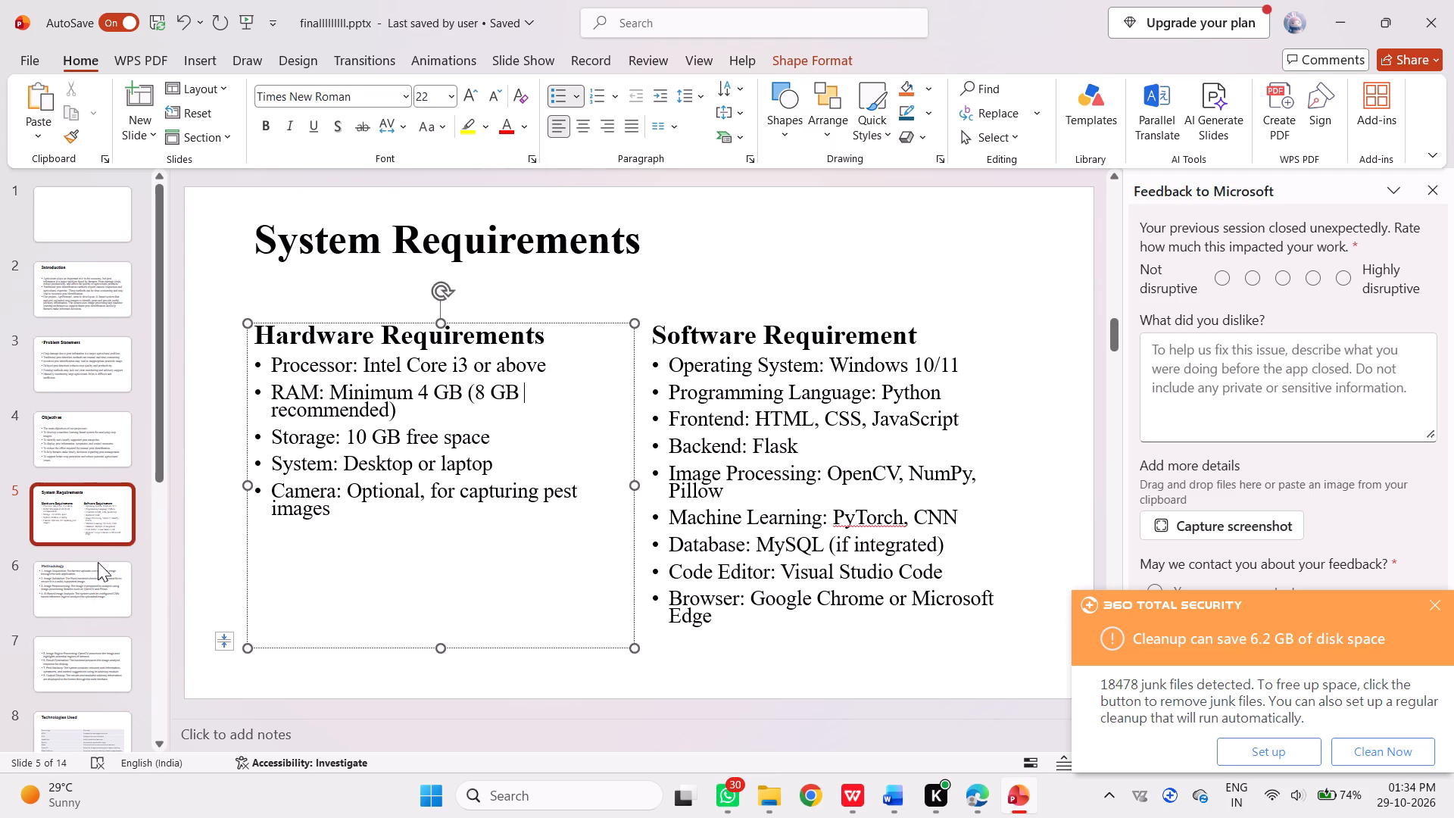
On the Methodology slide, lower the top edge of the body text box to leave more space below the title.
click(97, 567)
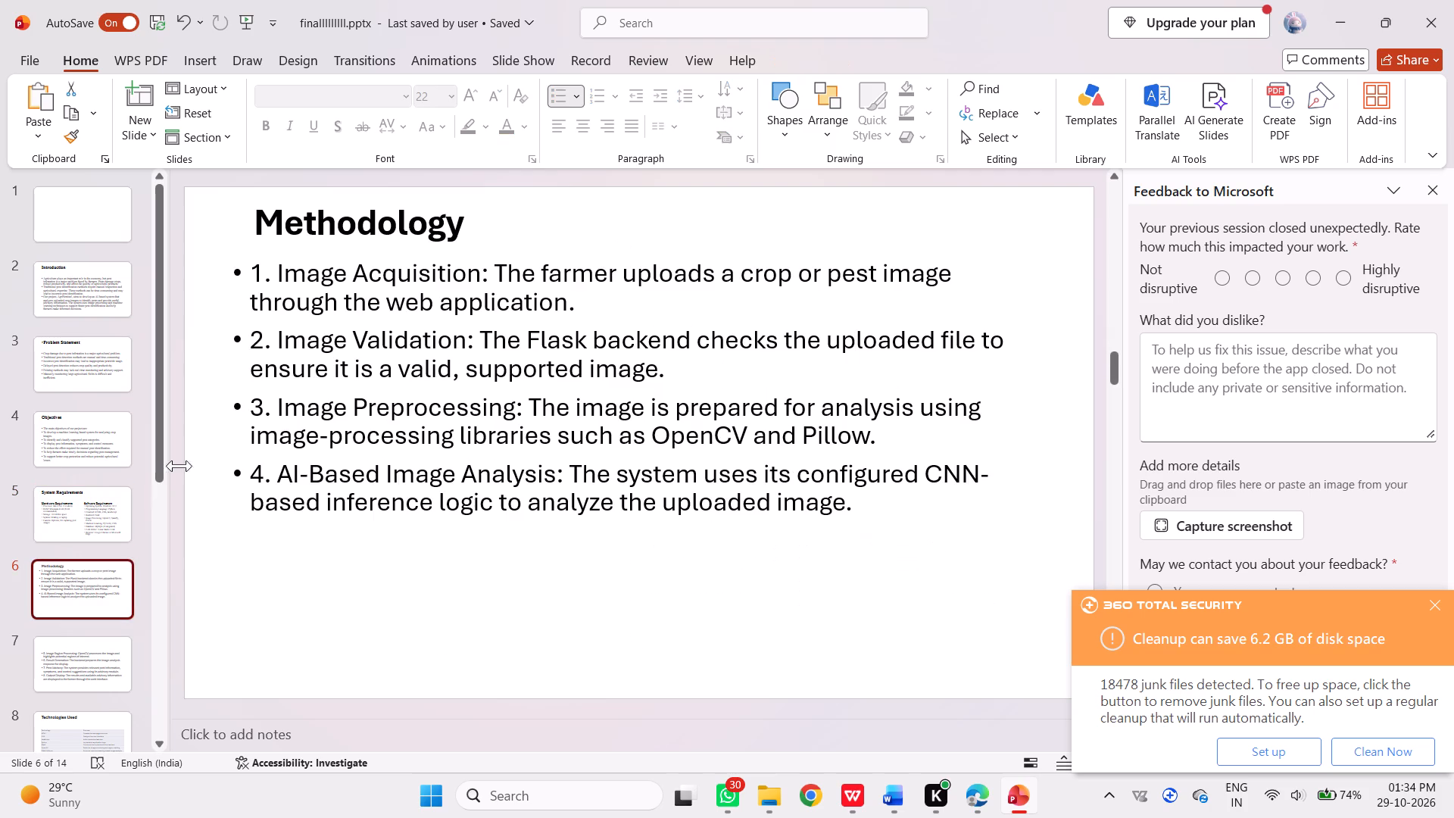
click(466, 233)
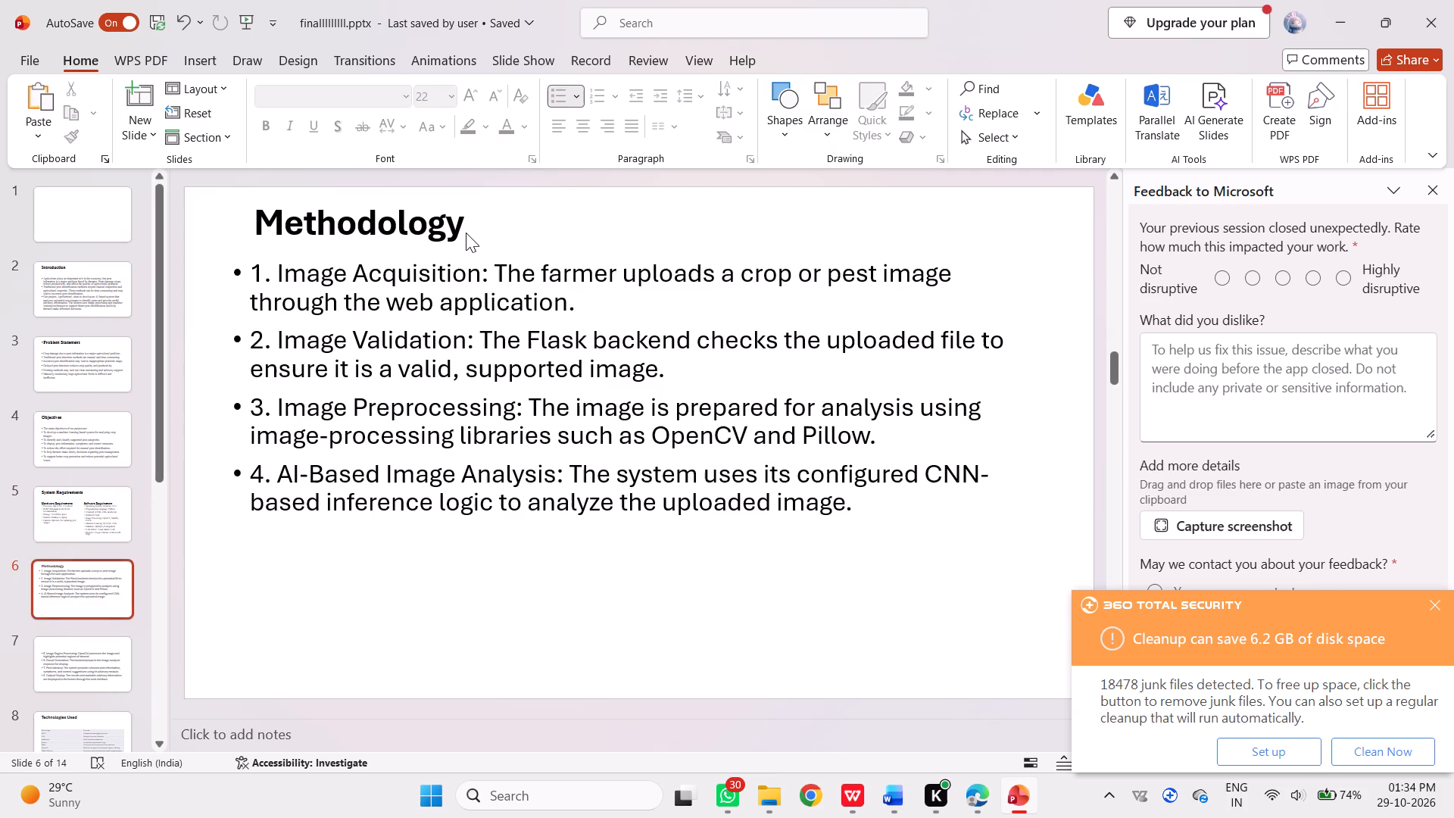
click(267, 277)
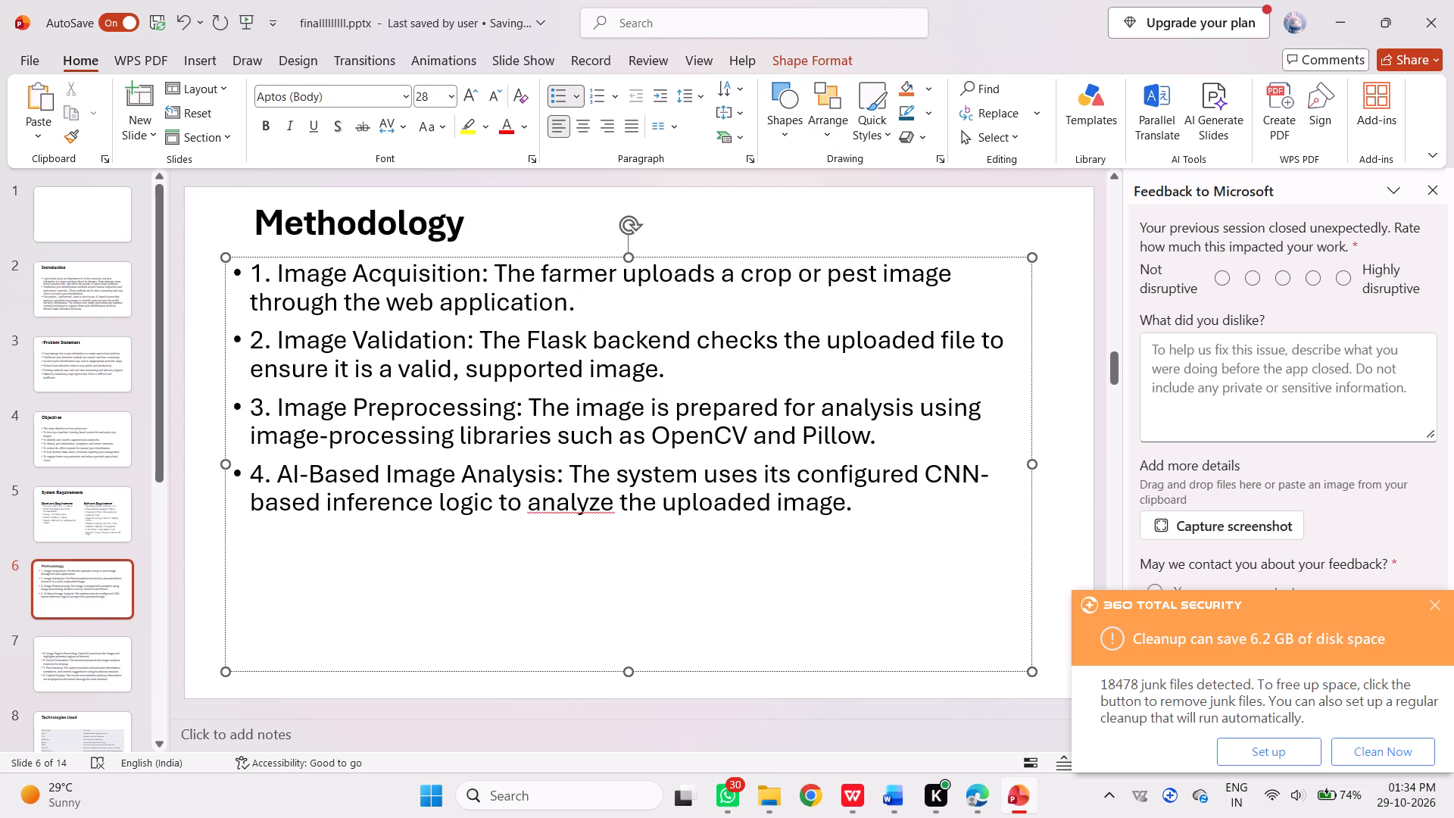
drag(625, 258, 623, 290)
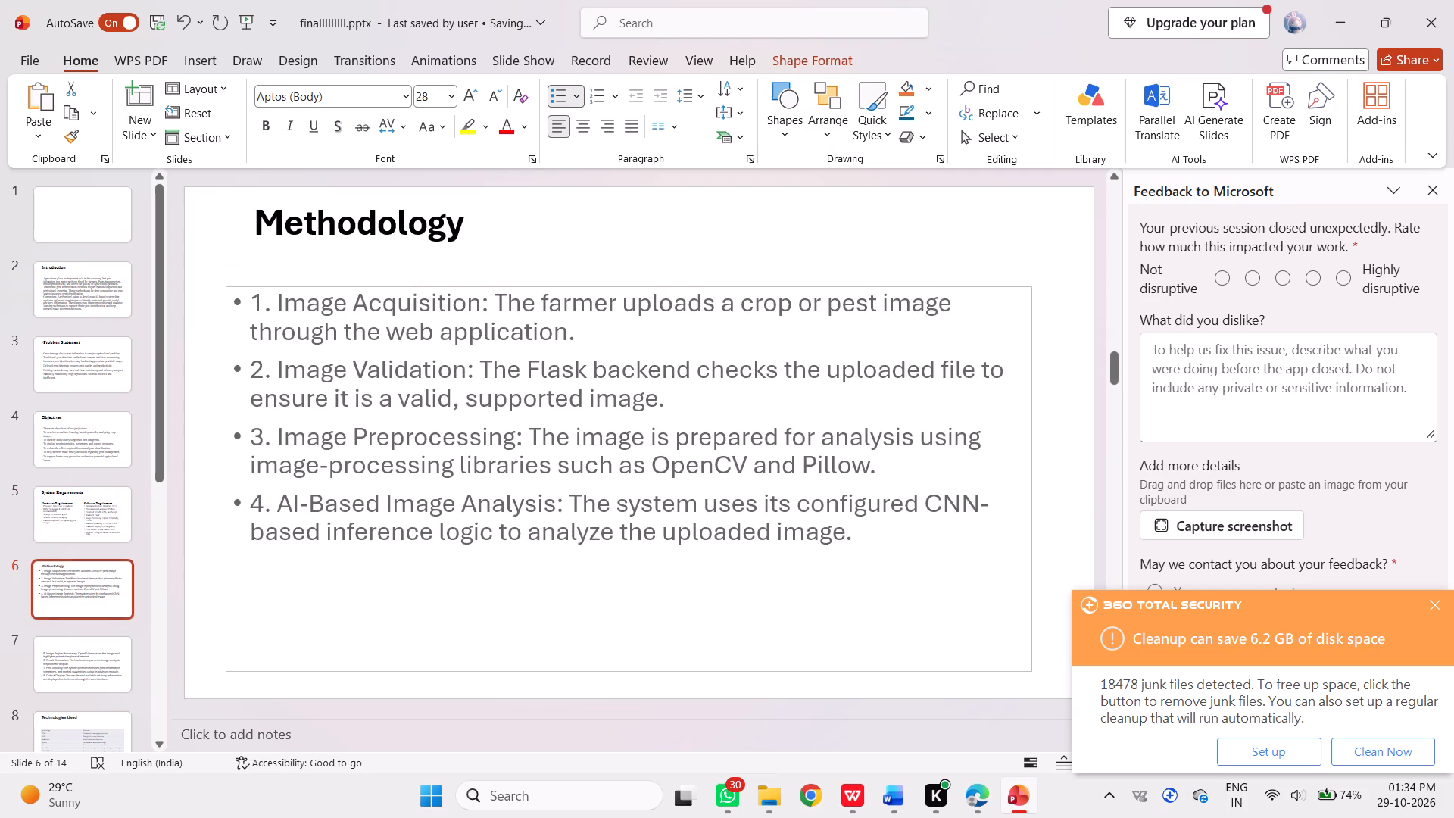
drag(623, 290, 624, 306)
Extend the Methodology title box downward so that it reaches the start of the body text.
click(465, 206)
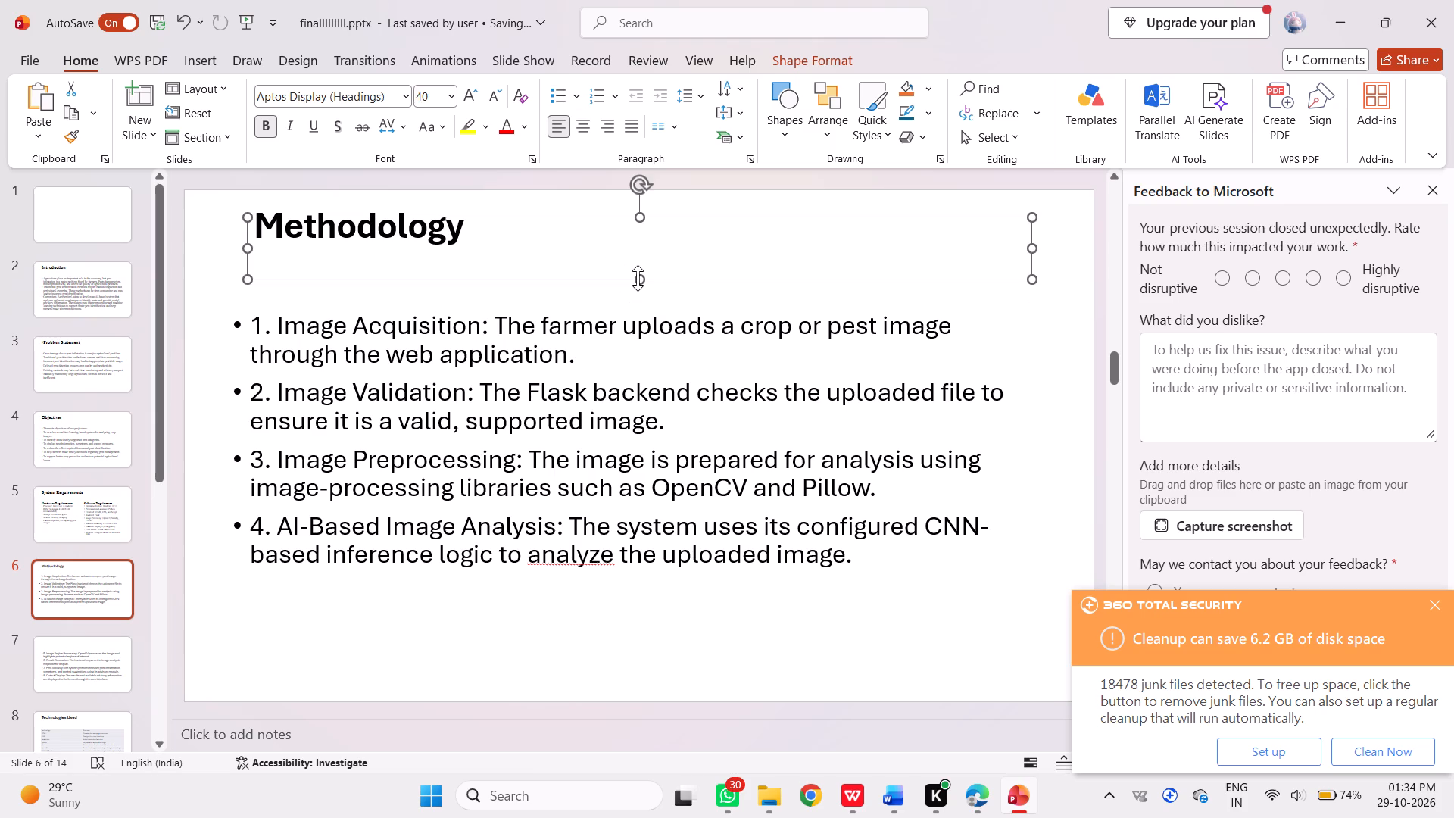
drag(638, 278, 641, 324)
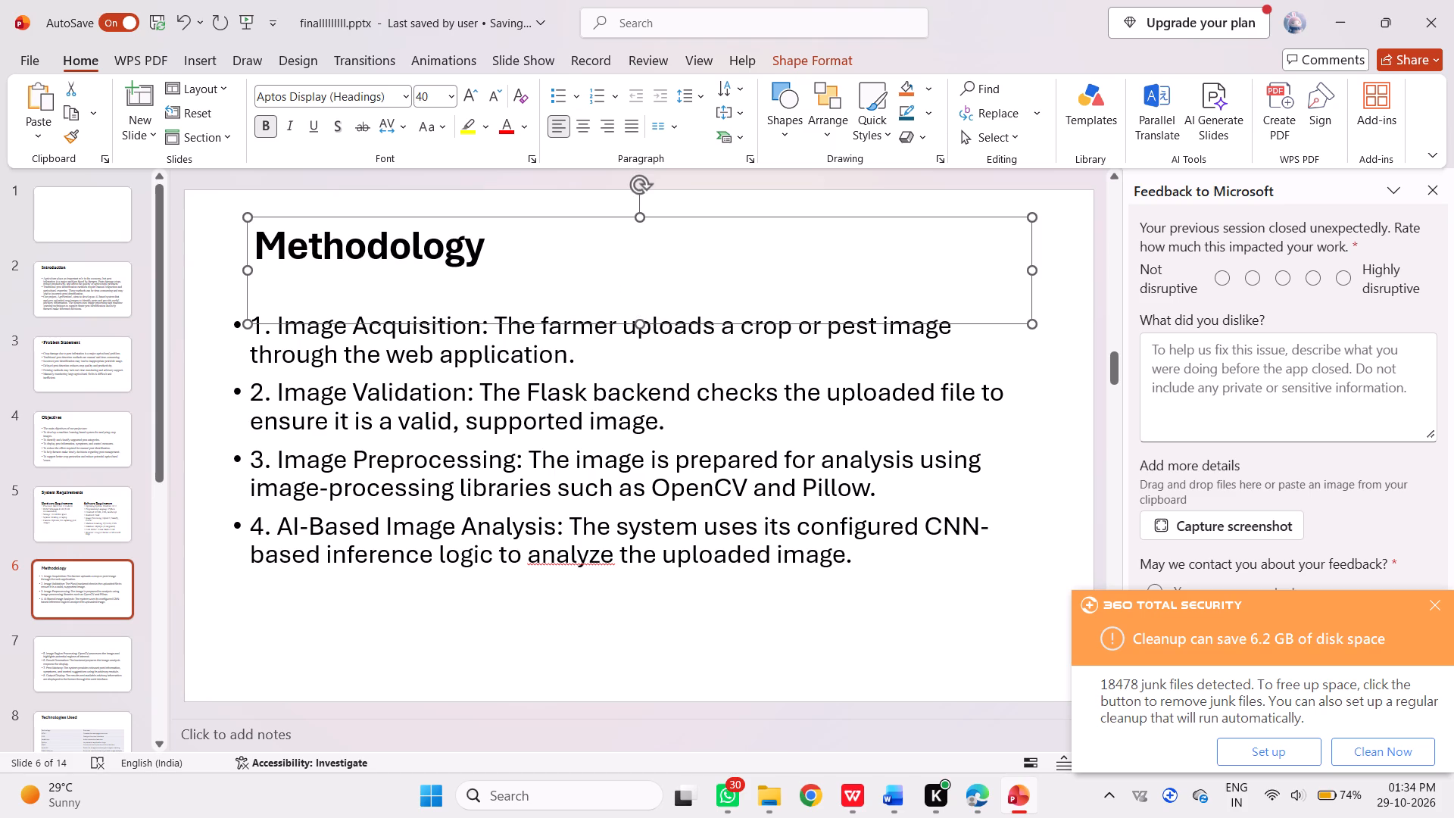
Change the font of the Methodology slide title to Times New Roman.
drag(256, 245, 472, 242)
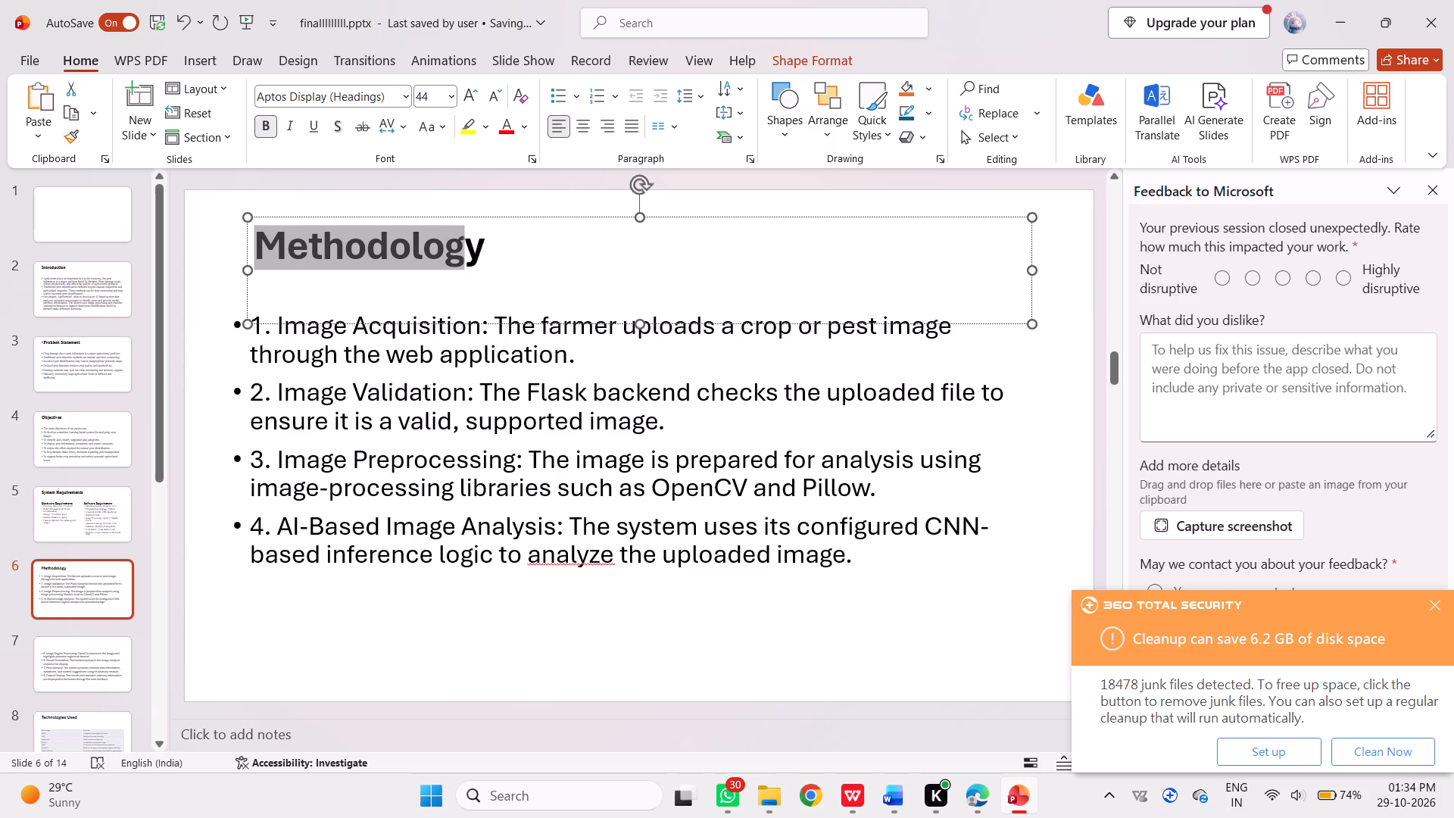
drag(472, 242, 511, 251)
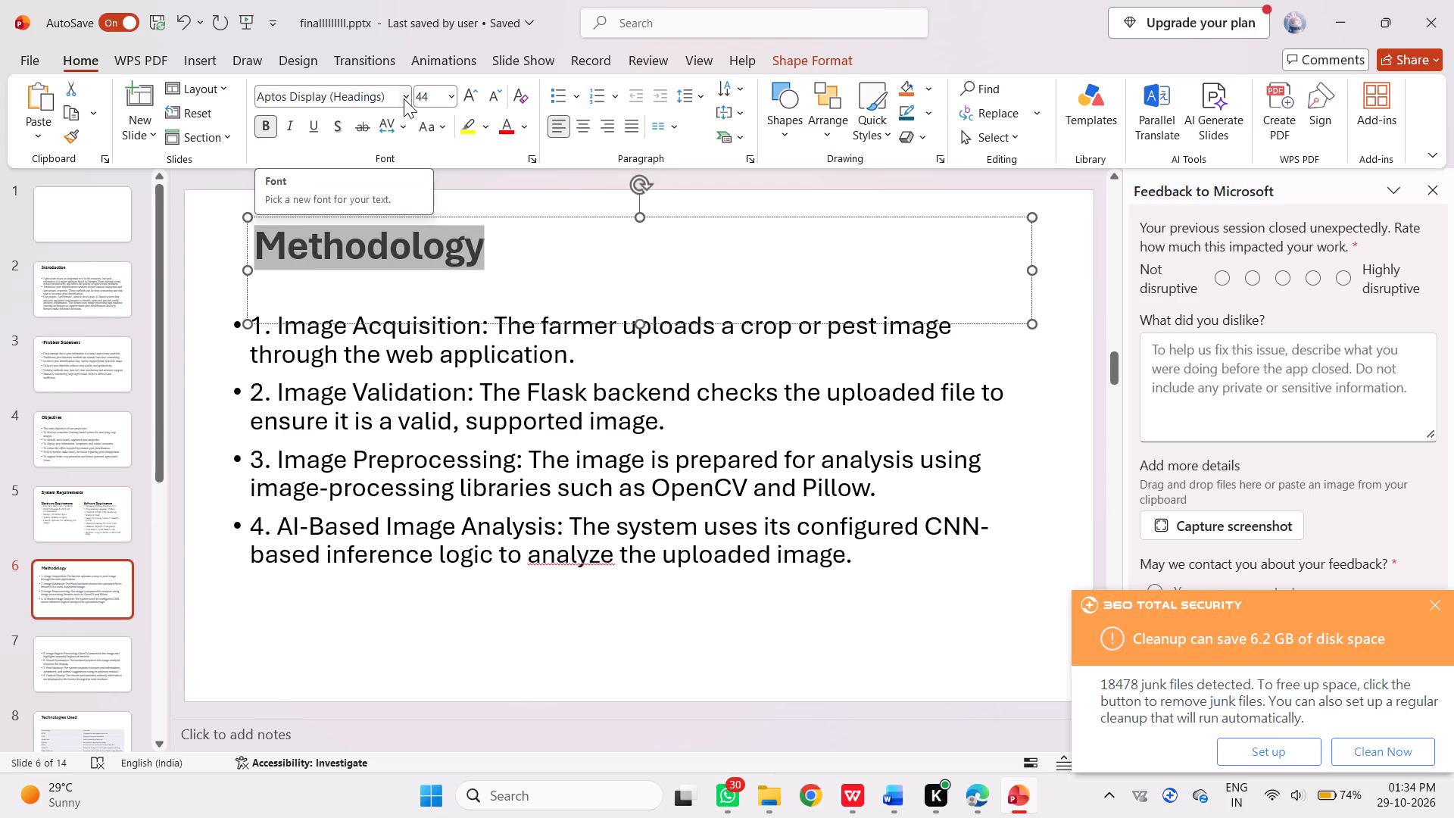
click(406, 98)
click(370, 229)
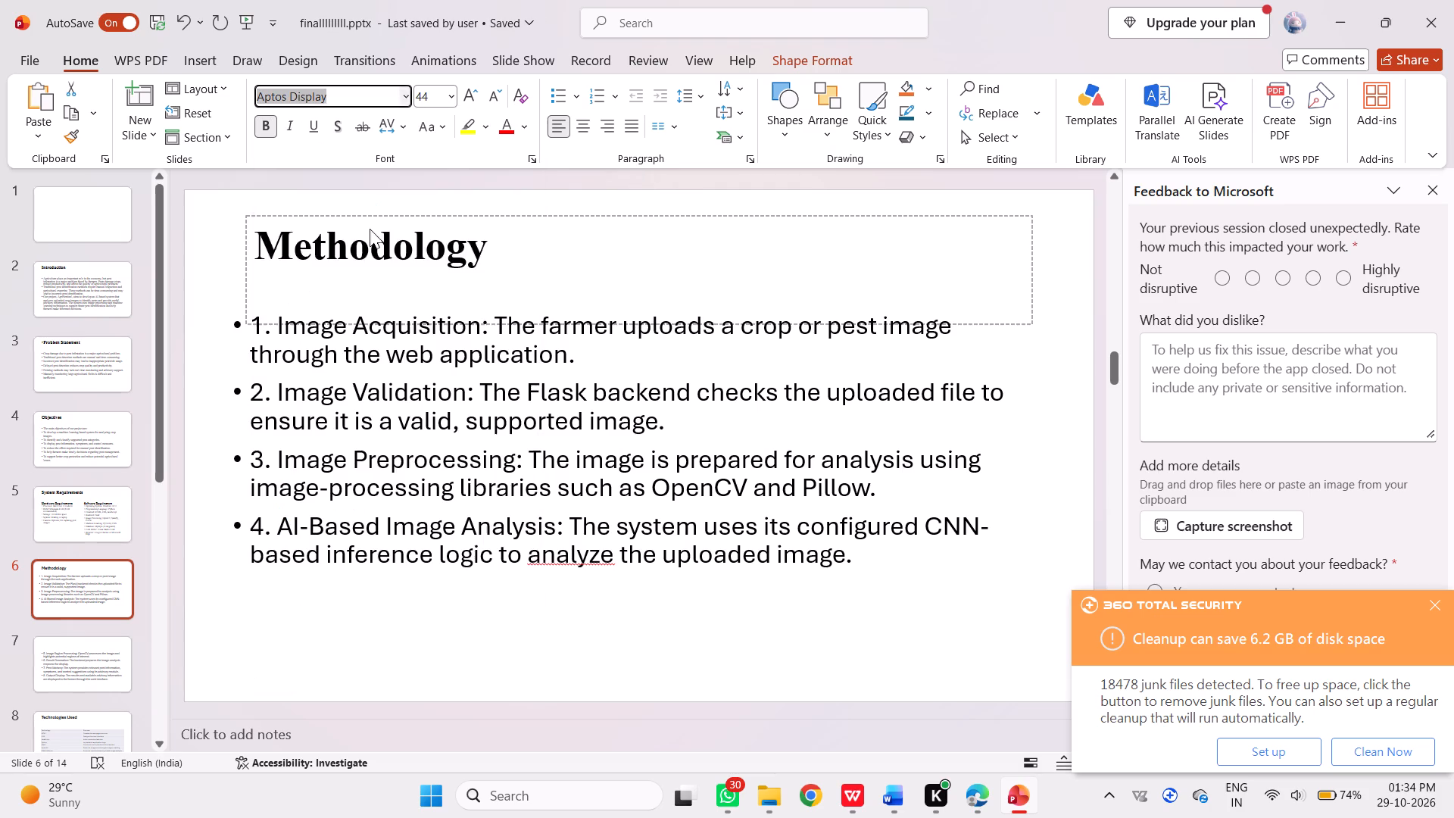
Remove the bullets from the four numbered body paragraphs on the Methodology slide.
click(255, 336)
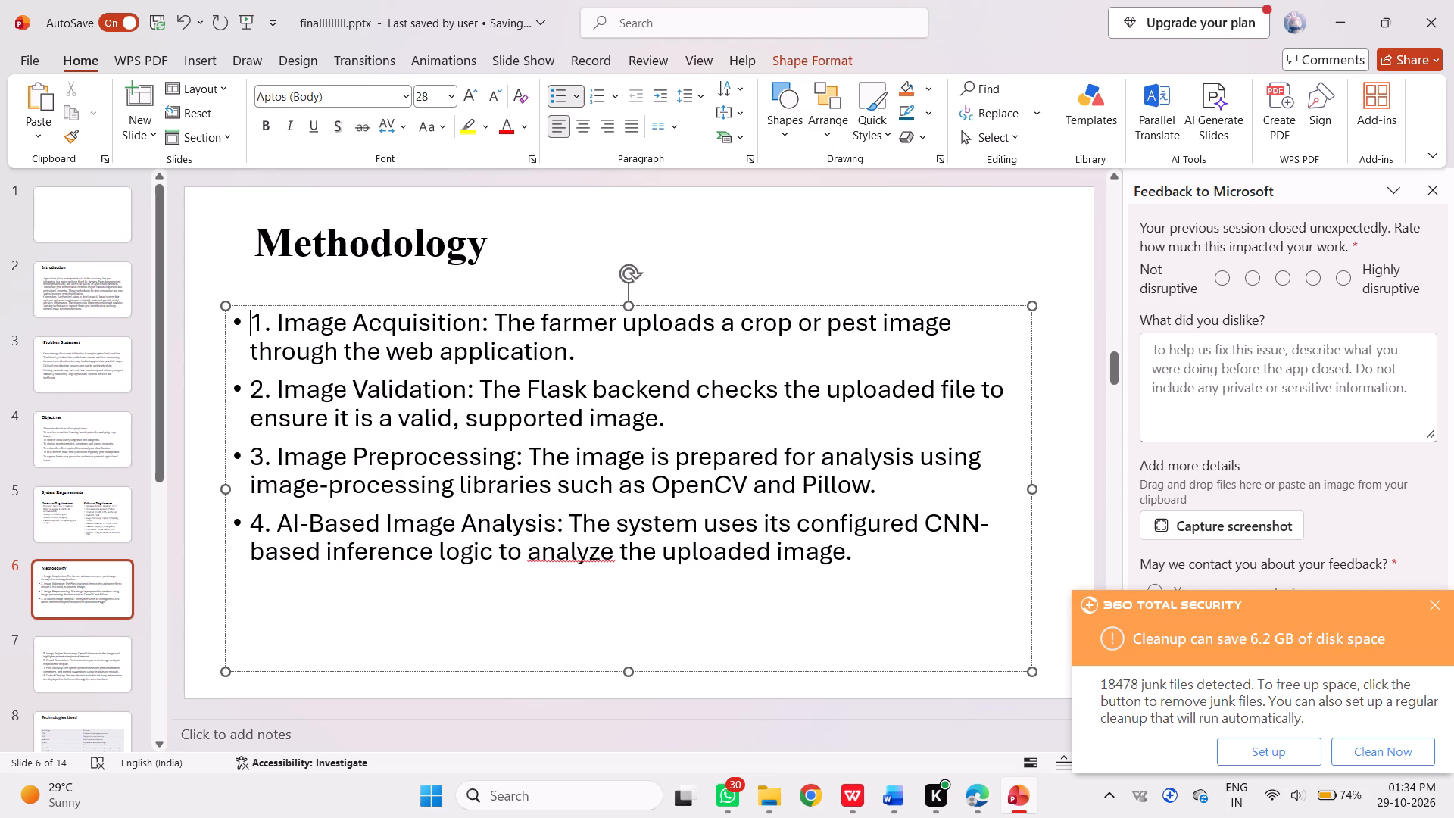
drag(251, 324, 672, 523)
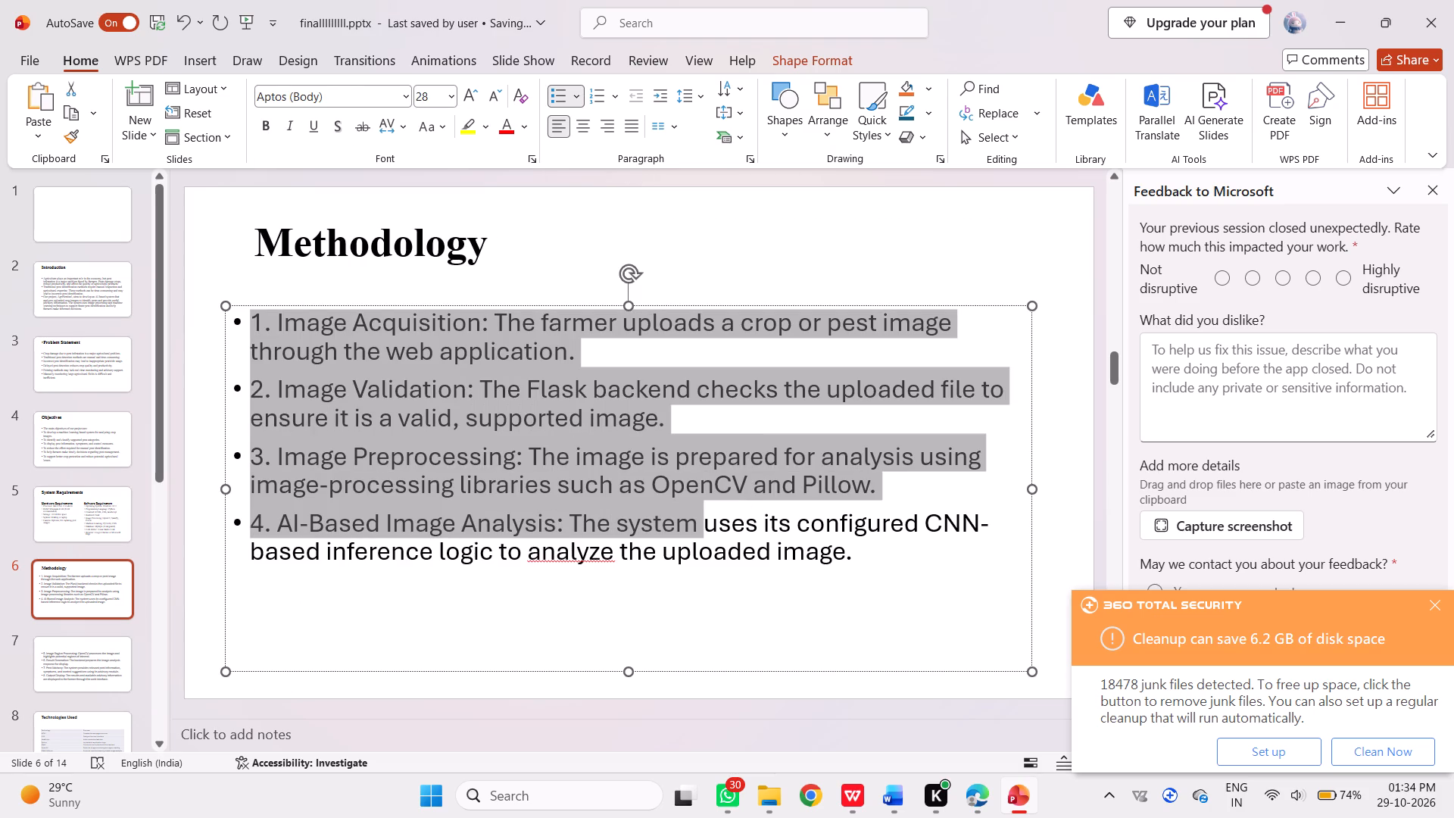
drag(672, 523, 922, 542)
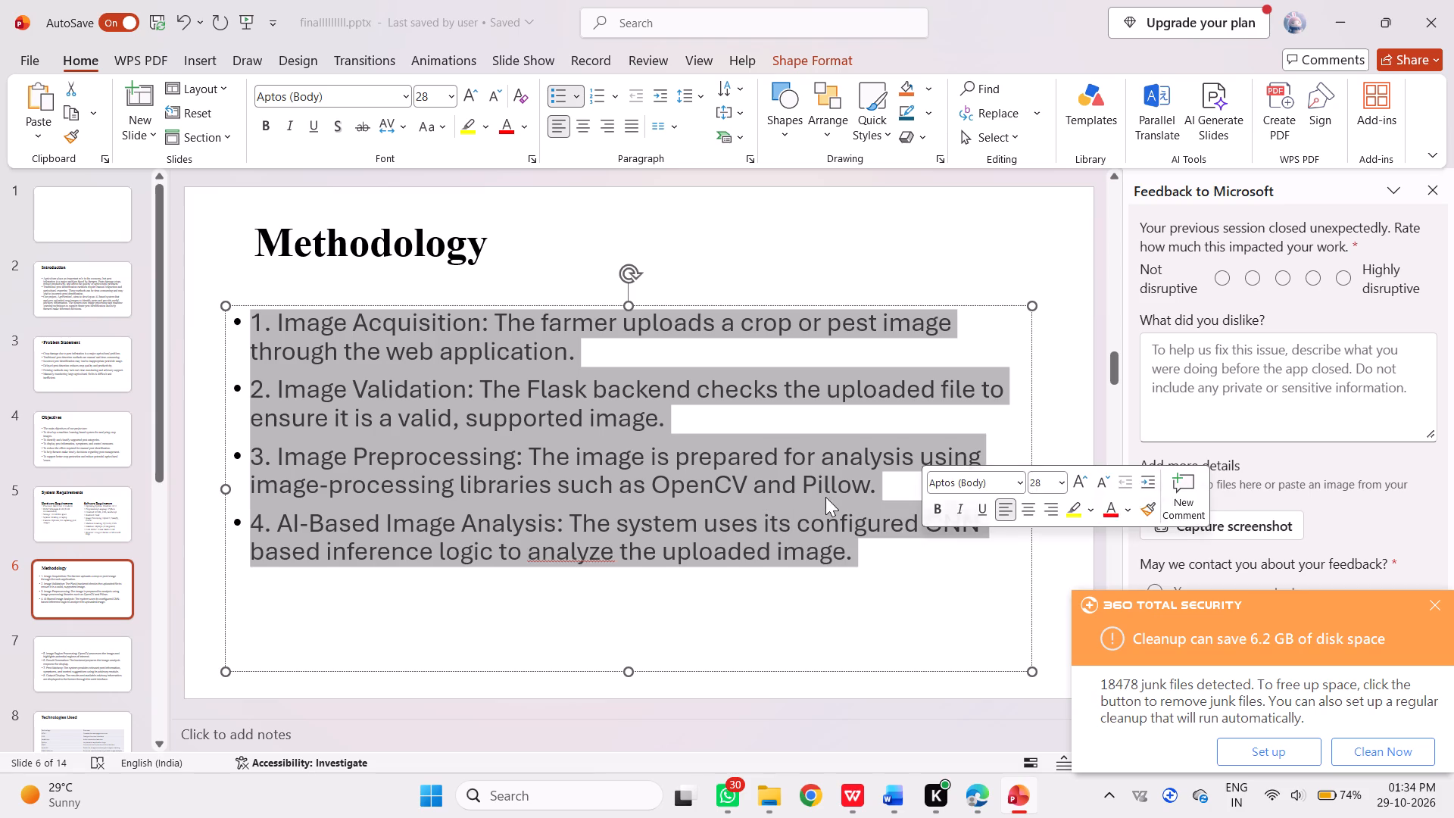
click(555, 92)
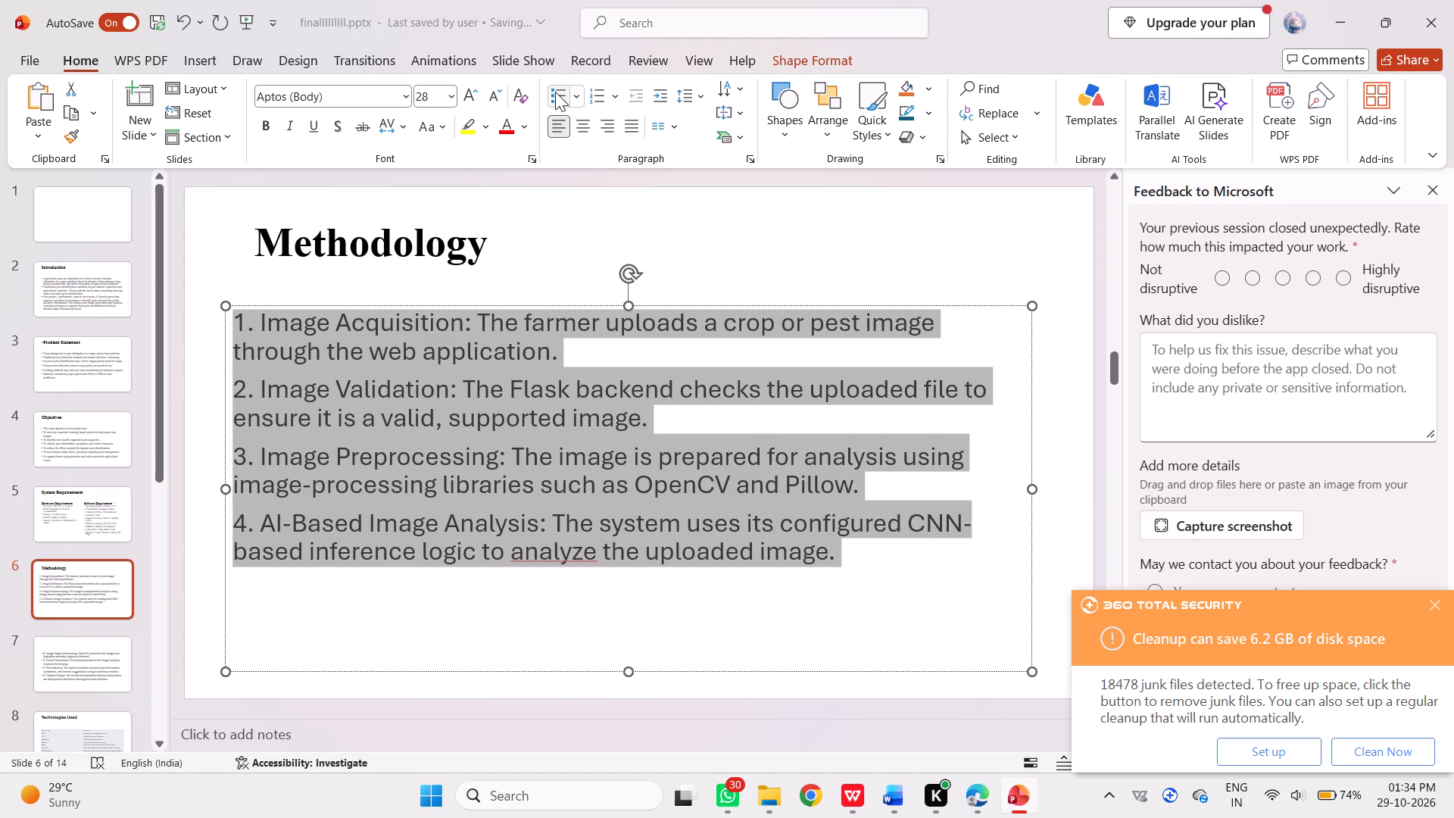
Change the font of the four Methodology body paragraphs to Times New Roman.
click(409, 101)
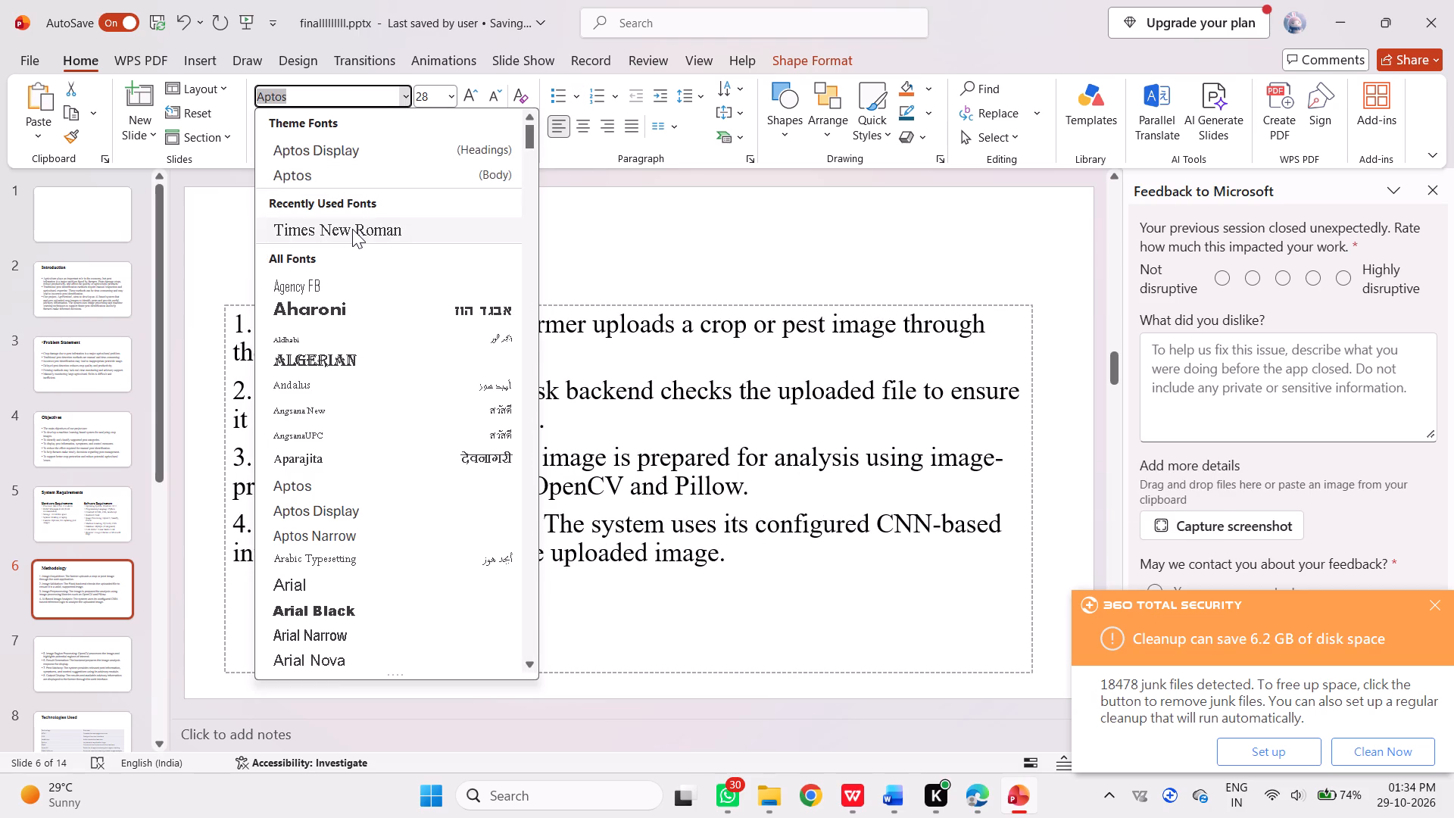
click(352, 229)
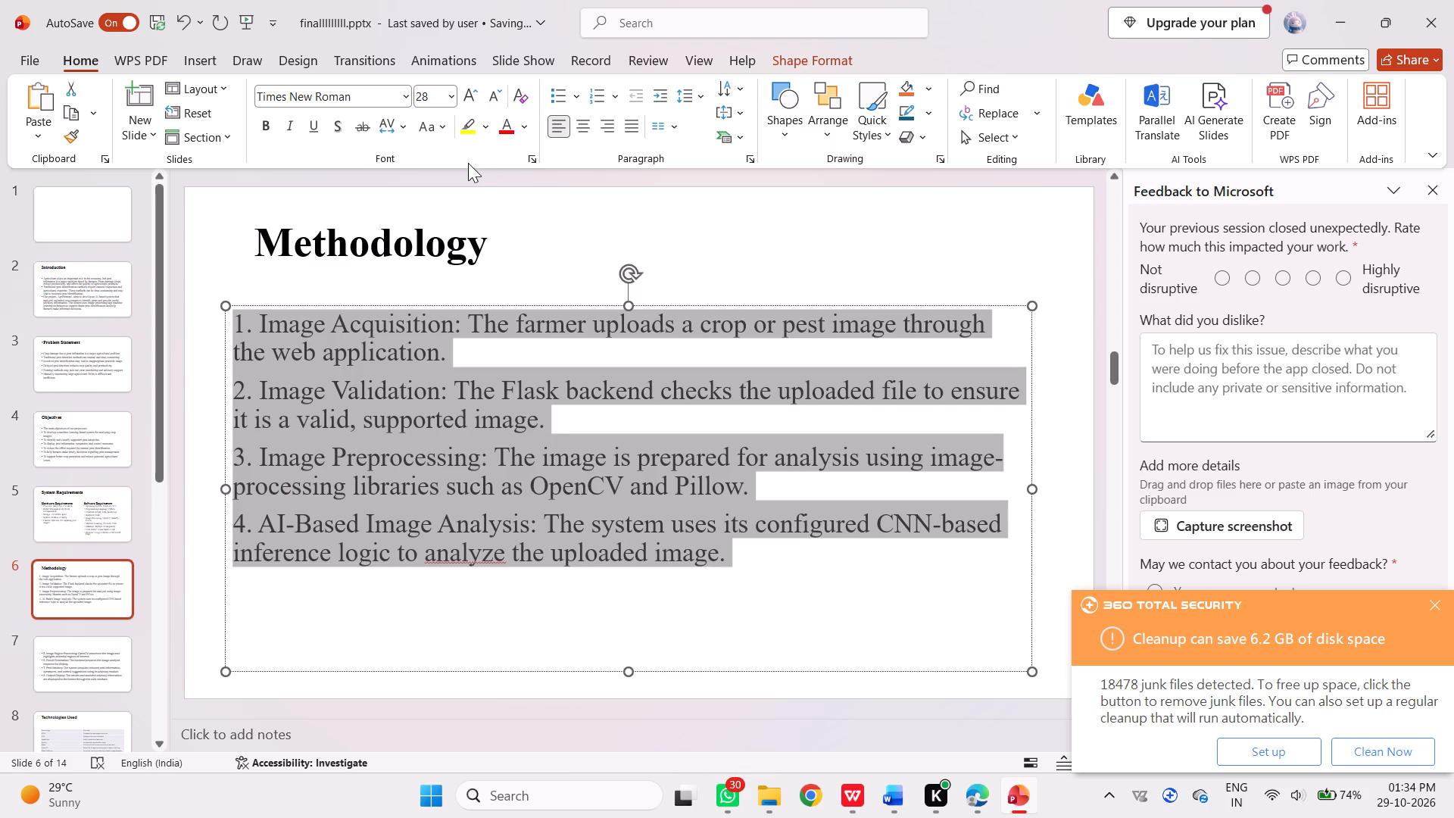
click(488, 284)
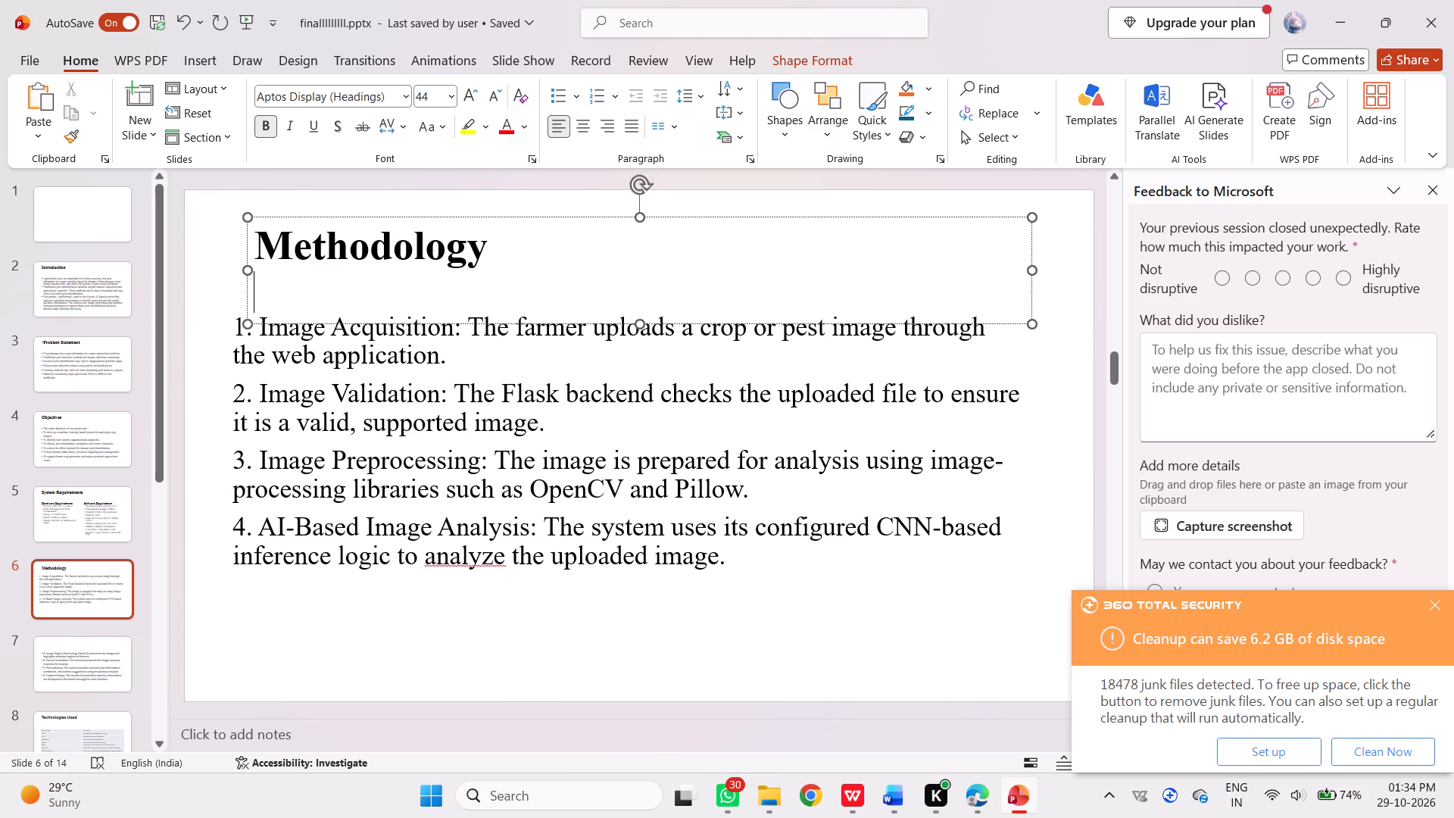
Make the headings "1. Image Acquisition" and "2. Image Validation" bold, including their numbers, on the Methodology slide.
click(448, 327)
drag(448, 327, 410, 329)
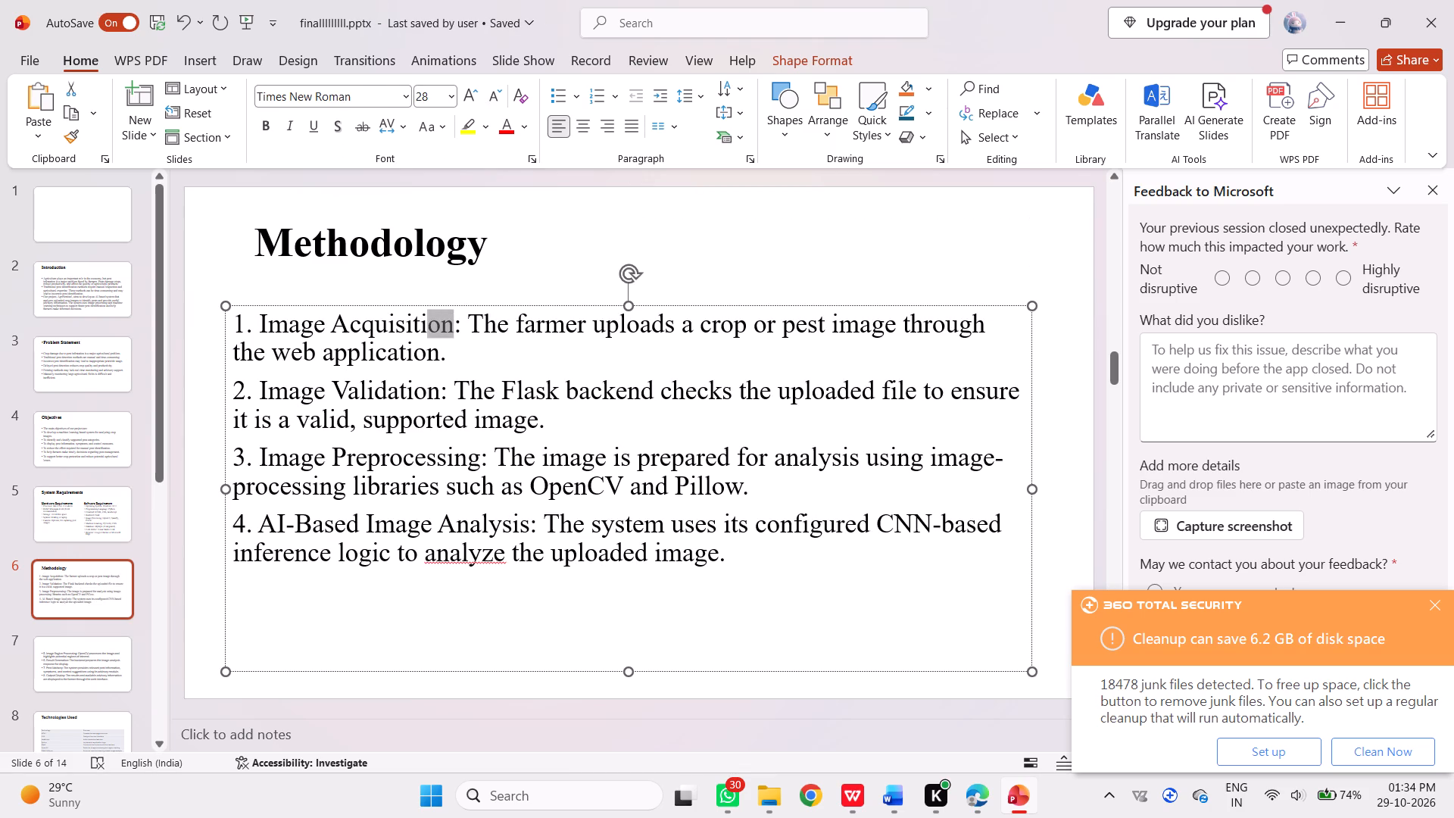
drag(410, 329, 266, 327)
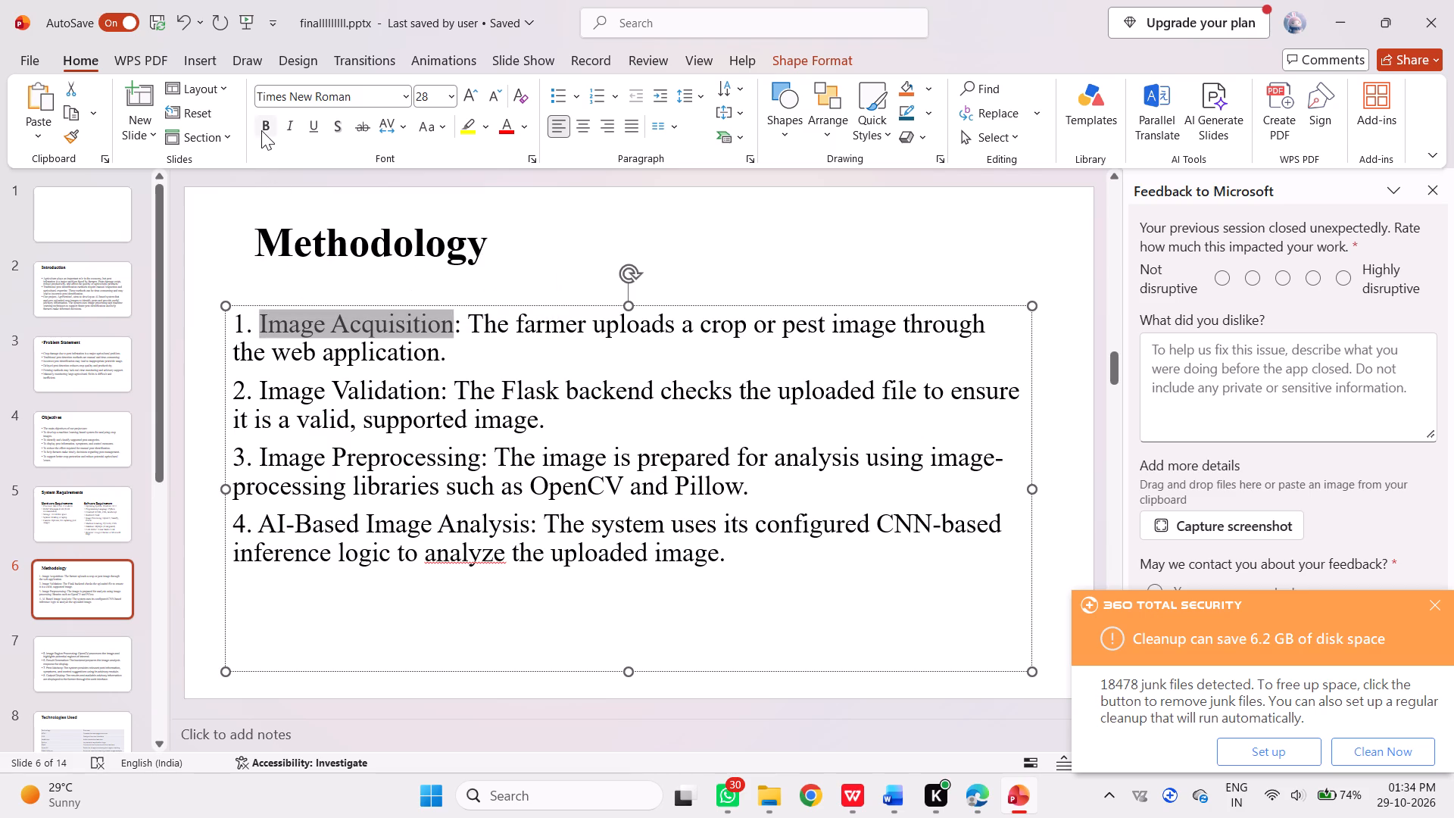
click(262, 130)
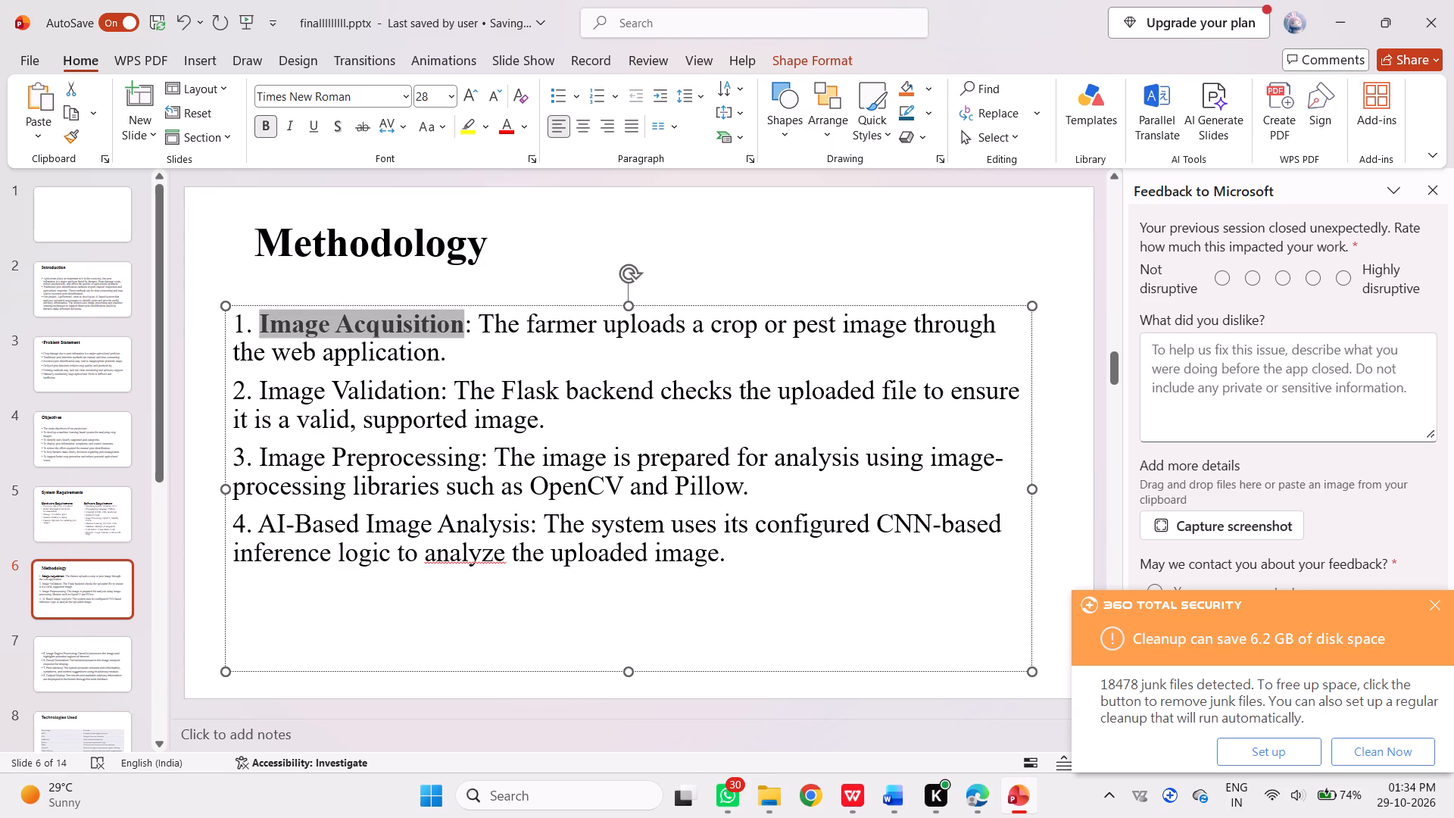
drag(435, 396, 254, 389)
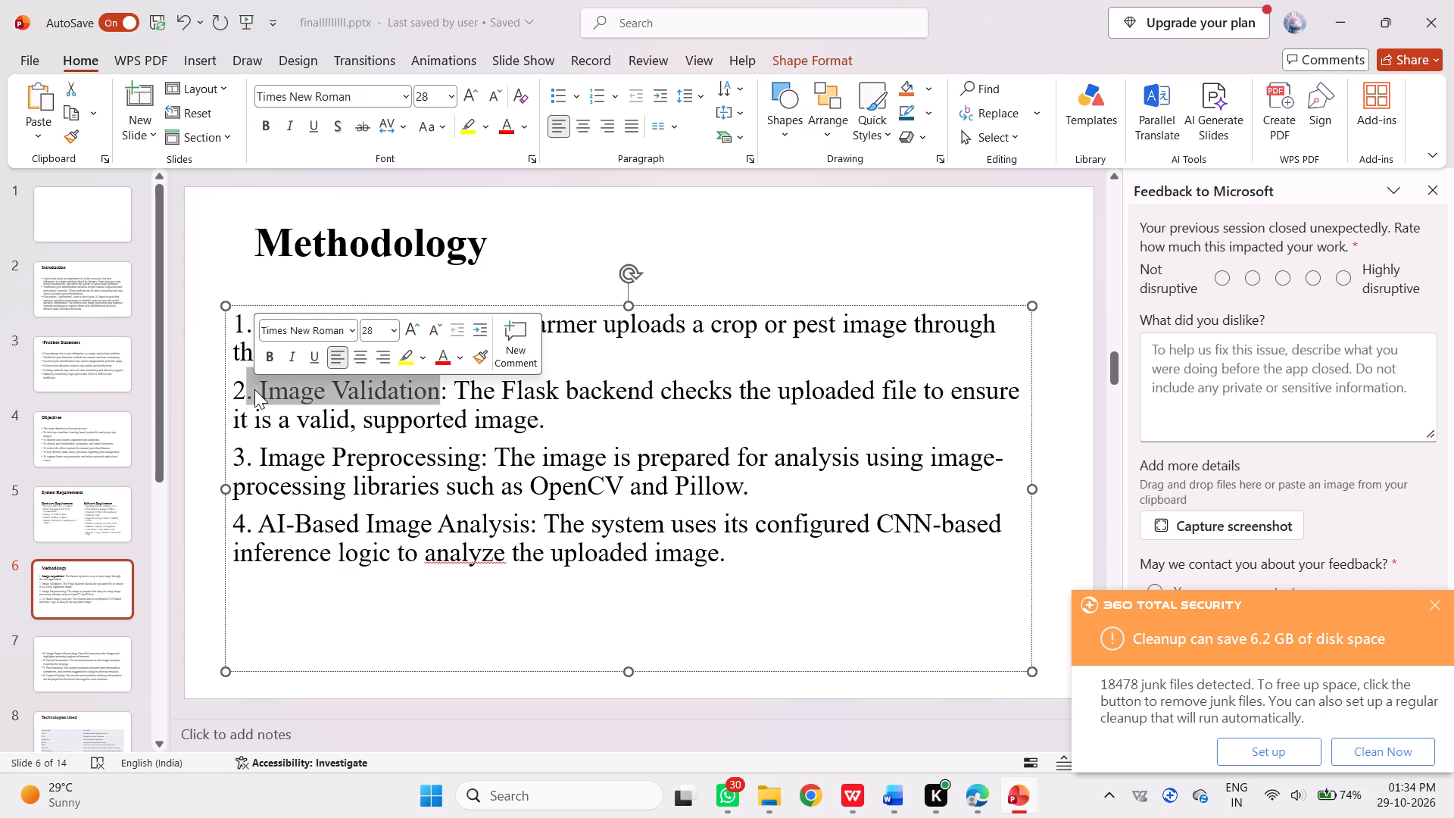
drag(426, 380, 440, 385)
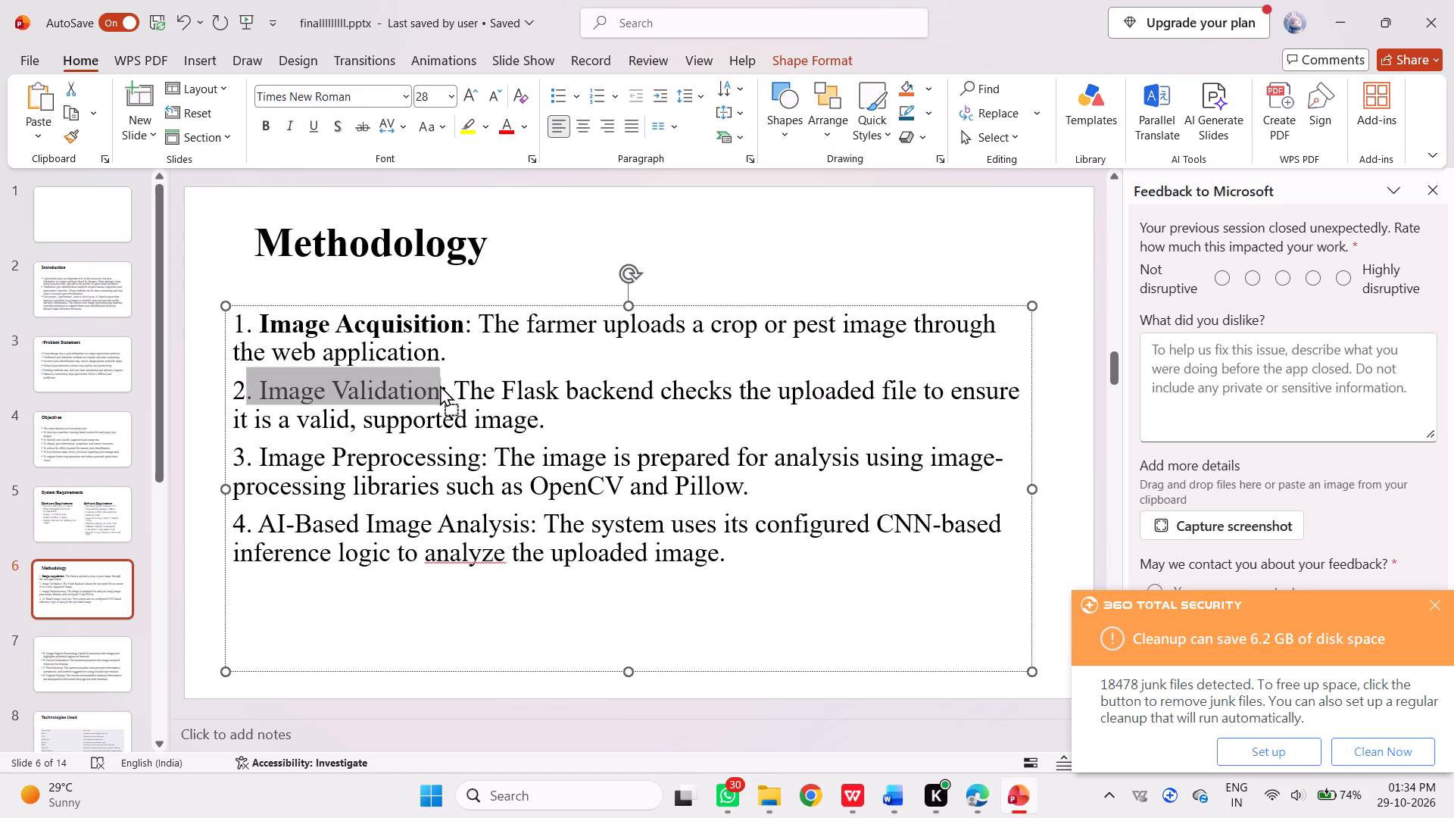
drag(440, 385, 438, 384)
drag(438, 384, 225, 381)
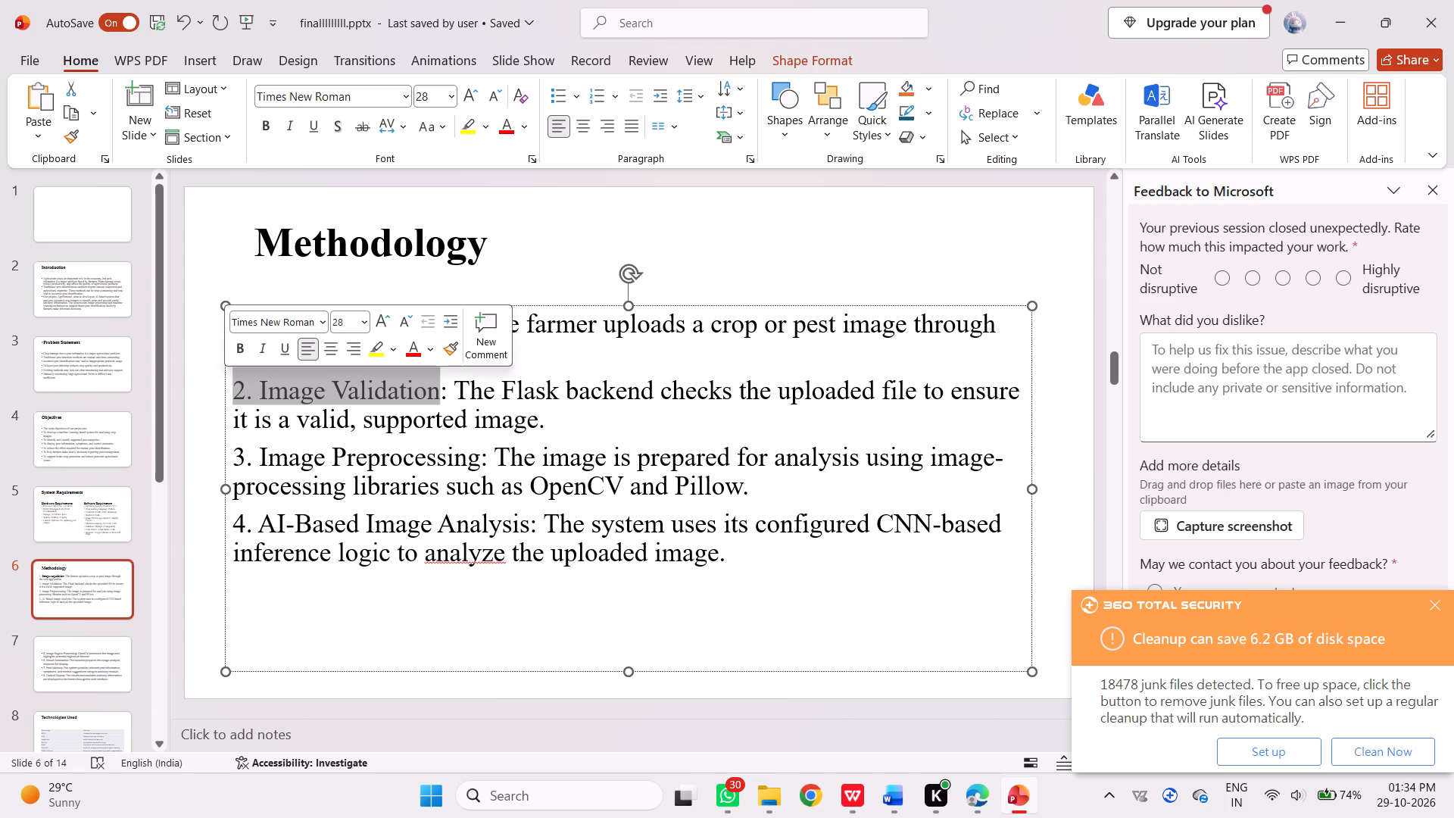
click(271, 130)
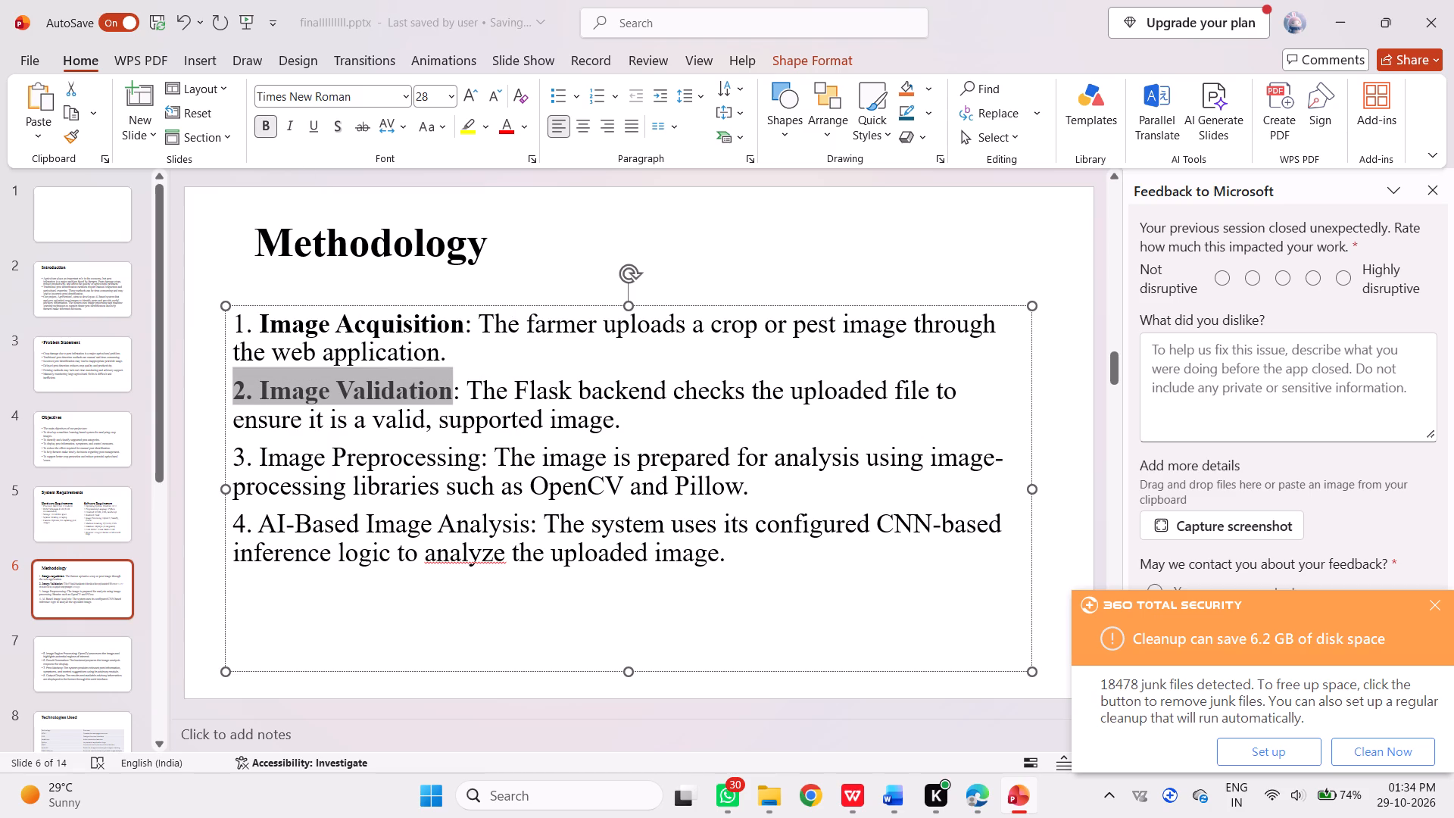
drag(461, 326, 260, 329)
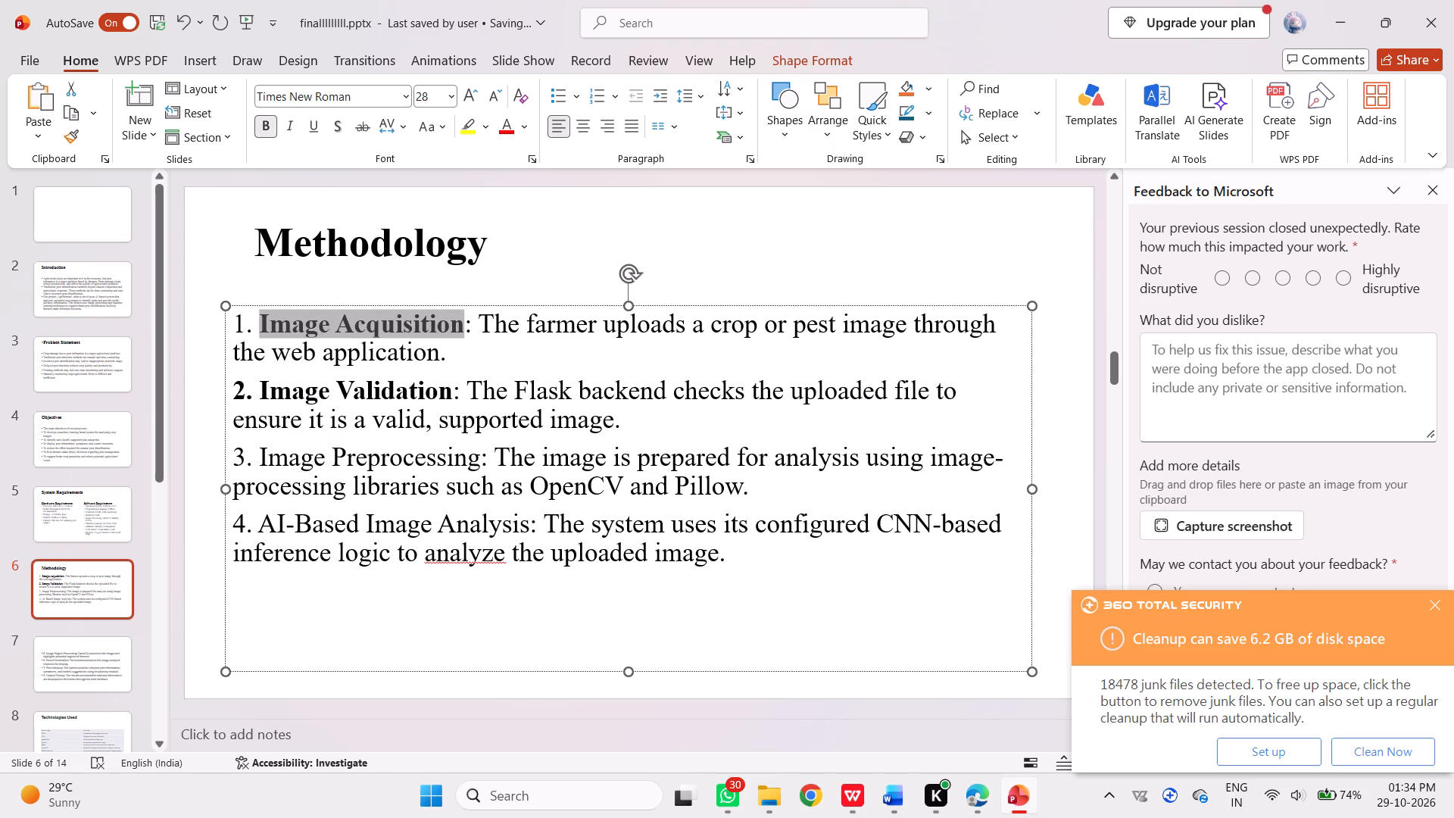
drag(260, 329, 232, 327)
click(264, 123)
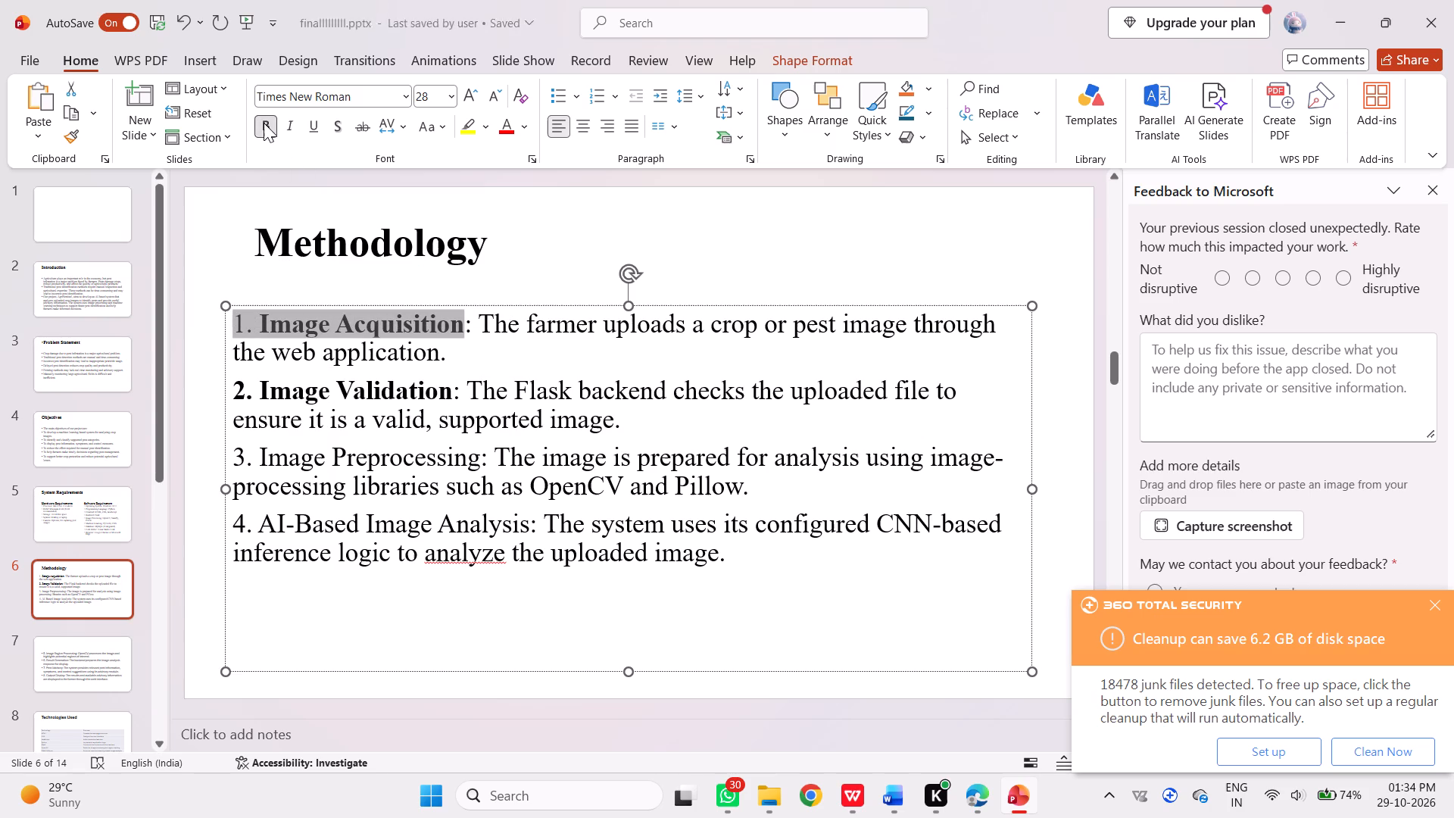
Make the headings "3. Image Preprocessing" and "4. AI-Based Image Analysis" bold, including their numbers.
drag(476, 457, 210, 467)
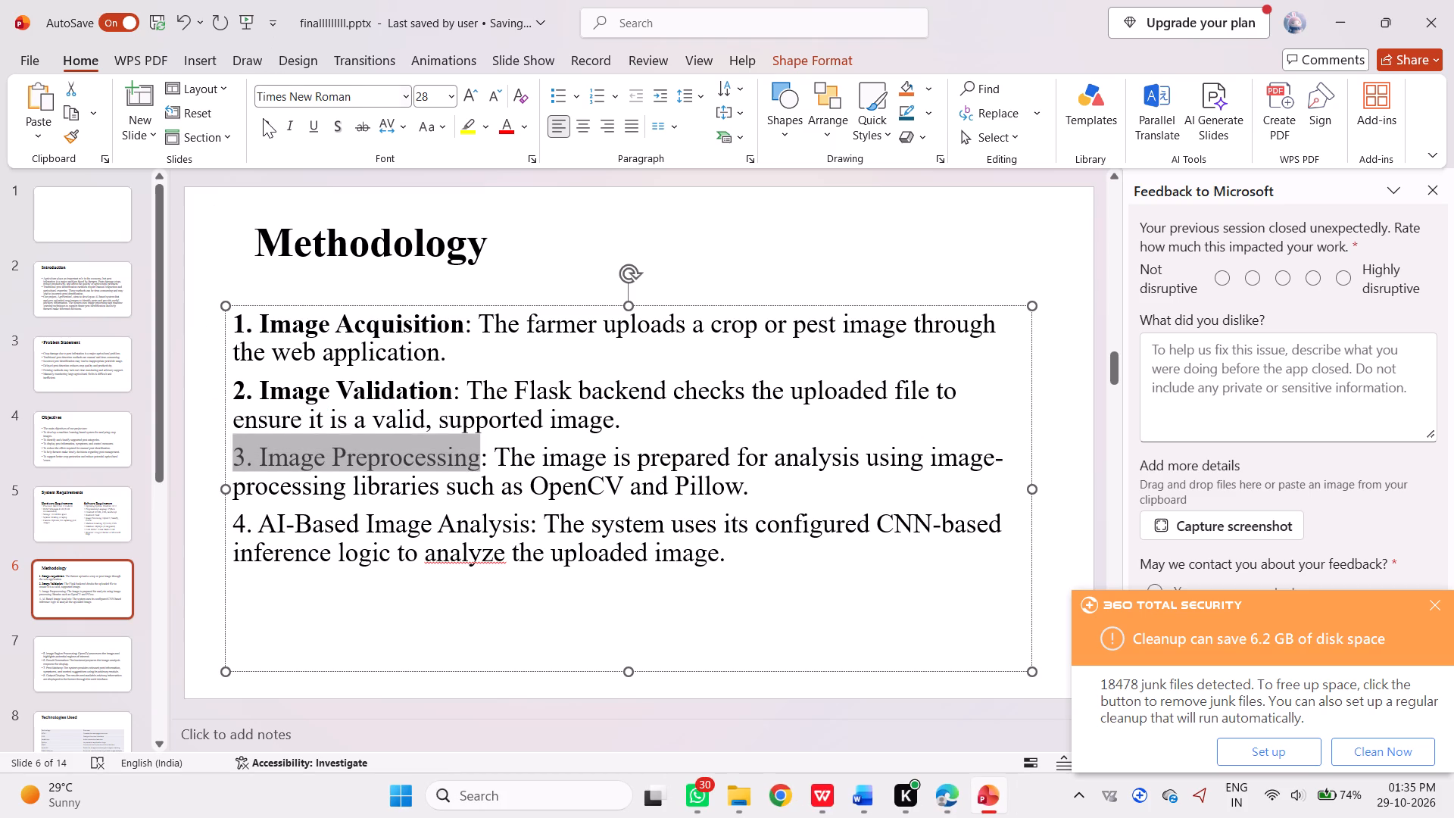
click(262, 125)
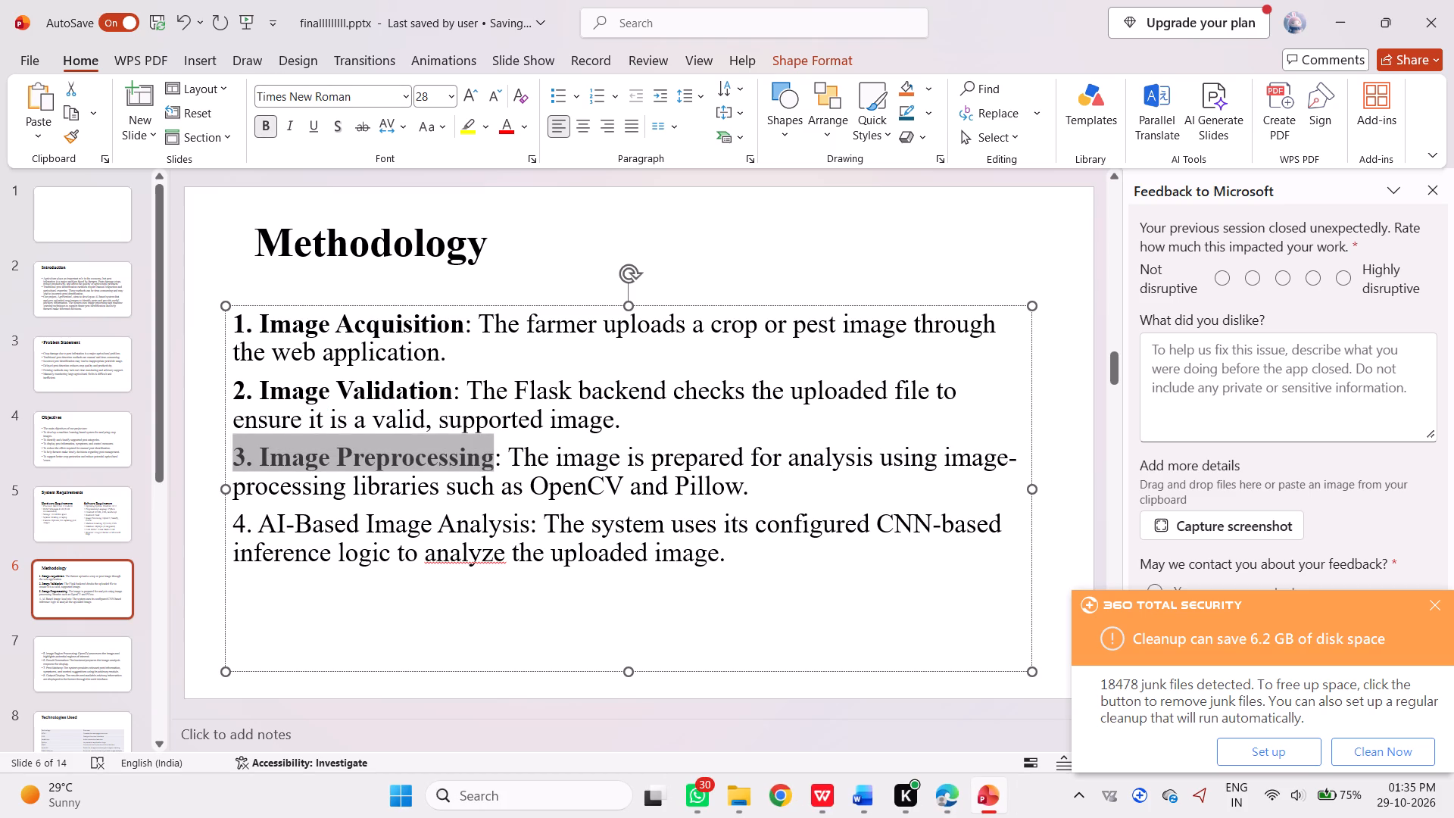
drag(525, 526, 230, 538)
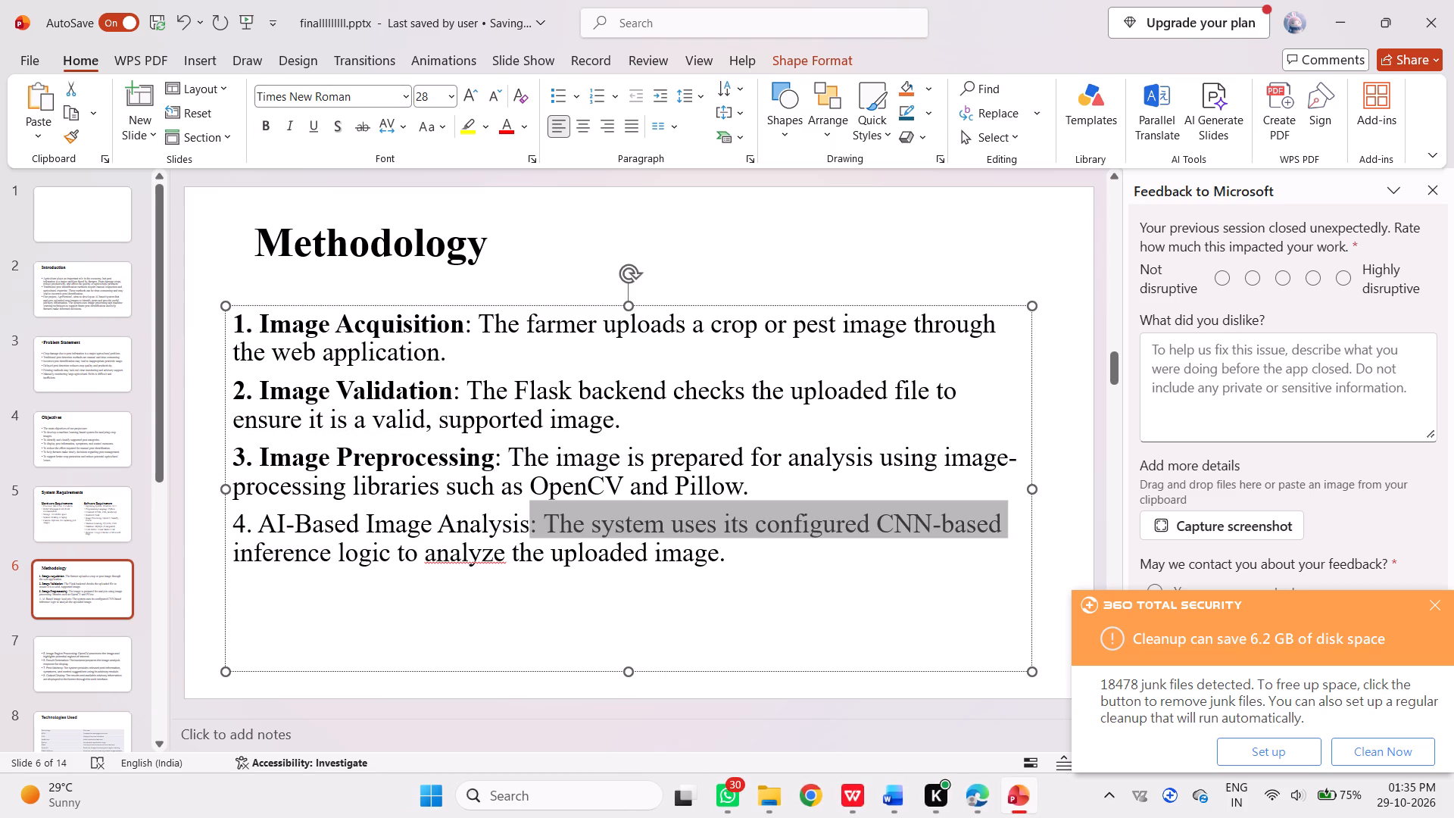
drag(230, 538, 230, 537)
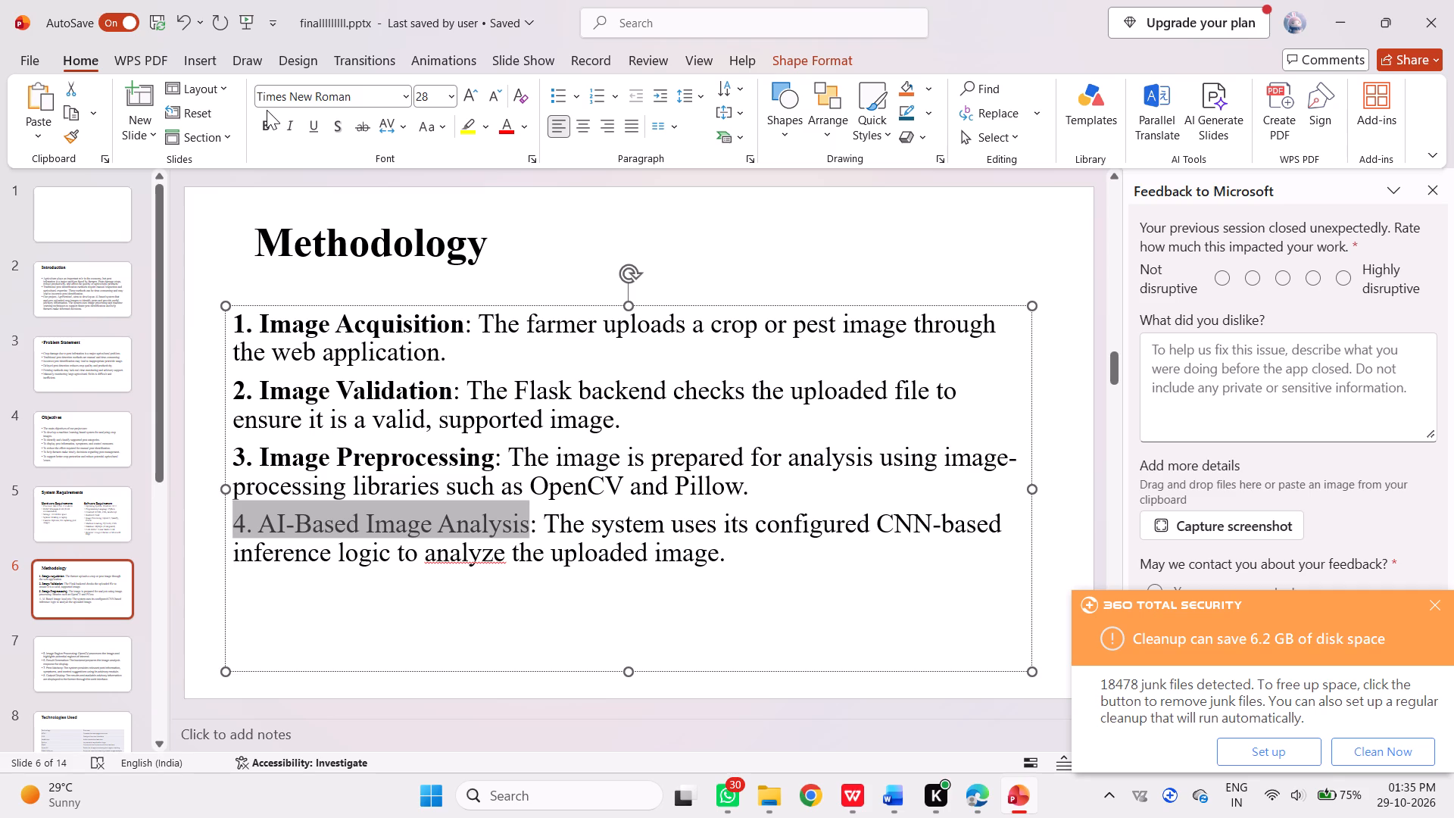
click(264, 117)
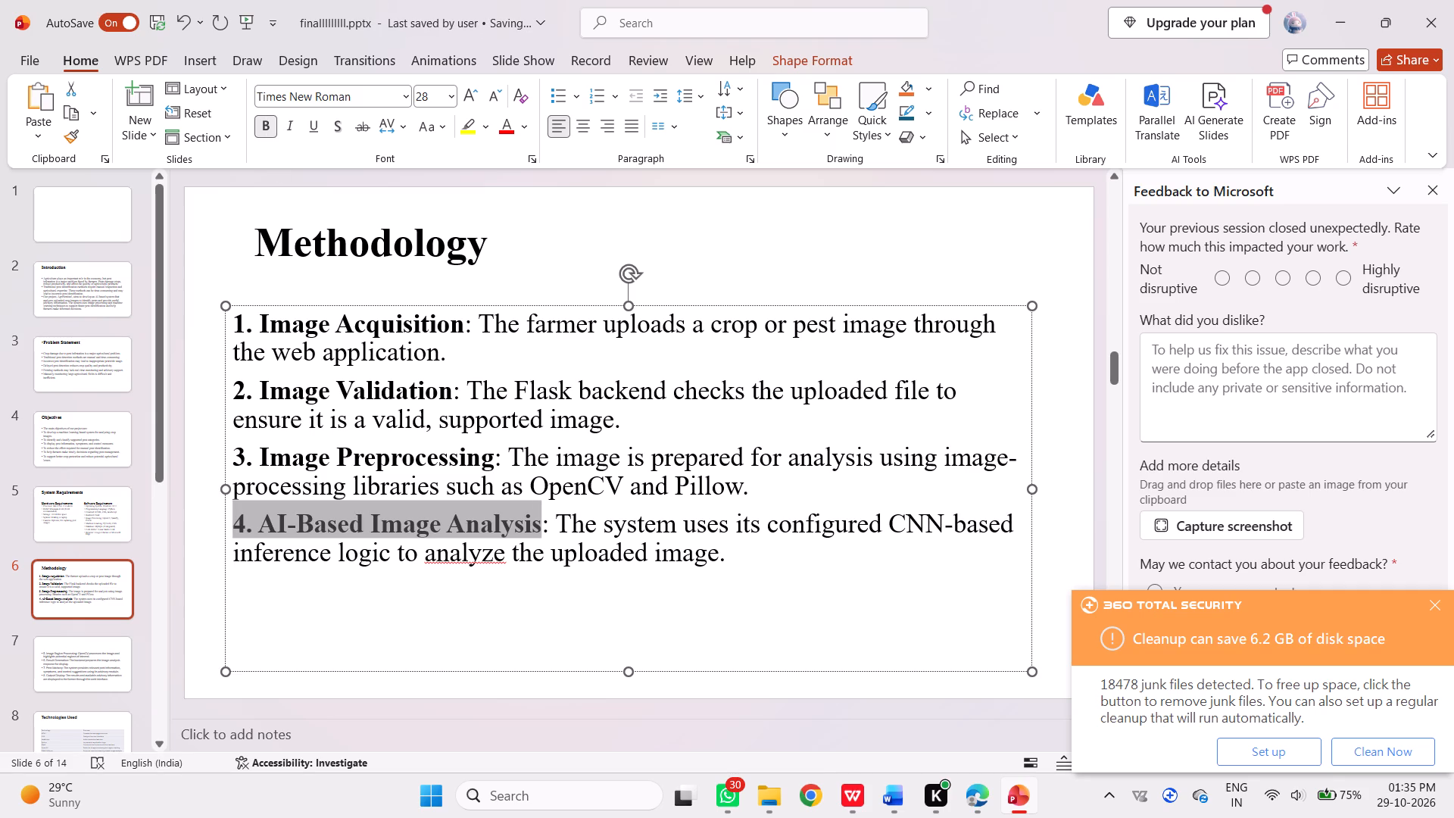
click(455, 496)
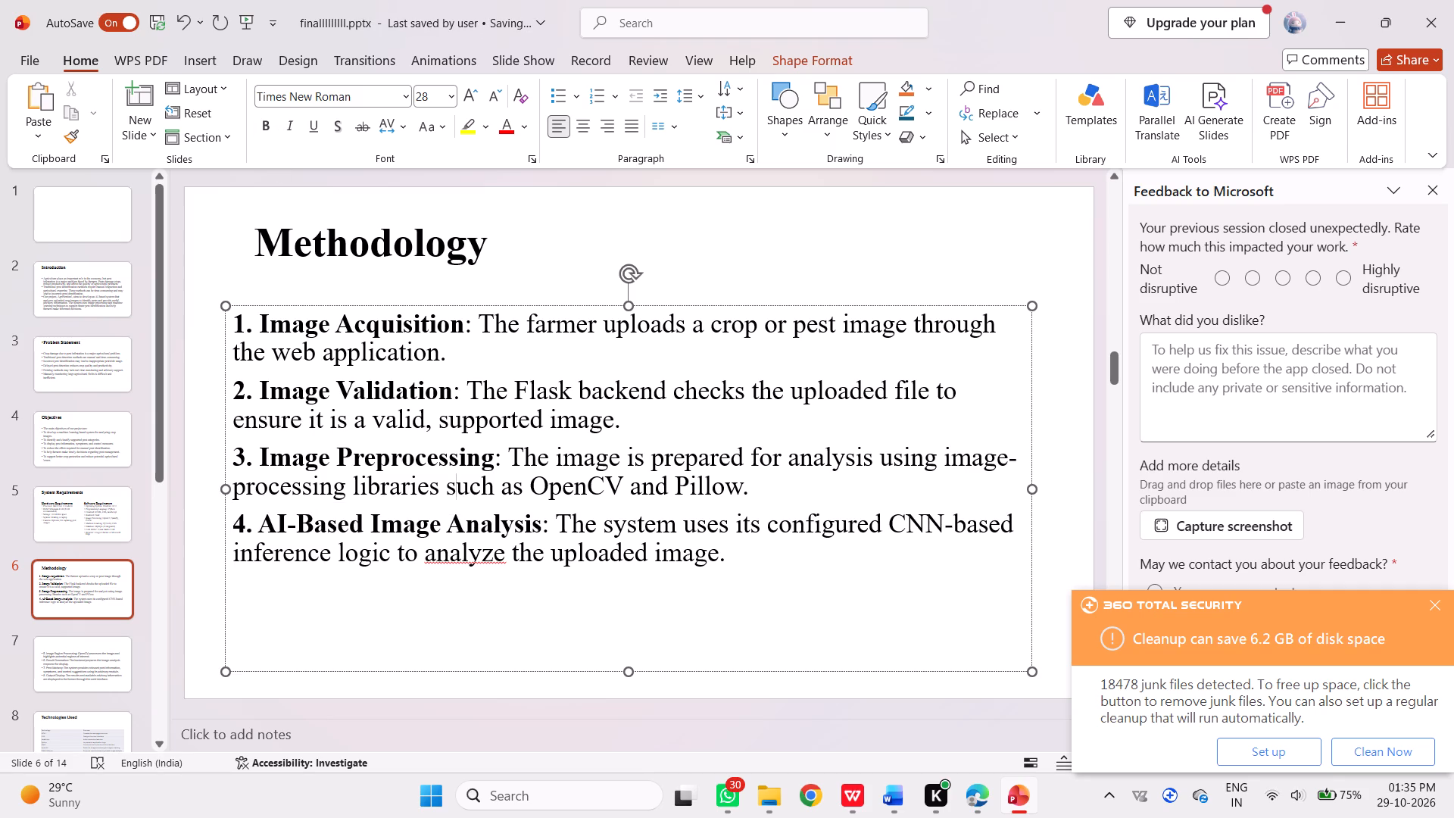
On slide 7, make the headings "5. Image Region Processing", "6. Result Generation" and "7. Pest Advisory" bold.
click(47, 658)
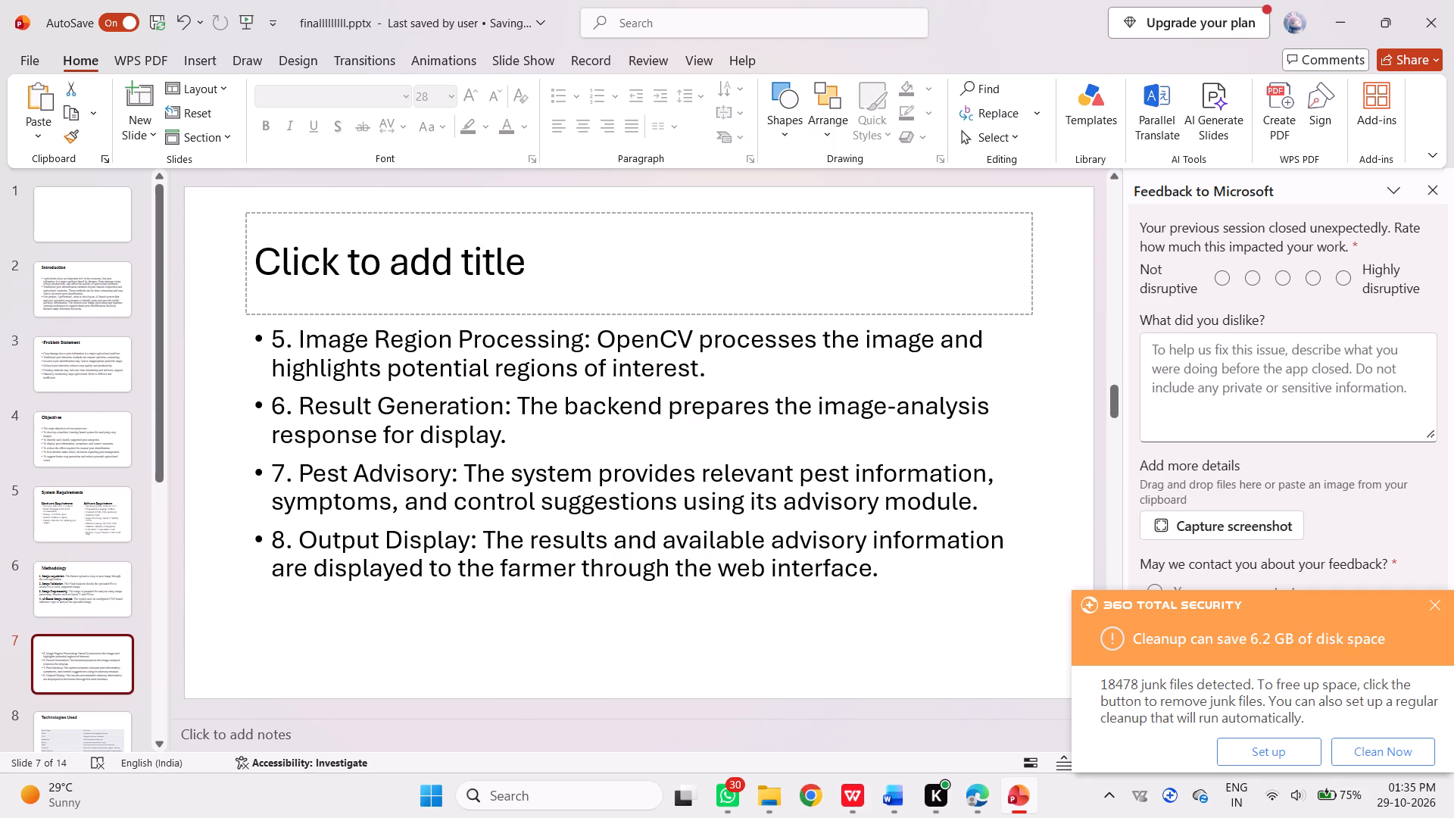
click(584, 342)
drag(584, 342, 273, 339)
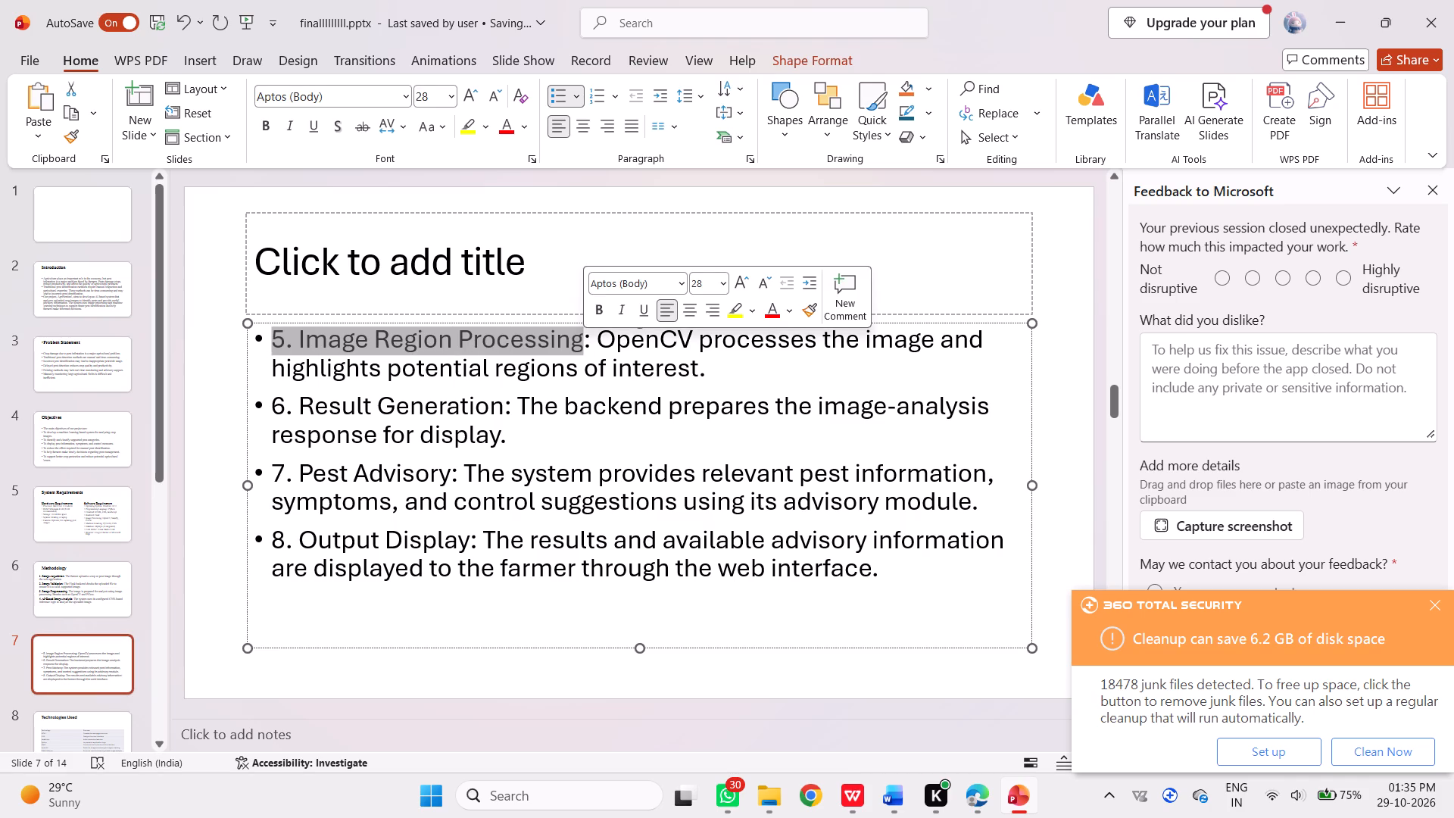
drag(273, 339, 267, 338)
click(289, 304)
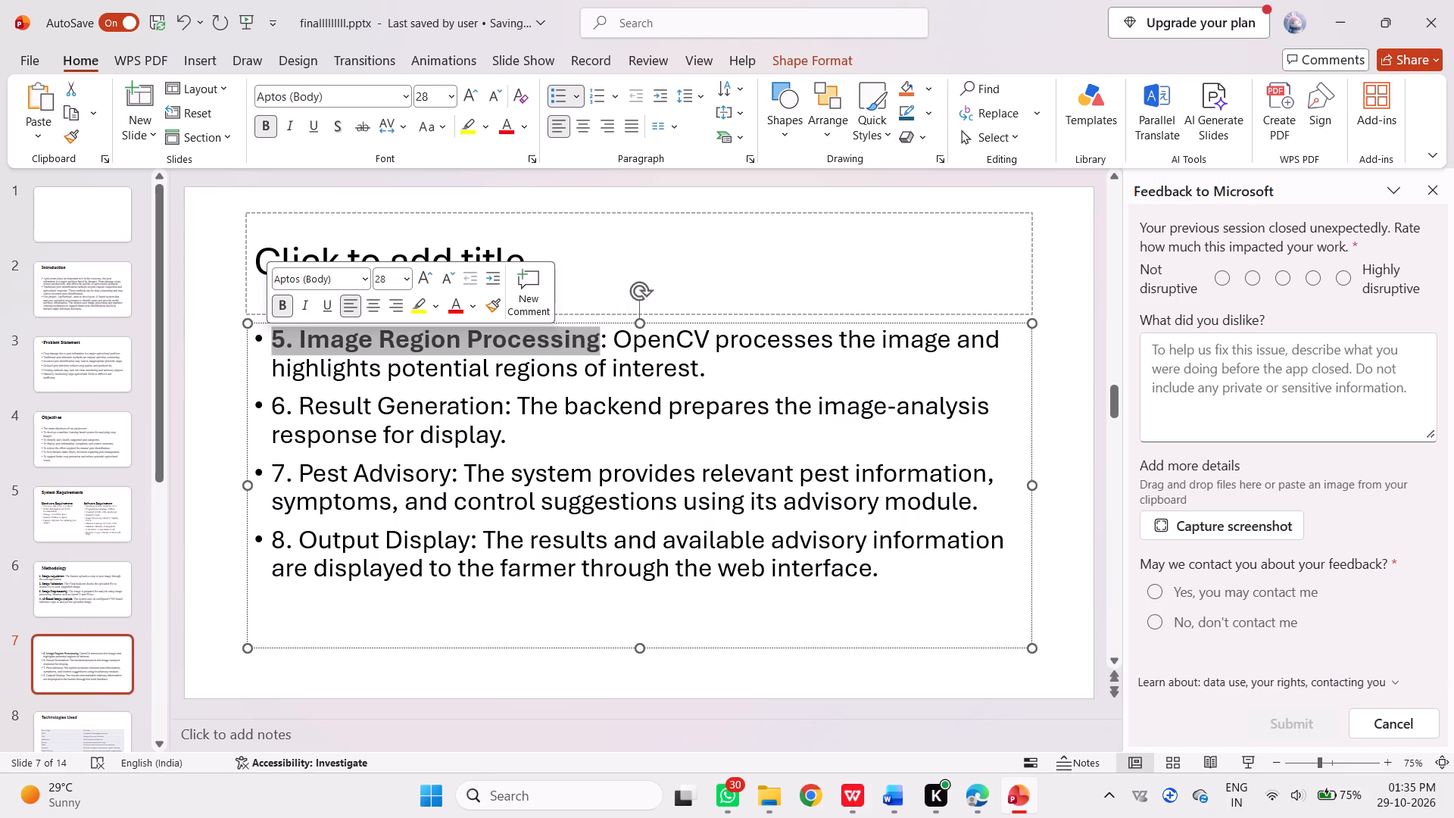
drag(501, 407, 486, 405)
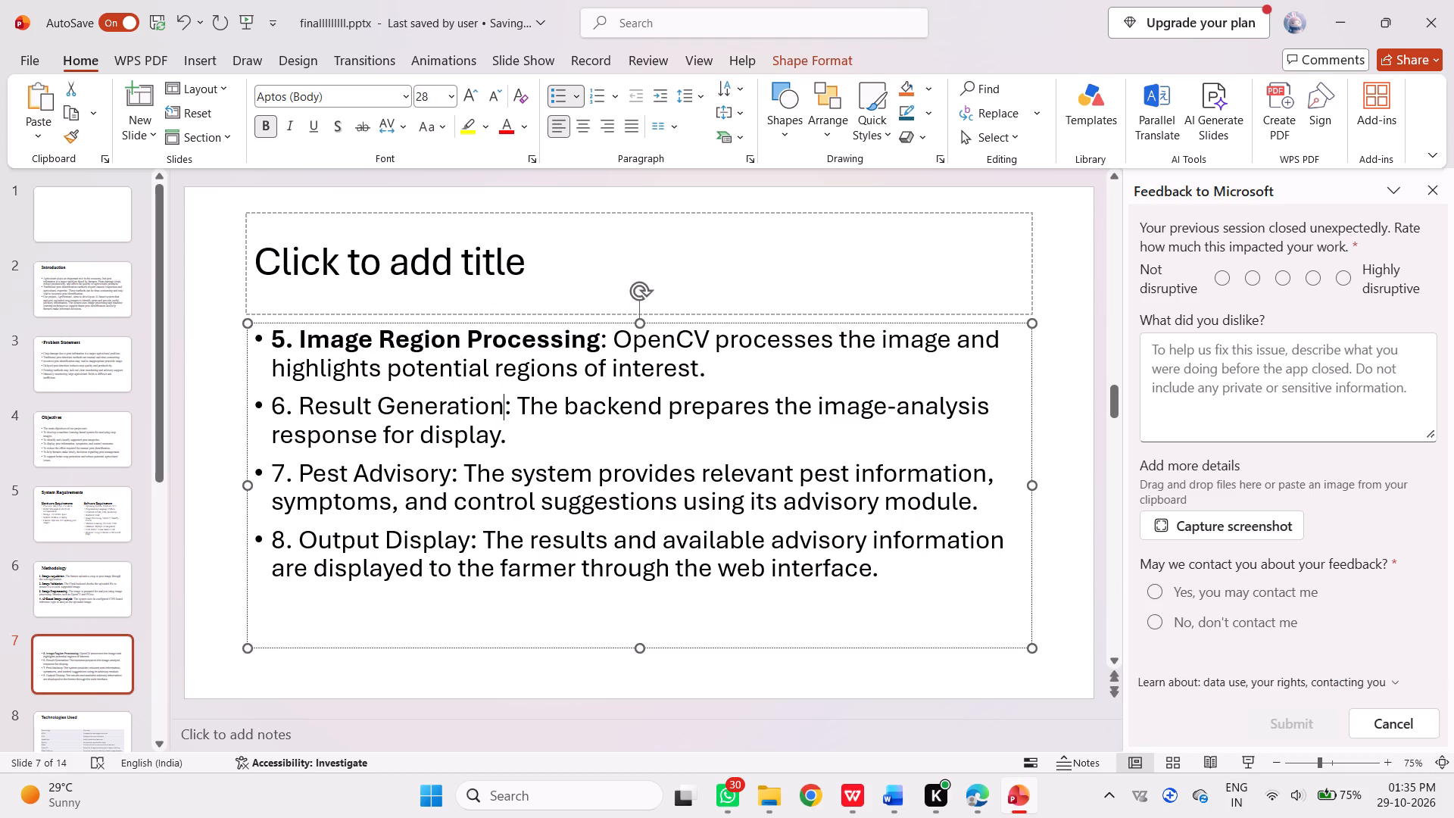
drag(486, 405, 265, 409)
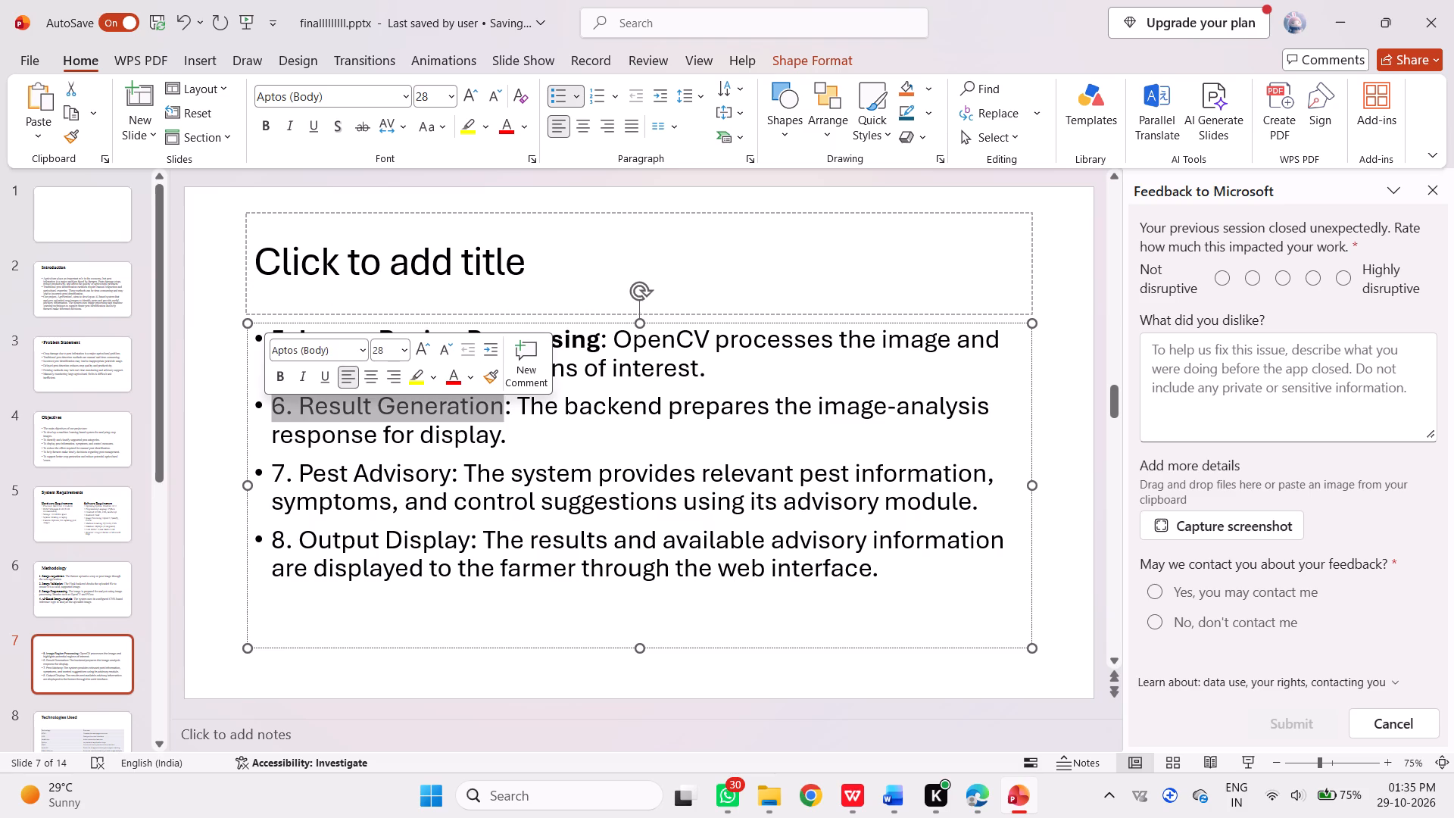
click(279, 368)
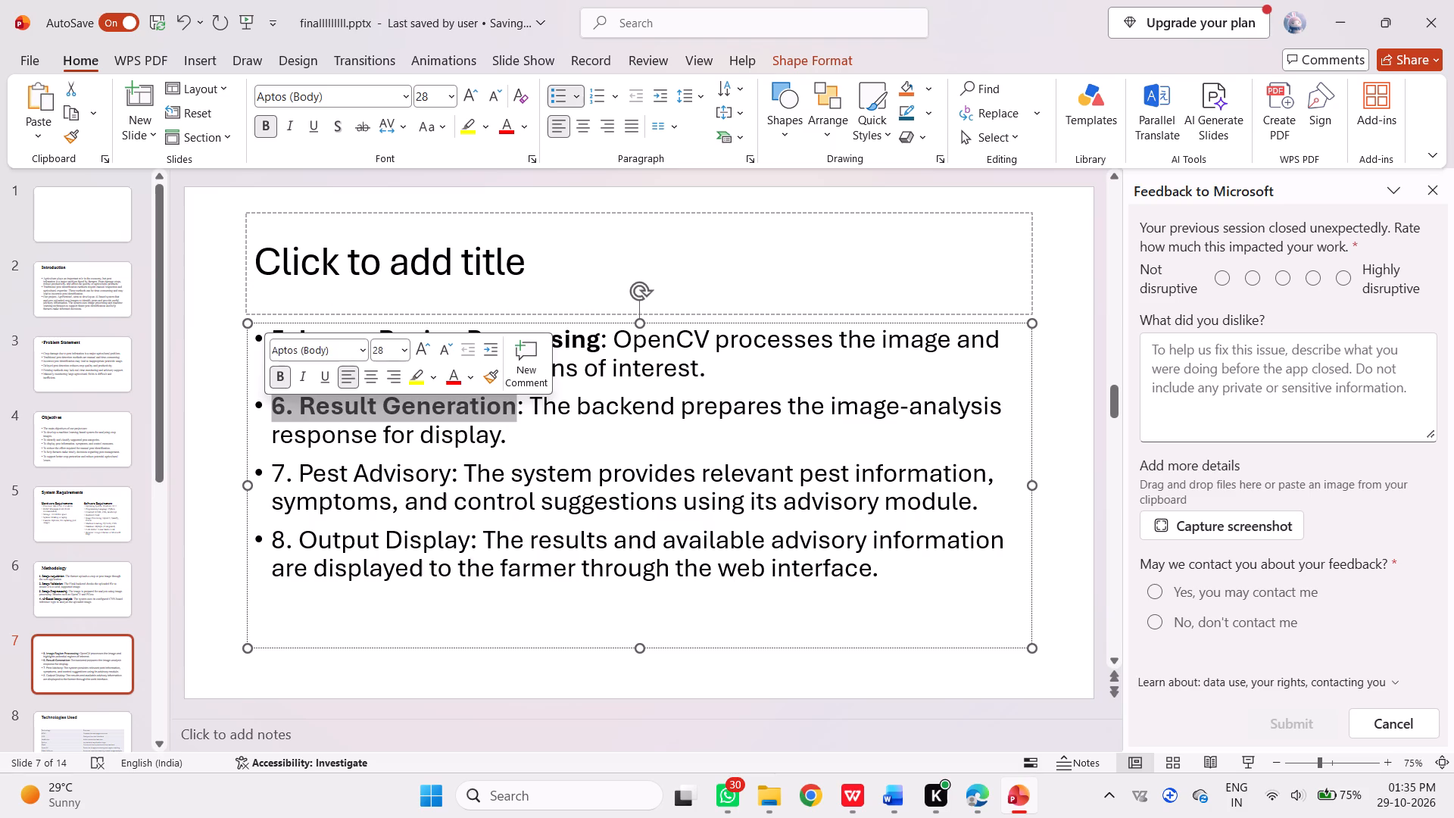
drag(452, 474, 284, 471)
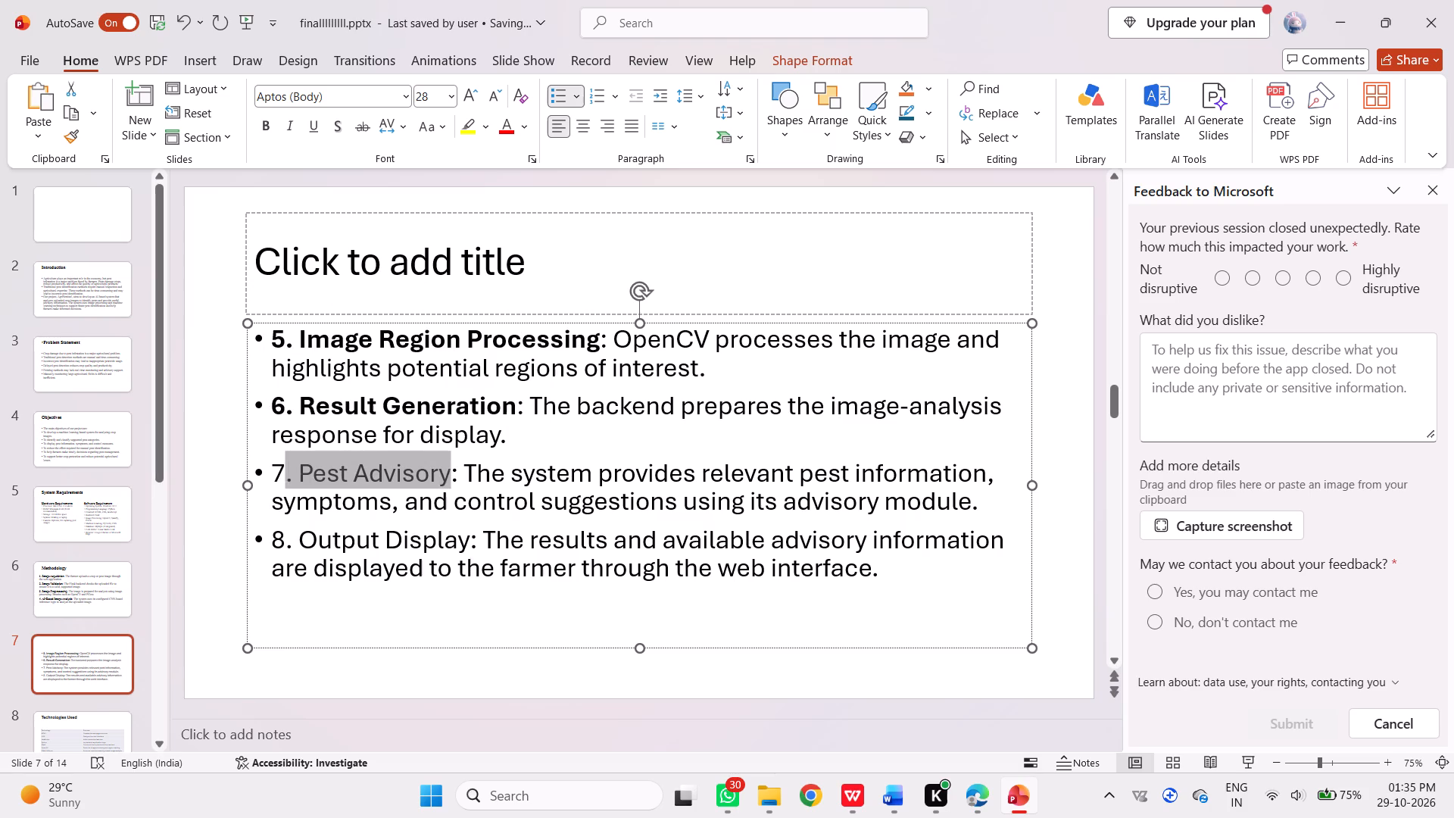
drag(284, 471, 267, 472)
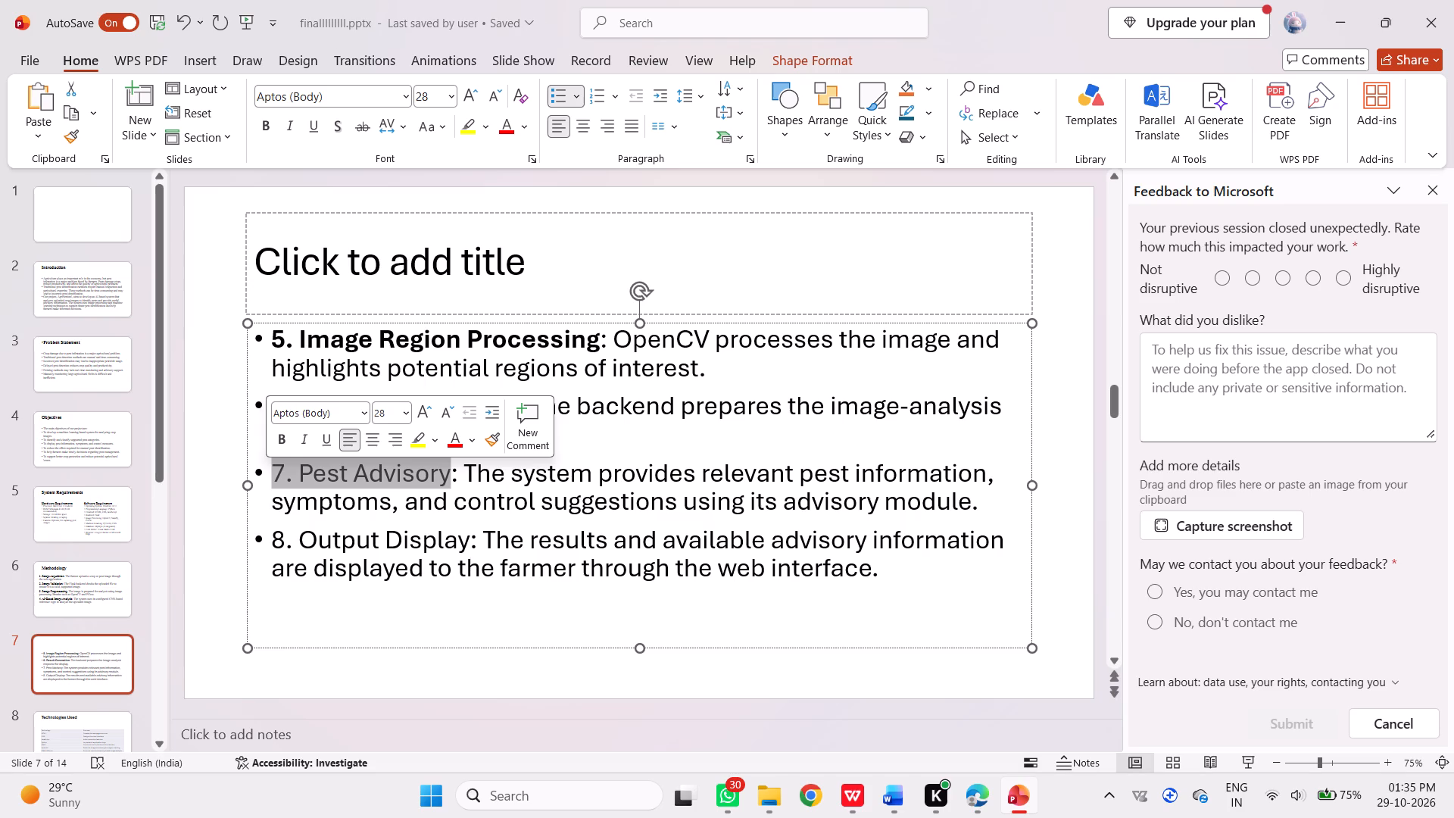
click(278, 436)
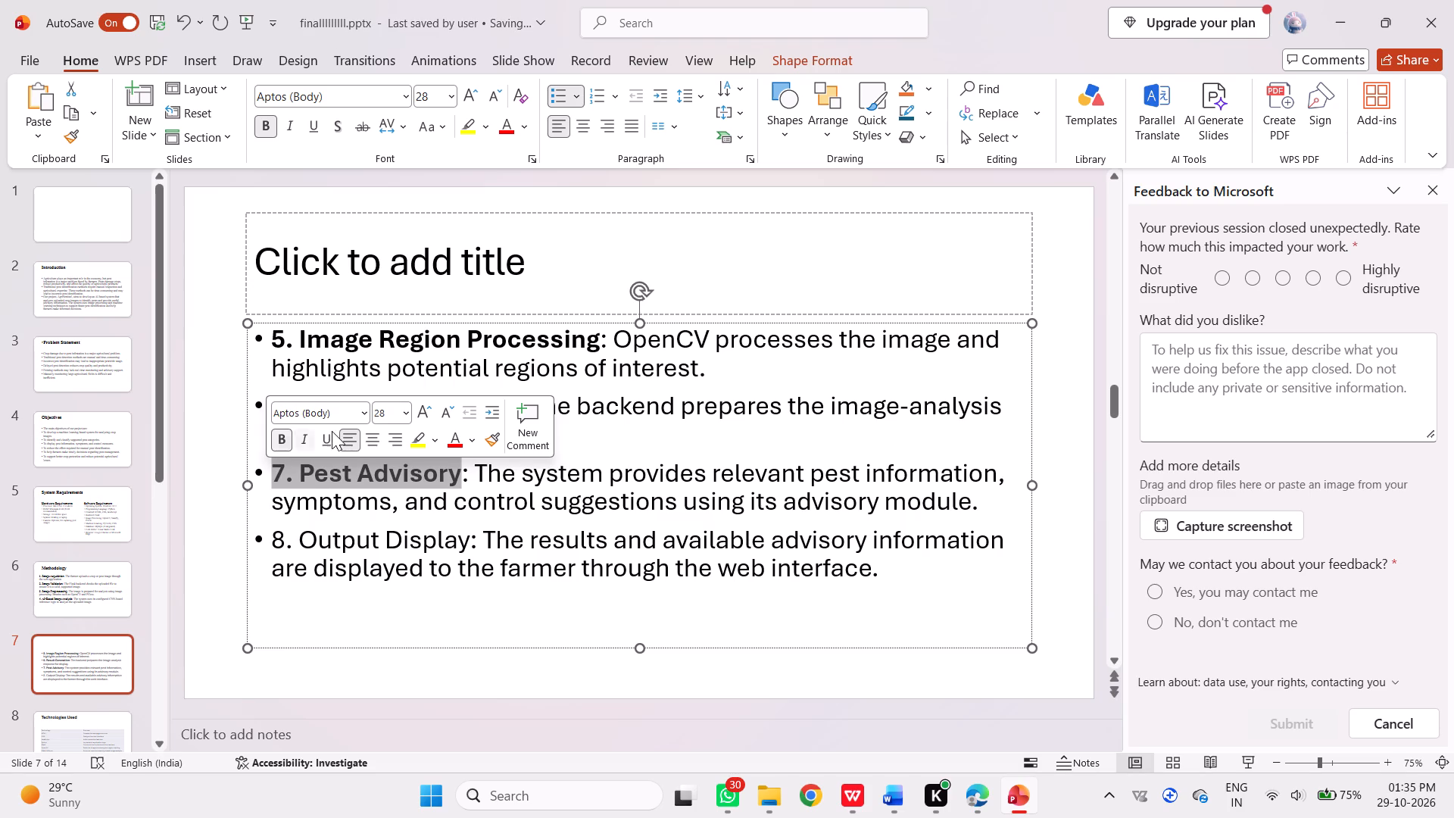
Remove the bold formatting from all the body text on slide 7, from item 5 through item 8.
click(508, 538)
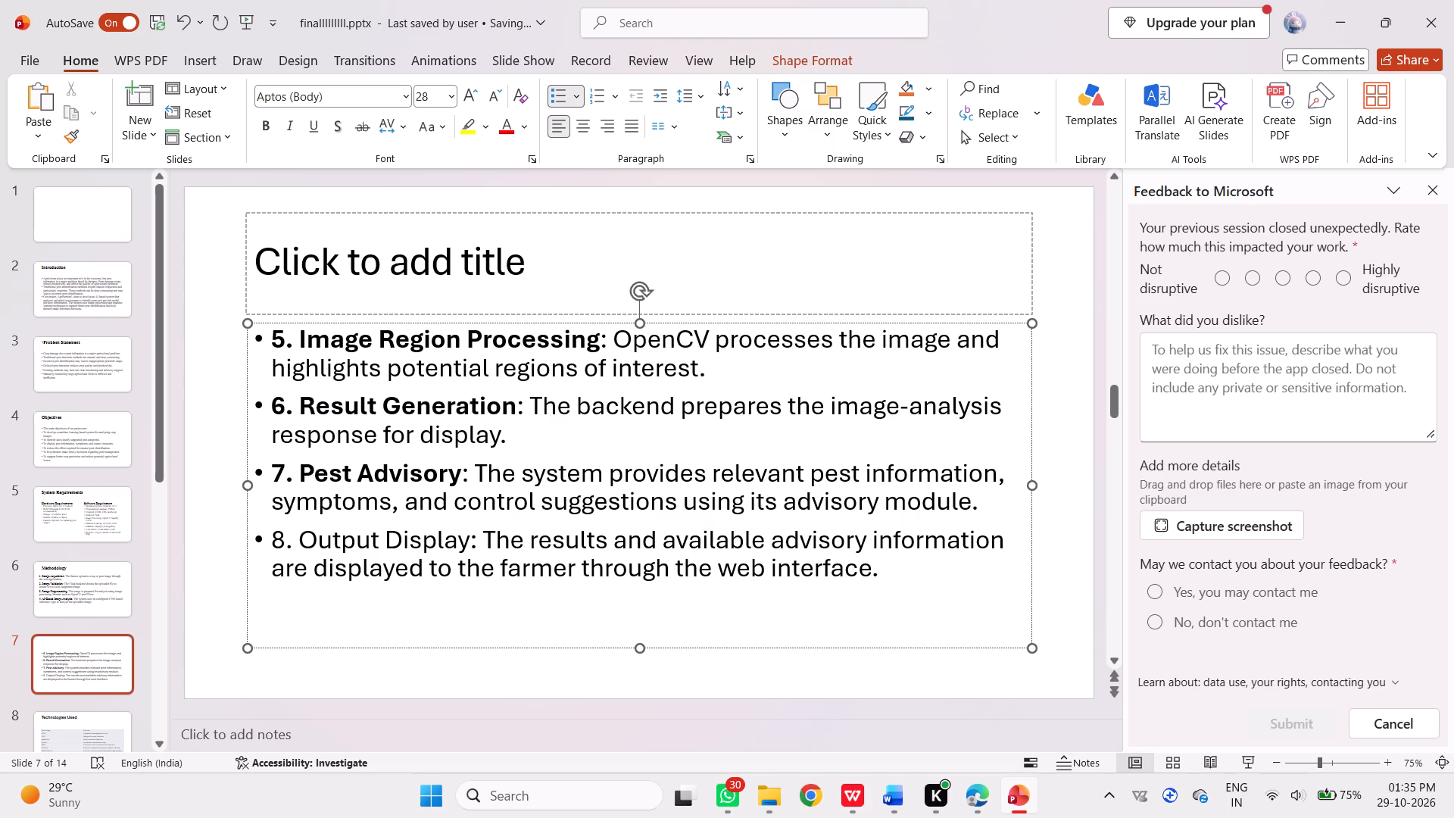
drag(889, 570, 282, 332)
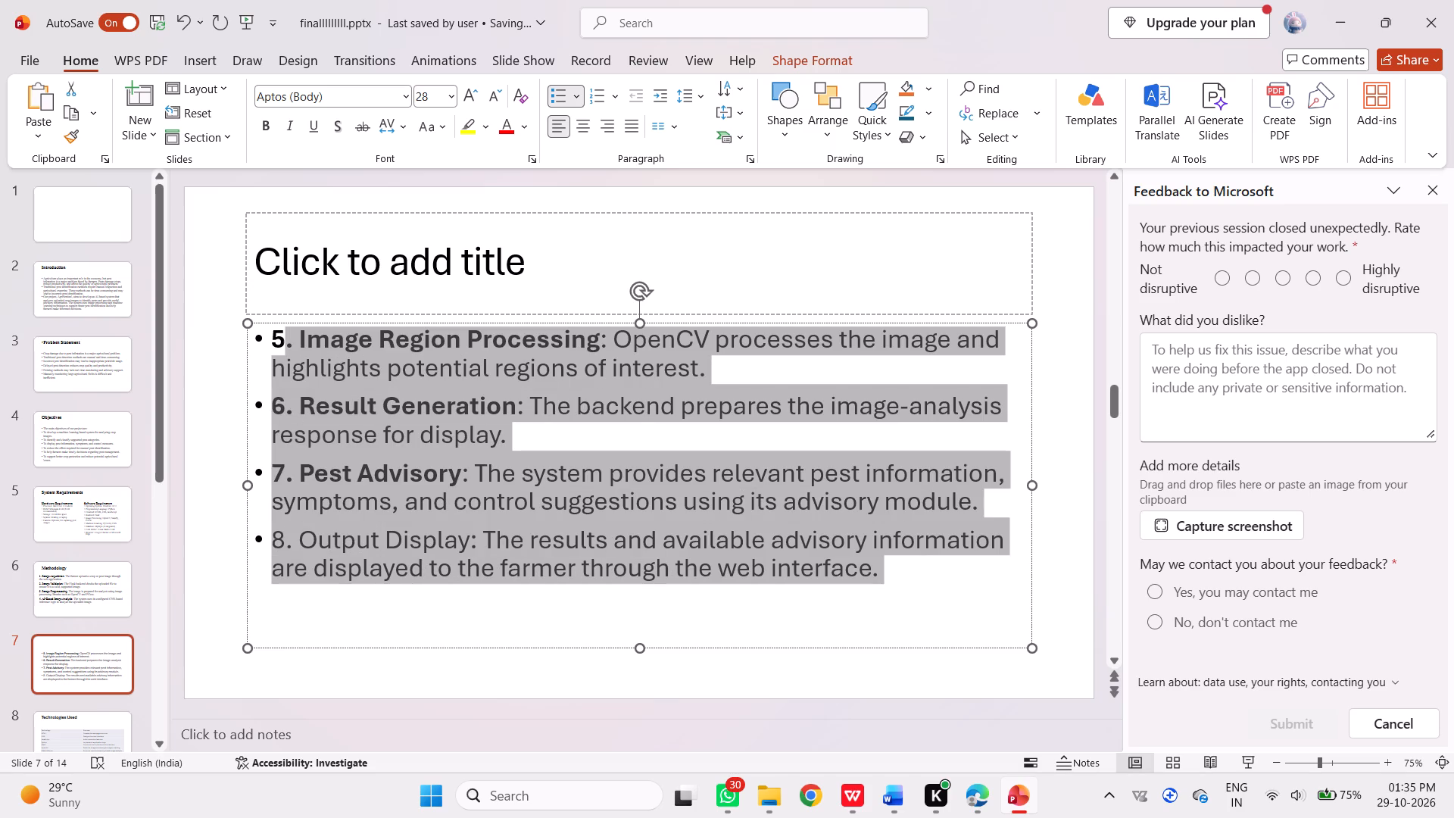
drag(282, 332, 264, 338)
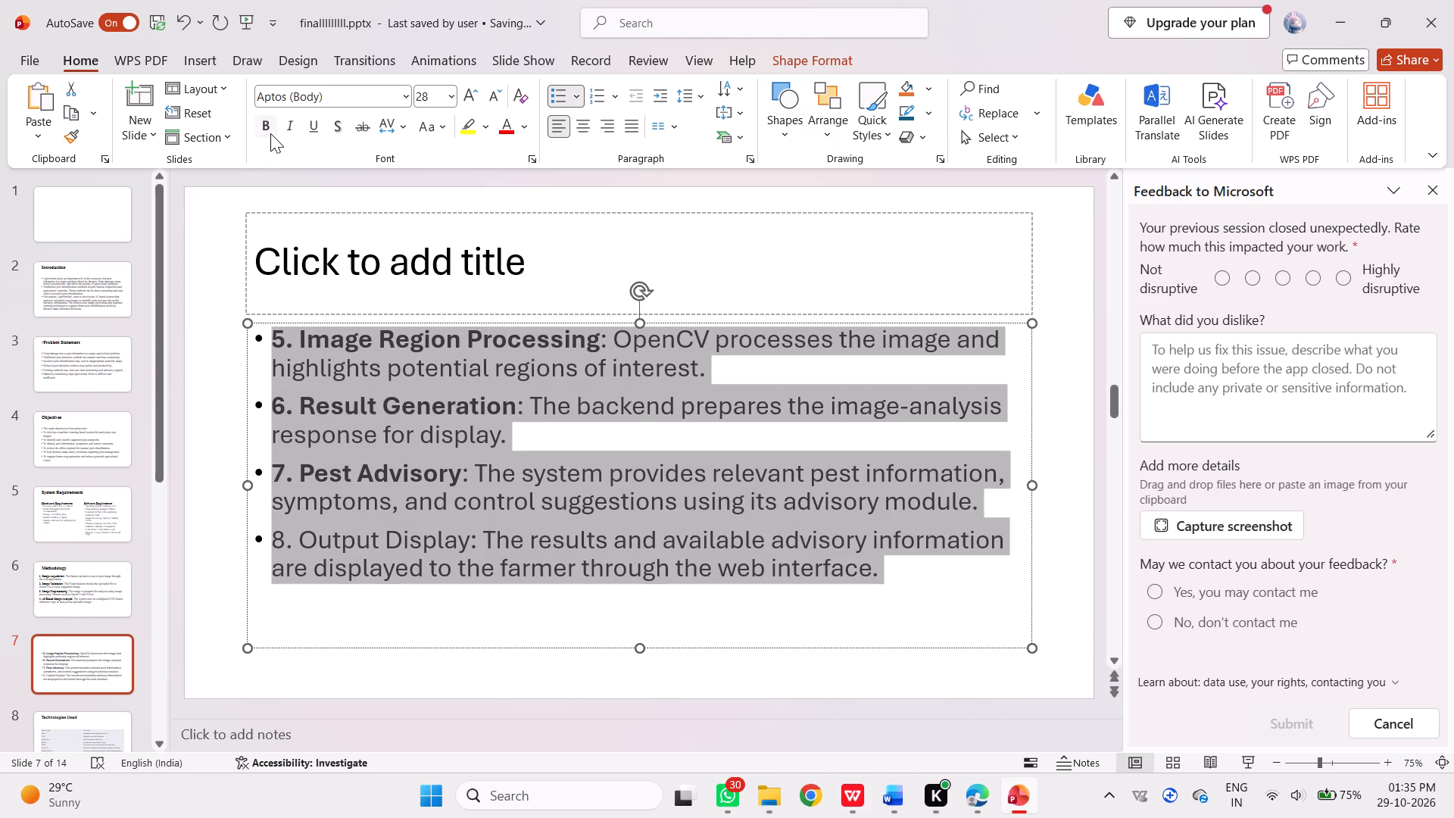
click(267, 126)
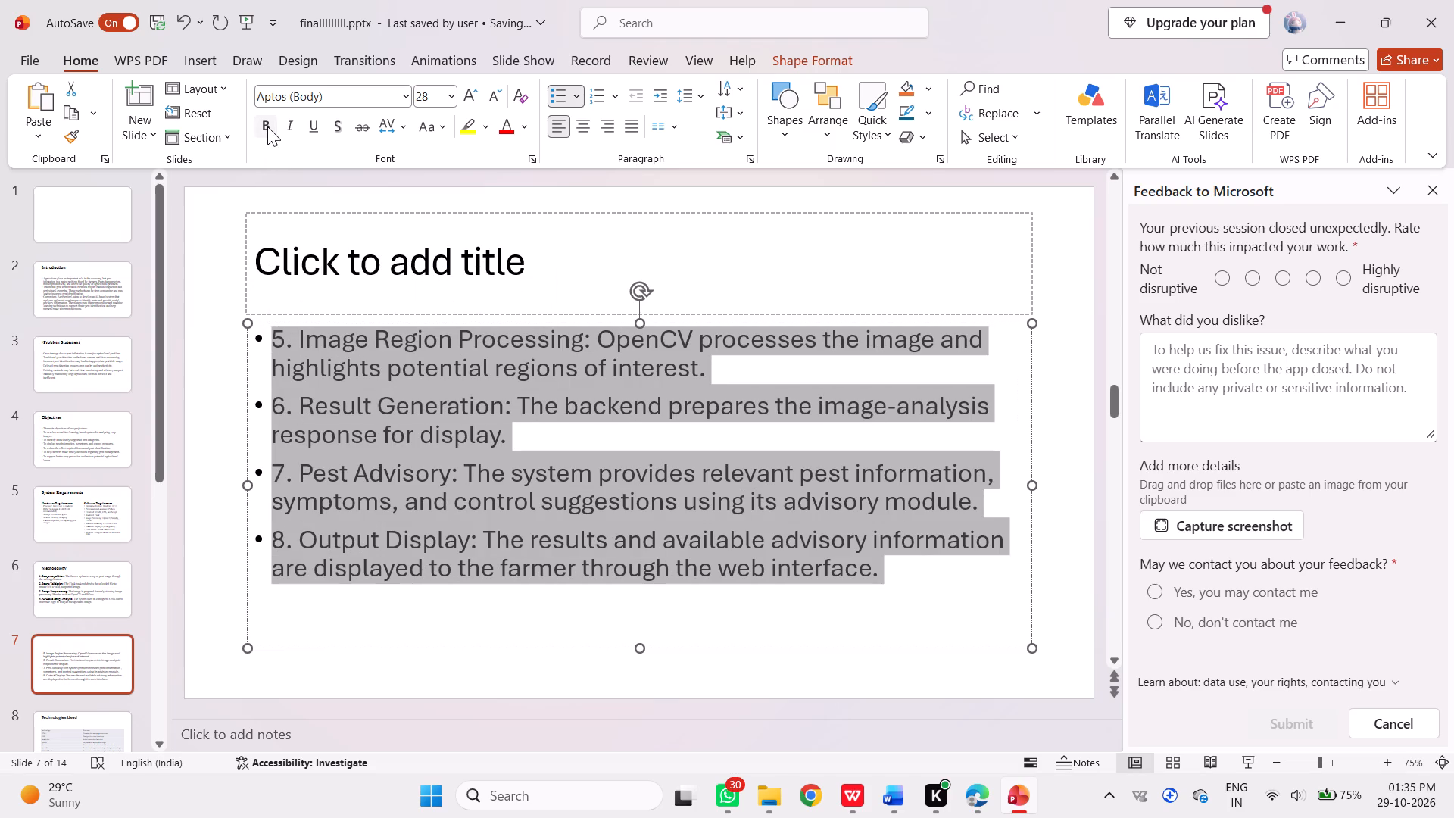
Set all the body text on slide 7 in Times New Roman.
click(267, 126)
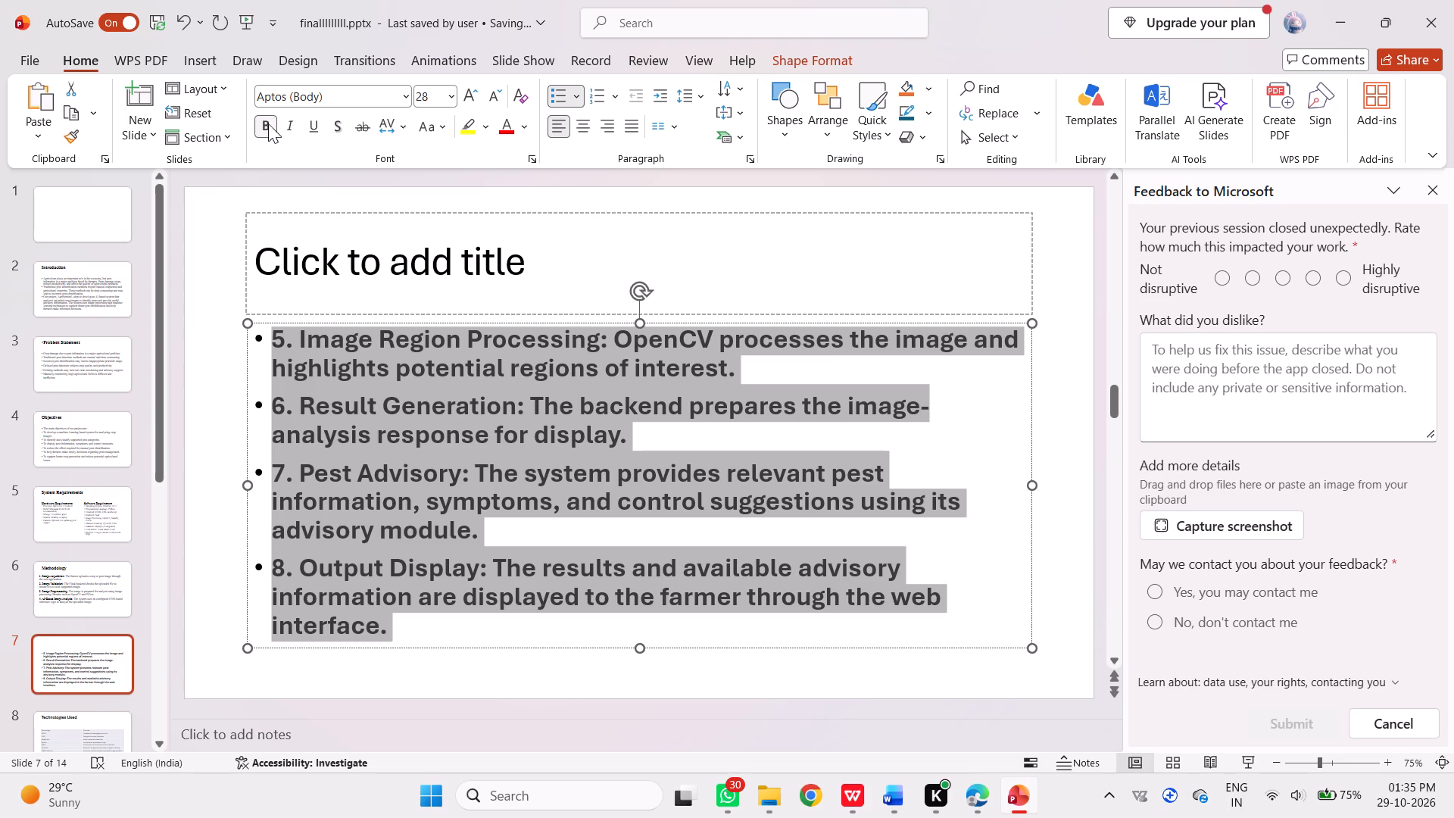
click(267, 123)
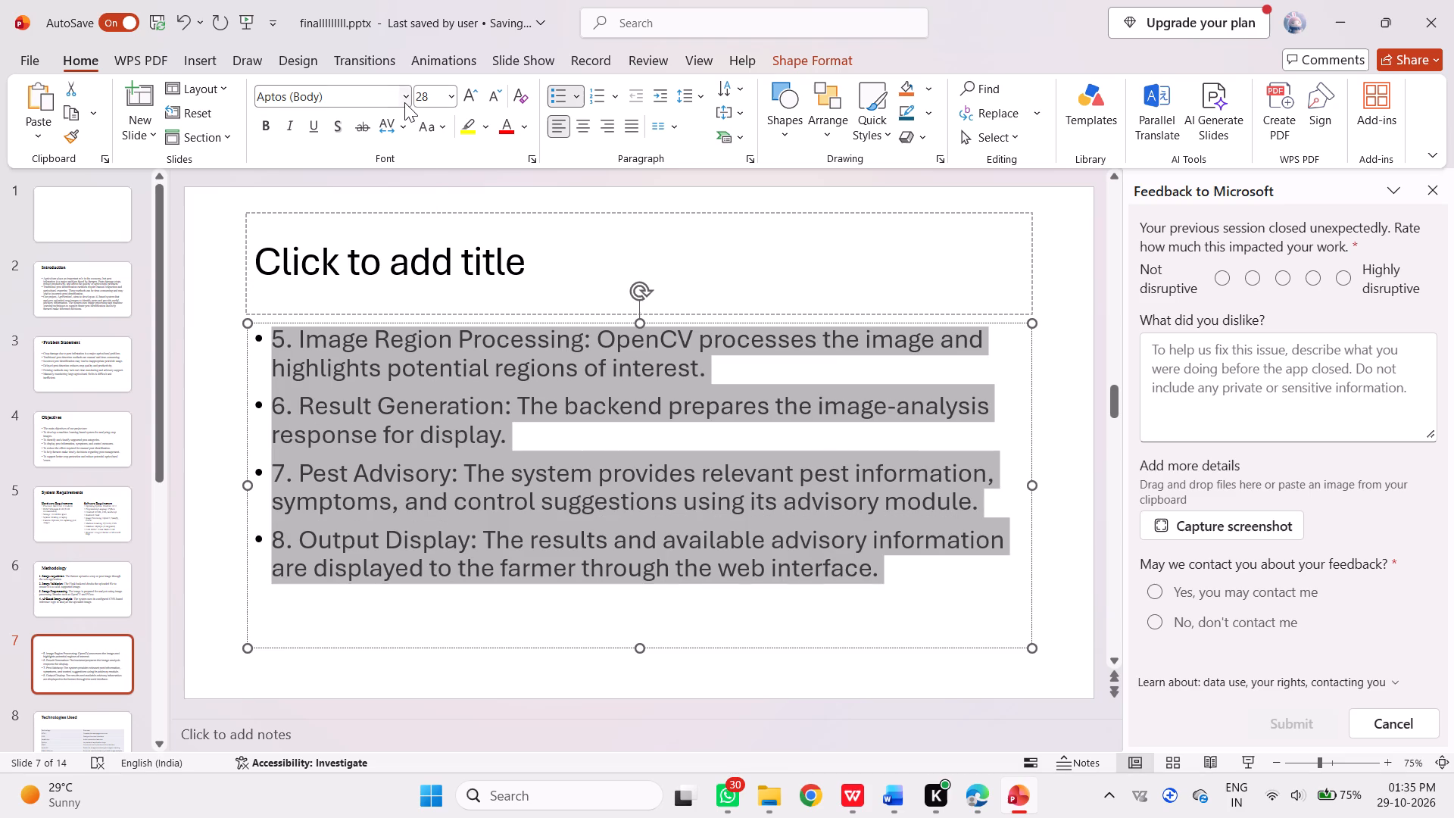
click(404, 102)
click(338, 233)
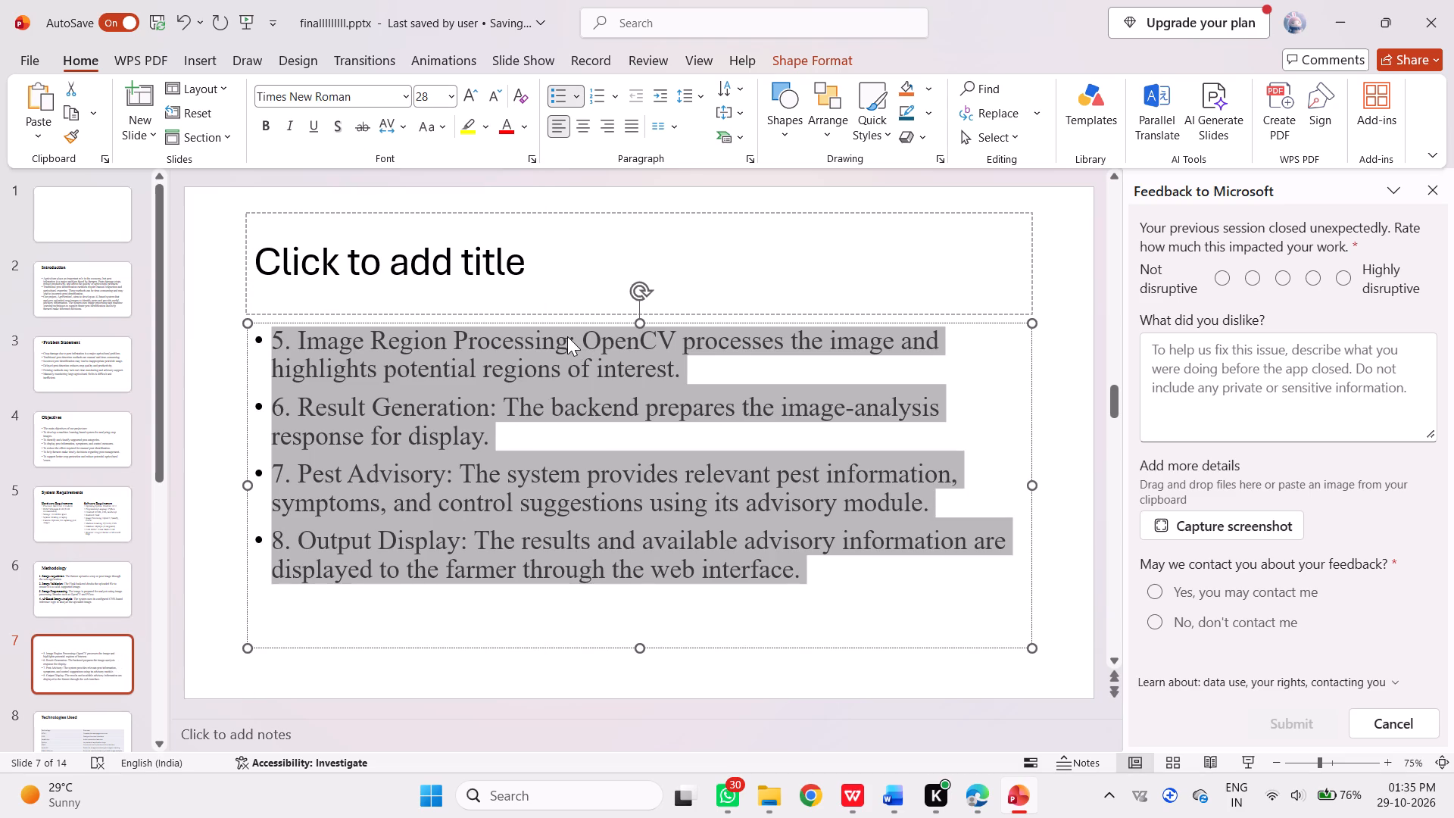
Make the headings "5. Image Region Processing", "6. Result Generation", "7. Pest Advisory" and "8. Output Display" bold, including their numbers.
click(567, 336)
click(567, 336)
drag(567, 336, 313, 333)
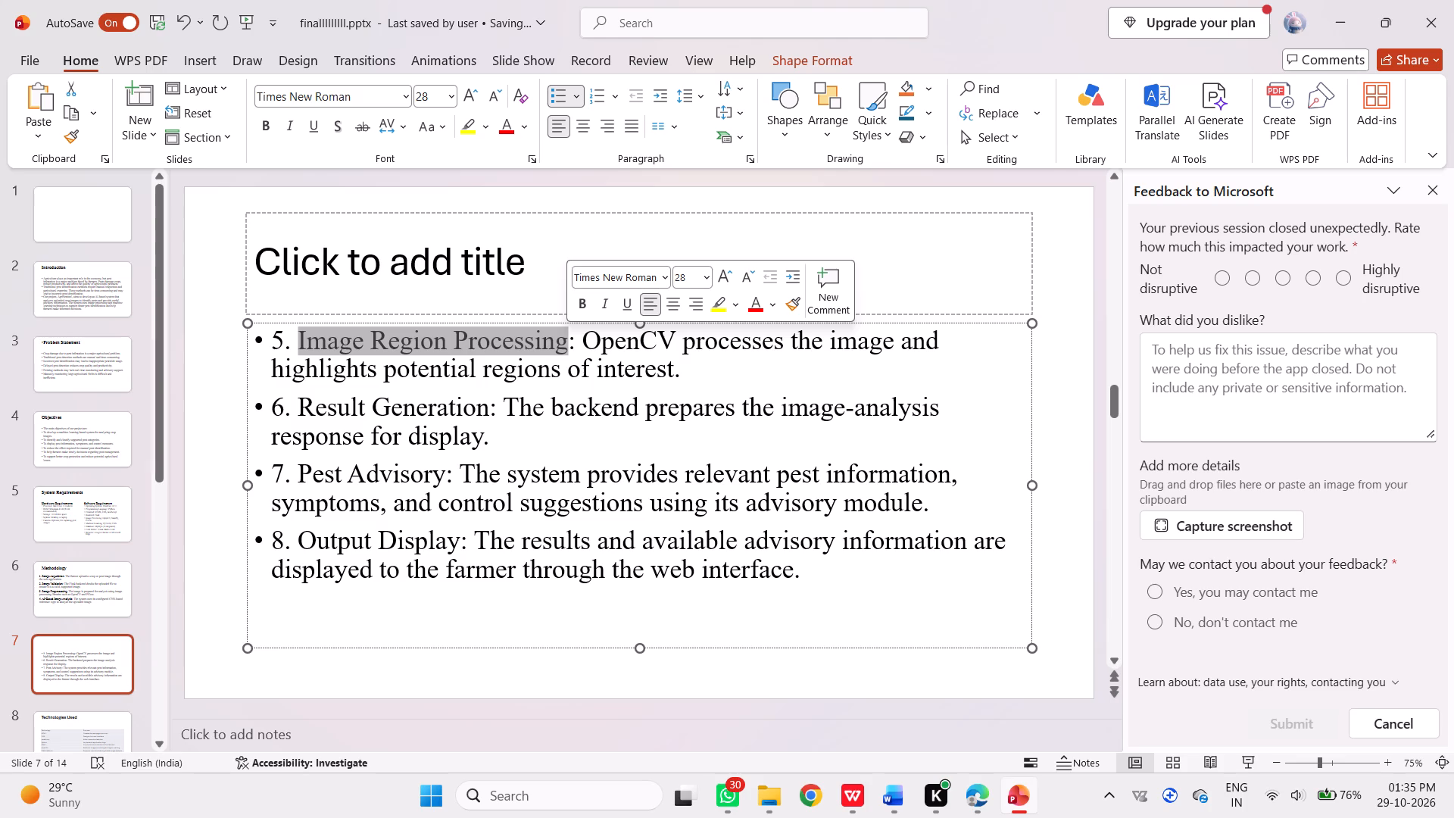
drag(313, 333, 268, 337)
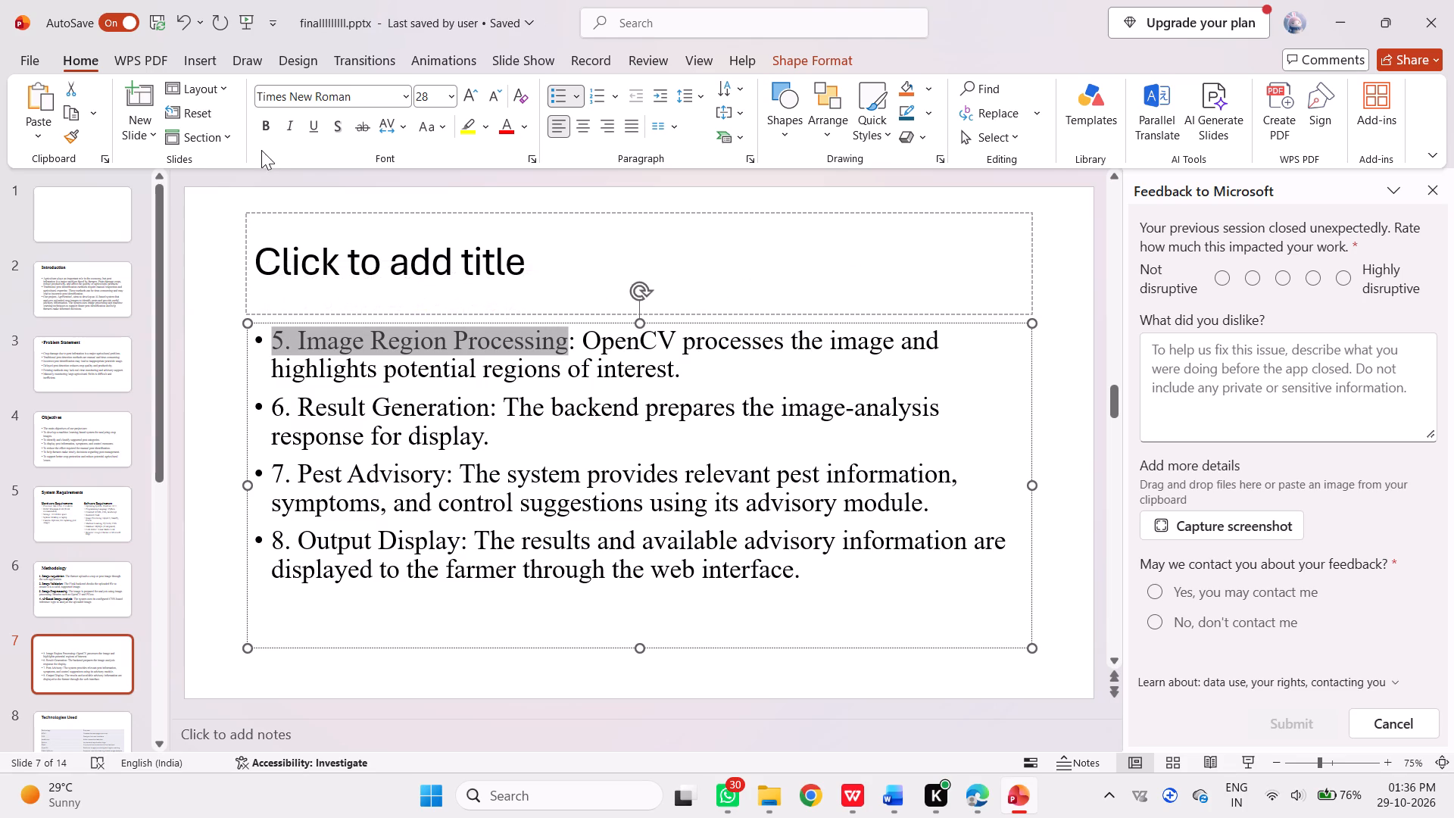
click(261, 127)
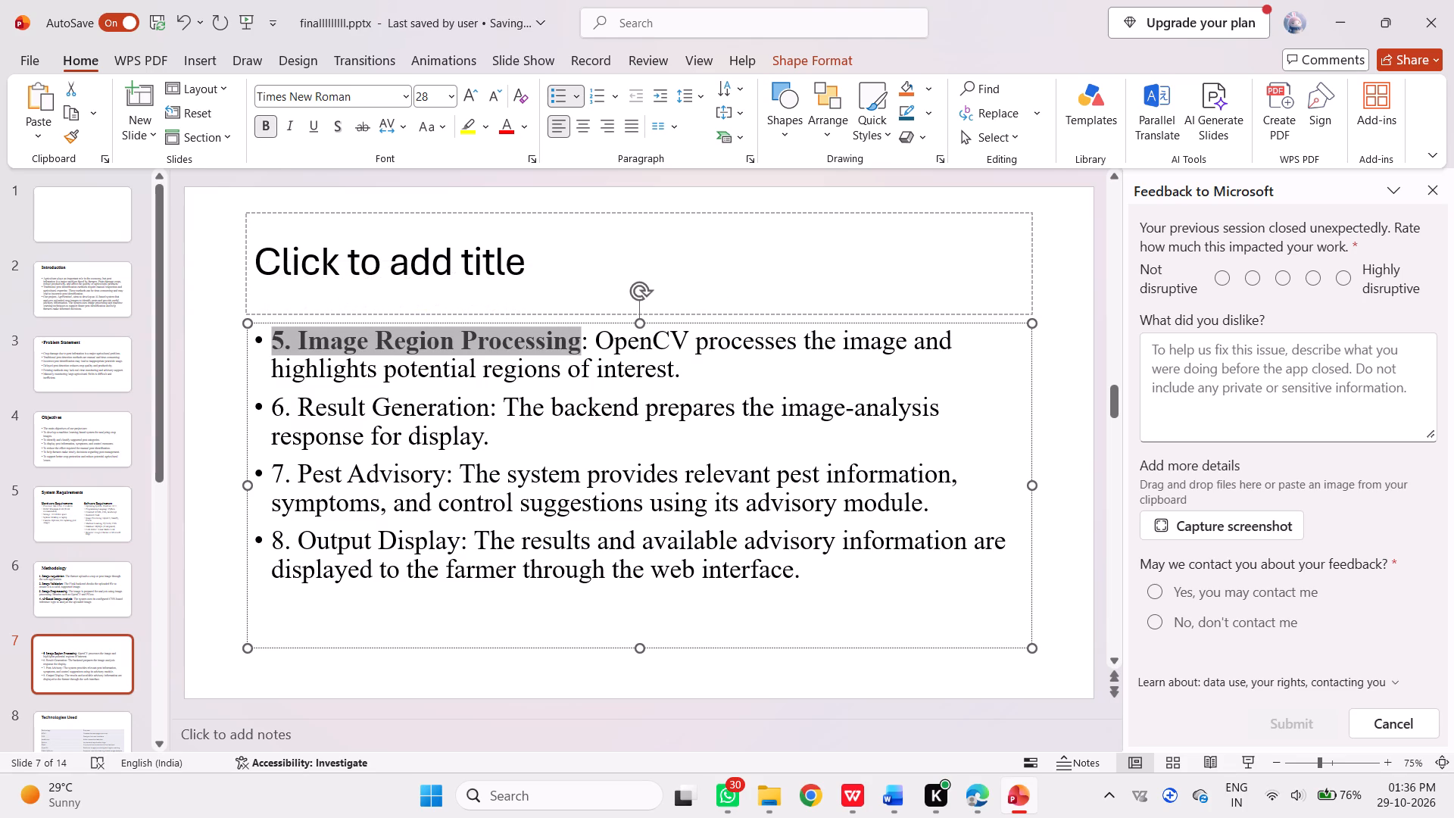
drag(491, 414, 257, 402)
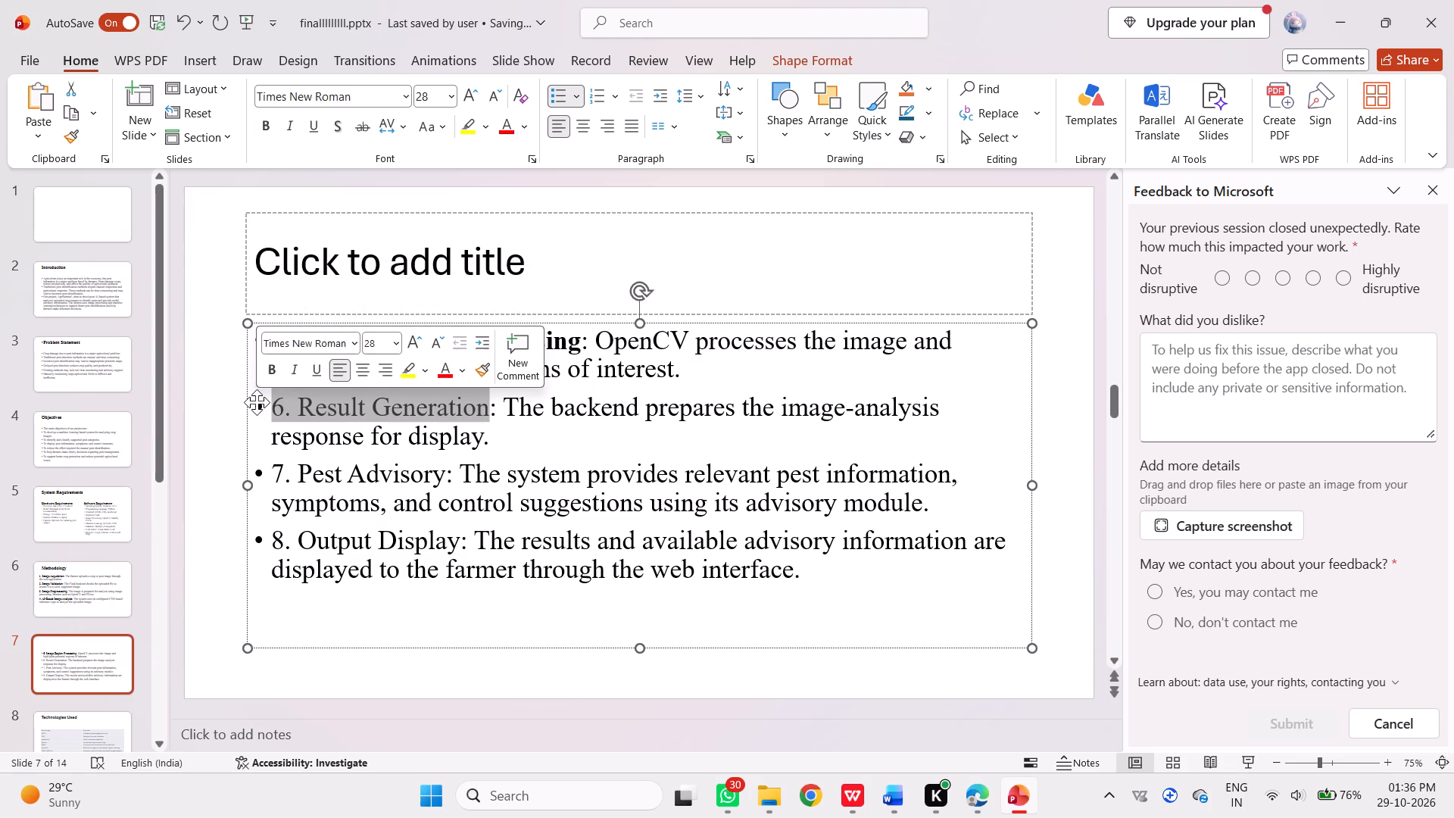
click(259, 124)
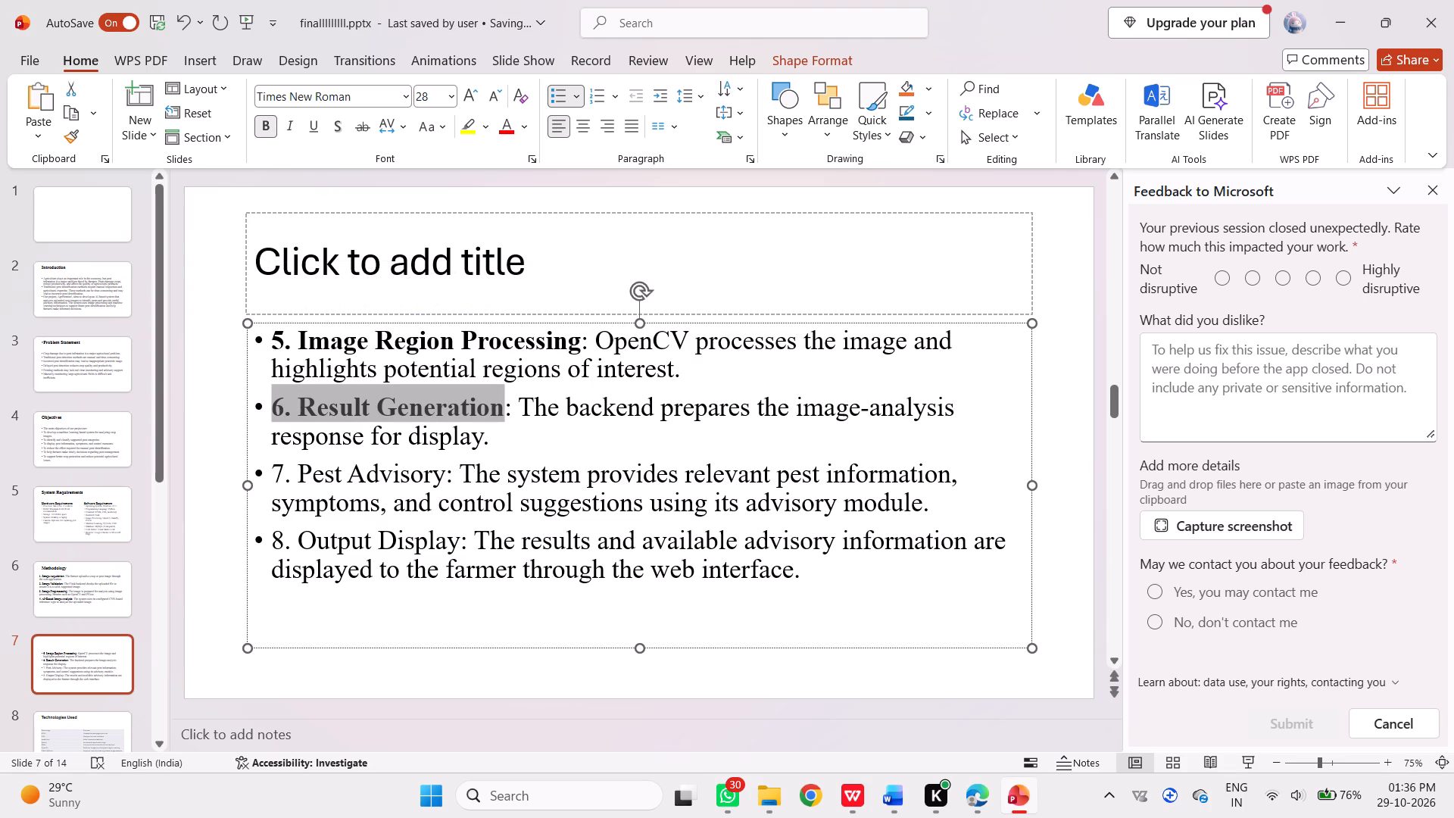
drag(445, 476, 248, 459)
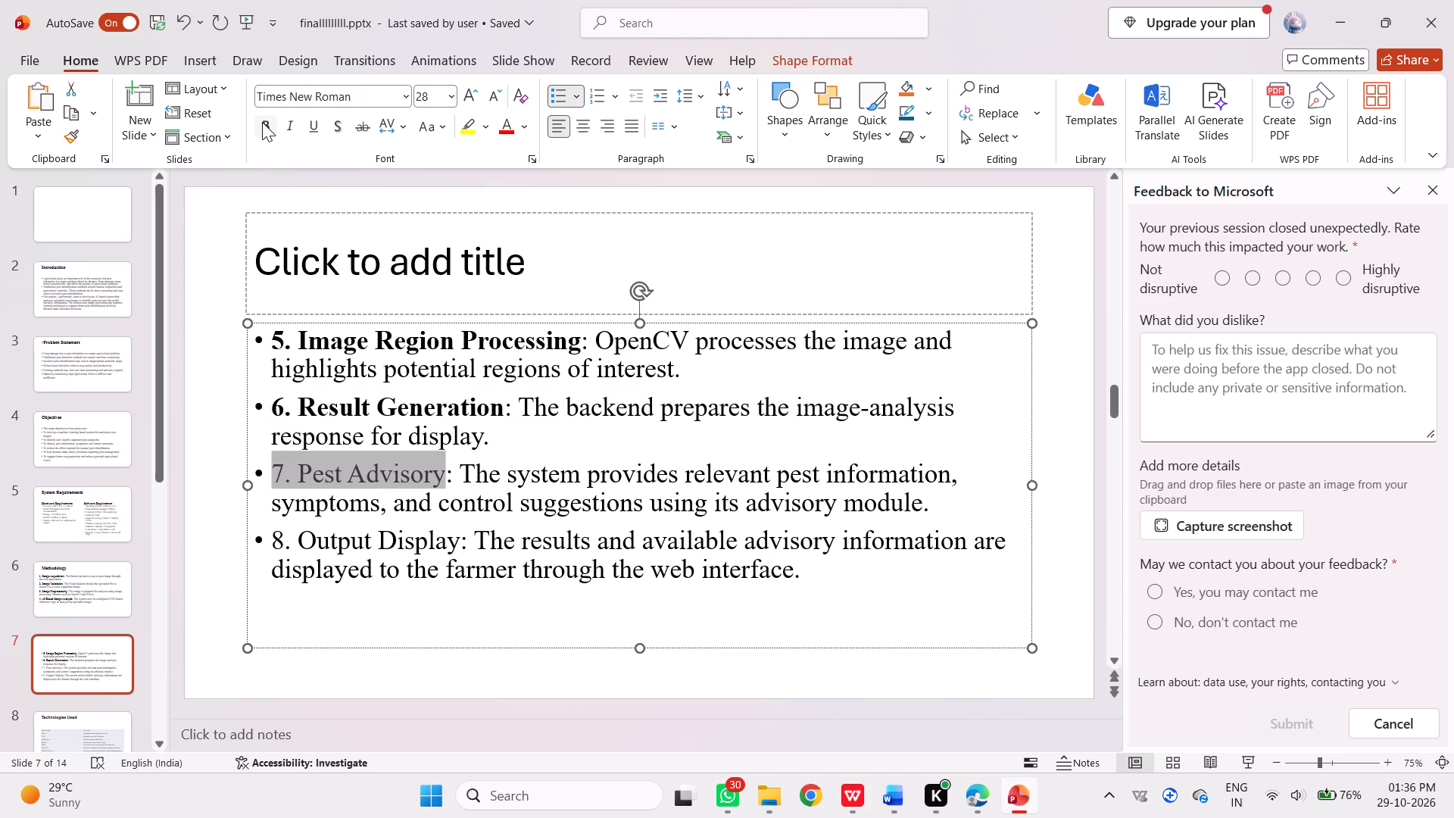
click(262, 123)
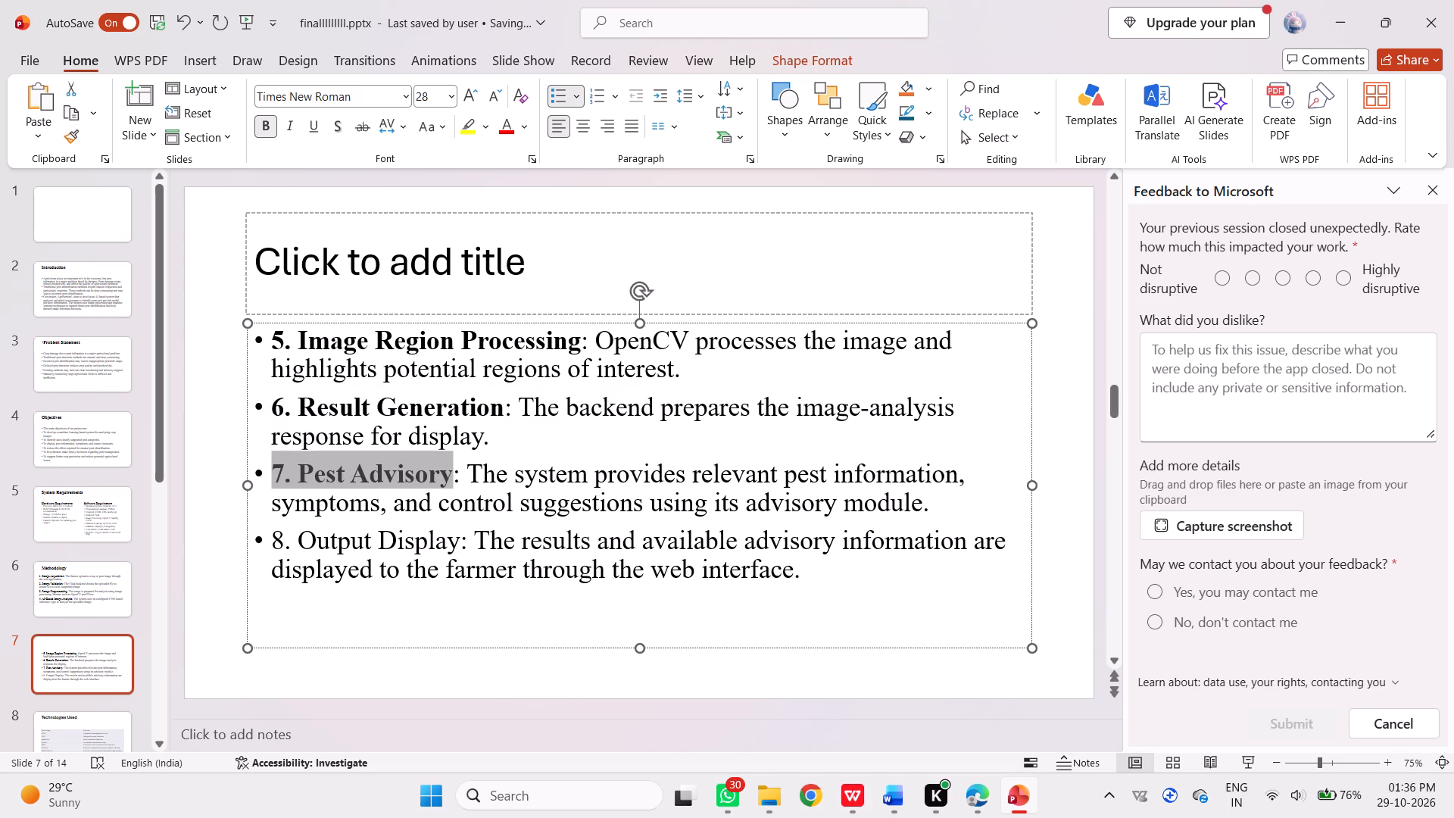
drag(460, 542, 257, 529)
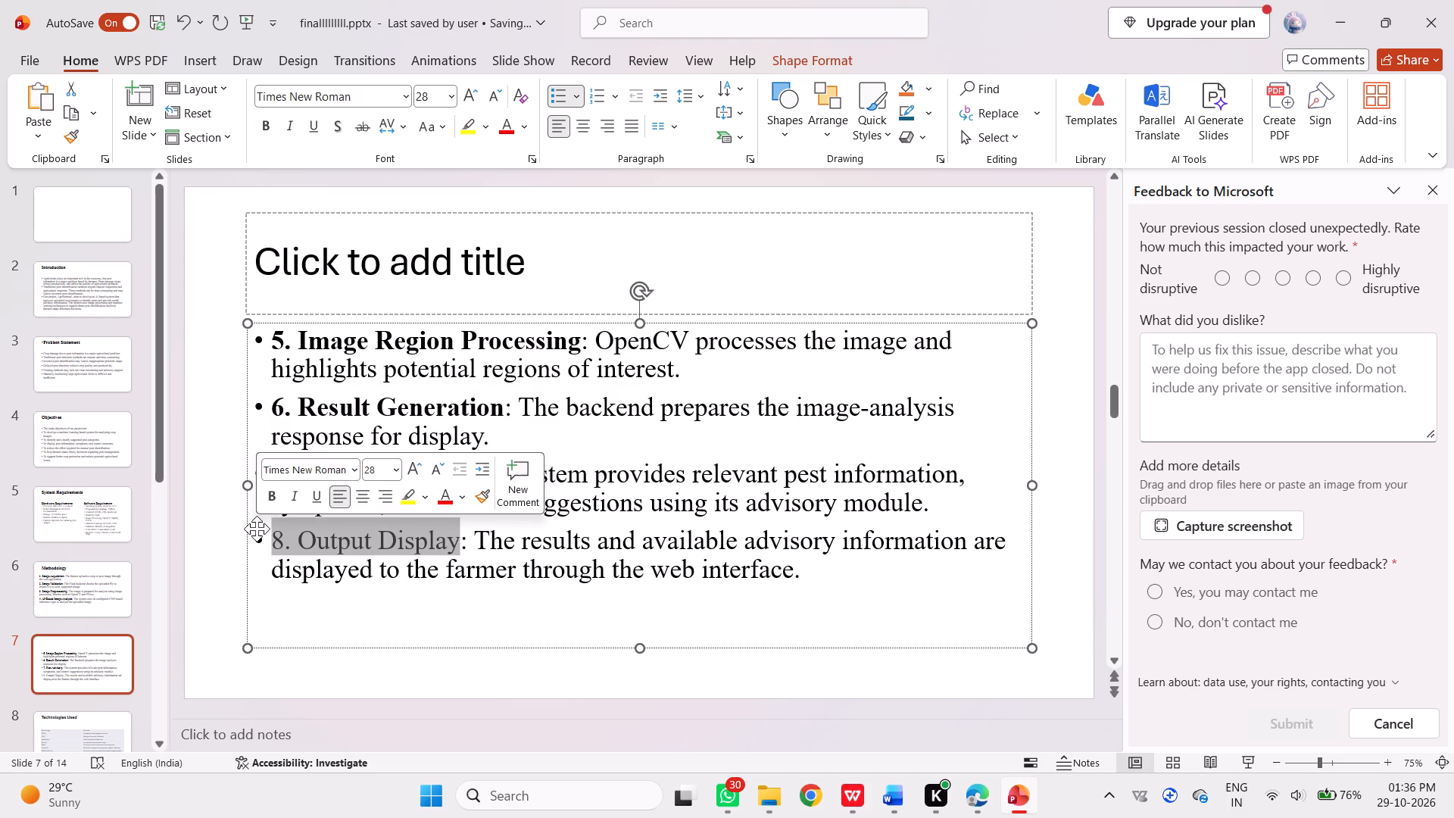
click(266, 119)
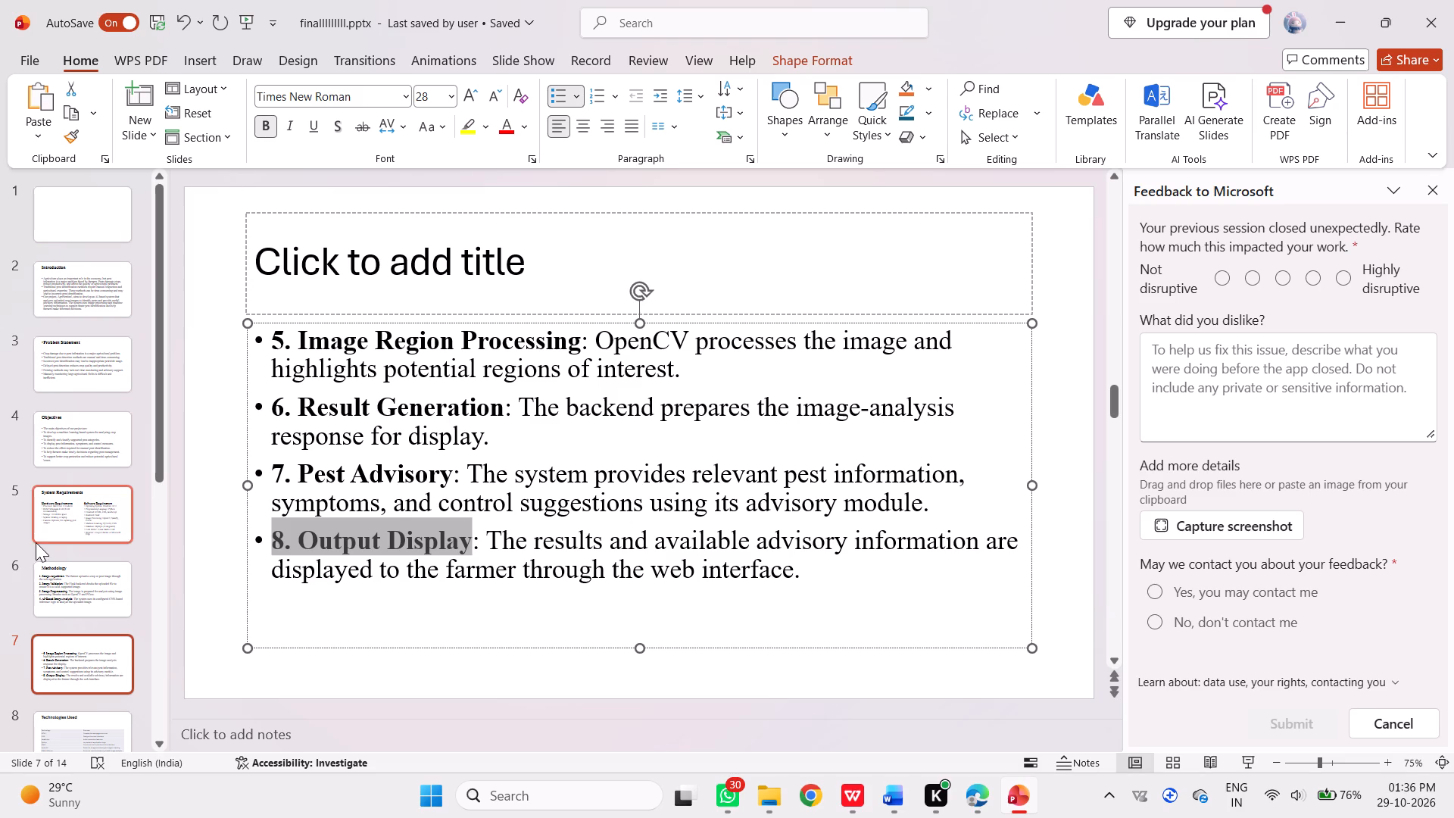
On slide 8, set the title "Technologies Used" in Times New Roman.
click(54, 589)
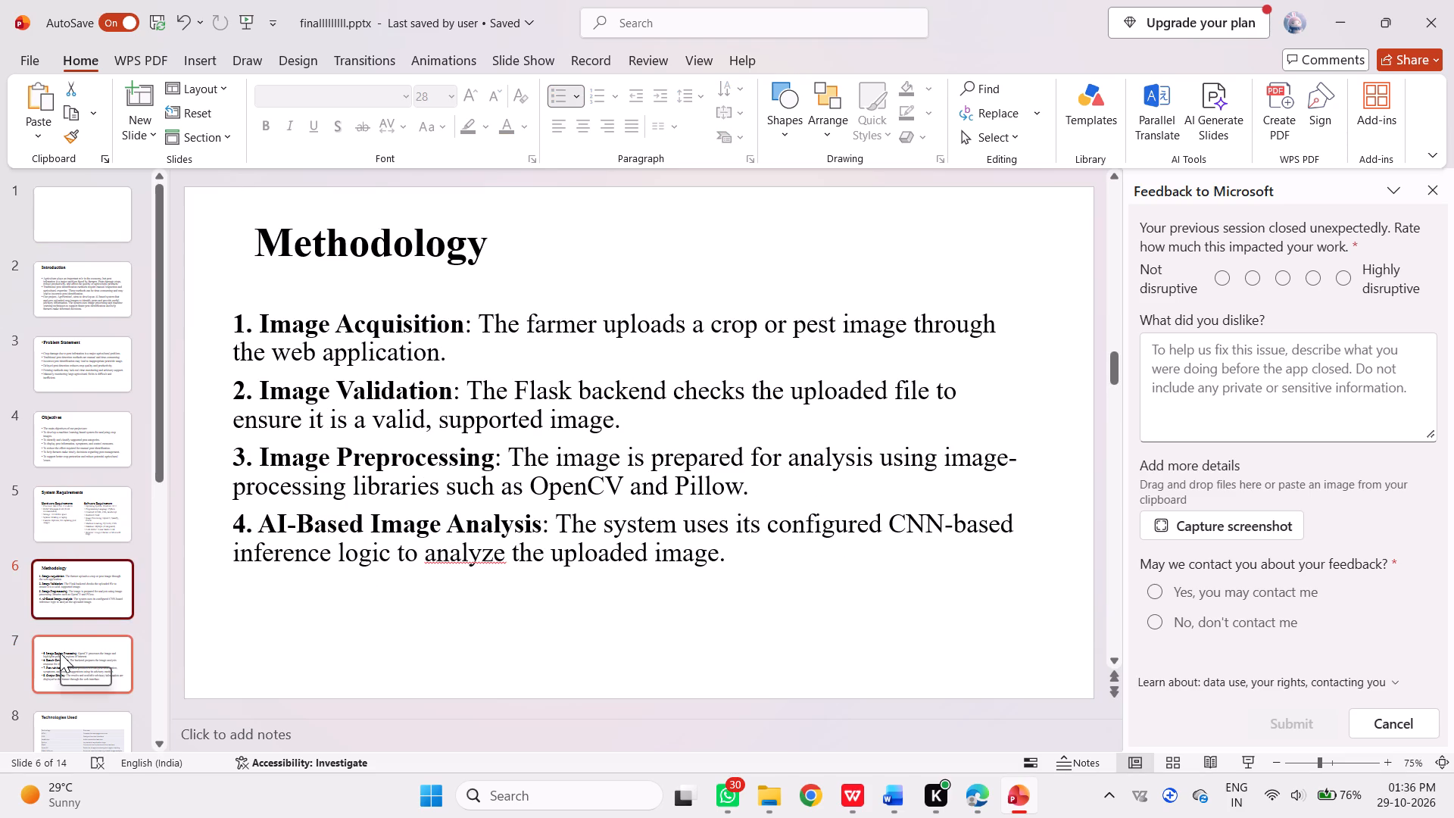
click(60, 653)
click(85, 717)
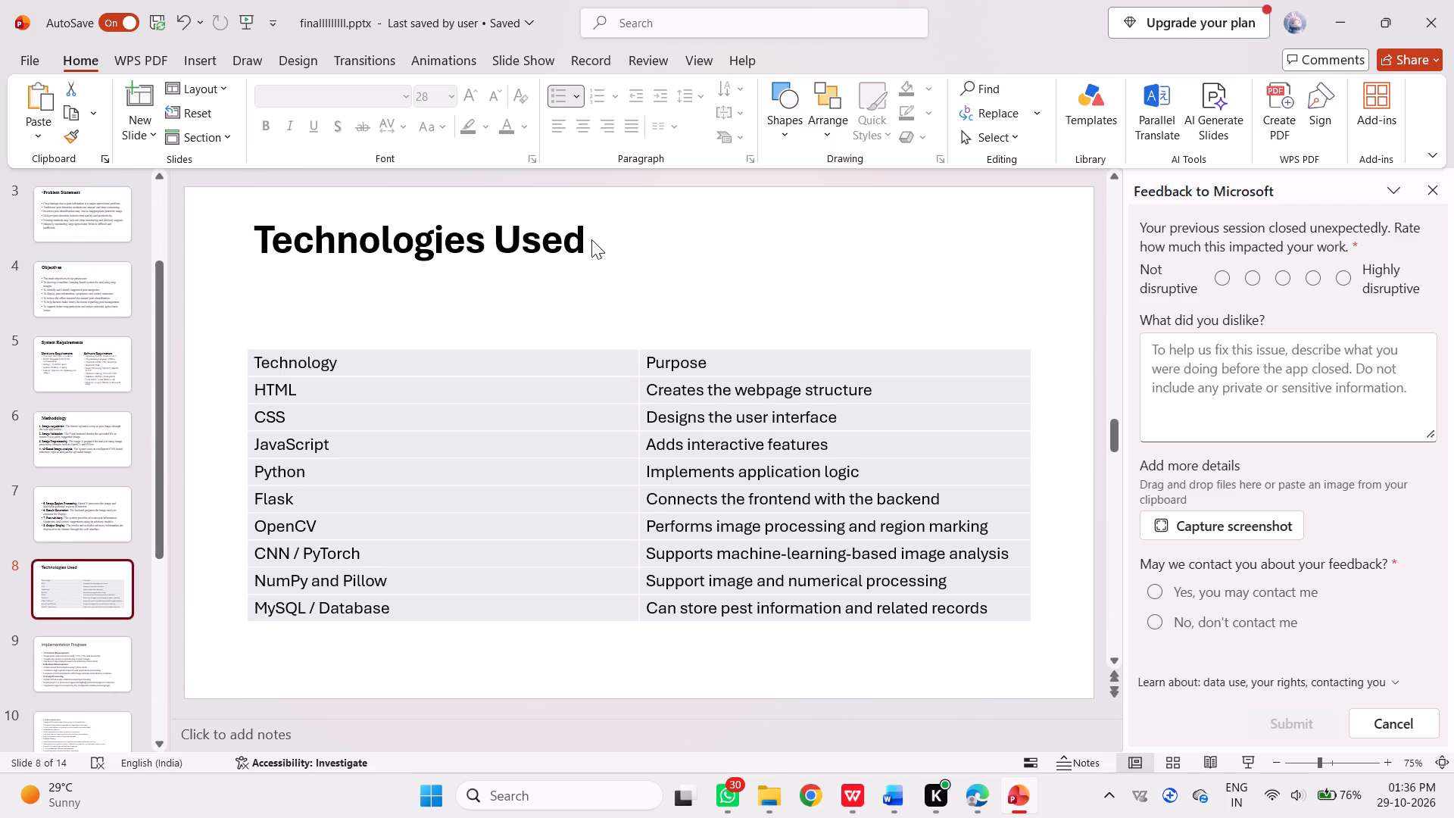
click(582, 235)
drag(582, 235, 298, 260)
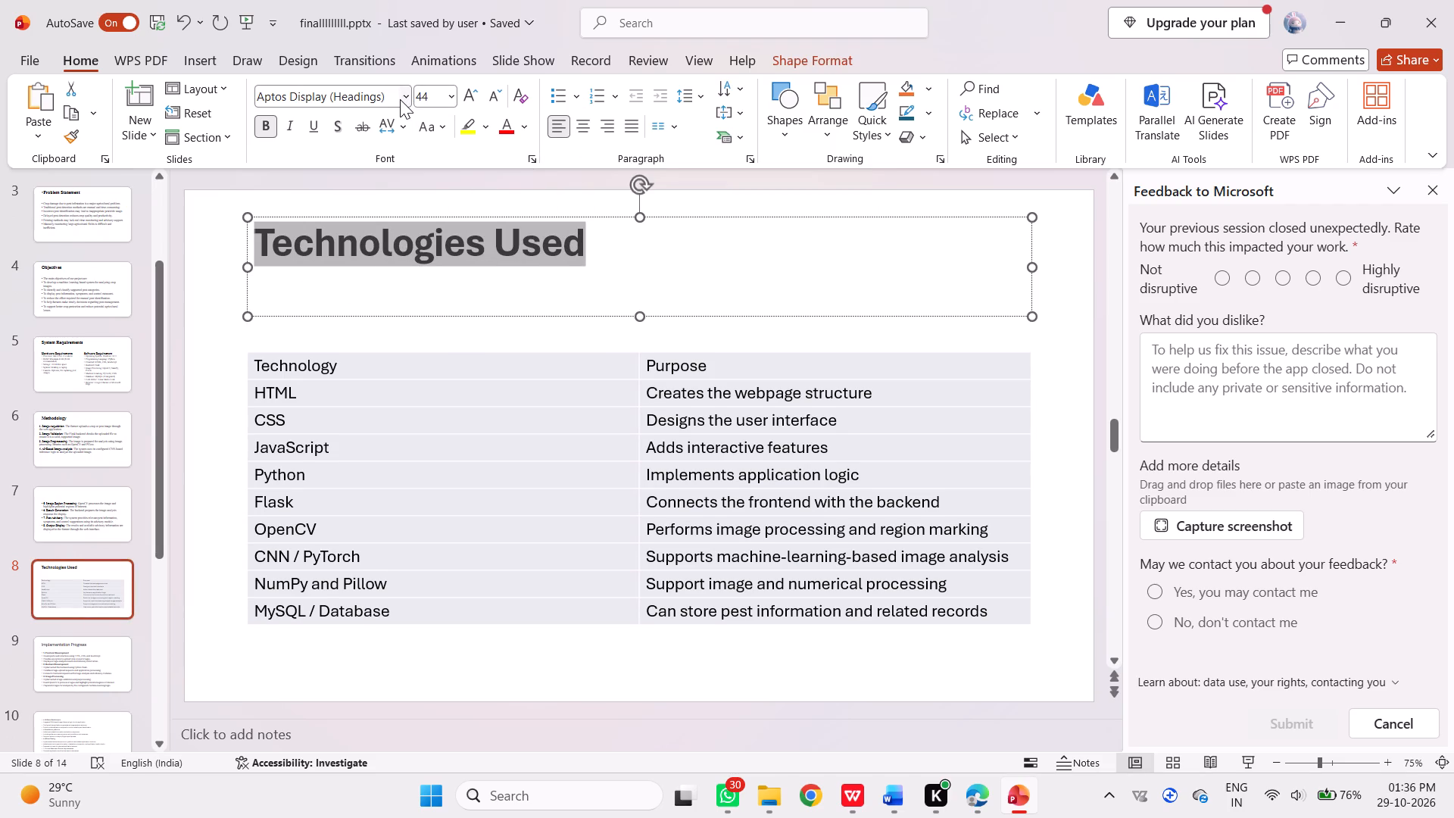
click(404, 98)
click(377, 226)
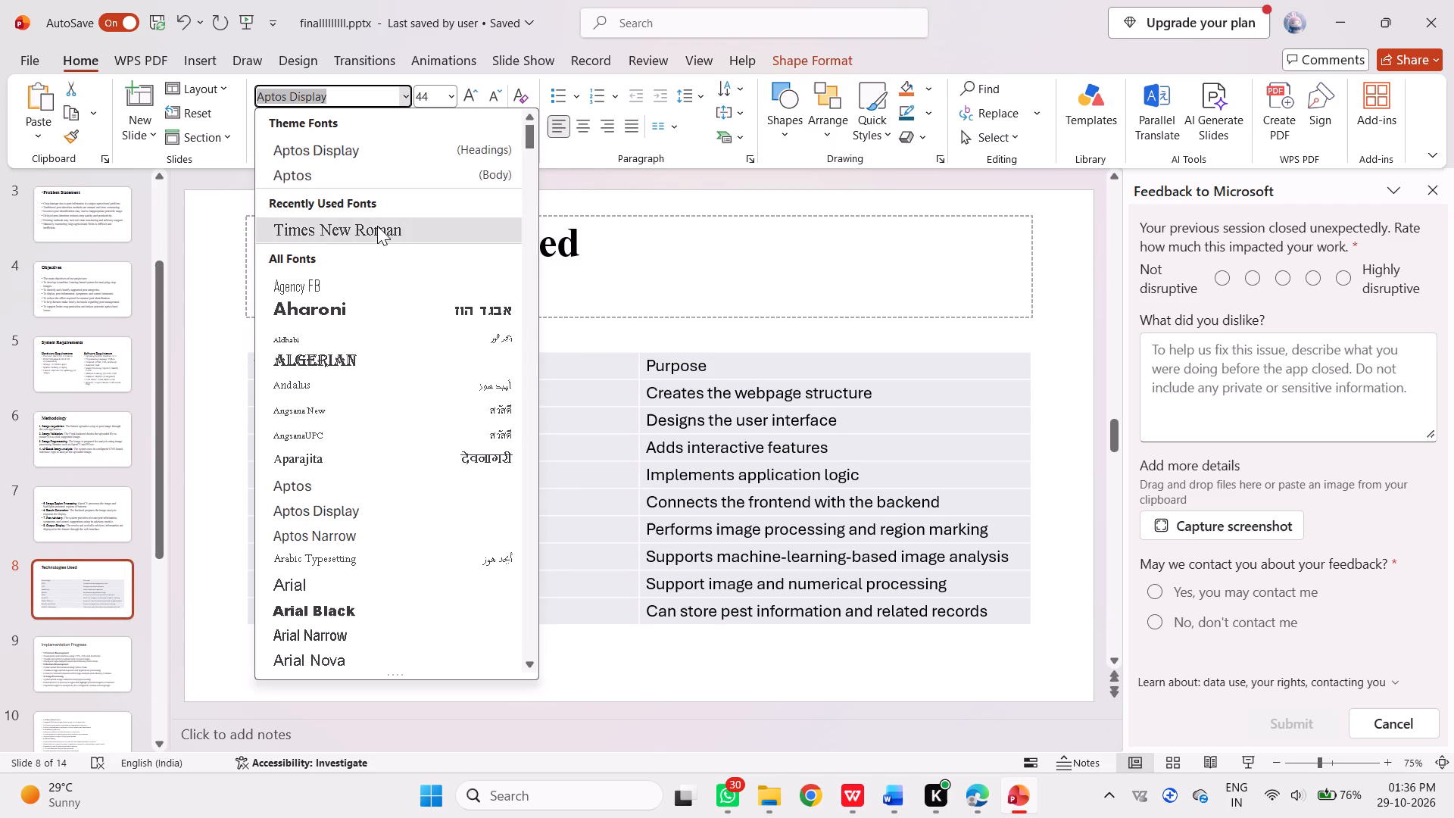
Set all the text in the technologies table to Times New Roman at size 20.
click(700, 436)
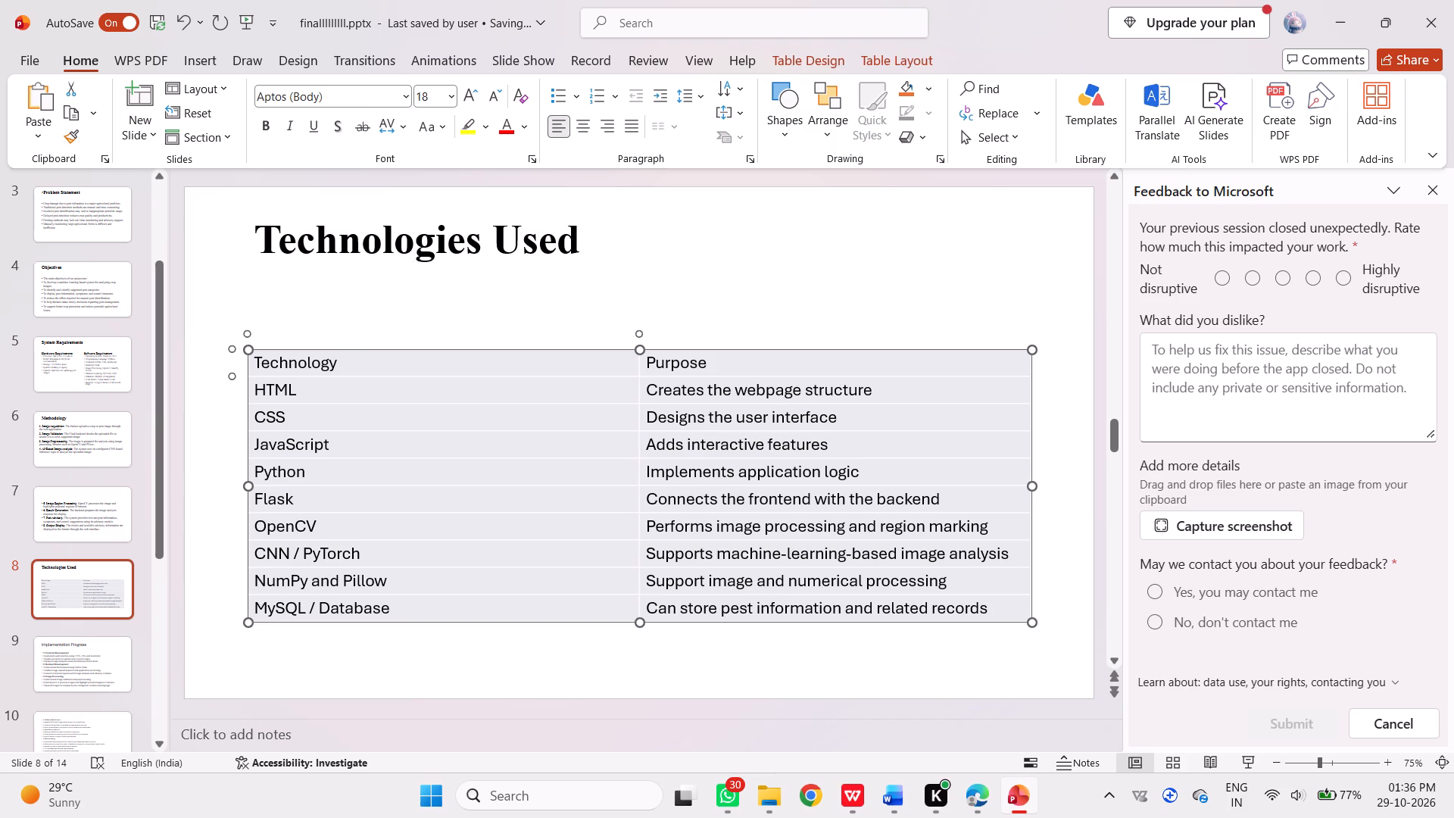
drag(463, 357, 278, 358)
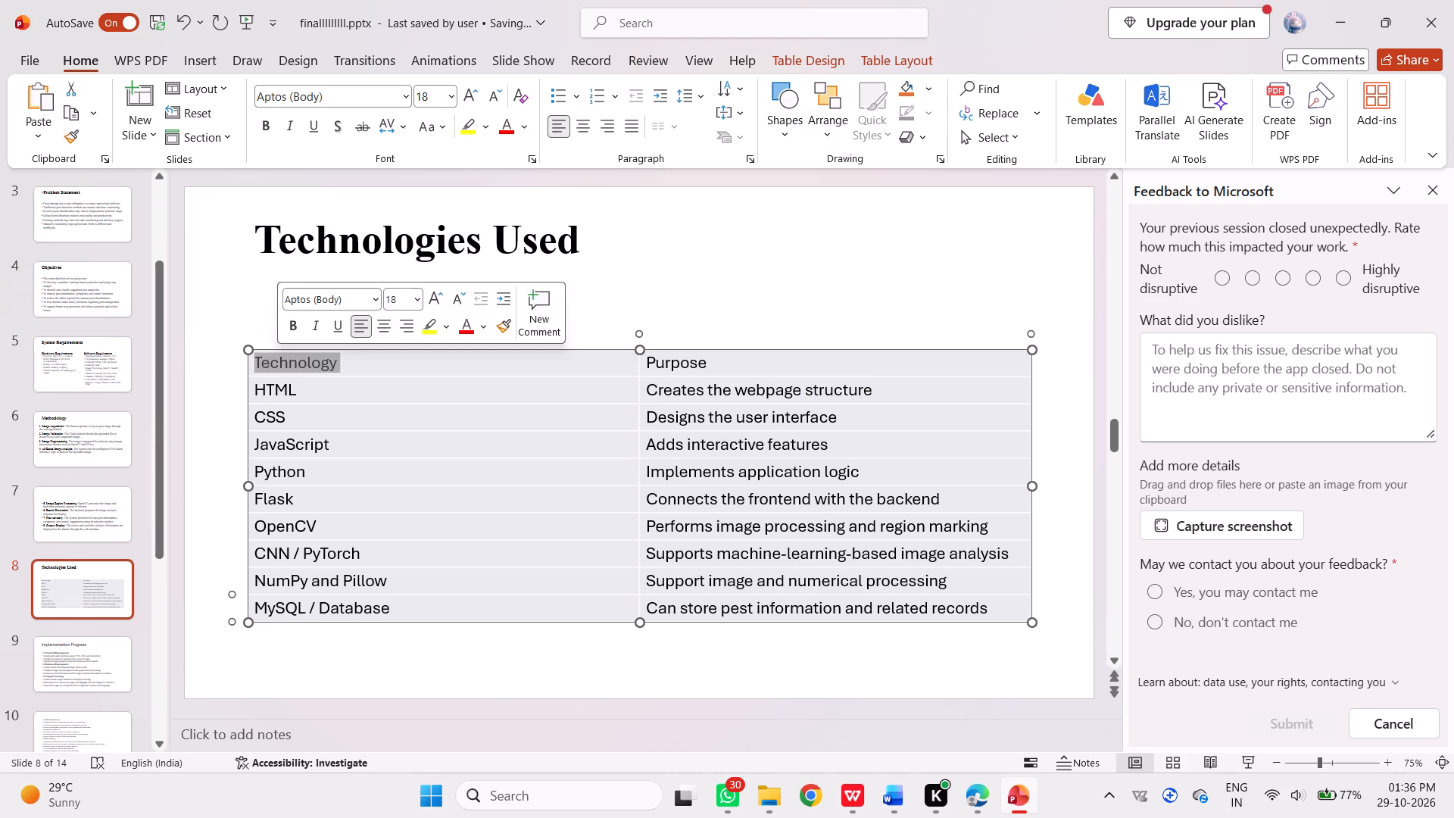
drag(1009, 613, 381, 361)
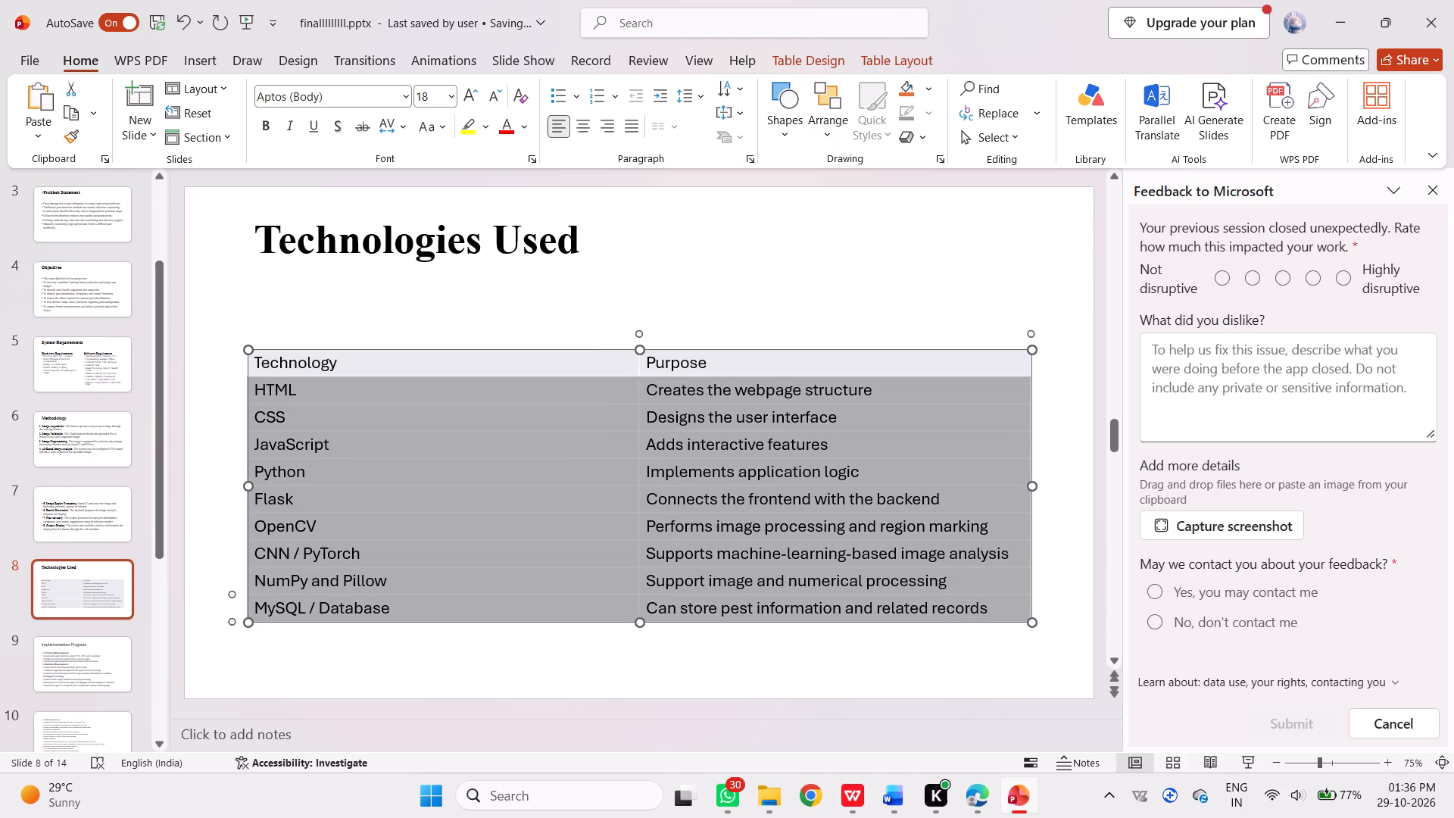
drag(381, 361, 378, 351)
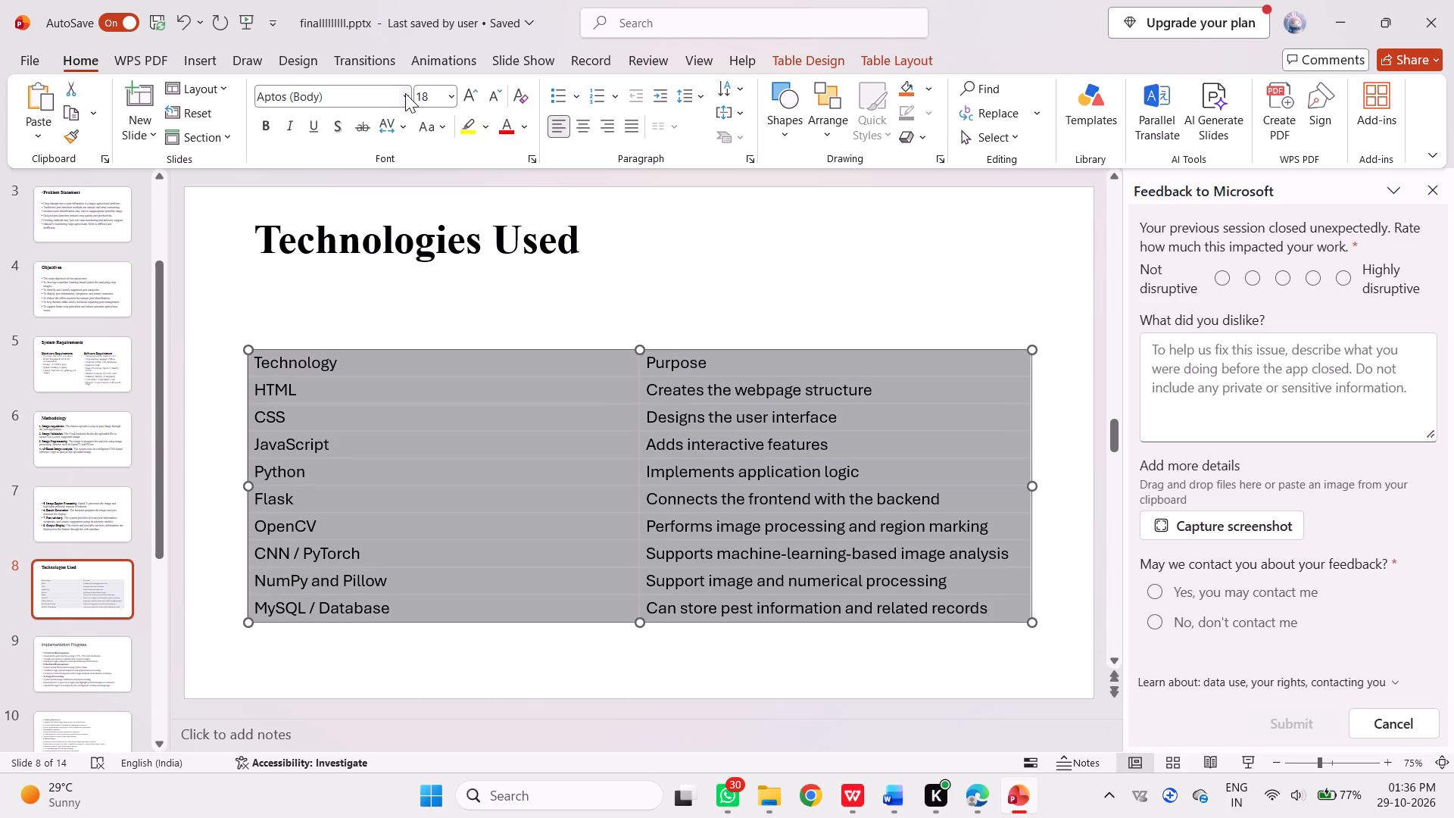
click(405, 93)
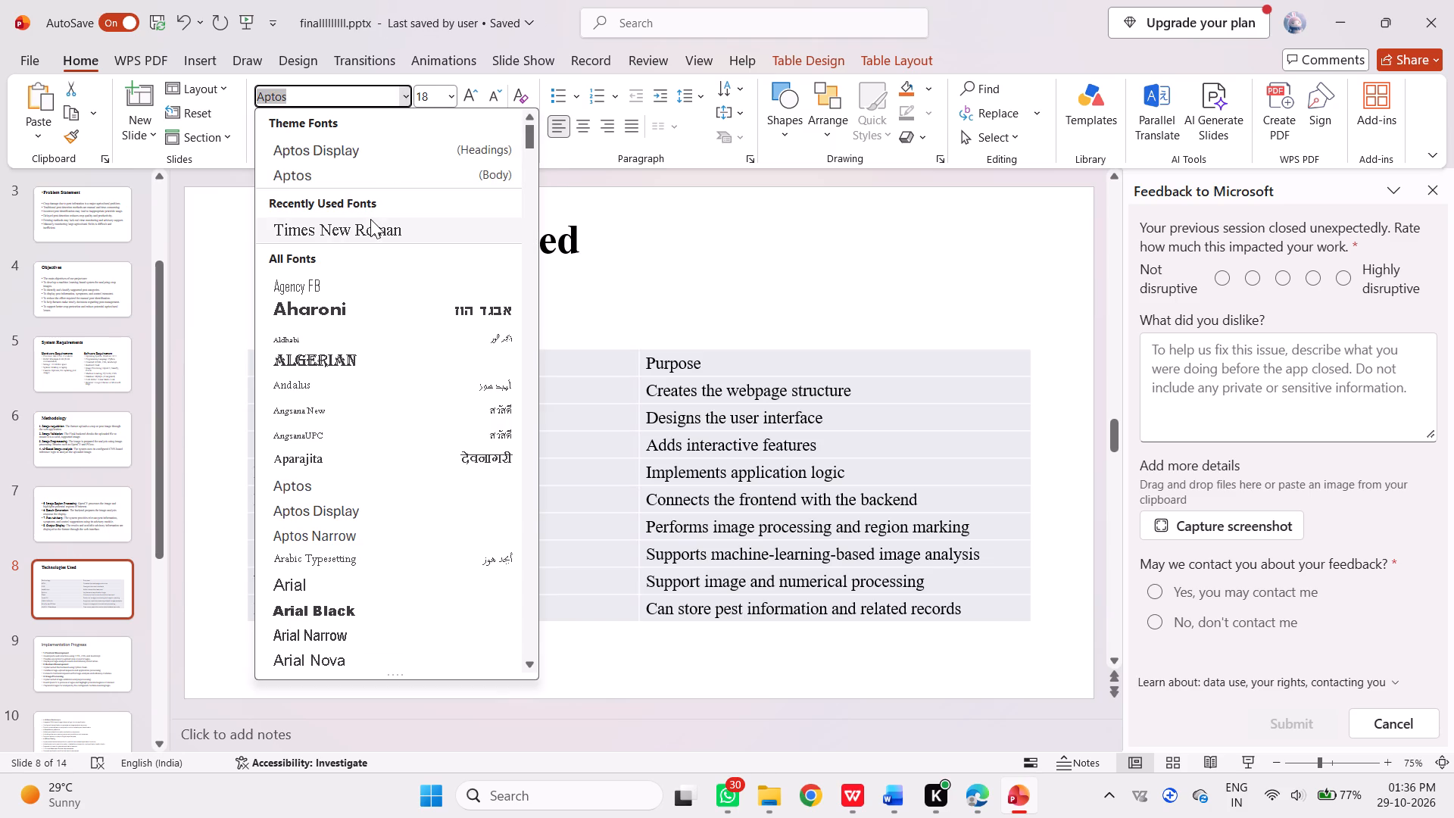
click(370, 219)
click(450, 85)
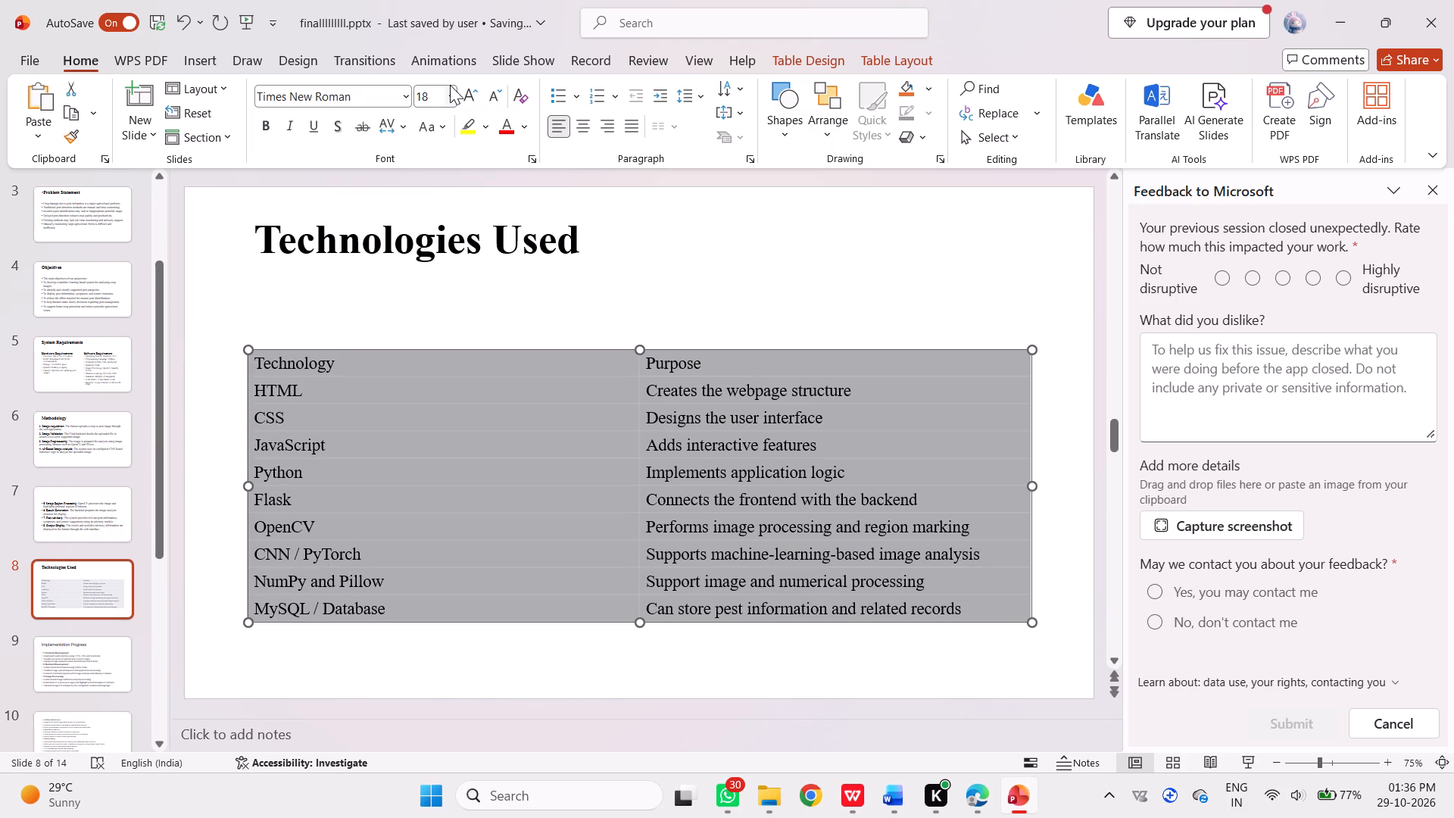
click(452, 95)
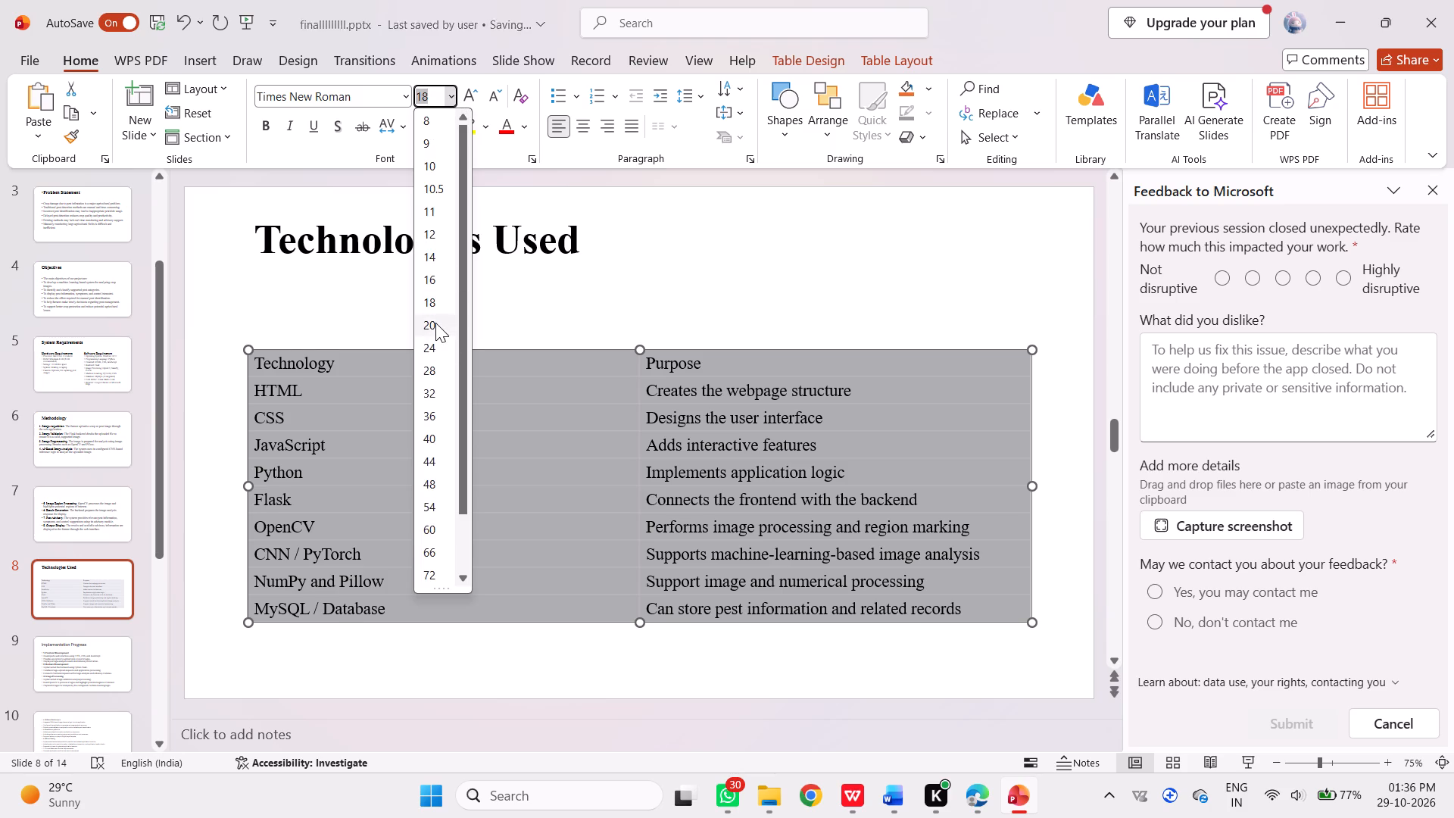
click(435, 323)
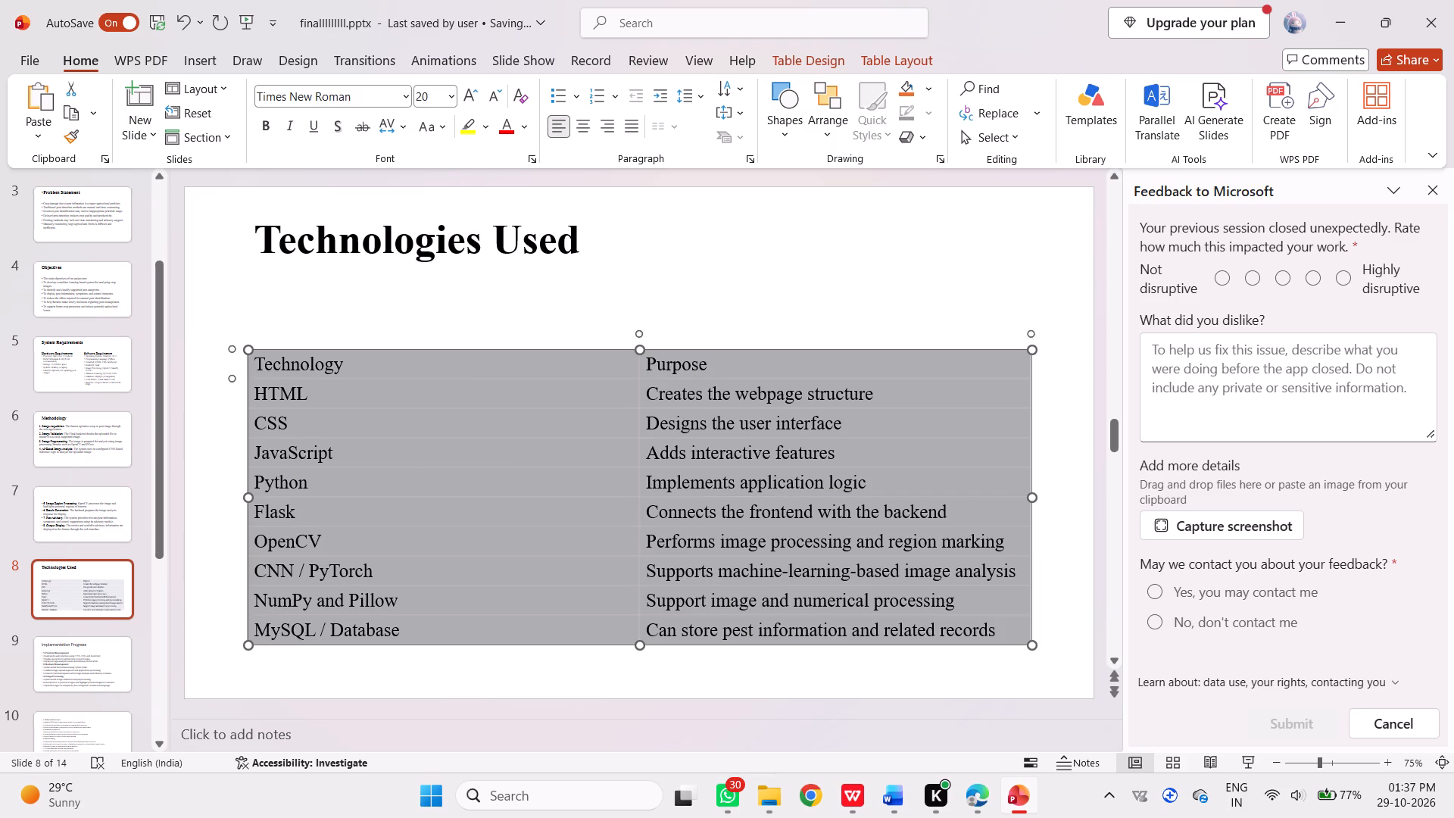
Format the table's "Purpose" column heading as bold at size 24.
drag(733, 364, 705, 357)
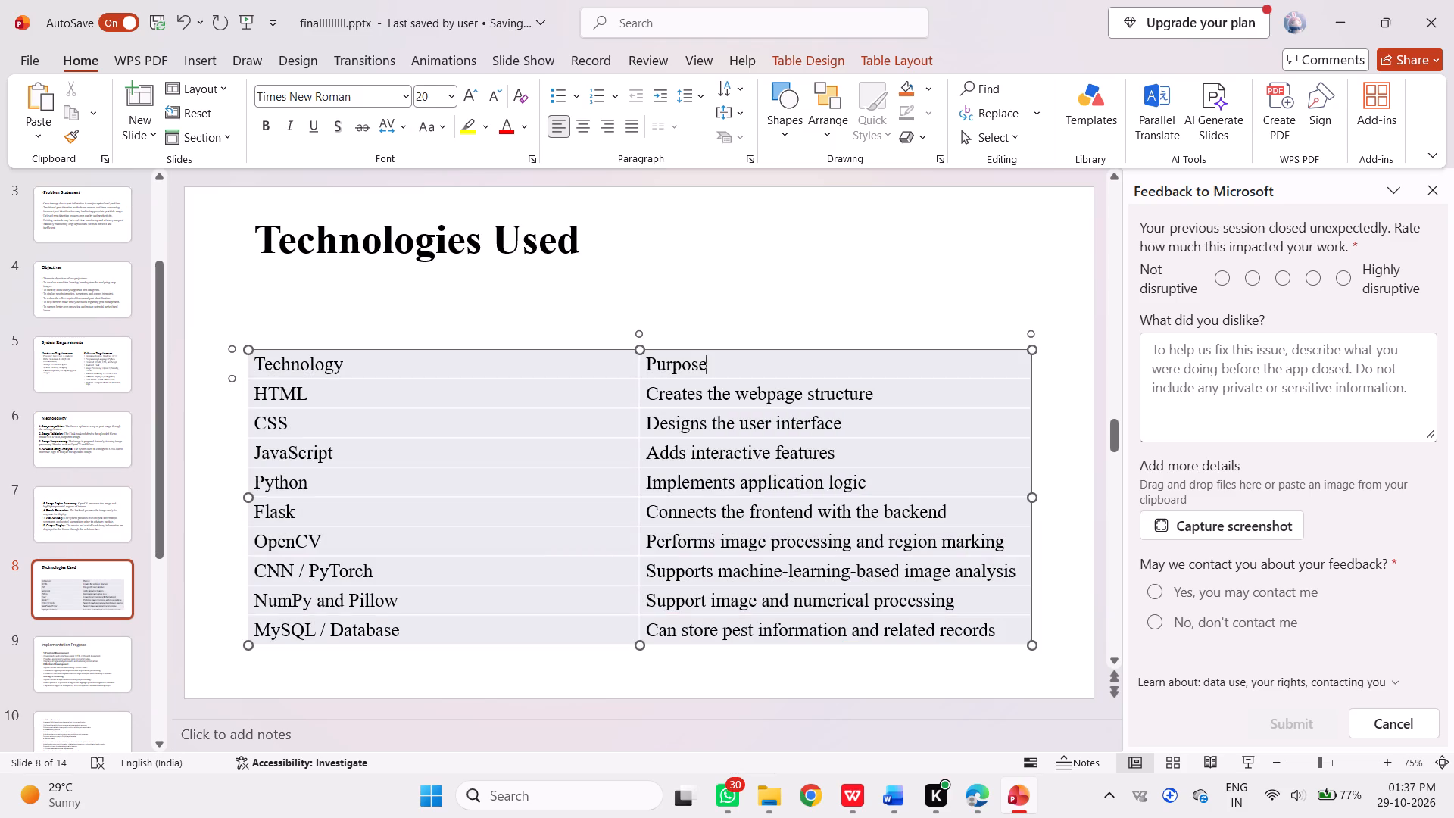
drag(713, 364, 660, 368)
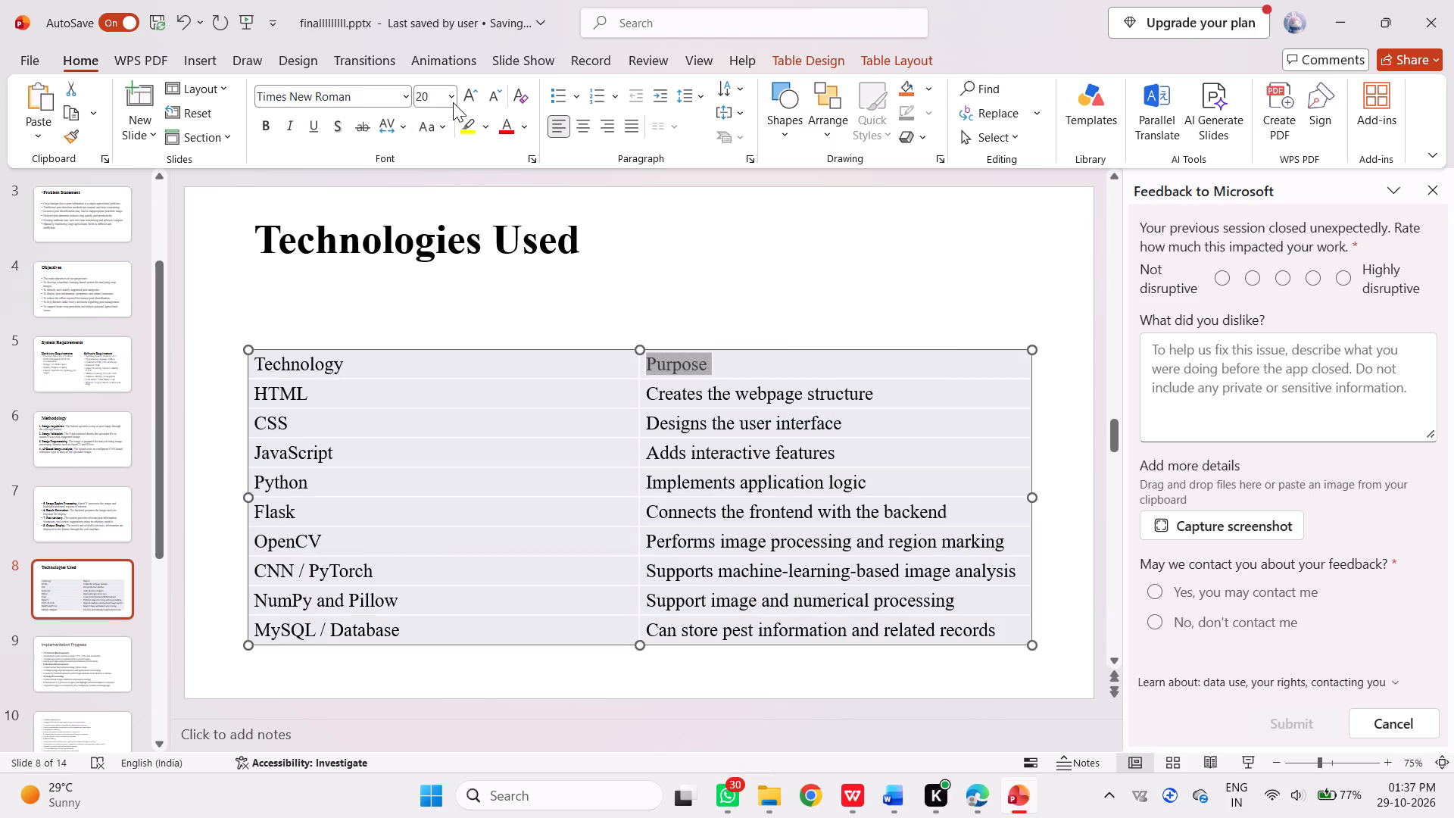
click(452, 102)
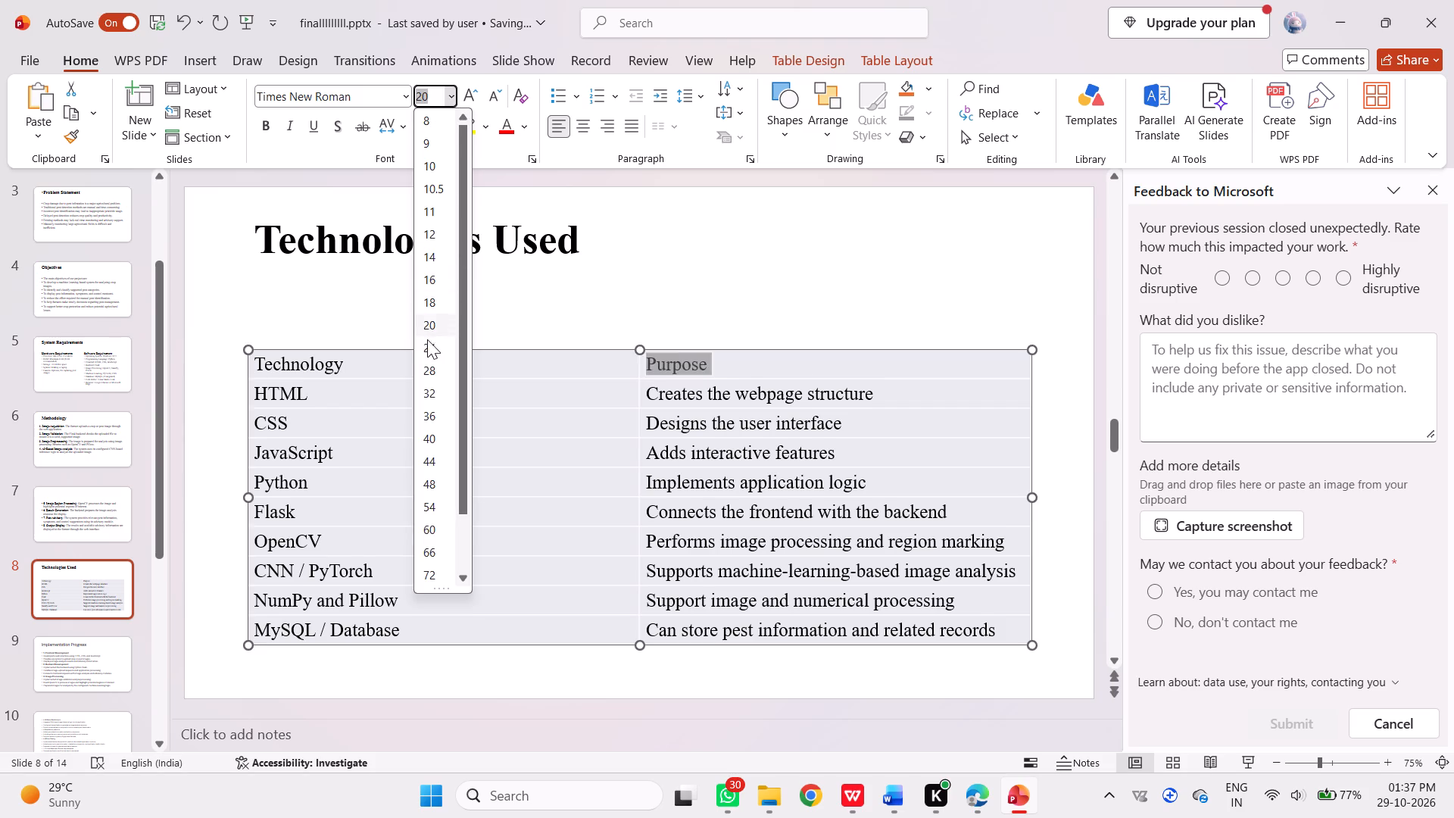
click(426, 348)
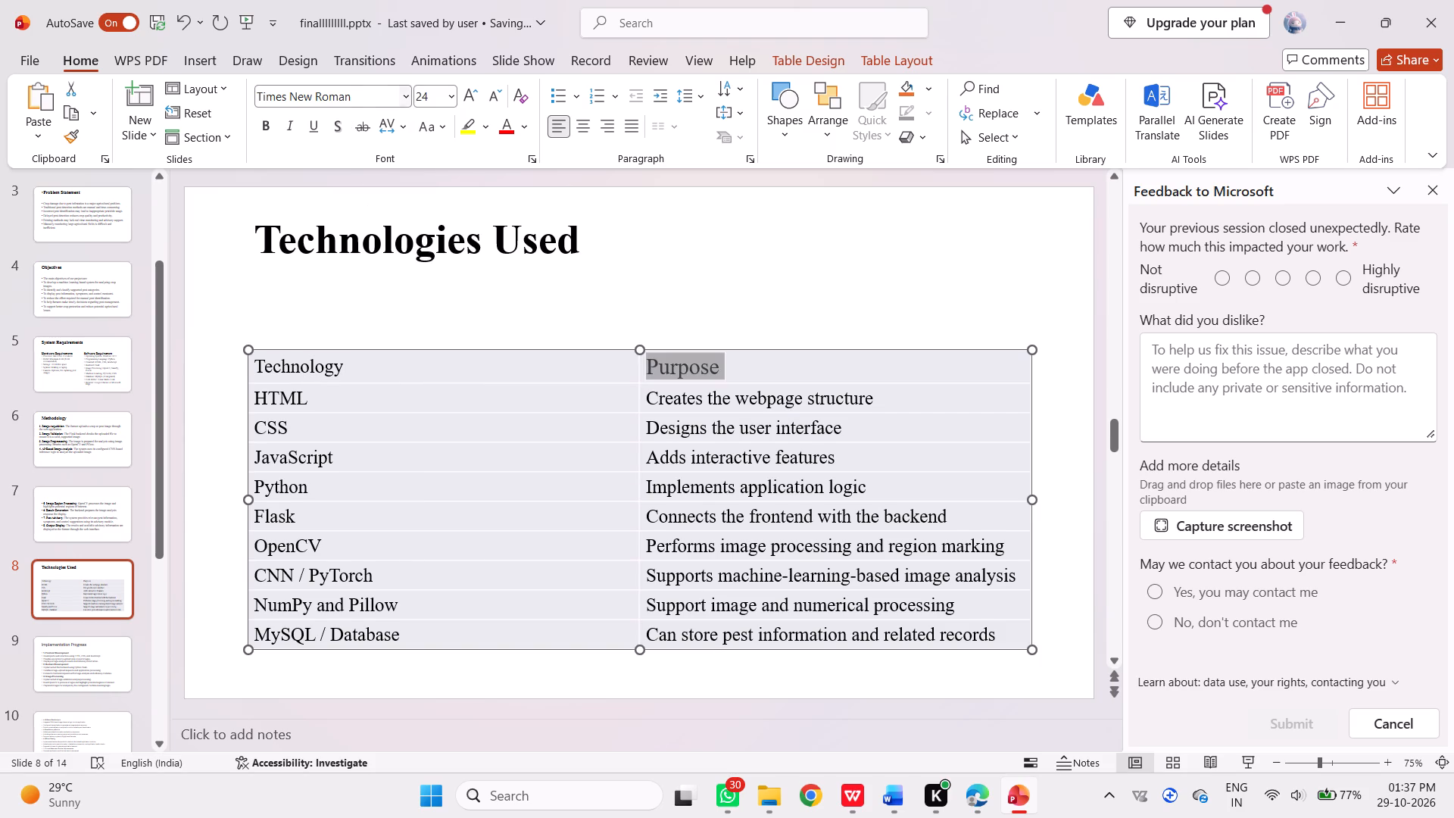
click(264, 125)
Format the table's "Technology" column heading as bold at size 24.
drag(344, 360, 275, 356)
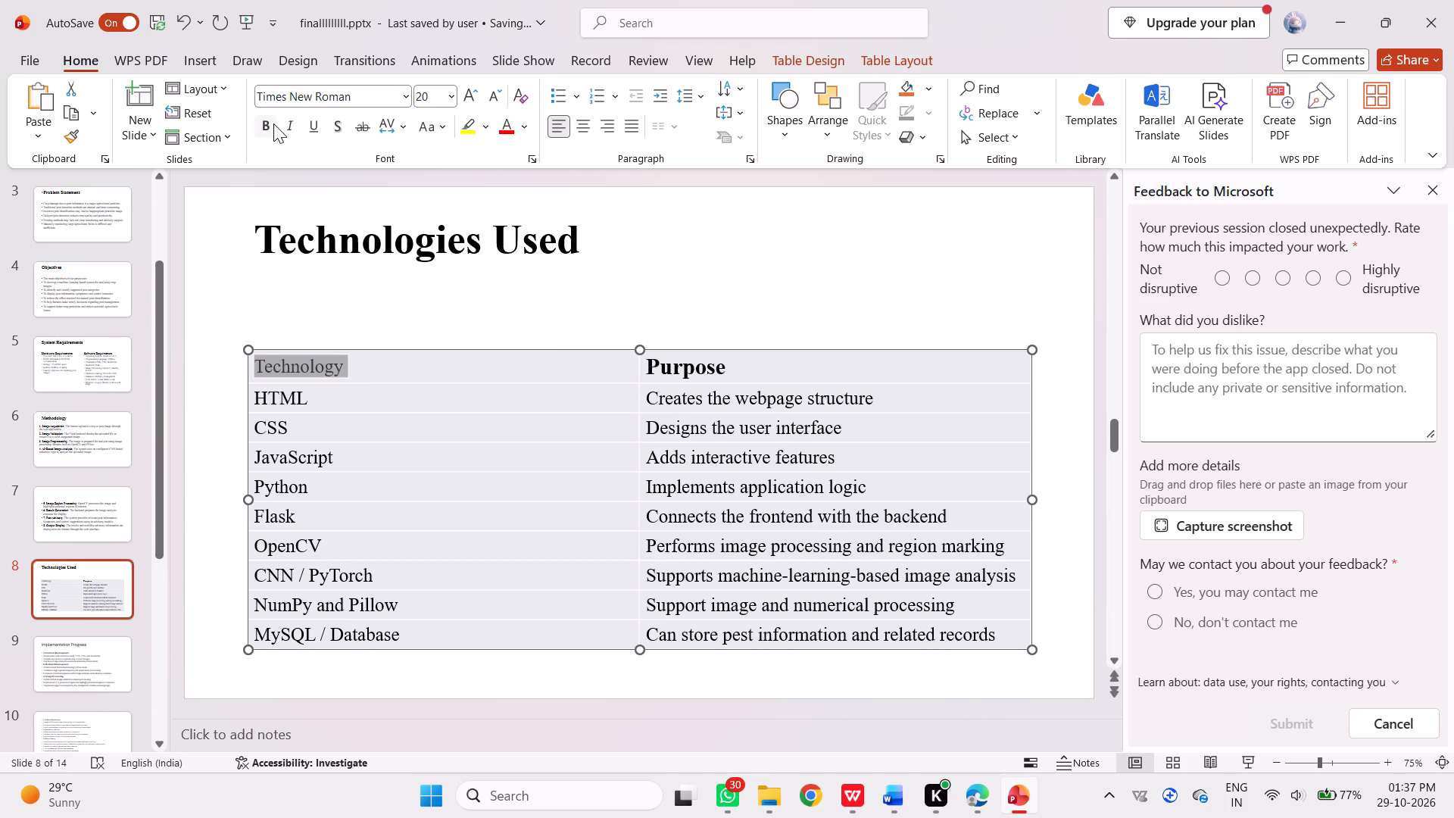
click(273, 123)
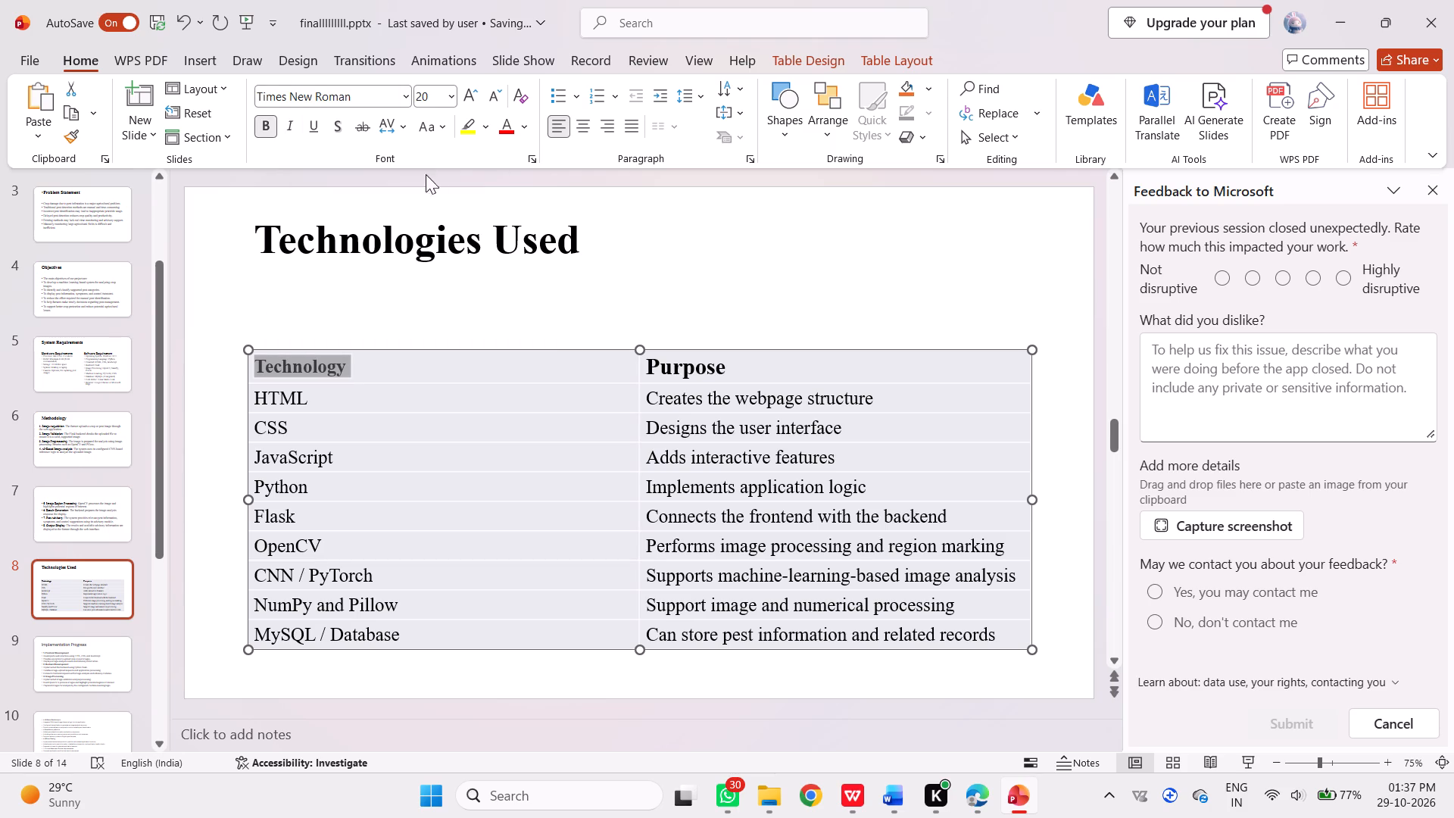
click(493, 382)
click(538, 309)
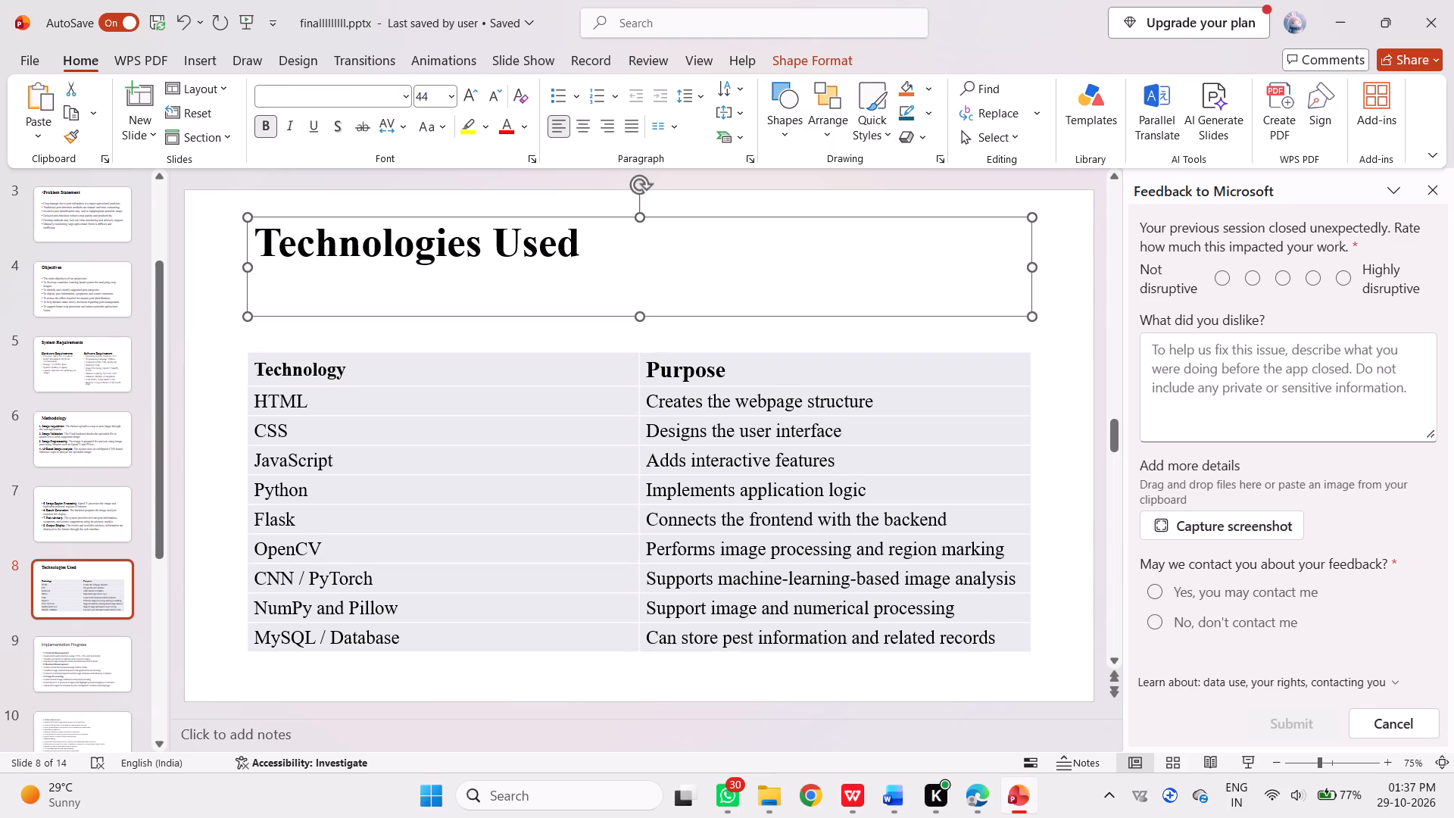
drag(725, 362, 667, 362)
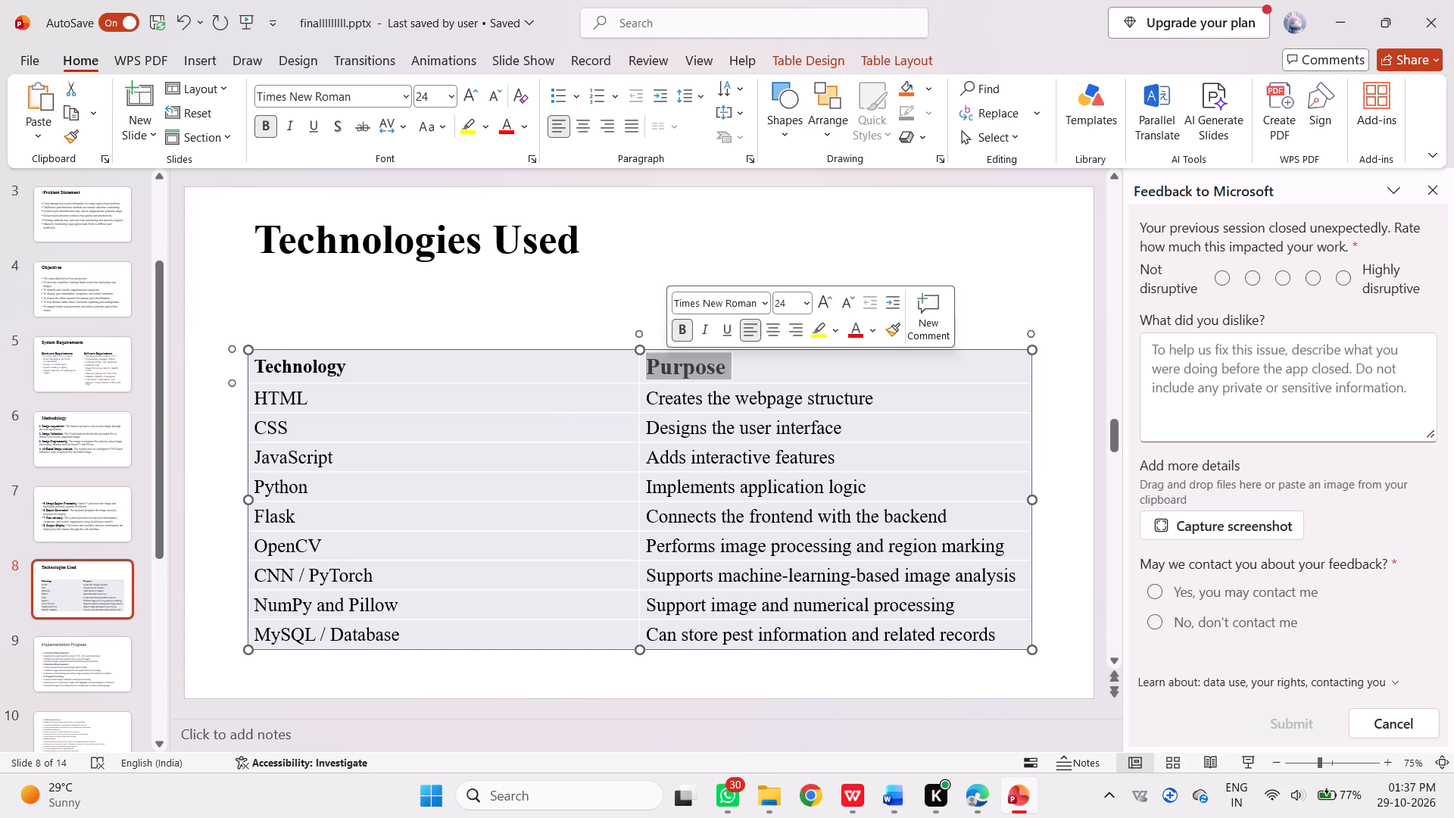
drag(354, 366, 266, 357)
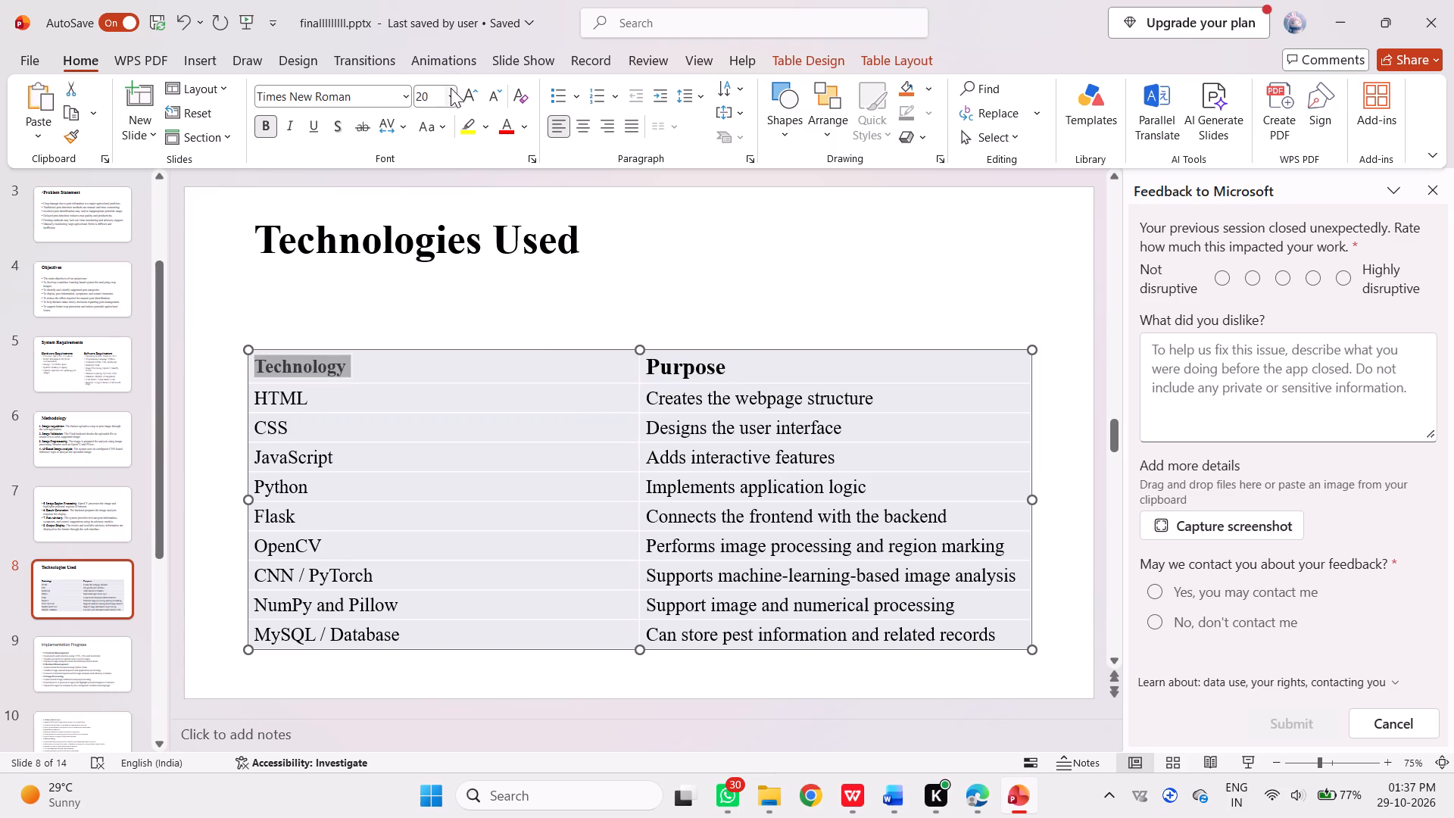
click(451, 90)
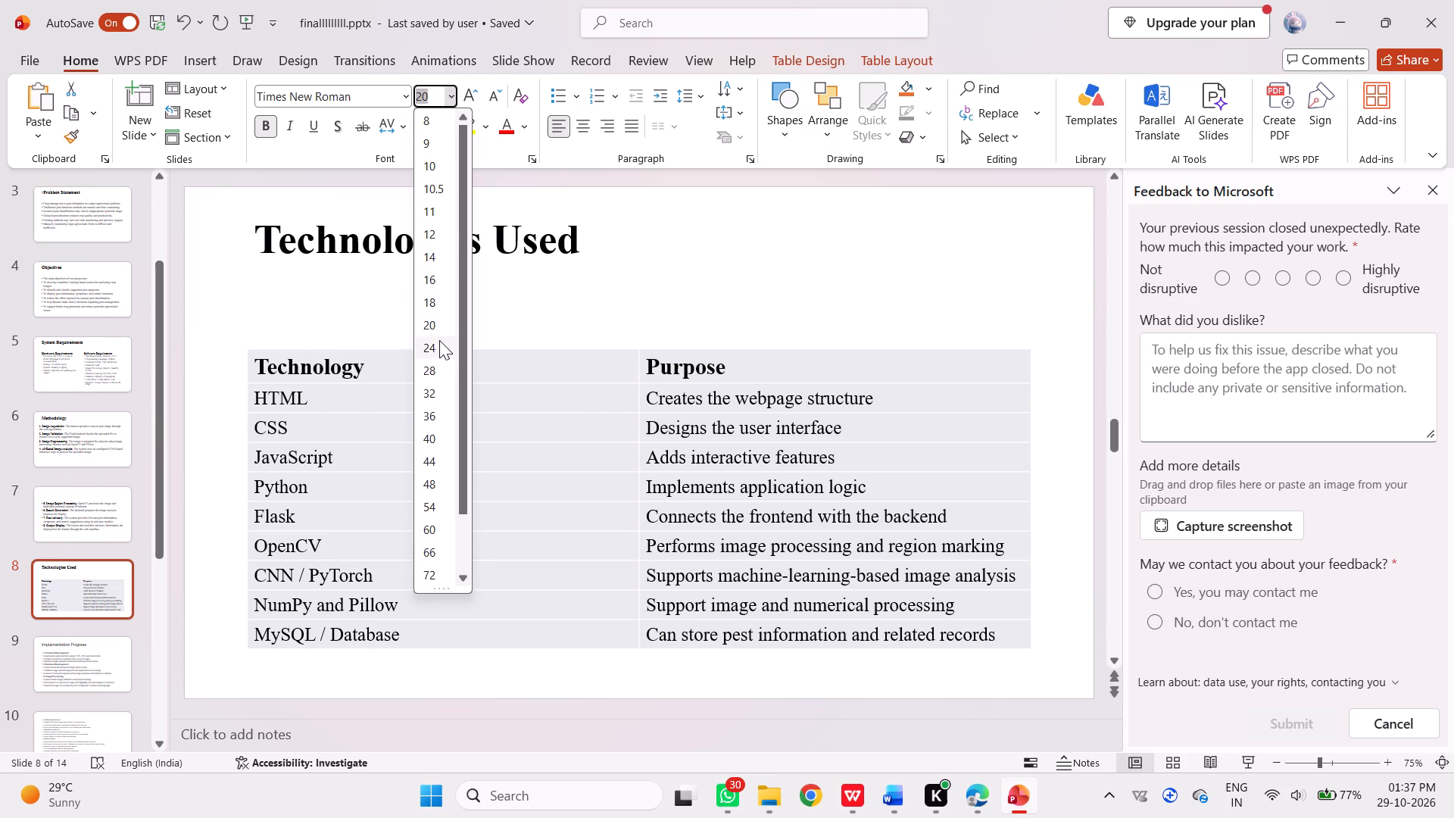
click(439, 340)
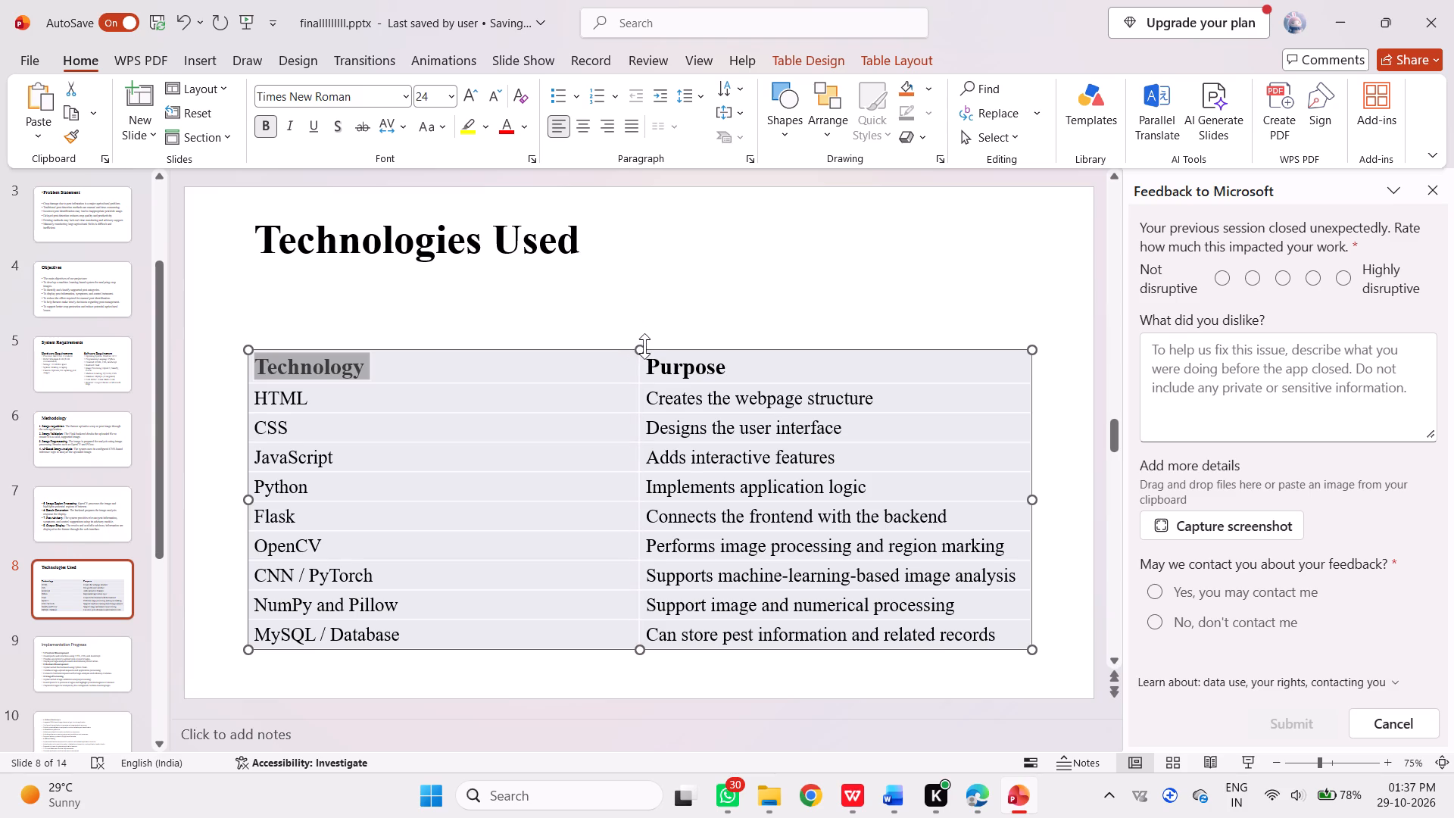
Extend the top edge of the technologies table on slide 8 upward, closer to the "Technologies Used" title.
drag(641, 347, 638, 317)
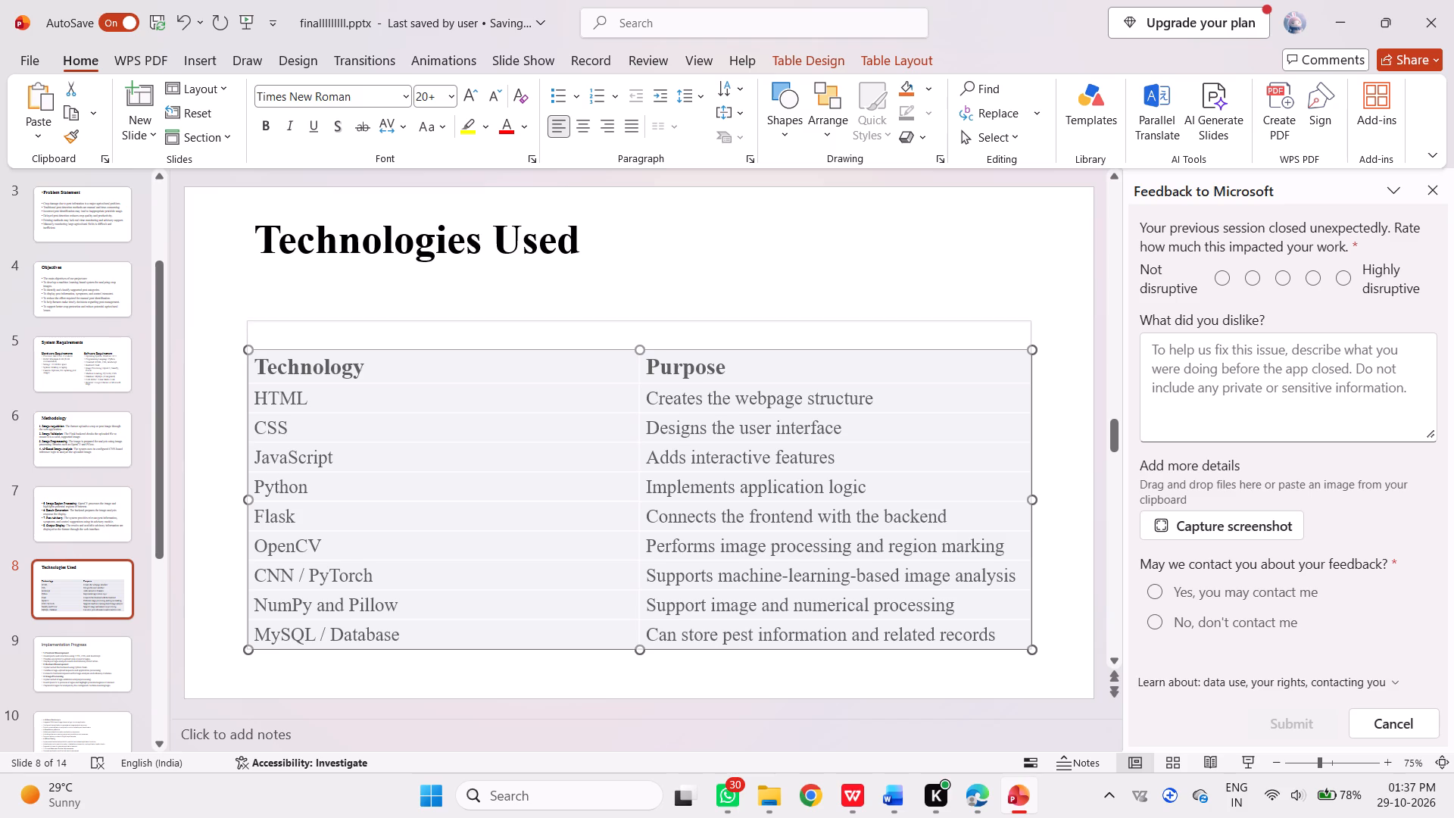
drag(638, 317, 638, 312)
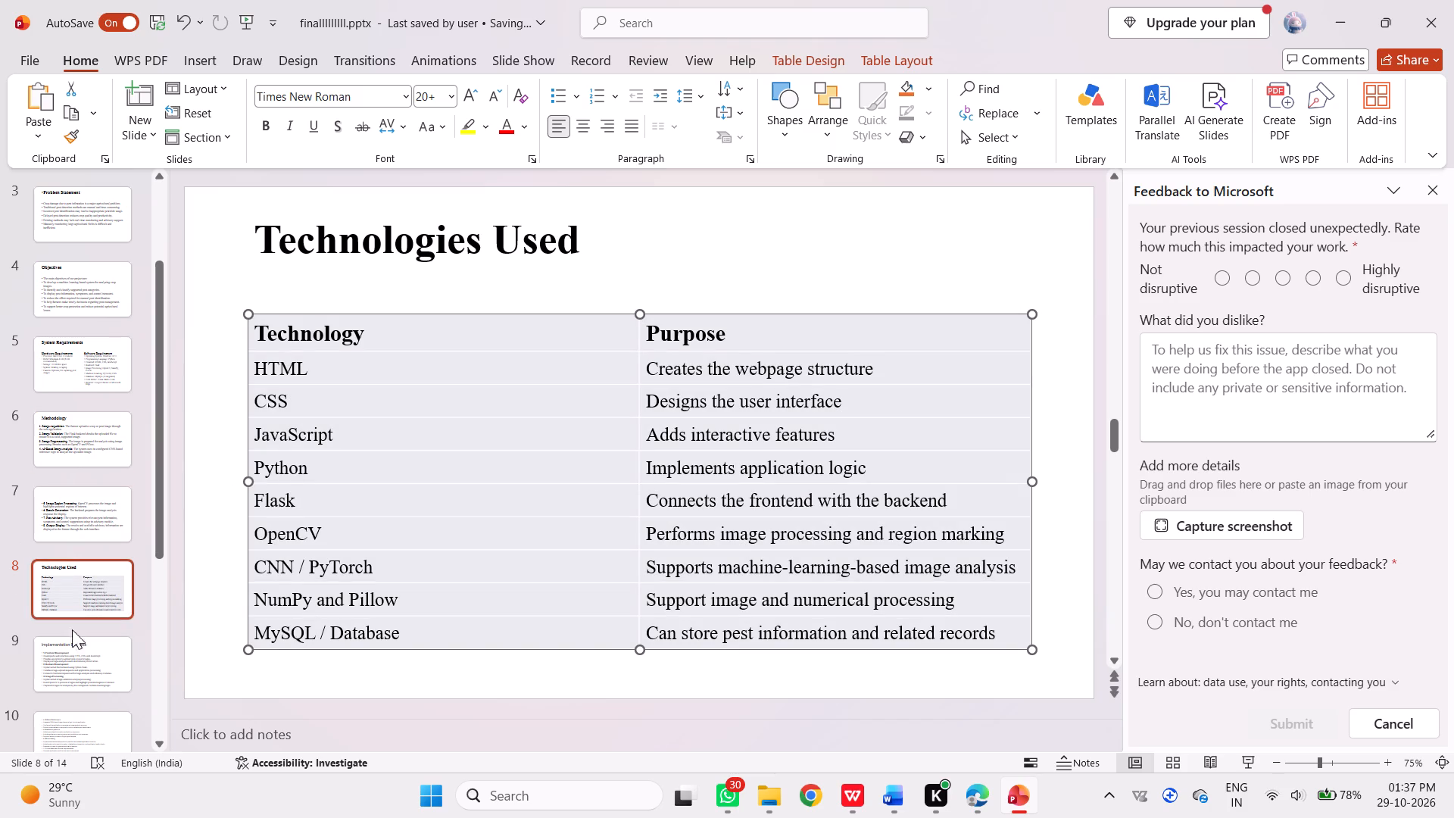
On slide 9, set all the body text under "Implementation Progress" in Times New Roman.
click(76, 650)
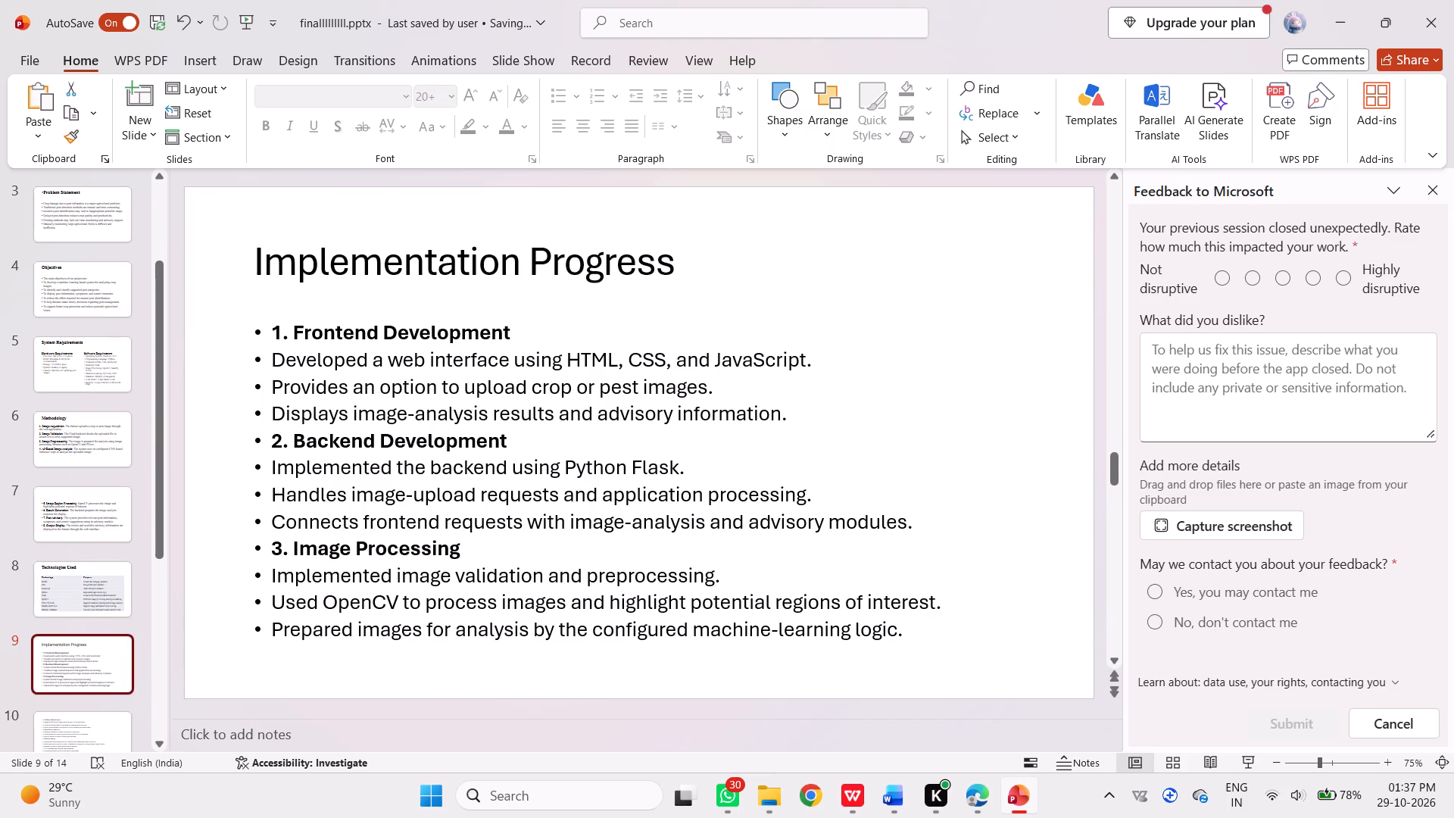
drag(906, 635, 374, 336)
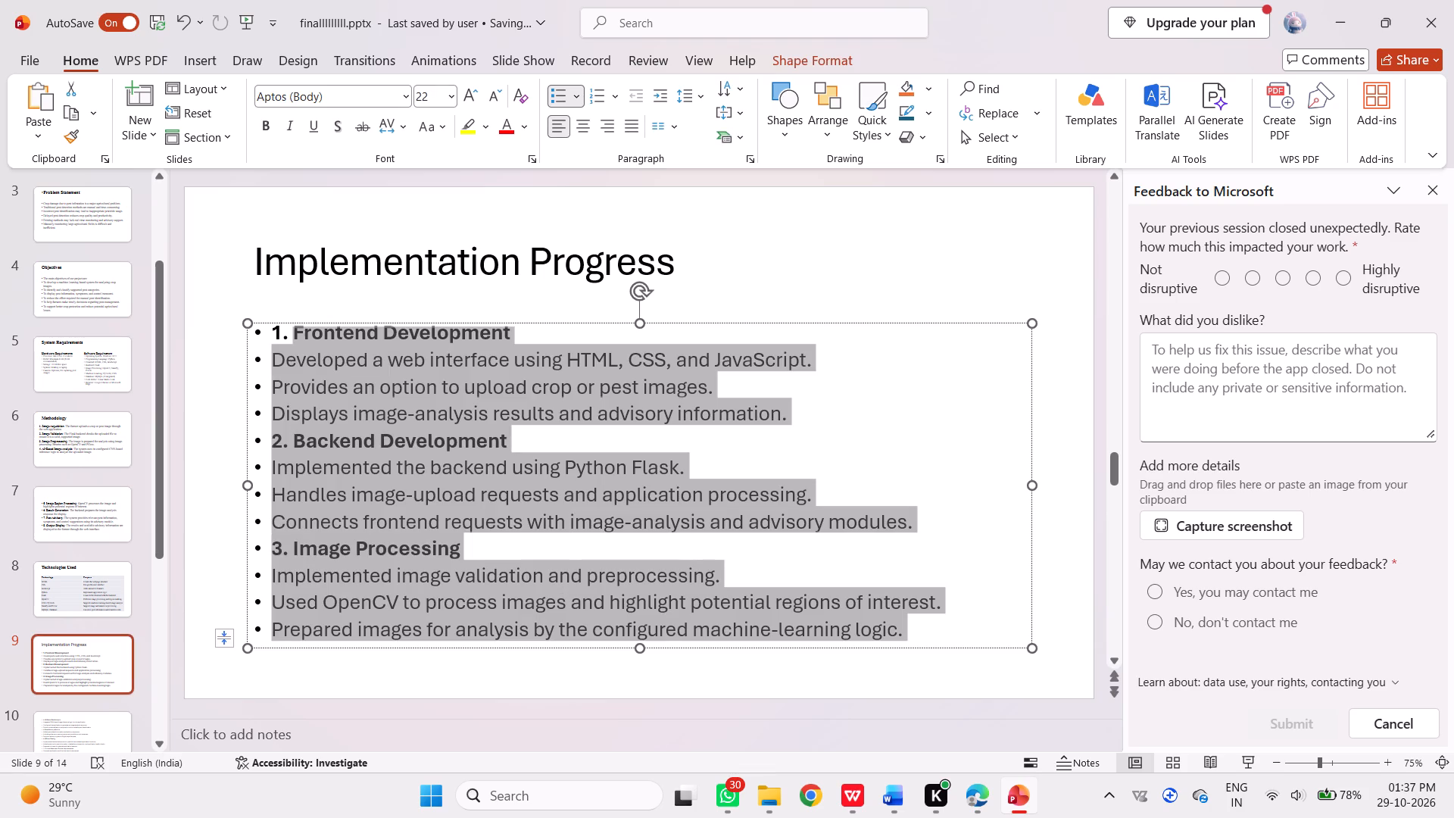
drag(374, 336, 356, 324)
drag(356, 324, 275, 322)
drag(275, 322, 269, 328)
click(404, 96)
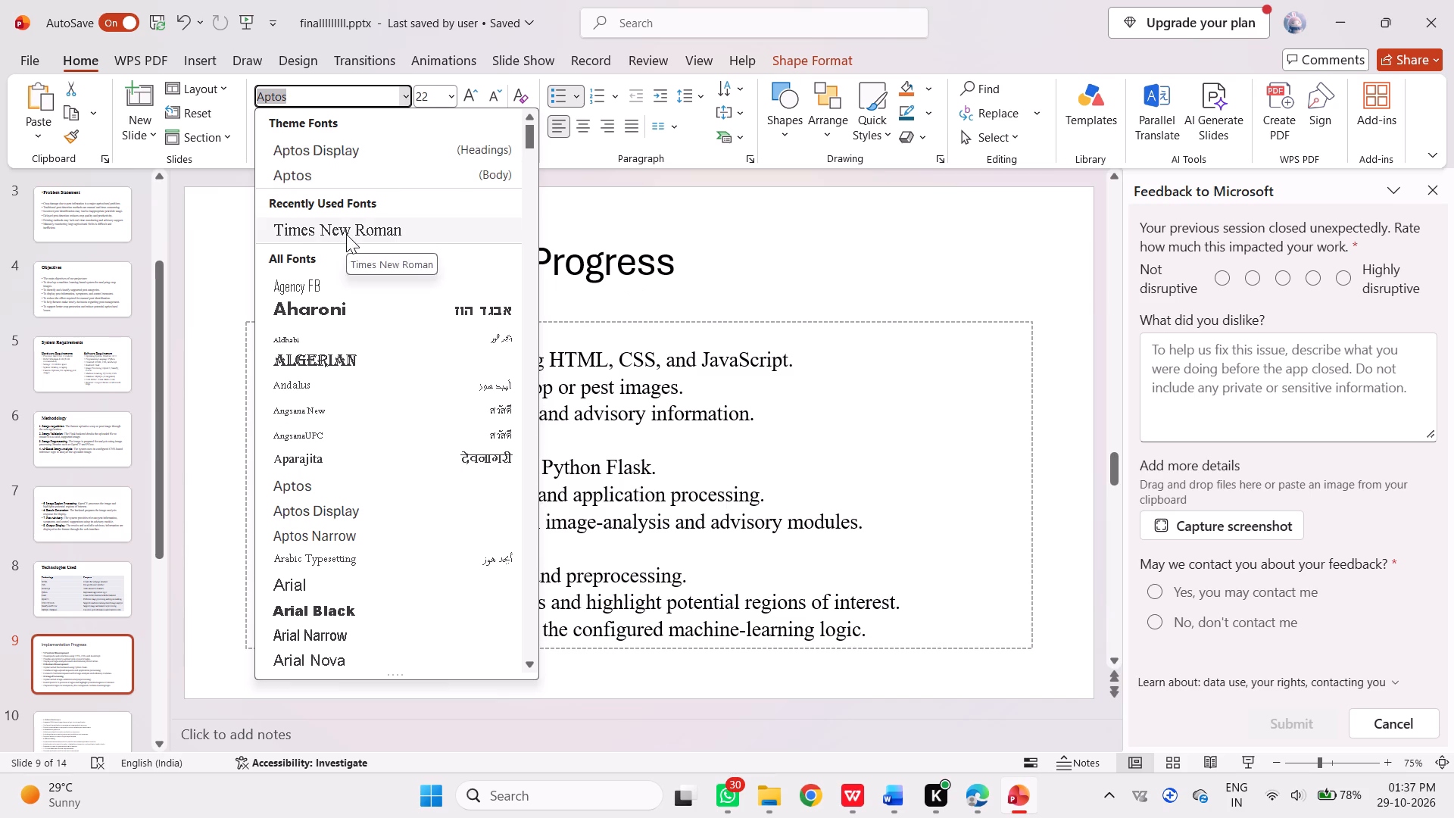
click(346, 234)
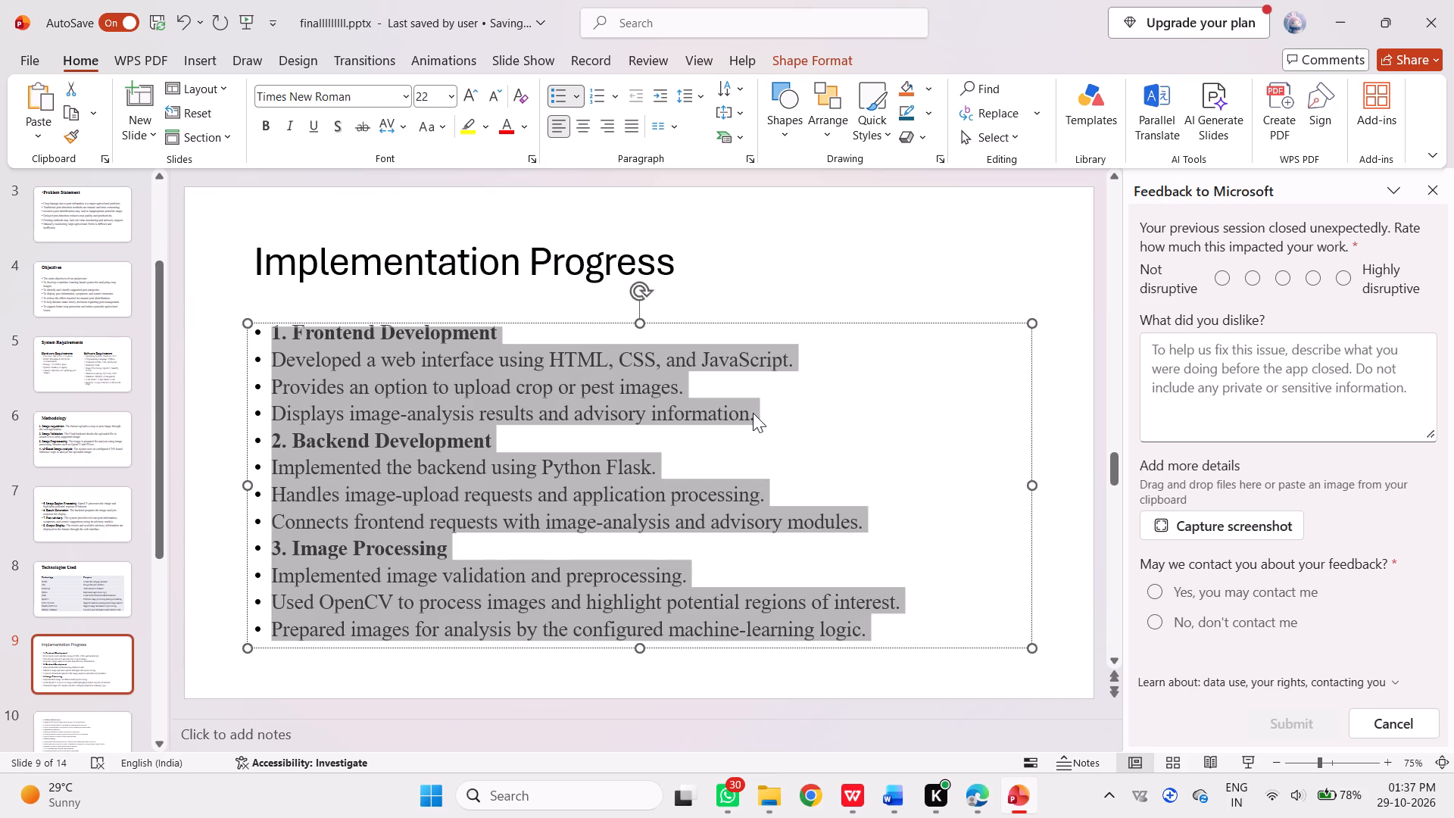
click(753, 413)
Format the "Implementation Progress" title as bold Times New Roman.
drag(676, 272, 317, 319)
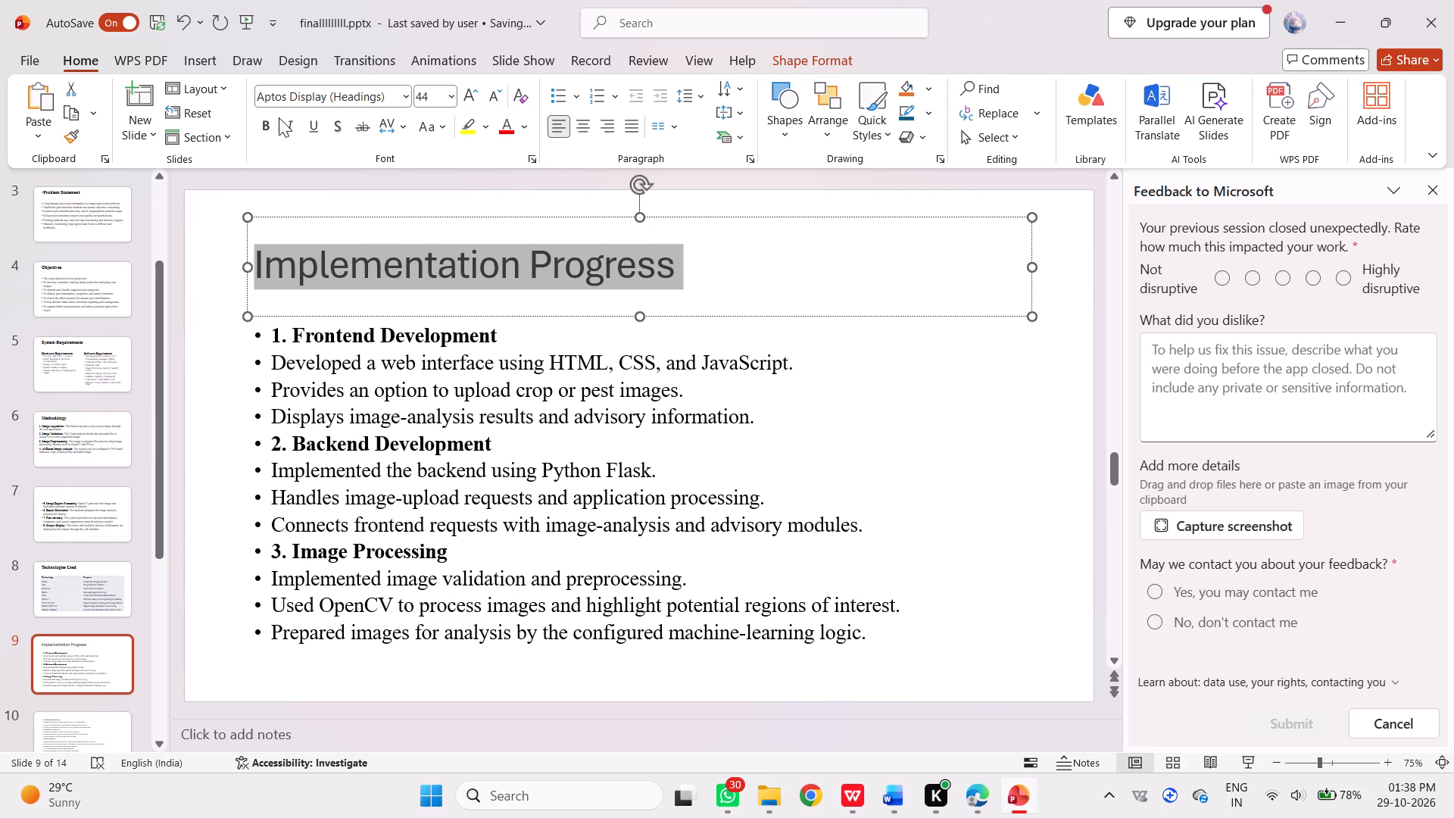
click(268, 122)
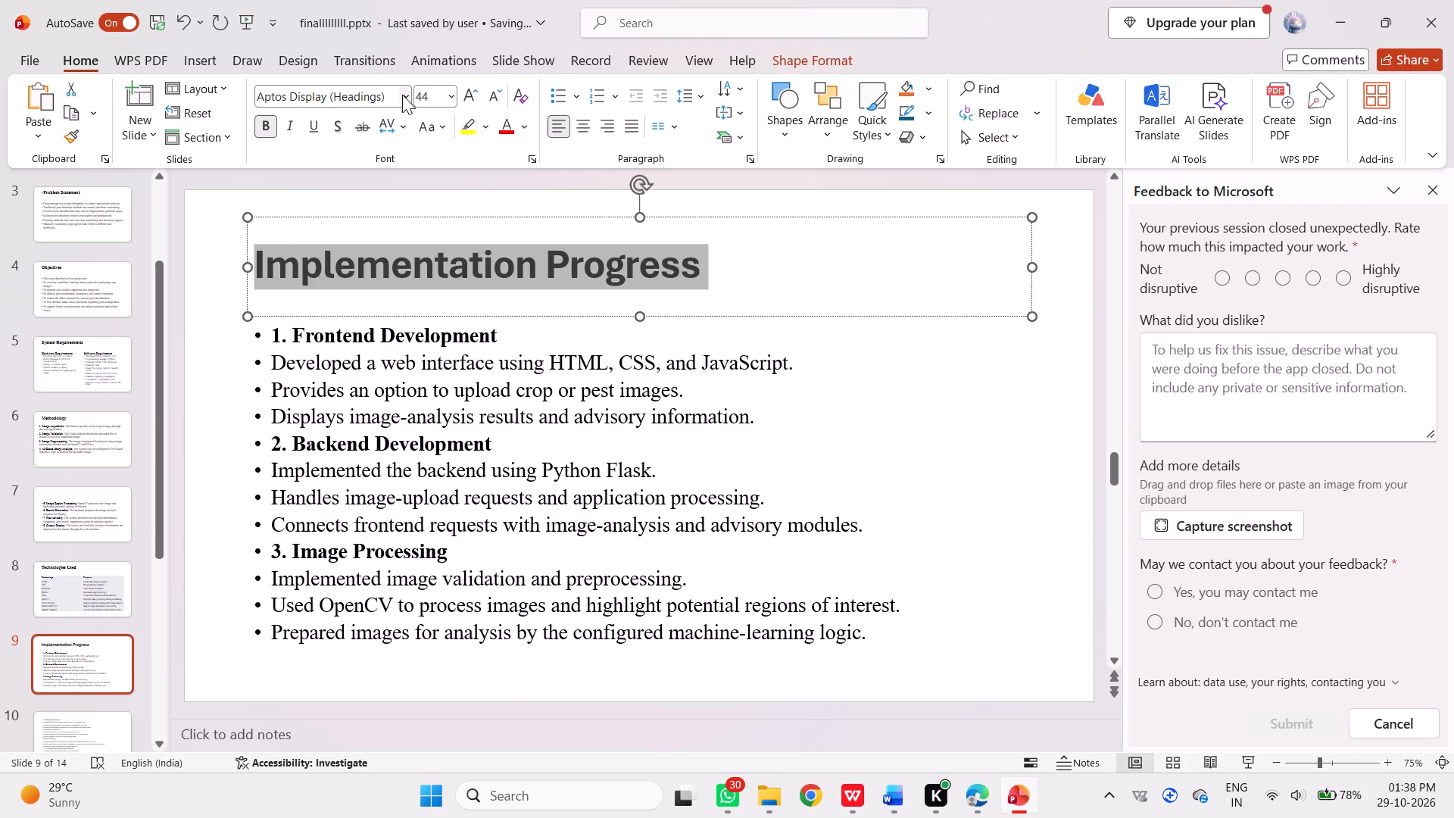
click(402, 95)
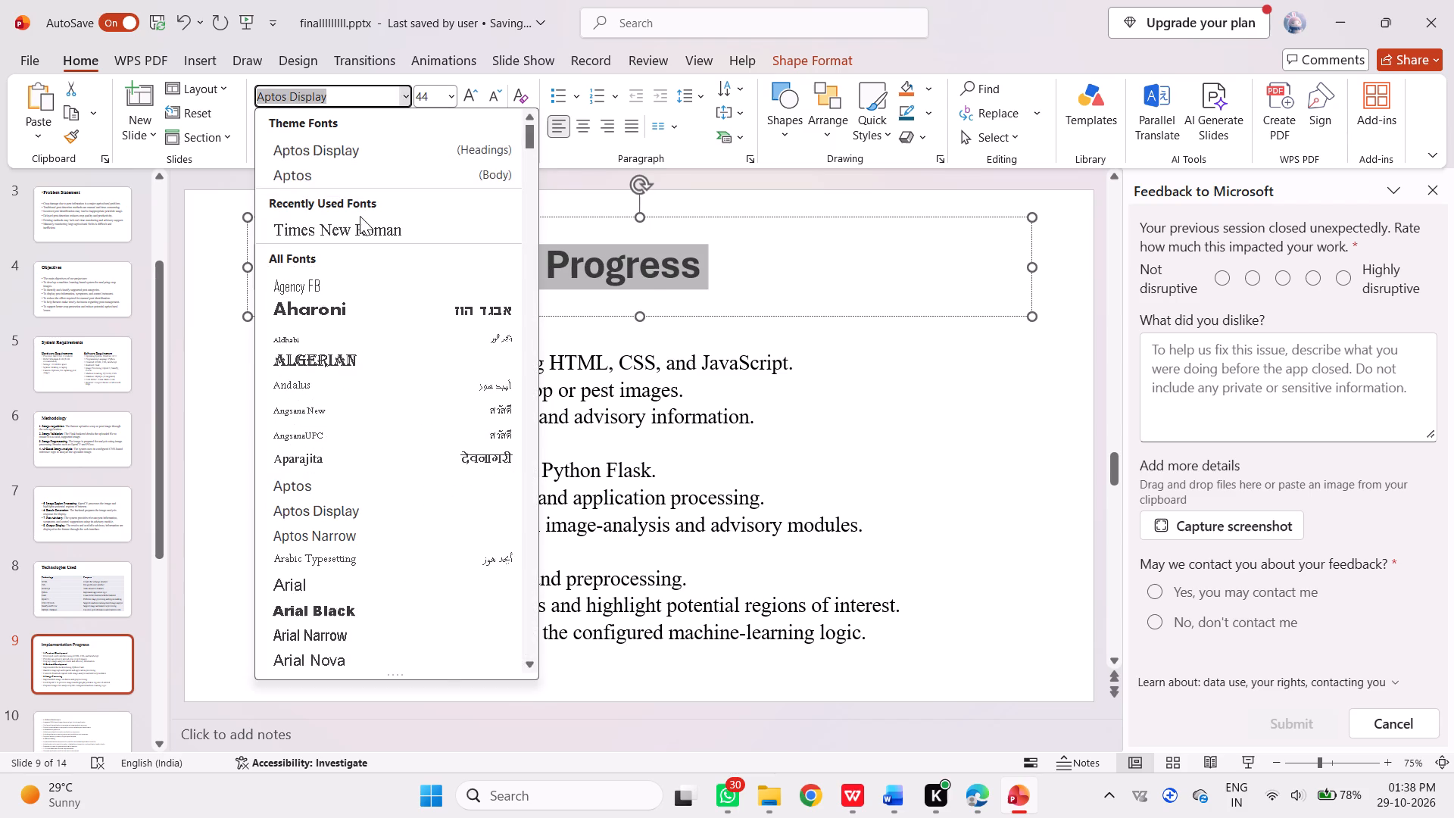
click(360, 217)
click(636, 489)
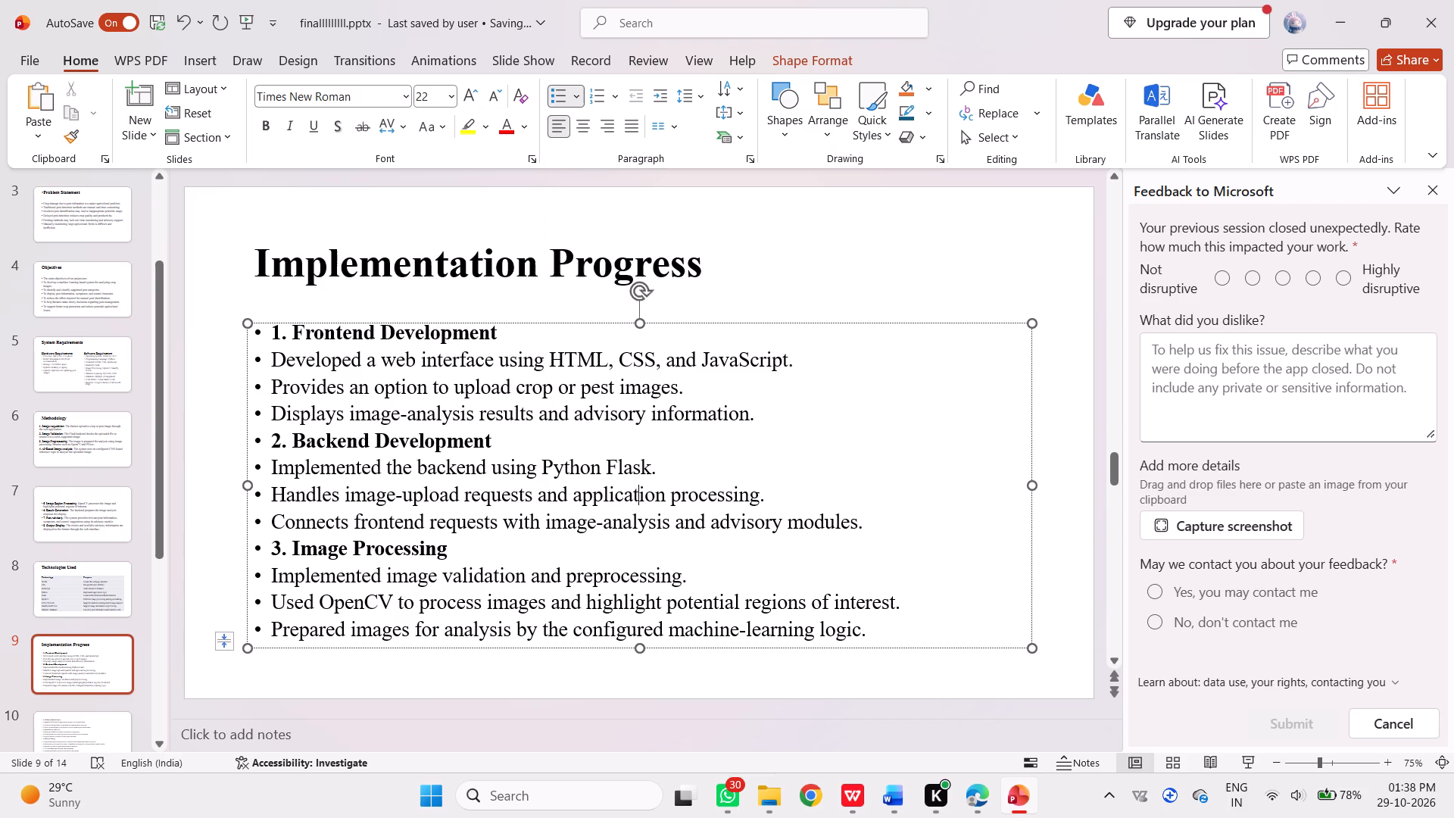
Examine the title formatting on slides 5 and 4, and compare the body text on slides 9 and 10.
click(36, 375)
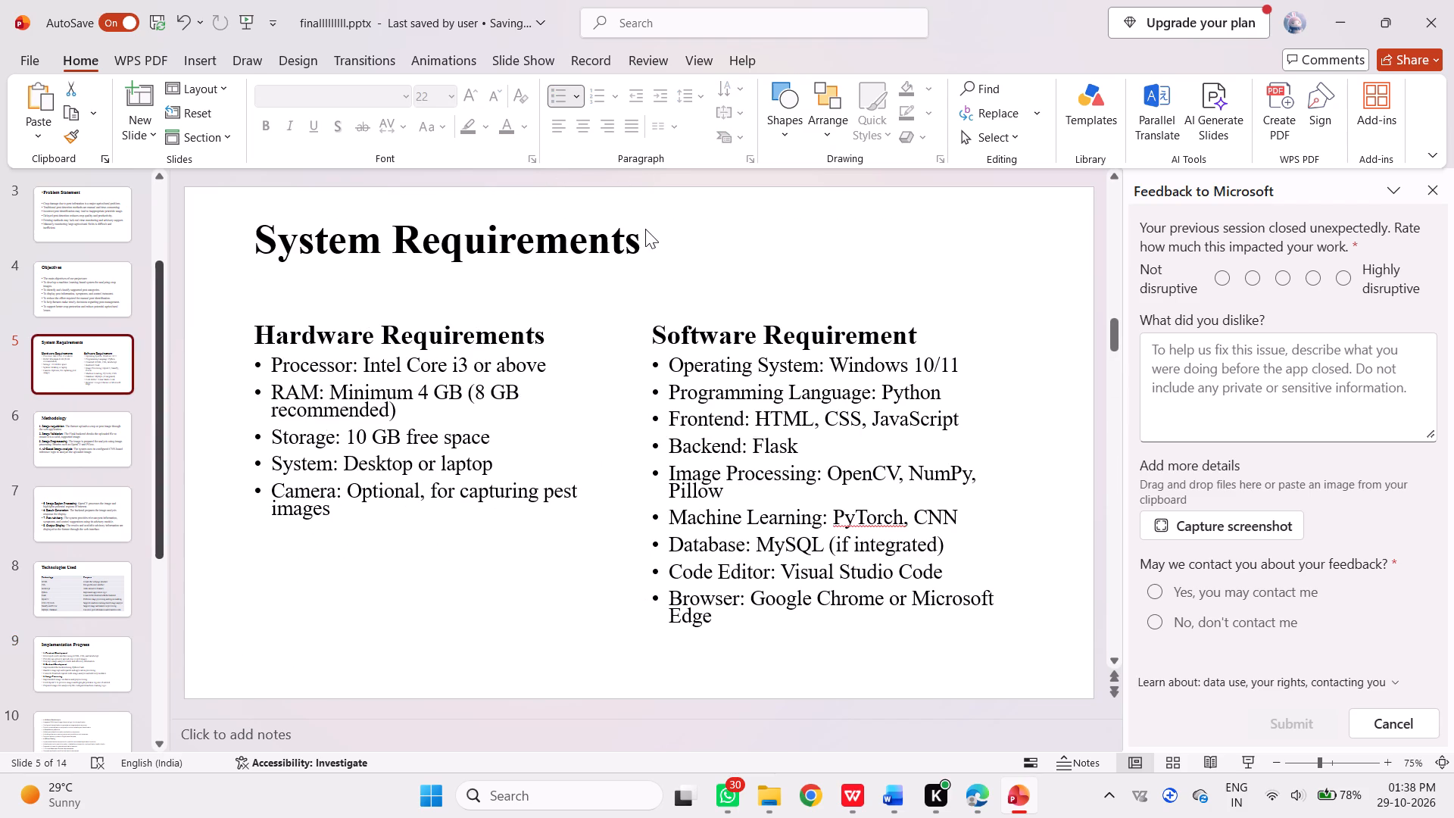
double_click(647, 229)
click(643, 231)
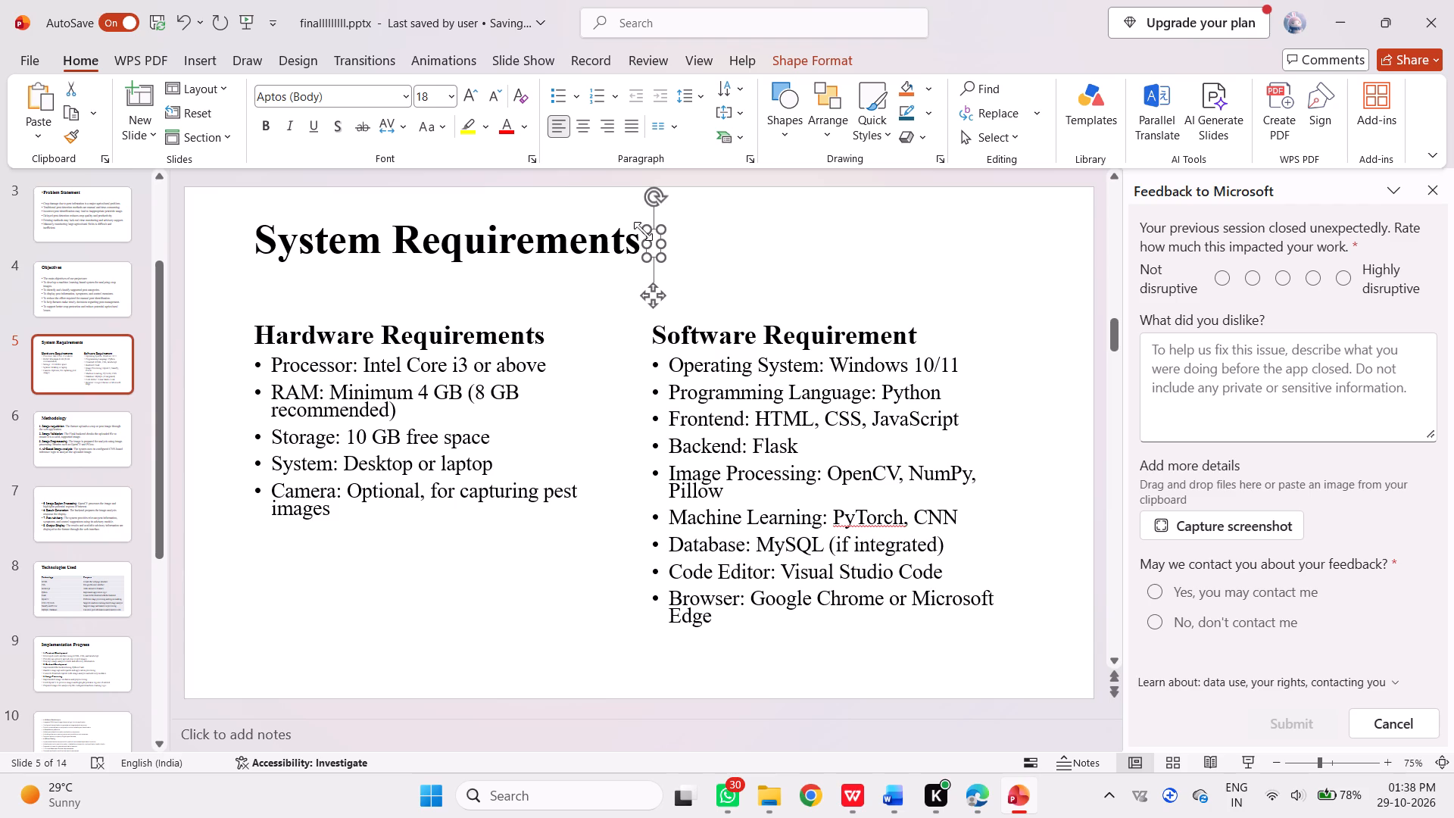
drag(635, 236, 284, 227)
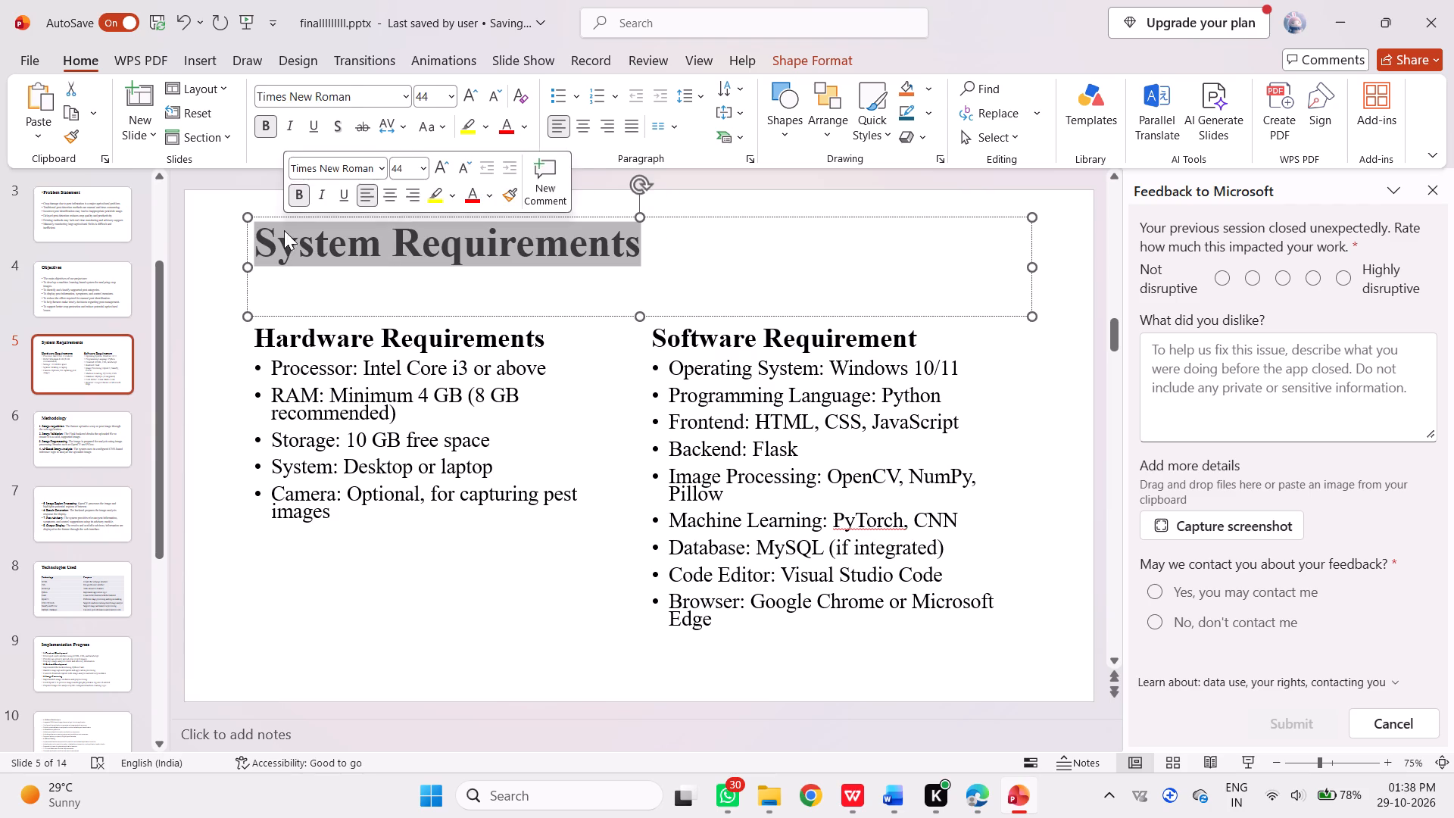
click(95, 291)
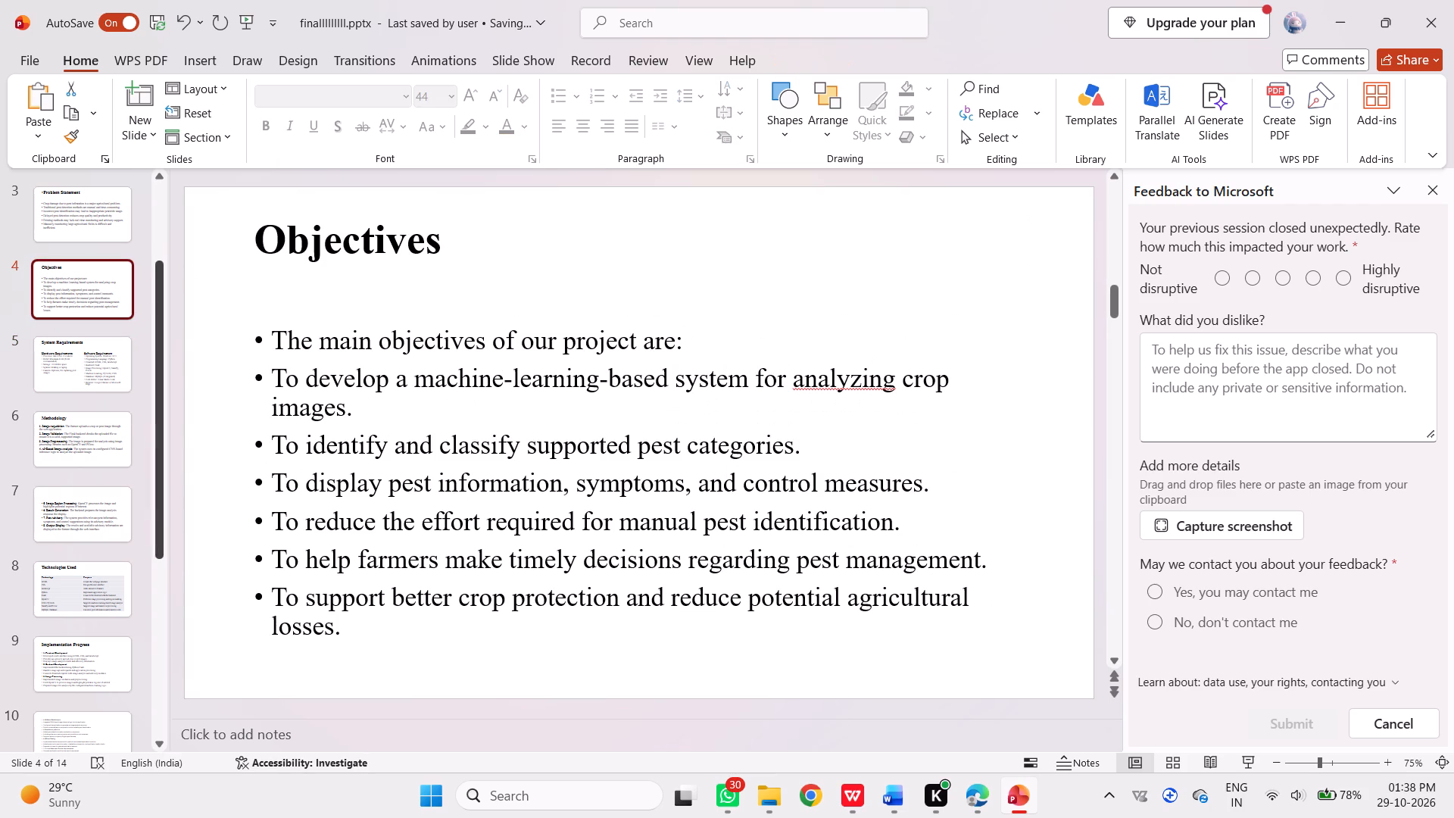
drag(435, 243, 220, 258)
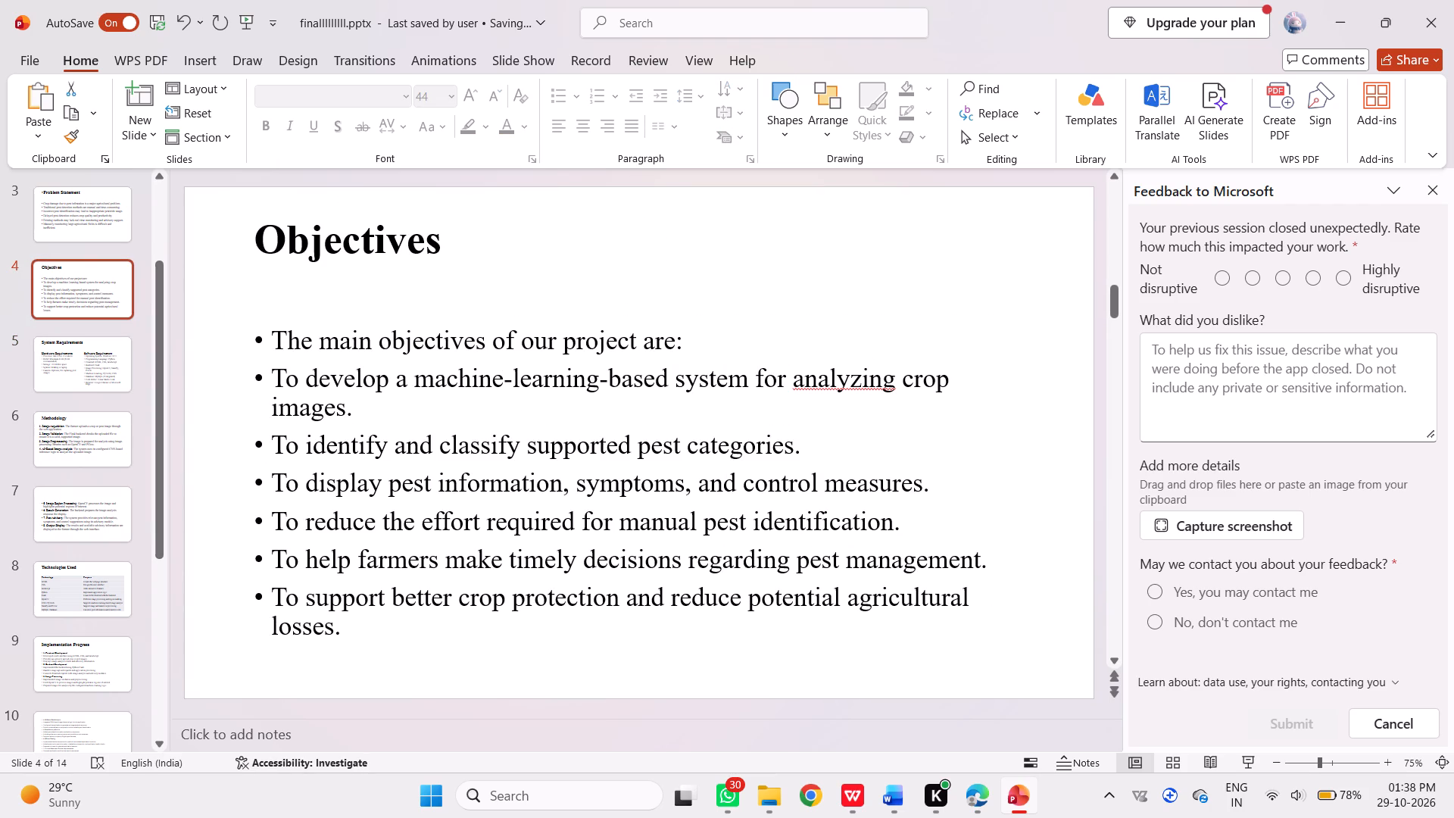
drag(220, 258, 255, 242)
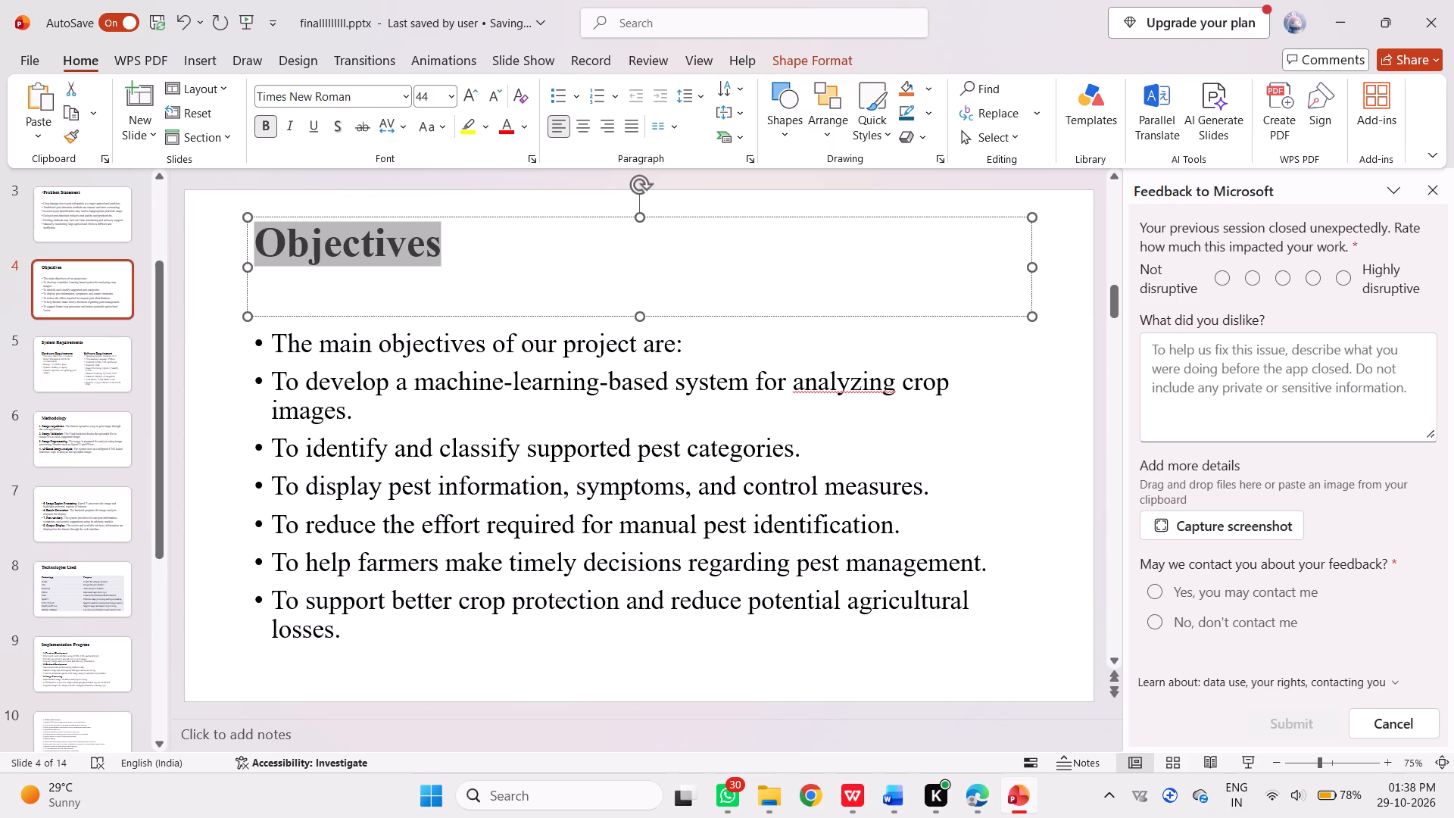
click(65, 613)
click(63, 653)
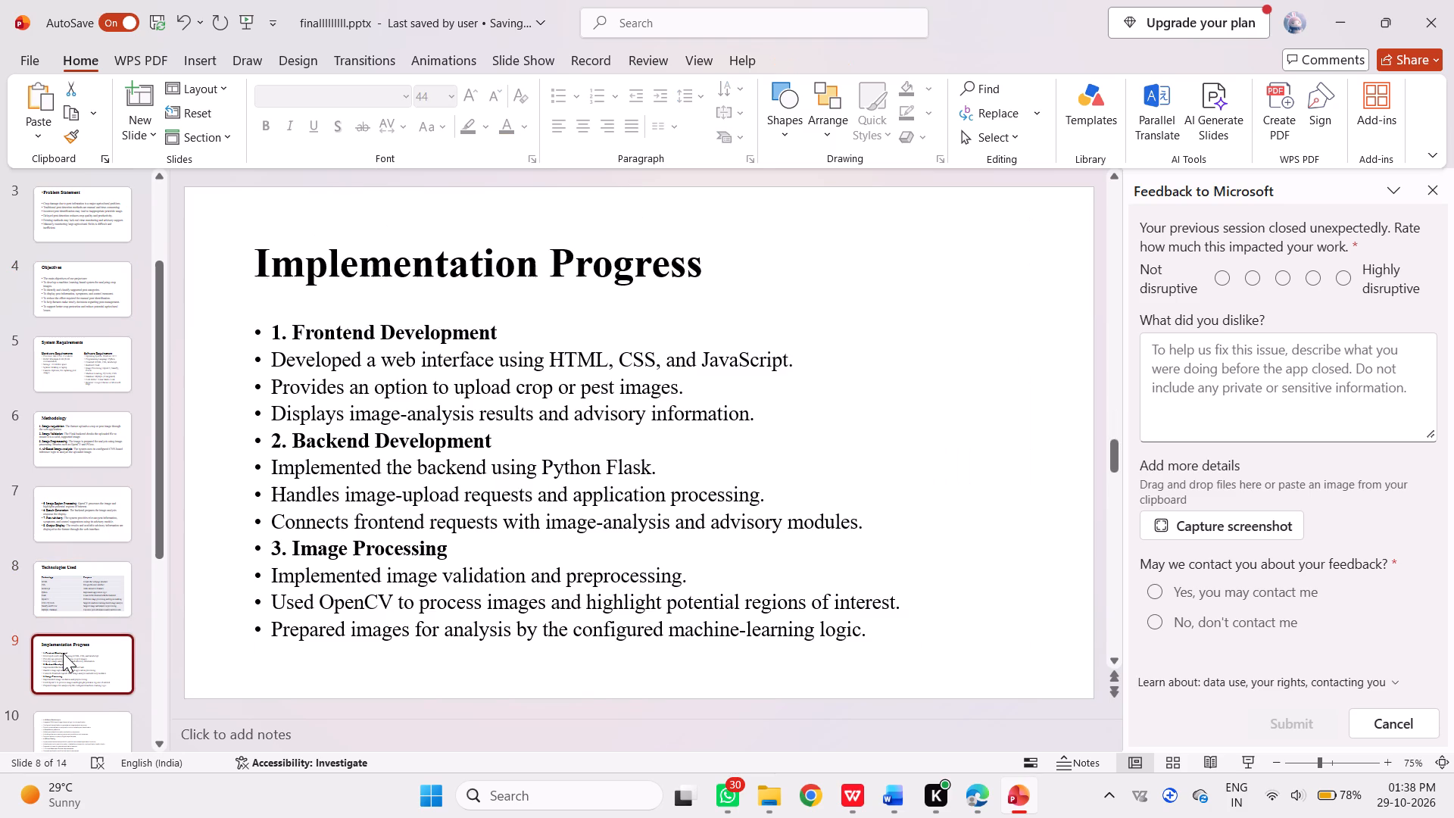
click(67, 713)
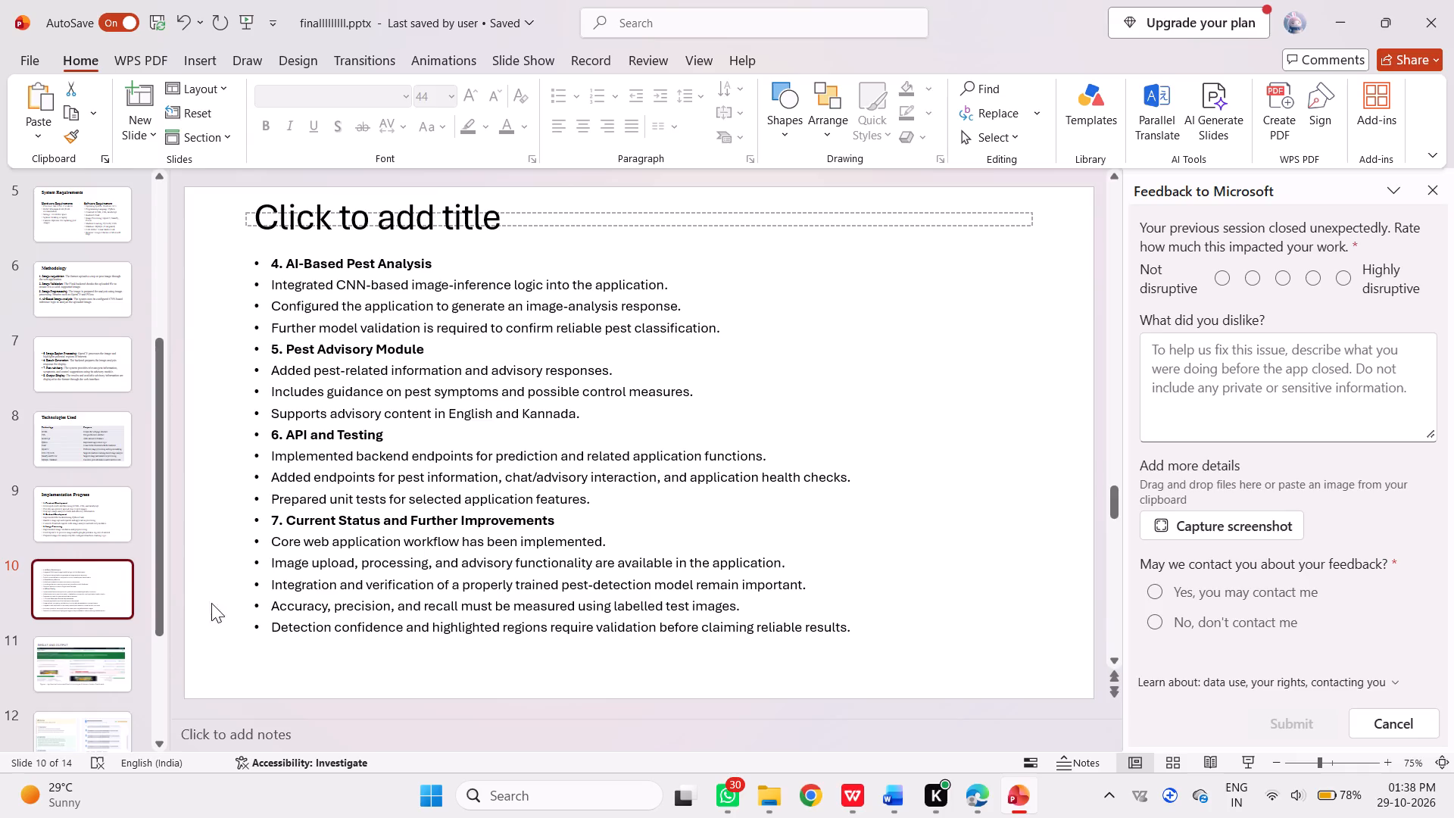
click(92, 514)
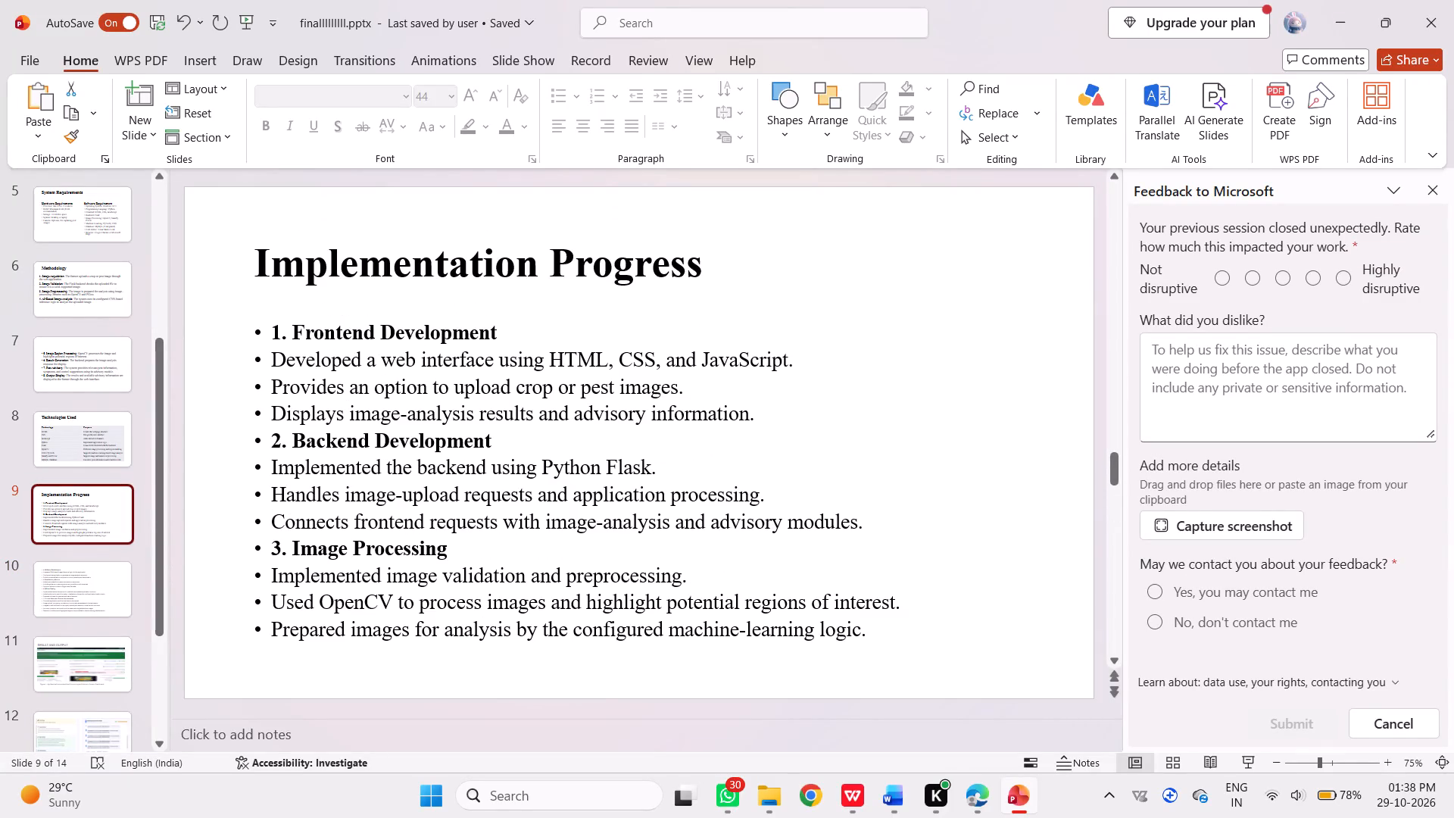
drag(878, 645, 604, 560)
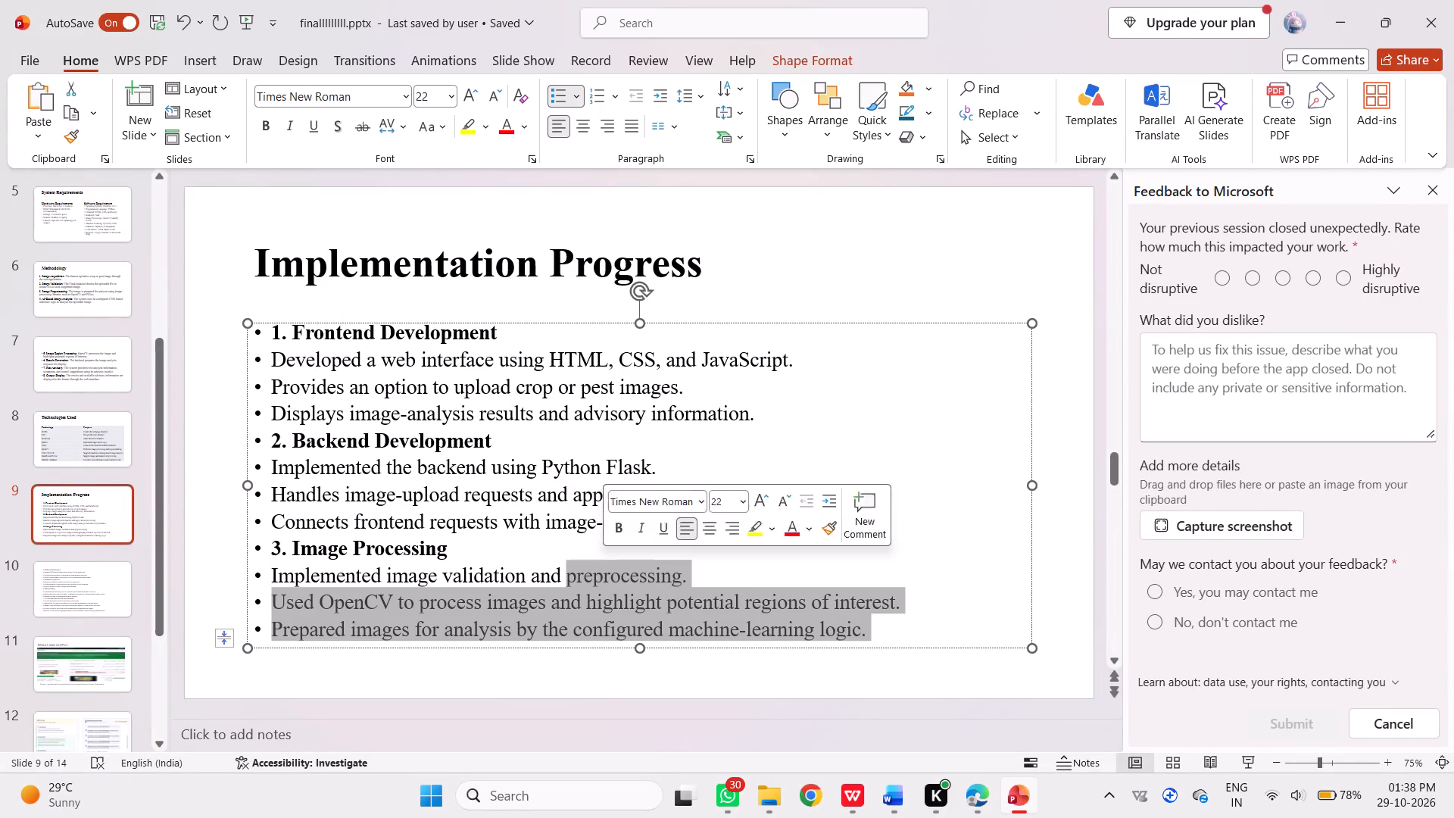
Set all the body text on slide 10 to size 20.
click(115, 595)
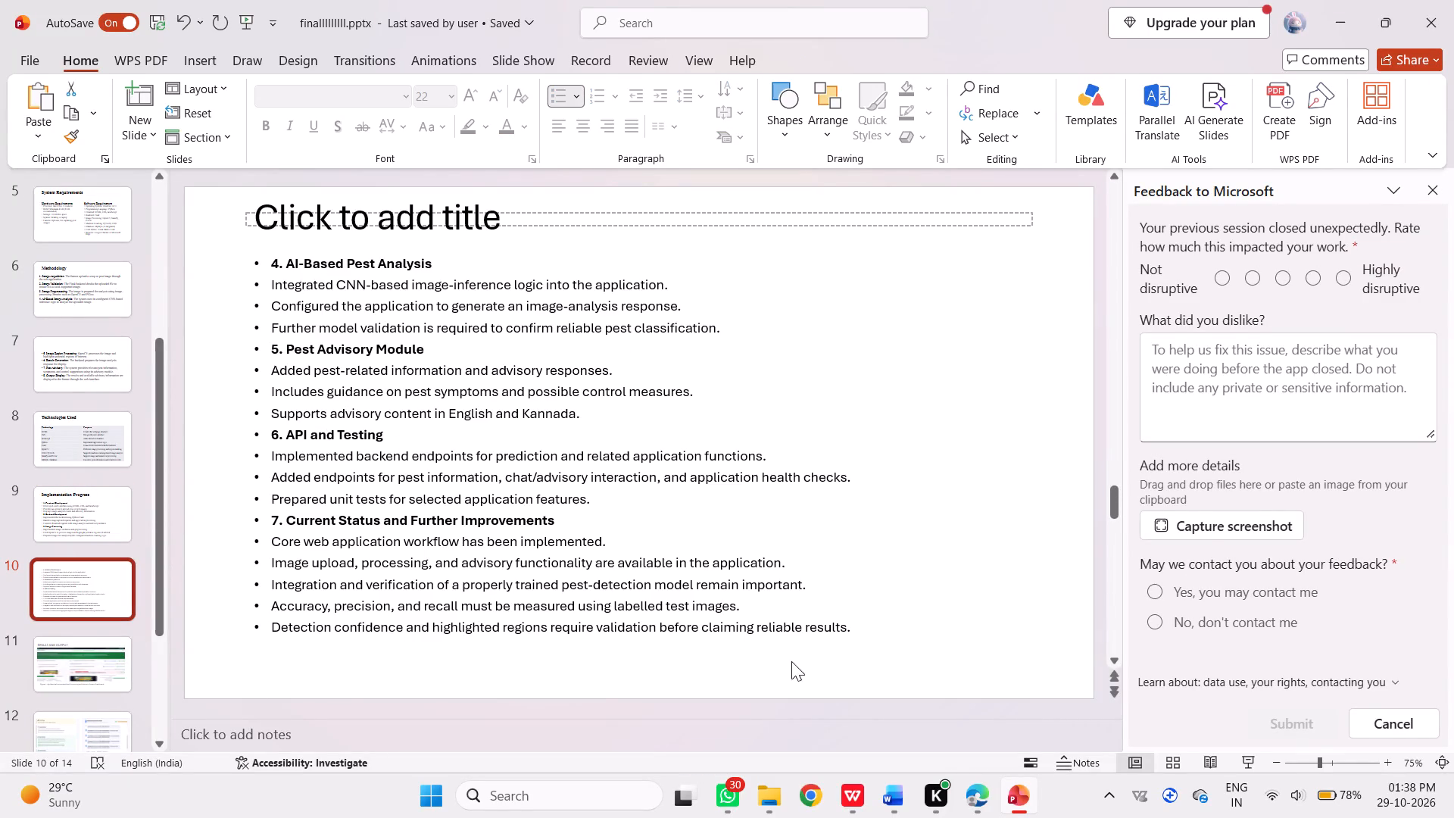
drag(849, 627, 503, 348)
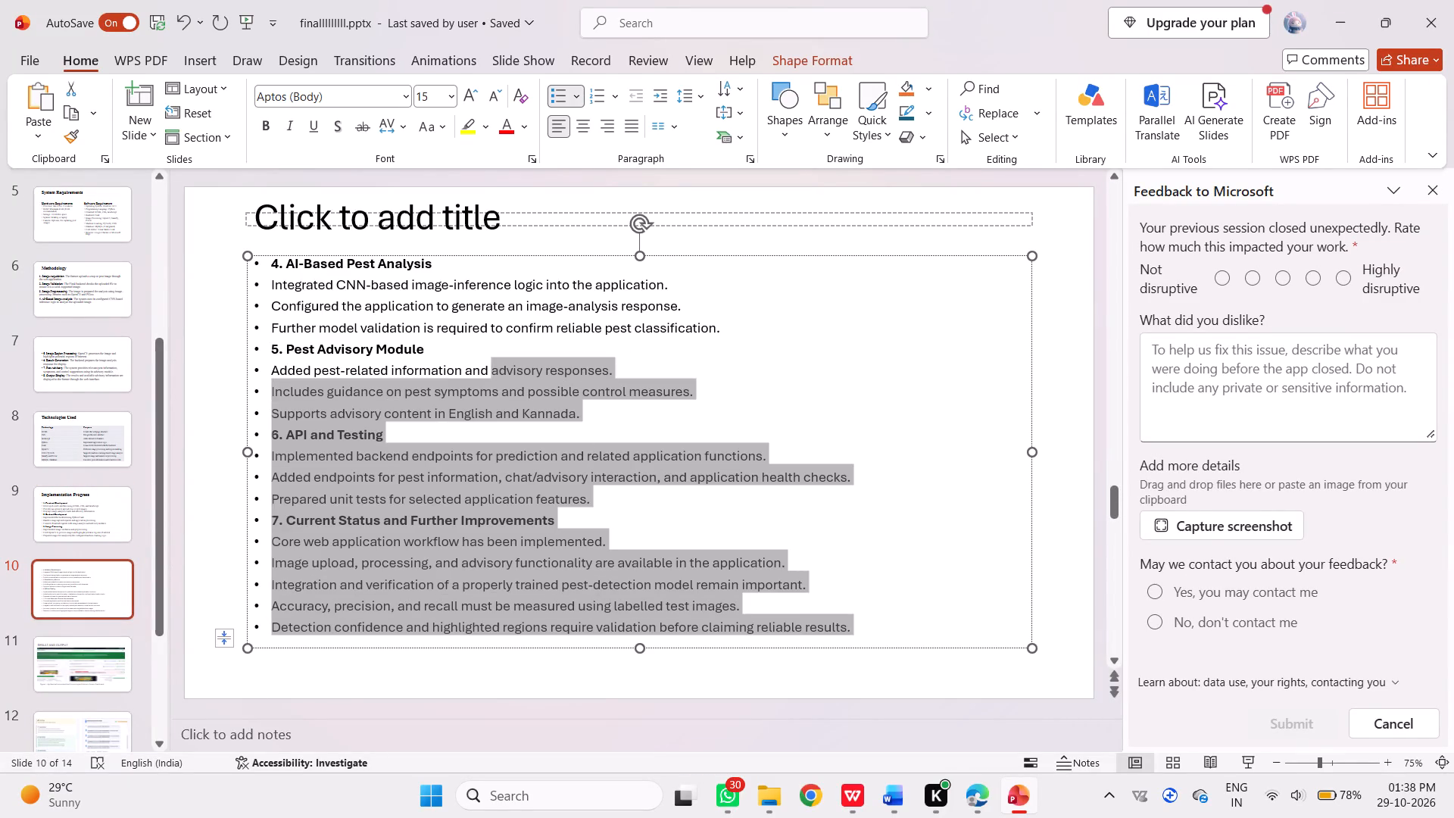
drag(503, 348, 266, 267)
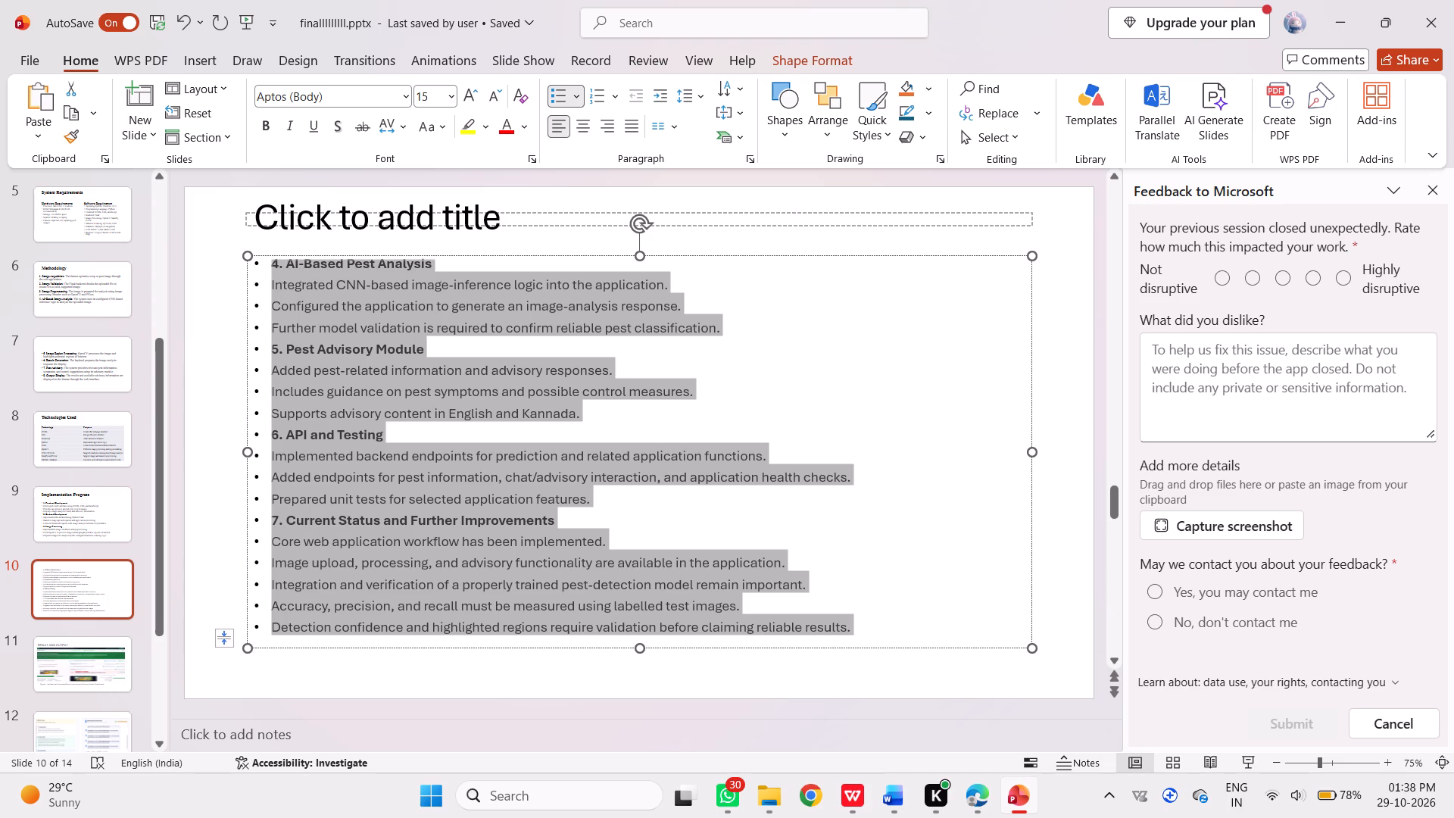
drag(266, 267, 267, 262)
click(450, 101)
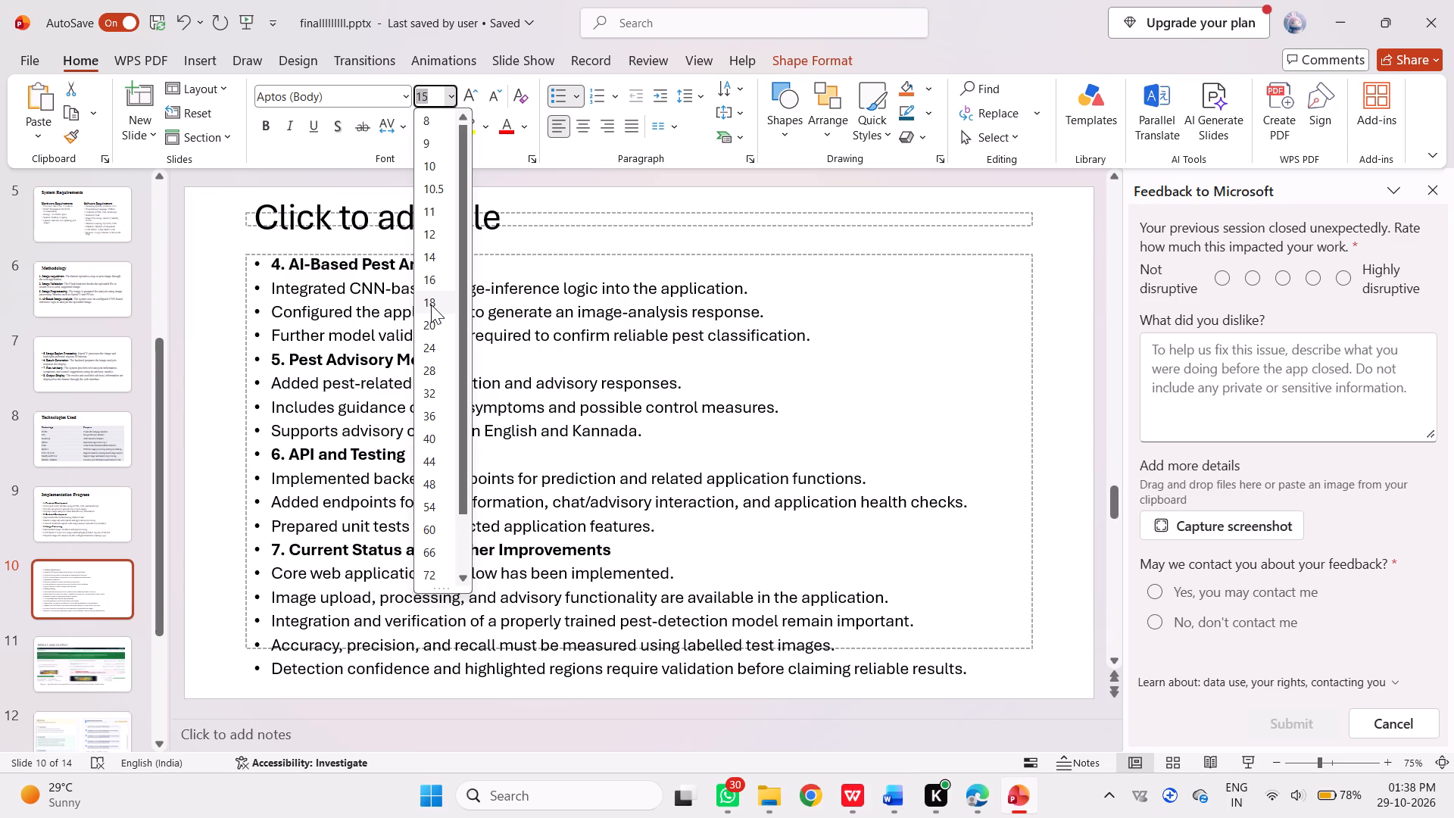
click(432, 319)
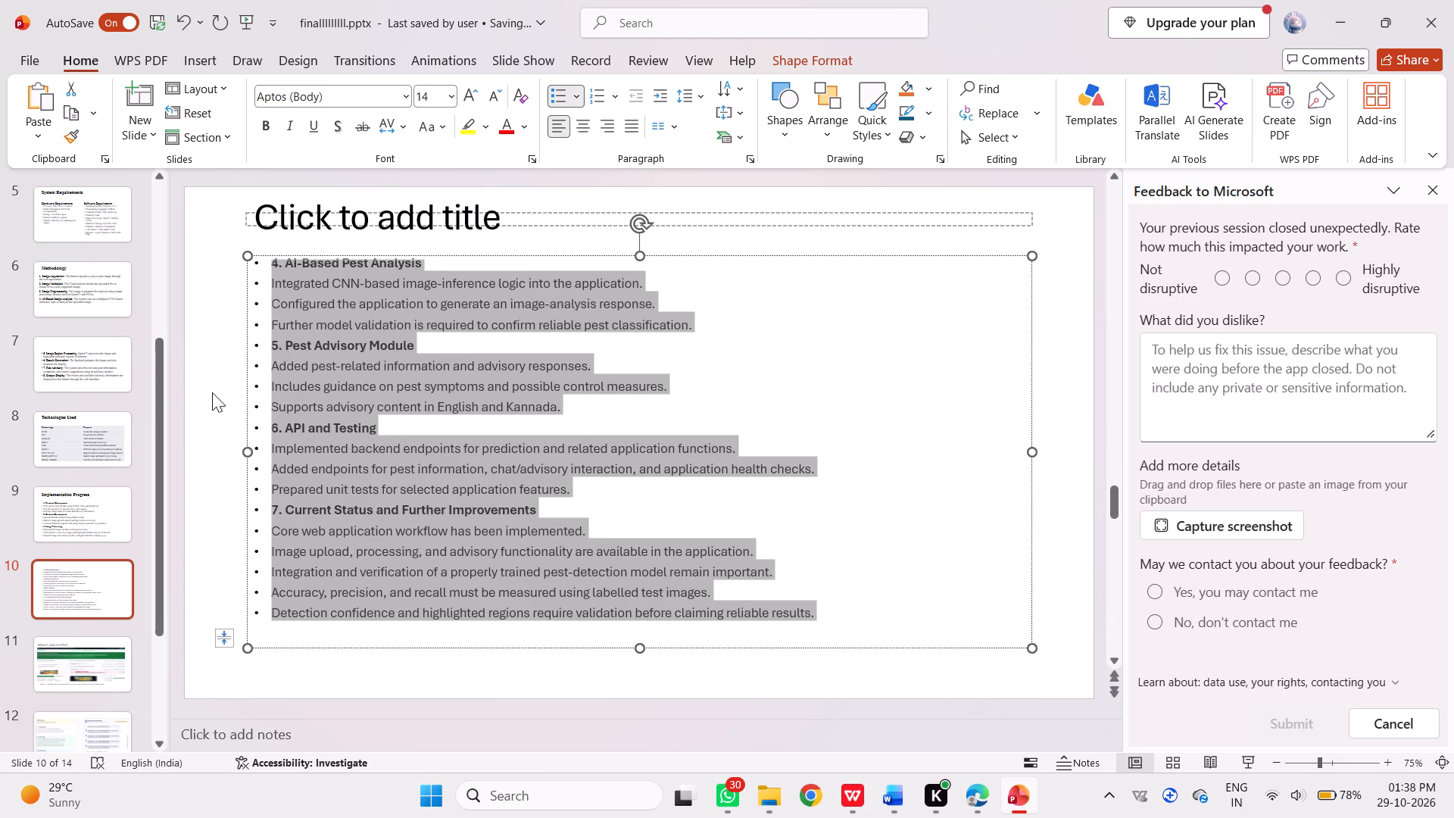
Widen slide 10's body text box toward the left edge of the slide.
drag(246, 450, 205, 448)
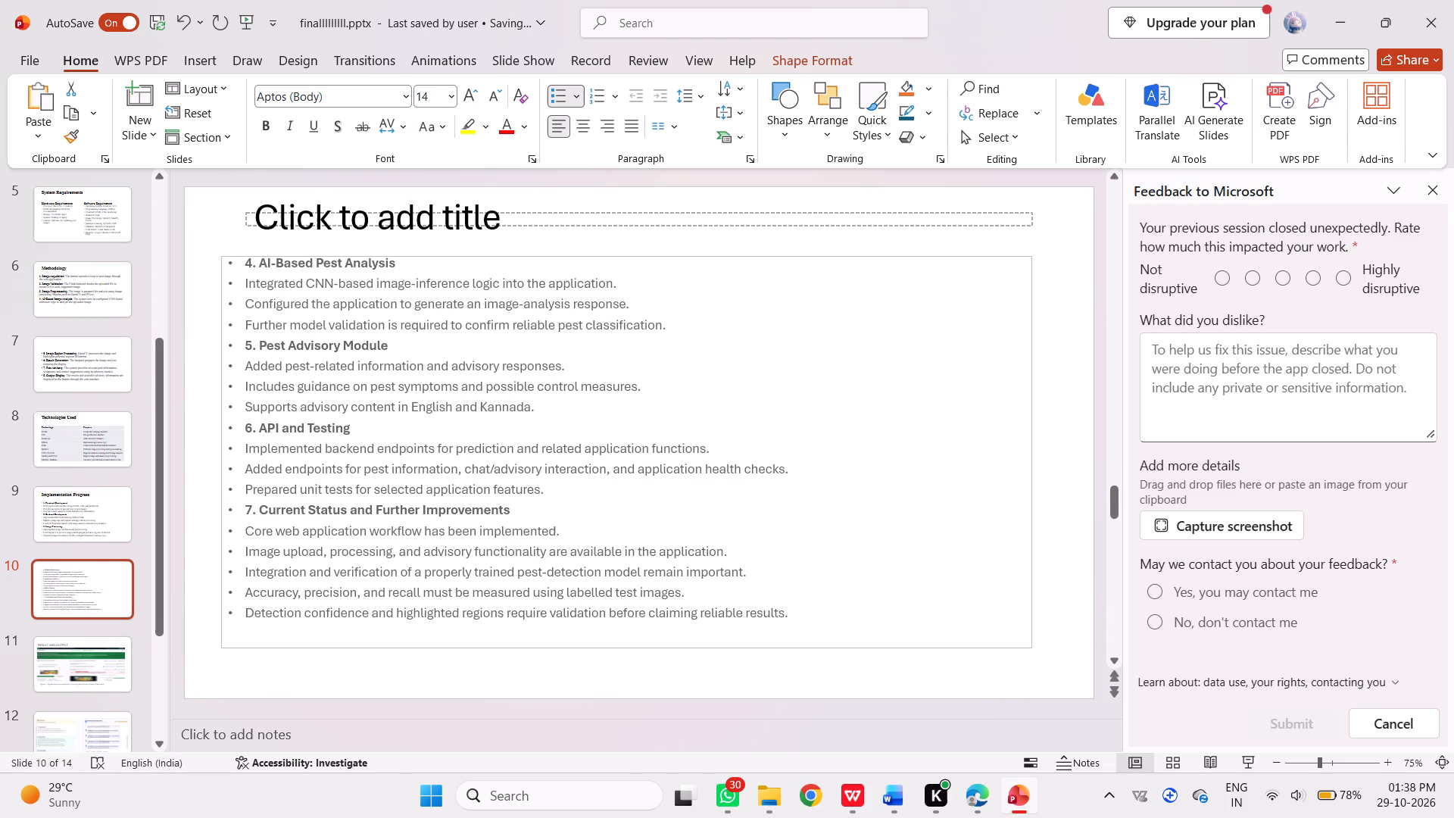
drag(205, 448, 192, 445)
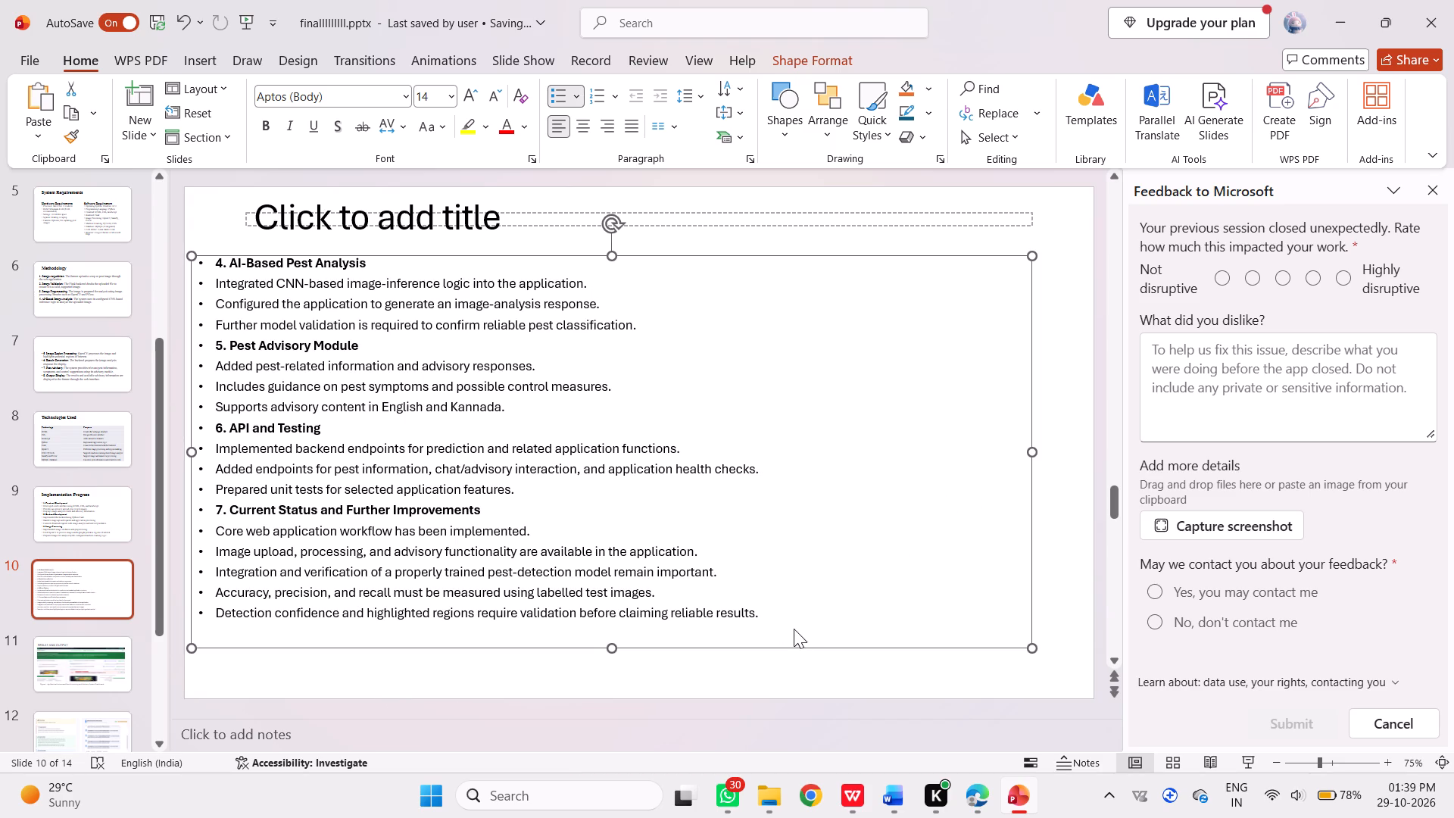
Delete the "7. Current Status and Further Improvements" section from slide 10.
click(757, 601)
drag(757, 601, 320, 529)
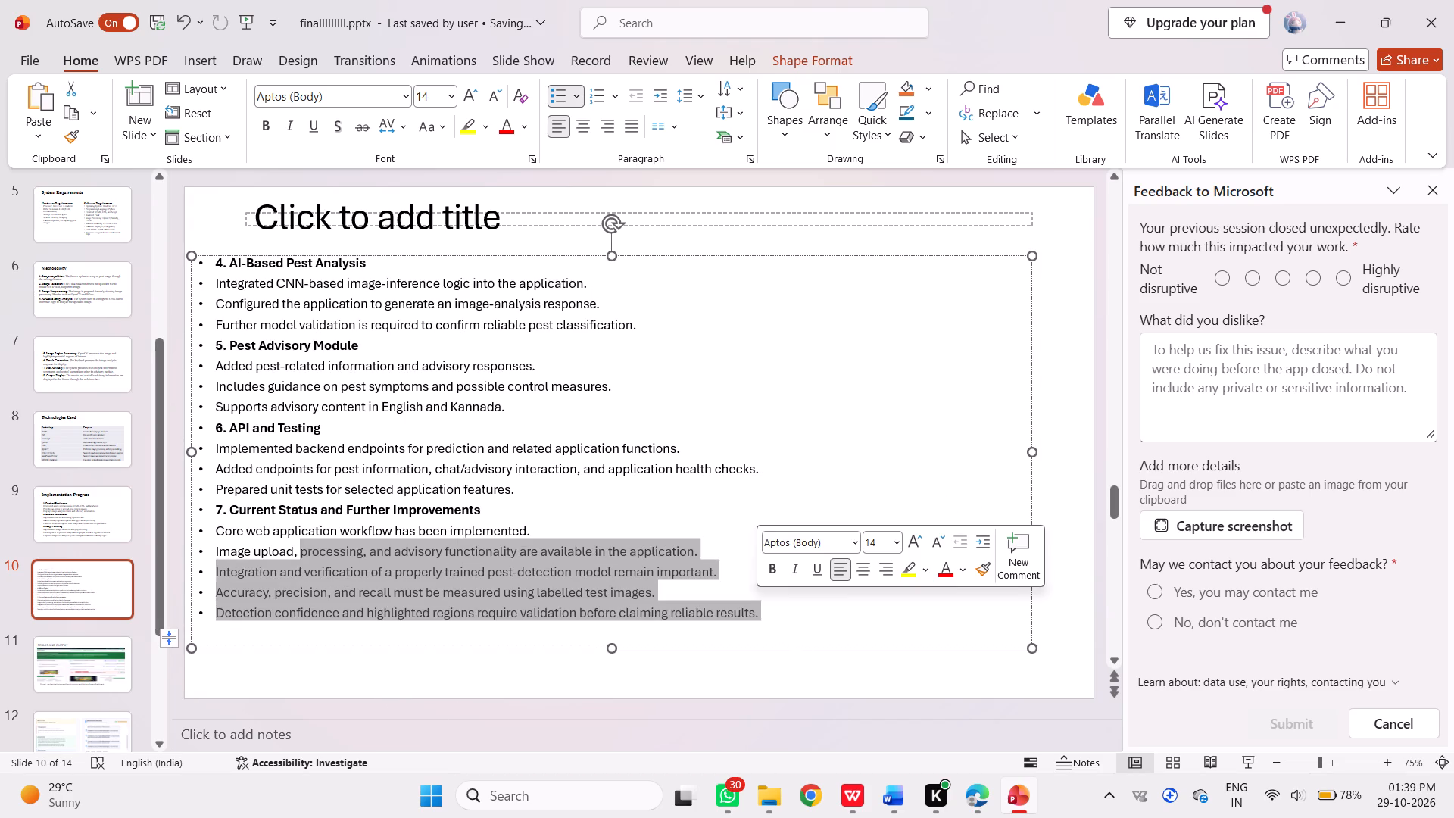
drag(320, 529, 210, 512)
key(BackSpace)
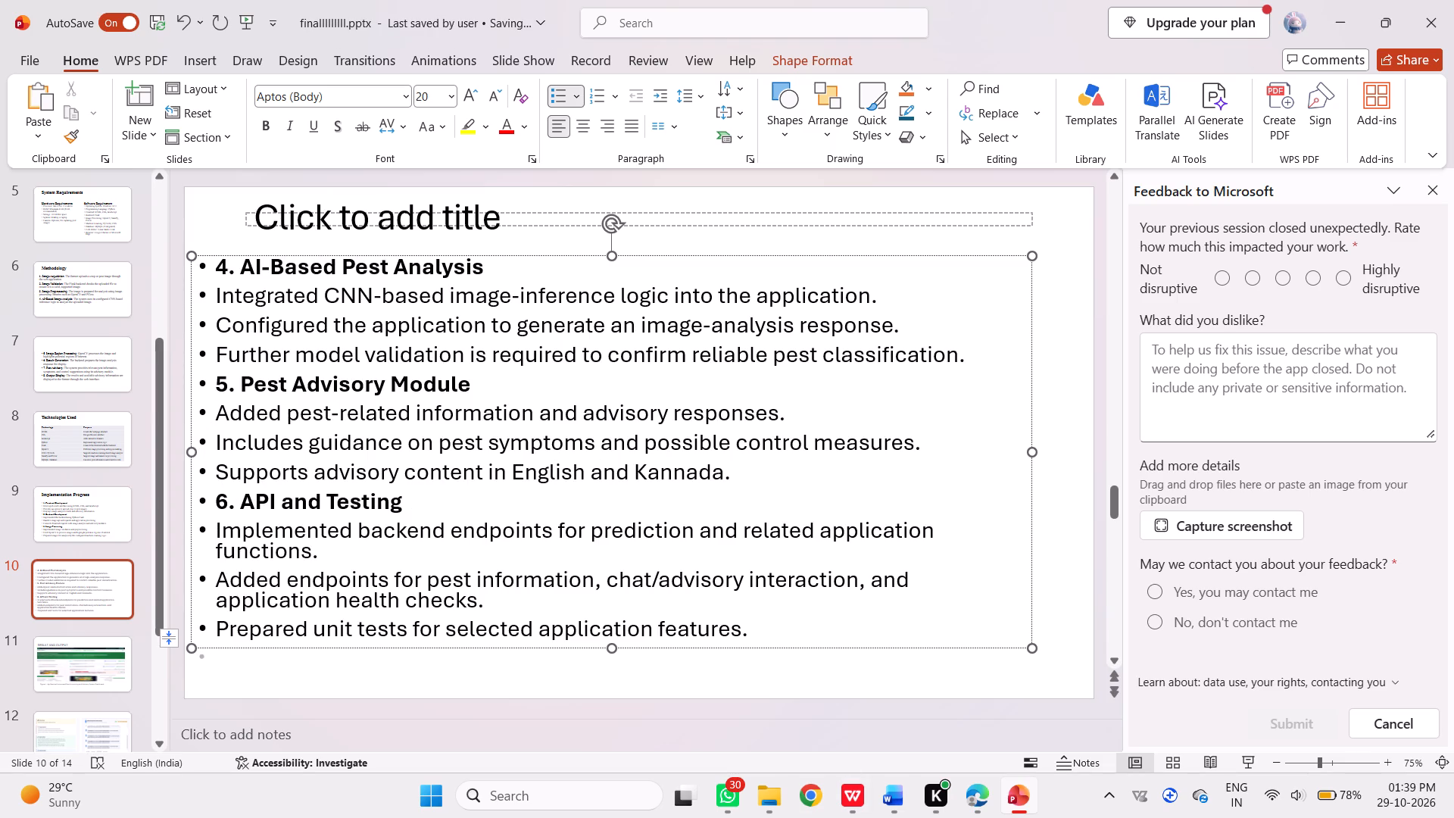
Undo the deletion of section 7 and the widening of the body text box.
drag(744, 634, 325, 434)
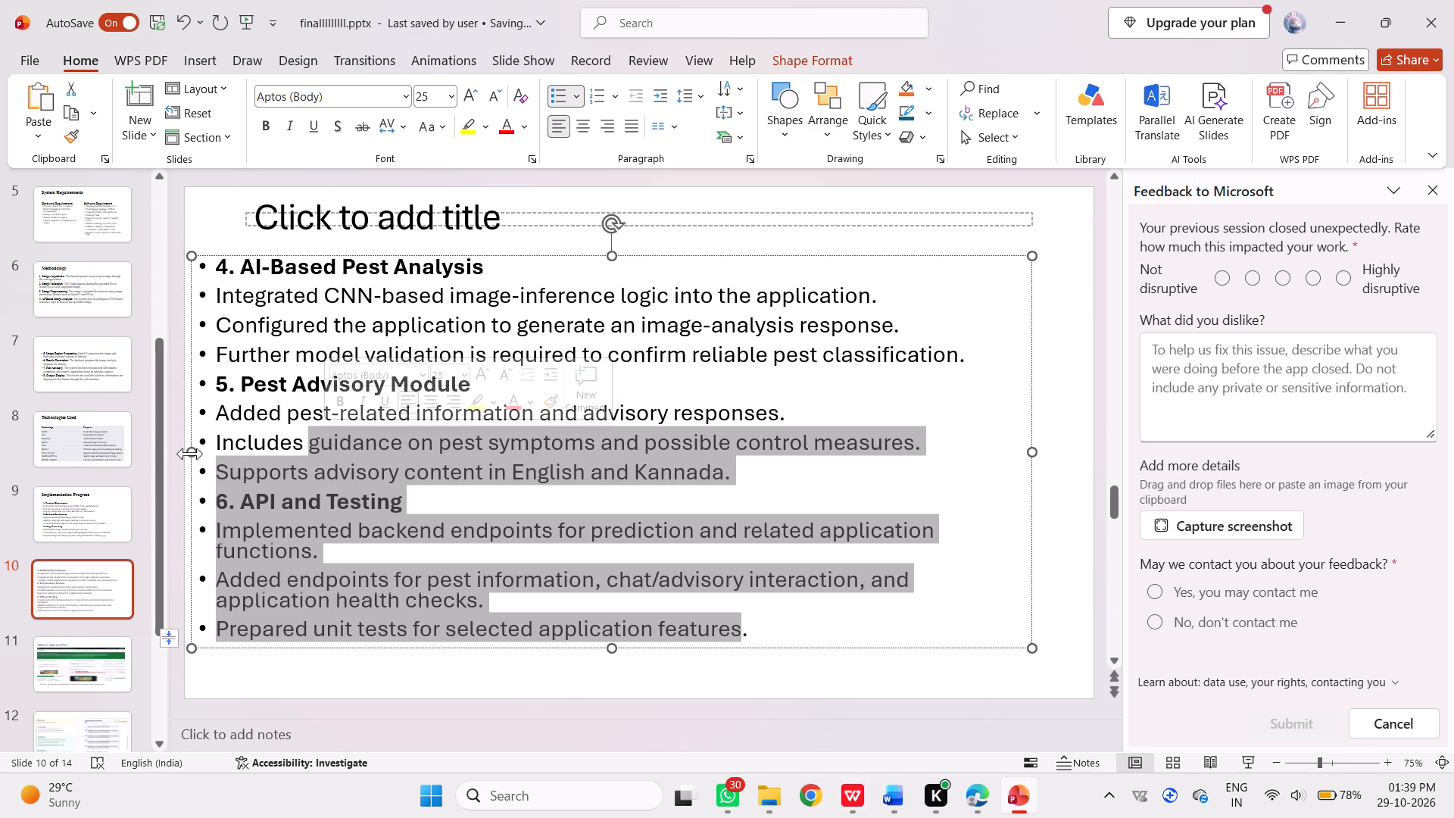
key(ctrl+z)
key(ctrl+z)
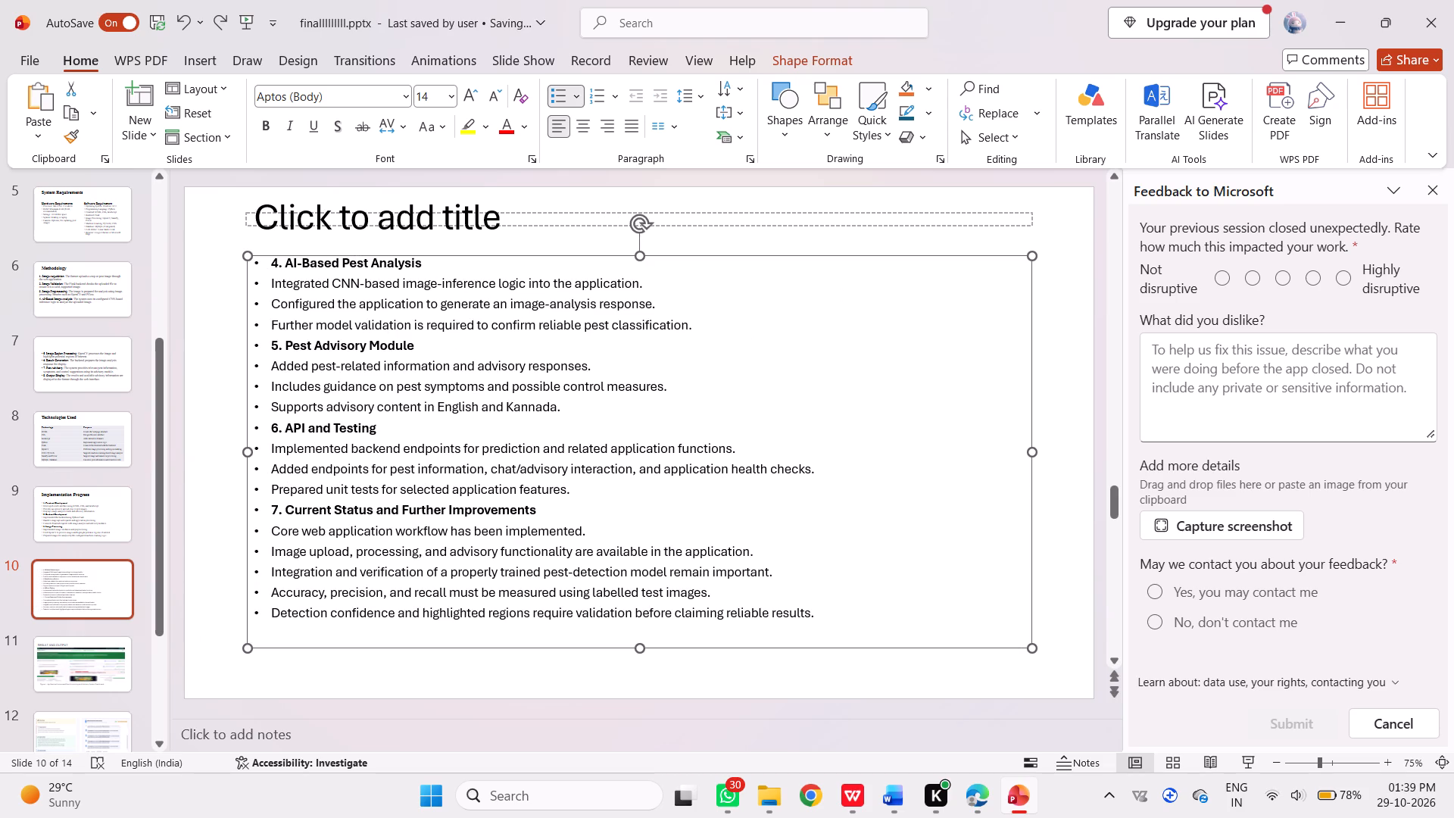
Delete the "7. Current Status and Further Improvements" heading and its points from slide 10.
drag(816, 620, 815, 613)
click(815, 613)
click(756, 568)
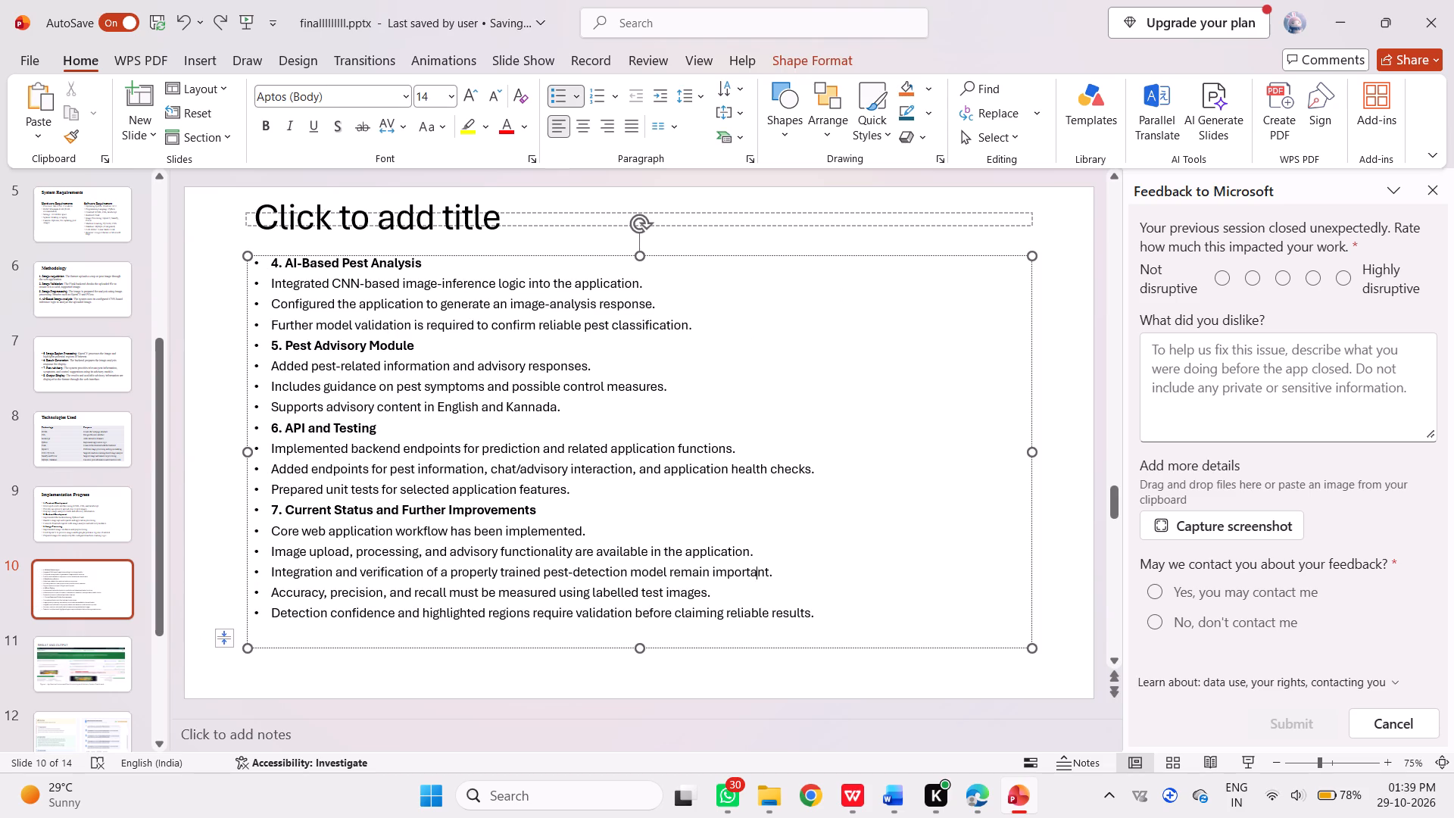
drag(818, 616, 352, 547)
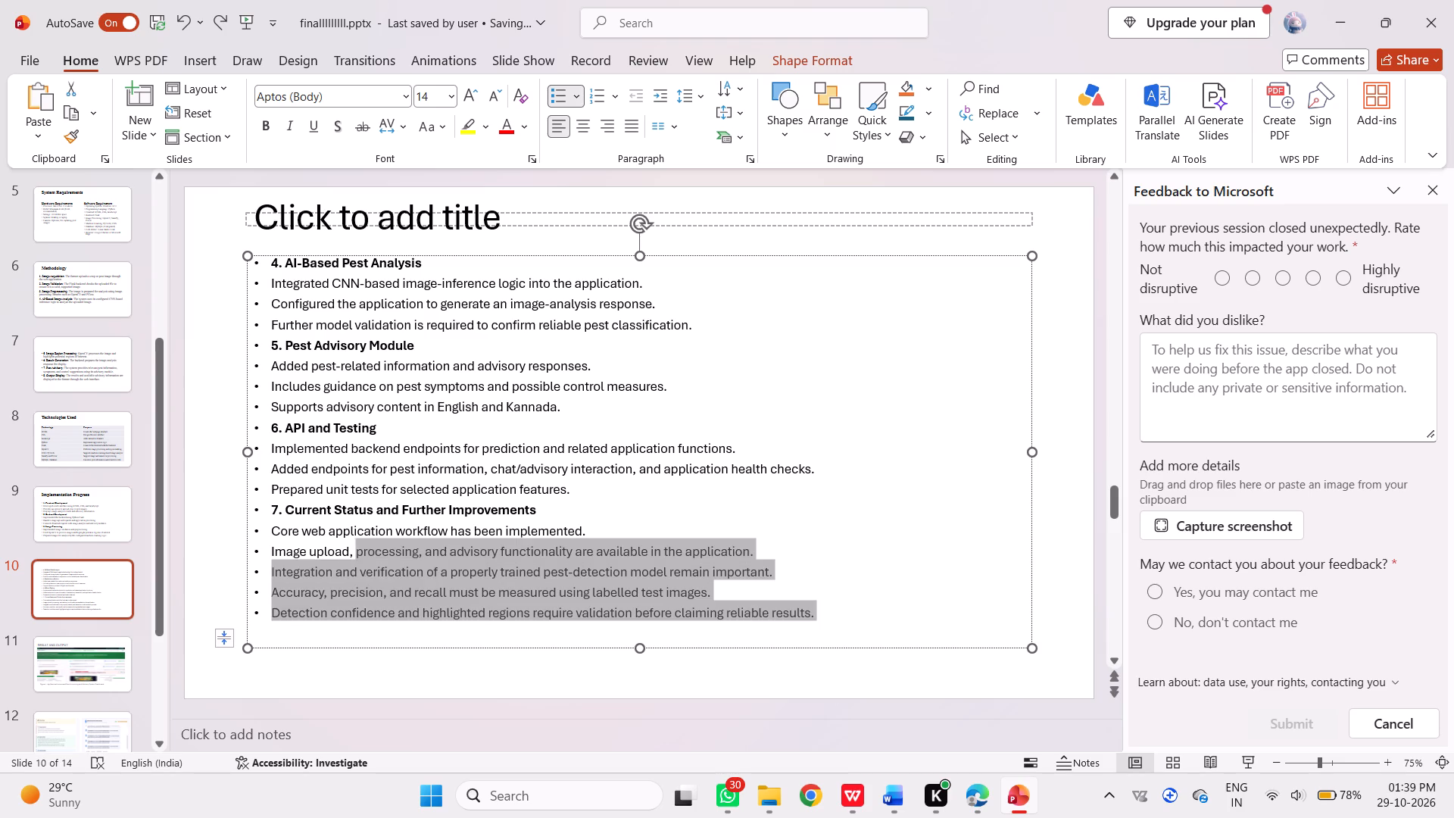
drag(352, 547, 270, 516)
key(BackSpace)
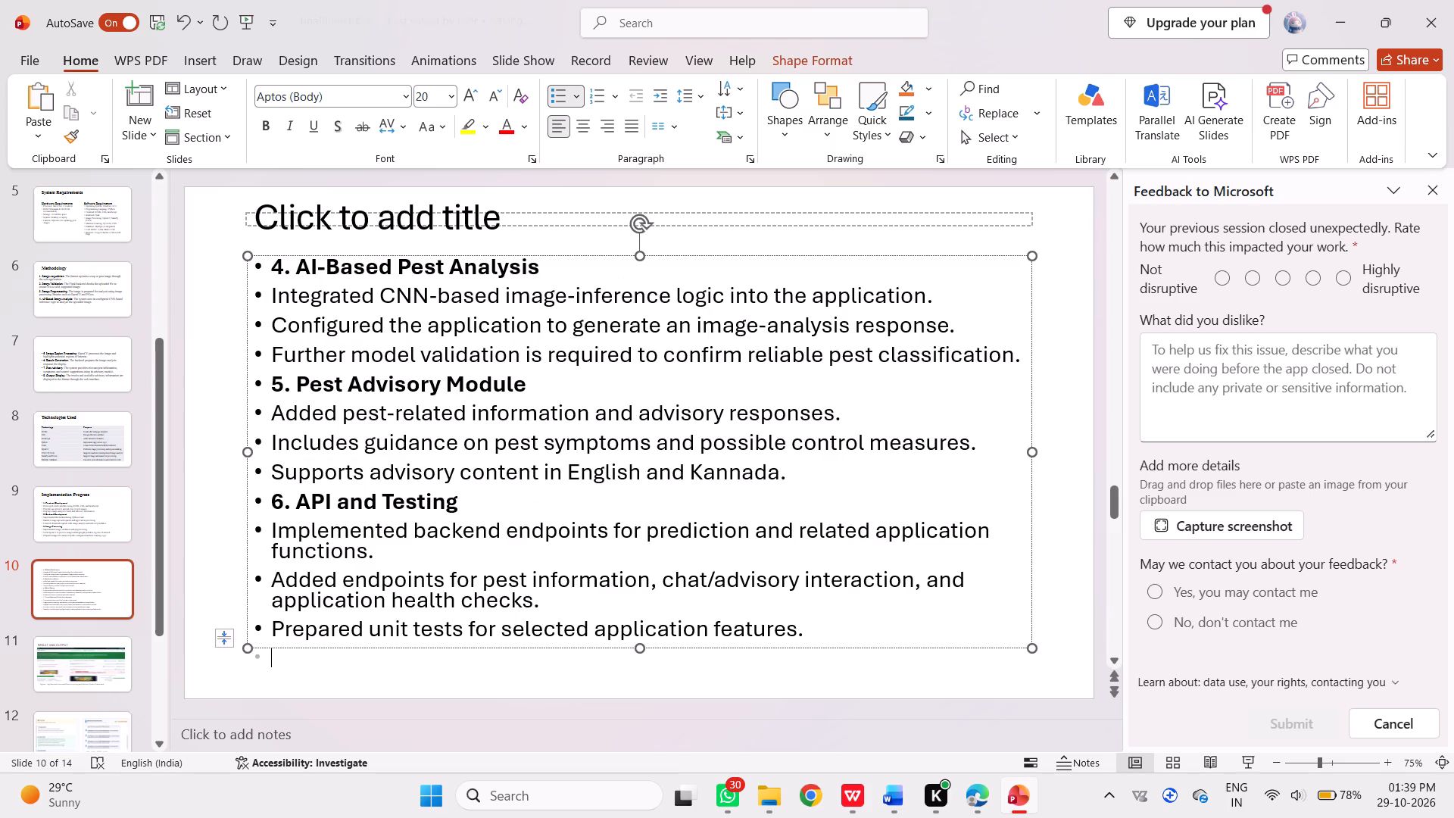
Remove the bullets from all the body text on slide 10 and set it in Times New Roman.
drag(807, 631, 259, 233)
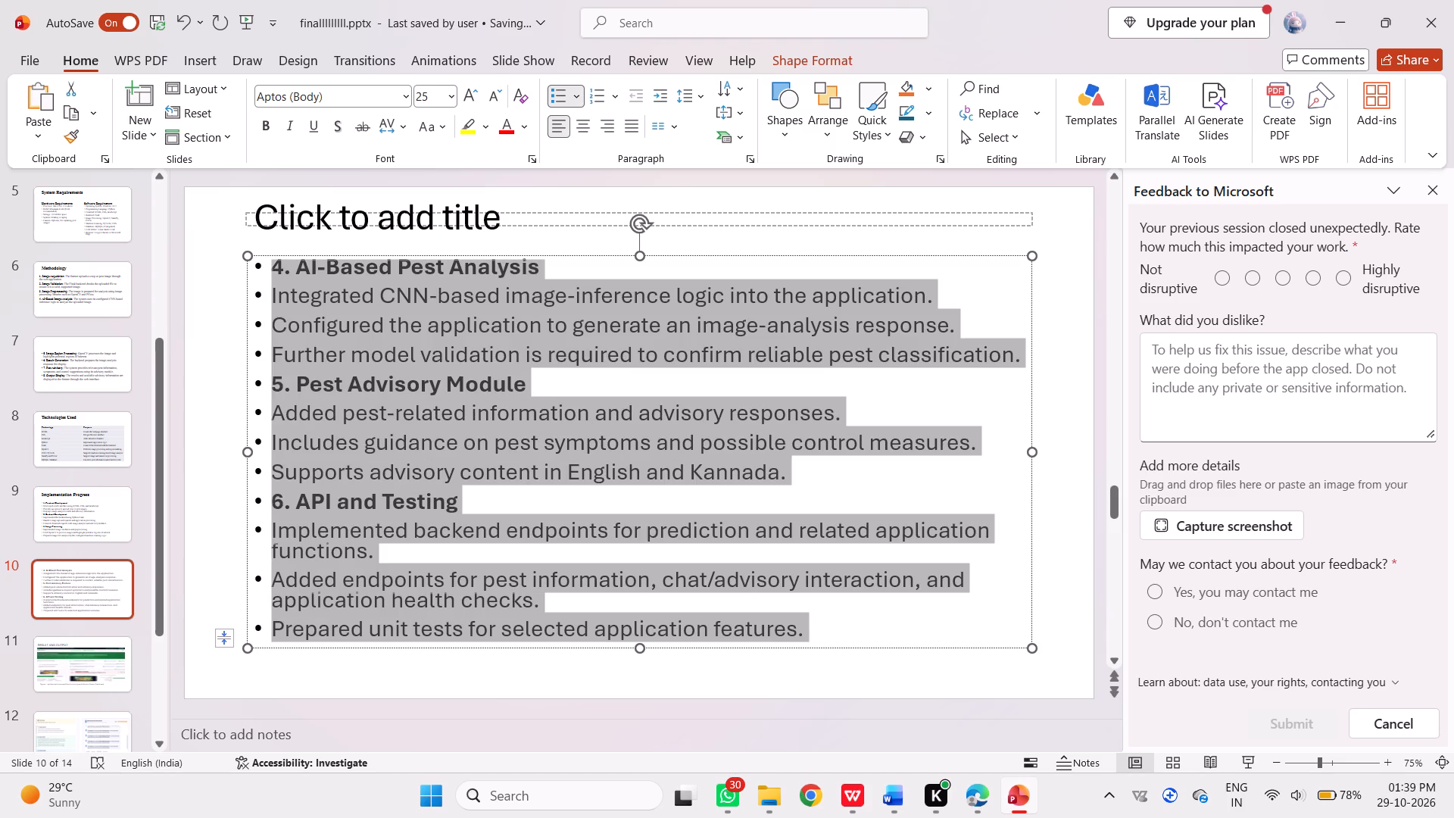
drag(259, 233, 261, 208)
click(554, 88)
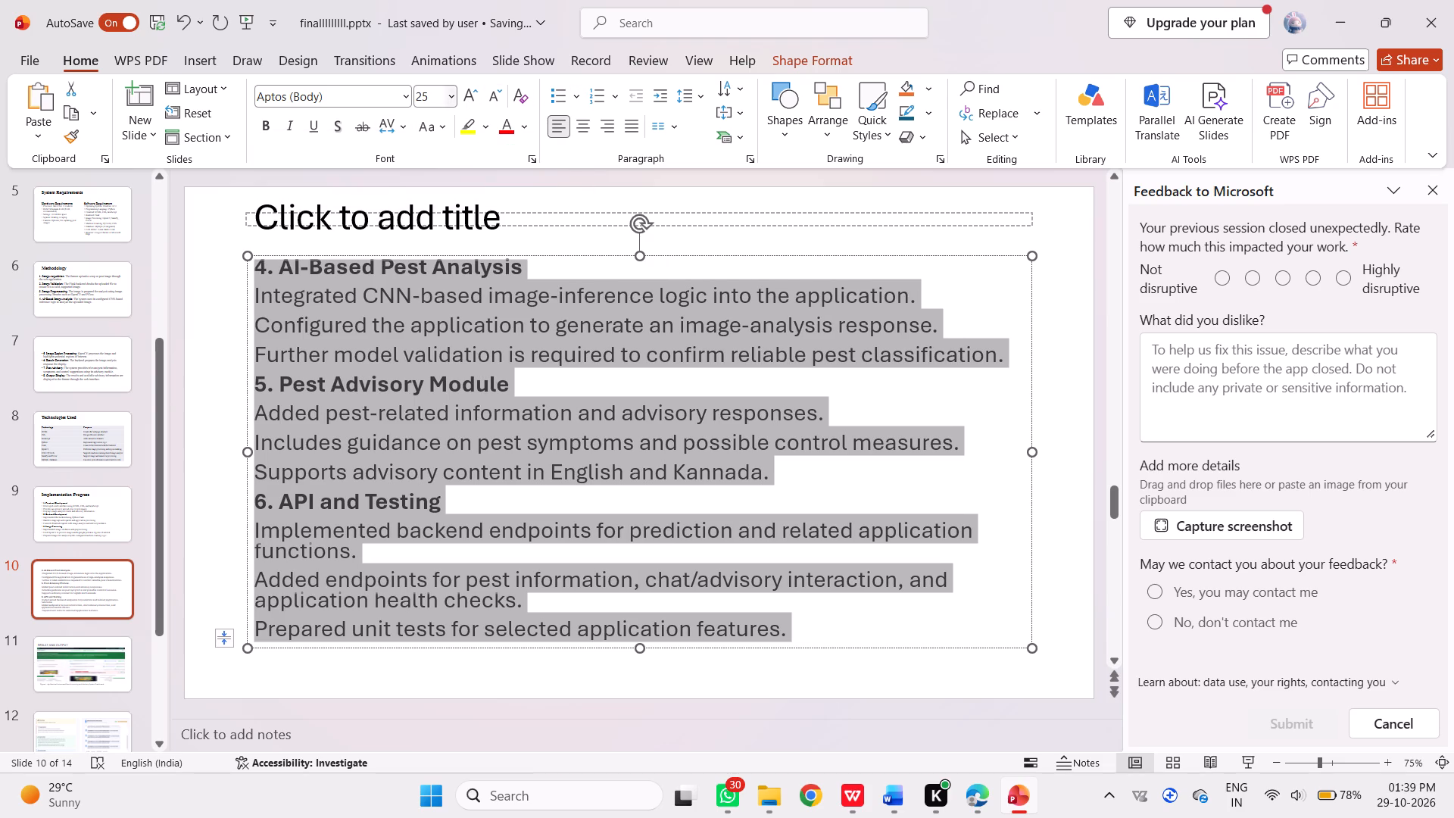
click(404, 90)
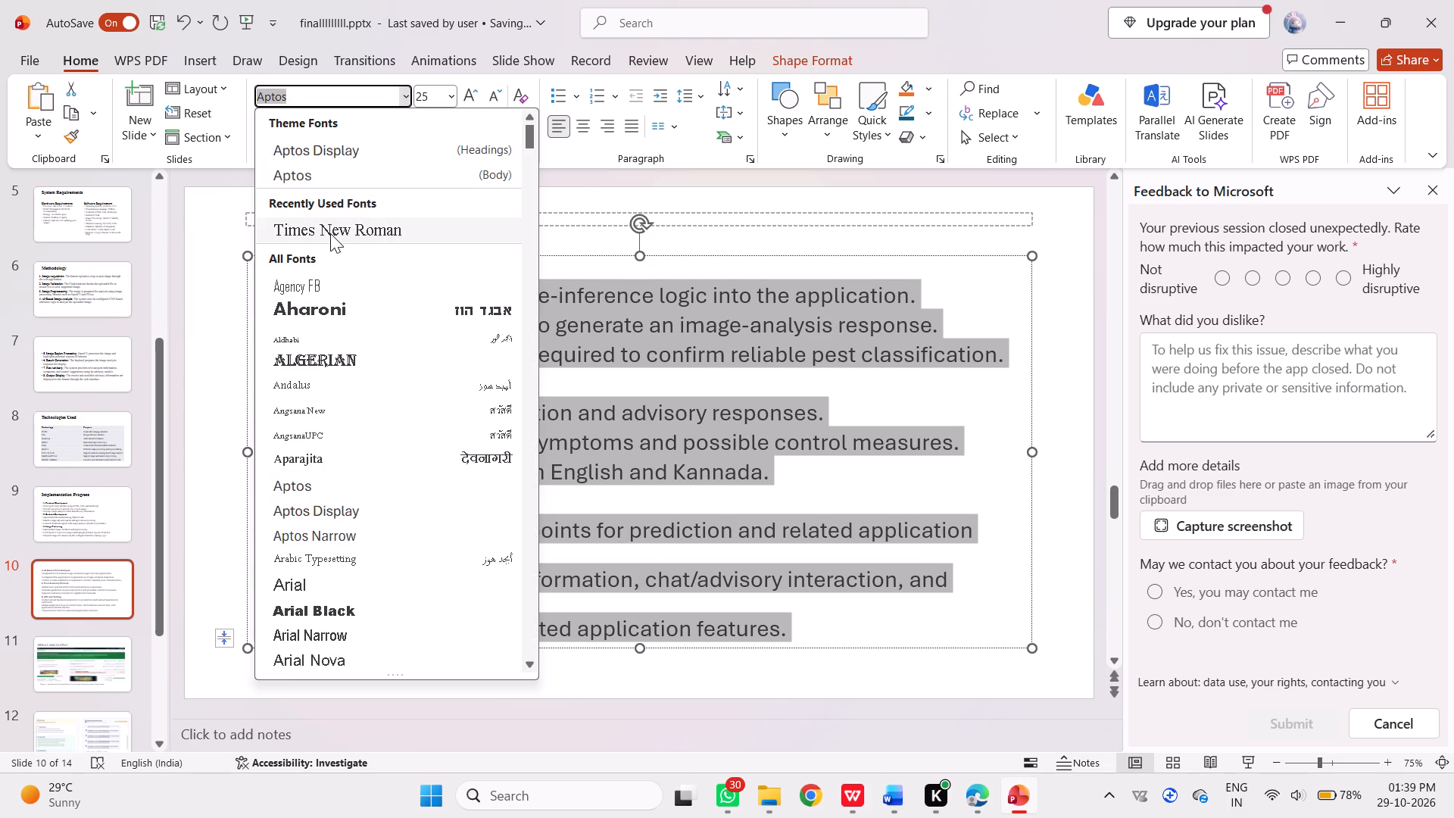
click(334, 226)
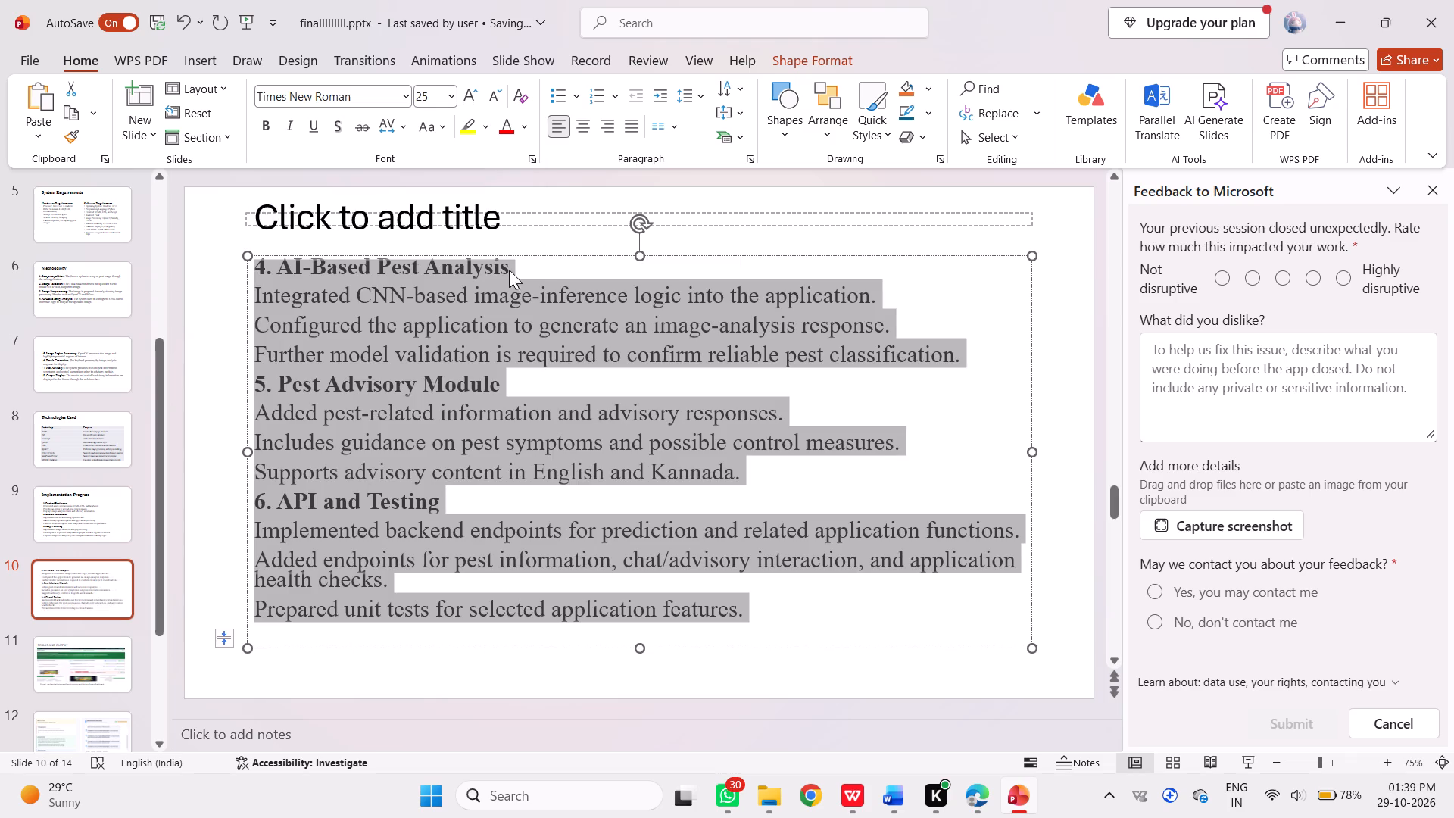
Extend the top edge of slide 10's body text box upward to the title placeholder.
drag(635, 256, 644, 257)
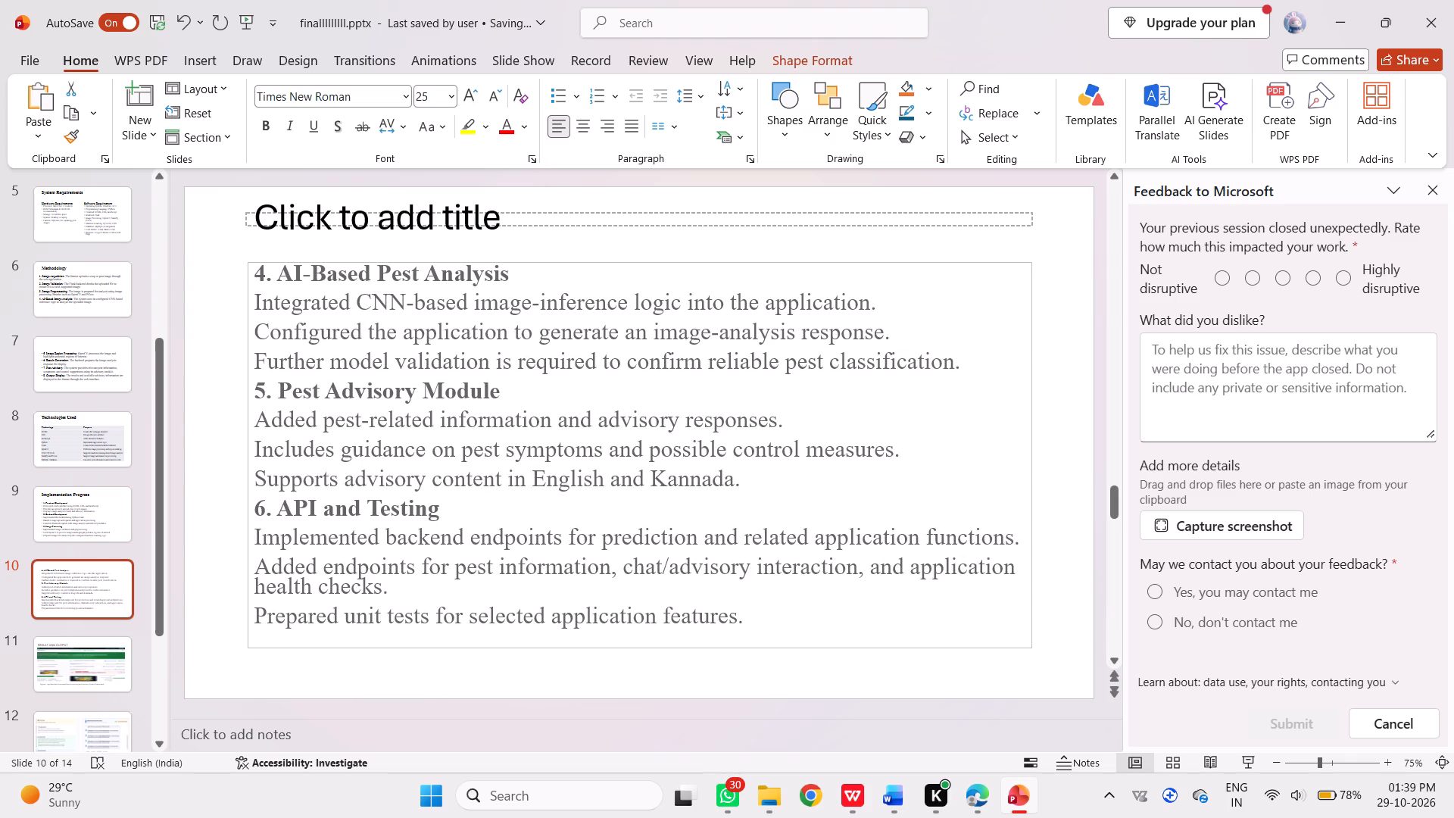
drag(644, 257, 643, 232)
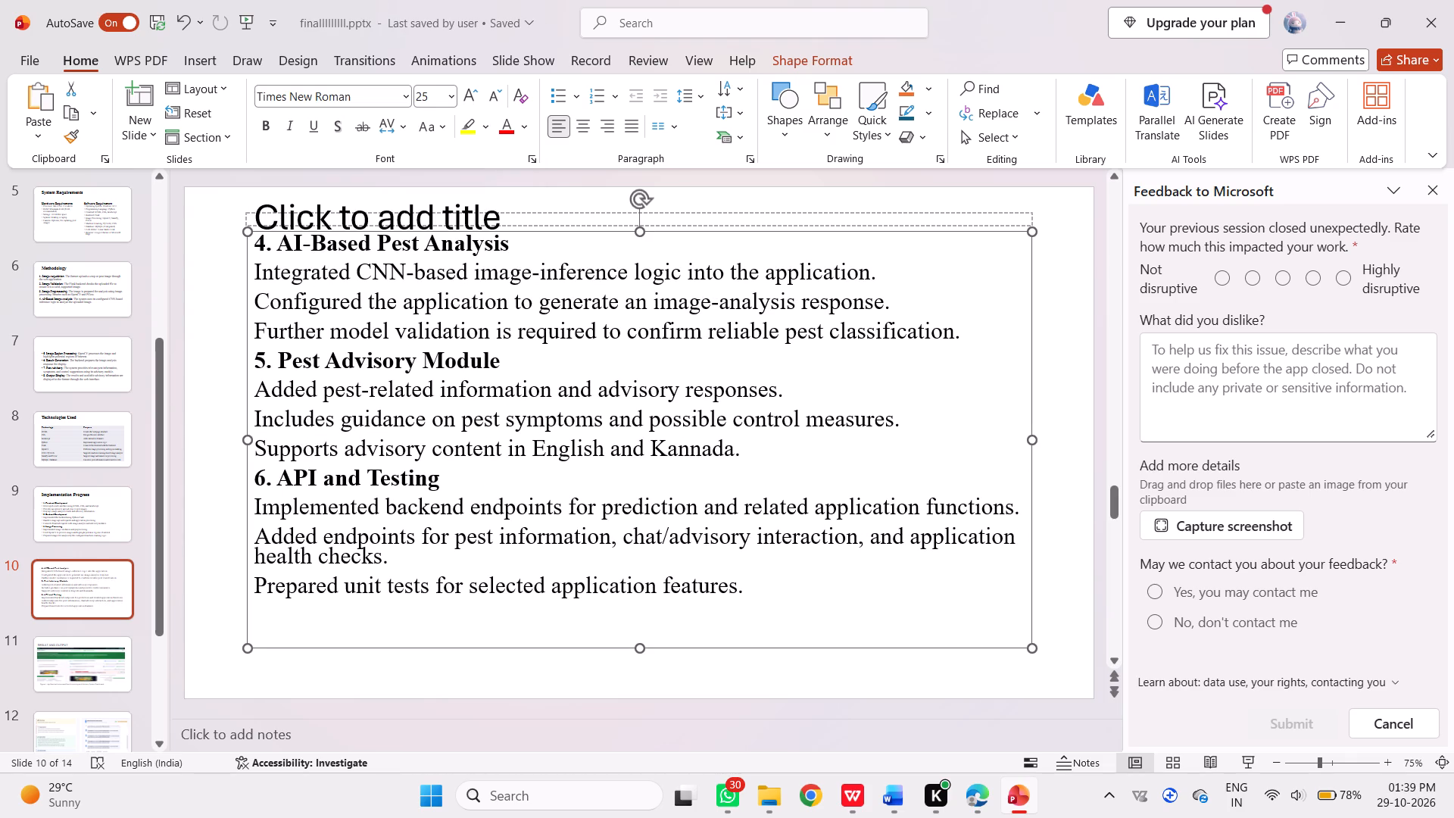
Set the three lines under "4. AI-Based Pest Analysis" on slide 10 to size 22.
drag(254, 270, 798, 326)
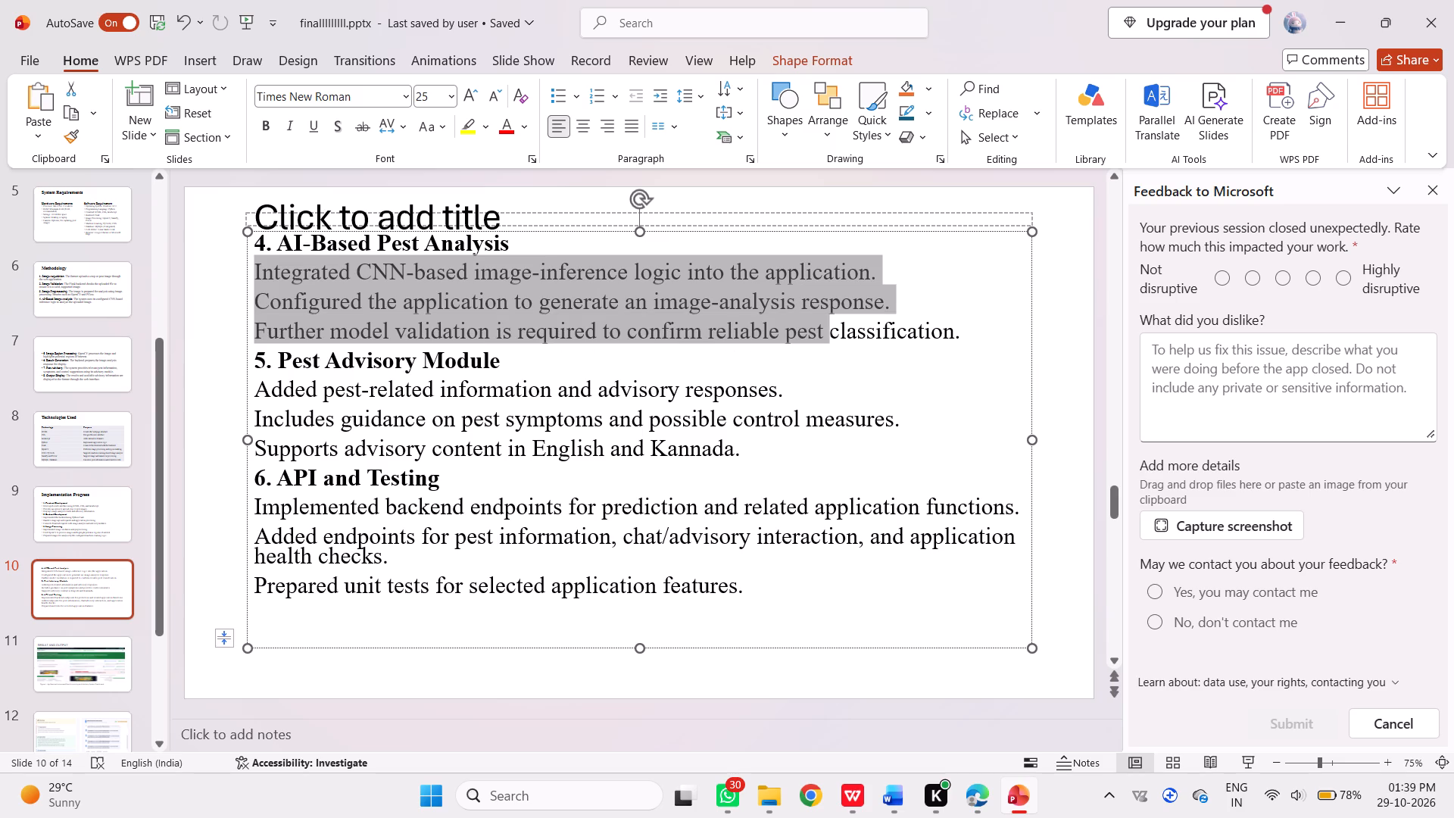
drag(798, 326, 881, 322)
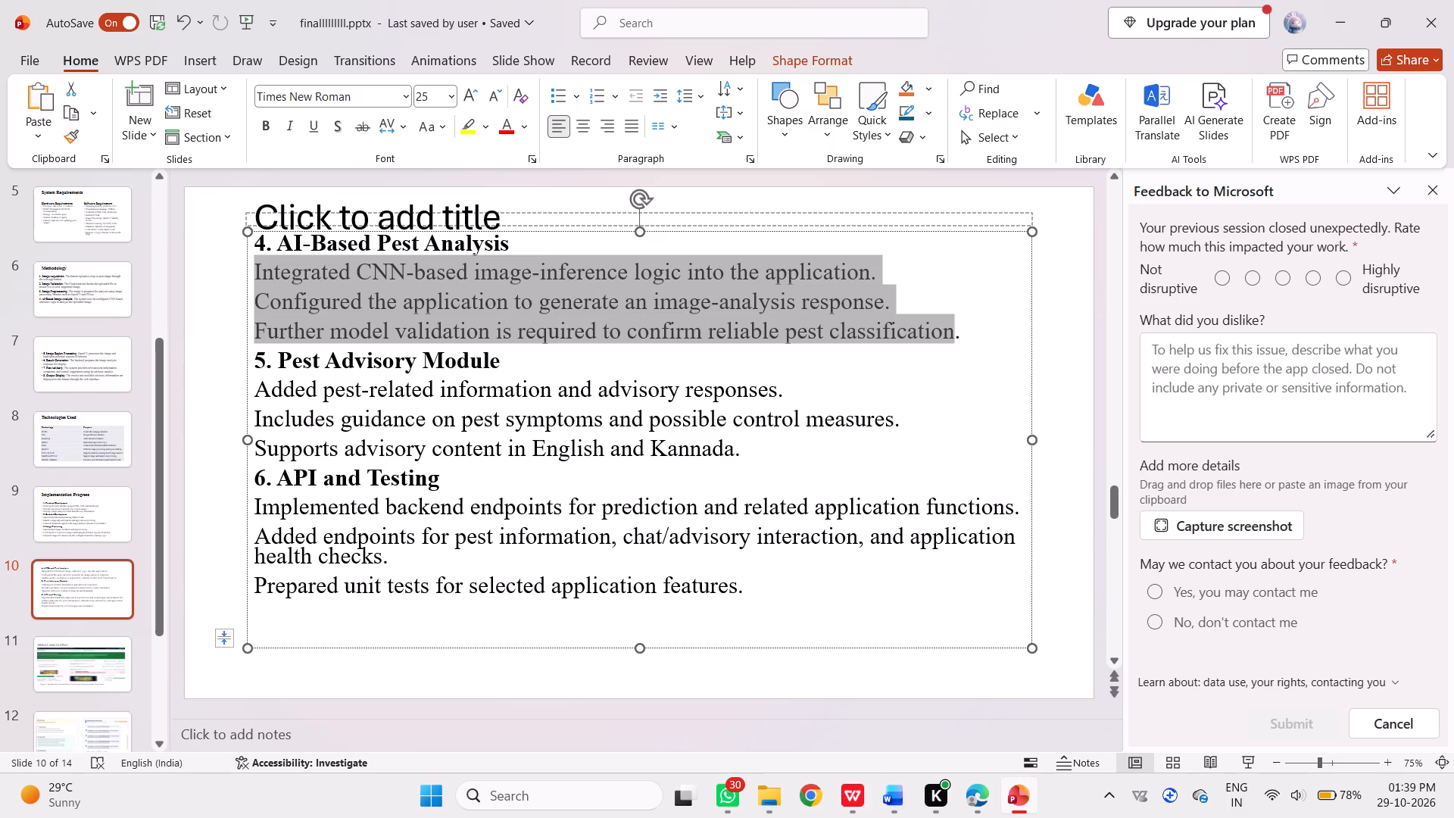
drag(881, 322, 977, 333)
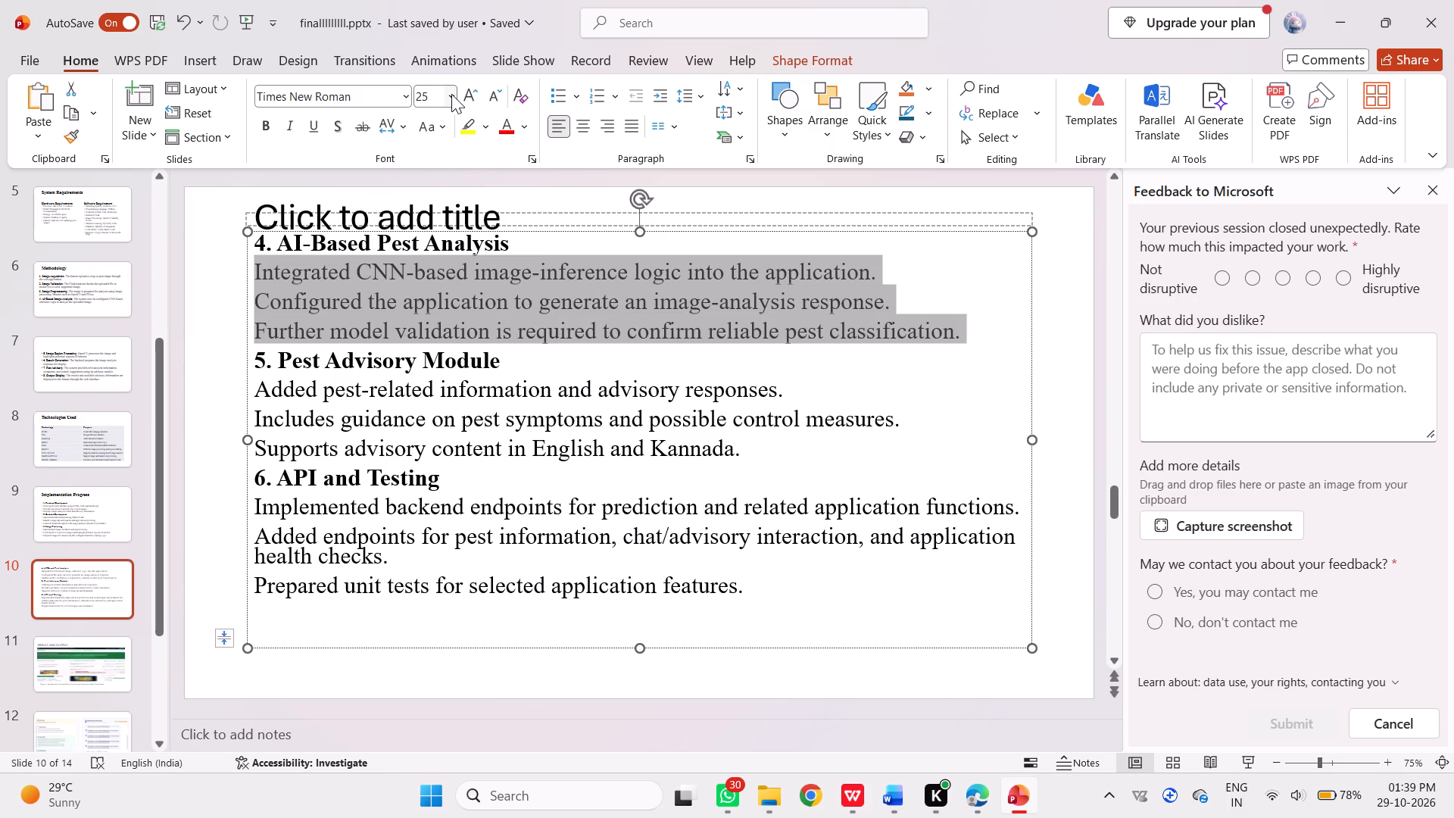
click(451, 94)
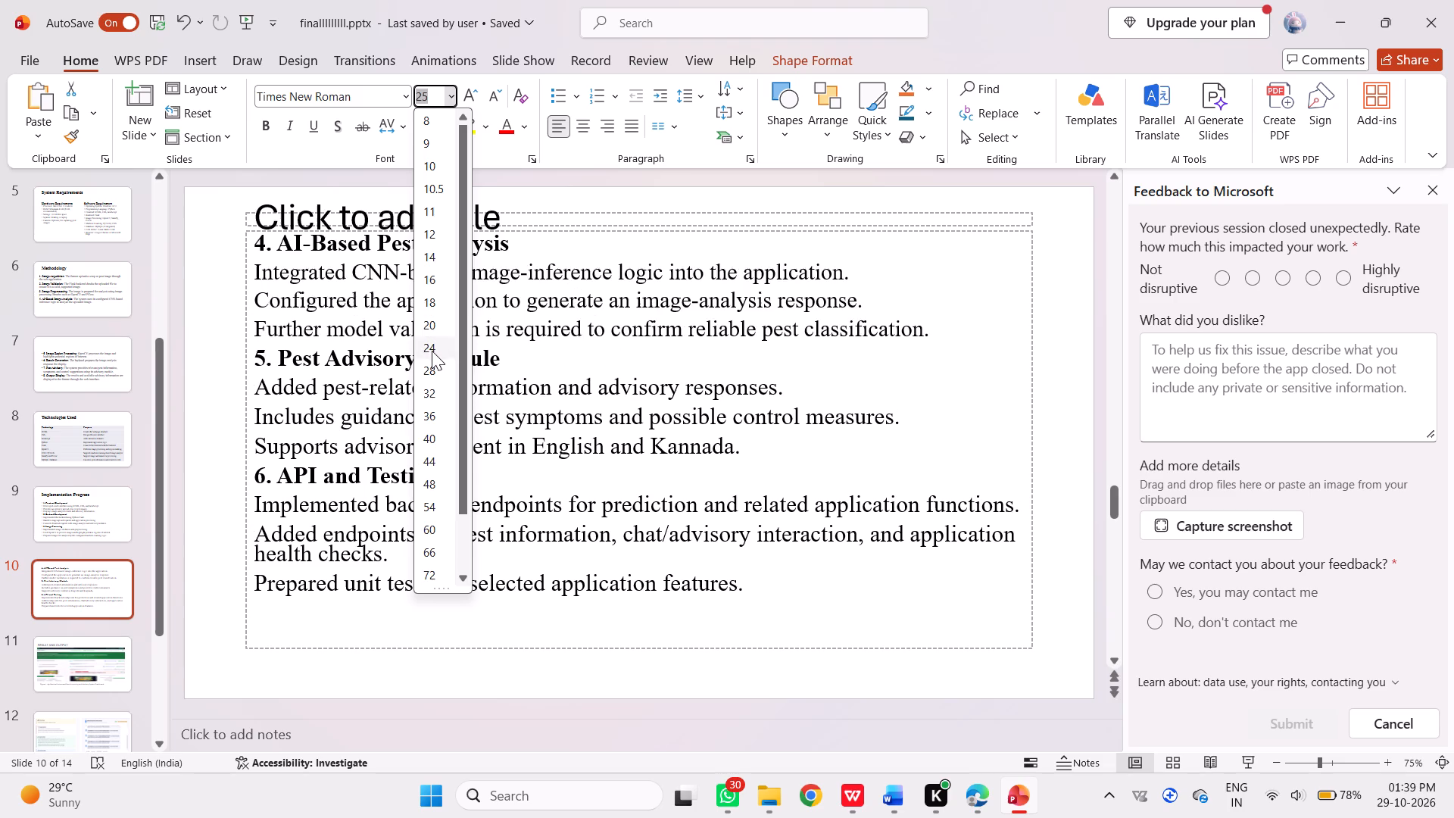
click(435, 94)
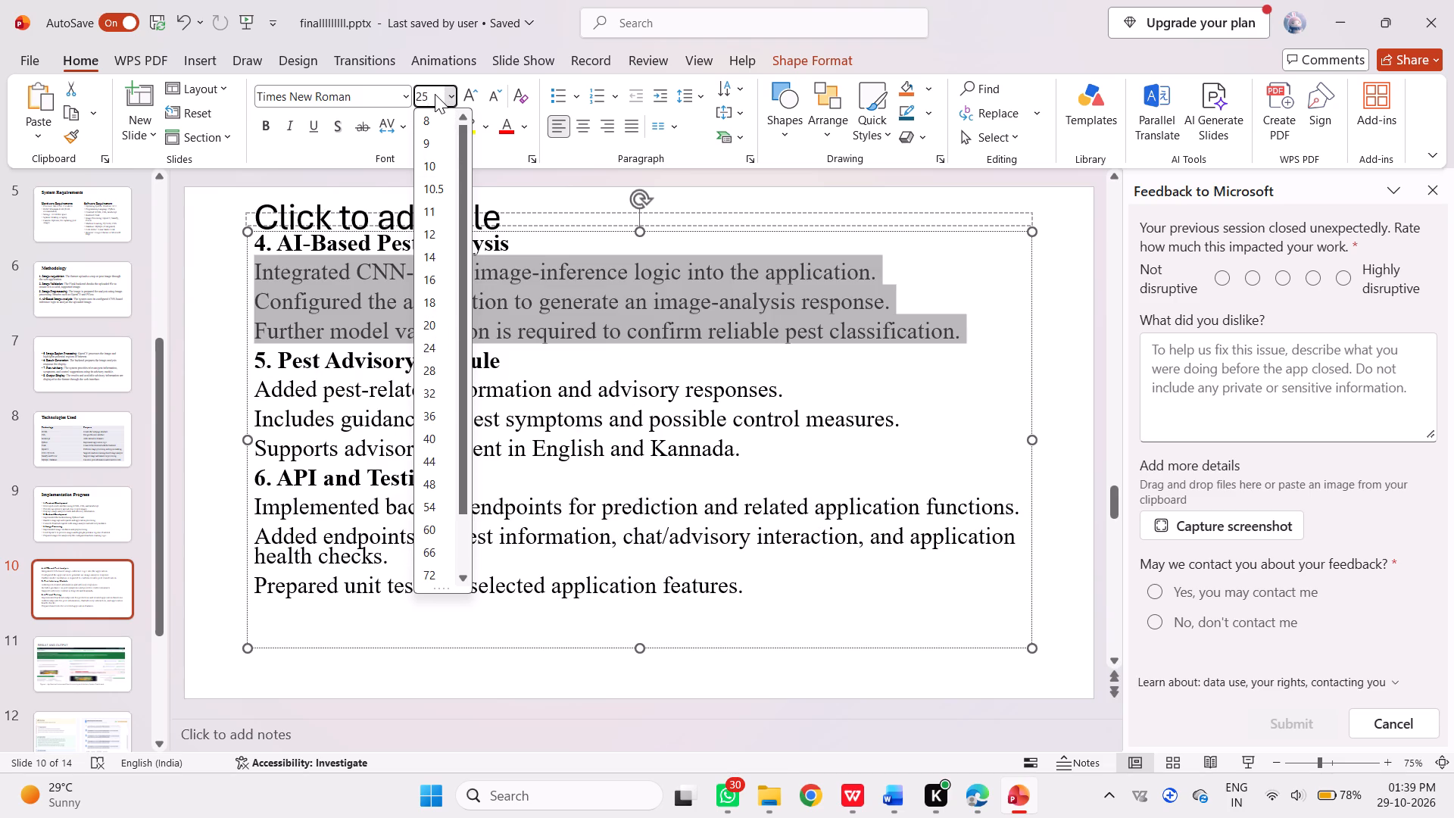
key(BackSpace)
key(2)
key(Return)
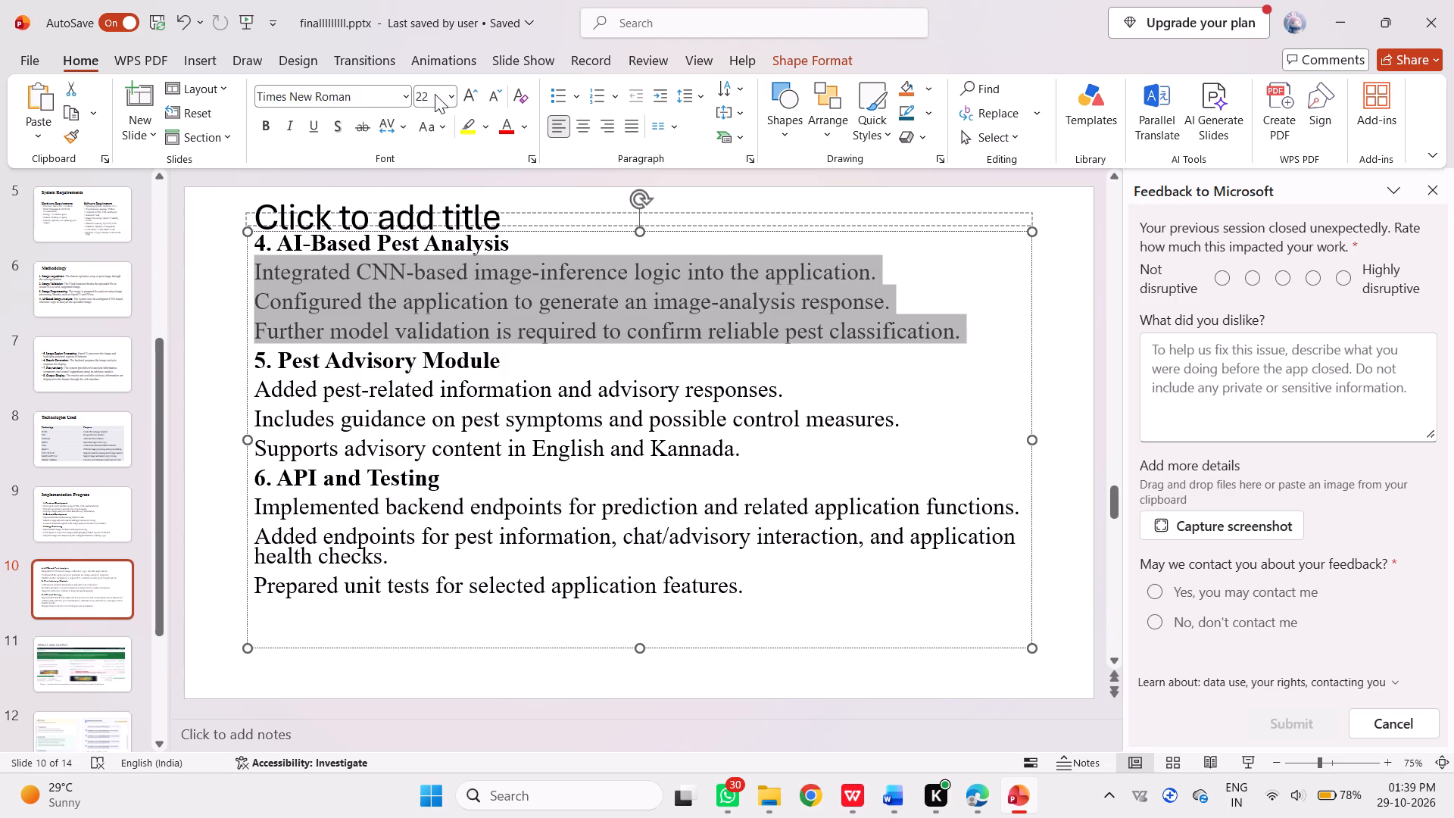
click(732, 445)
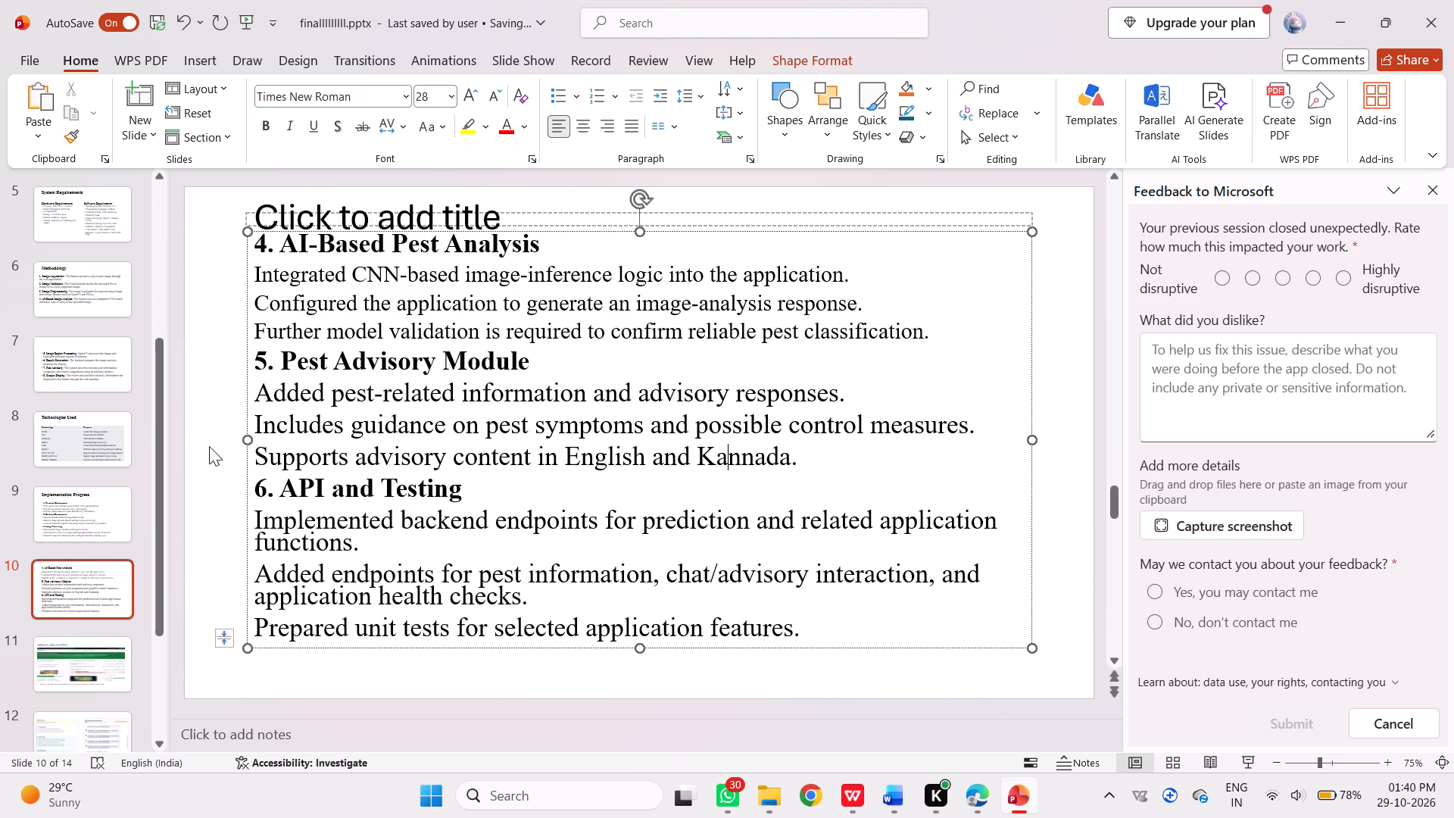
Remove the bullets from the Image Processing, Backend Development and Frontend Development headings on the Implementation Progress slide.
click(58, 504)
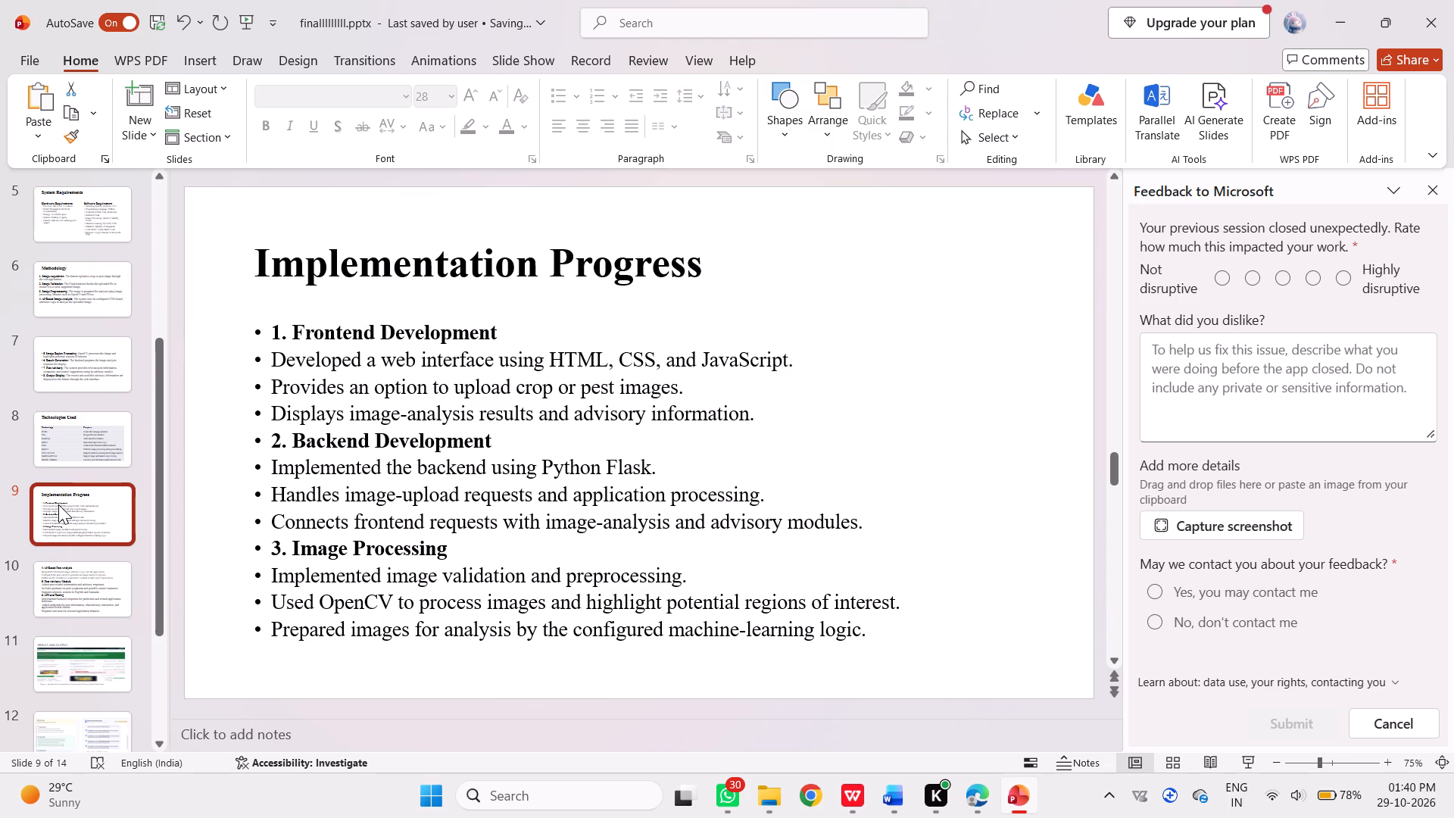
click(52, 578)
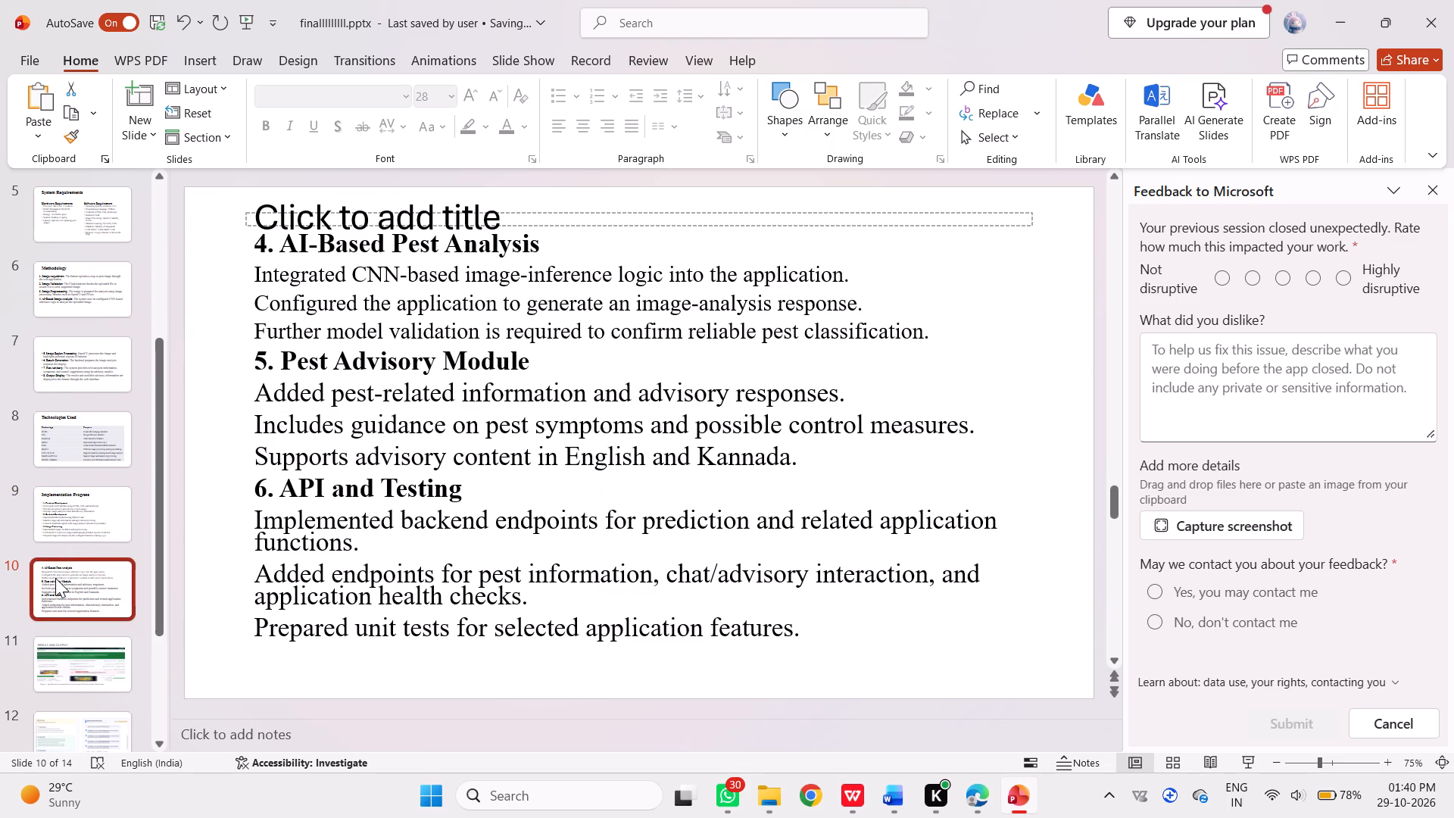
click(77, 519)
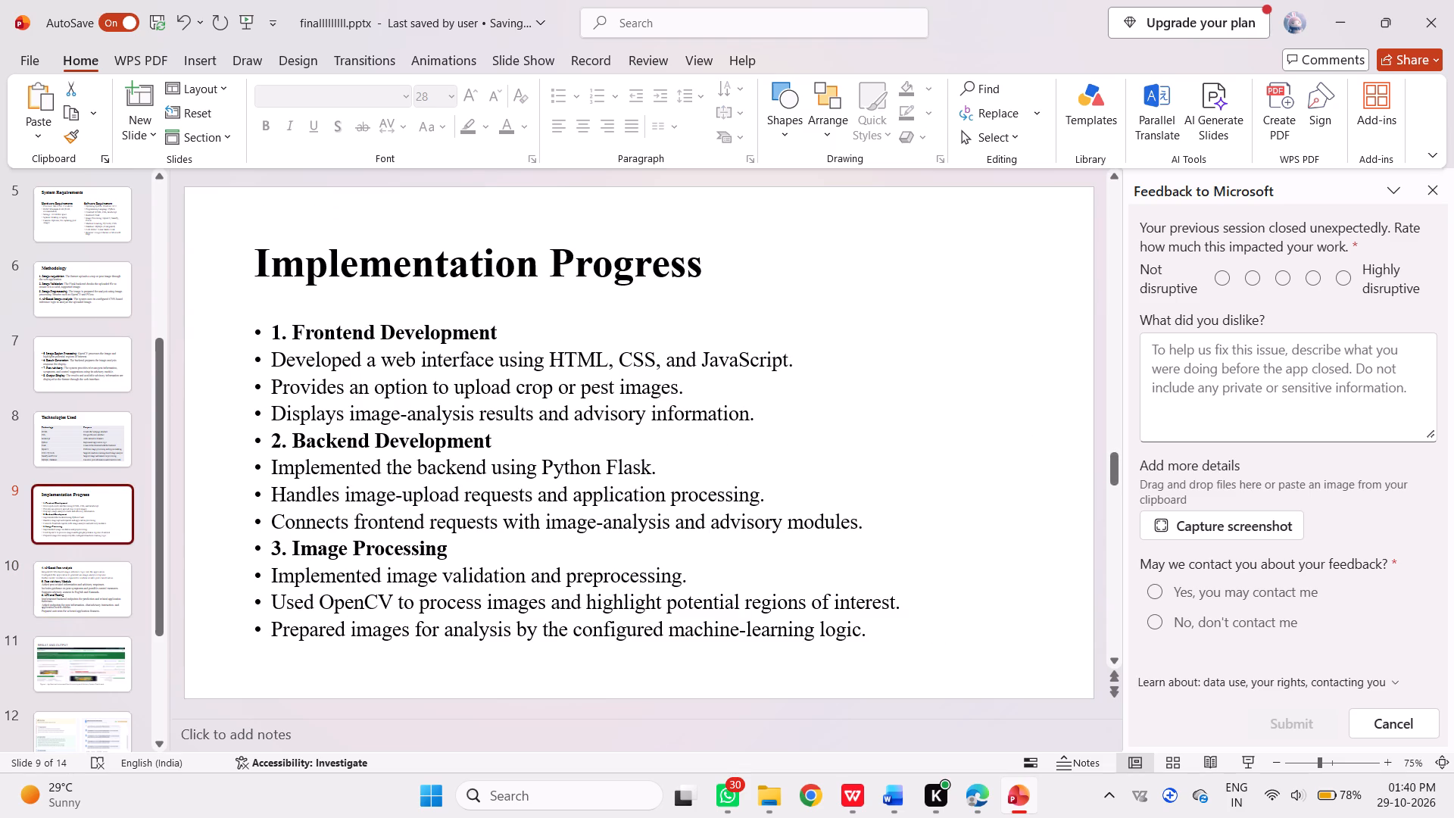
drag(457, 542, 245, 545)
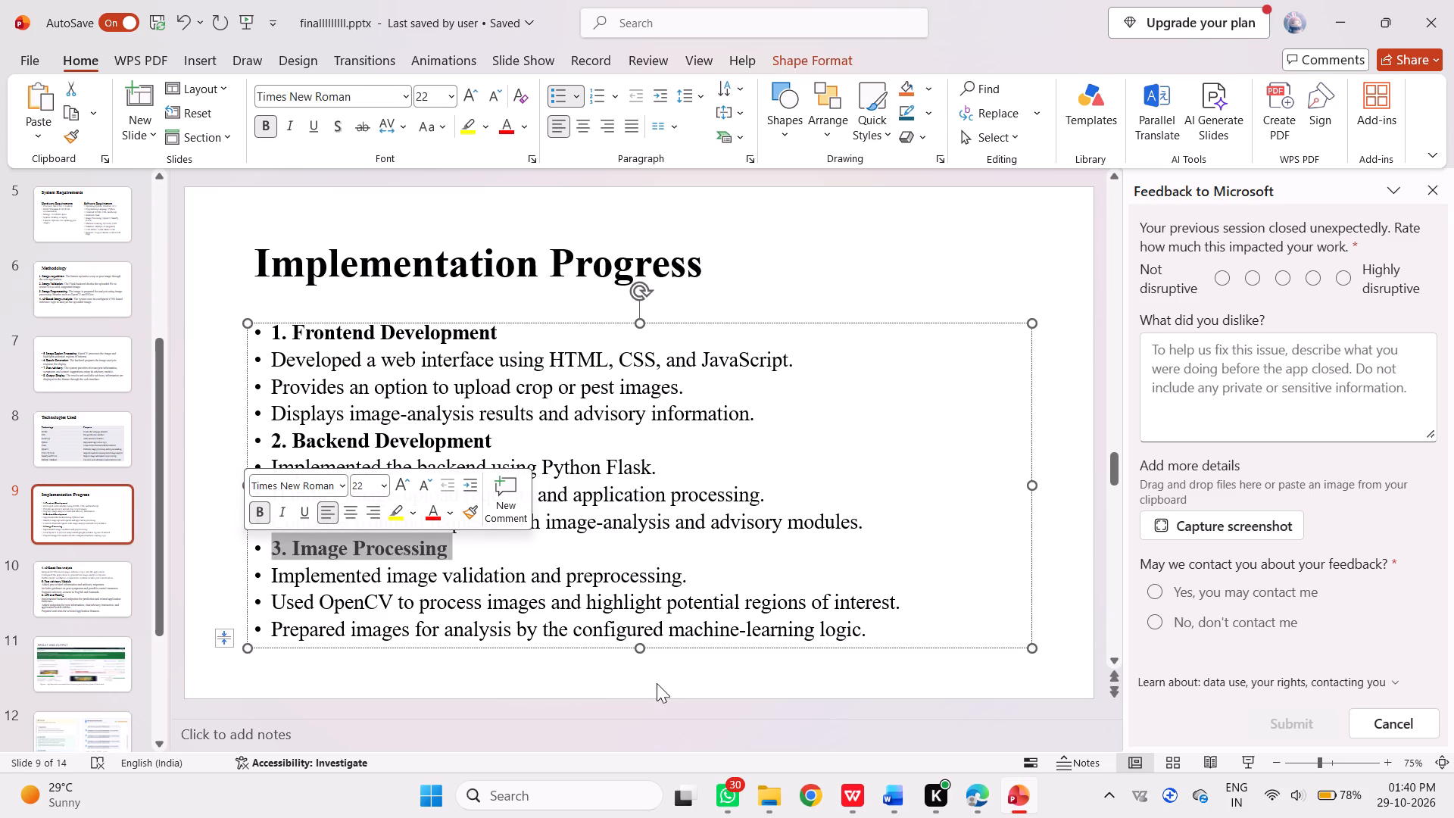
click(48, 567)
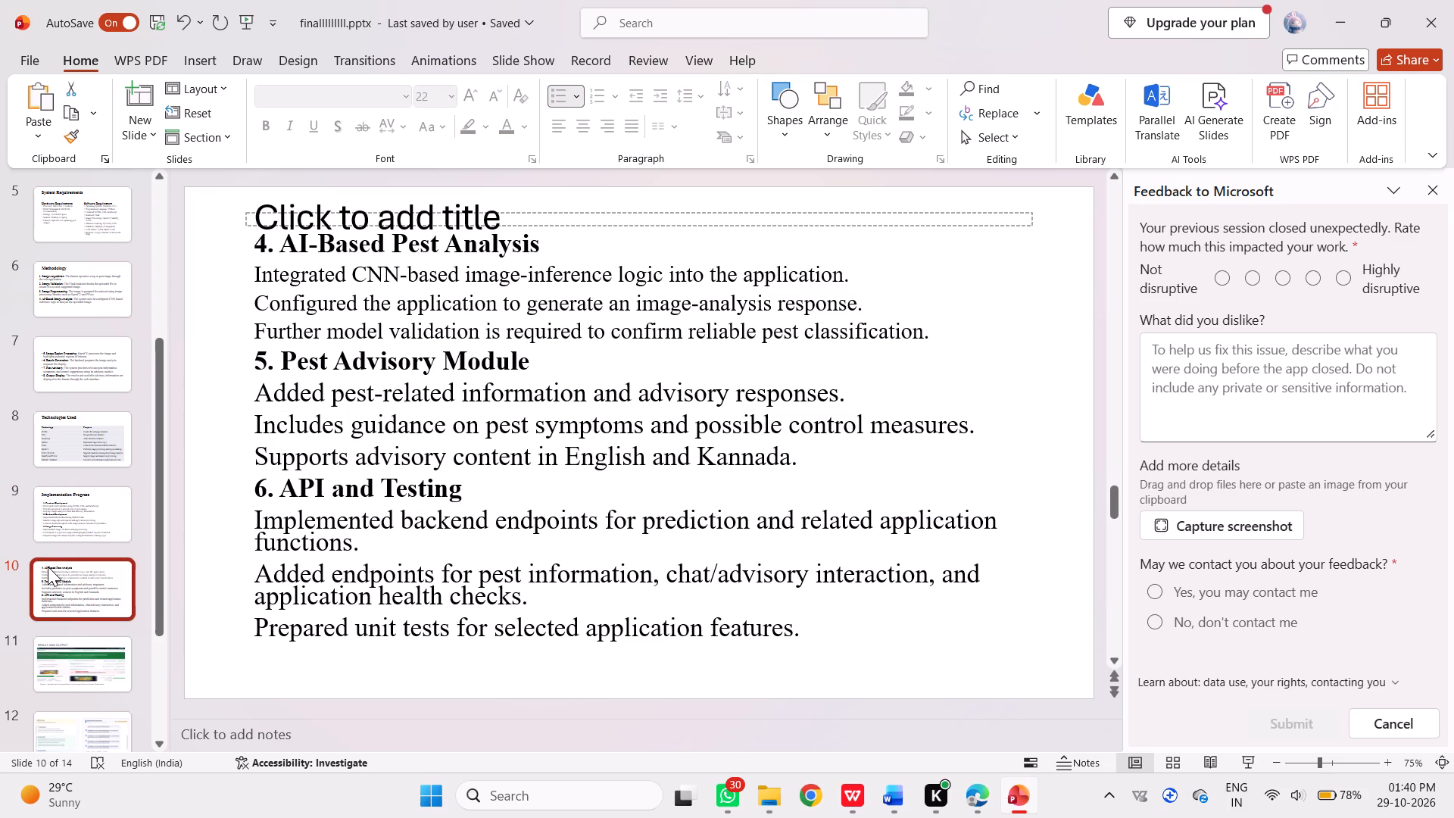
click(42, 516)
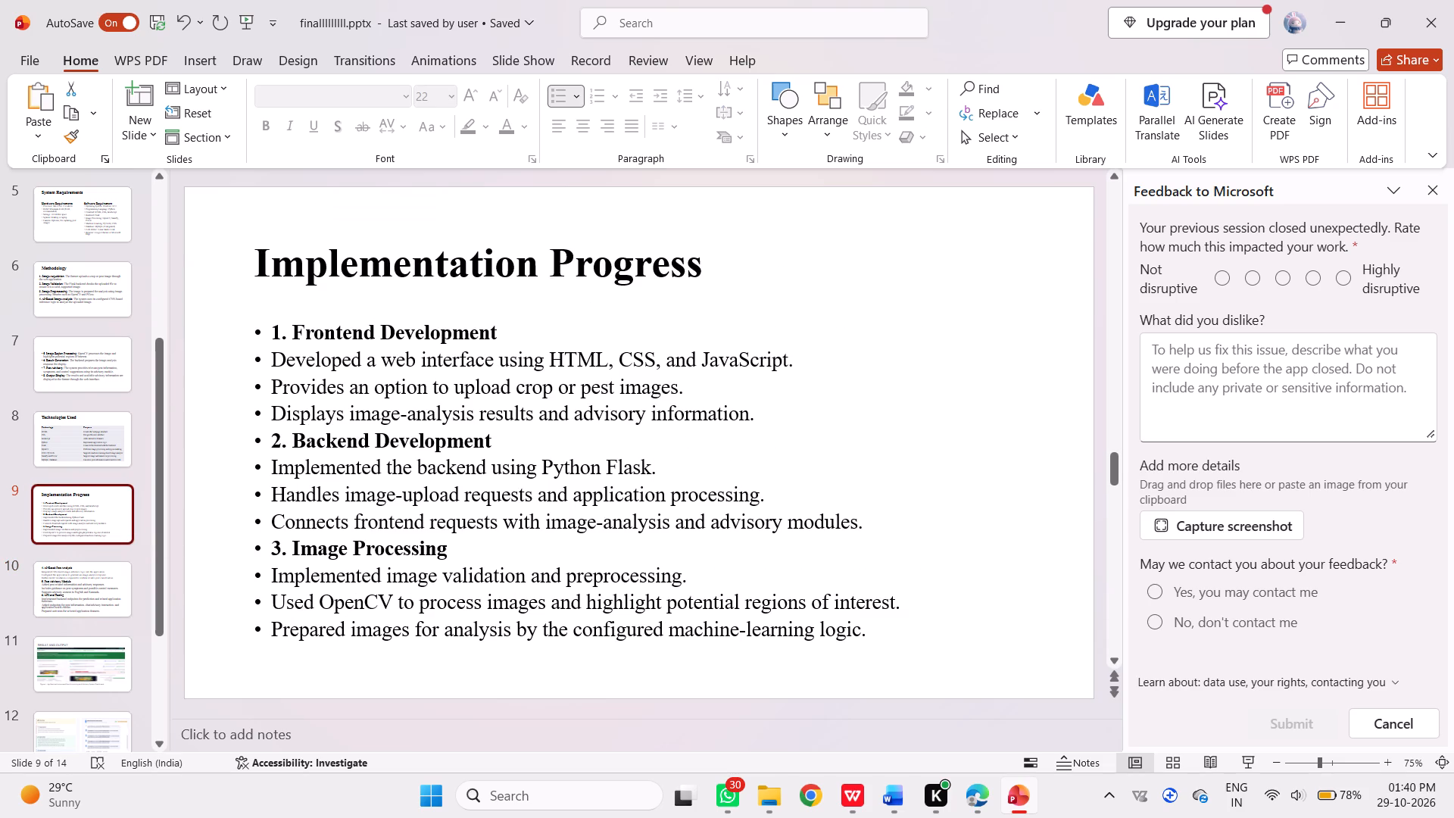
drag(453, 552, 204, 554)
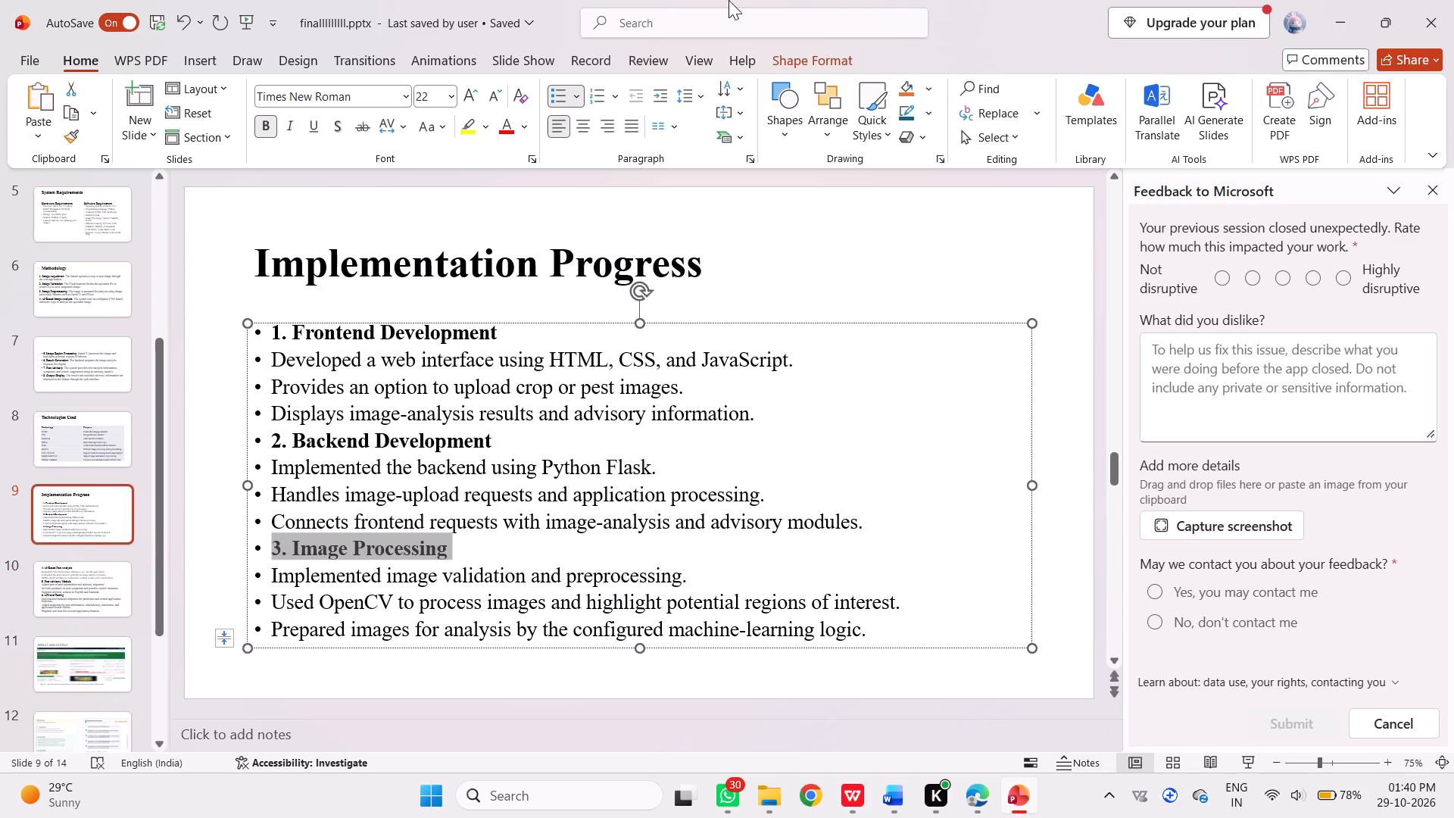
click(566, 89)
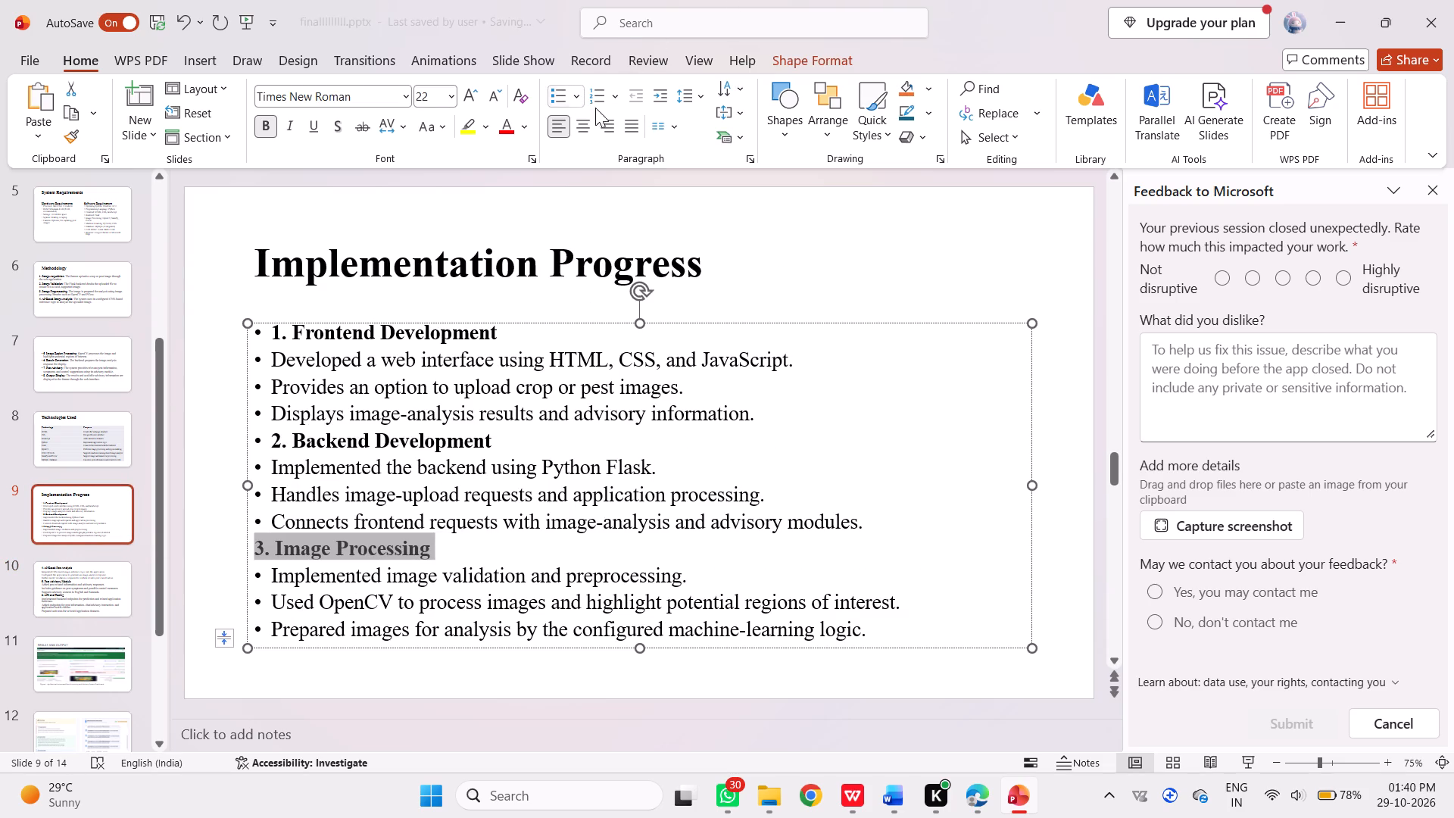
drag(502, 435, 245, 440)
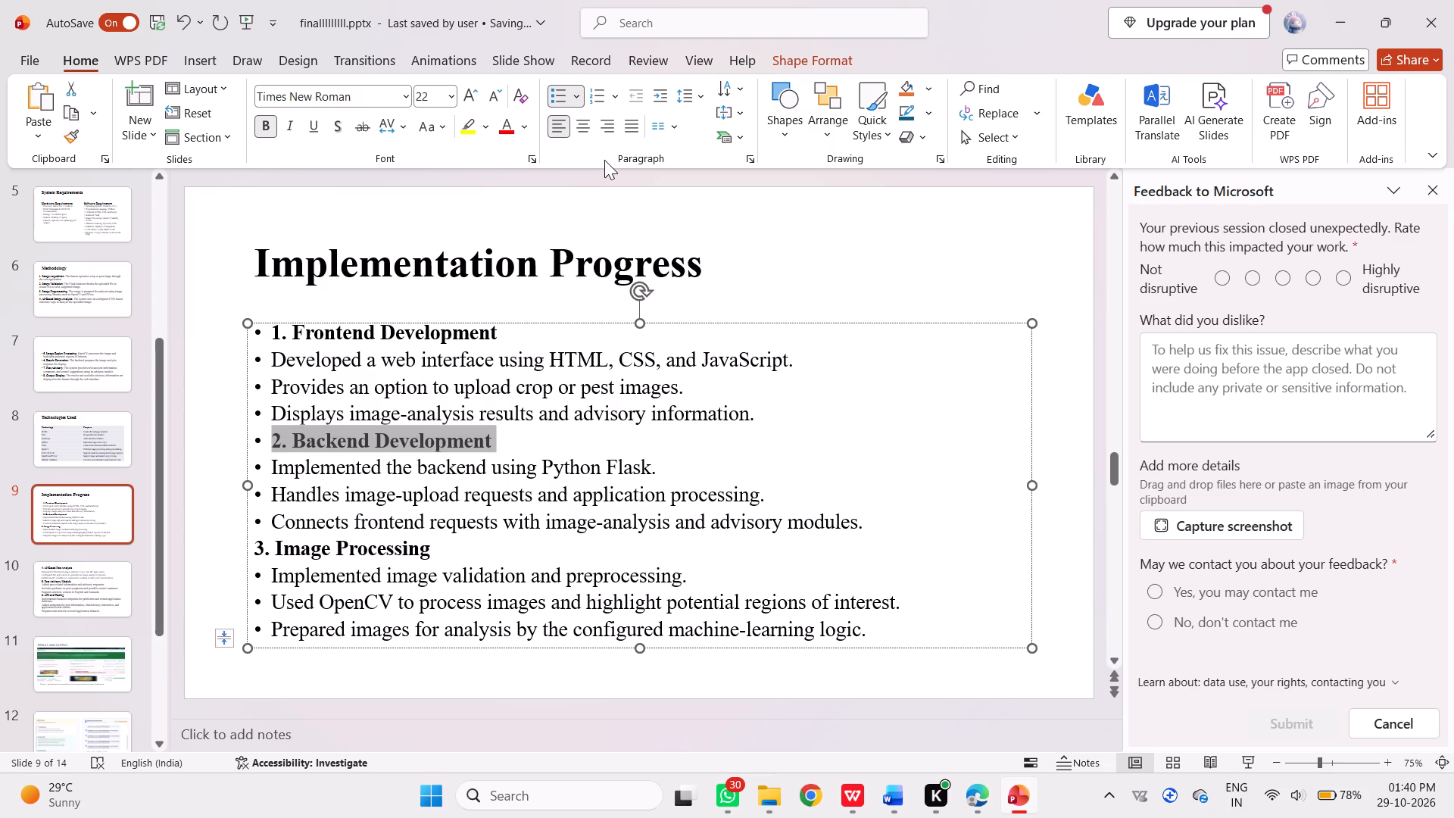
click(557, 94)
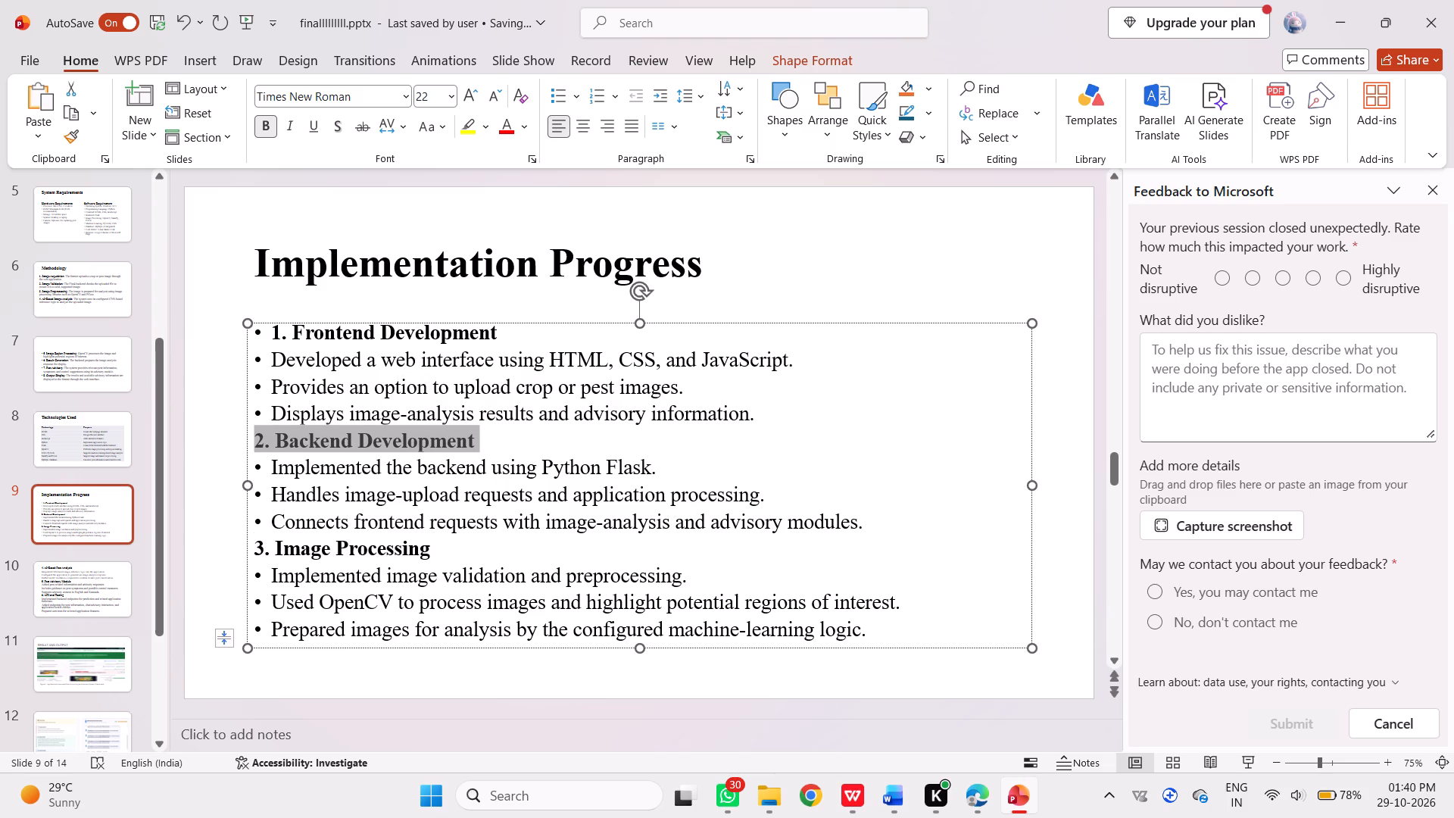
drag(503, 330, 251, 326)
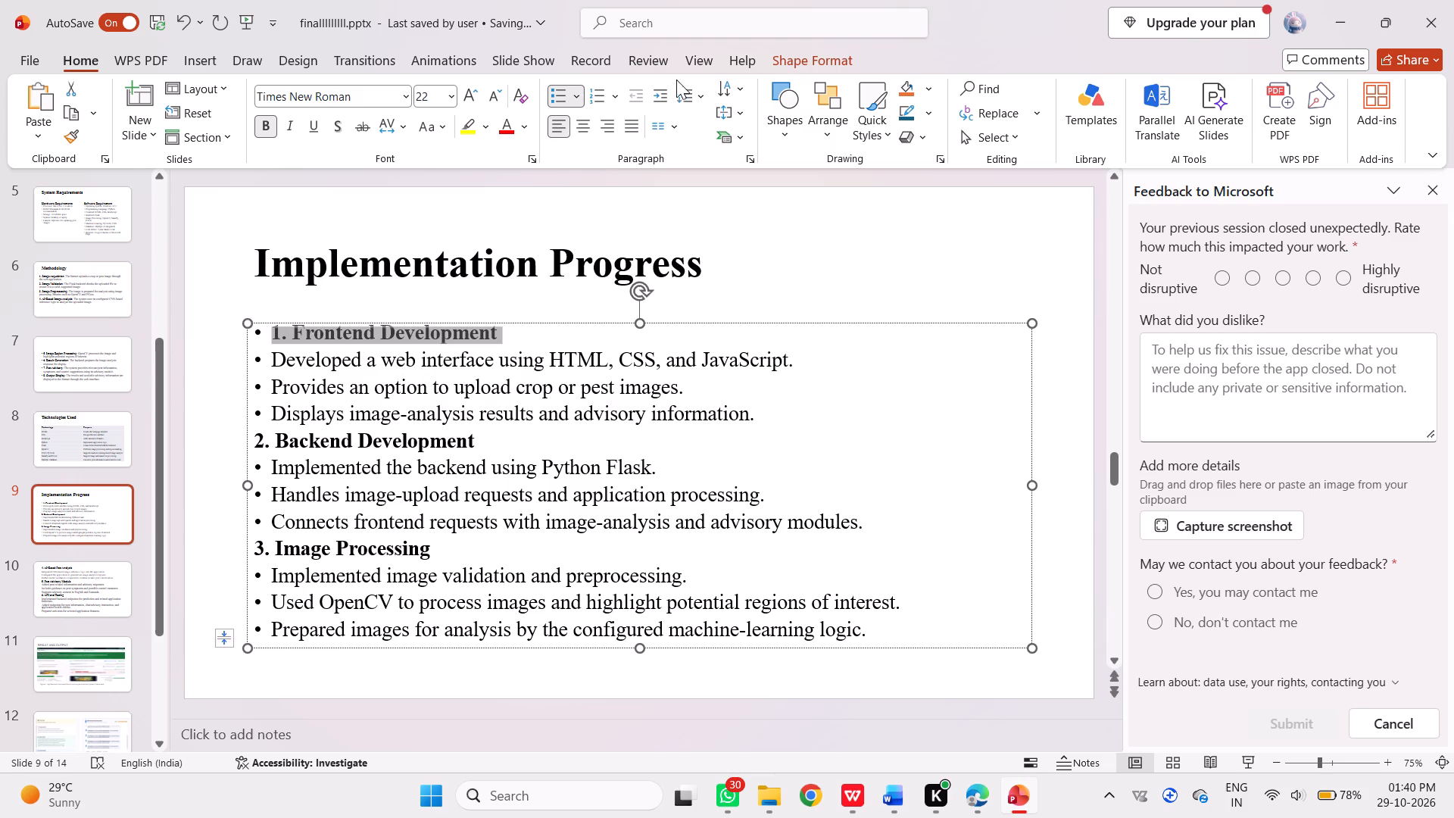
click(557, 96)
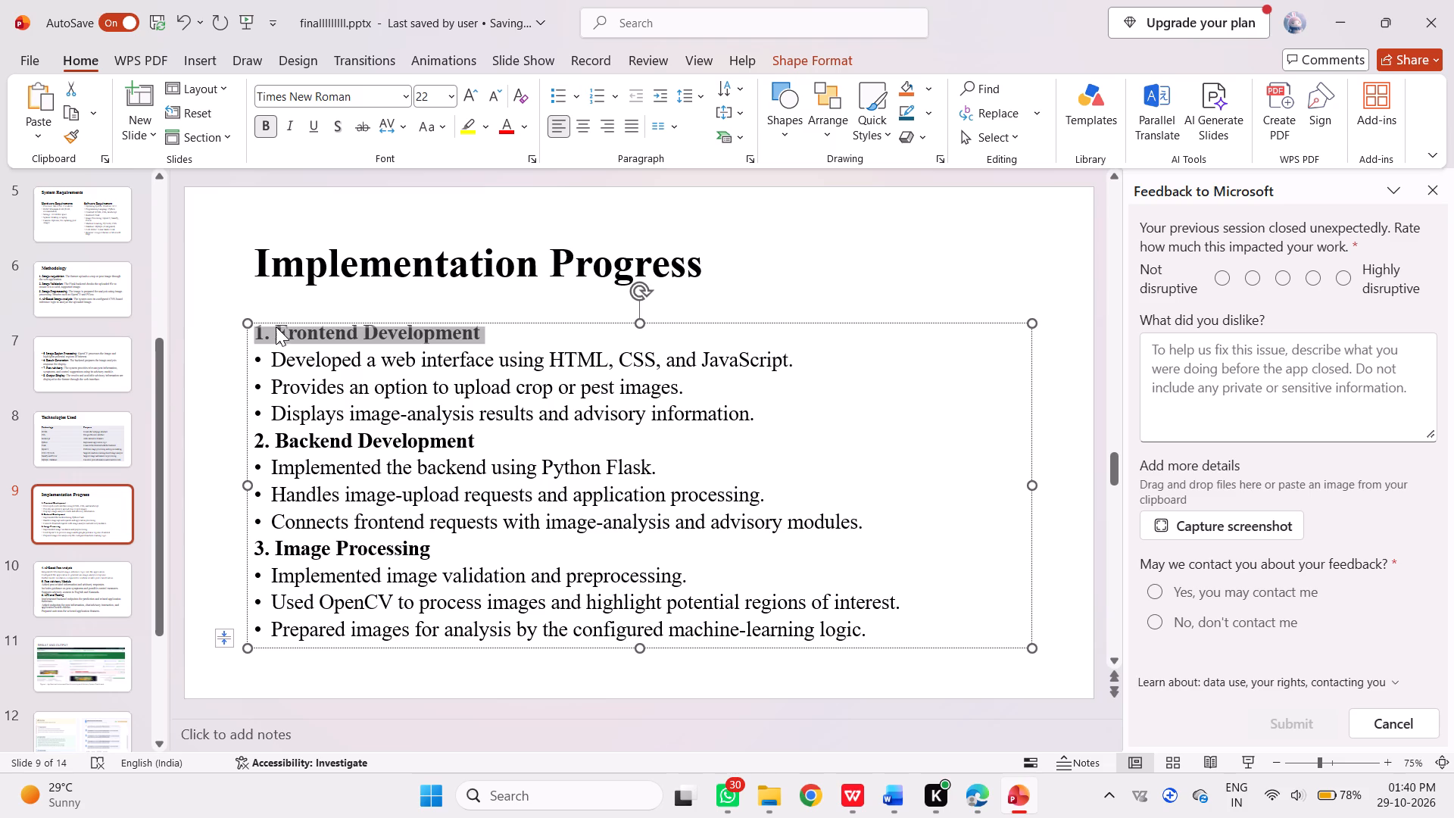
Set all the body text on slide 10, headings included, to size 22.
click(83, 601)
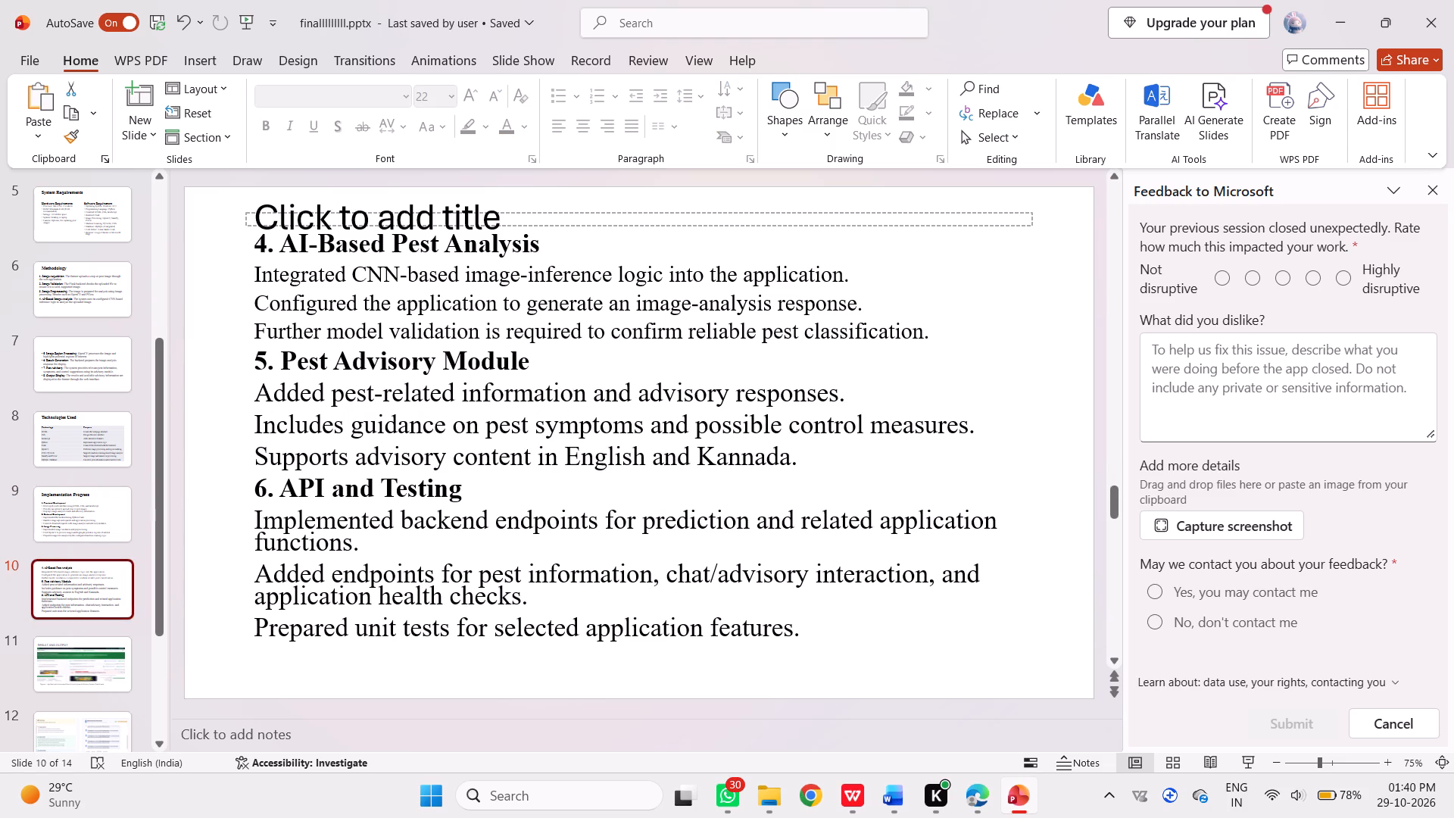
drag(802, 626, 336, 329)
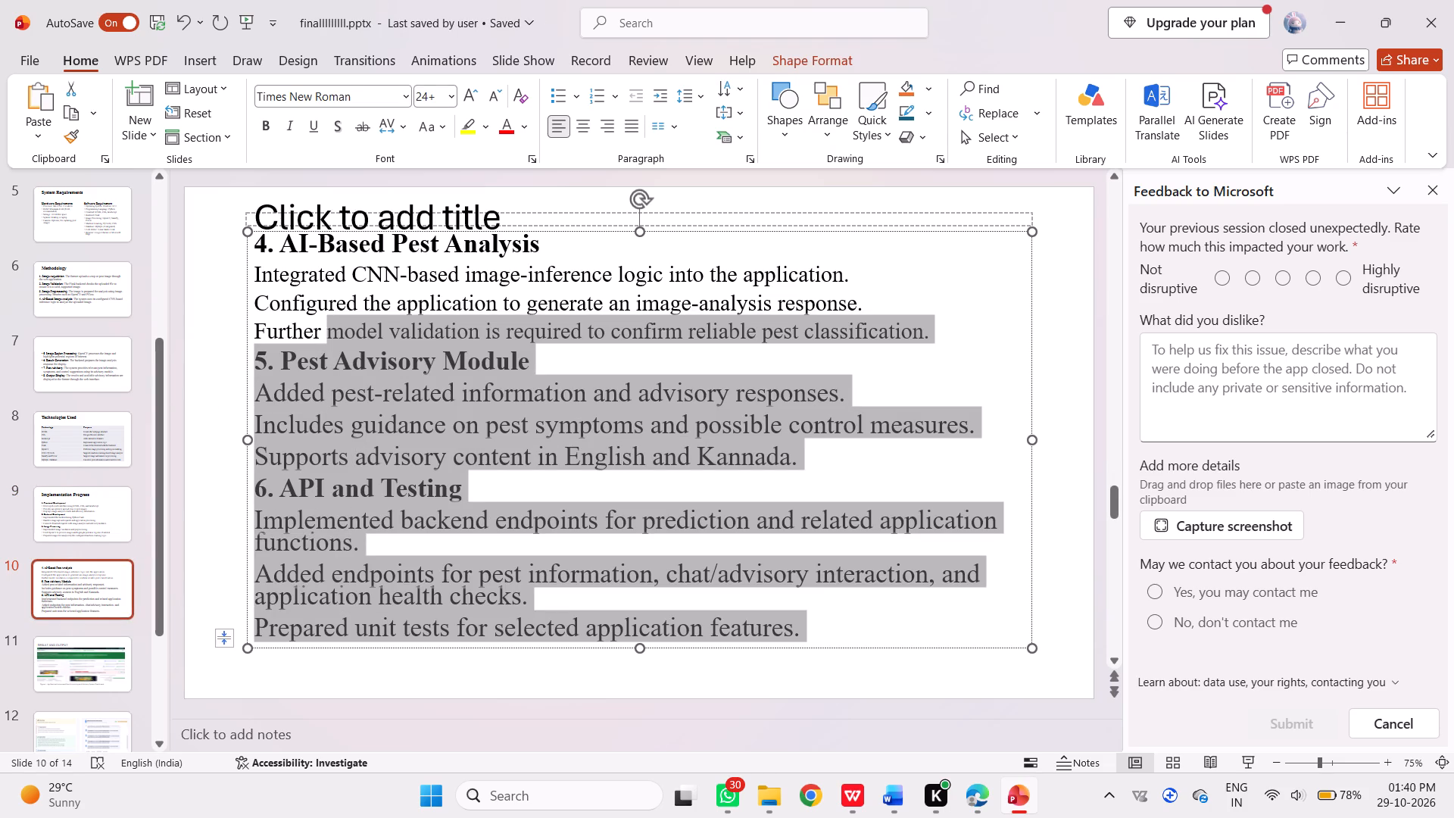
drag(336, 329, 254, 230)
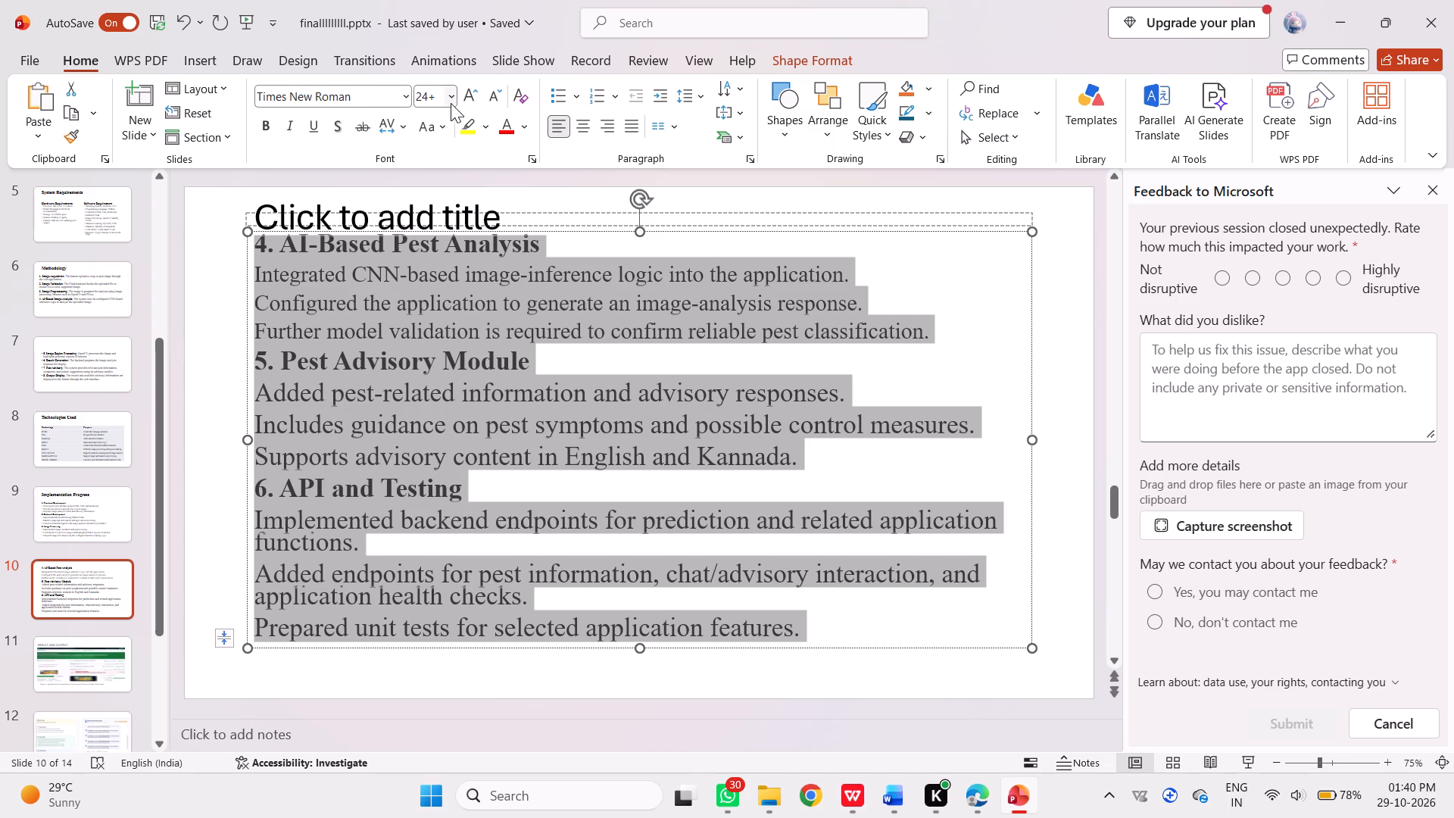
click(430, 86)
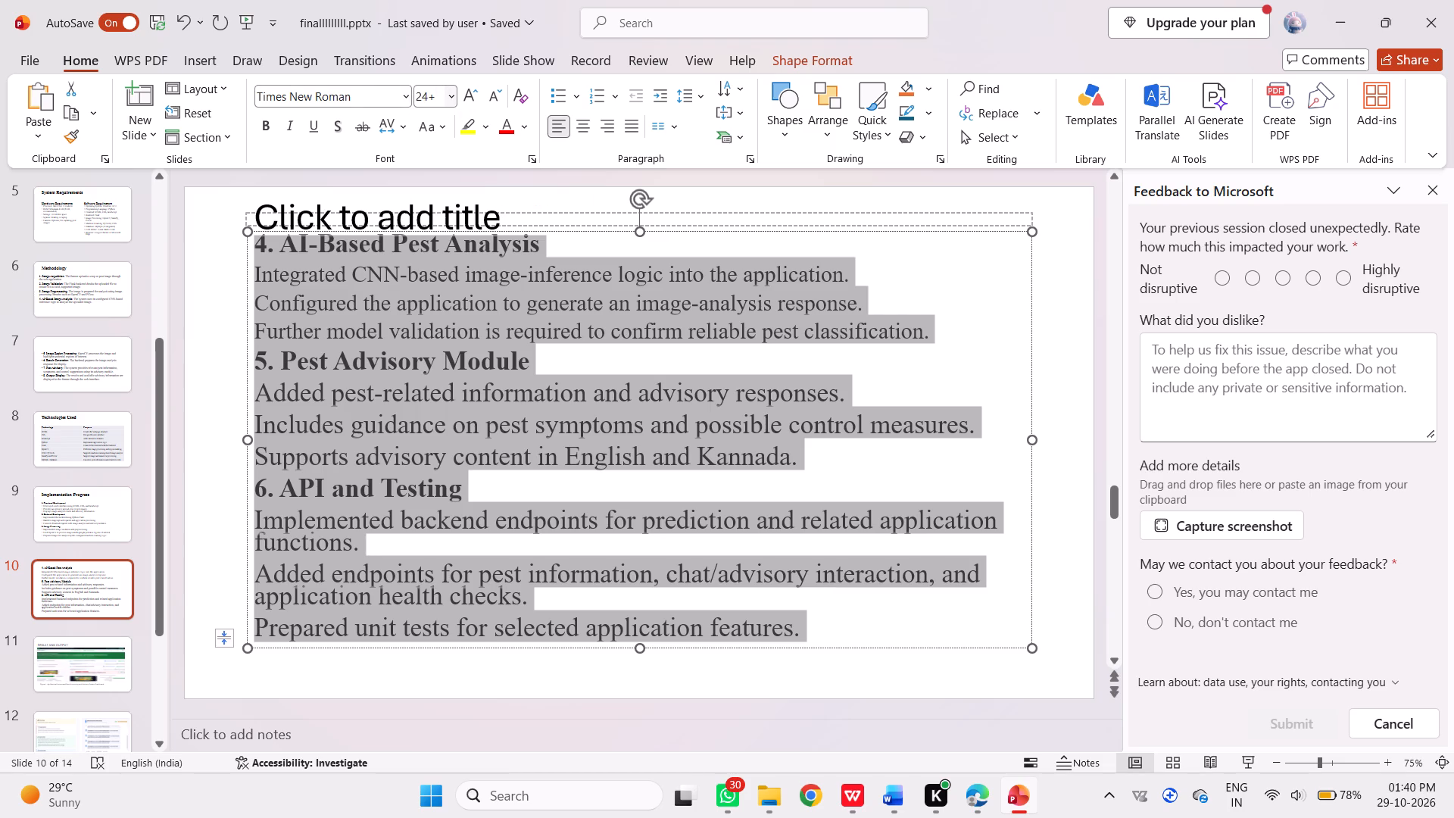
click(435, 95)
key(BackSpace)
text(22)
key(Return)
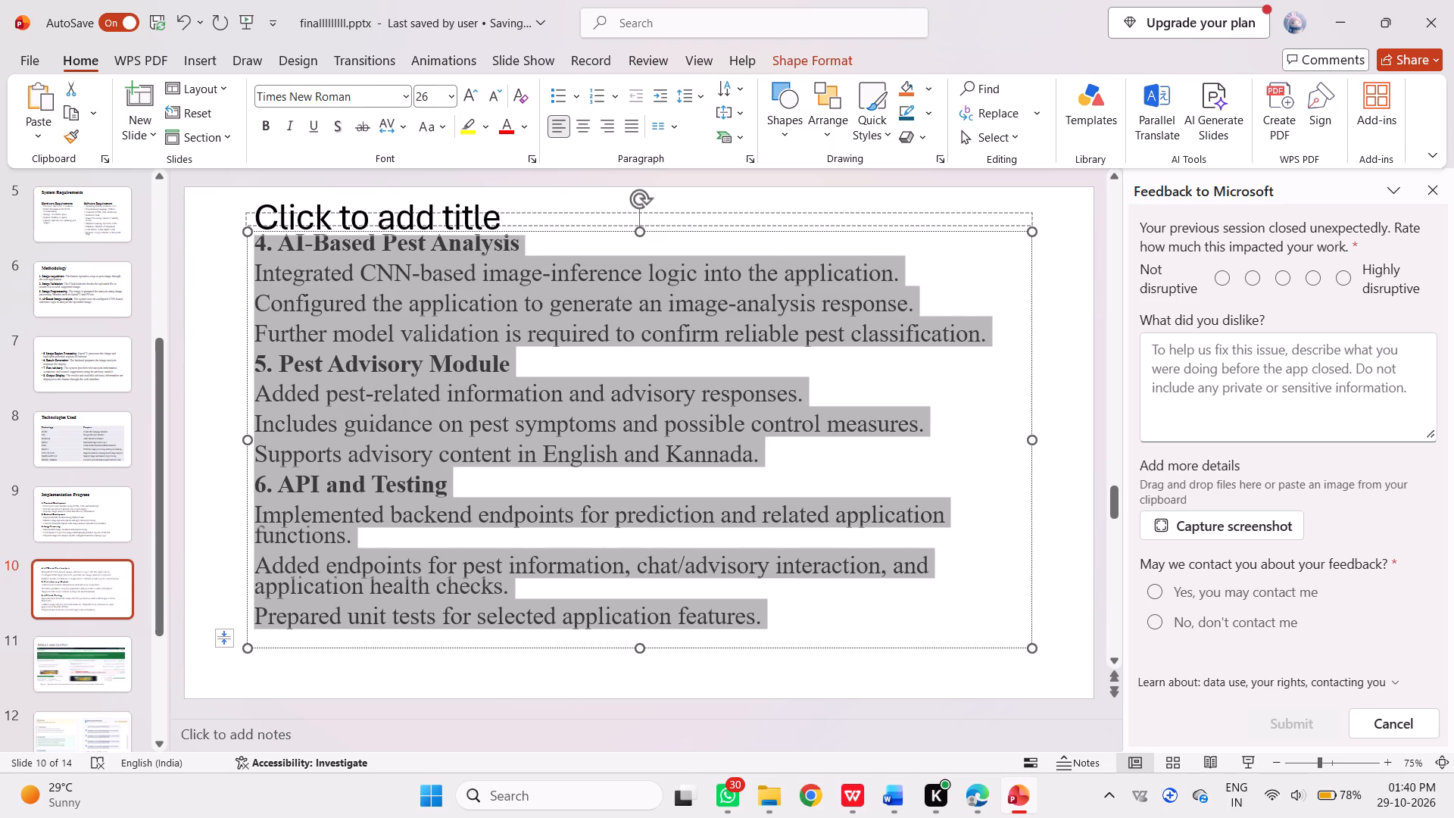
Lower the top edge of slide 10's body text box so it sits clear of the title placeholder.
click(775, 605)
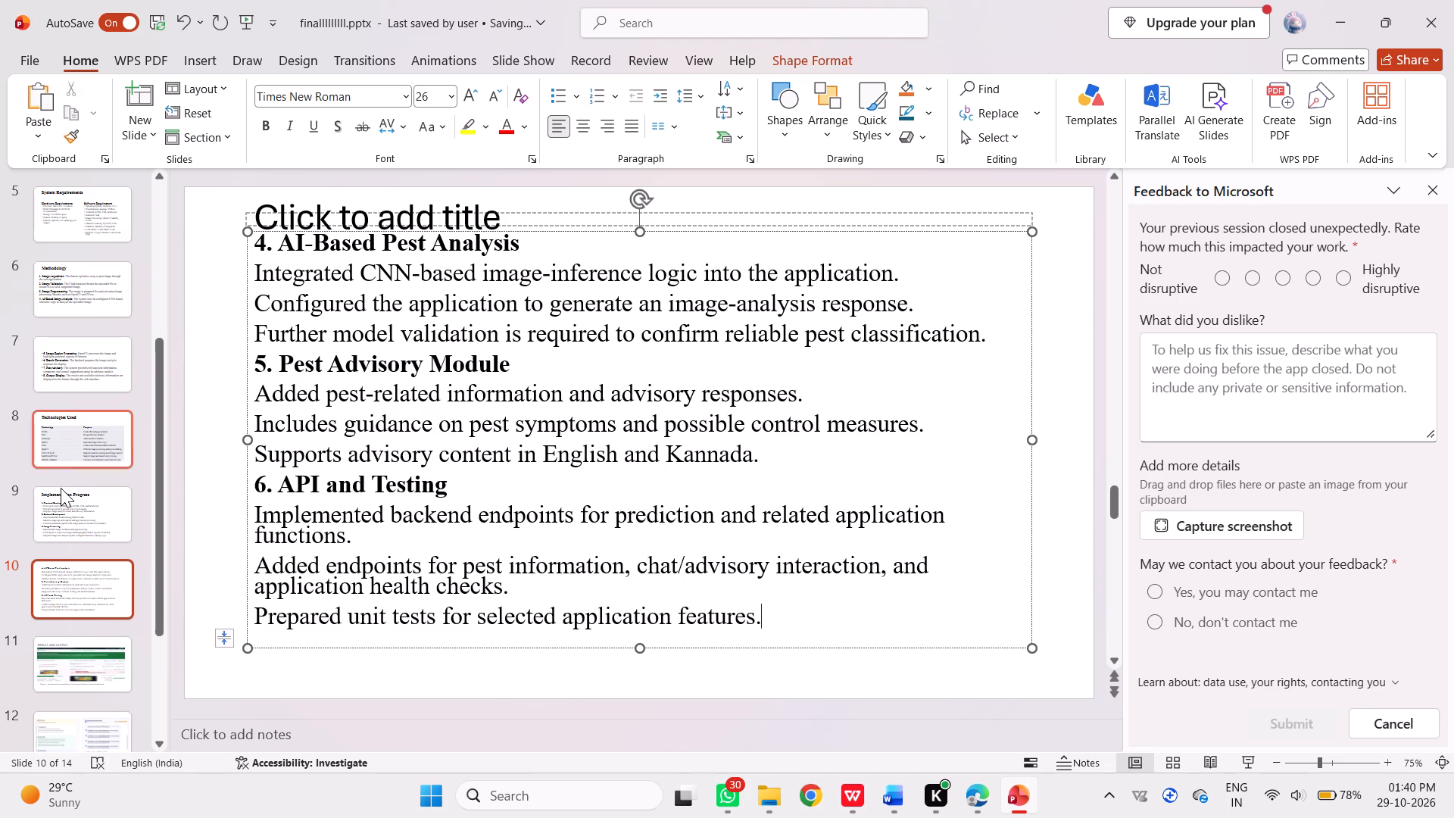
click(67, 517)
click(258, 451)
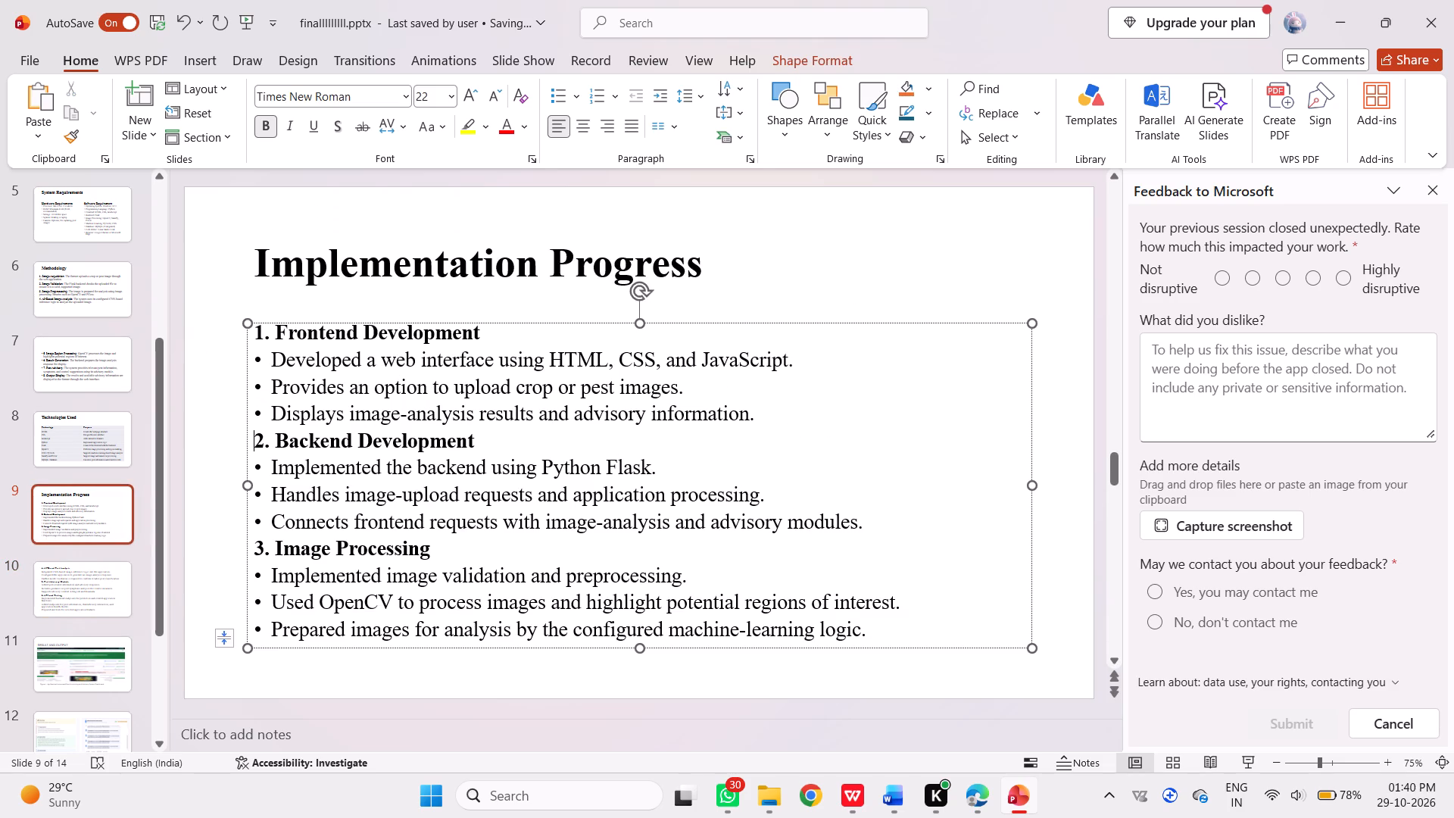
click(93, 588)
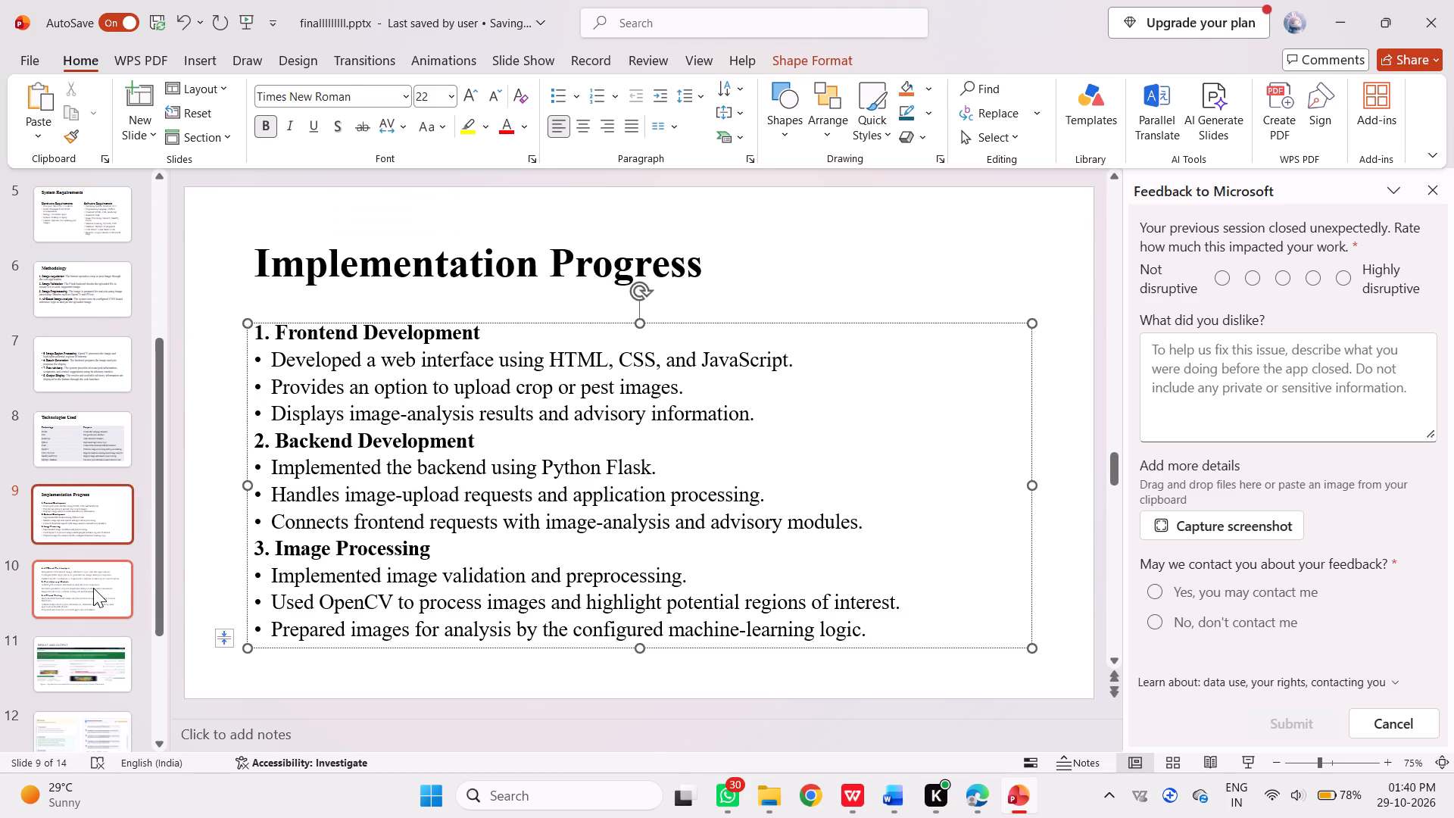
click(278, 461)
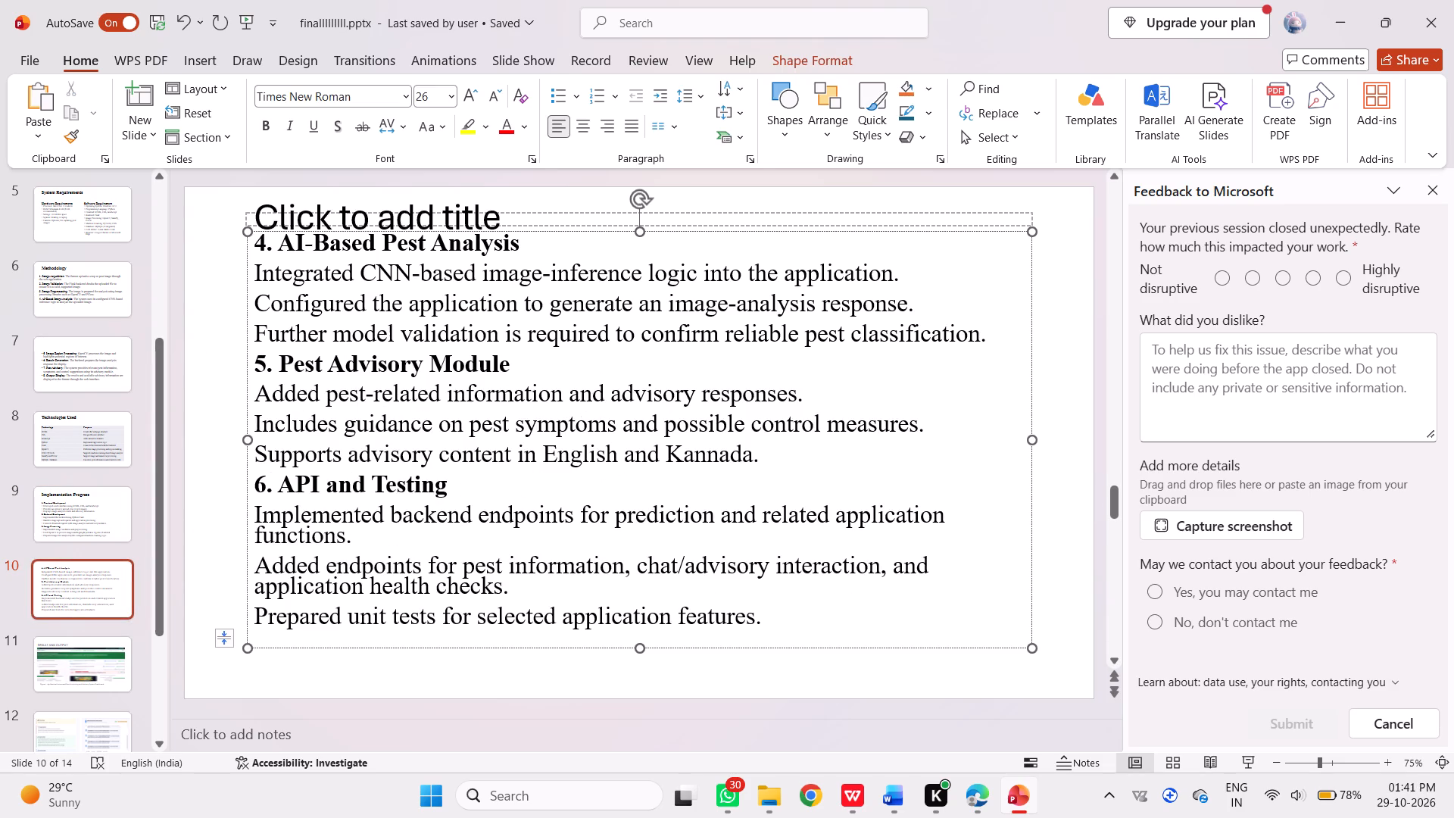
drag(639, 233, 643, 264)
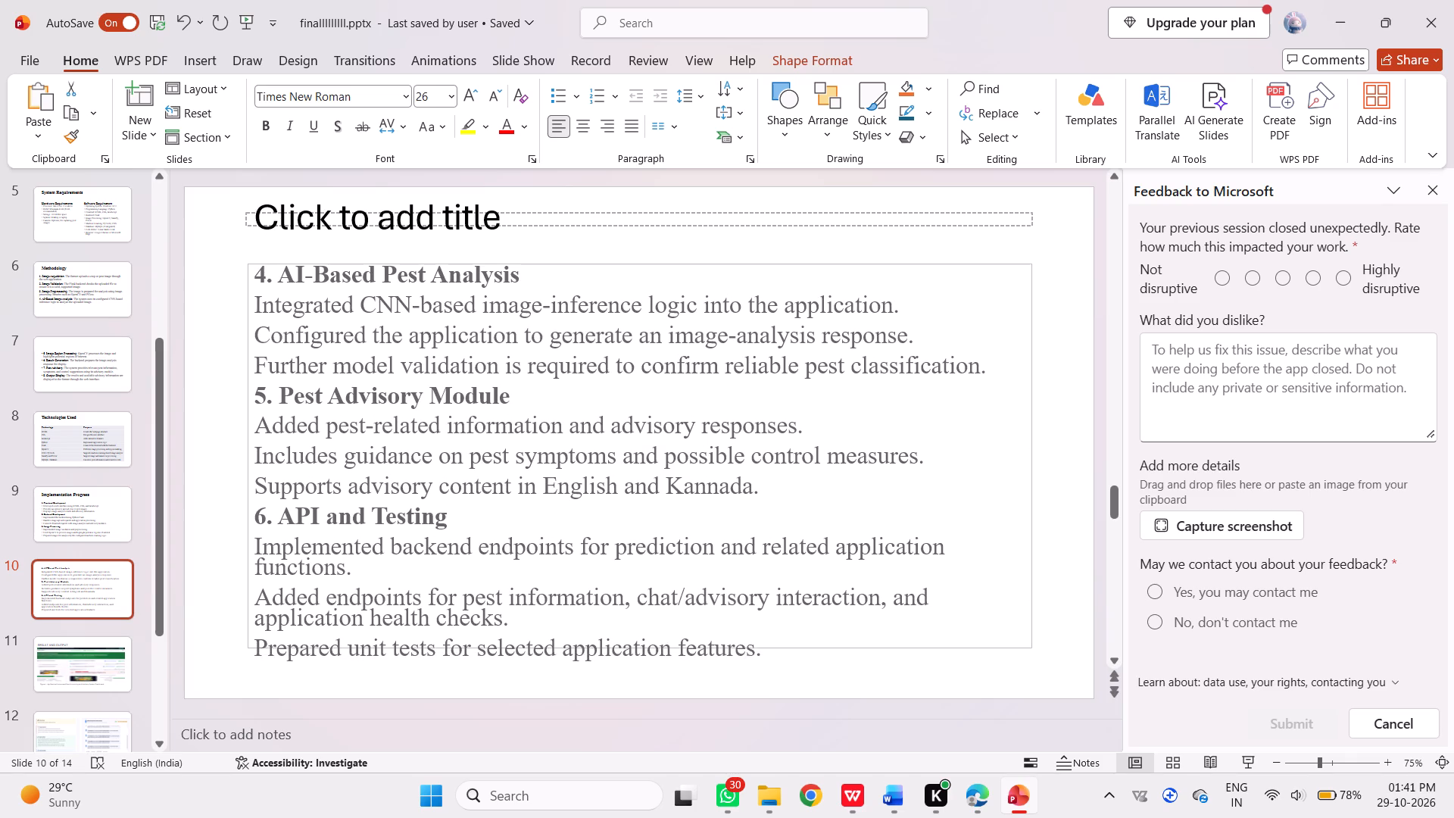
drag(643, 264, 644, 267)
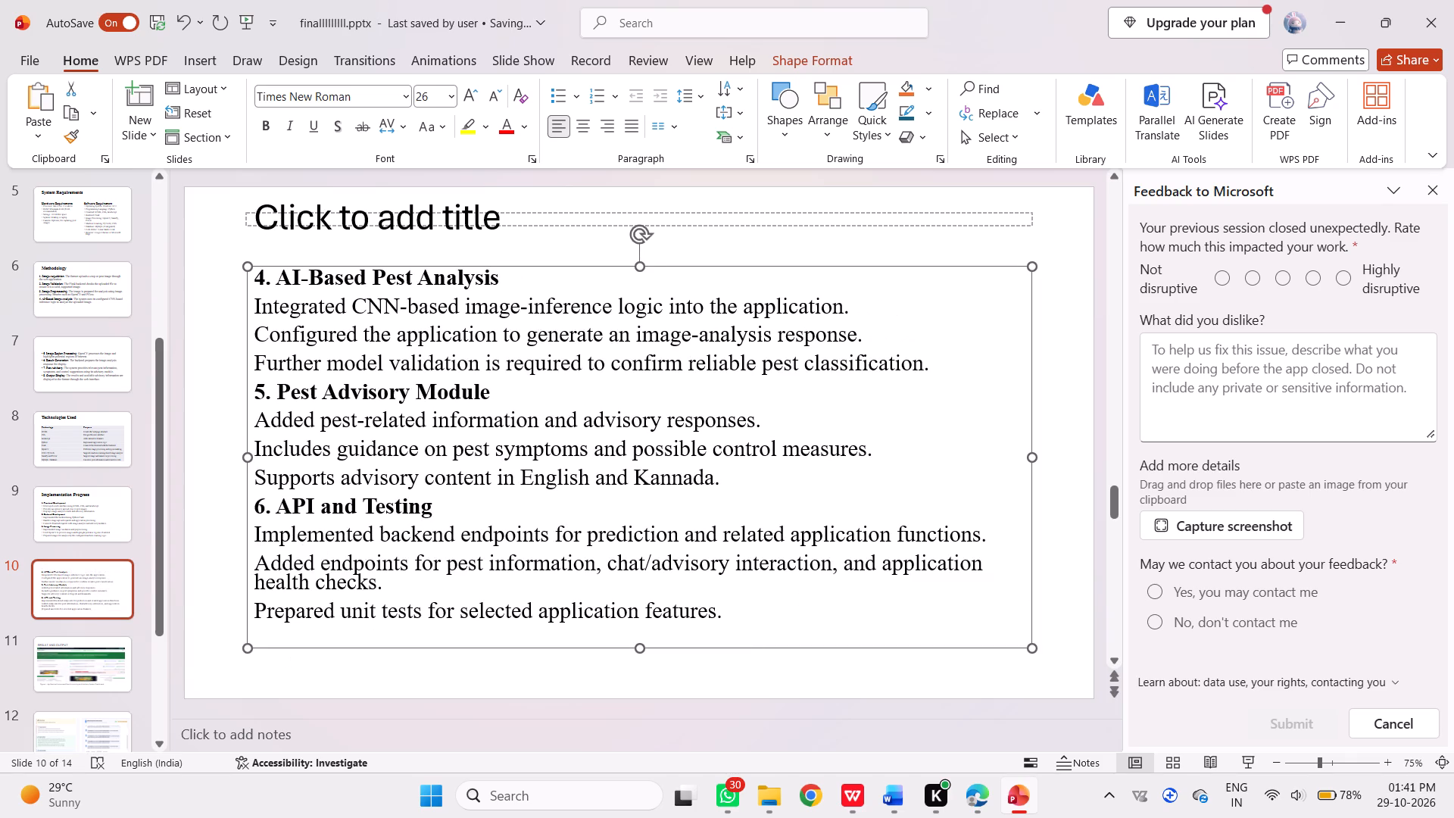
Compare heading sizes with the Implementation Progress slide and set slide 10's "AI-Based Pest Analysis" heading text to size 22.
drag(507, 270, 390, 283)
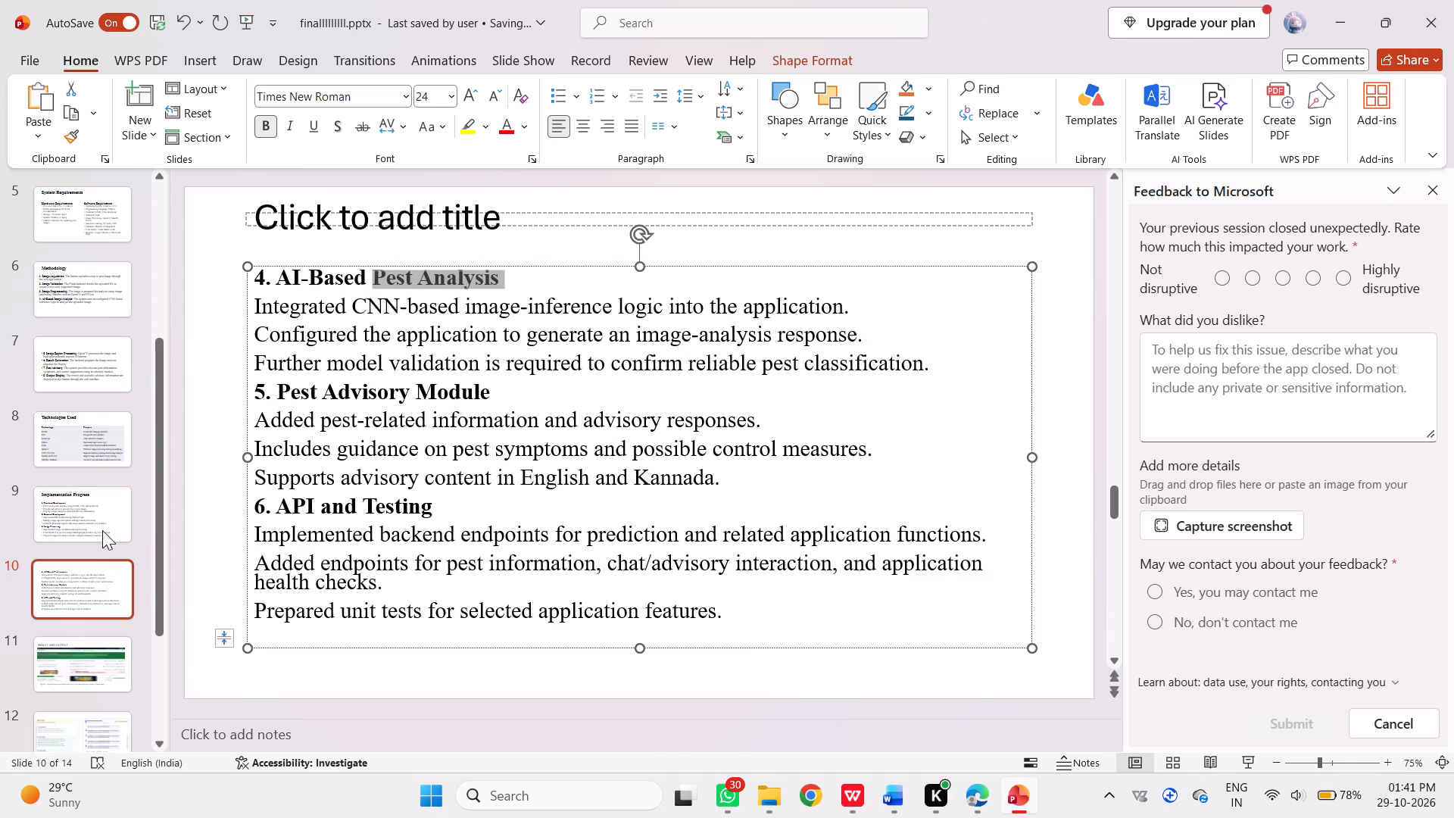
click(83, 515)
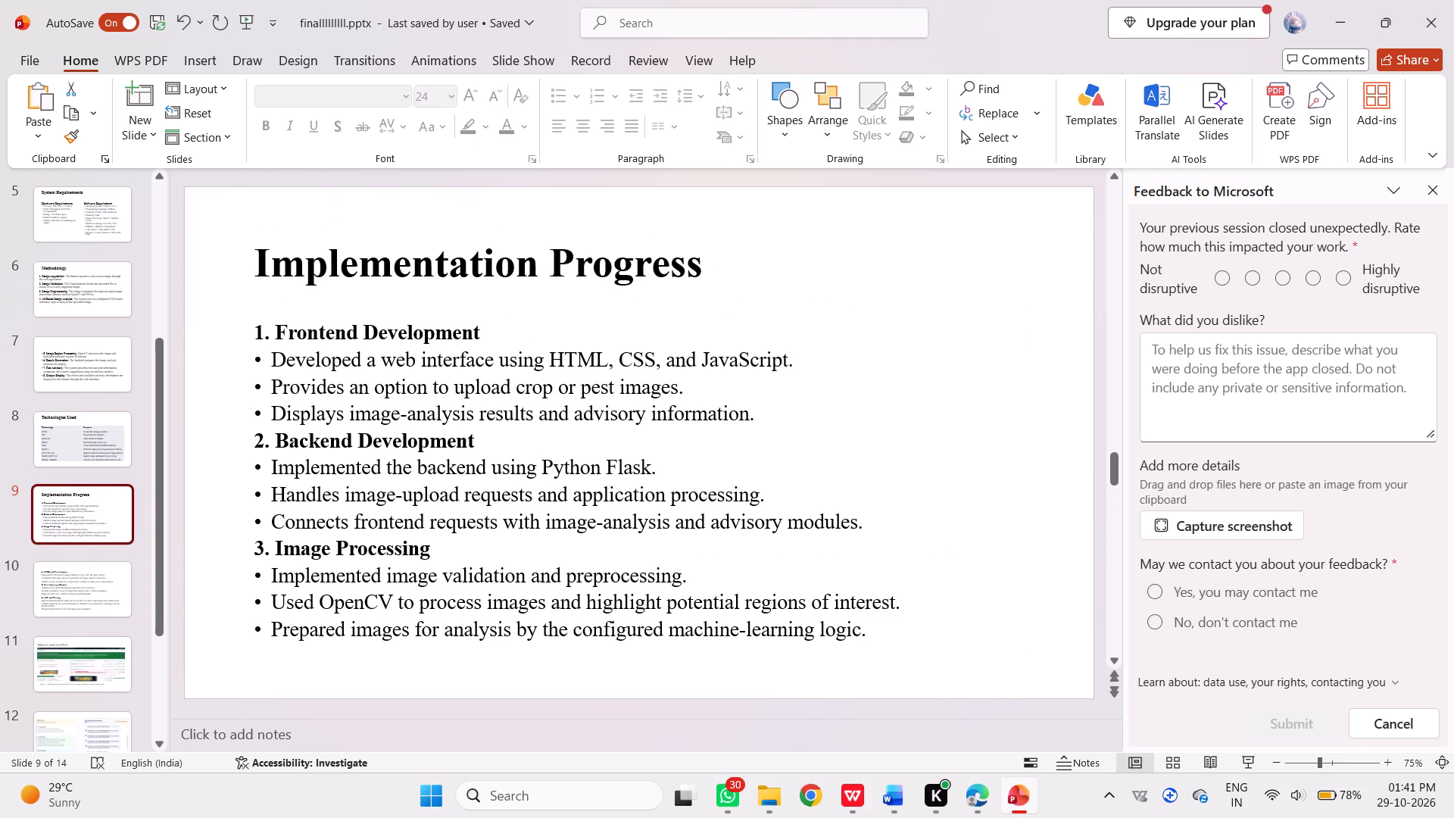
drag(474, 330, 410, 336)
click(83, 601)
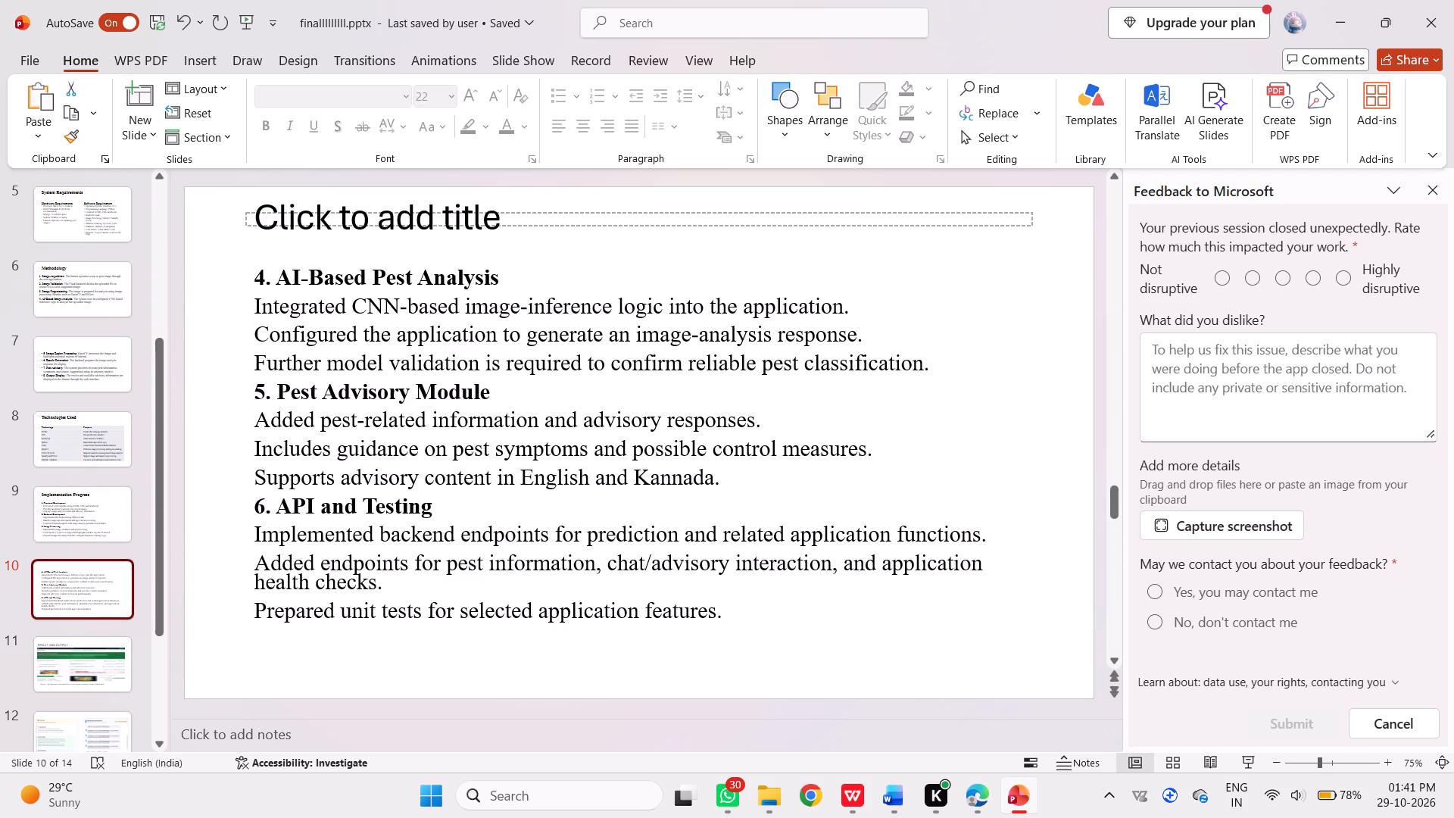
drag(498, 282, 282, 273)
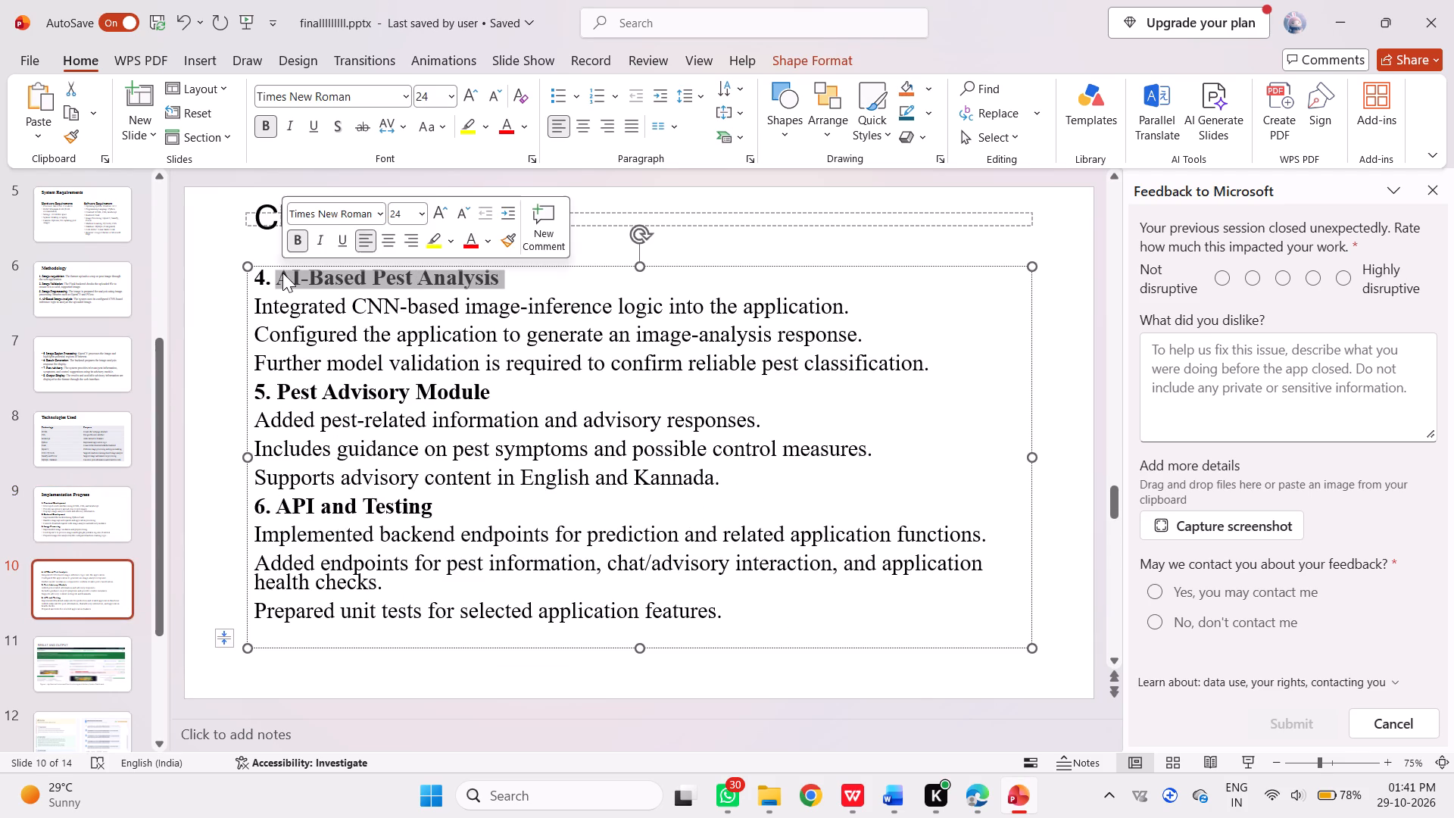
click(431, 95)
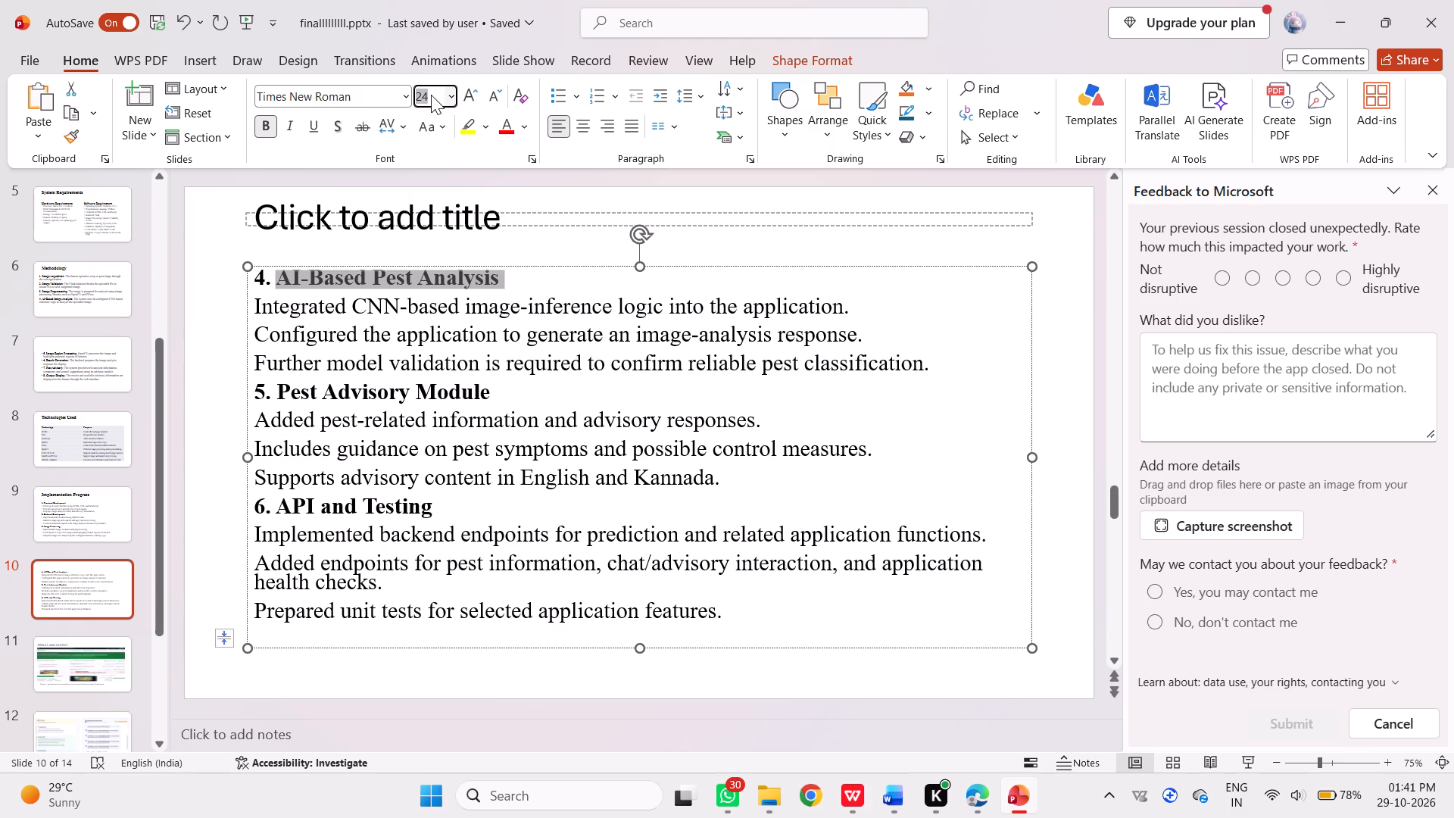
key(BackSpace)
key(2)
key(2)
key(Return)
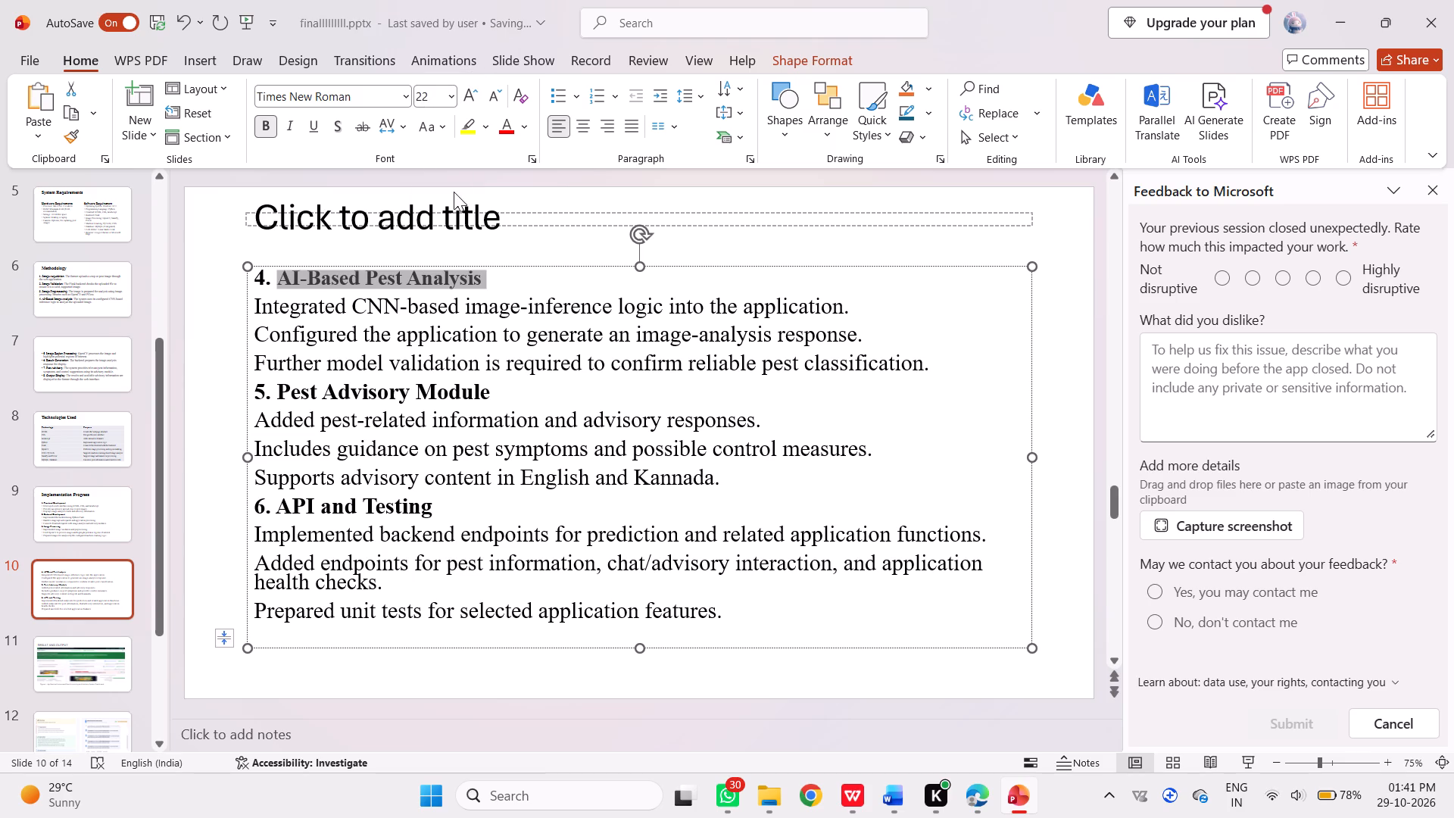
Set the "5. Pest Advisory Module" heading on slide 10 to size 22.
drag(492, 389, 288, 382)
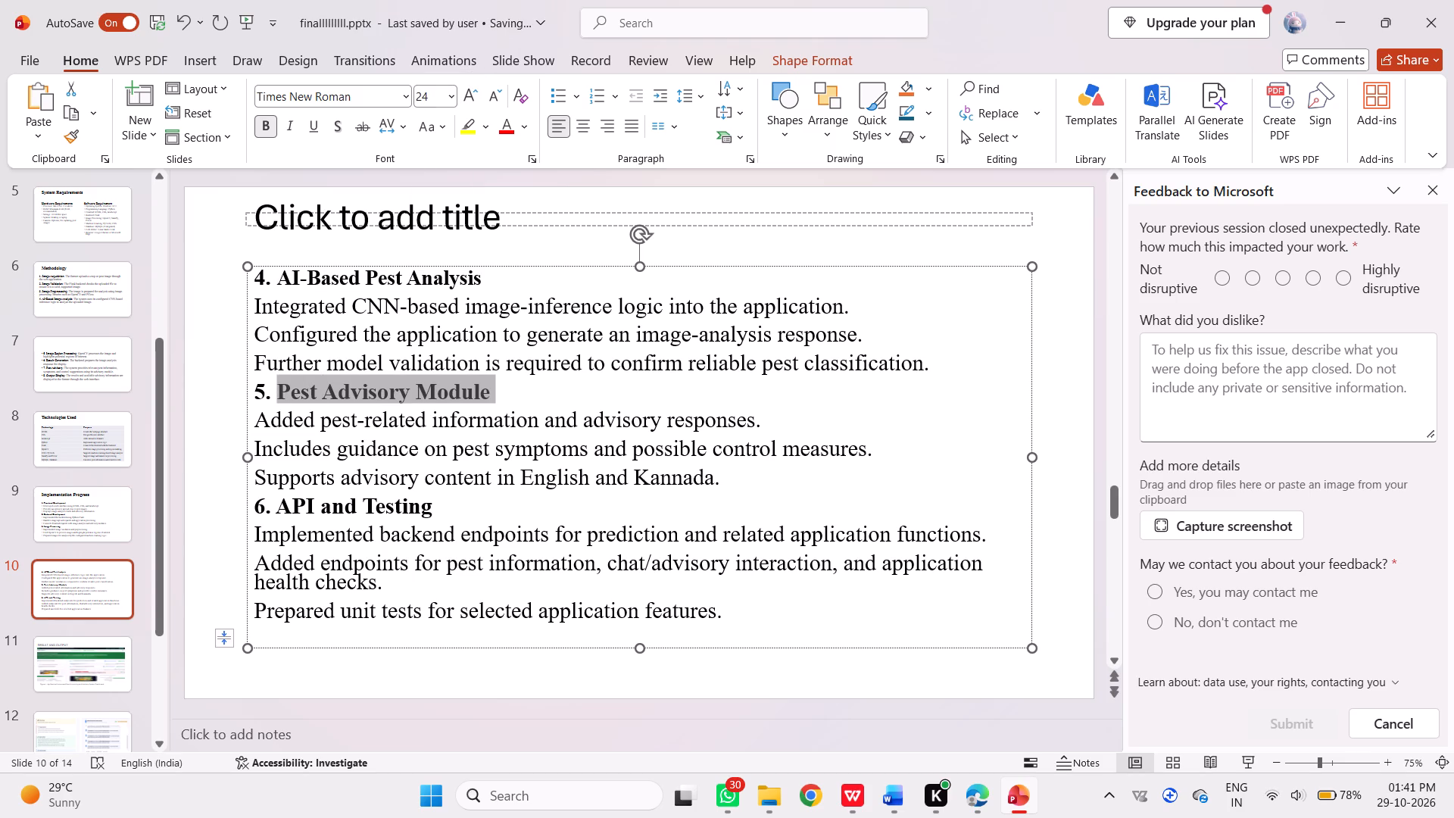
drag(288, 382, 251, 386)
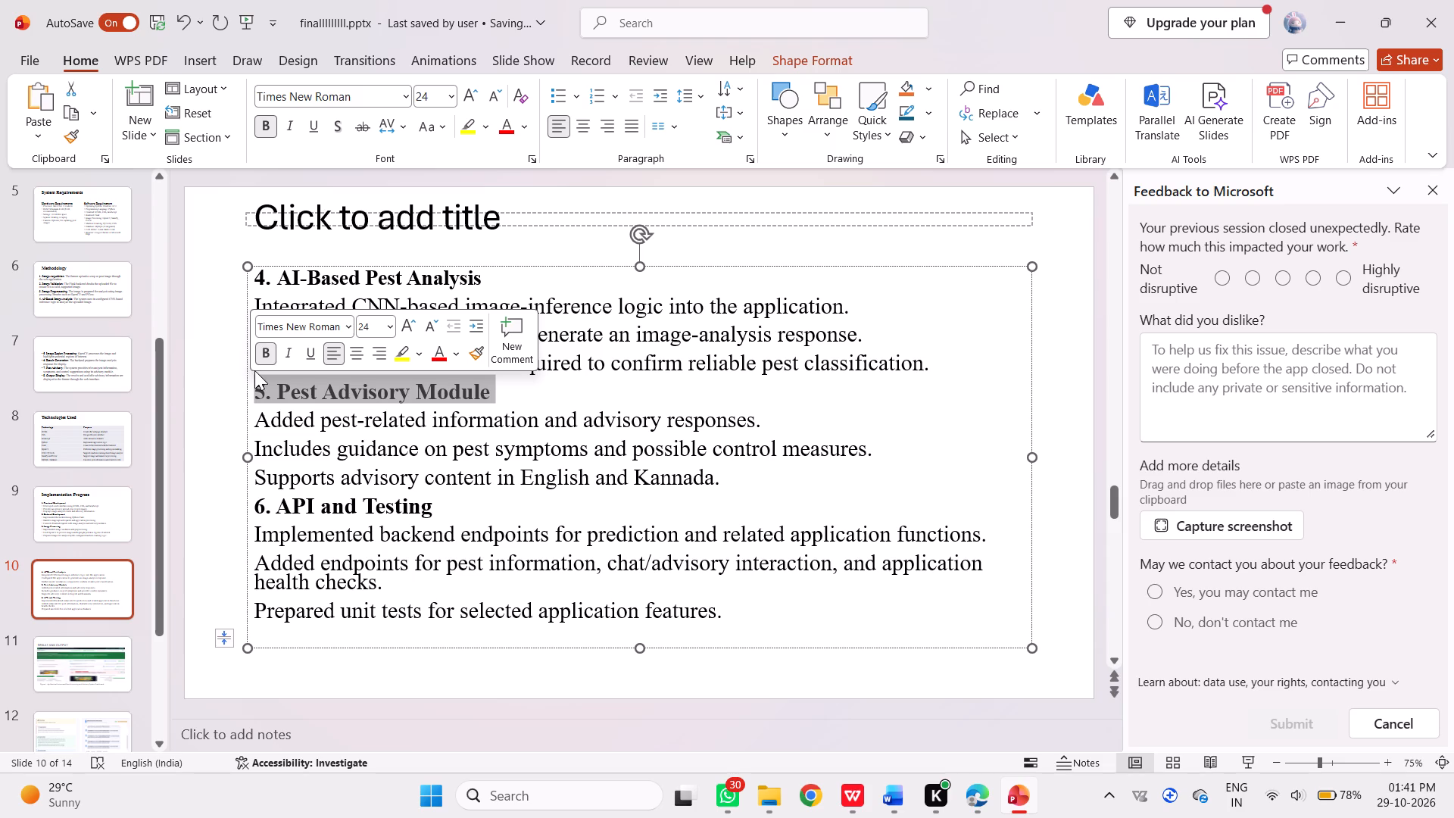
click(370, 320)
key(BackSpace)
text(22)
key(Return)
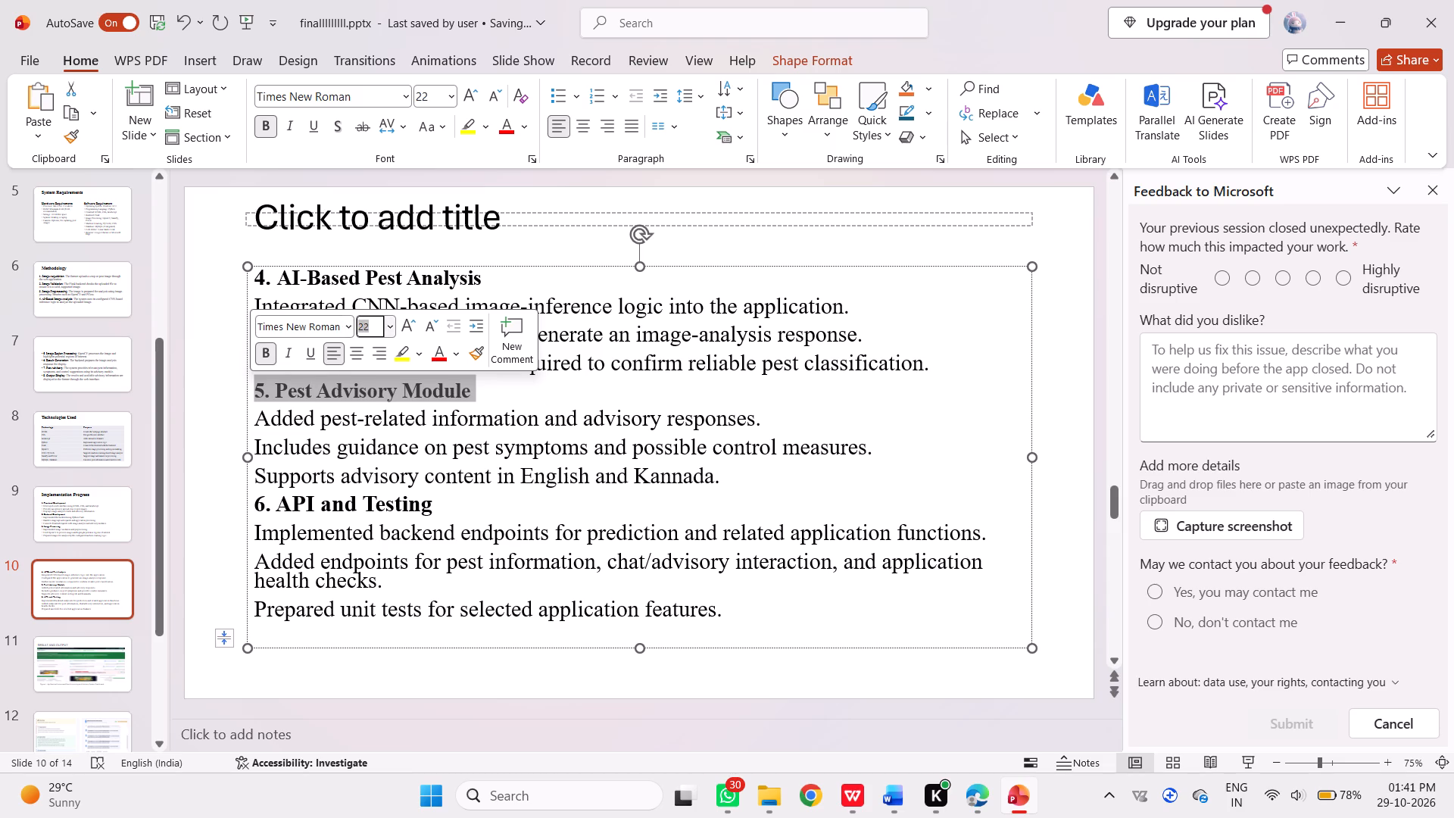
Add bullets to the three lines under "5. Pest Advisory Module" and the three under "4. AI-Based Pest Analysis".
drag(722, 483, 261, 415)
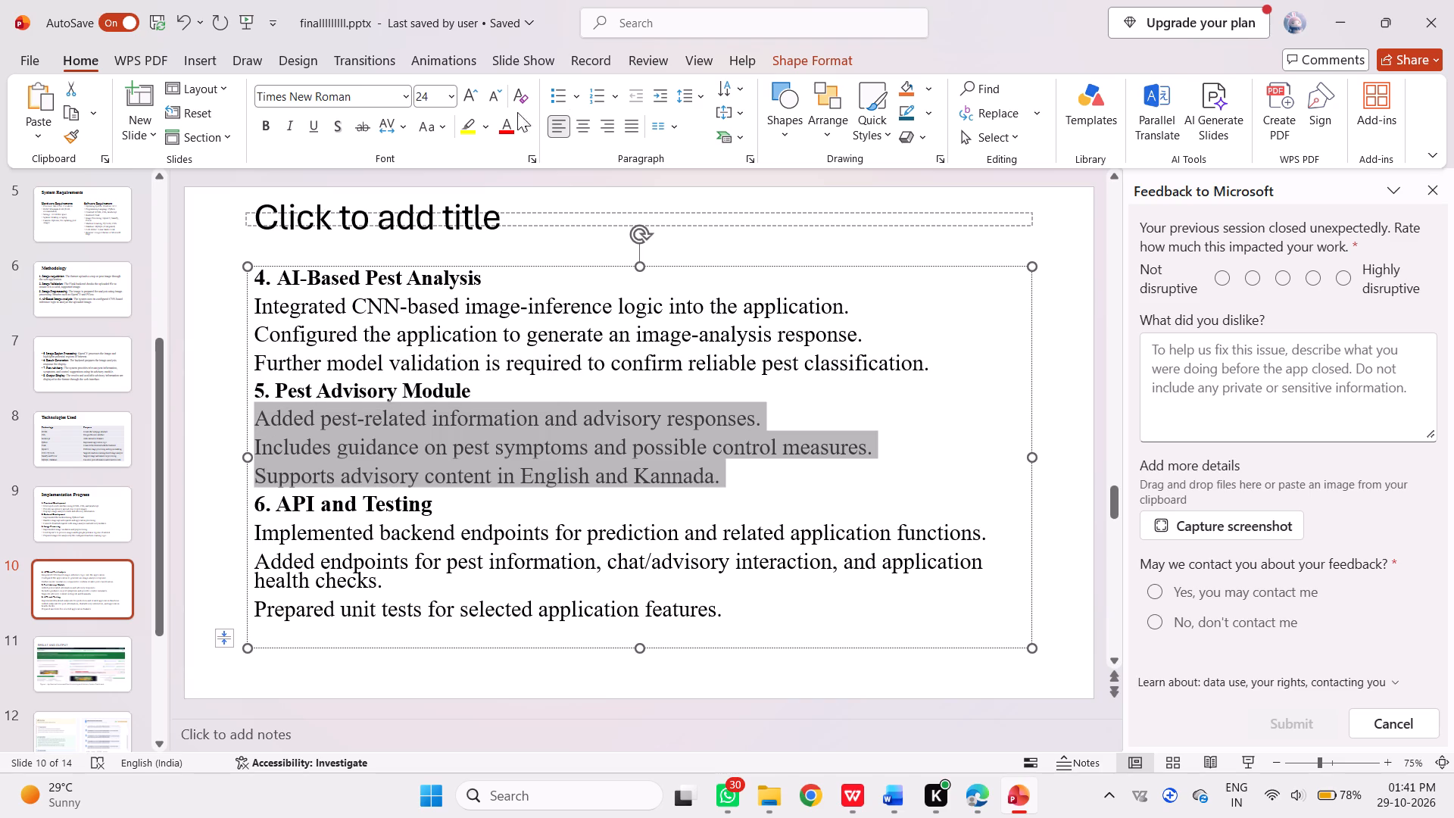
click(560, 85)
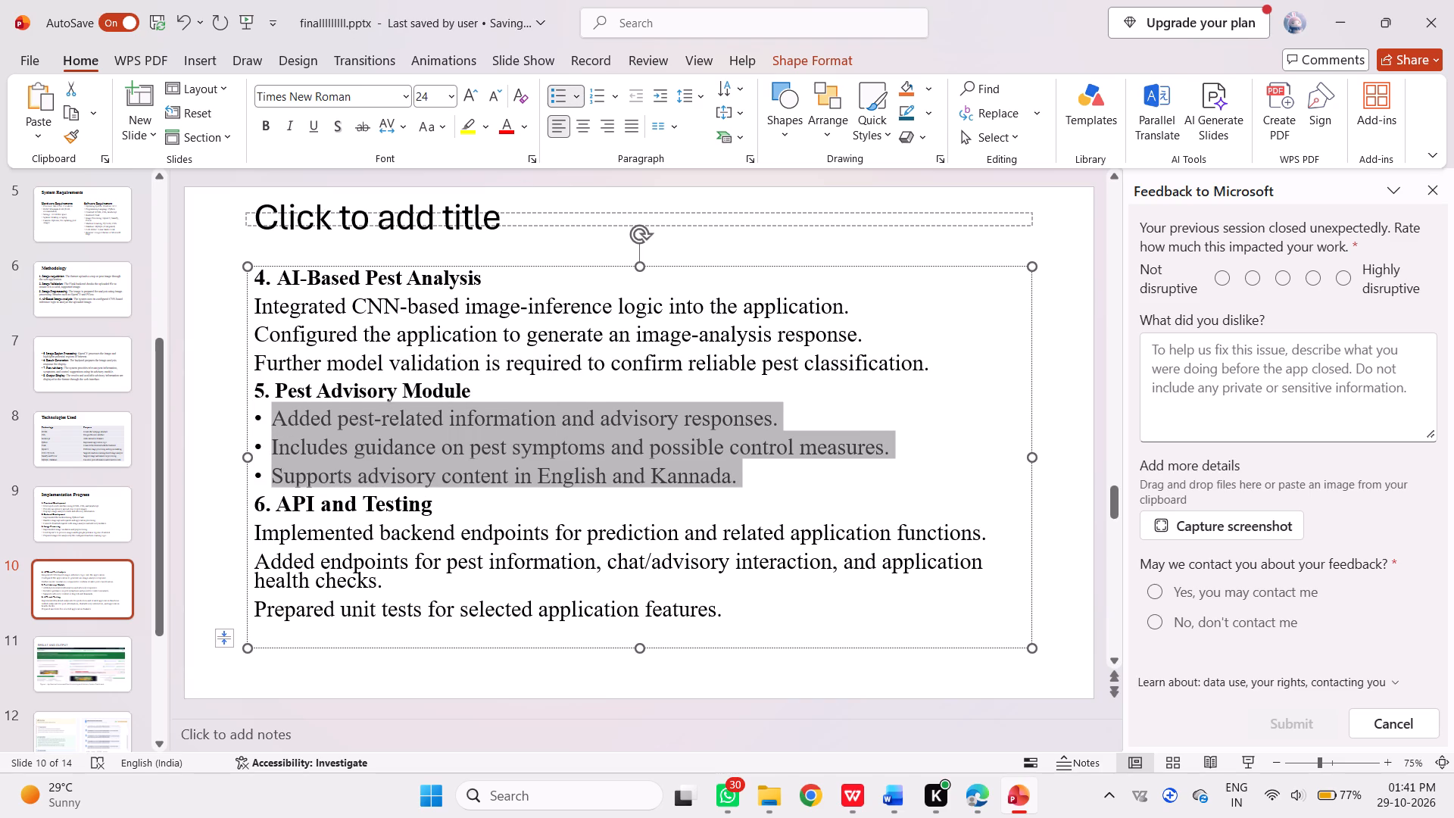
drag(938, 367, 314, 303)
click(565, 92)
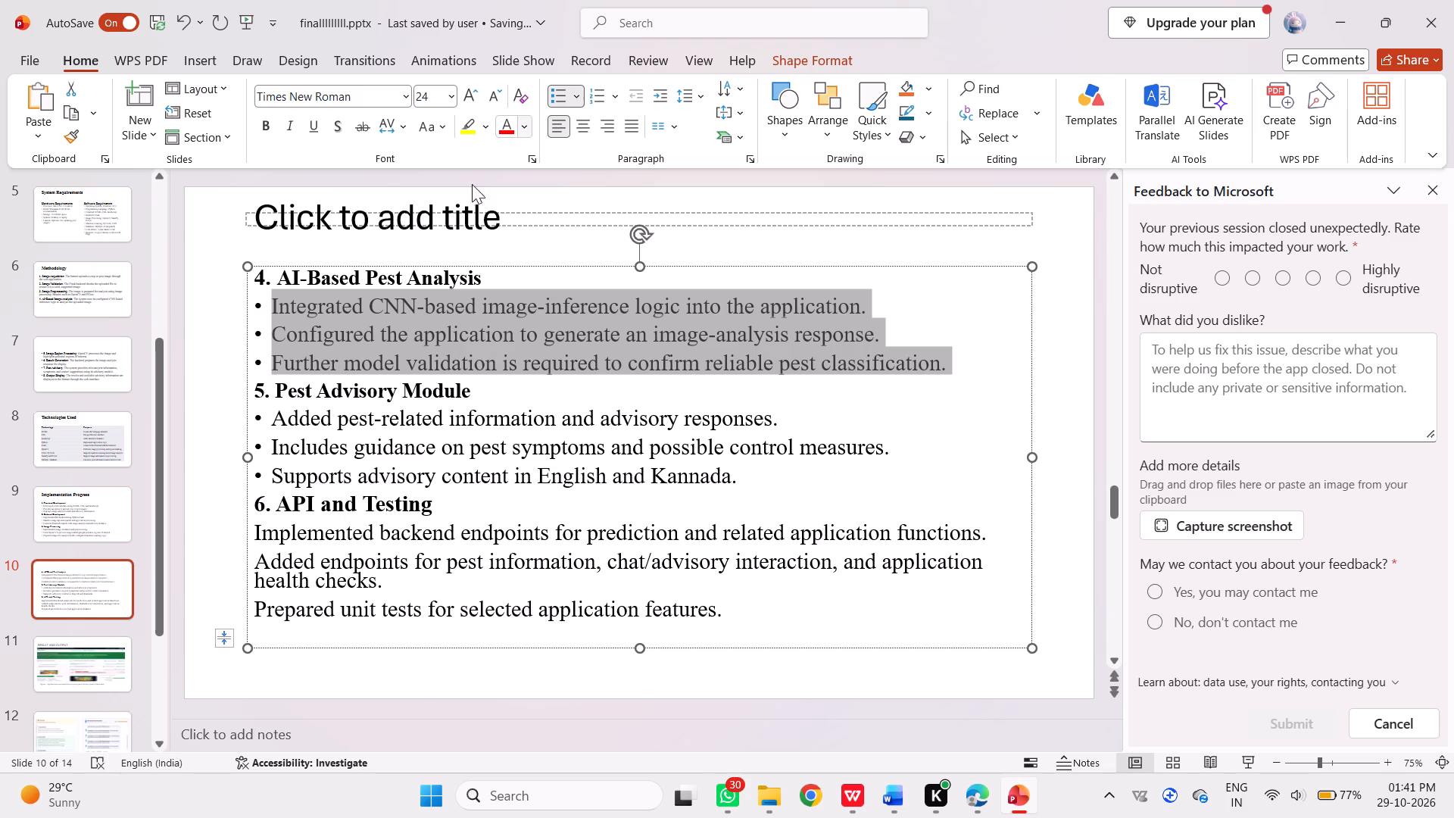
Set the number 4 of the "AI-Based Pest Analysis" heading to size 22 to match its text.
click(267, 283)
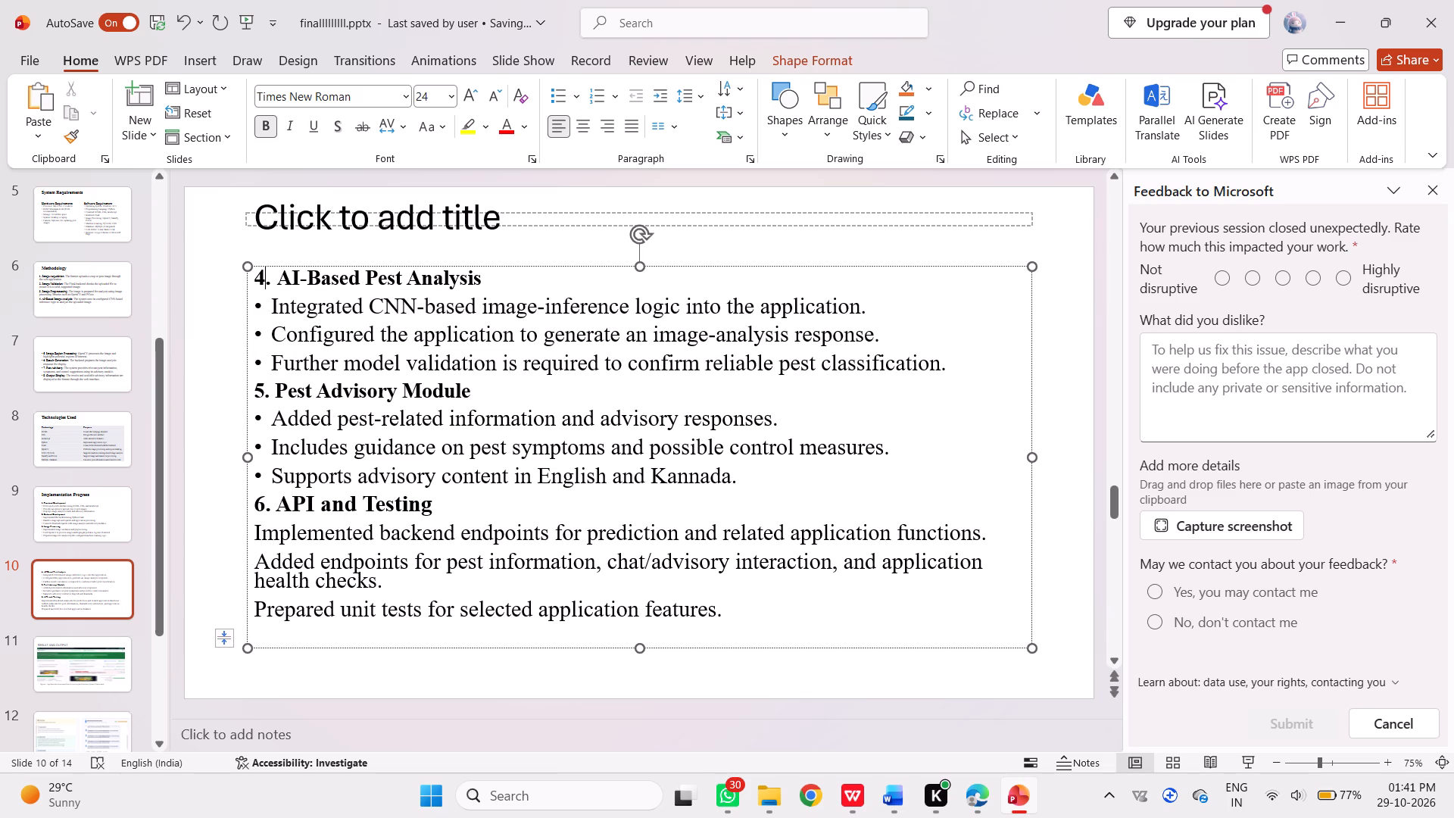
key(BackSpace)
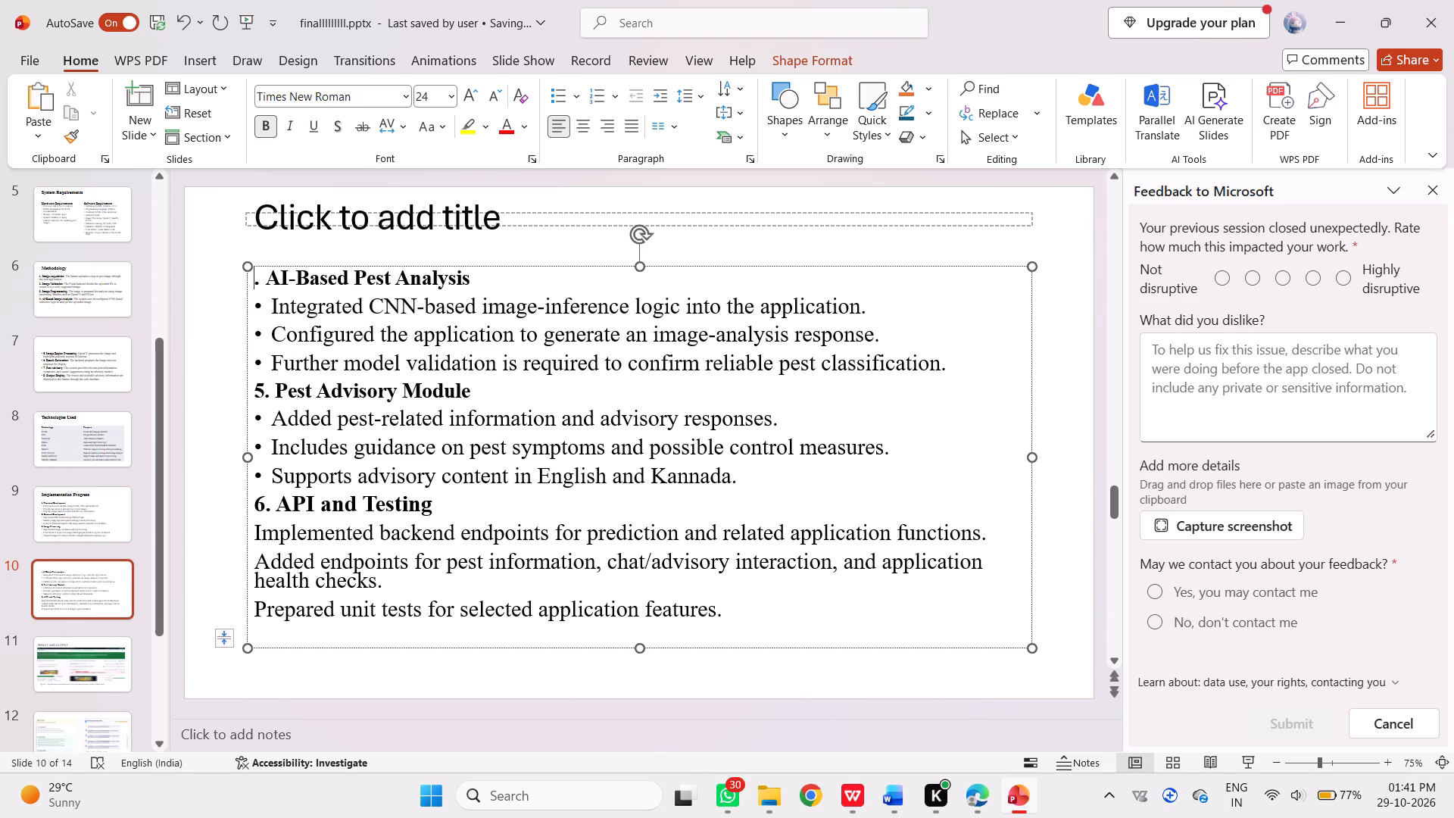
key(4)
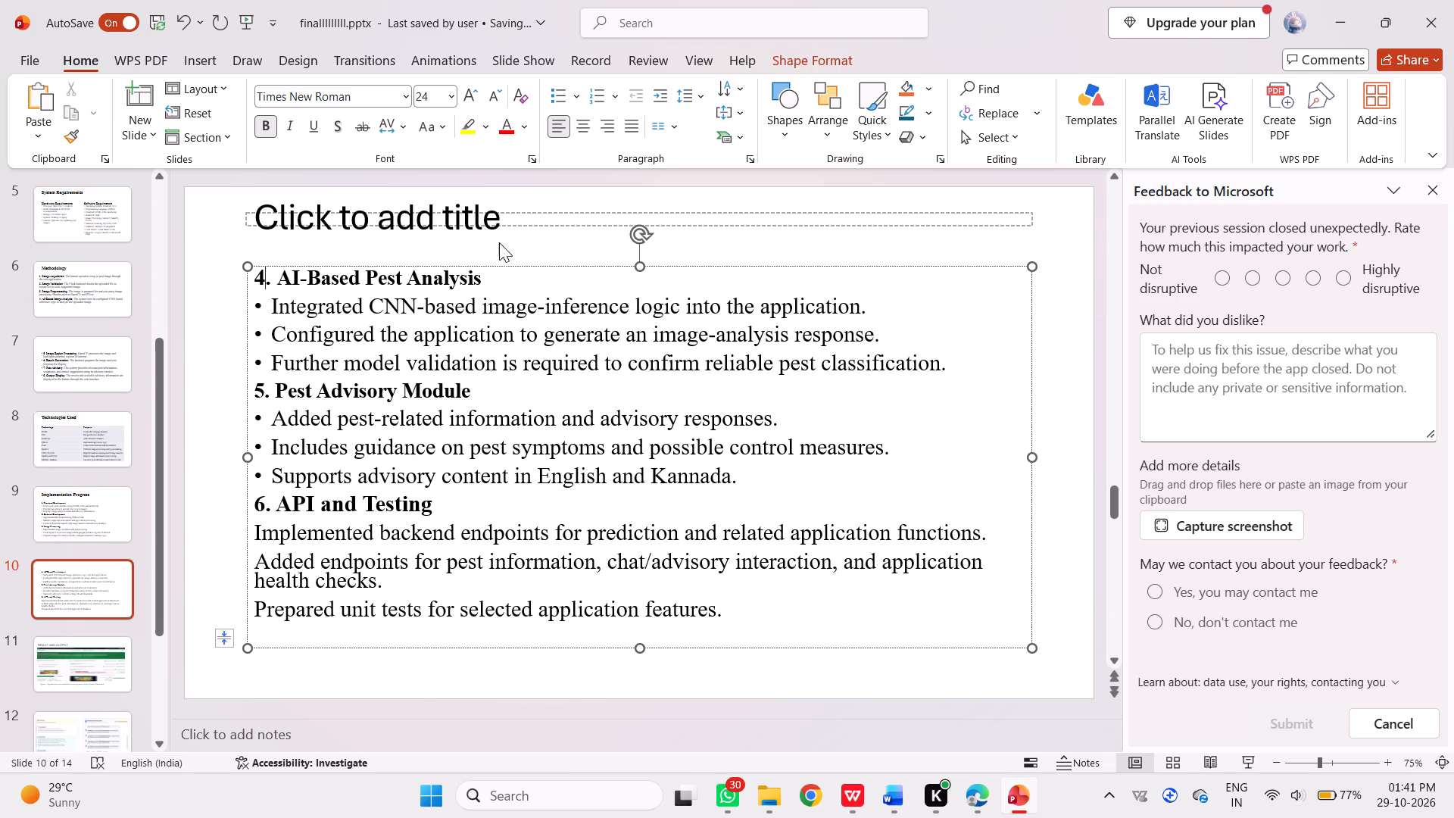
drag(267, 280, 251, 277)
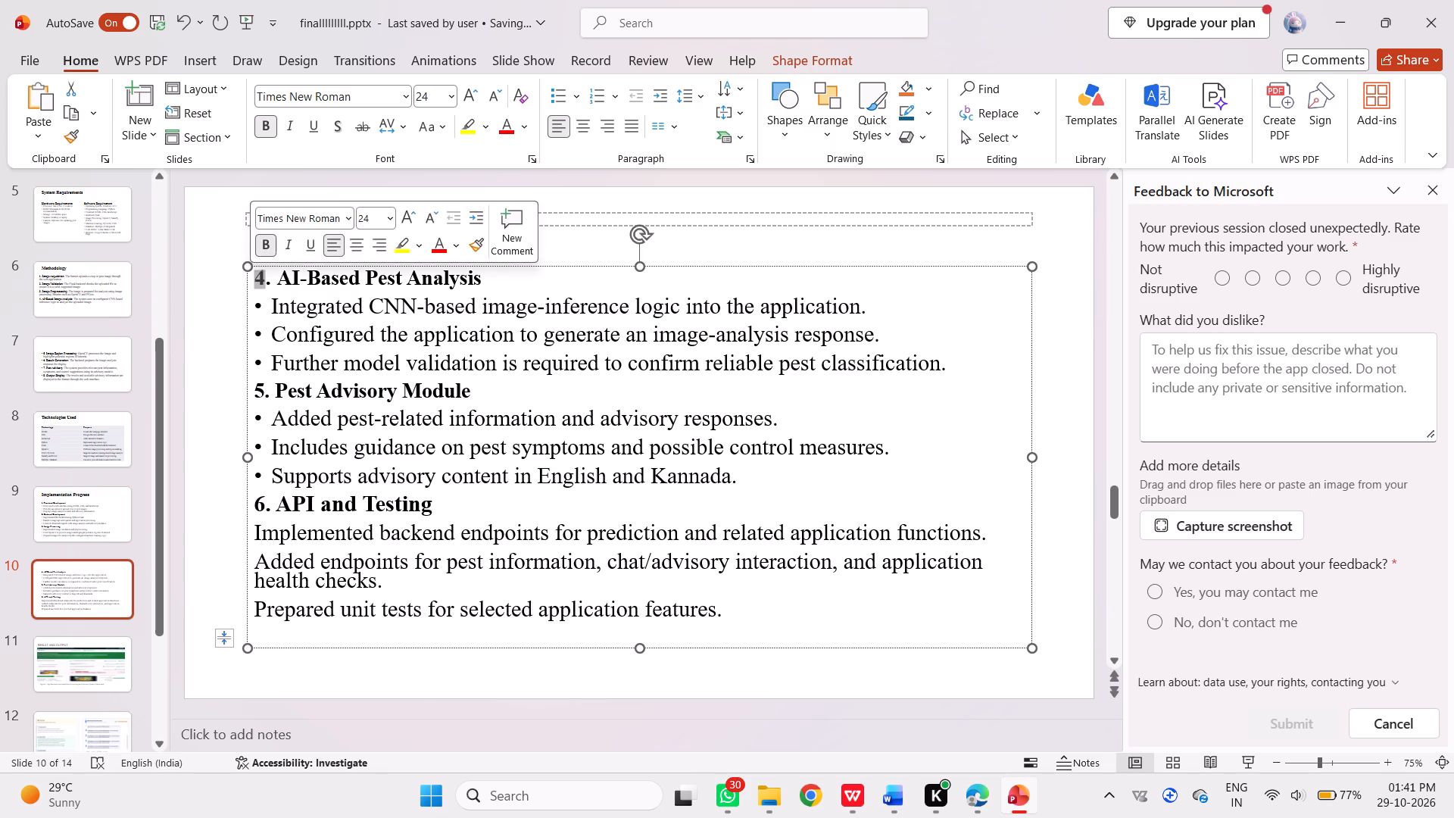
click(426, 97)
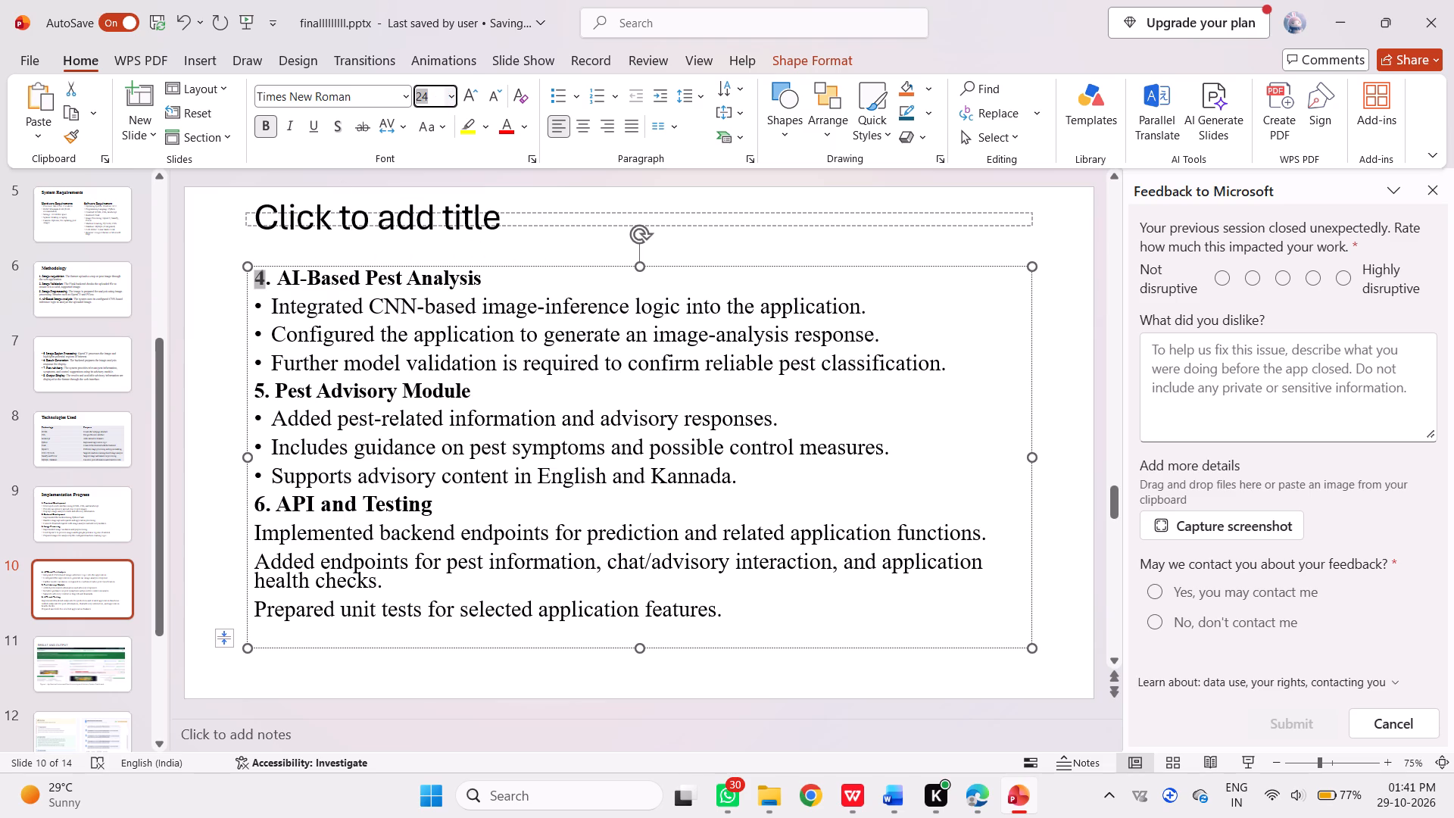
text(22)
key(Return)
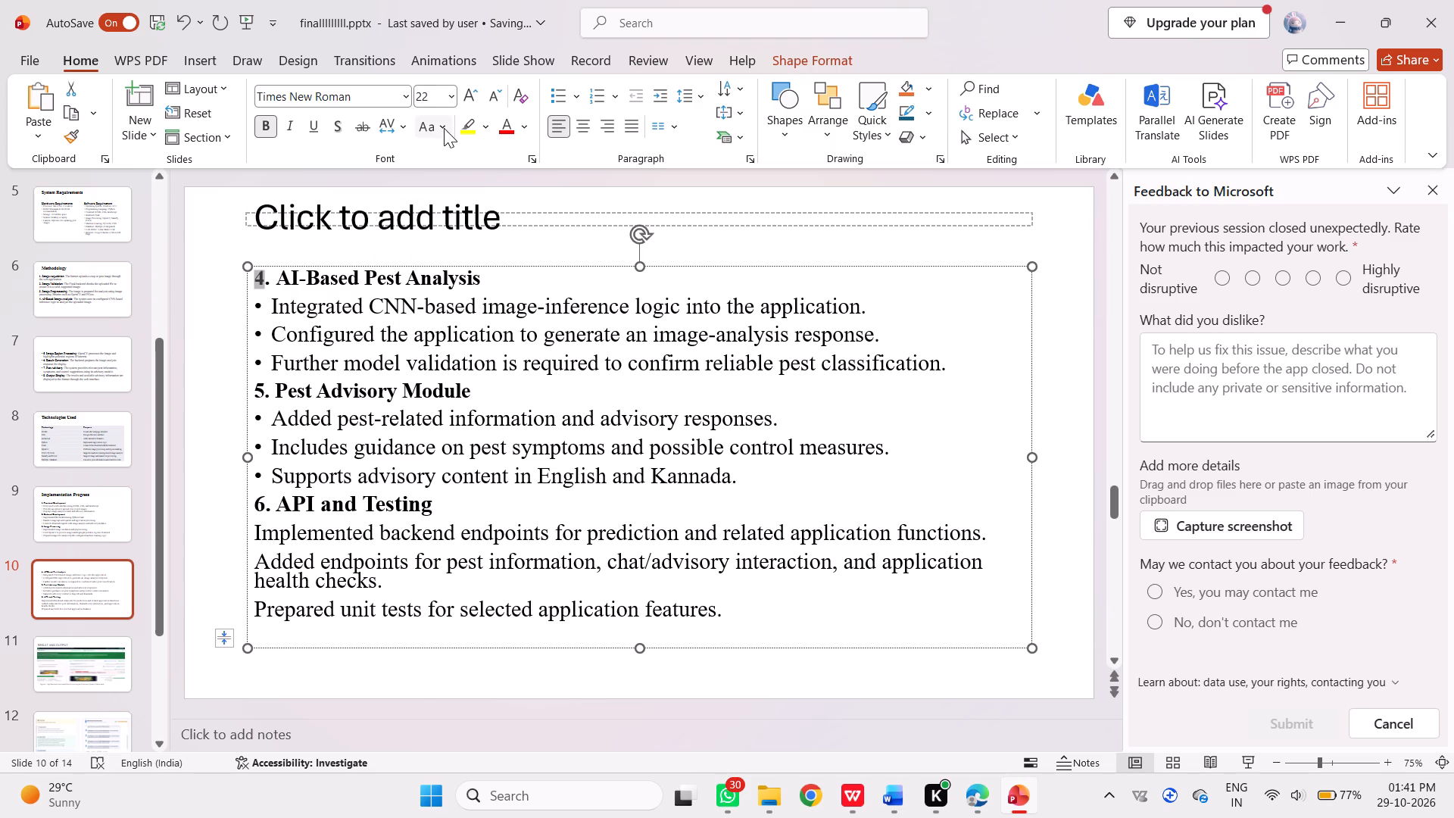
Set the "6. API and Testing" heading on slide 10 to size 22.
click(441, 499)
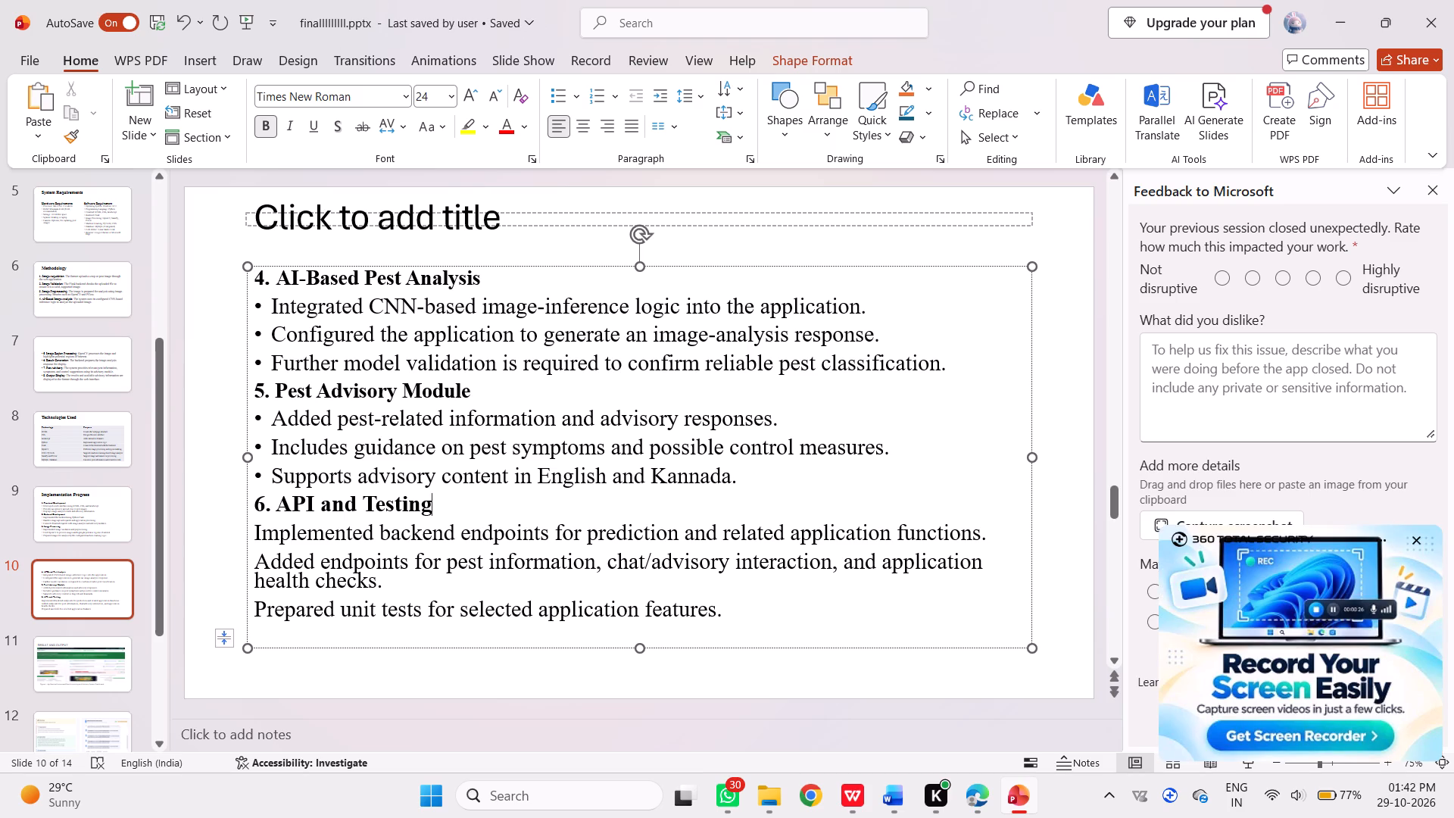
drag(251, 501, 427, 504)
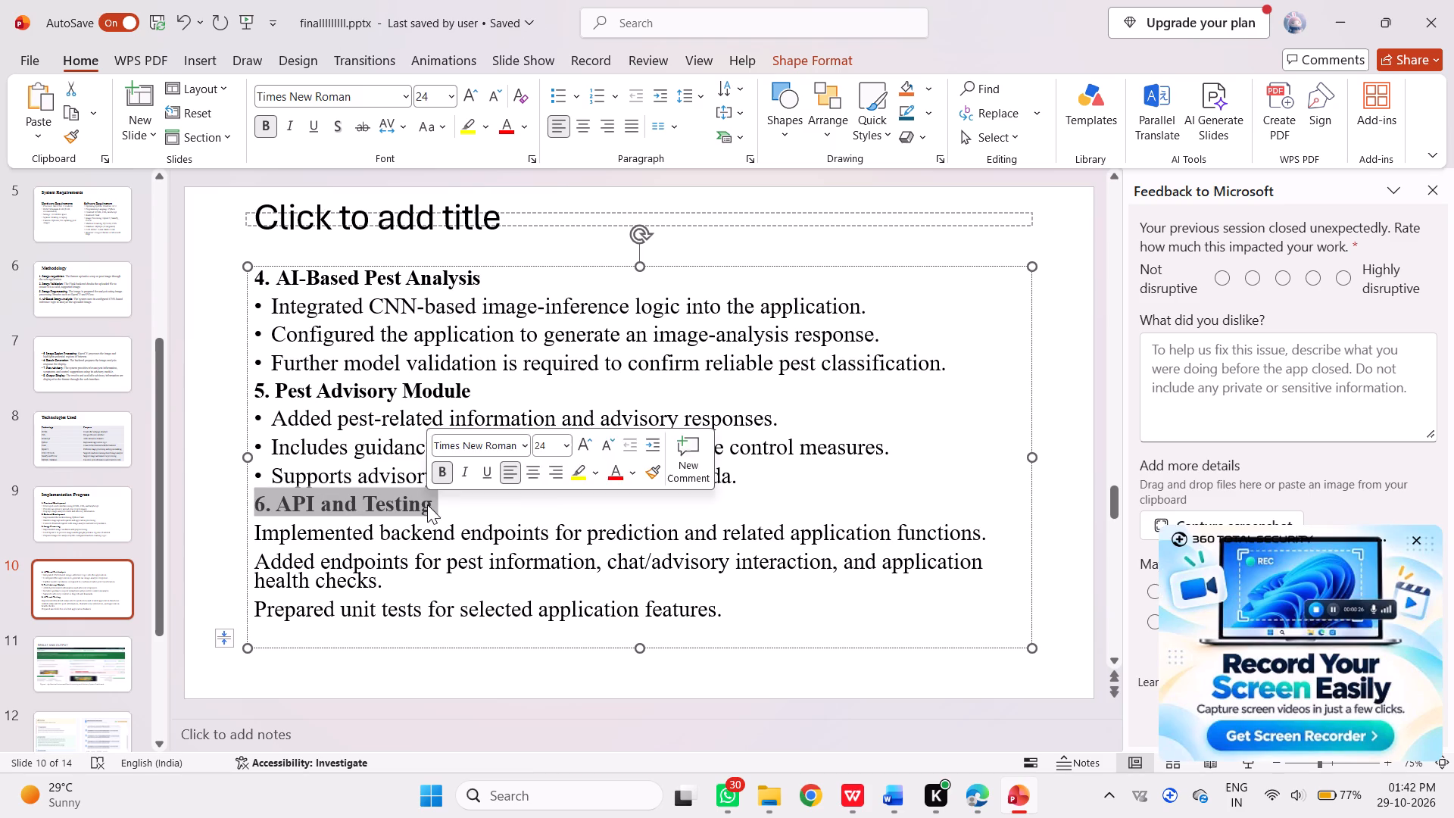
click(429, 96)
text(22)
key(Return)
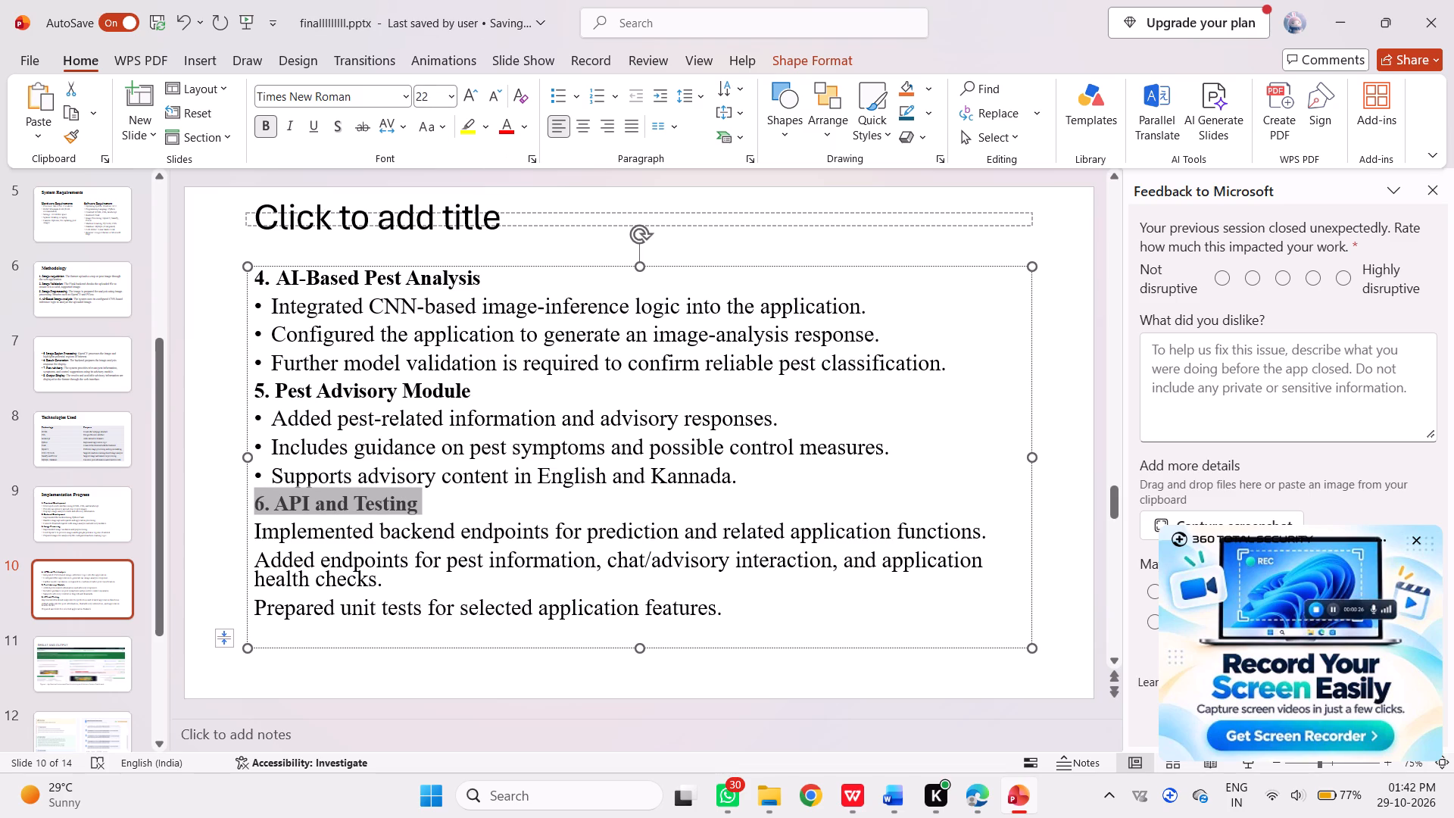
Format the three items under "6. API and Testing" as bulleted text at size 22.
drag(725, 612, 591, 559)
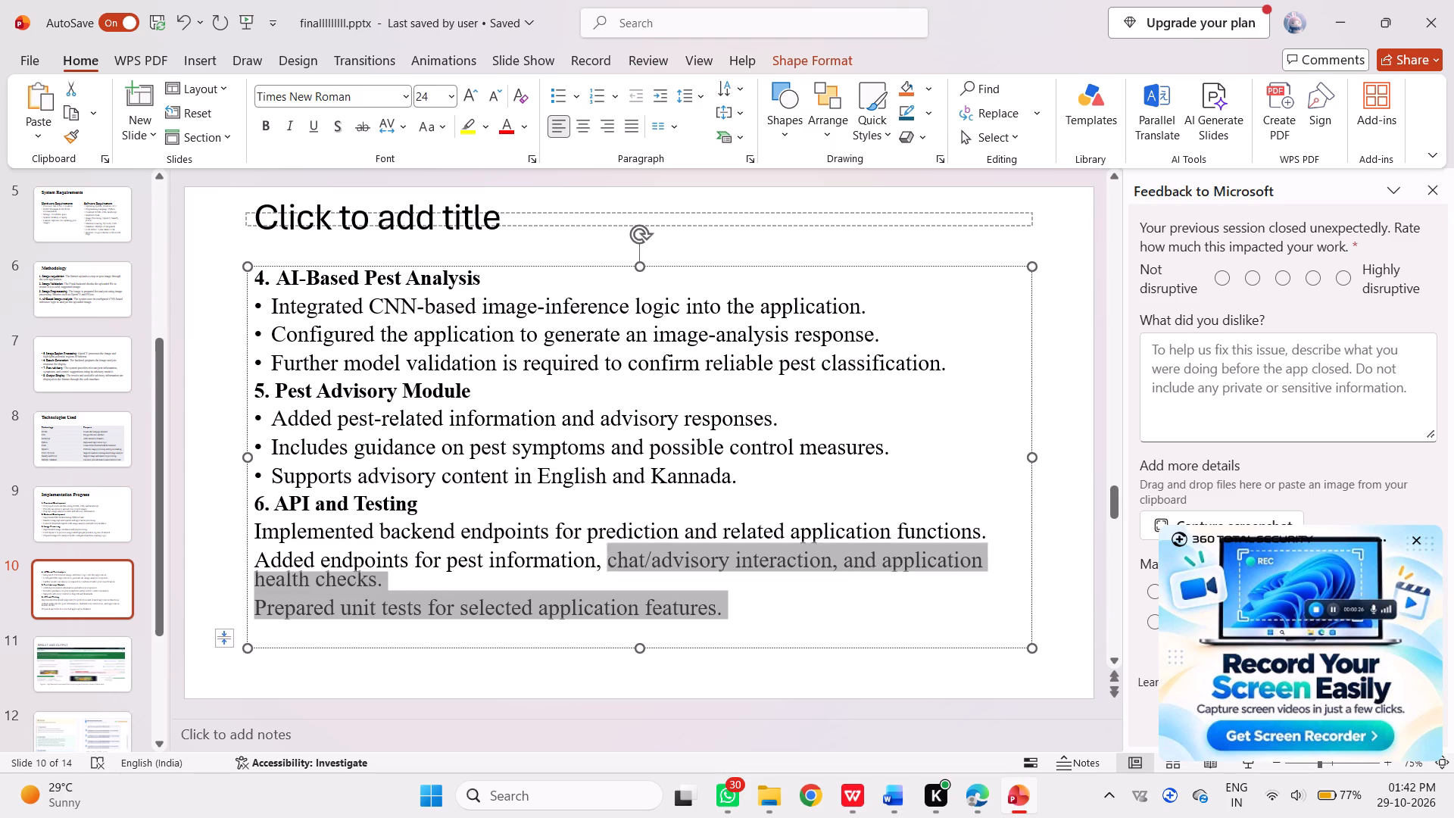
drag(591, 559, 271, 535)
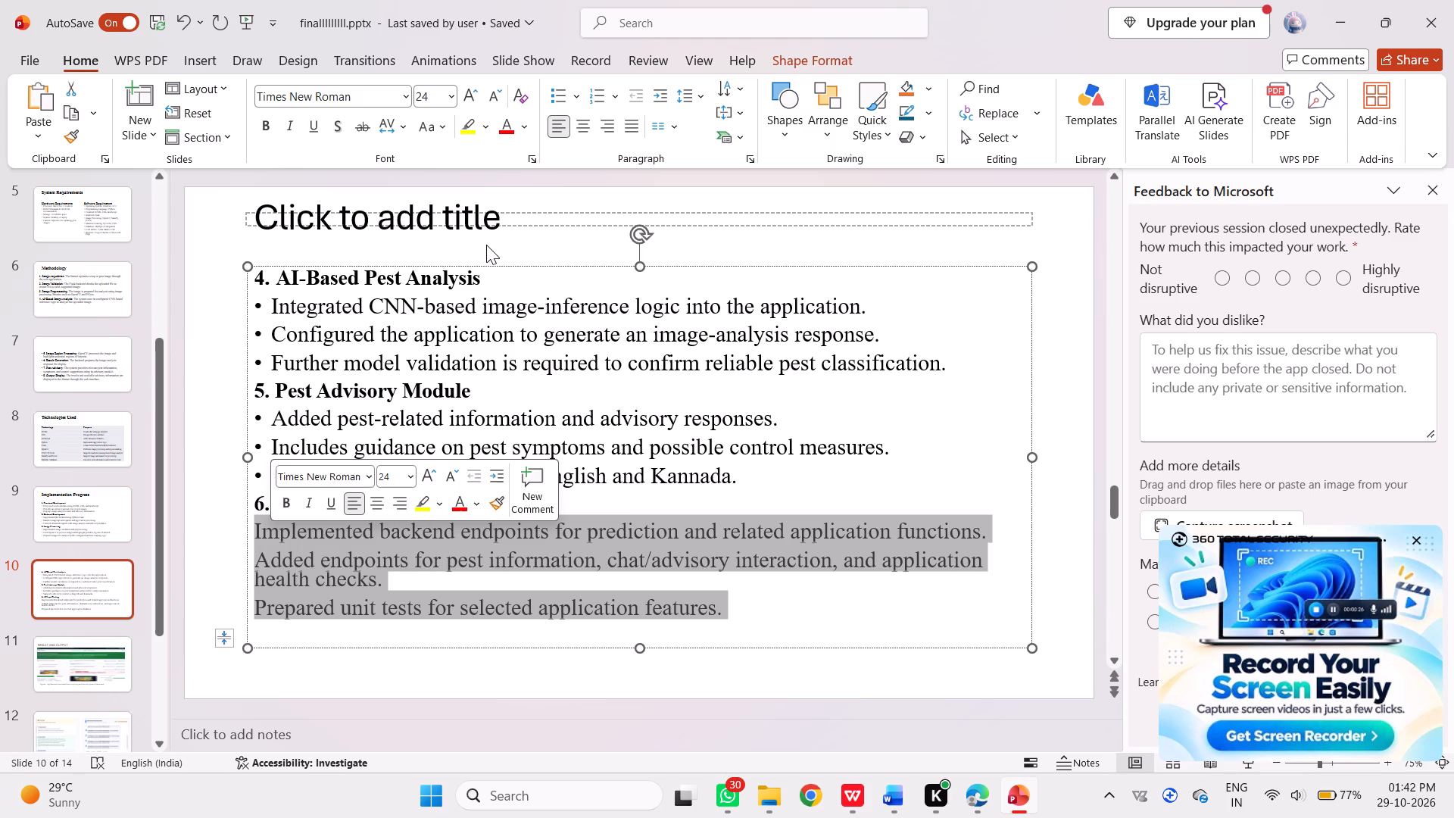
click(435, 95)
key(BackSpace)
text(22)
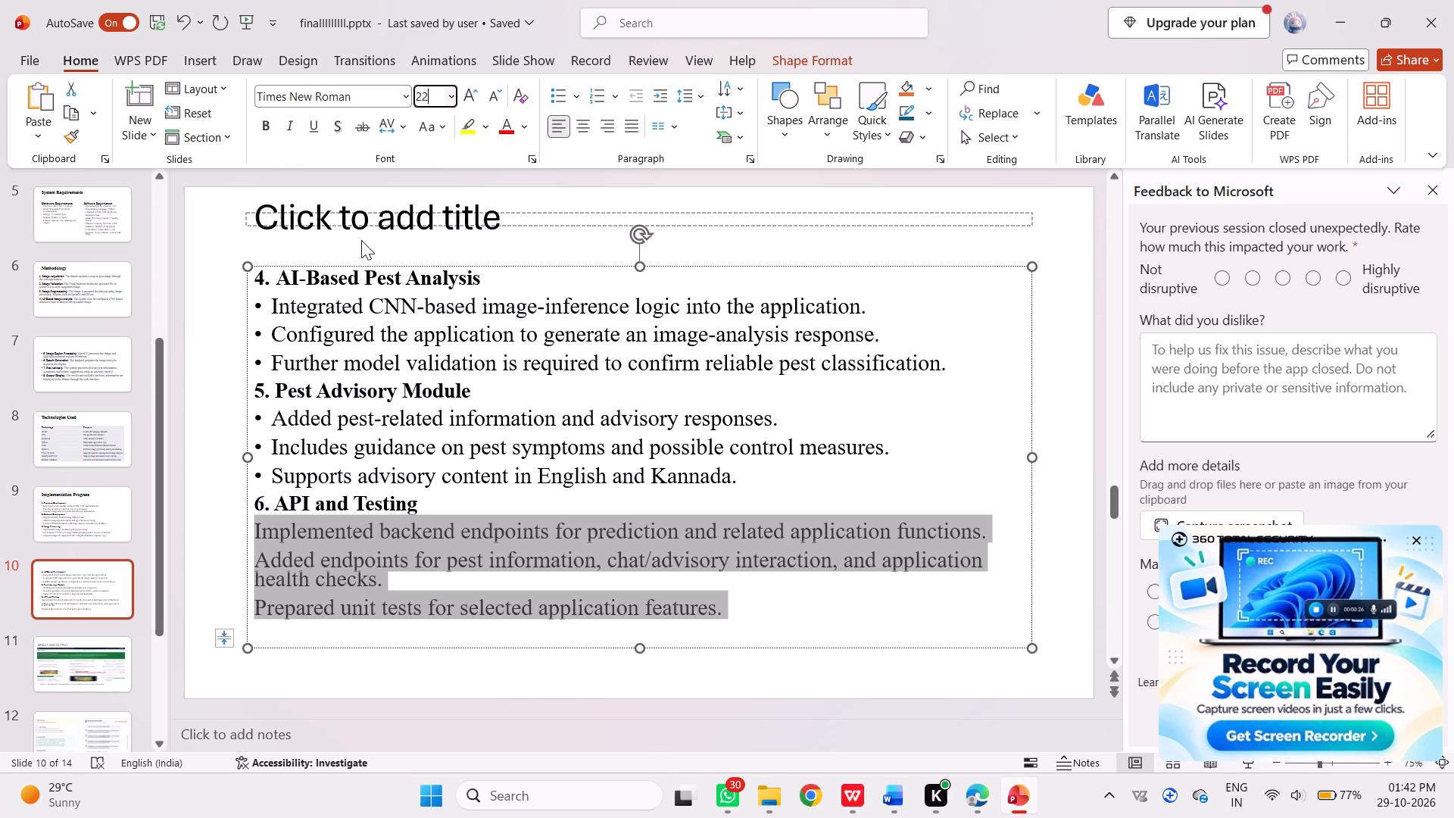
key(Return)
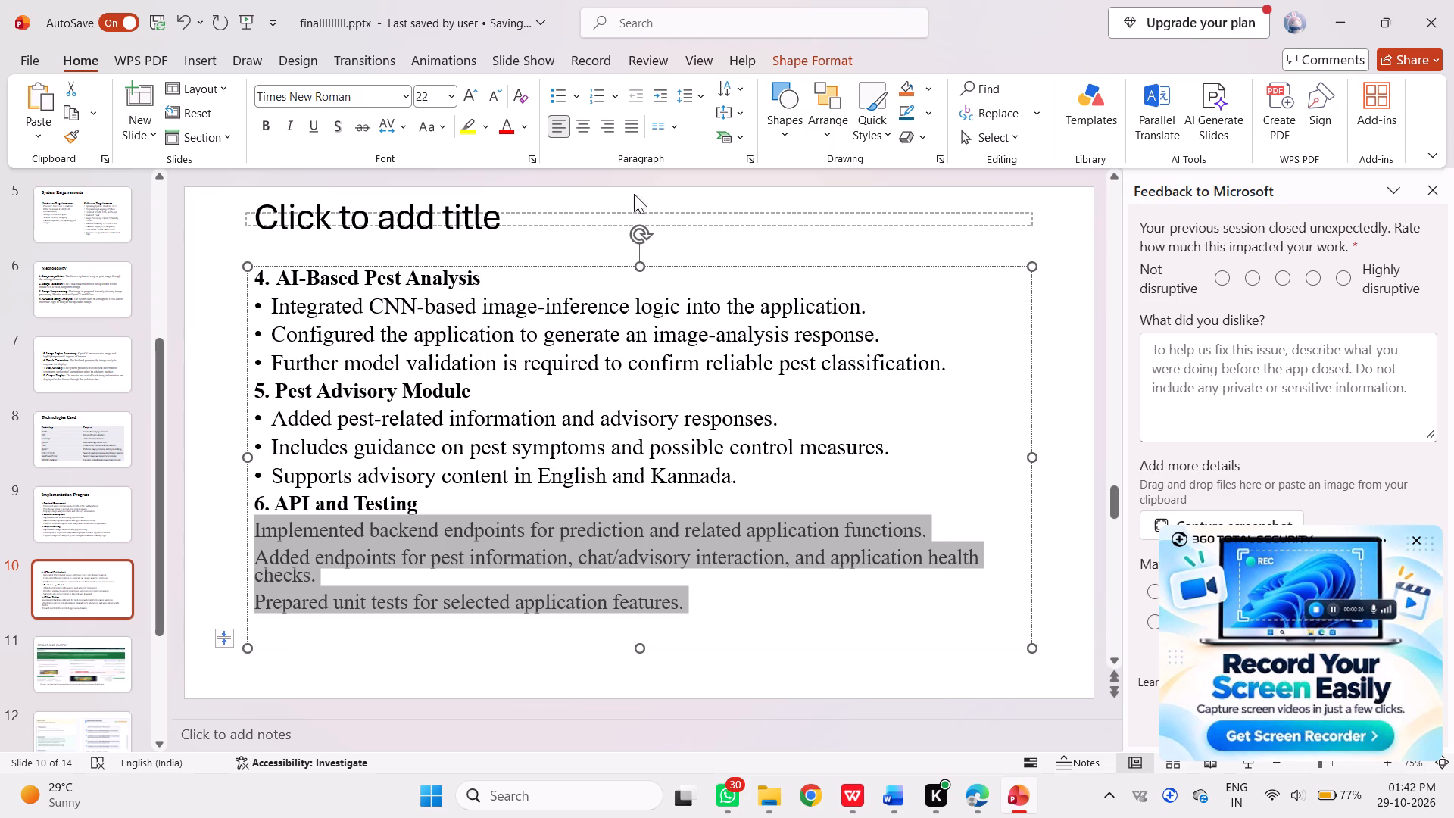
click(555, 95)
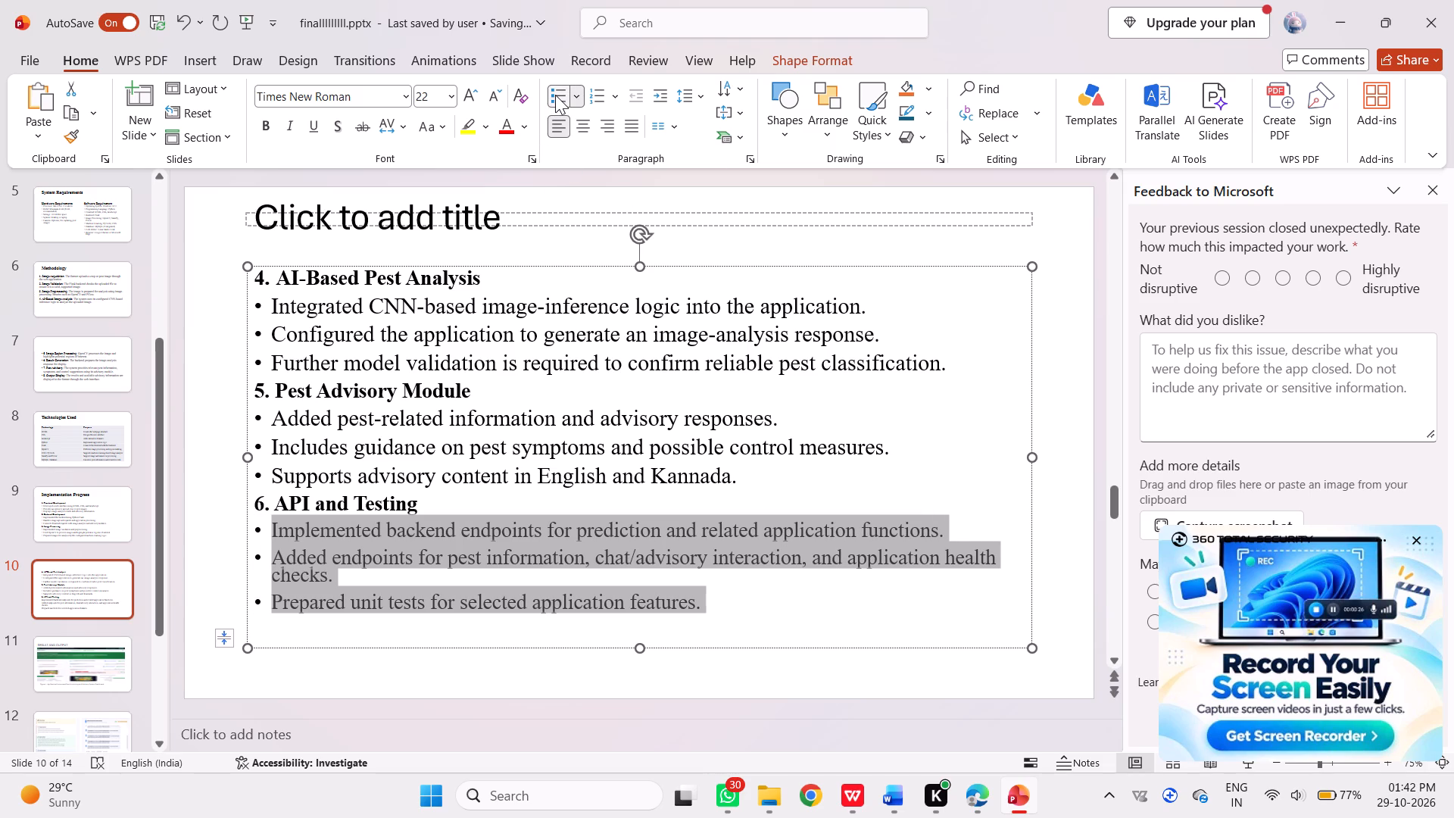
Set the three bulleted lines under "5. Pest Advisory Module" on slide 10 to size 22.
click(775, 616)
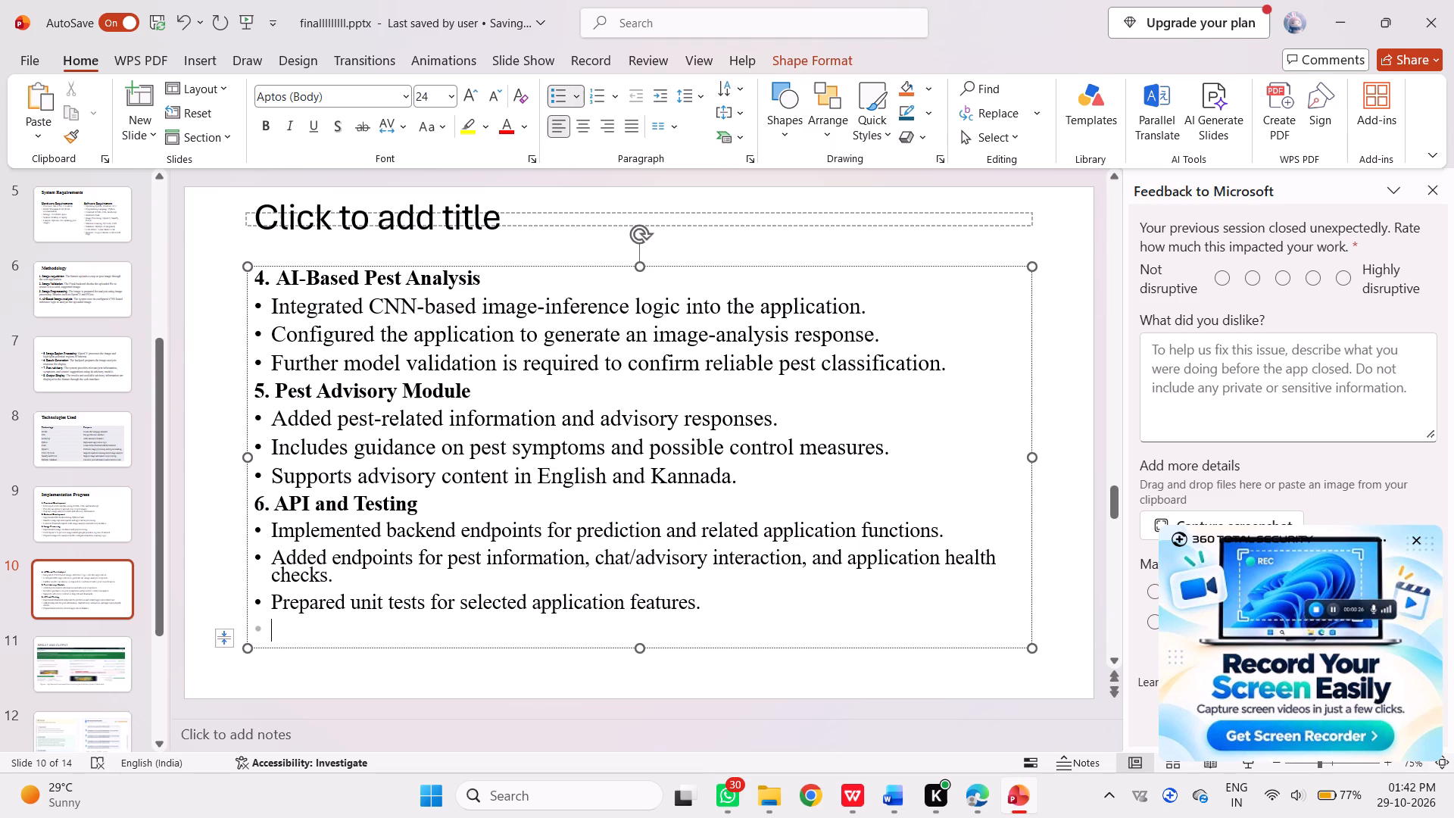
drag(742, 478, 410, 458)
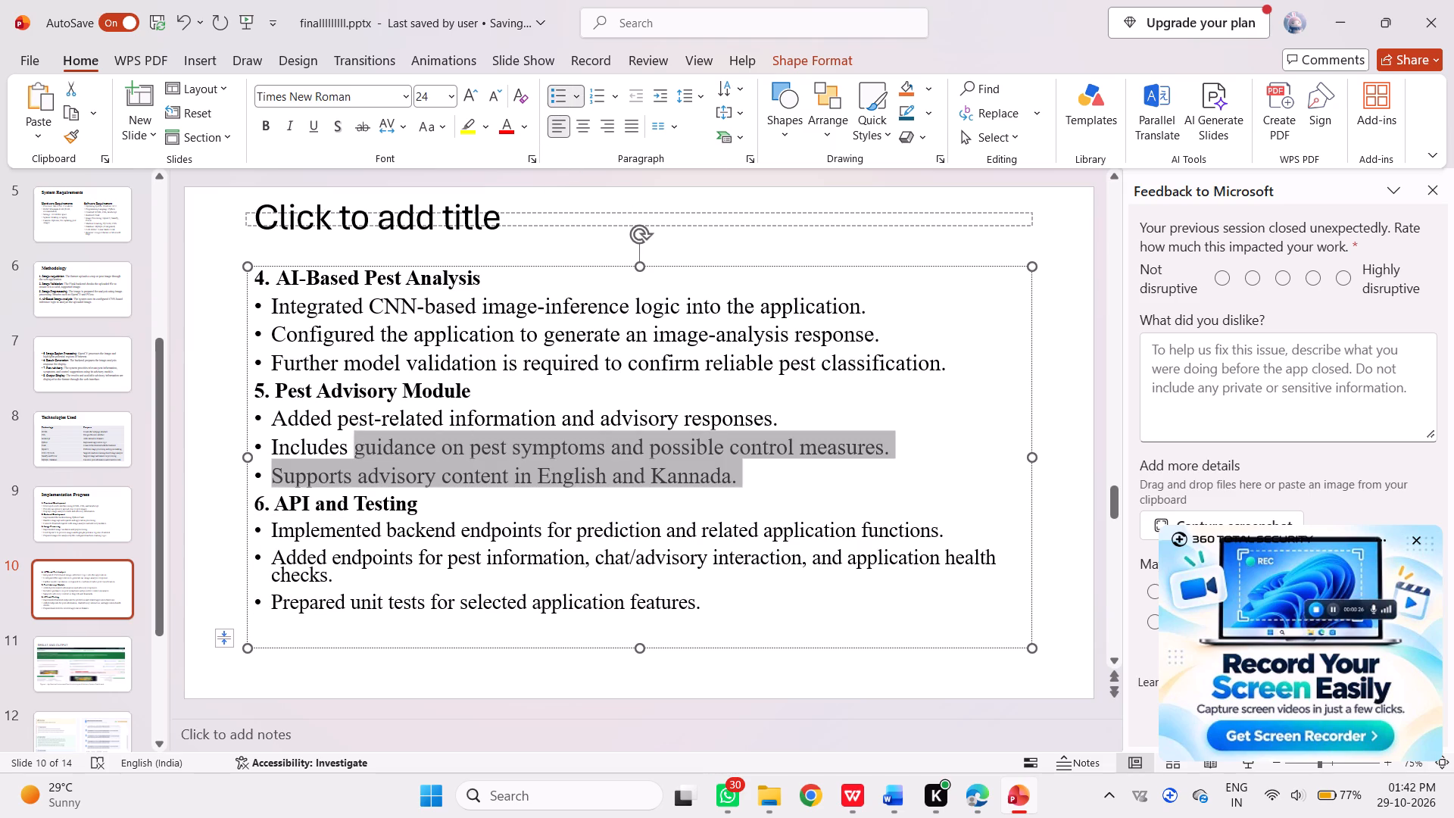
drag(410, 458, 264, 420)
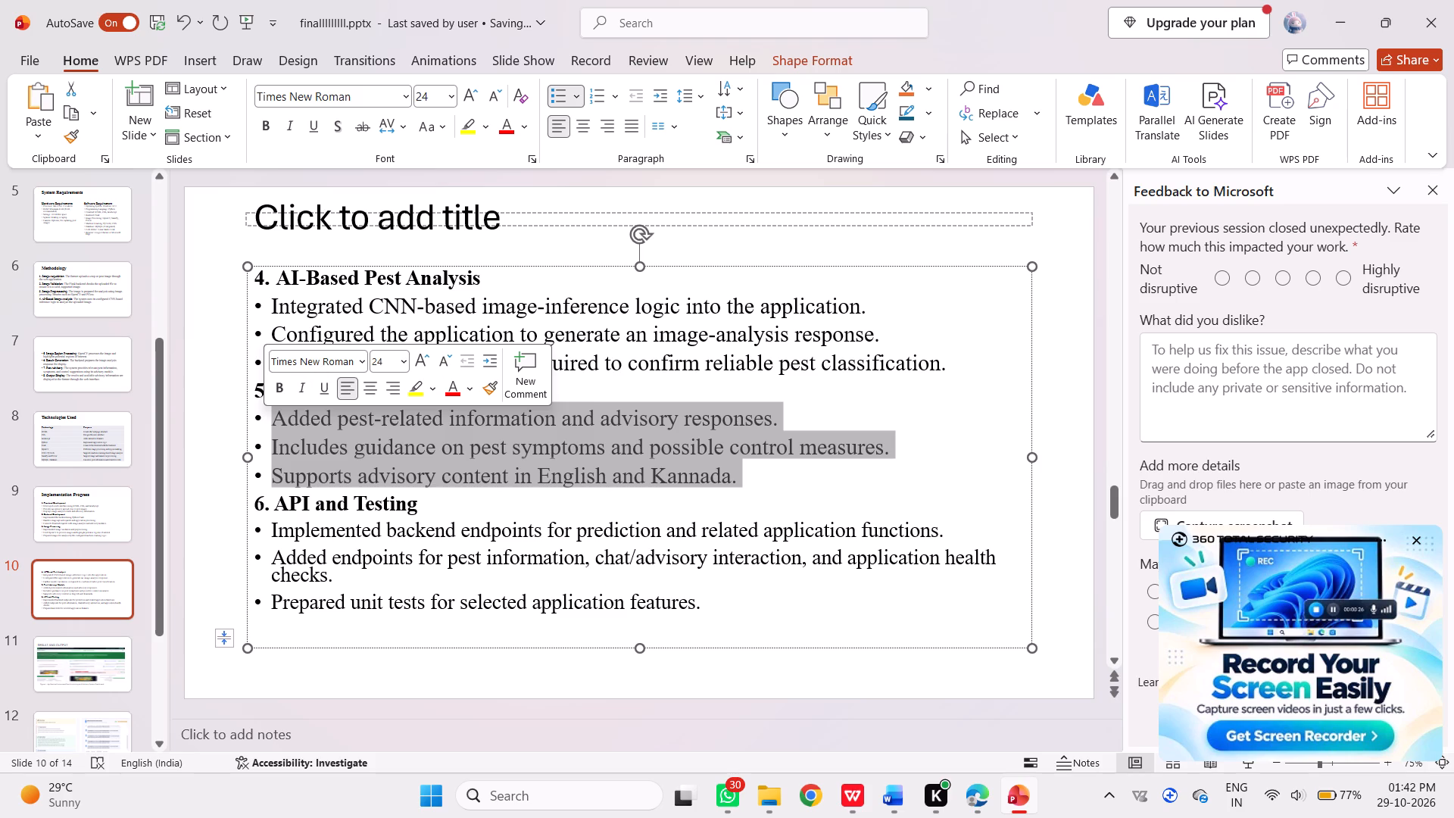
click(437, 97)
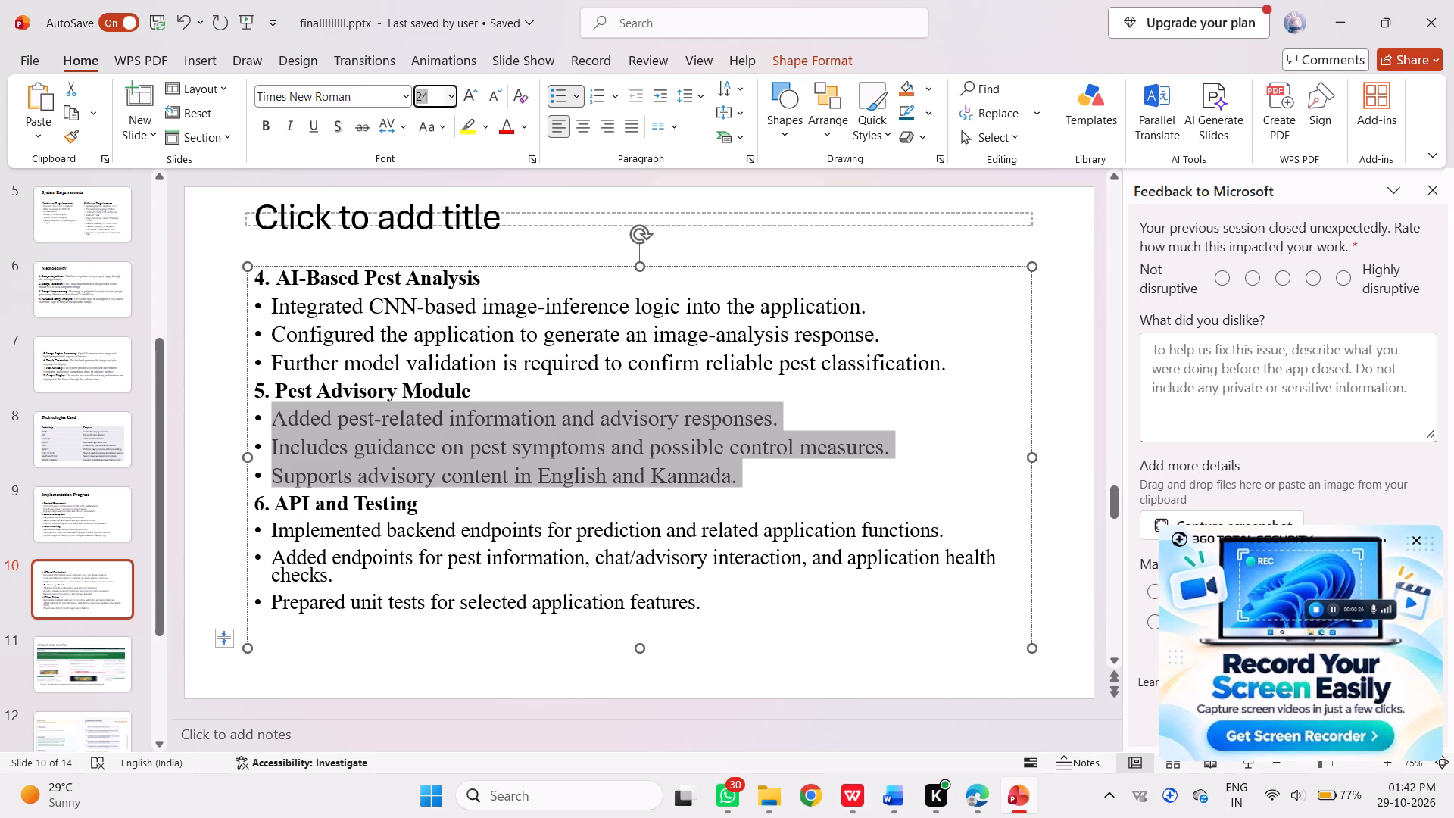
key(BackSpace)
text(22)
key(Return)
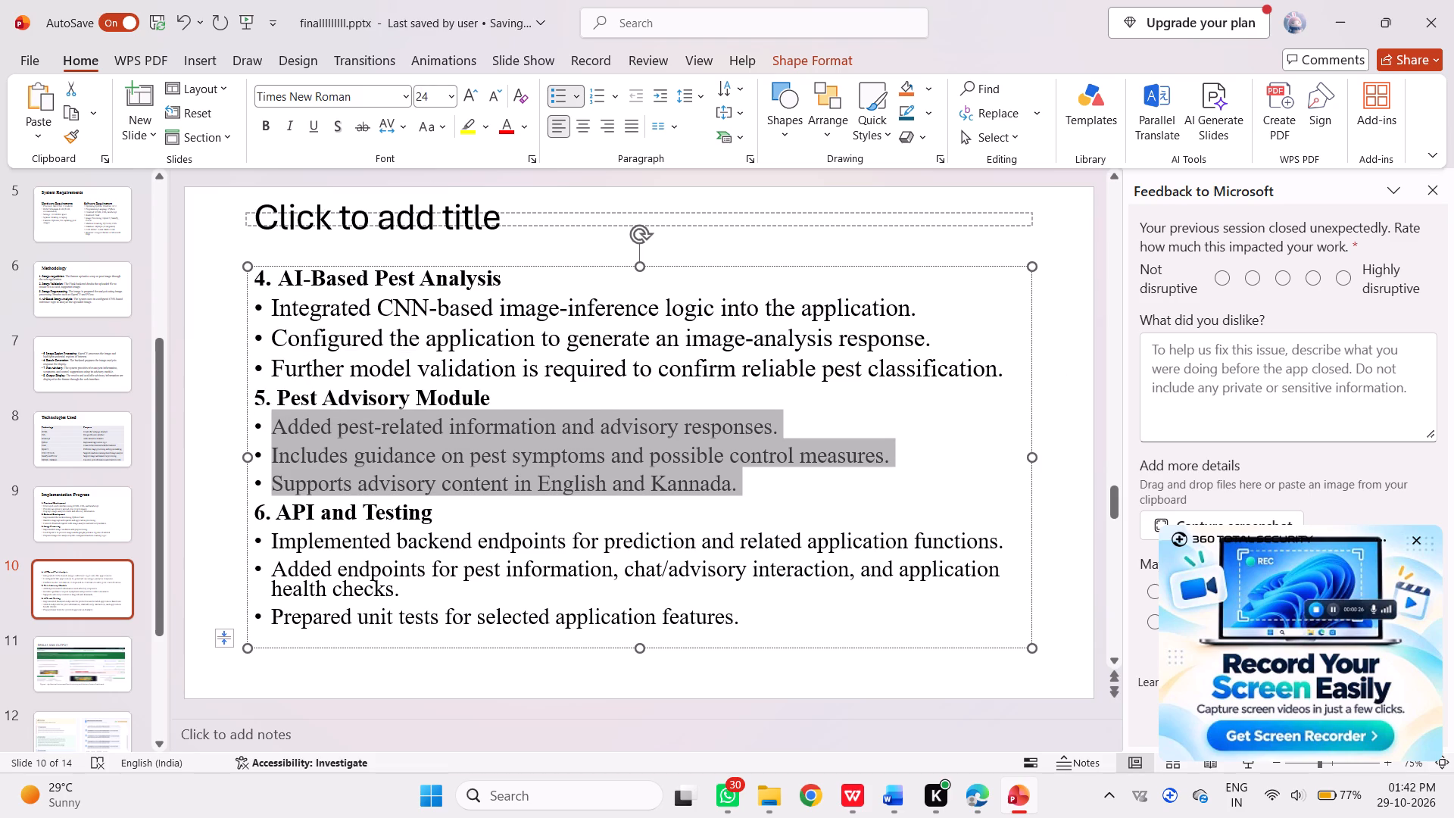
Set the three bulleted lines under "4. AI-Based Pest Analysis" to size 22.
drag(1006, 370, 300, 301)
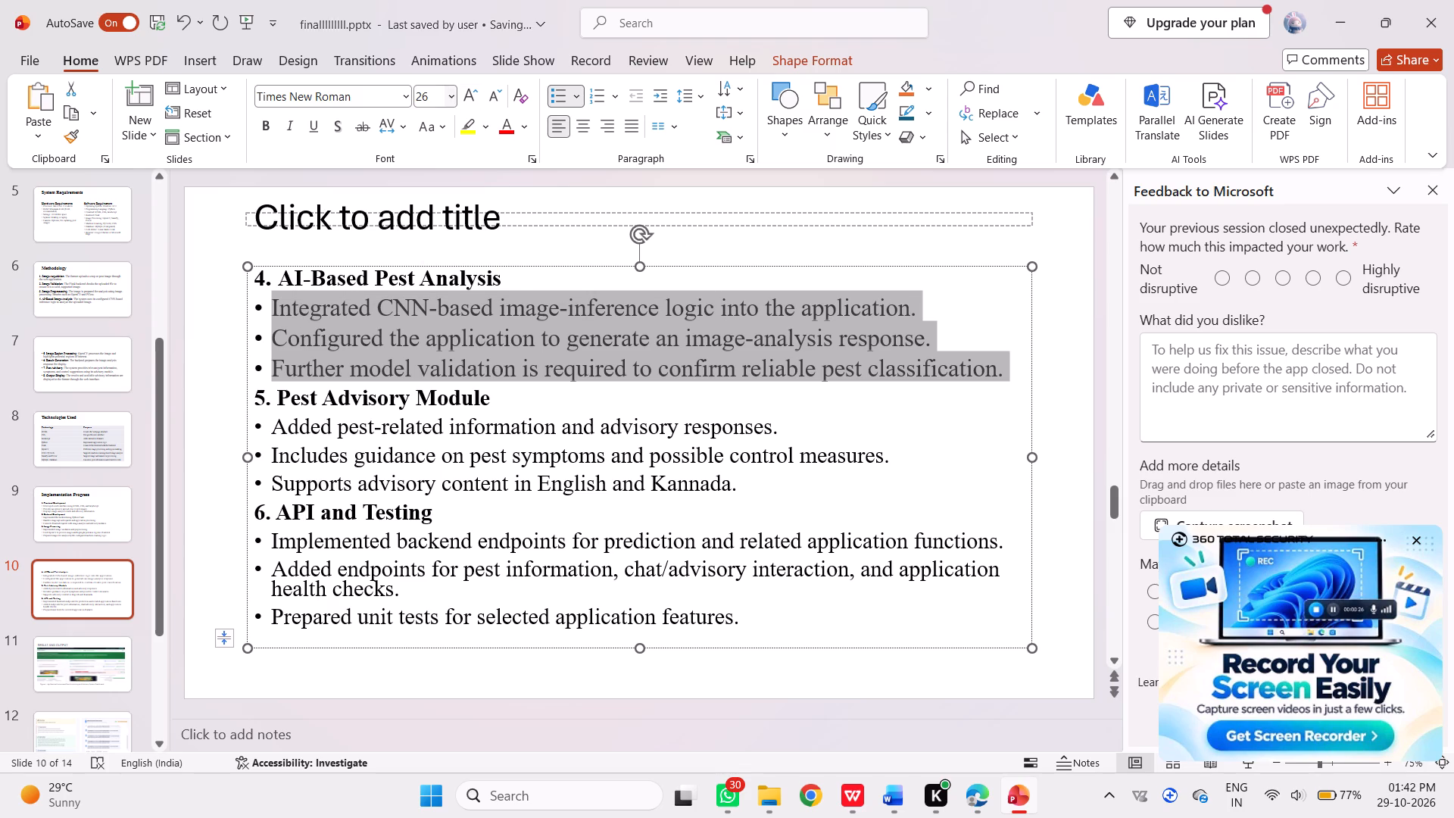
click(438, 95)
key(BackSpace)
text(22)
click(481, 345)
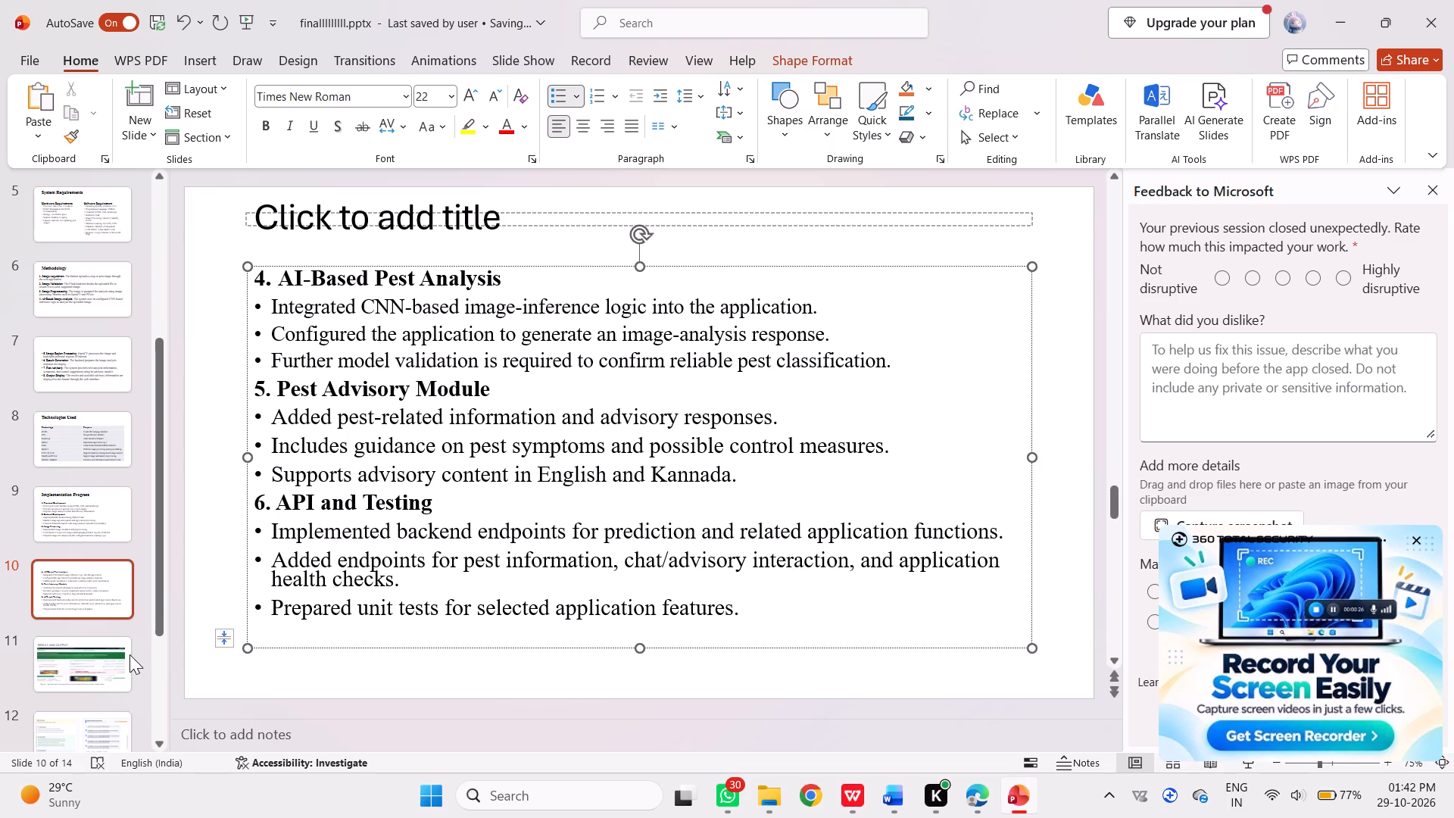
Set the three bulleted items under "6. API and Testing" on slide 10 to size 22.
click(107, 660)
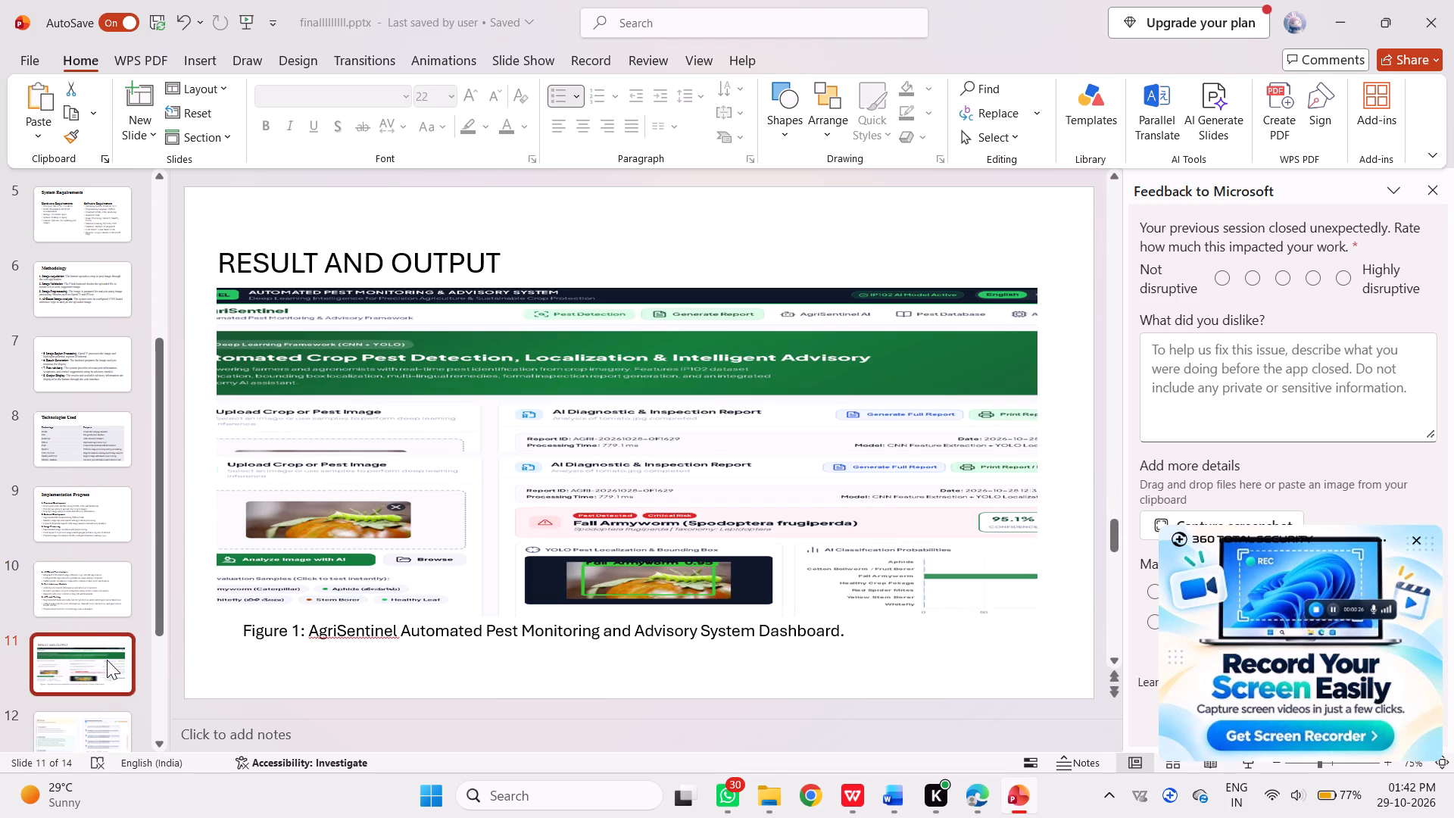
click(76, 587)
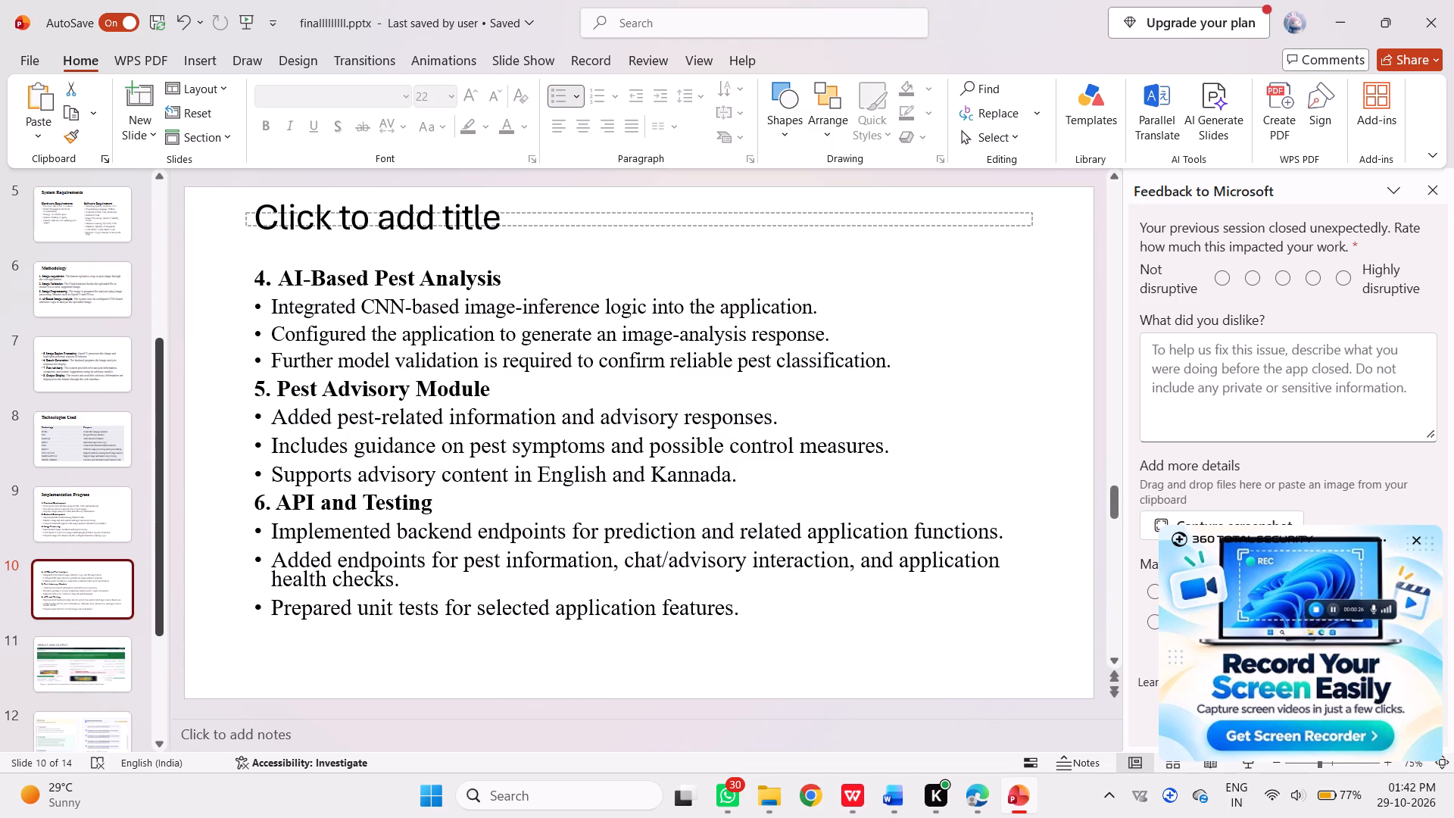
drag(737, 612, 248, 597)
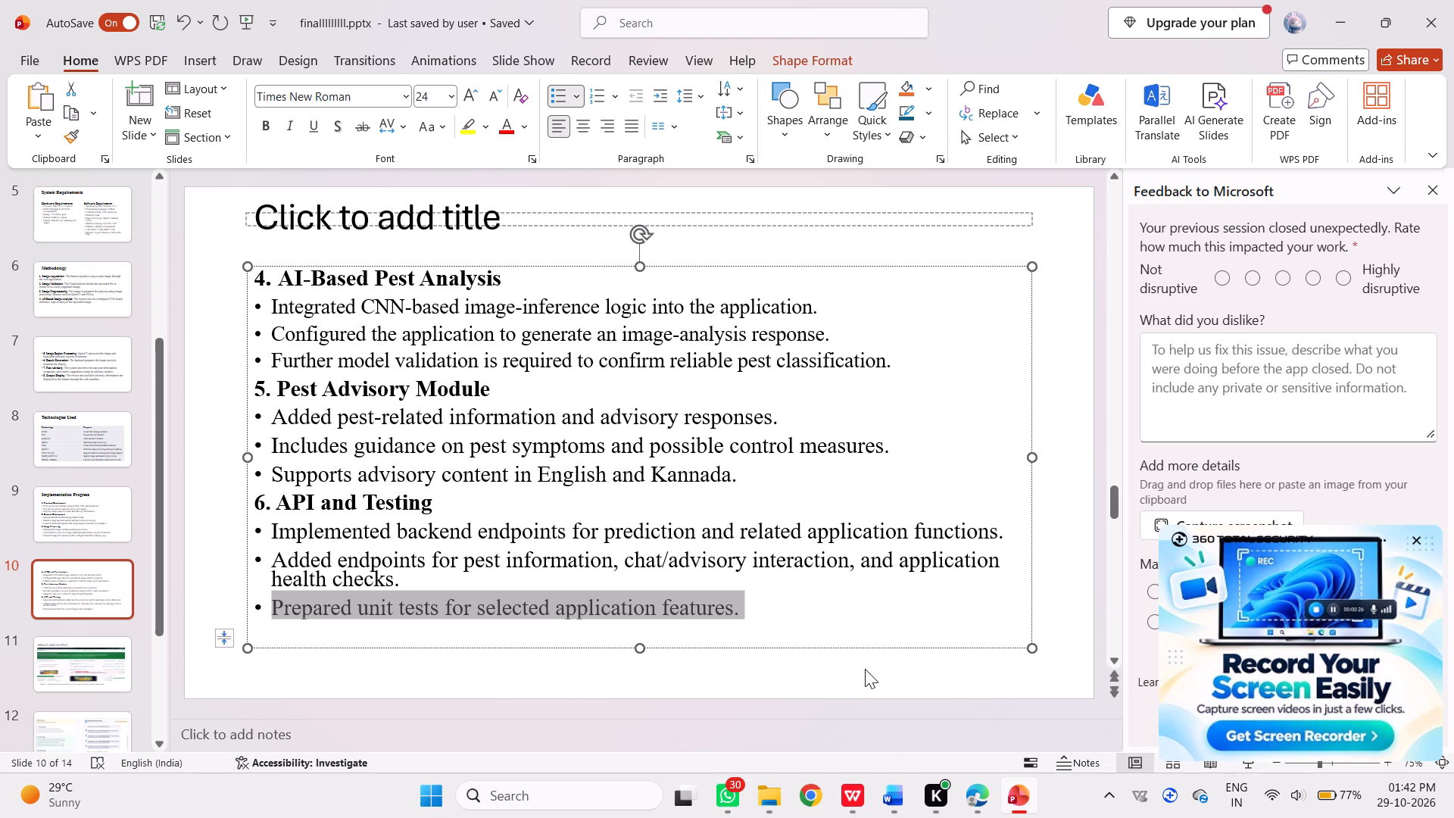
click(865, 669)
drag(737, 610, 360, 542)
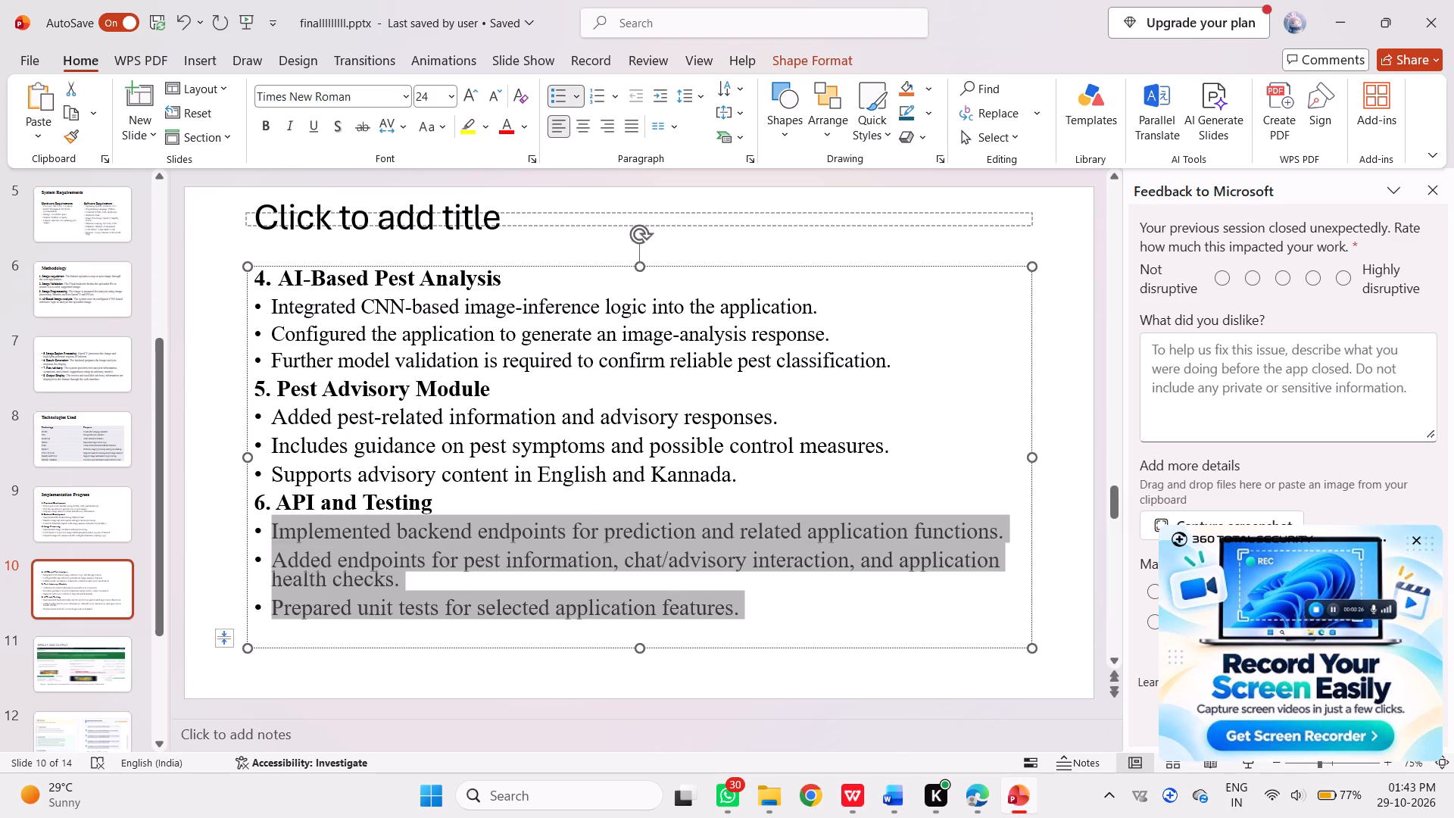
drag(360, 542, 307, 534)
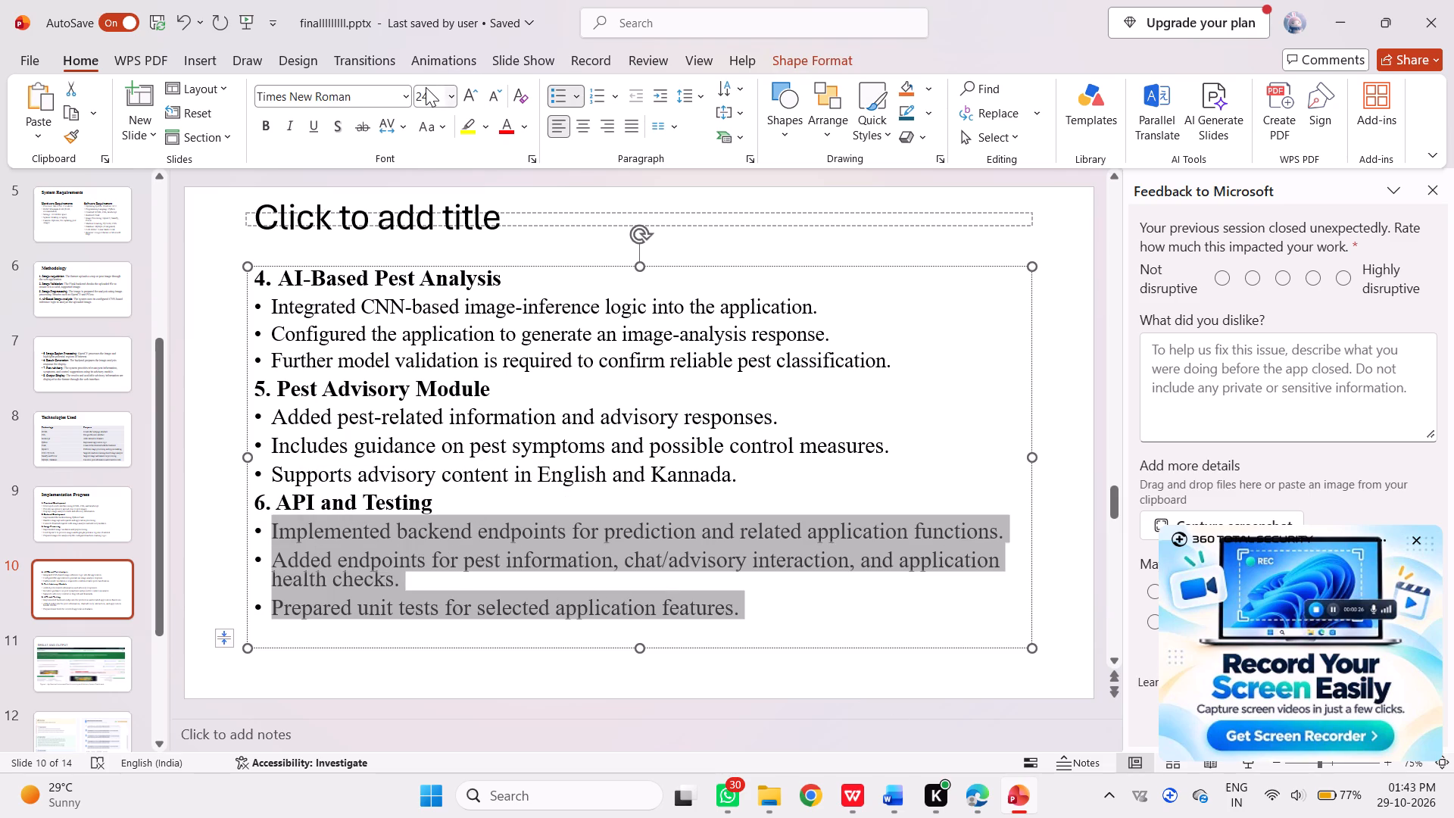
click(426, 87)
click(430, 92)
key(BackSpace)
key(2)
key(Return)
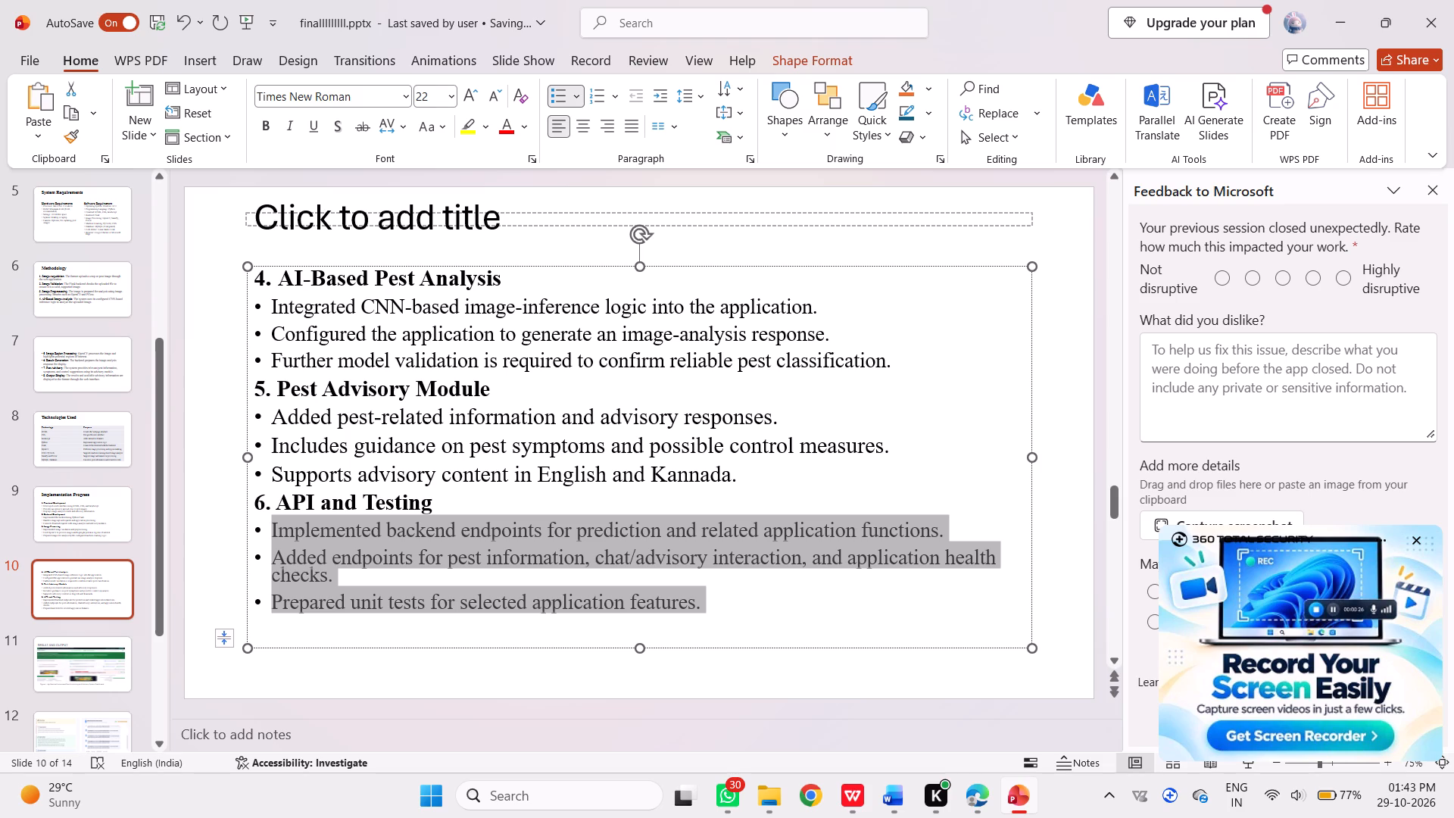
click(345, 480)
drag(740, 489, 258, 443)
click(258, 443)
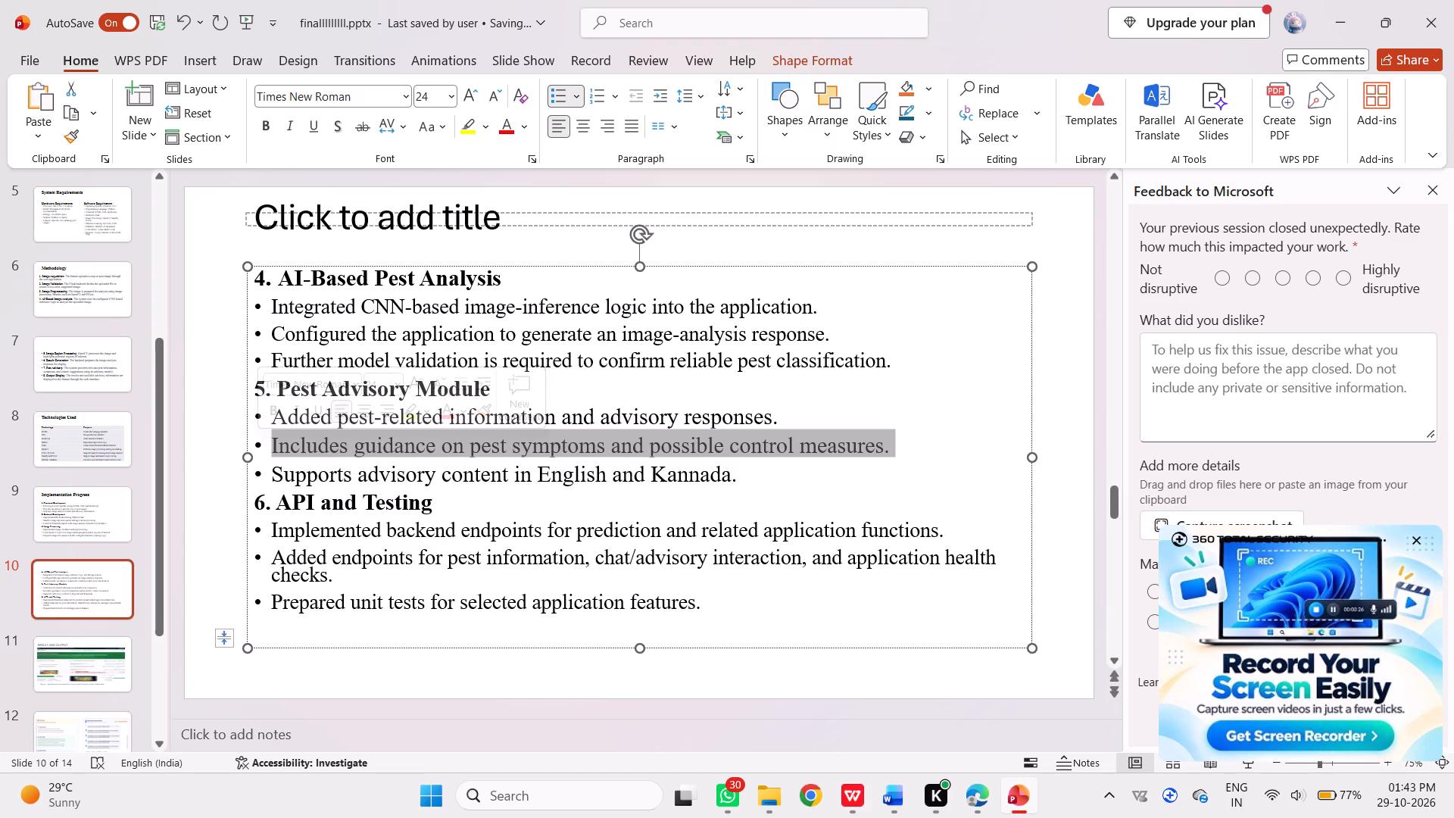
Set the "6. API and Testing" heading to size 22.
drag(436, 506, 249, 509)
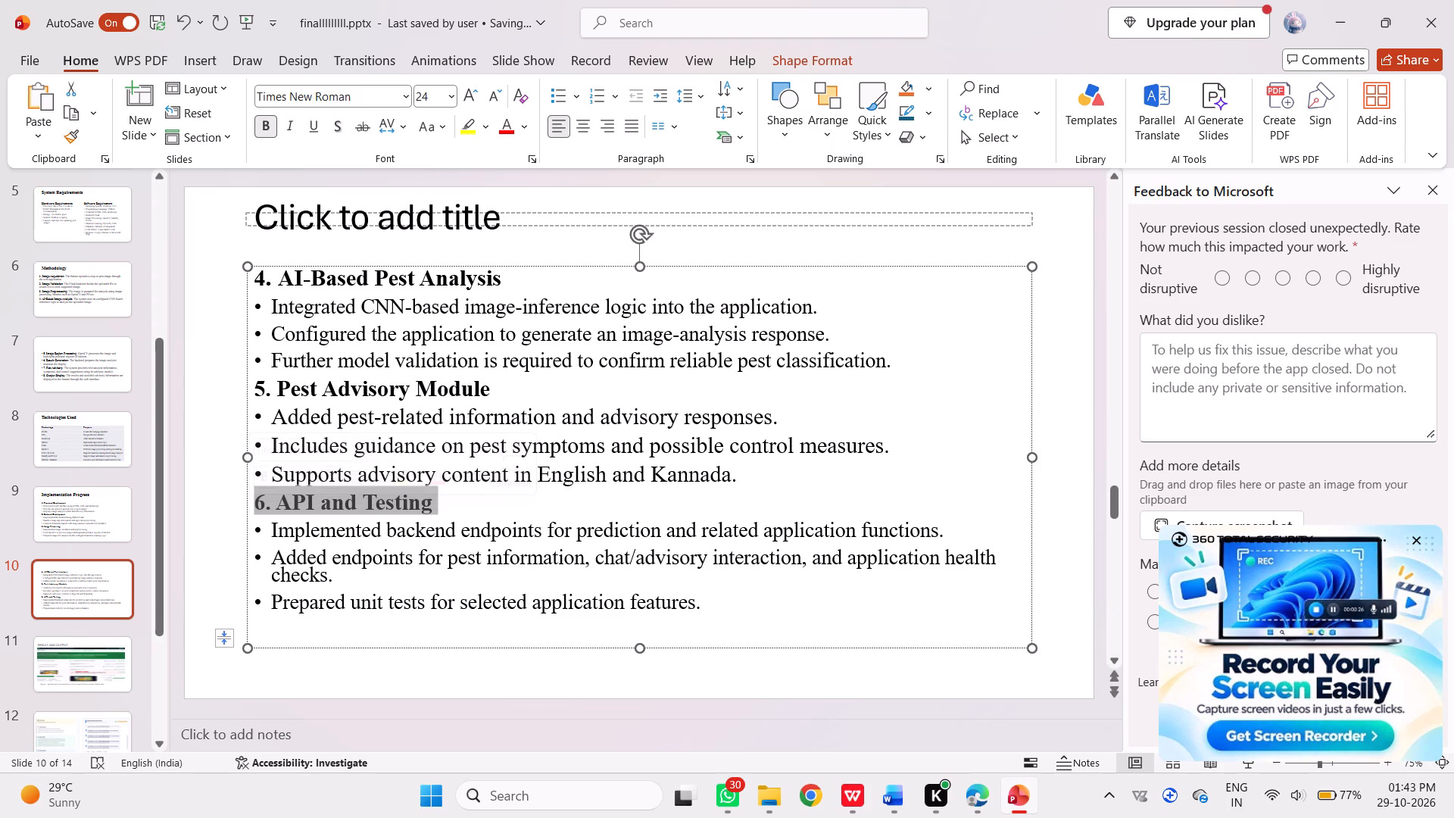
click(429, 95)
key(BackSpace)
text(22)
key(Return)
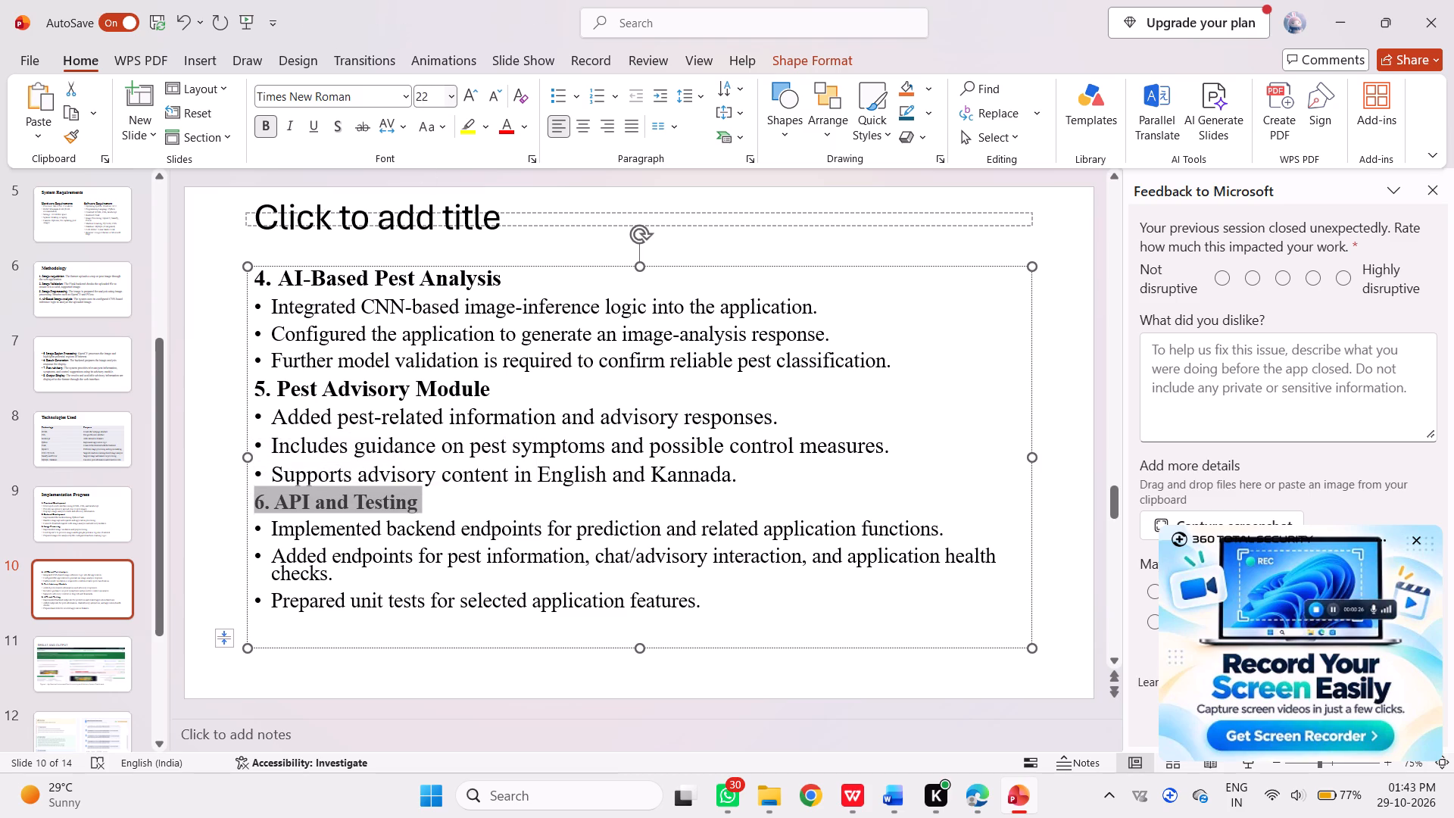
Set the "5. Pest Advisory Module" heading and the three bulleted lines below it to size 22.
drag(732, 482, 277, 479)
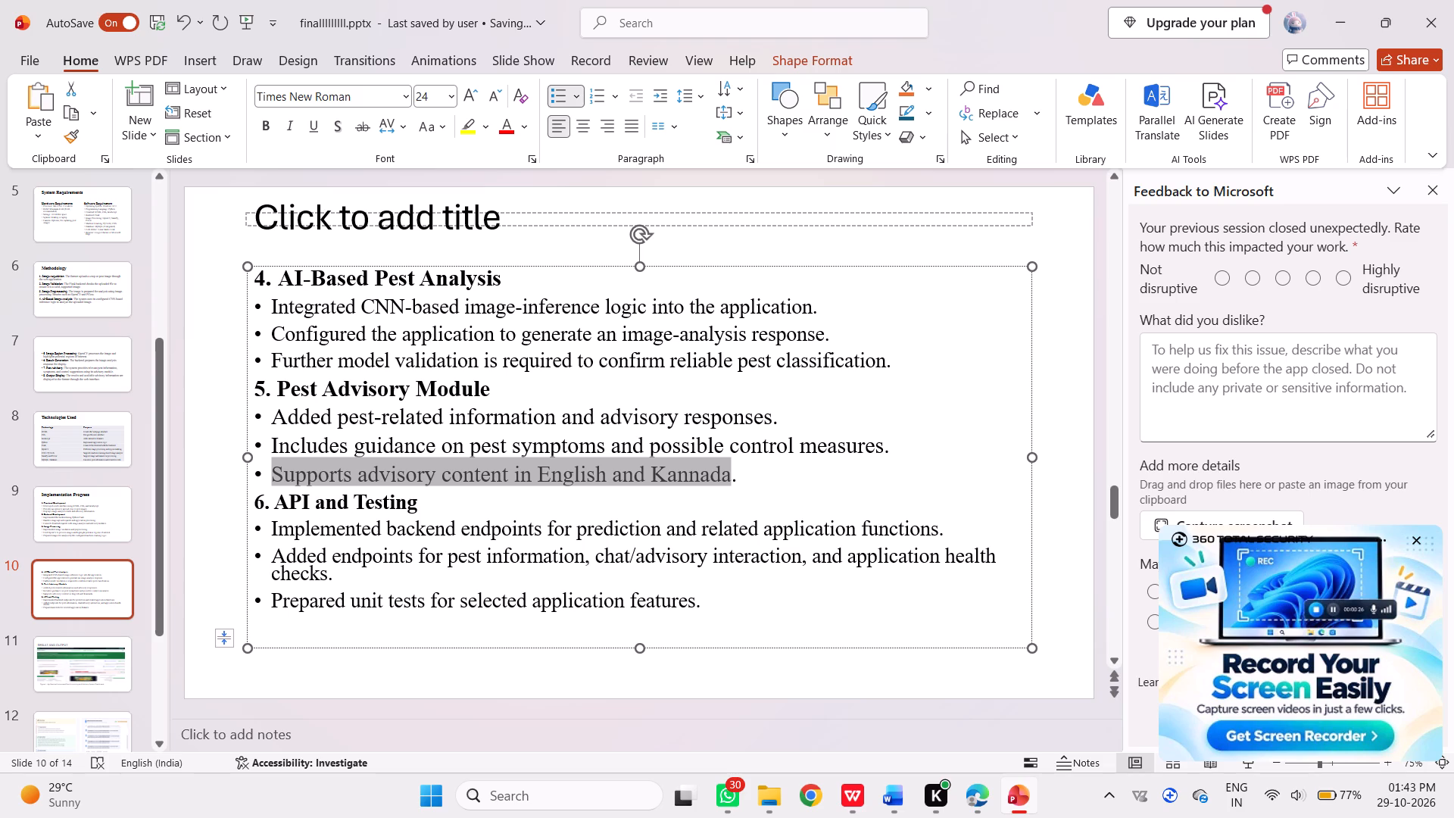
drag(277, 479, 279, 389)
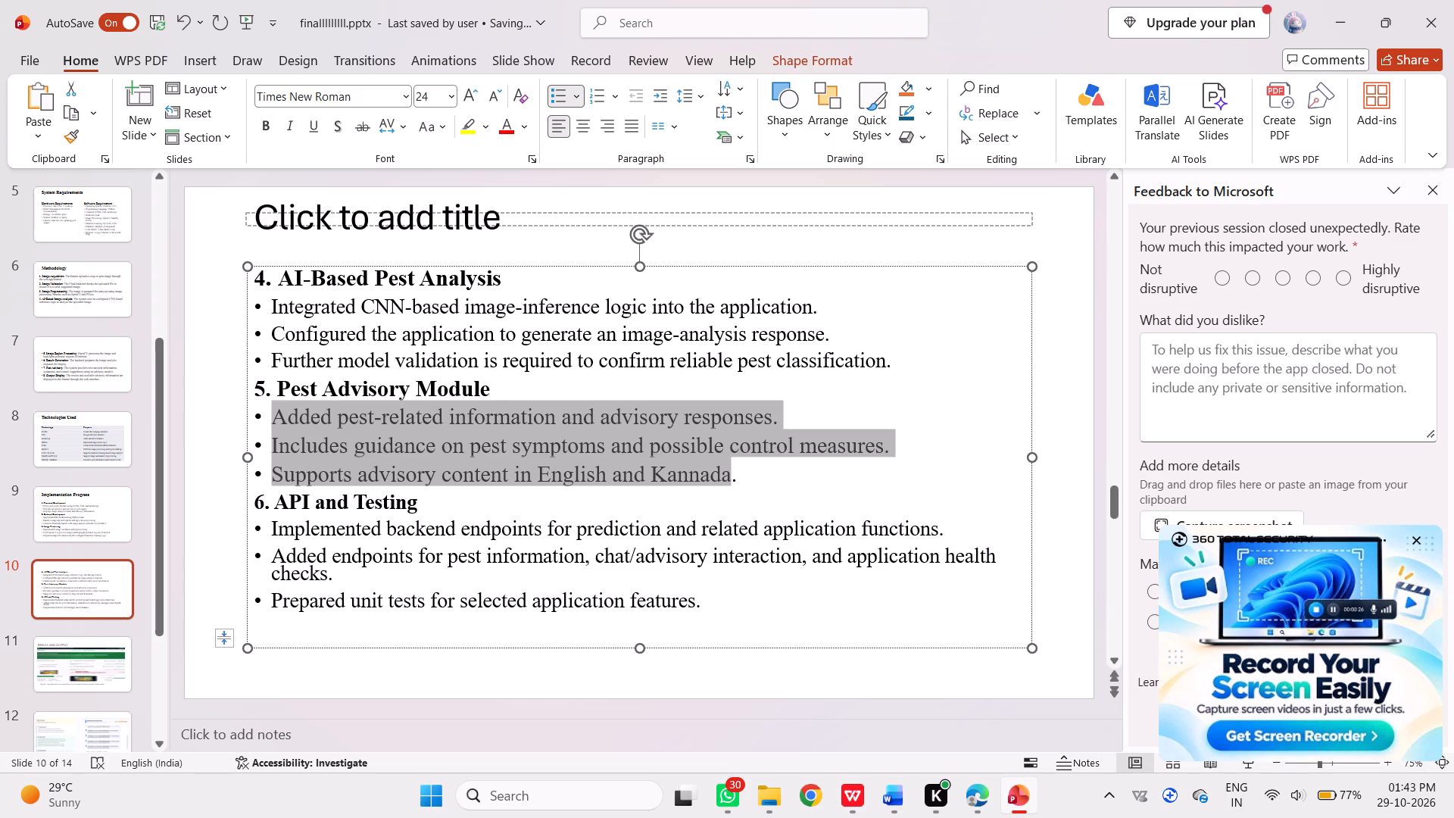
drag(279, 389, 265, 389)
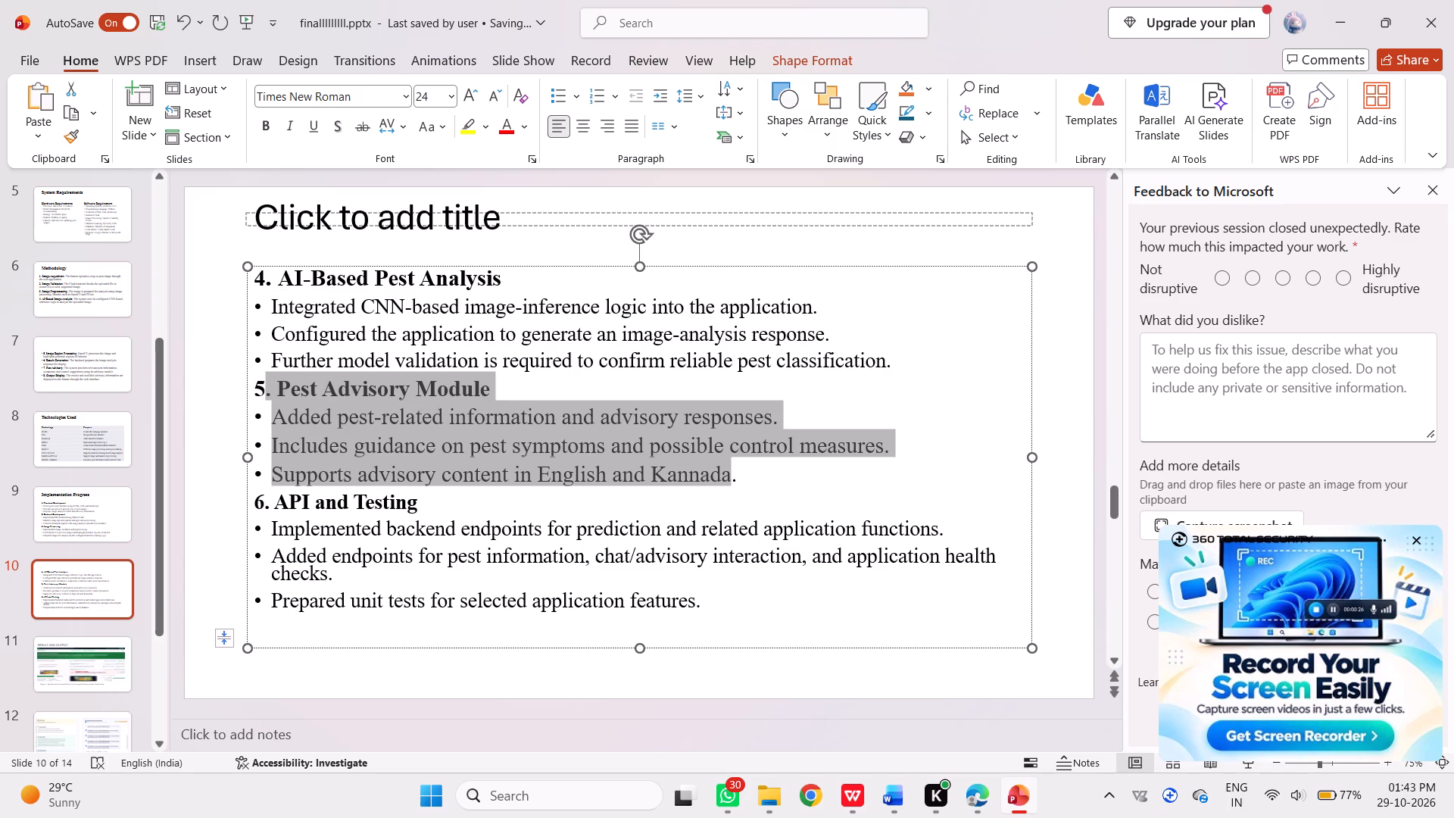
drag(265, 389, 254, 391)
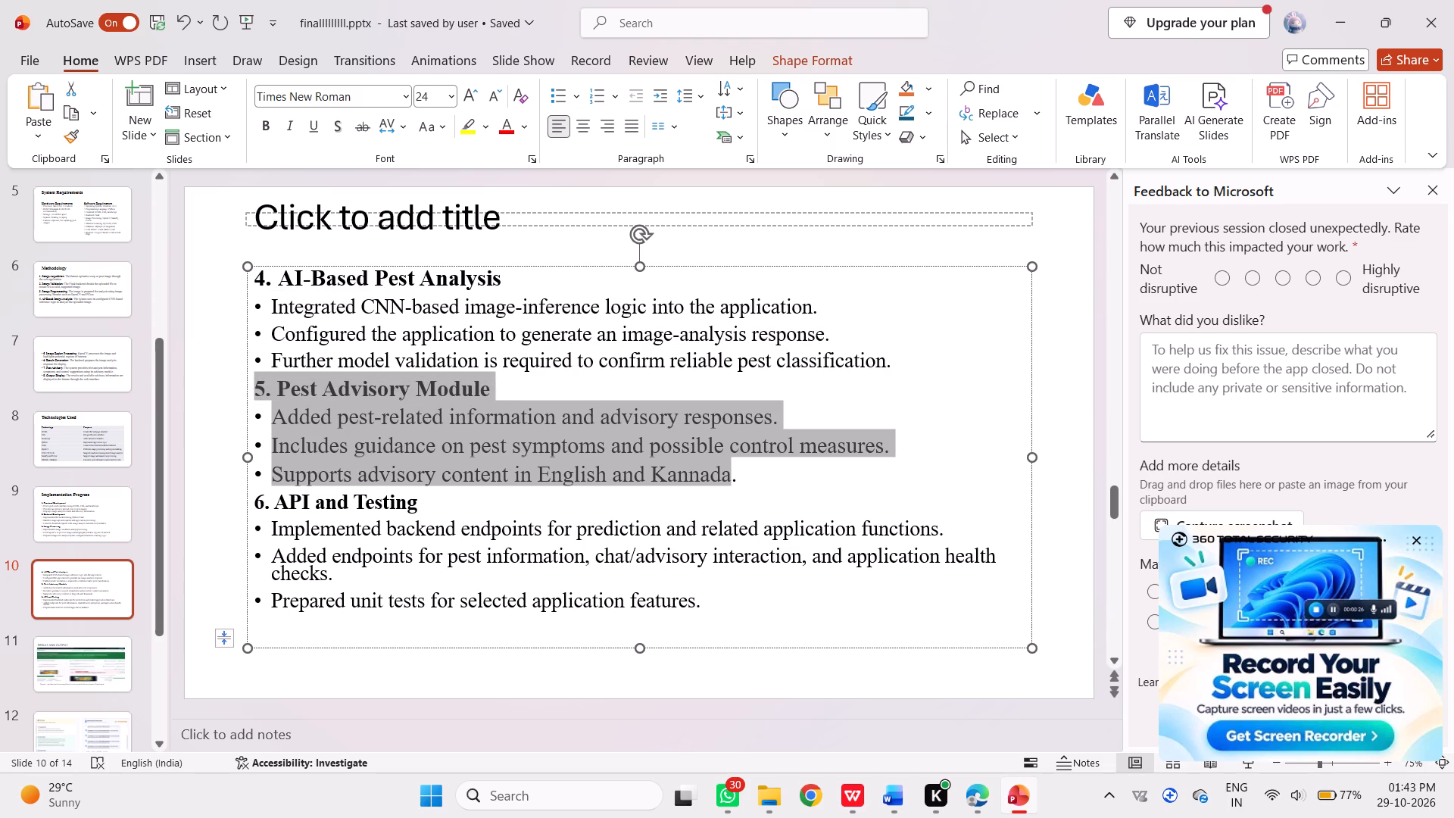
click(428, 90)
key(BackSpace)
text(22)
key(Return)
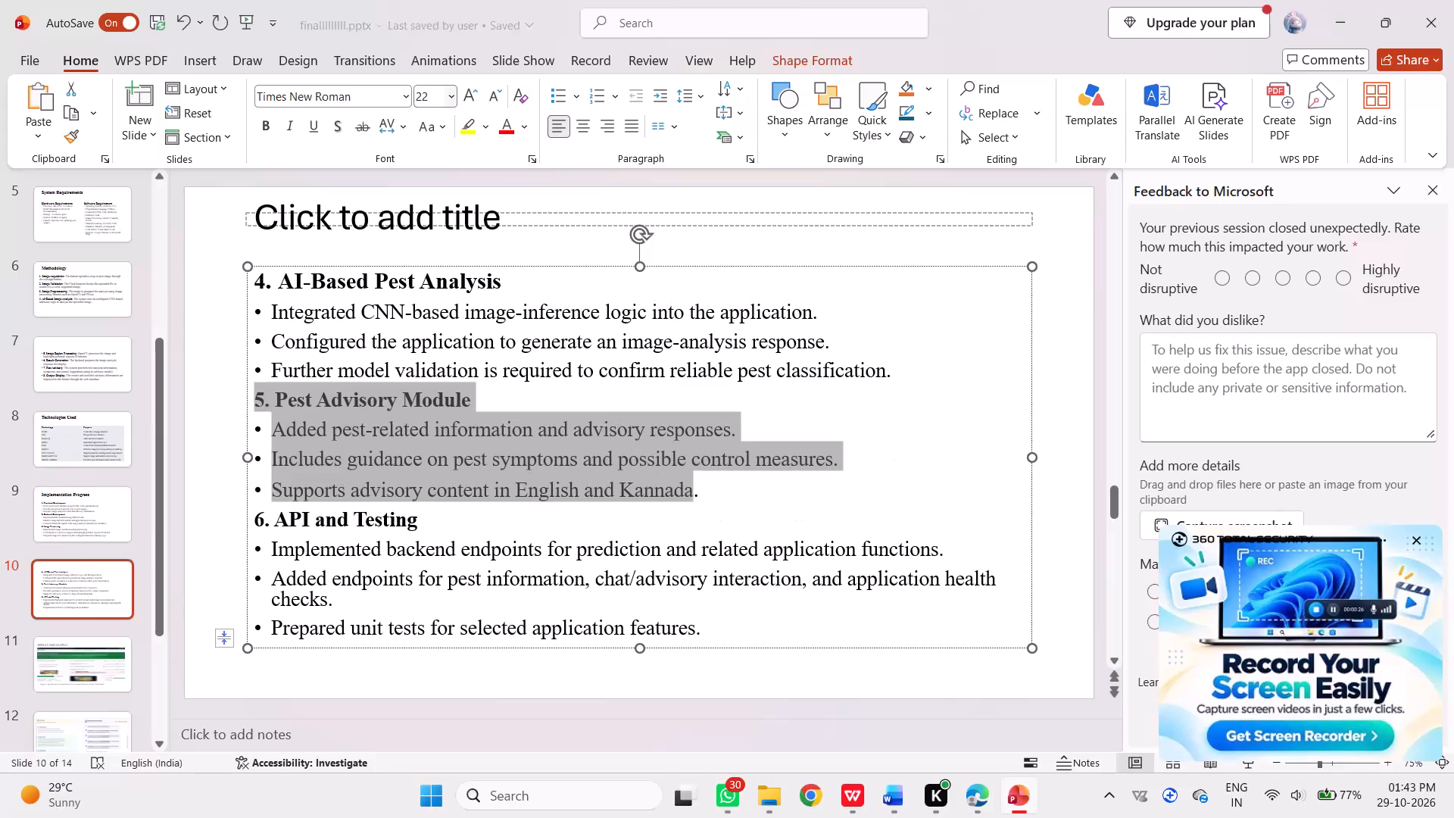
Check the font size of the "6. API and Testing" heading and its bulleted items.
click(435, 560)
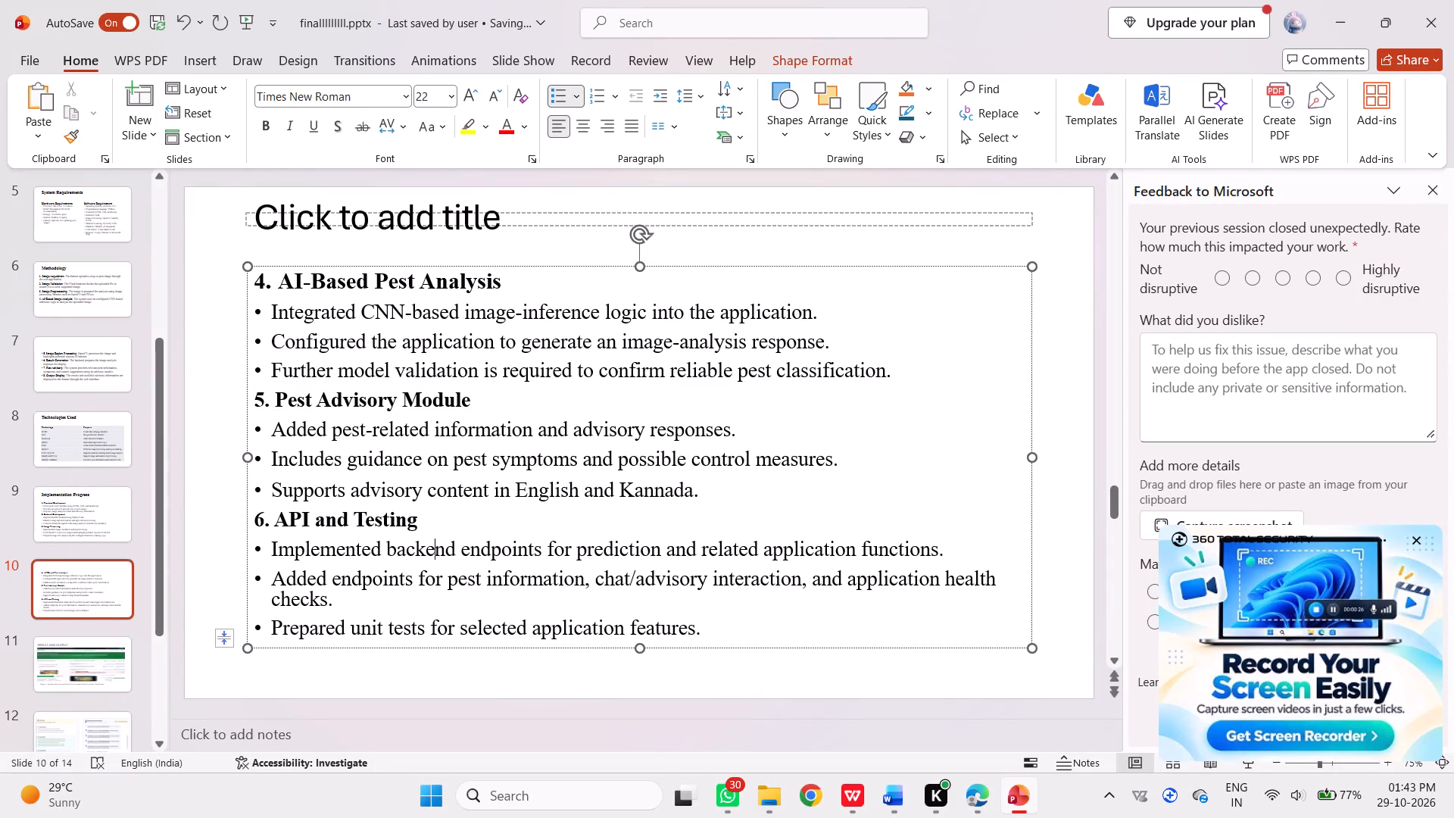
drag(702, 626, 295, 527)
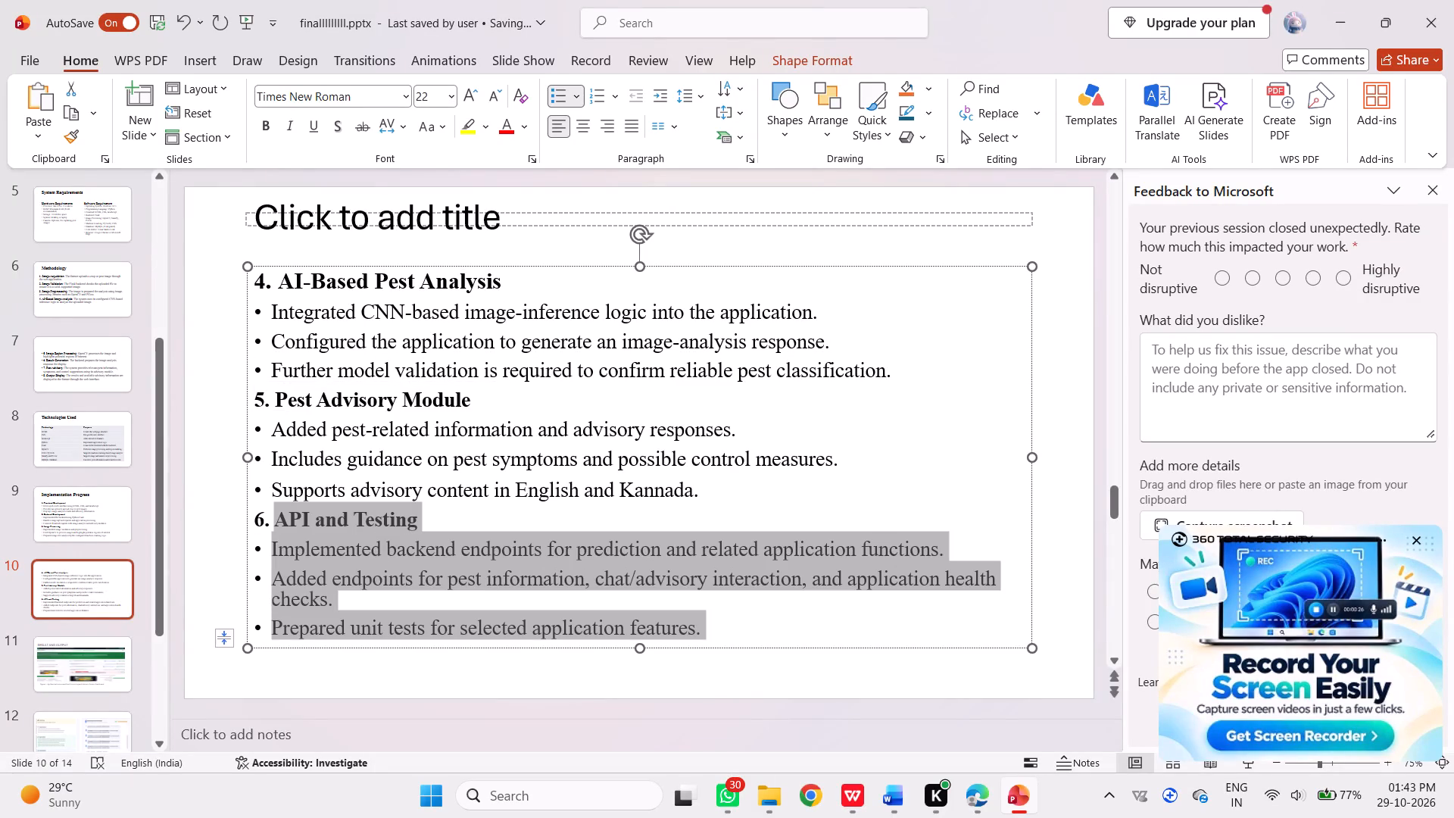
drag(295, 527, 281, 440)
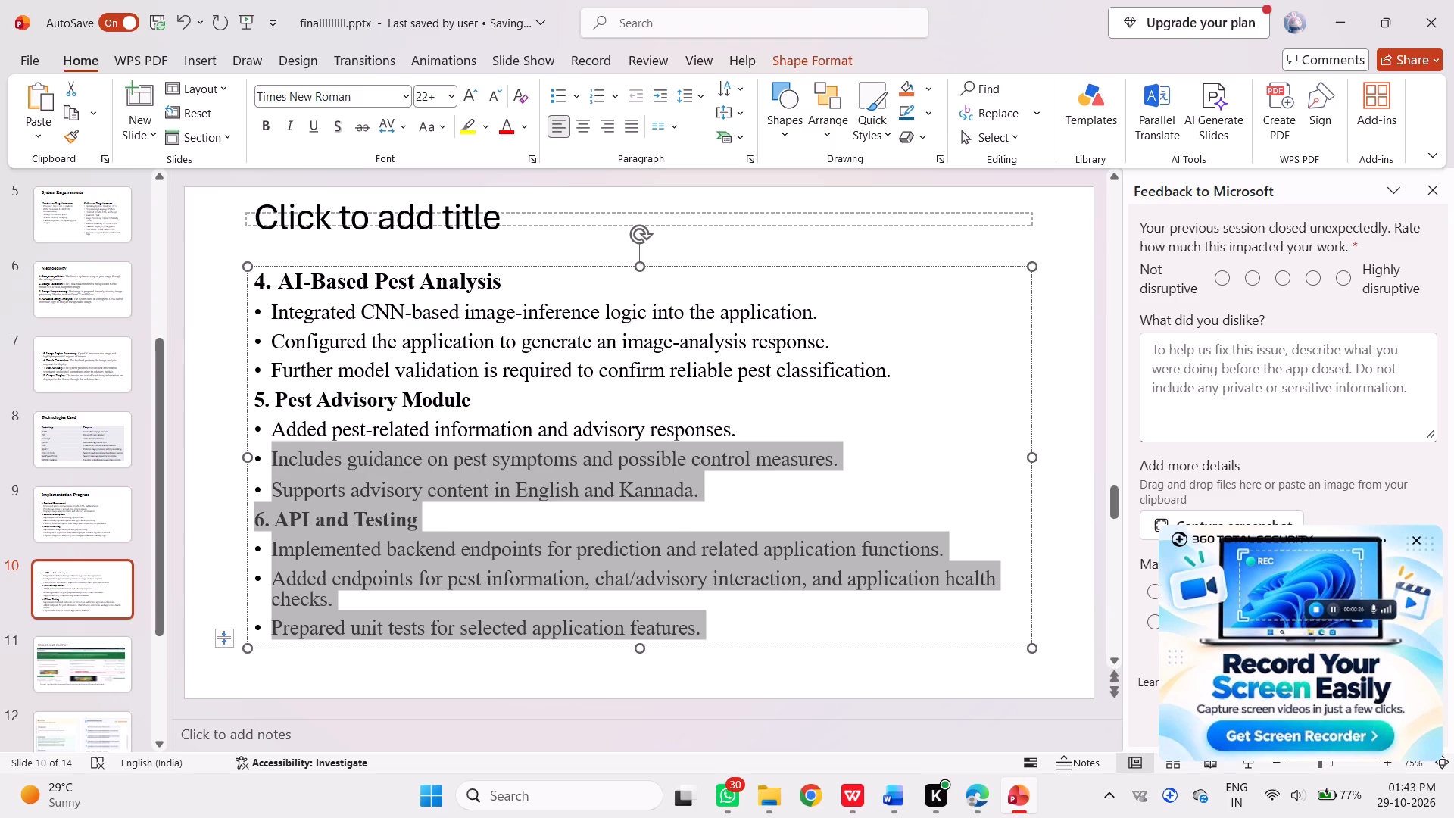
drag(281, 440, 271, 532)
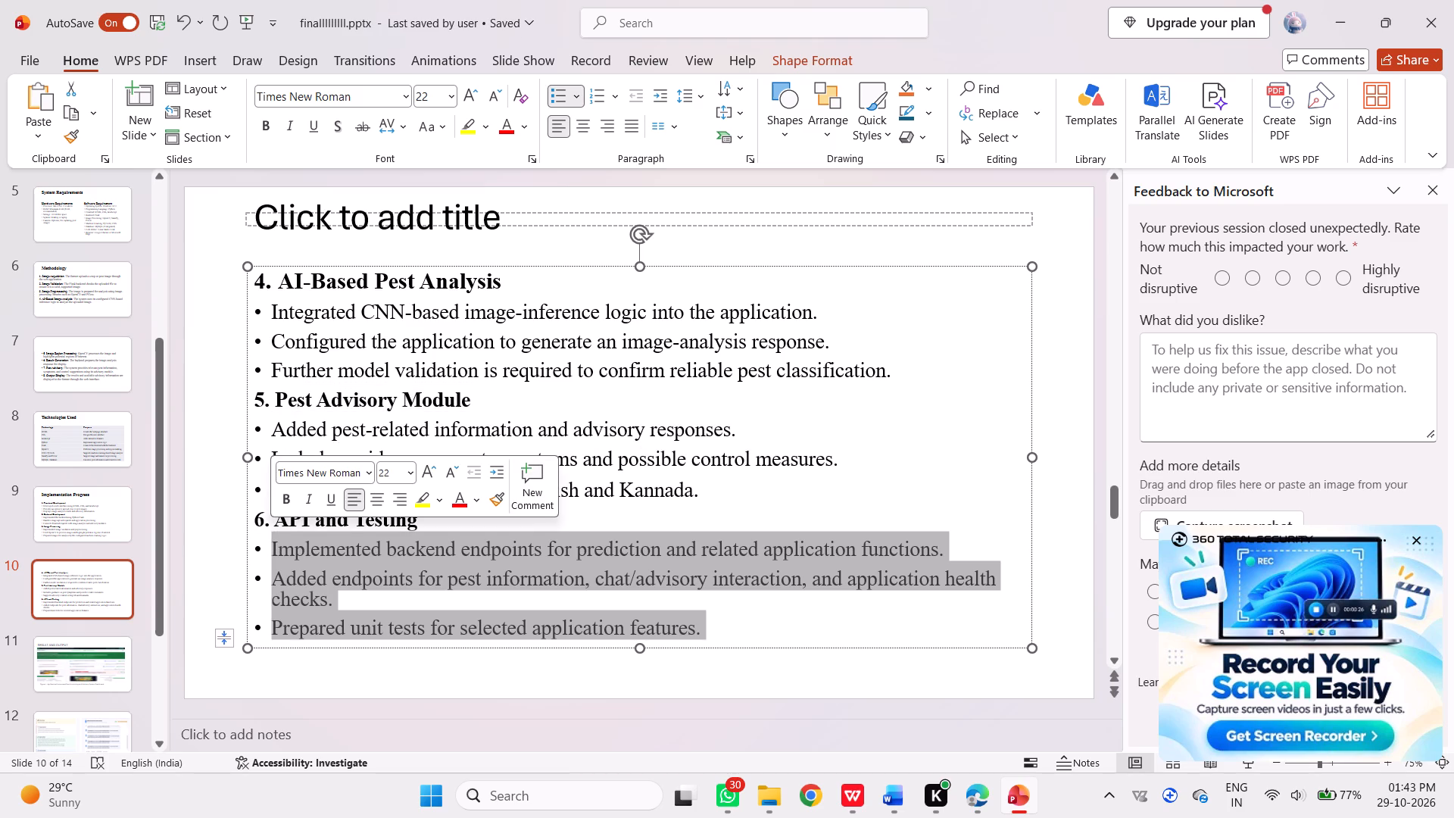
click(604, 497)
drag(424, 523, 285, 542)
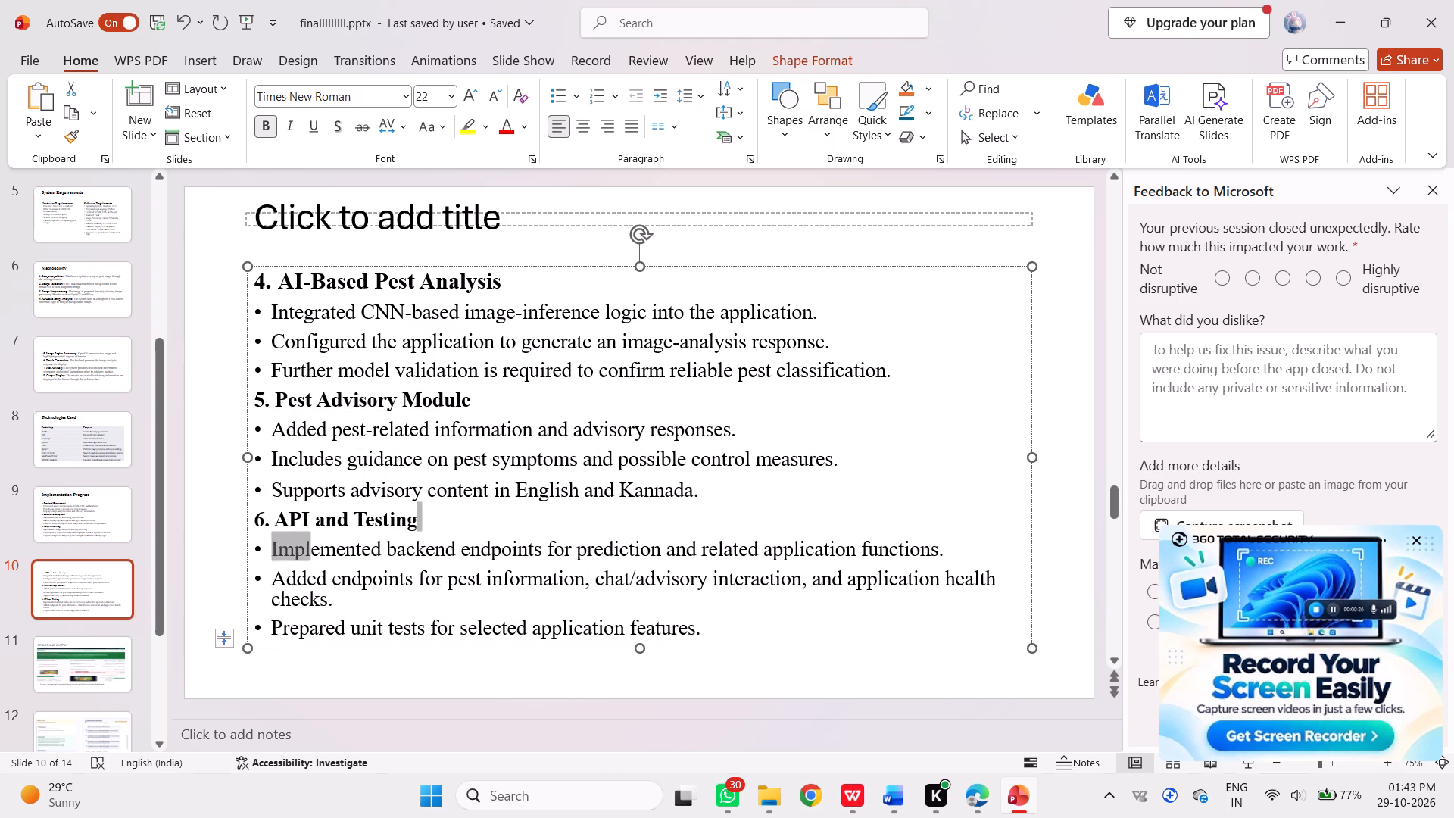
drag(285, 542, 267, 516)
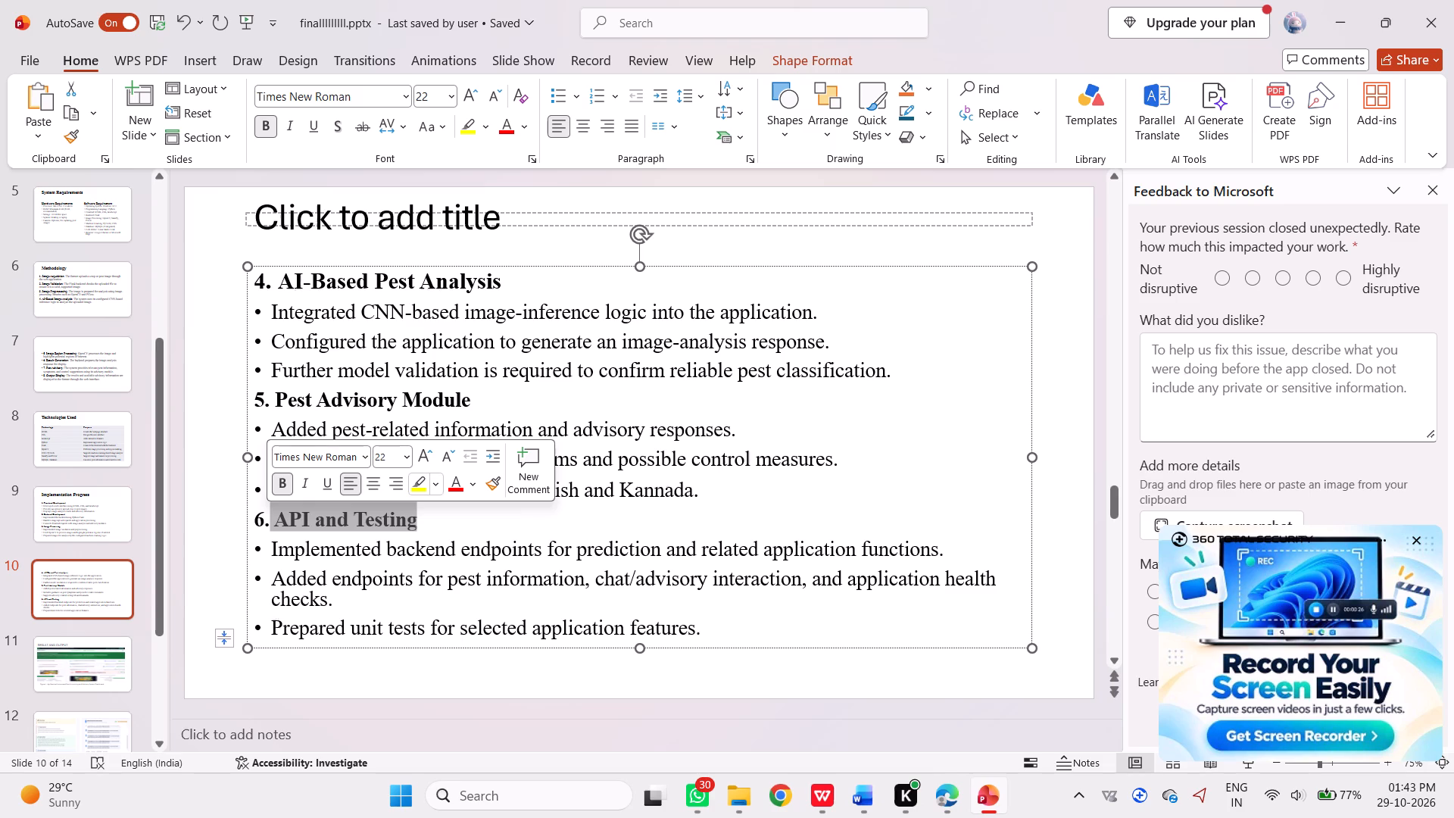
Set the whole "5. Pest Advisory Module" section, including the full stop ending its last line, to a uniform size 22.
click(719, 490)
drag(719, 490, 382, 449)
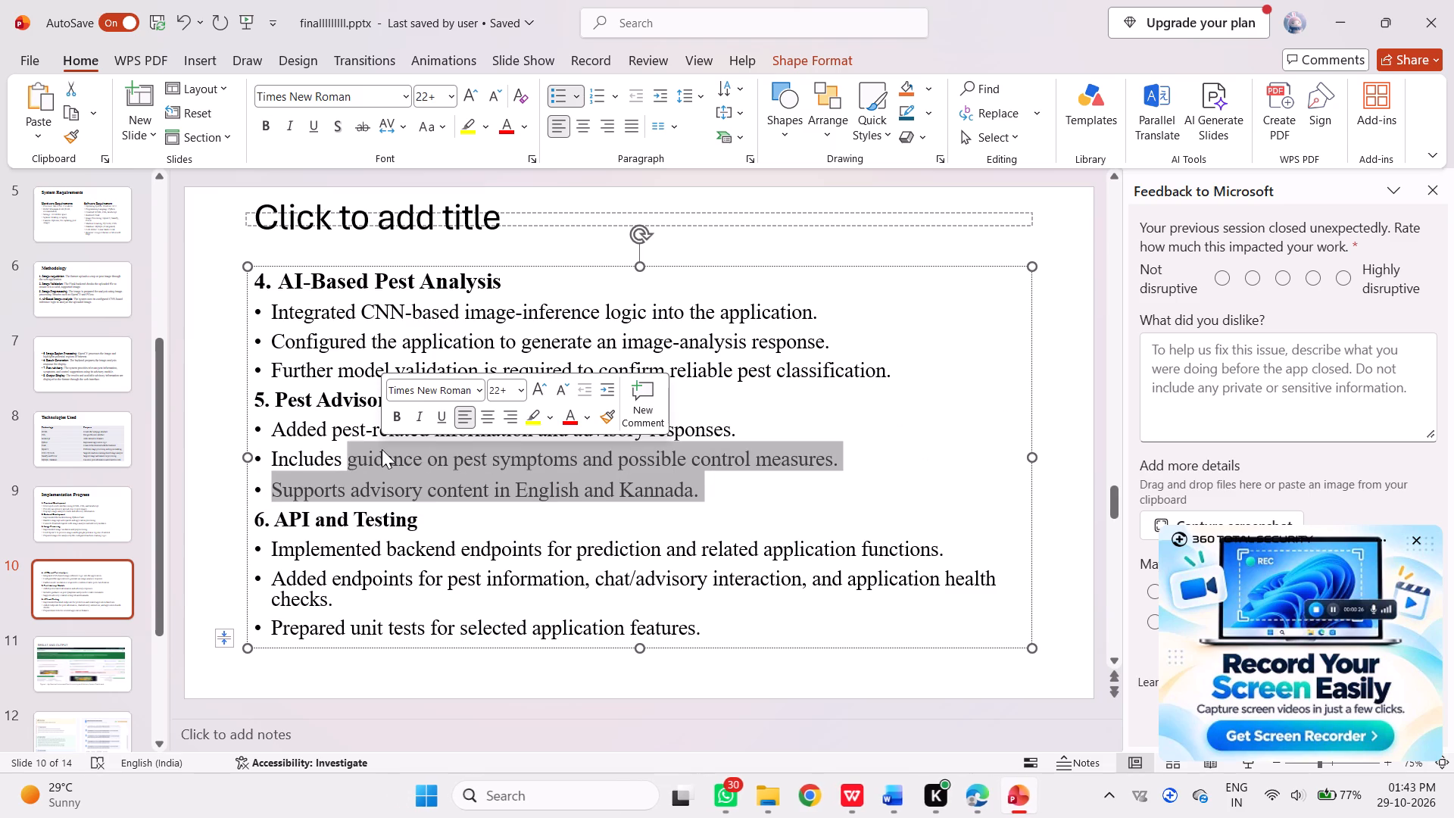
click(697, 482)
drag(704, 487, 245, 401)
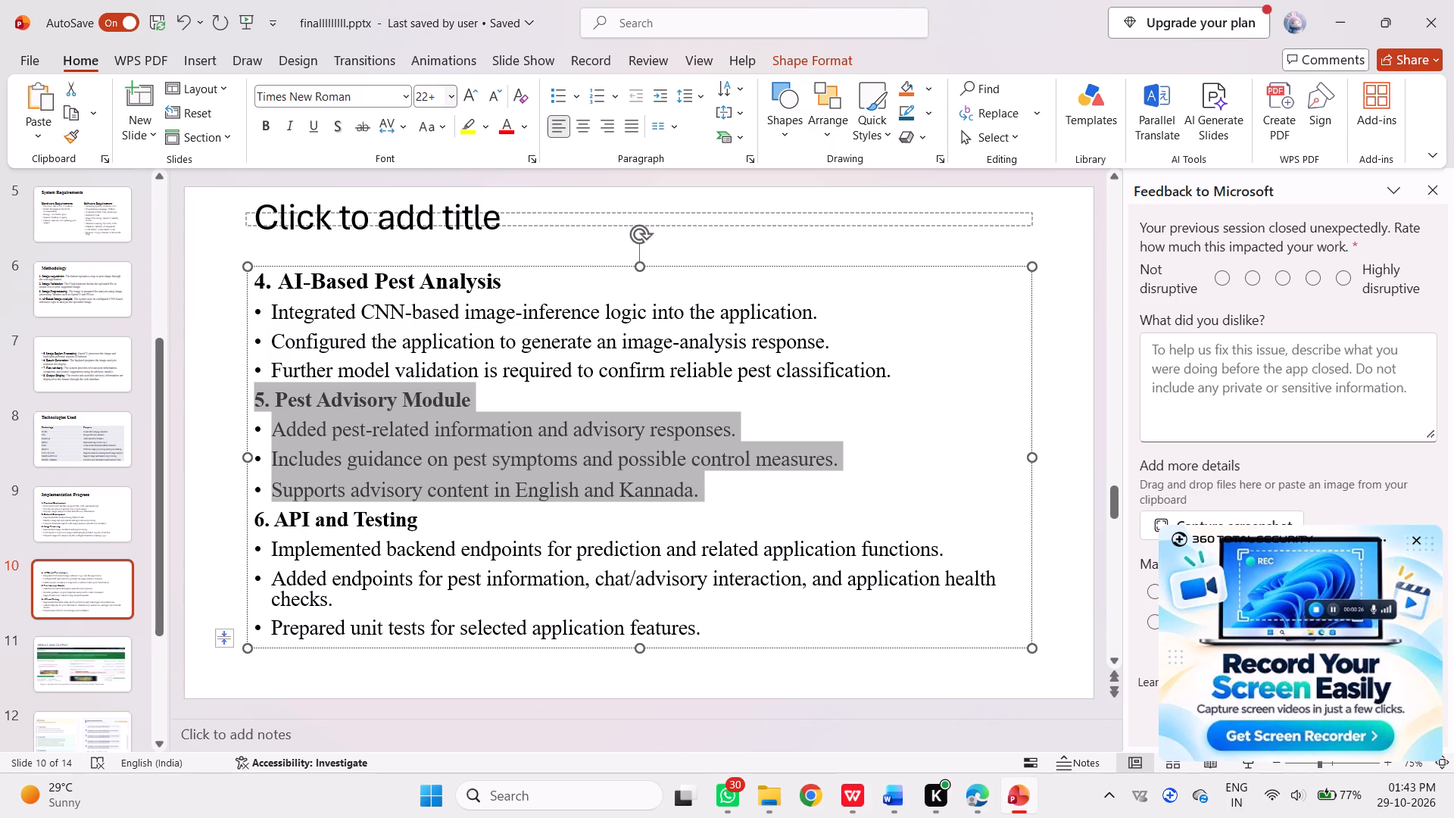
click(440, 92)
click(440, 92)
key(BackSpace)
key(Return)
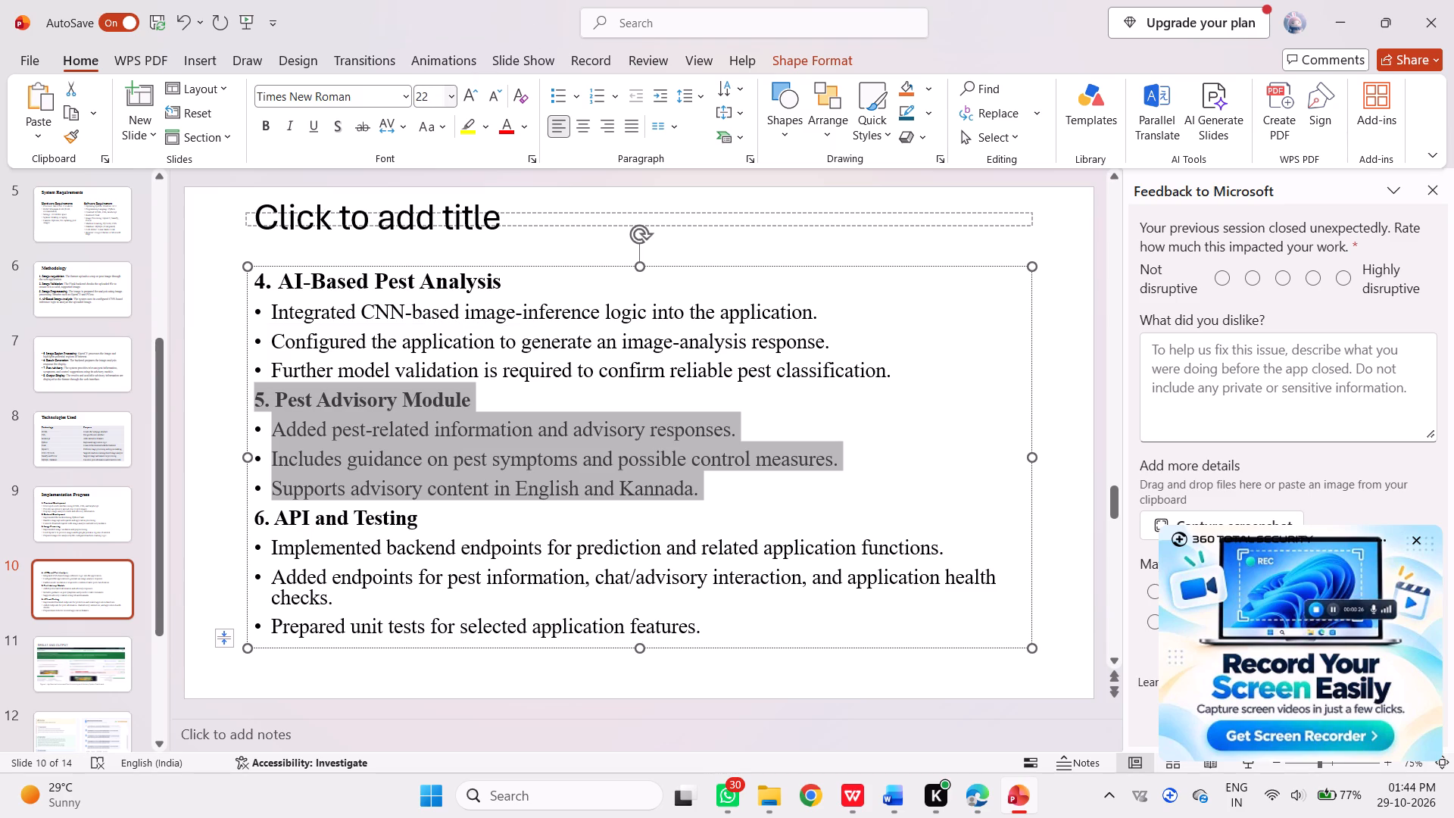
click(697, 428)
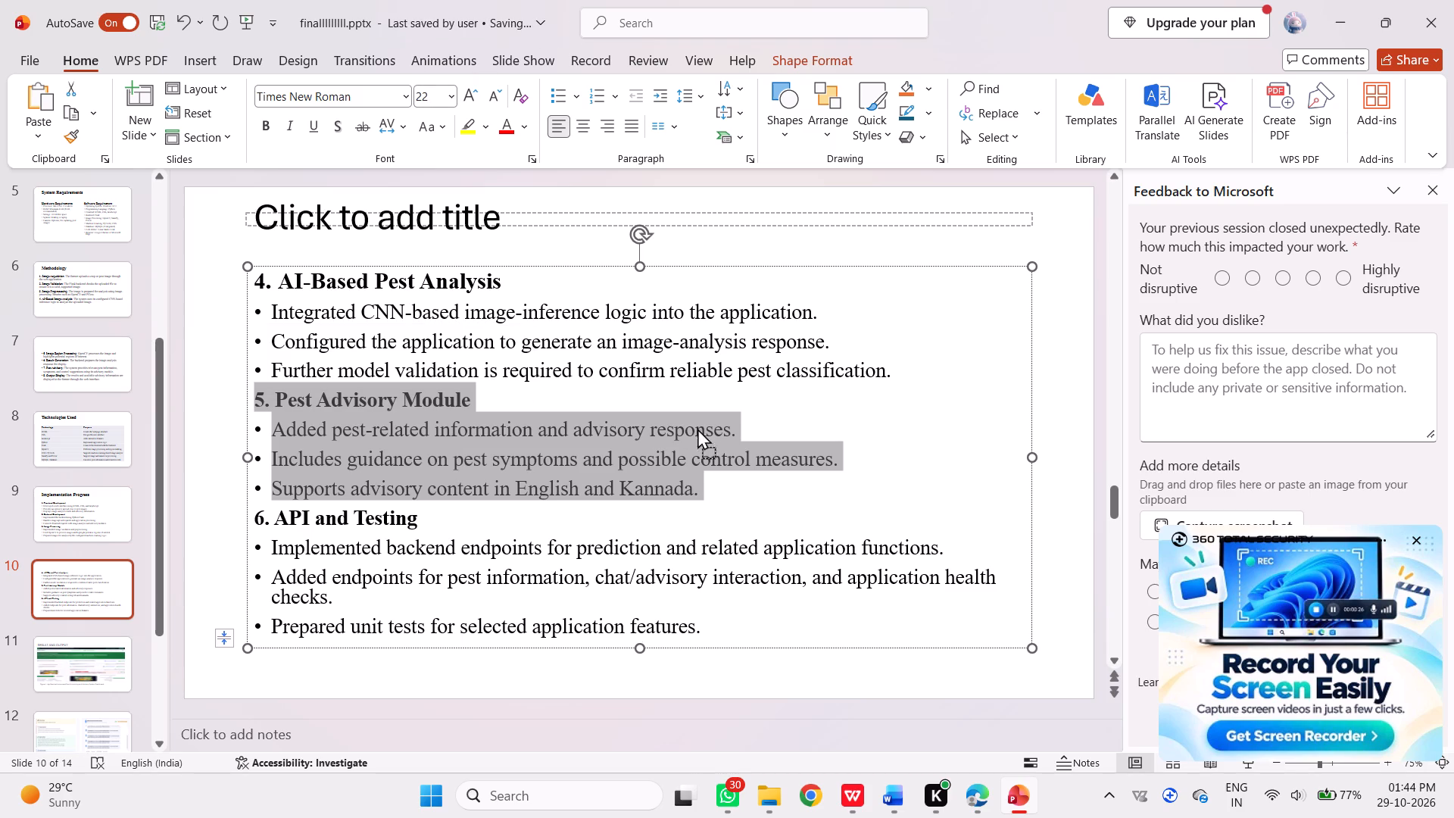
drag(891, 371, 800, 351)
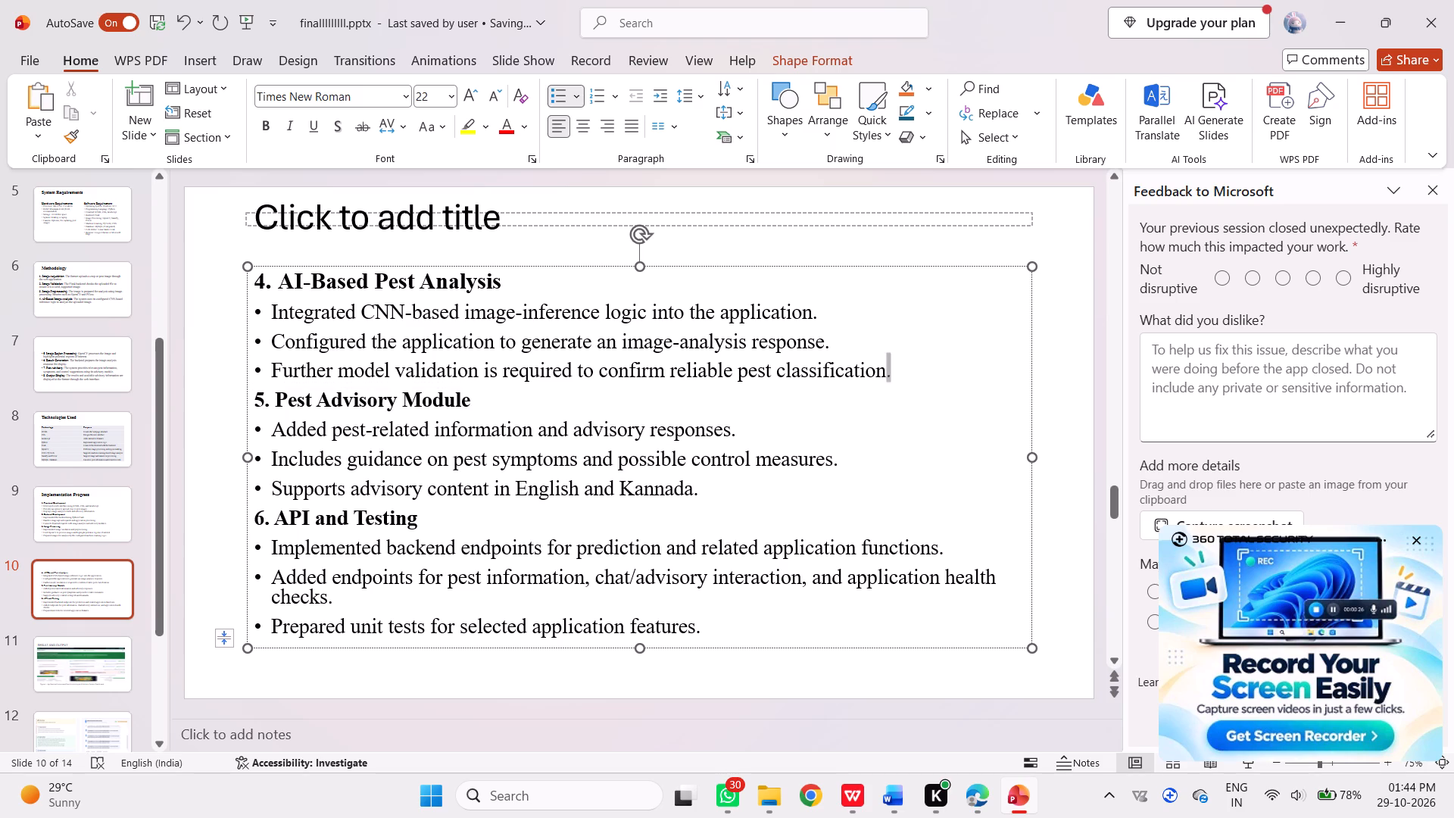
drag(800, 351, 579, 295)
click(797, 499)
Change the "RESULT AND OUTPUT" heading on slide 11 to Times New Roman.
click(54, 642)
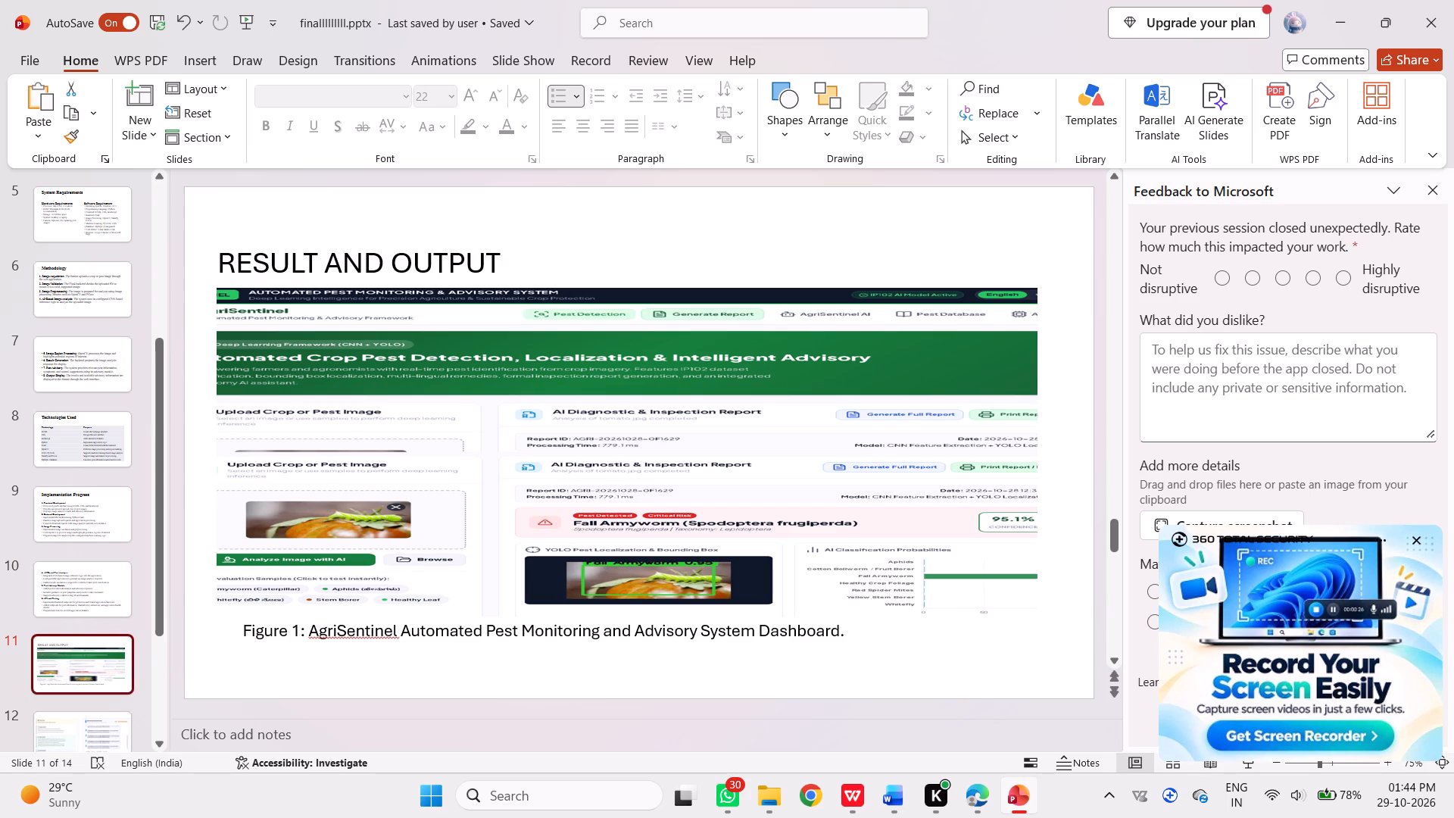
drag(498, 254, 242, 254)
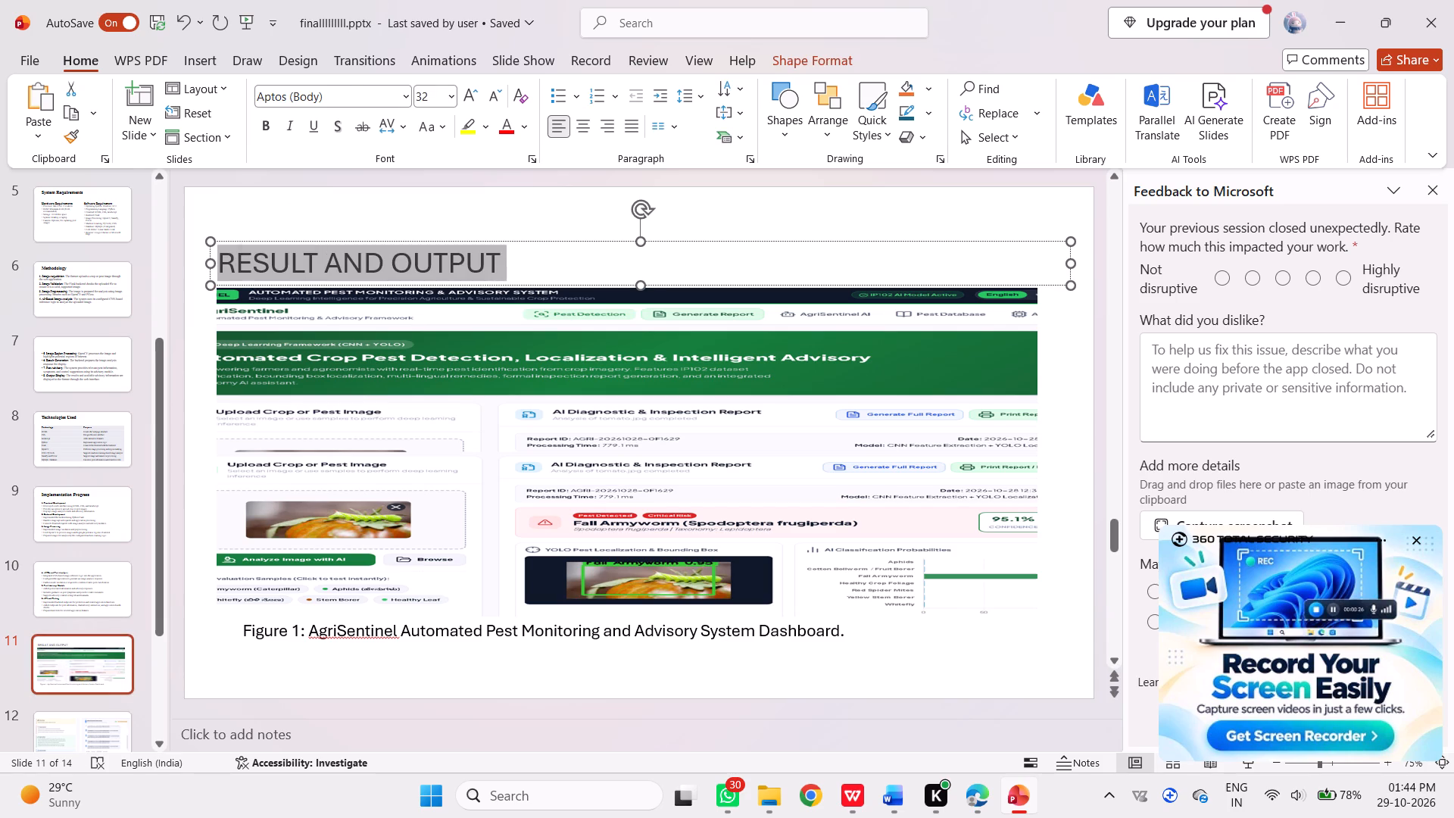
click(403, 98)
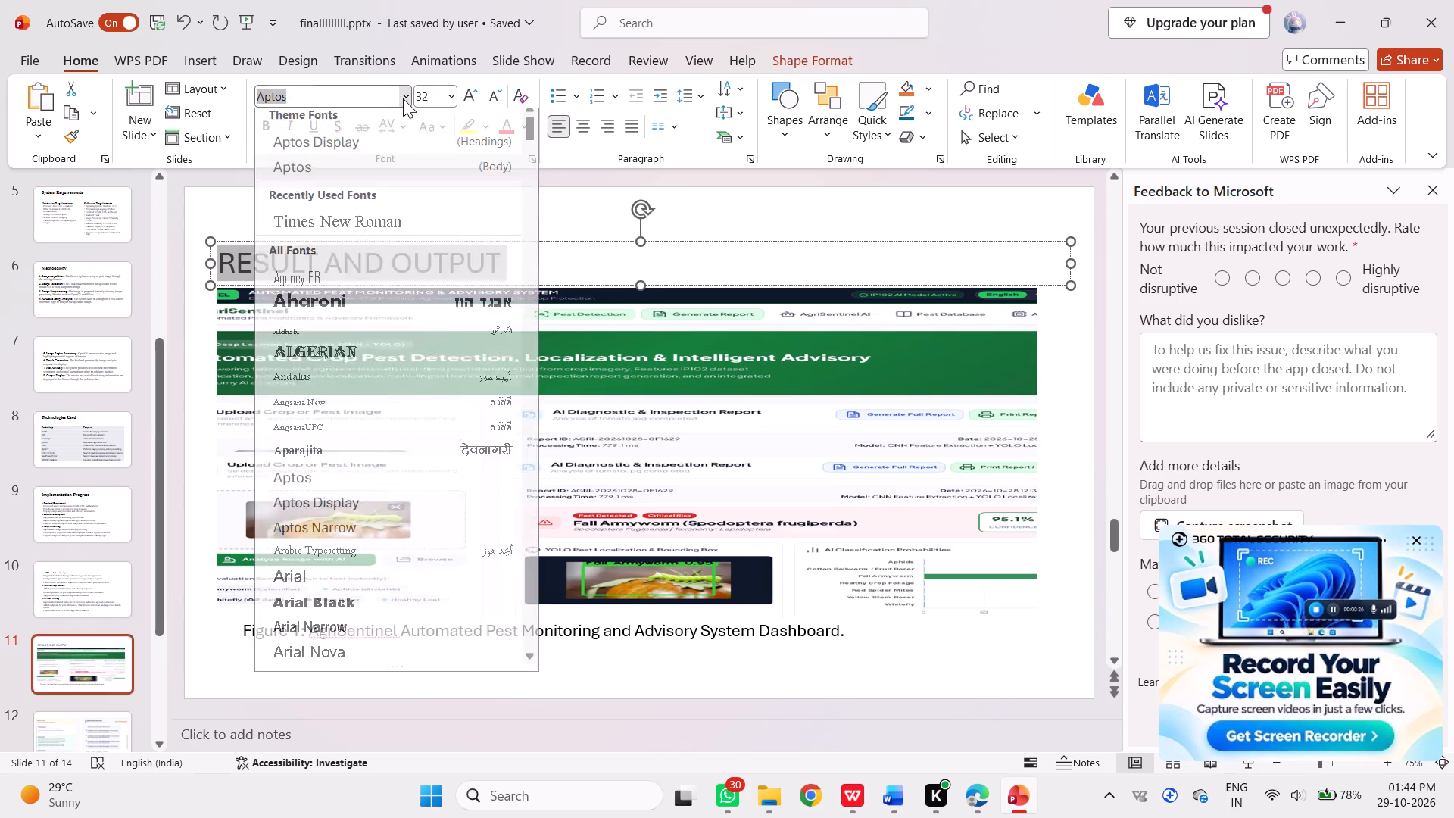
click(341, 223)
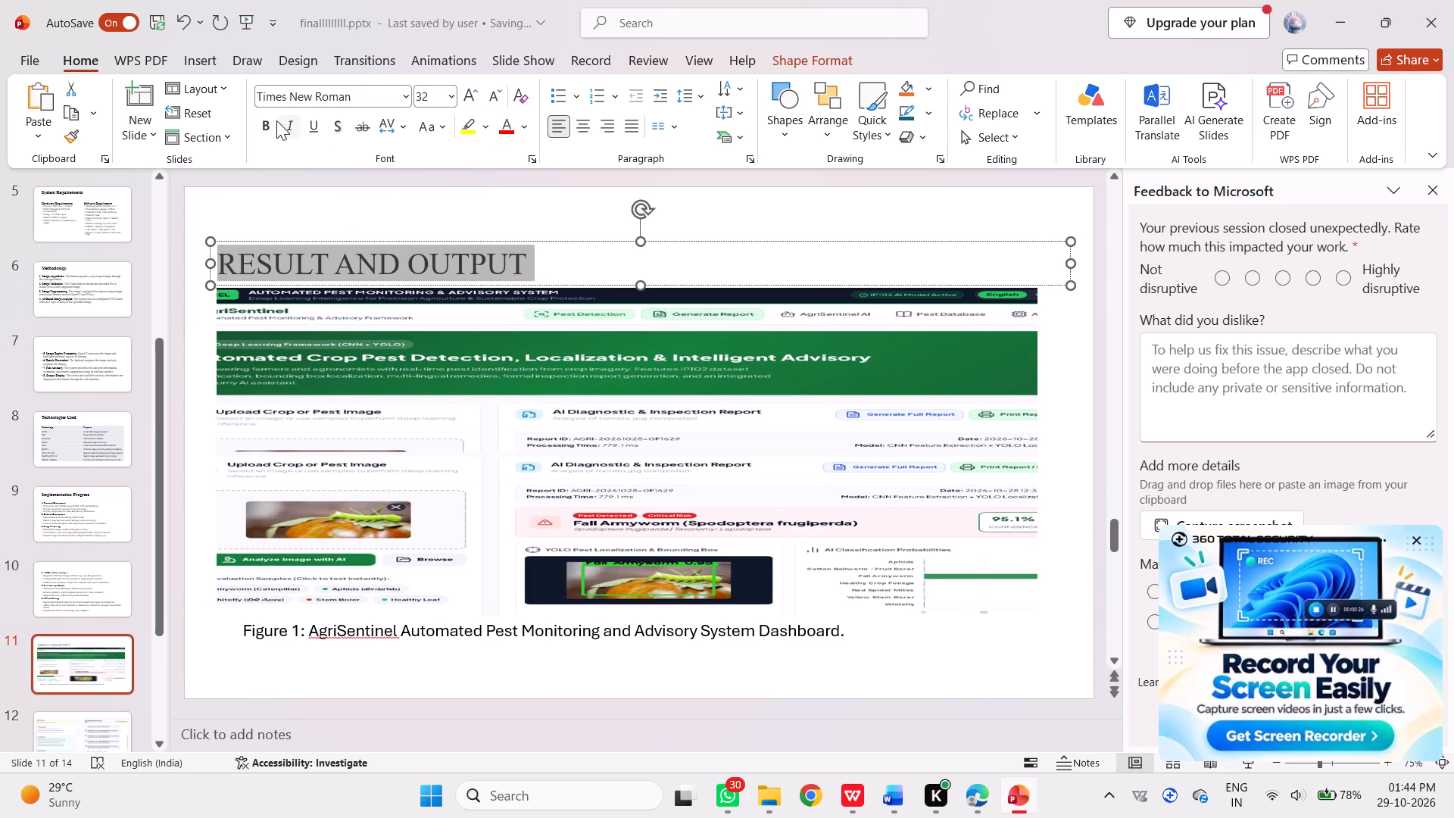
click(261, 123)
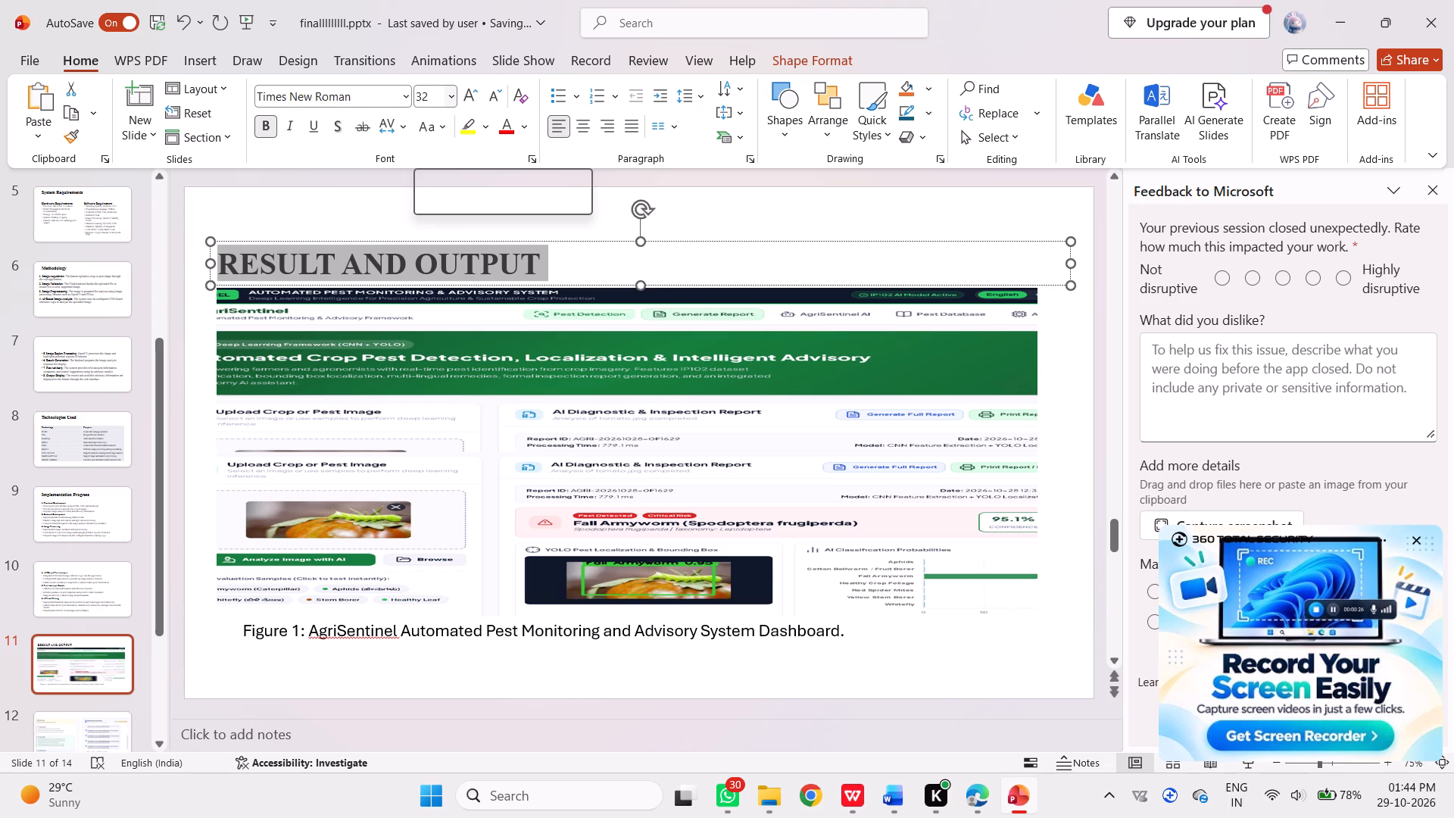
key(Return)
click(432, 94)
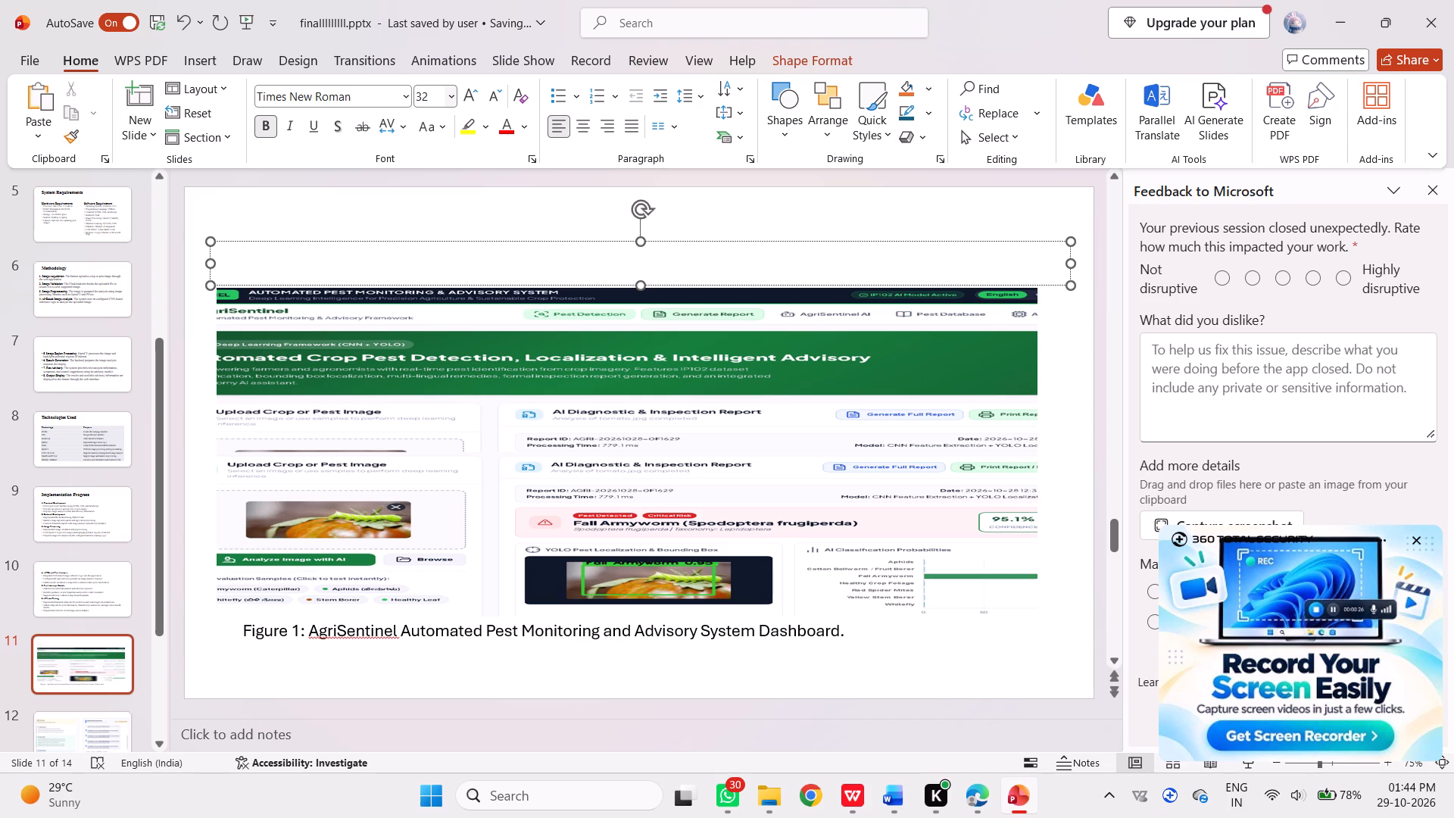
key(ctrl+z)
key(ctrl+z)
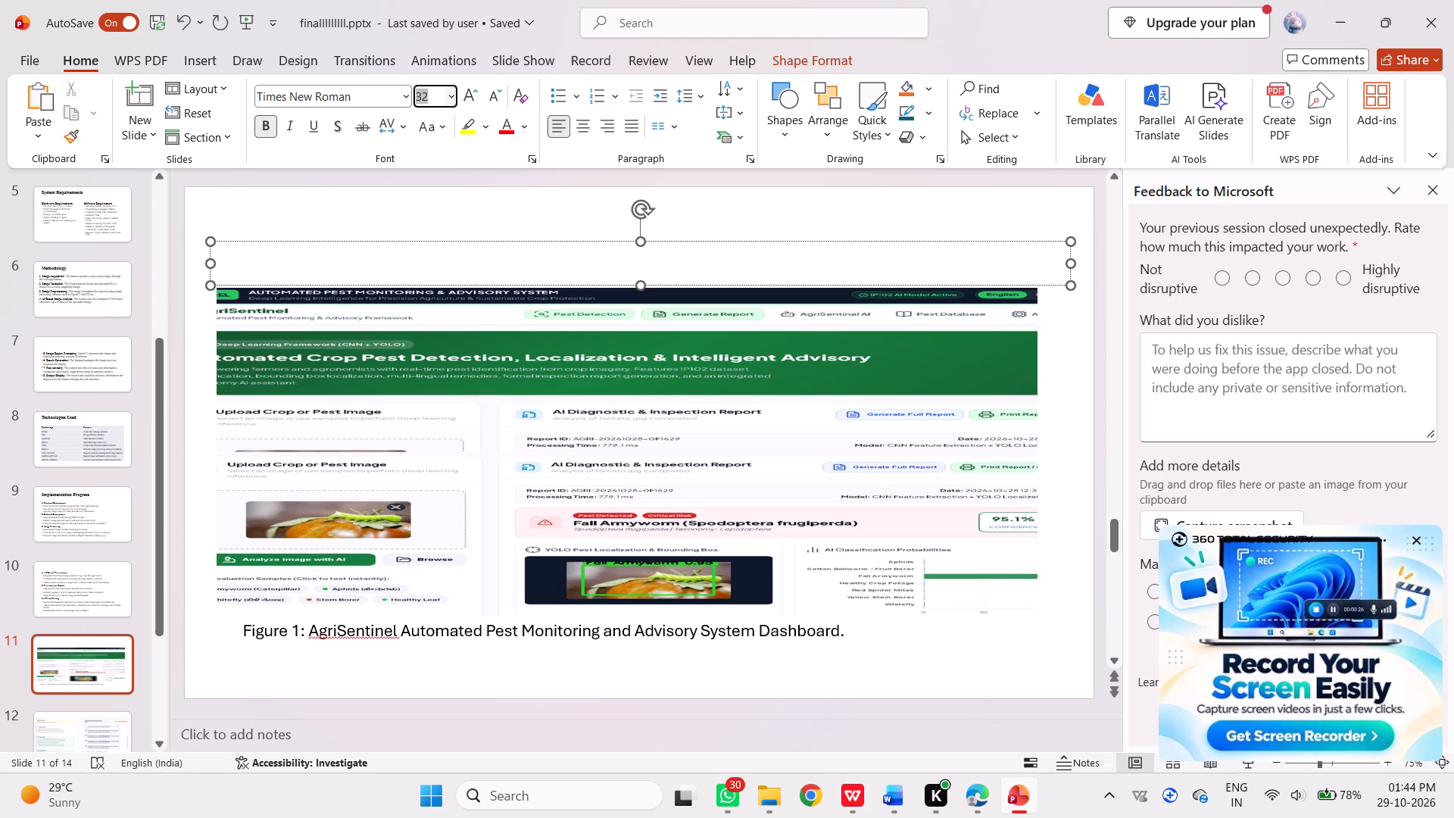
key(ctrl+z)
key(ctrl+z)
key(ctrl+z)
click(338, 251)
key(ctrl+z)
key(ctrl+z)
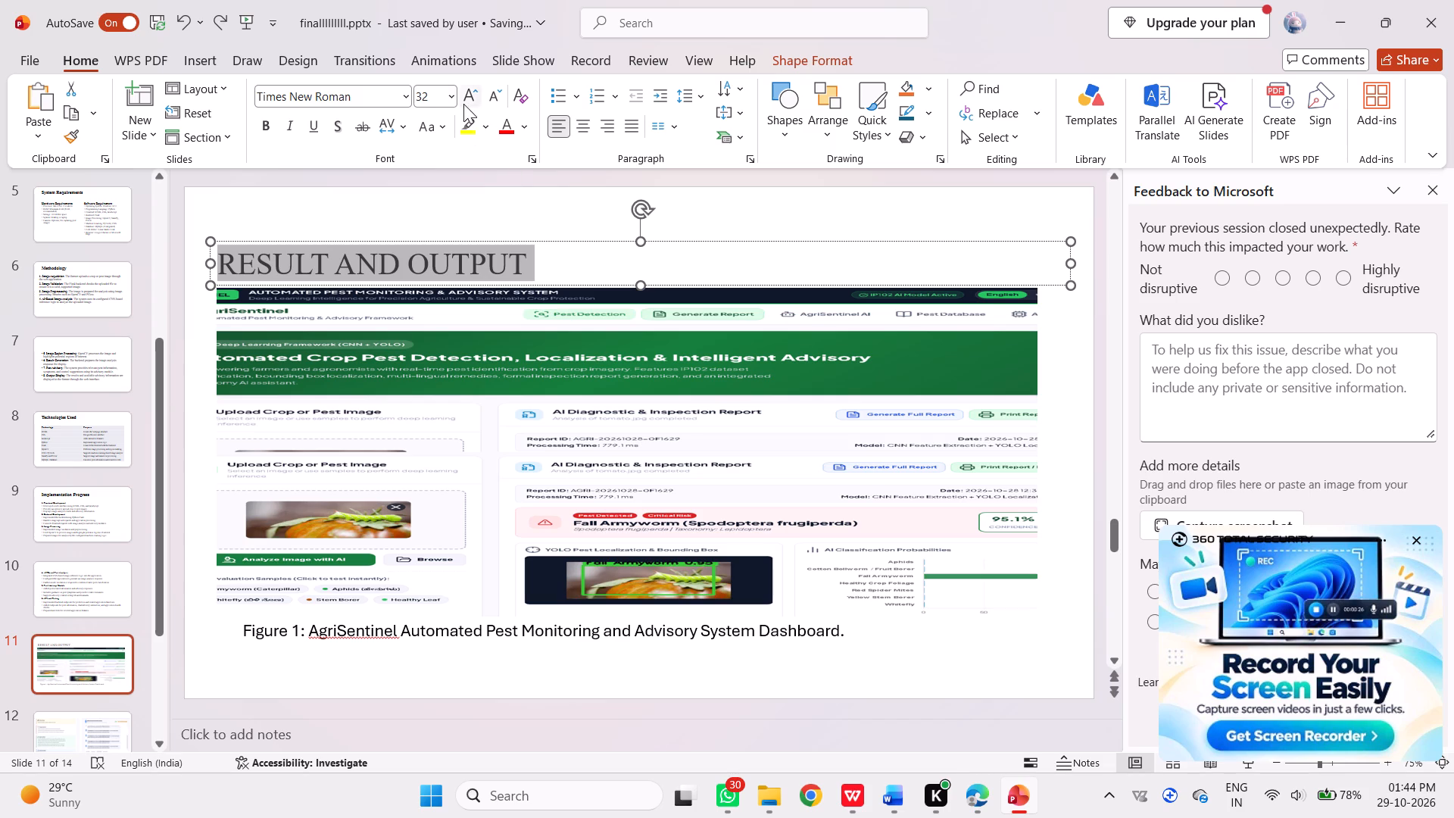
Make the "RESULT AND OUTPUT" heading bold.
click(265, 117)
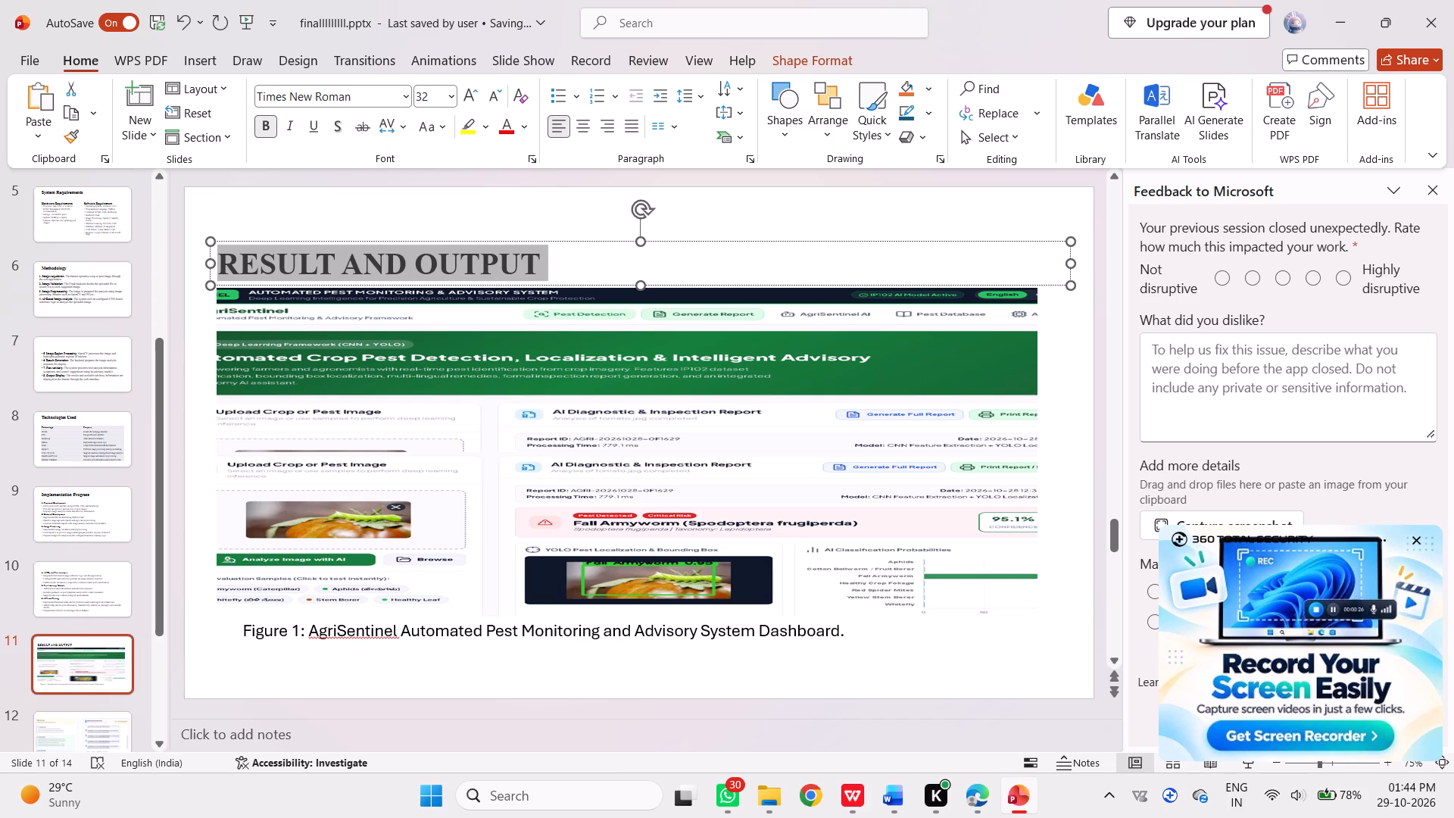
click(560, 253)
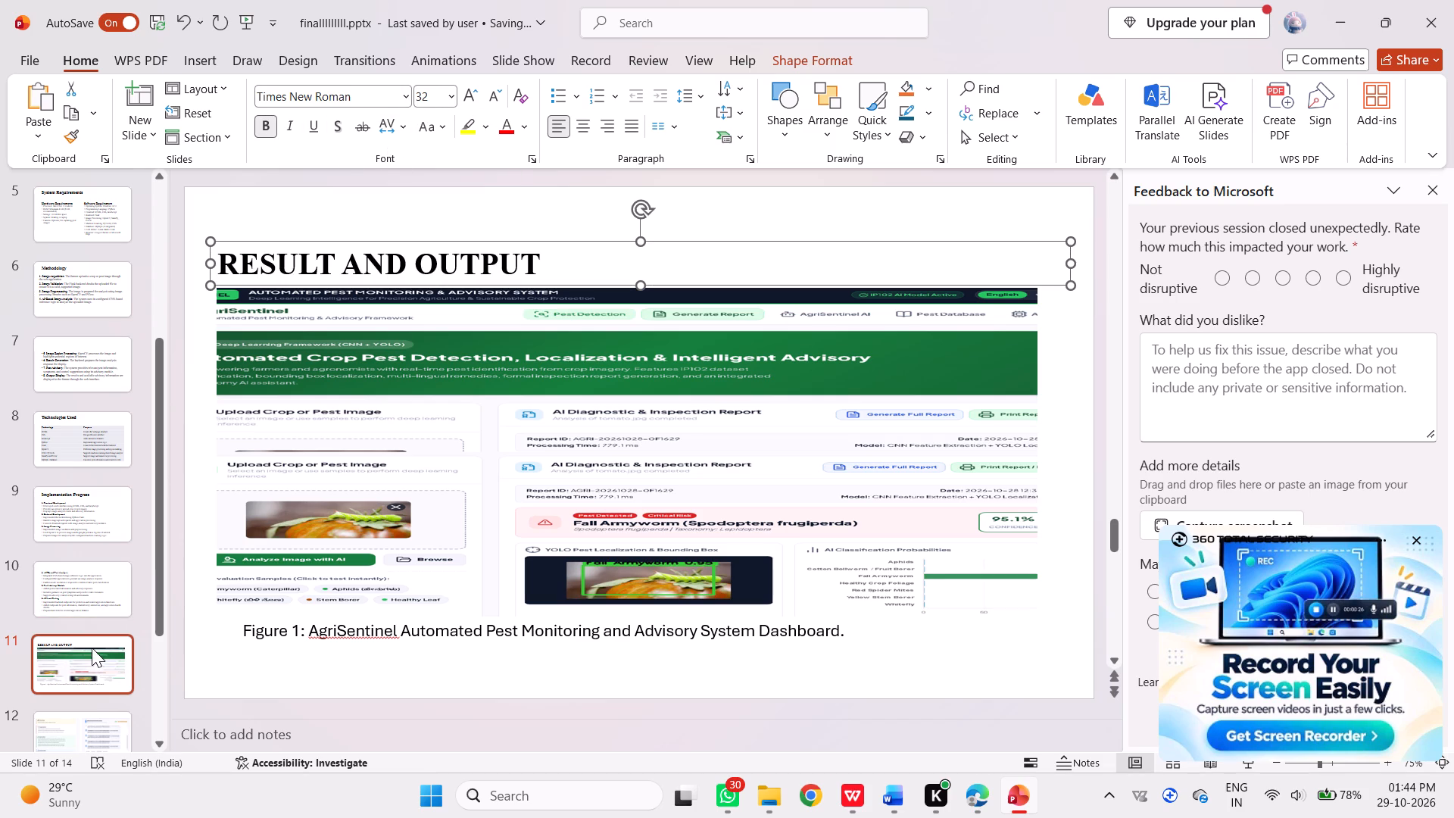
Format the Conclusion paragraph on slide 13 without a bullet, in Times New Roman at size 24.
scroll(92, 648, down, 1)
click(95, 539)
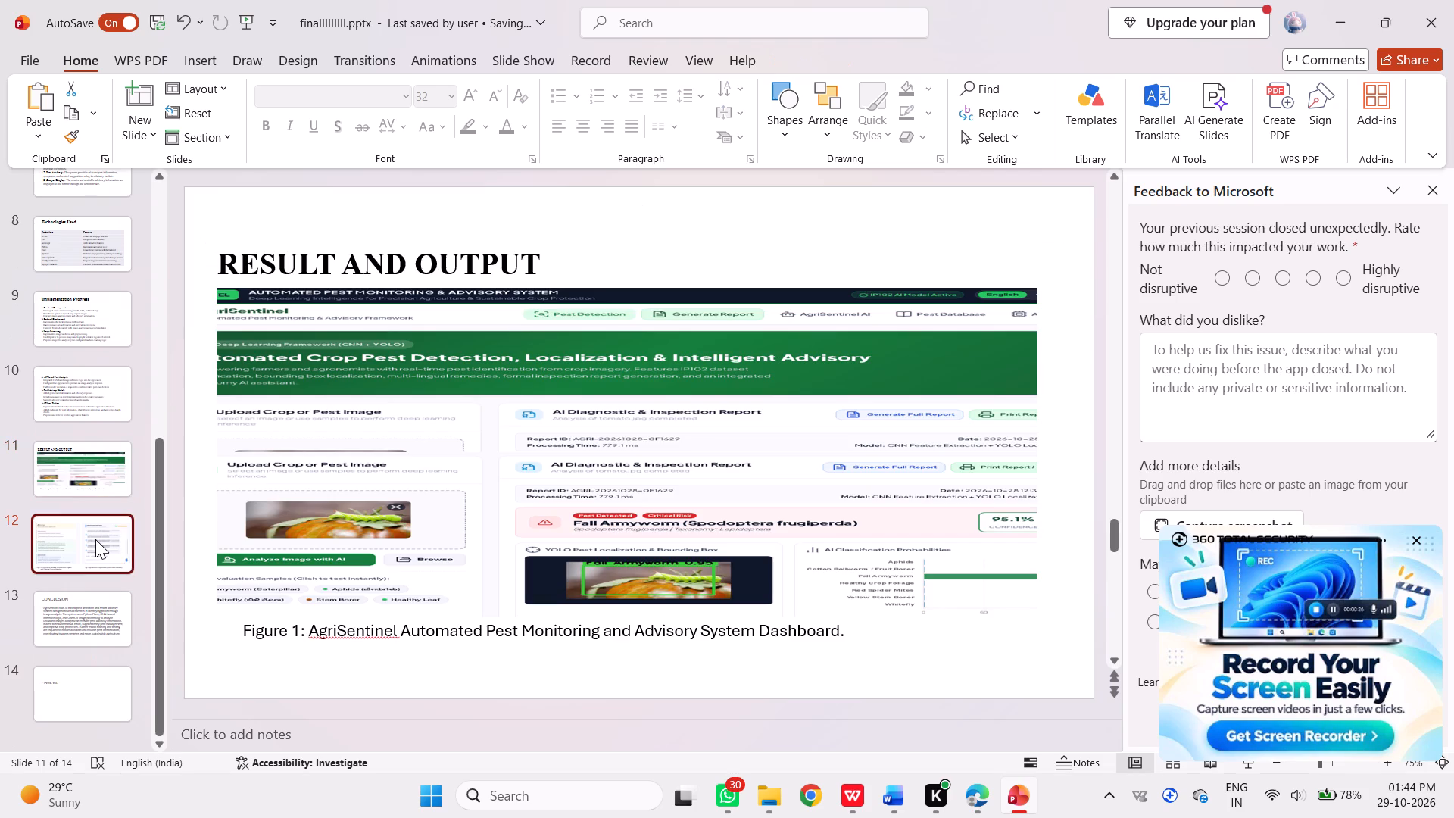
click(88, 619)
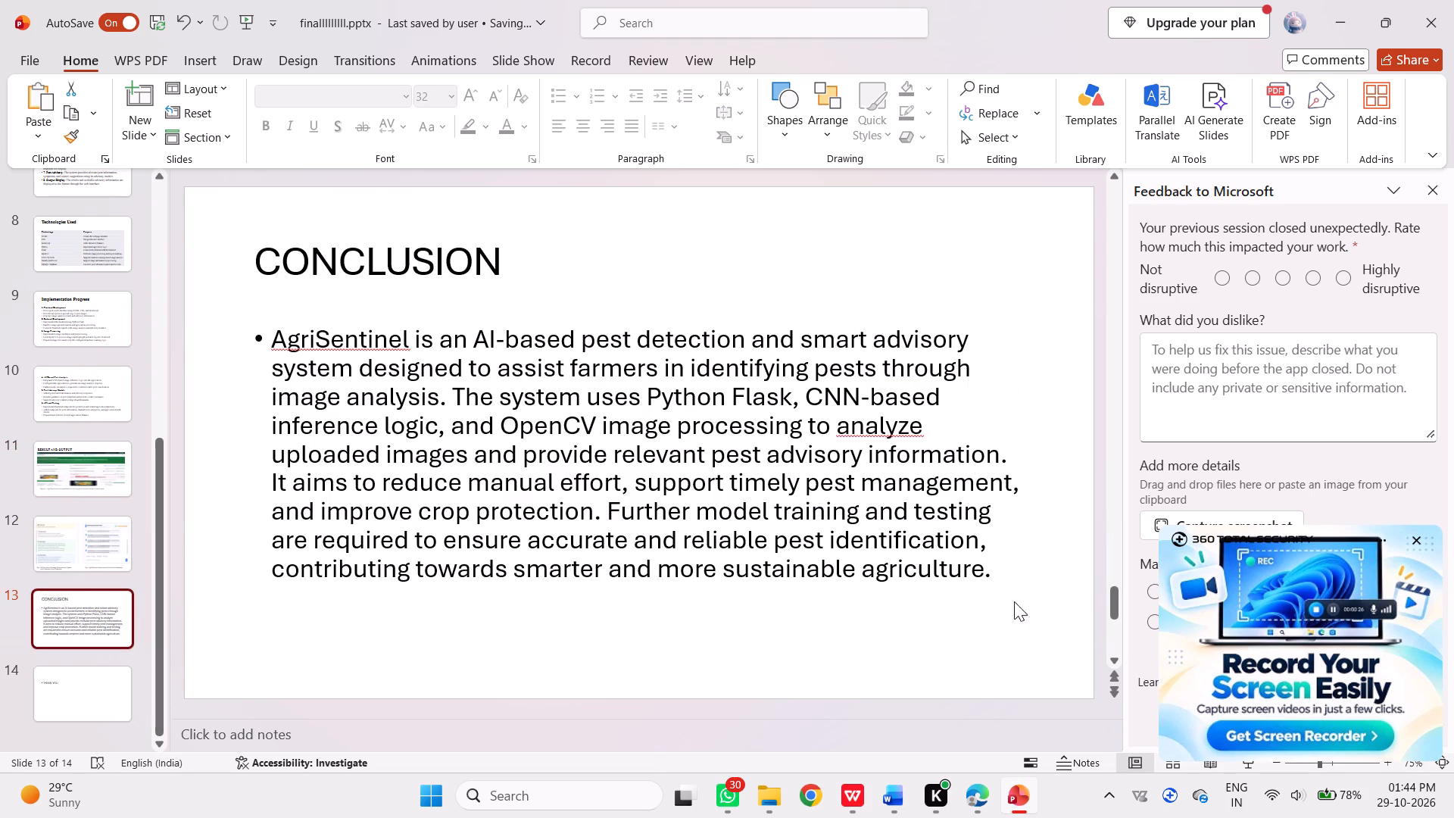
drag(990, 560, 398, 376)
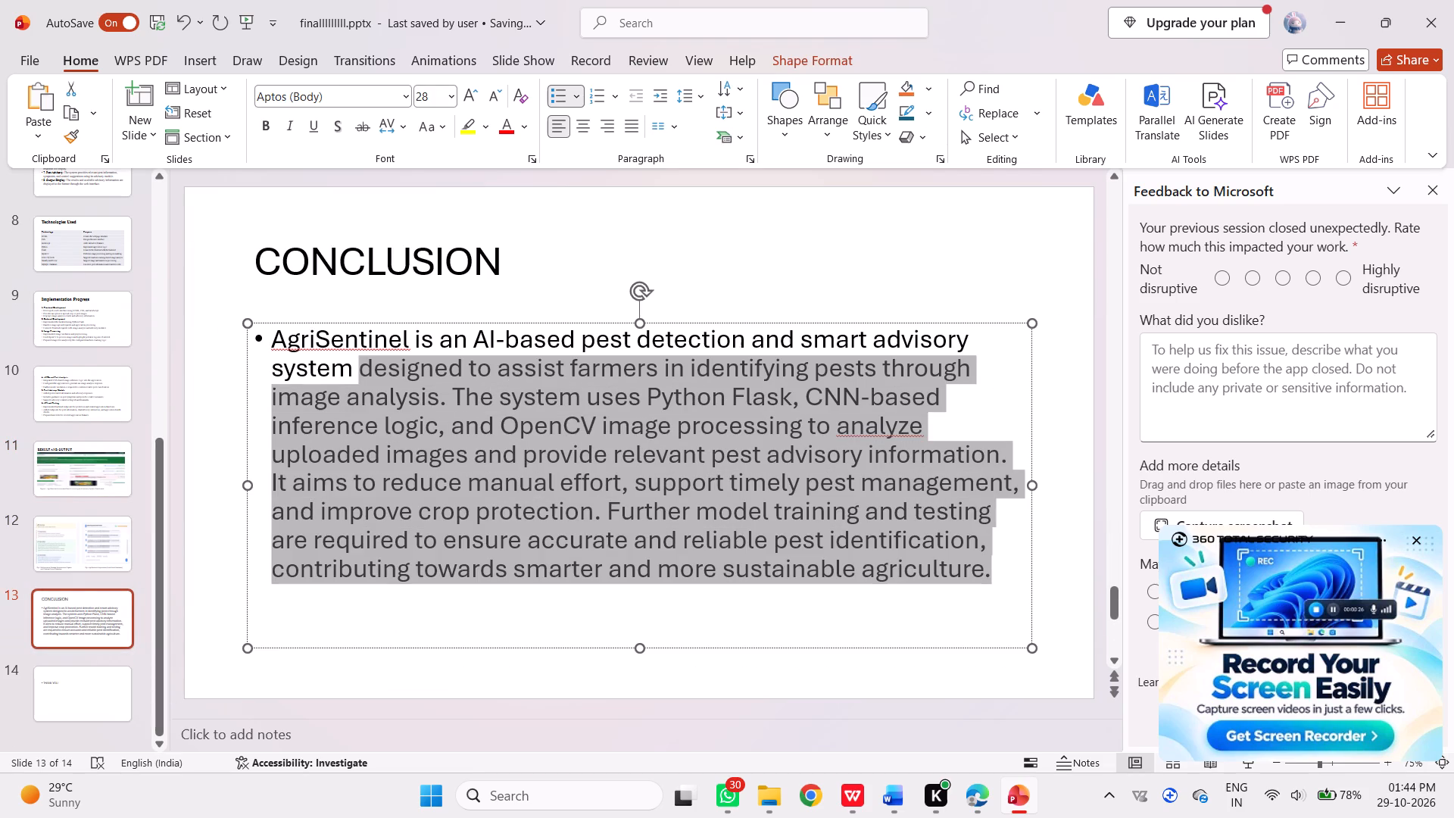
drag(398, 376, 356, 281)
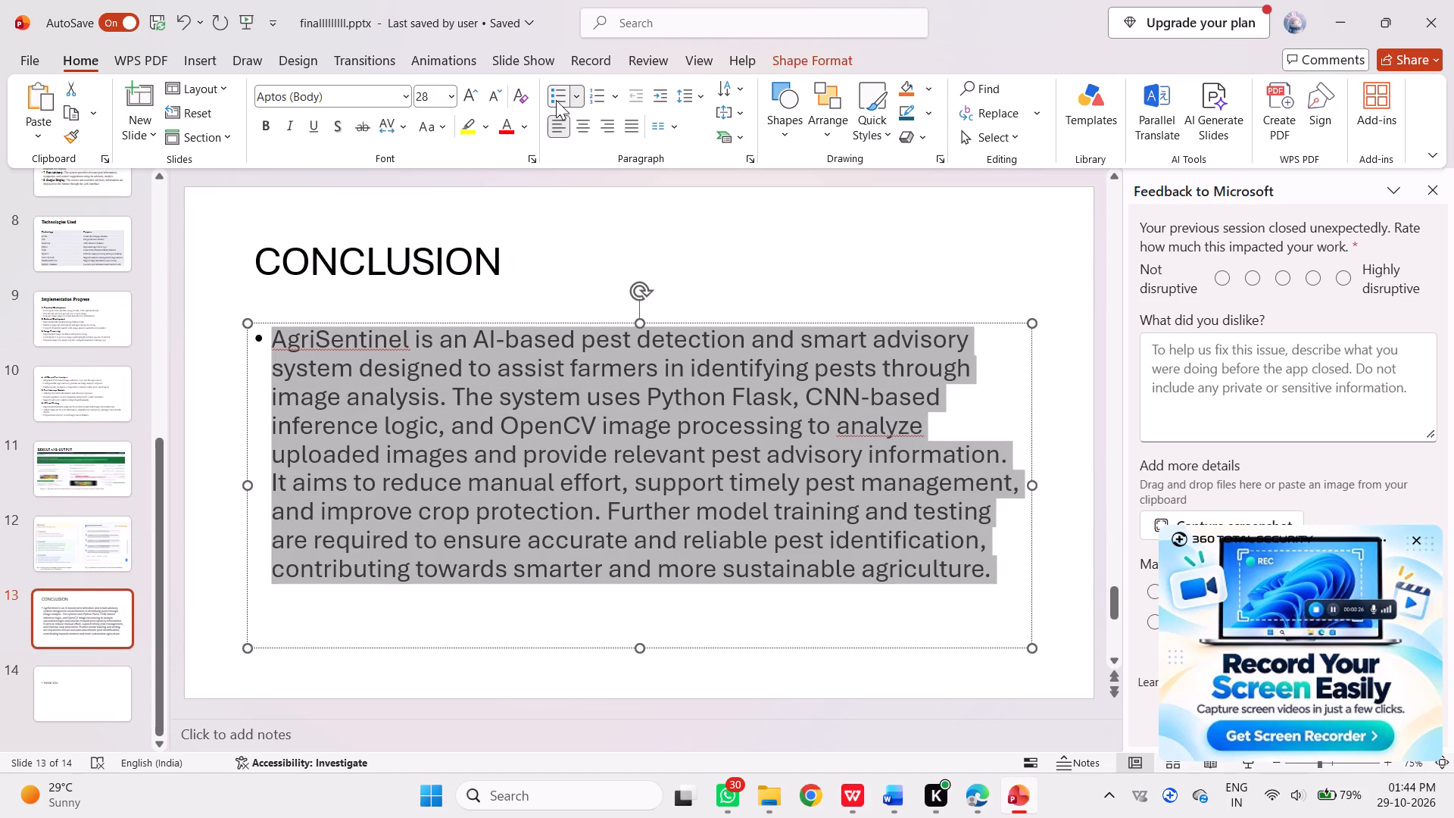
click(560, 95)
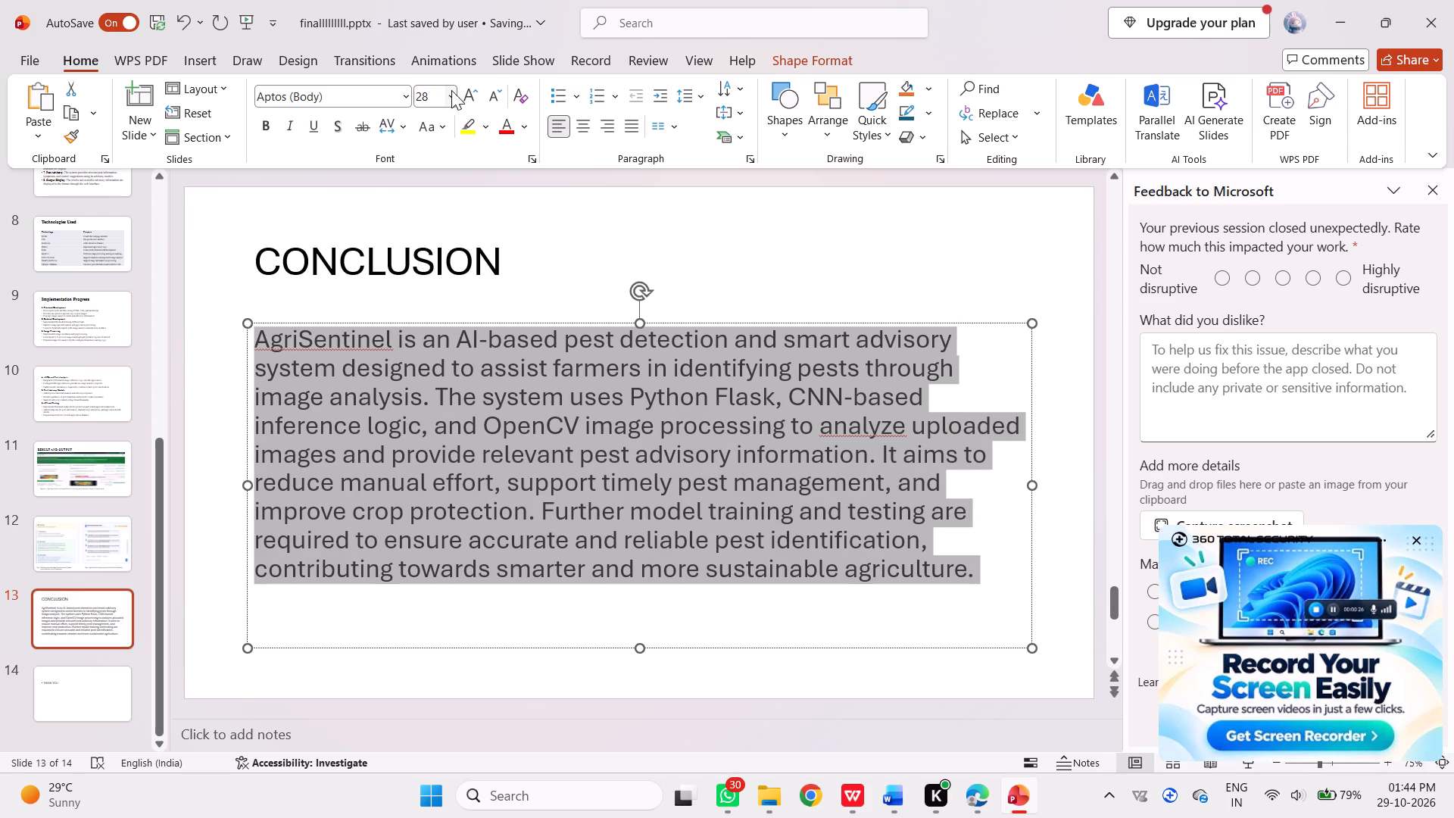
click(405, 98)
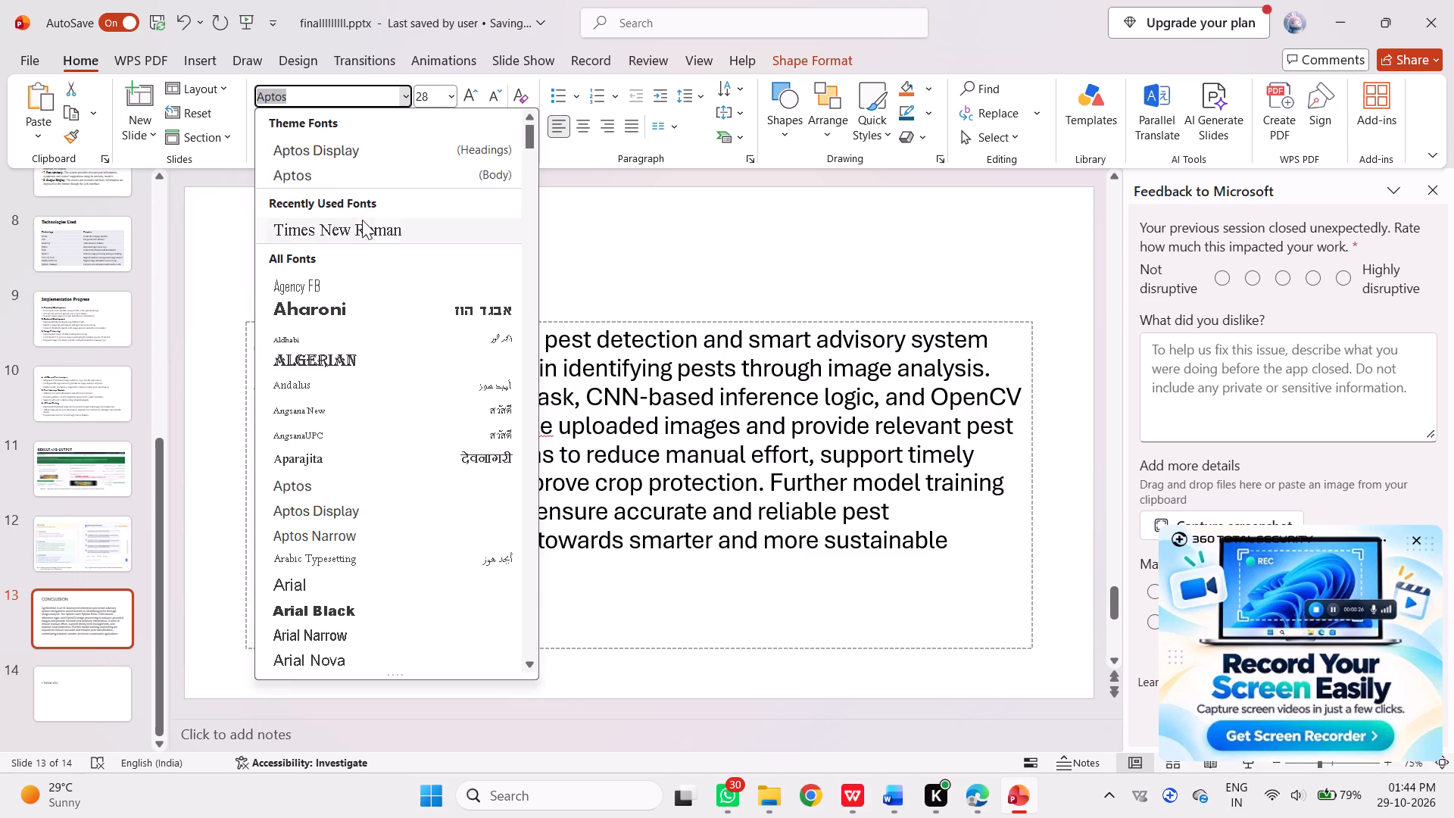
click(360, 226)
click(452, 92)
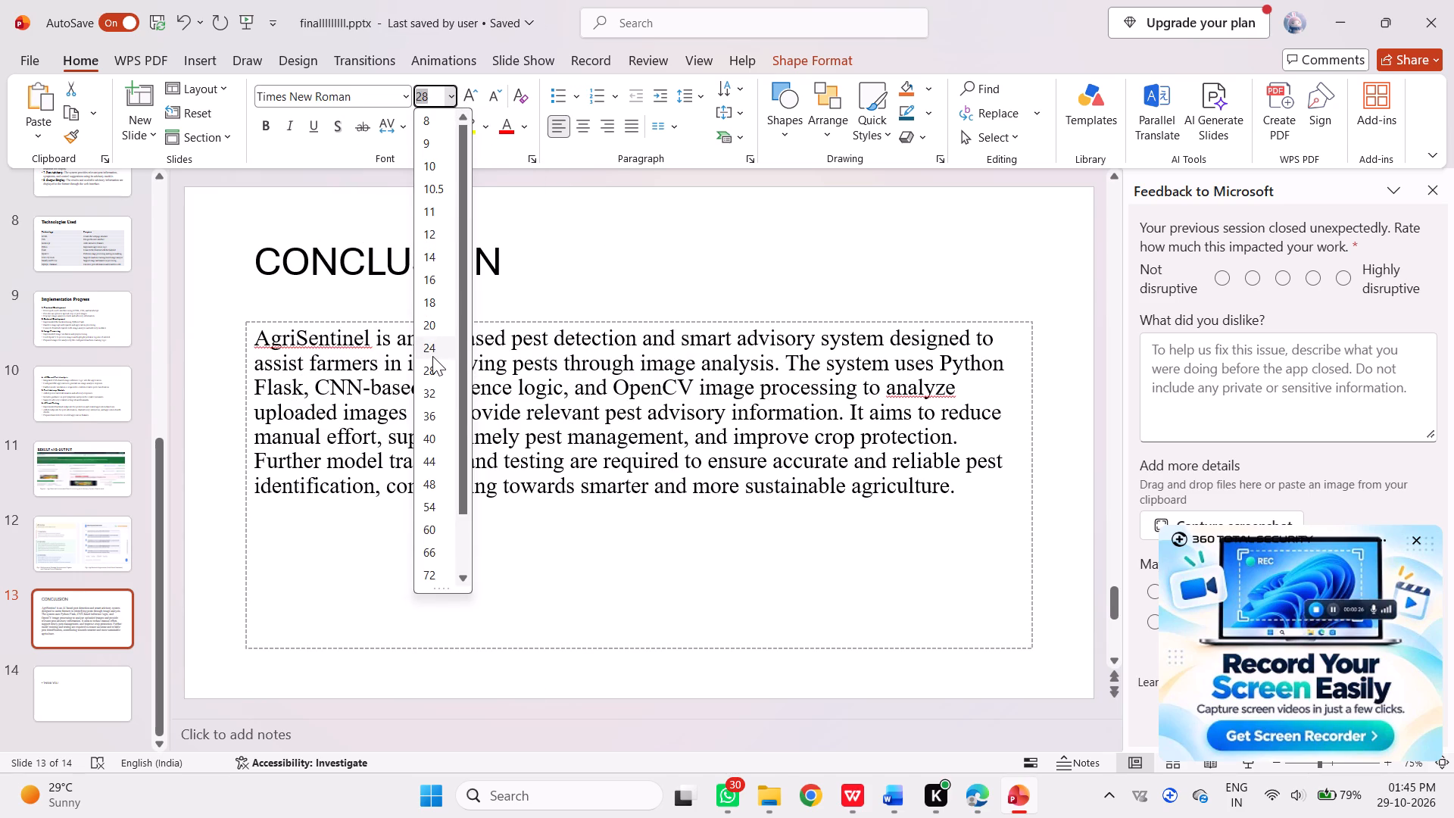
click(432, 356)
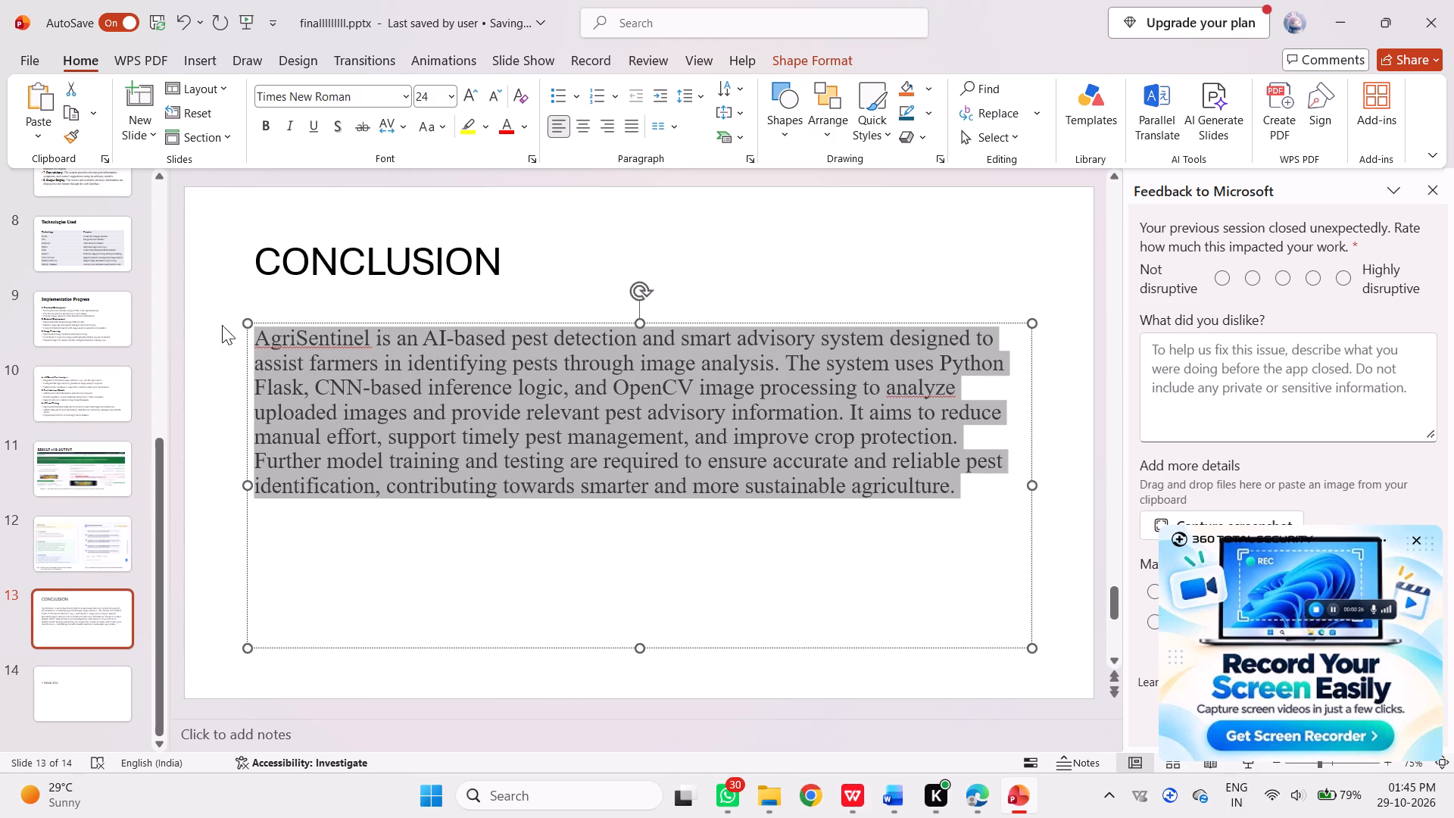
Set the "CONCLUSION" heading on slide 13 to bold Times New Roman and save the presentation.
drag(500, 273, 307, 278)
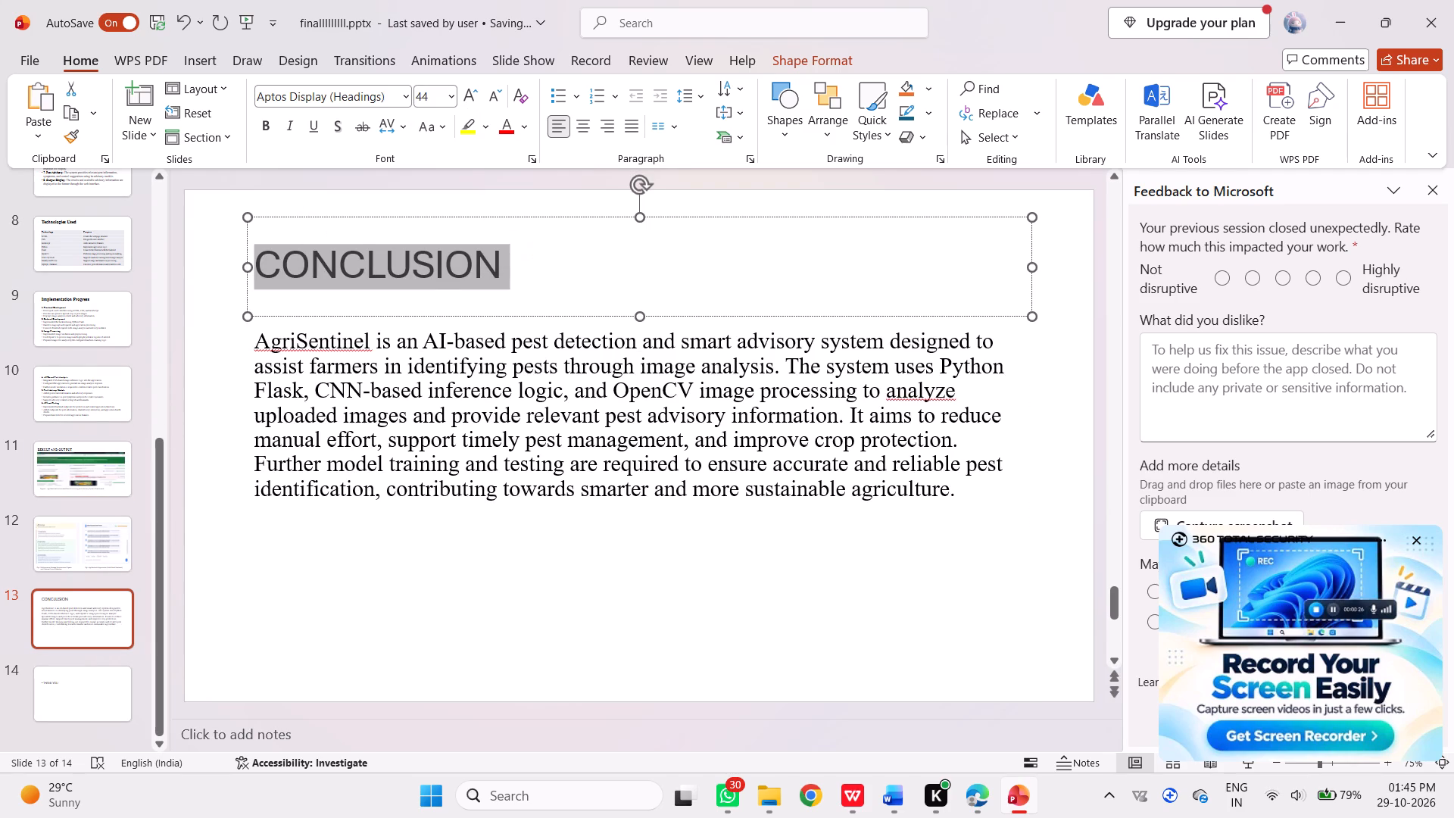
click(405, 92)
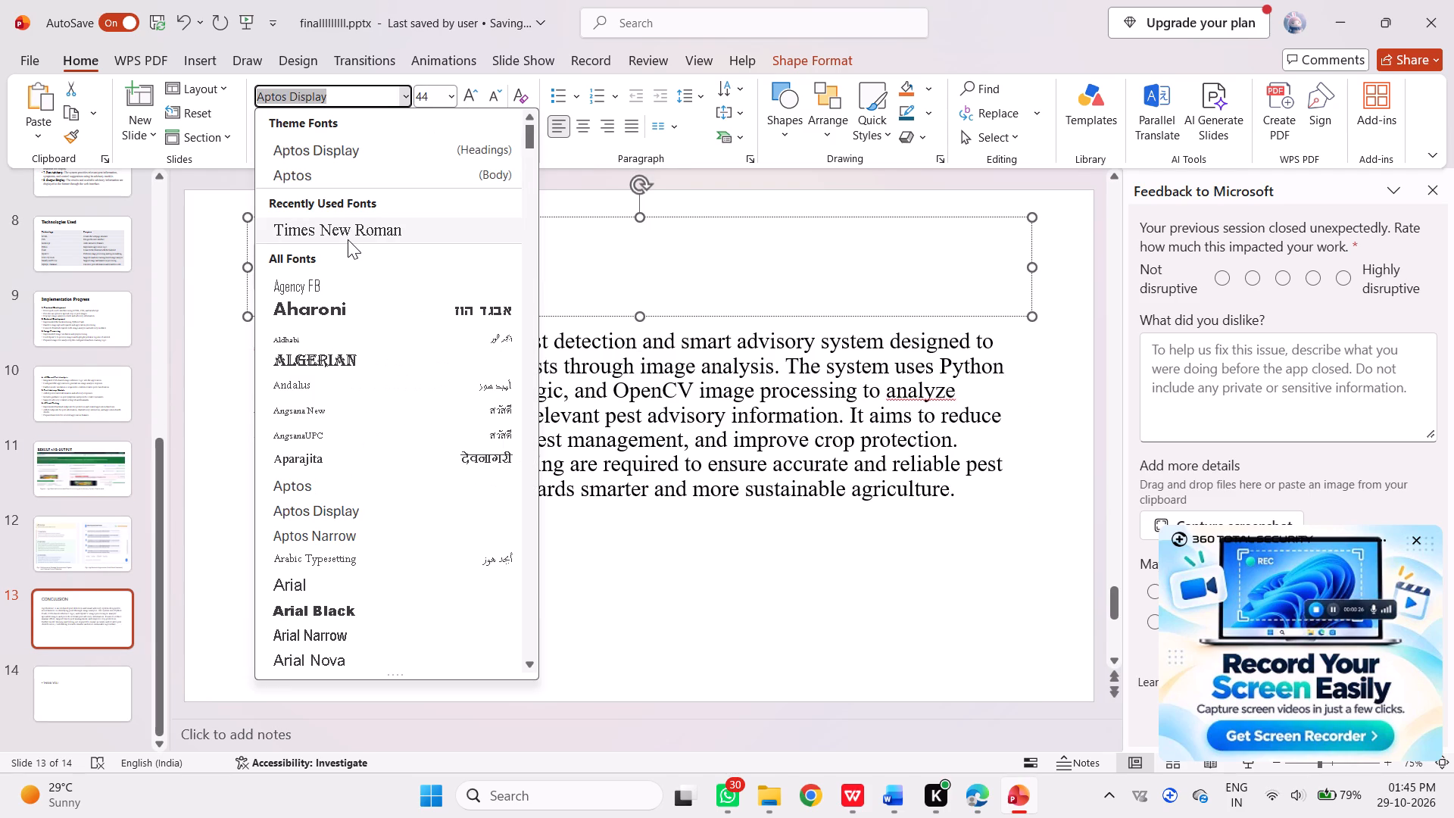
click(348, 236)
click(270, 126)
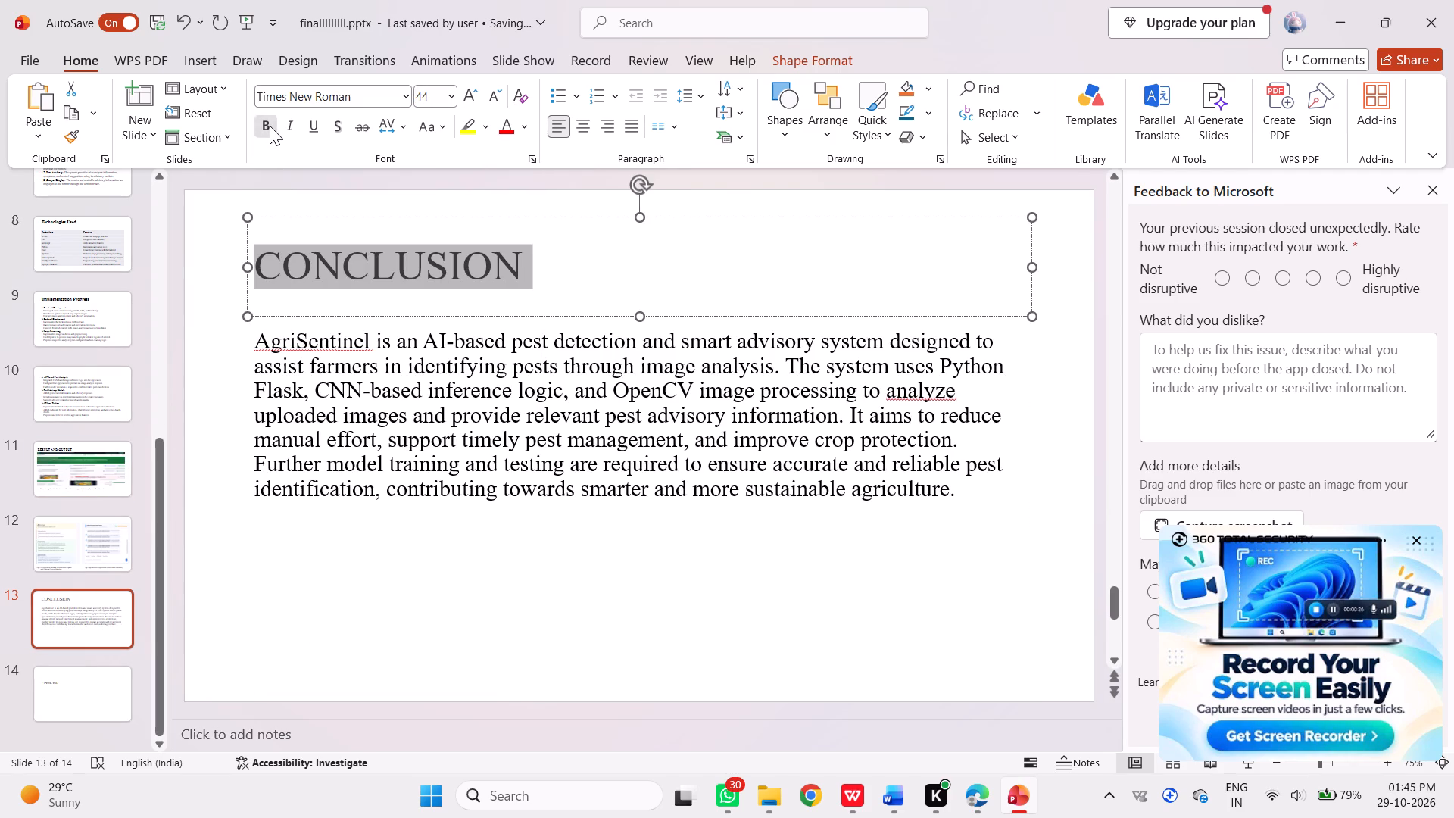
key(ctrl+s)
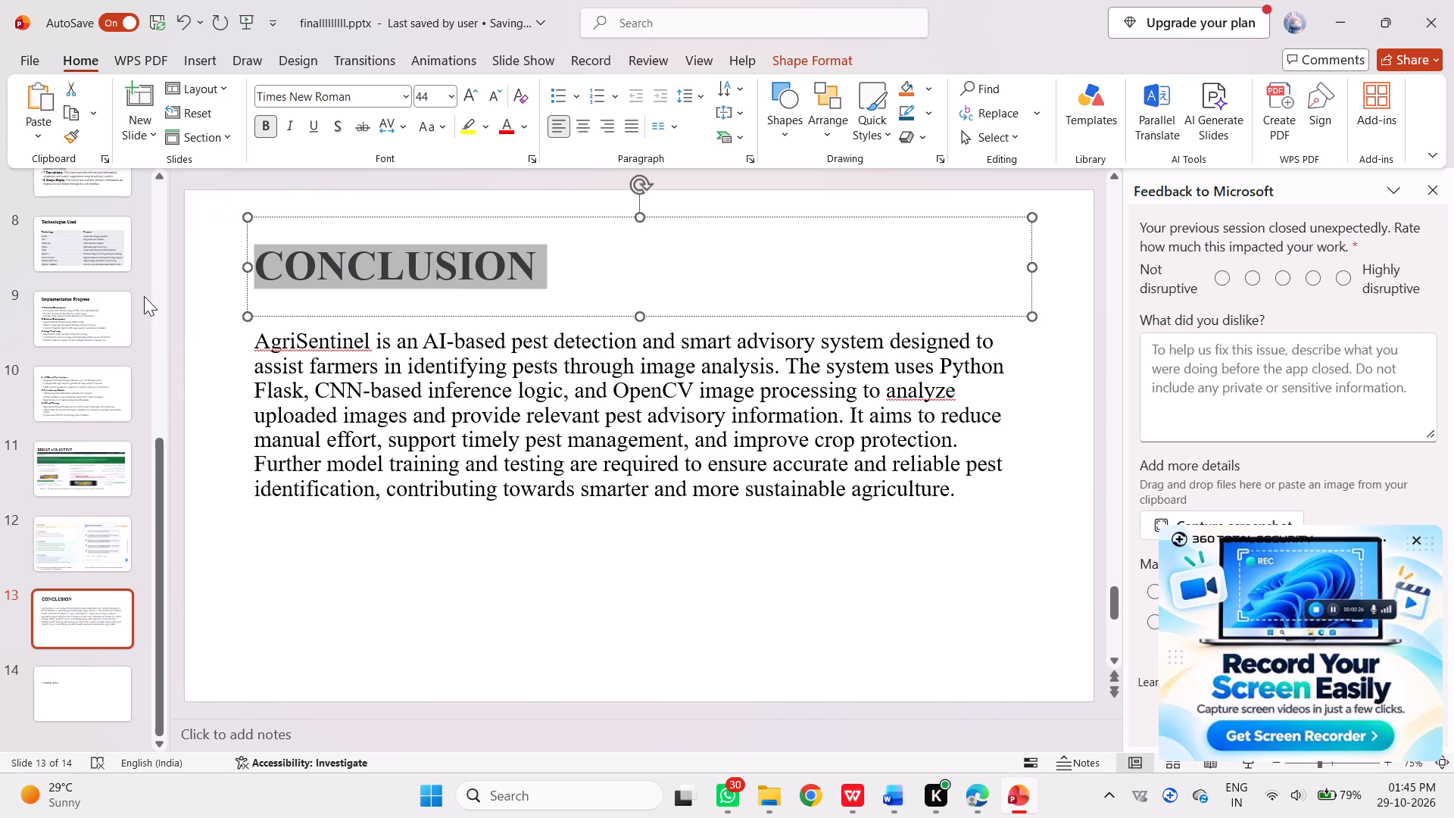
Format the Fig 2 and Fig 3 captions on slide 12 in bold Times New Roman at size 14.
click(63, 519)
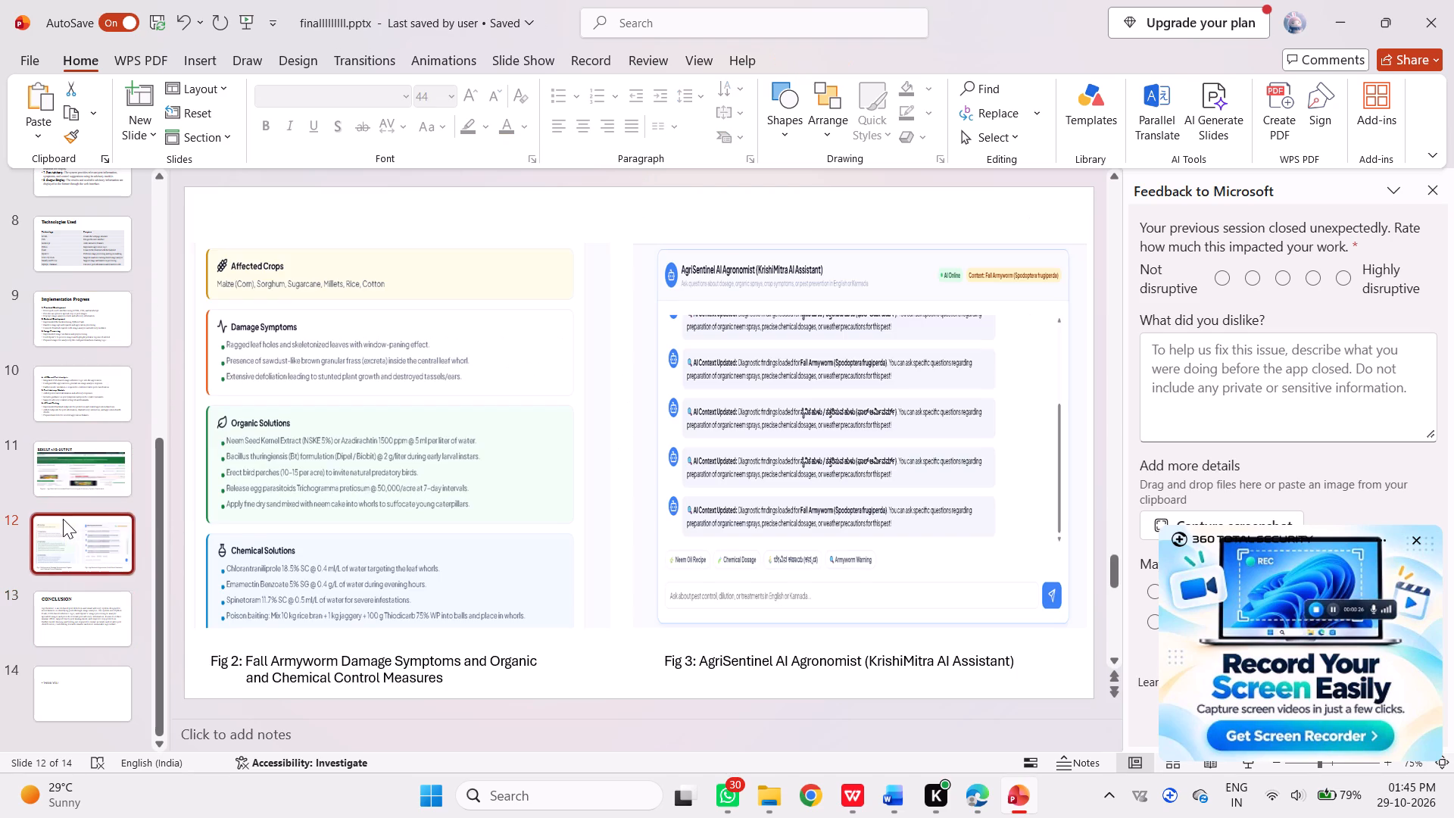
drag(442, 682, 317, 665)
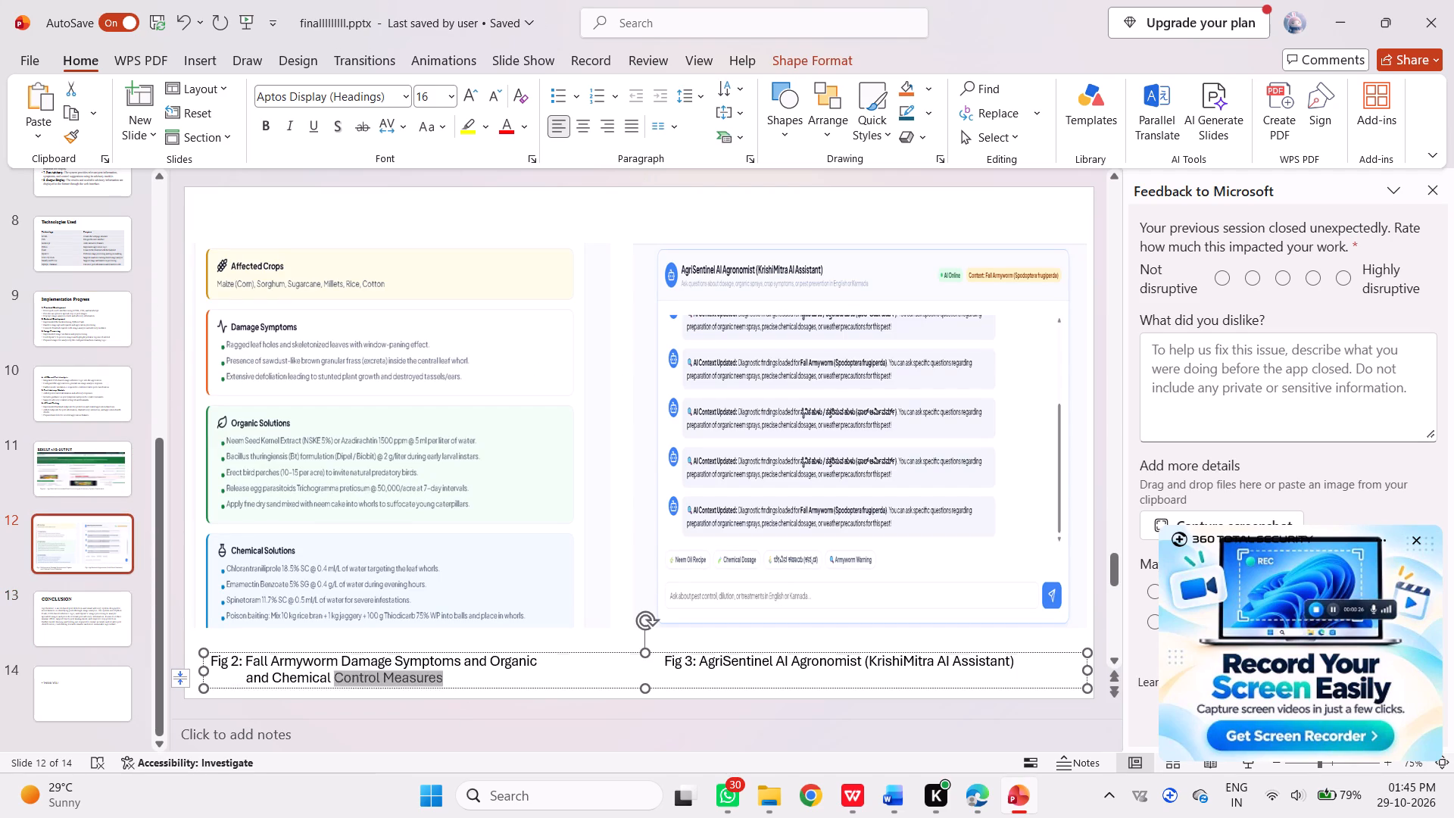
drag(317, 665, 207, 658)
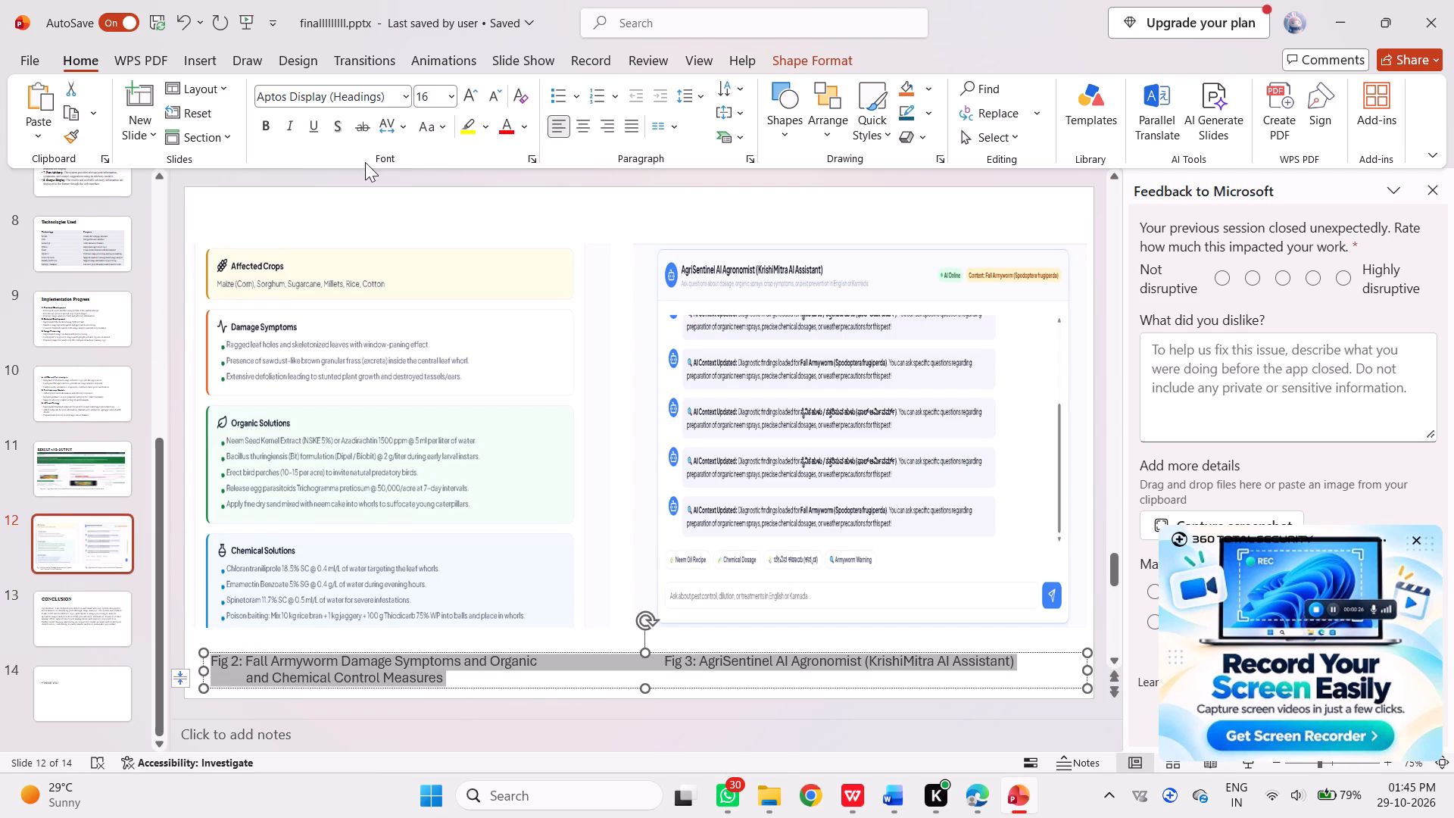
click(270, 119)
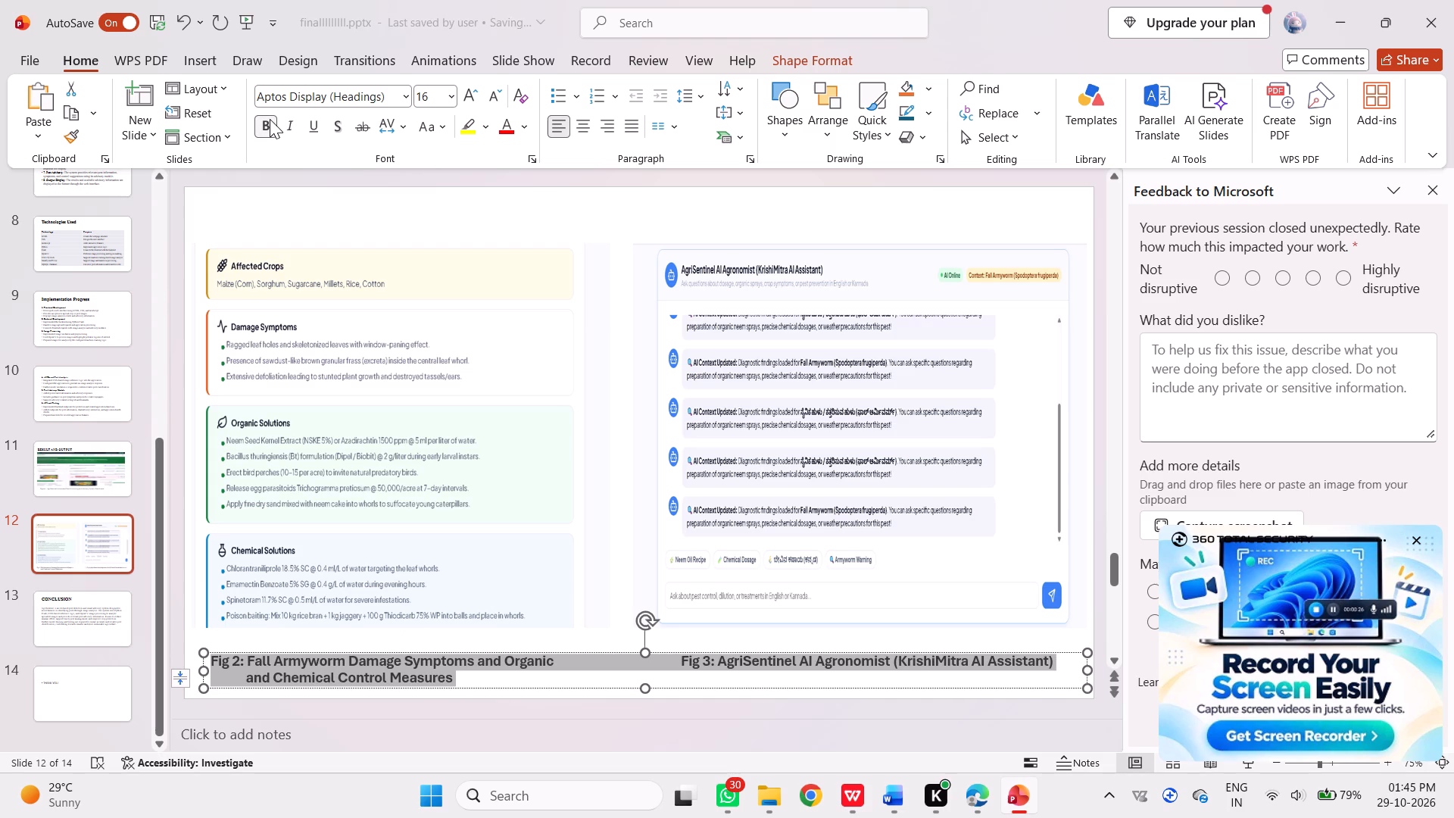
click(404, 103)
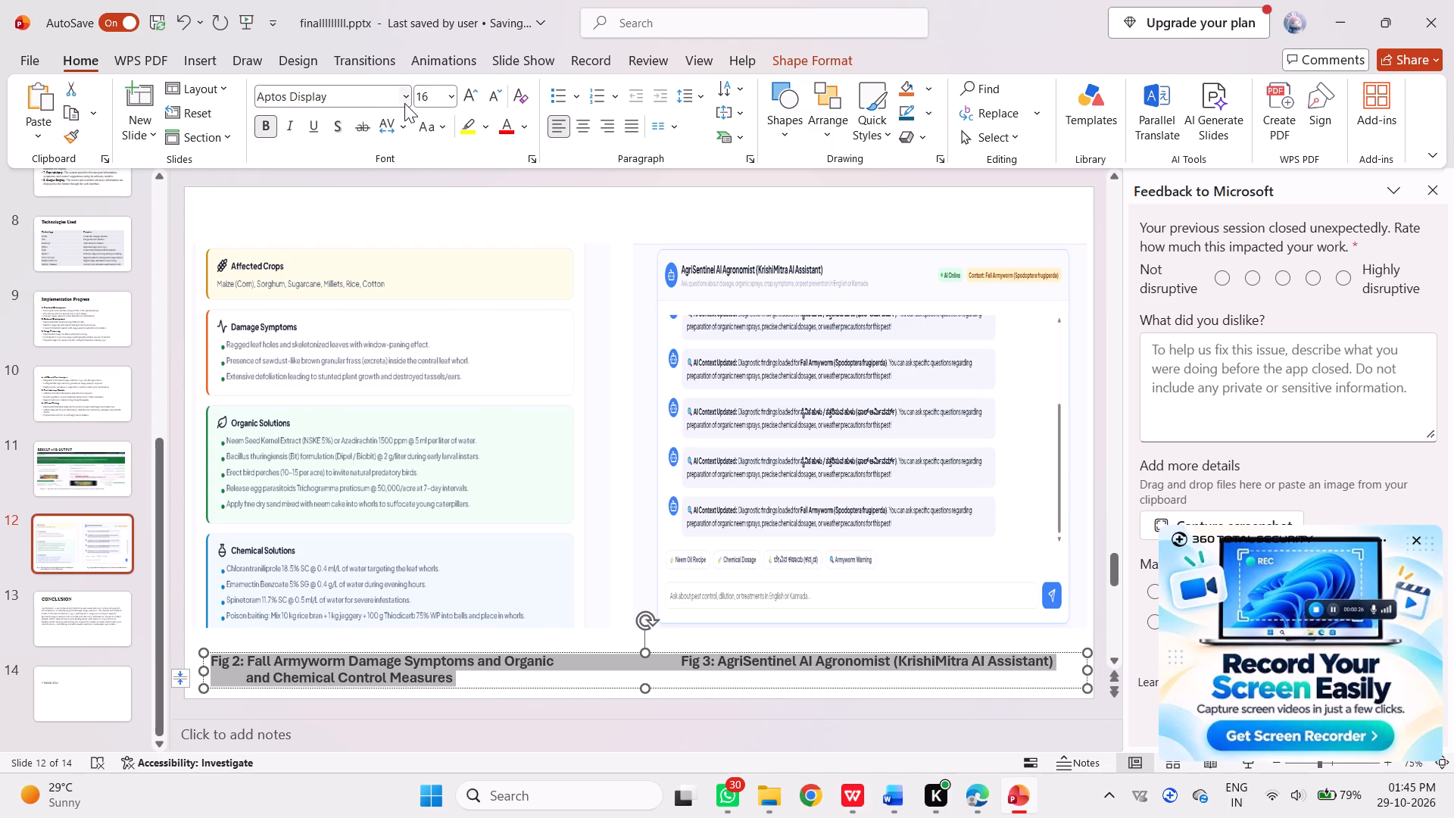
click(365, 226)
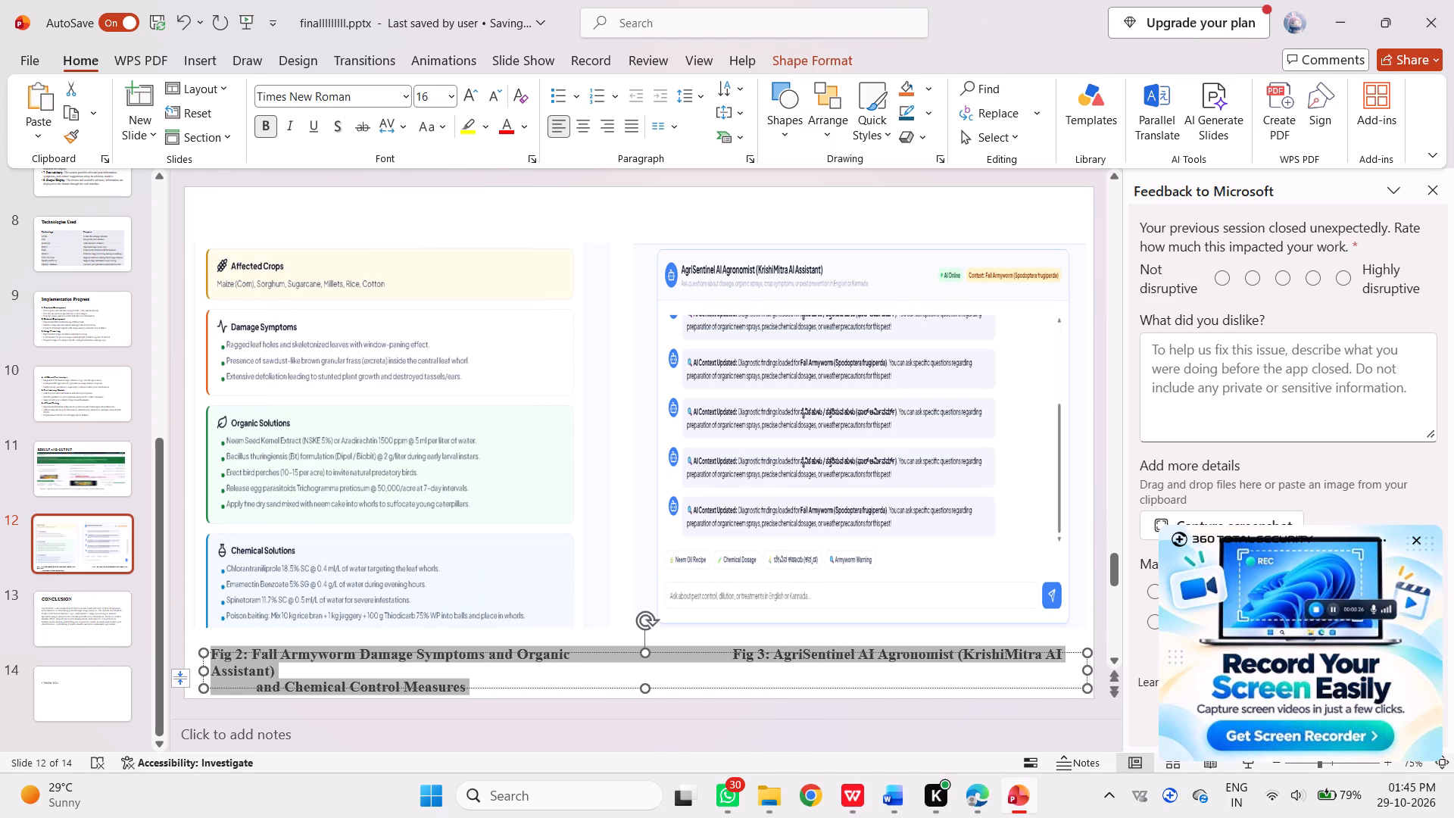
click(267, 123)
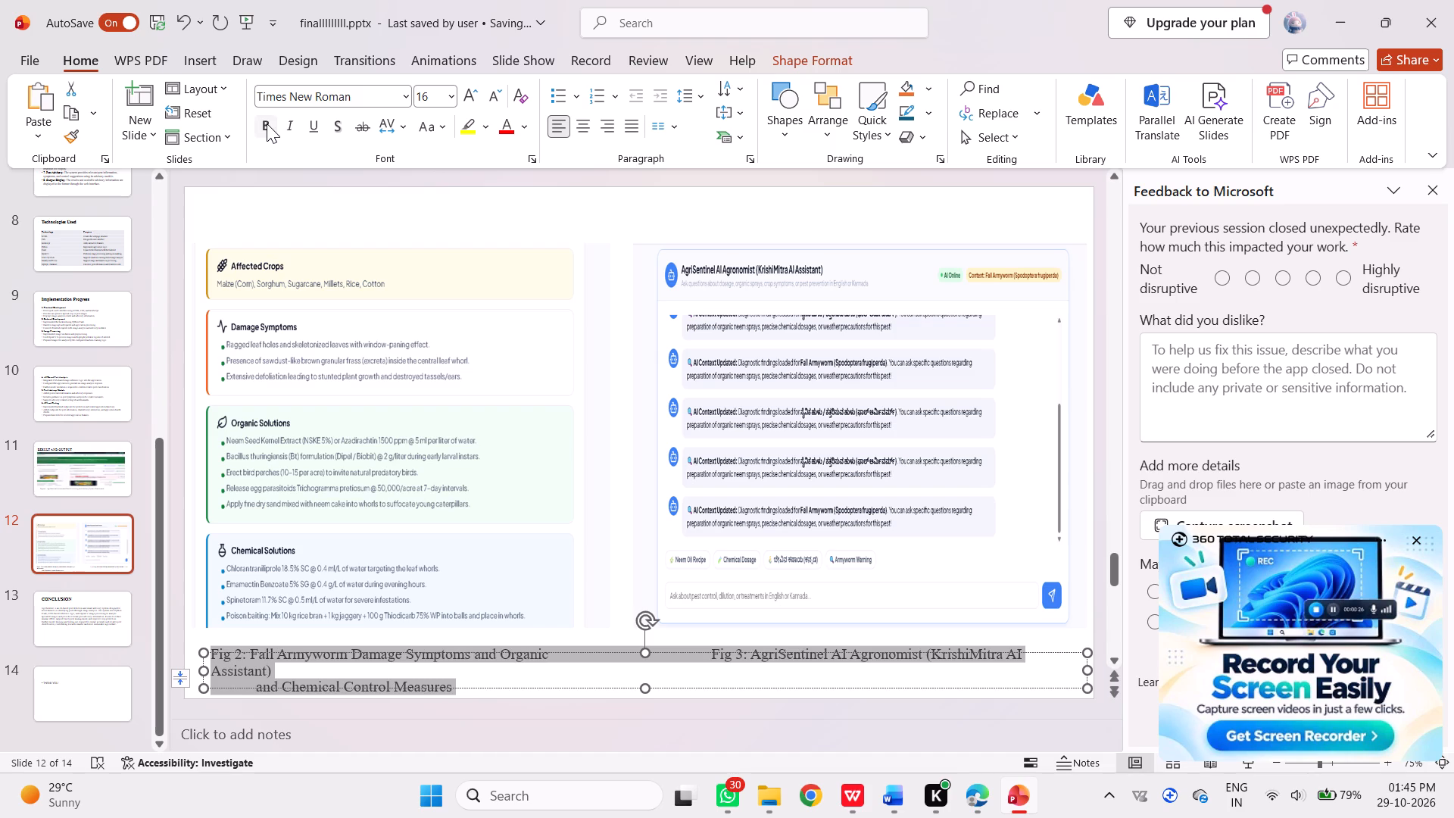
click(267, 123)
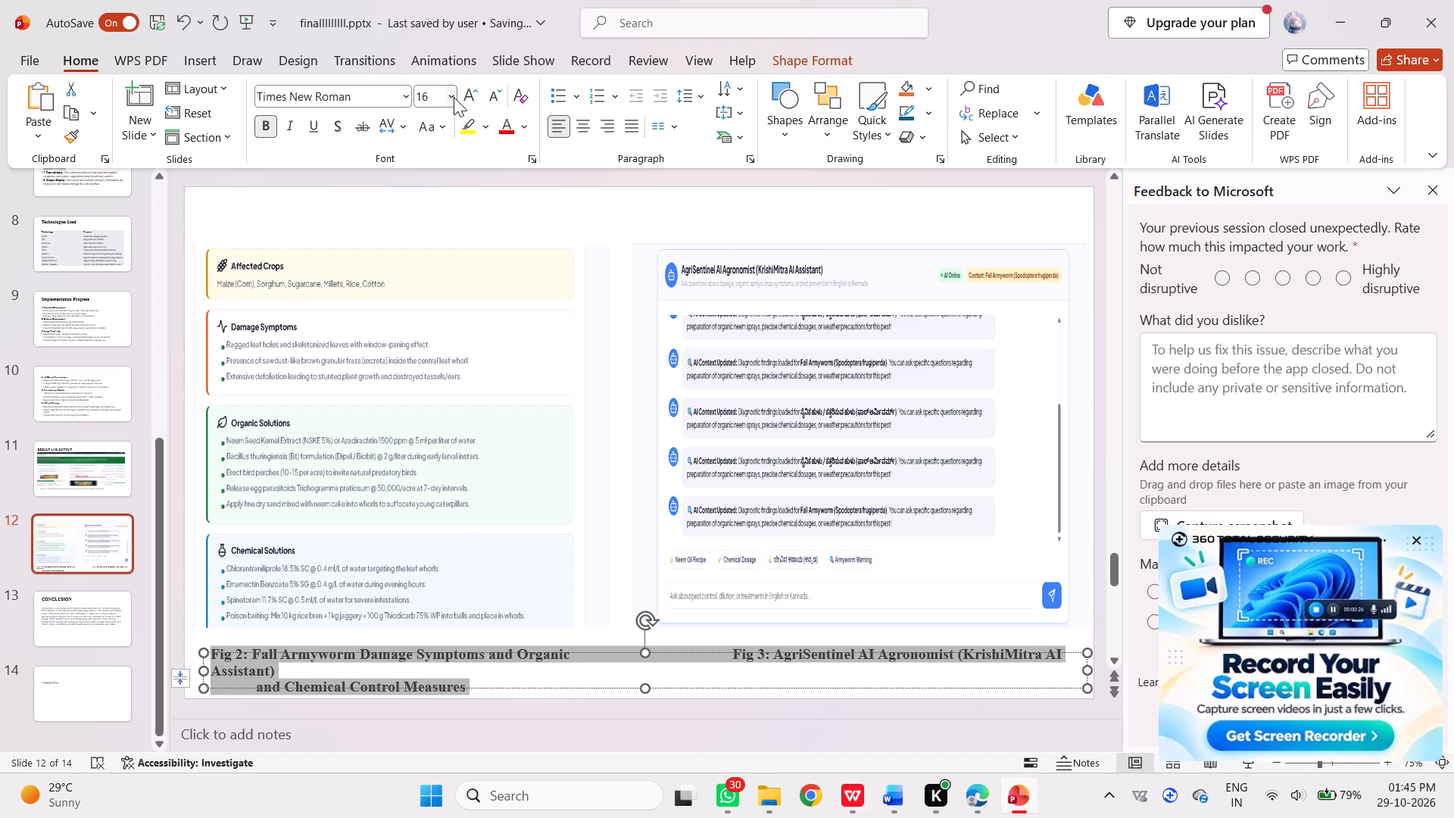
click(454, 97)
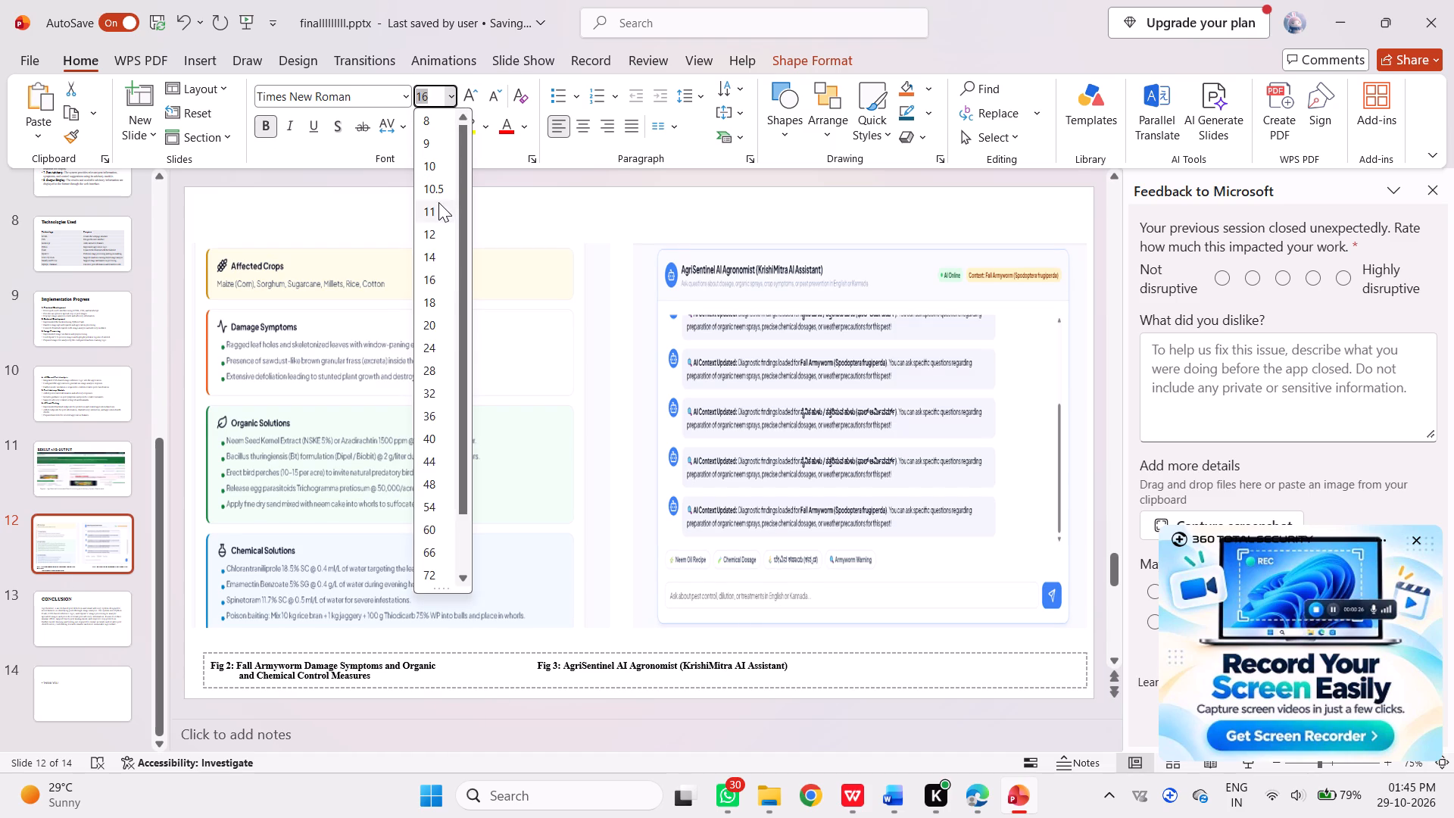
click(434, 261)
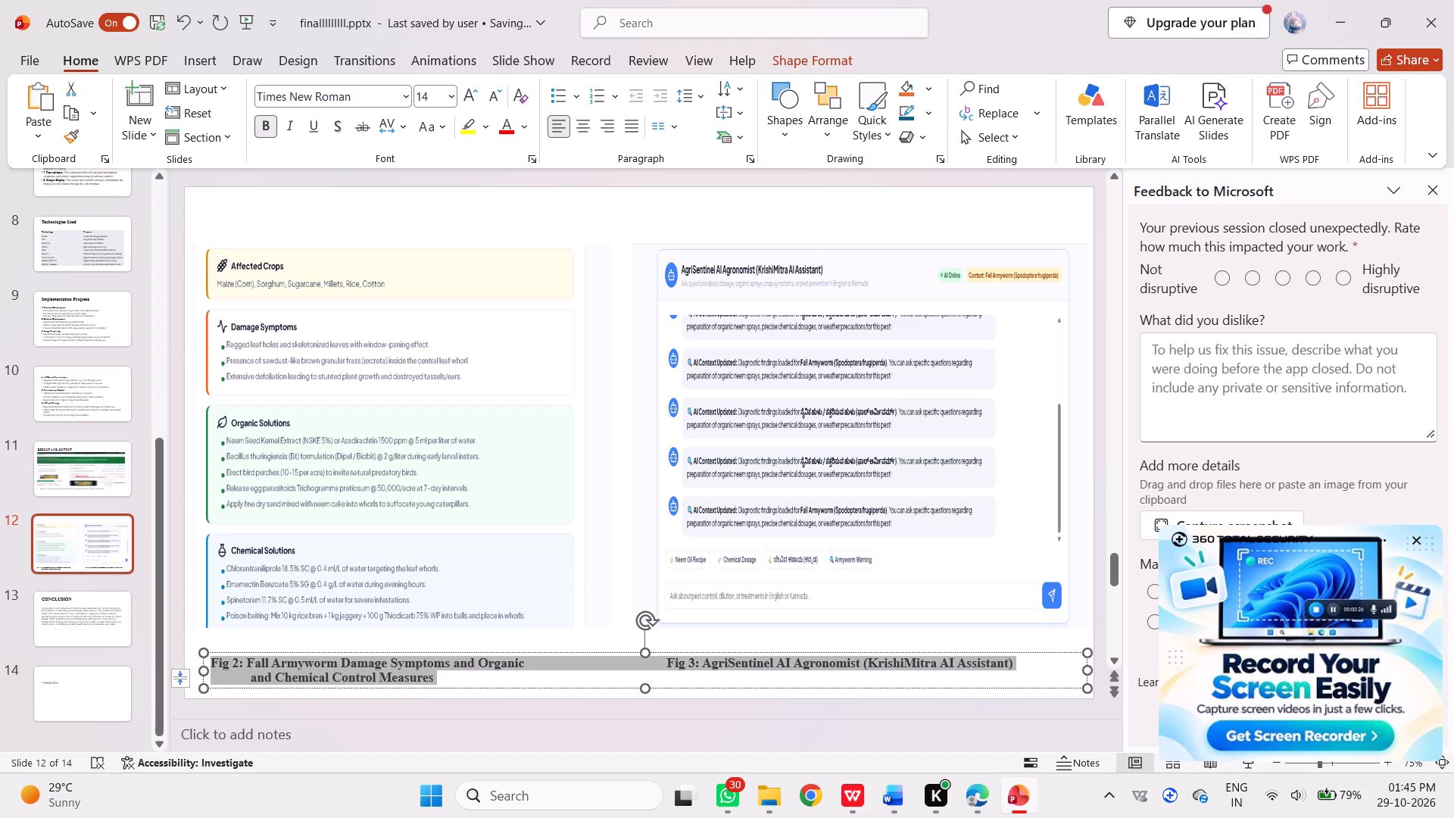
click(463, 673)
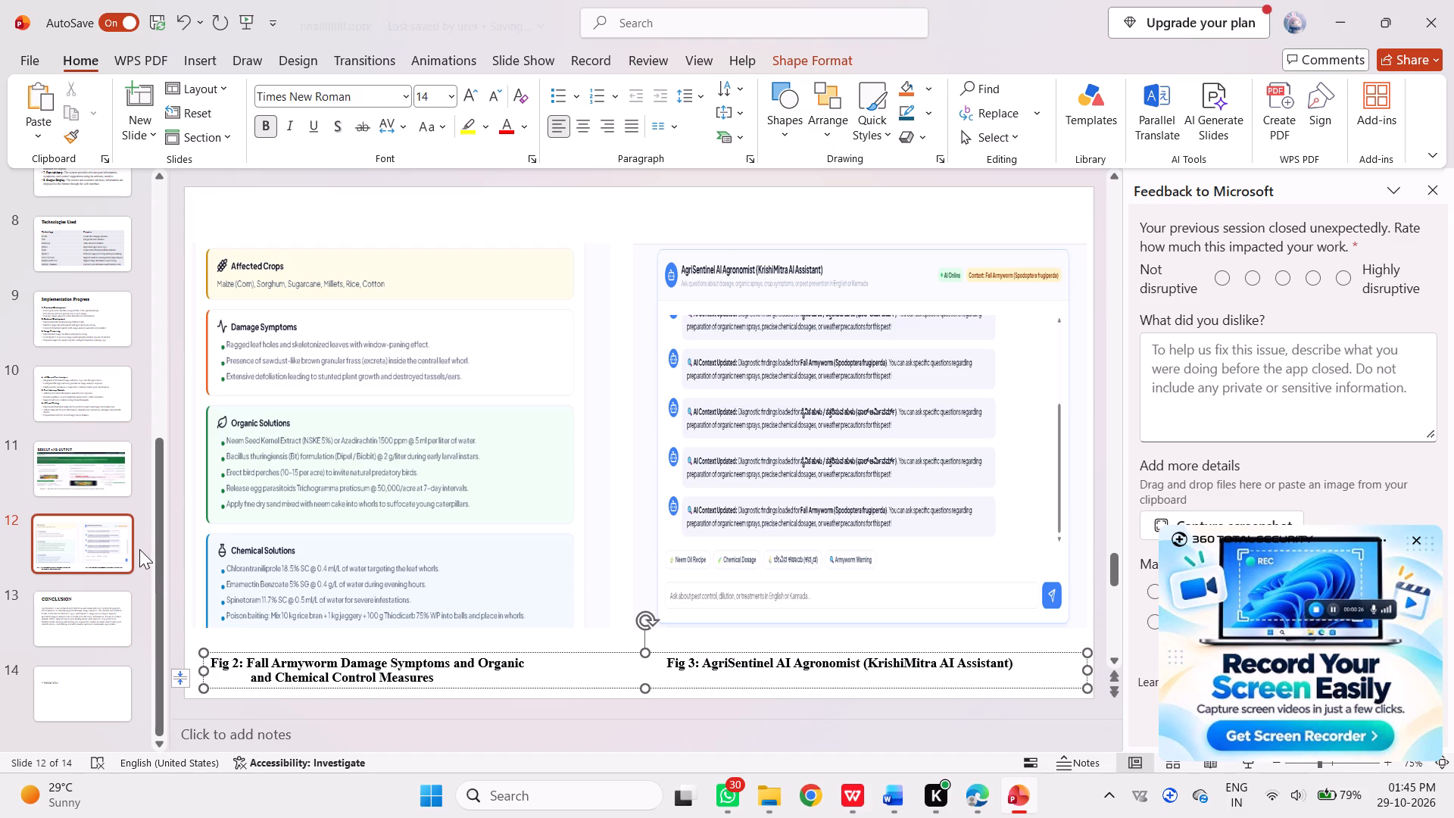
Make the Figure 1 caption under the dashboard image on slide 11 bold.
click(114, 470)
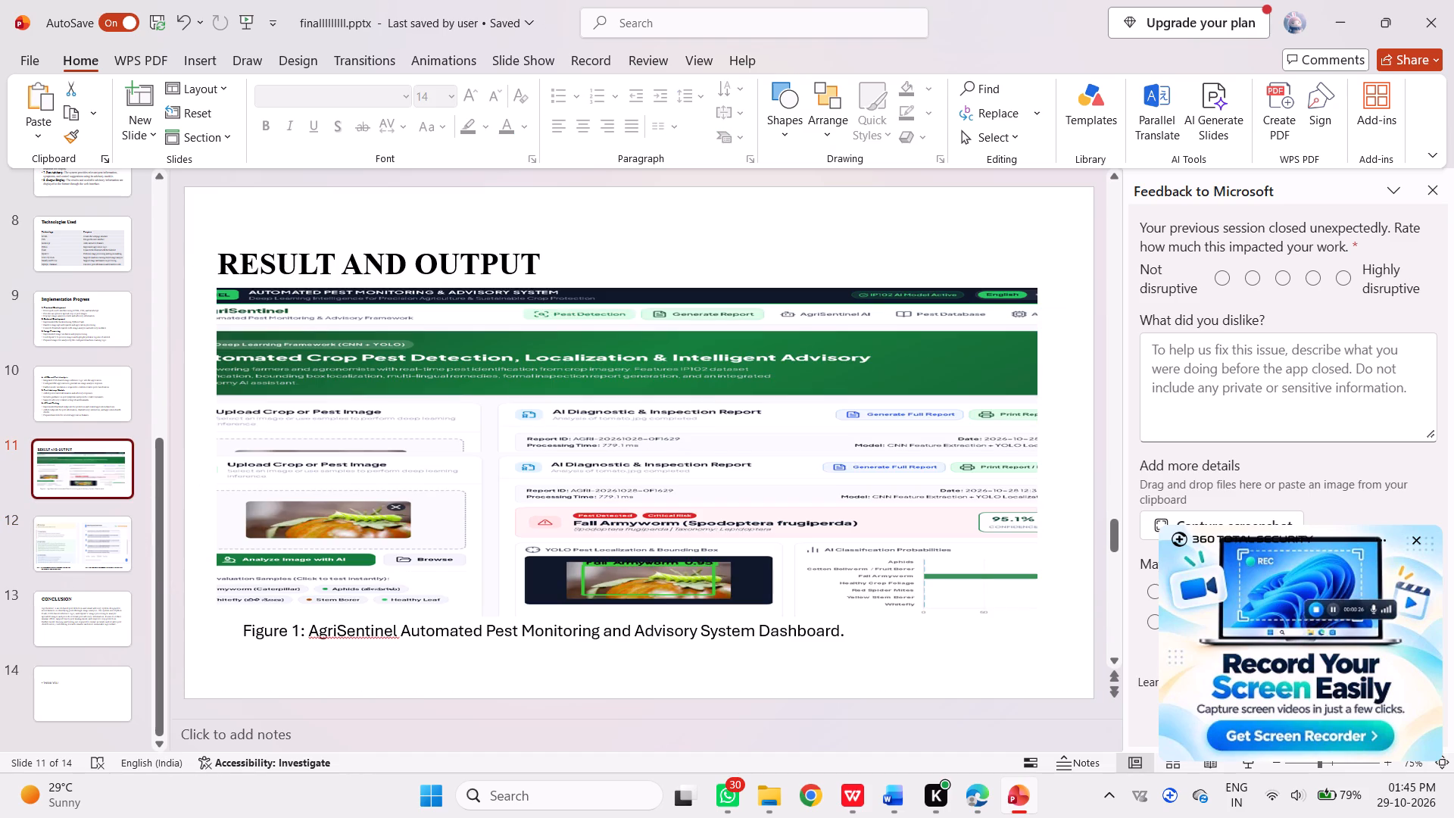
click(860, 627)
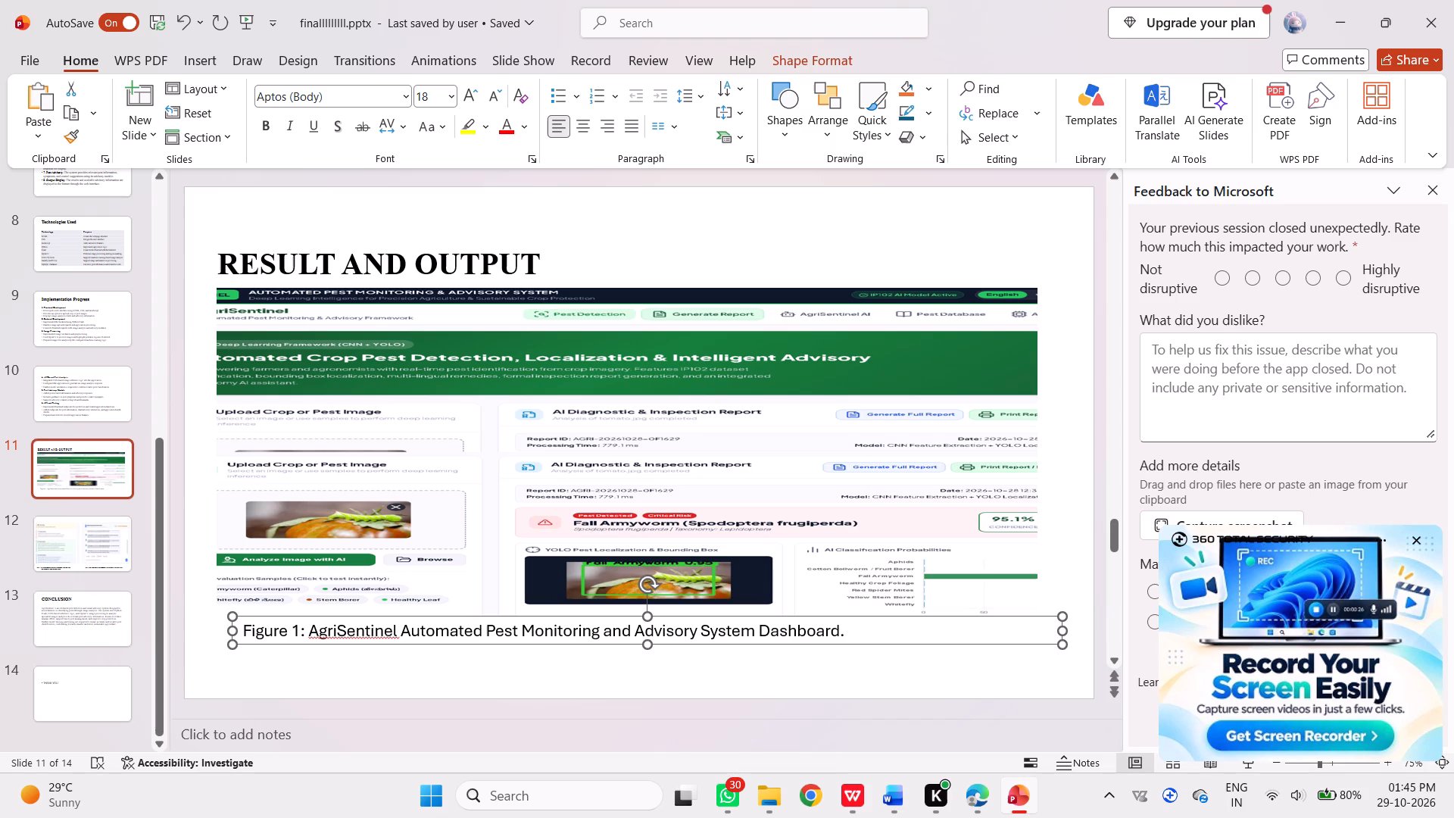
drag(839, 629, 264, 629)
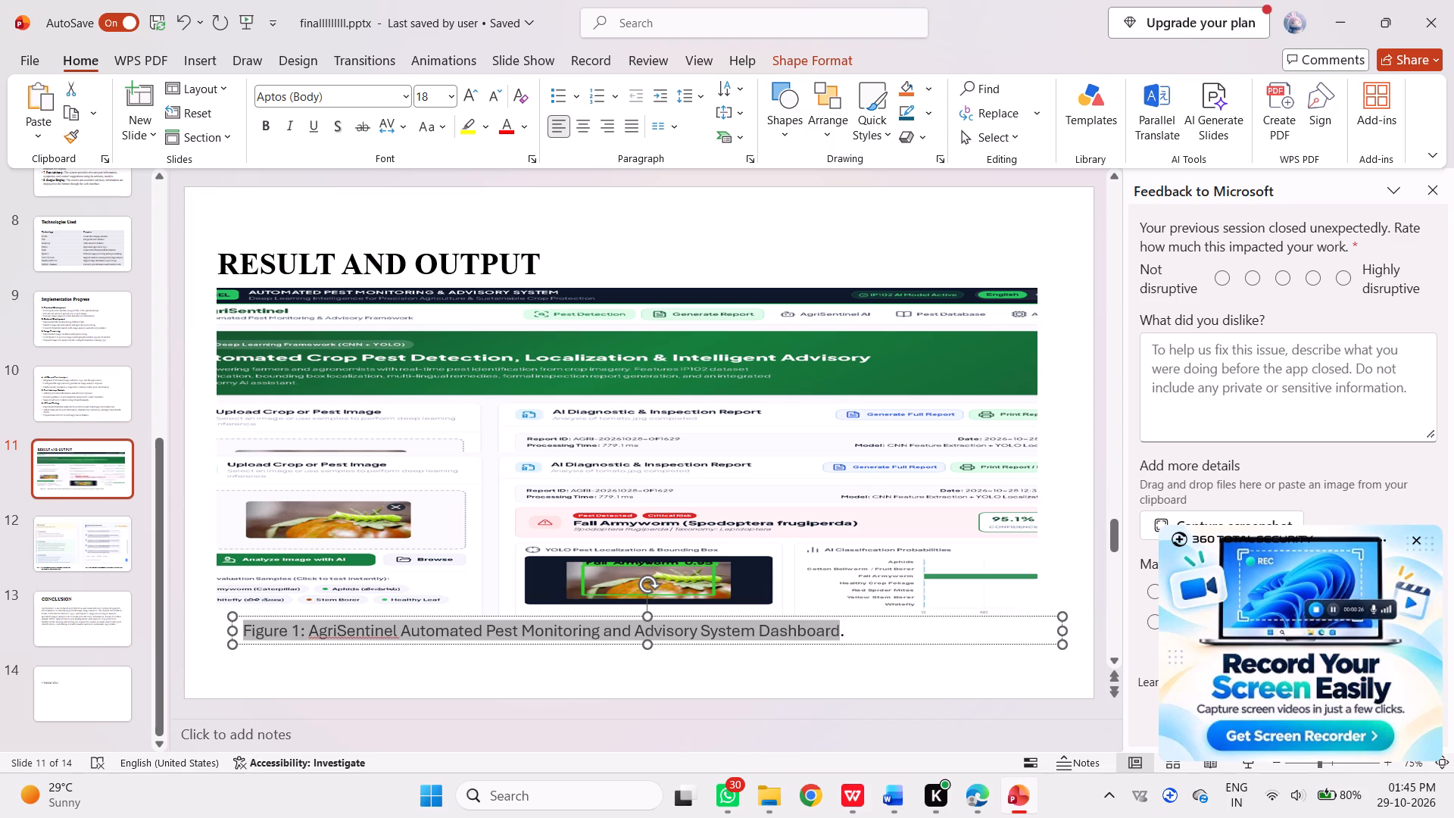
drag(264, 629, 263, 629)
click(272, 589)
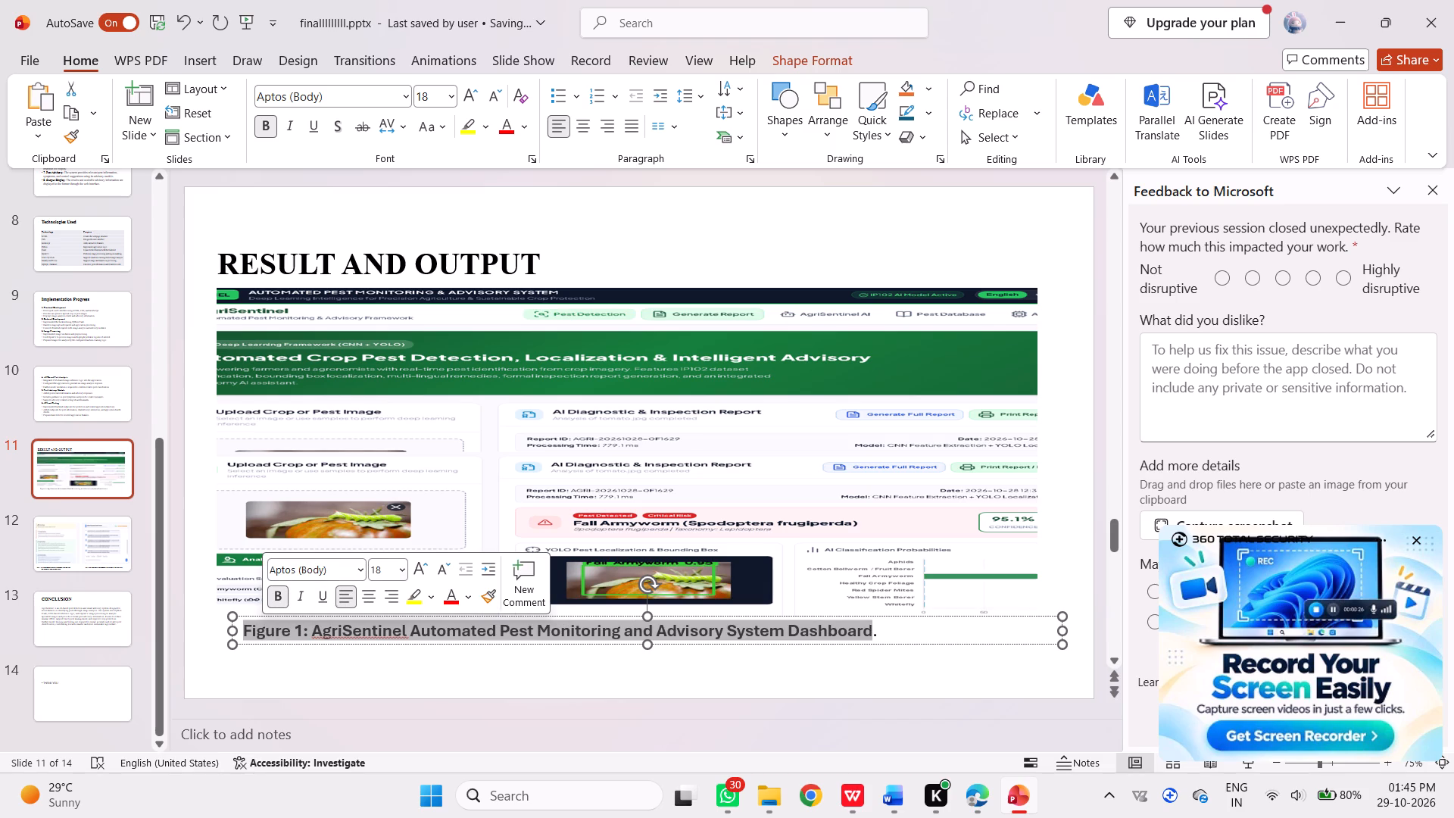
Shorten "Figure 1" to "Fig 1" in the slide 11 caption and save the presentation.
drag(298, 738, 289, 629)
click(289, 629)
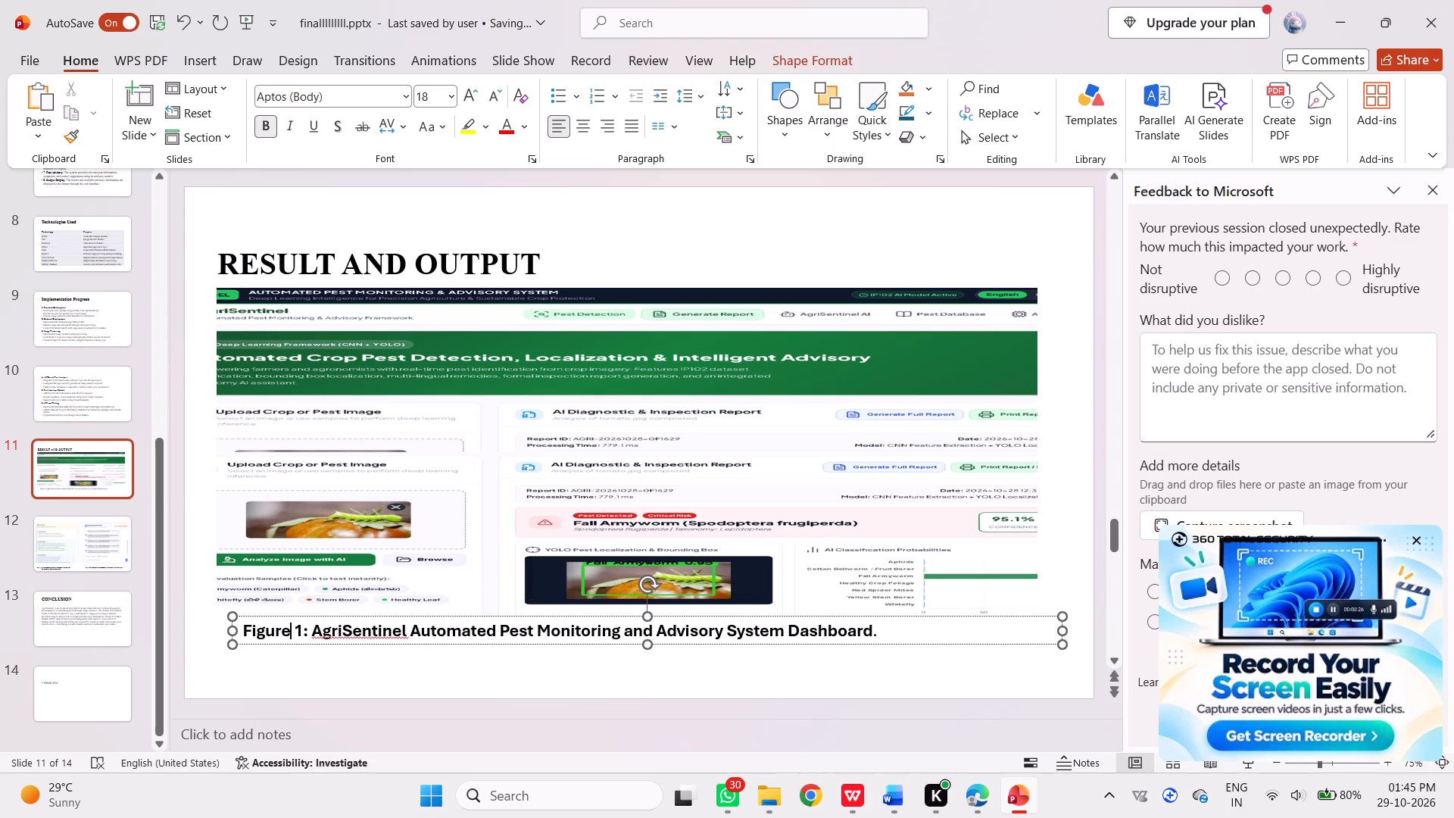
key(BackSpace)
key(BackSpace)
key(BackSpace)
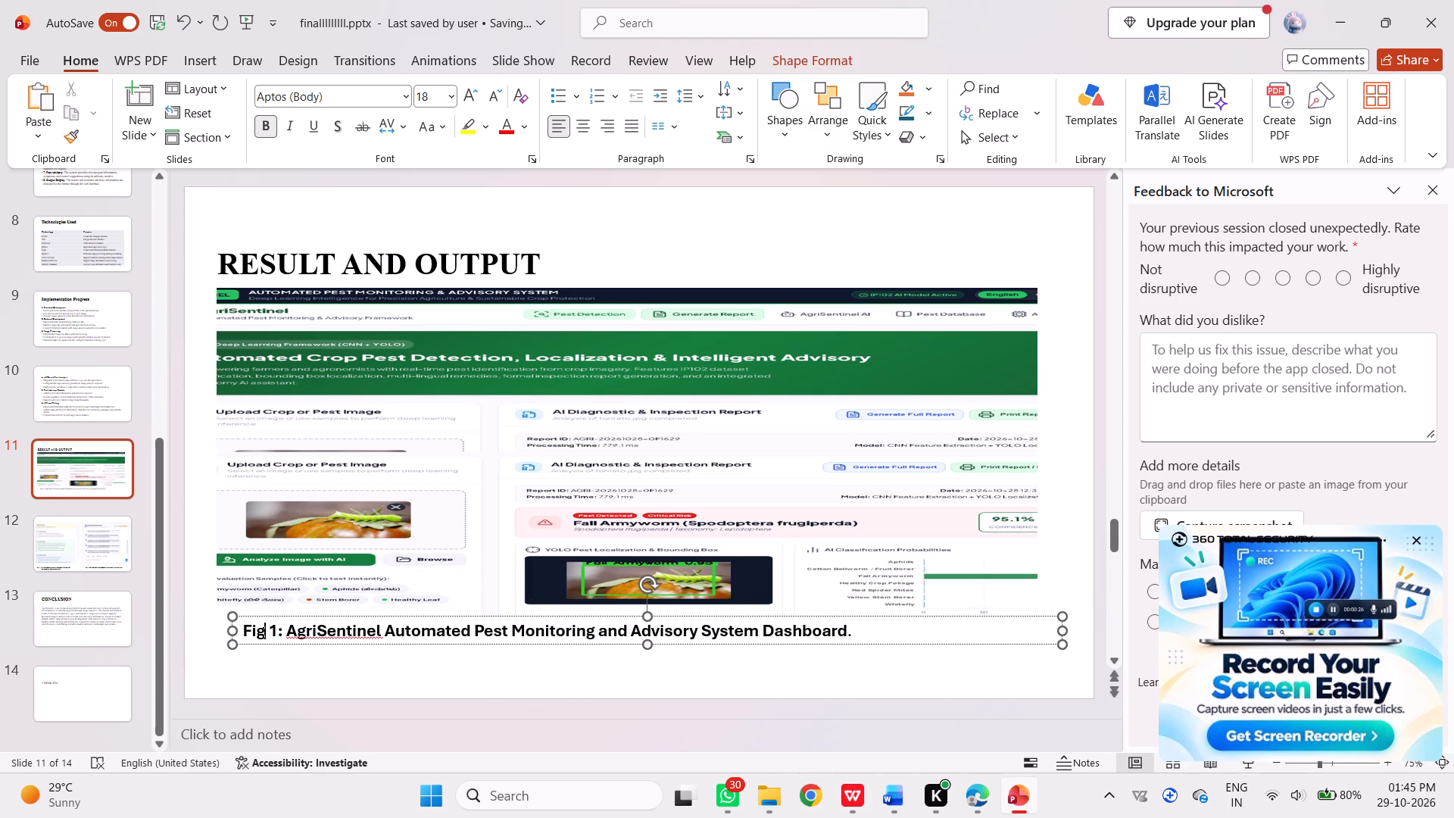
key(ctrl+s)
key(ctrl+s)
key(ctrl+s)
key(ctrl+s)
key(ctrl+s)
Go to the blank first slide, and open the recent presentation "phase 2 review 1" as the source for its content.
click(86, 545)
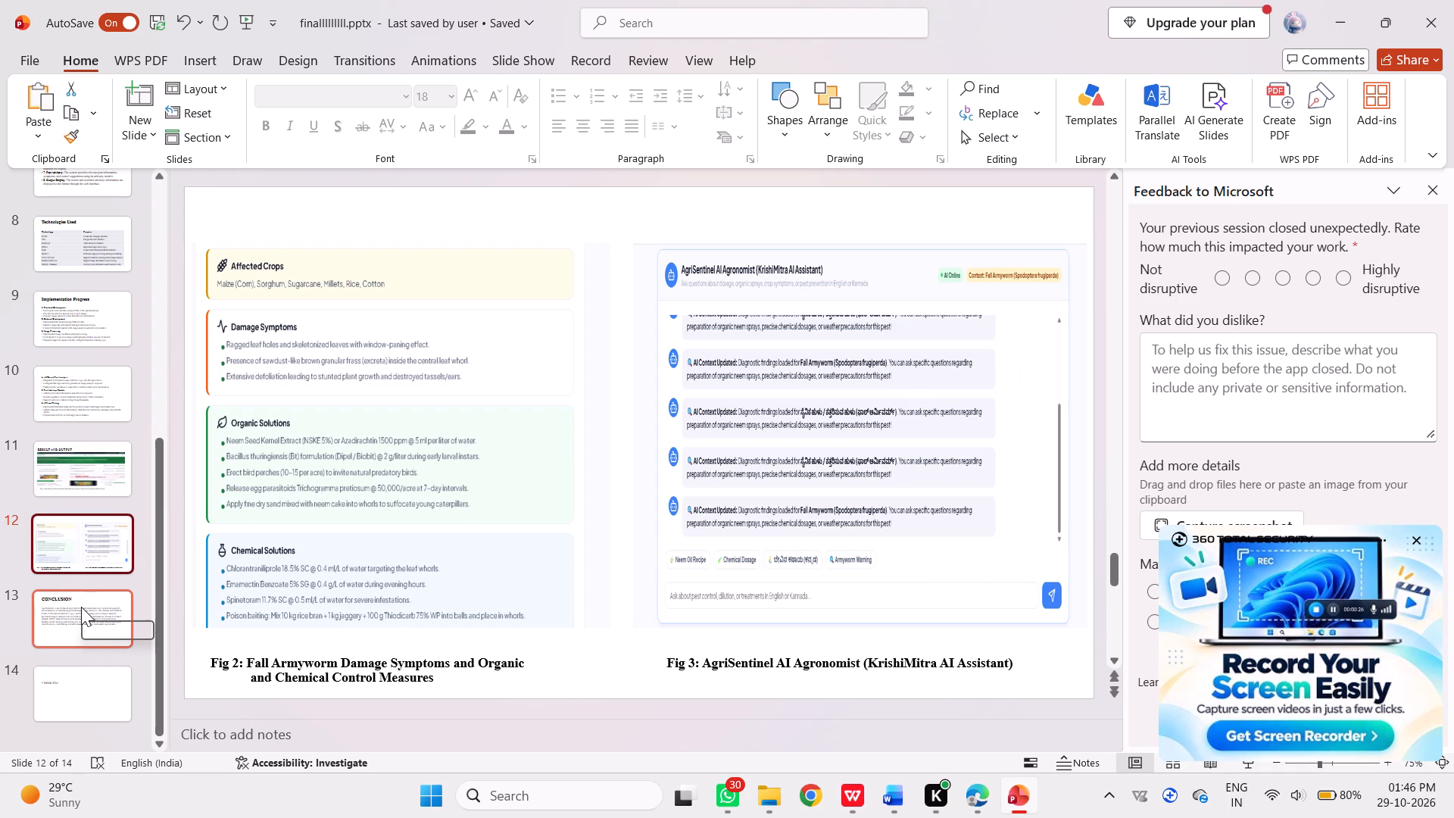
click(81, 607)
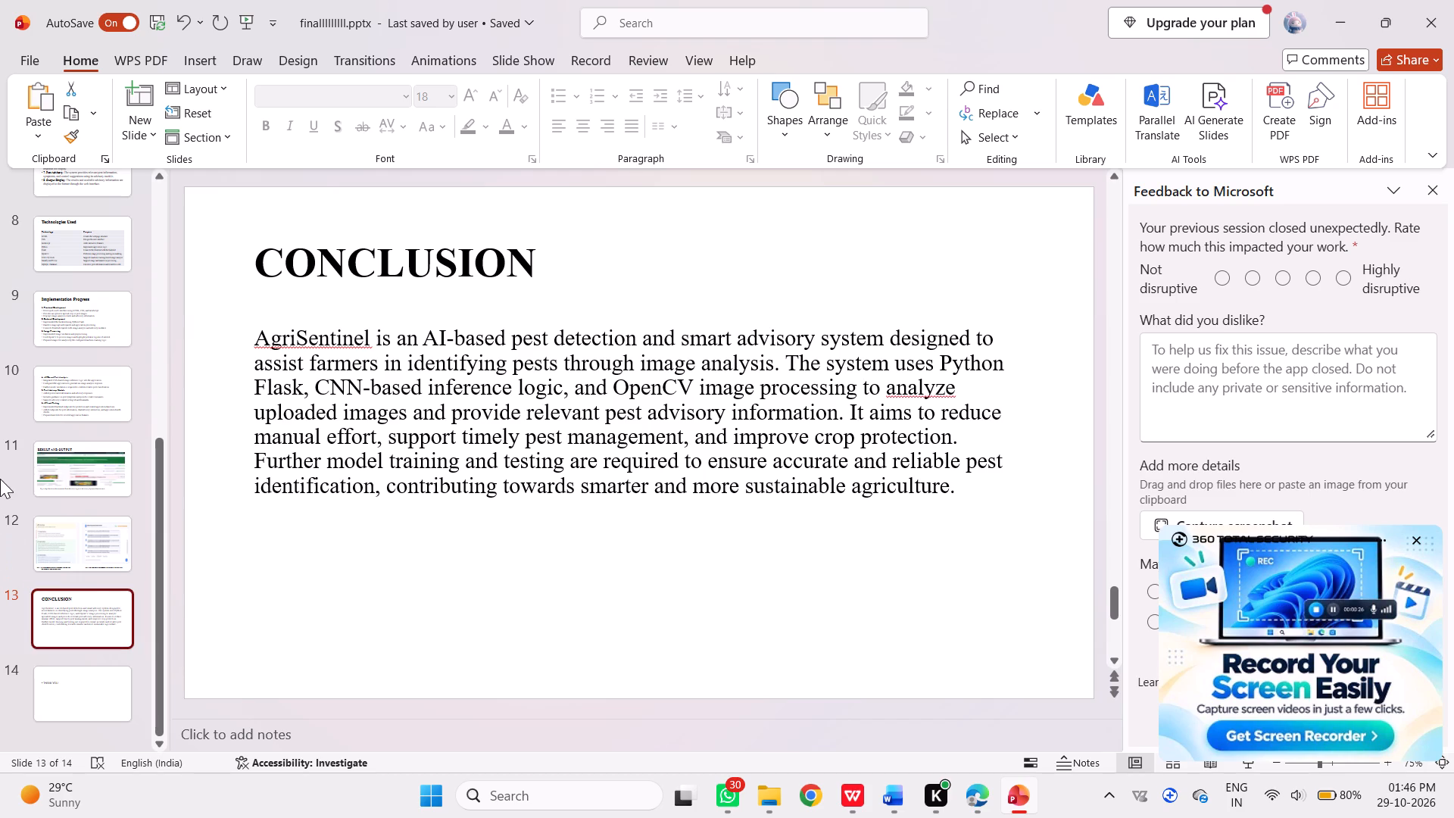
scroll(39, 347, up, 15)
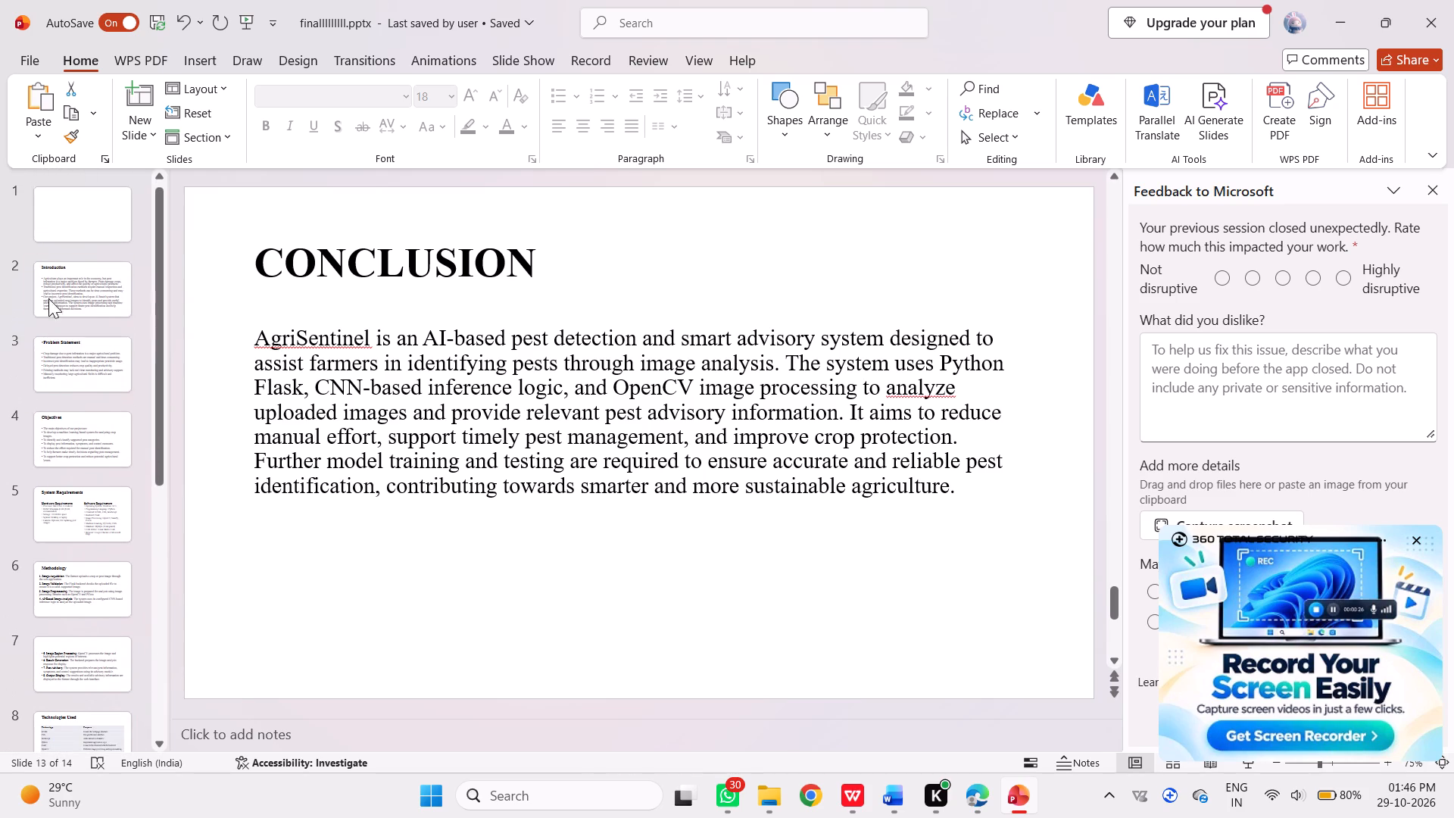
click(81, 219)
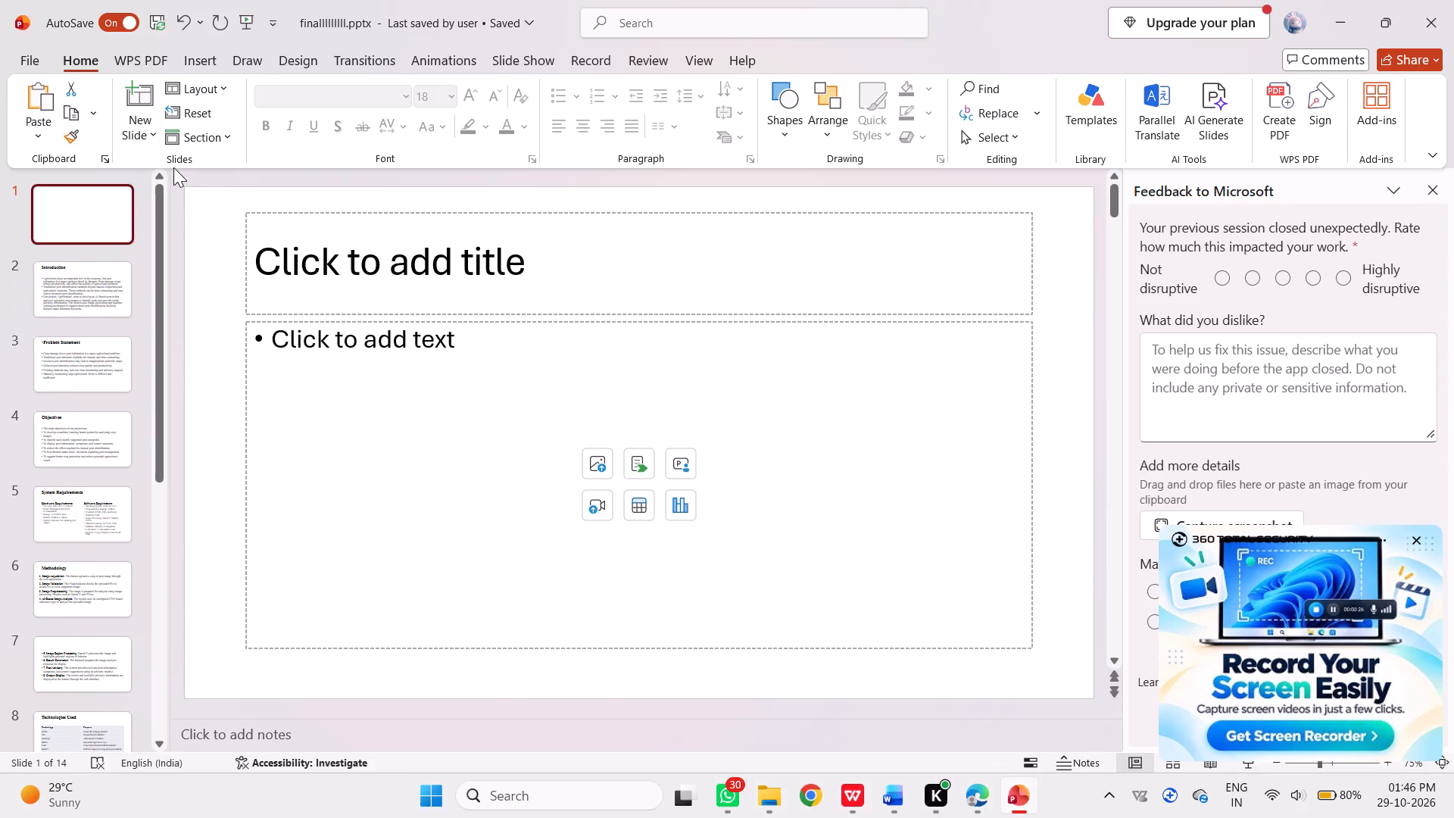
click(36, 56)
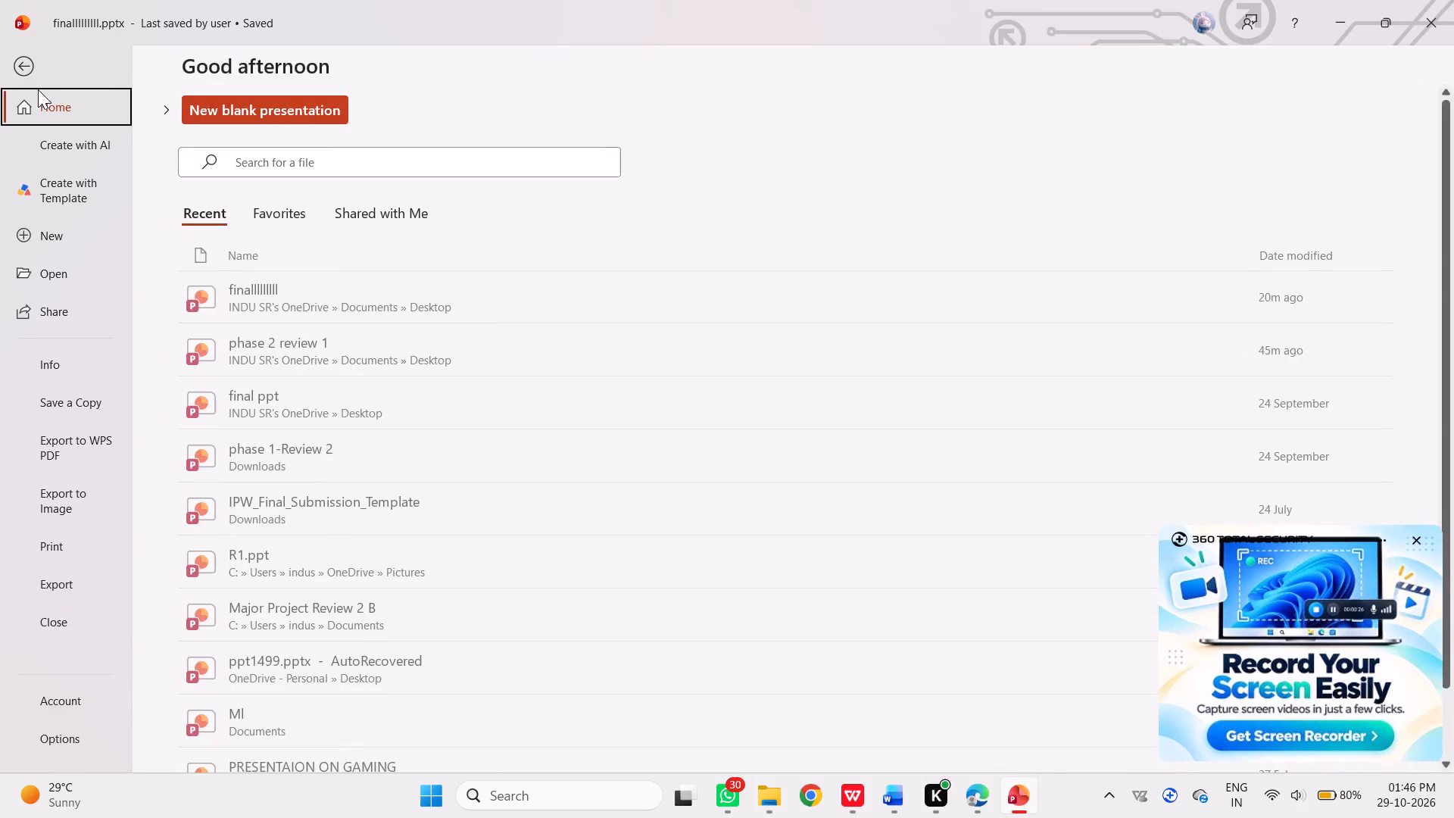
click(55, 273)
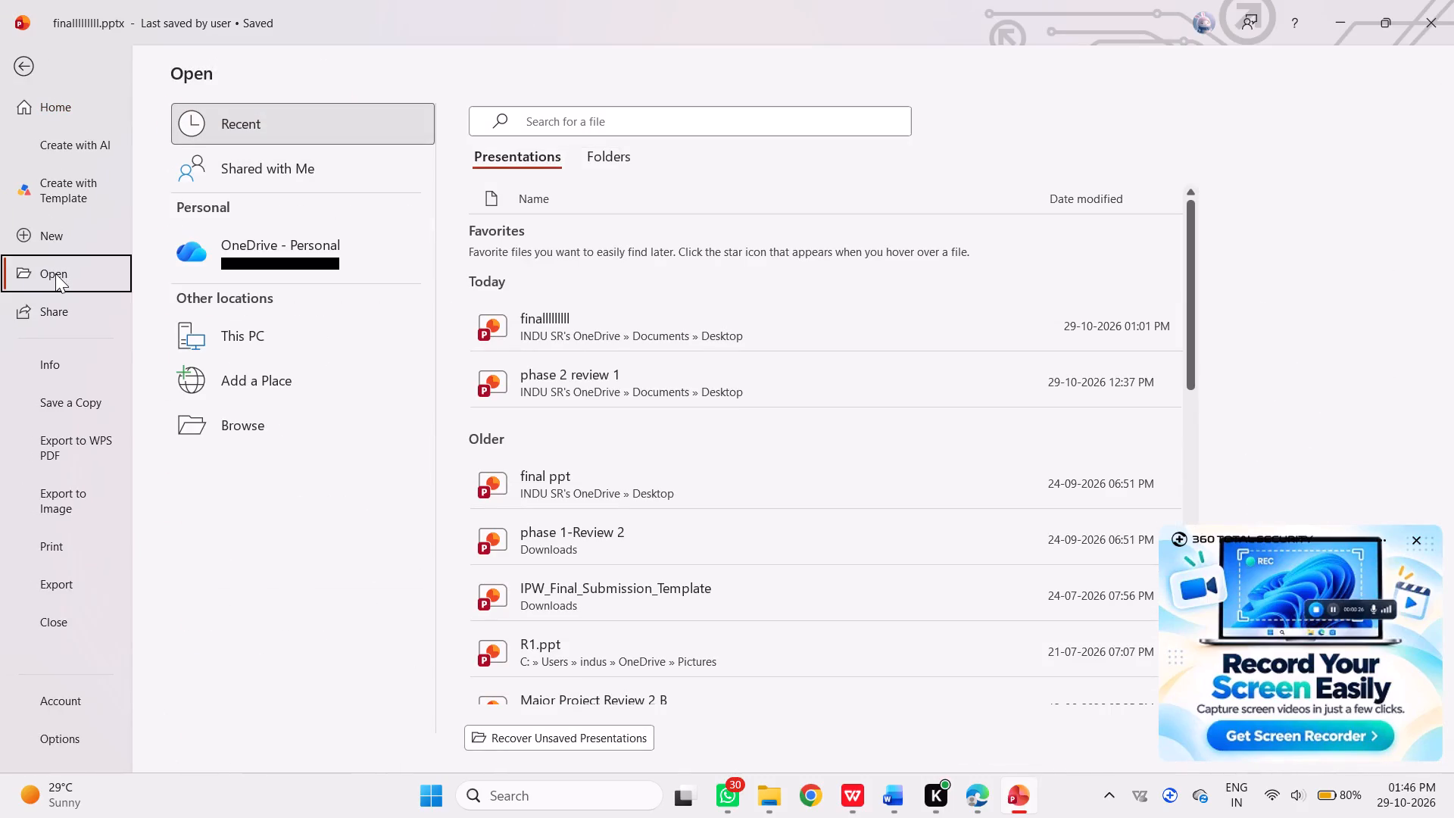
double_click(523, 367)
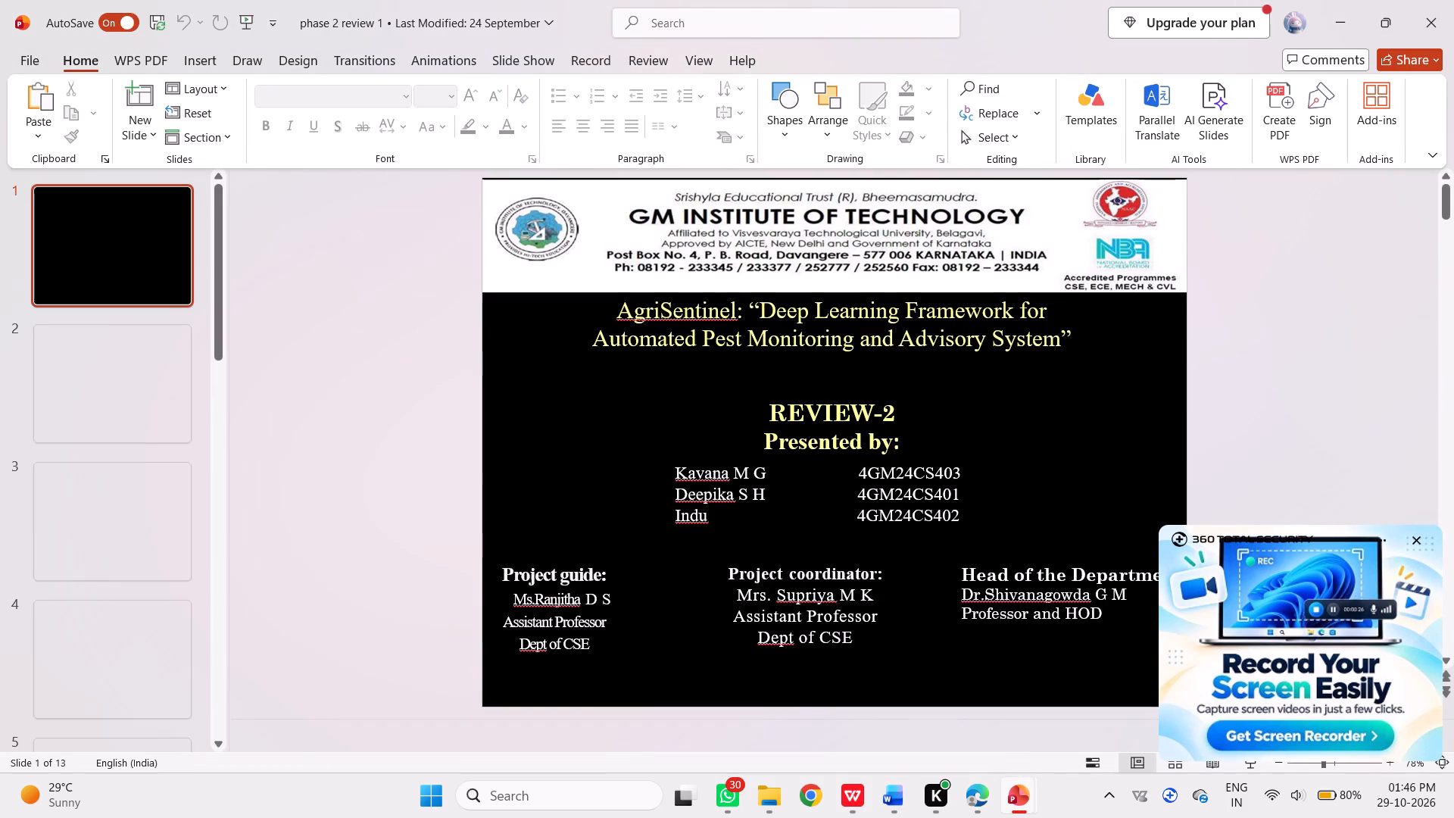
Copy the GM Institute of Technology banner from the review presentation's title slide and paste it onto the final presentation's blank first slide.
right_click(856, 273)
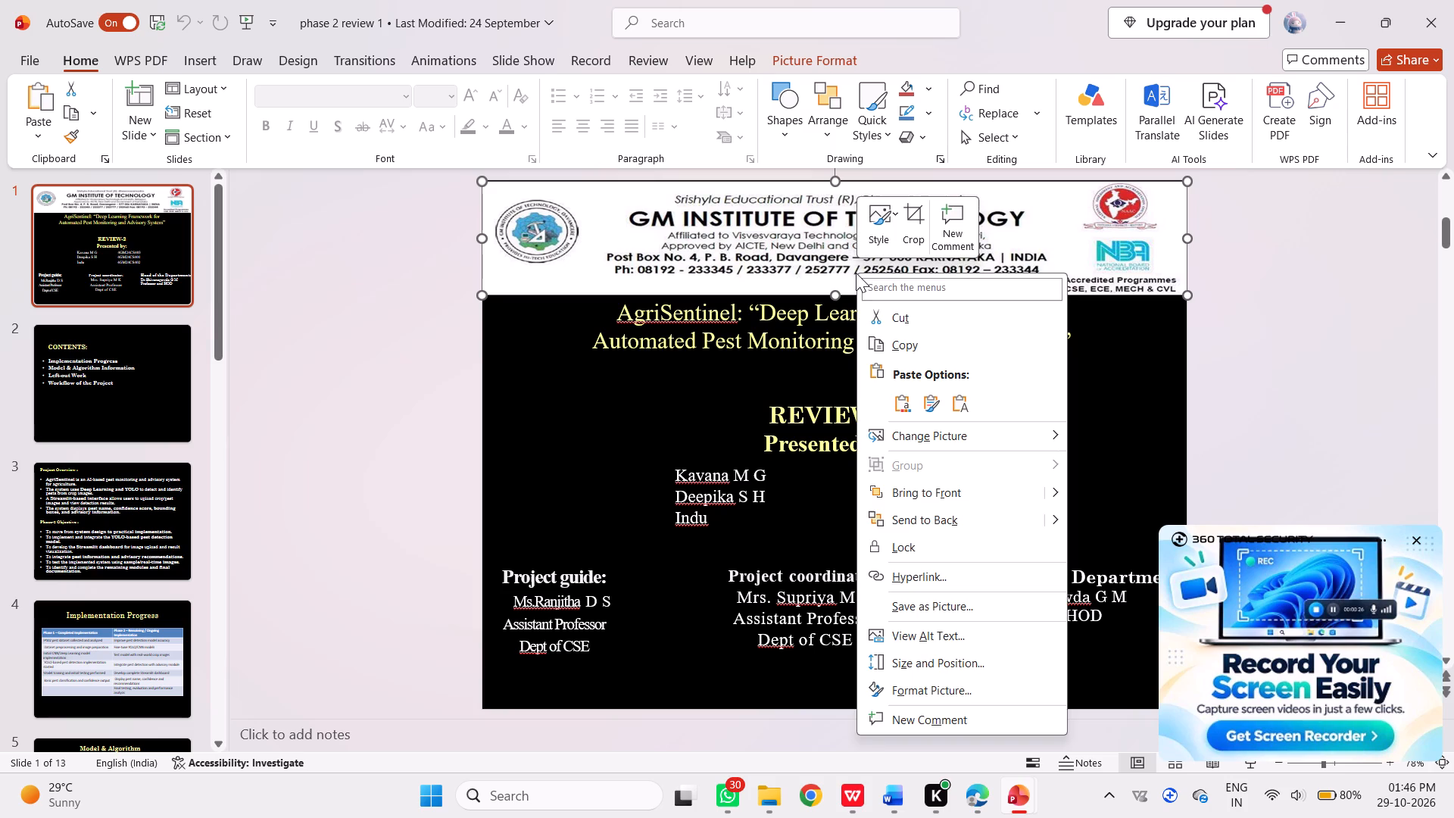
click(906, 349)
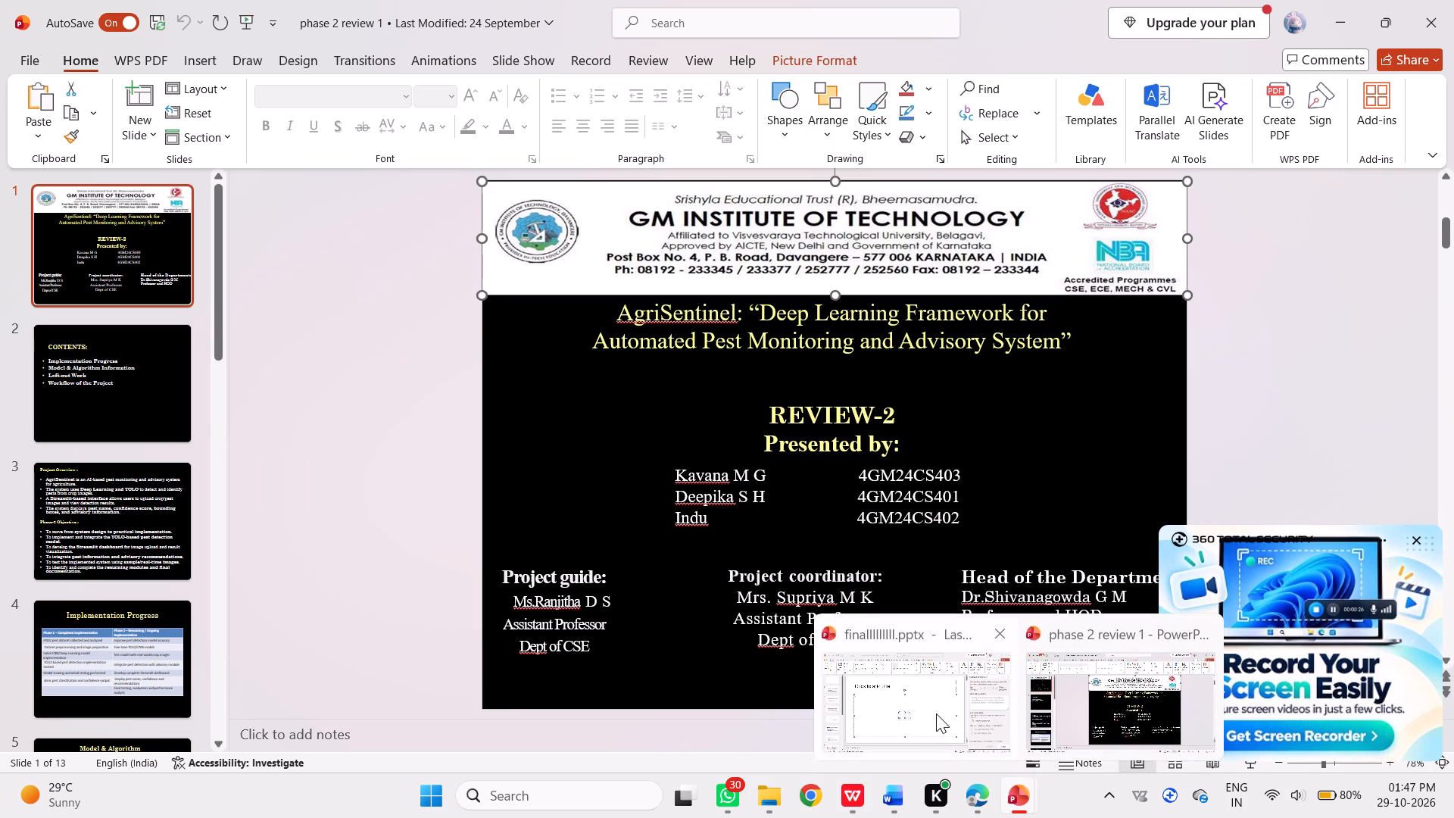
click(936, 713)
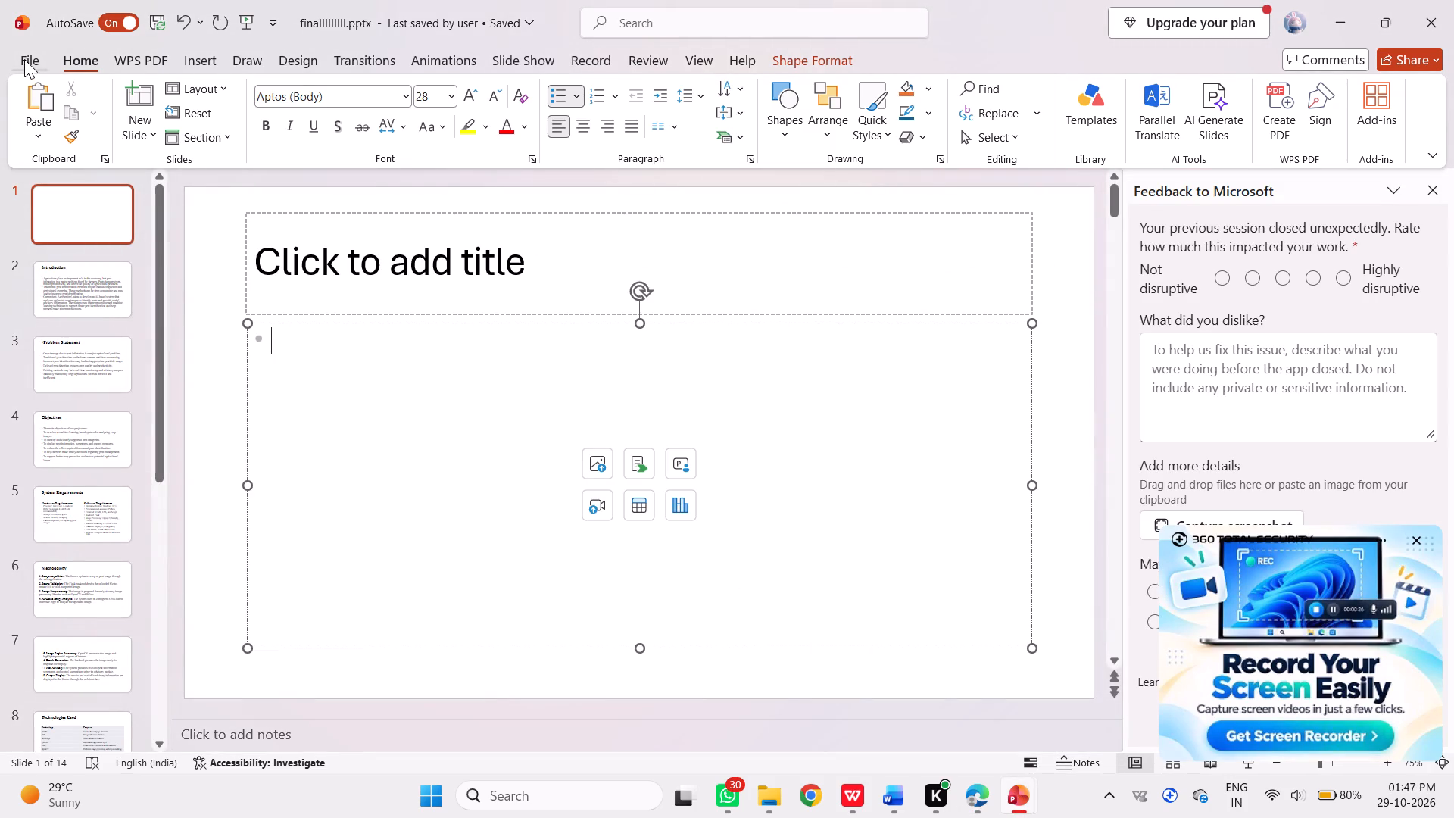
click(351, 250)
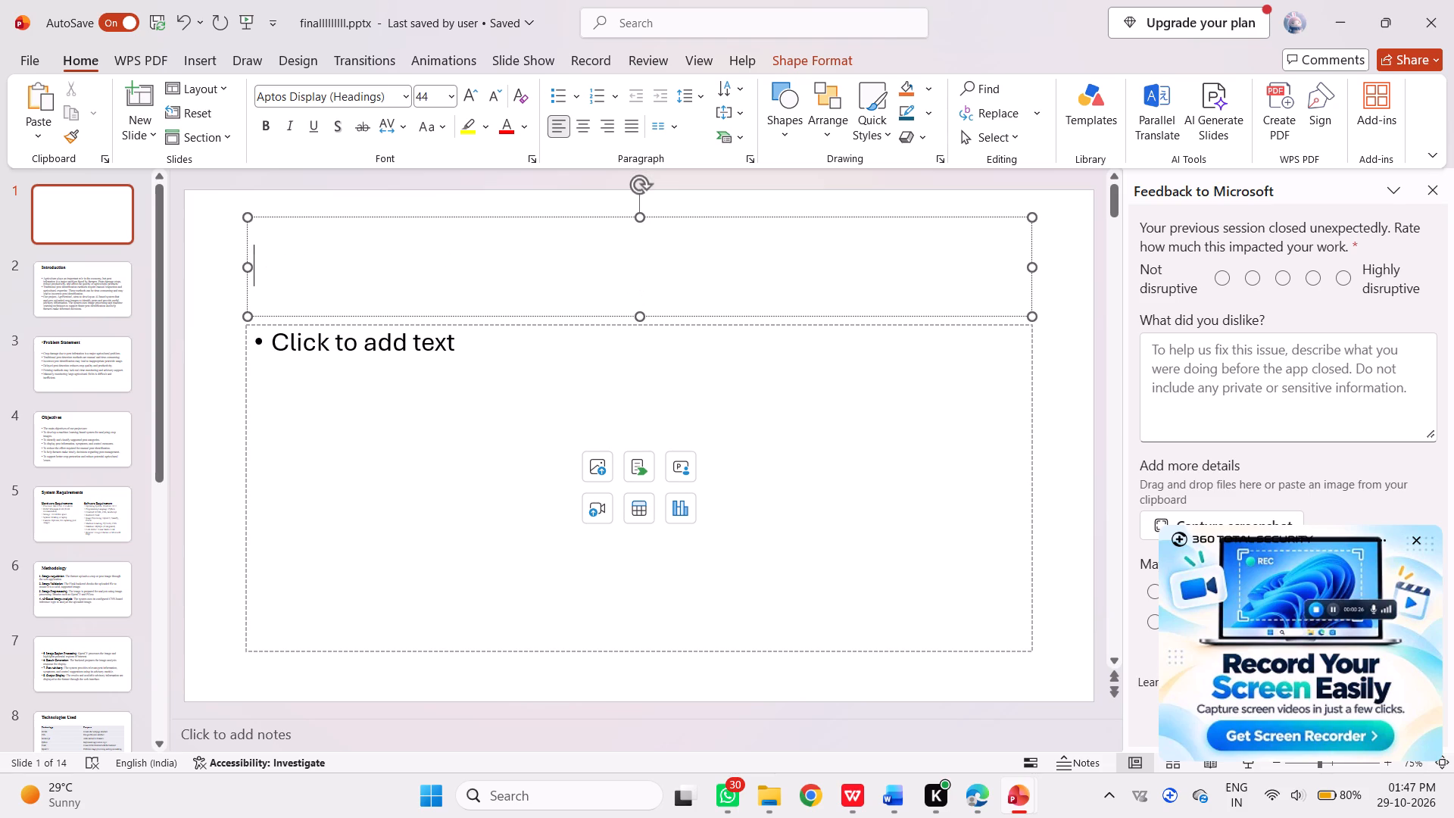
key(ctrl+v)
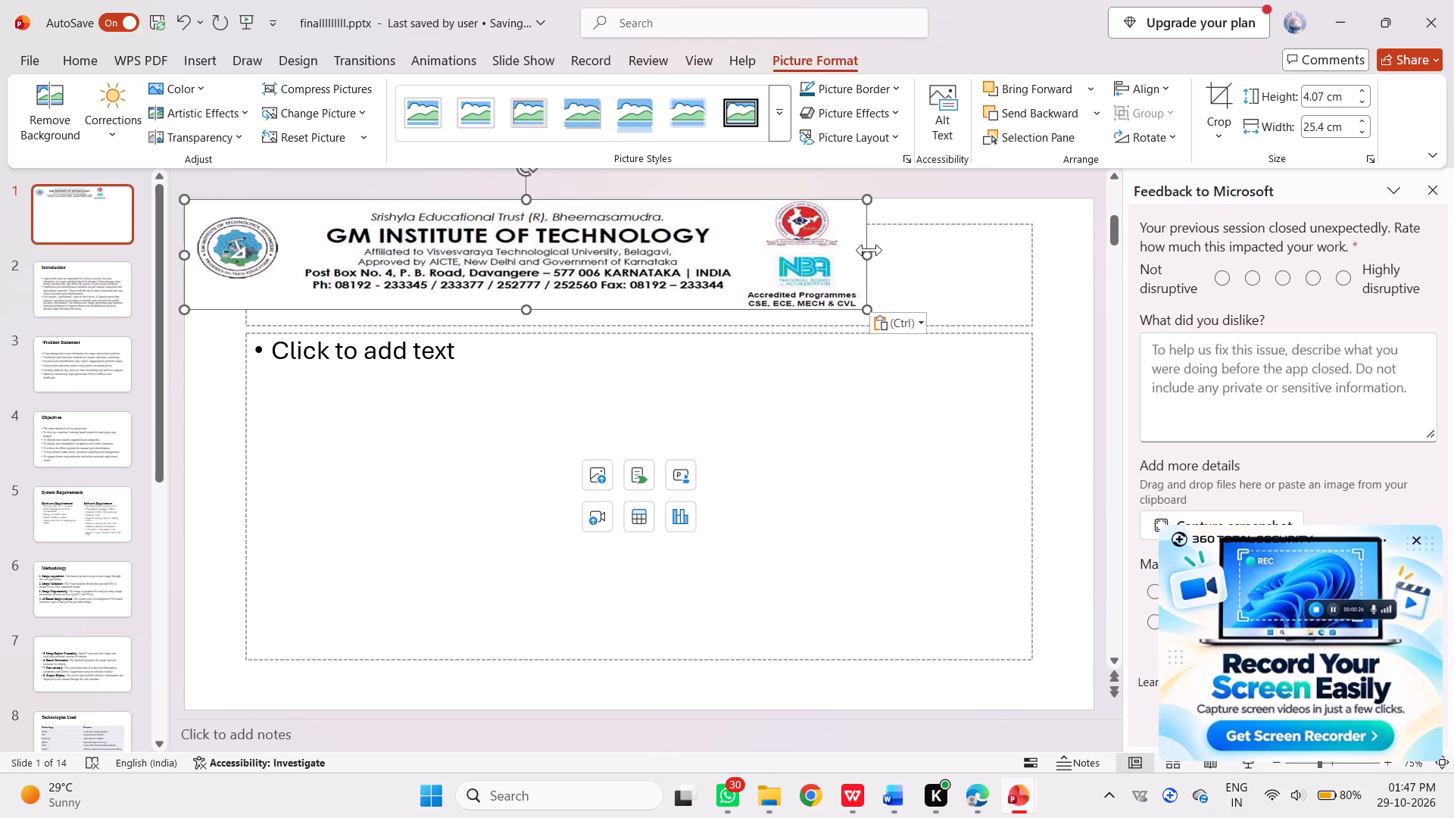
Widen the pasted banner to about 33.58 cm so it spans nearly the full width of slide 1.
drag(869, 250, 1145, 269)
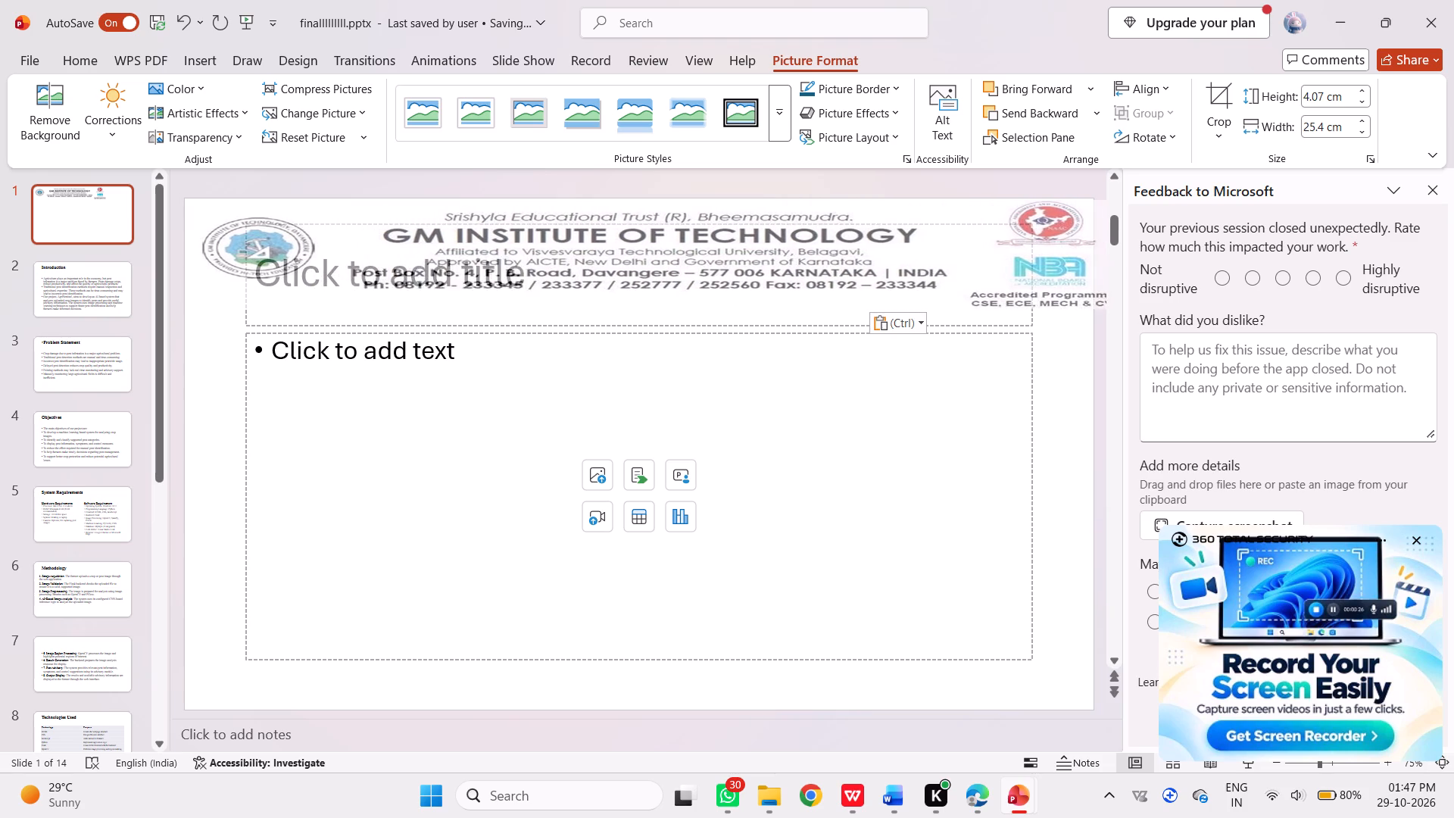
drag(1145, 269, 1088, 274)
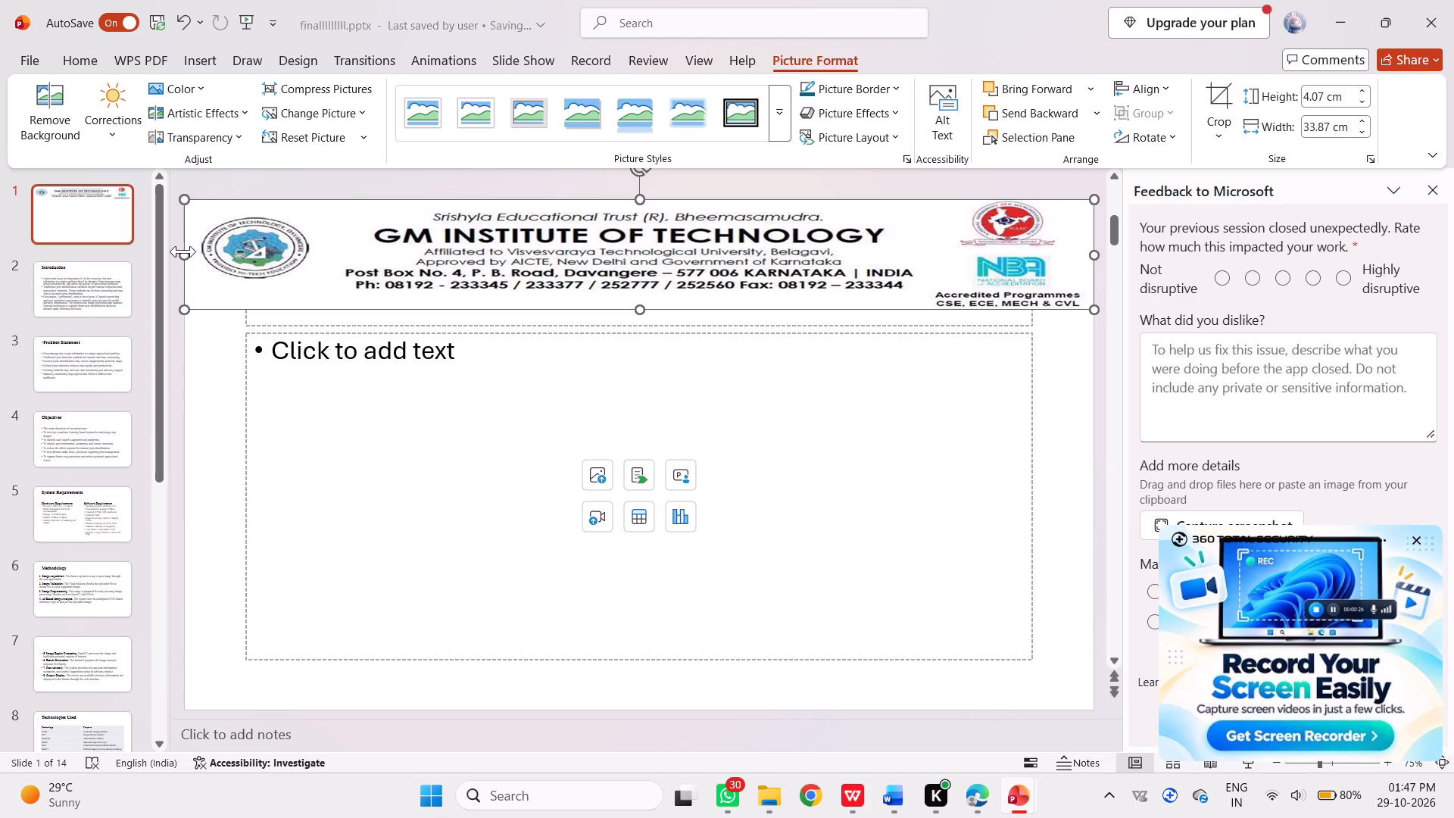
drag(183, 251, 192, 261)
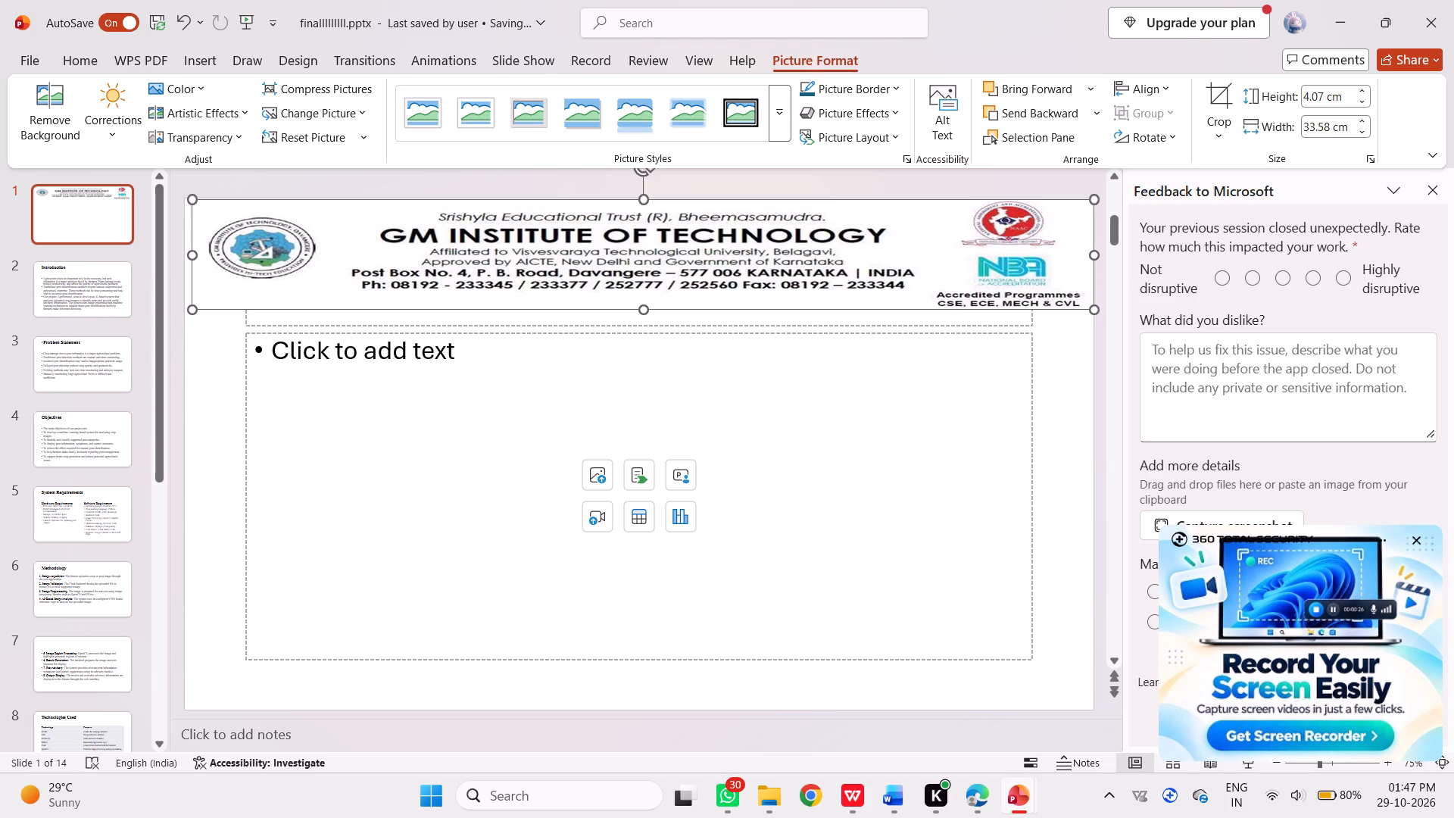
click(192, 261)
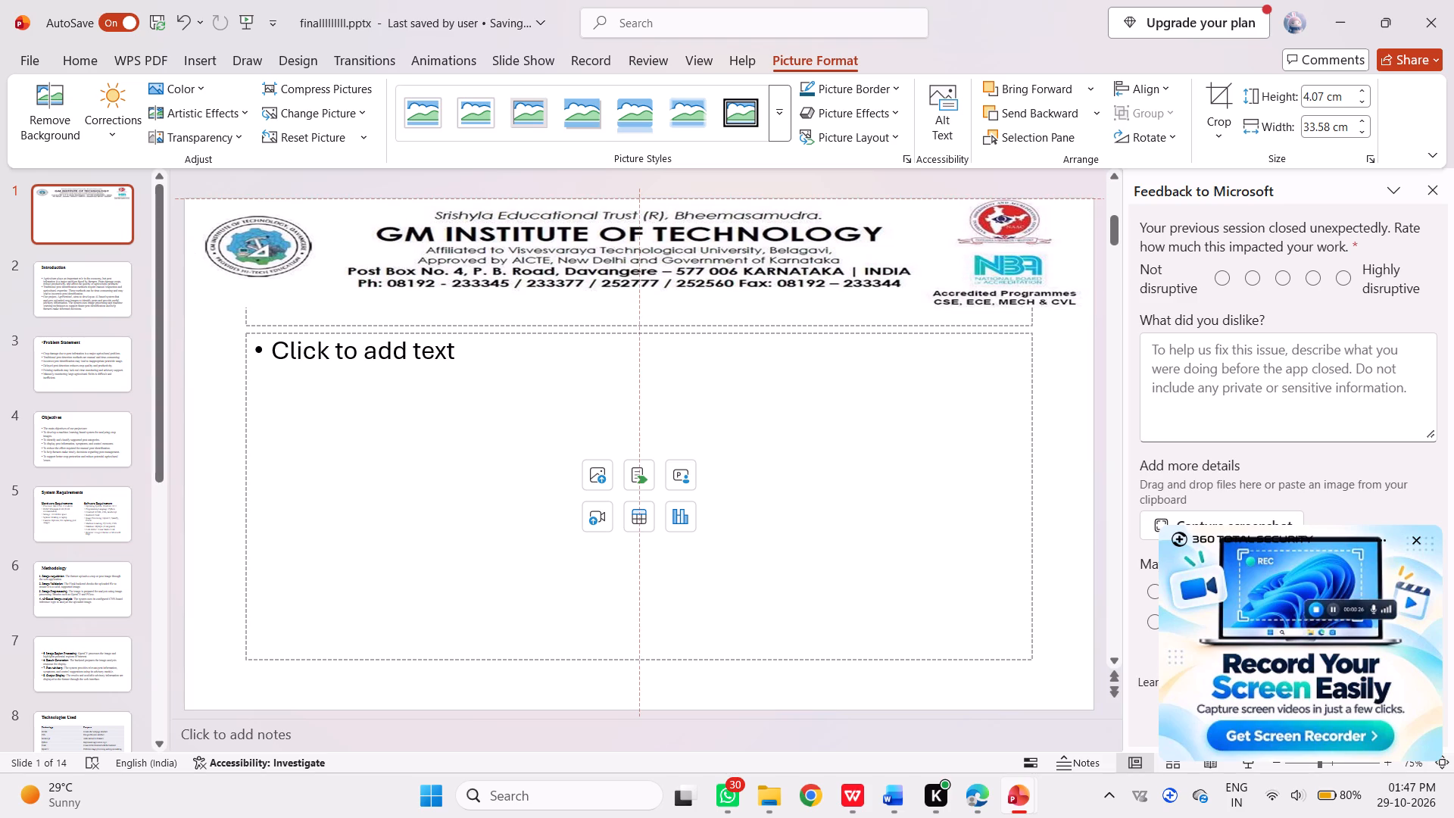
Nudge the college banner sideways on slide 1 so it sits centred between the slide edges.
click(367, 266)
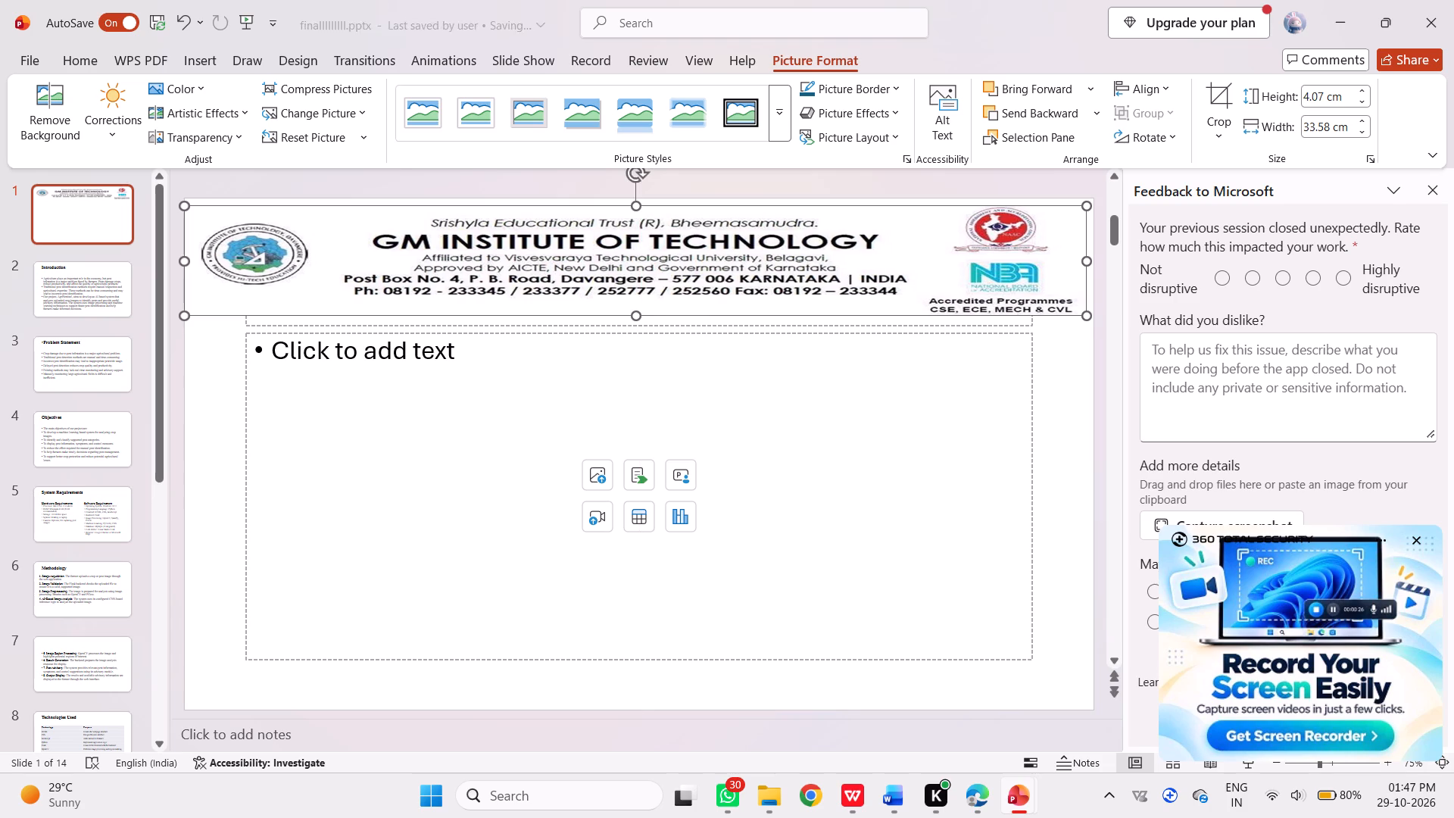
click(360, 267)
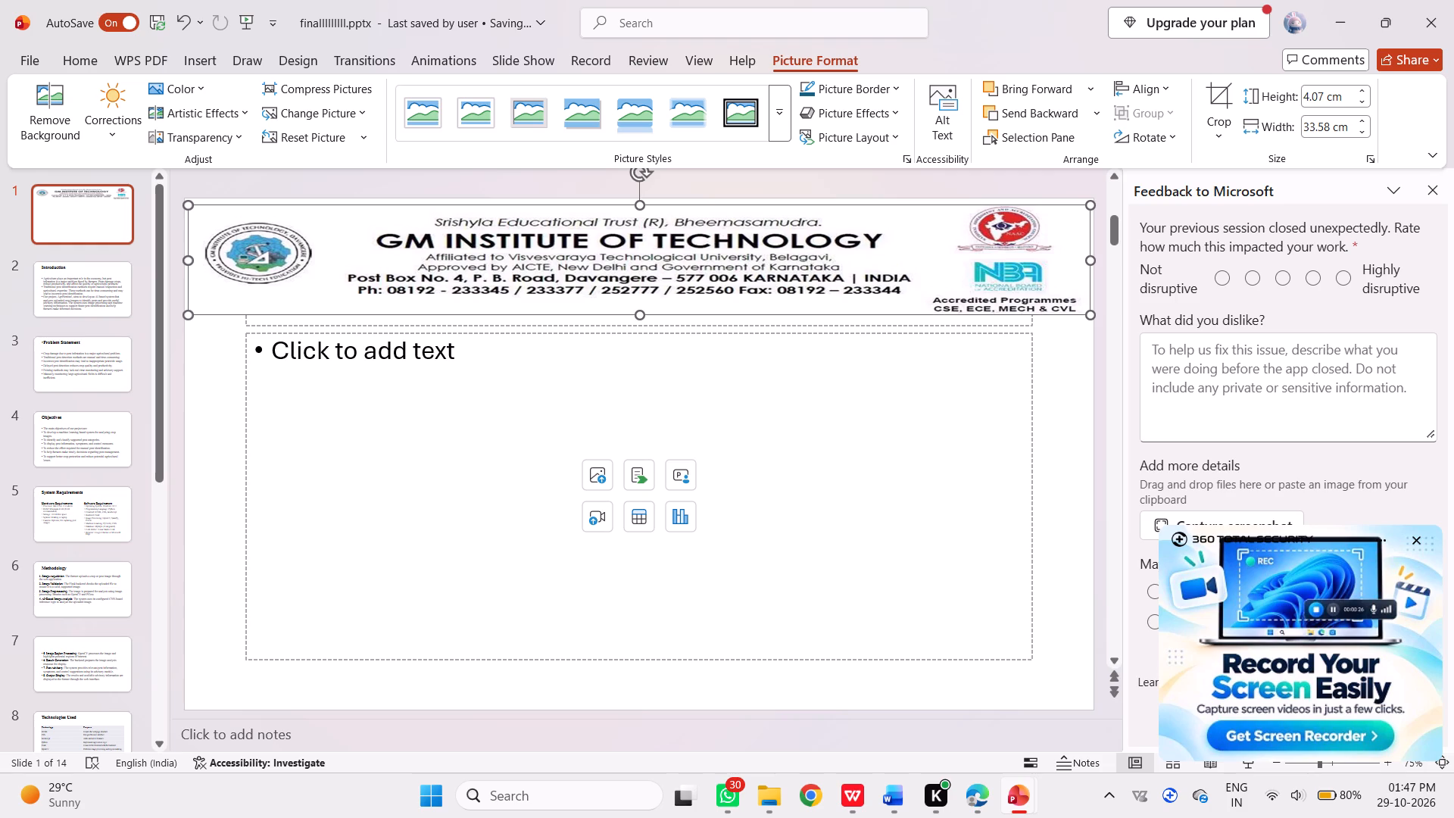
Switch to the "phase 2 review 1" presentation and copy the full AgriSentinel project title from its title slide.
click(440, 420)
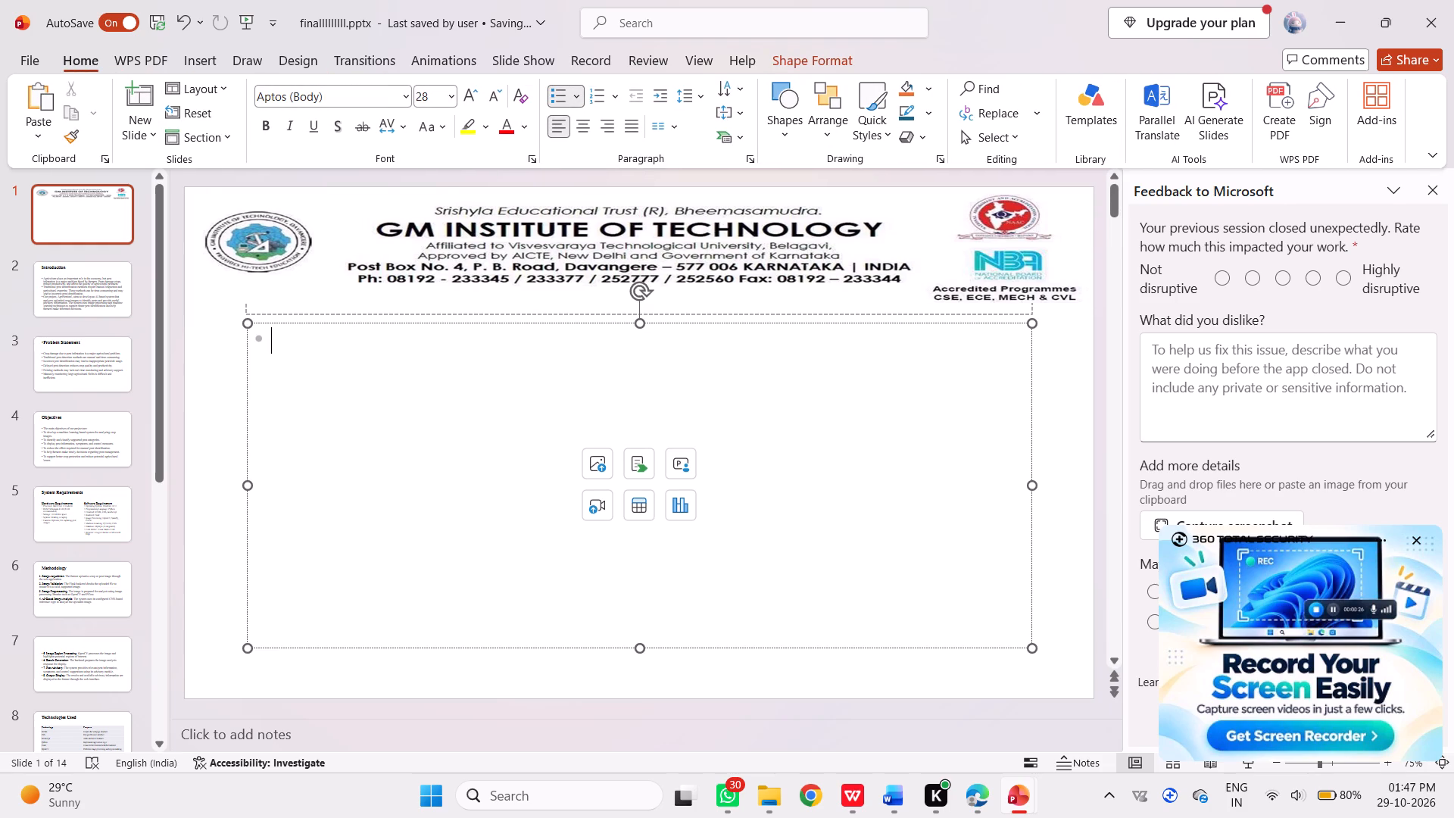
click(1013, 800)
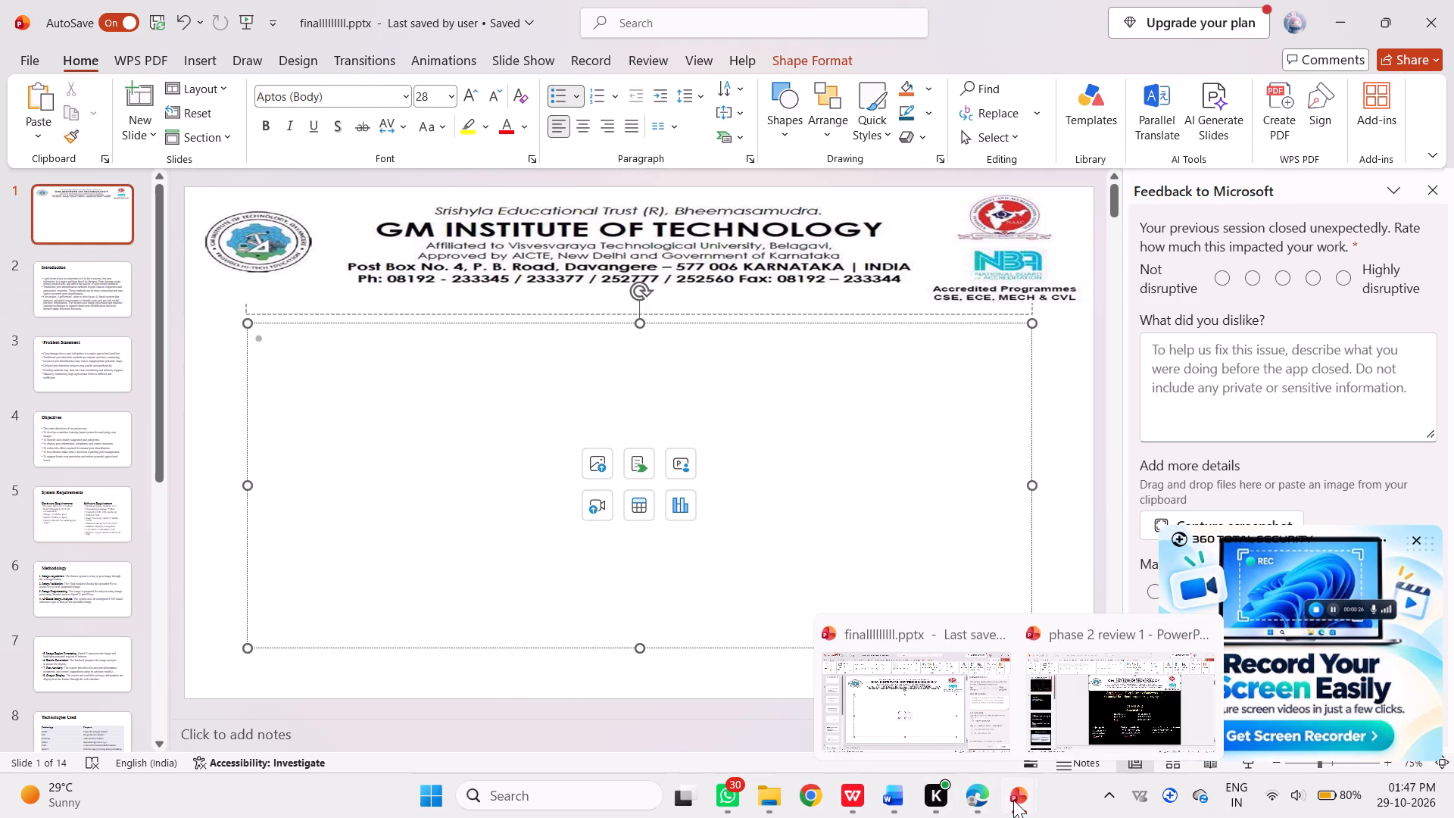
click(1130, 761)
click(1136, 726)
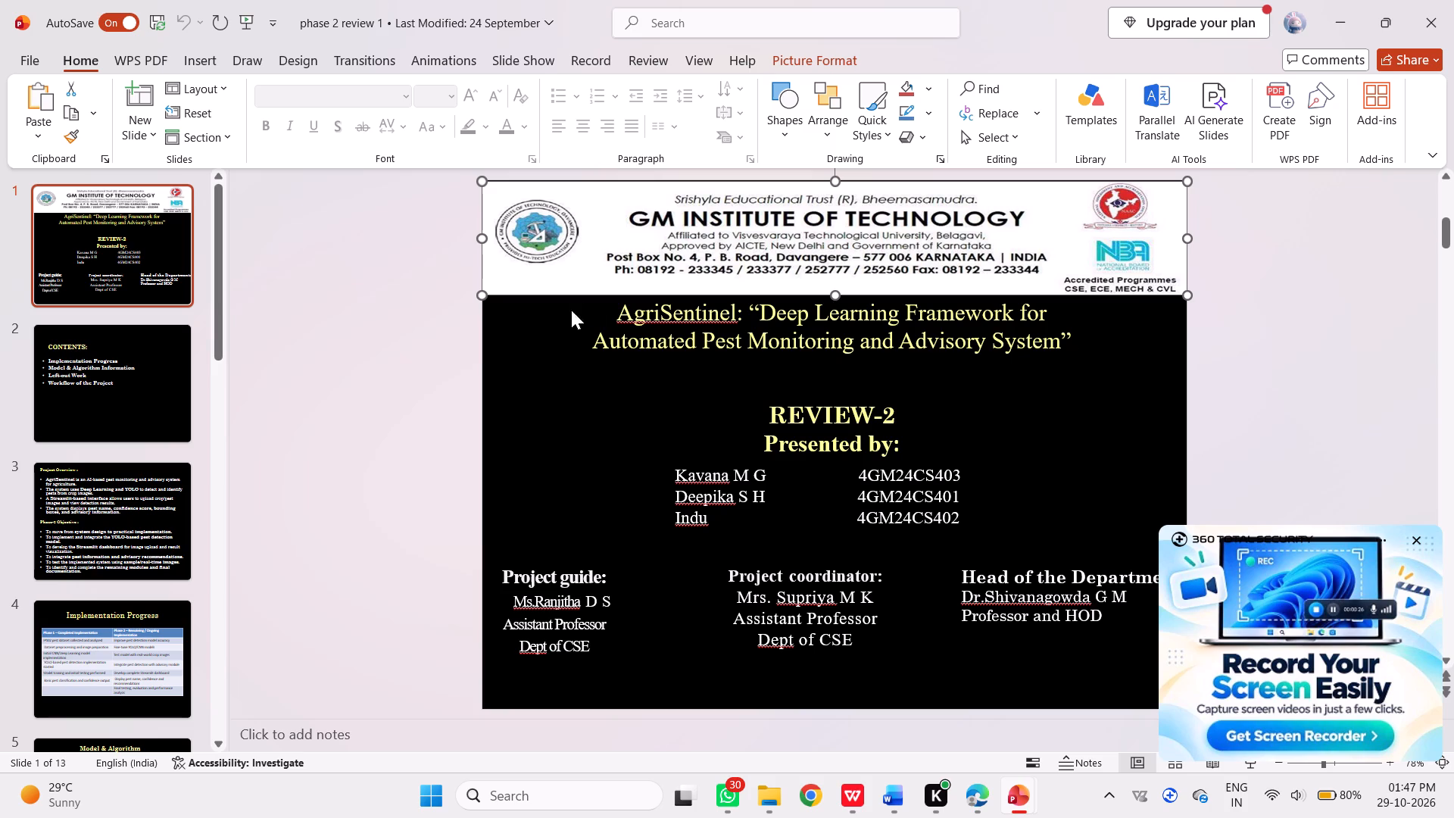
click(491, 300)
click(491, 300)
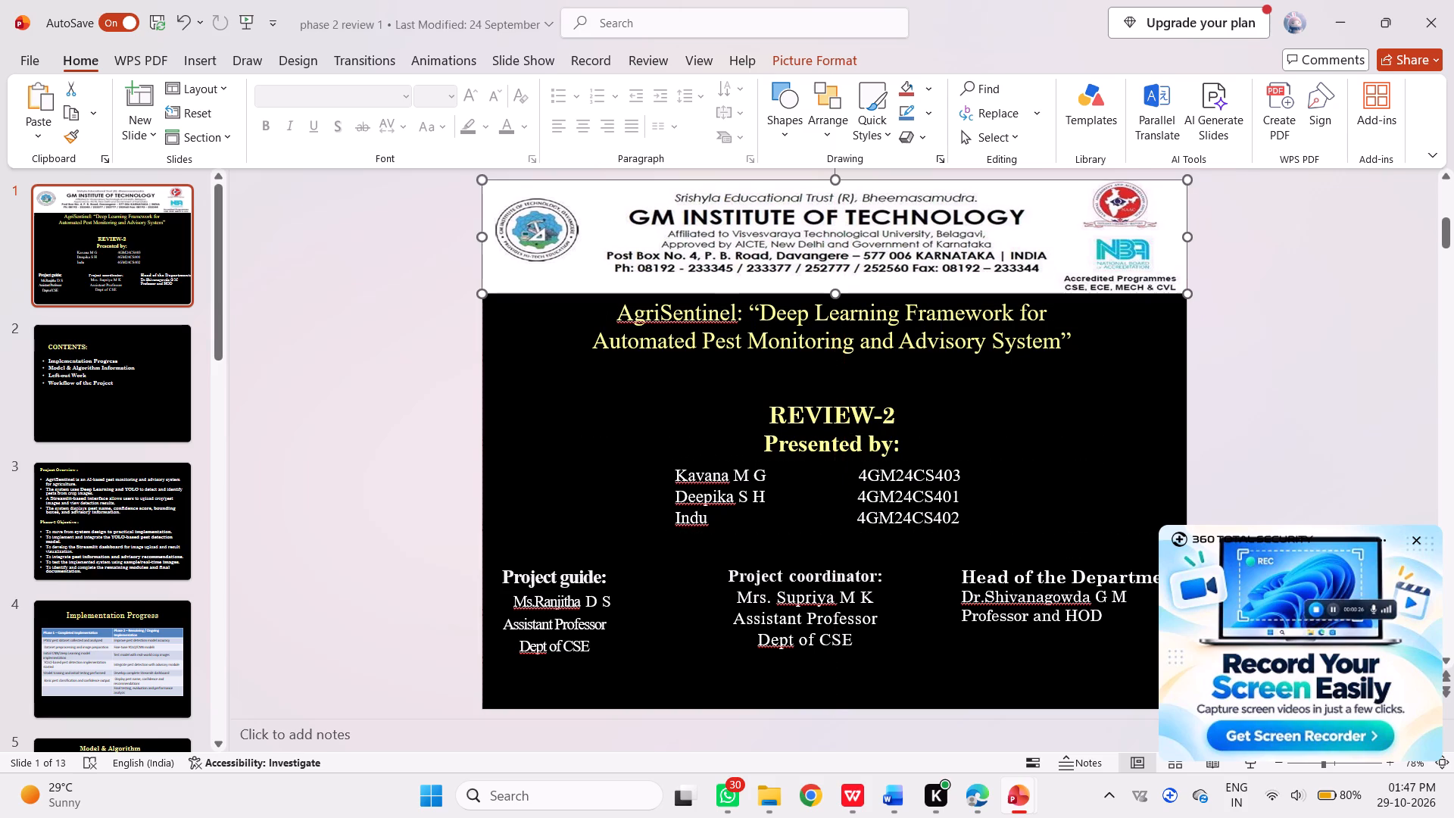
drag(613, 318, 636, 336)
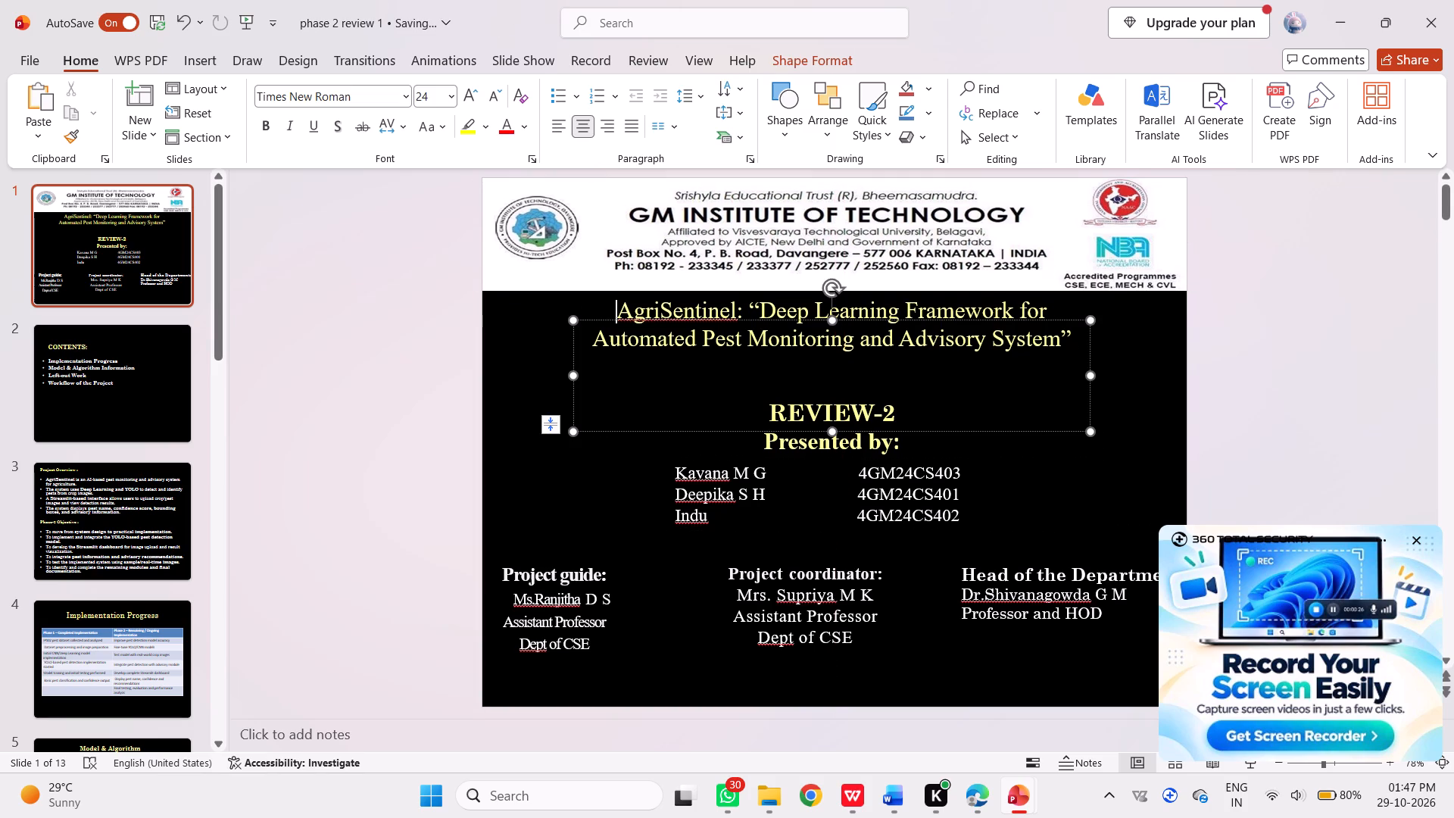
drag(636, 336, 824, 346)
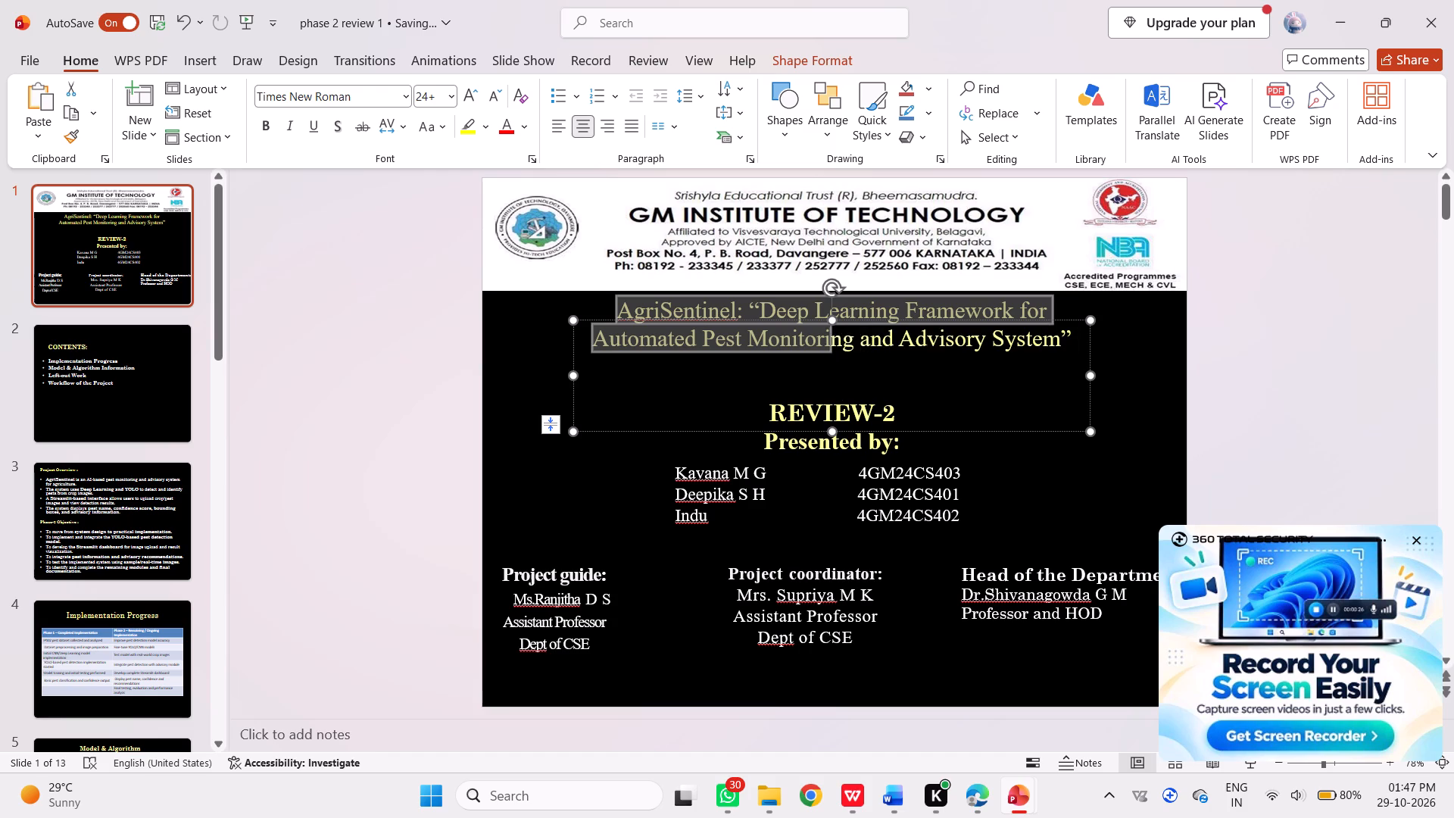
drag(824, 346, 938, 339)
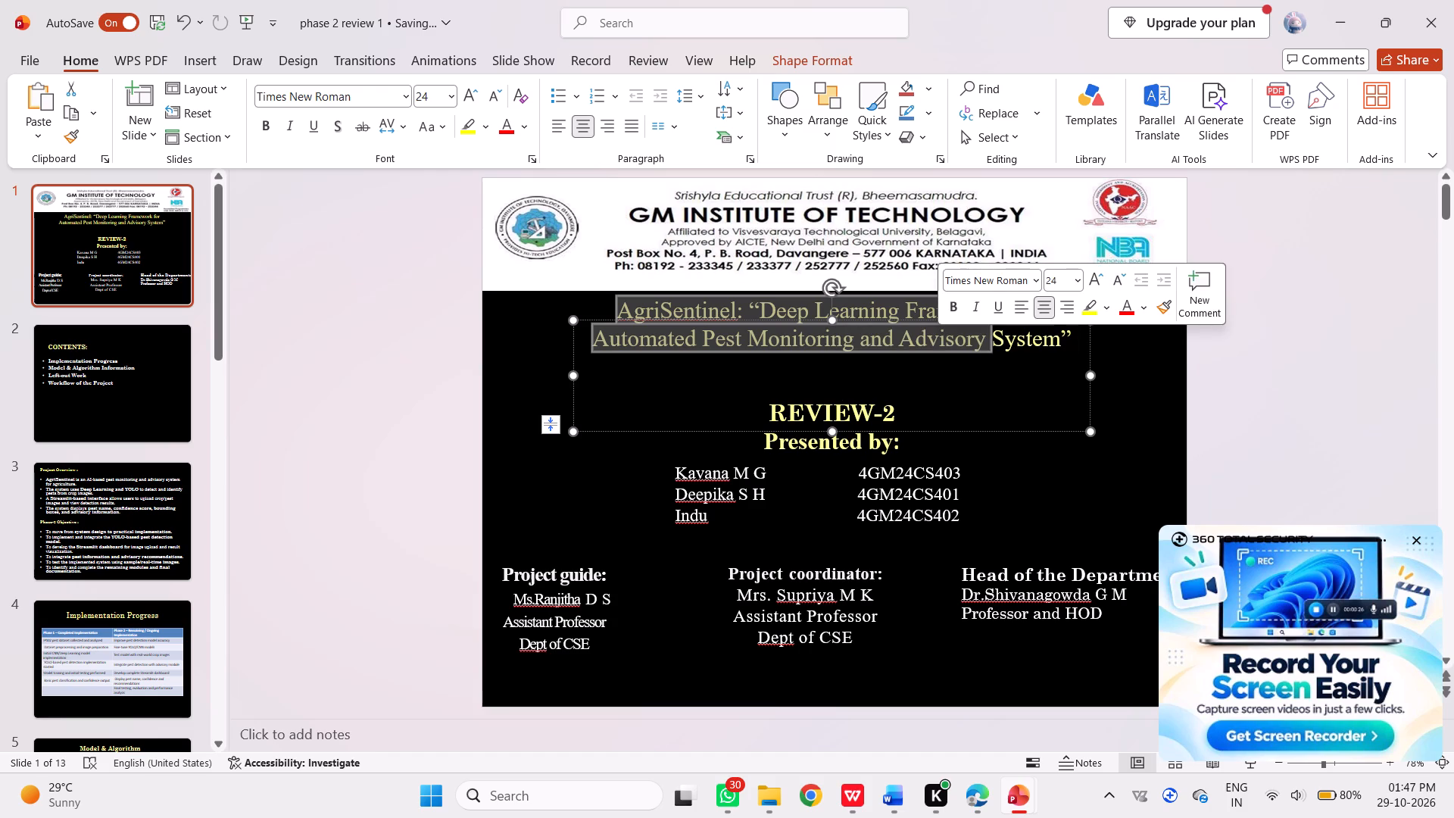
drag(1078, 339, 650, 313)
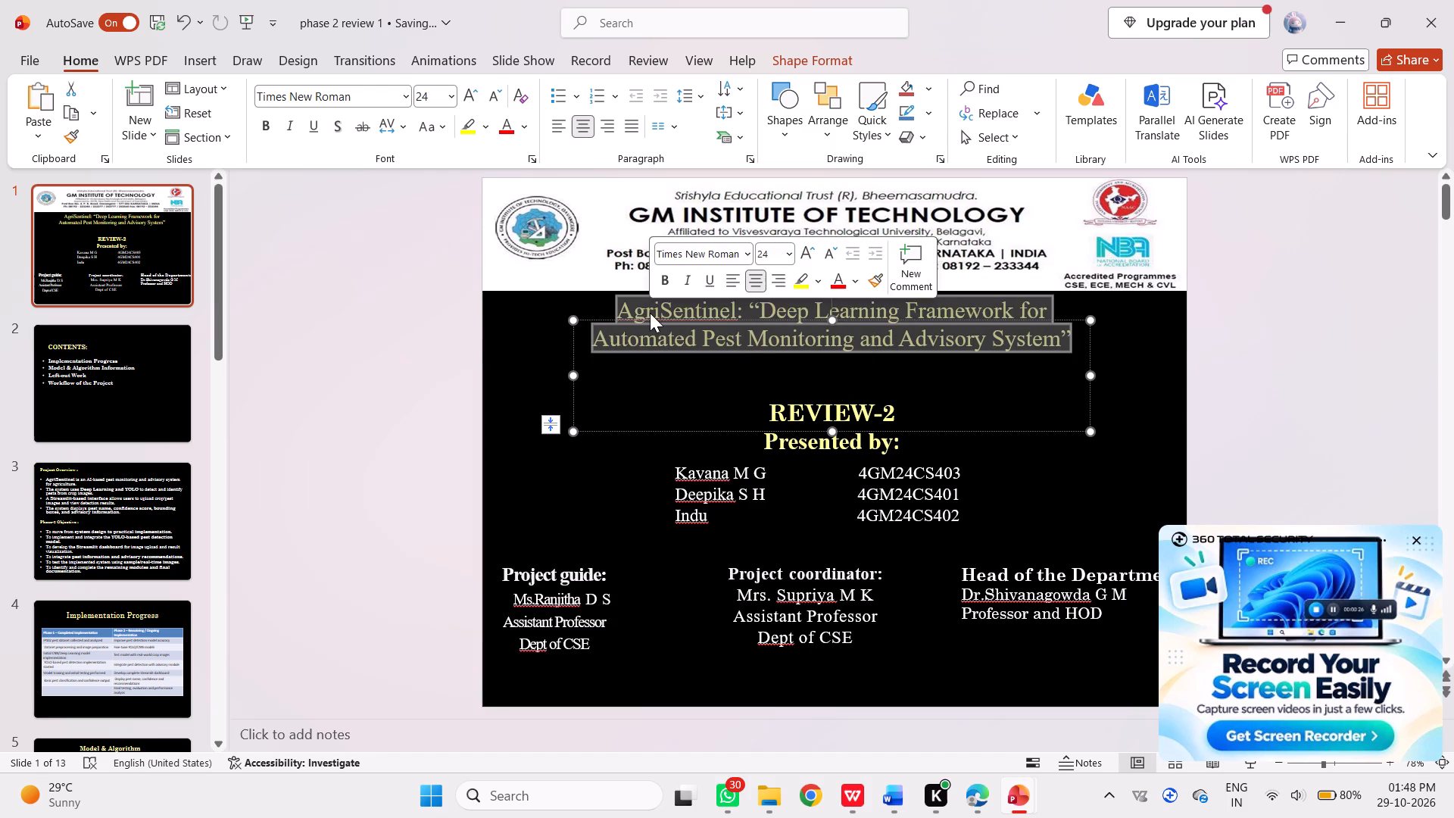
key(ctrl+c)
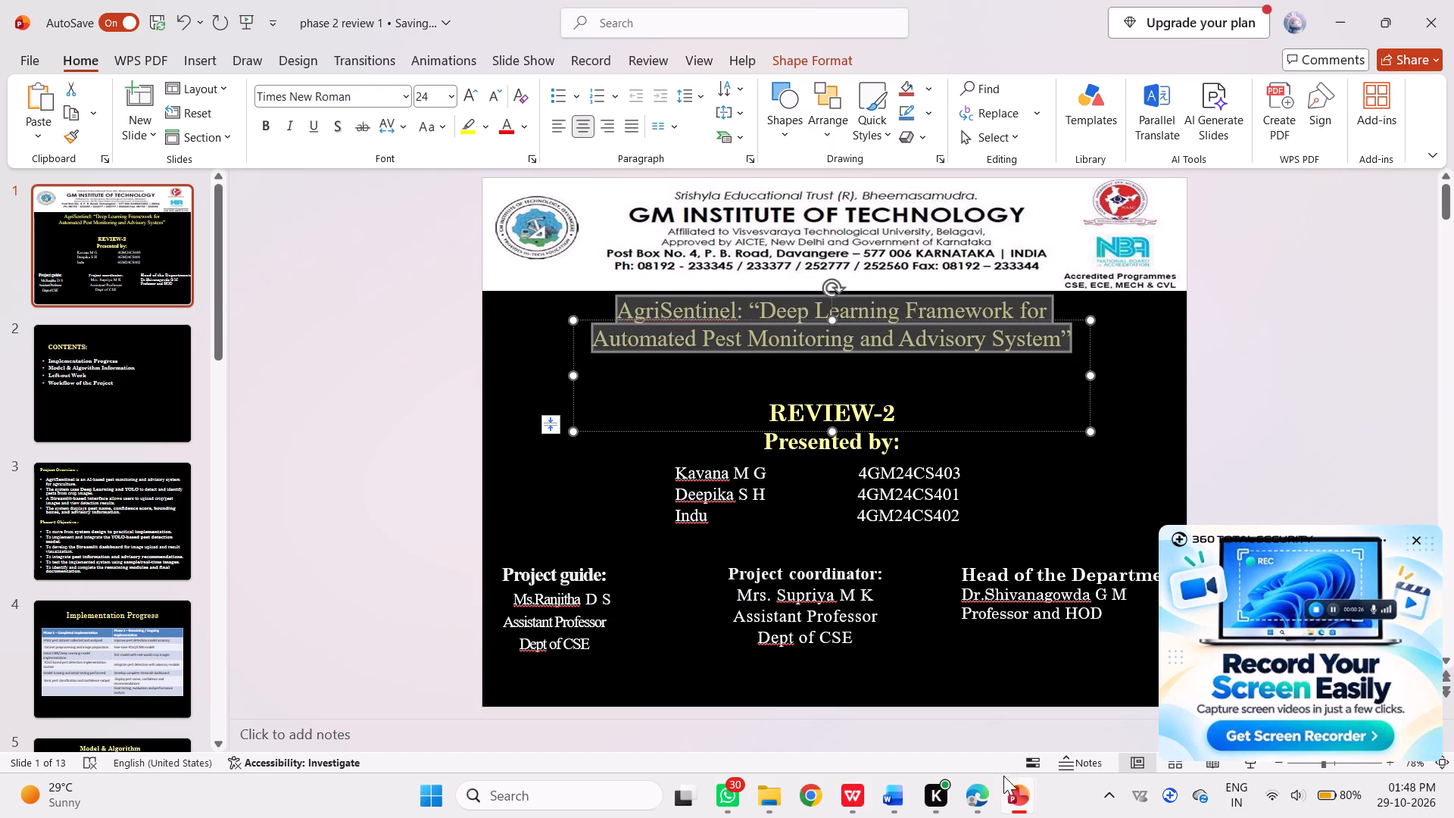
Paste the copied project title into the content placeholder of the final presentation's slide 1, after a run of leading spaces.
click(917, 690)
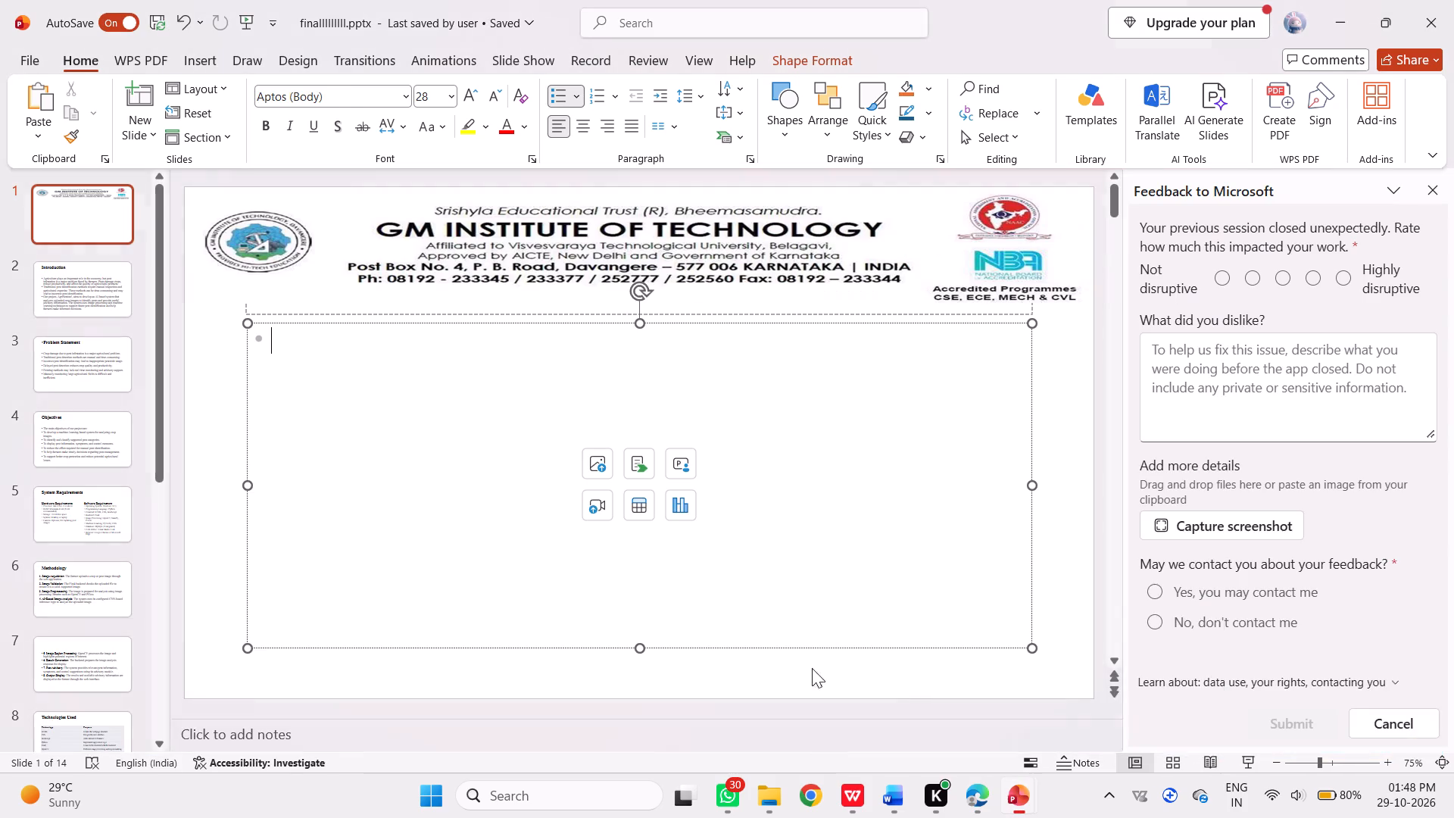
key(space)
key(space)
key(space)
key(space)
key(space)
key(space)
key(space)
key(space)
key(space)
key(space)
key(space)
key(space)
key(space)
key(space)
key(space)
key(space)
key(space)
key(space)
key(space)
key(space)
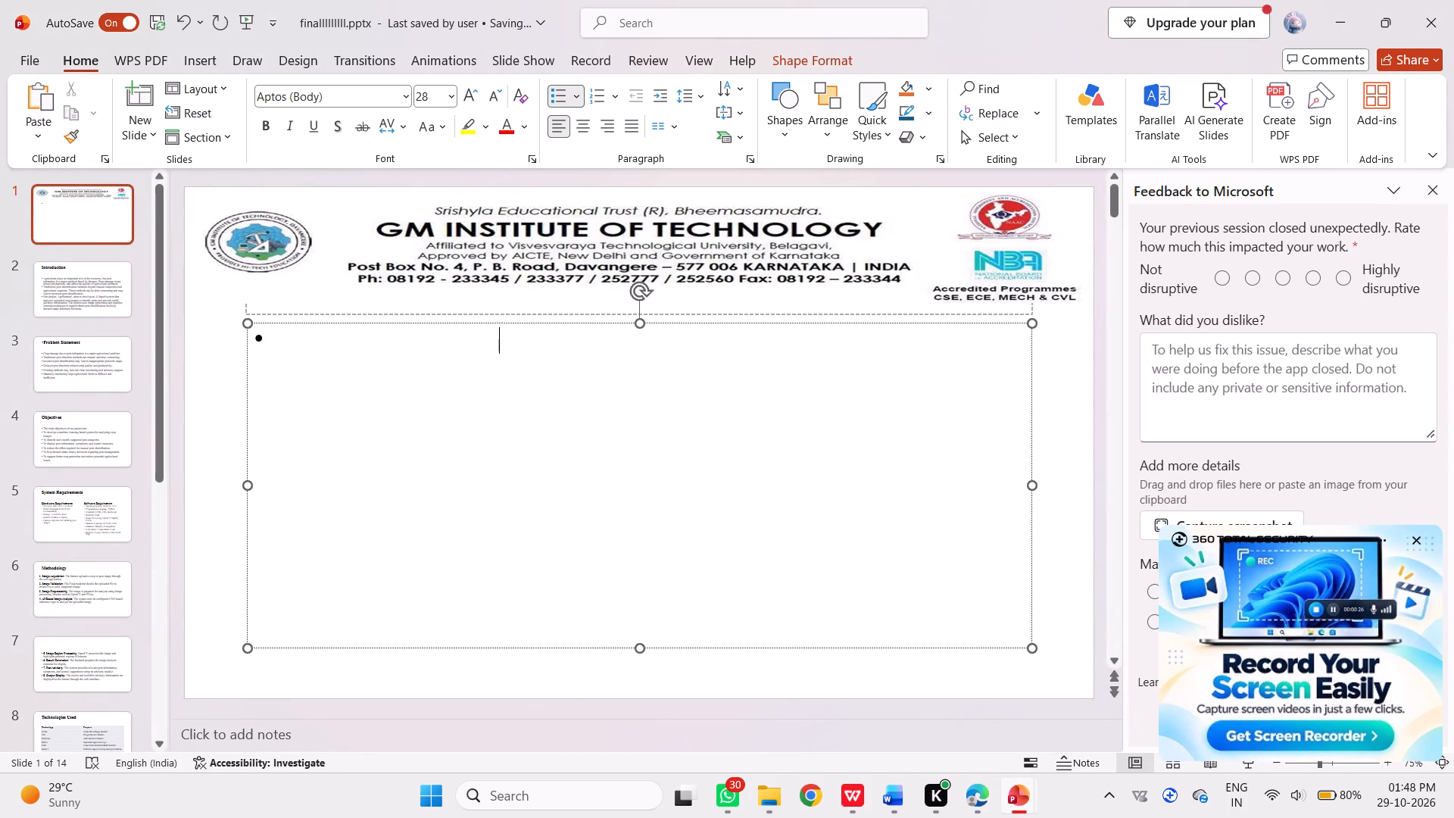
key(ctrl+v)
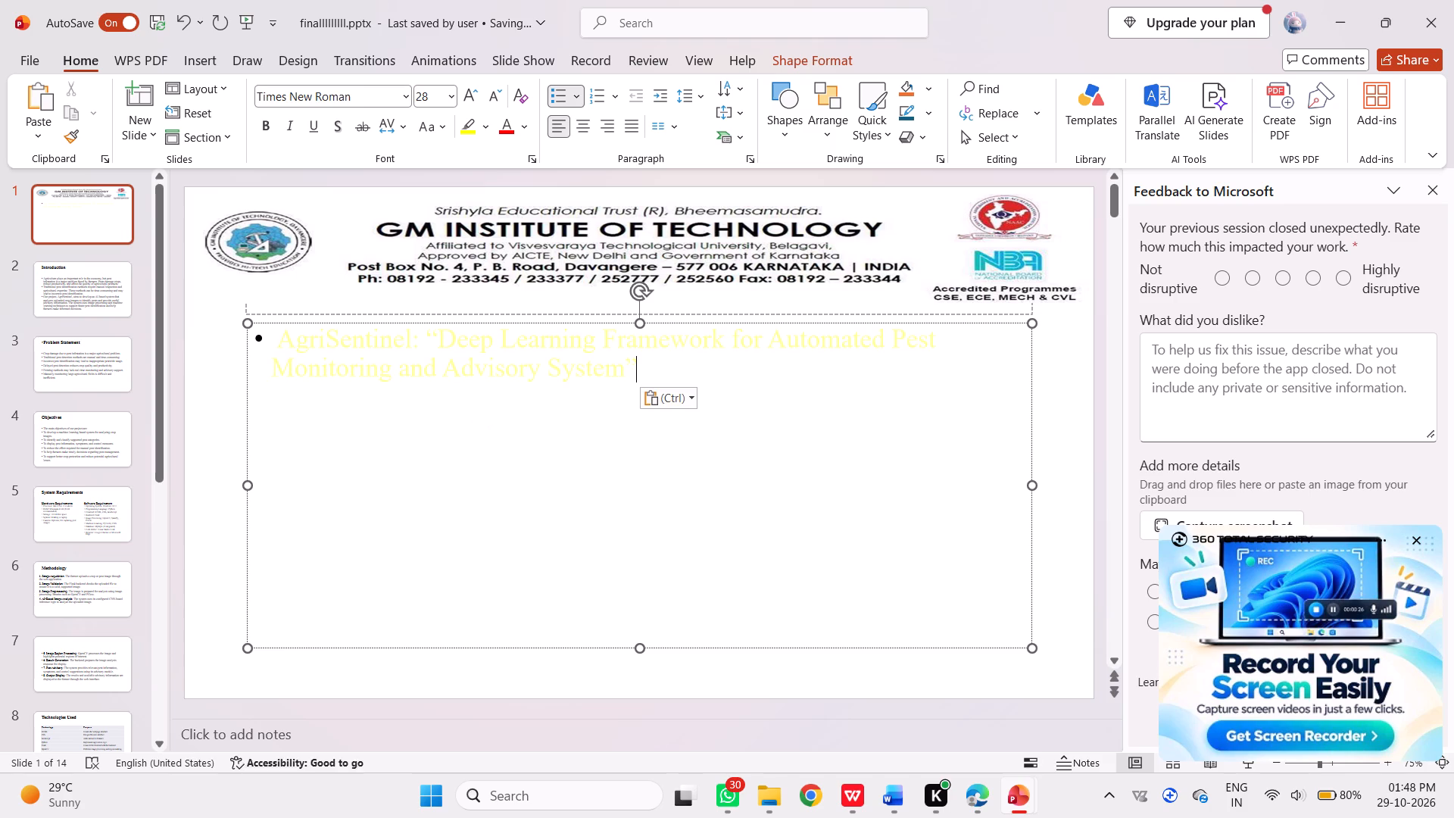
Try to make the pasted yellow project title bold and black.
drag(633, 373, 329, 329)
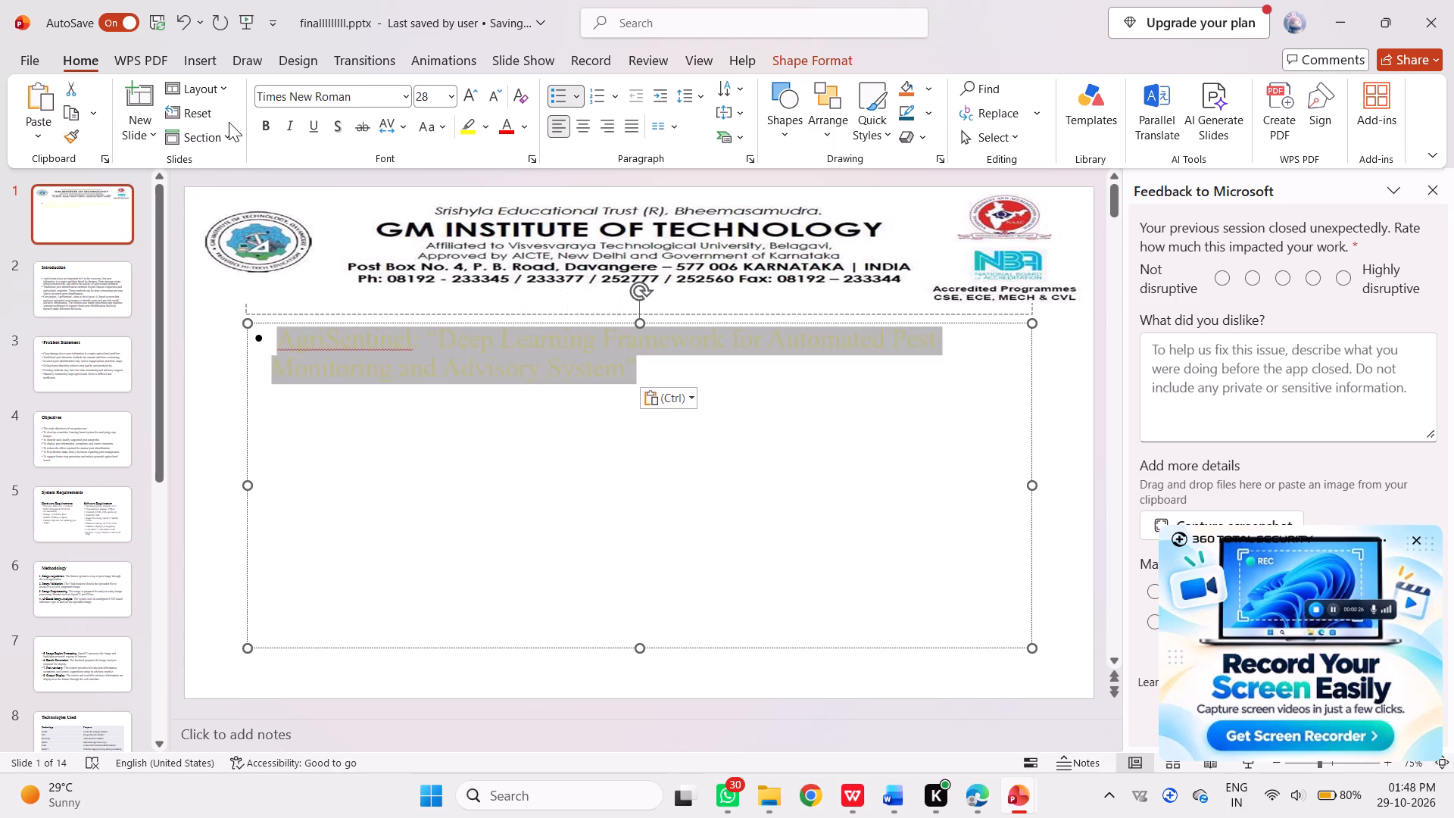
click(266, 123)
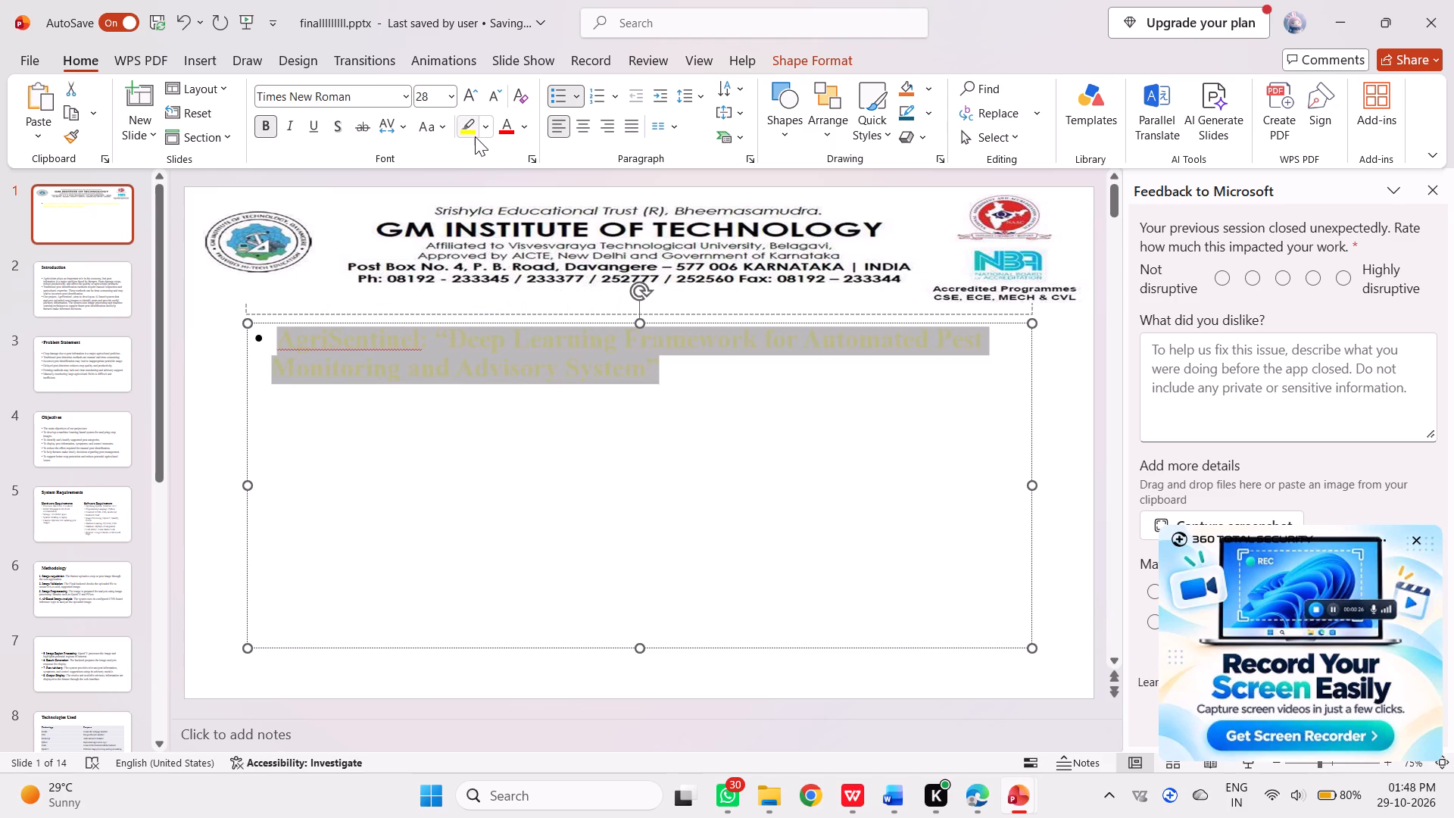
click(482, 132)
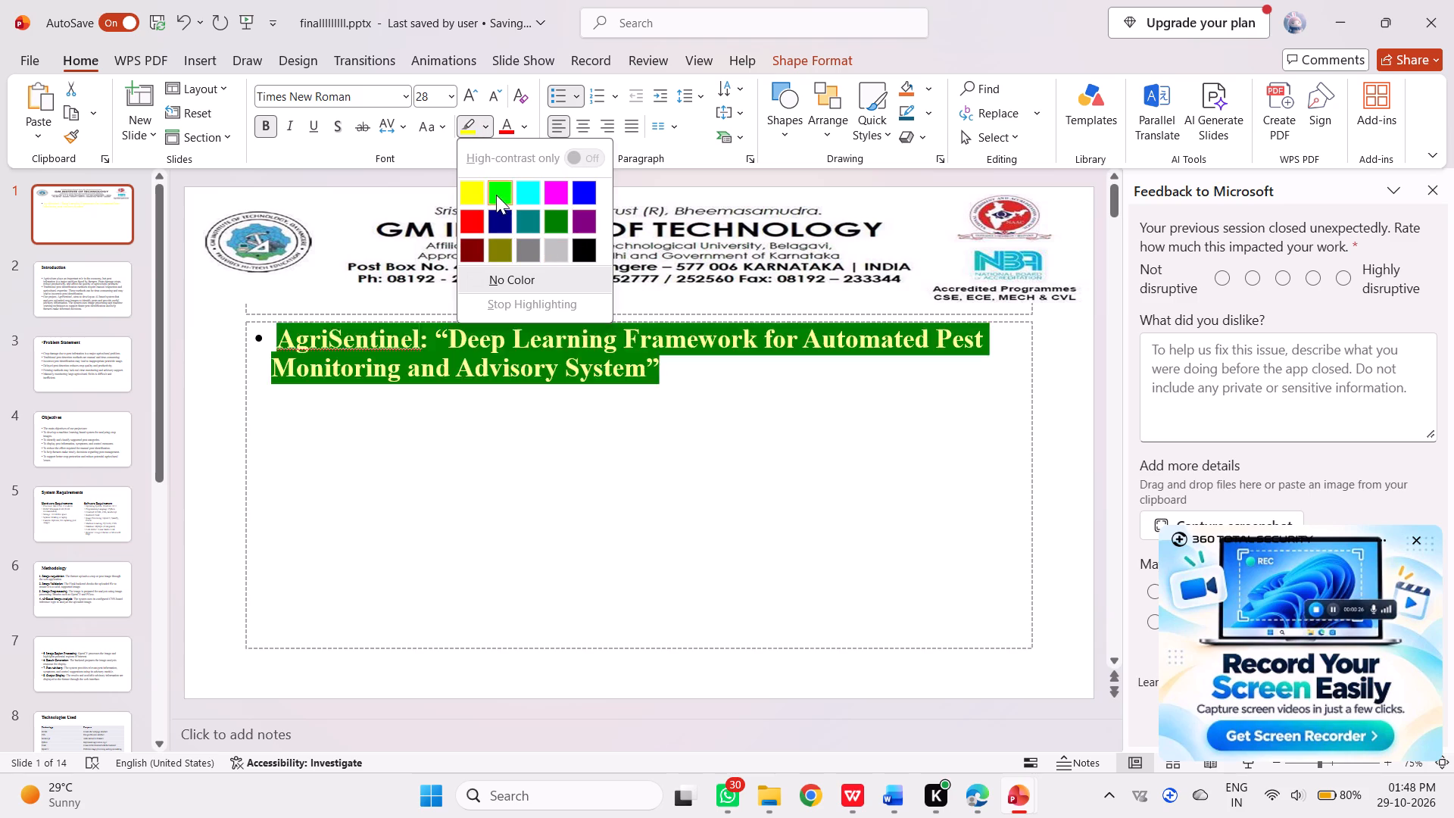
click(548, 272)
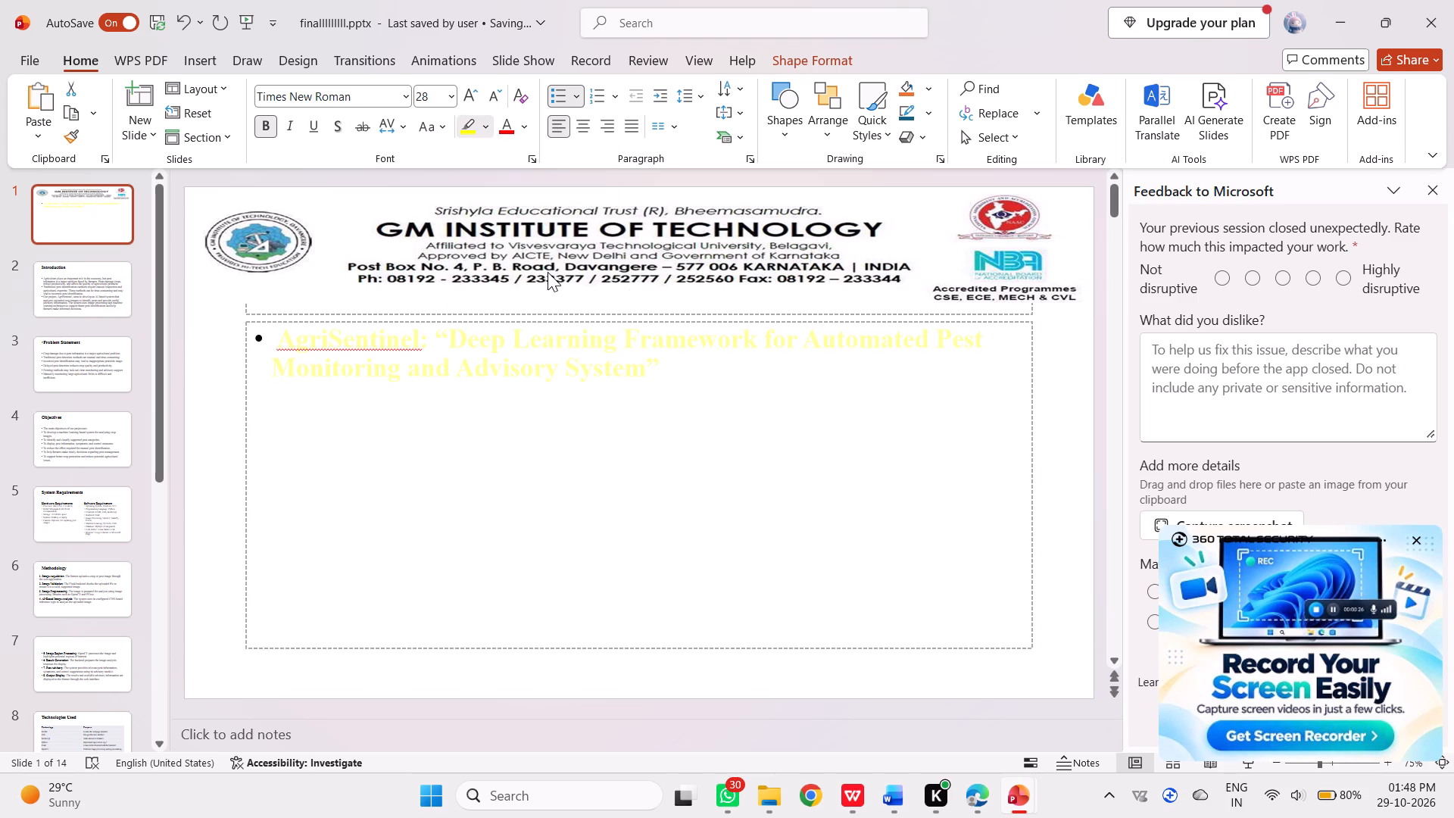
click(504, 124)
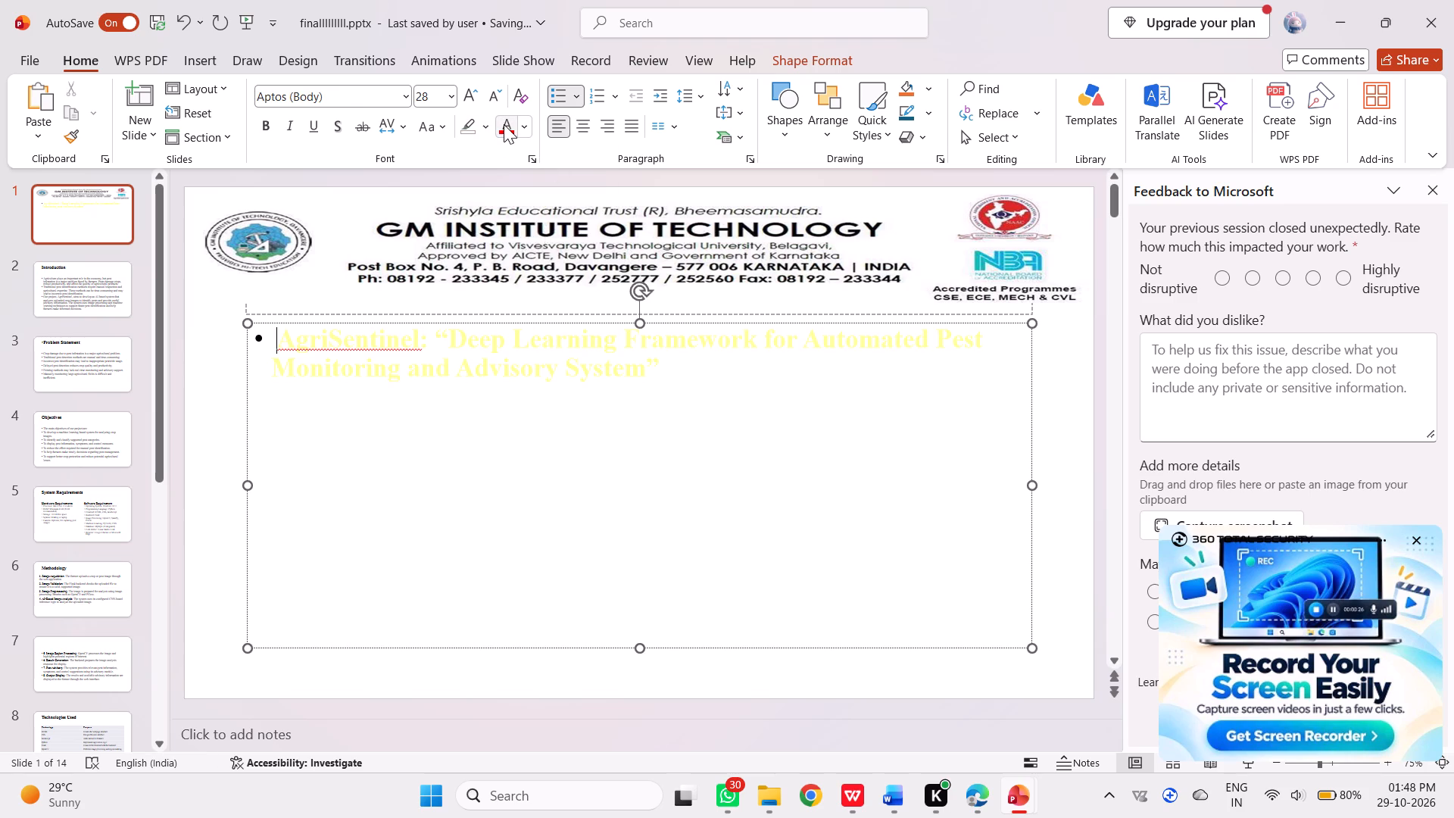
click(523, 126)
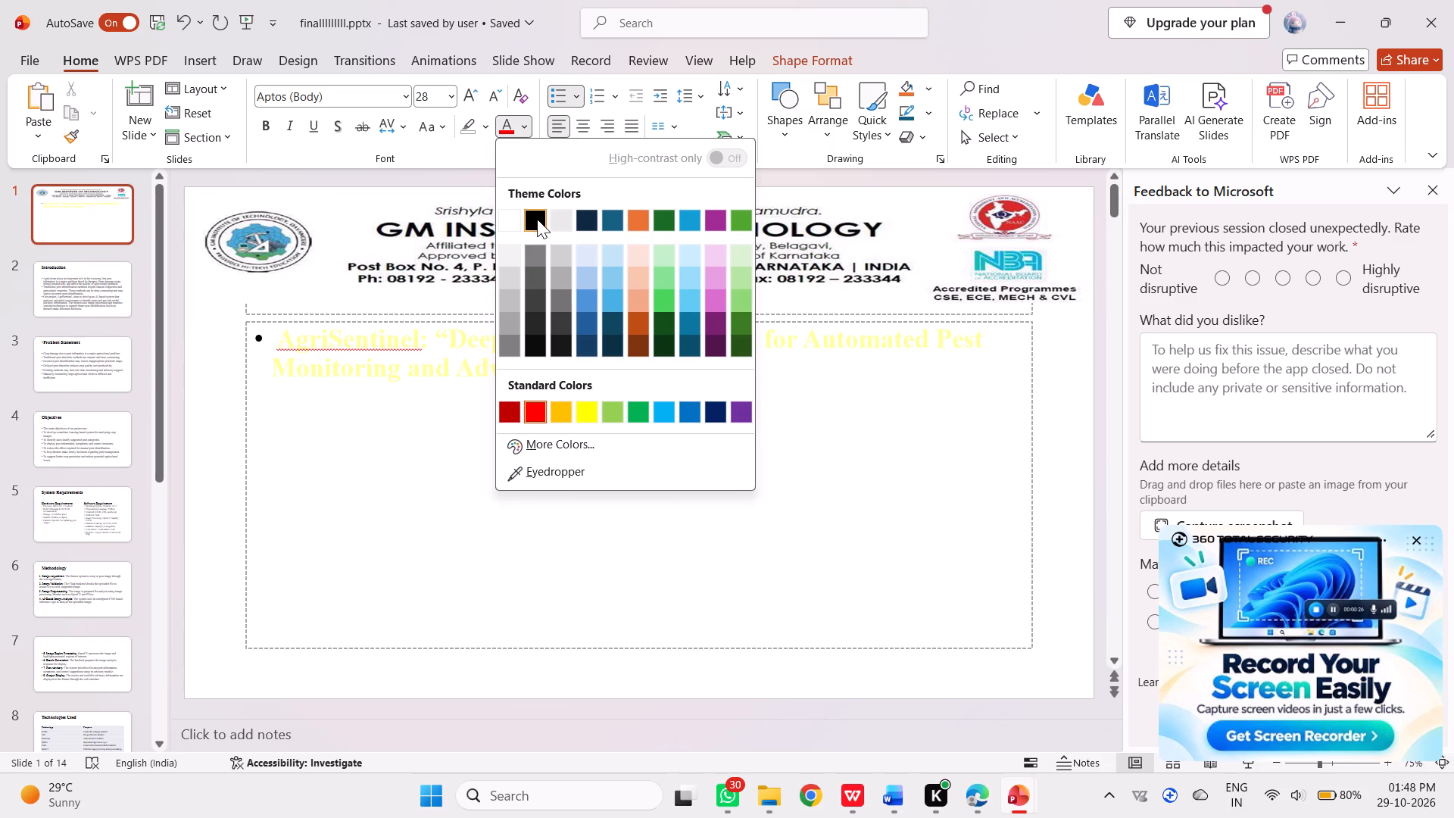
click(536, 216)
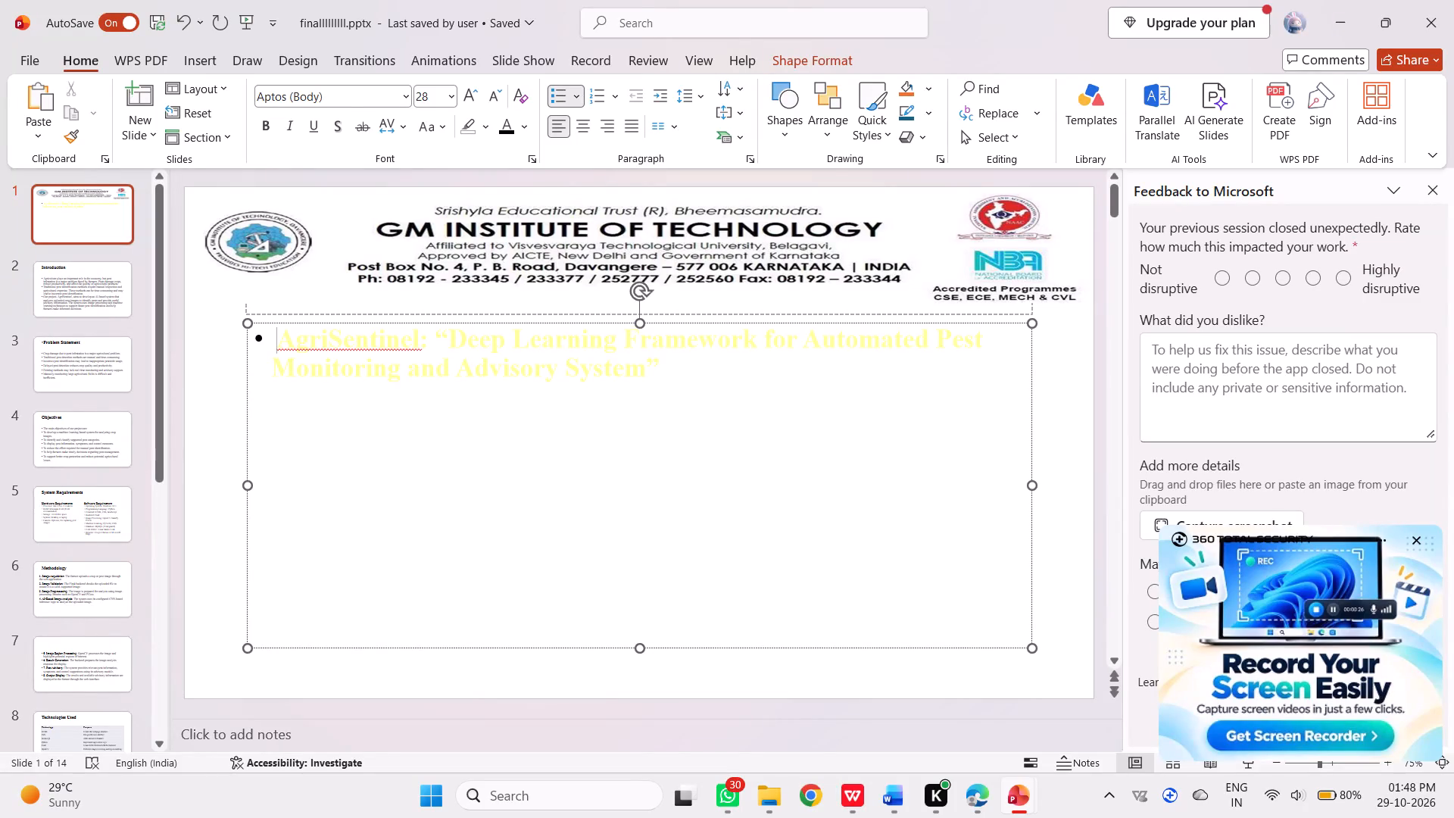
Clear all character formatting from the project title on slide 1 and remove its bullet.
drag(663, 362, 280, 311)
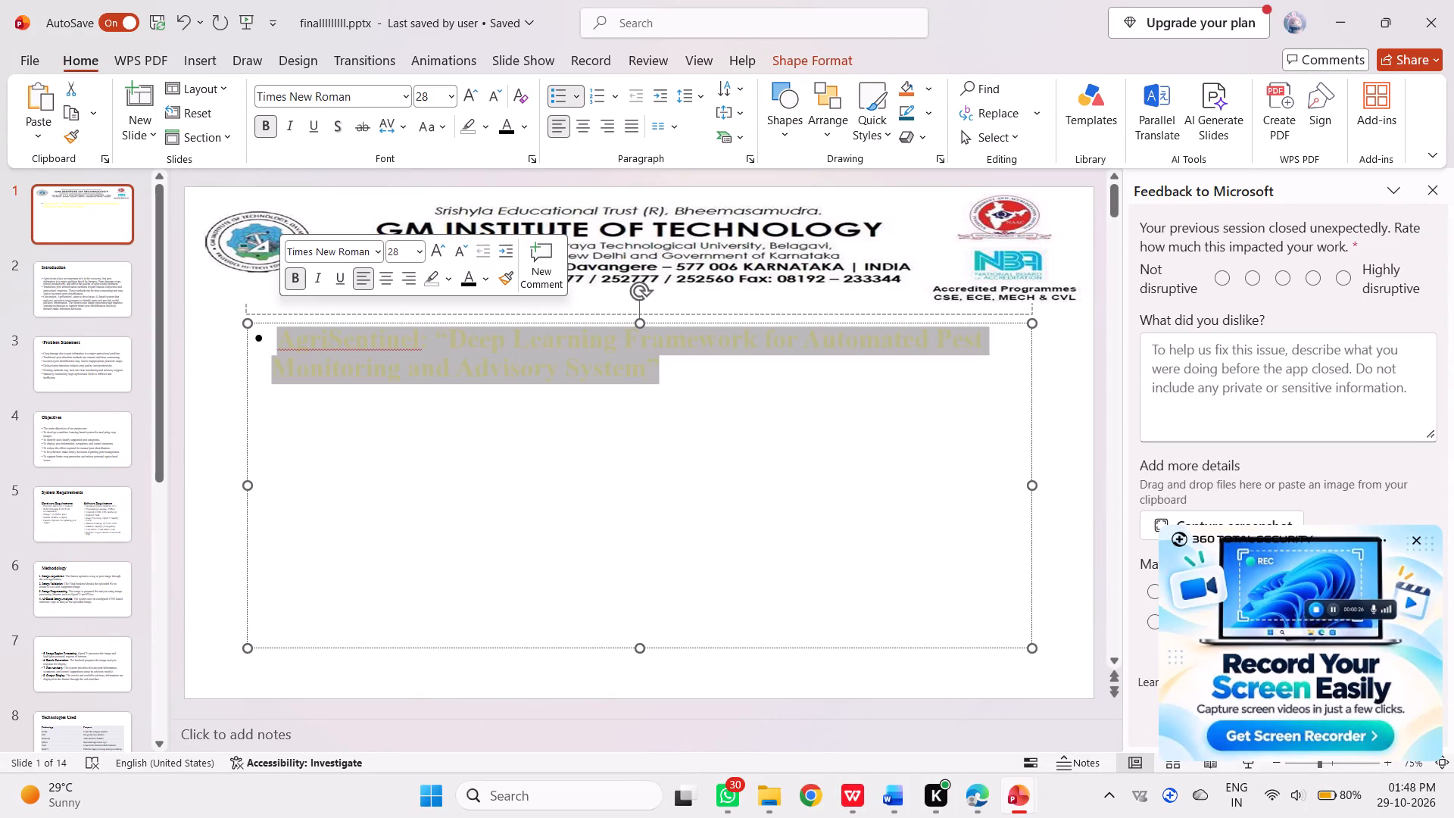
click(515, 98)
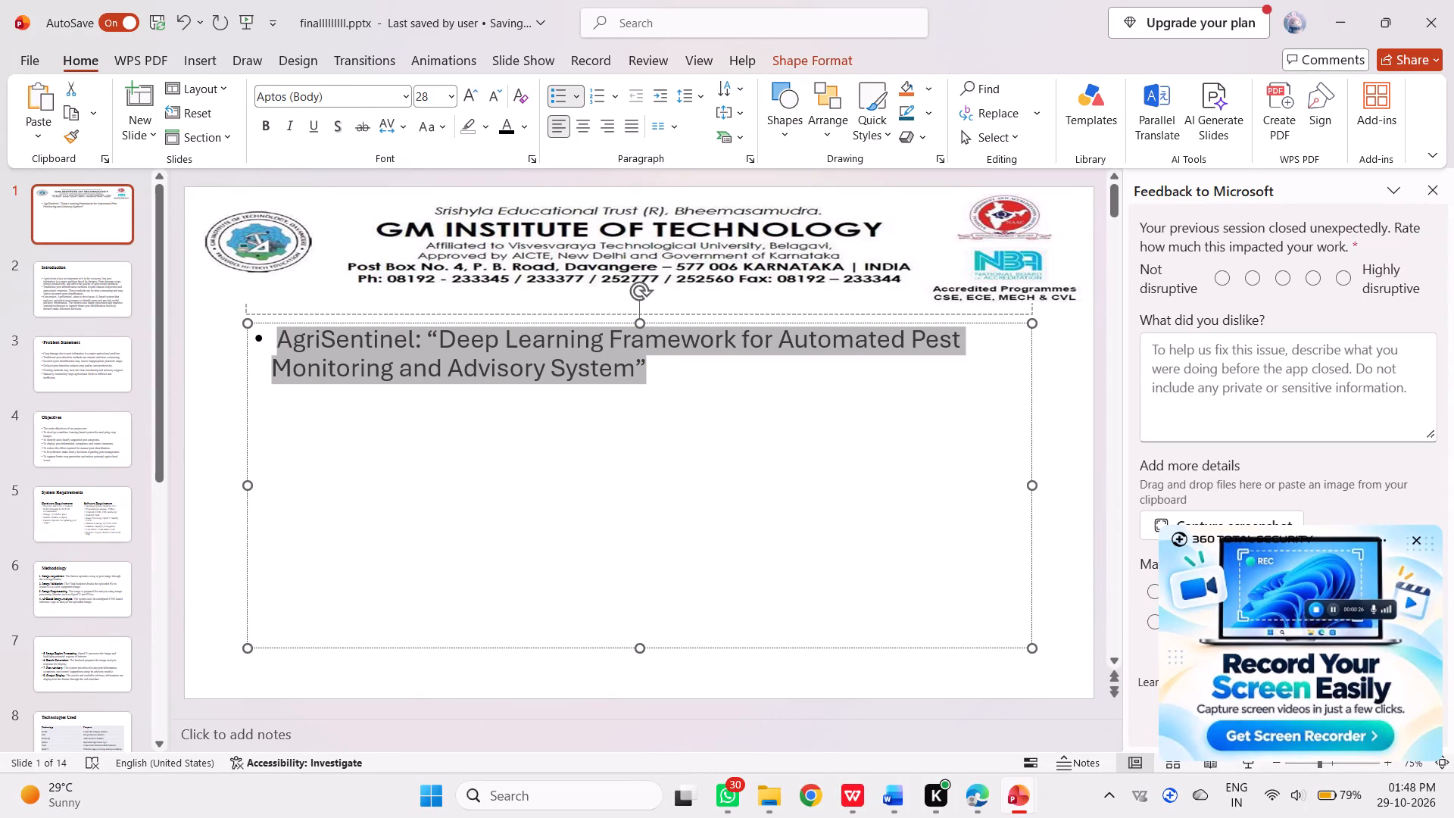
click(561, 101)
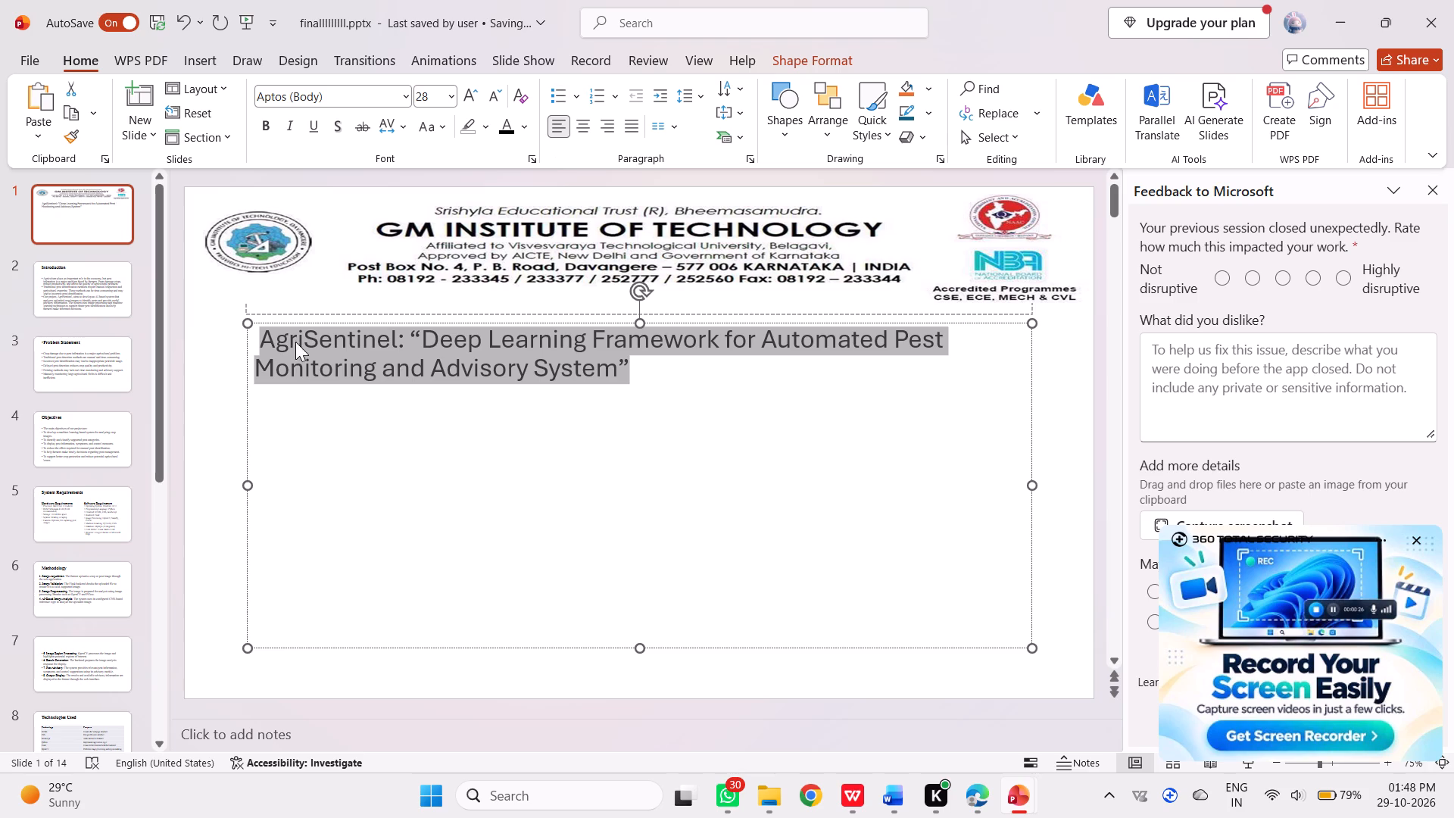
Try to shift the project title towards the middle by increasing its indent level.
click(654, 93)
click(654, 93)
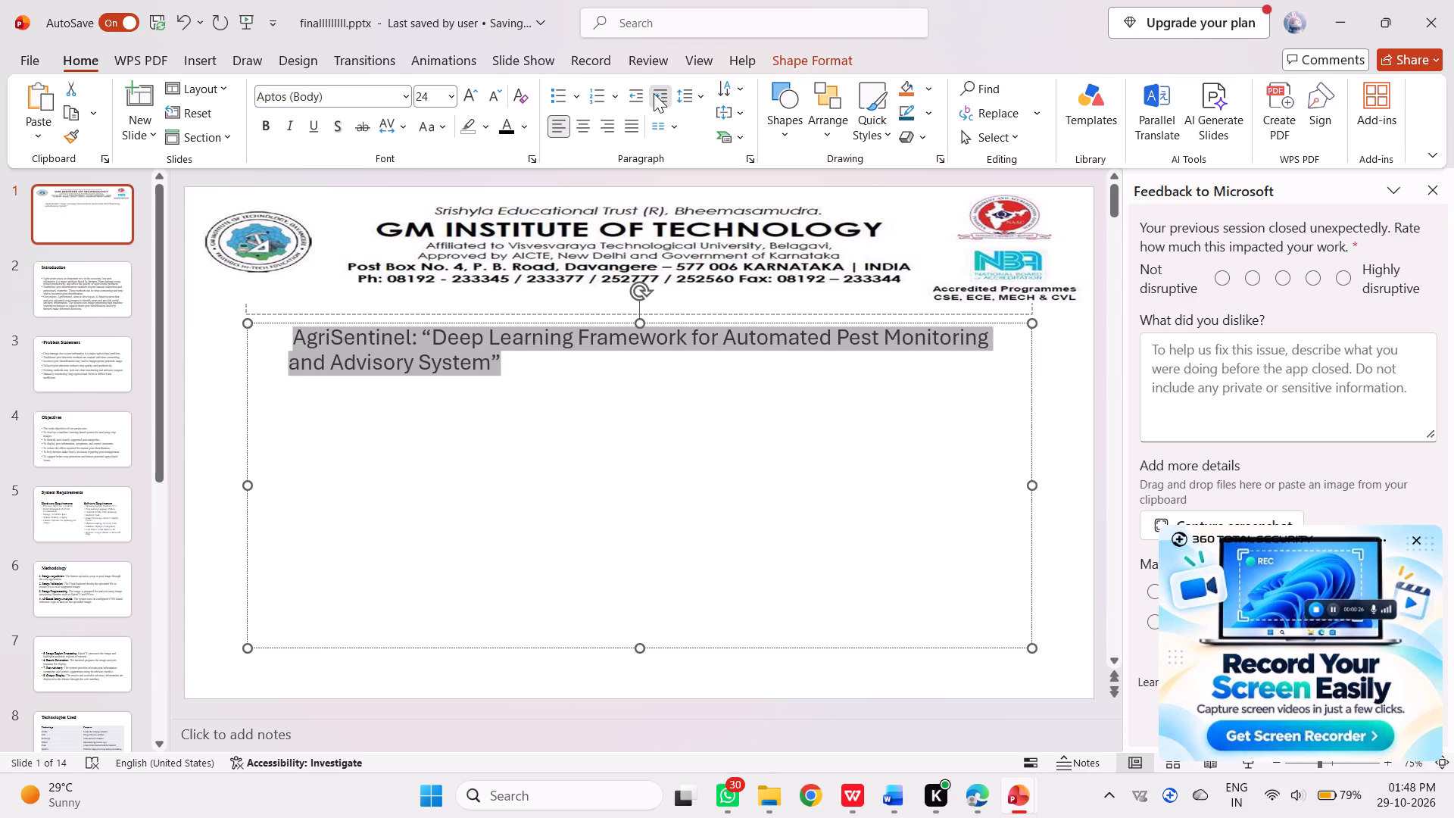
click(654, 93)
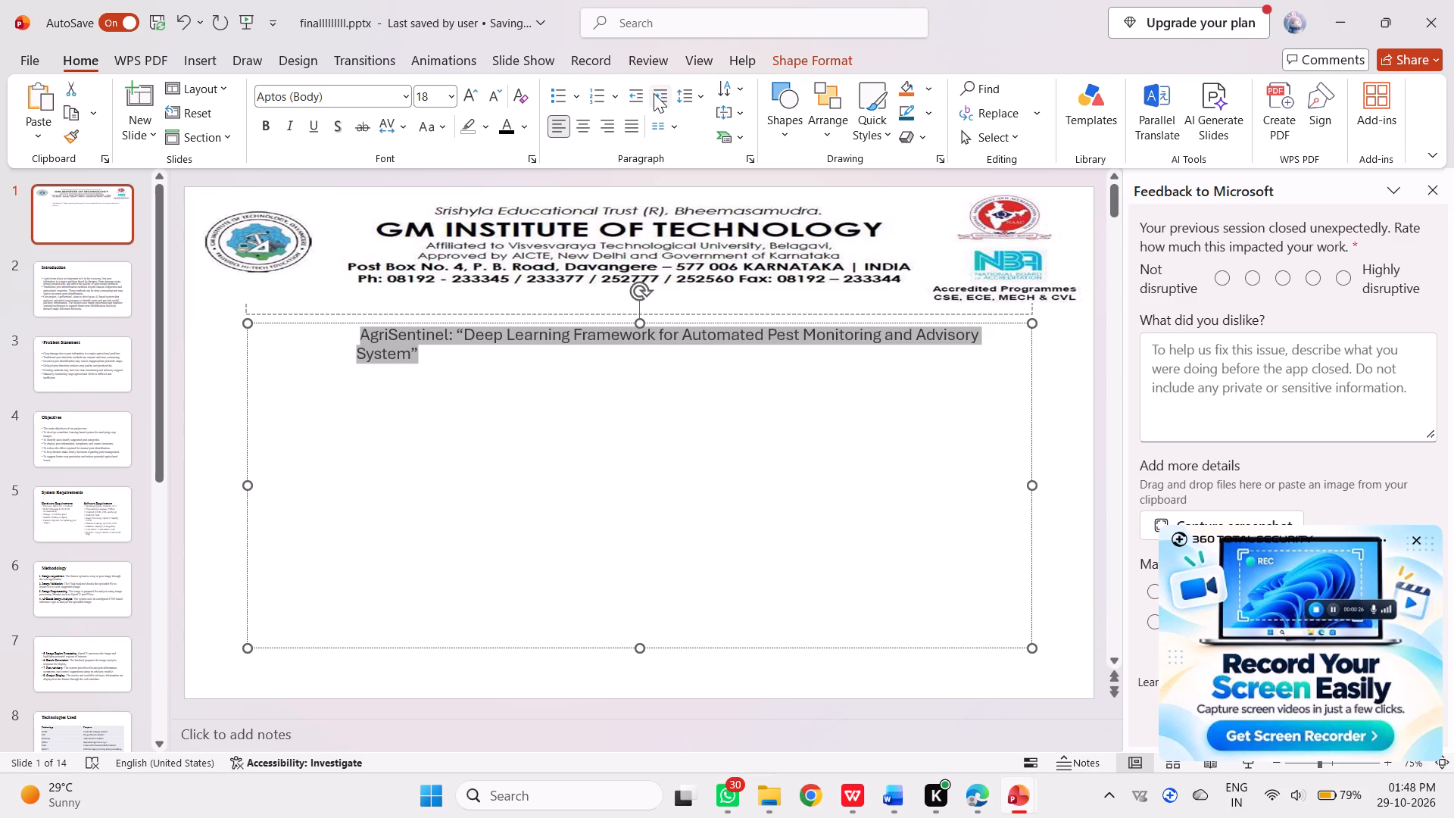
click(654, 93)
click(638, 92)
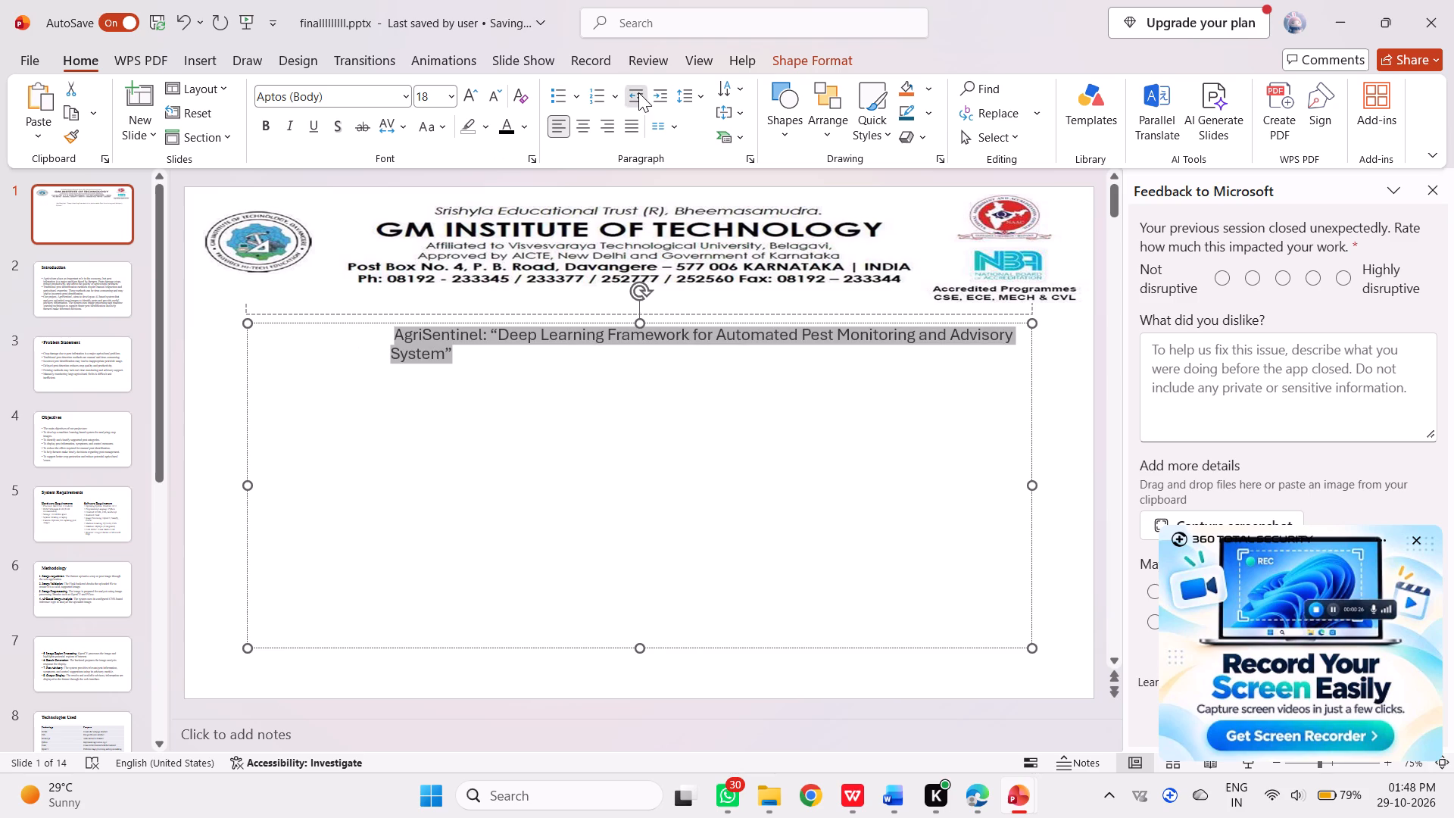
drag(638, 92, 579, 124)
Centre the project title text and bring it back to the first indent level.
click(579, 124)
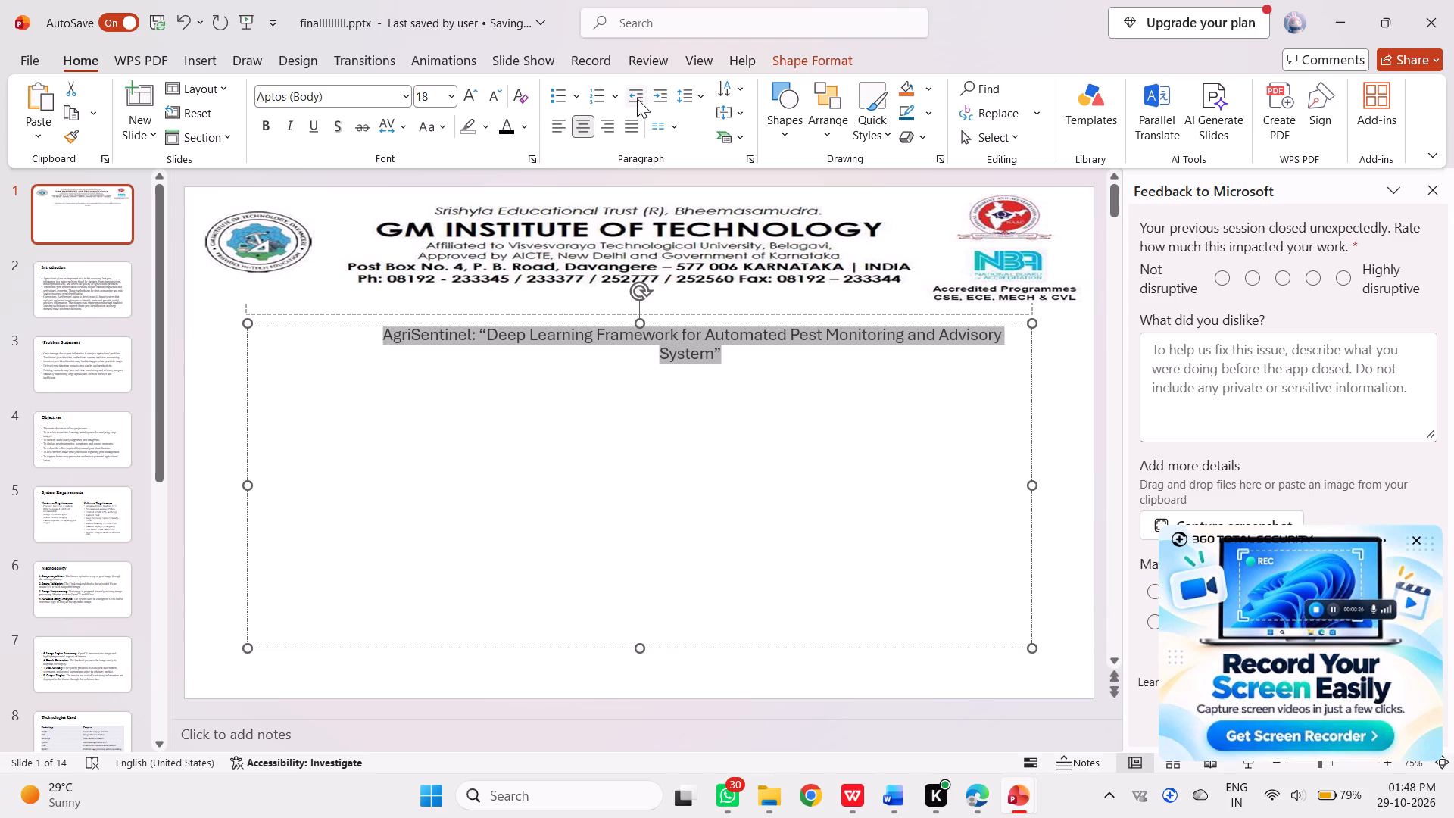
triple_click(636, 96)
click(636, 96)
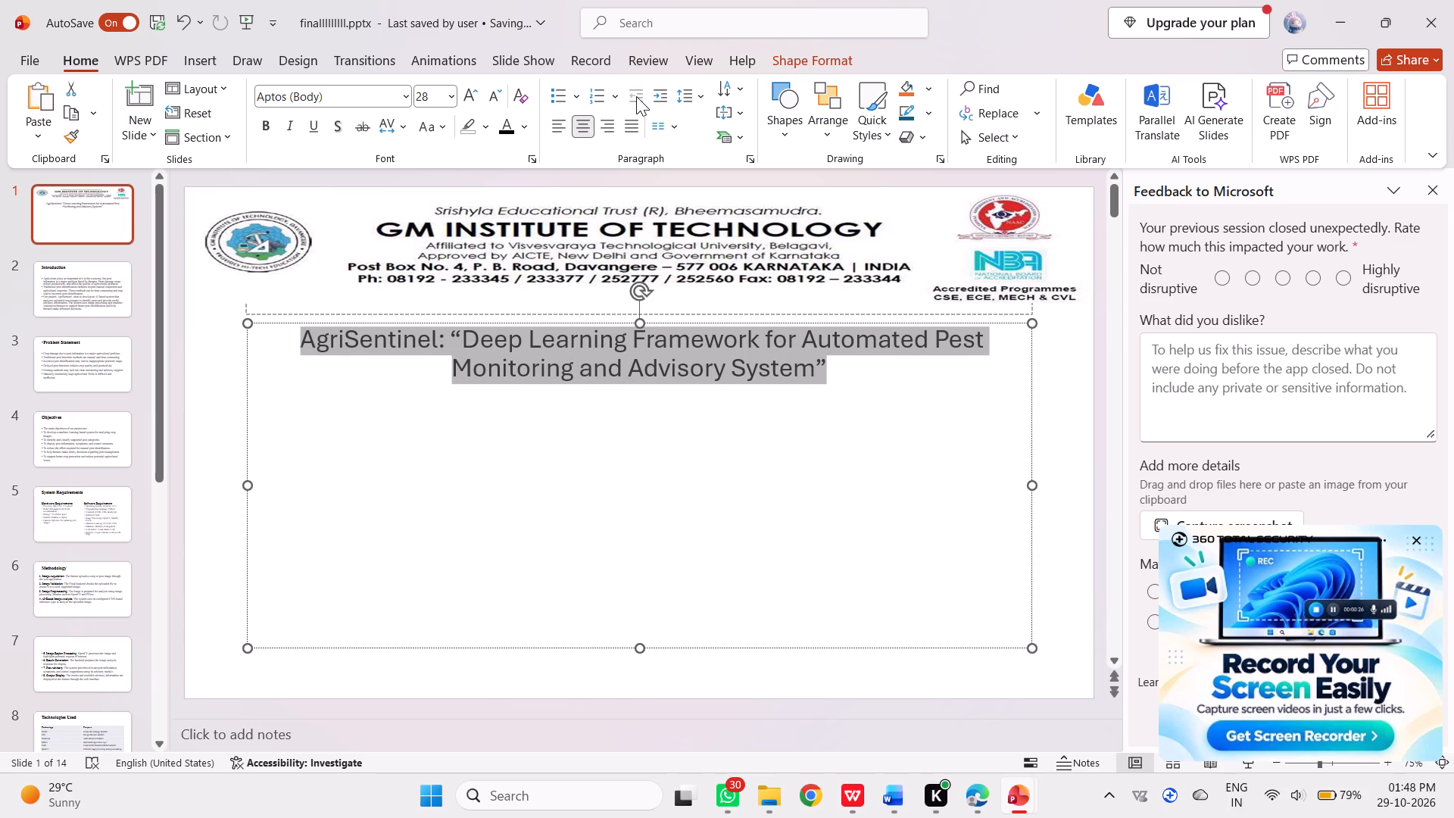
click(636, 96)
click(636, 96)
click(636, 96)
Enlarge the title's content box to span the slide's full width and reach its bottom edge.
click(885, 392)
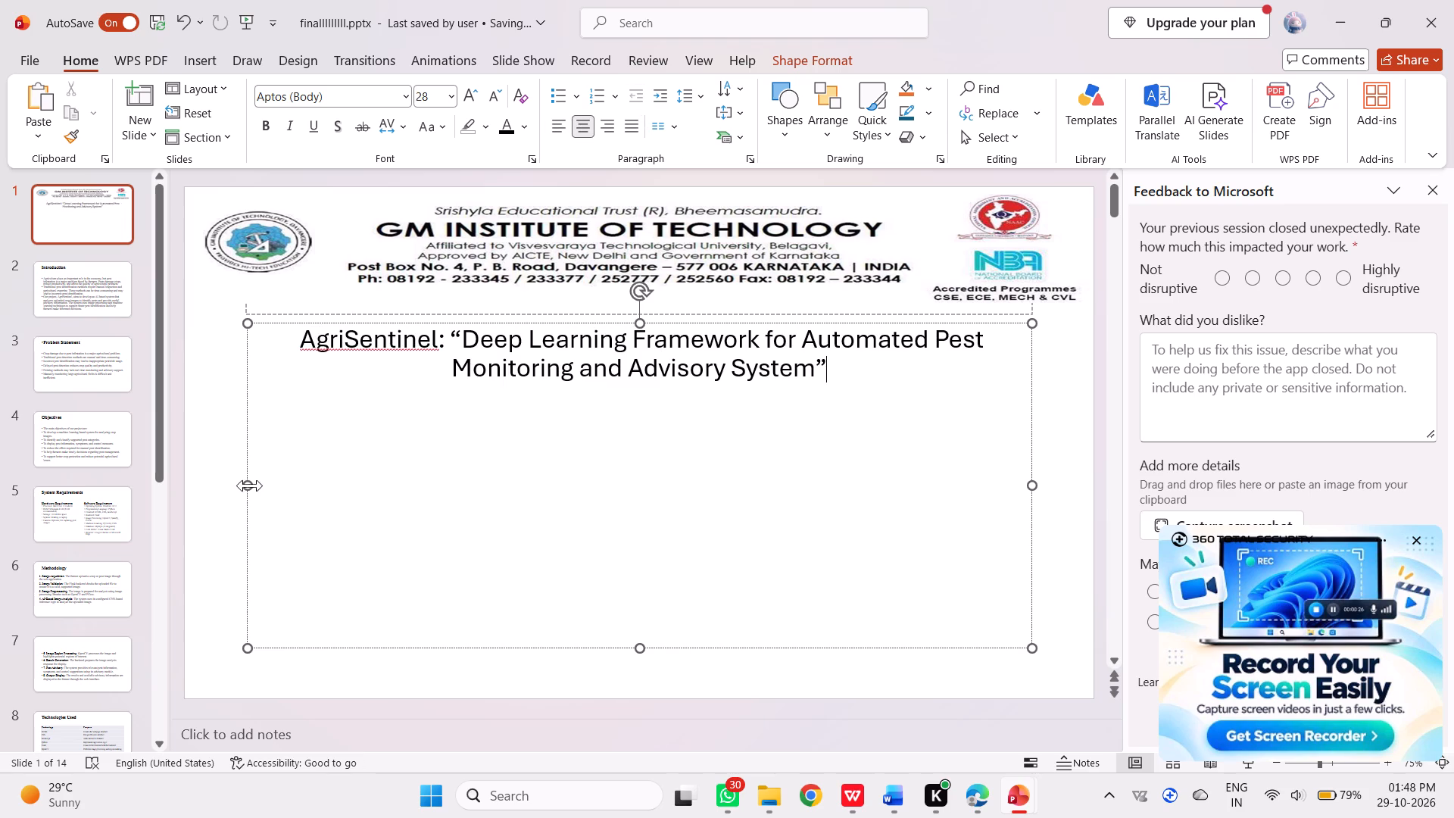
drag(248, 487, 184, 498)
drag(608, 645, 632, 695)
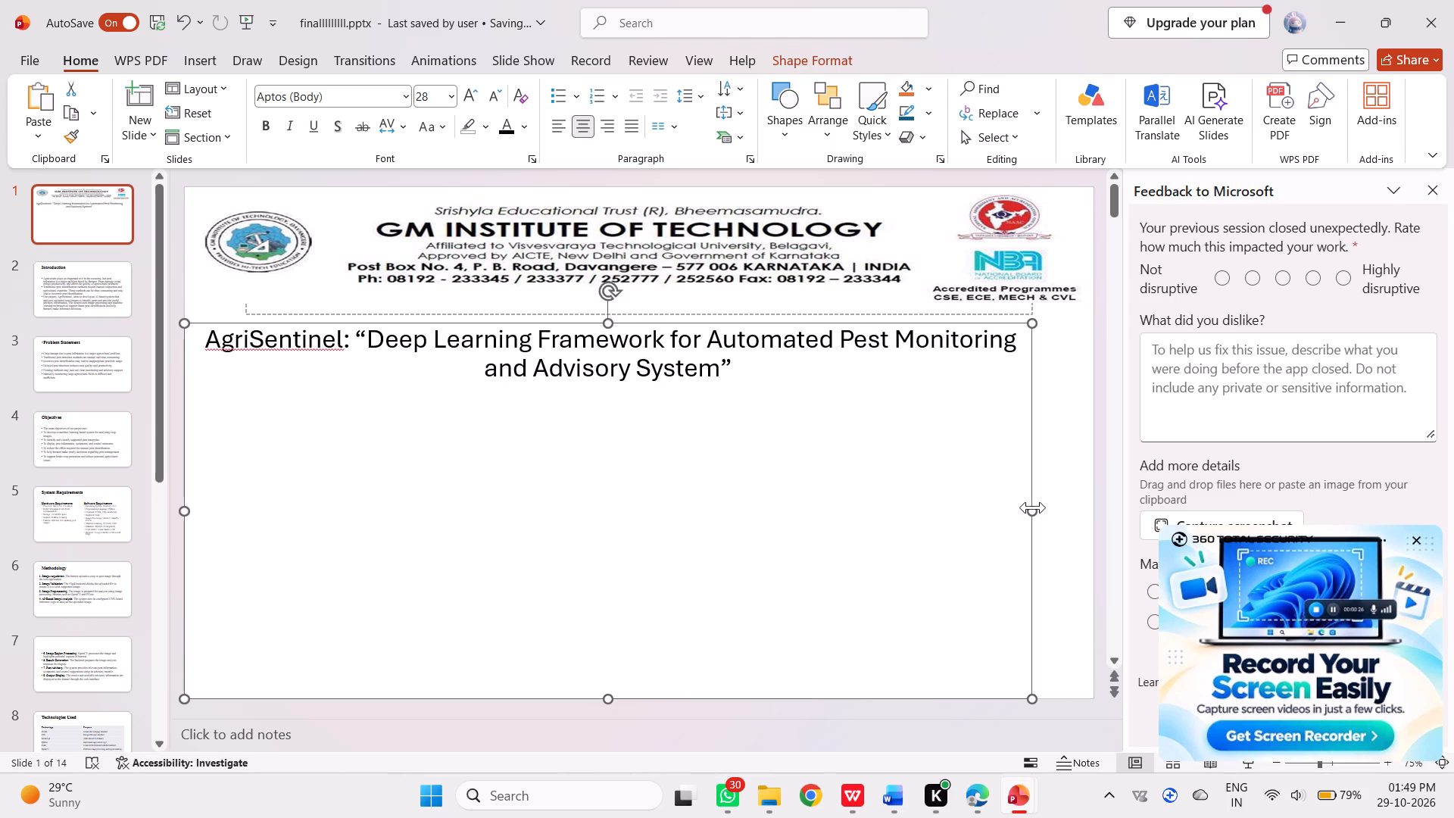
drag(1033, 507, 1110, 510)
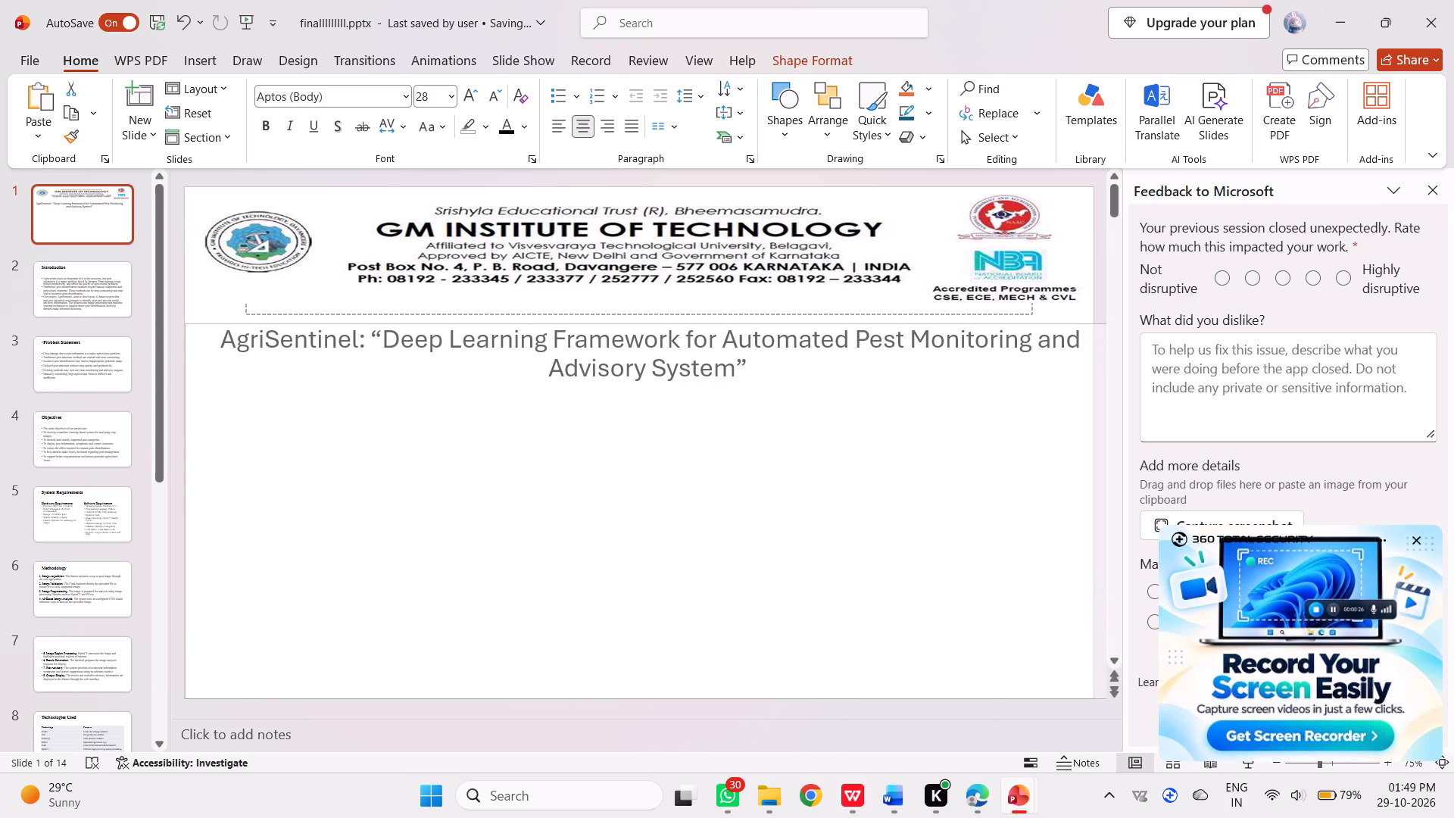
drag(1110, 510, 1107, 511)
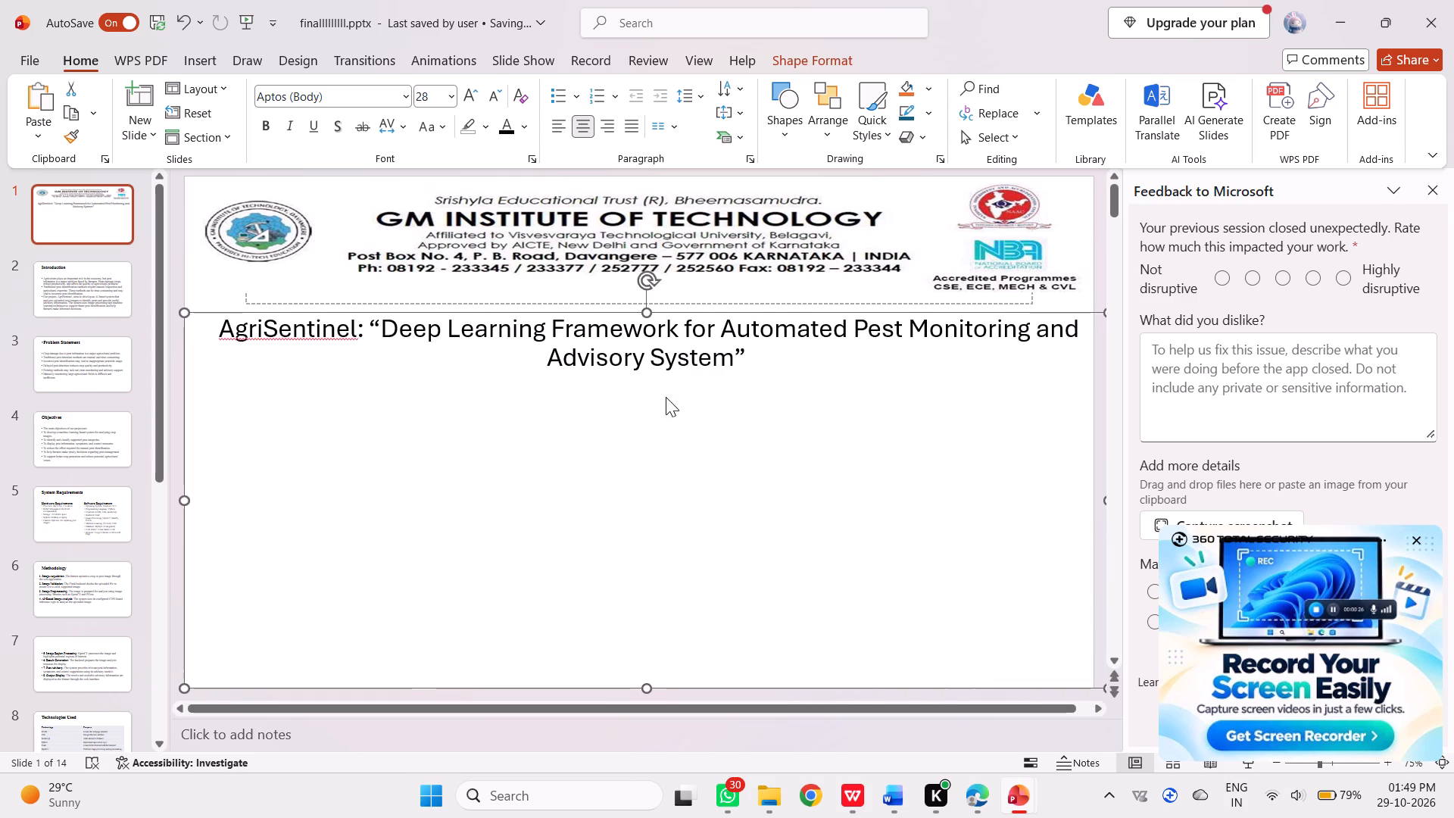
Set the project title's font size on slide 1 to 24.
drag(741, 360, 466, 350)
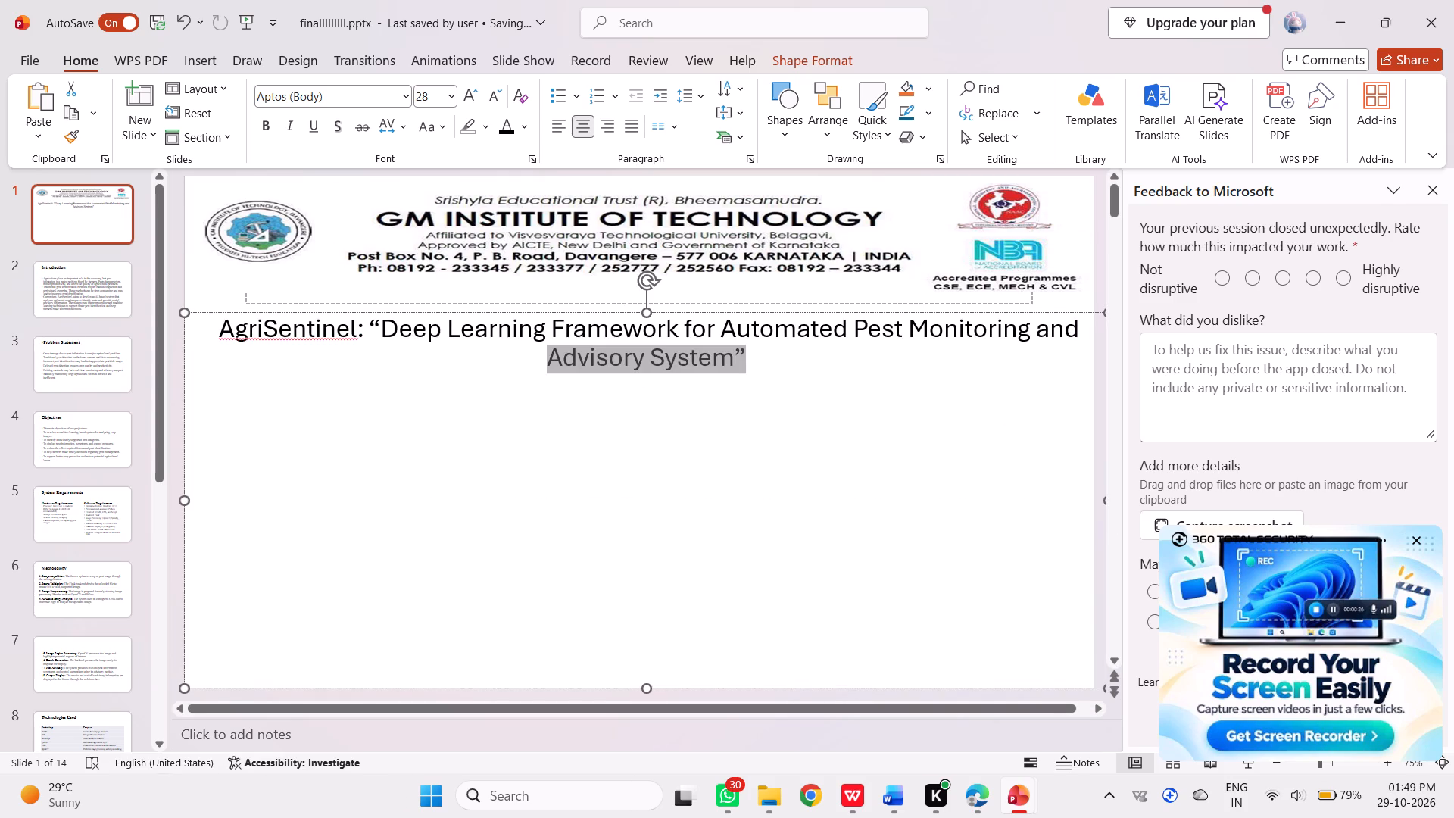
drag(466, 350, 279, 336)
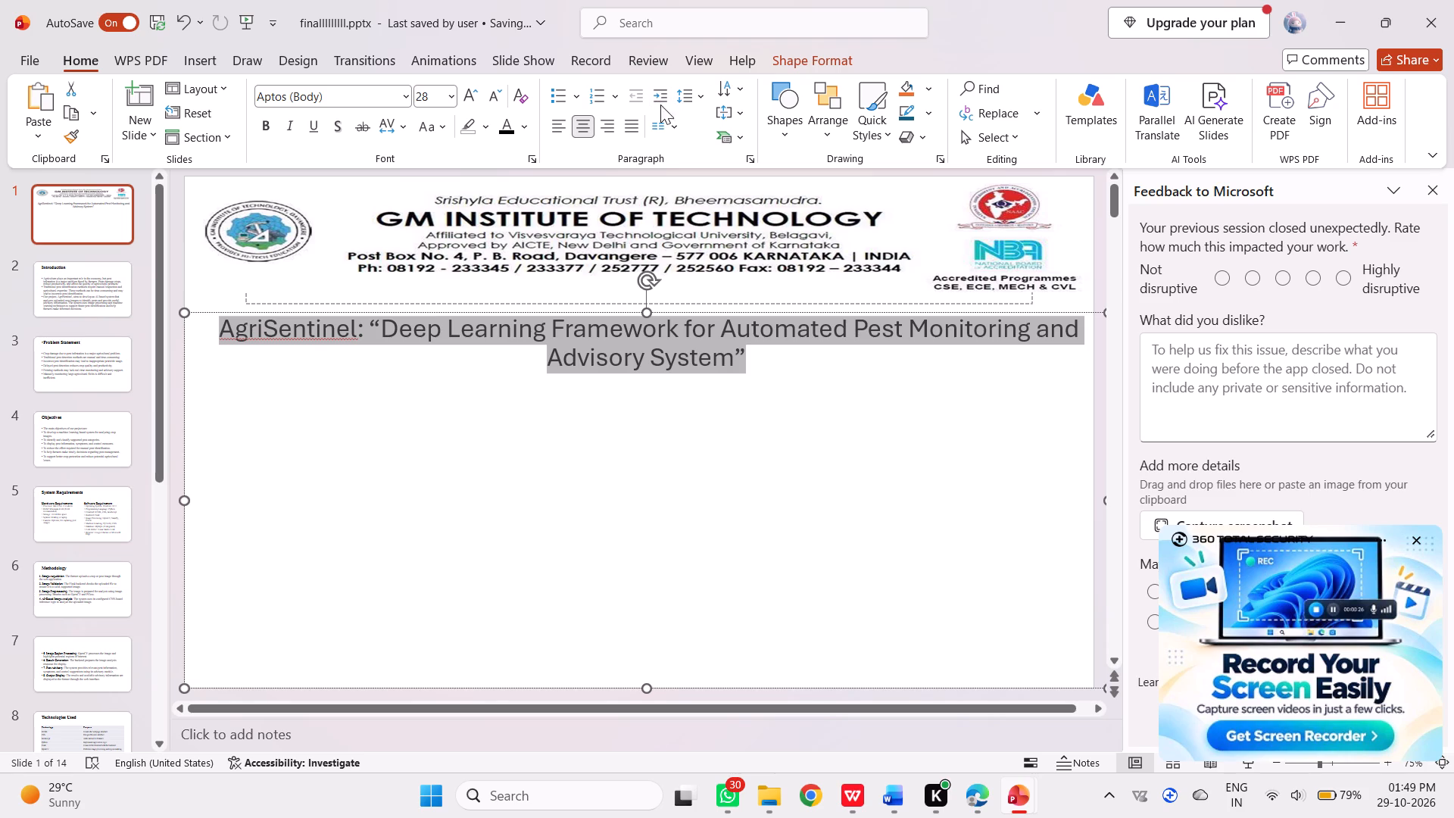
click(451, 98)
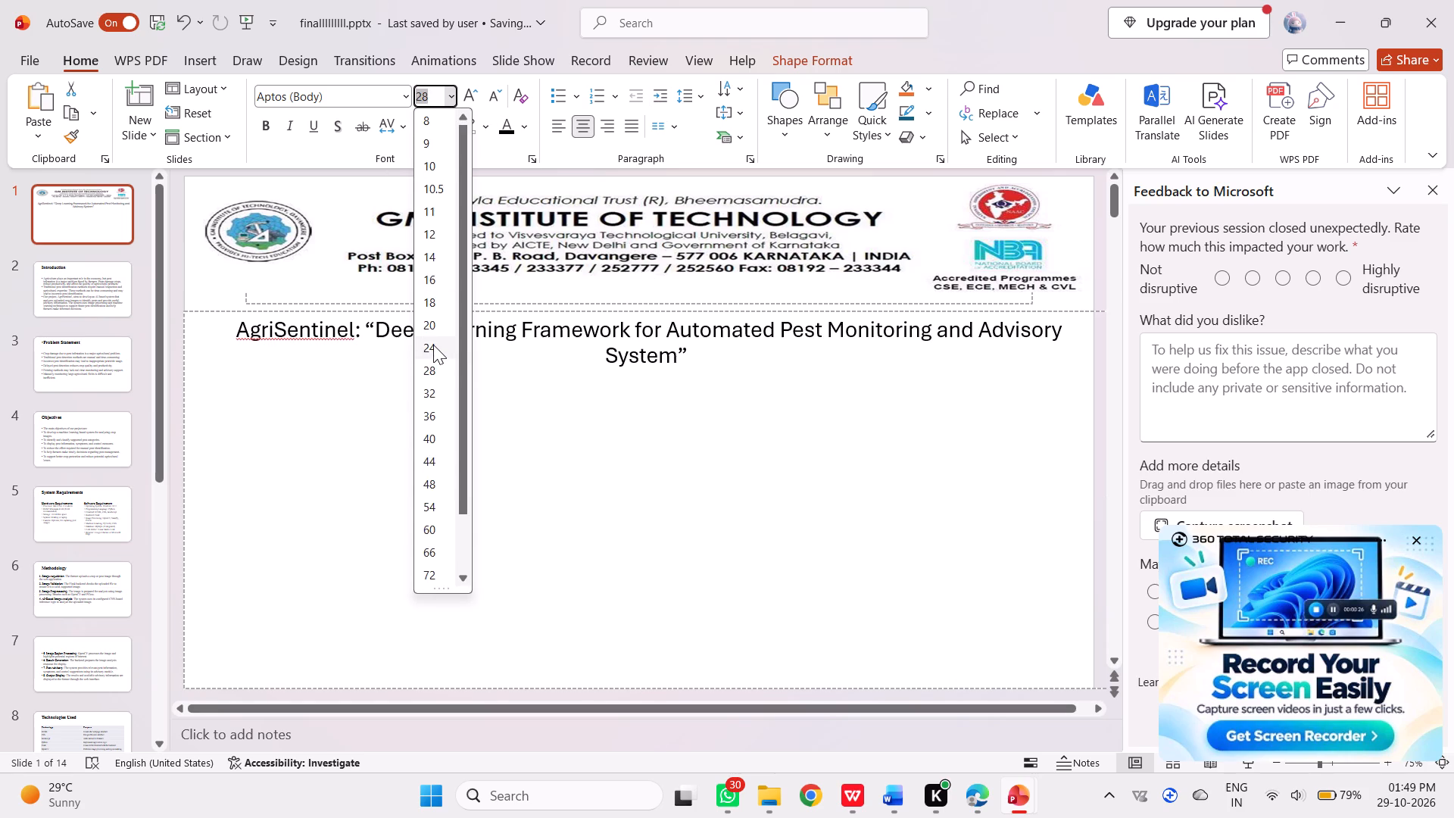
click(433, 345)
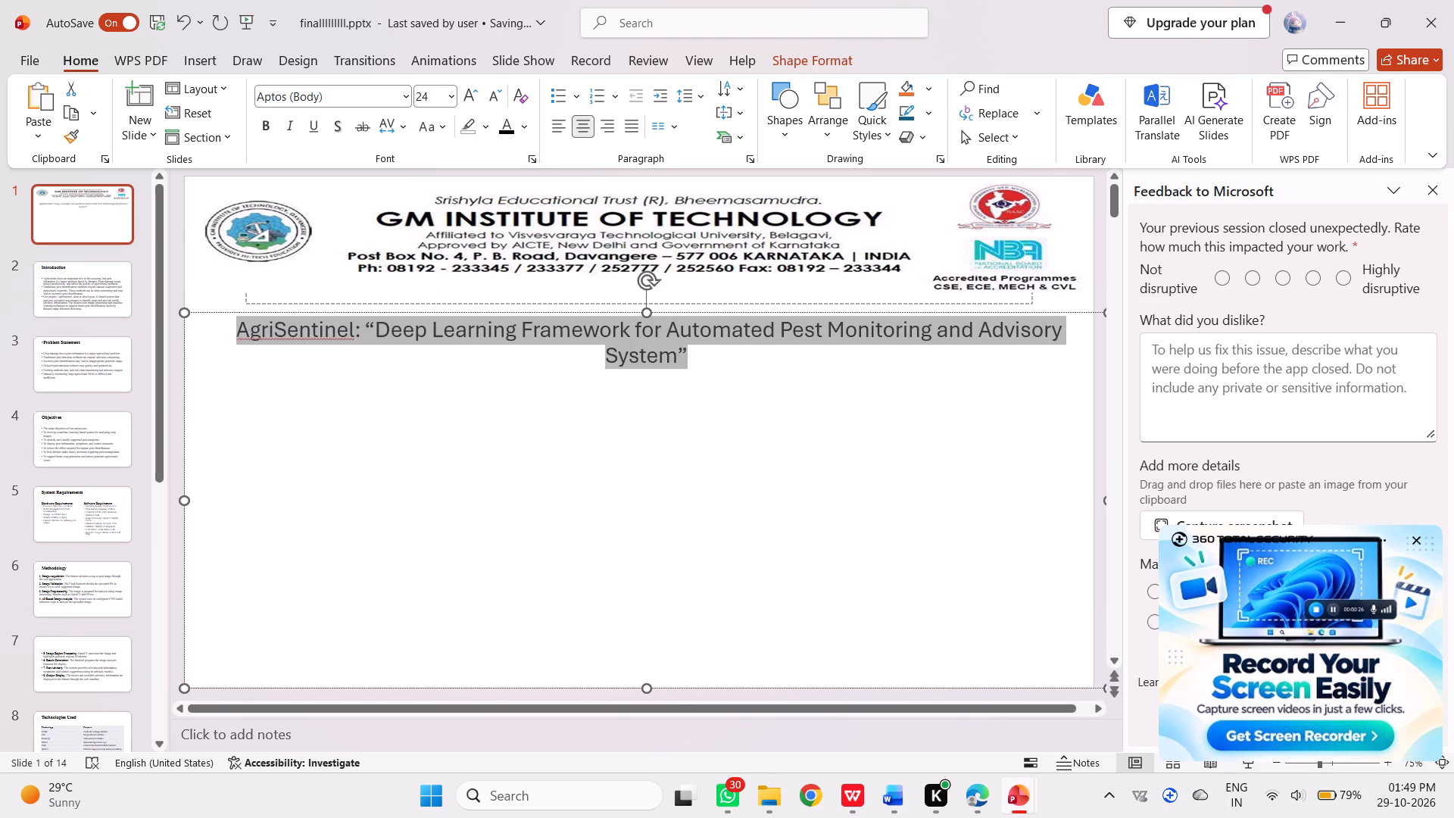
click(529, 361)
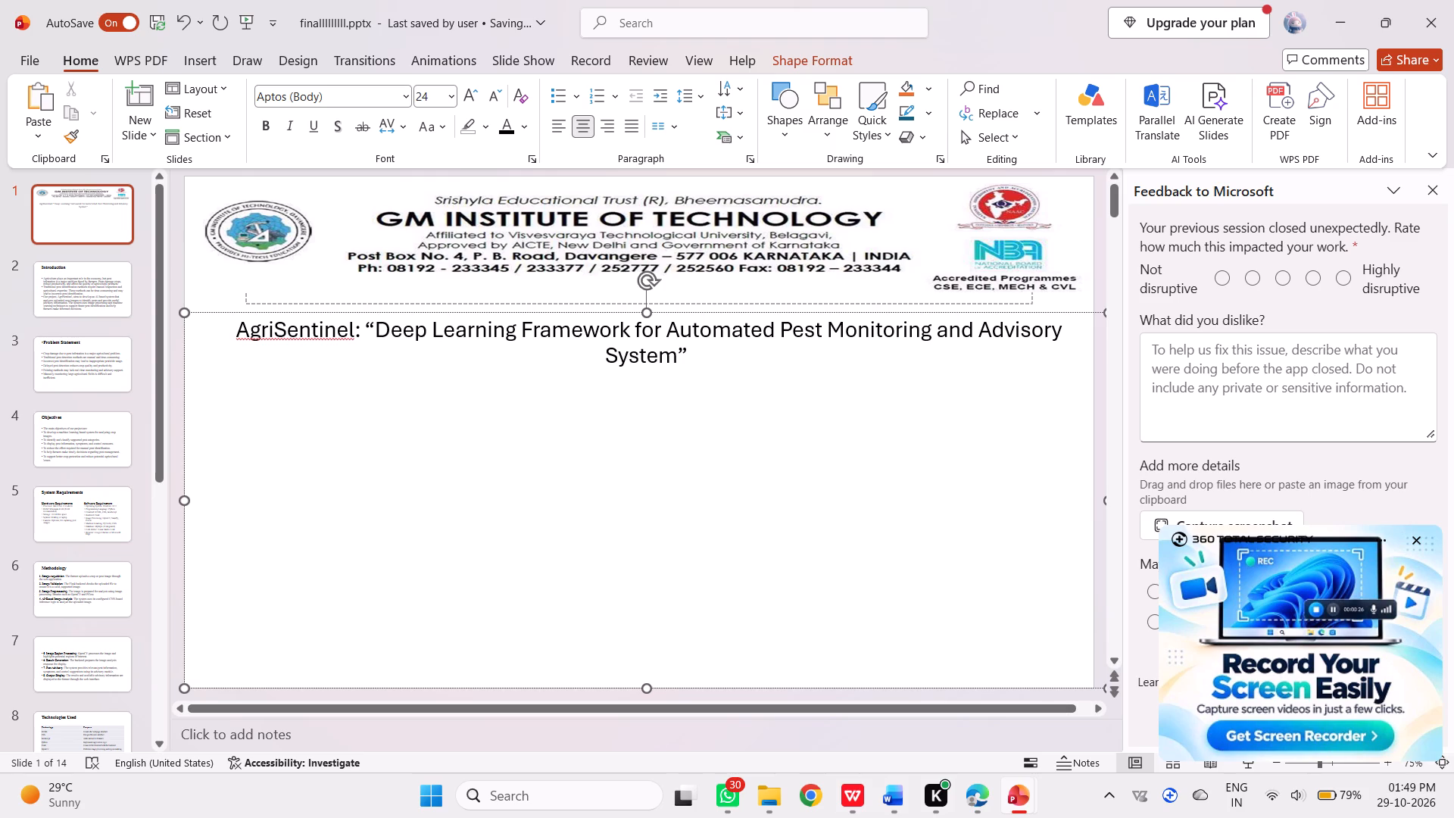
Narrow the title's content box from both sides so it sits just inside the slide's edges.
drag(186, 499, 202, 498)
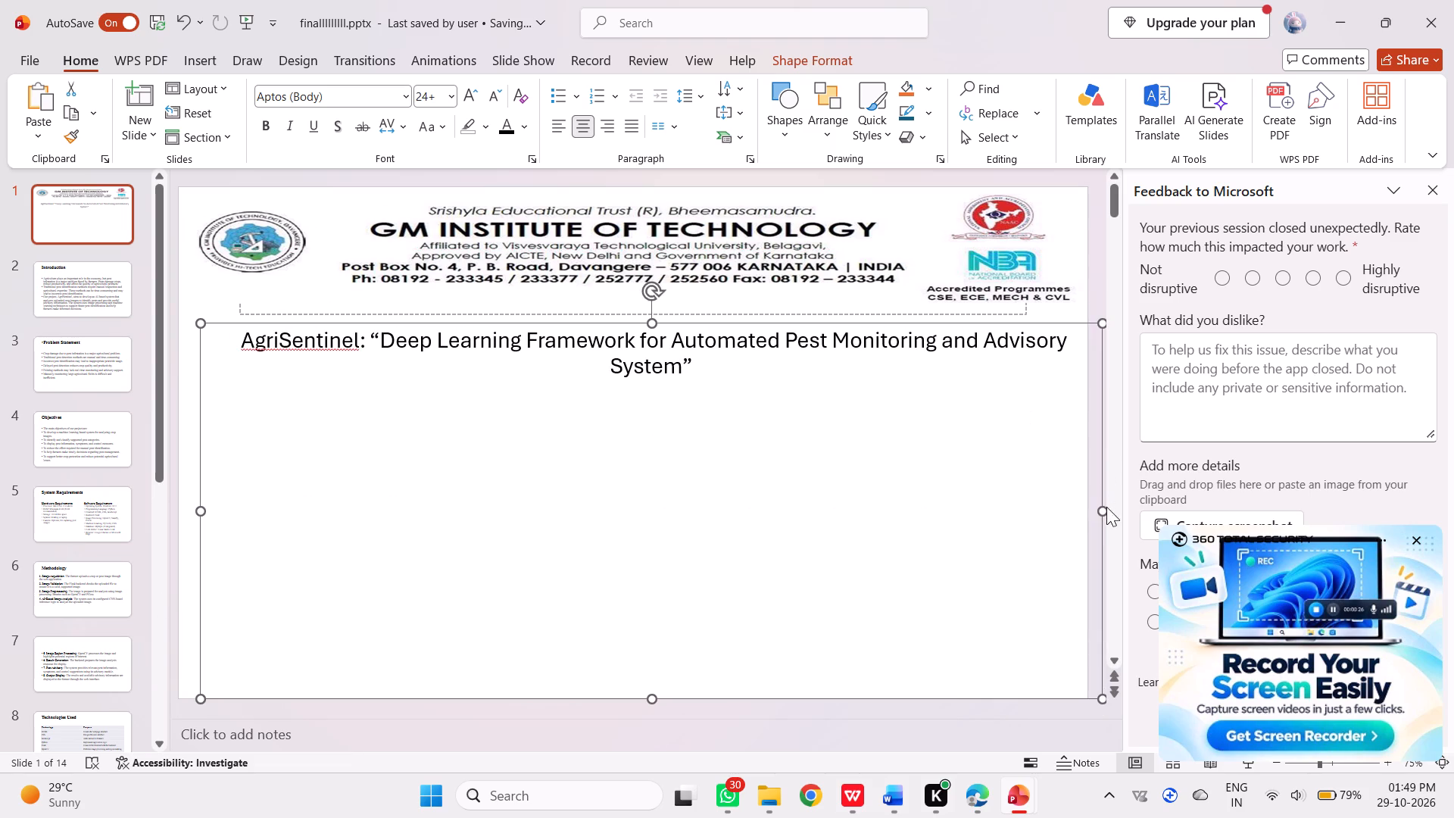
drag(1100, 510, 1063, 507)
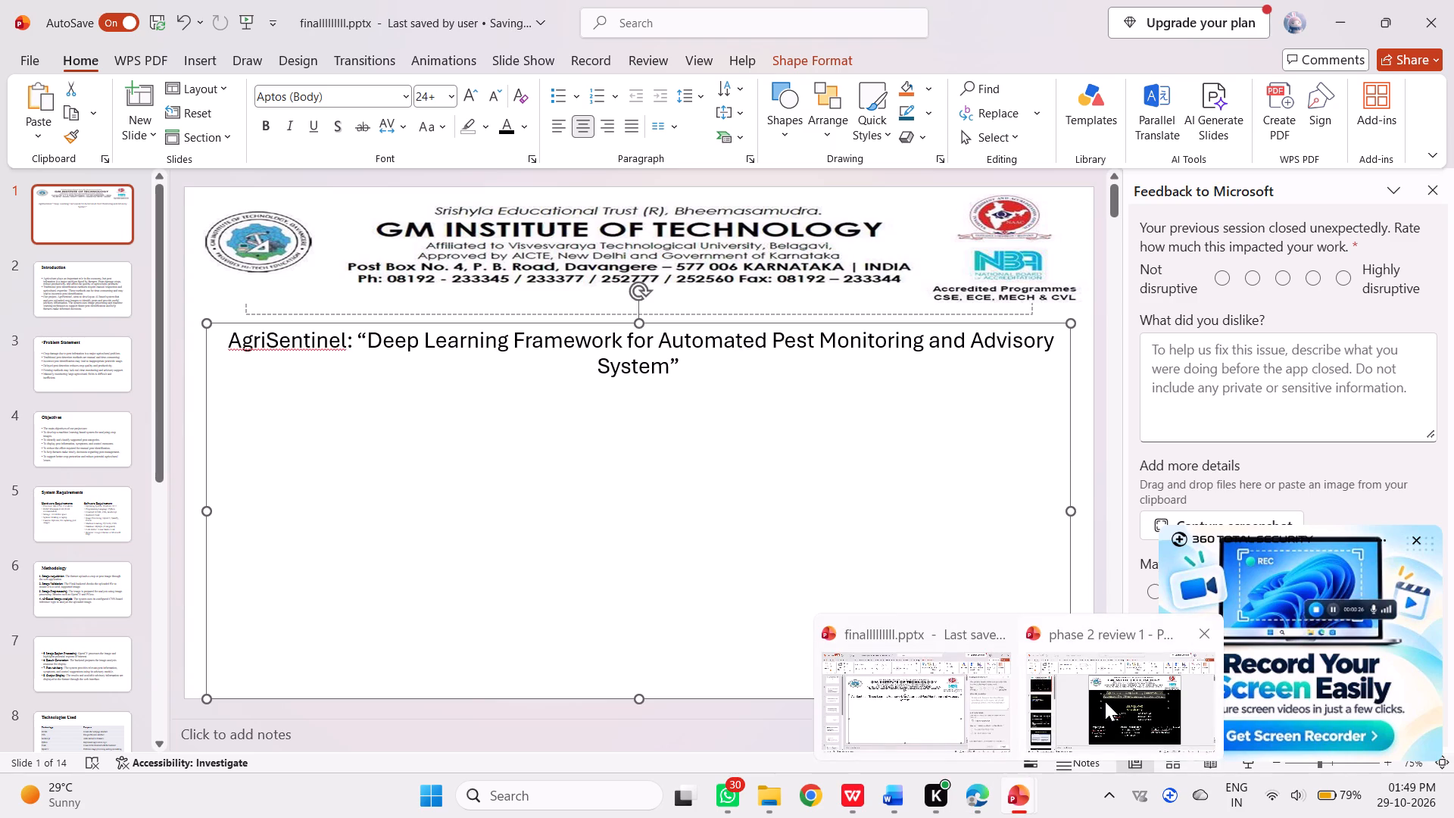
Copy the "Presented by:" line from the title slide of the phase 2 review 1 presentation.
click(1106, 701)
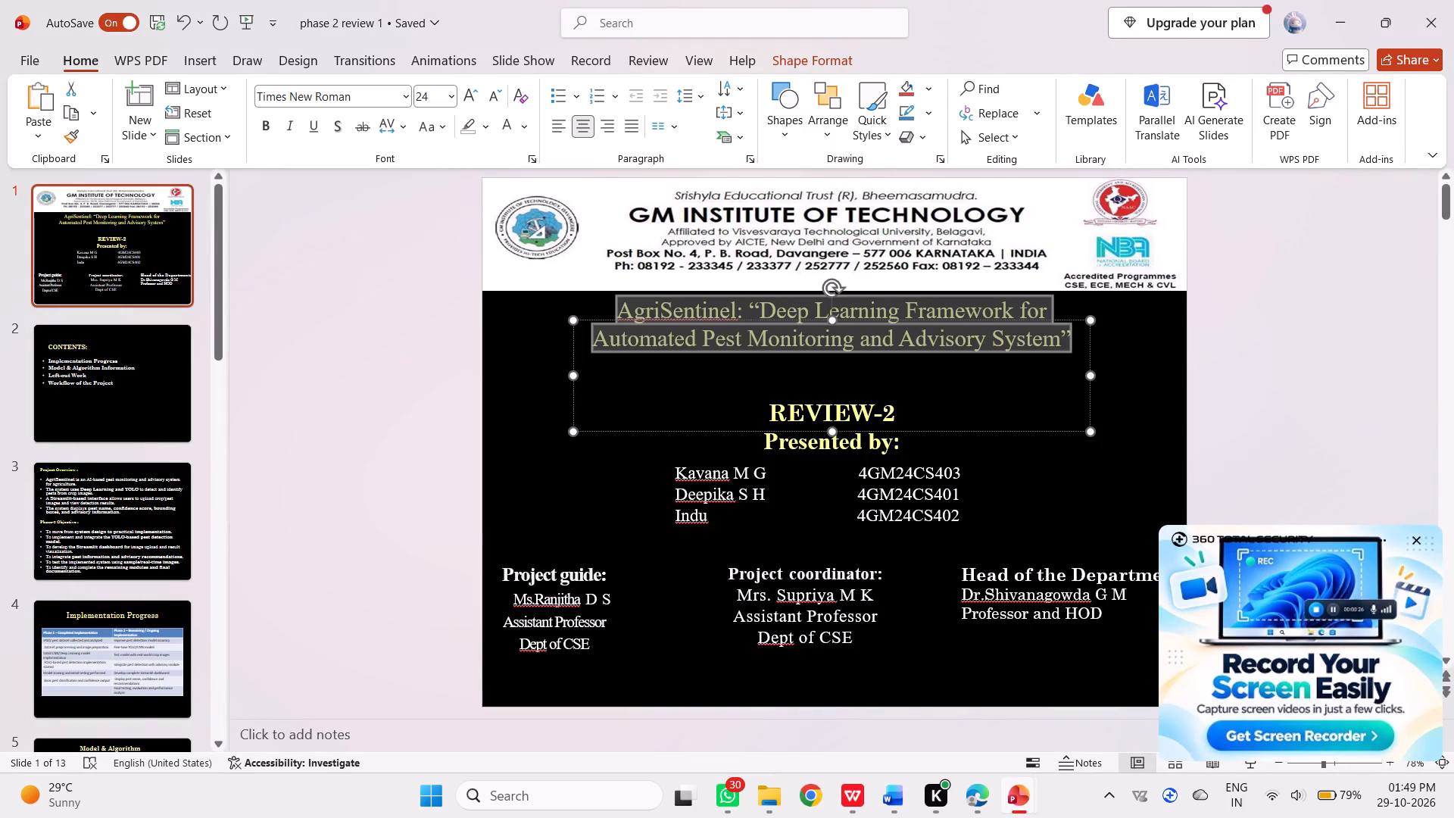
click(762, 409)
drag(762, 409, 844, 475)
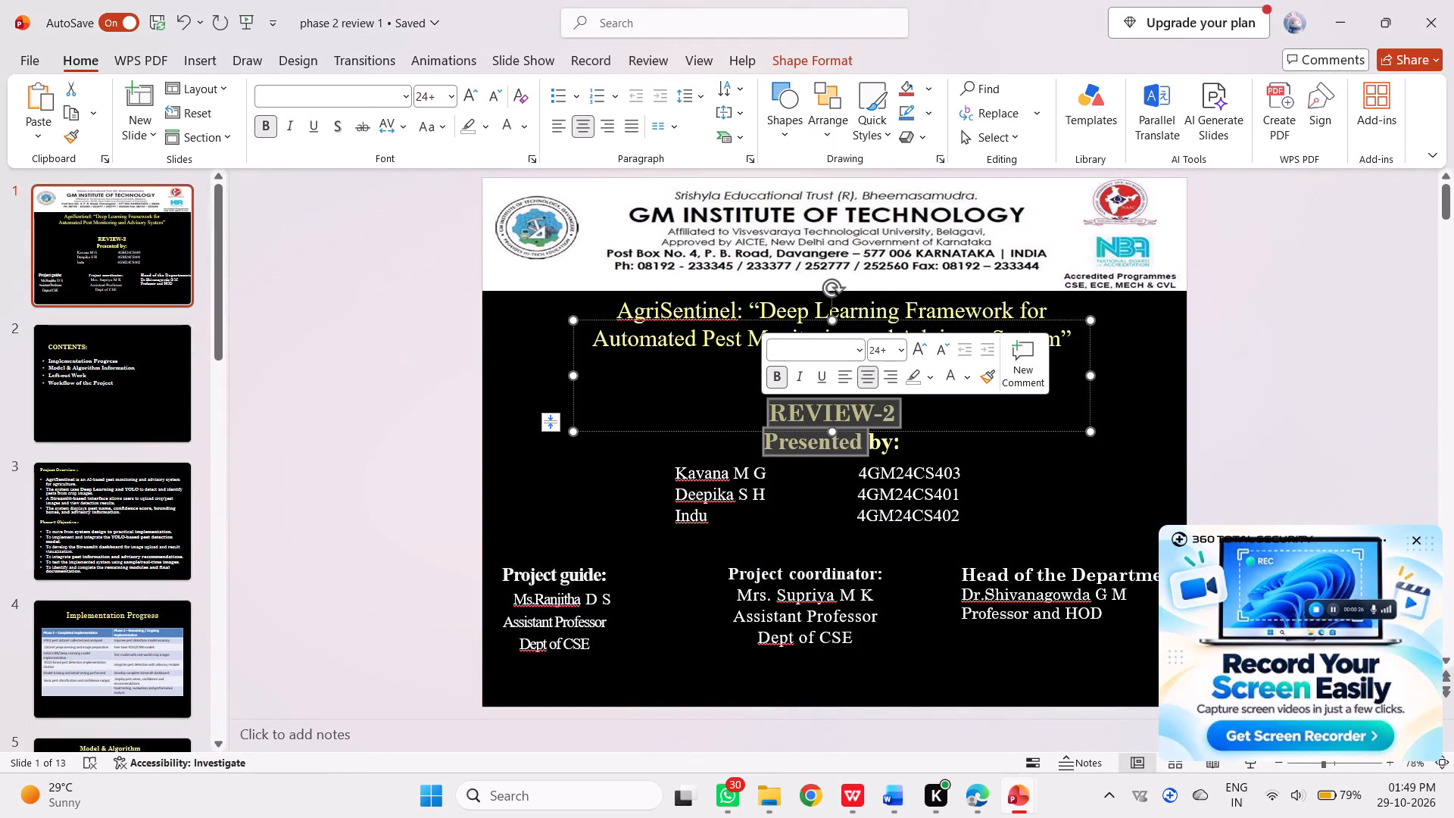
drag(844, 475, 925, 462)
click(925, 462)
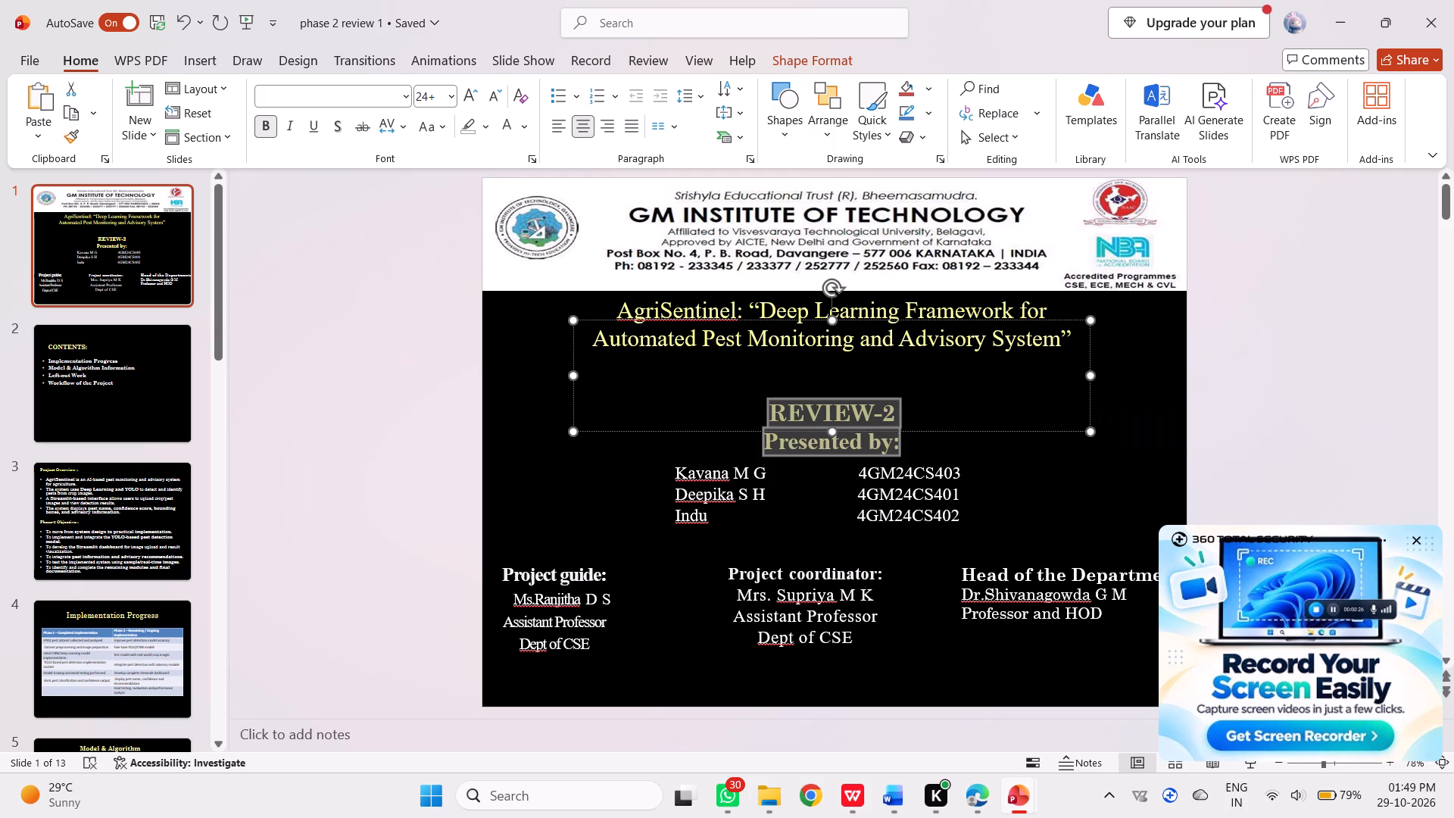
drag(760, 438, 903, 482)
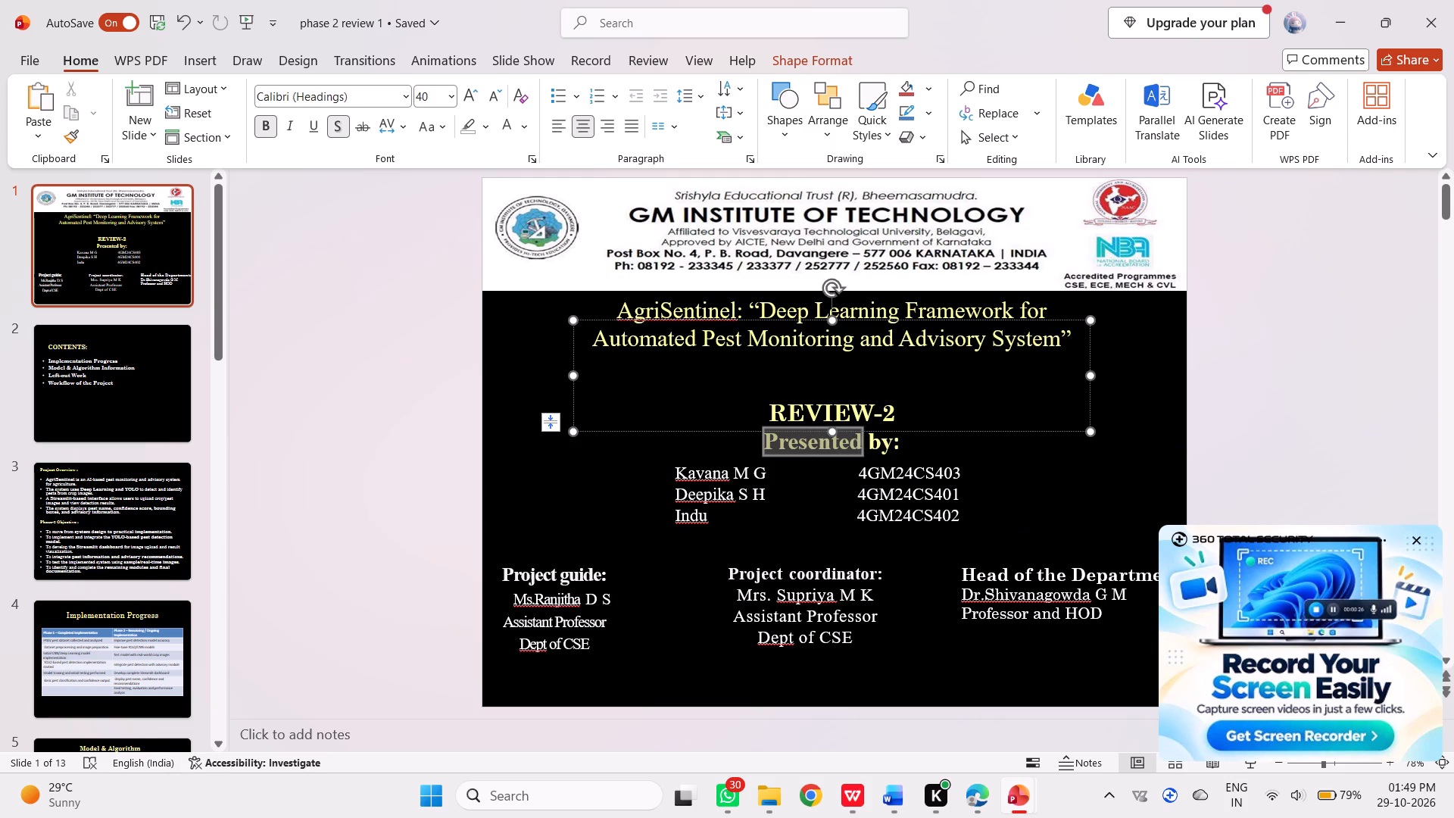
drag(903, 482, 960, 508)
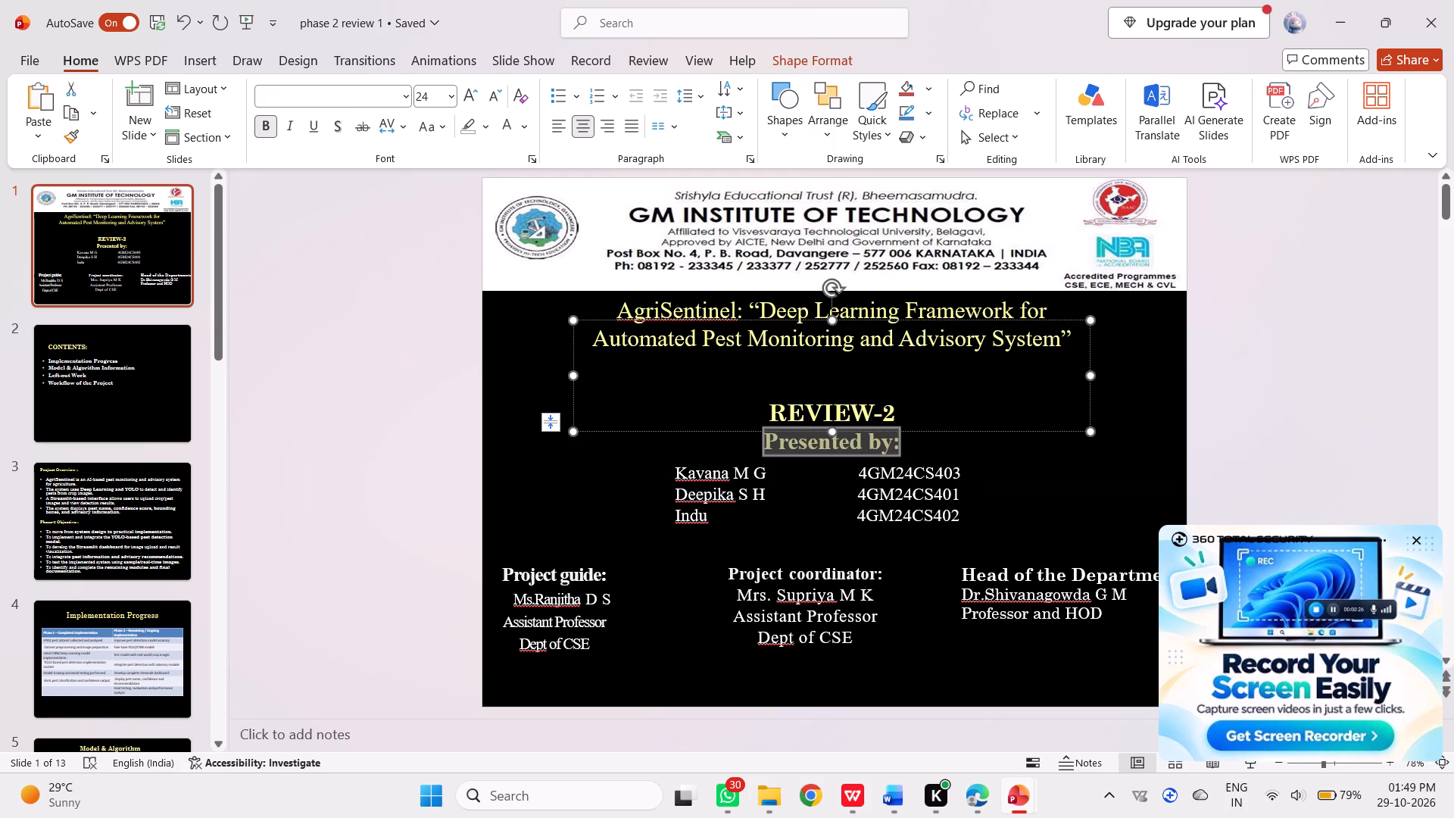
key(ctrl+v)
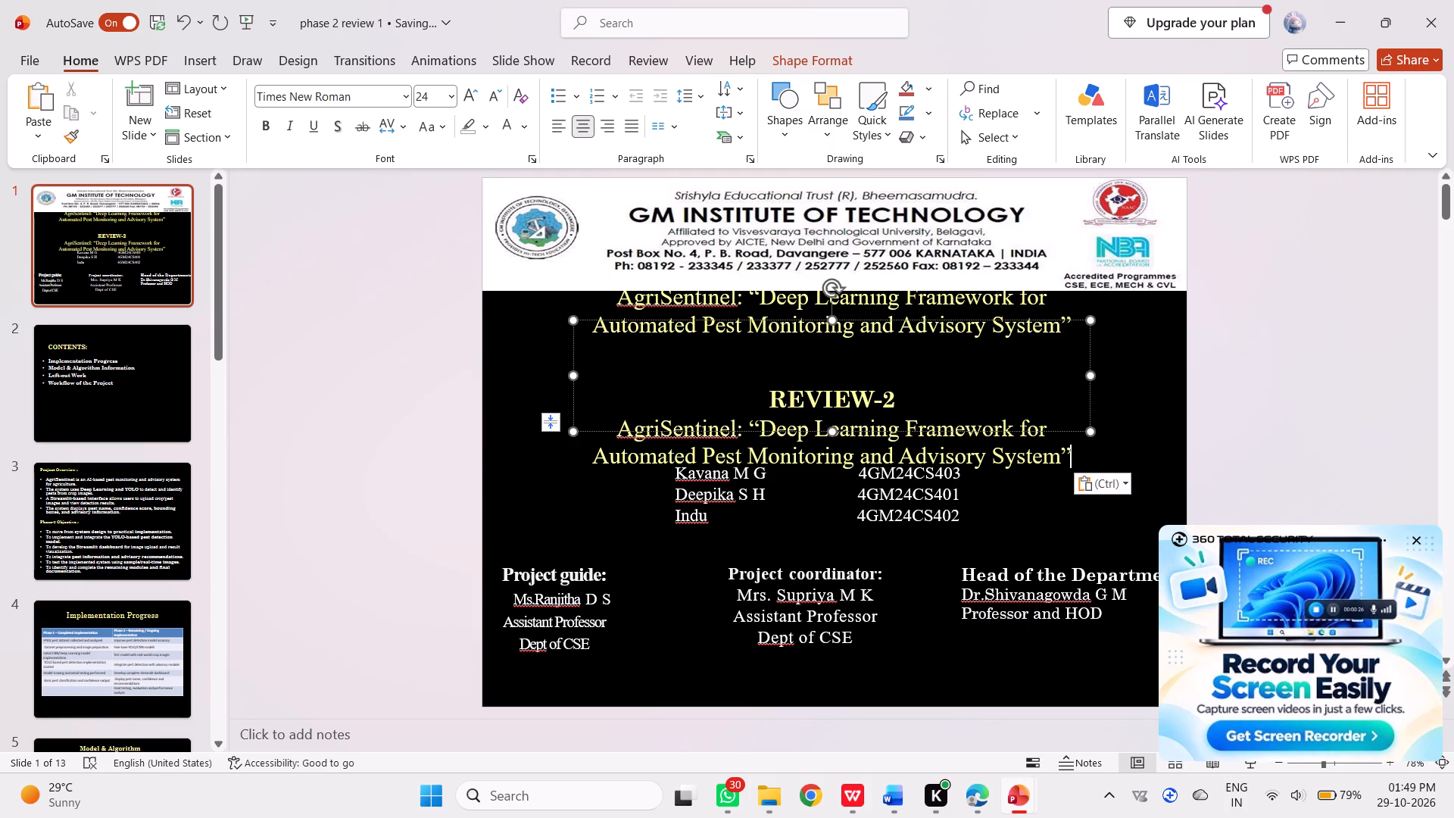
key(ctrl+z)
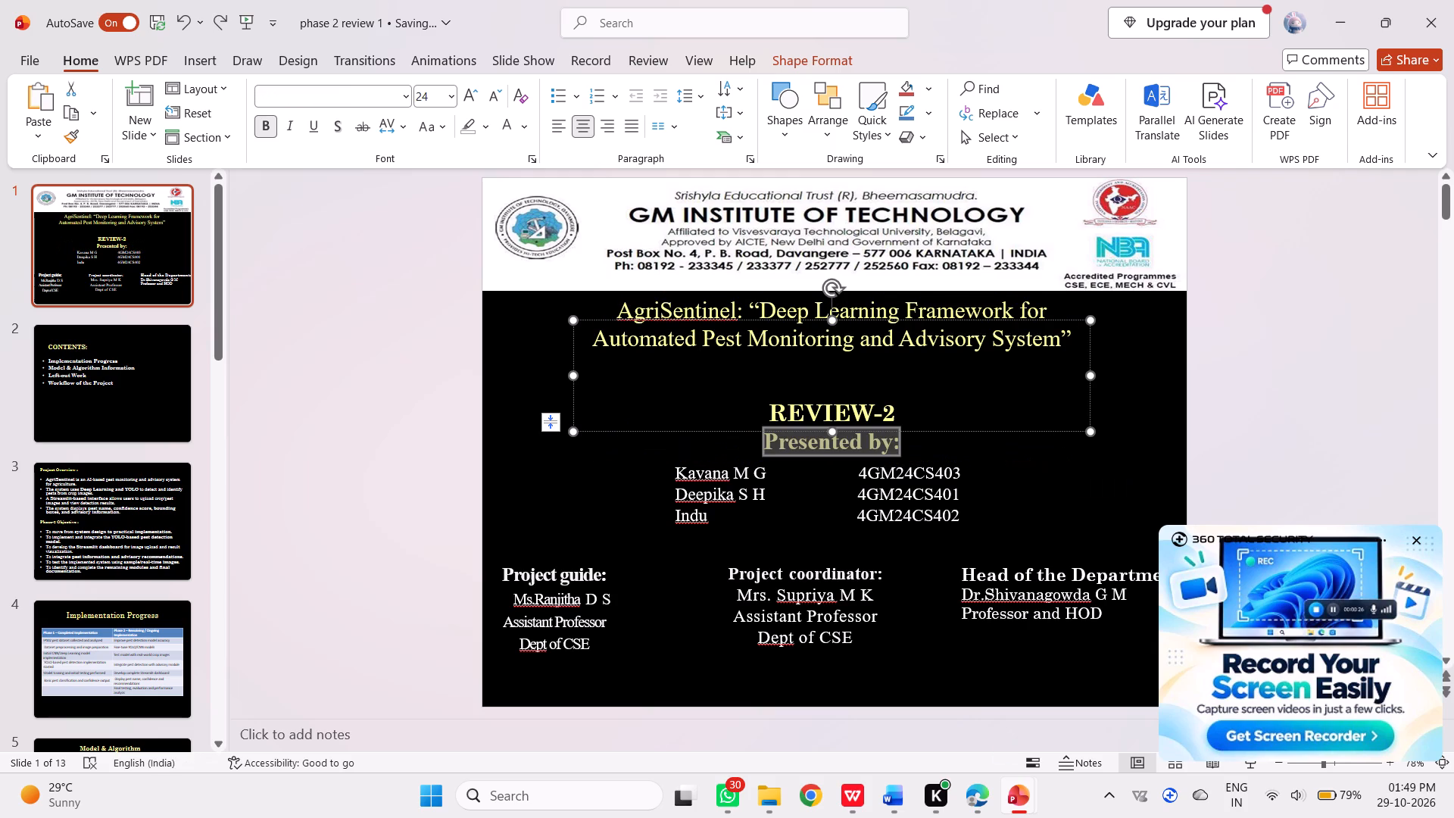
key(ctrl+c)
Paste "Presented by:" below the project title on slide 1 of the final presentation, leaving one blank line between them.
drag(1009, 748, 1042, 817)
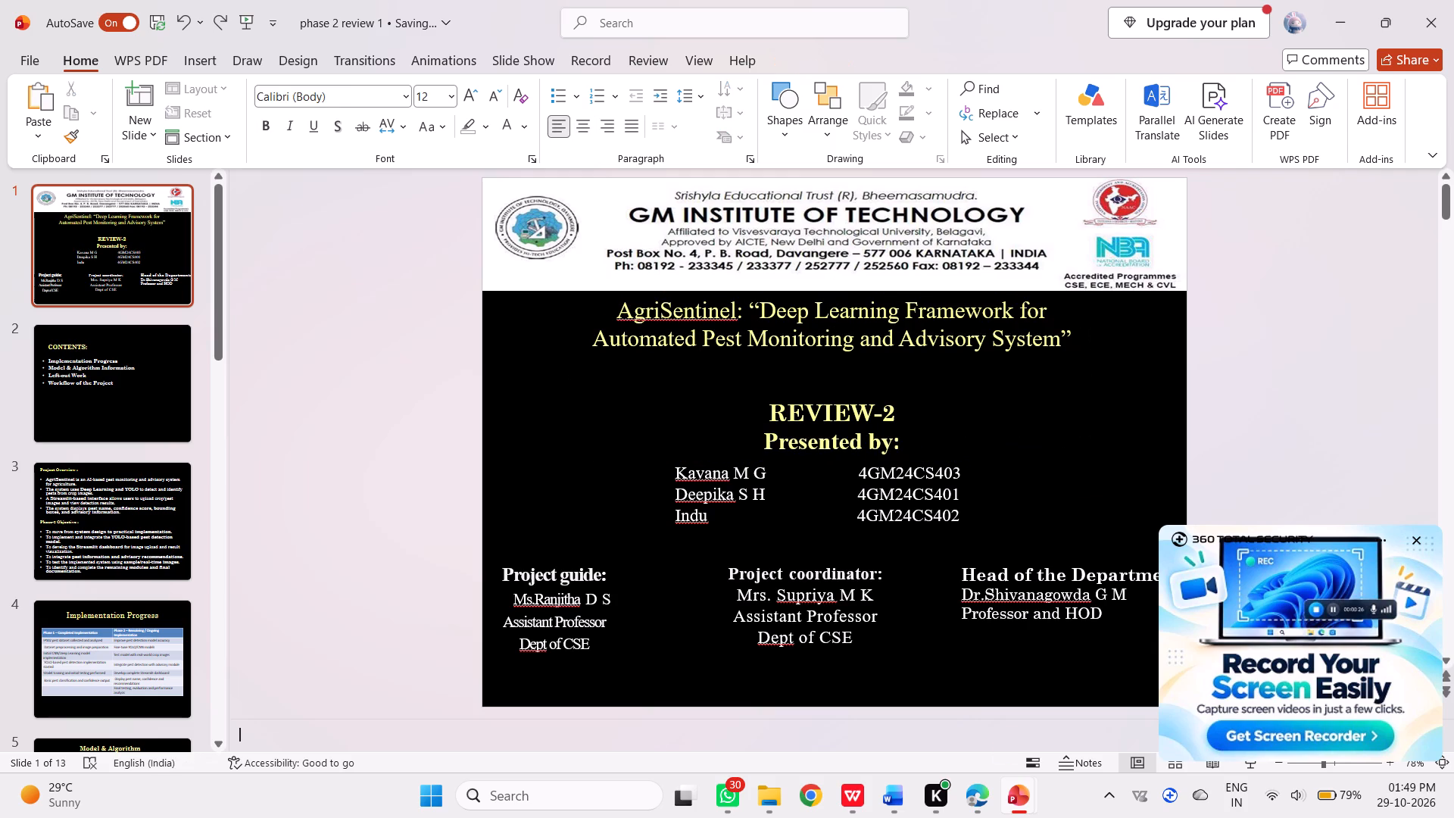
drag(1042, 817, 1018, 799)
click(1018, 799)
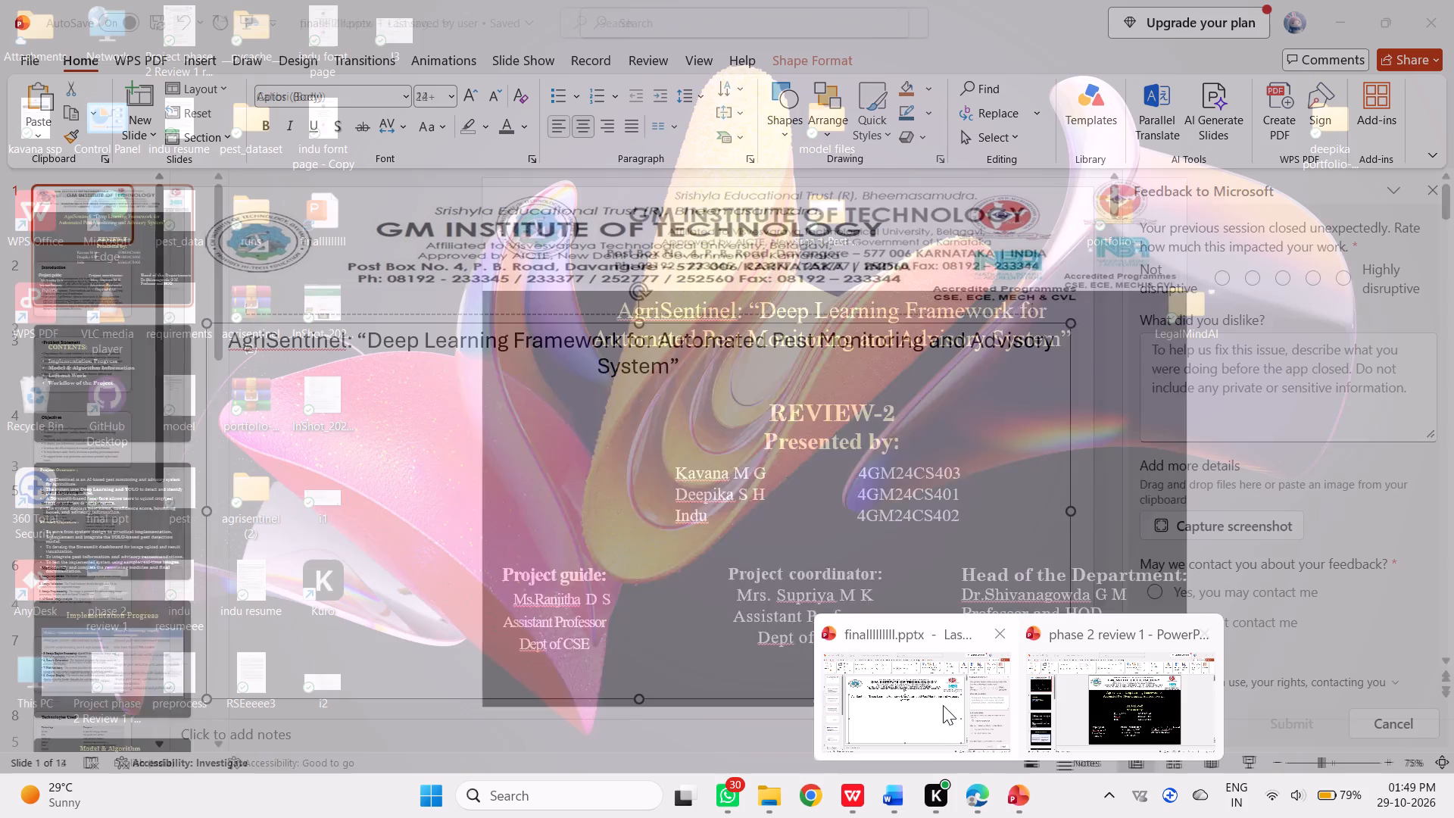
click(943, 704)
click(688, 363)
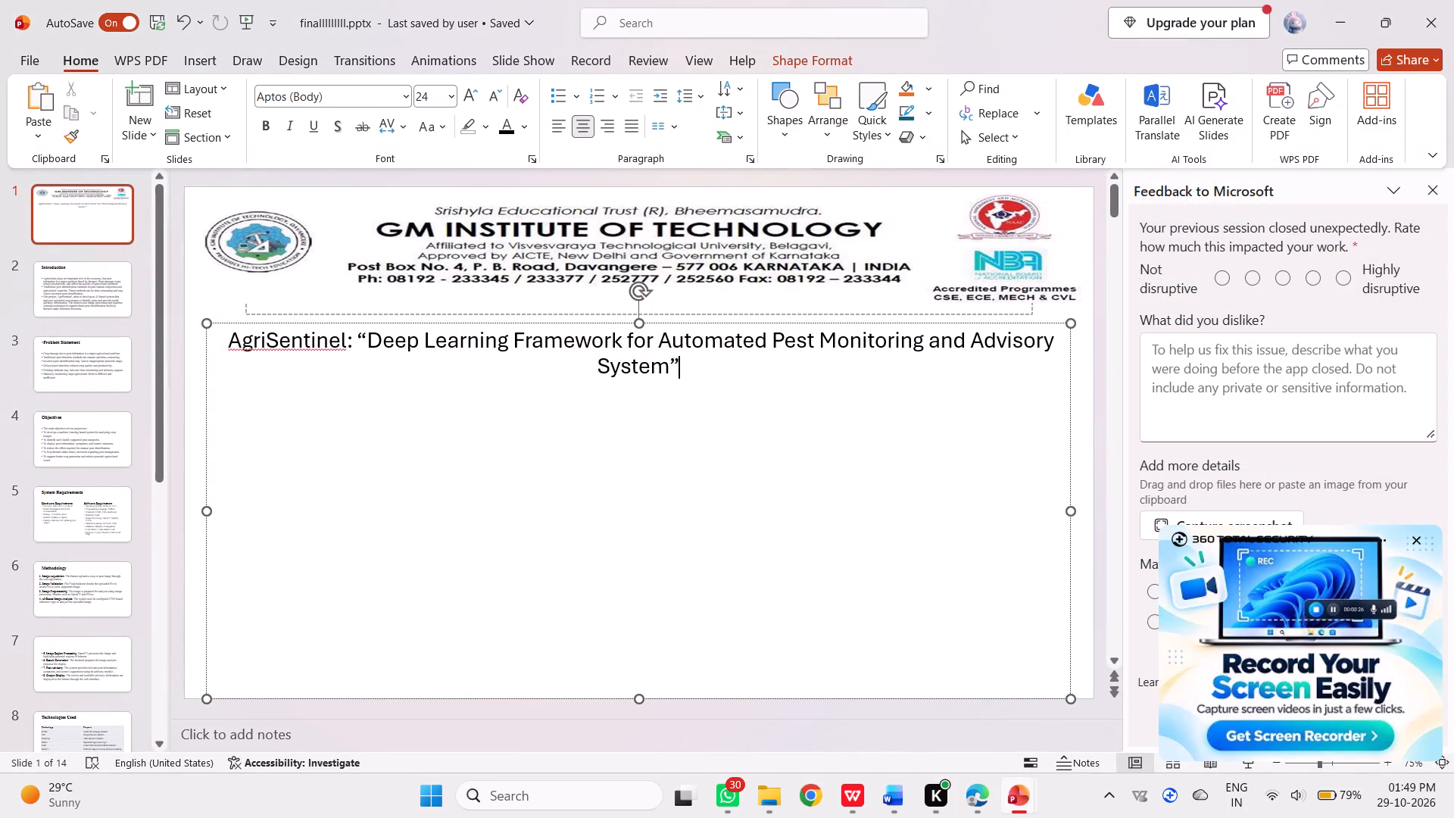
key(Return)
key(Return)
key(Return)
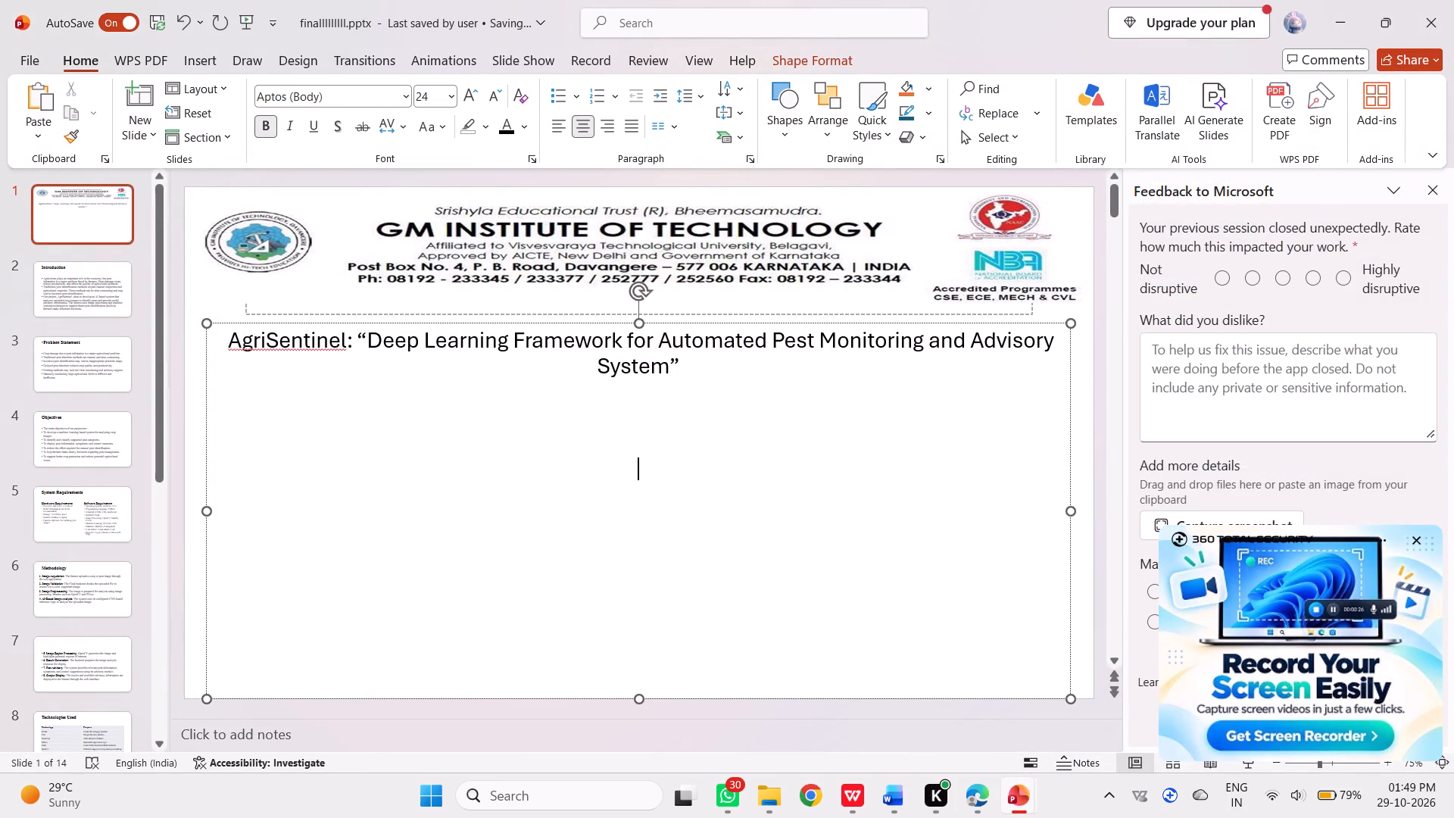
key(BackSpace)
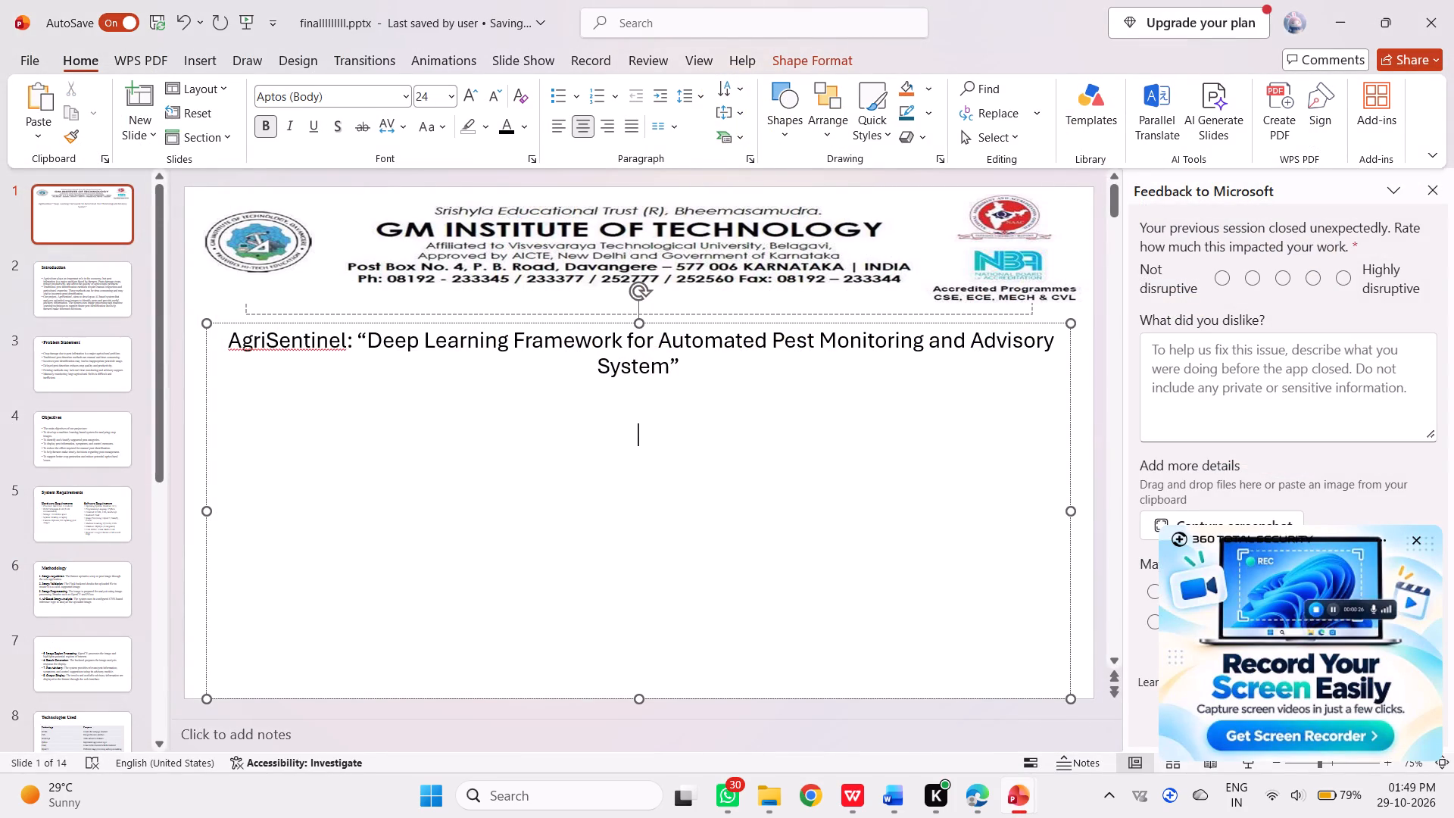
key(ctrl+v)
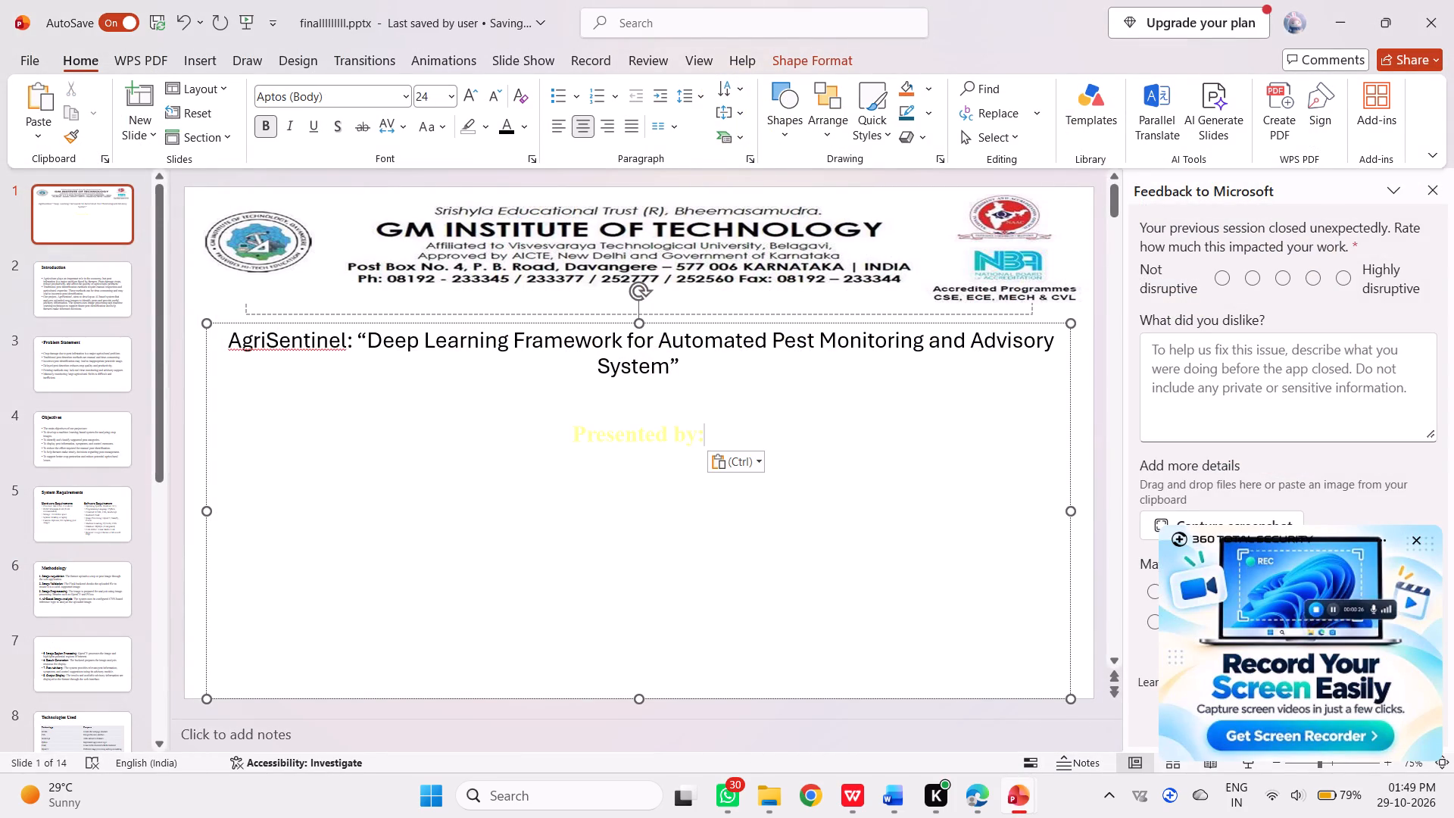
Clear all character formatting from the pasted "Presented by:" line.
drag(709, 425, 573, 435)
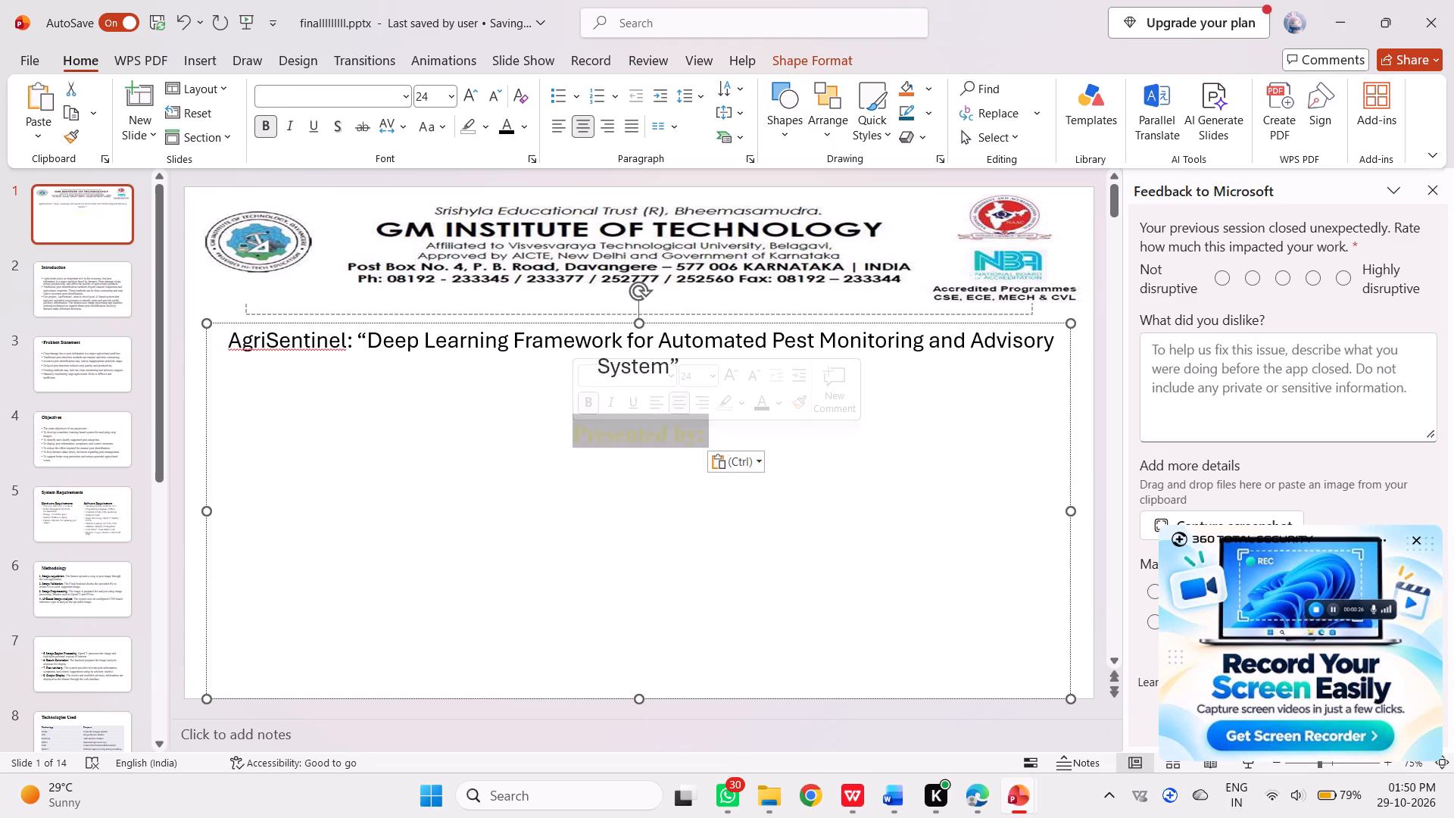
click(526, 99)
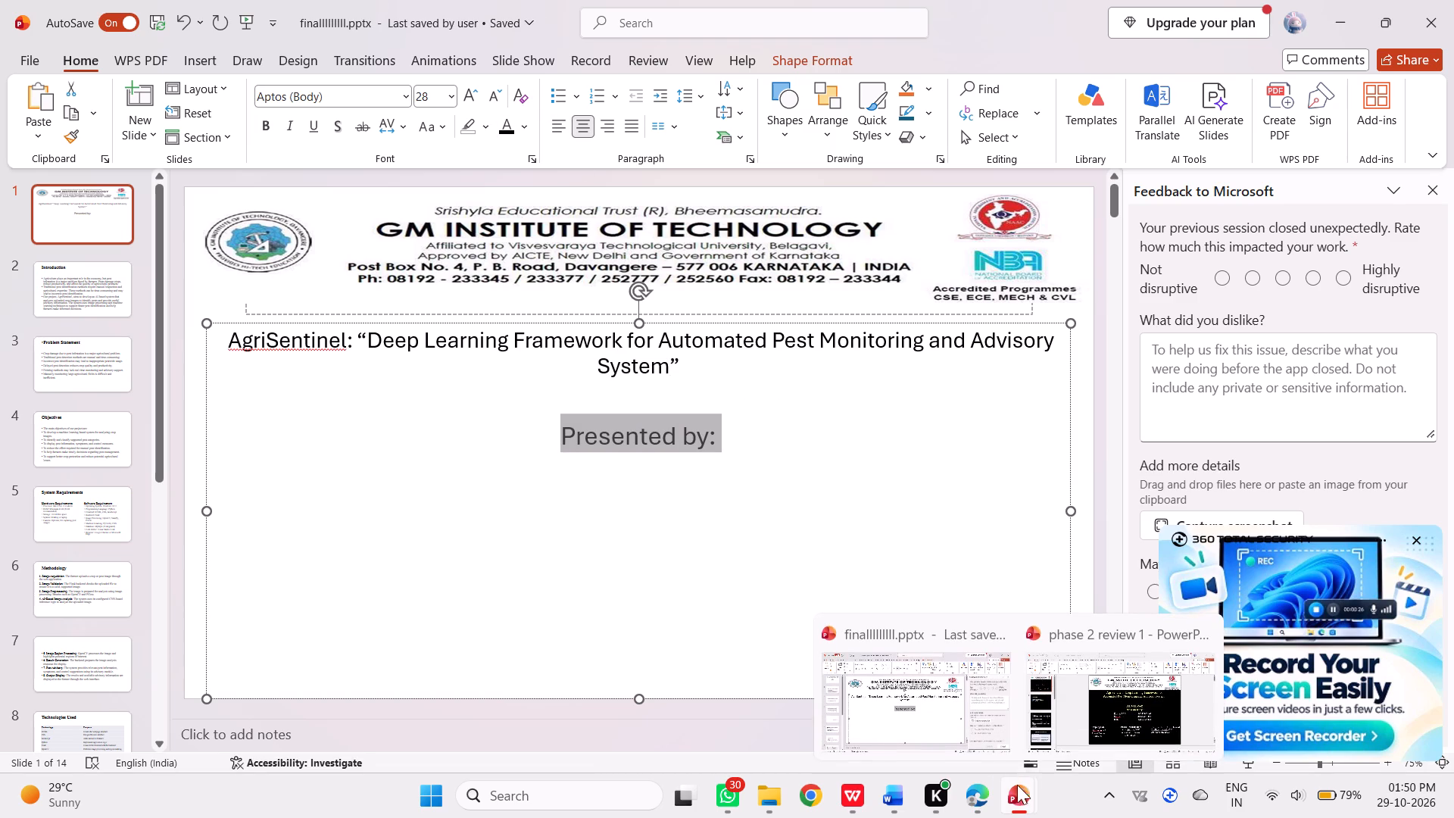
Copy the three presenters' names and registration numbers from the phase 2 review's title slide and paste them under "Presented by:".
click(1110, 704)
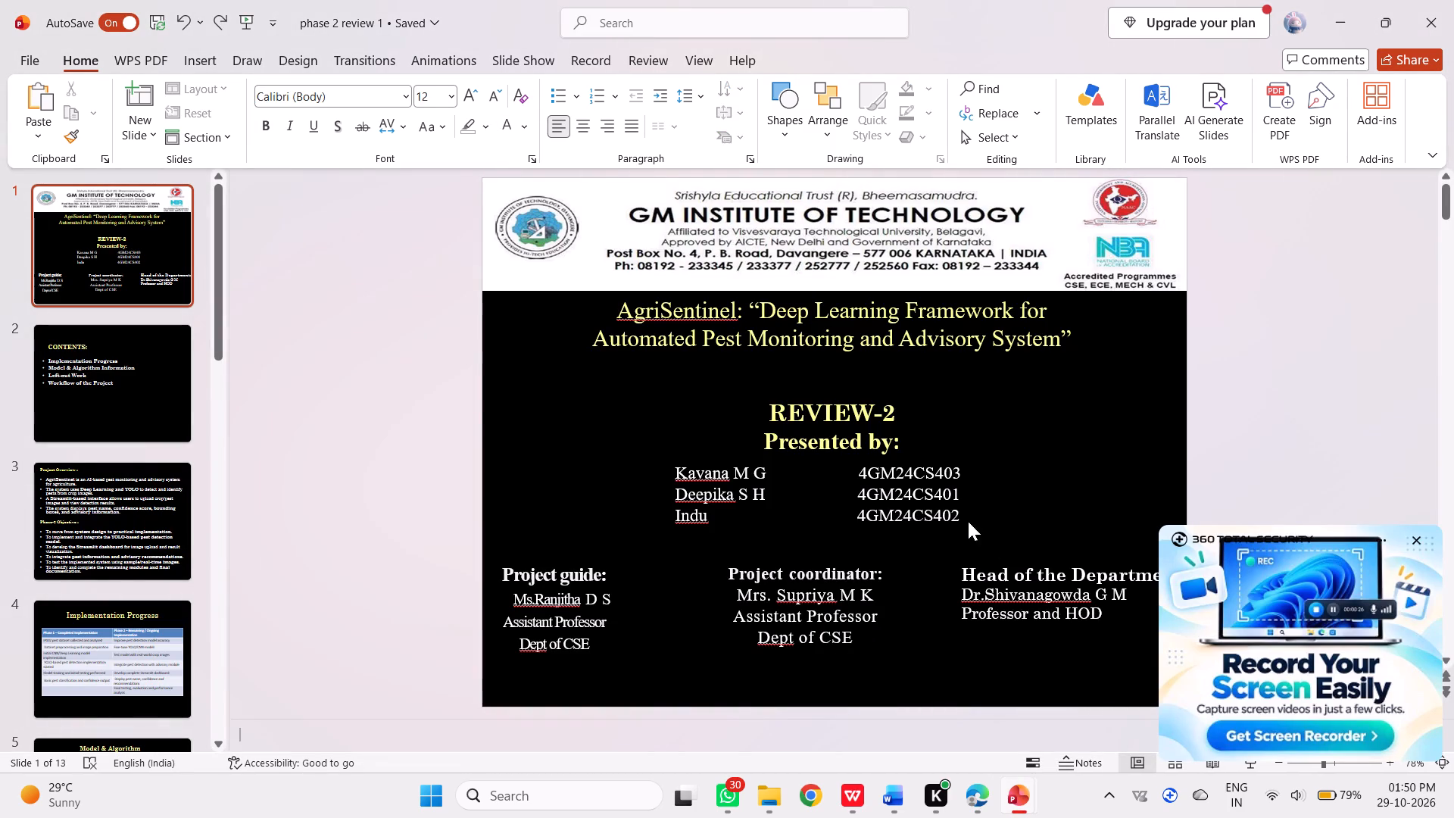
drag(961, 514, 698, 476)
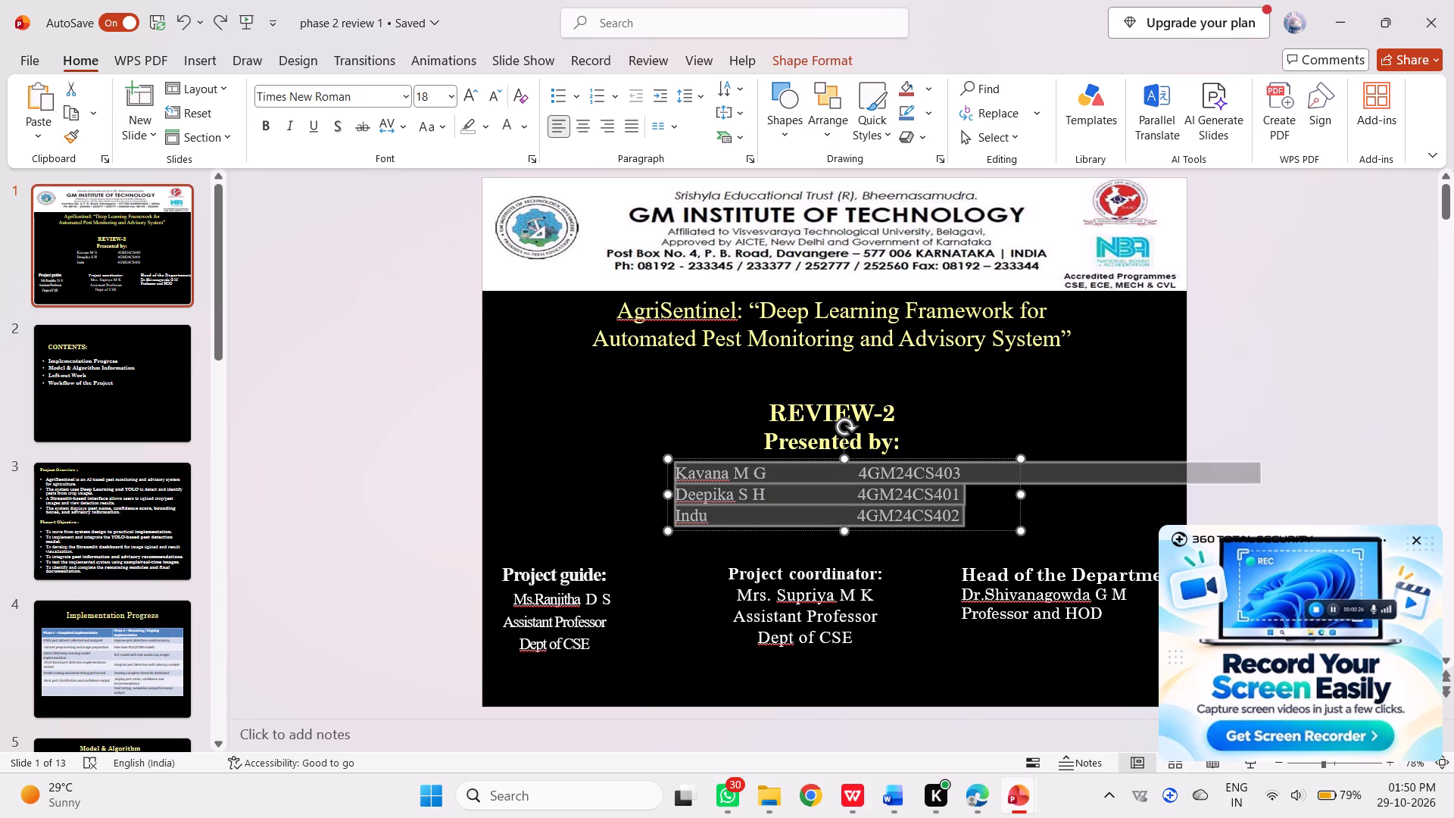
drag(698, 476, 694, 476)
key(ctrl+c)
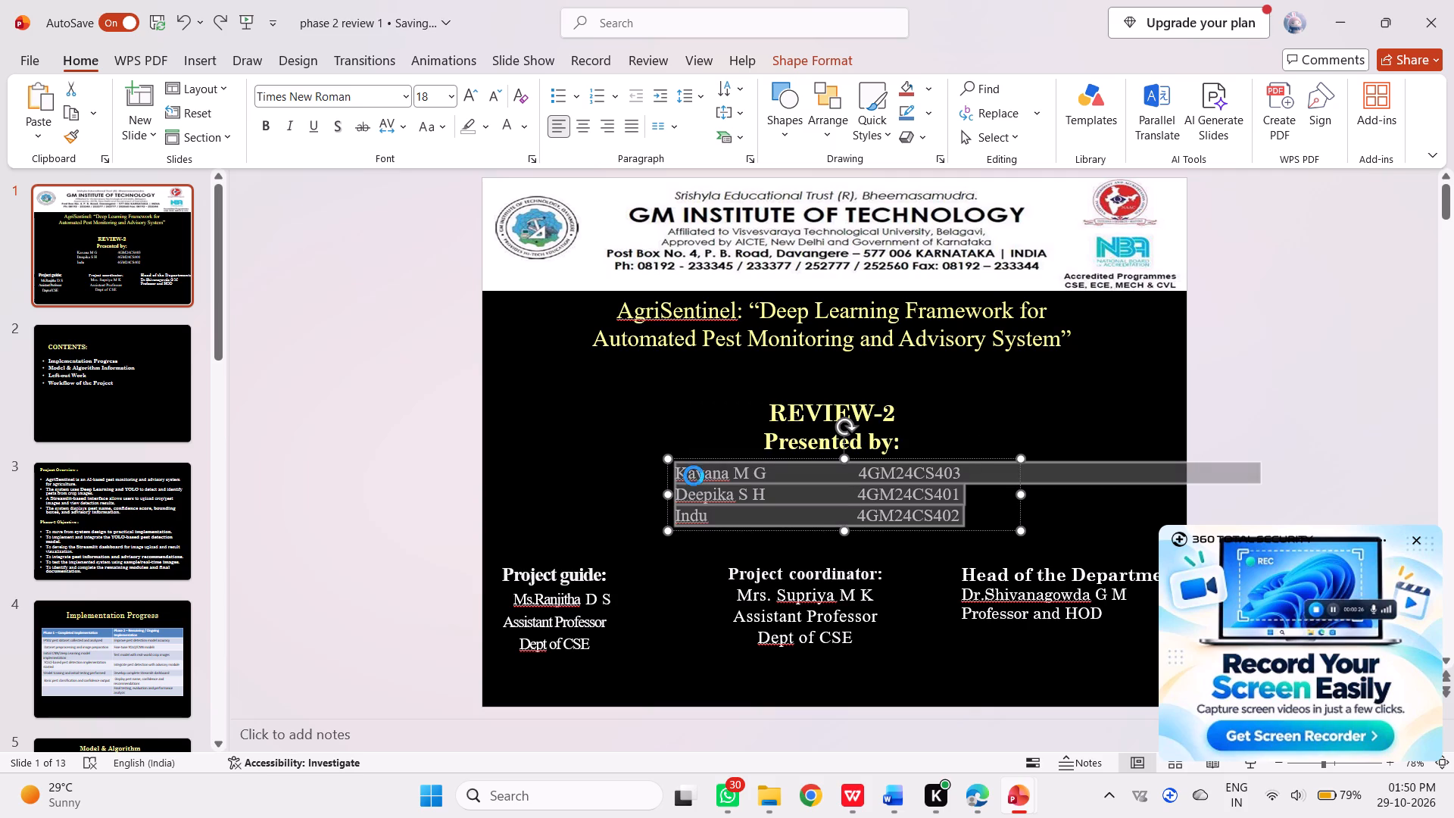
key(ctrl+c)
key(ctrl+c)
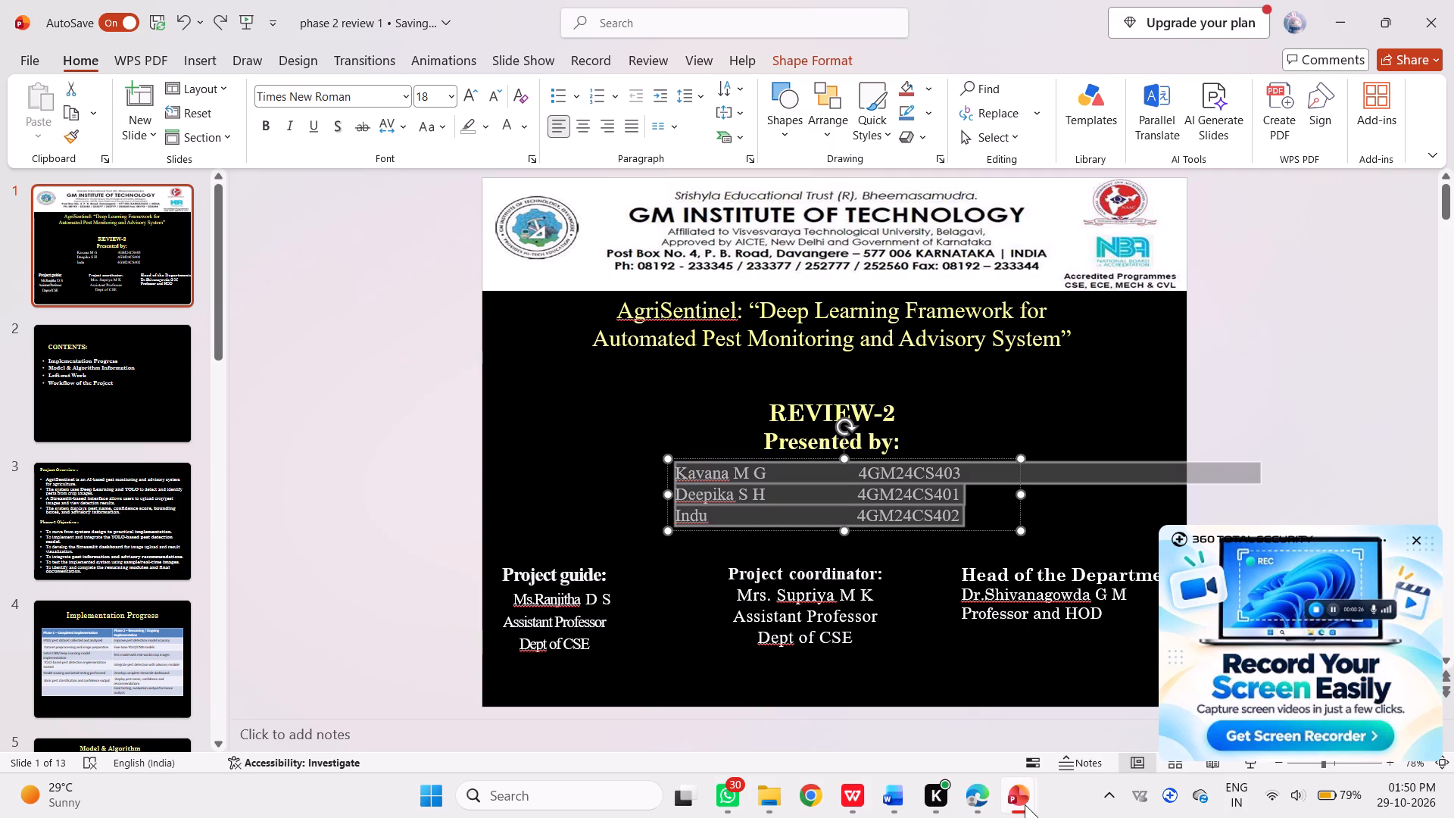
click(978, 705)
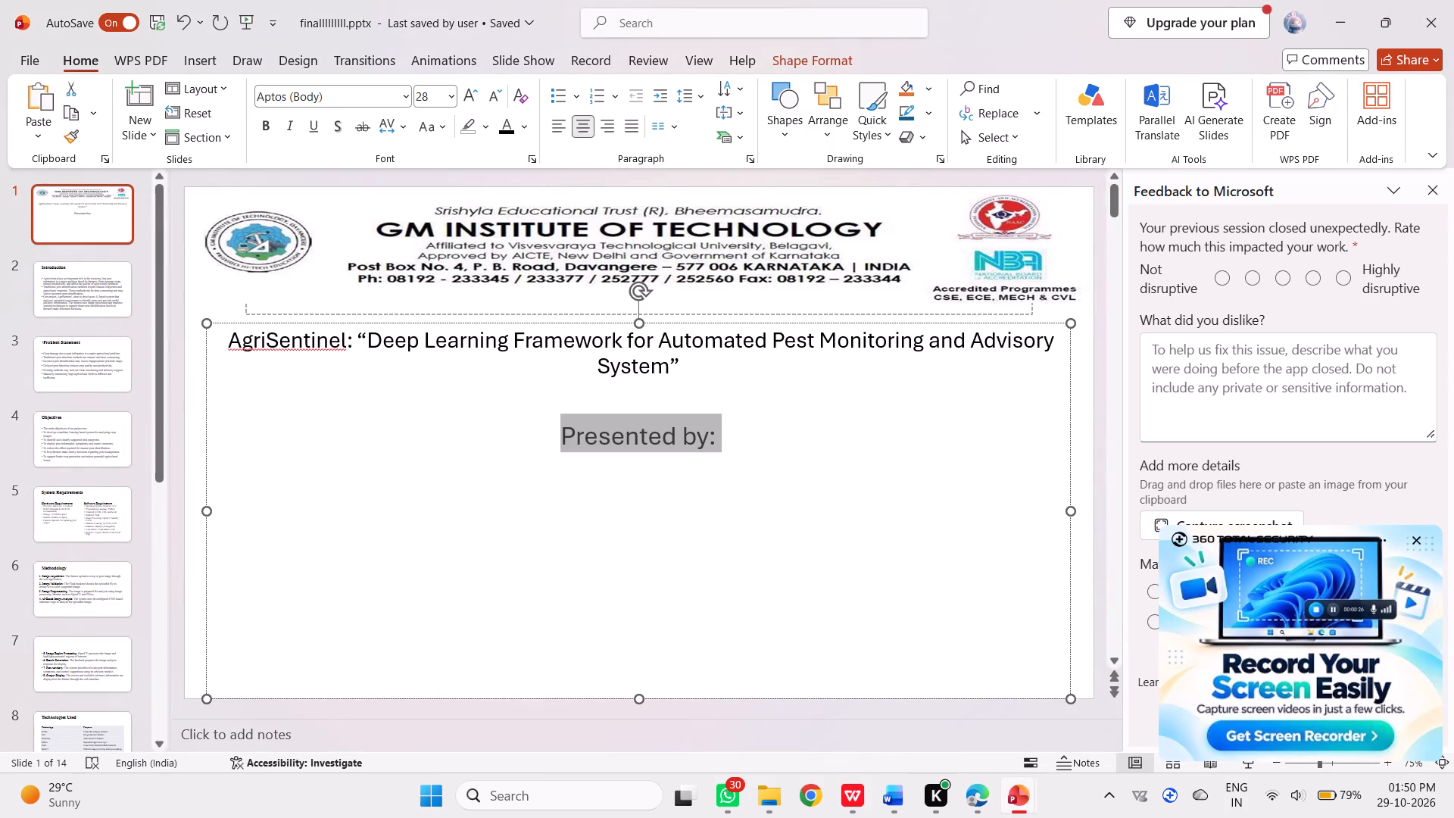
click(765, 443)
key(Return)
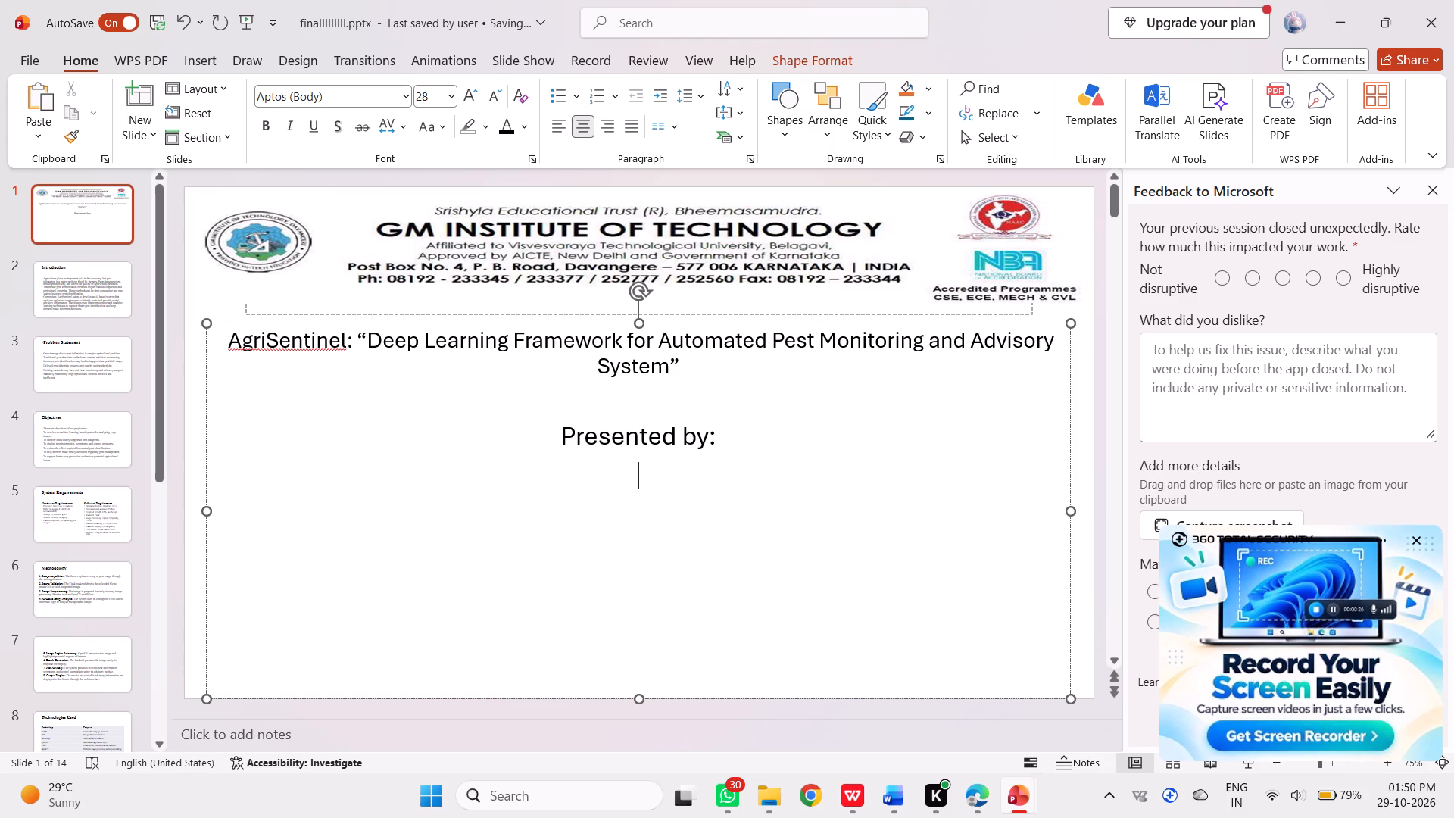
key(ctrl+v)
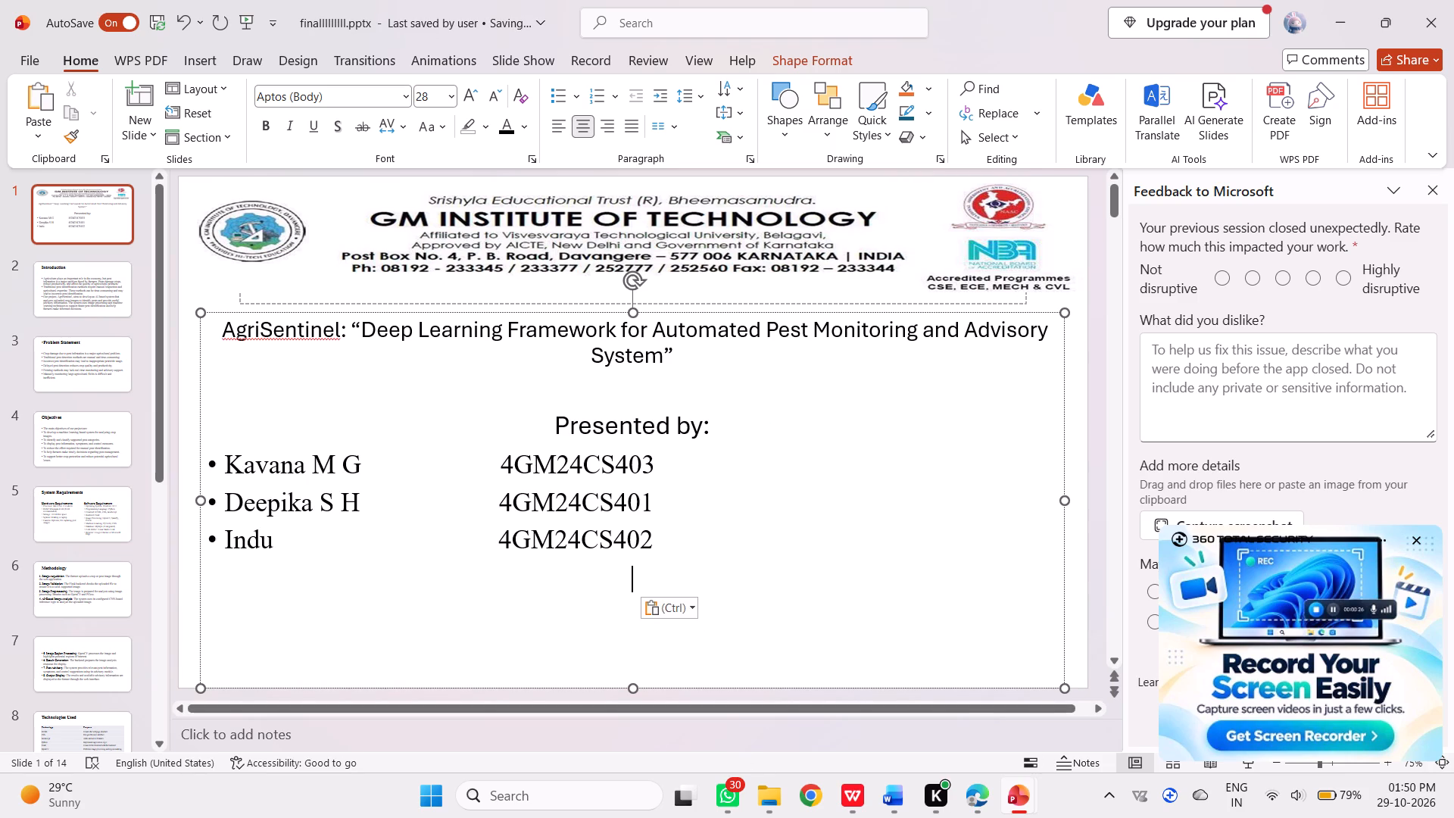
Set the font size of the three pasted presenter lines to 18.
drag(657, 542, 279, 465)
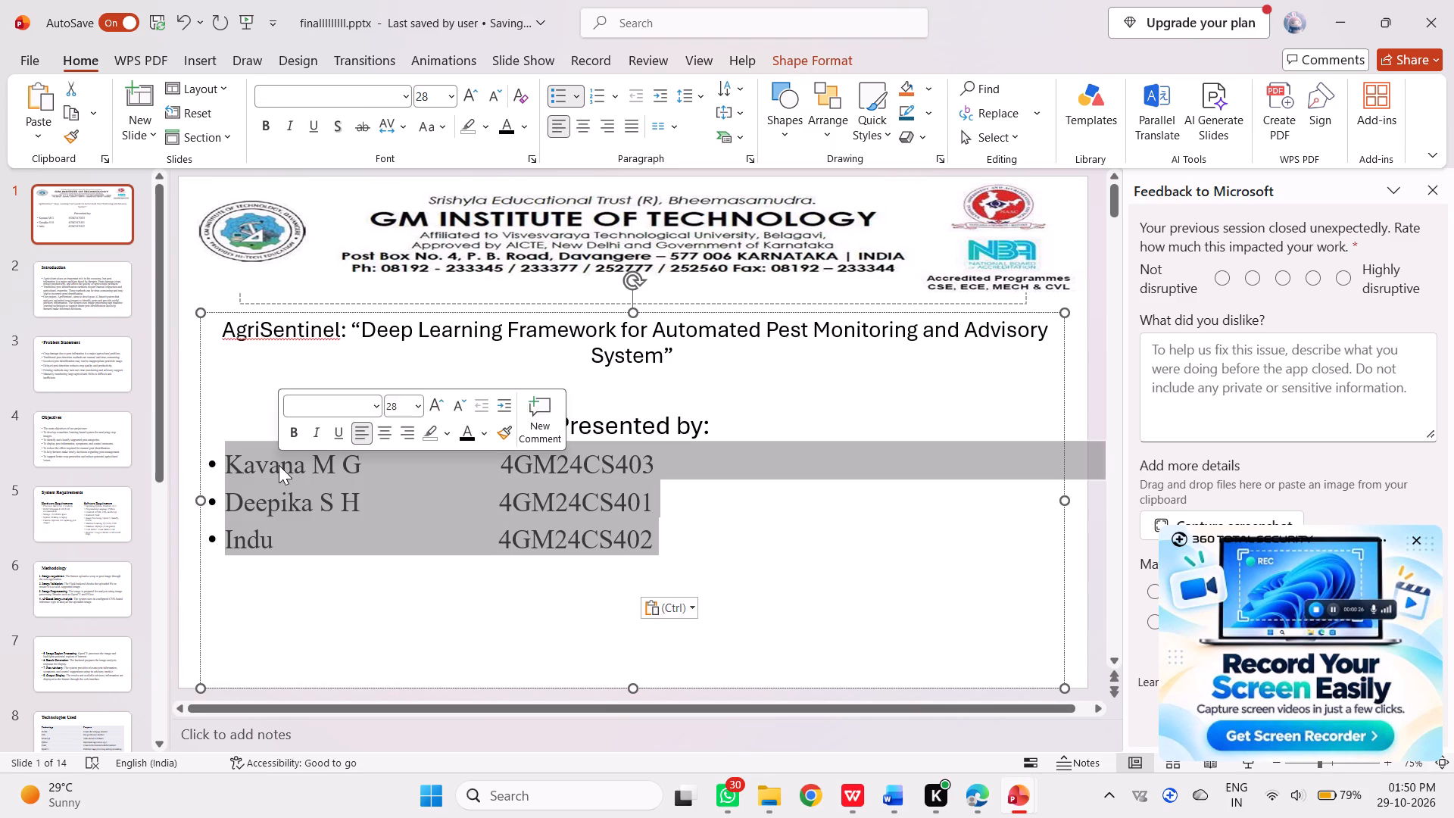
click(449, 95)
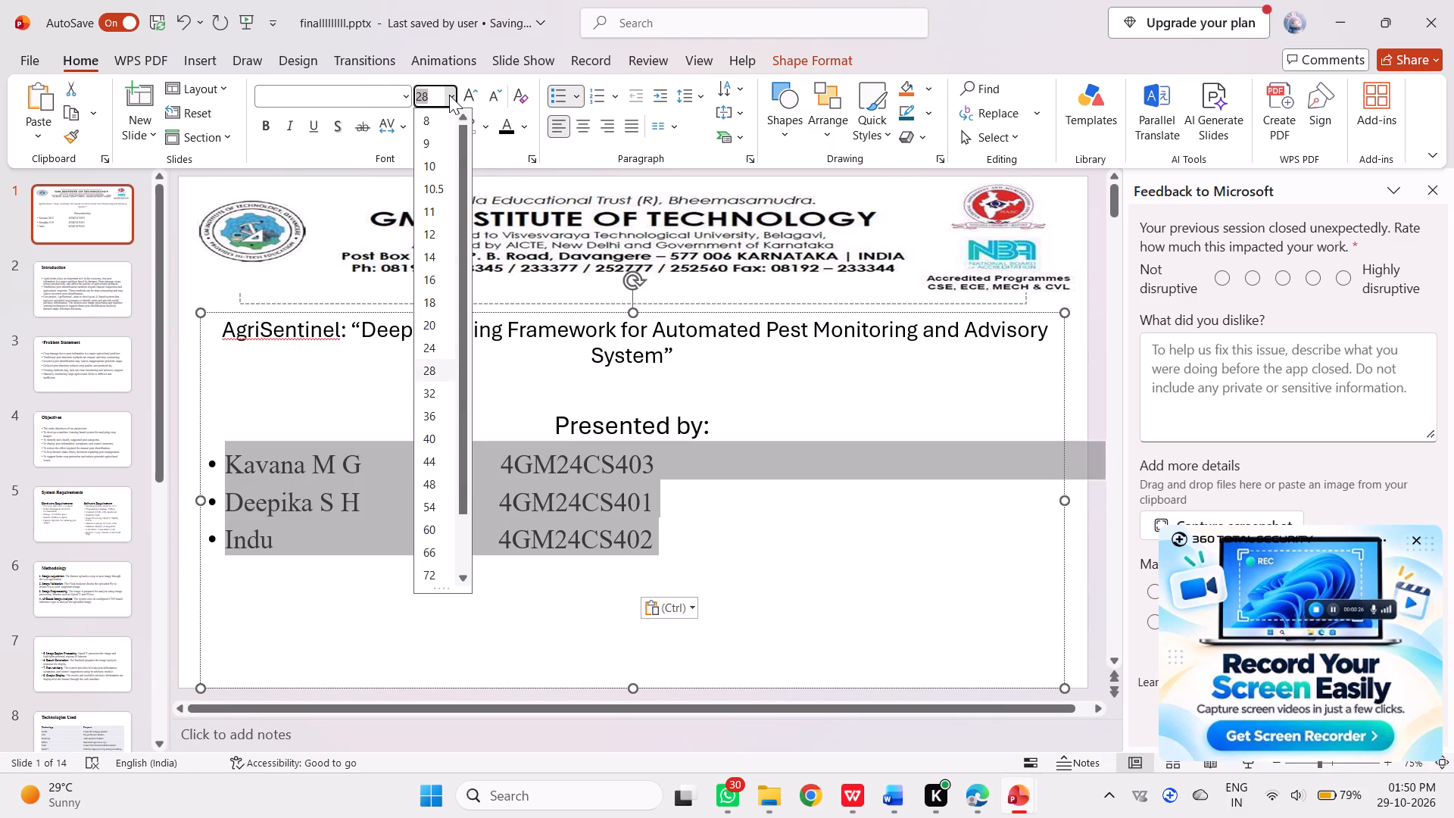
click(434, 300)
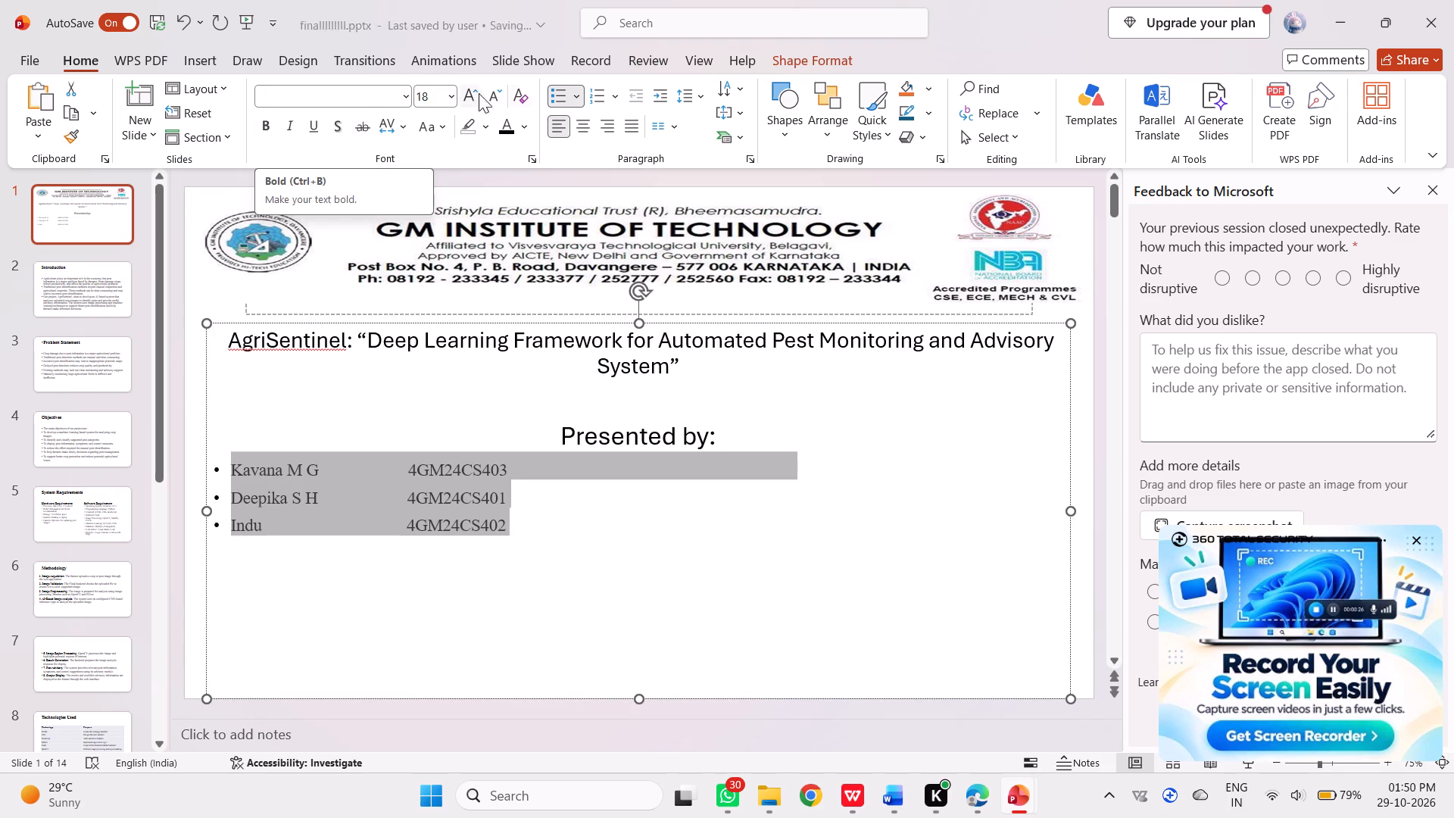
Centre the three presenter lines and remove their bullets.
click(582, 117)
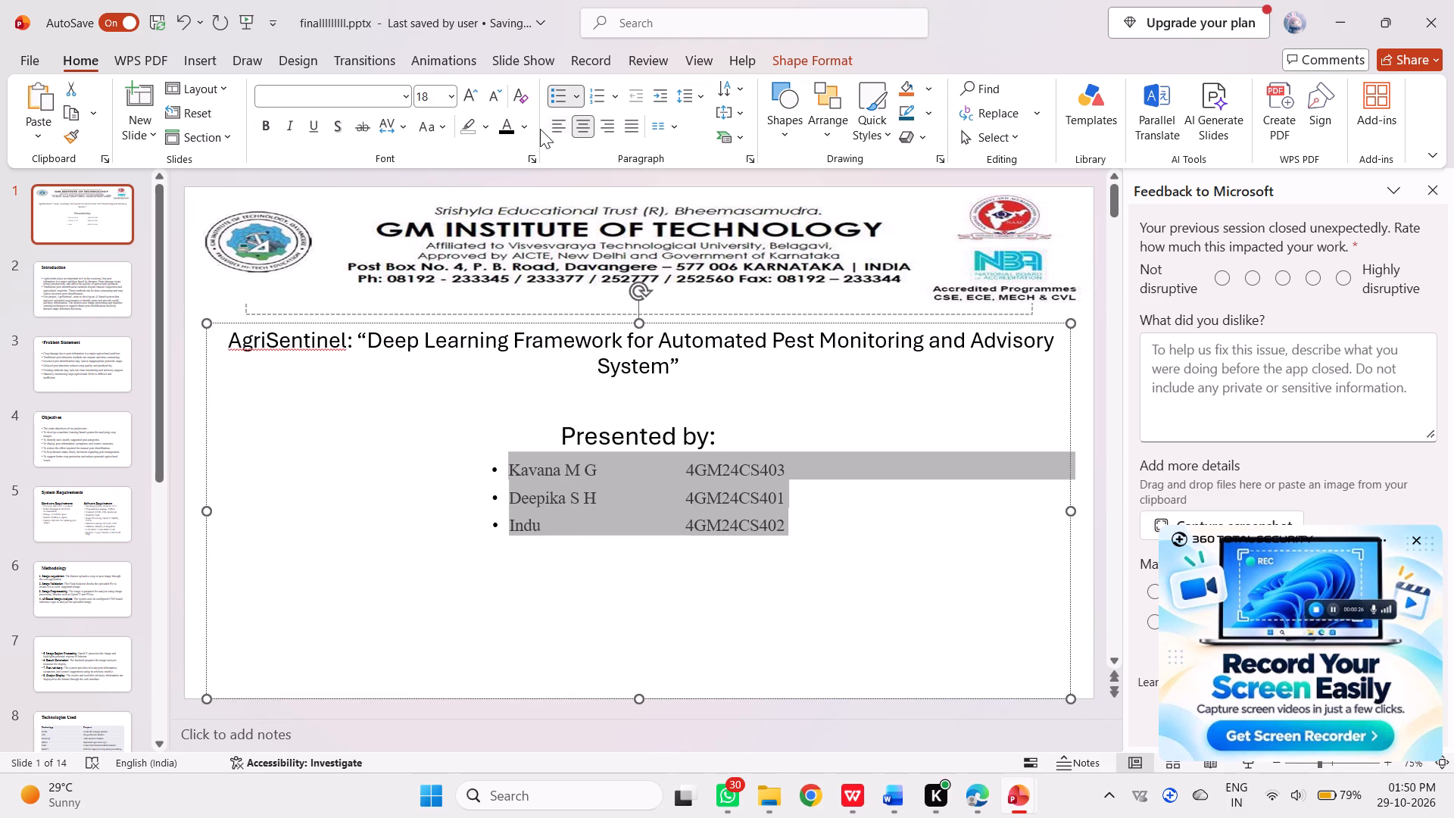
click(560, 89)
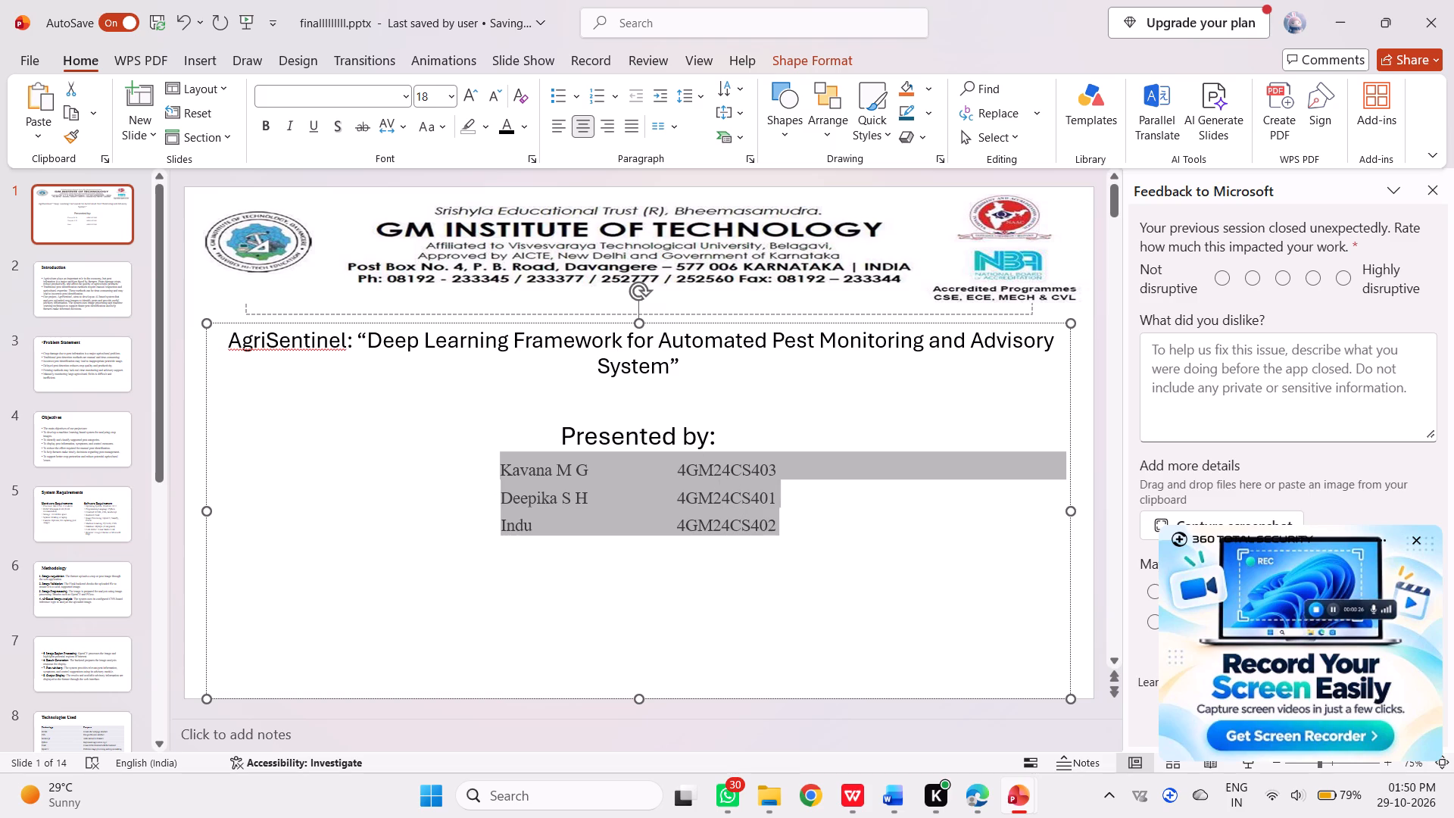
Set the line spacing of the three presenter lines to 1.0.
click(667, 119)
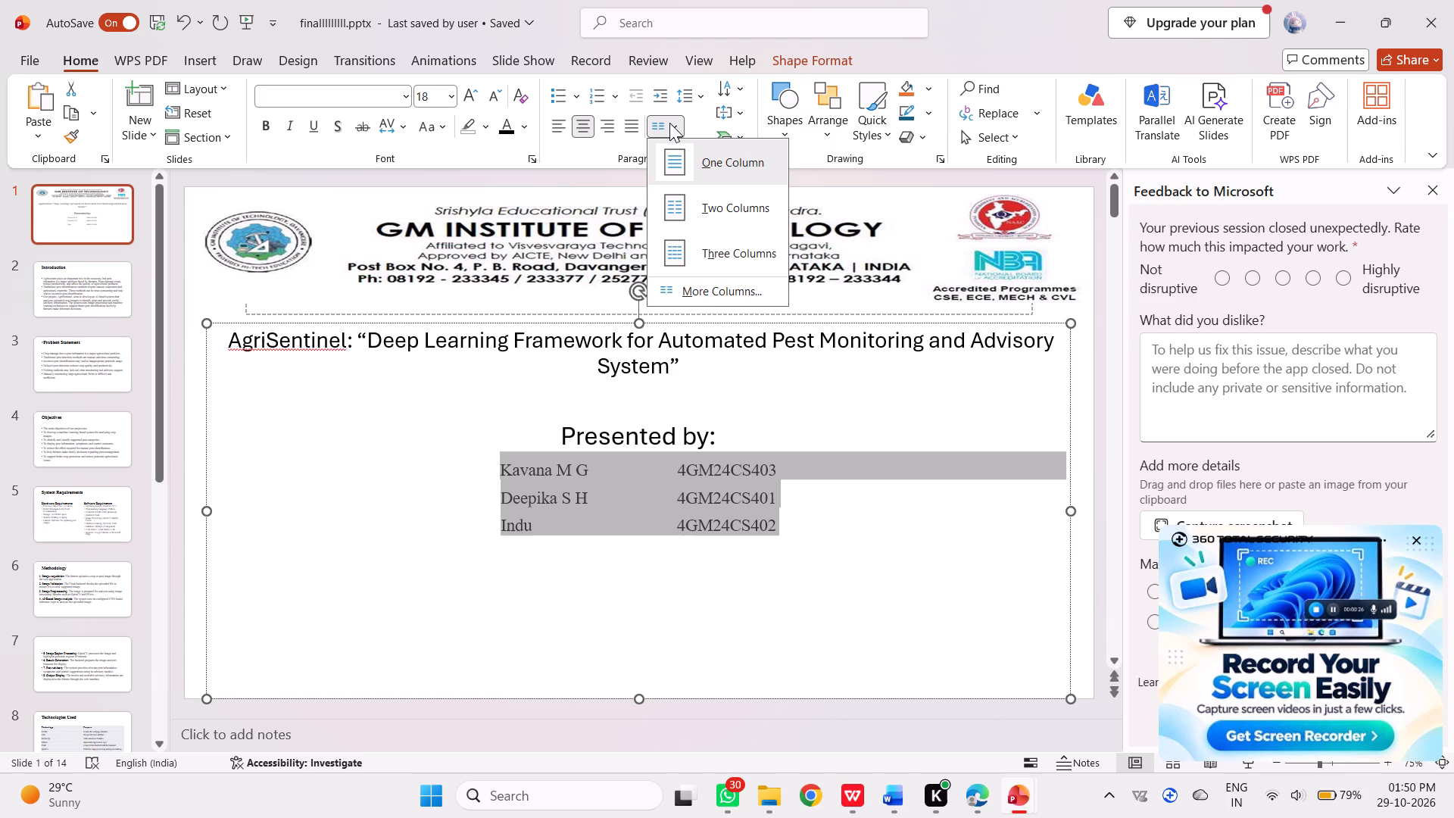
click(669, 123)
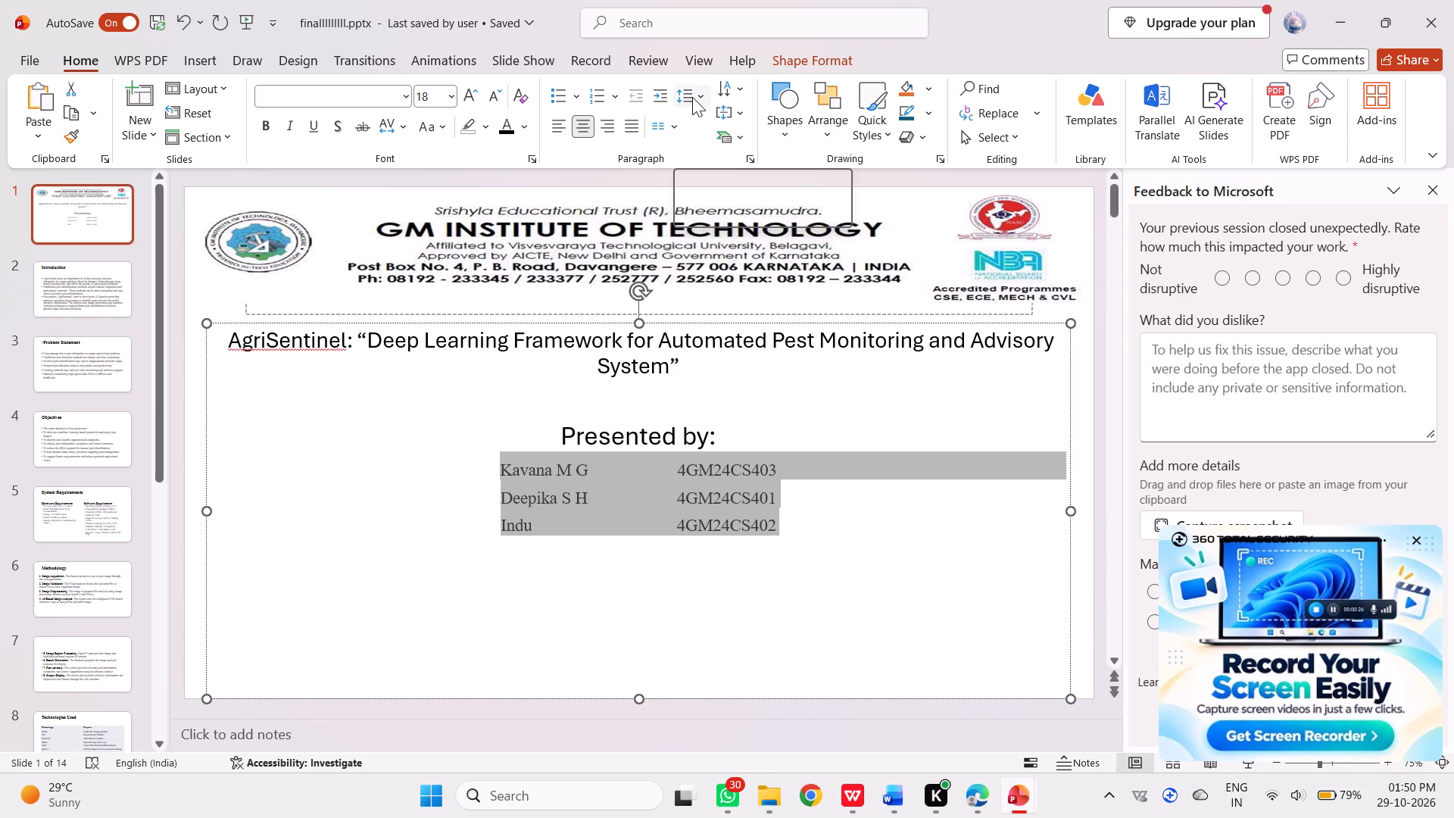
click(692, 97)
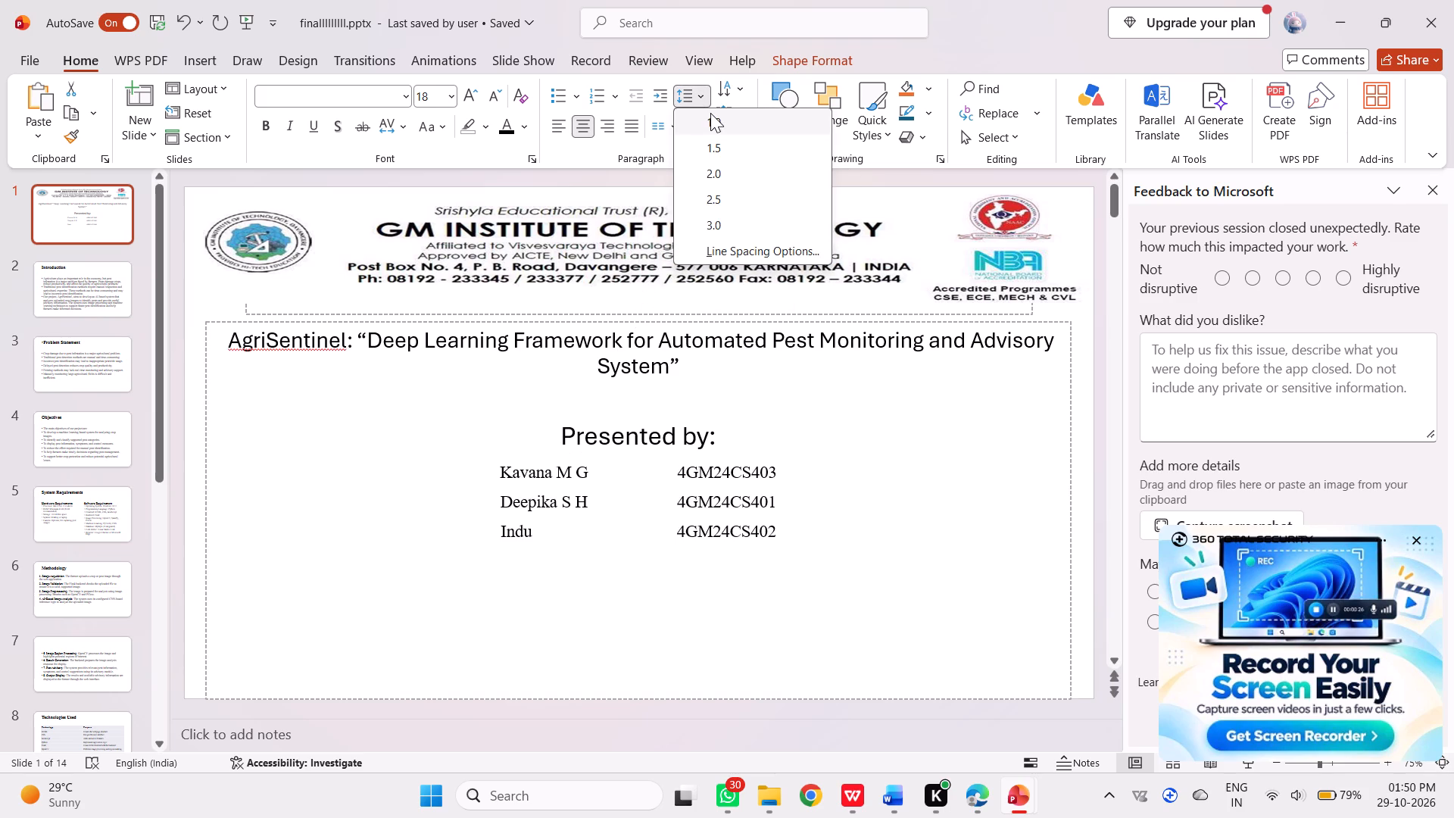
click(710, 113)
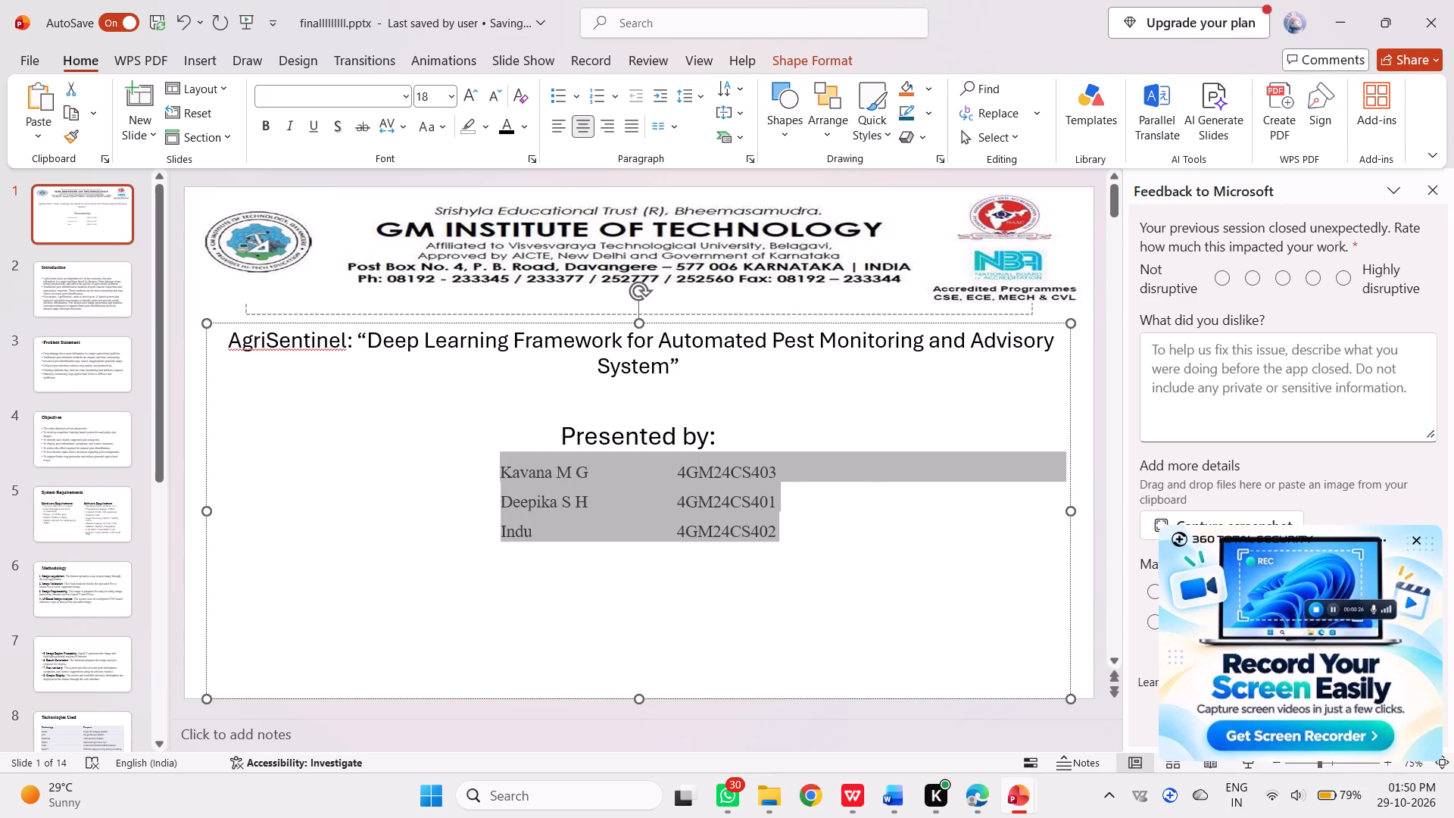
click(862, 487)
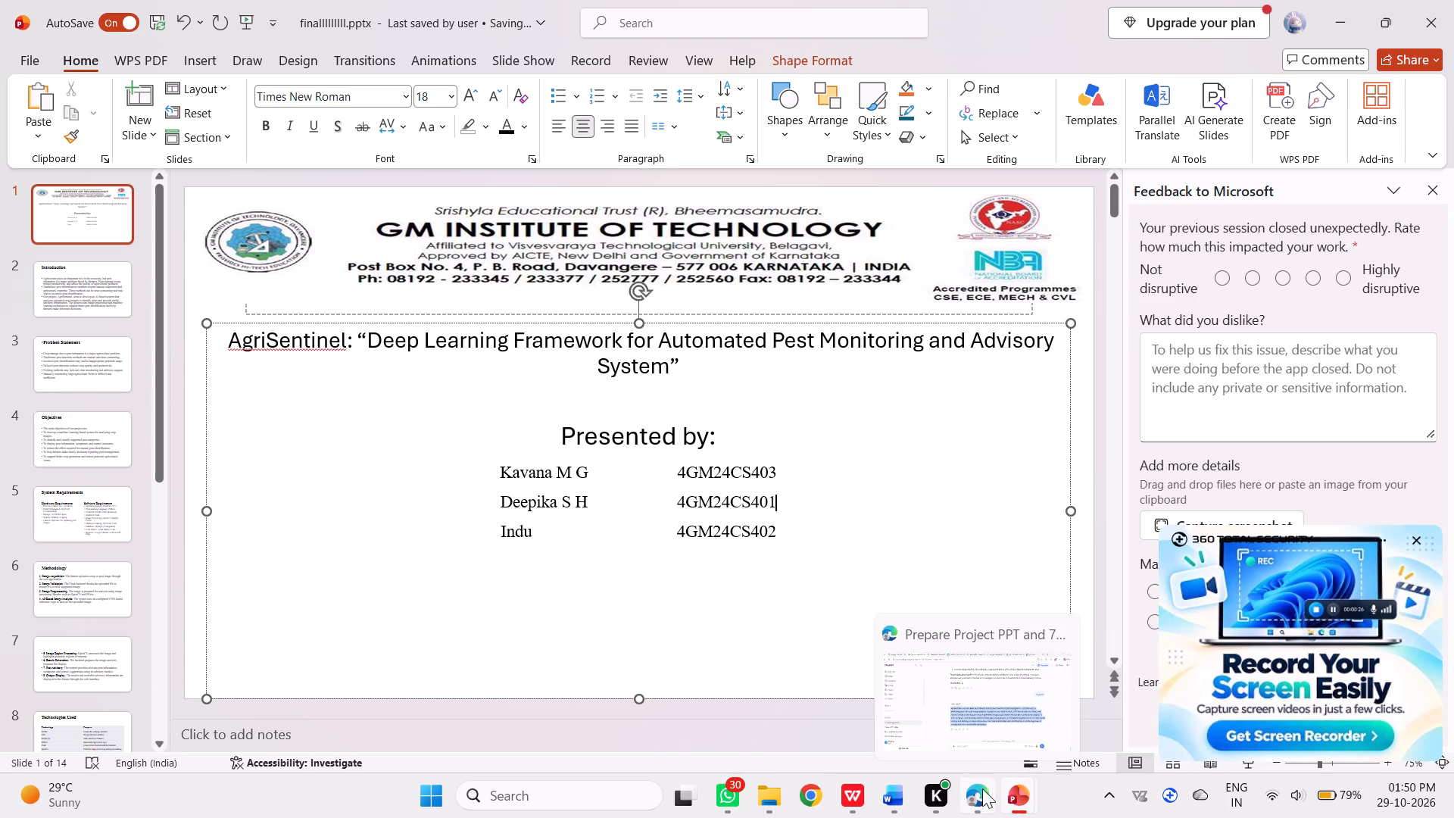
Copy the four-line "Project guide:" block from the phase 2 review's title slide and paste it below the presenter lines, leaving one blank line between them.
click(1083, 717)
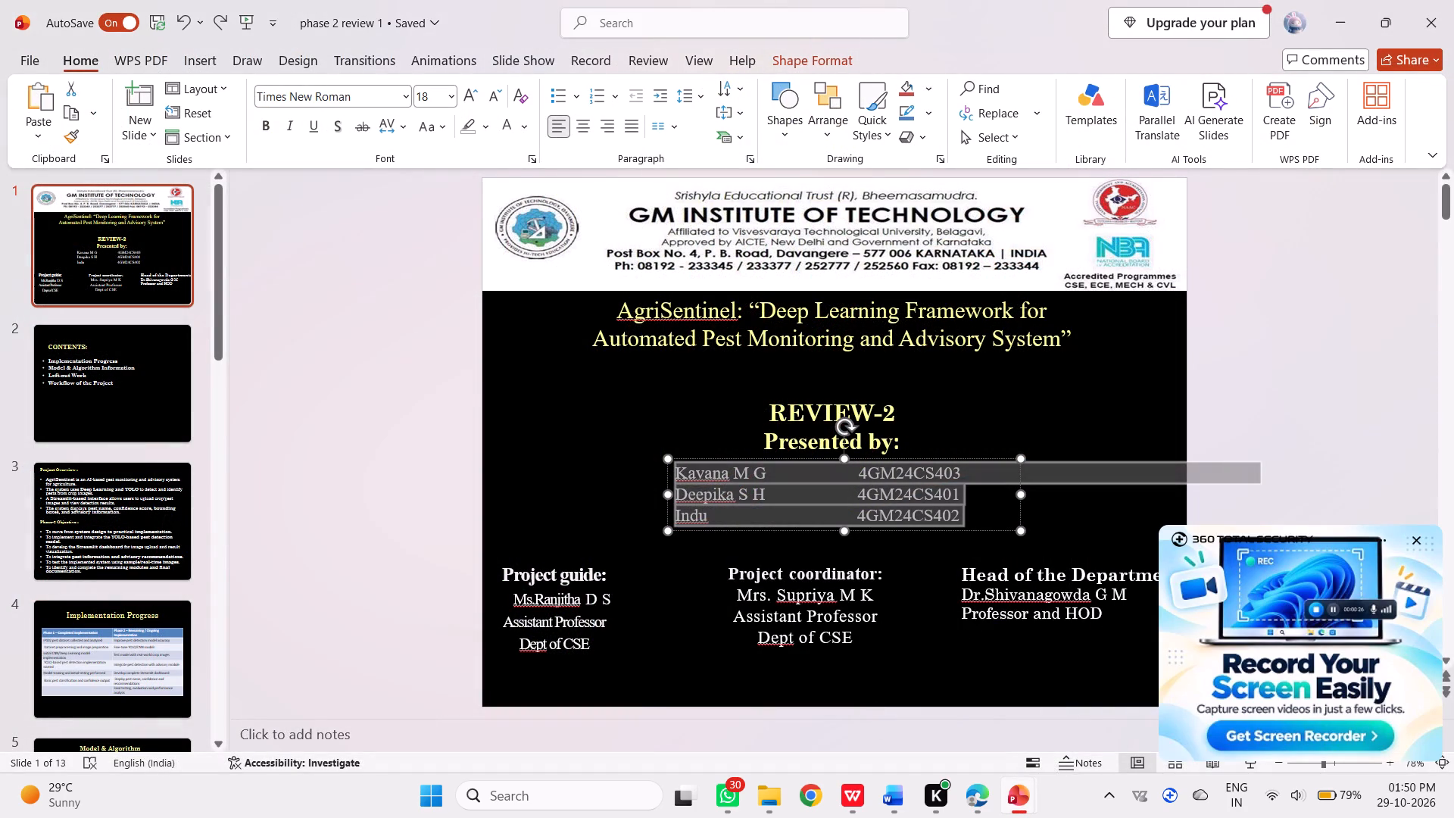
drag(502, 564, 641, 619)
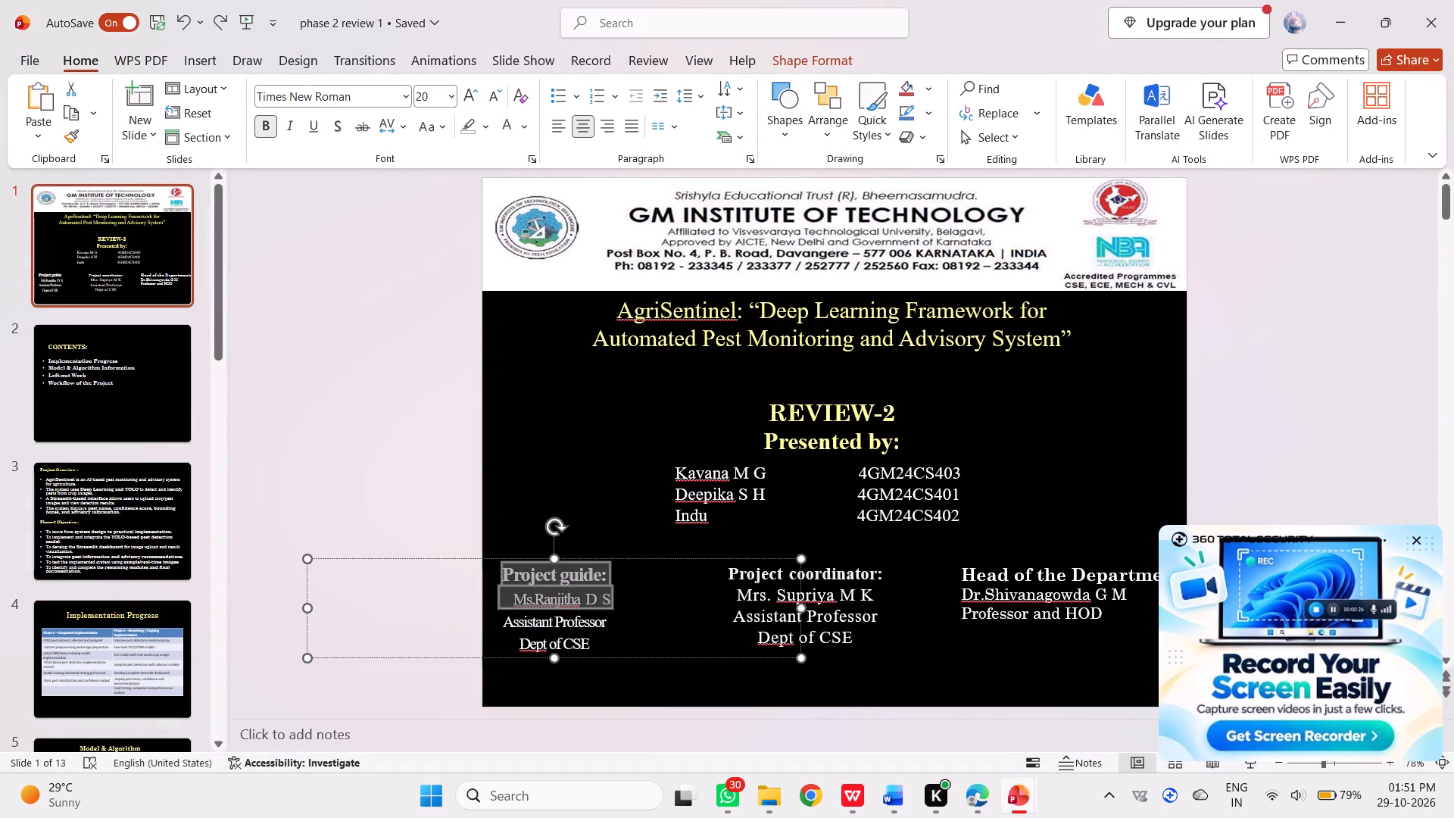
drag(641, 619, 644, 676)
key(ctrl+c)
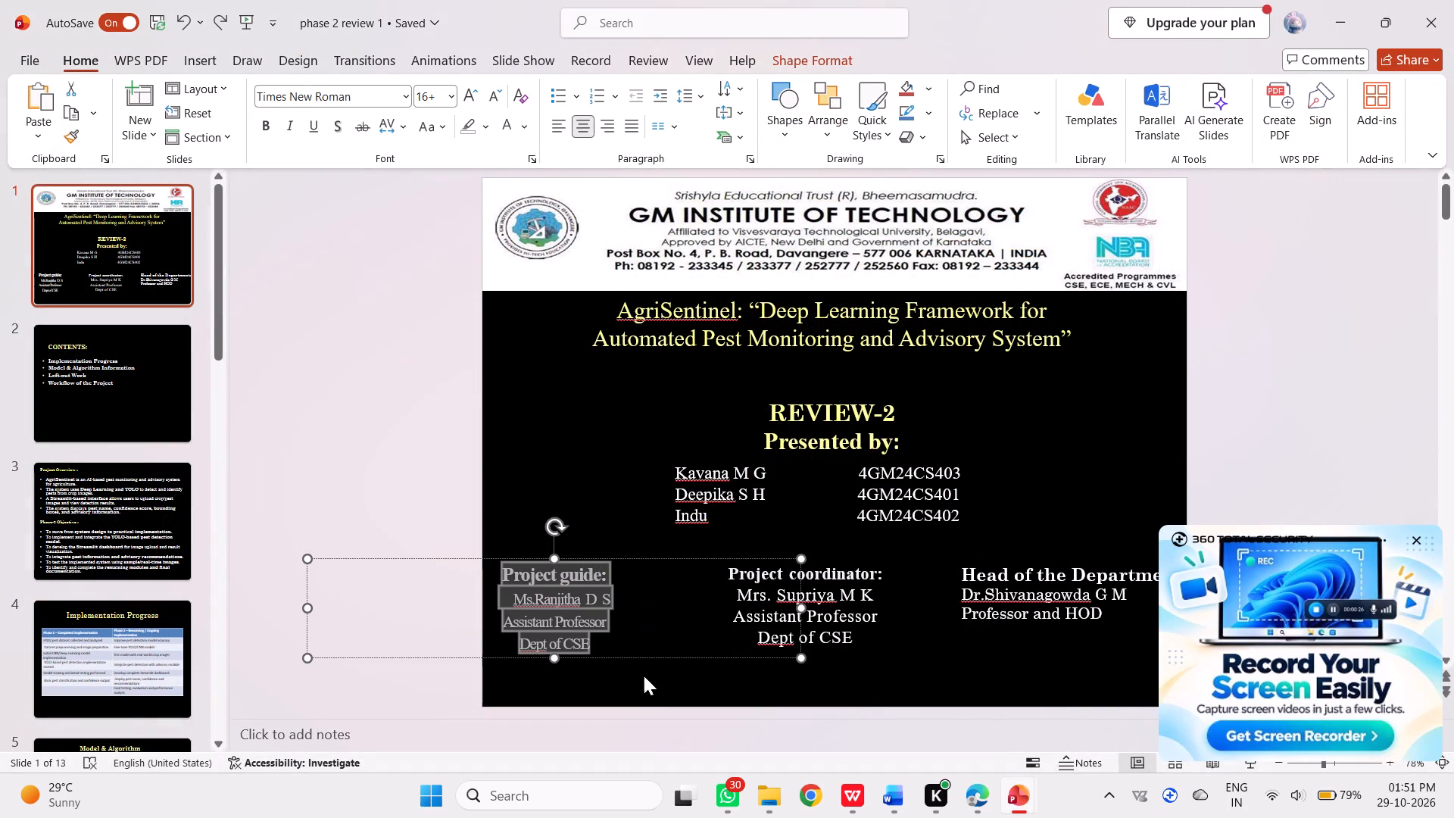
click(1019, 797)
click(933, 709)
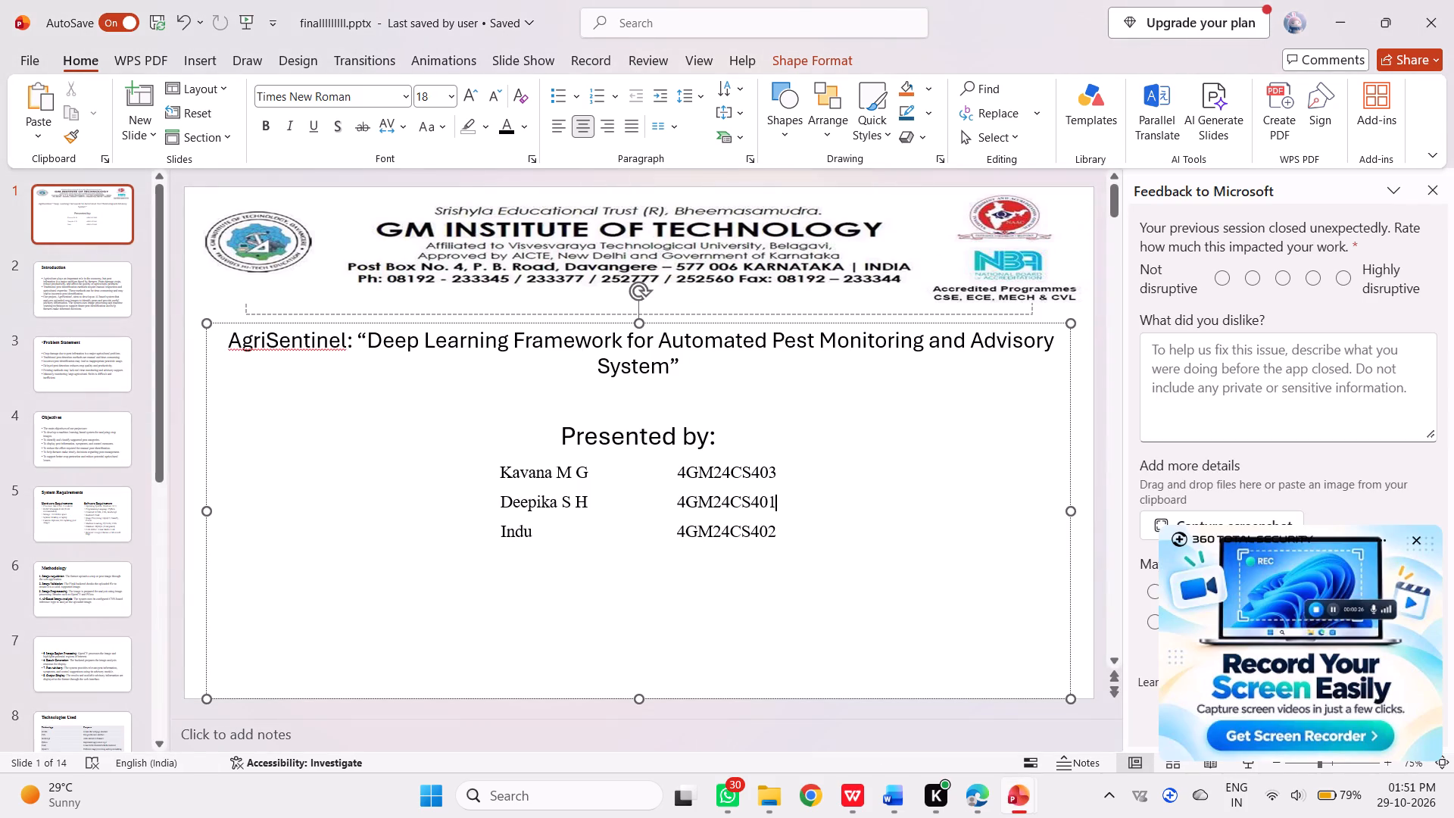
click(247, 583)
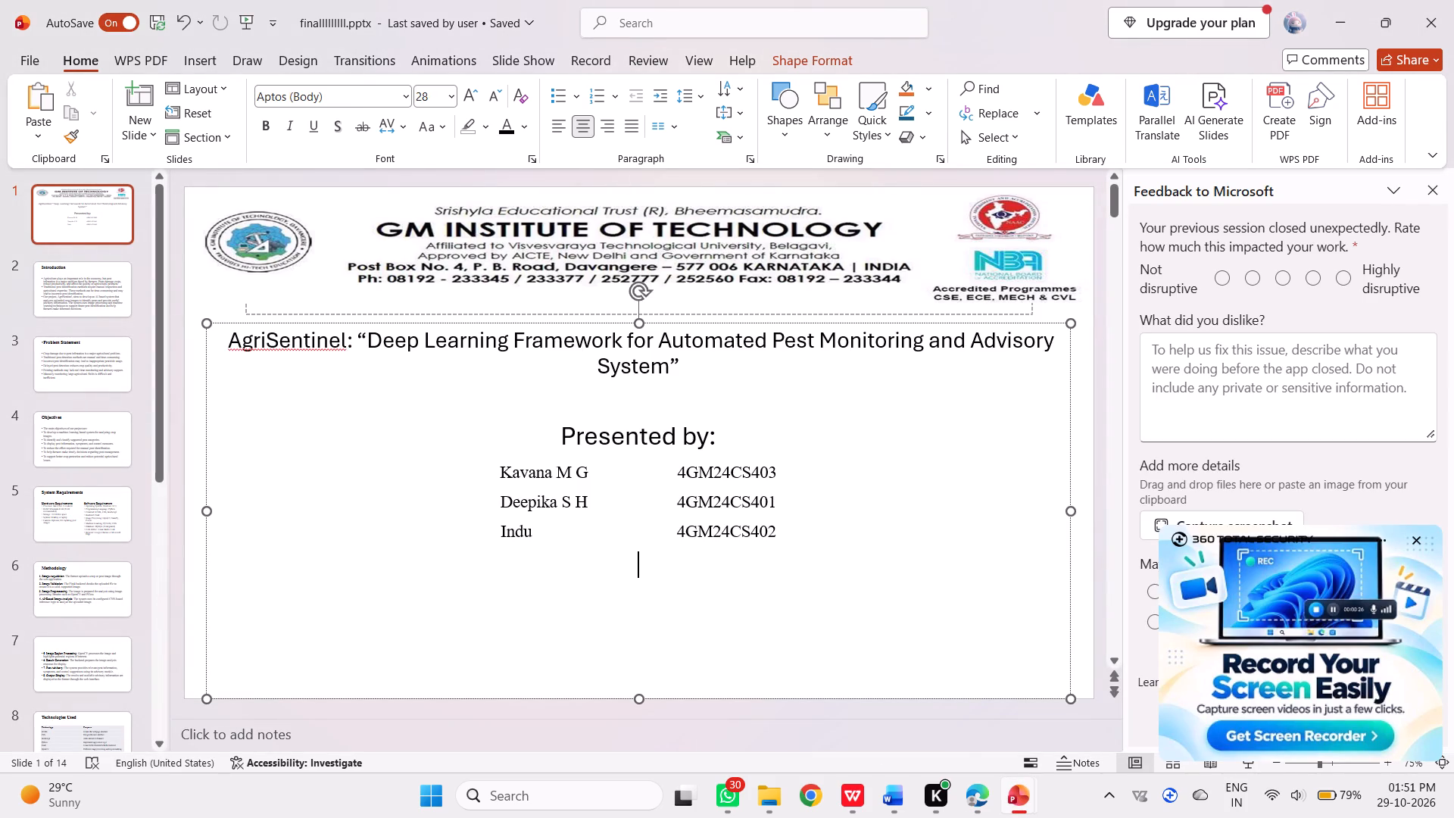
key(BackSpace)
click(245, 585)
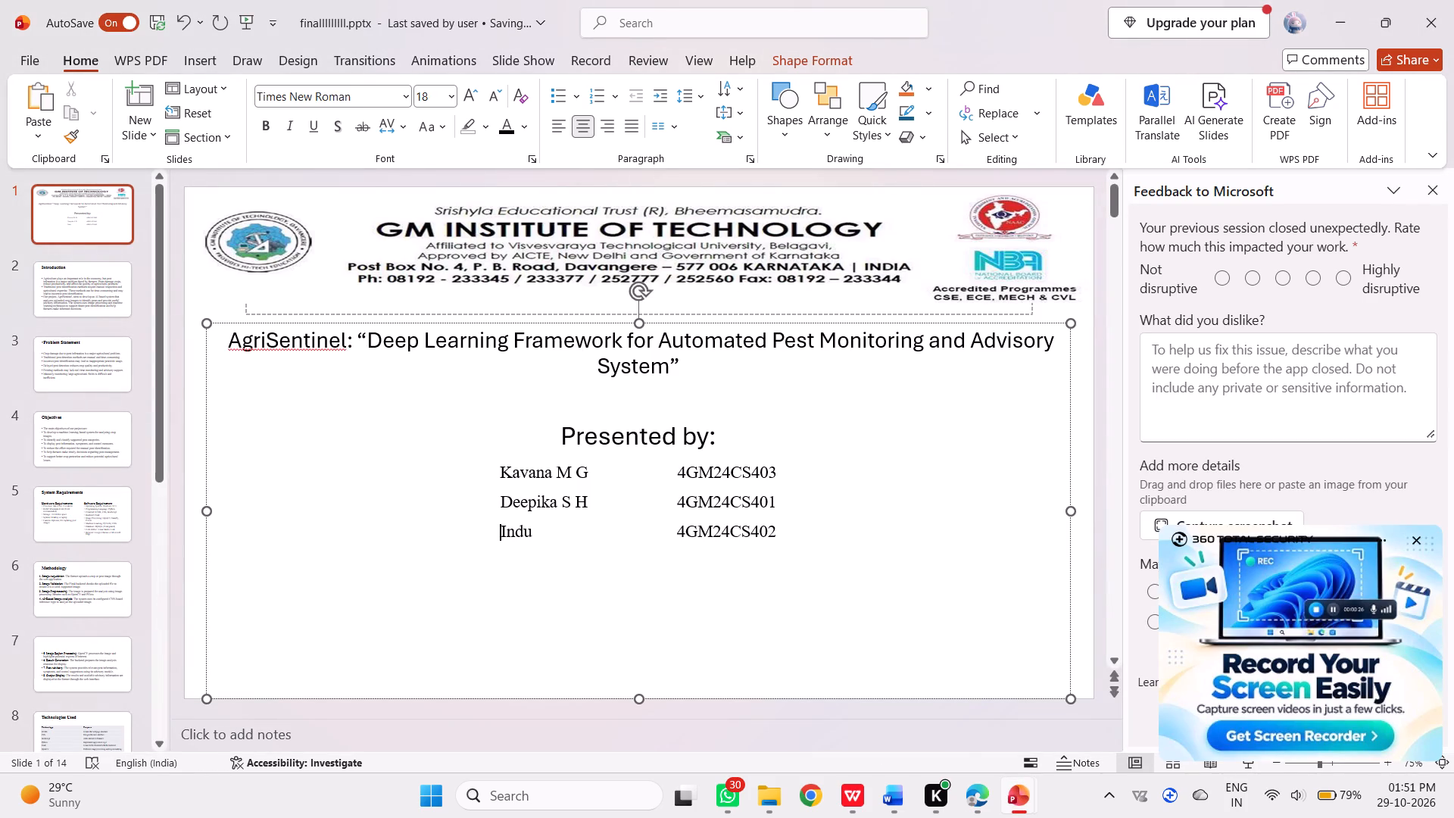
drag(245, 585, 227, 585)
click(227, 585)
click(782, 532)
key(Return)
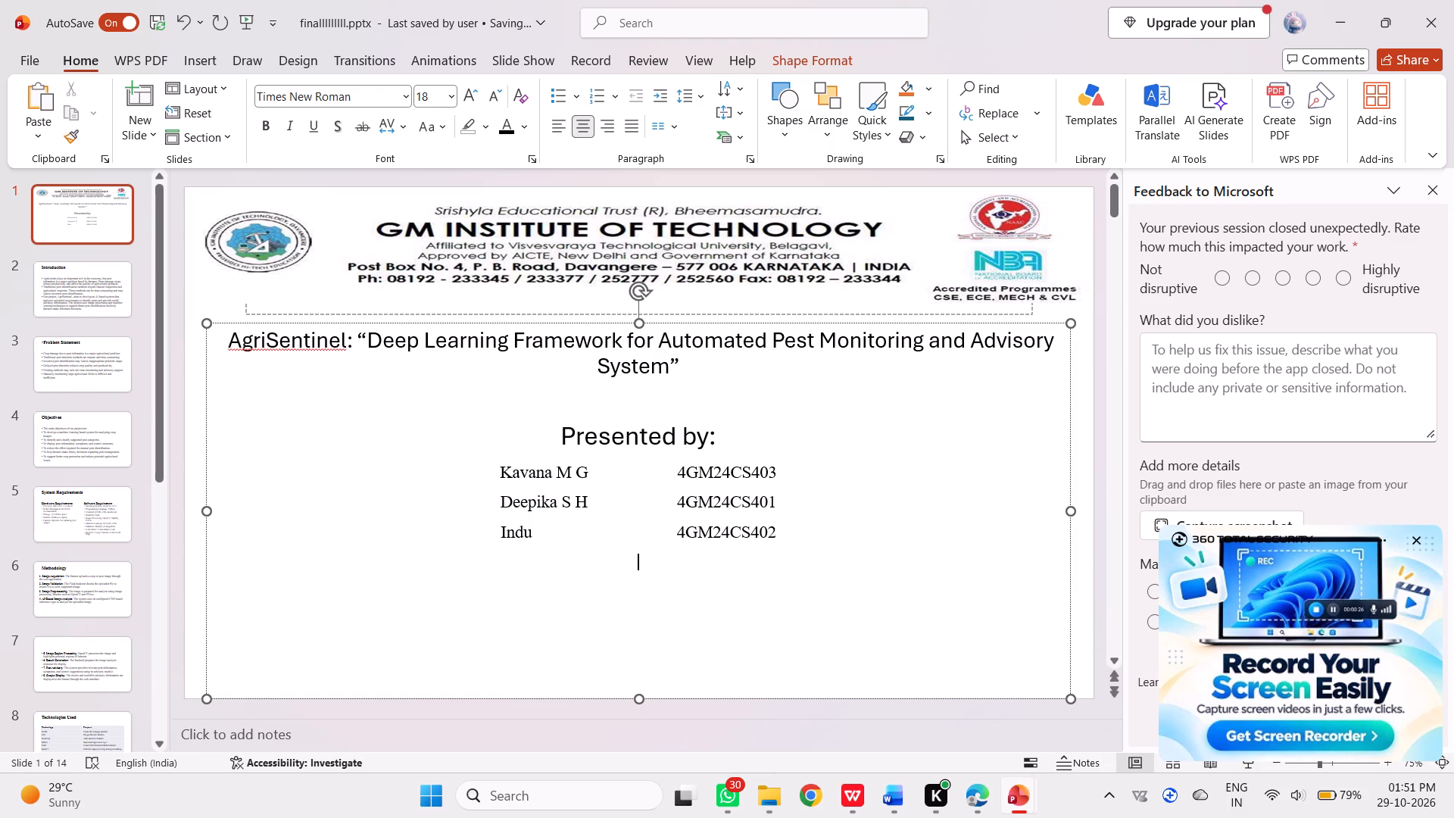
key(Return)
key(Left)
key(Return)
key(ctrl+v)
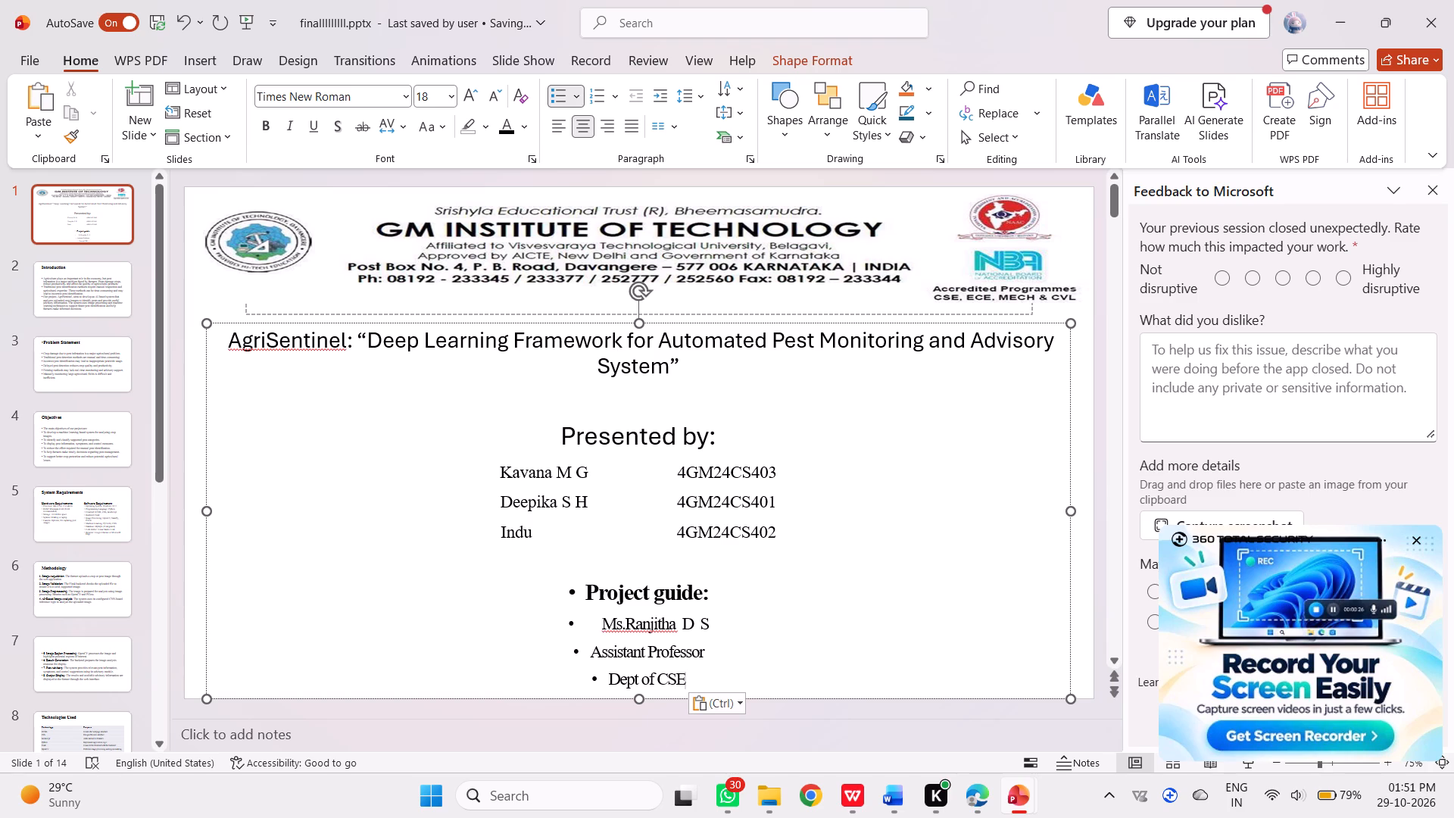
Left-align the four pasted project guide lines and remove their bullets.
click(588, 592)
drag(588, 592, 685, 683)
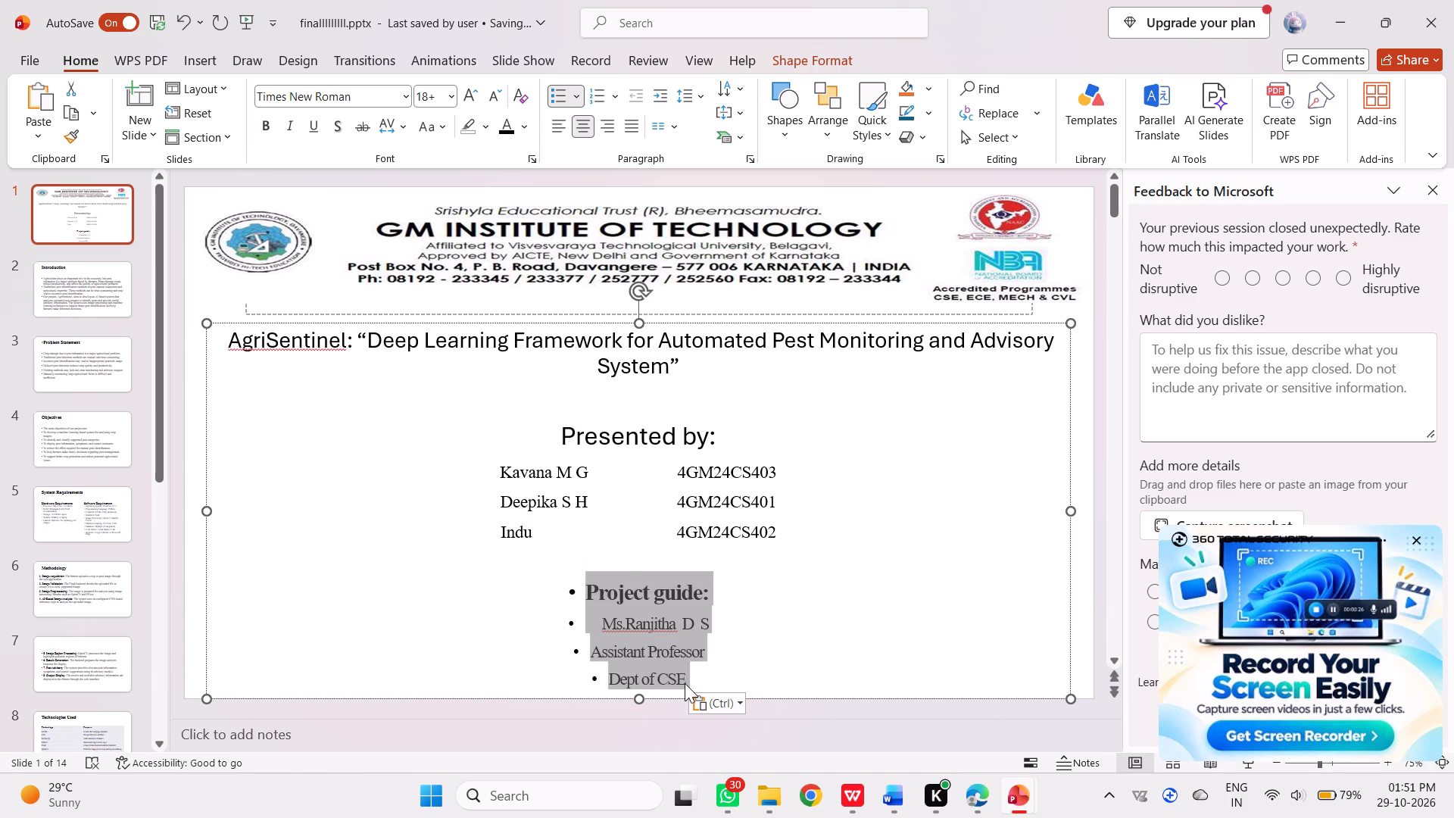
click(563, 121)
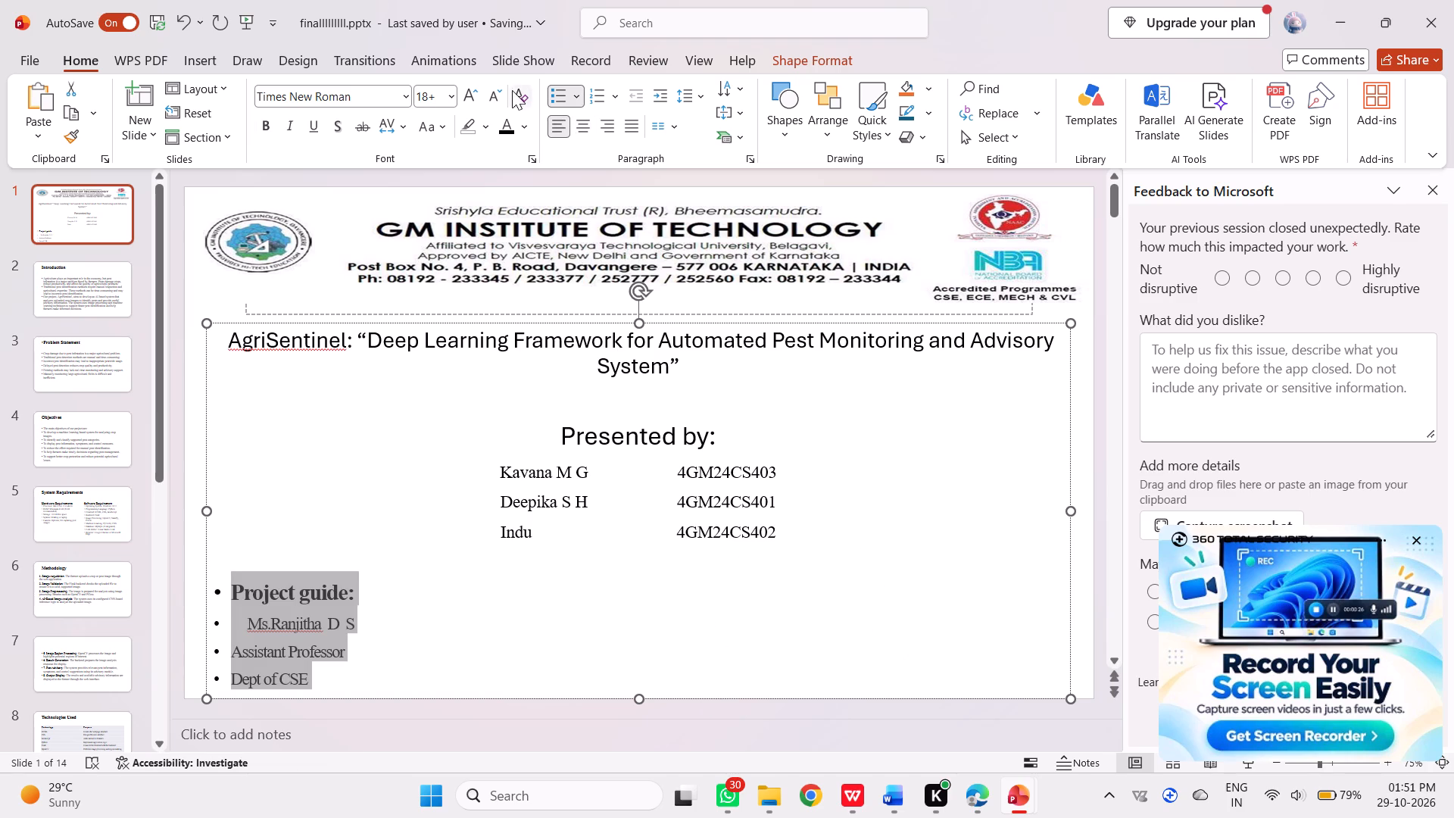
click(565, 92)
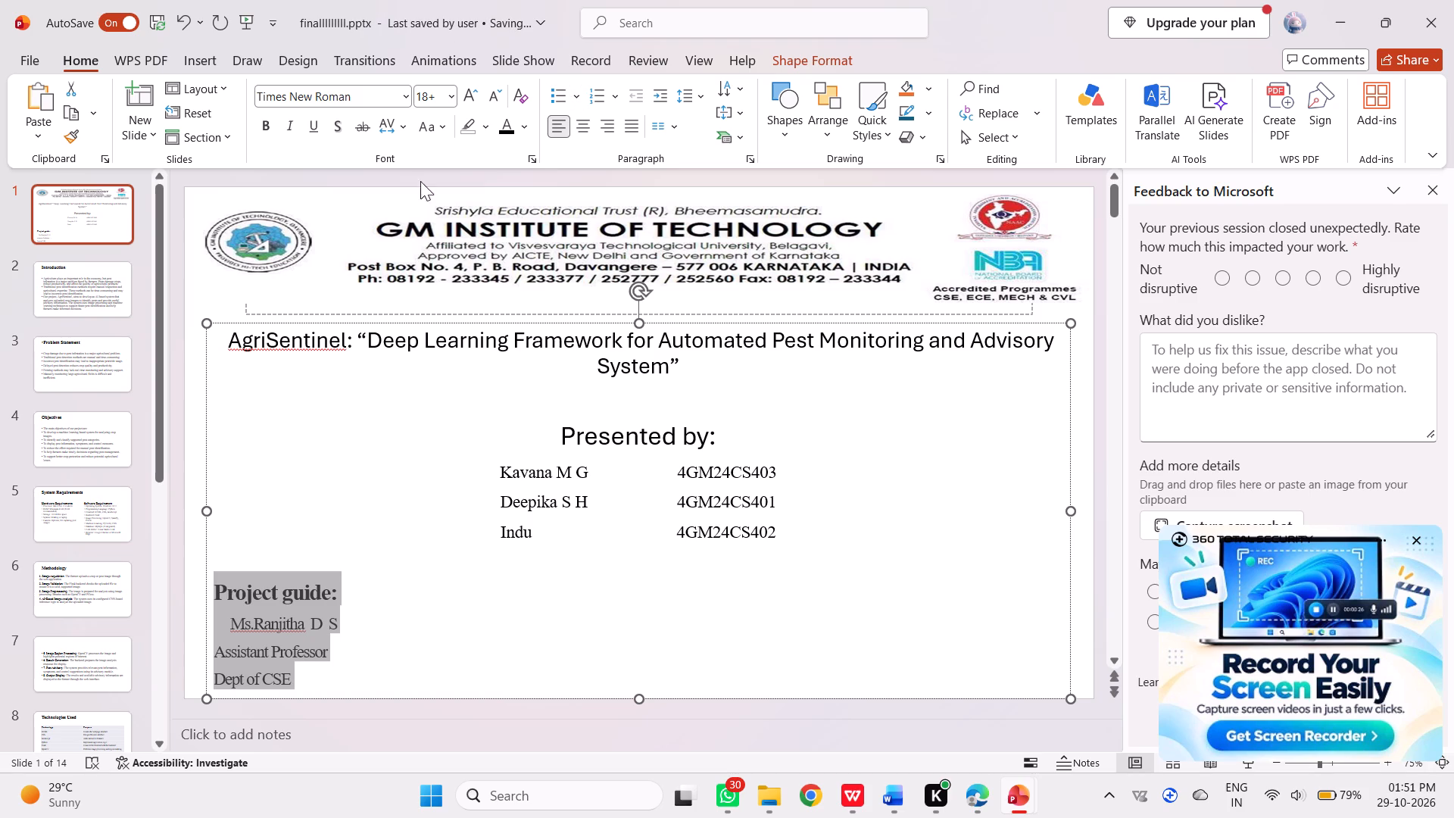
Set the font size of the whole project guide block to 18.
click(442, 97)
click(442, 97)
key(BackSpace)
key(Return)
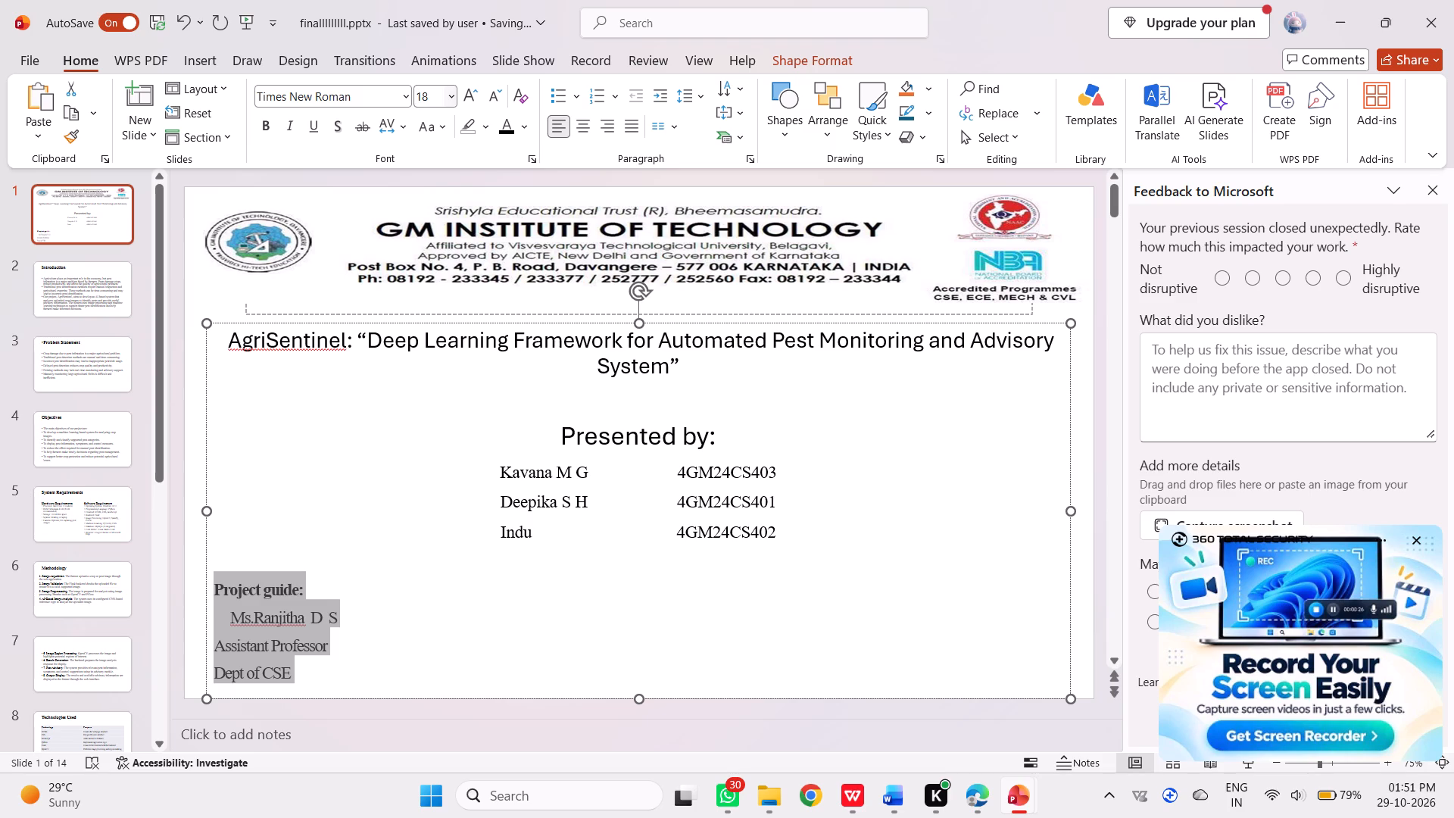
Indent the "Assistant Professor" line of the project guide block with three spaces.
click(235, 610)
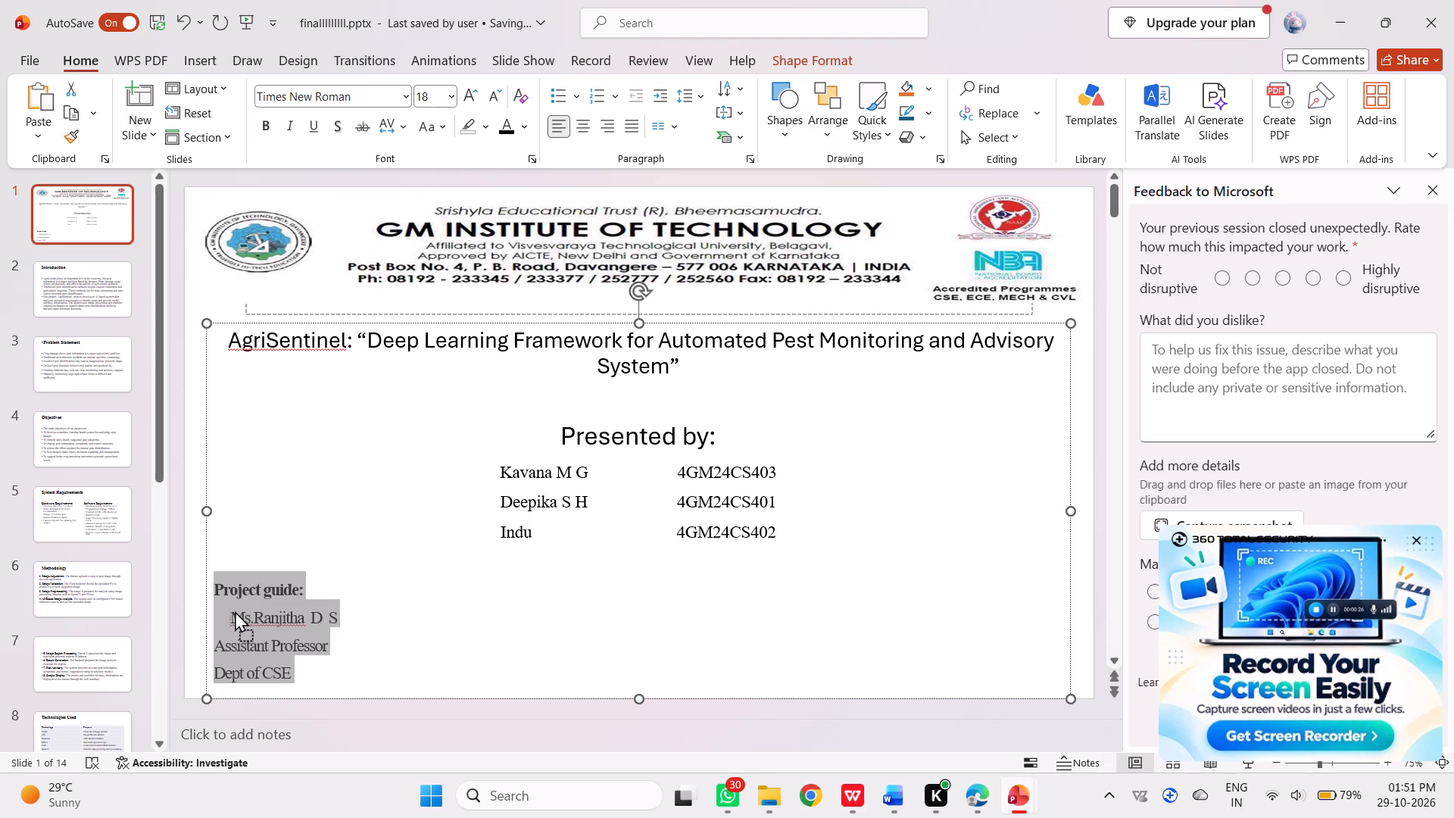
drag(230, 617, 243, 626)
click(243, 626)
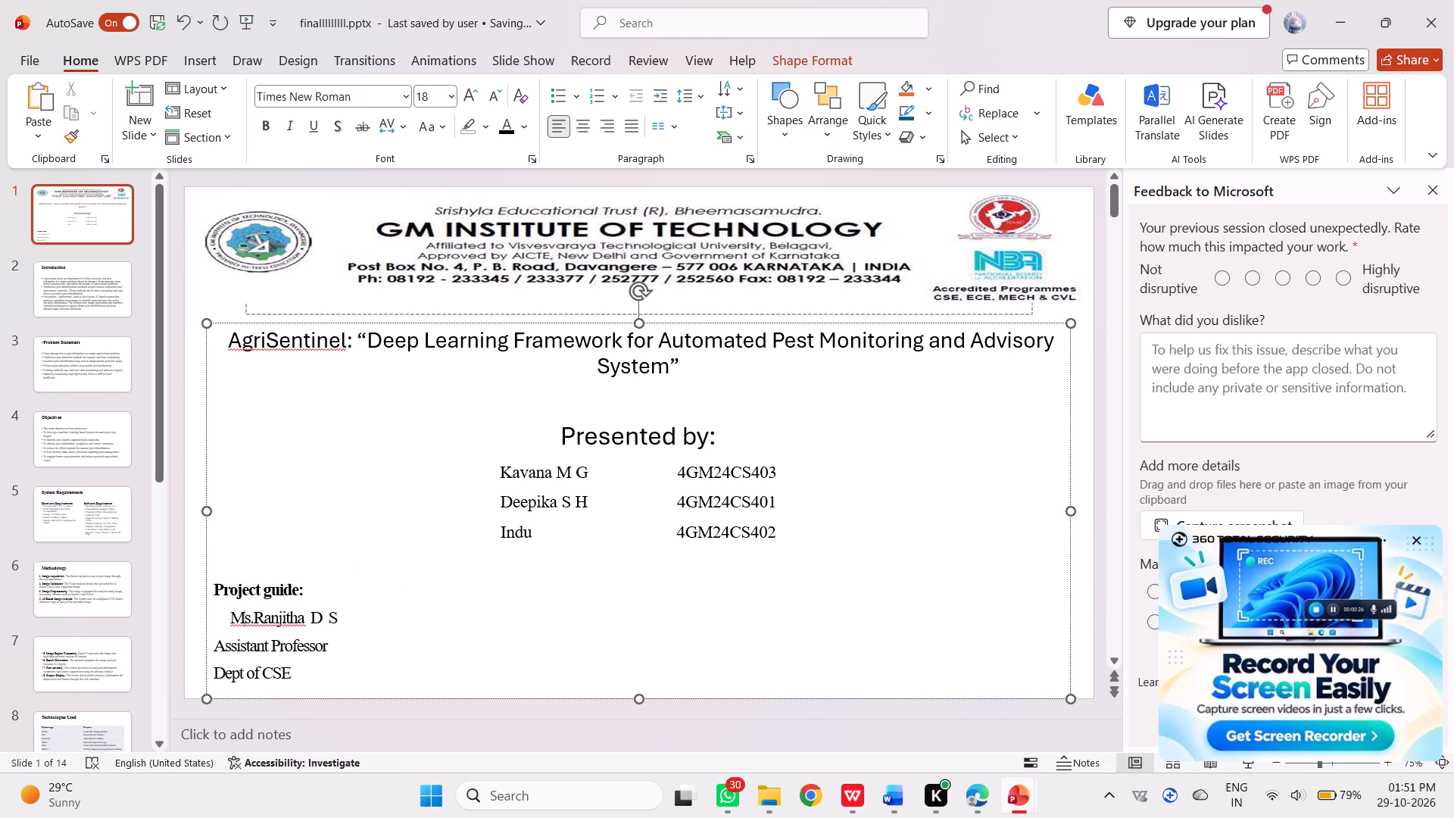
click(214, 643)
key(space)
key(space)
key(space)
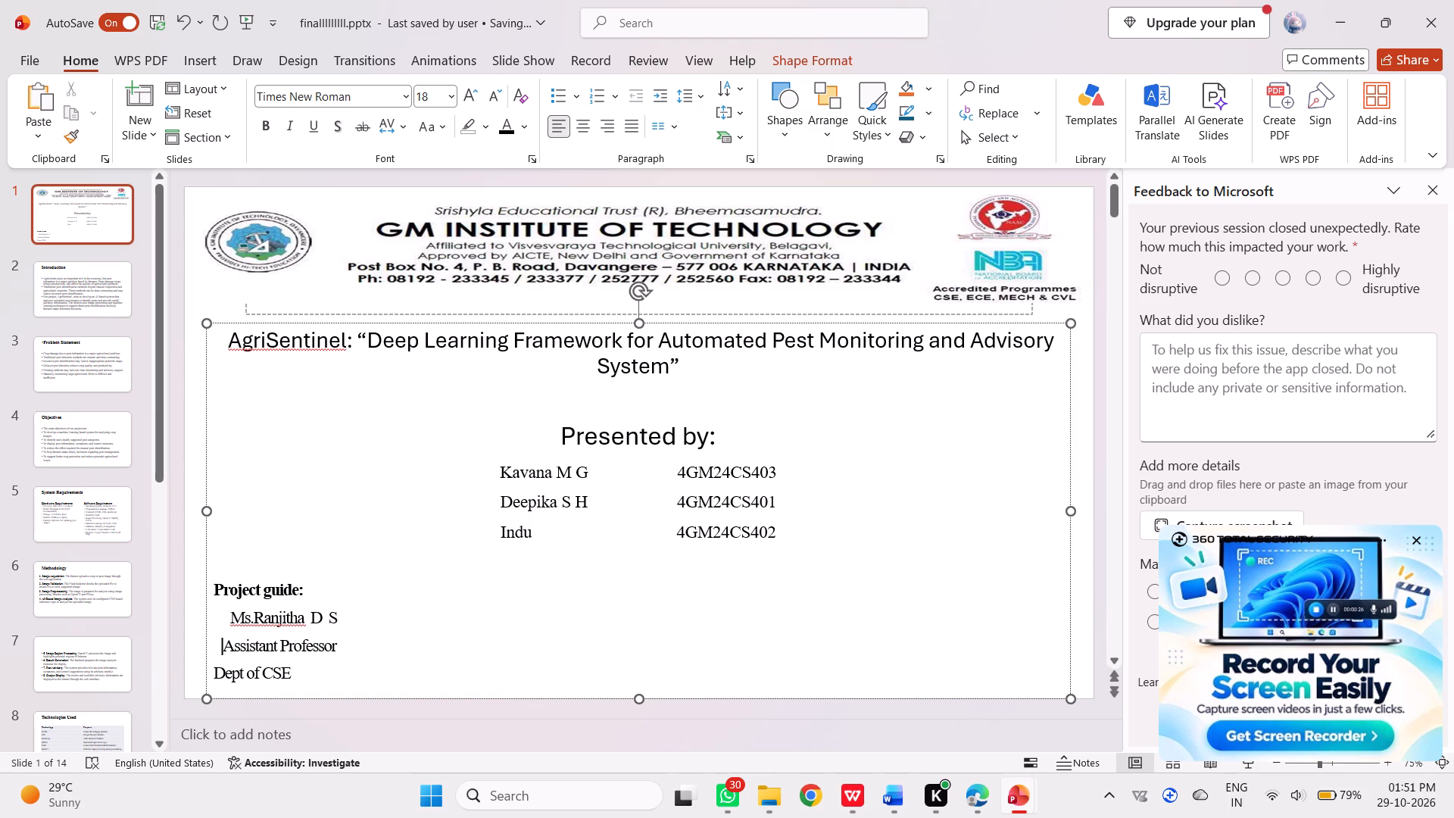
key(space)
key(BackSpace)
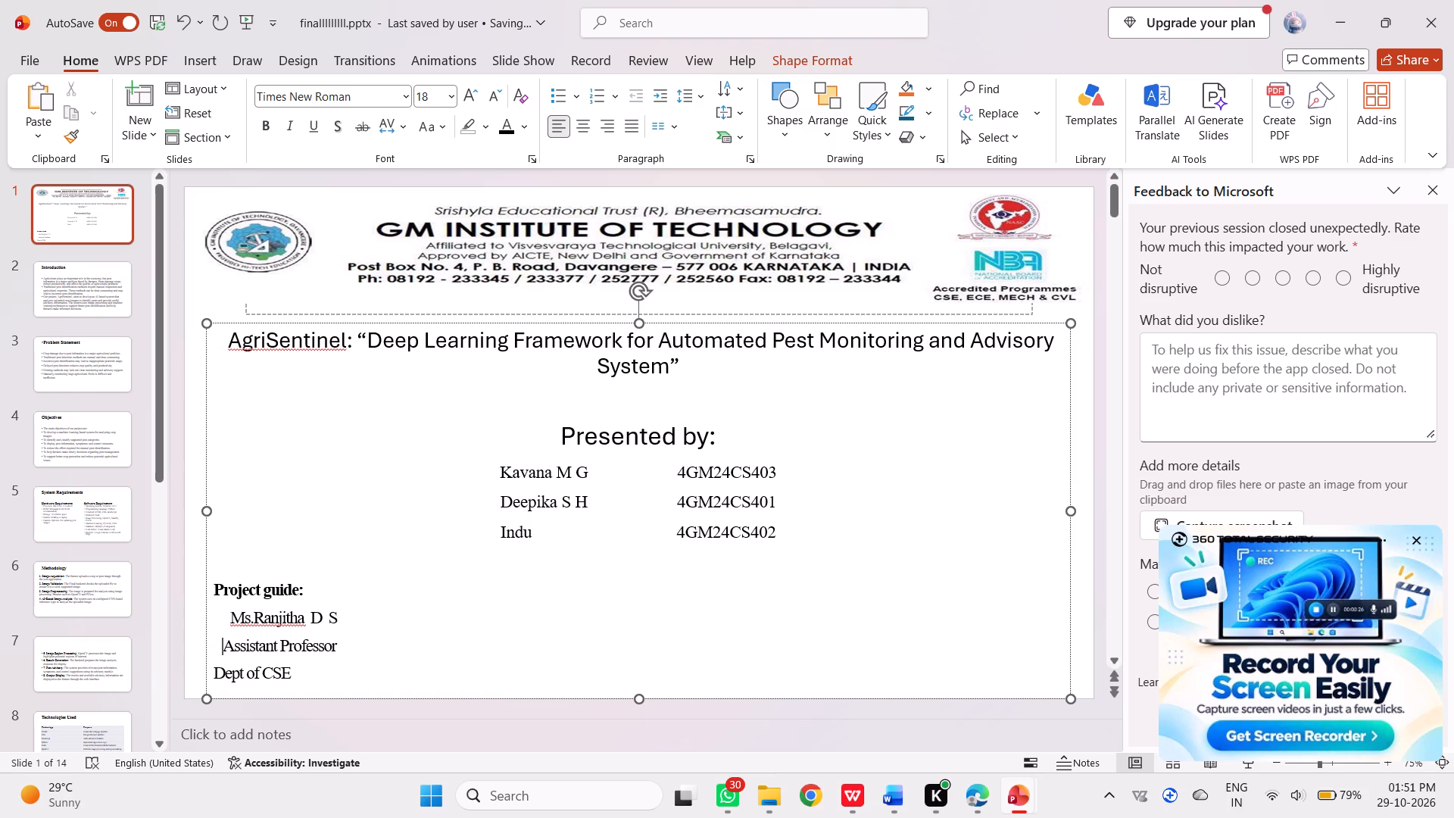
Indent the "Dept of CSE" line of the project guide block with five spaces.
click(206, 674)
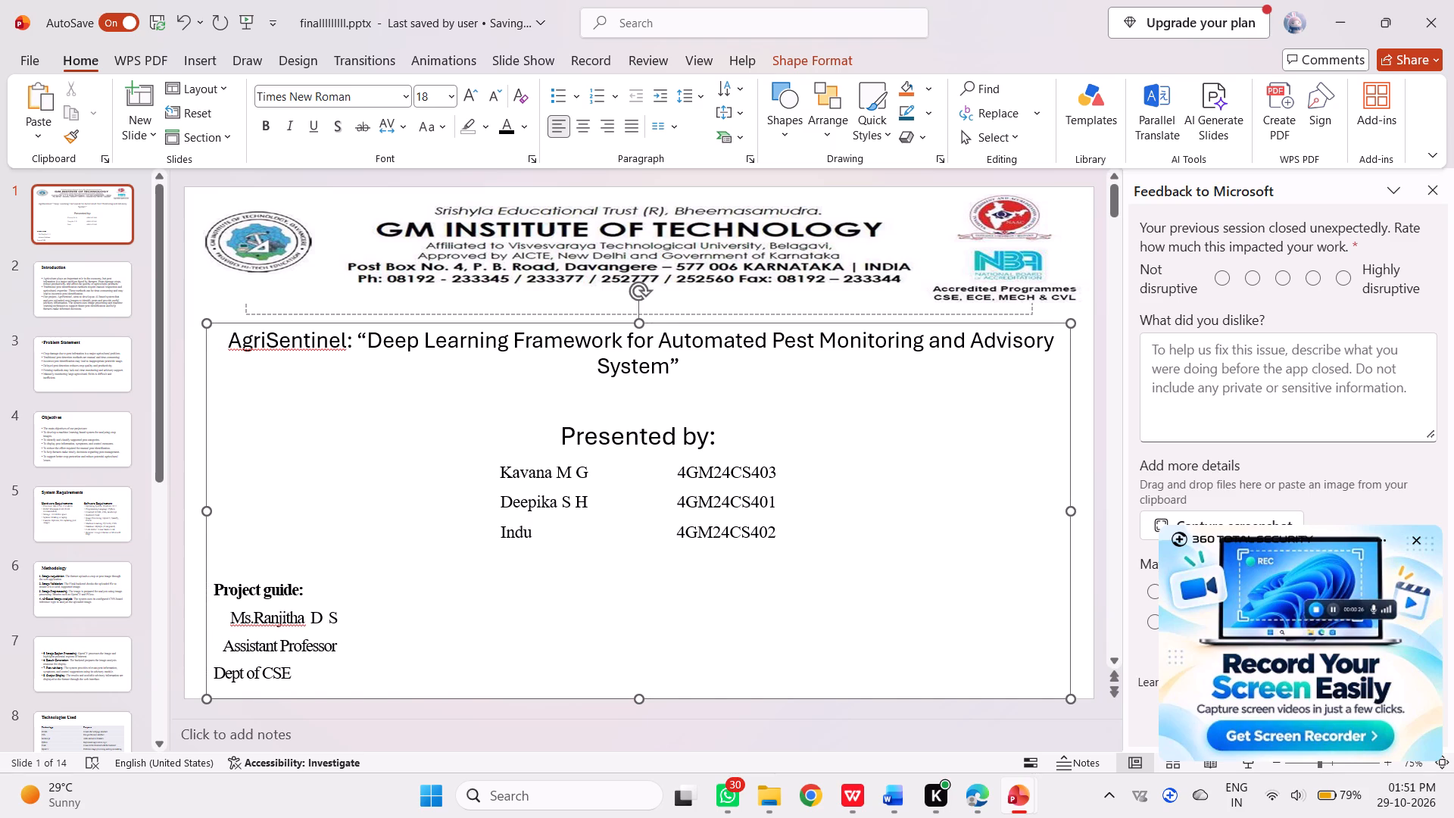
click(214, 669)
key(space)
key(space)
key(space)
key(space)
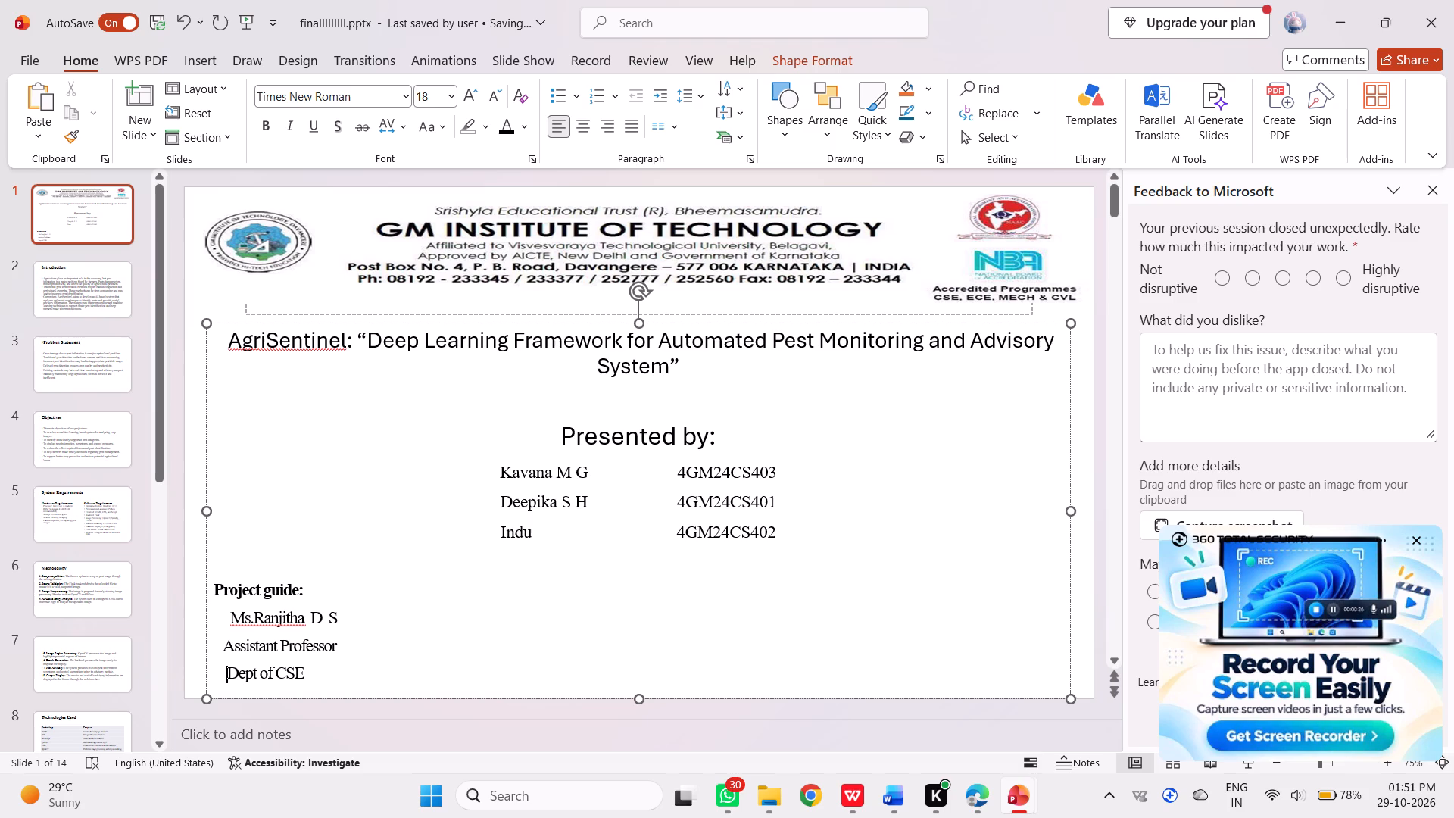
key(space)
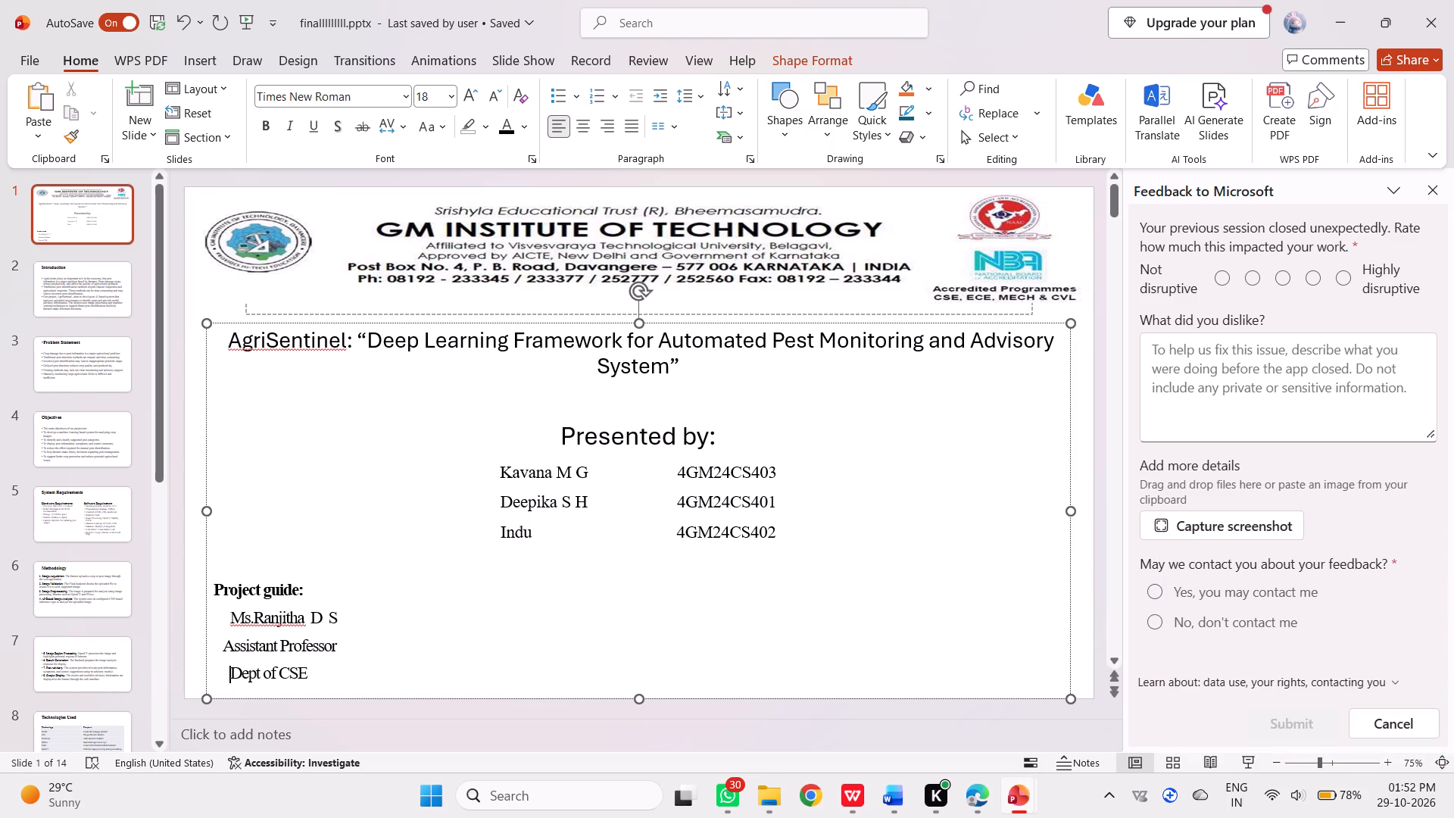
Reduce the indent of the "Assistant Professor" line by one space.
click(217, 651)
key(BackSpace)
click(384, 647)
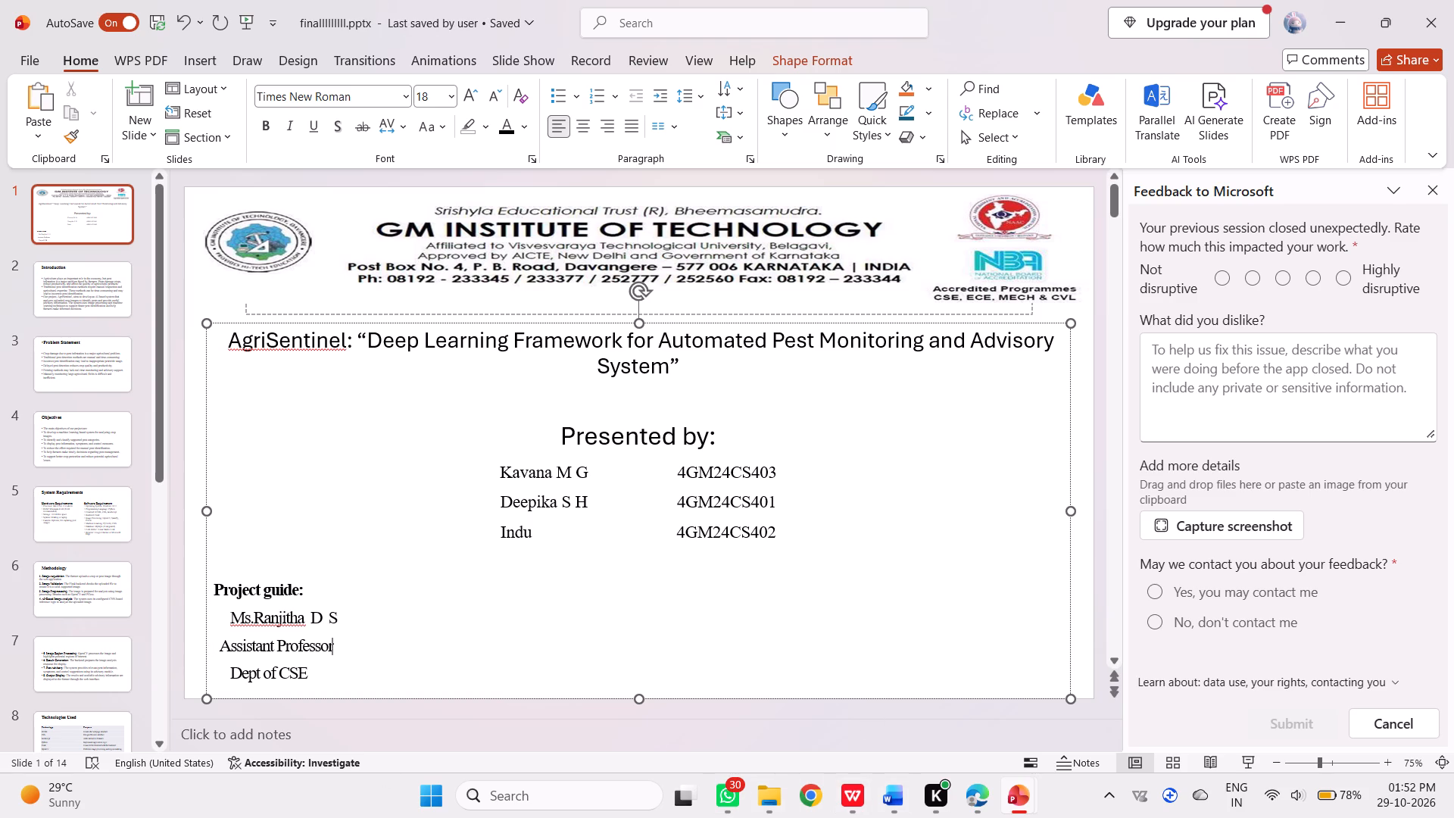
Add a long run of spaces after "Project guide:" to make room for another heading on the same line.
click(493, 581)
key(space)
key(space)
key(space)
key(space)
key(space)
key(space)
key(space)
key(space)
key(space)
key(space)
key(space)
key(space)
key(space)
key(space)
key(space)
key(space)
key(space)
key(space)
key(space)
key(space)
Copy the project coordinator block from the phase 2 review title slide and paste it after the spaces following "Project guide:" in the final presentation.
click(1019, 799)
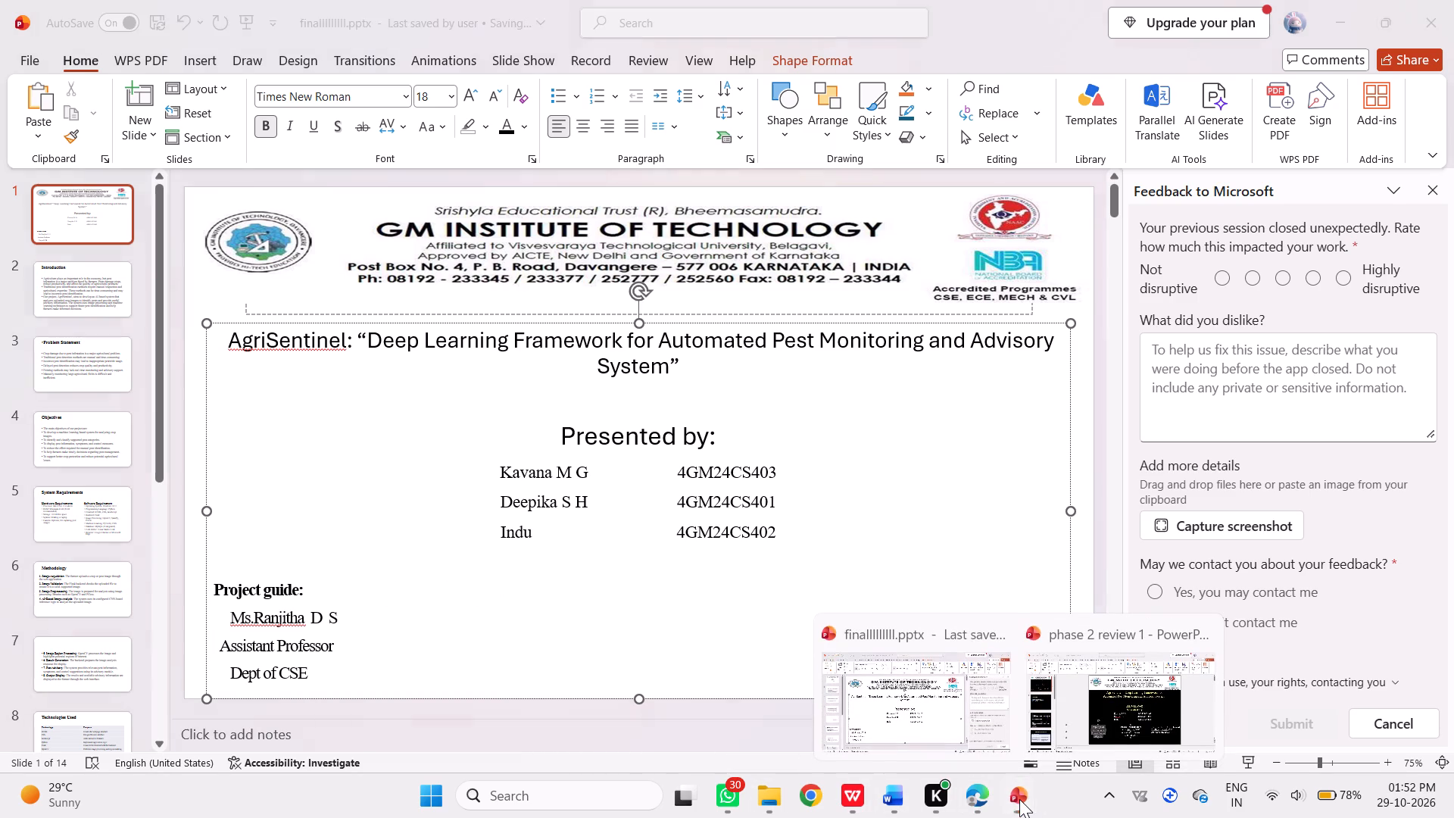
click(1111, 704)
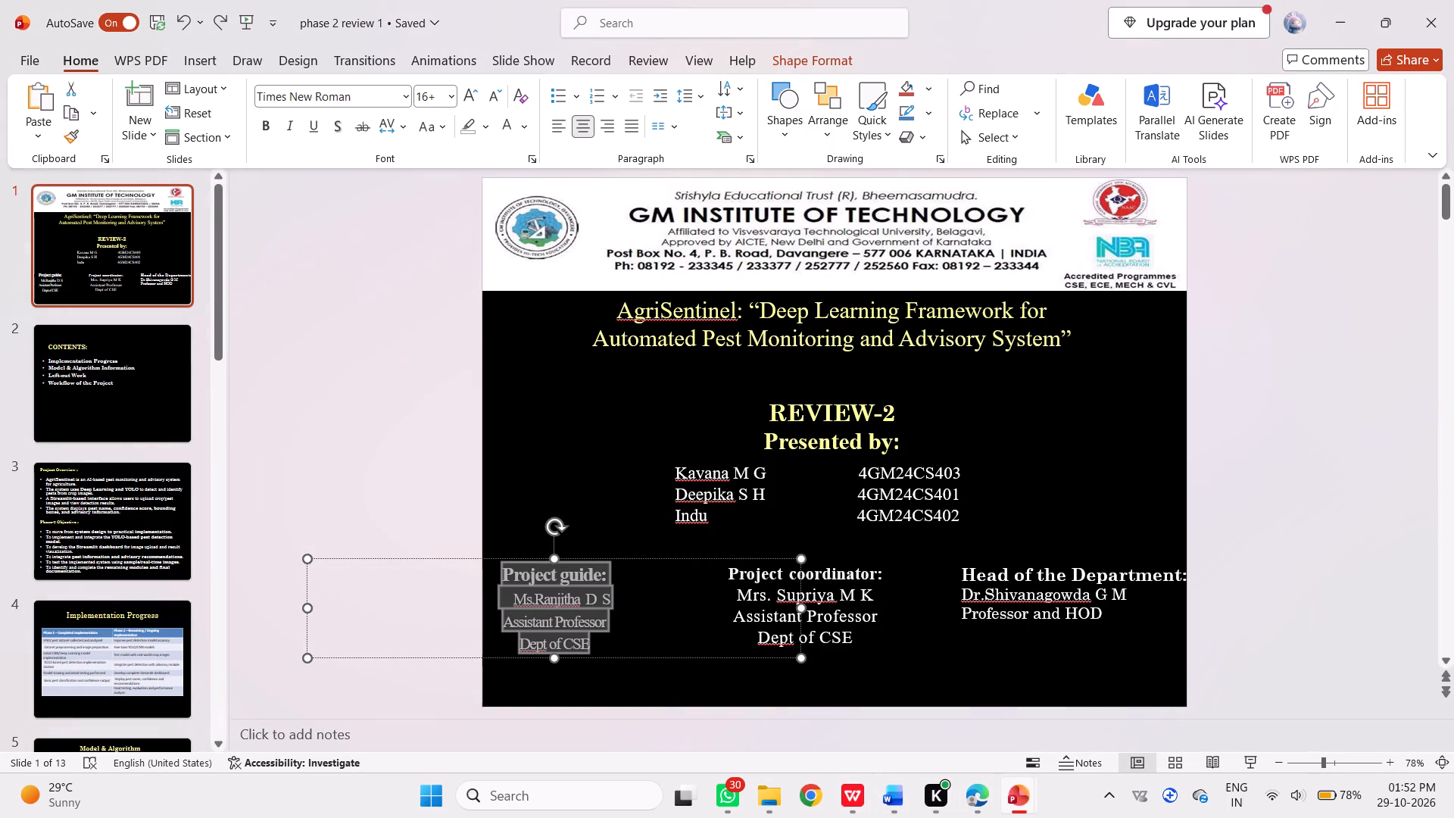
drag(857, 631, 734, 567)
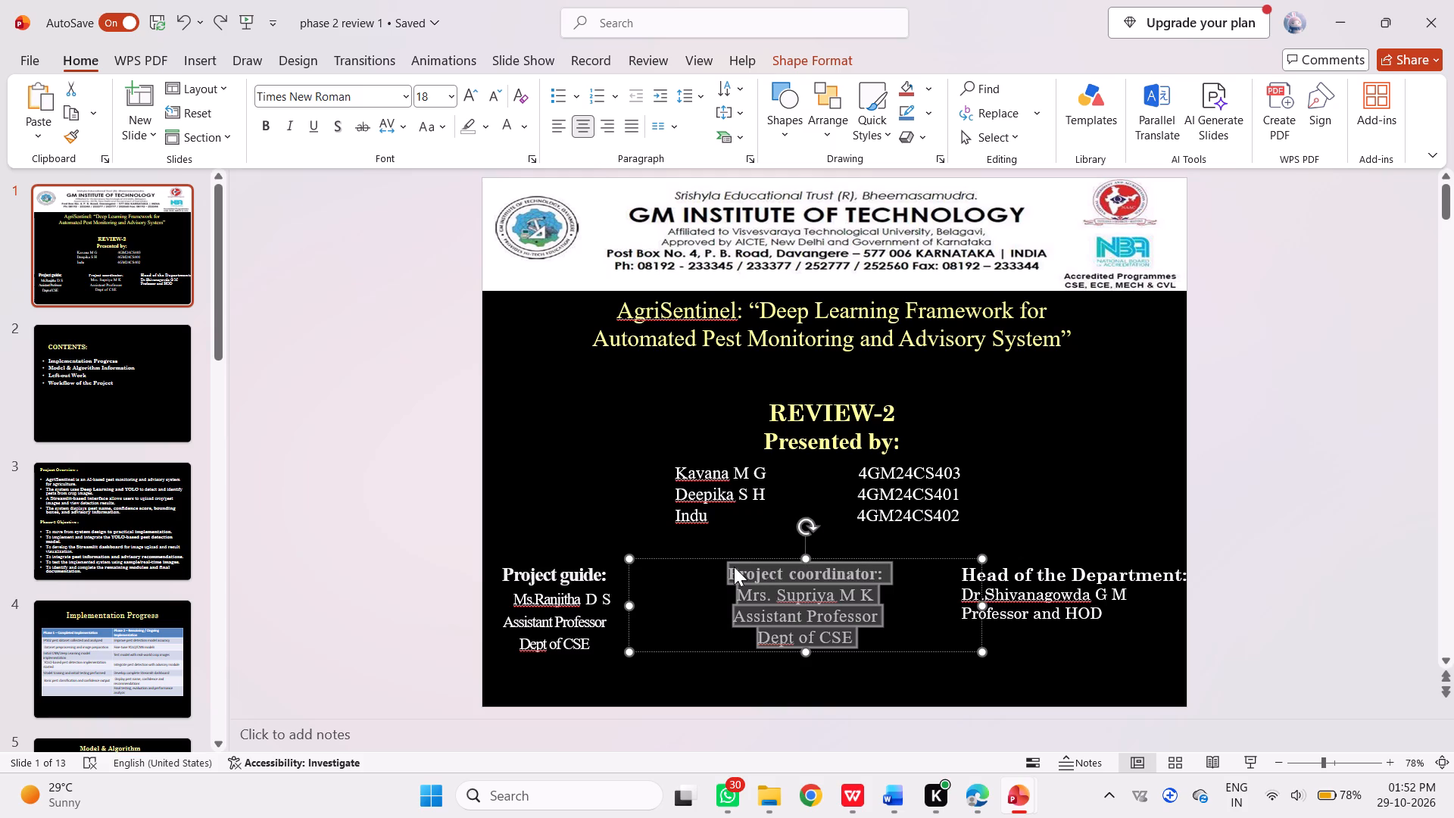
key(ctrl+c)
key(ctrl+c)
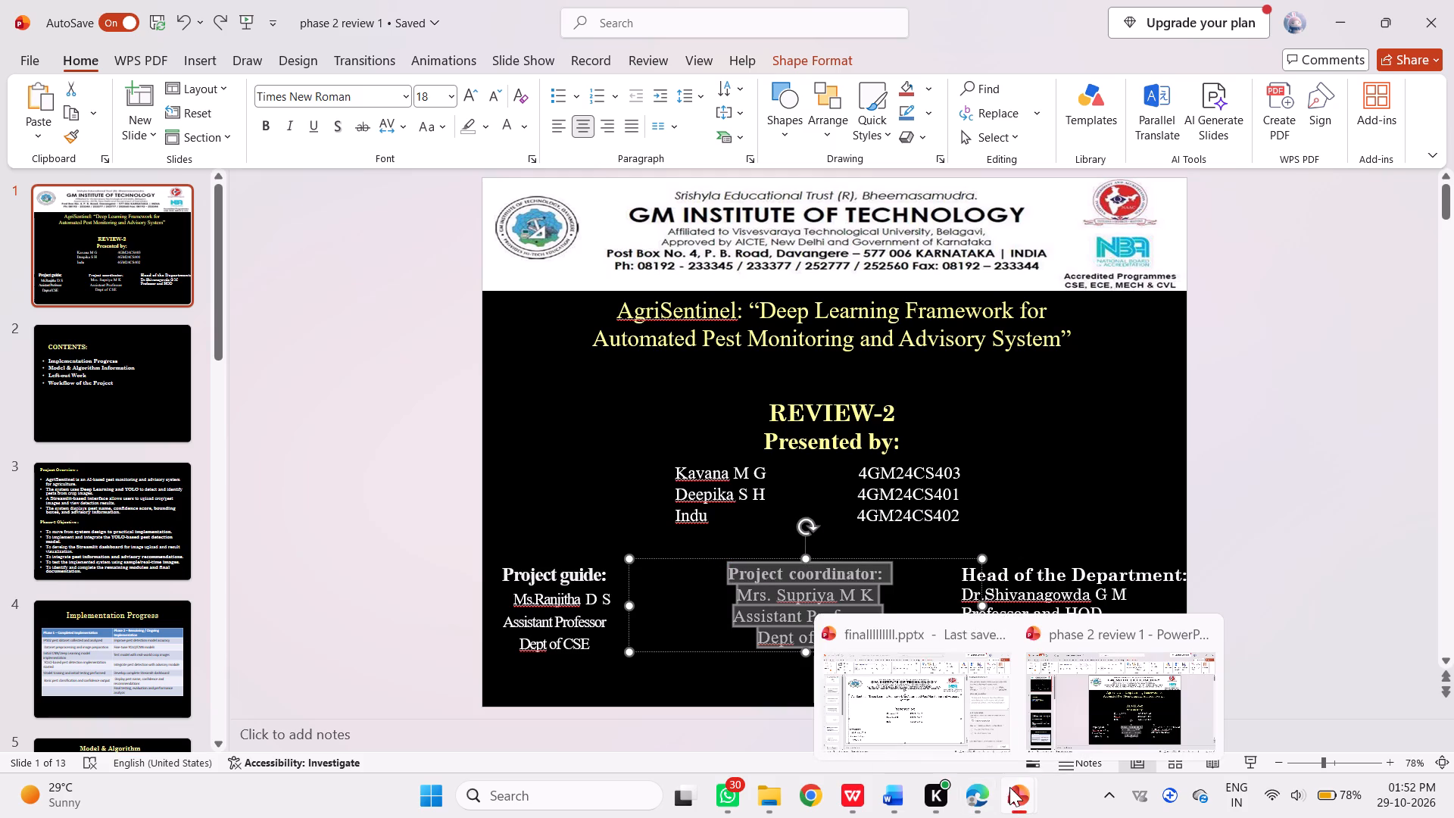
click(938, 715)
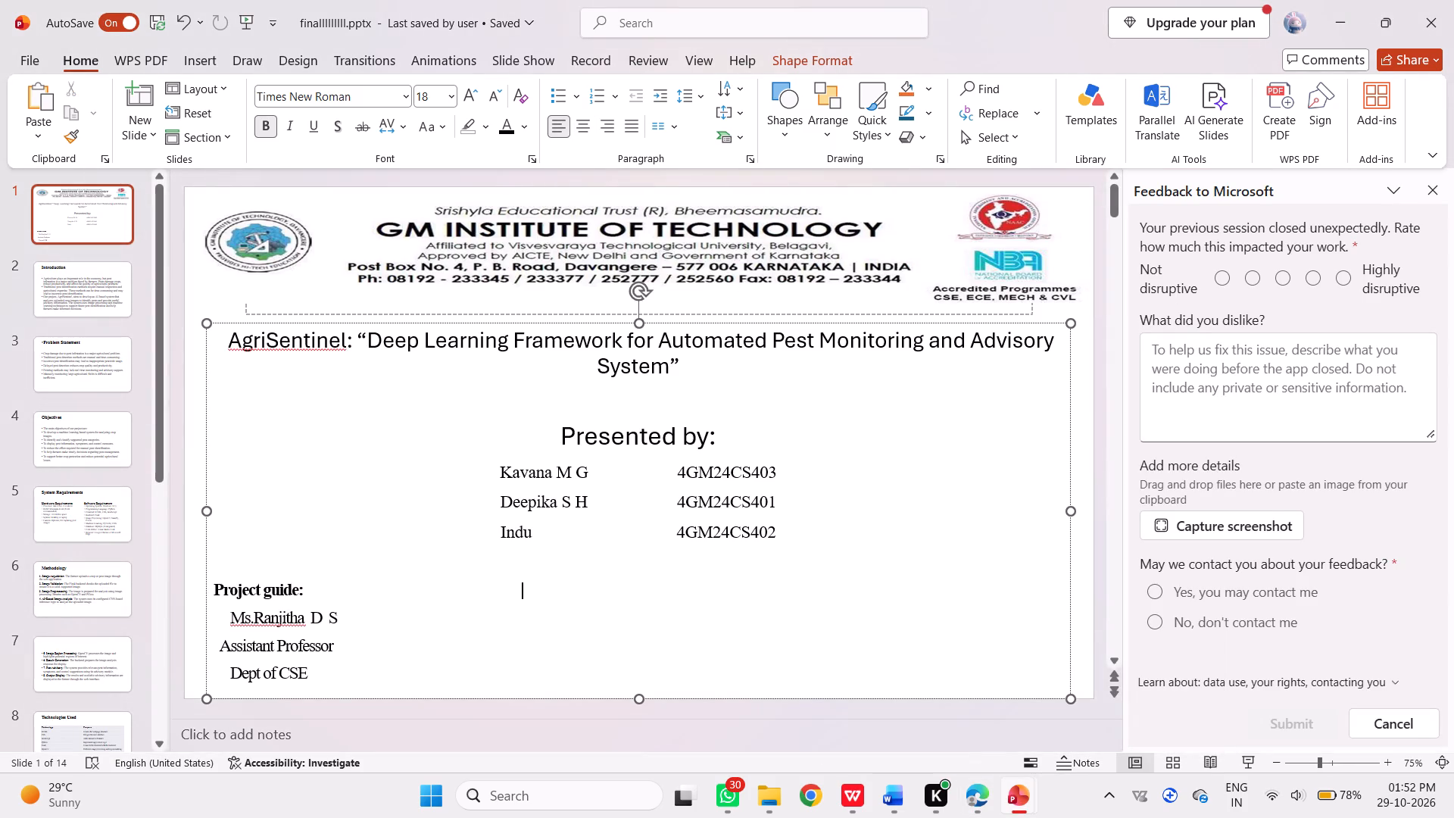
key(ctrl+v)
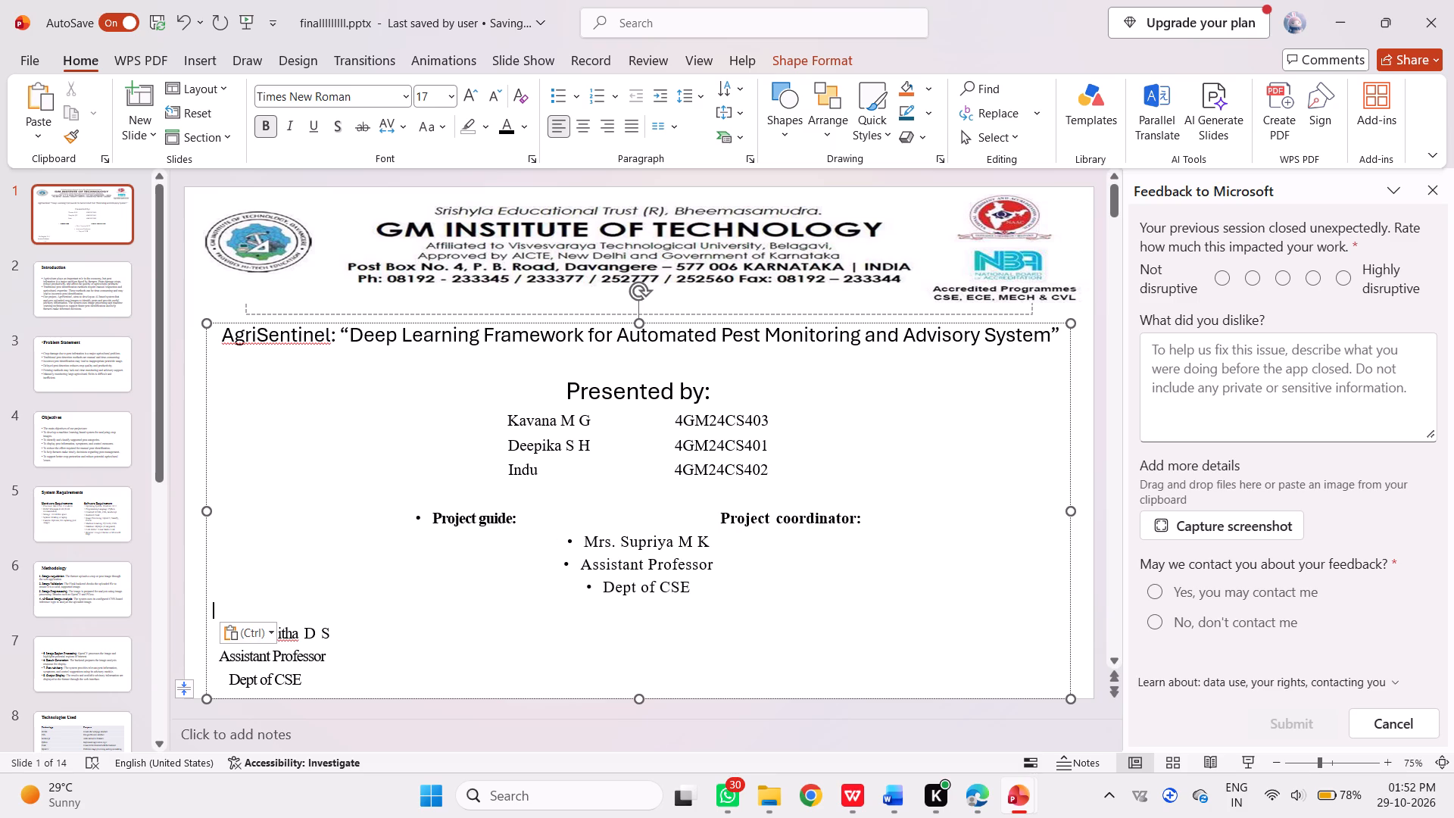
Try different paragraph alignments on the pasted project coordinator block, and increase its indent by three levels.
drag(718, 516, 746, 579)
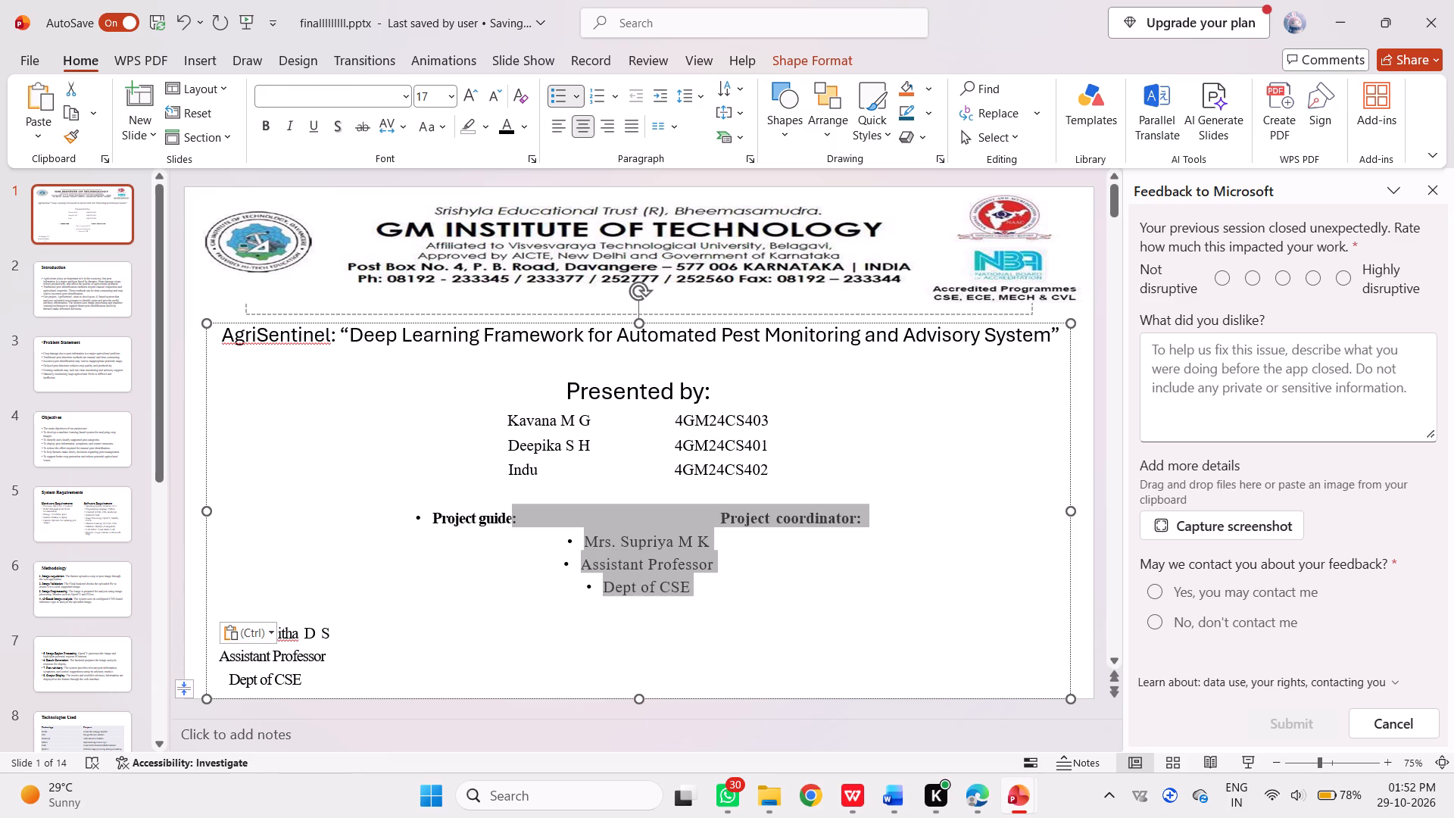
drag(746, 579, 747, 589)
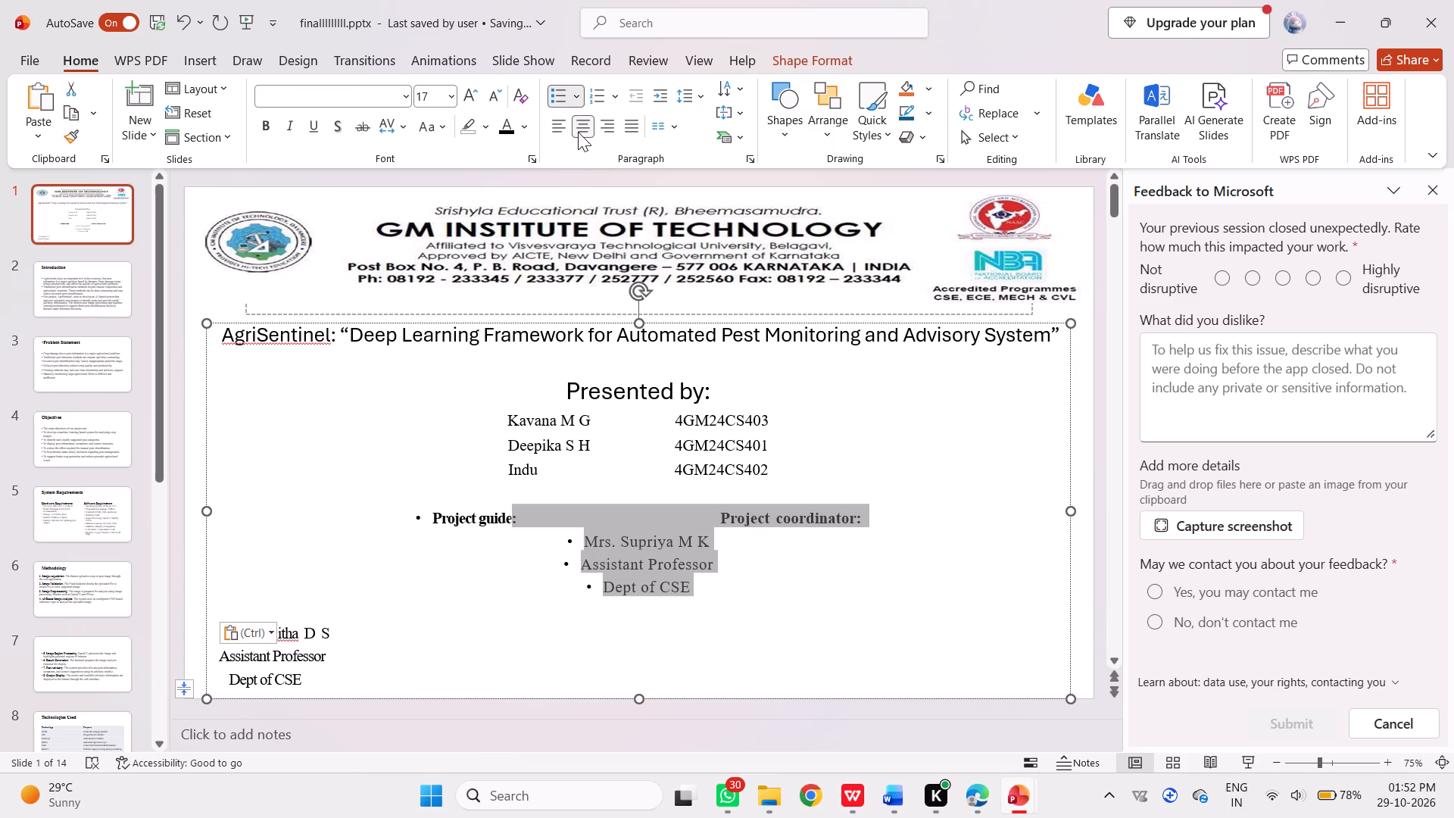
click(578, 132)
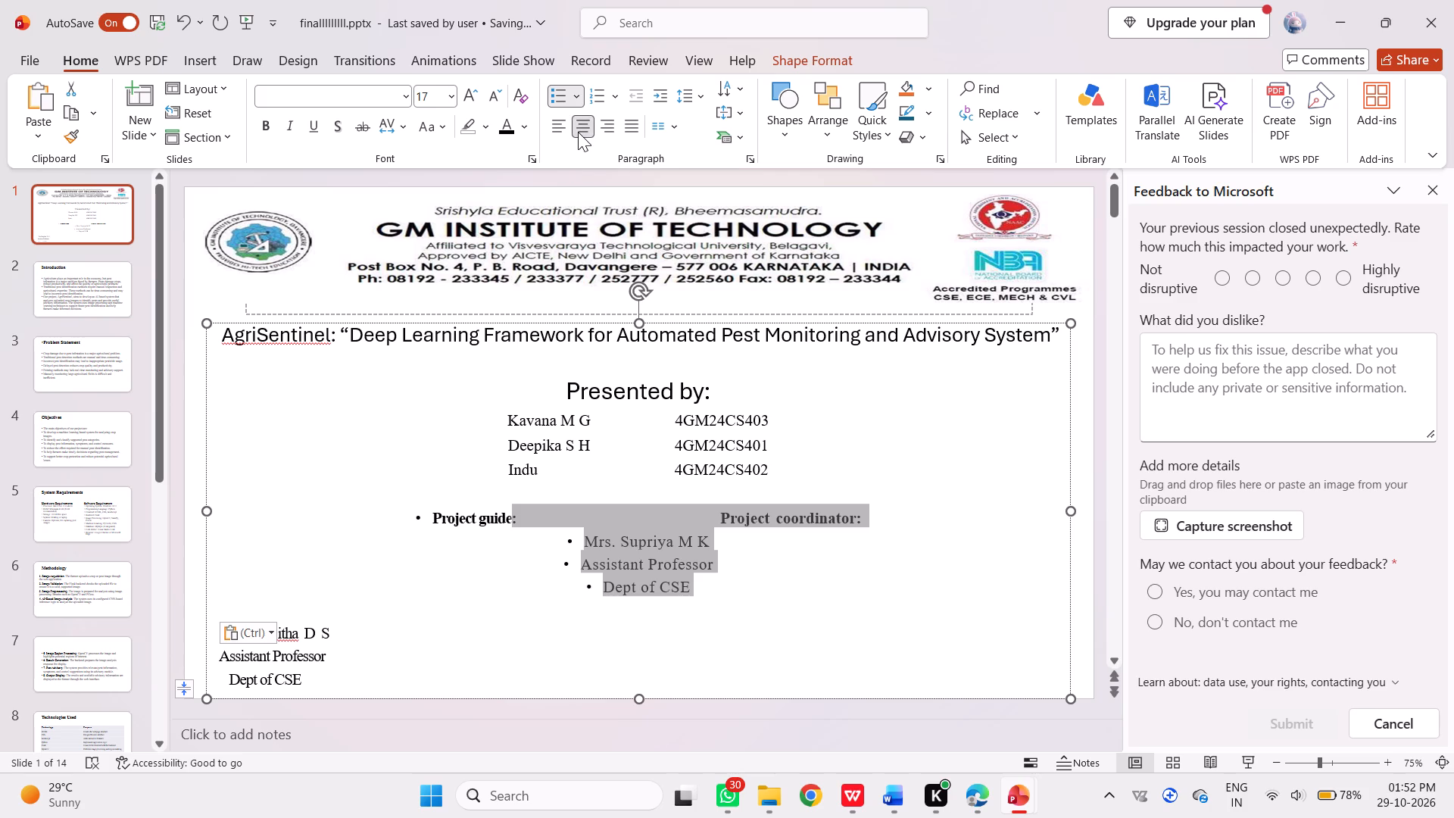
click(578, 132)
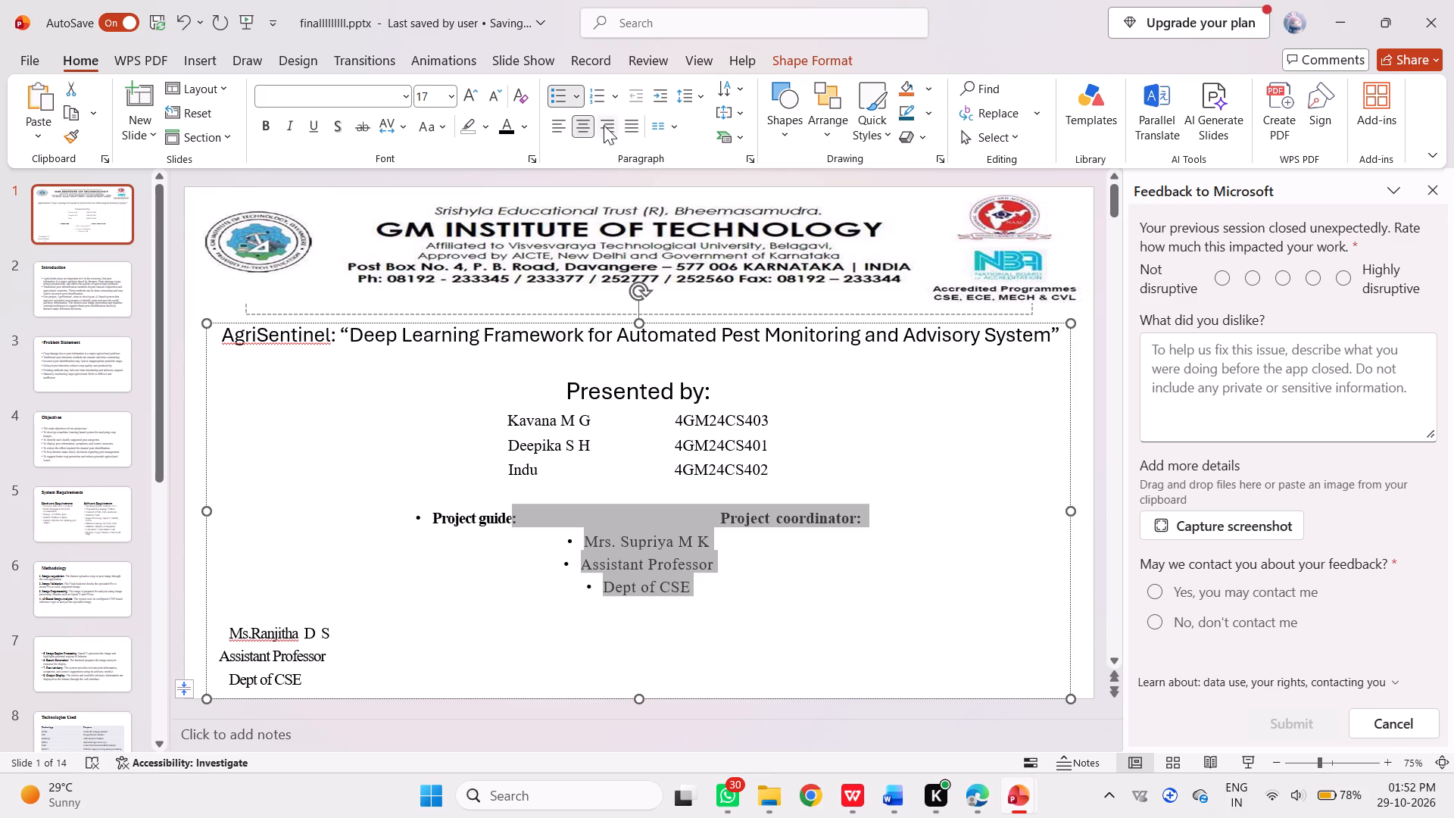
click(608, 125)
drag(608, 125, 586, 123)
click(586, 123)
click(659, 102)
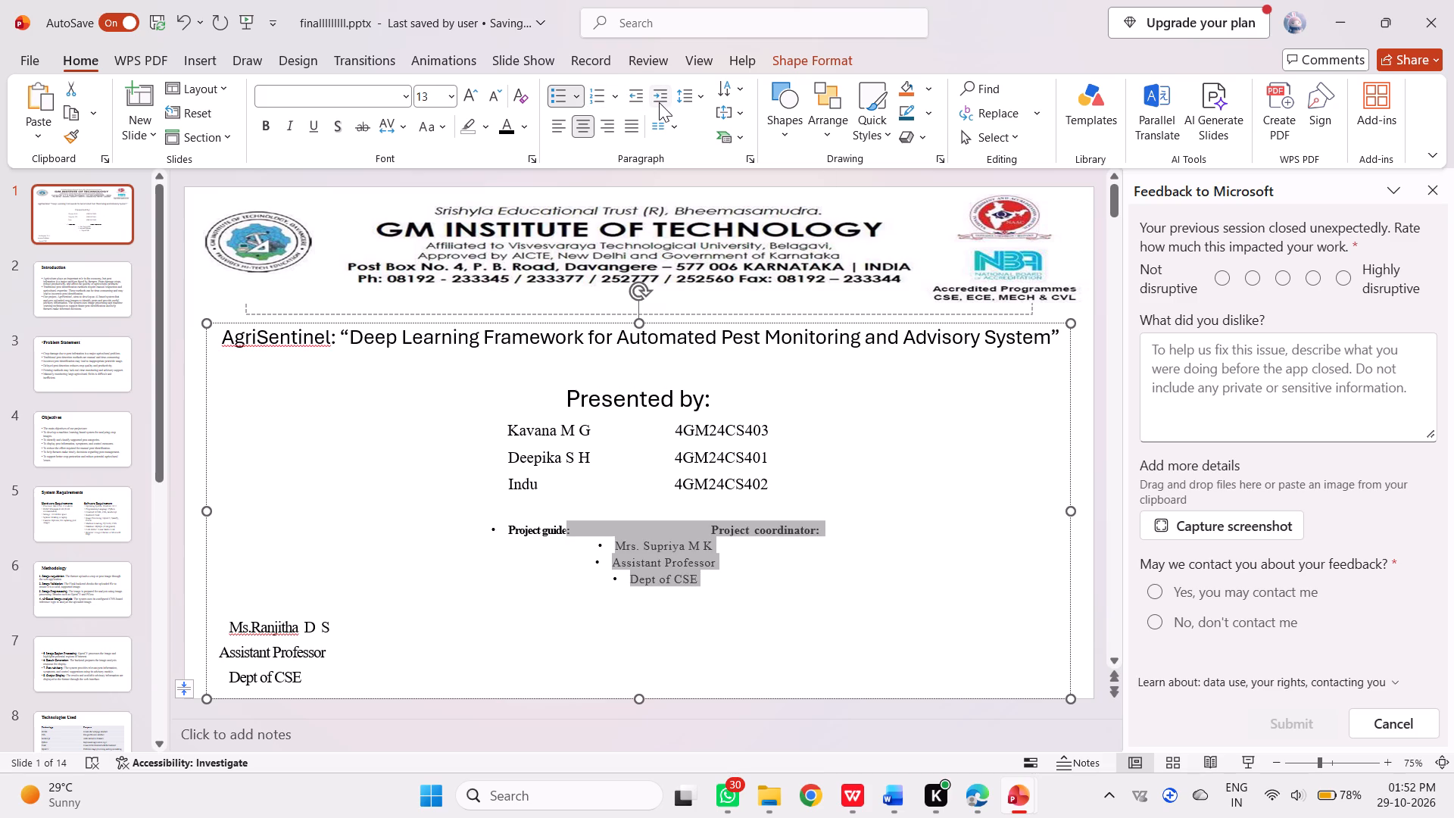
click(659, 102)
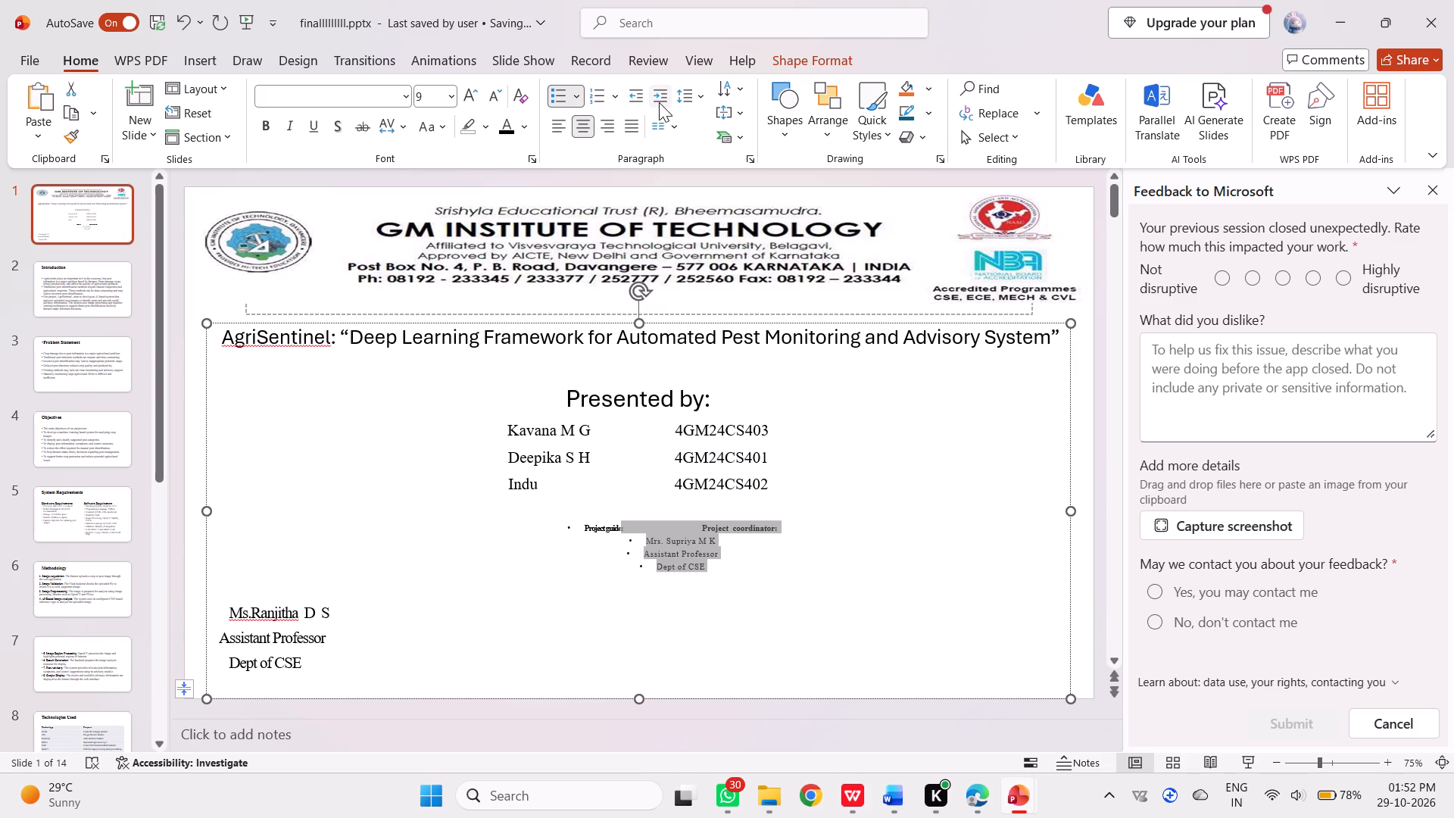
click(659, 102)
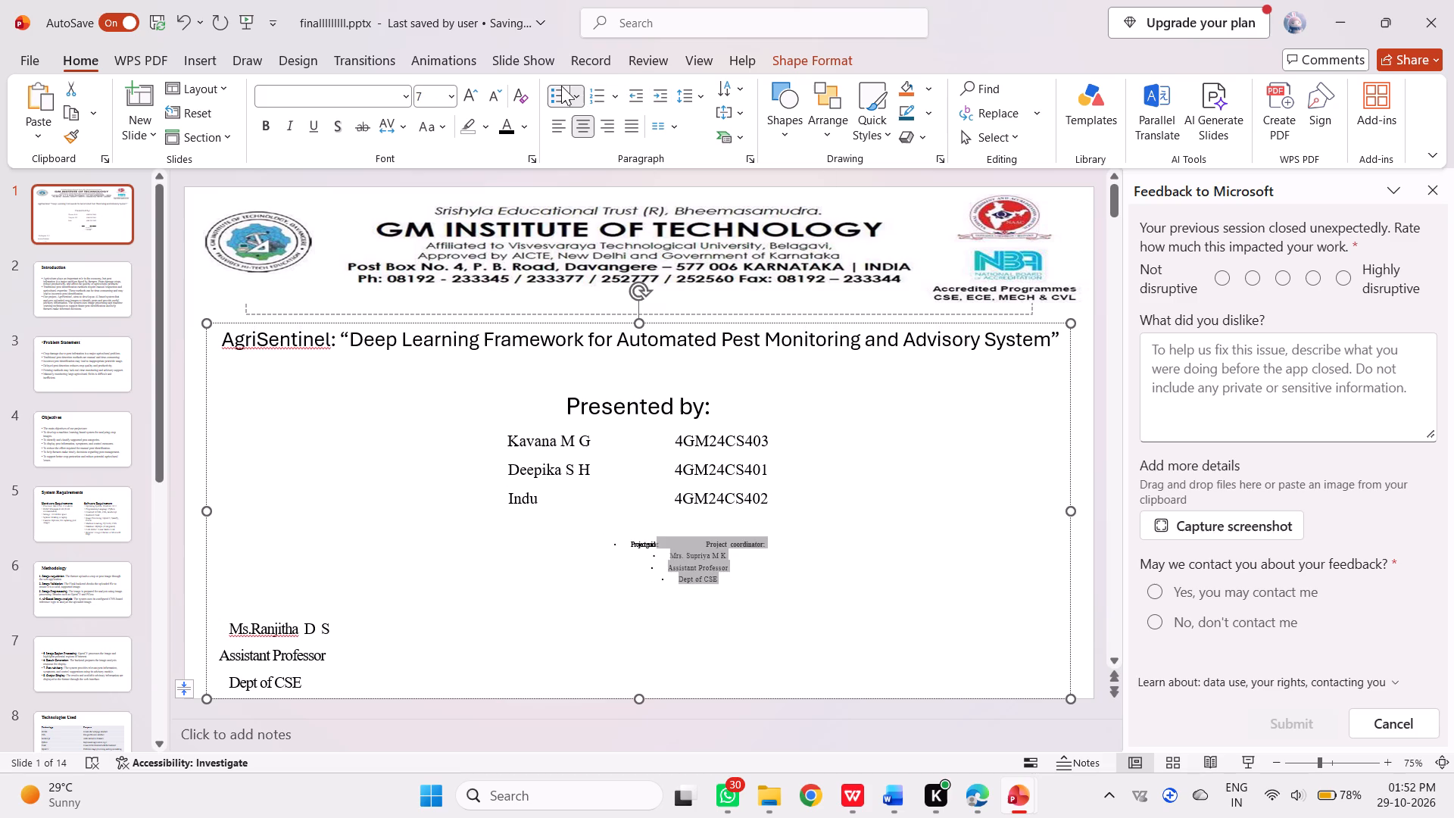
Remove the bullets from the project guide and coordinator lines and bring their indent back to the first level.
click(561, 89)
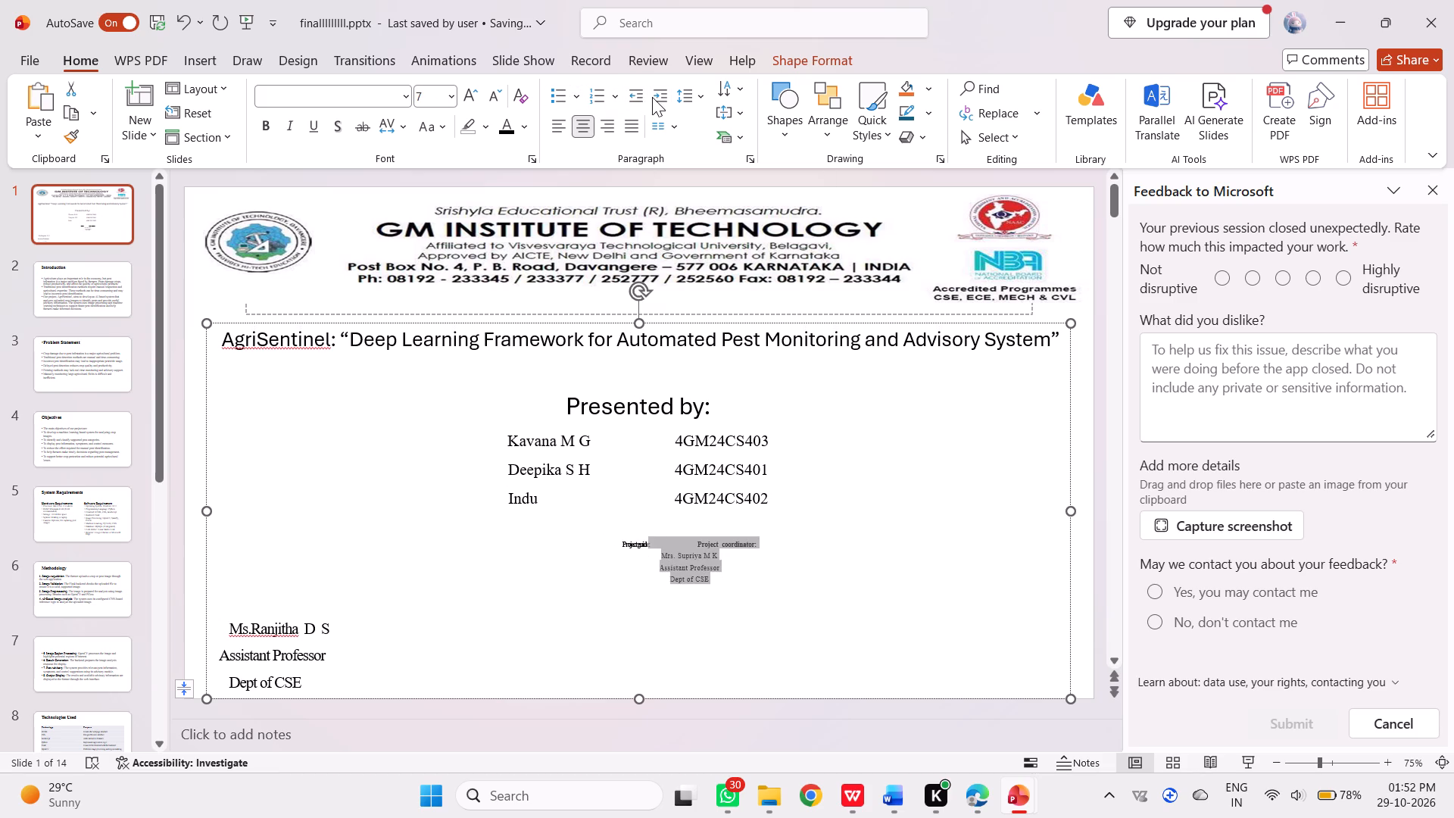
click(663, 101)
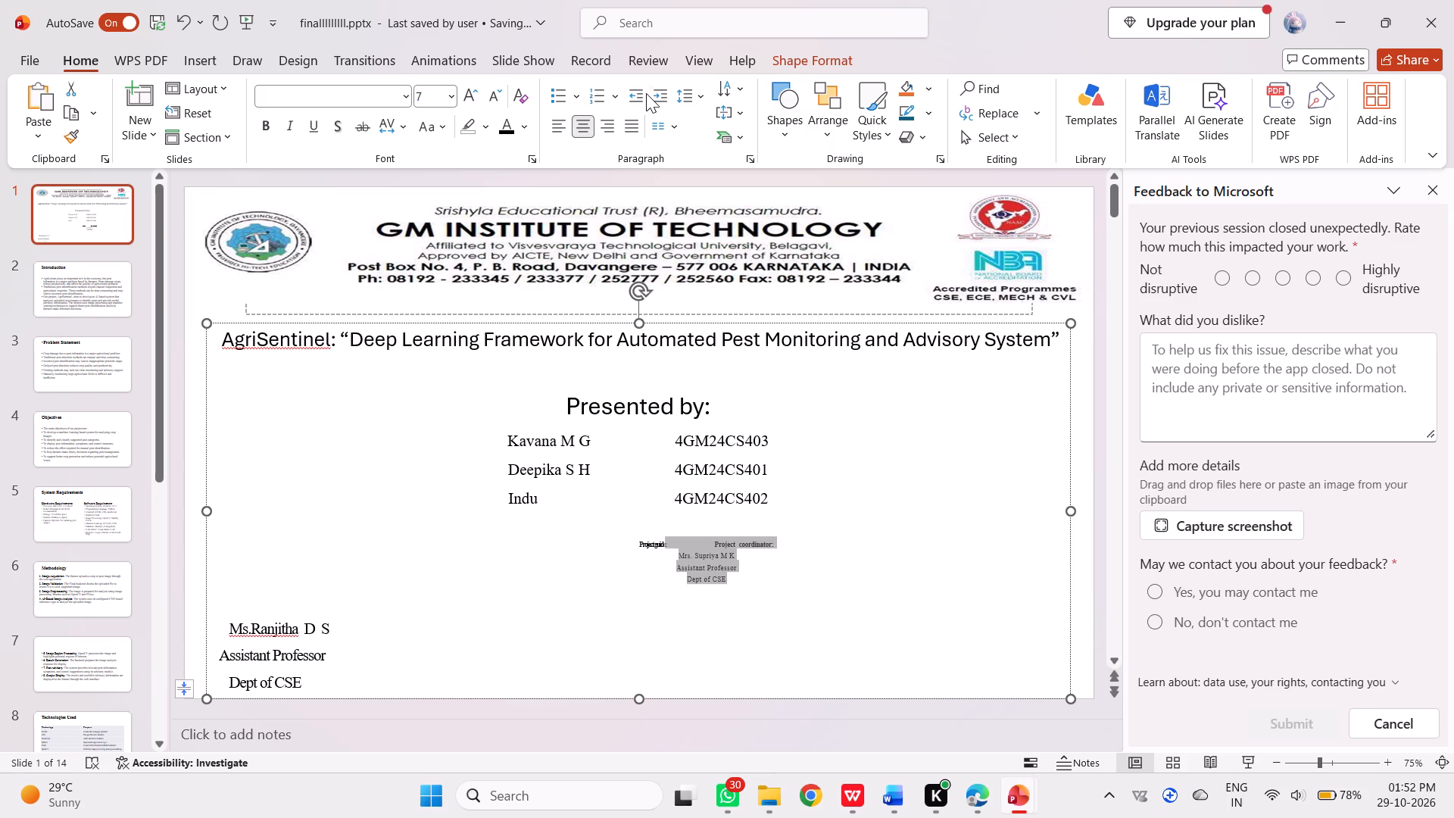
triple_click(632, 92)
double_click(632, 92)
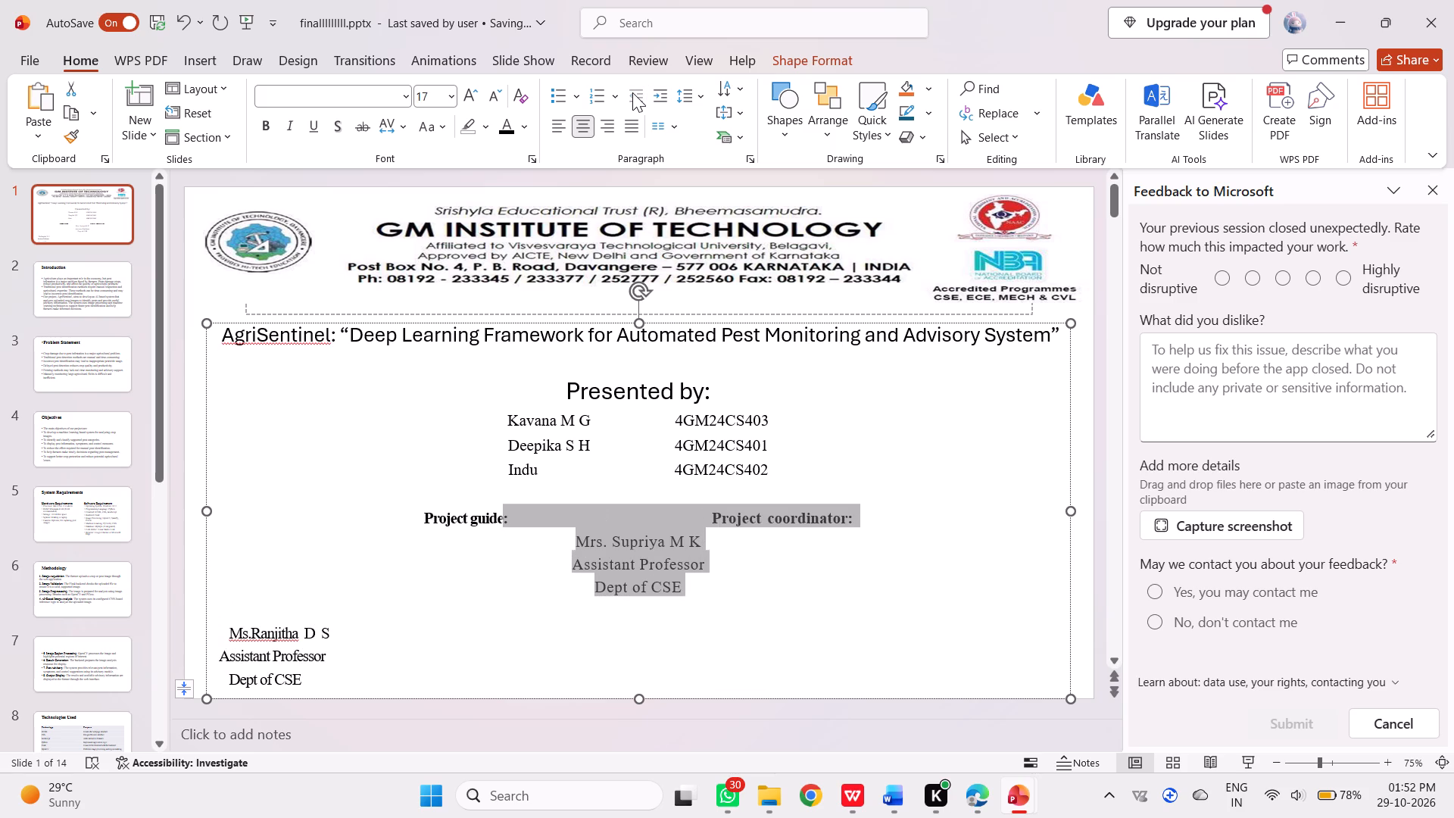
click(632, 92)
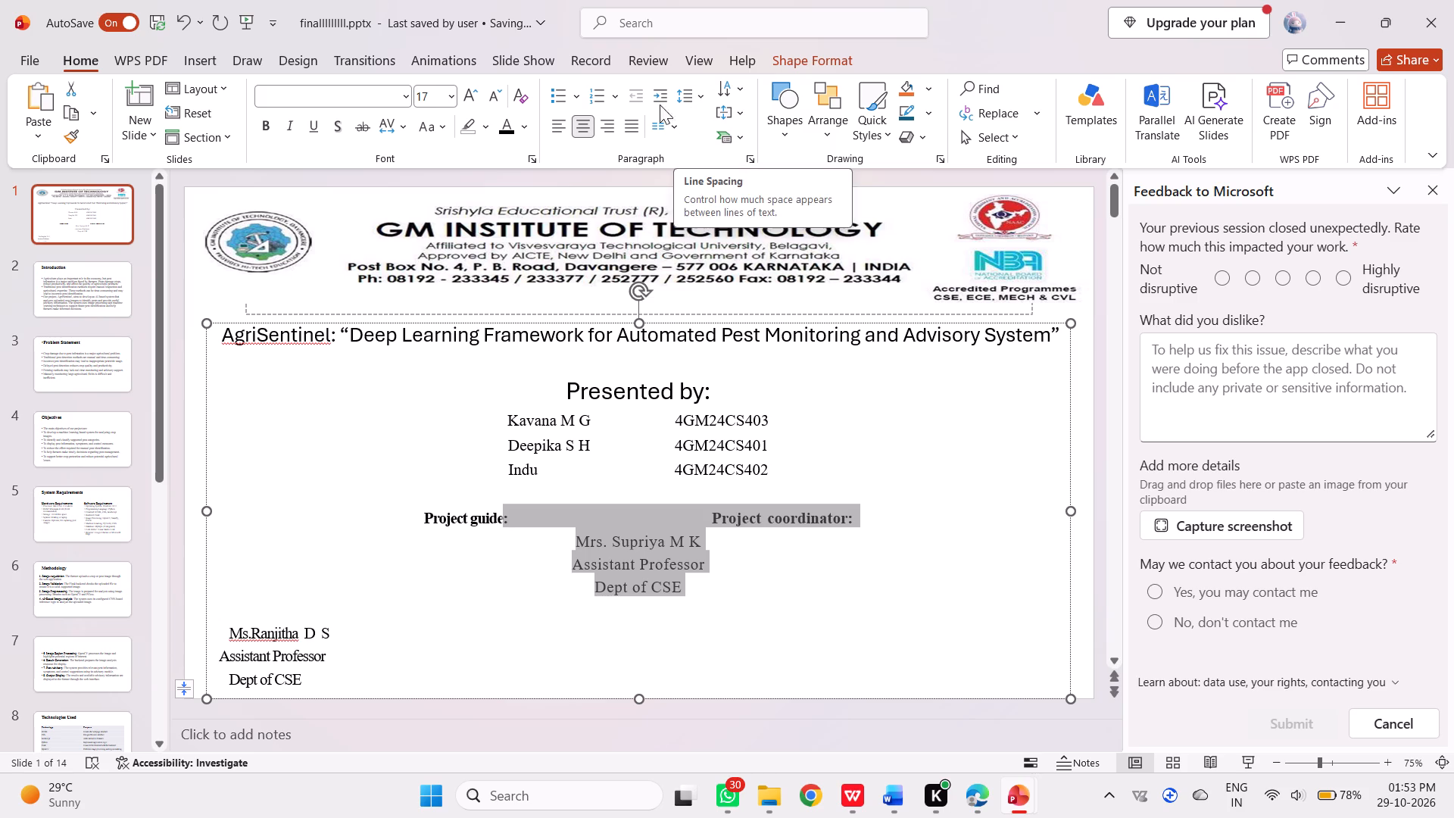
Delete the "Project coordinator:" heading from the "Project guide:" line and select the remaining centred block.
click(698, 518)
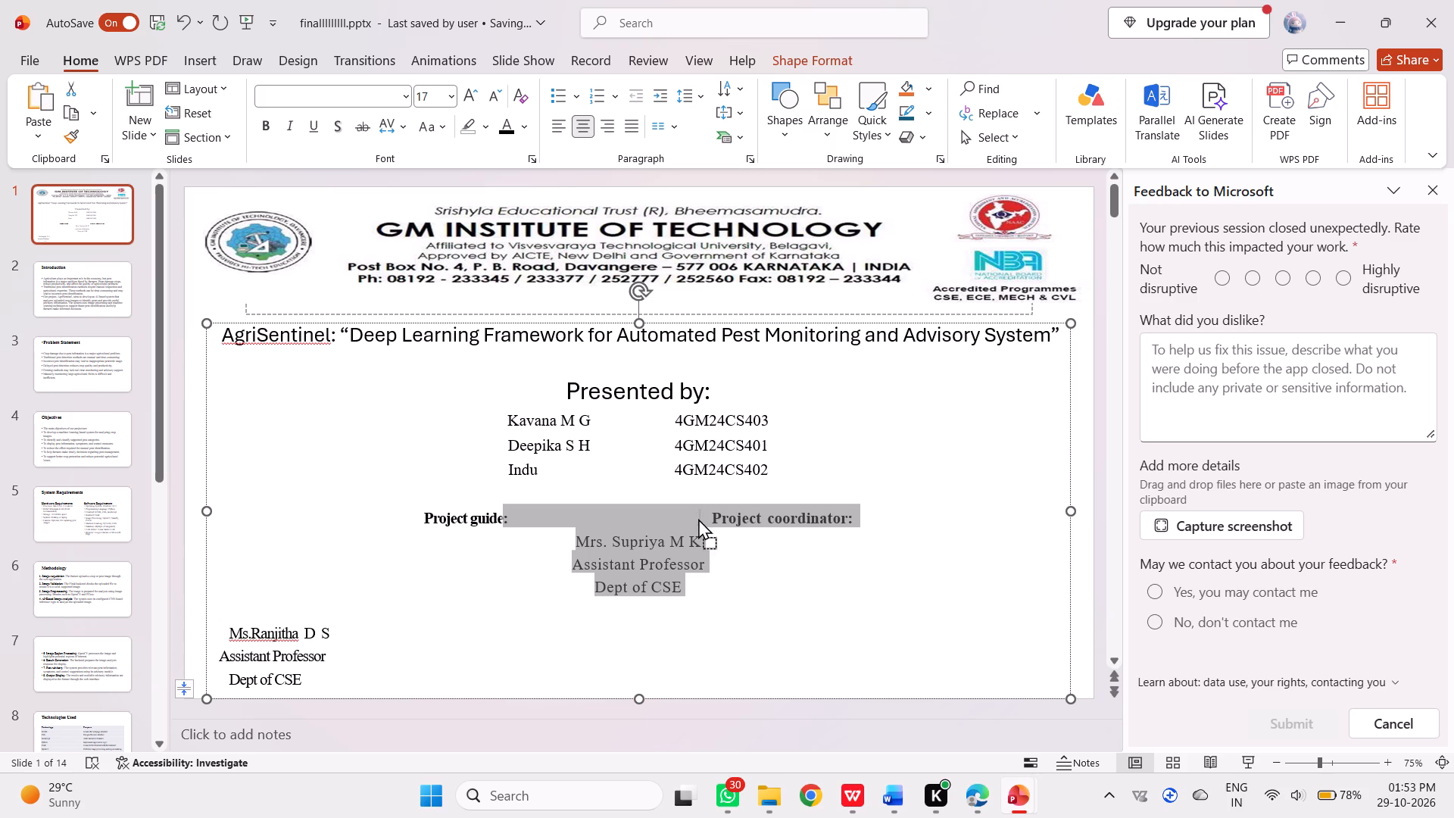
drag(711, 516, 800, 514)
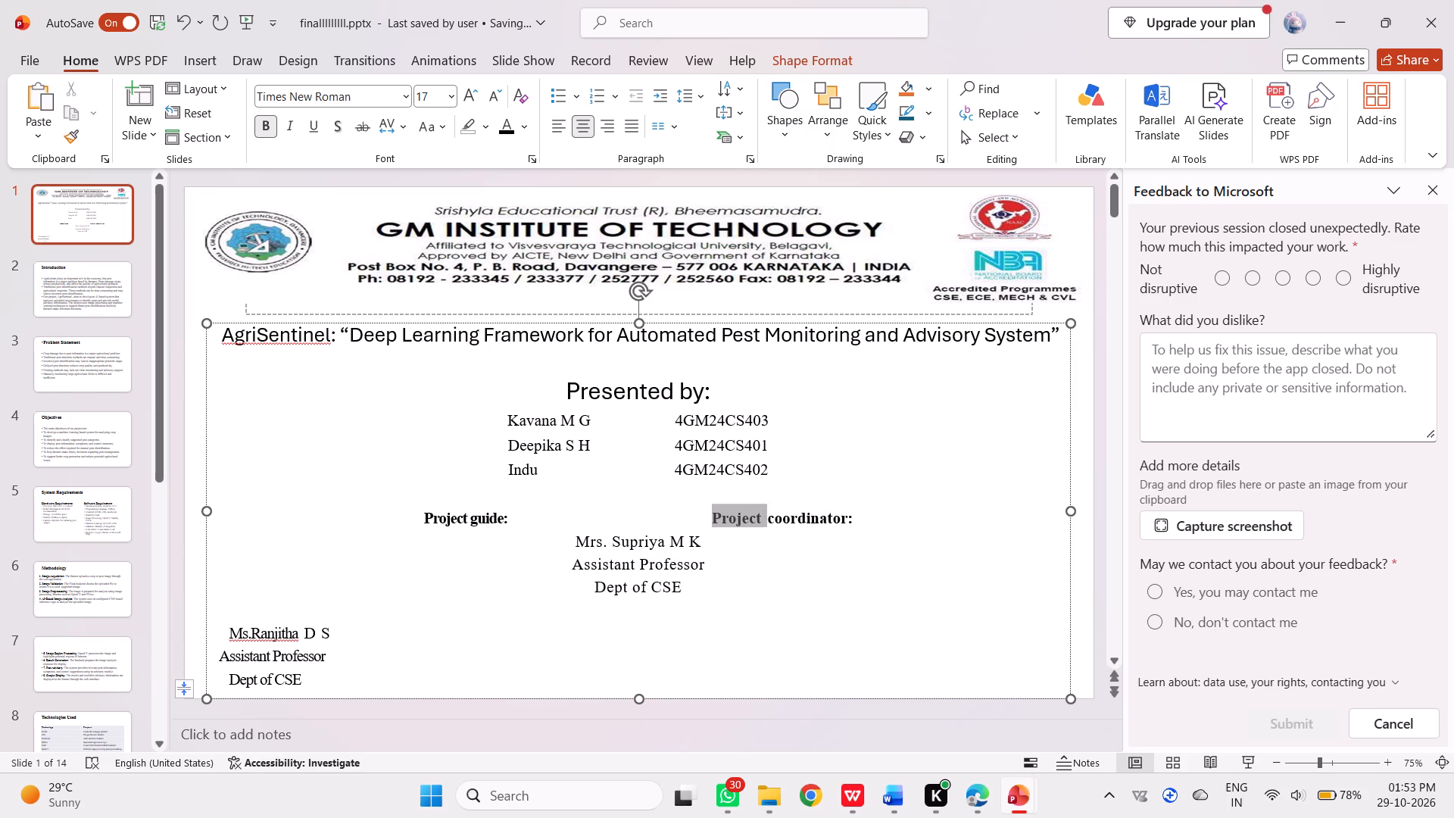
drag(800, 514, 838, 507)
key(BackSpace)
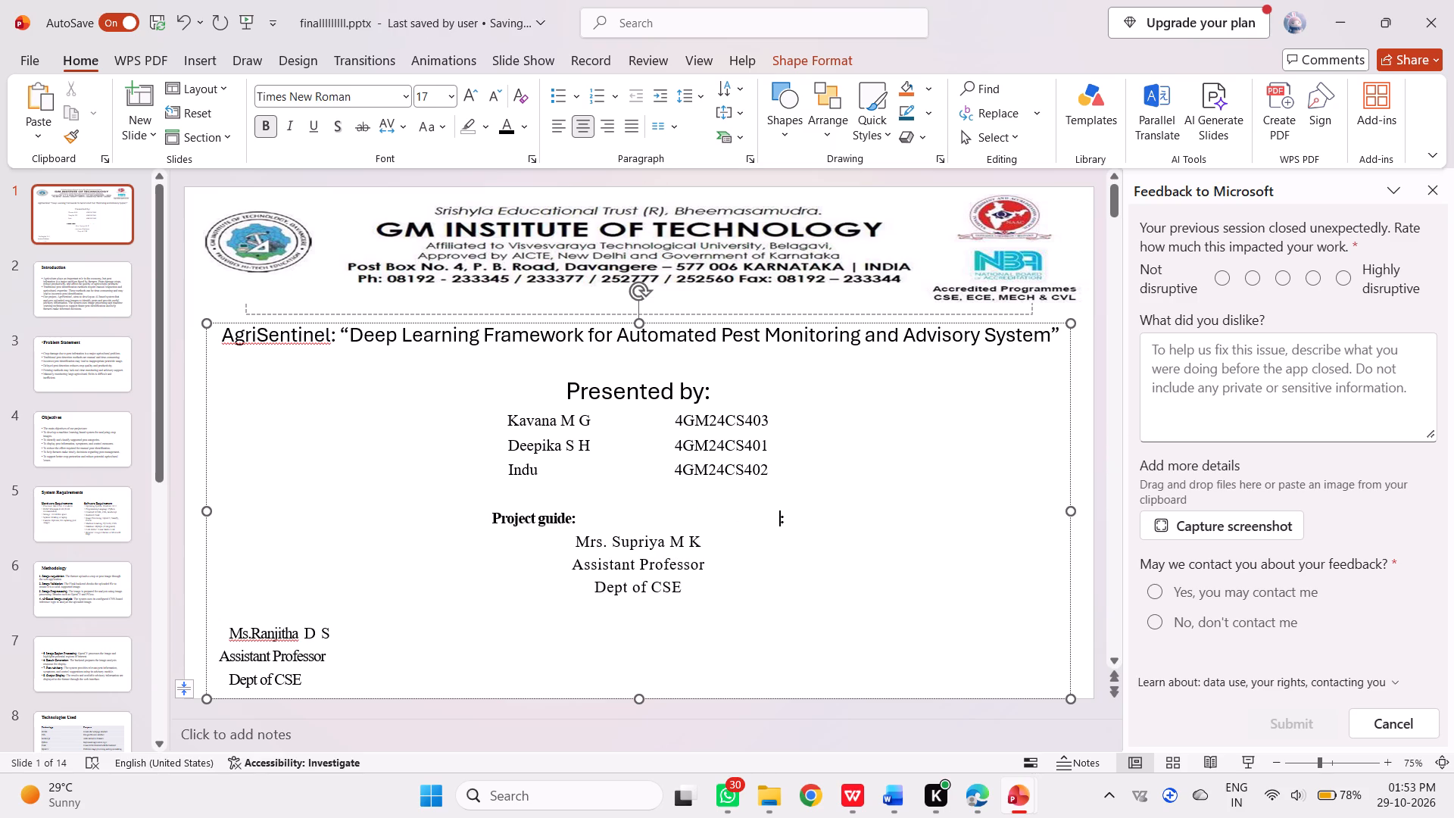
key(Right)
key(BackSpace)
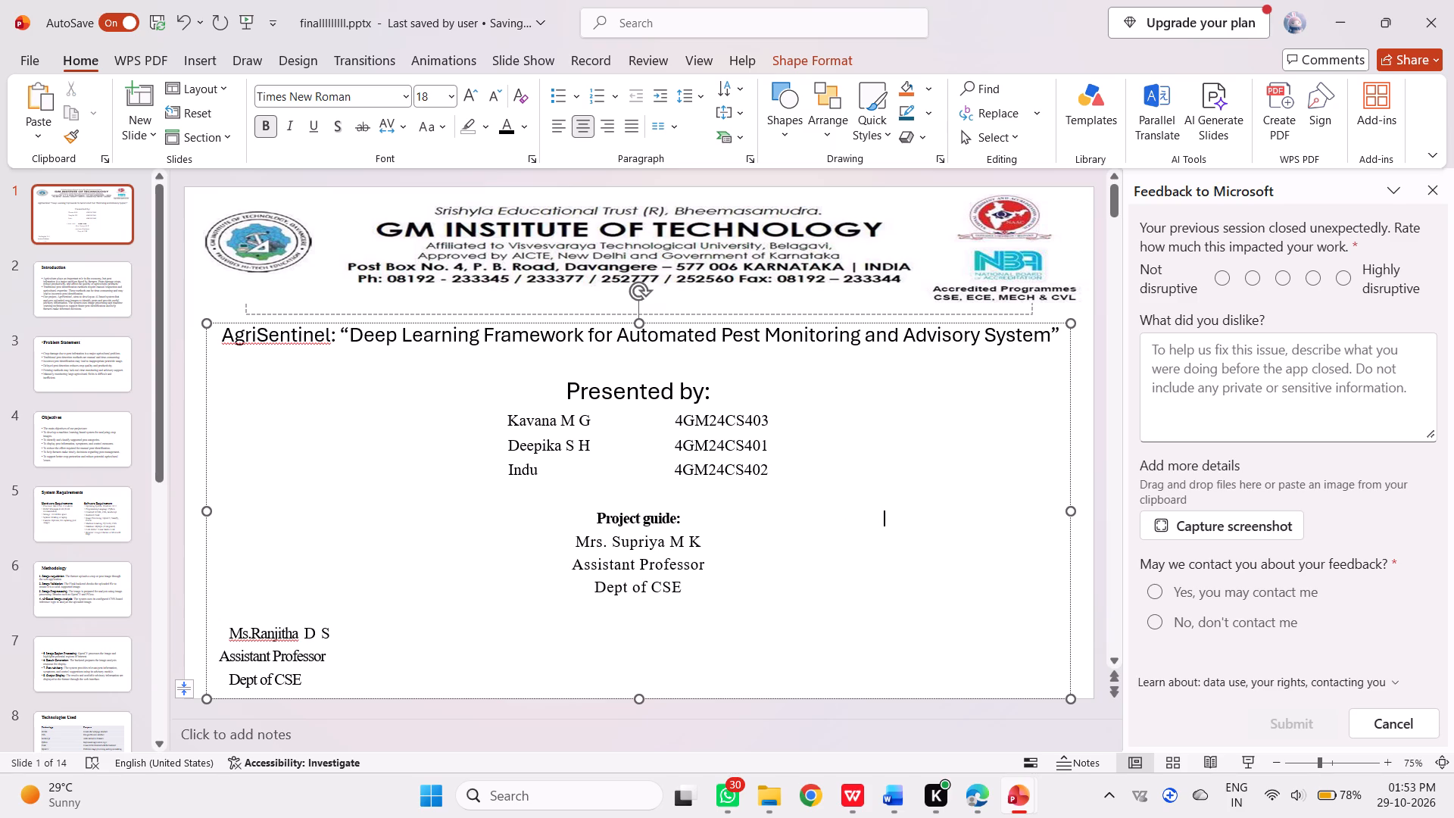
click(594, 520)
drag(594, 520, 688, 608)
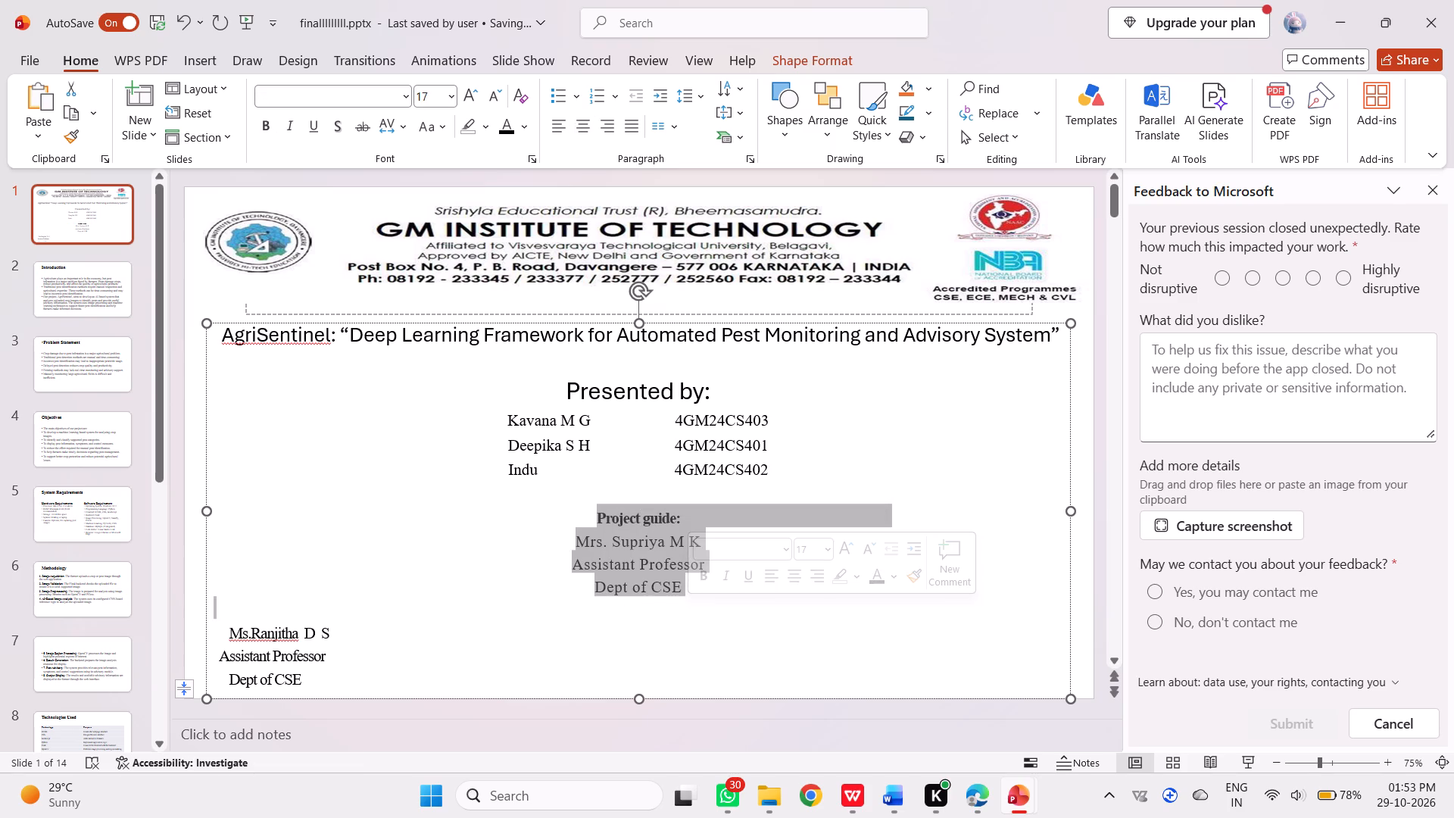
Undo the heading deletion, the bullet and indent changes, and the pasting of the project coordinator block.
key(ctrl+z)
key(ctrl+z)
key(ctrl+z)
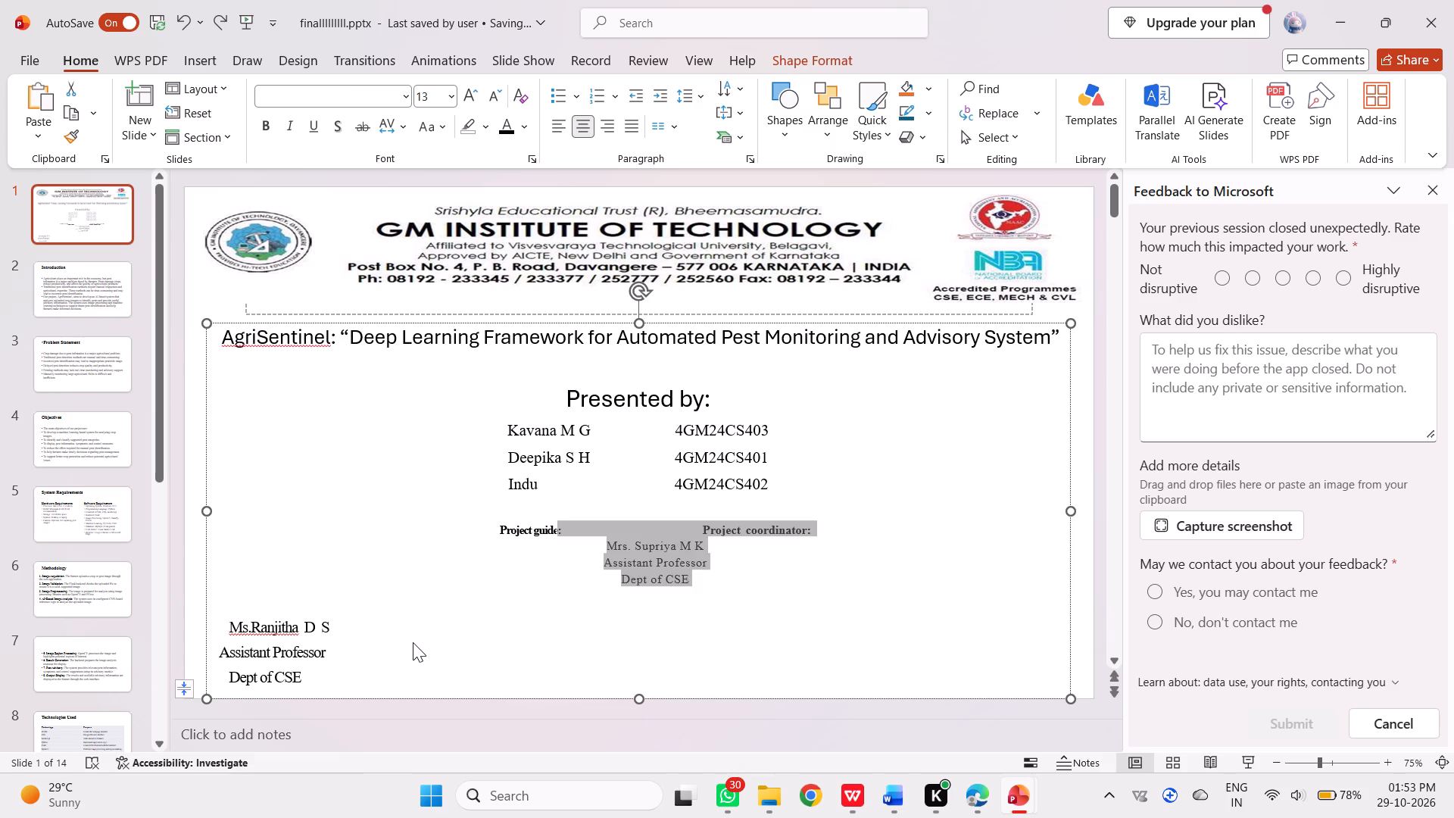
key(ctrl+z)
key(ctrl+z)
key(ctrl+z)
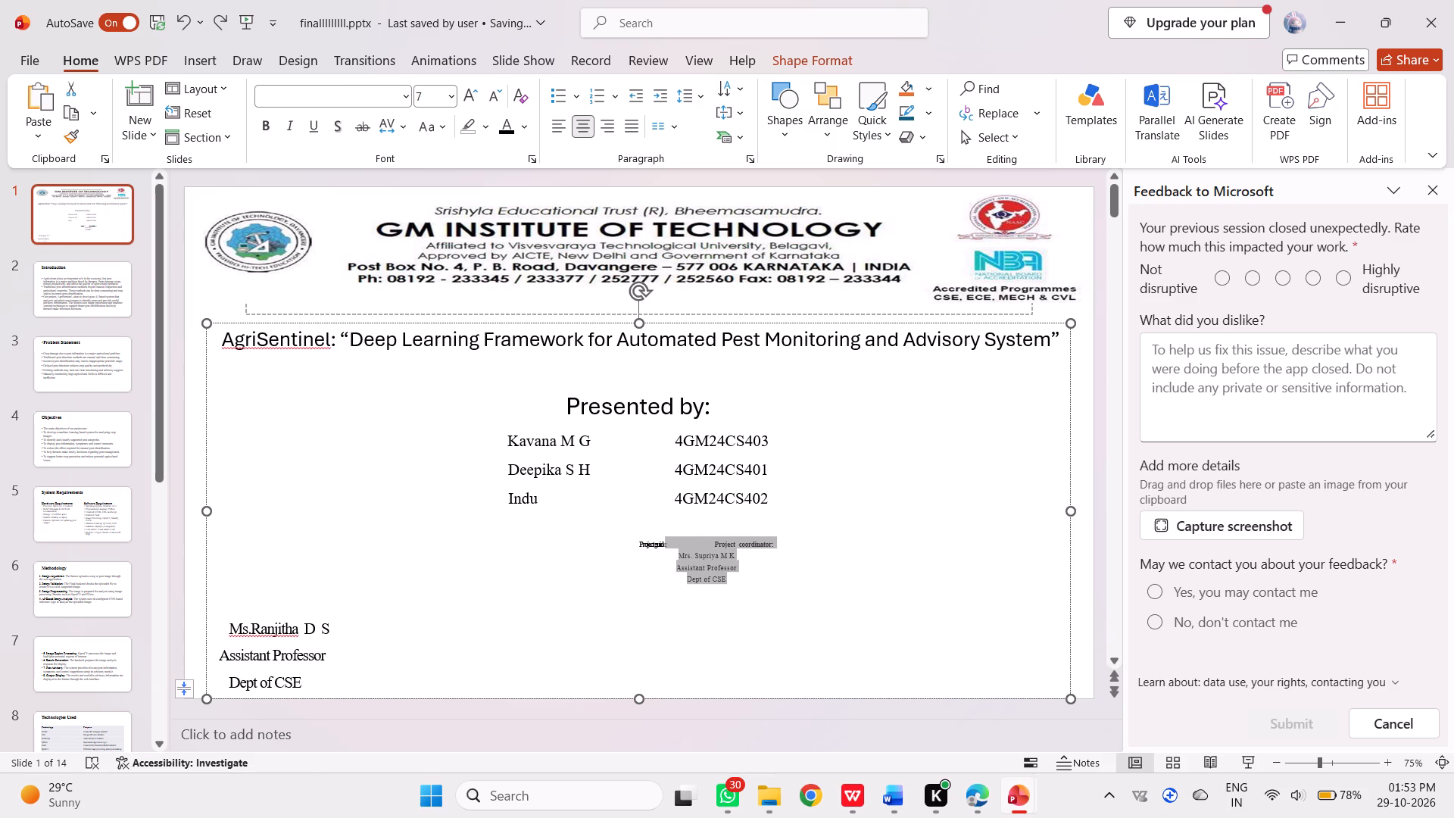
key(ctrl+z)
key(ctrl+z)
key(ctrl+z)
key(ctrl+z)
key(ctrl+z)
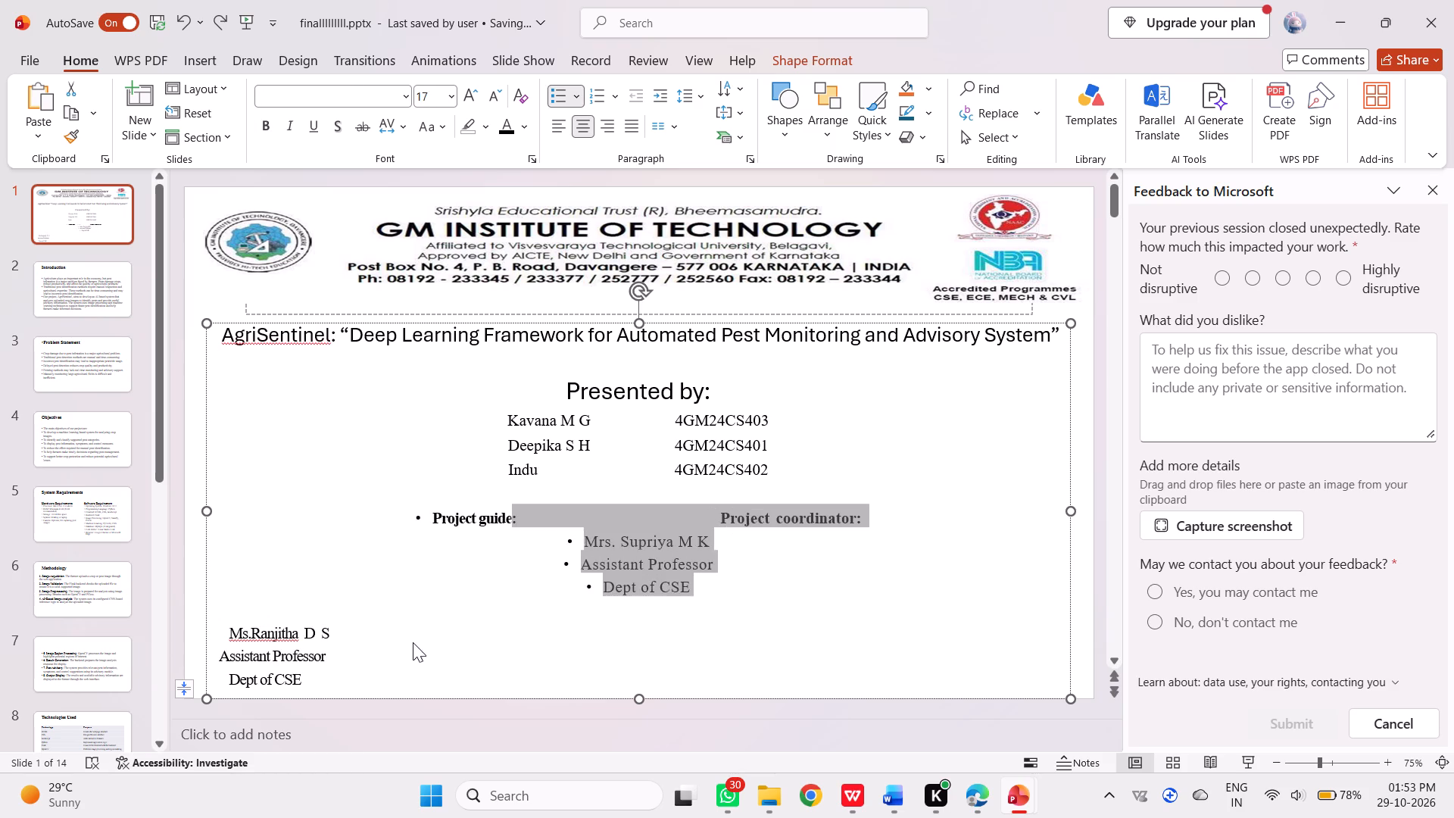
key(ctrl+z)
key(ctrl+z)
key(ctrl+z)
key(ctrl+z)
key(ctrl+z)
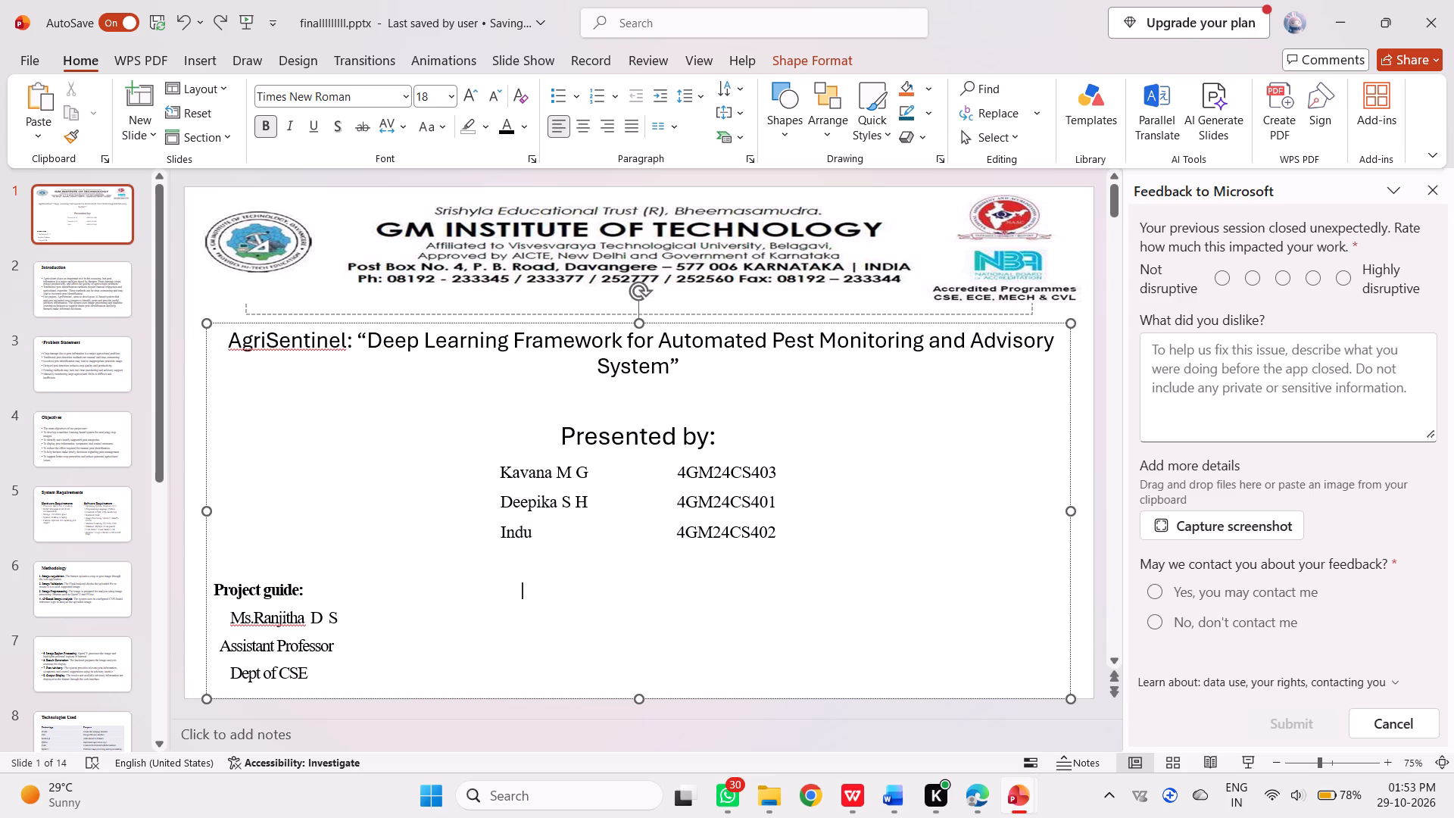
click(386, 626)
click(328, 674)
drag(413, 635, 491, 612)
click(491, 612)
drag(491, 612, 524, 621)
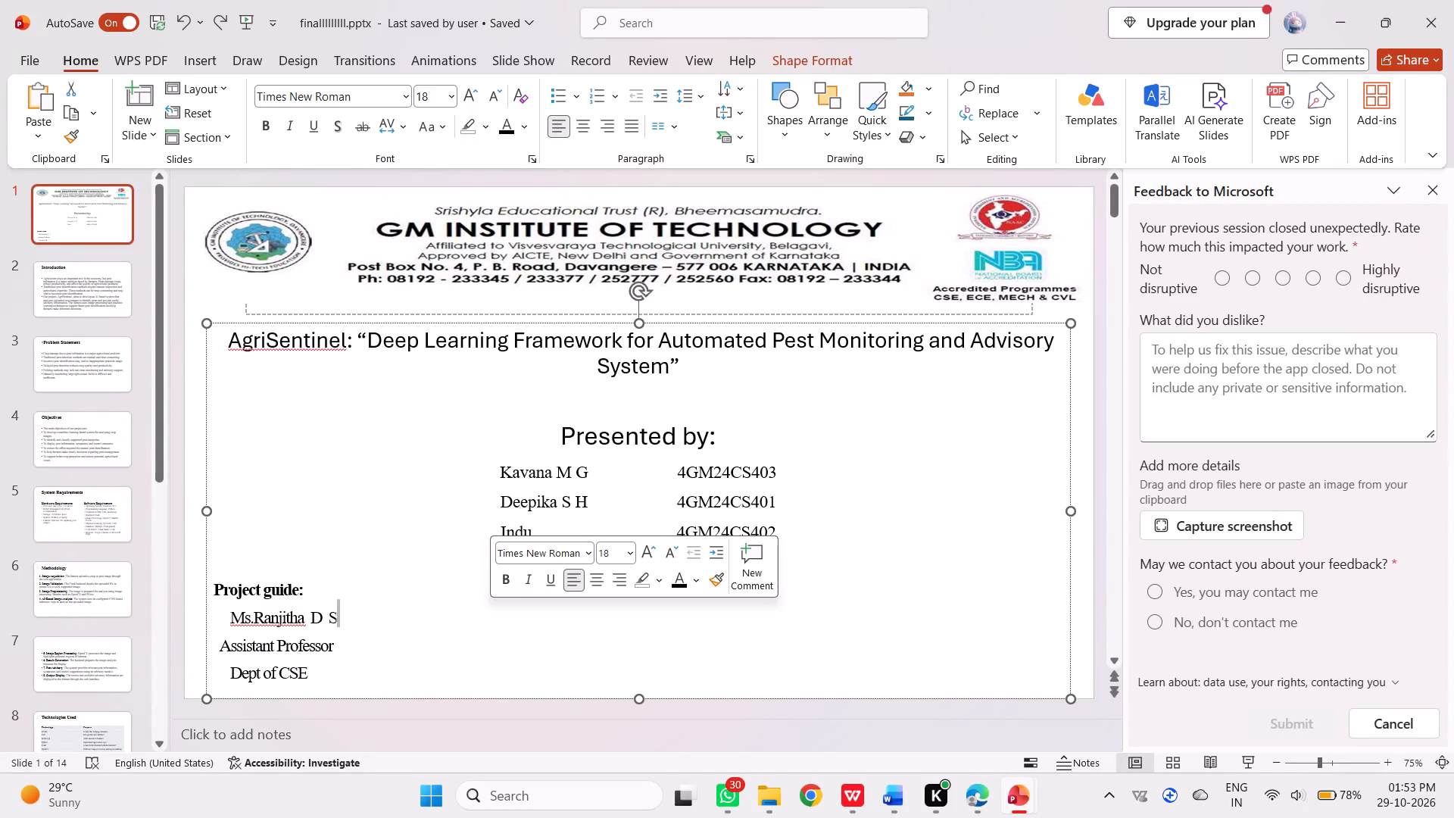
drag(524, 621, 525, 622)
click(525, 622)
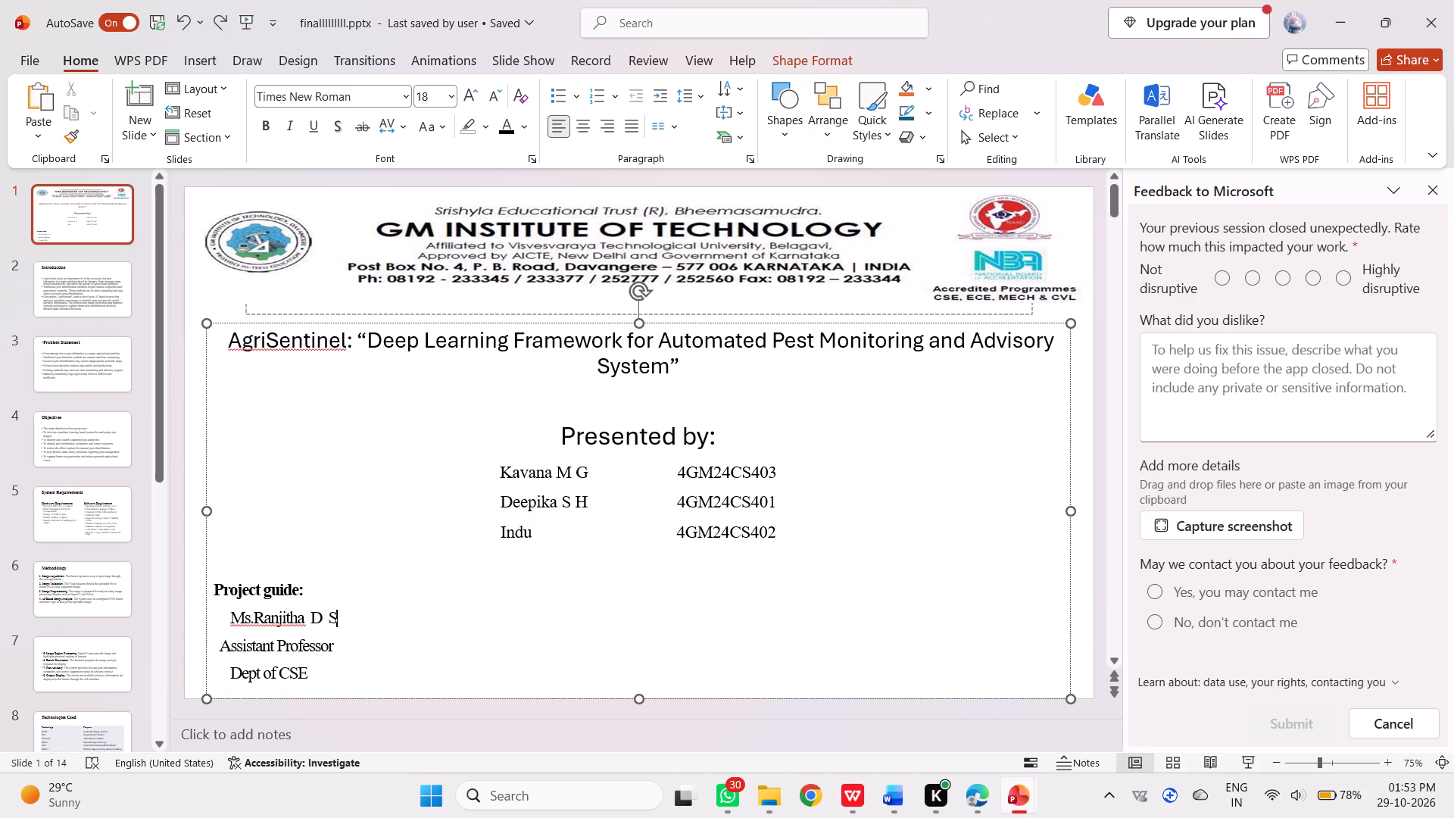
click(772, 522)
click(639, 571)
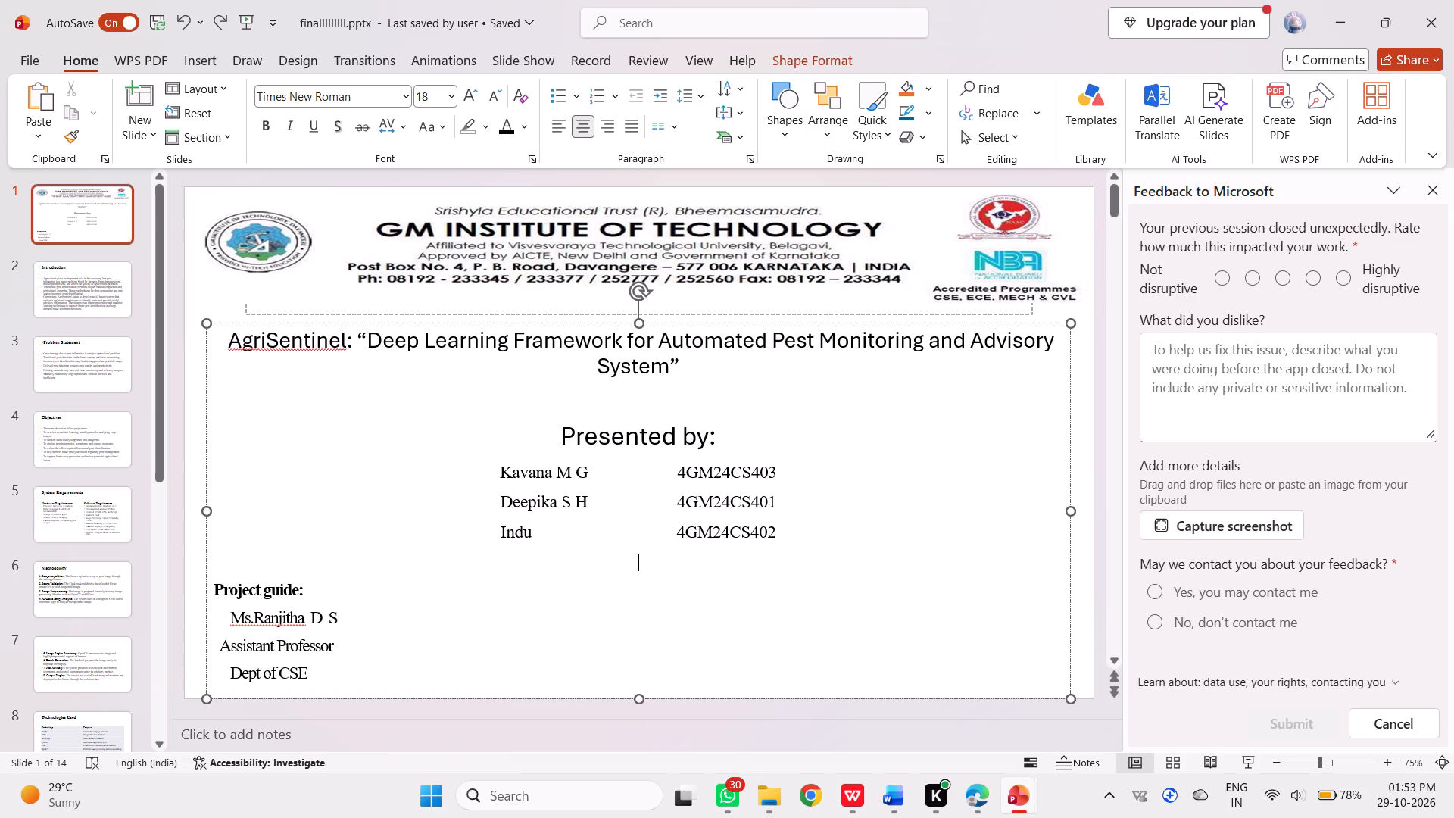
Centre-align the "Project guide:" line on the title slide.
click(569, 585)
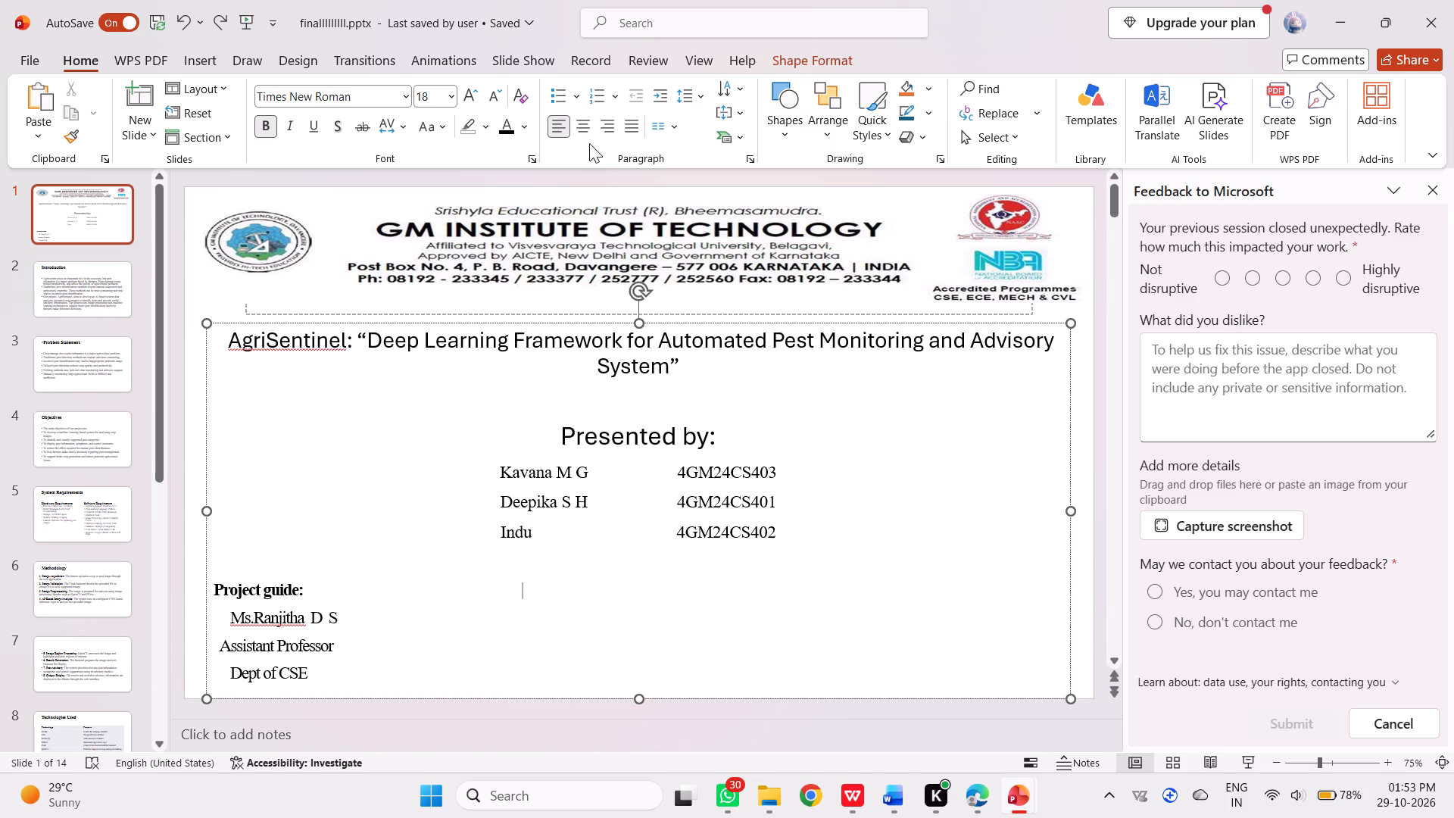
click(581, 118)
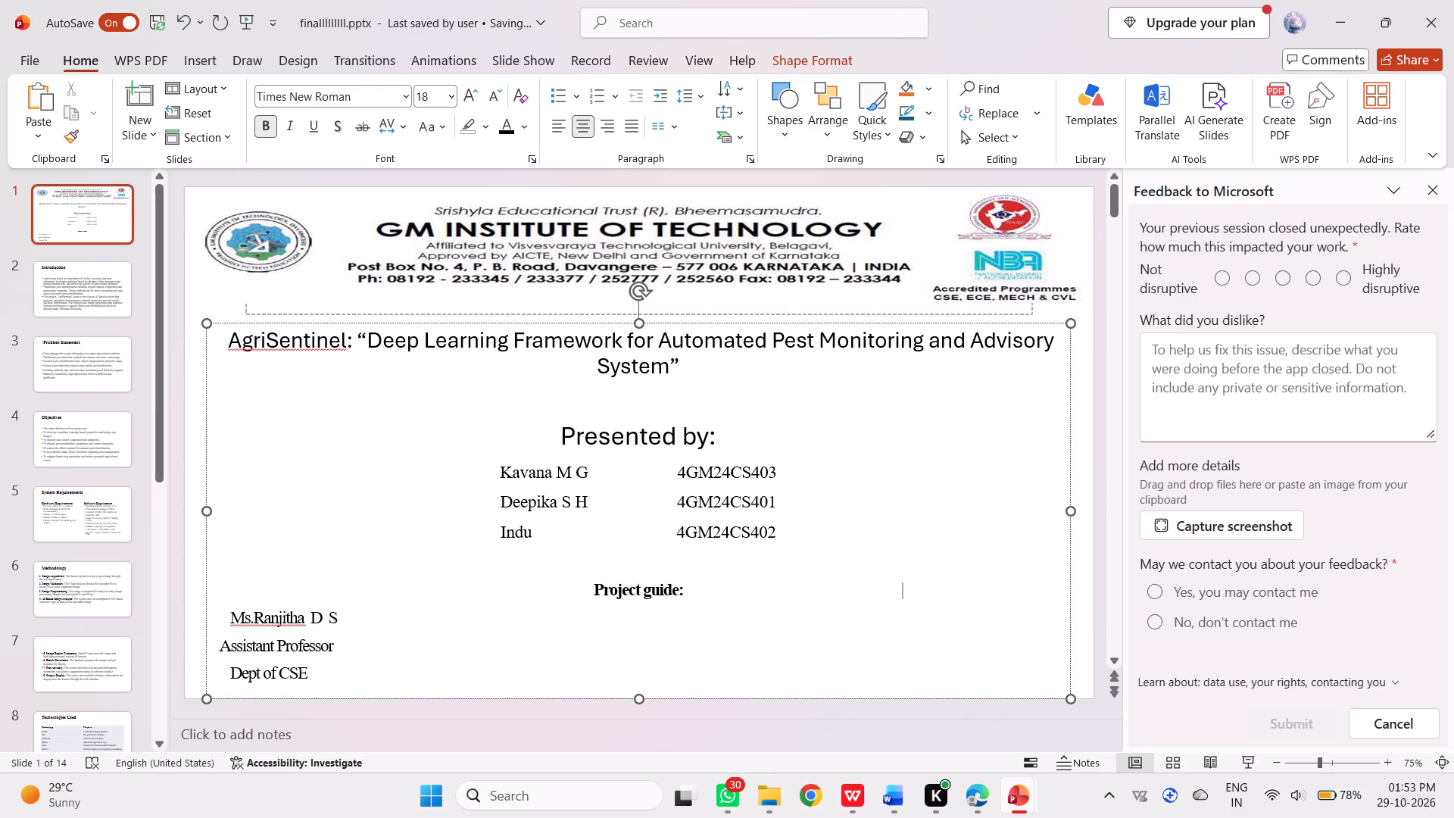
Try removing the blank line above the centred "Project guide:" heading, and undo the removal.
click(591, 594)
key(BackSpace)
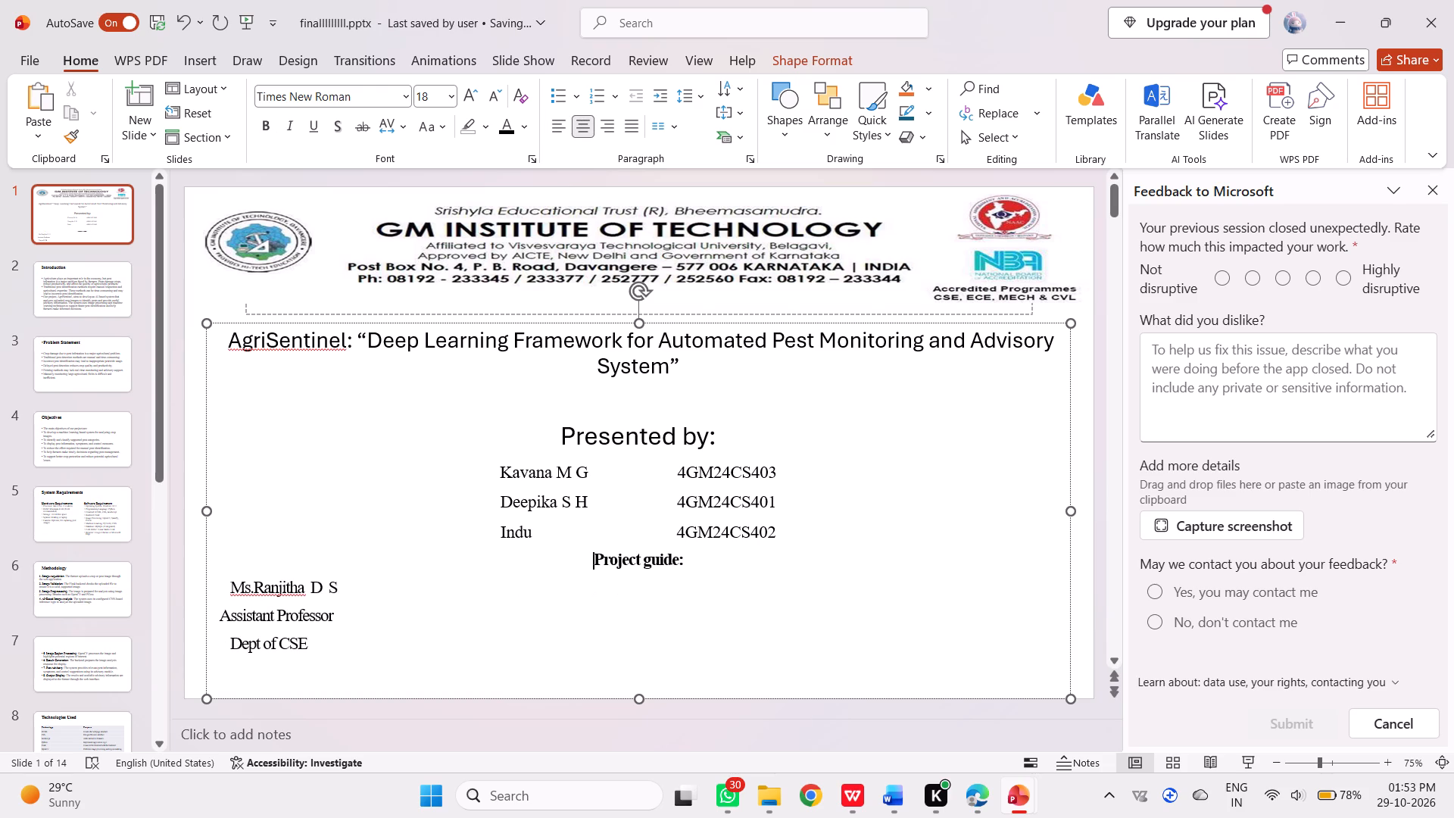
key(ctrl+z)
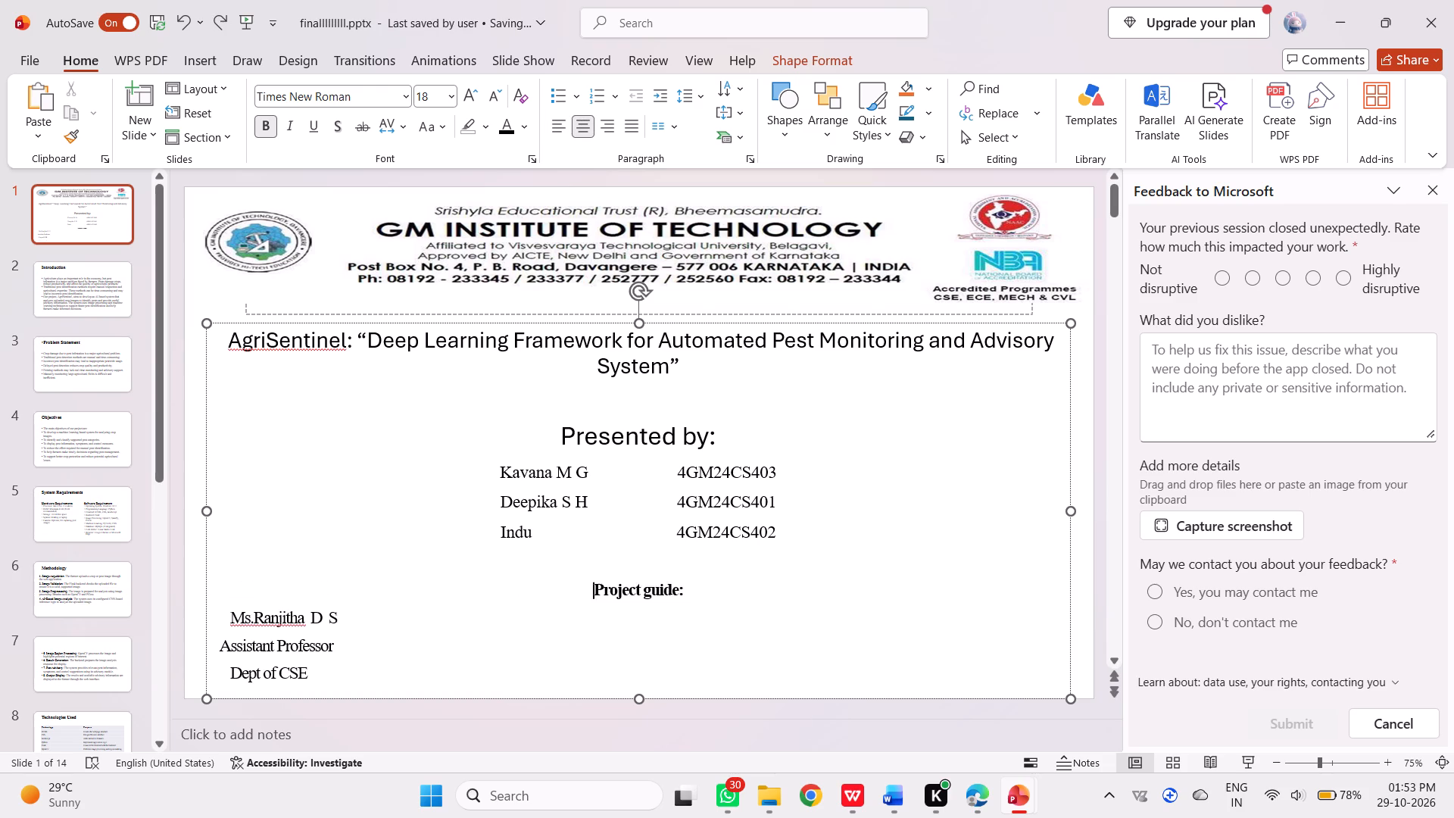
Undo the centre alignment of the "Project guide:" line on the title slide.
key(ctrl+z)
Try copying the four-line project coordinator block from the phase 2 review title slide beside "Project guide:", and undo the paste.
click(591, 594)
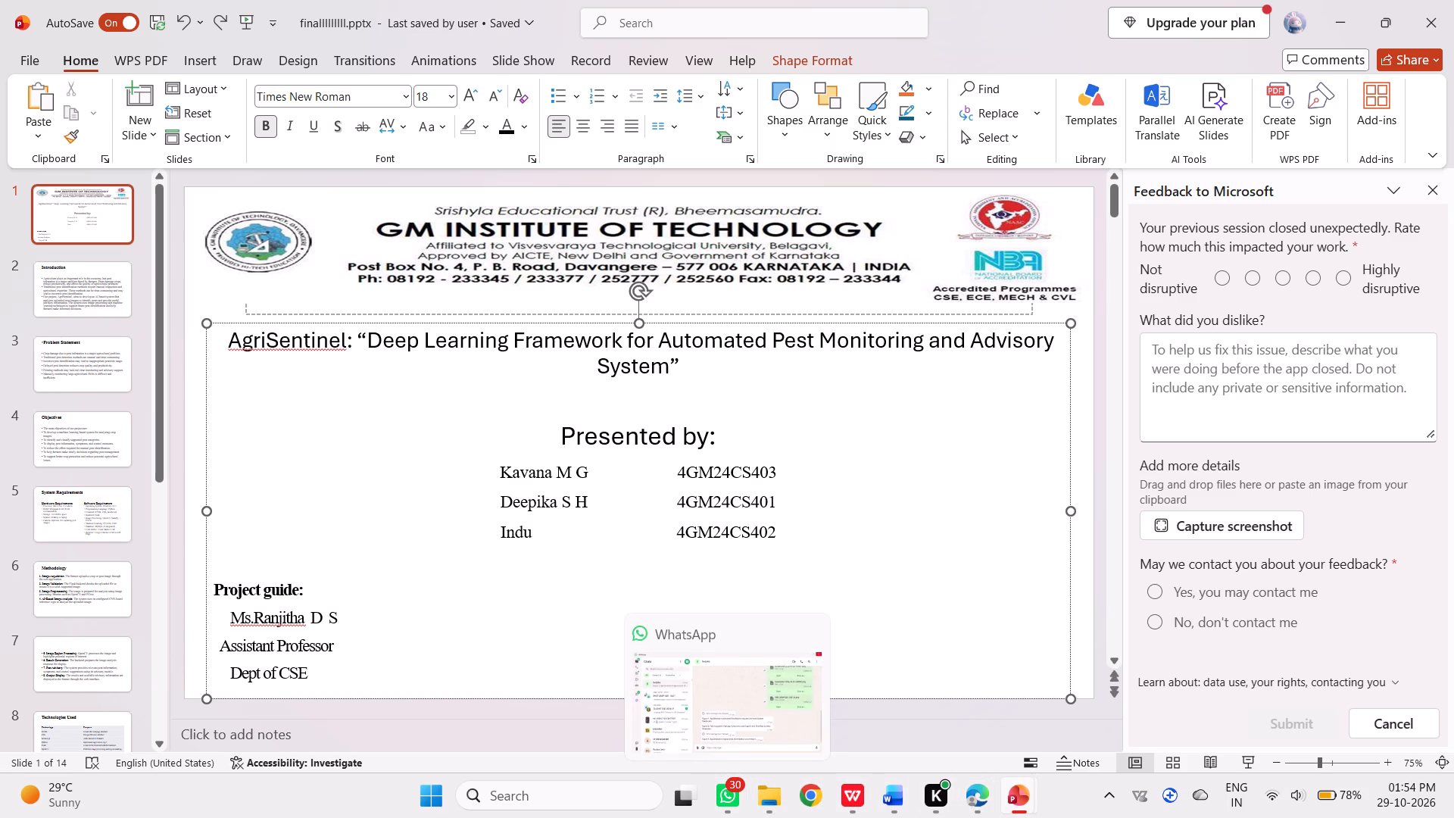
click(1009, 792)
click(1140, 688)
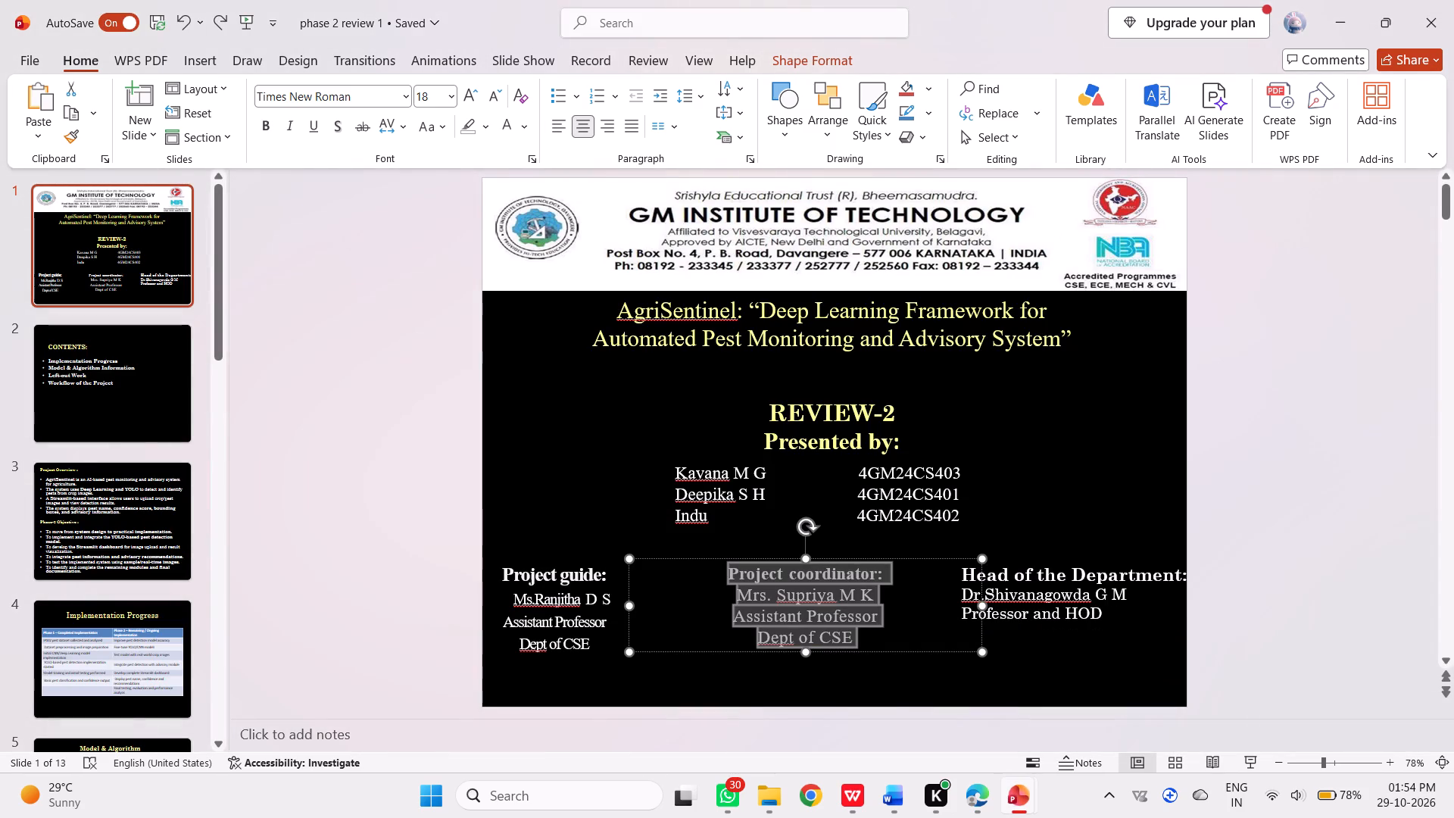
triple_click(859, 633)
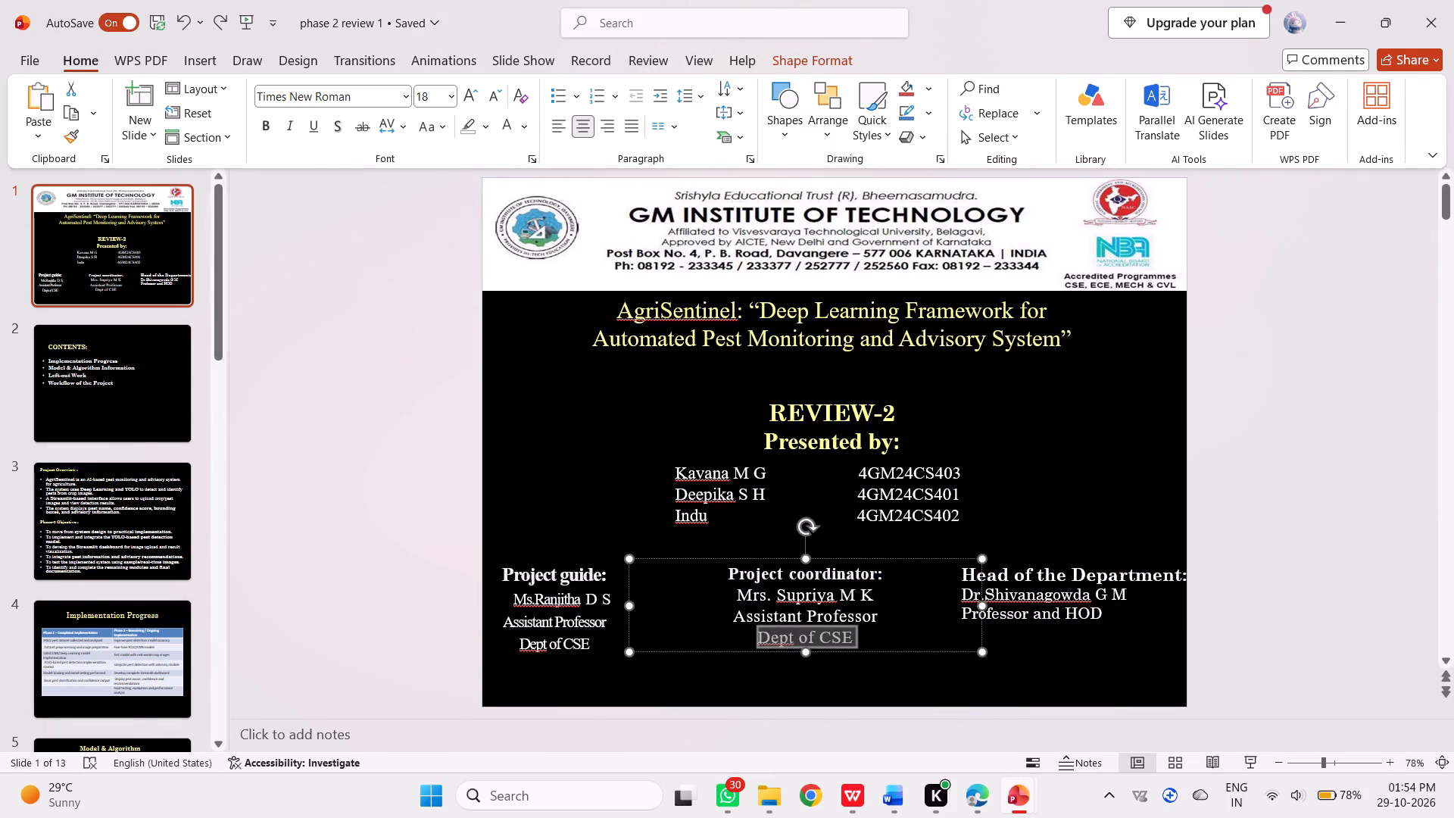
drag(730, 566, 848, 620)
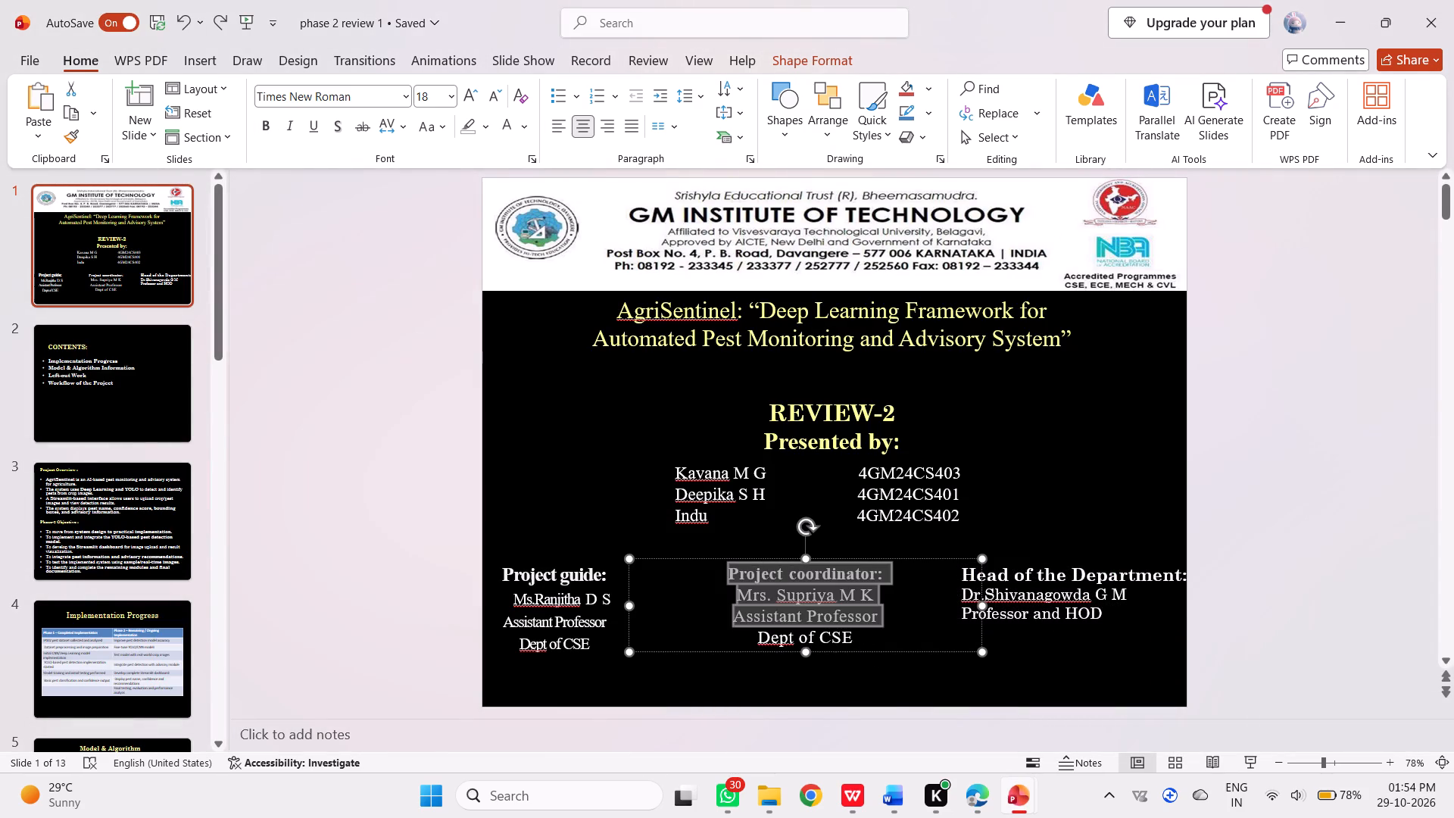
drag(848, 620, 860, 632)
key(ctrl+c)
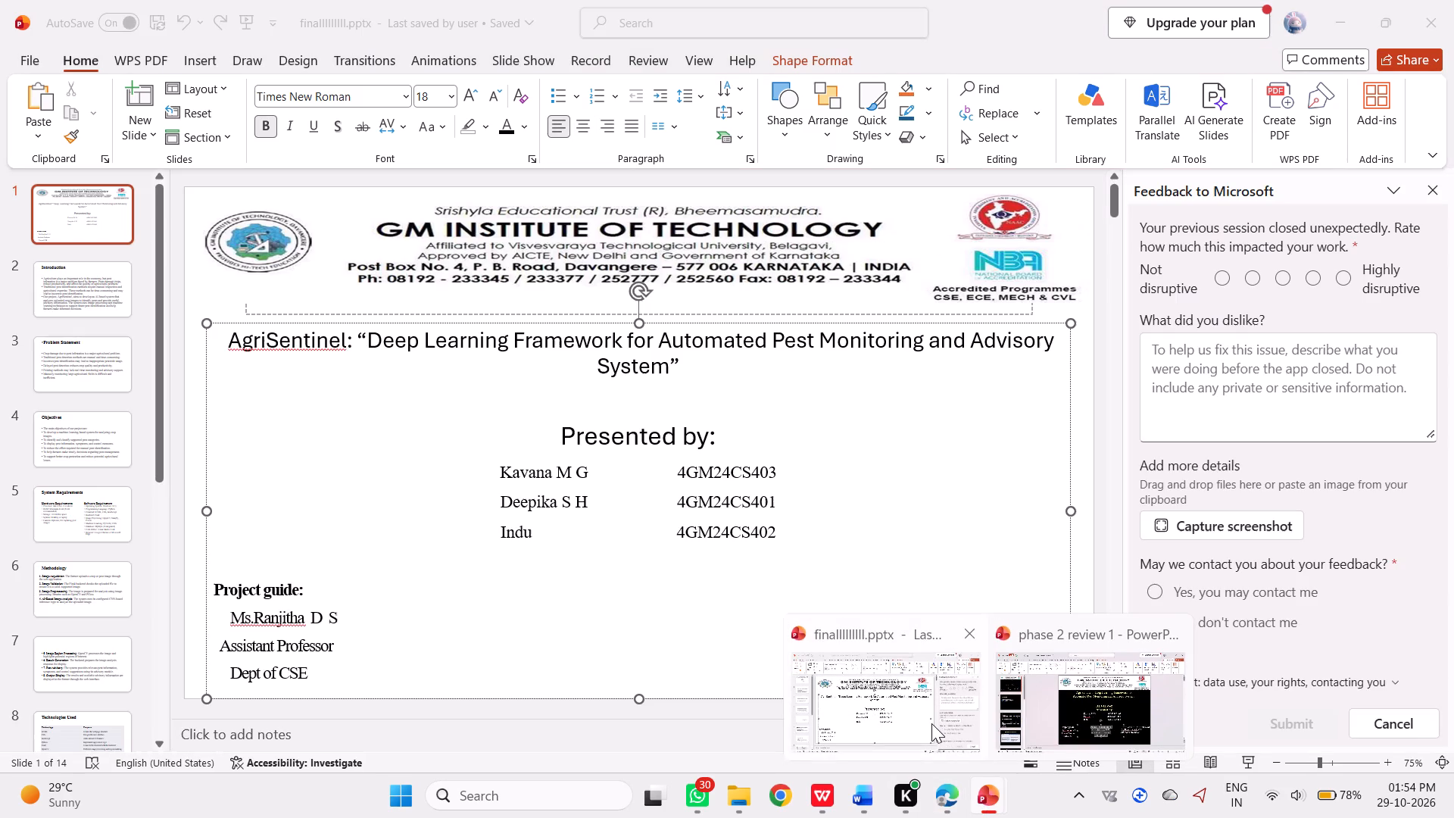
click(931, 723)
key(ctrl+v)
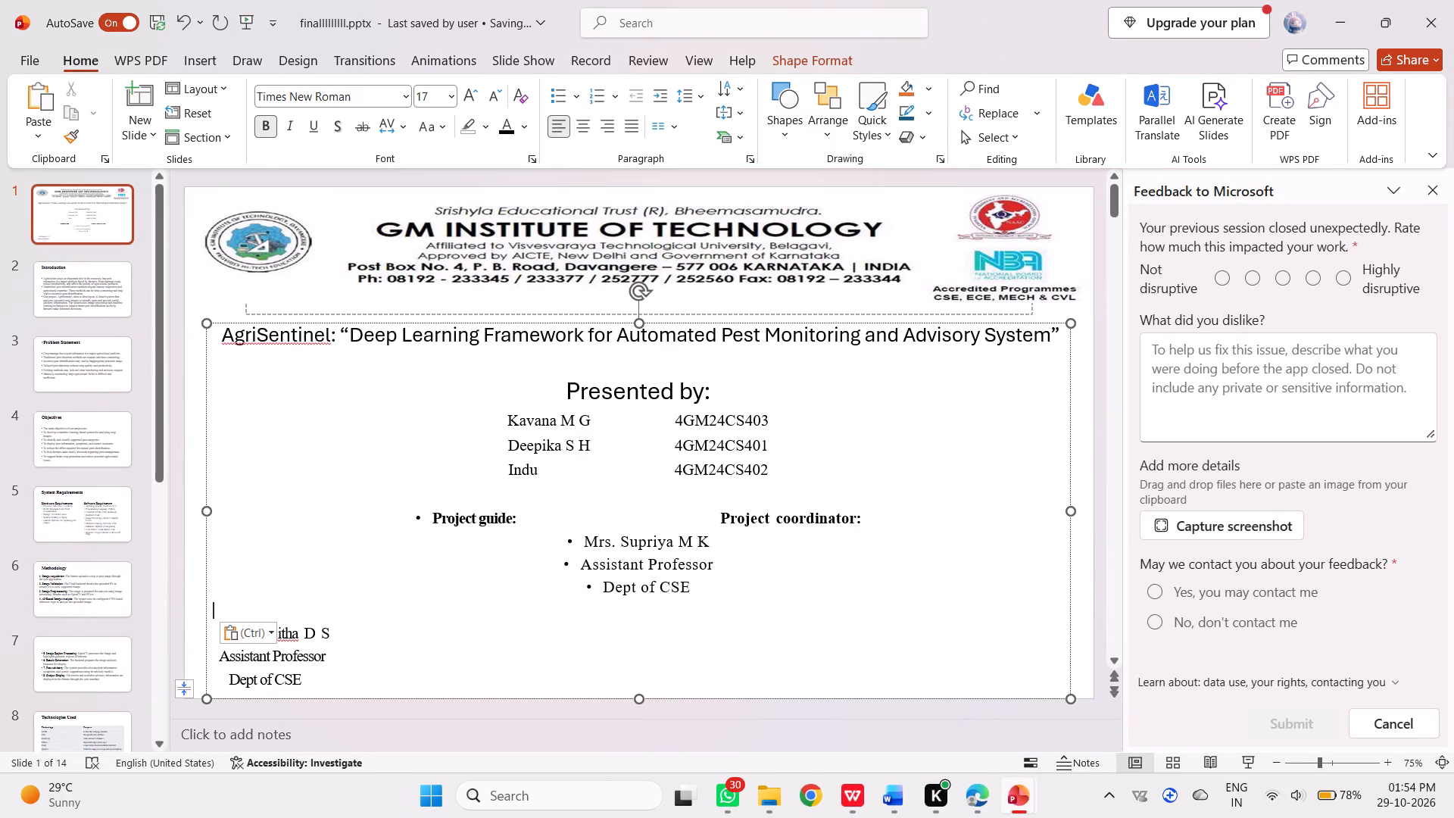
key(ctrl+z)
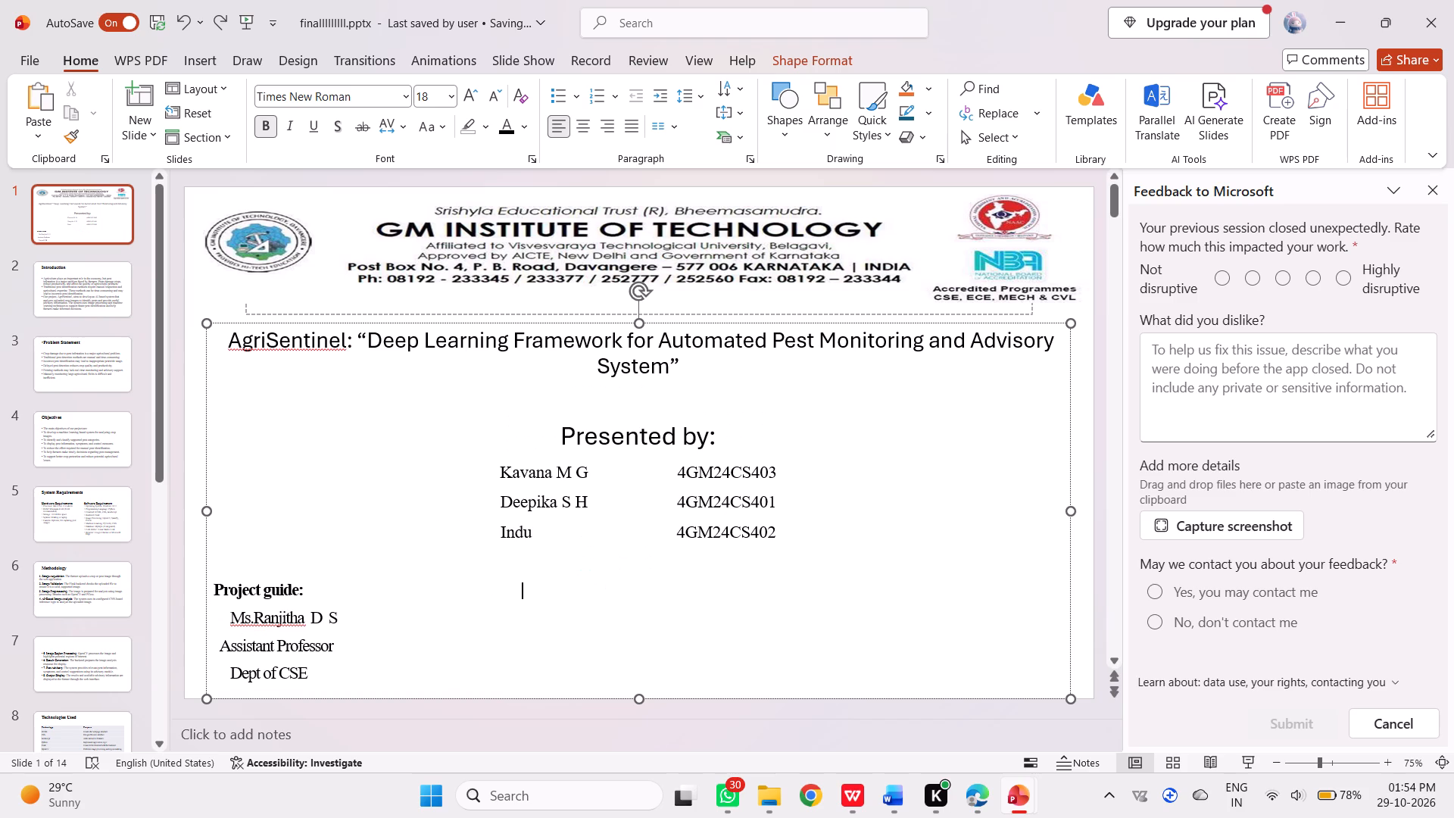
Add the heading "Project Cordinator:" on the same line as "Project guide:", with two spaces between its words.
key(shift+p)
text(roj)
text(ect)
key(space)
text(CO)
key(BackSpace)
text(or)
text(din)
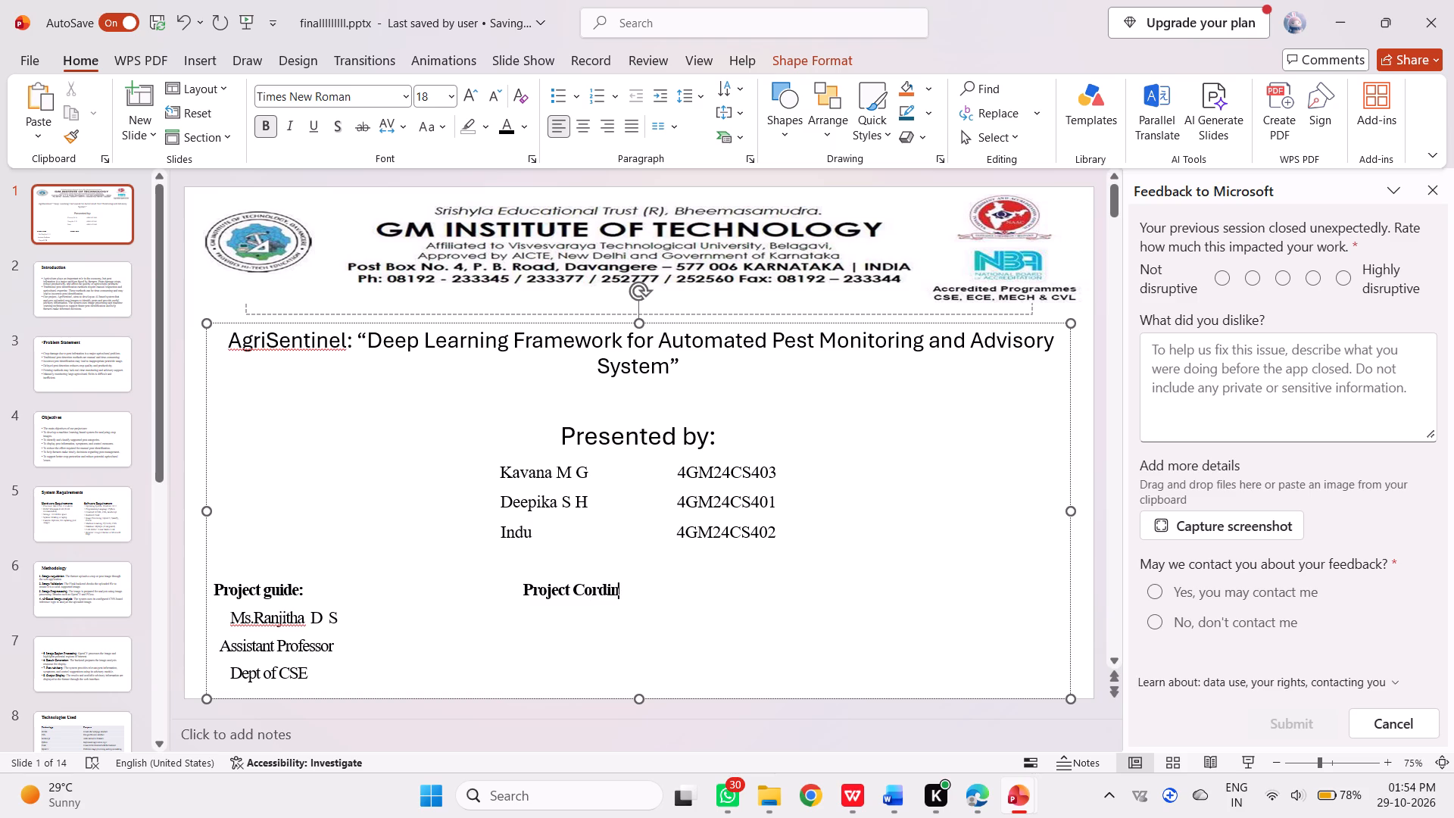
key(a)
text(to)
key(r)
click(573, 588)
key(space)
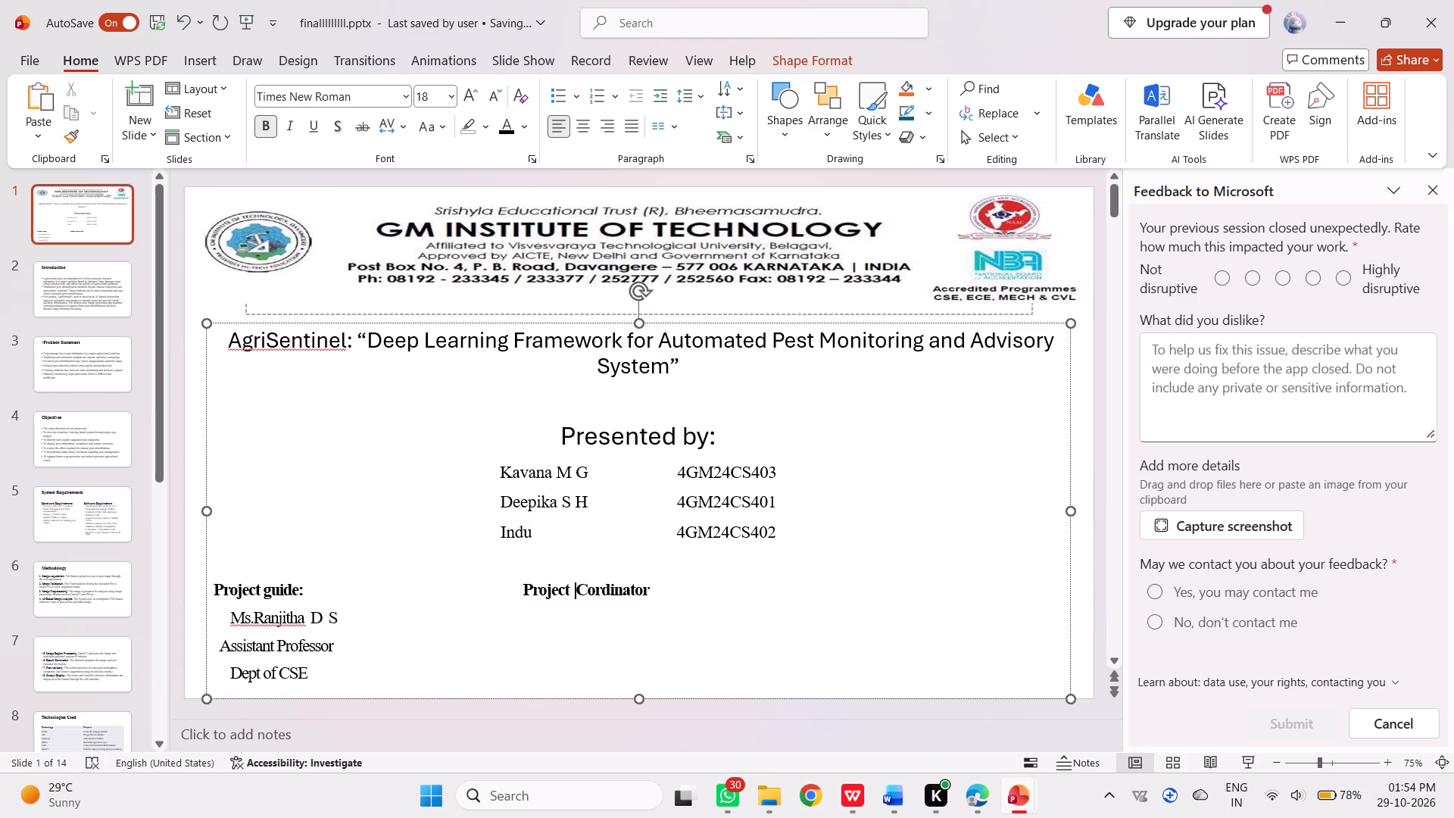
drag(641, 588, 657, 591)
click(657, 591)
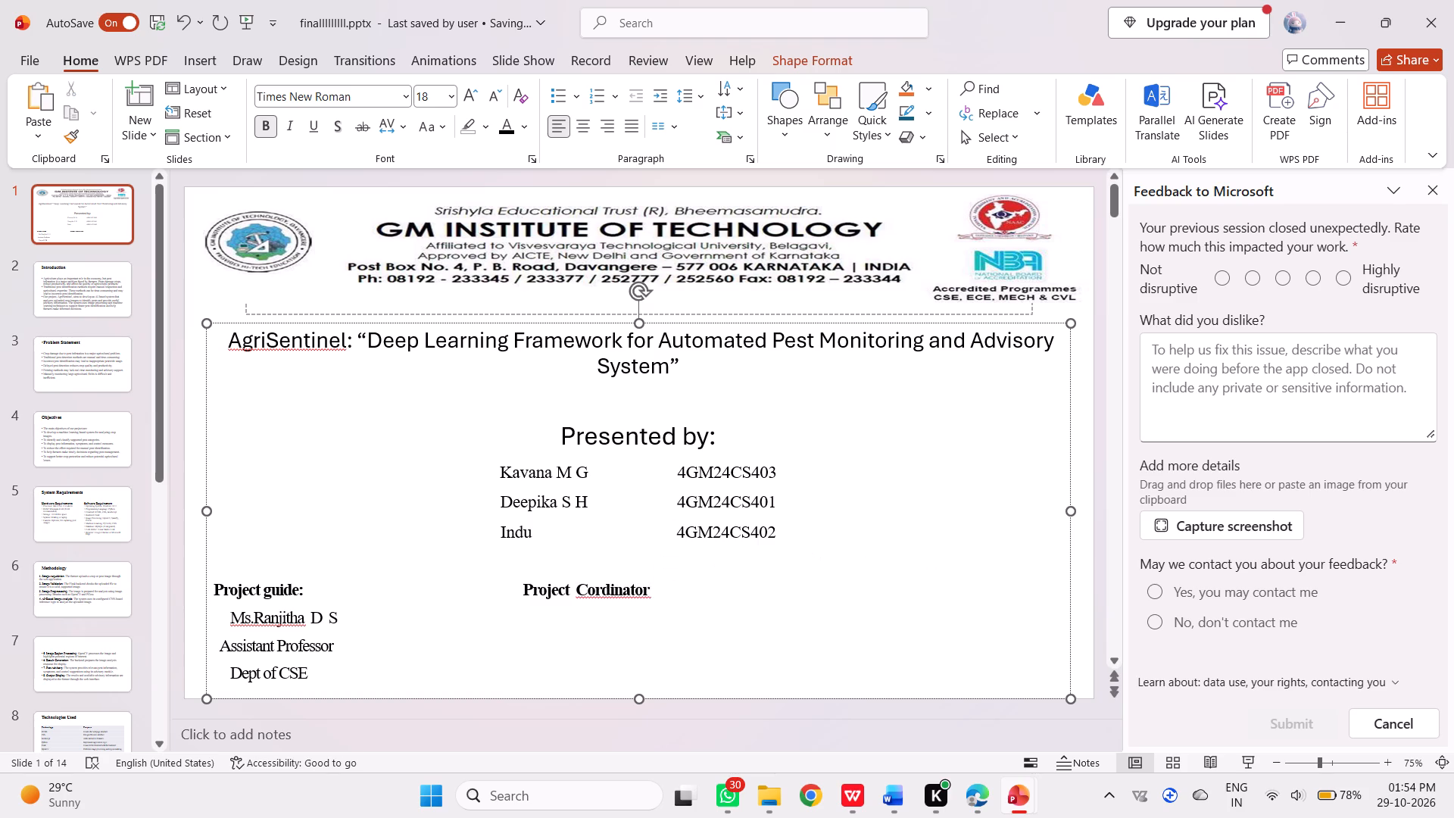
key(shift+colon)
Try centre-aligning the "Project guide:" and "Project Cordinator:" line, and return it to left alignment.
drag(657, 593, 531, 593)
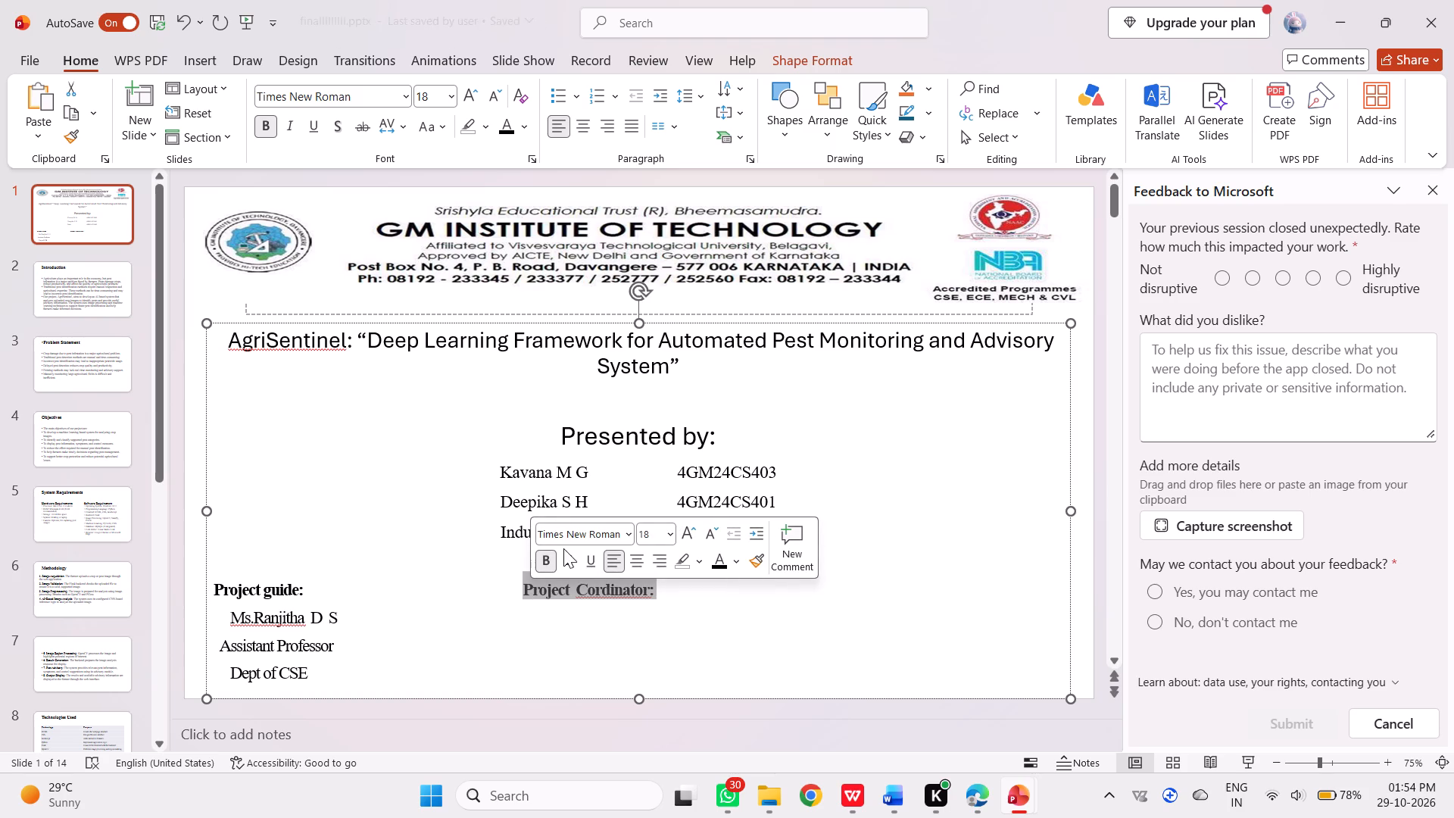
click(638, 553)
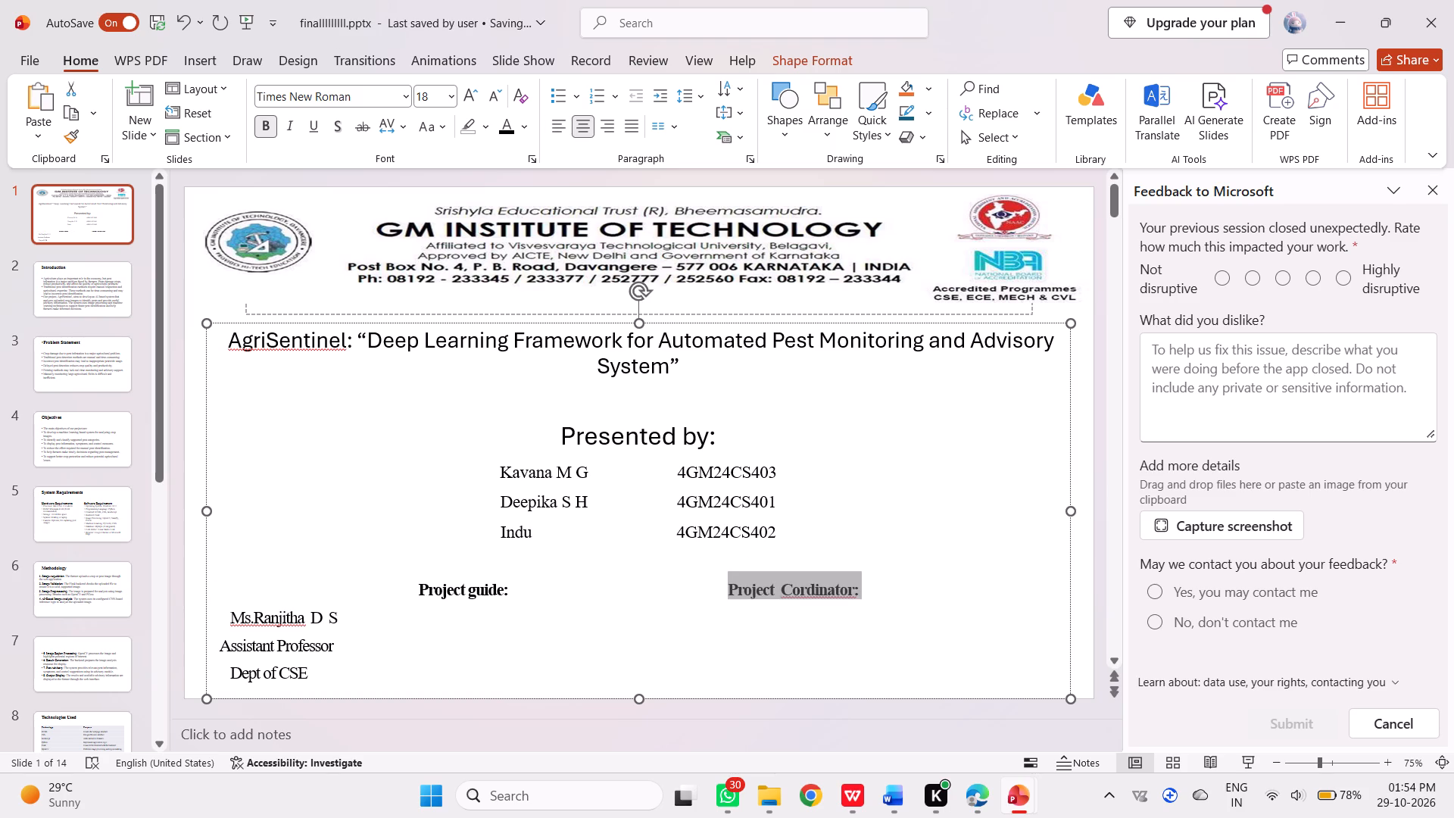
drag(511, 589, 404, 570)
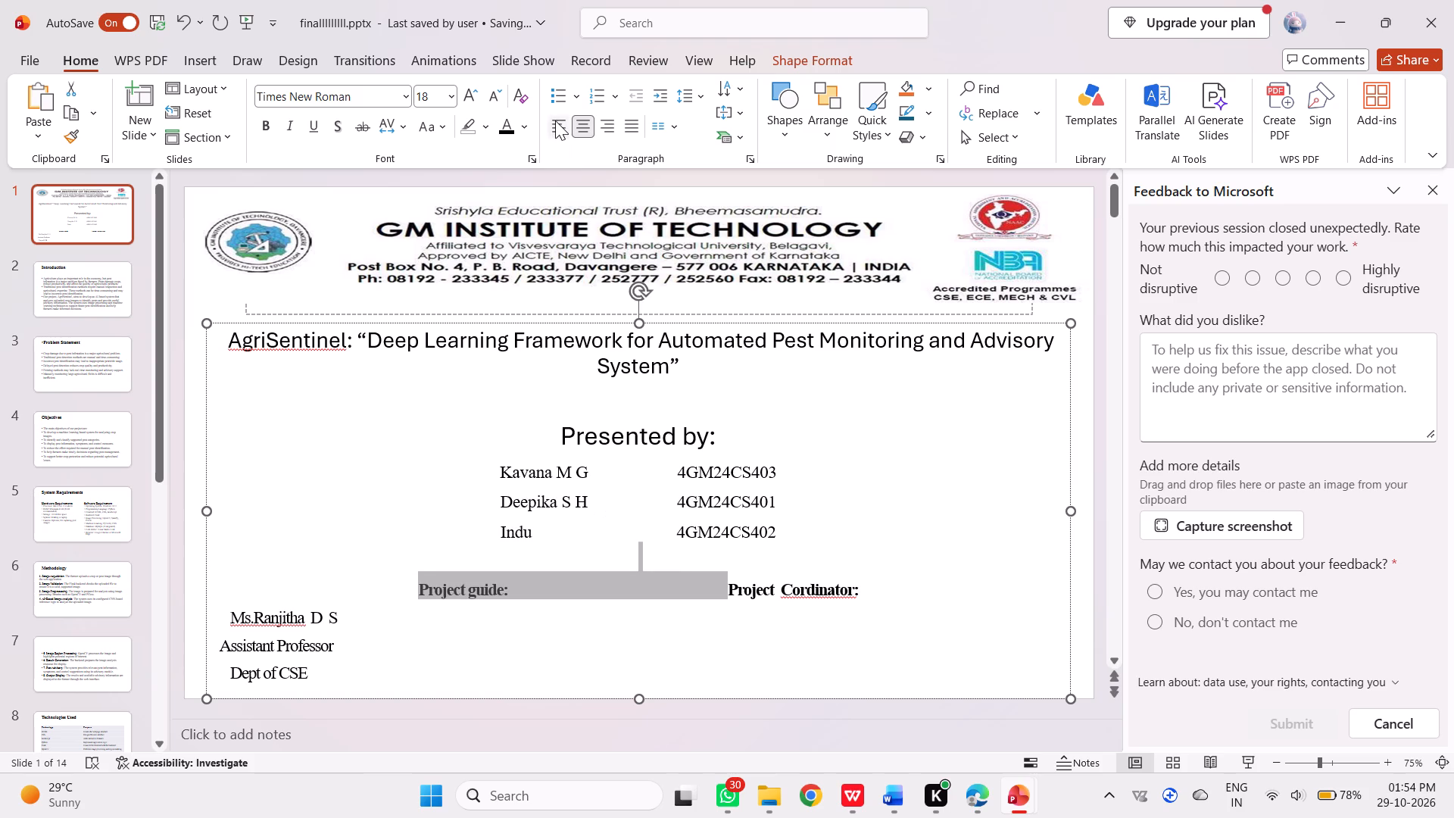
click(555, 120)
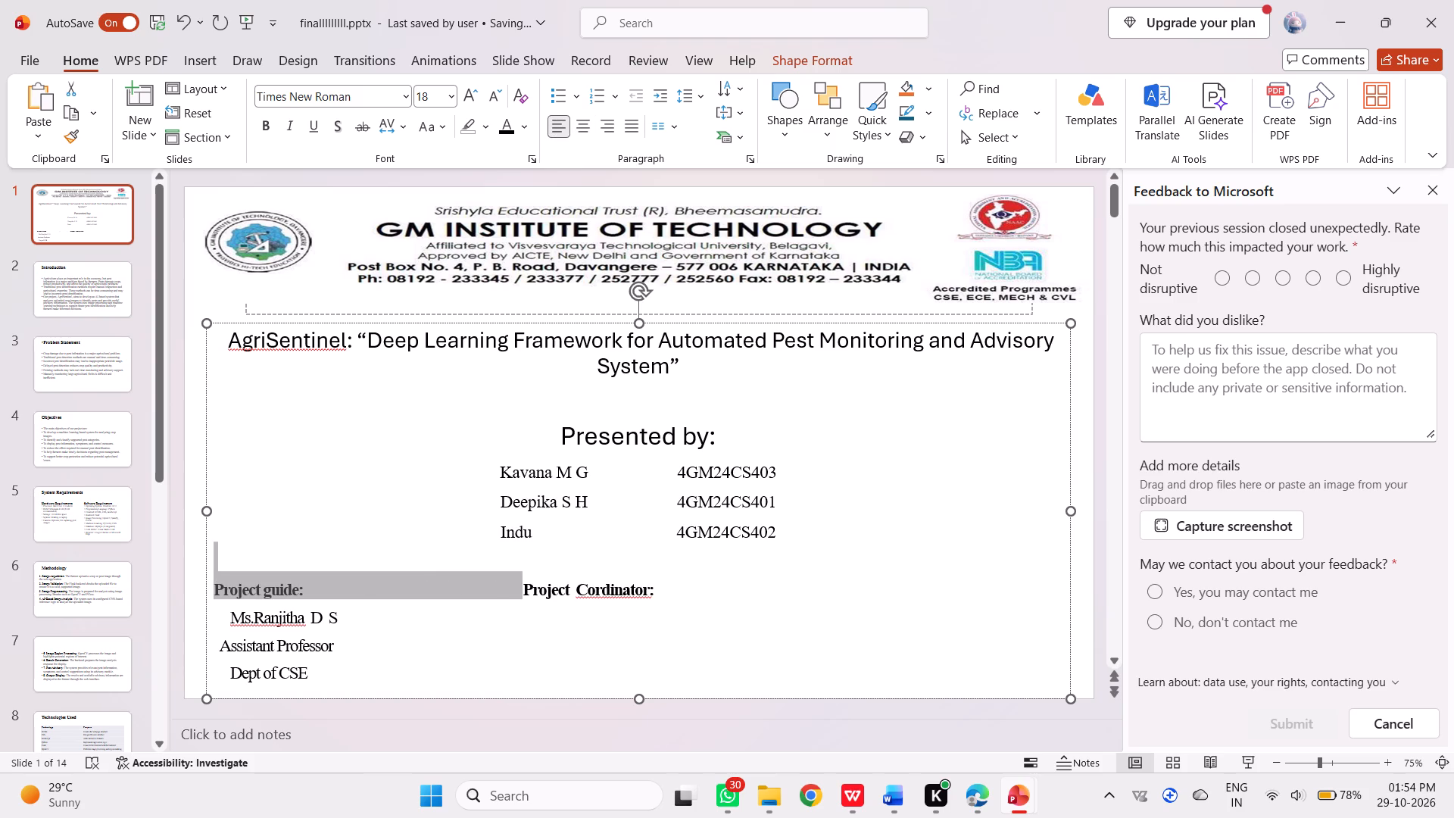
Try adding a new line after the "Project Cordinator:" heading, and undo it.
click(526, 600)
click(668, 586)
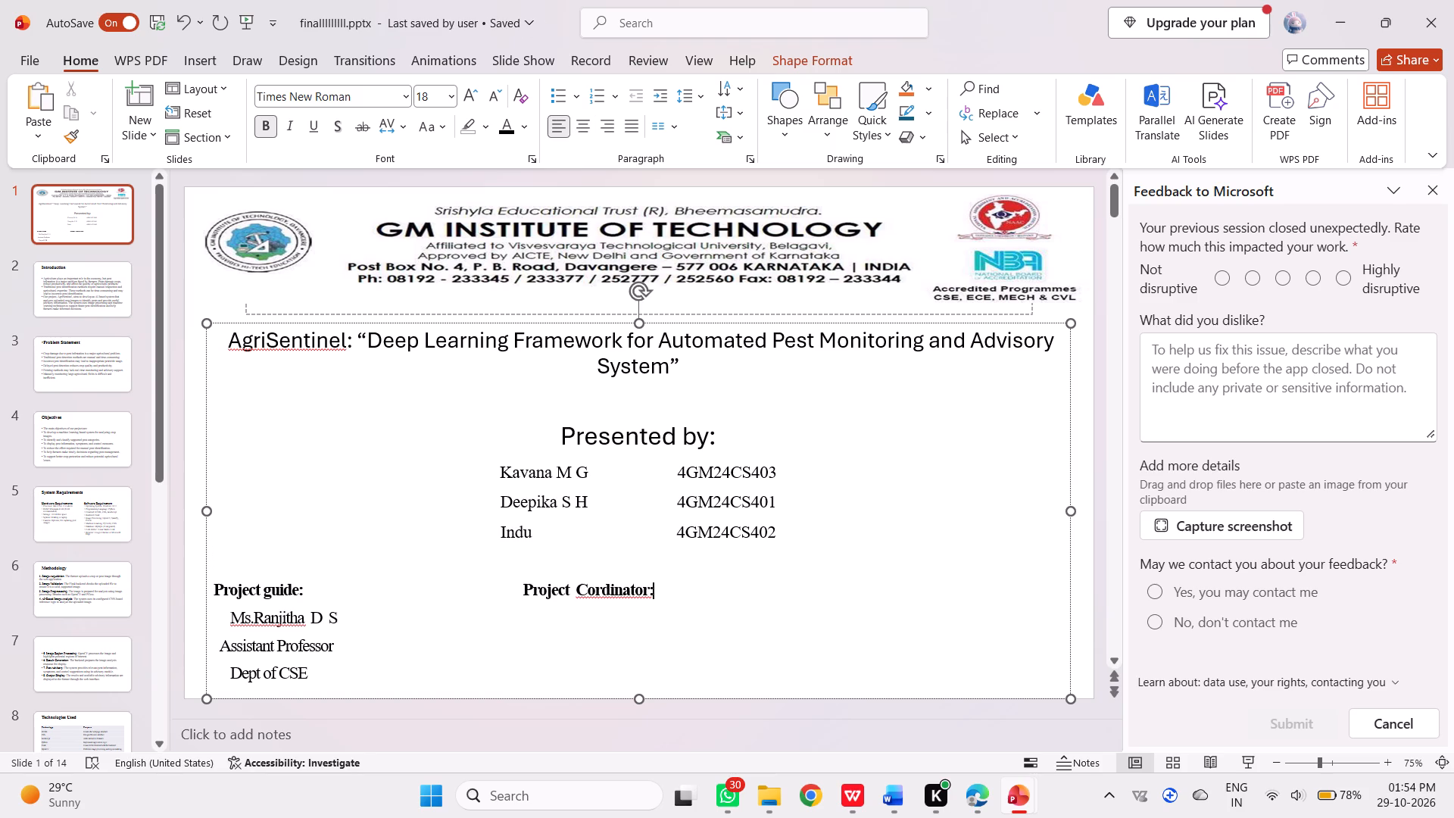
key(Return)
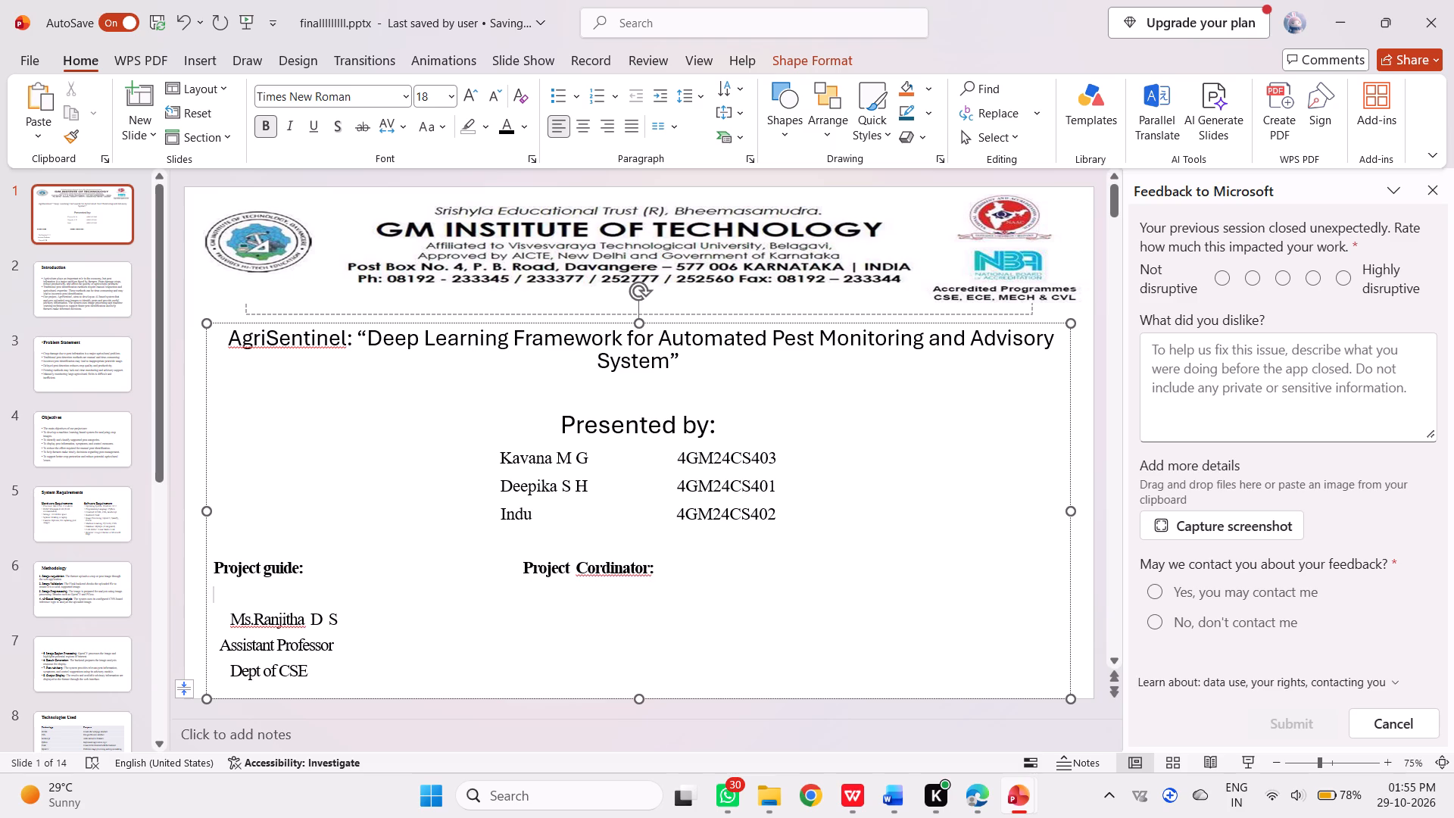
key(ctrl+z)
Enter the coordinator's name on the guide's name line, spaced across to sit beneath the "Project Cordinator:" heading.
click(526, 612)
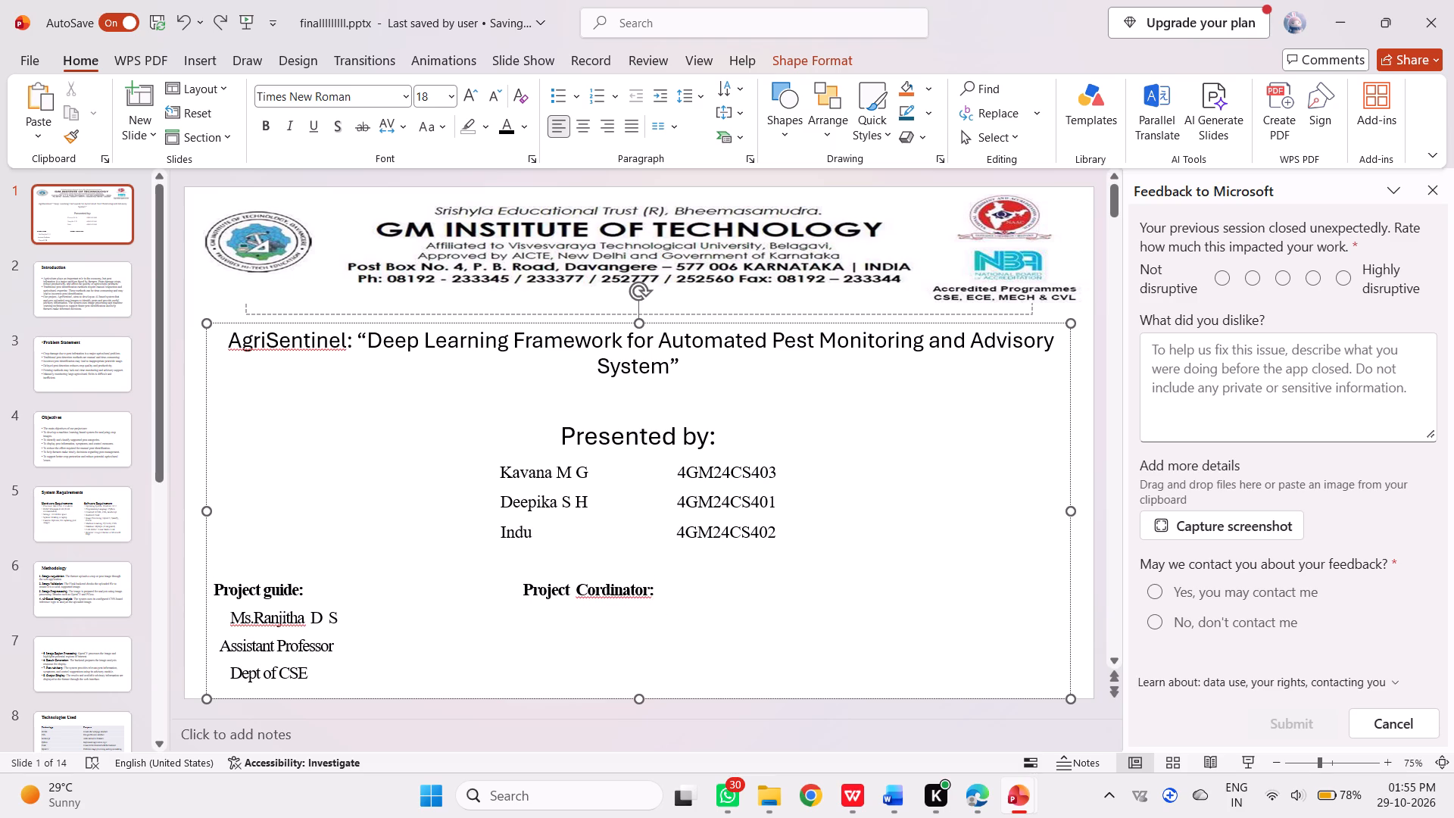
triple_click(527, 609)
click(527, 609)
key(space)
key(space)
key(space)
key(space)
key(space)
key(space)
key(space)
key(space)
key(space)
key(space)
key(space)
key(space)
key(space)
key(space)
key(space)
key(space)
key(space)
key(space)
key(space)
key(space)
key(shift+s)
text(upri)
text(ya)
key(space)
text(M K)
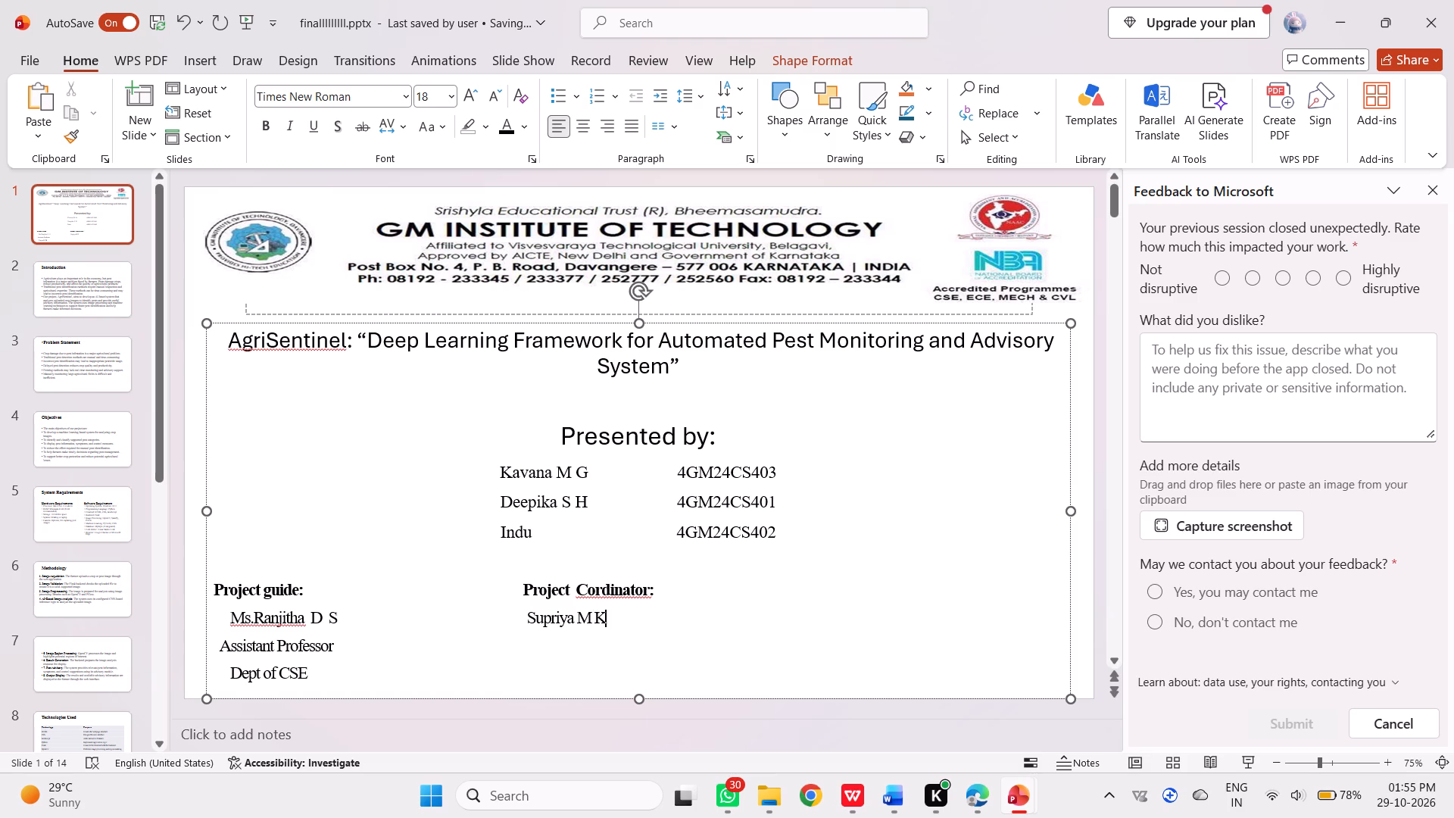
Add the title "Mrs." before the coordinator's name, with one space between them, and indent it beneath the "Project Cordinator:" heading.
click(522, 624)
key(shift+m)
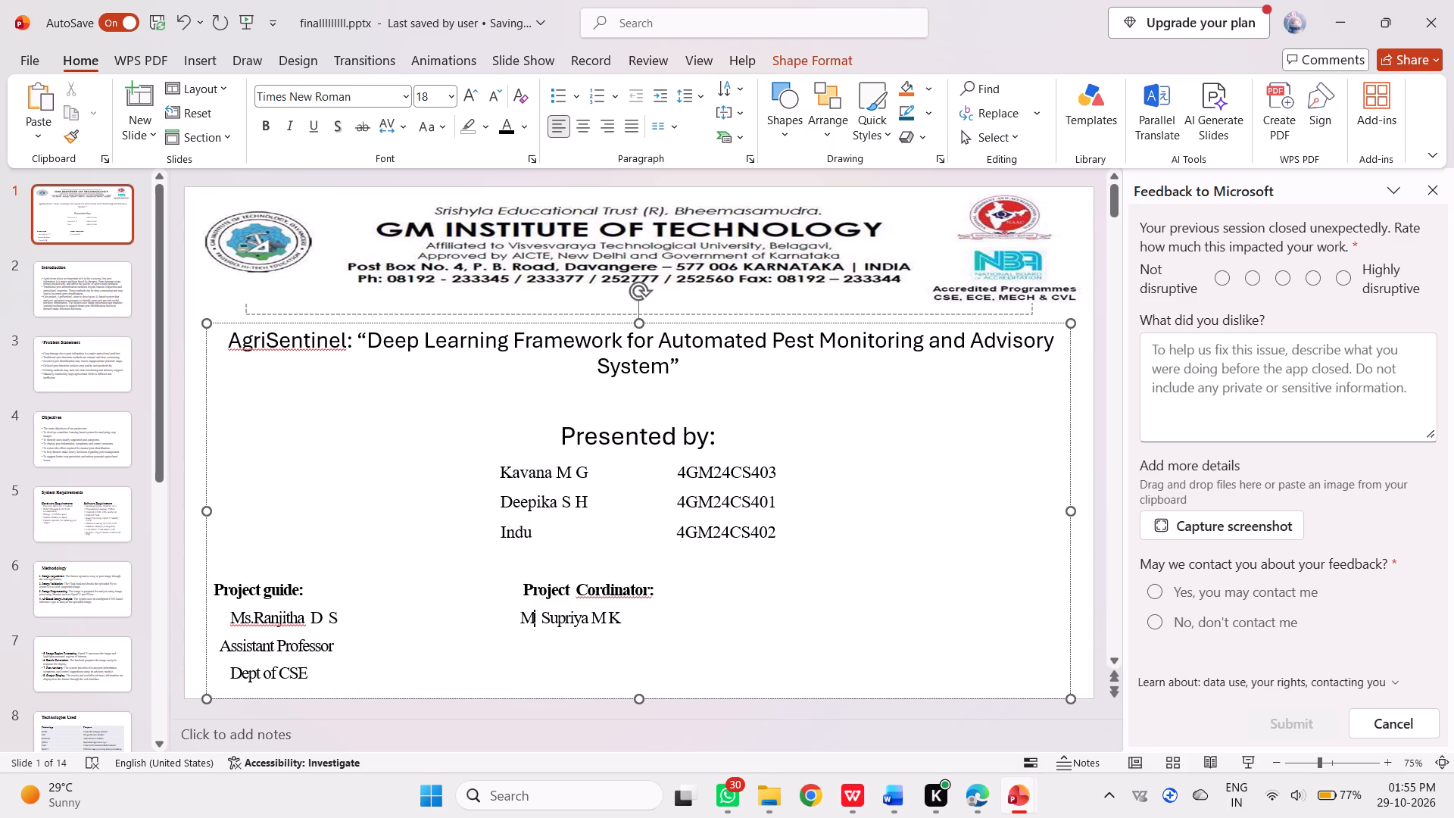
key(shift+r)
key(shift+BackSpace)
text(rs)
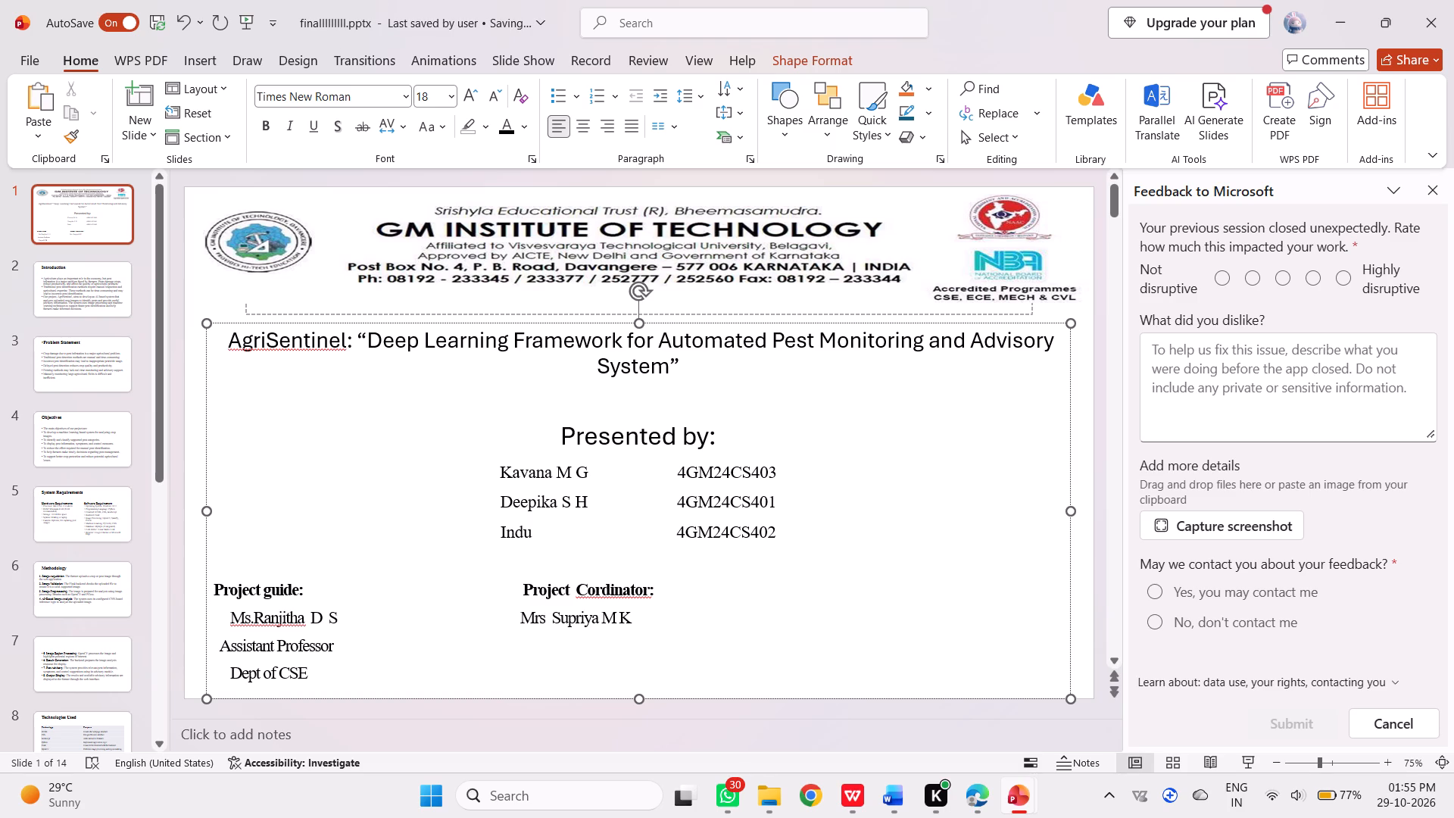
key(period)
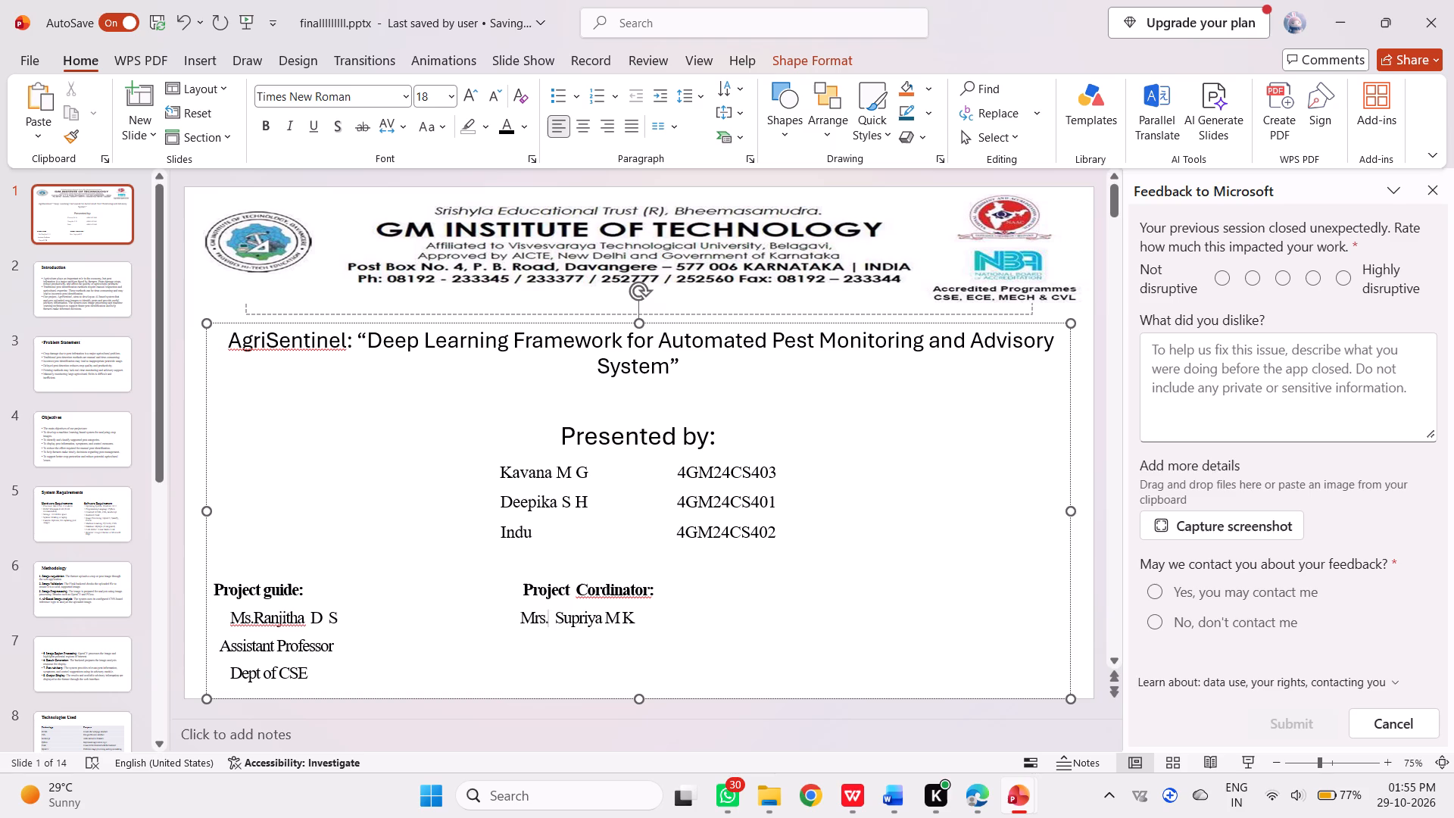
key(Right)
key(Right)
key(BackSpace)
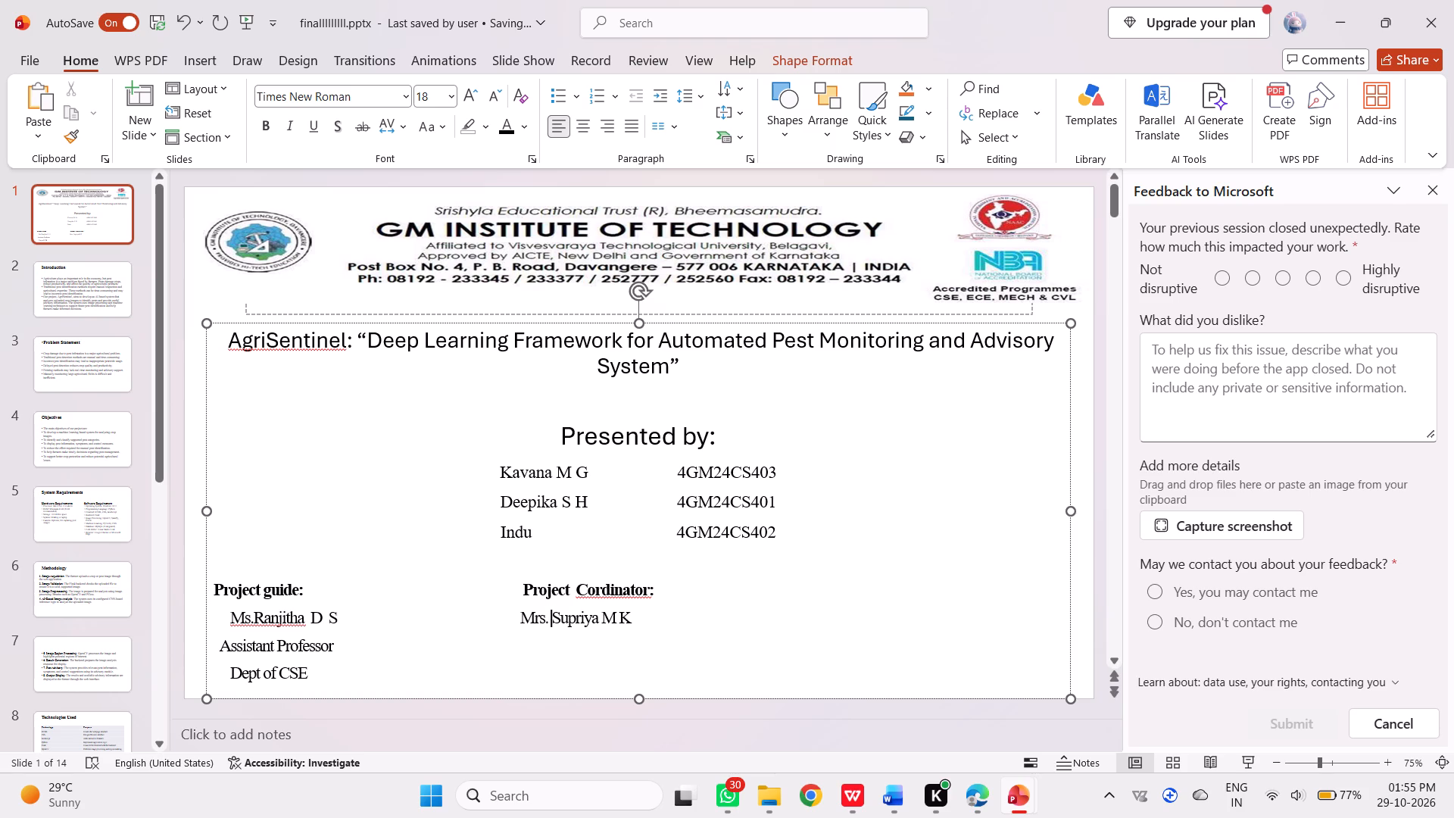
click(520, 620)
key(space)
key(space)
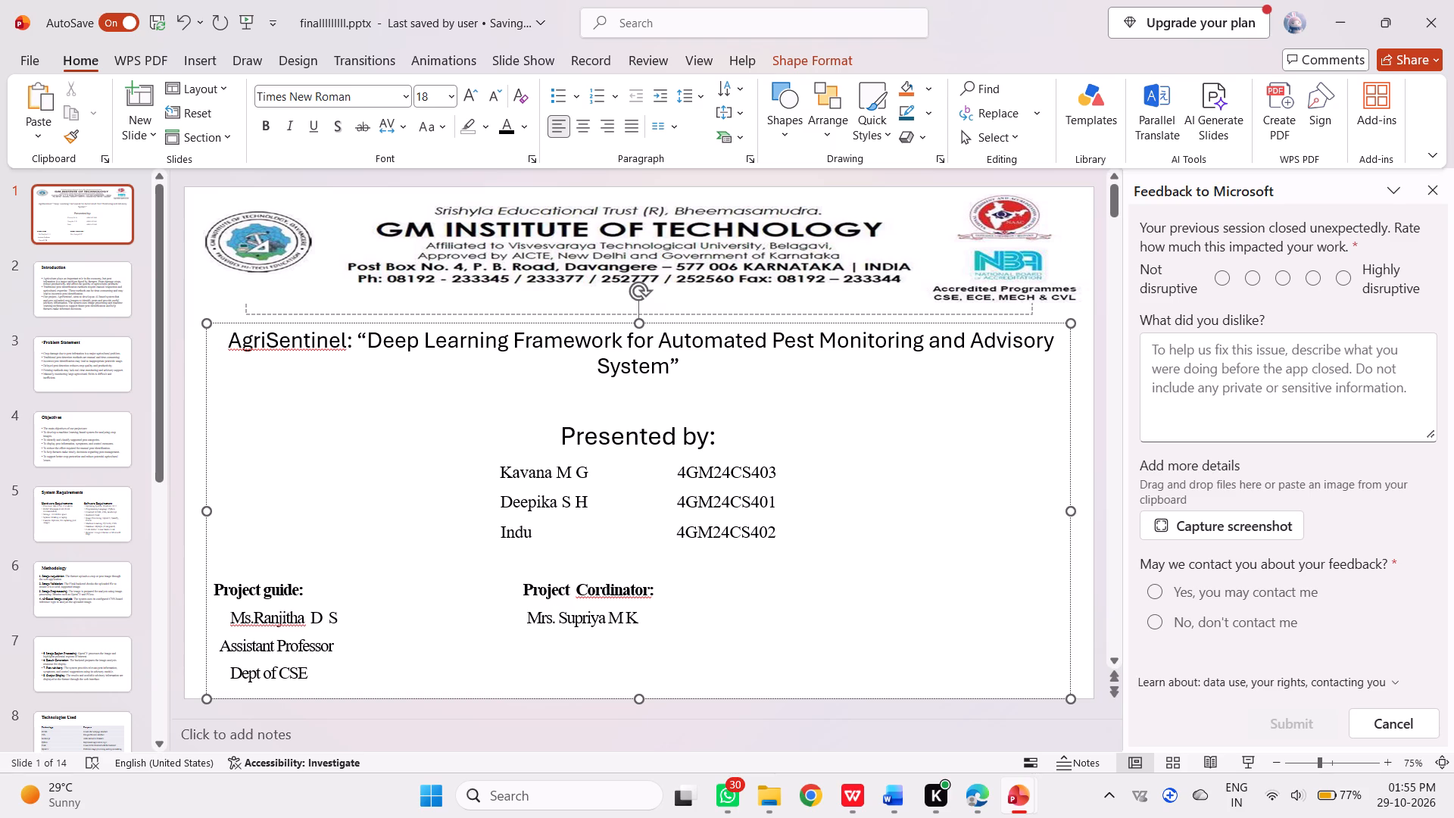
Copy the "Assistant Professor" designation from beneath the project guide's name.
drag(219, 648, 323, 635)
key(ctrl+c)
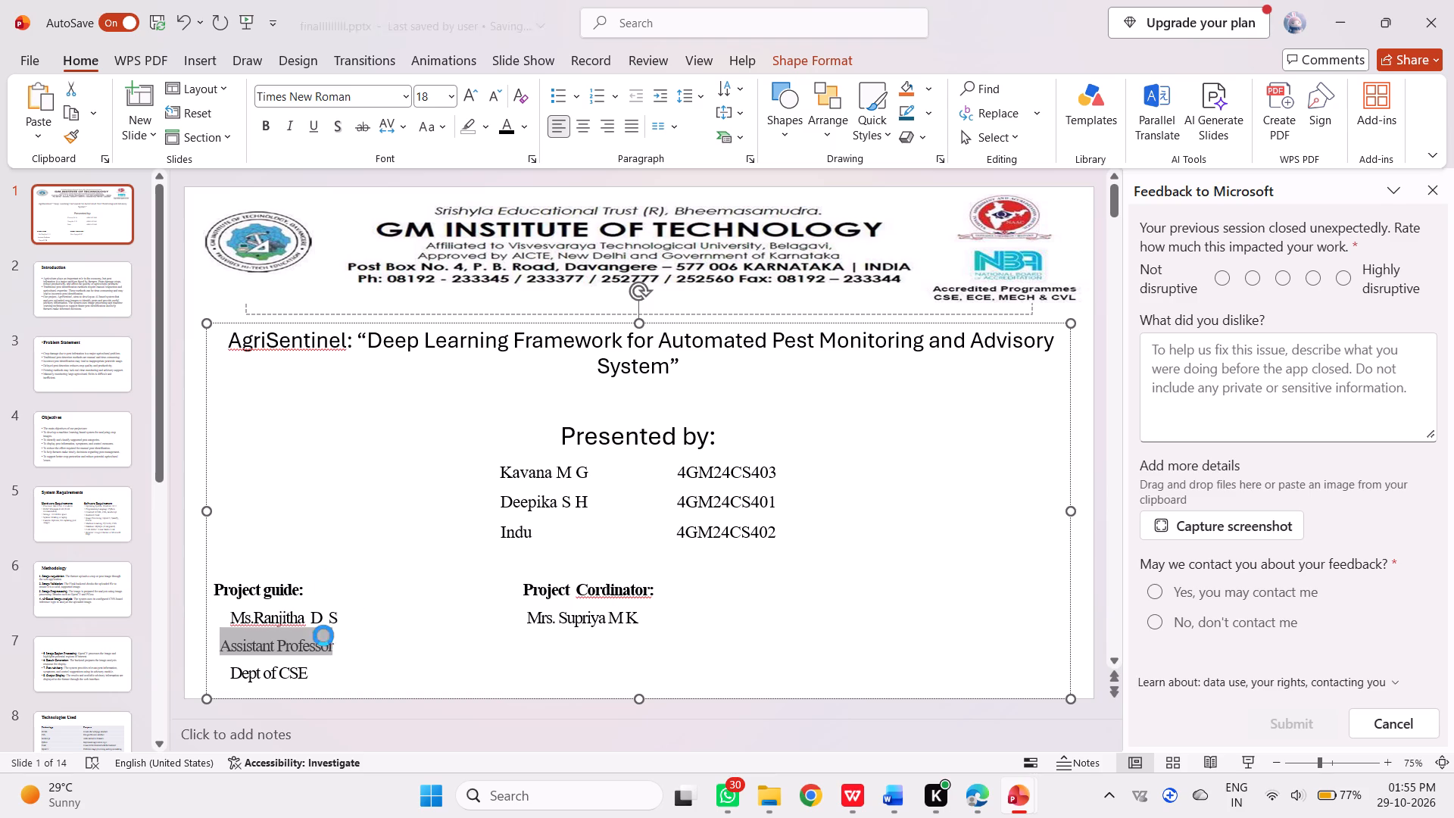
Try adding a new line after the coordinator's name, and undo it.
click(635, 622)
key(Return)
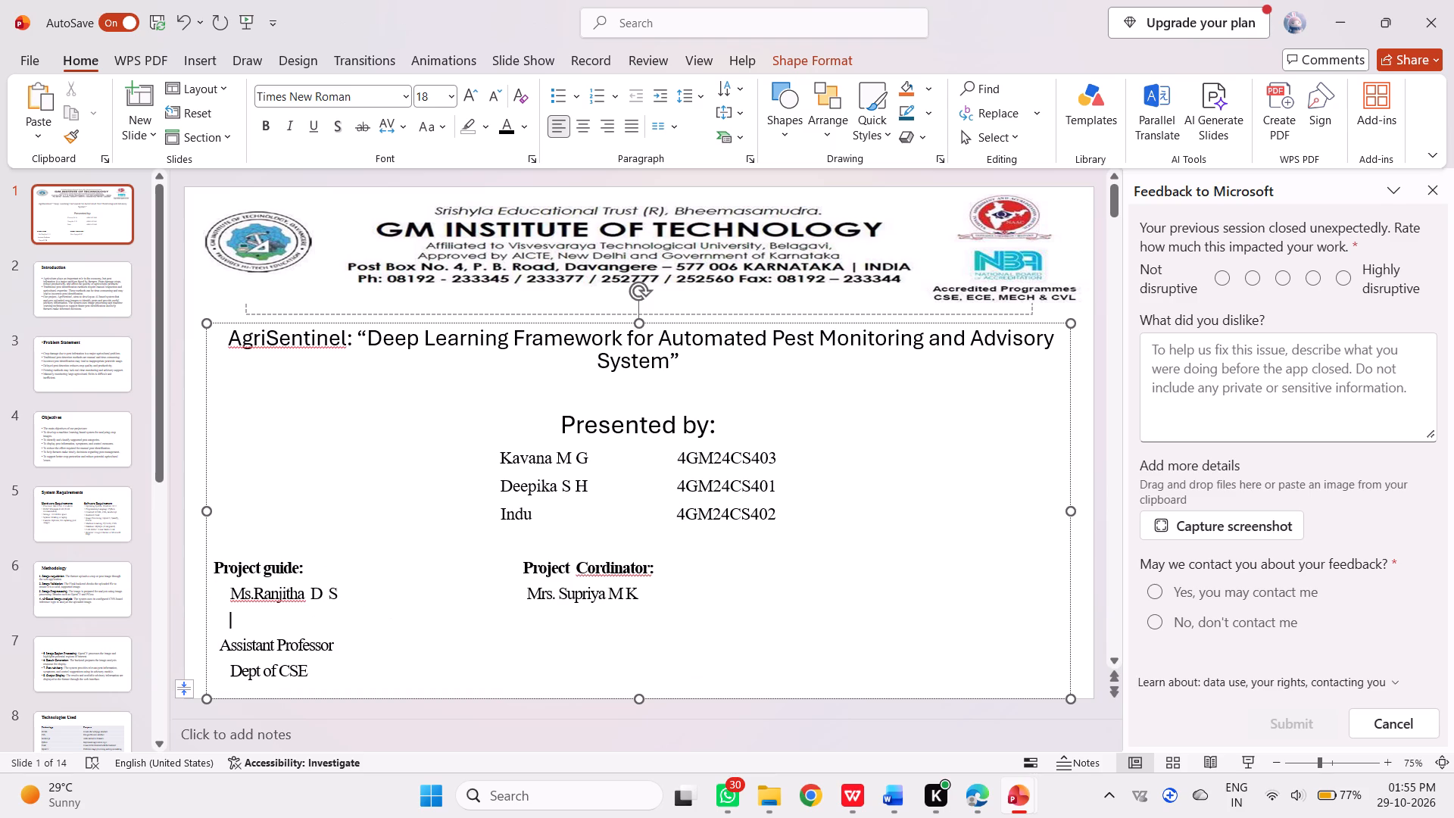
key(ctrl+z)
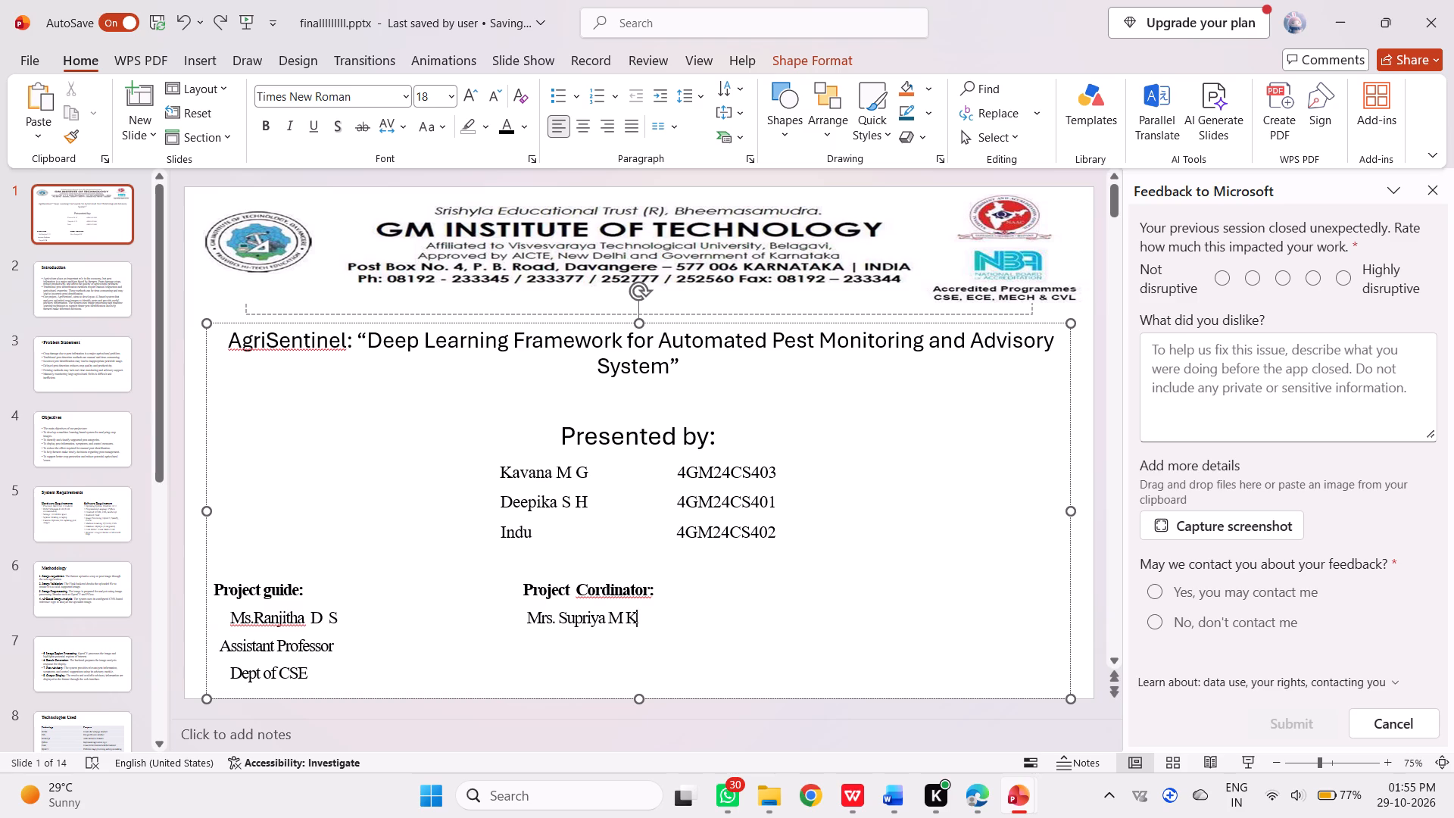
Paste the copied "Assistant Professor" after the guide's designation on the same line, adding spaces to carry it across beneath the coordinator's name.
click(335, 645)
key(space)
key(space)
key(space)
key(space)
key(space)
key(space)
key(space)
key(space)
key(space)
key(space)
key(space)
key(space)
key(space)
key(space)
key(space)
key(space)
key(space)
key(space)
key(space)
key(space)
key(BackSpace)
key(BackSpace)
key(BackSpace)
key(BackSpace)
key(ctrl+v)
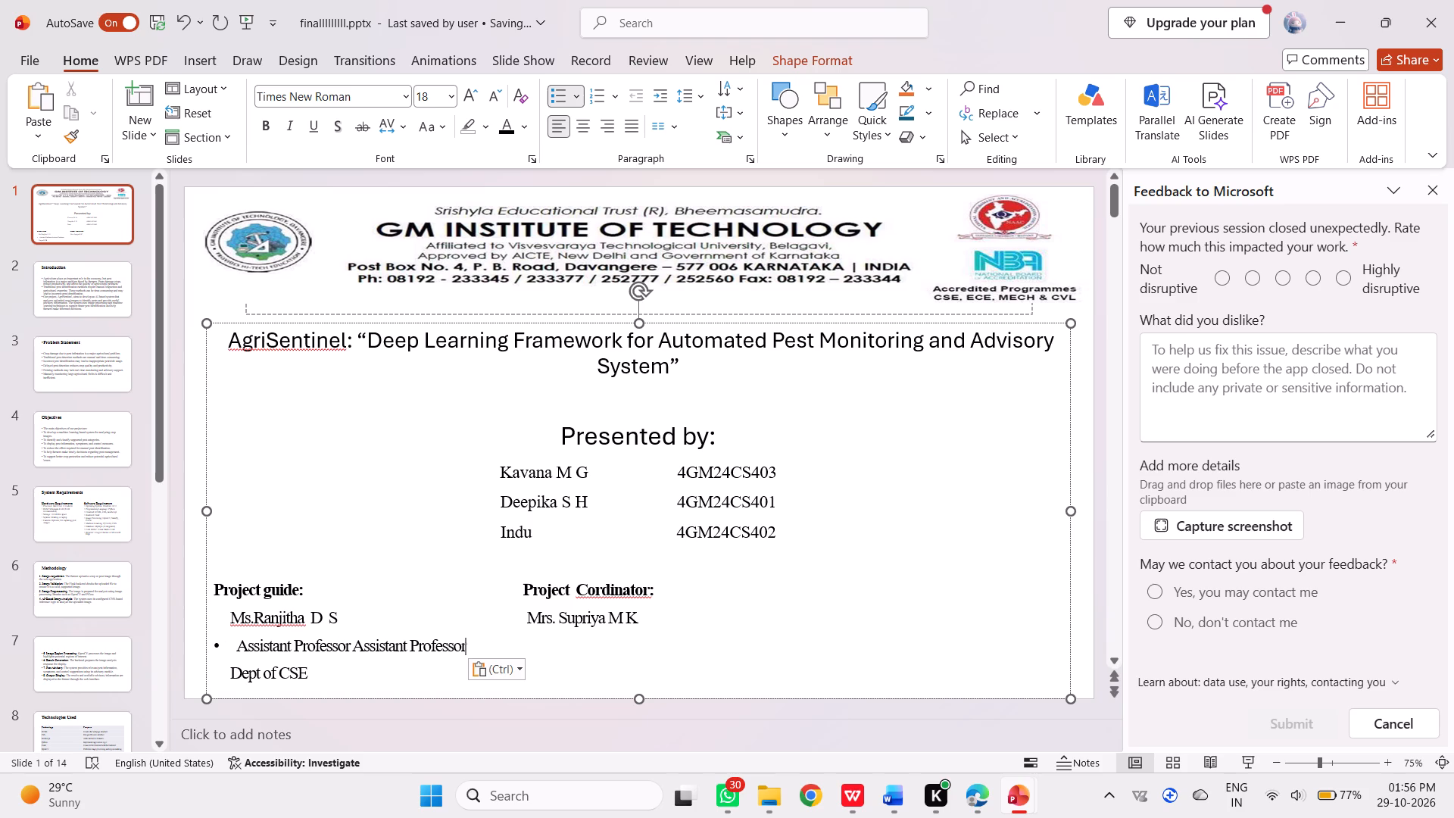
Space the second "Assistant Professor" across its line so it sits beneath the coordinator's name.
click(349, 651)
key(space)
key(space)
key(space)
key(space)
key(space)
key(space)
key(space)
key(space)
key(space)
key(space)
key(space)
key(space)
key(space)
key(space)
key(space)
key(space)
key(space)
key(space)
key(space)
key(space)
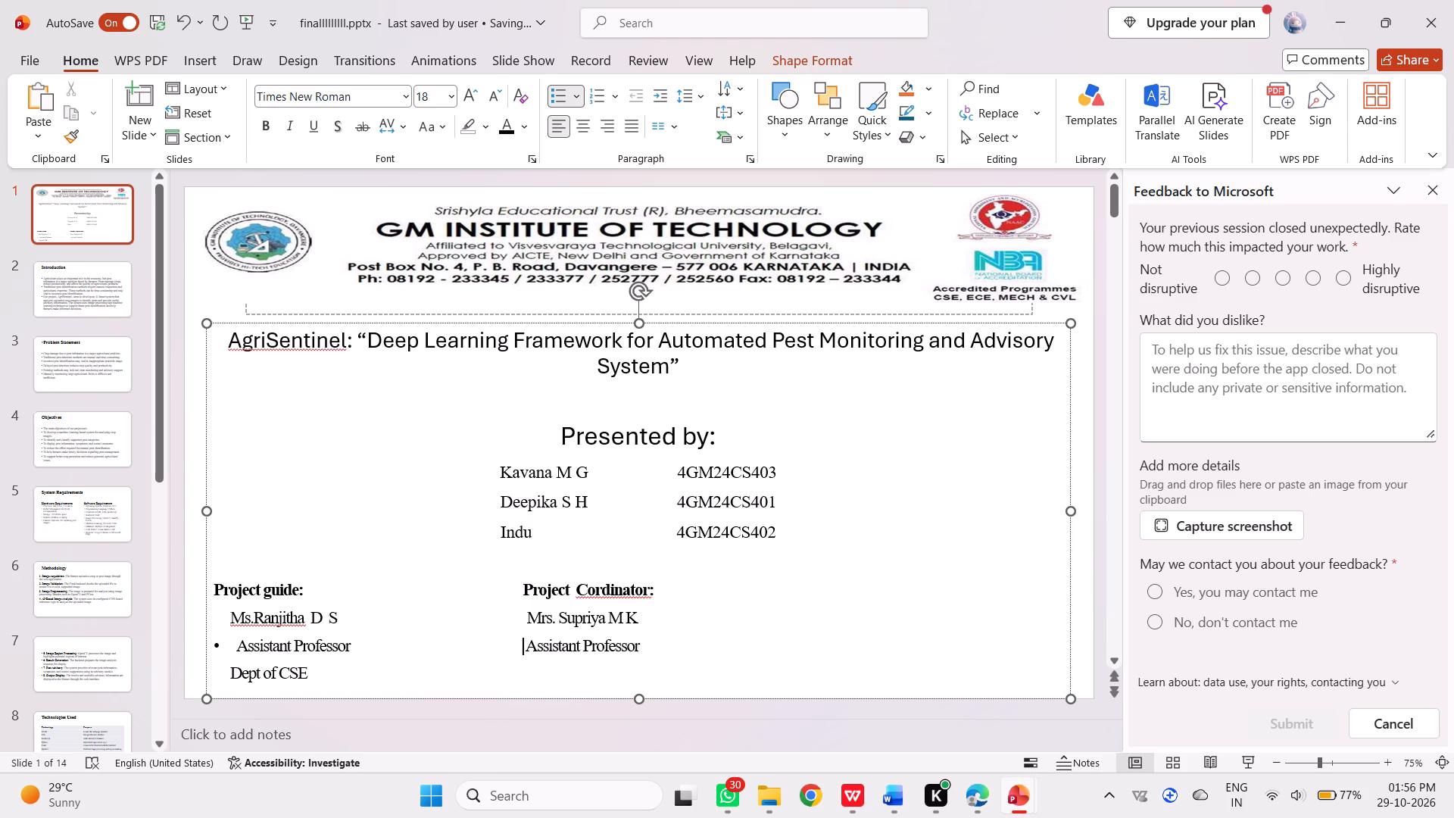
Remove the bullet and leading space from the "Assistant Professor" line.
click(239, 642)
key(BackSpace)
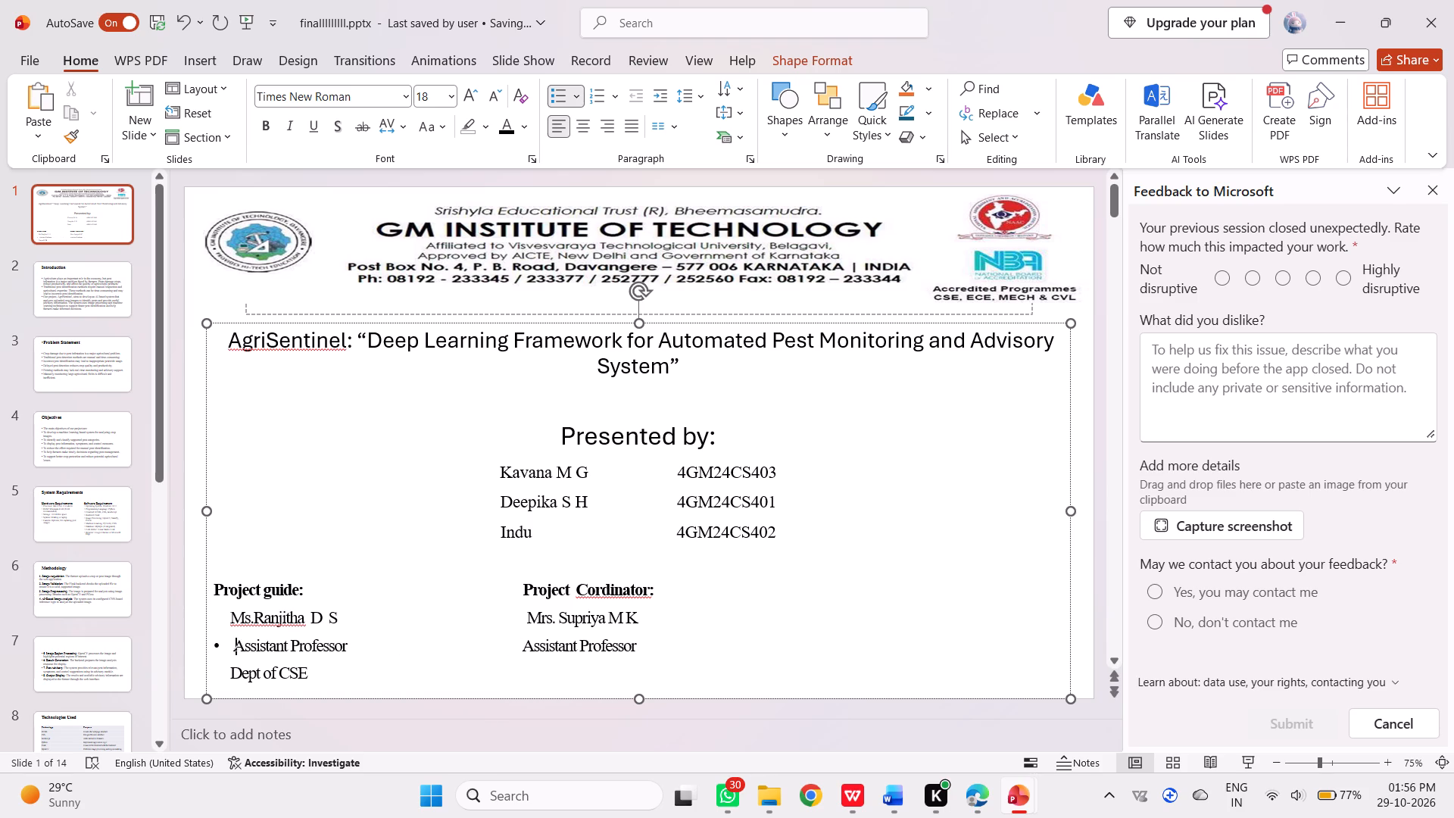
key(BackSpace)
key(BackSpace)
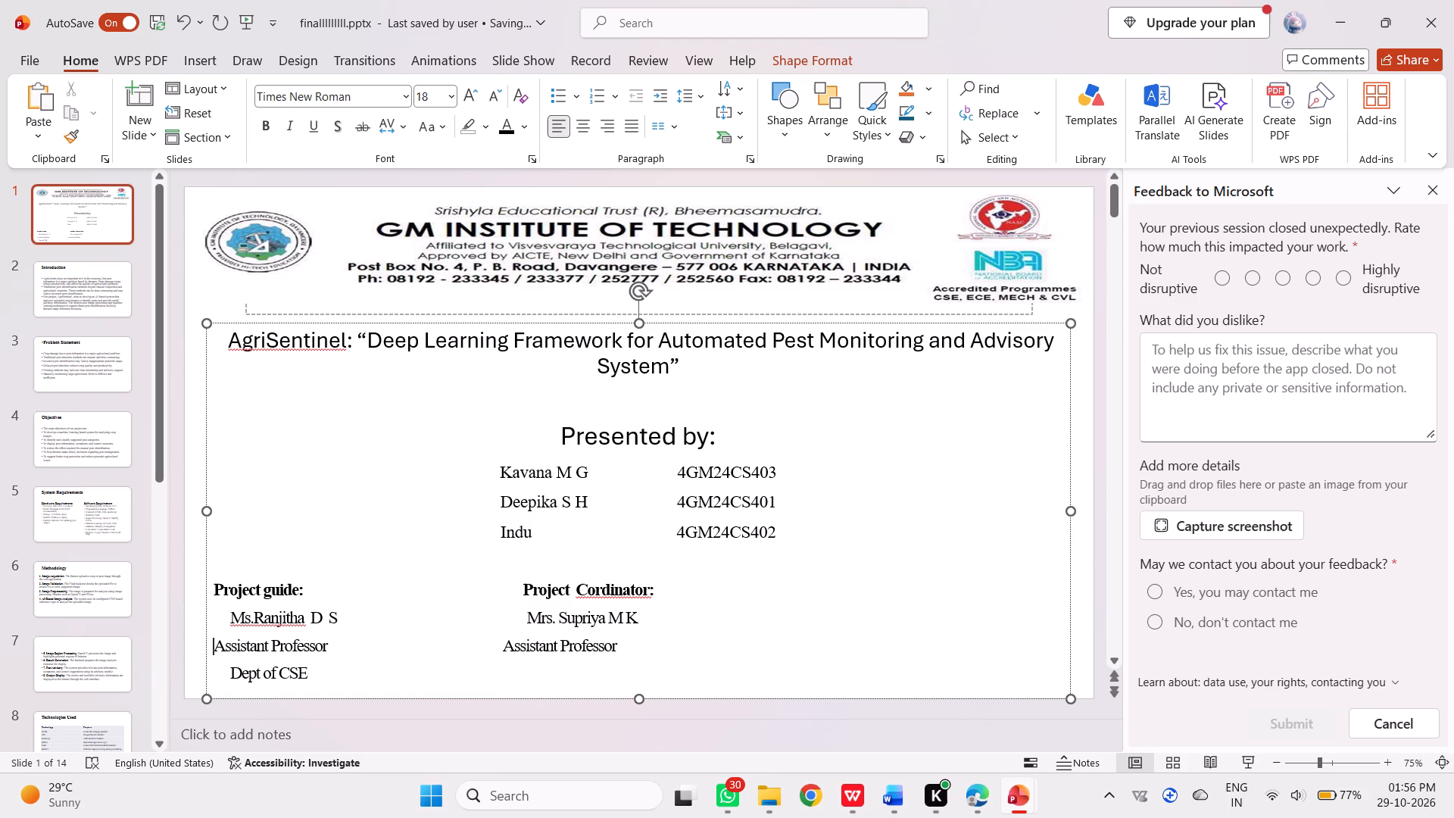
Add ten spaces before the coordinator's "Assistant Professor" to shift it back beneath the coordinator's name.
click(499, 644)
key(space)
key(space)
key(space)
key(space)
key(space)
key(space)
key(space)
key(space)
key(space)
key(space)
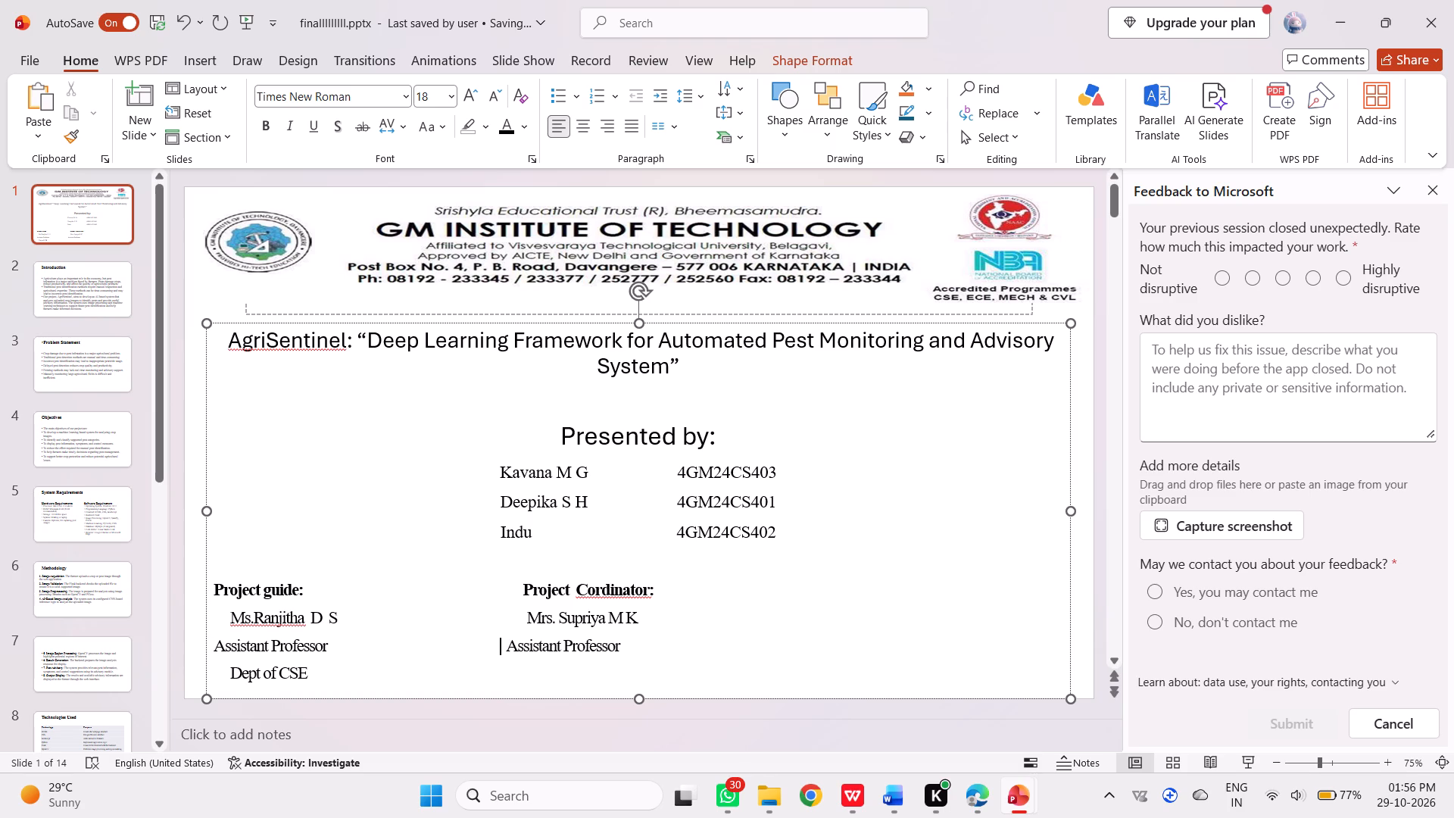
Delete the surplus spacing before the coordinator's "Assistant Professor" so it starts directly beneath the coordinator's name.
key(BackSpace)
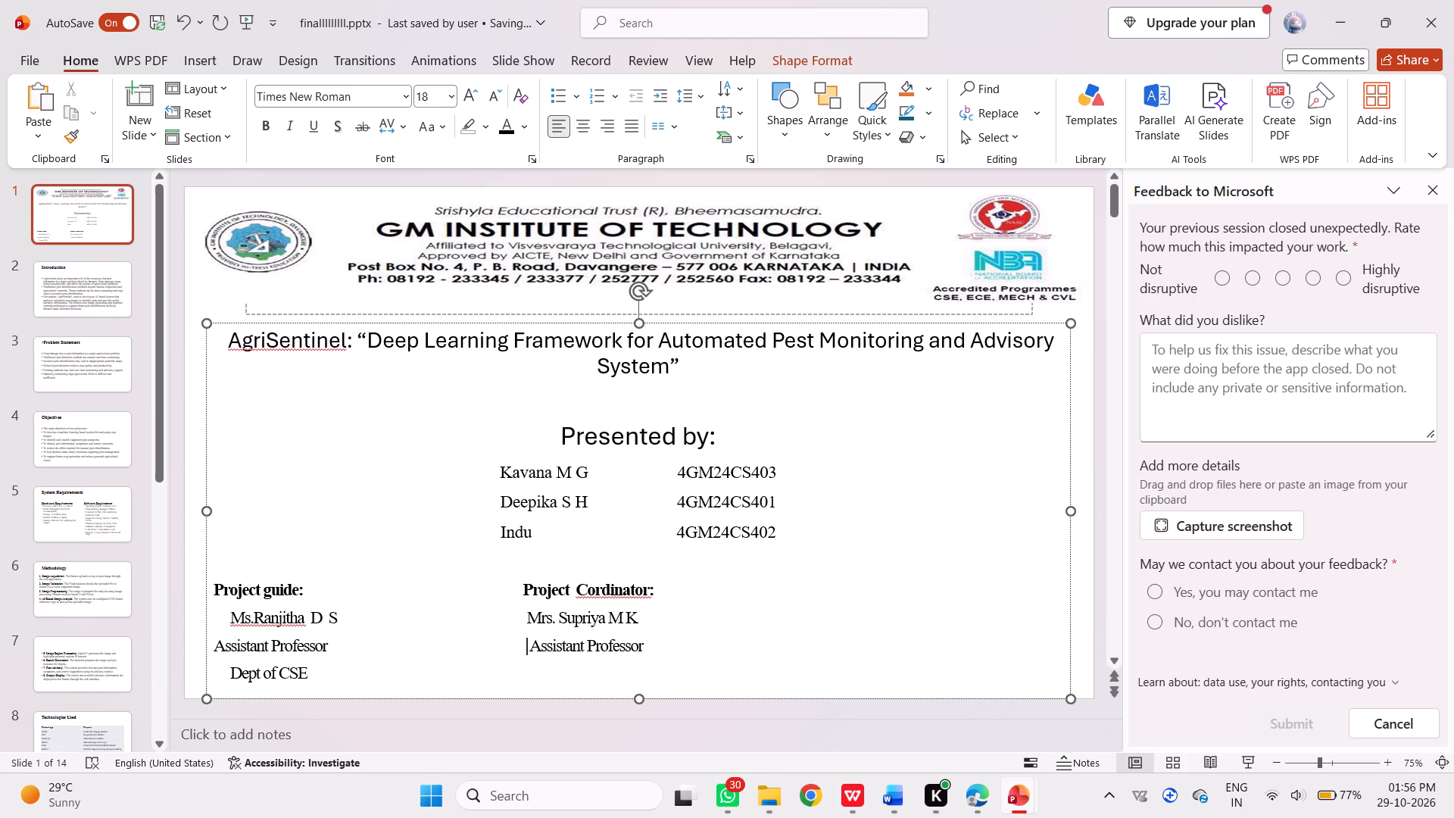
key(BackSpace)
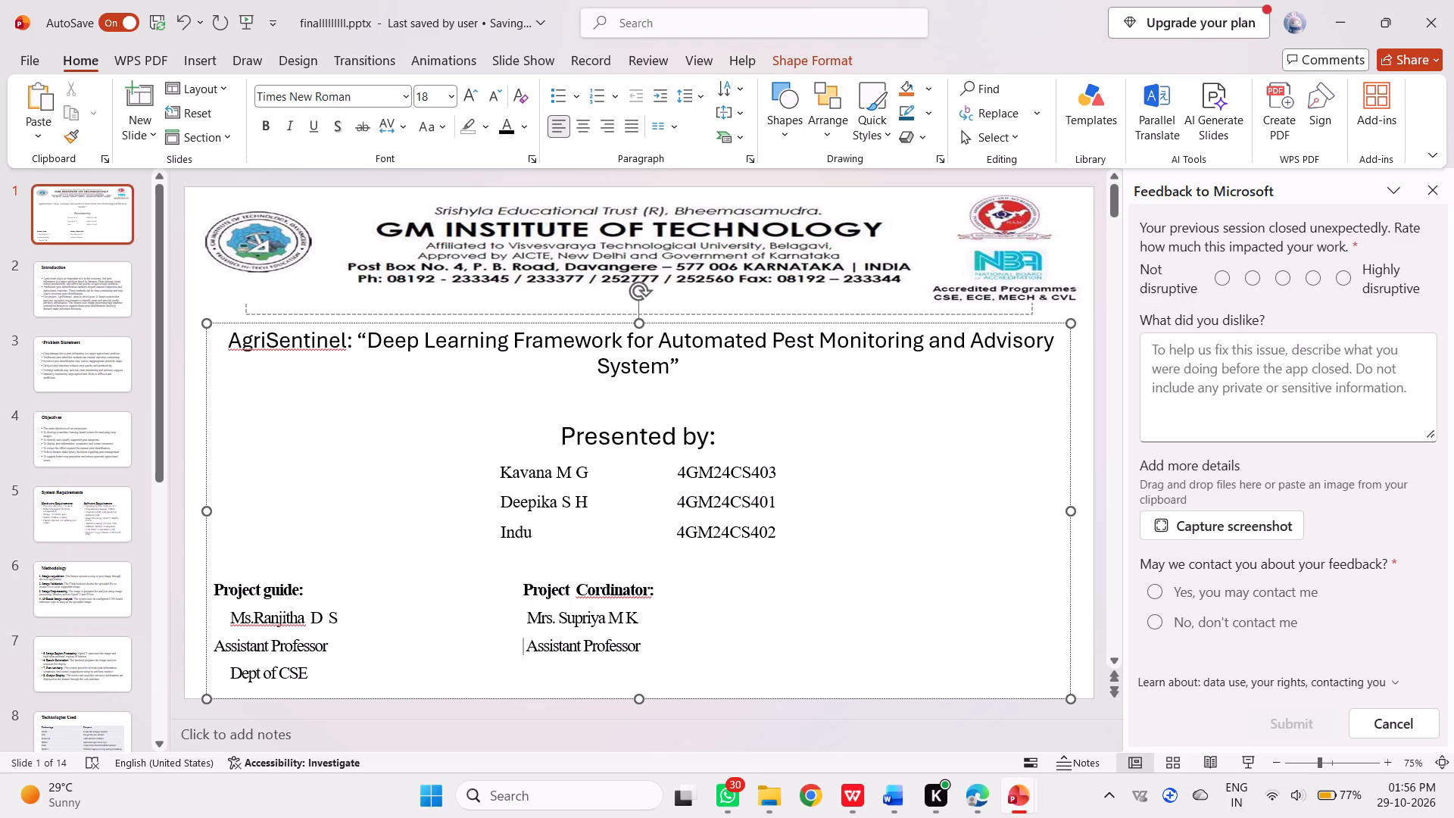
Replace the project guide's name after "Ms." with the new guide's name and initials.
drag(343, 617, 270, 620)
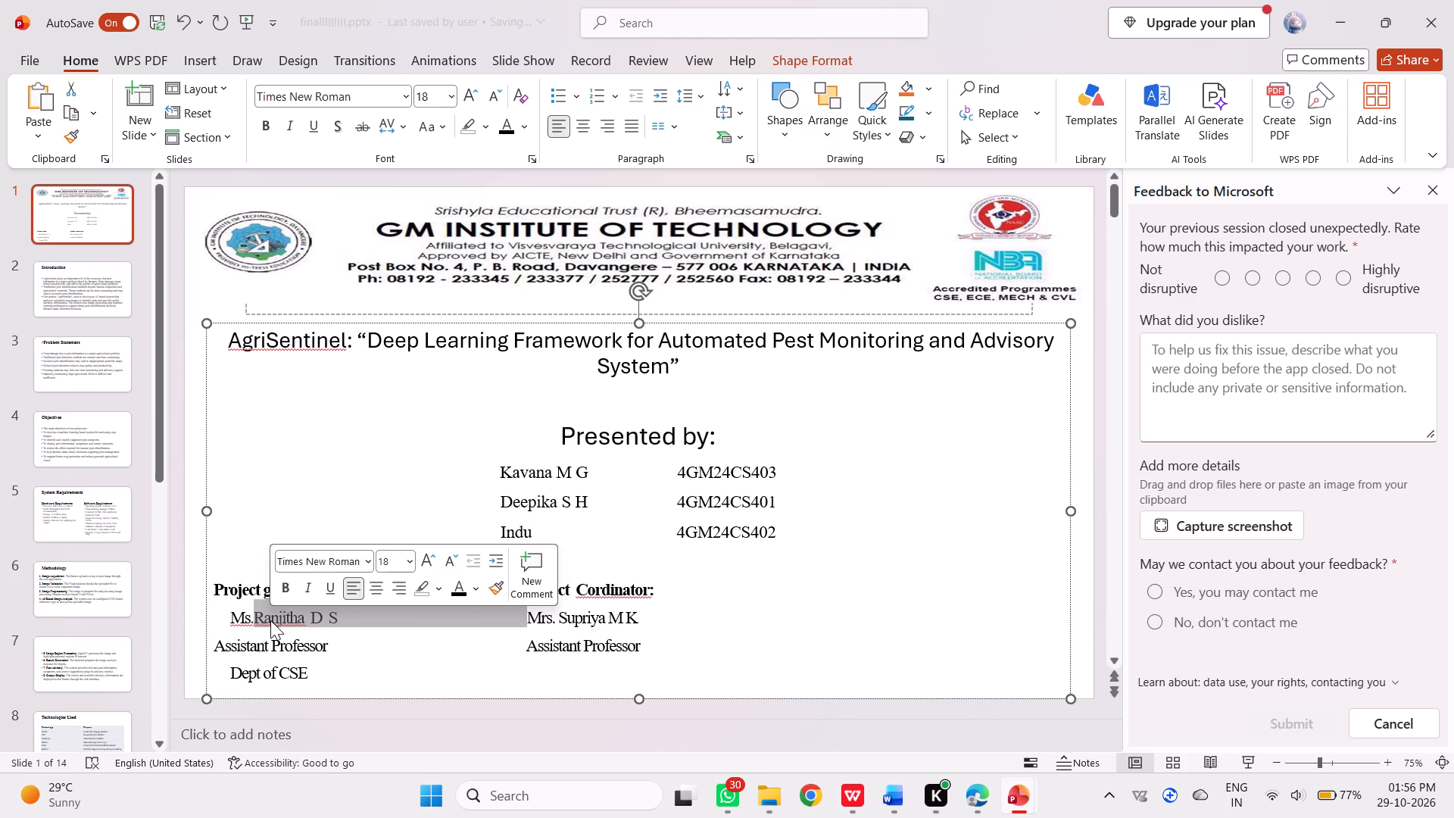
click(270, 620)
click(333, 619)
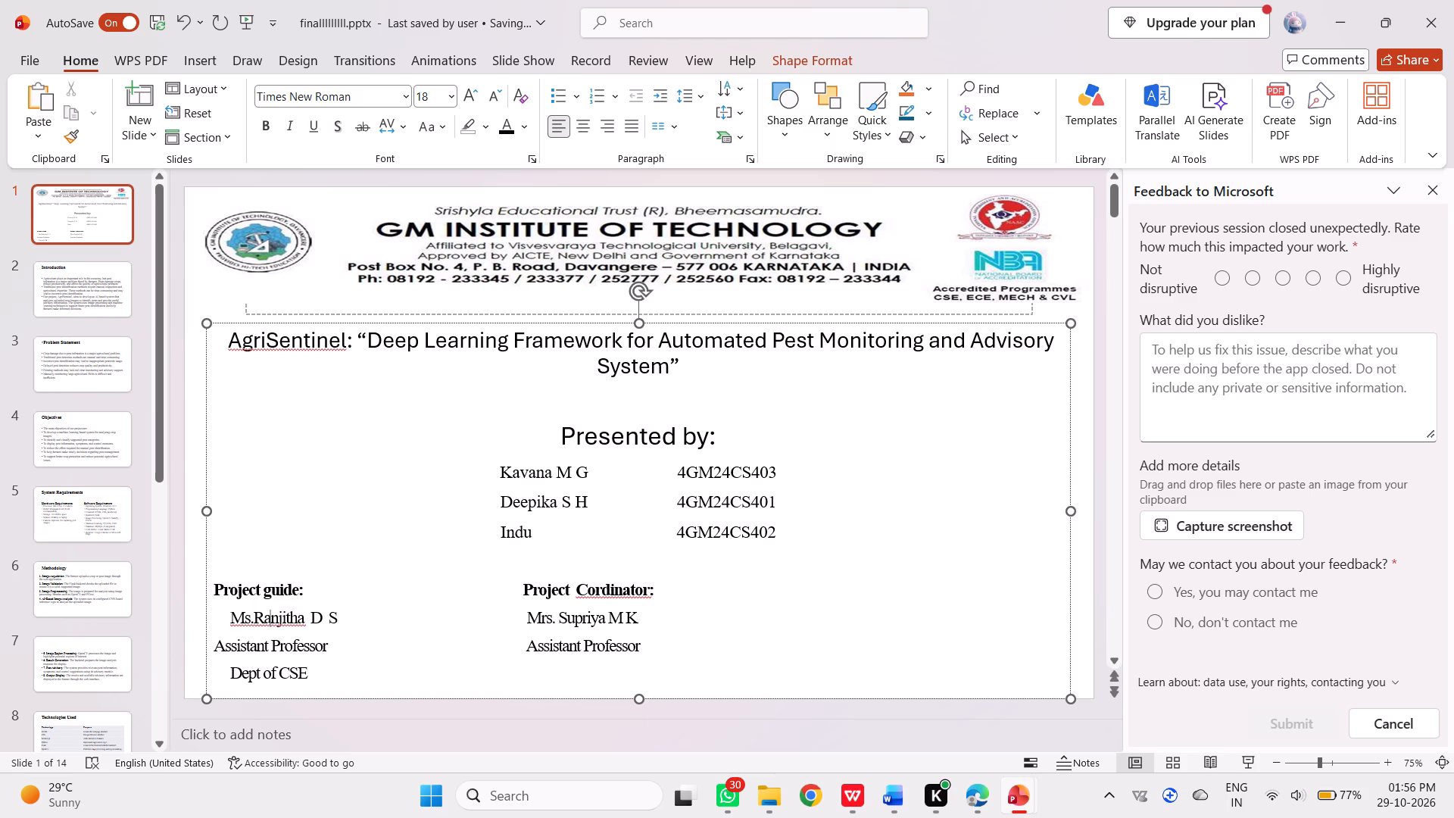
key(BackSpace)
key(BackSpace)
key(BackSpace)
key(BackSpace)
key(BackSpace)
key(BackSpace)
key(BackSpace)
key(BackSpace)
key(BackSpace)
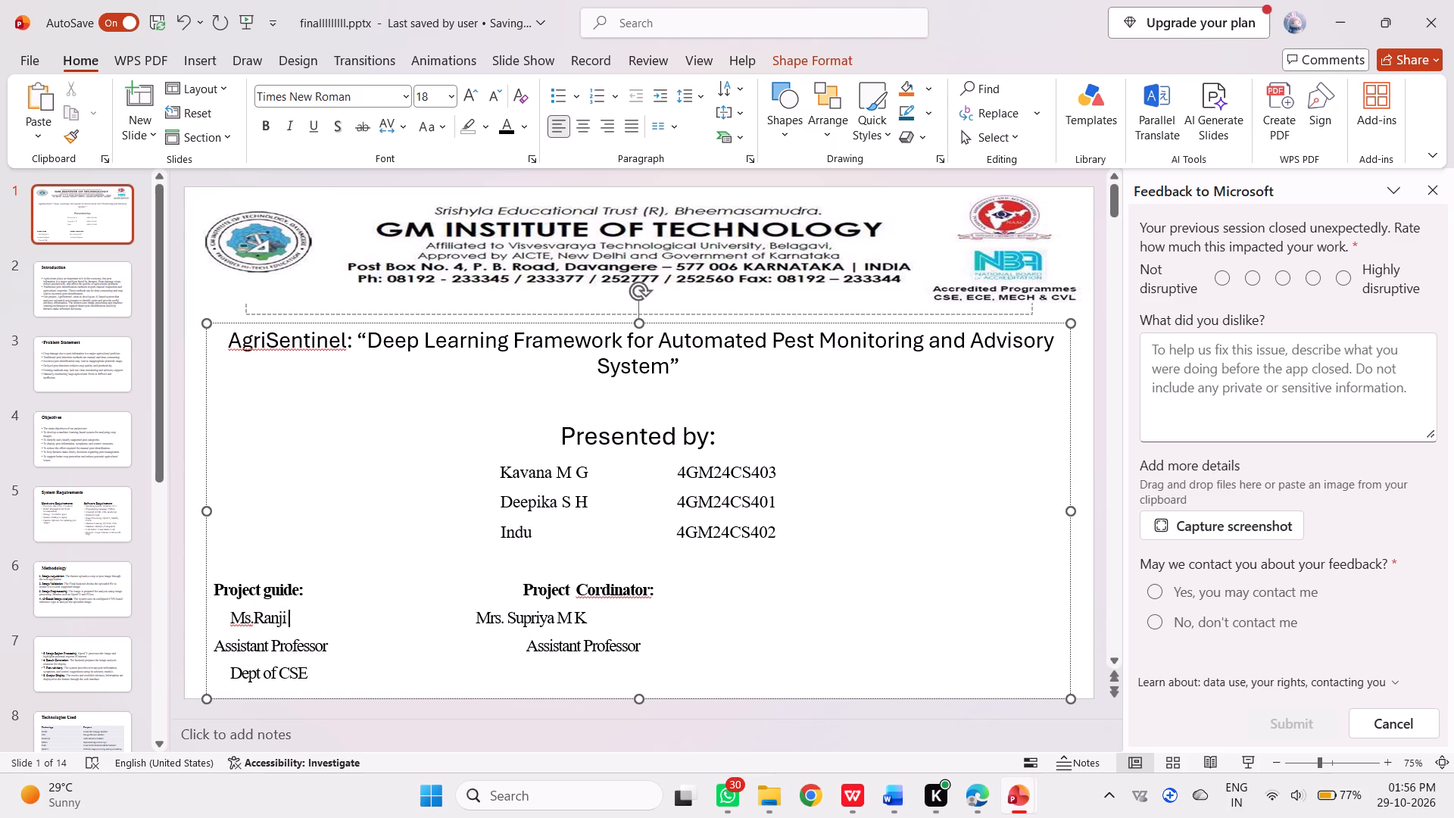
key(BackSpace)
key(BackSpace)
key(BackSpace)
key(BackSpace)
key(BackSpace)
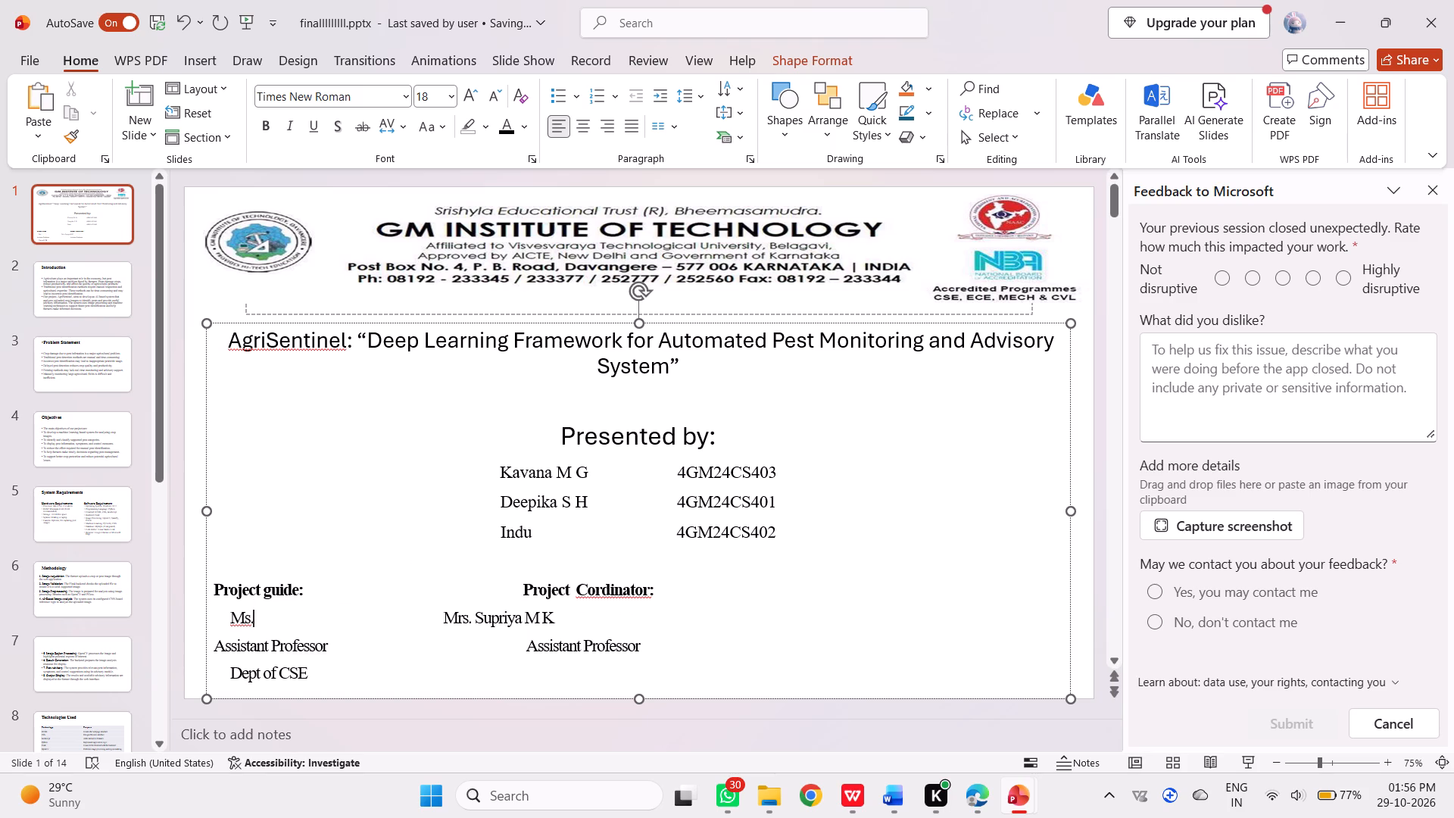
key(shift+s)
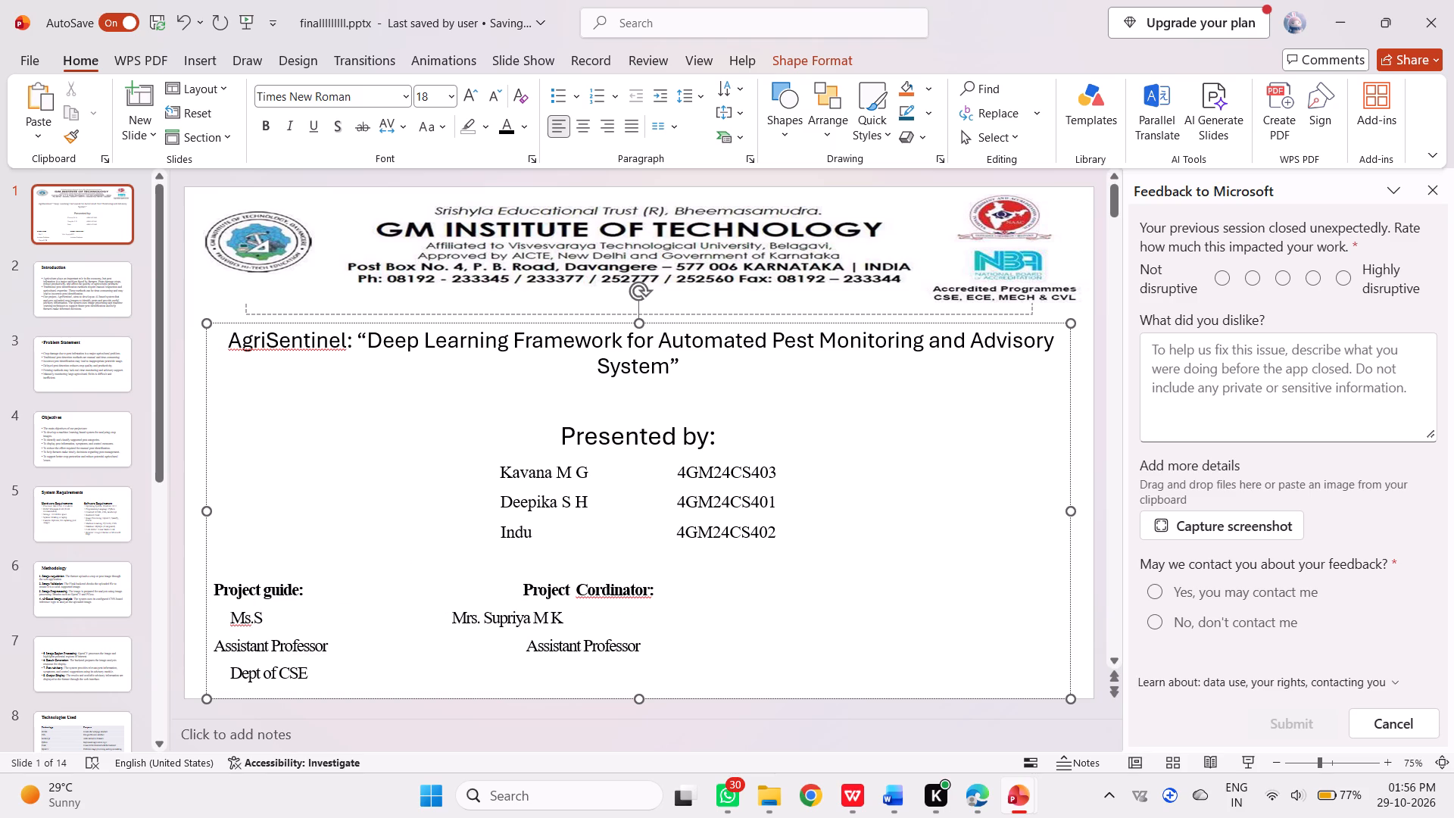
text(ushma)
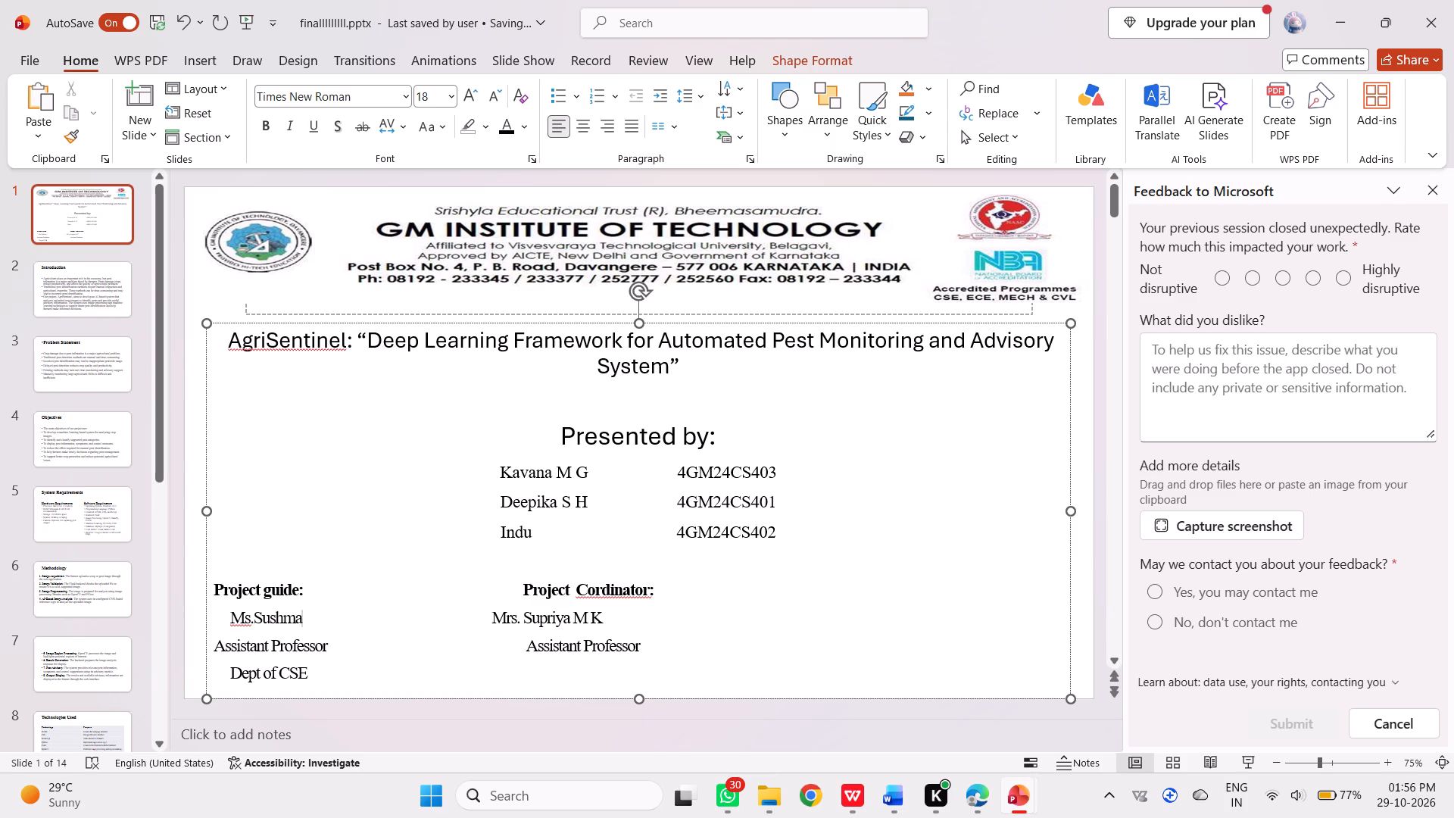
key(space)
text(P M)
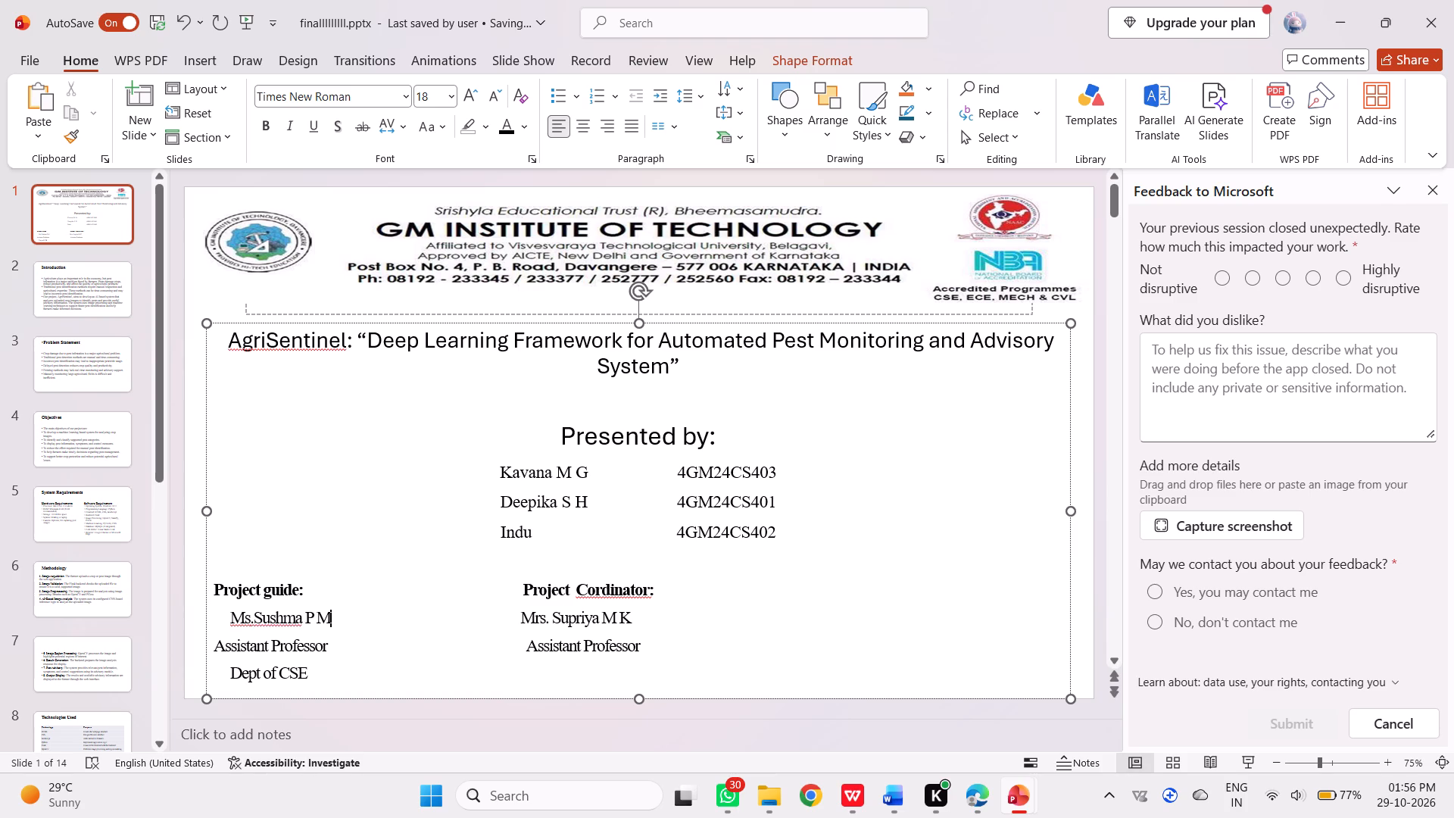
Add two spaces before the guide's "Assistant Professor" and delete four before the guide's name so the two lines align.
click(212, 652)
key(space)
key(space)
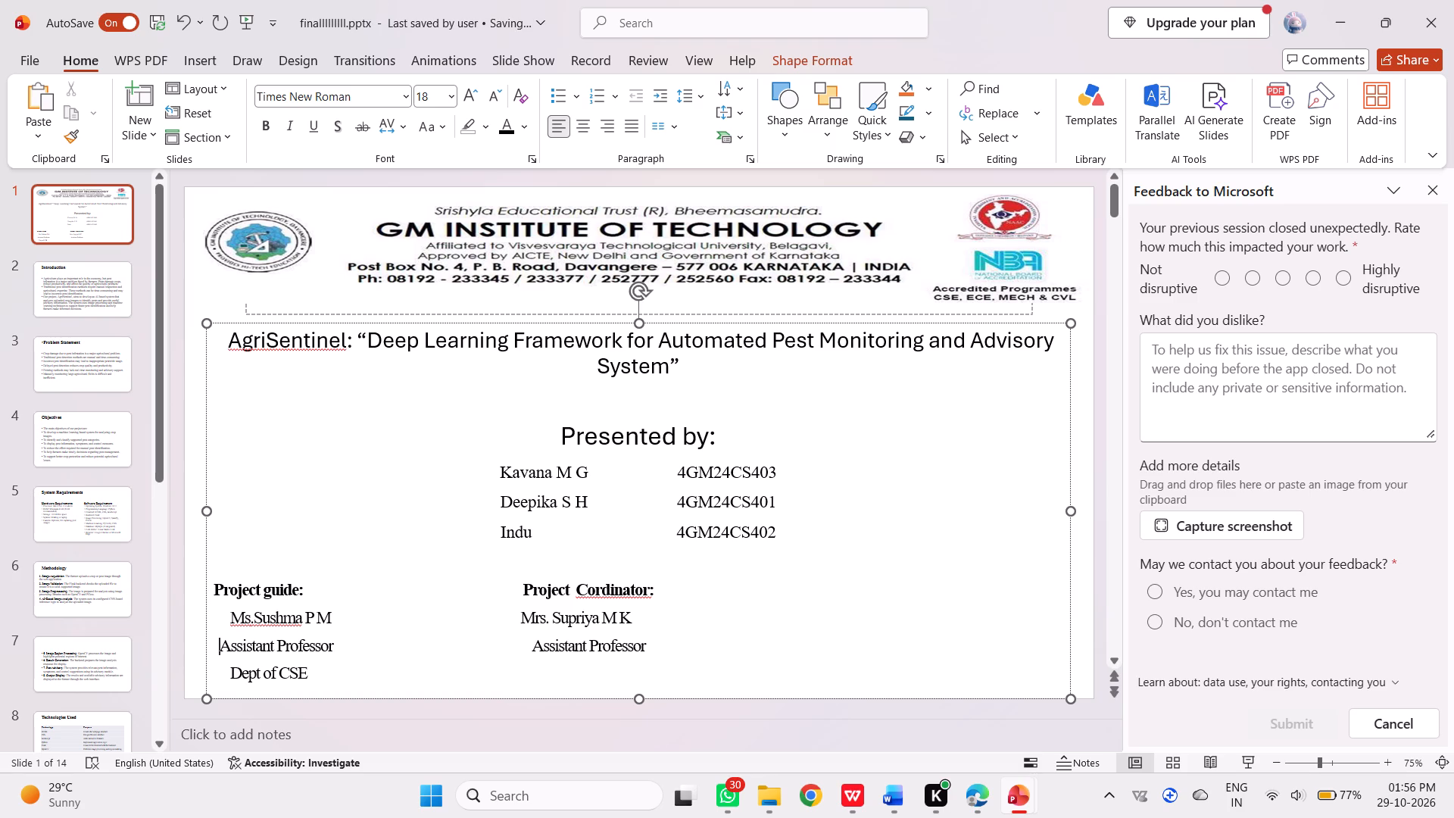
click(220, 610)
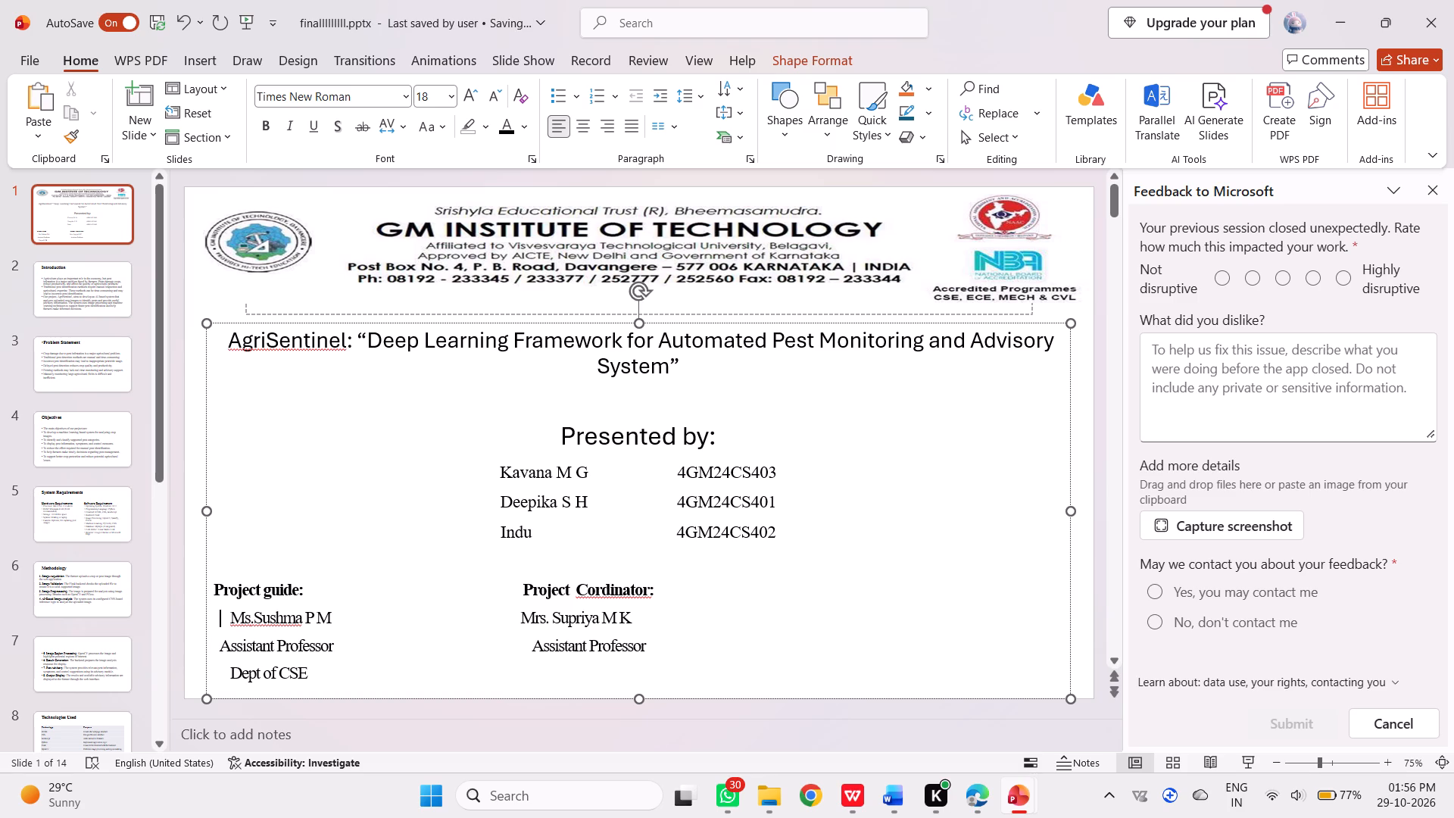
click(226, 613)
key(BackSpace)
key(BackSpace)
key(BackSpace)
key(BackSpace)
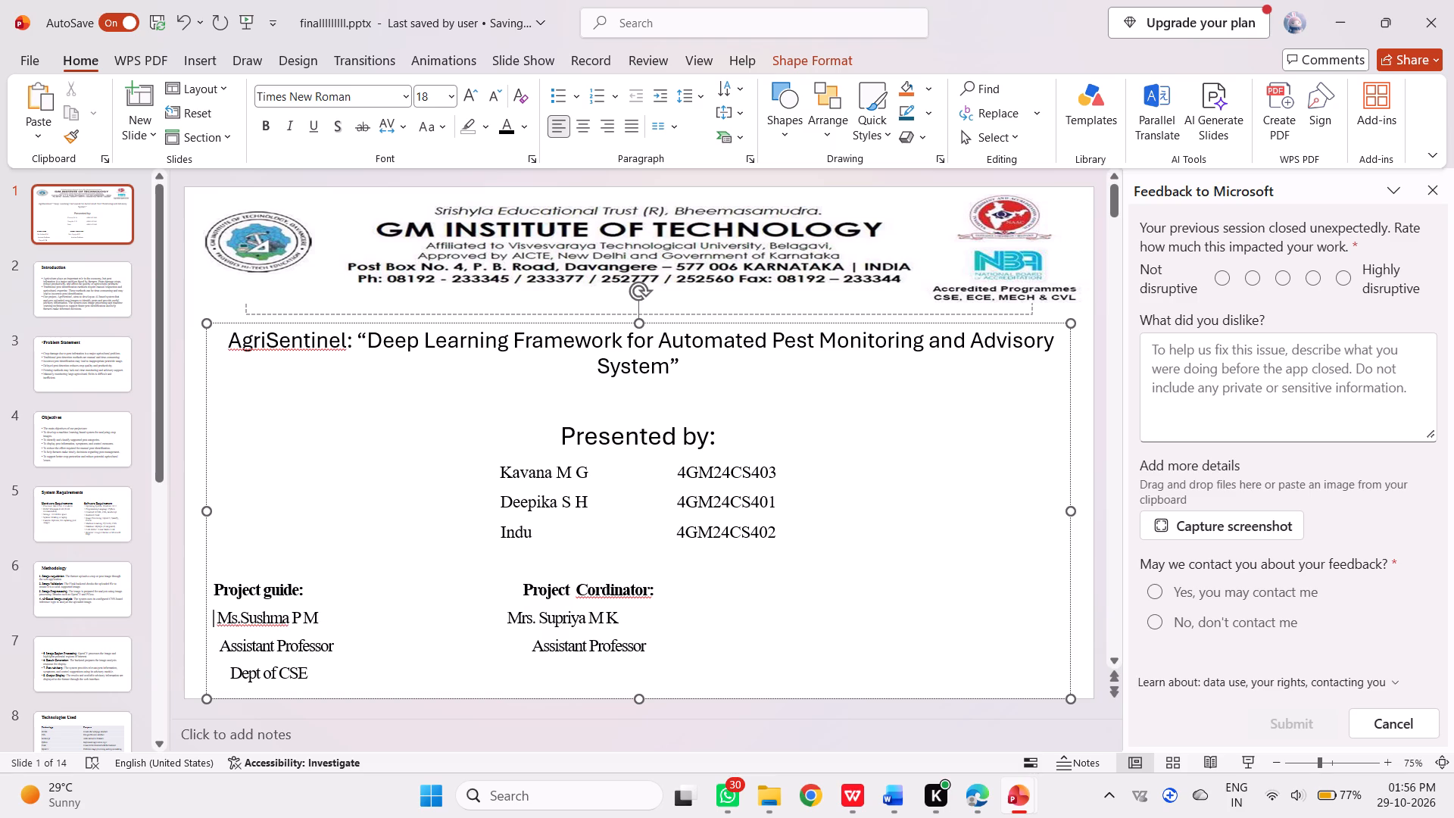
Indent the "Project guide:" heading by one space and remove two leading spaces from "Dept of CSE" to align the guide block.
click(212, 589)
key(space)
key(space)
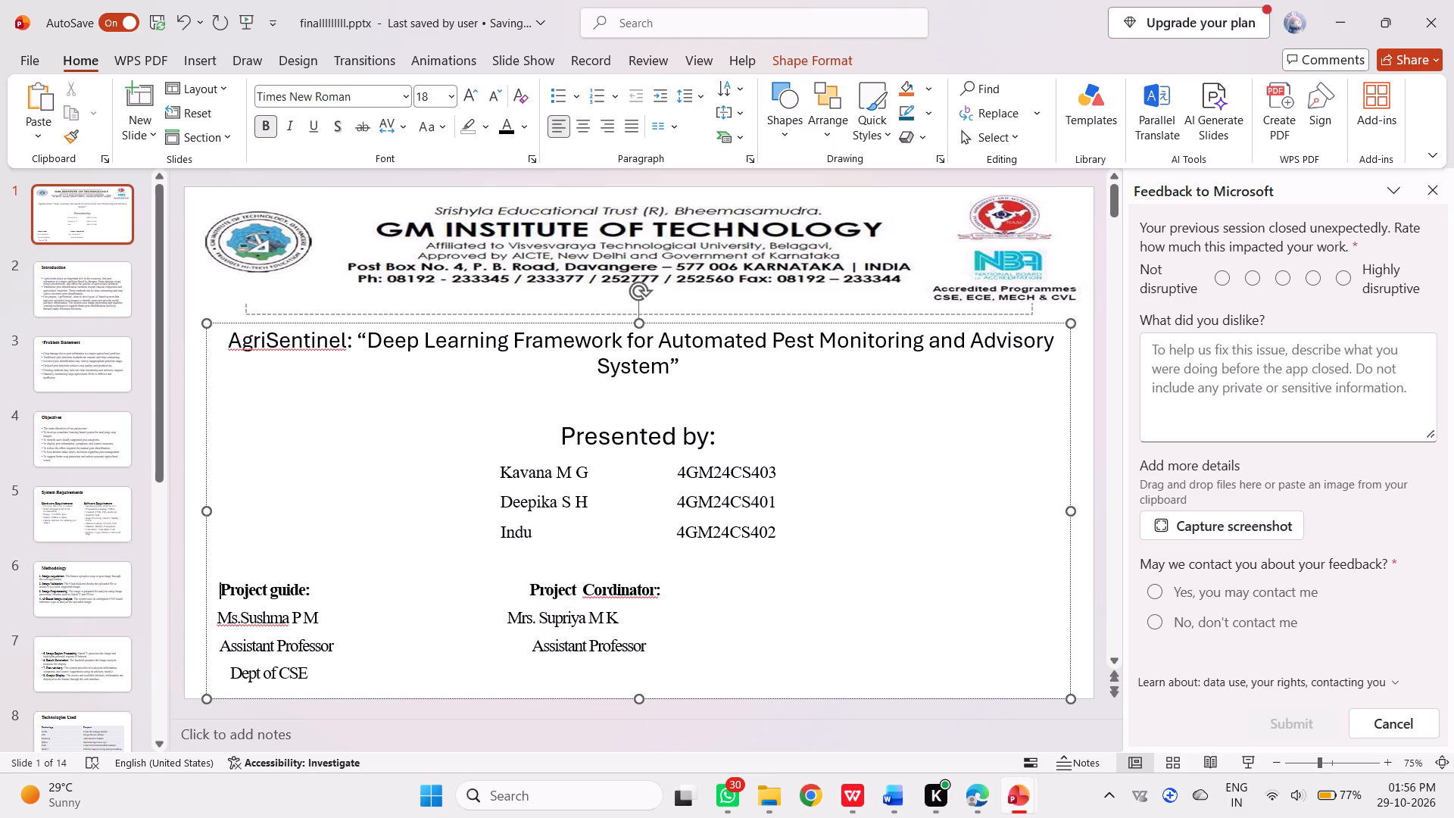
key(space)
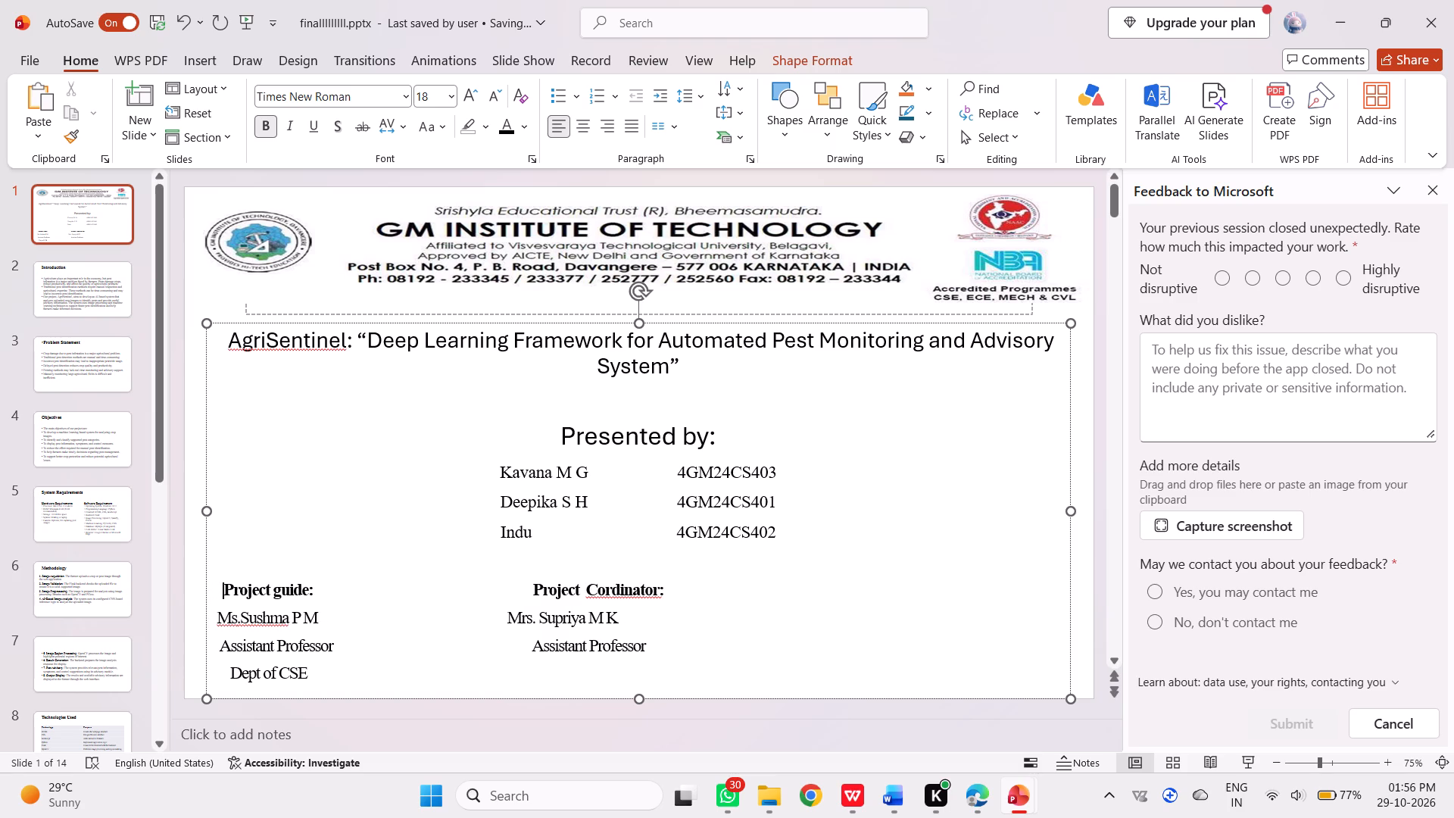
click(219, 649)
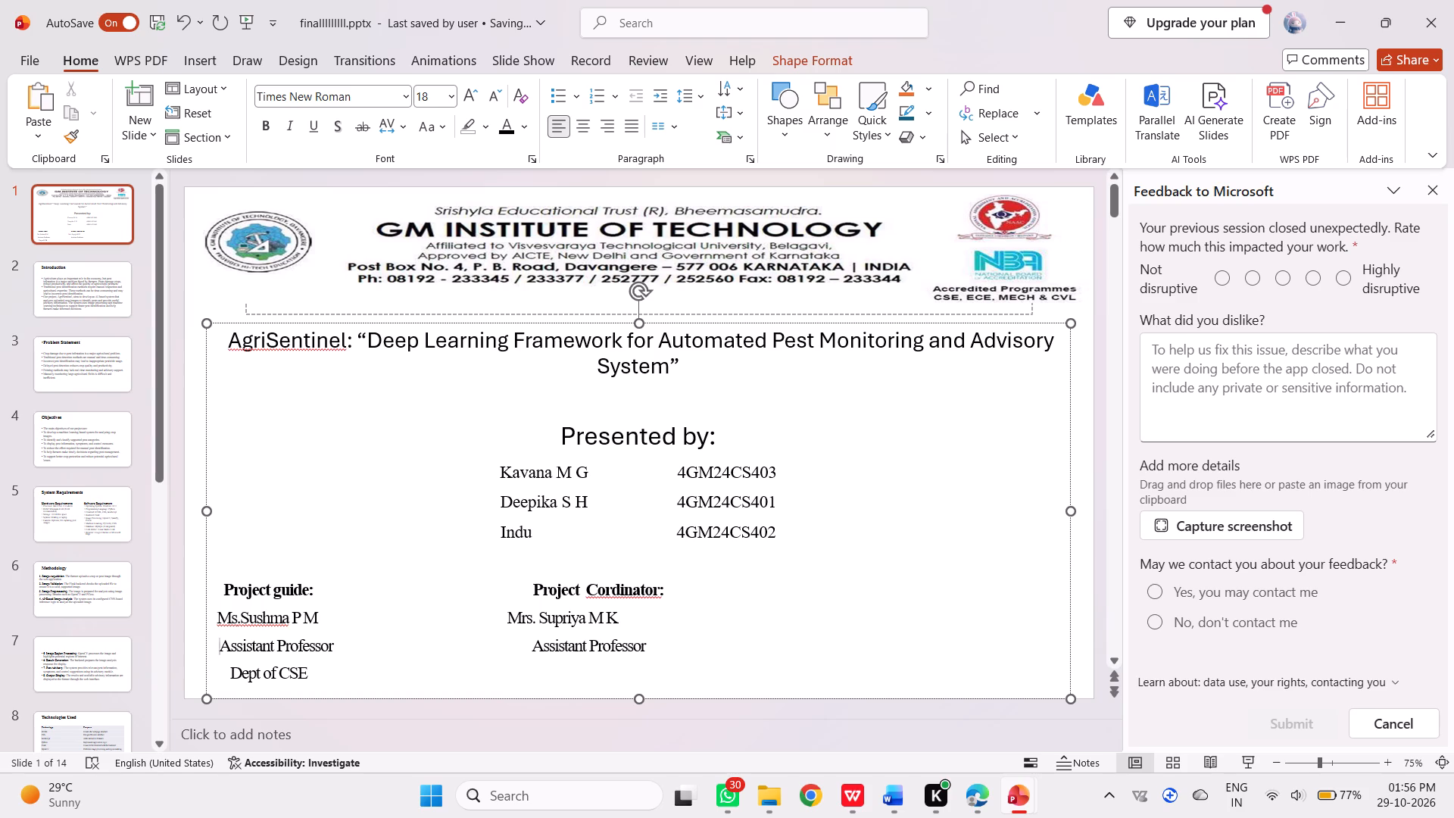
click(225, 673)
key(BackSpace)
click(220, 589)
key(BackSpace)
key(BackSpace)
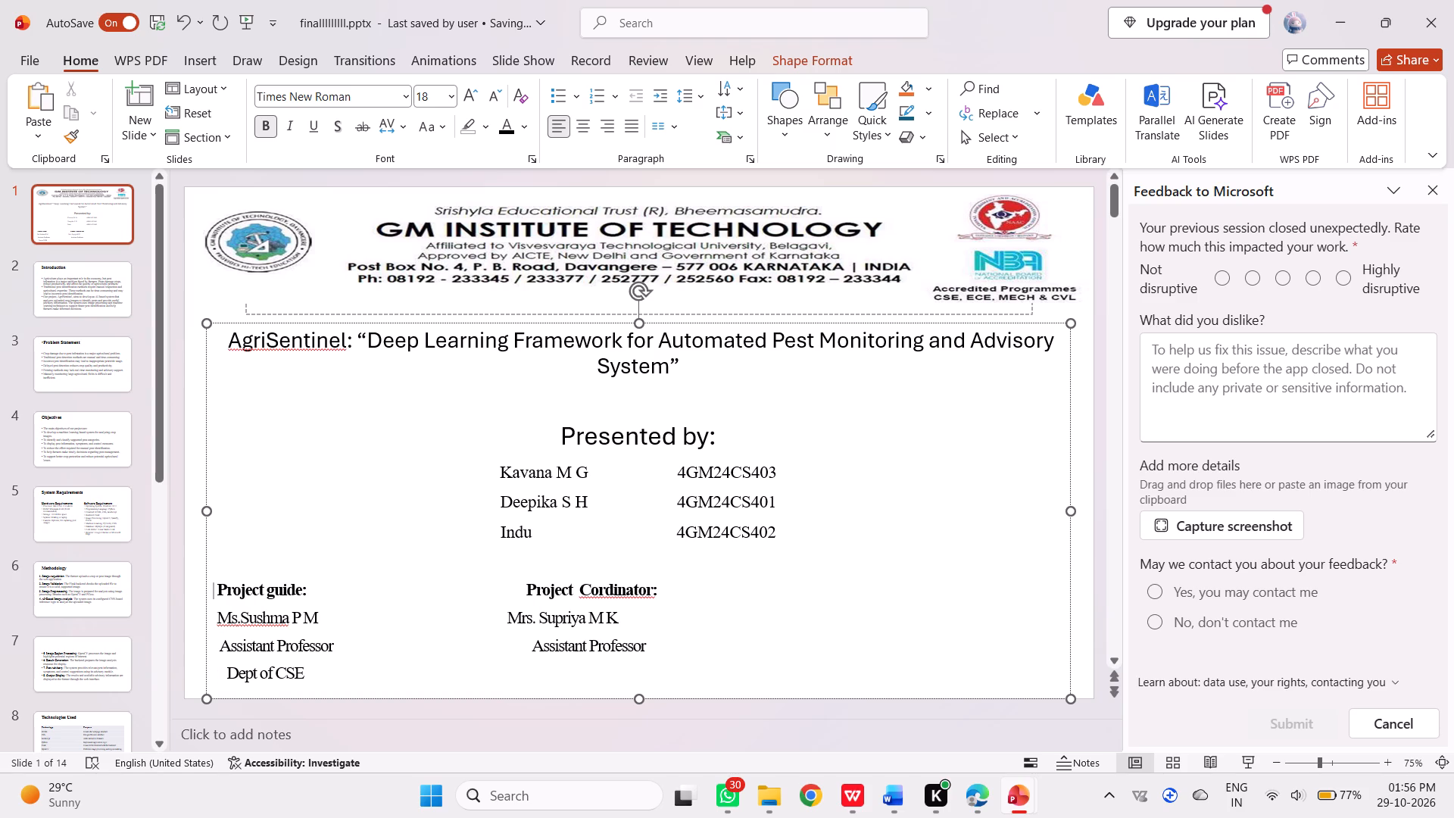
click(225, 672)
key(BackSpace)
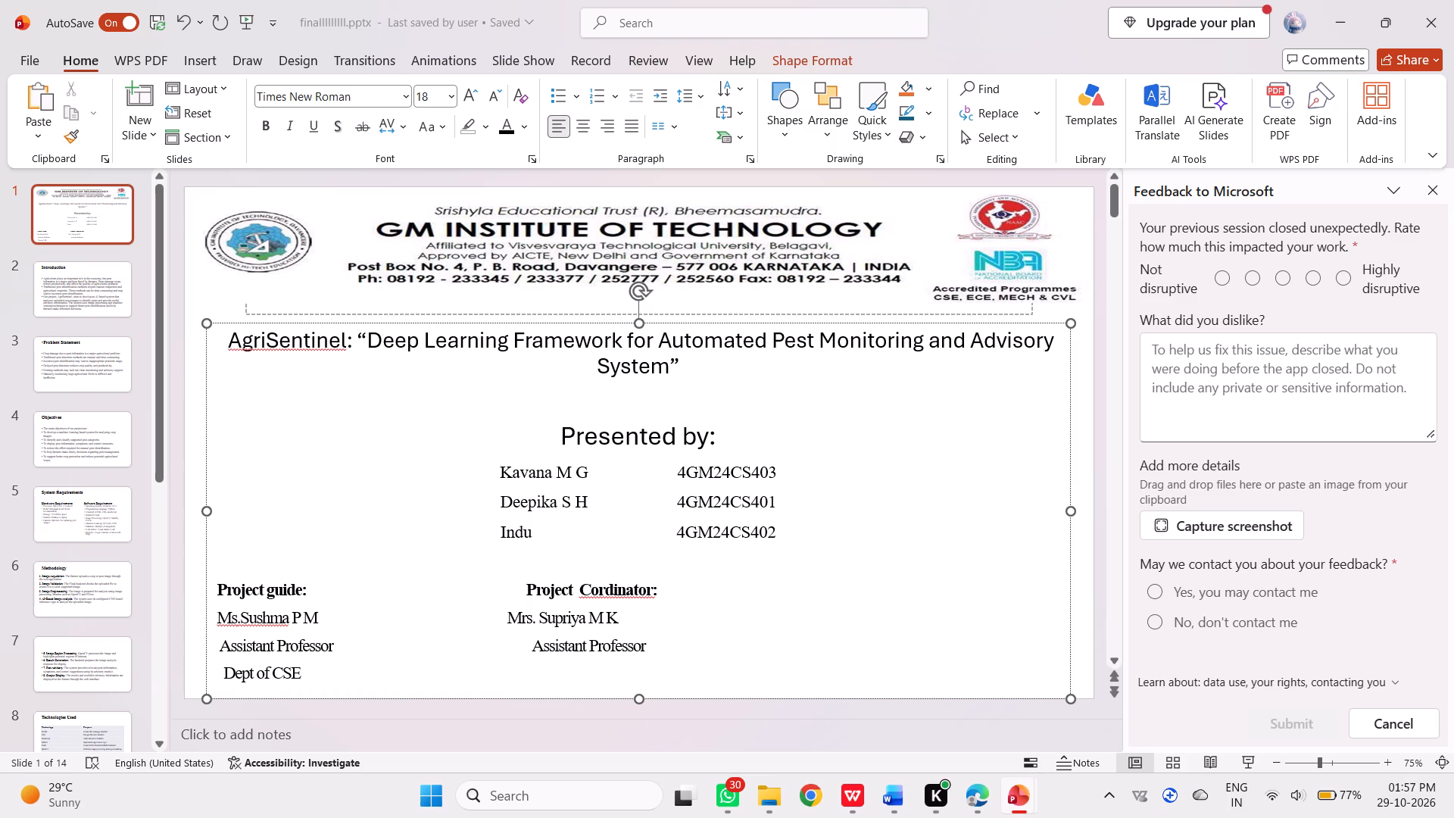
Remove four spaces before the "Project Cordinator:" heading to bring it closer in line with the coordinator's name.
click(522, 589)
key(BackSpace)
key(BackSpace)
key(BackSpace)
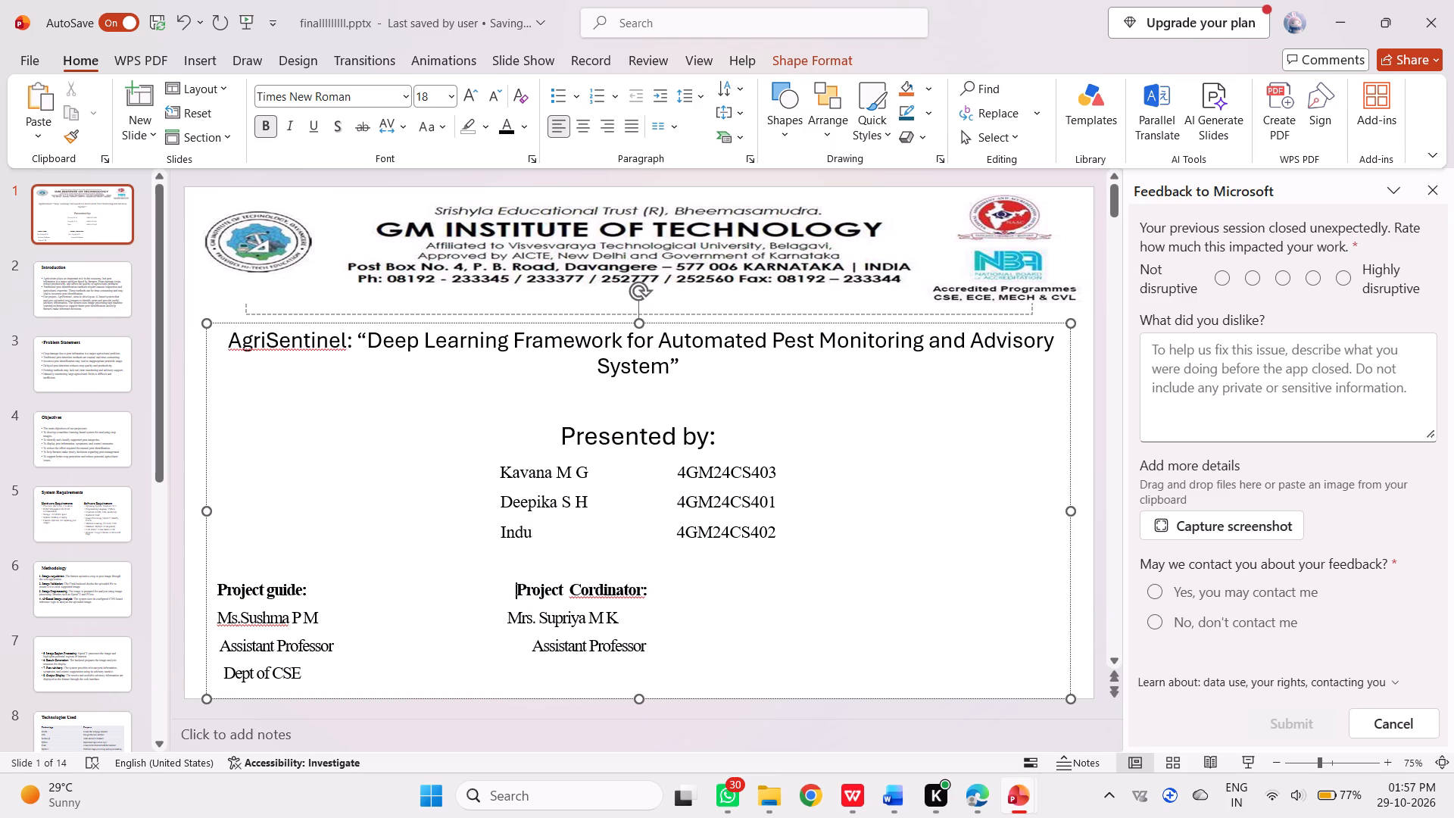
key(BackSpace)
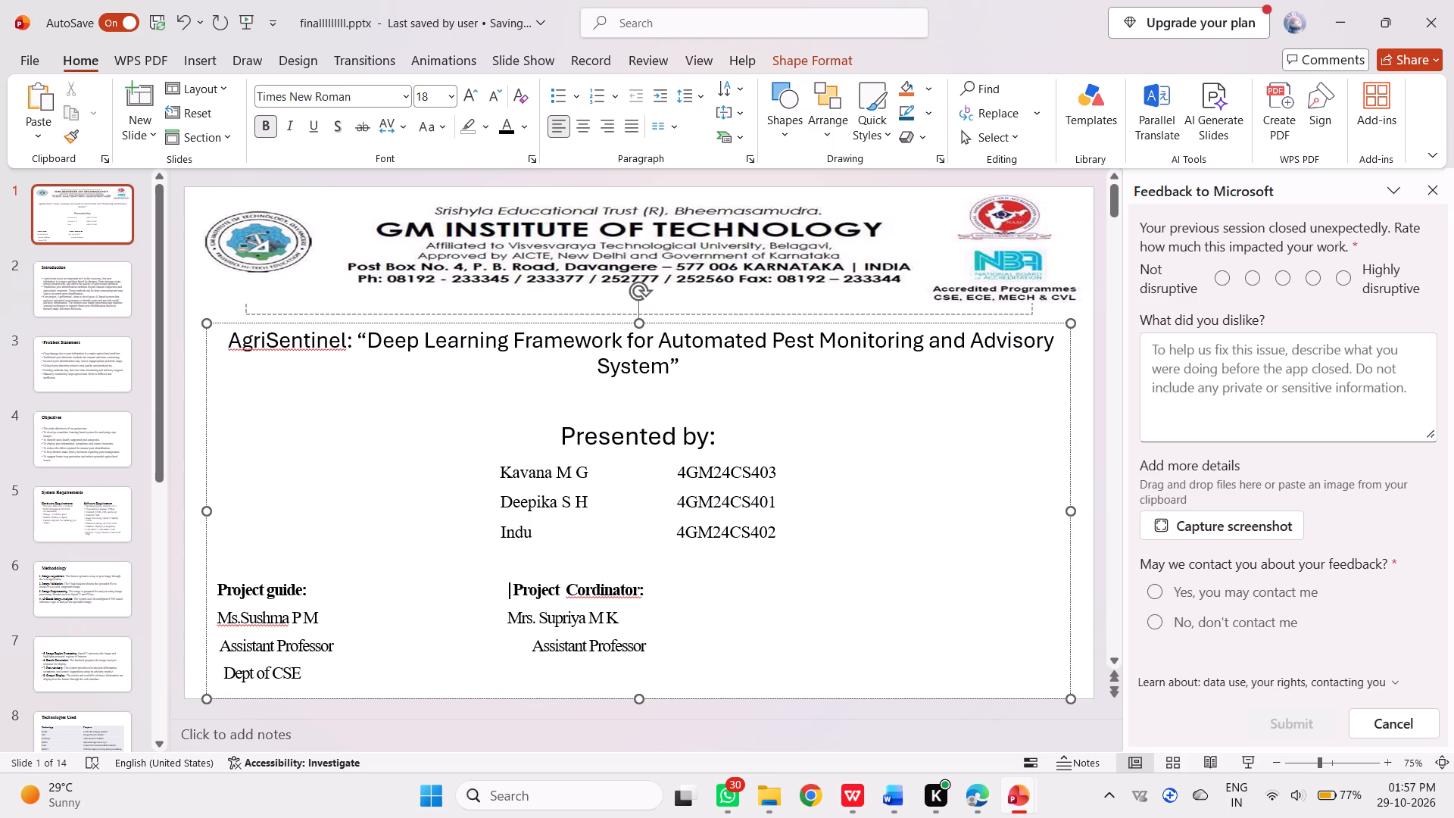
Remove five spaces before the coordinator's "Assistant Professor" to line it up under the "Project Cordinator:" heading.
click(529, 650)
key(BackSpace)
key(BackSpace)
key(BackSpace)
key(BackSpace)
key(BackSpace)
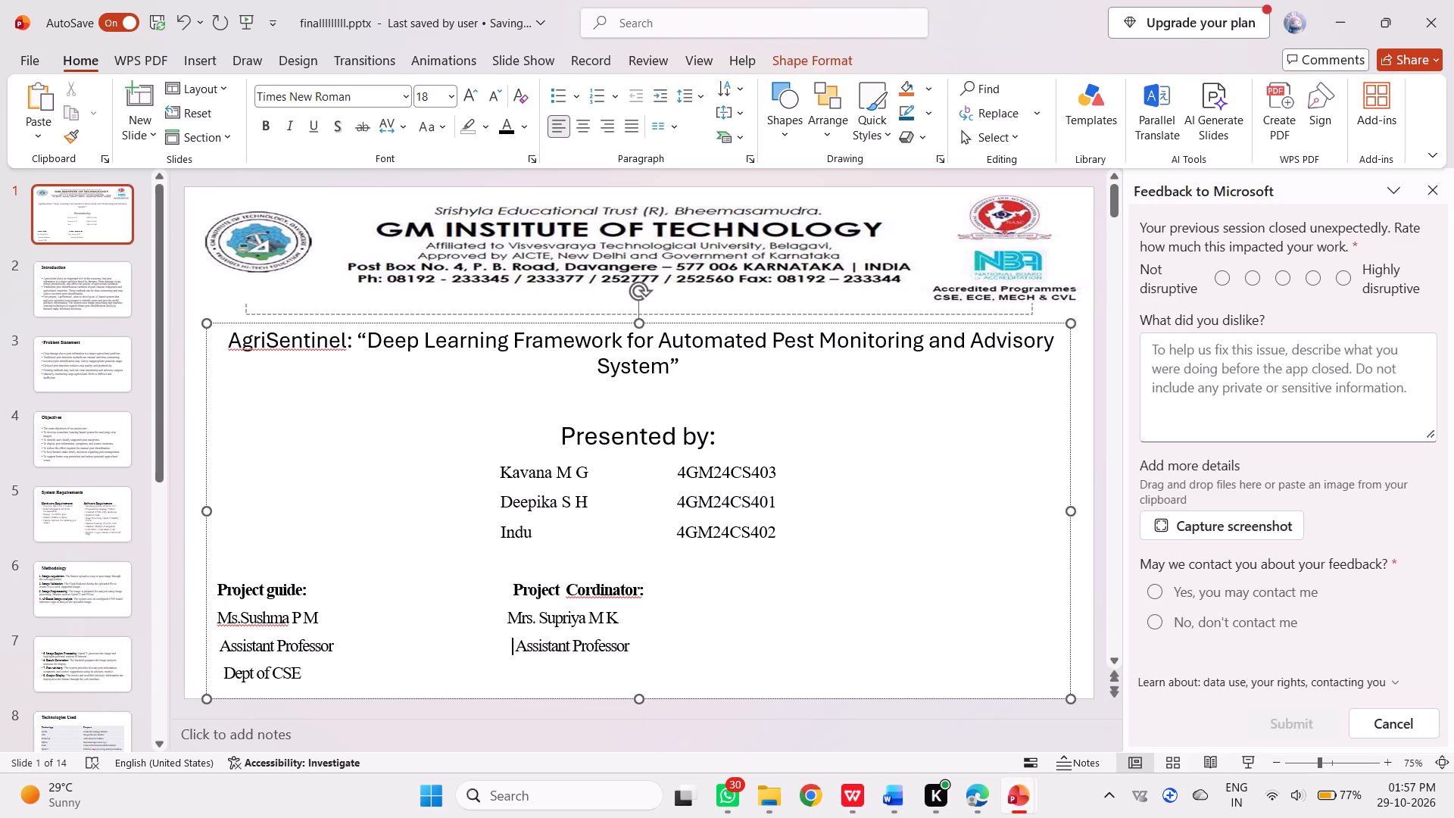
Remove one more space before the coordinator's "Assistant Professor" to line it up with the "Project Cordinator:" heading.
key(BackSpace)
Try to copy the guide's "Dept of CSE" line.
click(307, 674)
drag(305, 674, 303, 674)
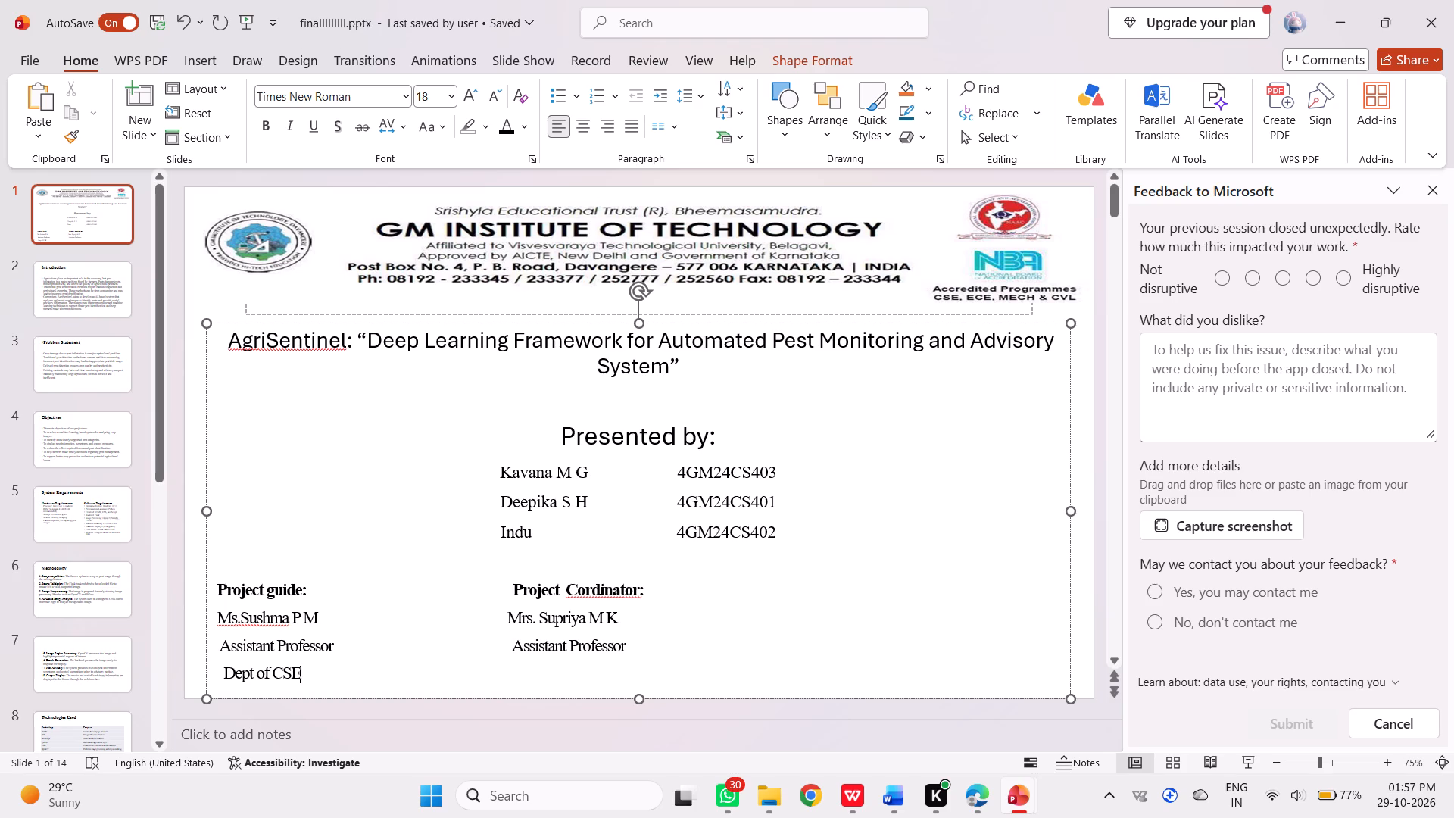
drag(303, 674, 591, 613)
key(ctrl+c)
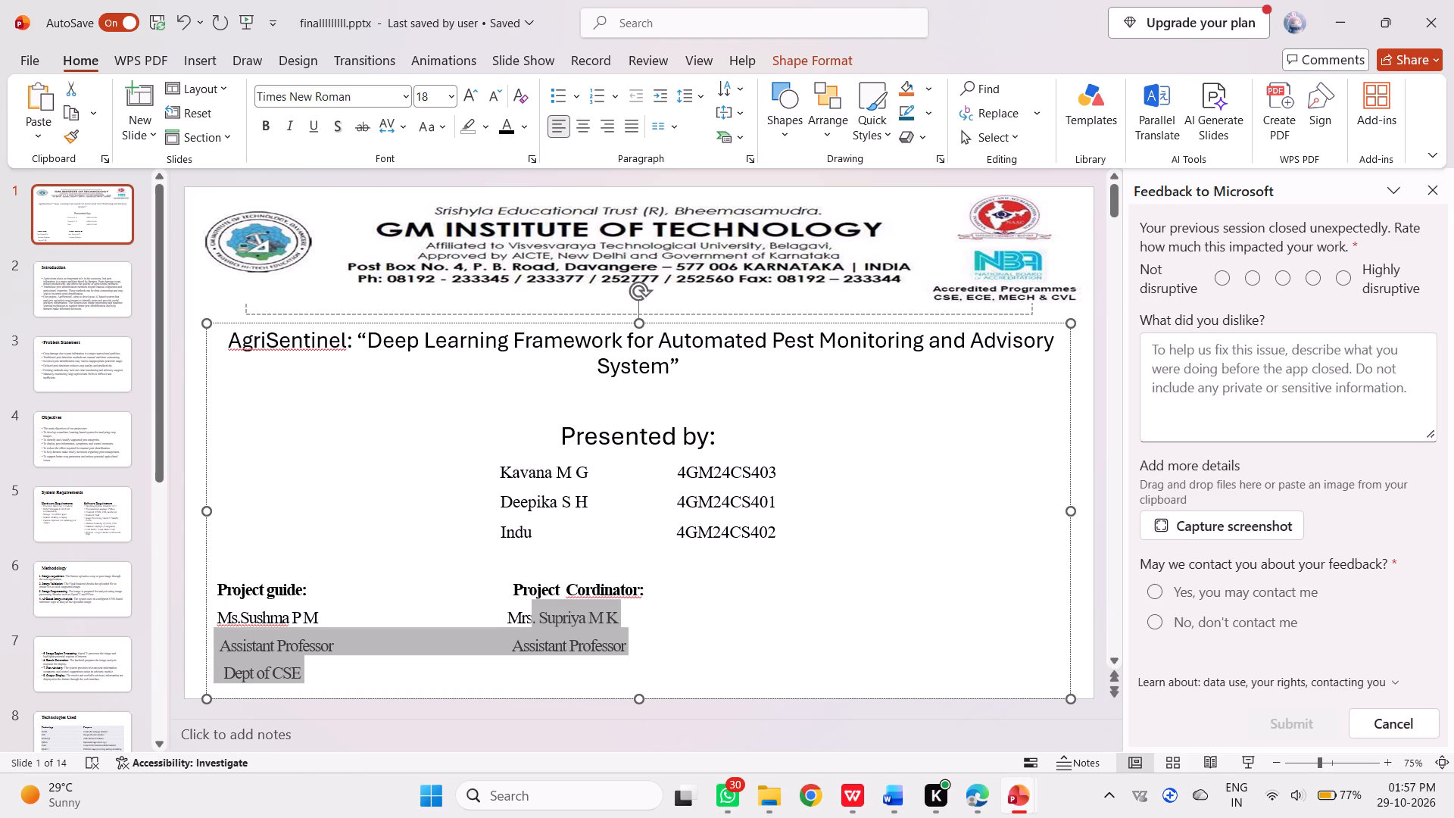
Add spaces after the guide's "Dept of CSE" to reach the coordinator's column.
drag(591, 613, 538, 657)
click(538, 657)
key(space)
key(space)
key(space)
key(space)
key(space)
key(space)
key(space)
key(space)
key(space)
key(space)
key(space)
key(space)
key(space)
key(space)
key(space)
key(space)
key(space)
key(space)
key(space)
key(space)
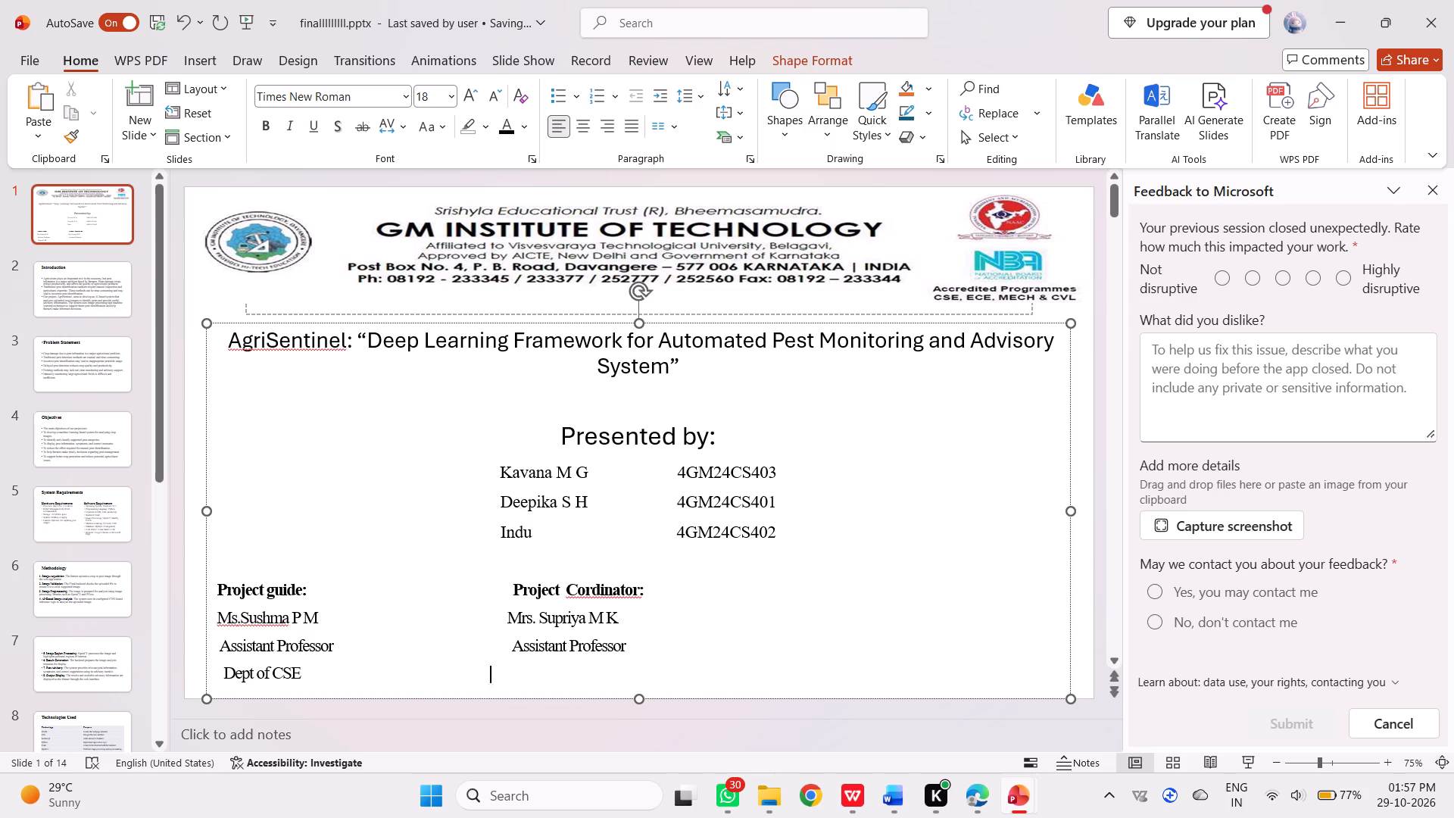
key(BackSpace)
key(BackSpace)
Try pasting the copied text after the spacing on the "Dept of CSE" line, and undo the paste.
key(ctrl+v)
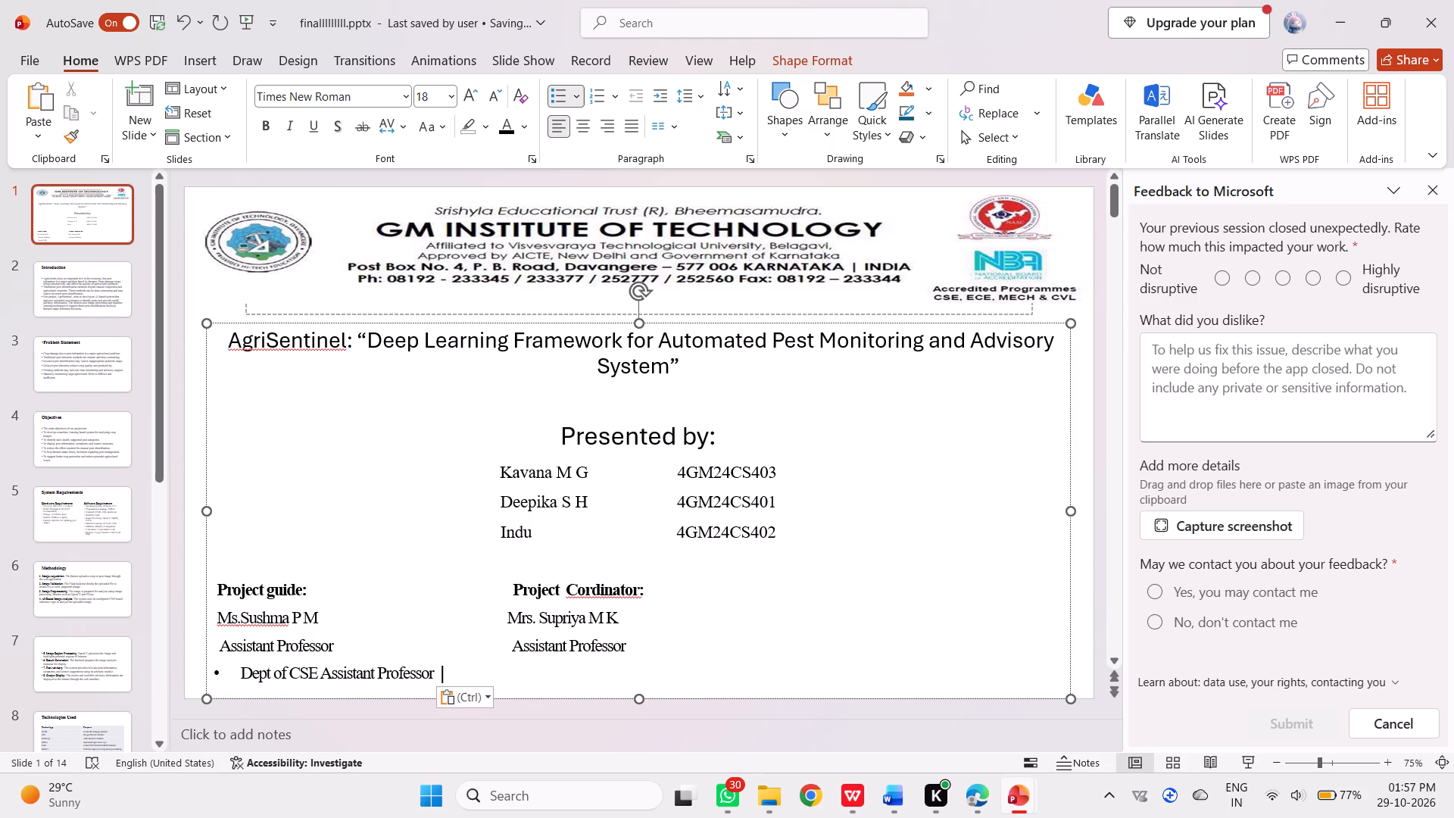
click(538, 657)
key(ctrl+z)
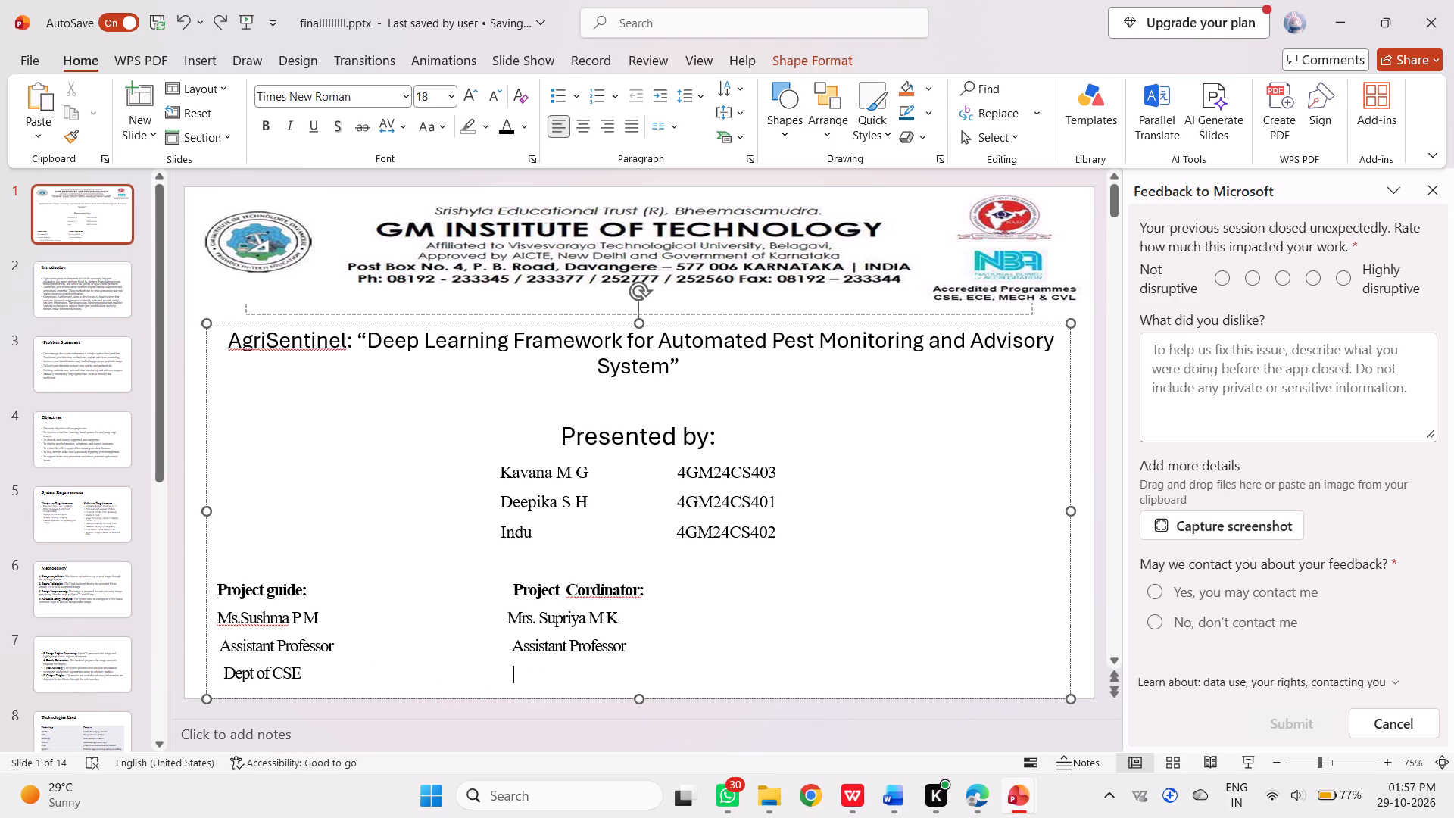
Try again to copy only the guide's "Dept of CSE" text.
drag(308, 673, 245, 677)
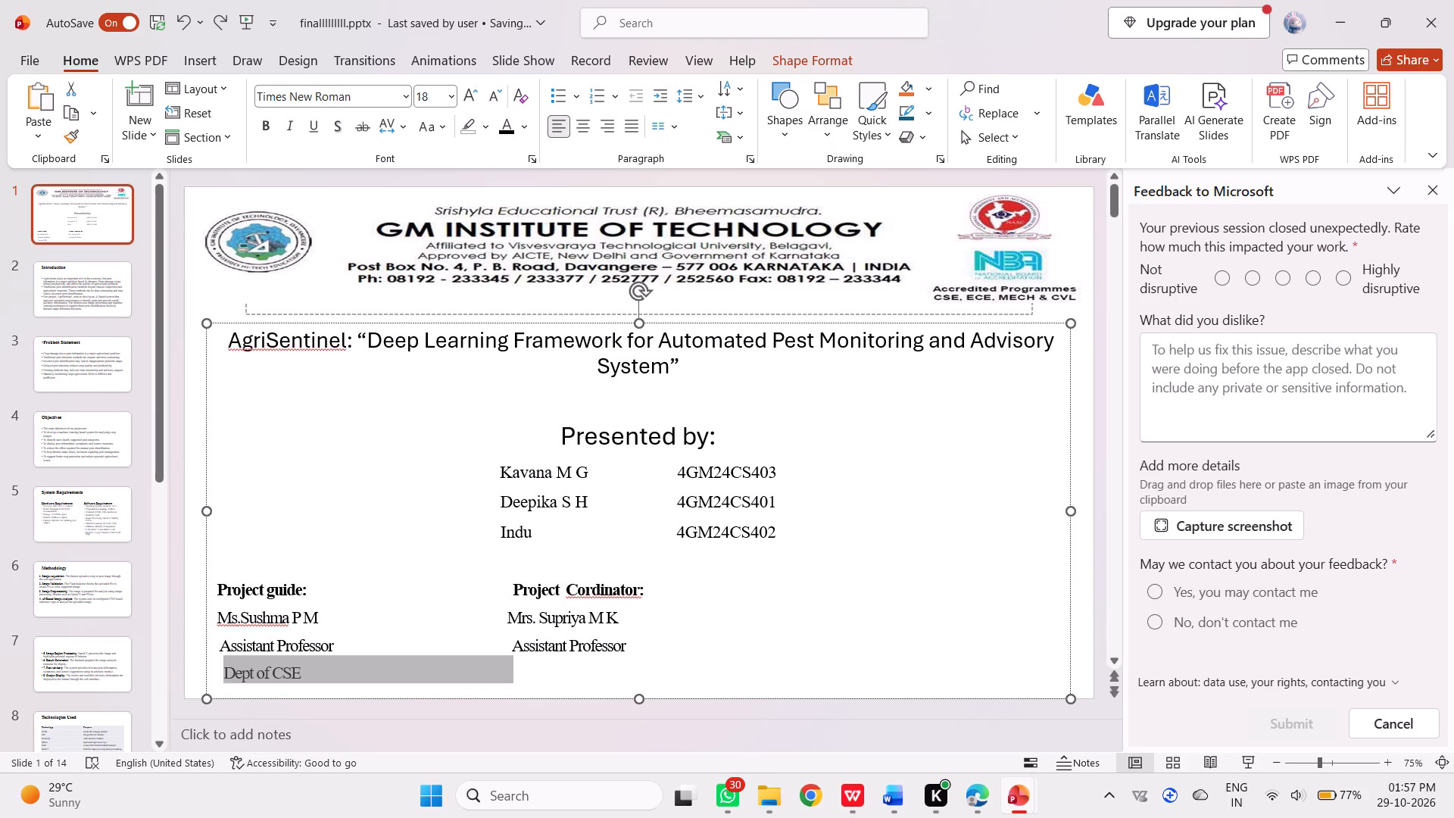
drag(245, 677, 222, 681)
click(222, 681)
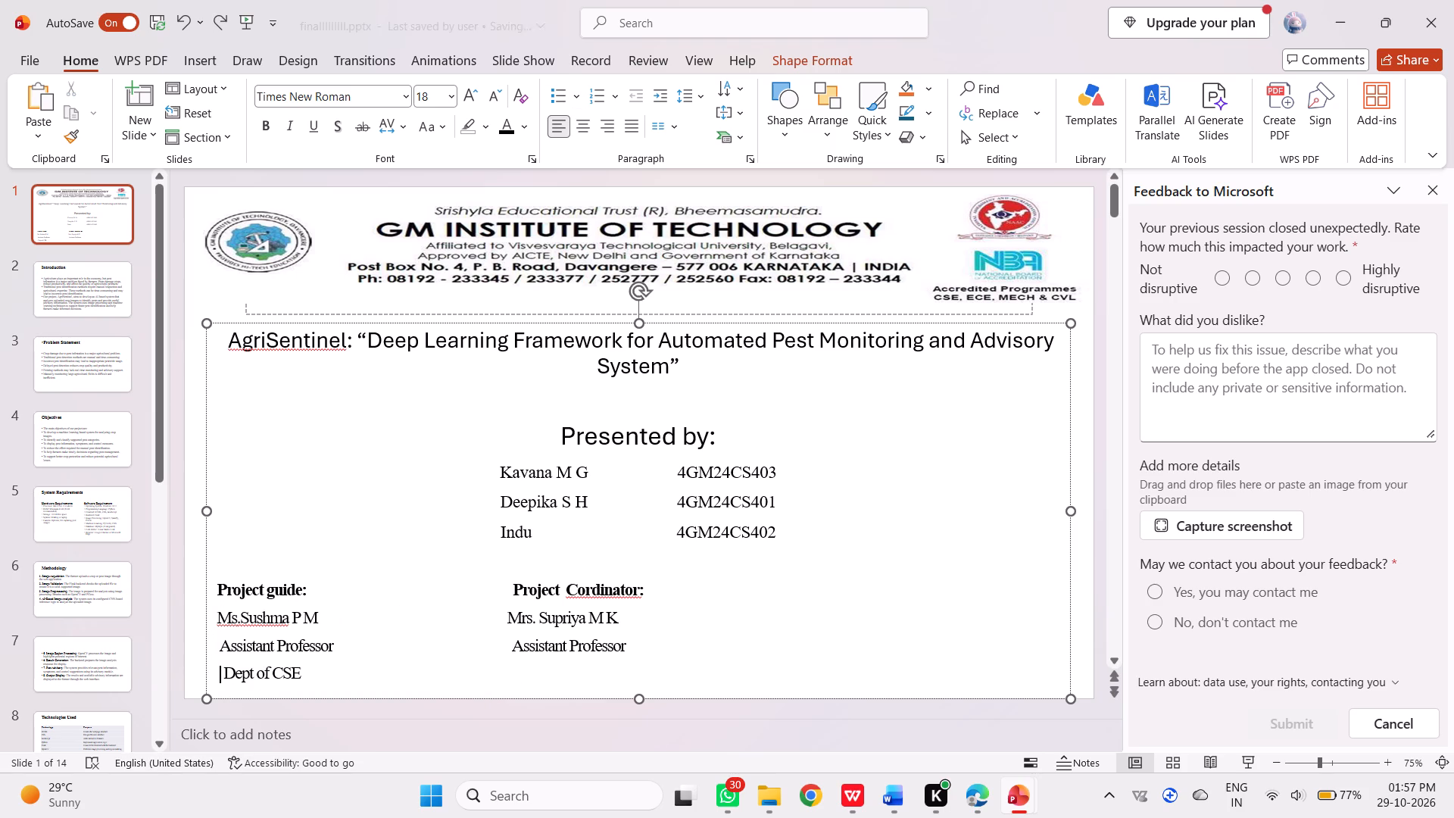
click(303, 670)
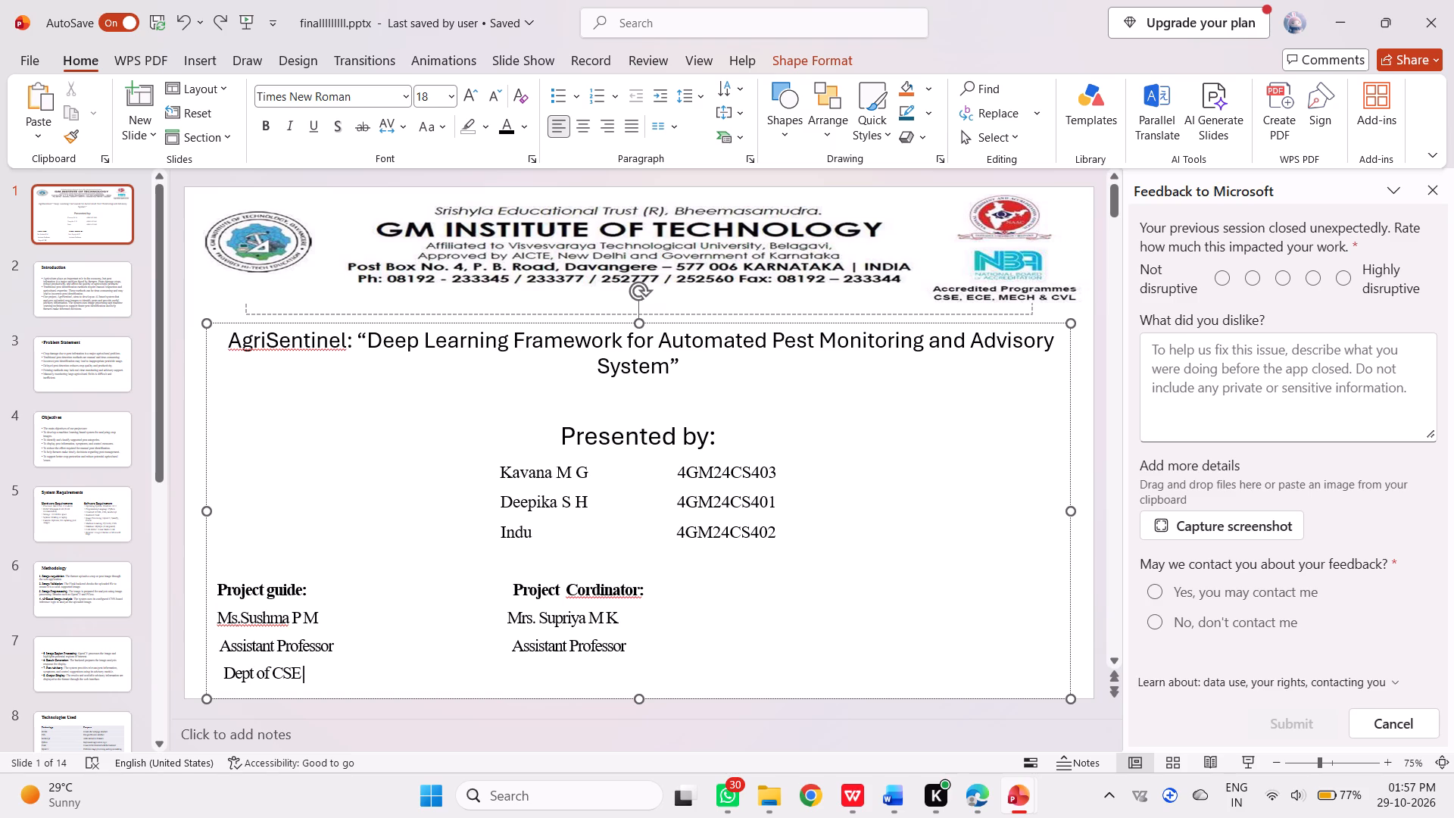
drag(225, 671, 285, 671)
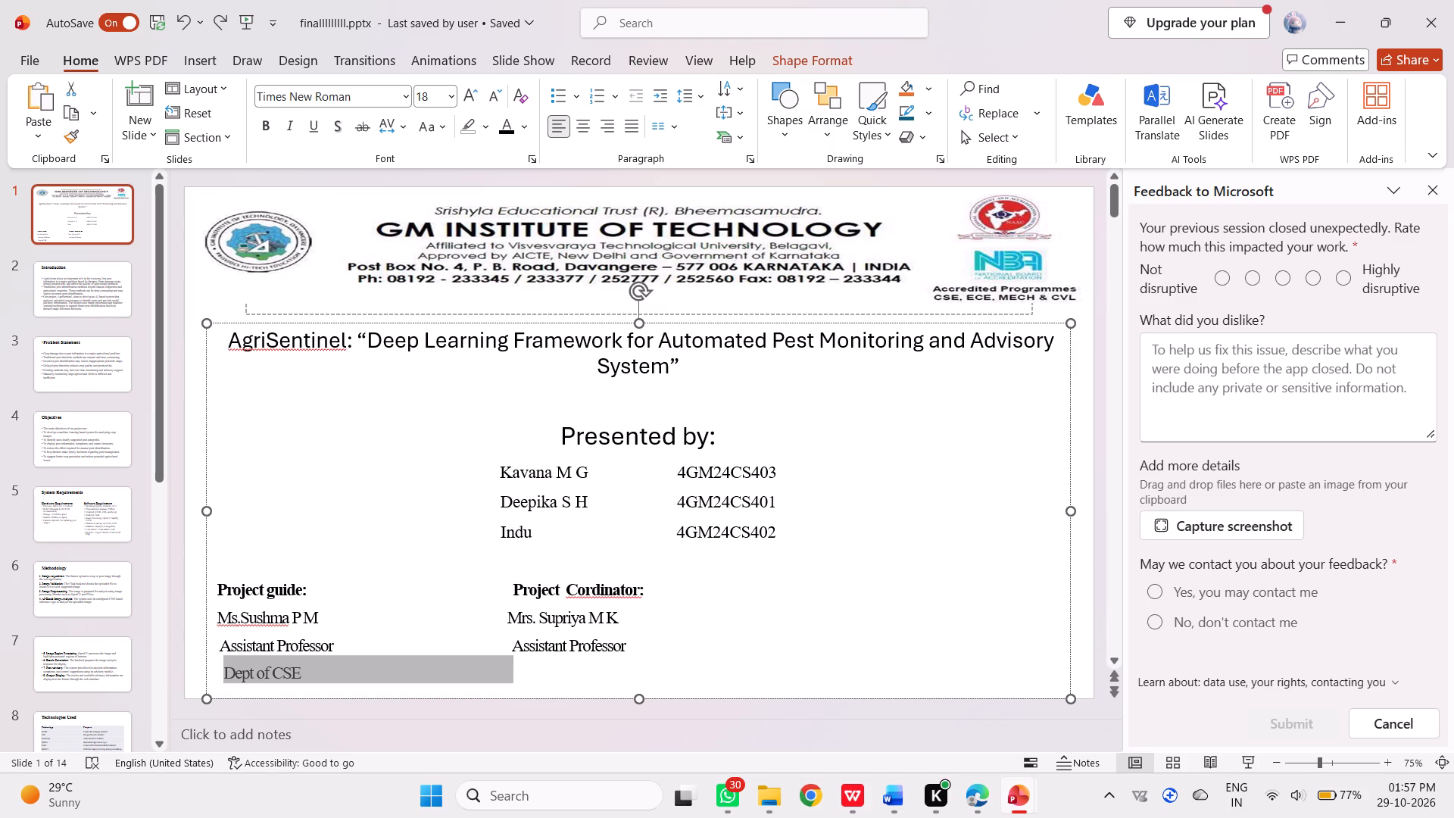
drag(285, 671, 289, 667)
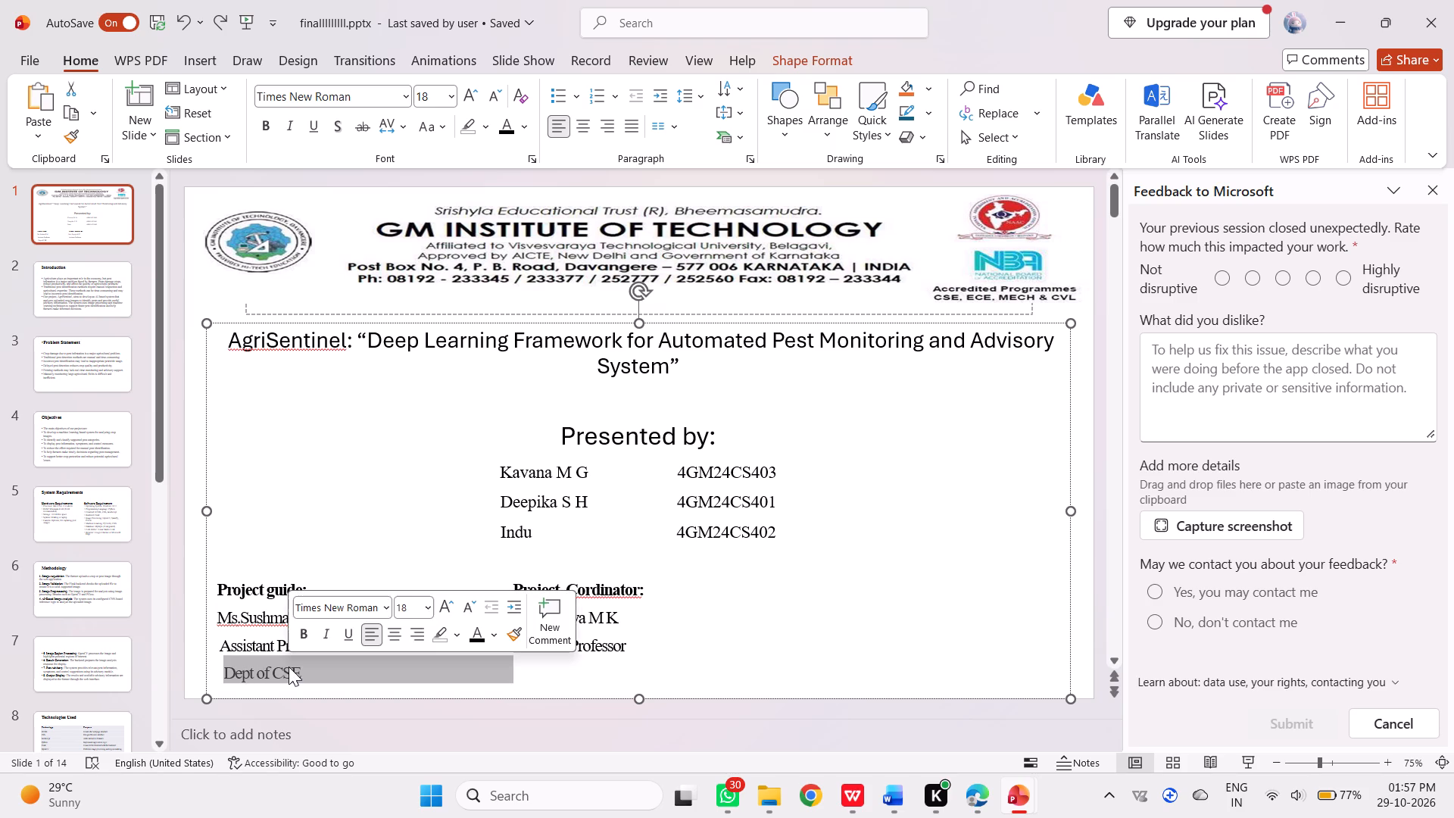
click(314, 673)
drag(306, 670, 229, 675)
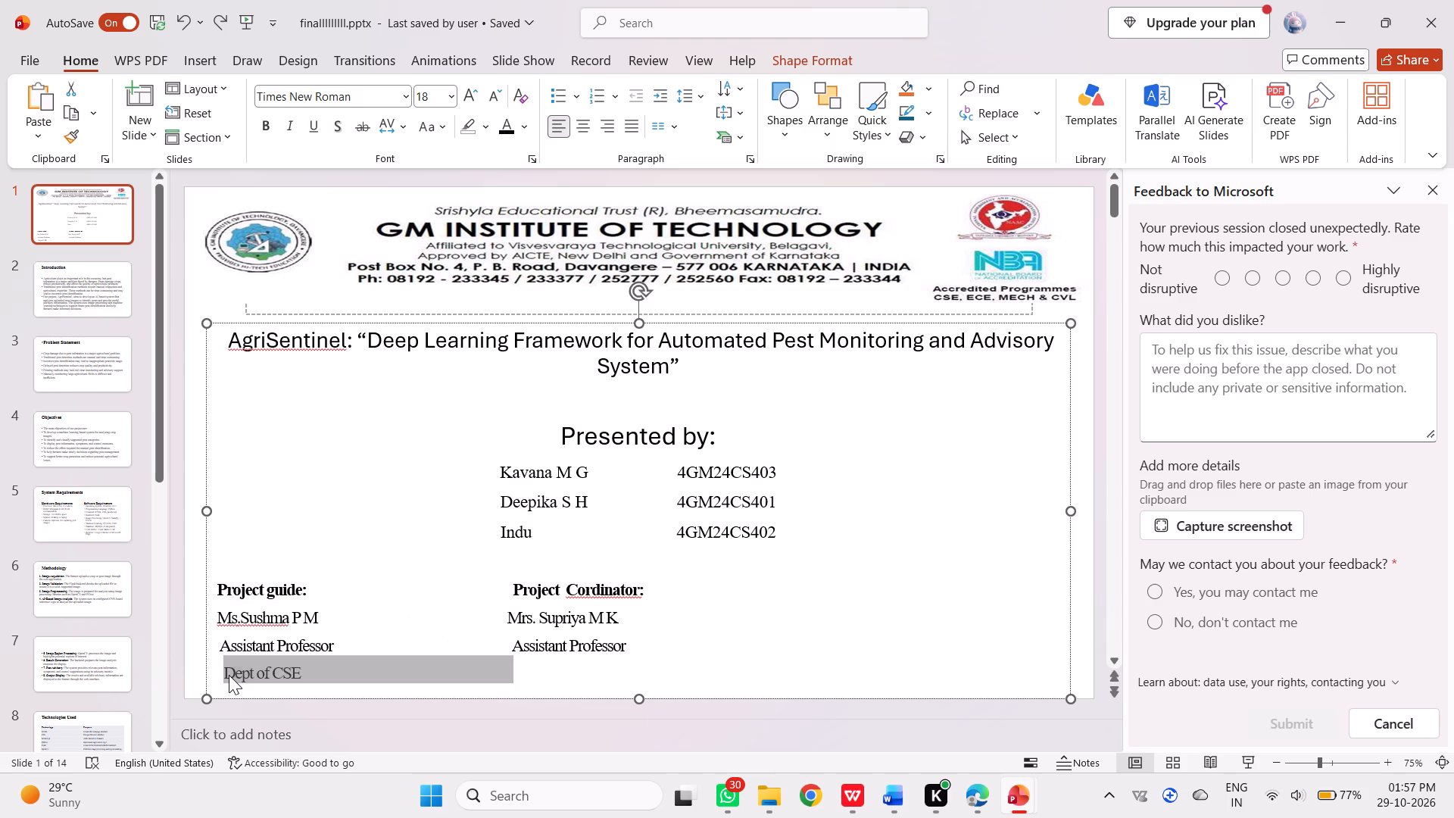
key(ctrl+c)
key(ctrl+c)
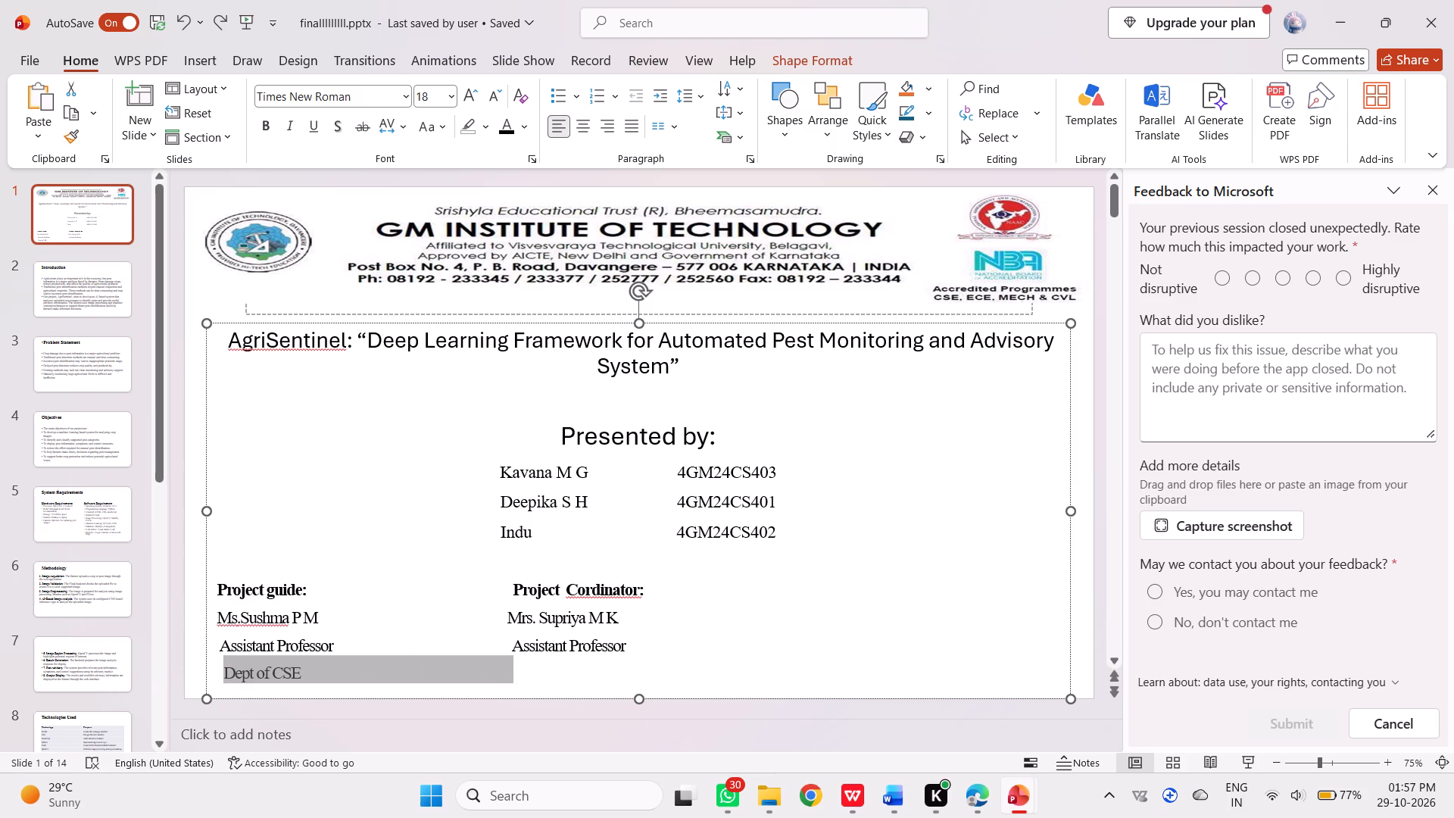
Enter "Dept of CSE" beneath the coordinator's "Assistant Professor".
click(528, 670)
key(shift+d)
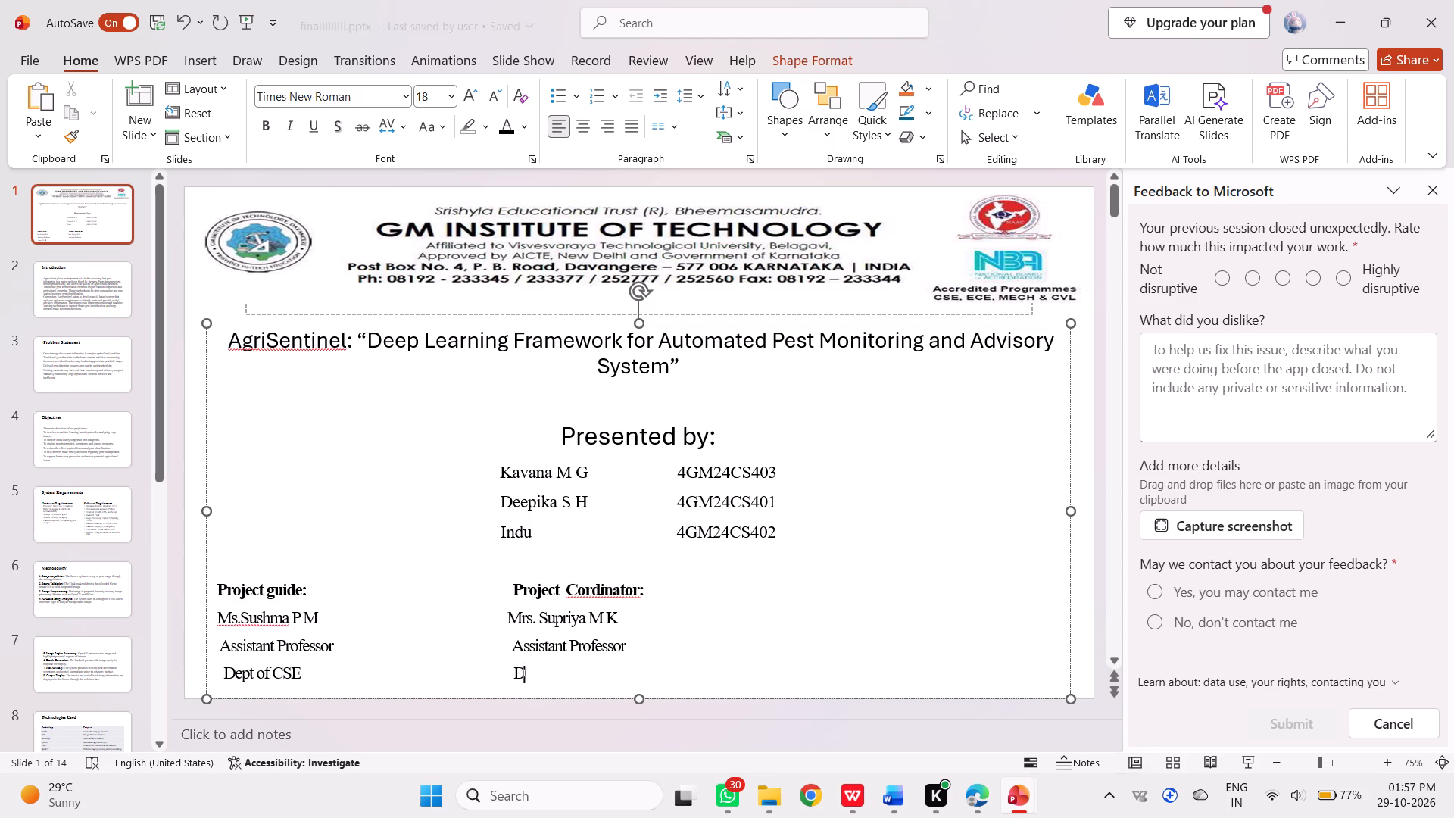
text(ept)
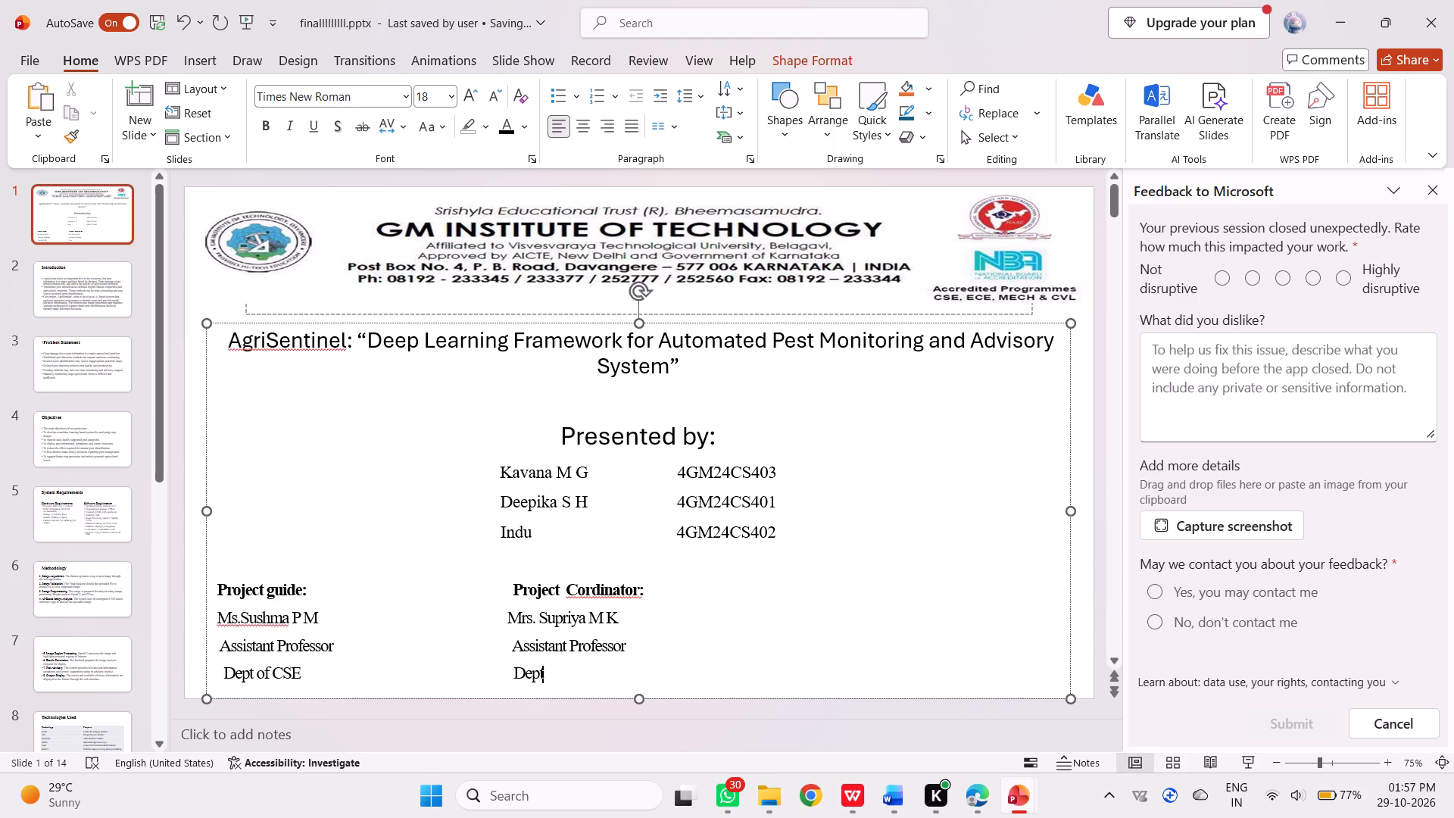
key(space)
key(o)
text(f)
key(space)
text(CSE)
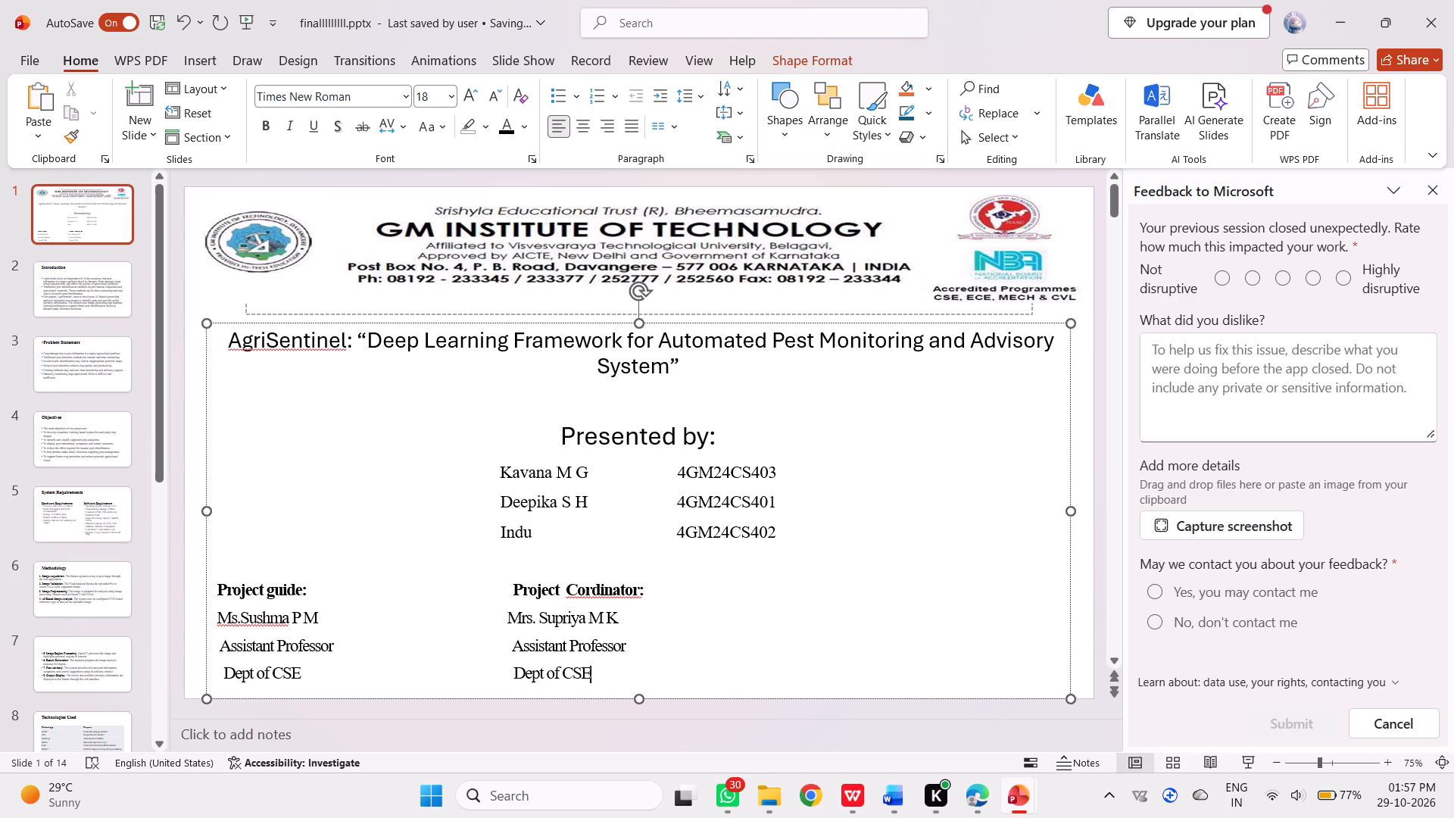
Add an "HOD:" heading as a third column, spaced out after "Project Cordinator:" on the same line.
click(659, 599)
key(space)
key(space)
key(space)
key(space)
key(space)
key(space)
key(space)
key(space)
key(space)
key(space)
key(space)
key(space)
key(space)
key(space)
key(space)
key(space)
key(space)
key(space)
key(space)
key(space)
text(HOD)
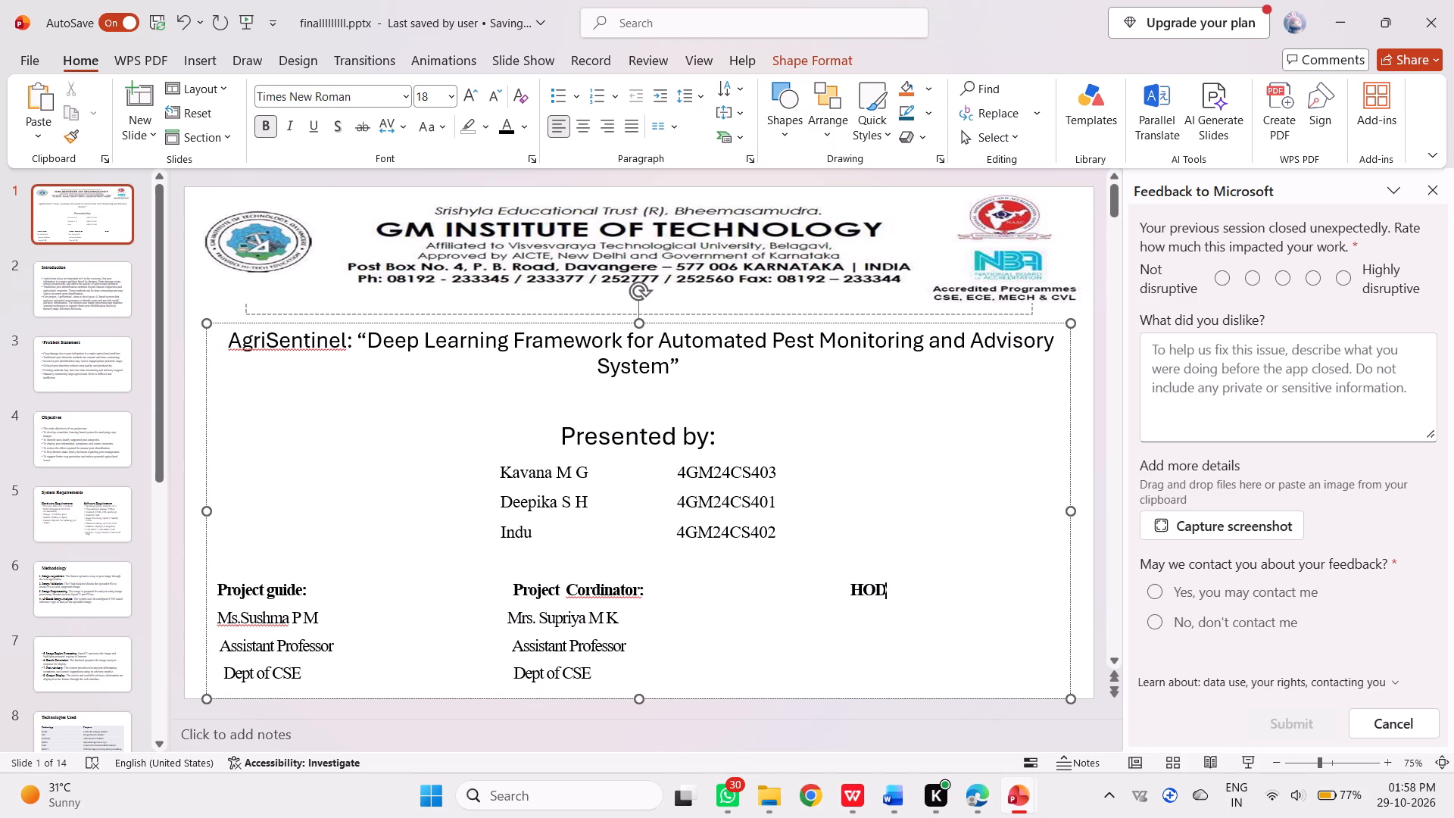
key(shift+colon)
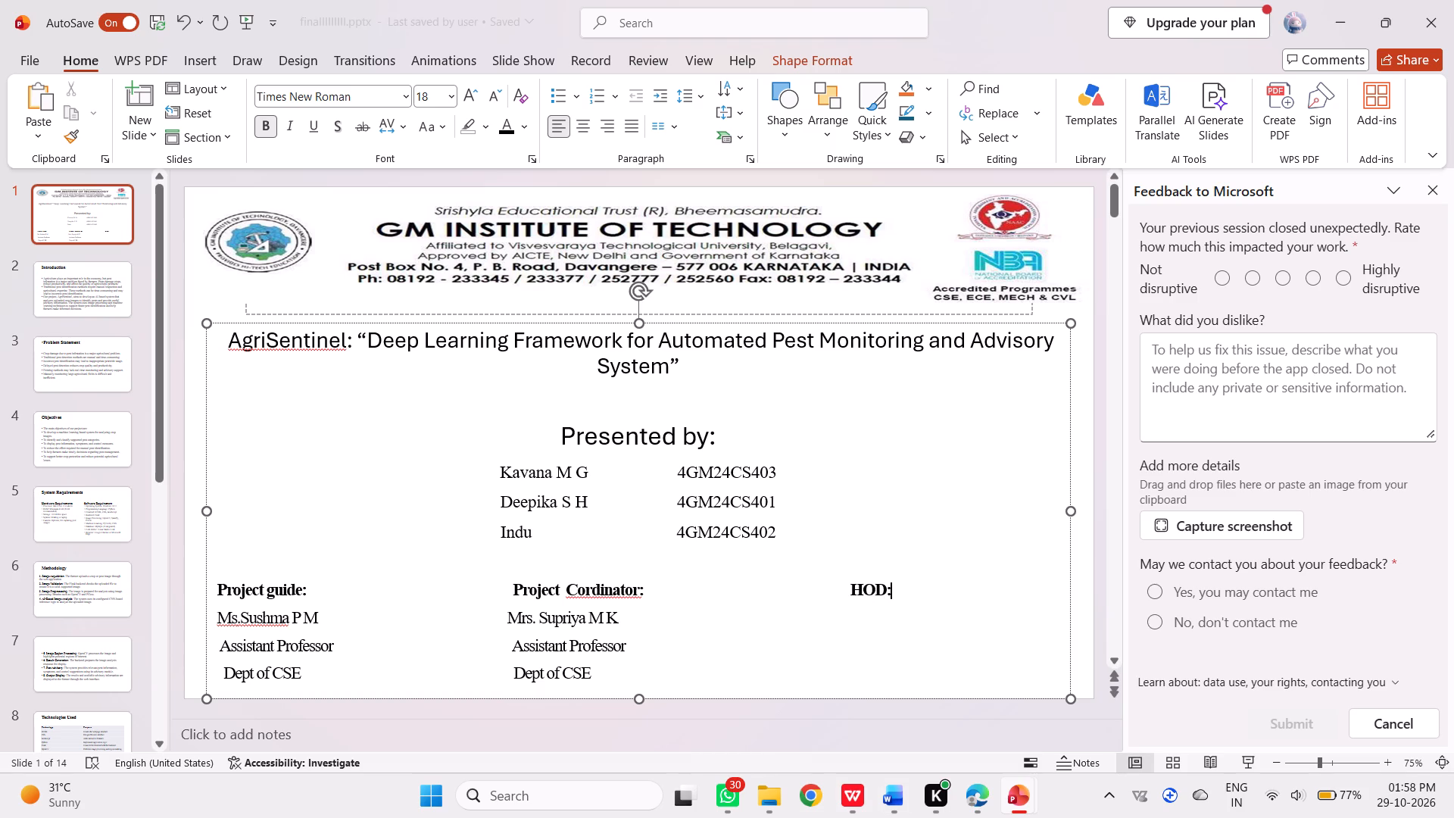
Add spaces after the coordinator's name to reach the position beneath the "HOD:" heading.
click(626, 618)
key(space)
key(space)
key(space)
key(space)
key(space)
key(space)
key(space)
key(space)
key(space)
key(space)
key(space)
key(space)
key(space)
key(space)
key(space)
key(space)
key(space)
key(space)
key(space)
key(space)
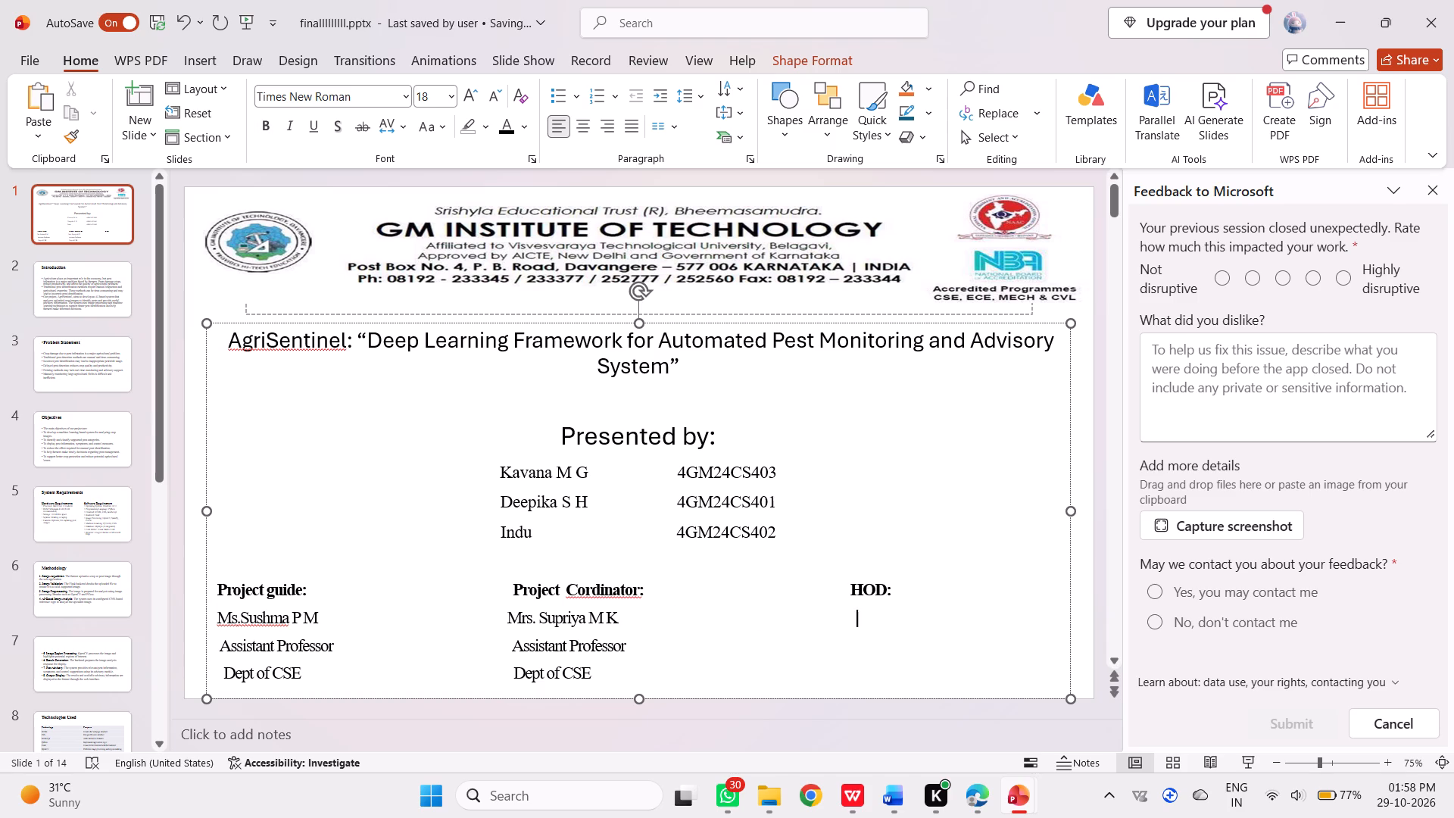
key(BackSpace)
key(BackSpace)
key(BackSpace)
key(BackSpace)
key(BackSpace)
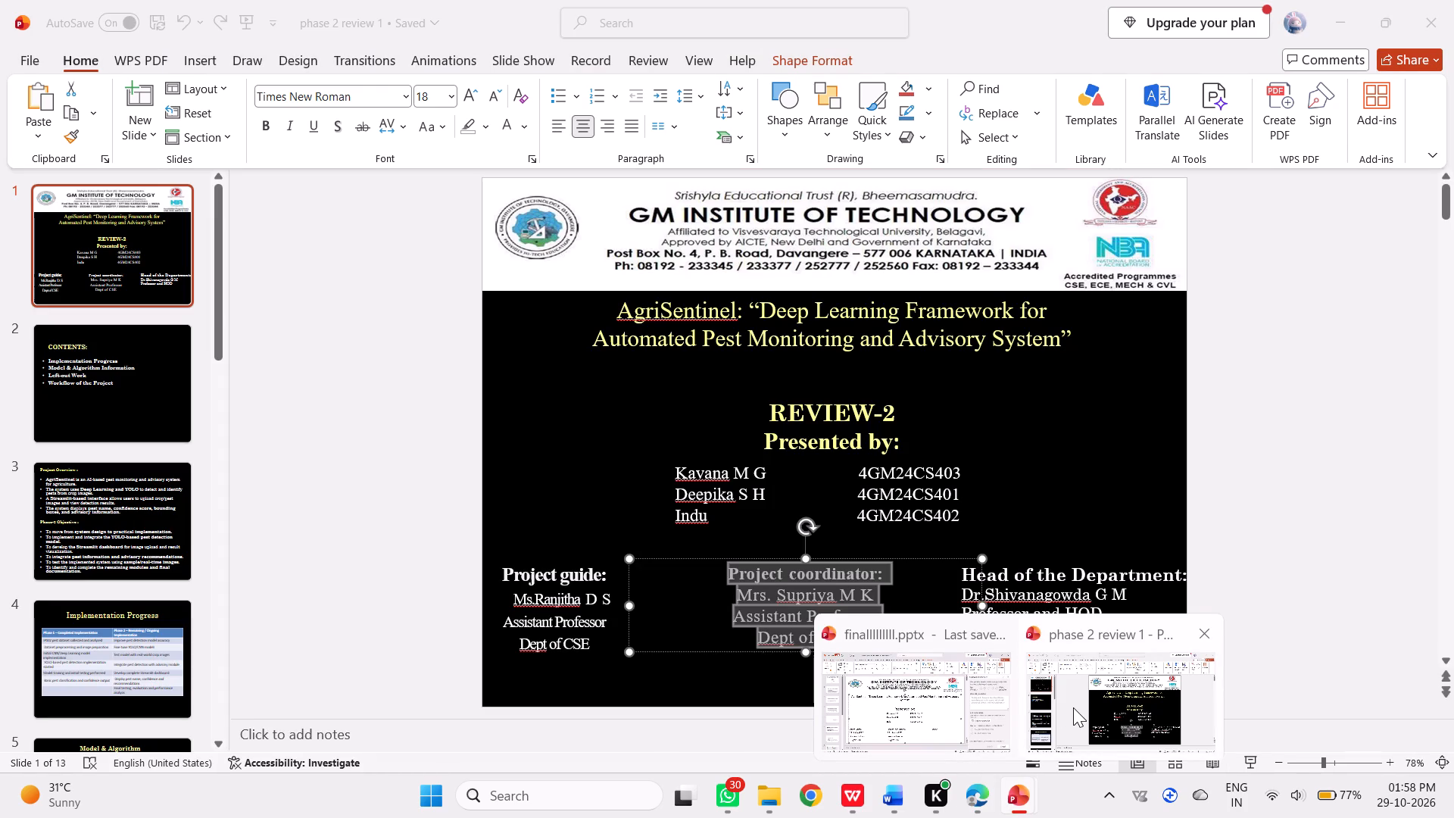
Return to the final presentation and readjust the spacing after the coordinator's name to start directly beneath "HOD:".
click(947, 667)
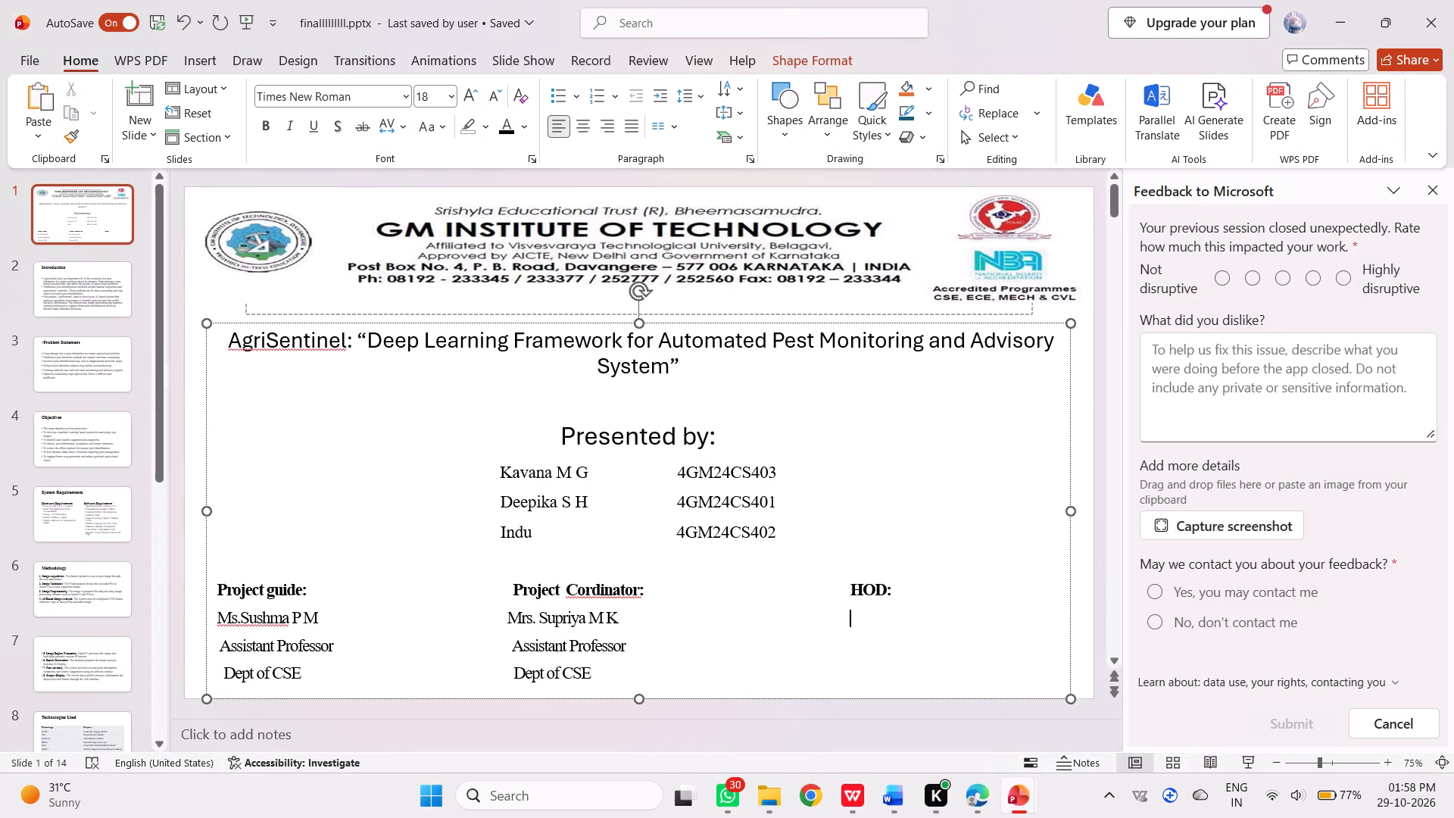
click(887, 593)
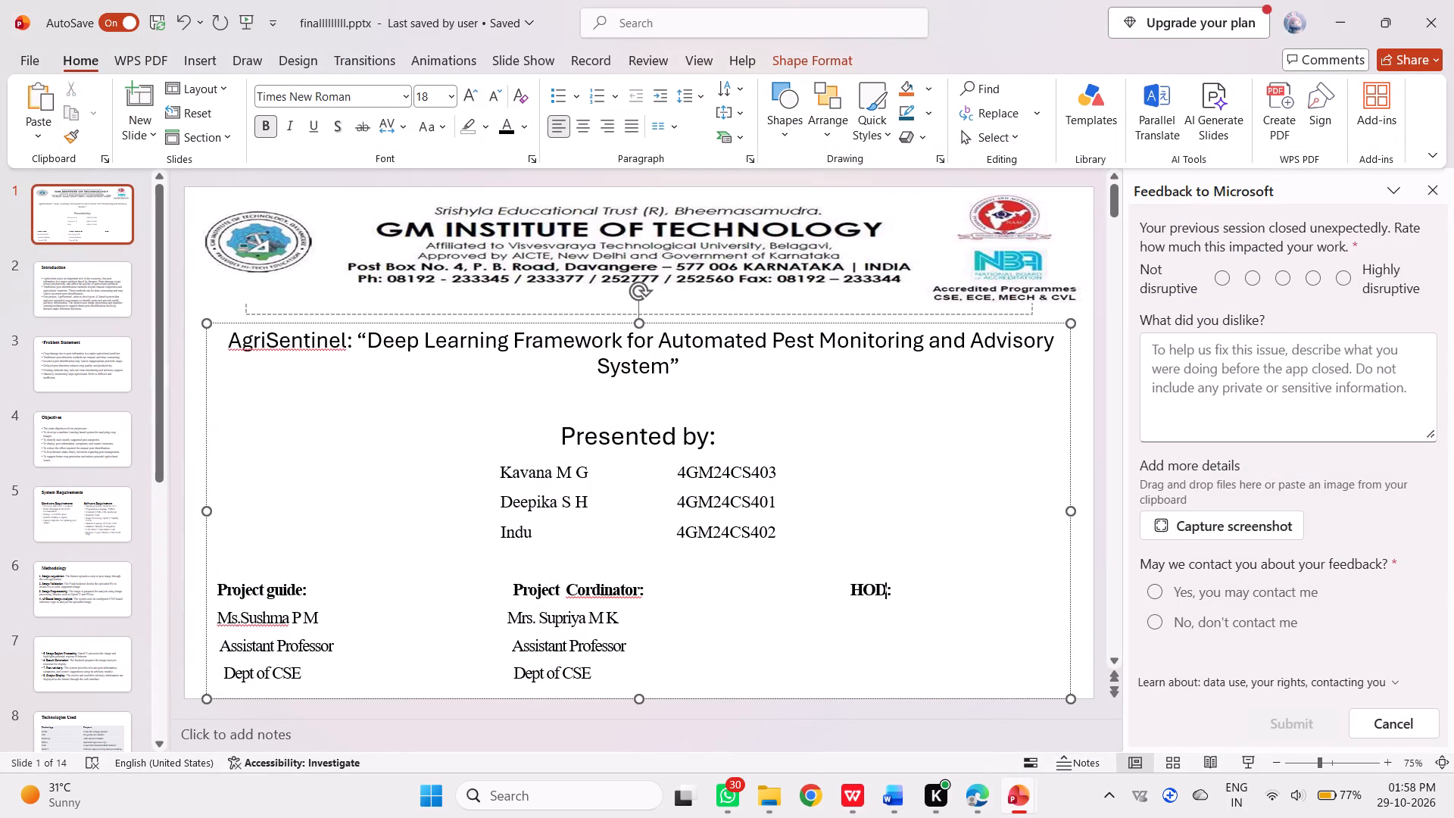
click(849, 611)
click(637, 613)
key(space)
key(space)
key(space)
key(space)
key(space)
key(space)
key(space)
key(space)
key(space)
key(space)
key(space)
key(space)
key(space)
key(space)
key(space)
key(space)
key(space)
key(space)
key(space)
key(space)
key(BackSpace)
key(BackSpace)
Enter the department head's name beneath "HOD:", prefixed with "Dr.".
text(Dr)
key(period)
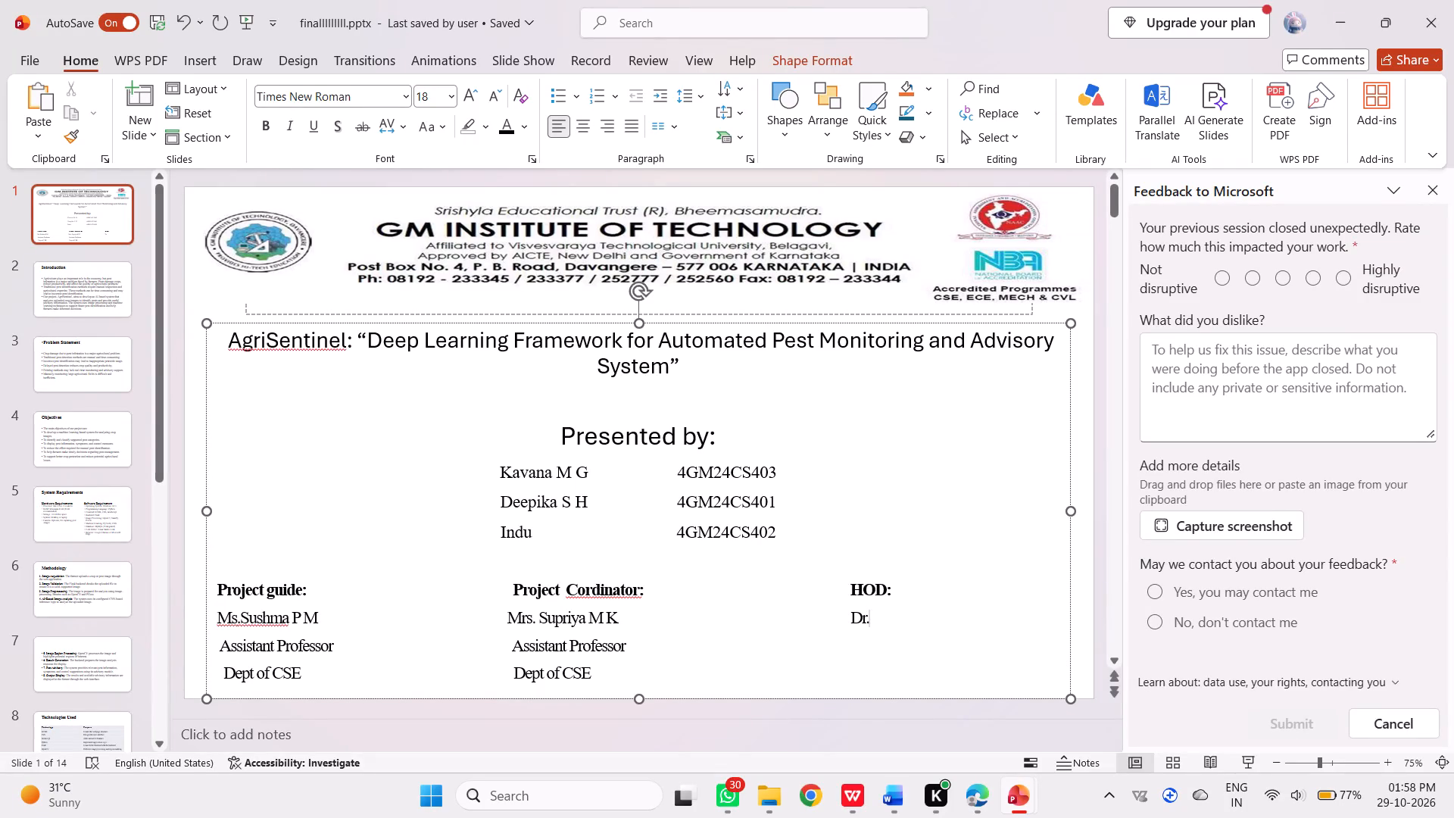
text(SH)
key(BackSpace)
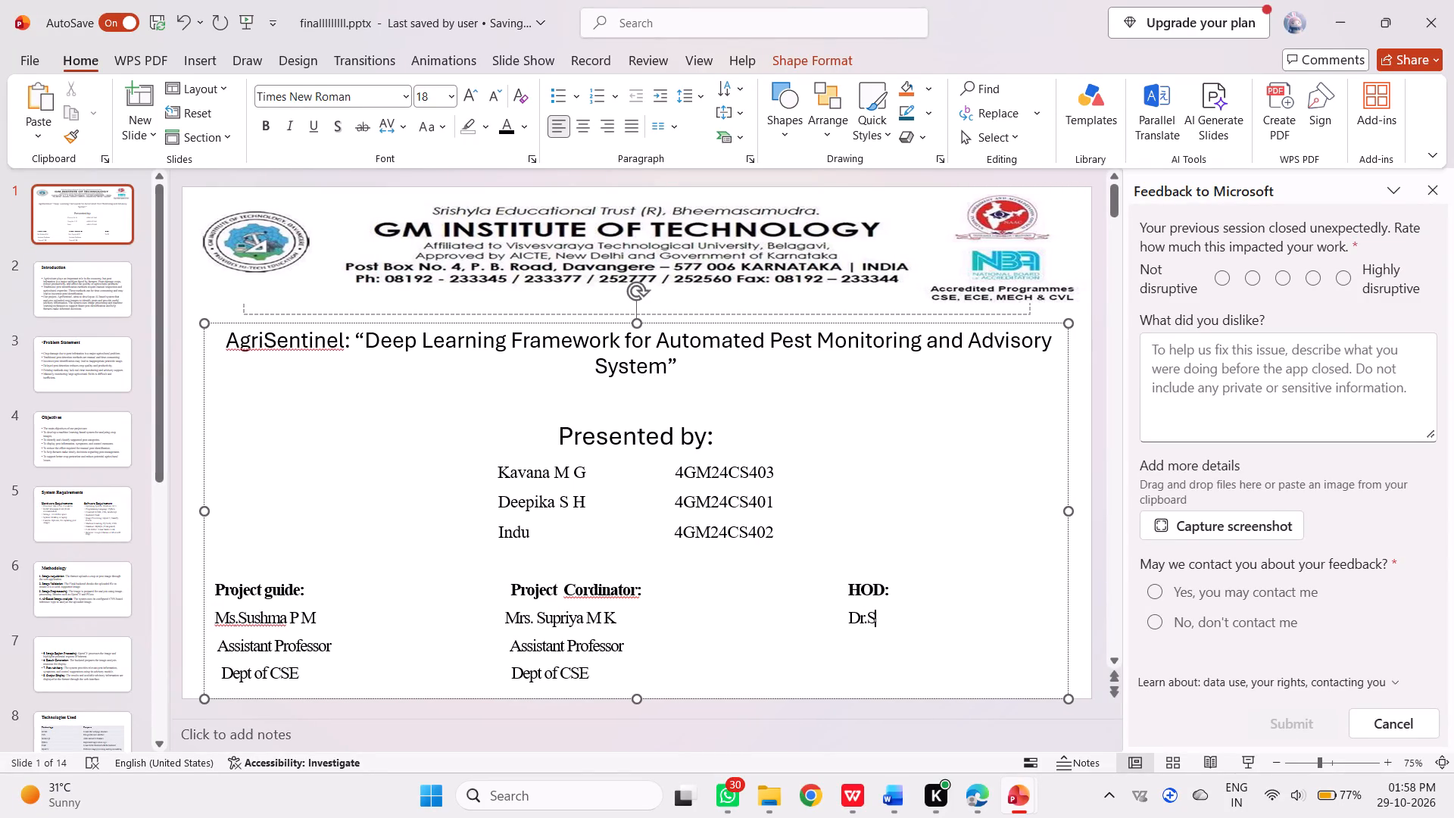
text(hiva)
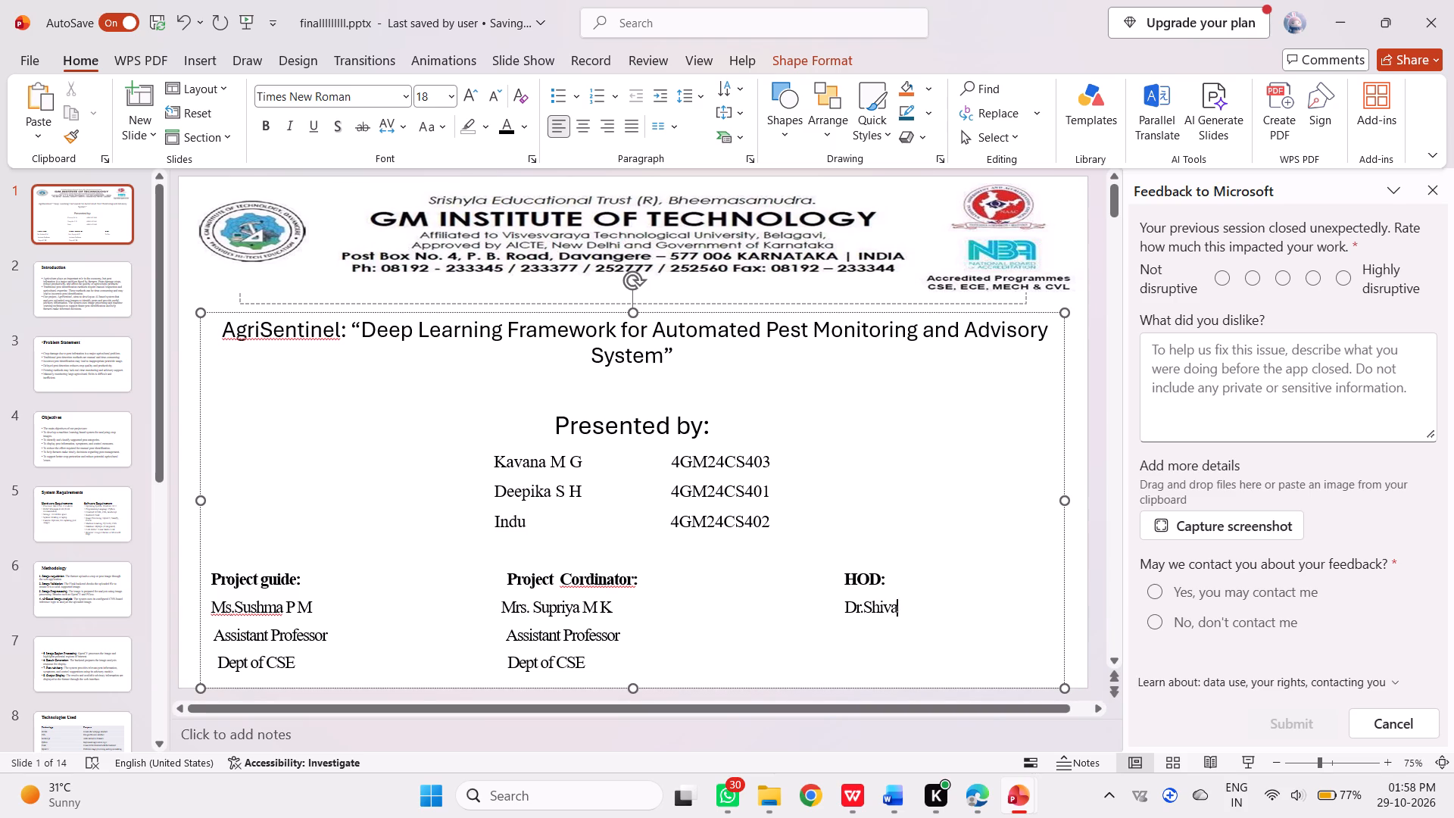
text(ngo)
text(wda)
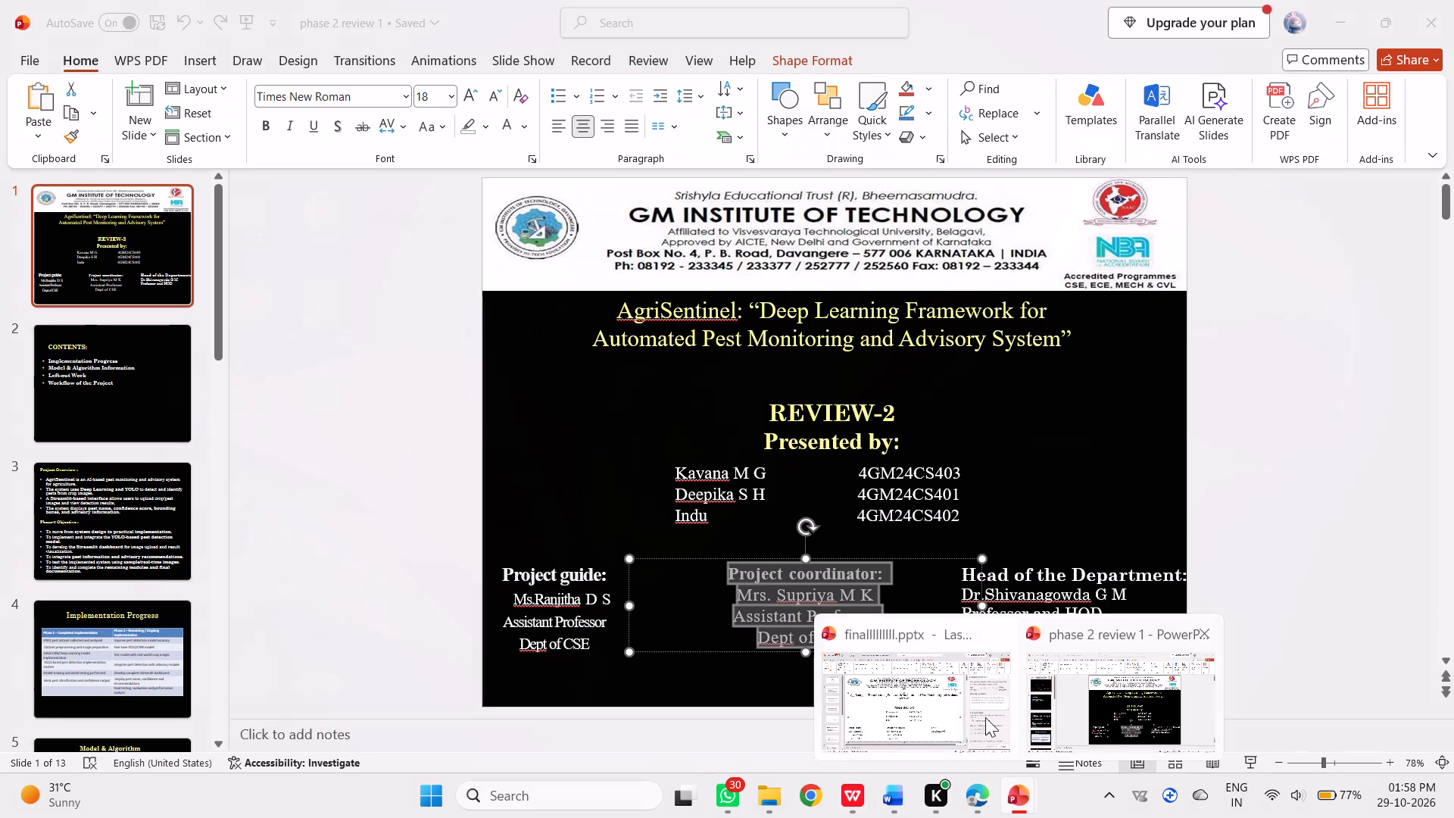
Return to the final presentation and insert the missing "a" before the "g" in the HOD's name.
click(947, 723)
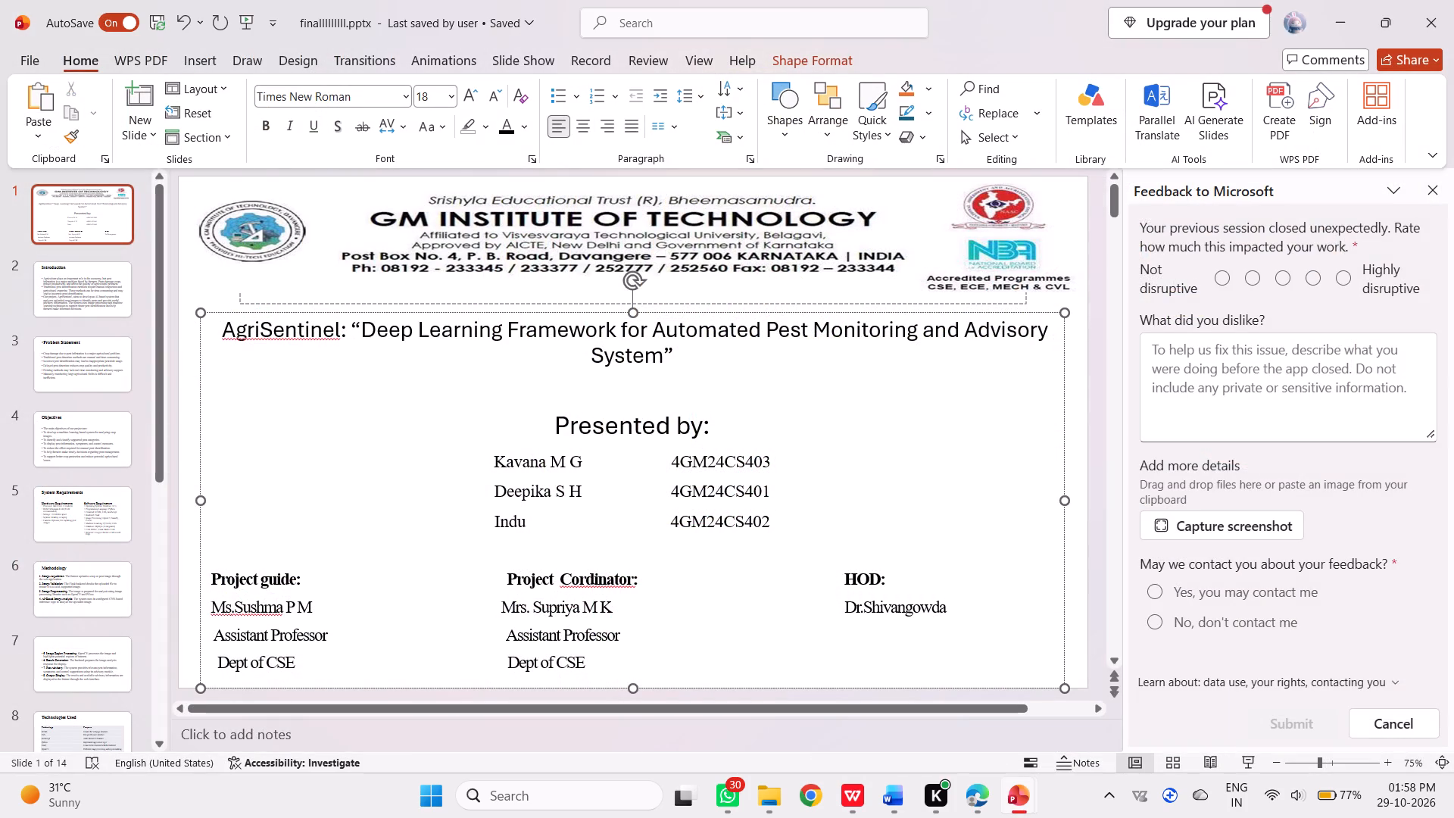
click(904, 609)
key(a)
Add the initials "G M" after the HOD's name on the title slide.
click(972, 619)
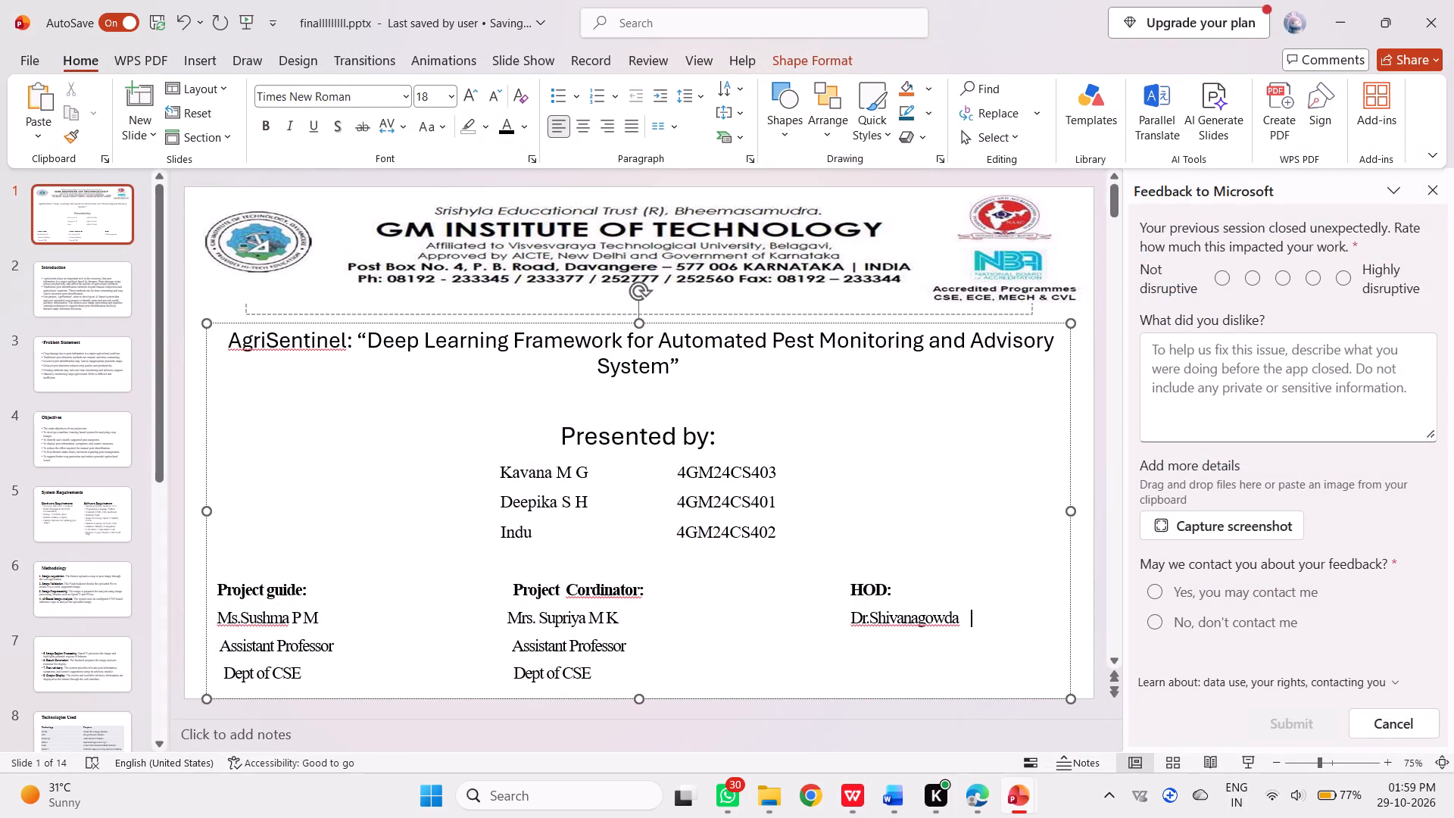
key(BackSpace)
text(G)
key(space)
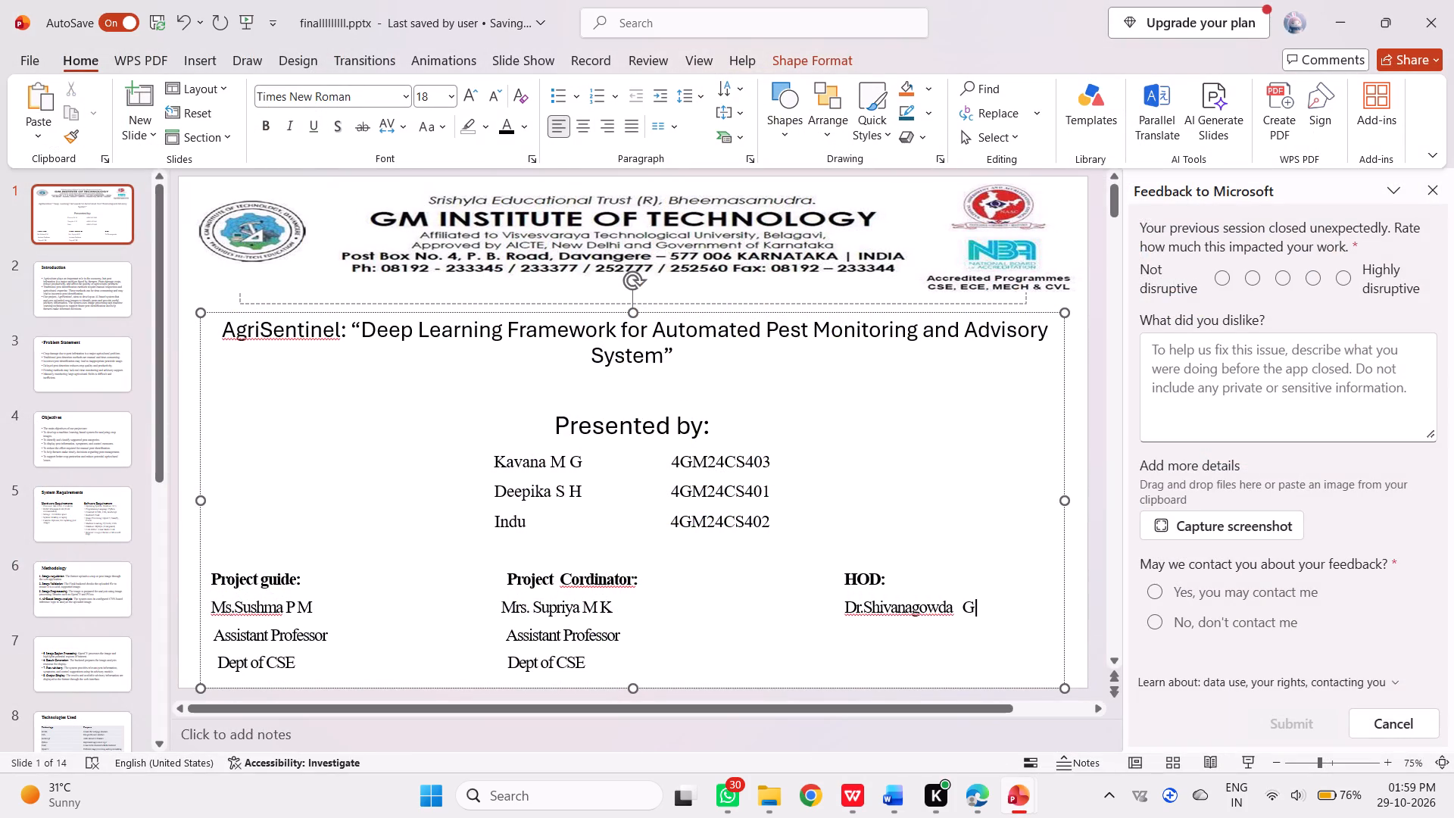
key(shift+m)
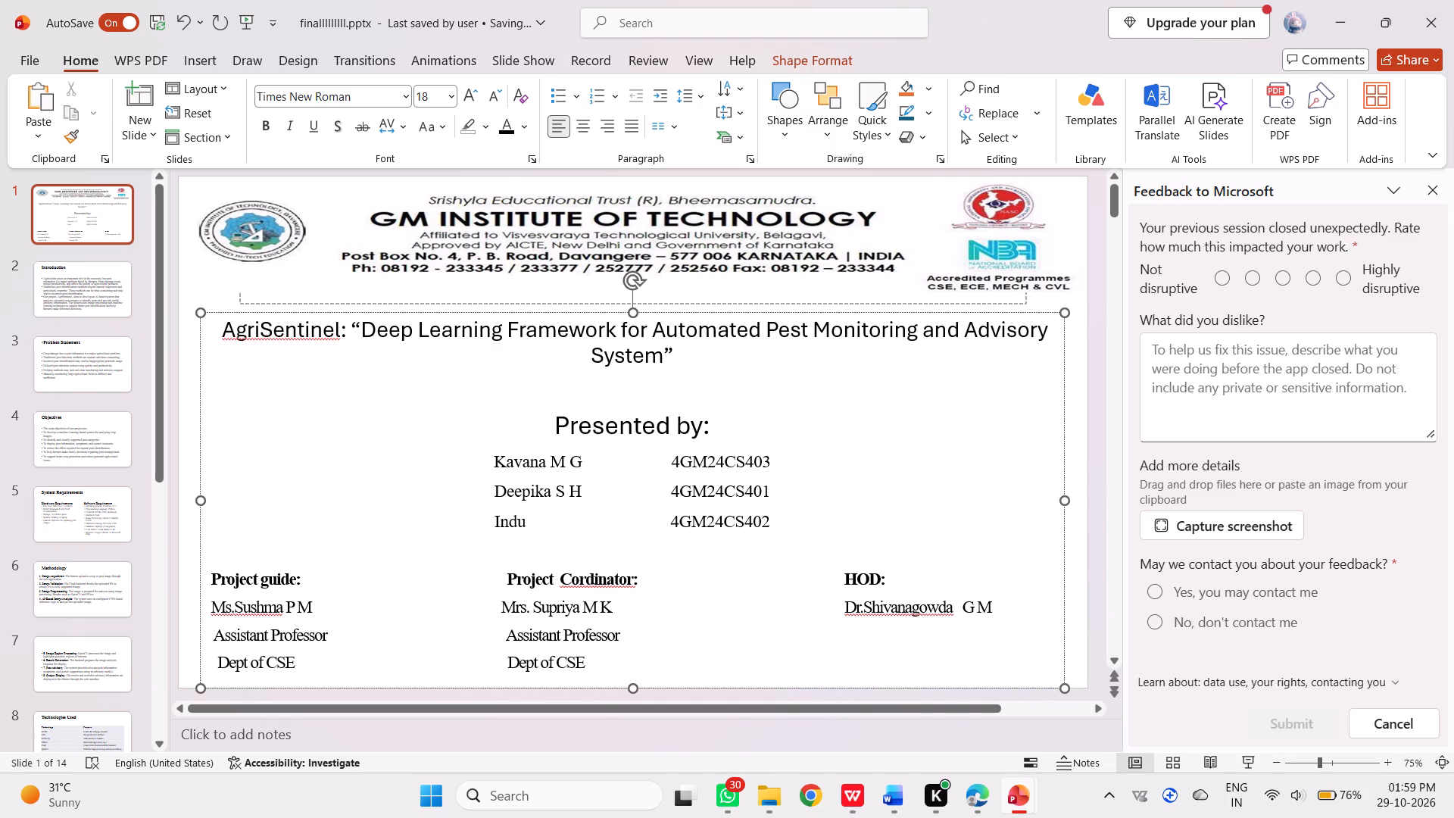
Add spaces after the coordinator's "Assistant Professor" to reach the position beneath the HOD's name.
click(853, 634)
key(space)
key(space)
key(space)
key(space)
key(space)
key(space)
key(space)
key(space)
key(space)
key(space)
key(space)
key(space)
key(space)
key(space)
key(space)
key(space)
key(space)
key(space)
key(space)
key(space)
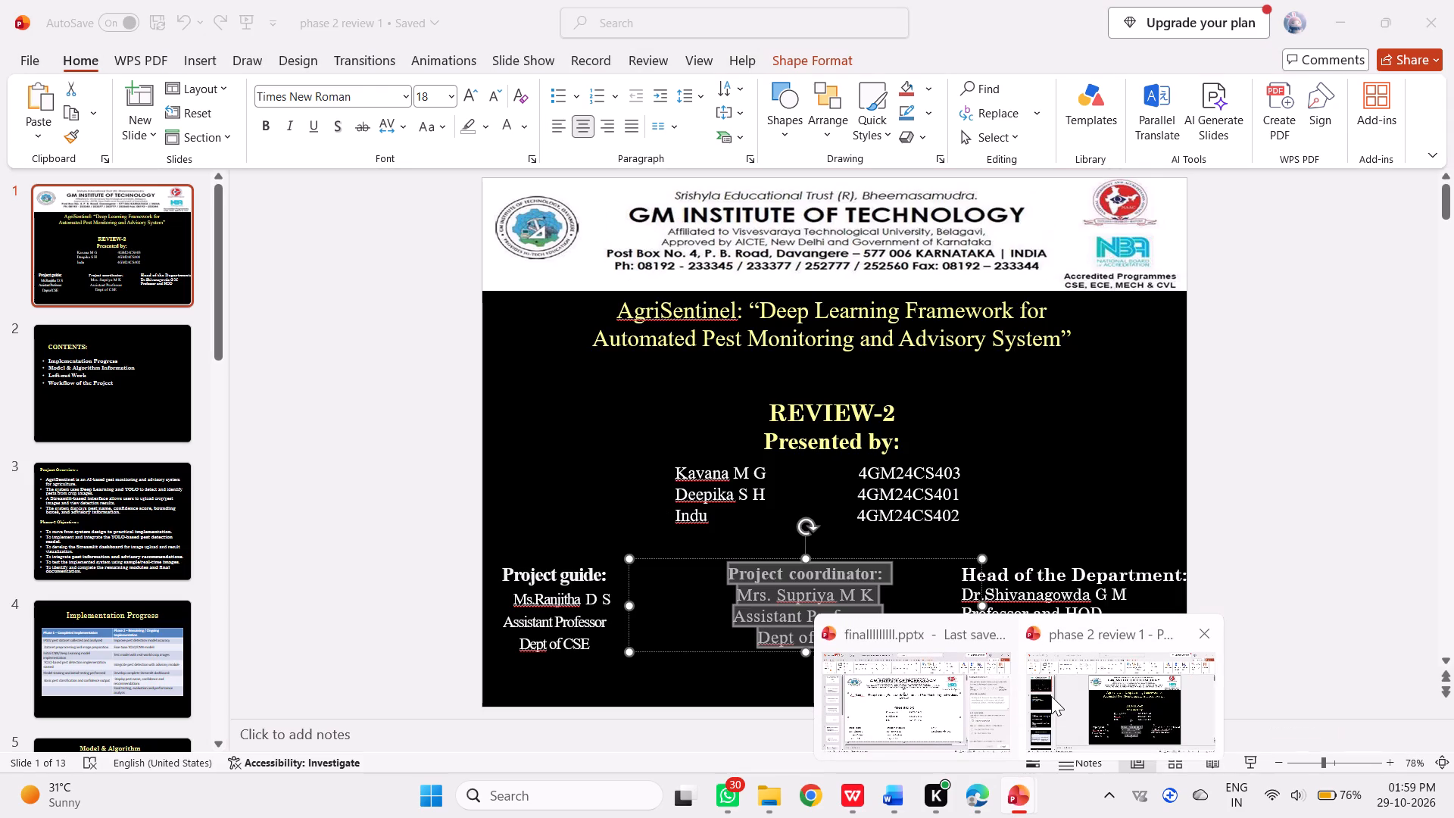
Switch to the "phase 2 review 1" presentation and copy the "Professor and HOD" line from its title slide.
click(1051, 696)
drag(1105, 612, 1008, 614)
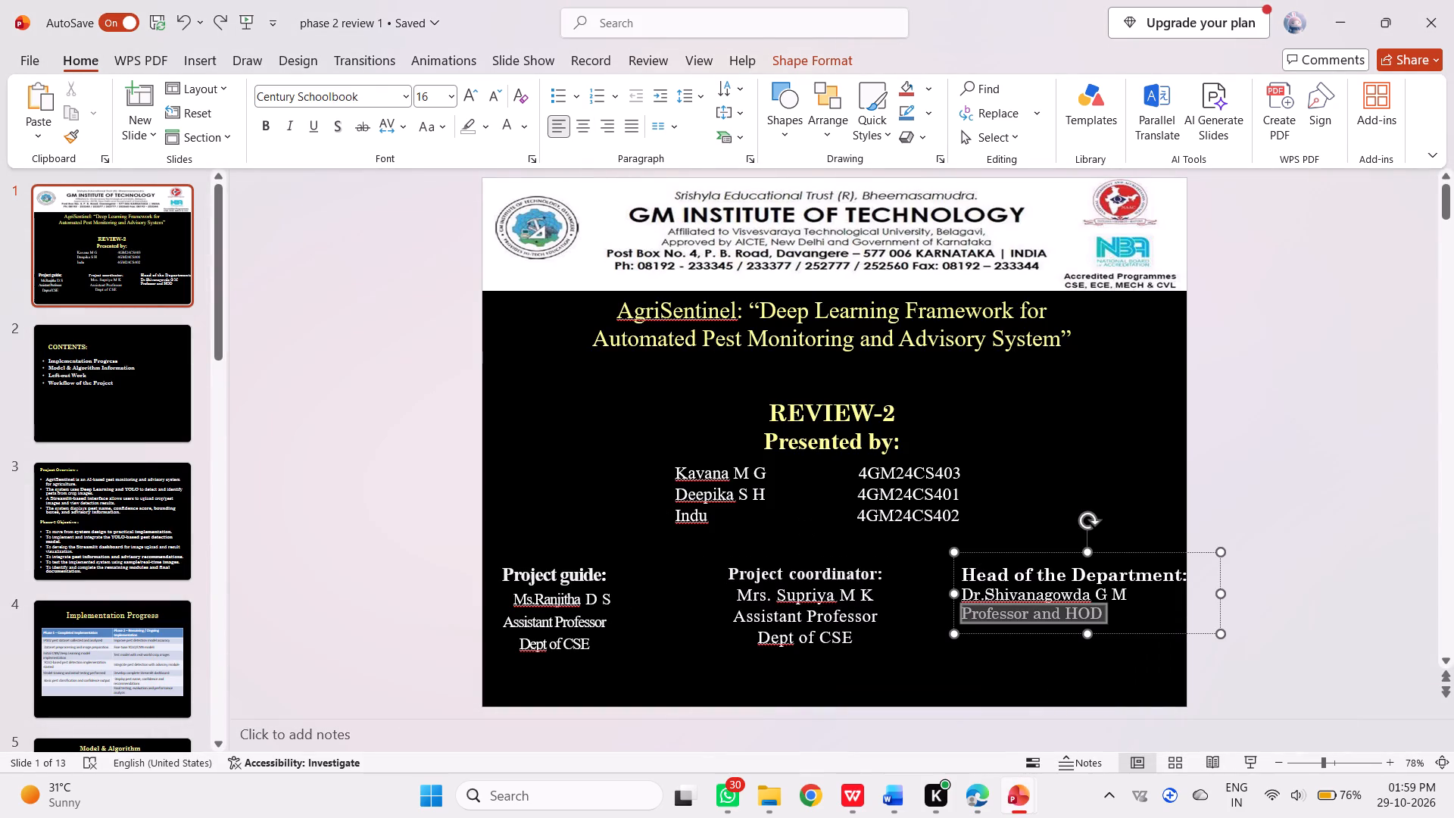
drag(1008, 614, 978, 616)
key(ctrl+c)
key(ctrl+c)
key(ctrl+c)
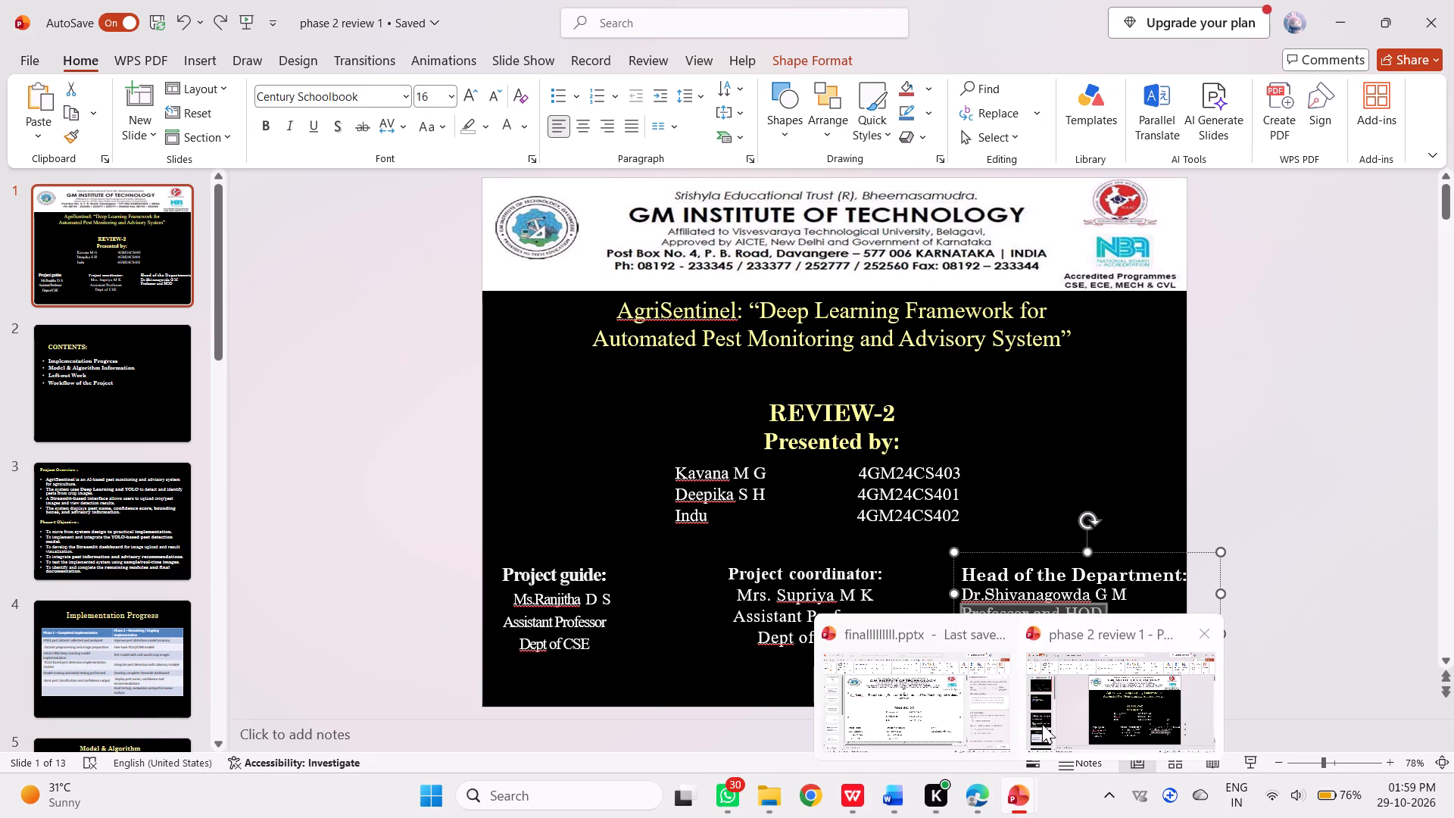
Return to the final presentation and trim the spacing after the coordinator's "Assistant Professor" to align with the start of the HOD's name.
click(967, 715)
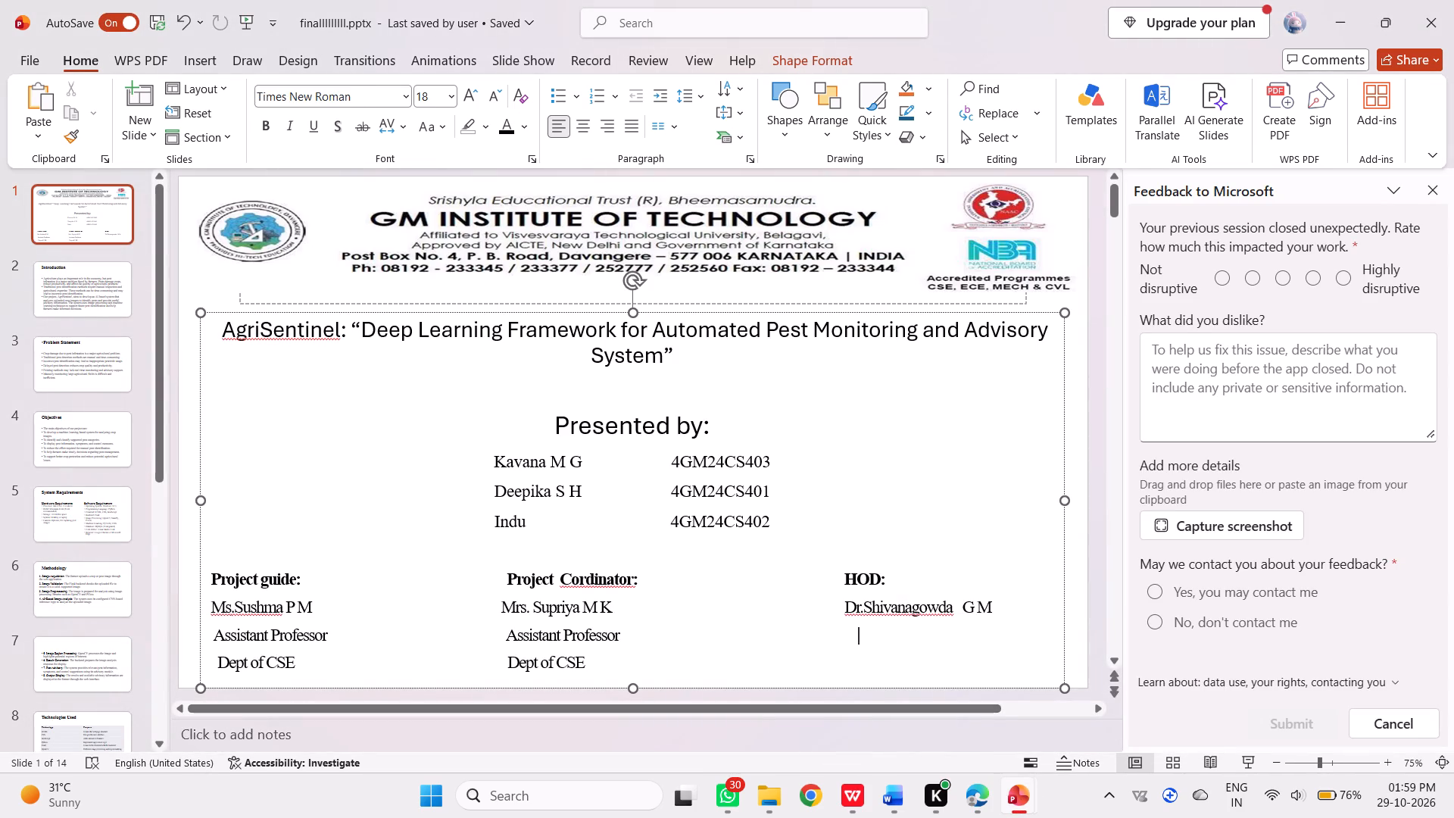
key(BackSpace)
key(BackSpace)
key(BackSpace)
key(BackSpace)
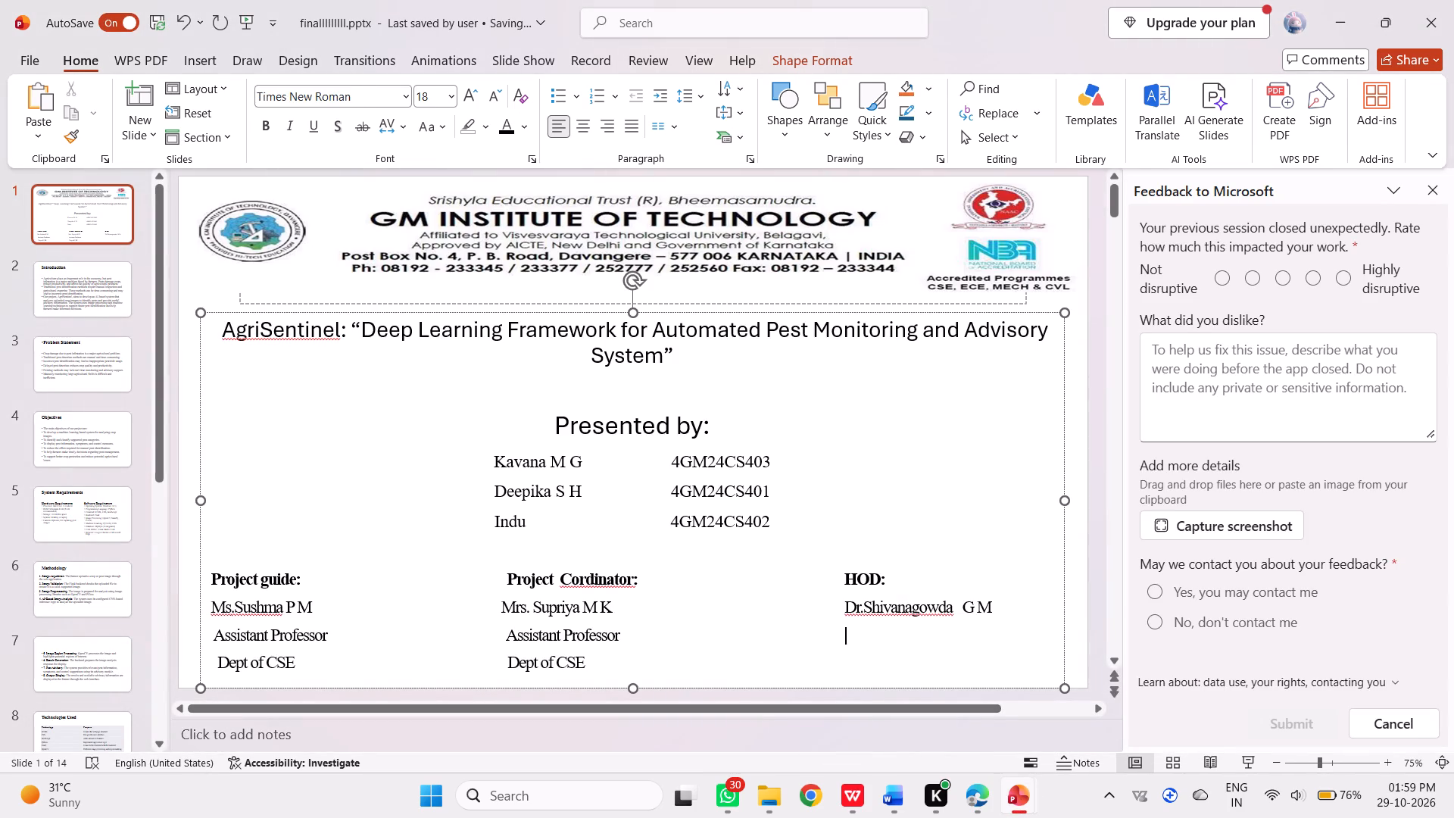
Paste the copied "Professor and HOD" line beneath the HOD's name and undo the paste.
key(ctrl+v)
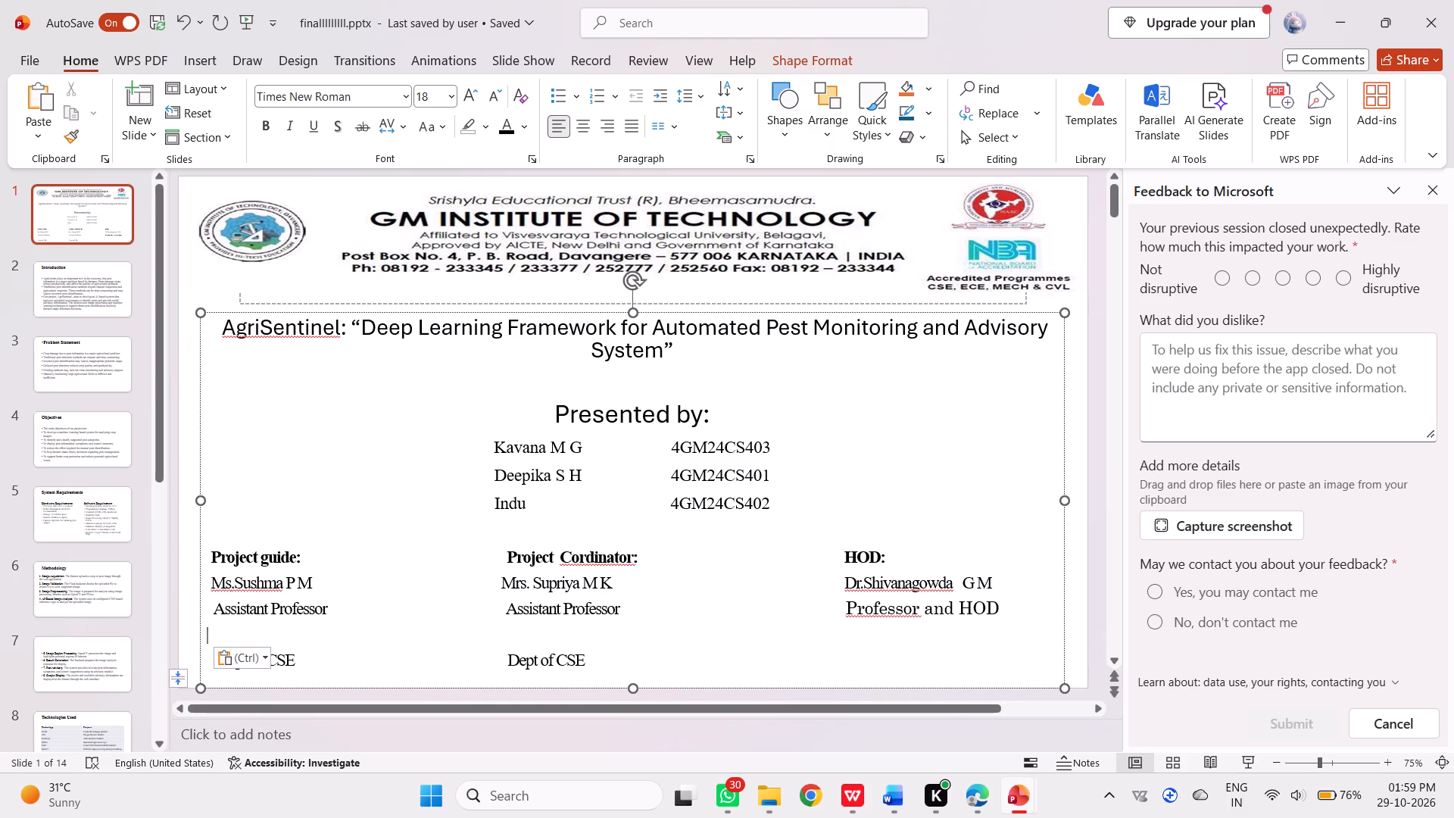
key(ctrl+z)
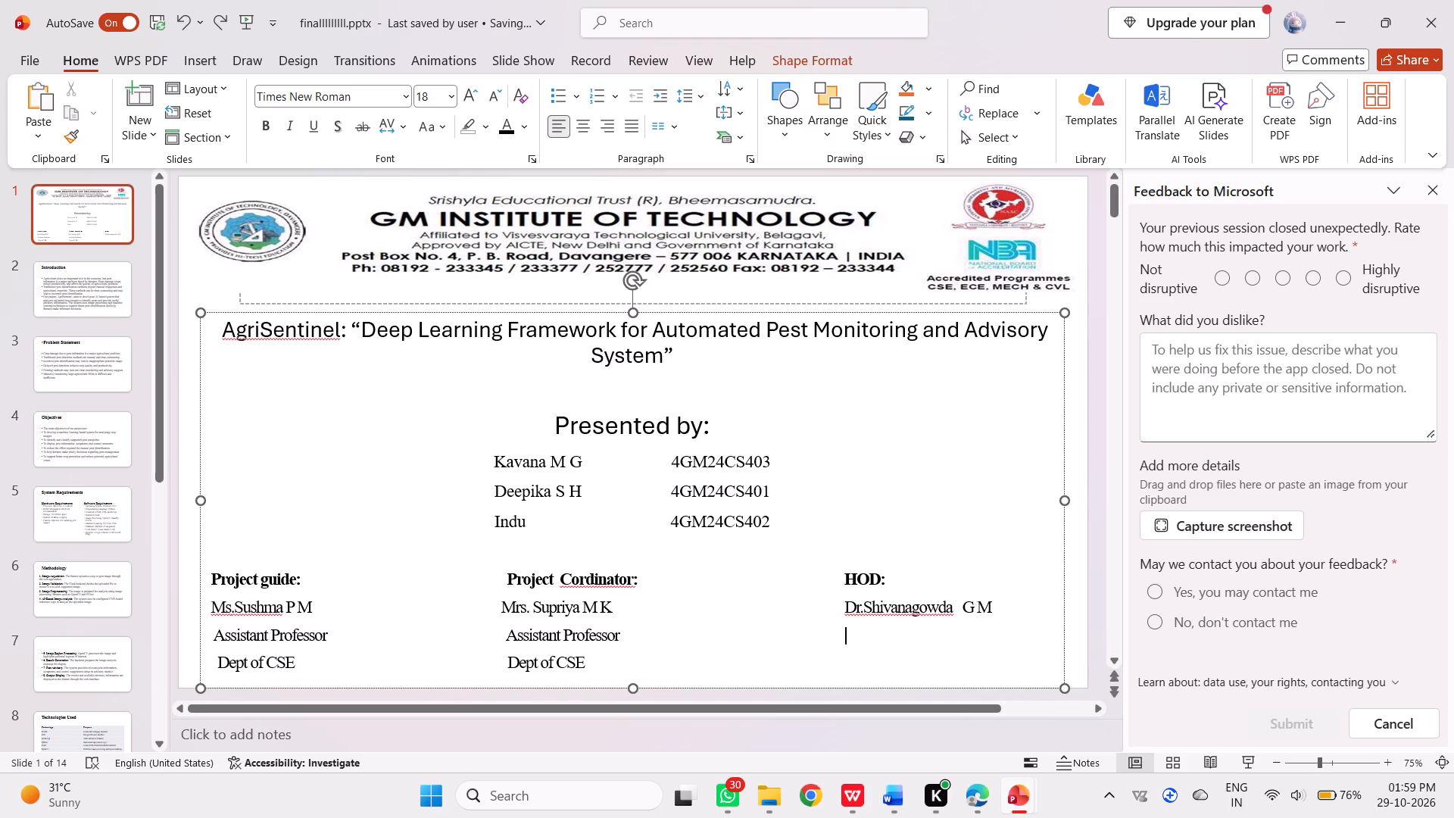
Enter "Professor and HOD" beneath the HOD's name.
key(shift+p)
text(rof)
text(essor)
key(space)
text(and)
key(space)
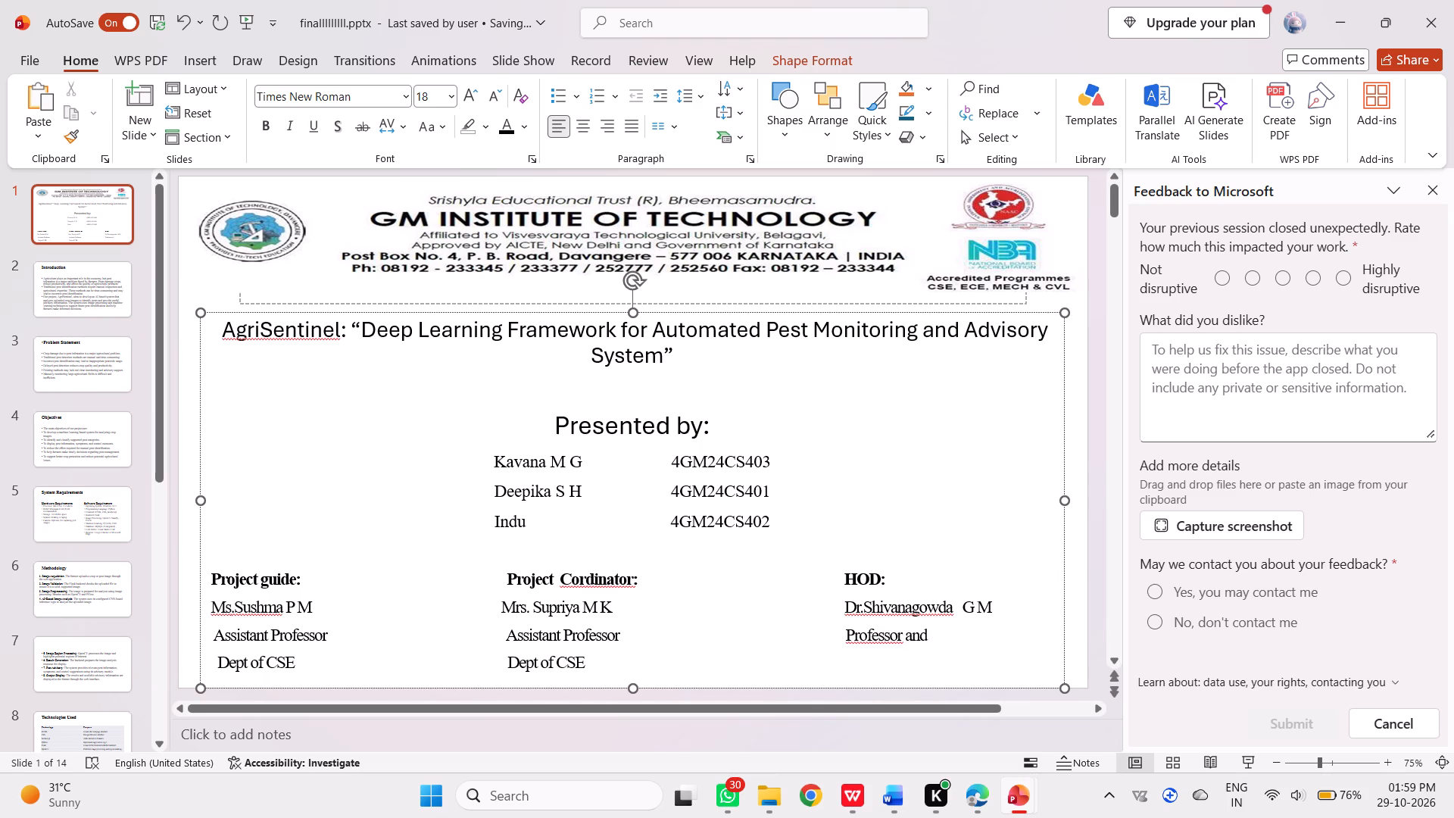
key(shift+h)
text(OD)
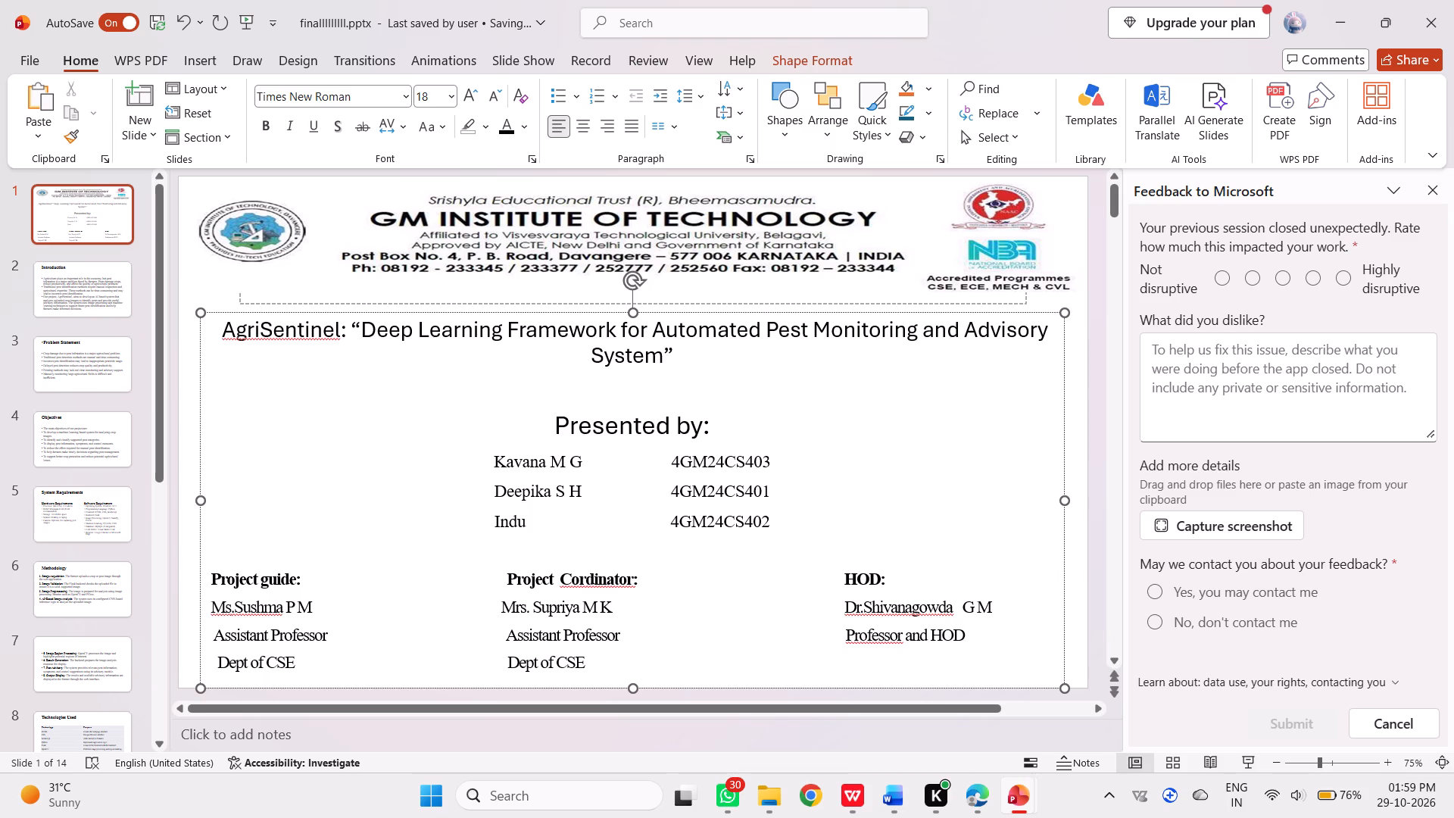
Replace "HOD" in the third column's heading with "Head Of the Departmenet", keeping the colon.
click(881, 582)
key(BackSpace)
key(BackSpace)
key(BackSpace)
key(BackSpace)
text(Head)
key(space)
text(Of)
key(space)
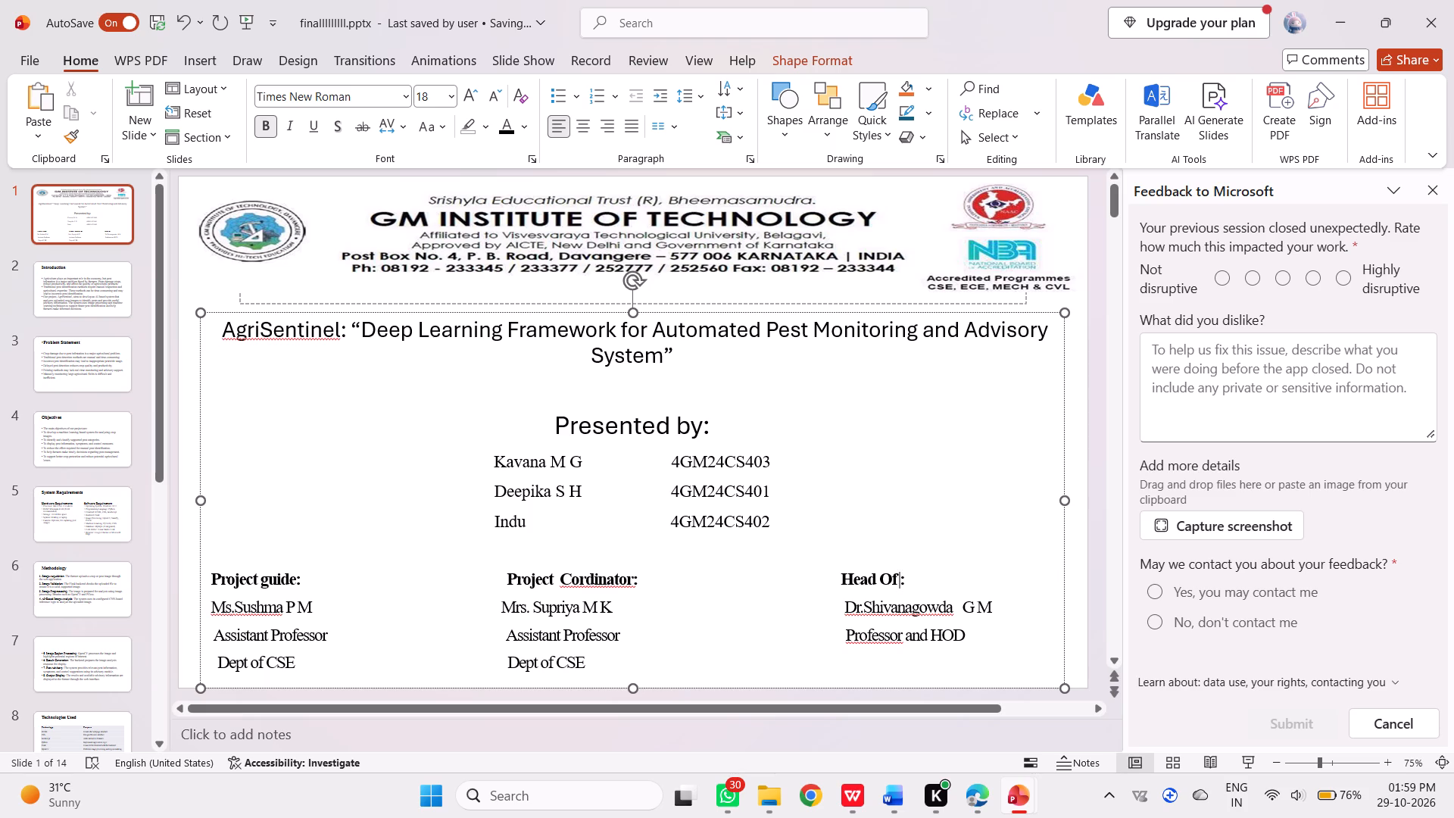
key(space)
text(the)
key(space)
text(Departmenet)
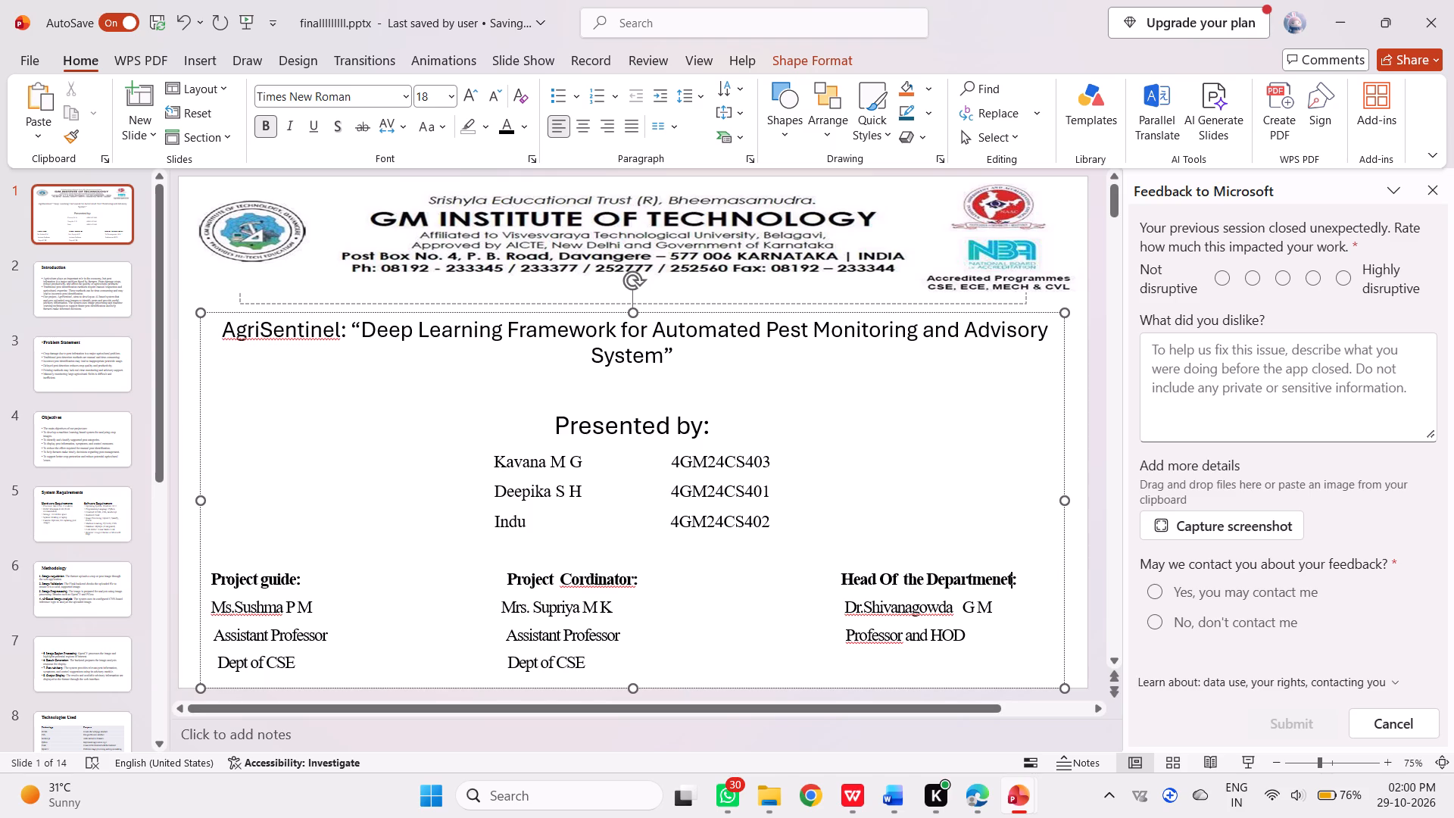
key(space)
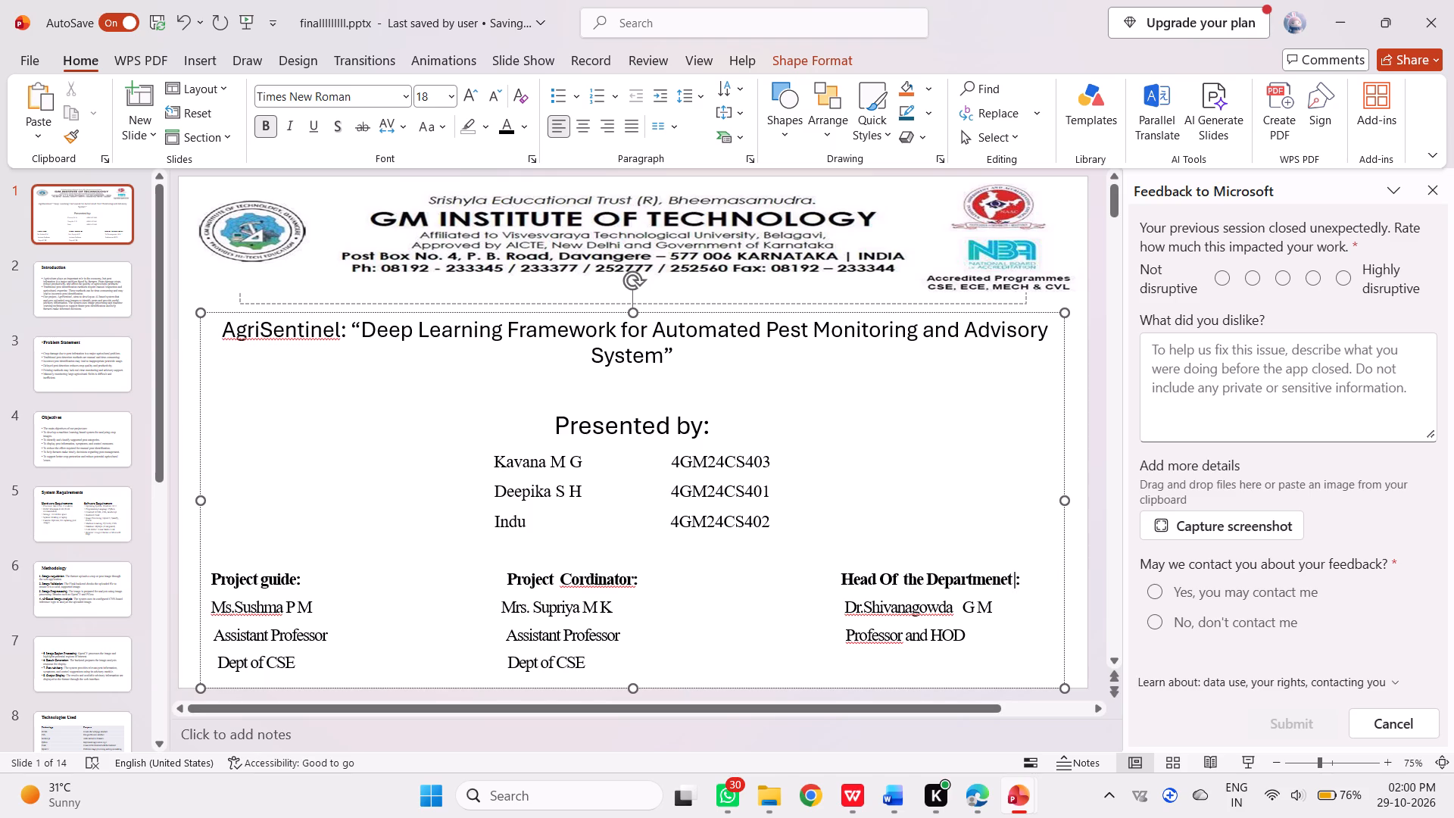
Add spaces after the coordinator's "Dept of CSE" to reach the position beneath "Professor and HOD".
click(929, 639)
click(854, 657)
key(space)
key(space)
key(space)
key(space)
key(space)
key(space)
key(space)
key(space)
key(space)
key(space)
key(space)
key(space)
key(space)
key(space)
key(space)
key(space)
key(space)
key(space)
key(space)
key(space)
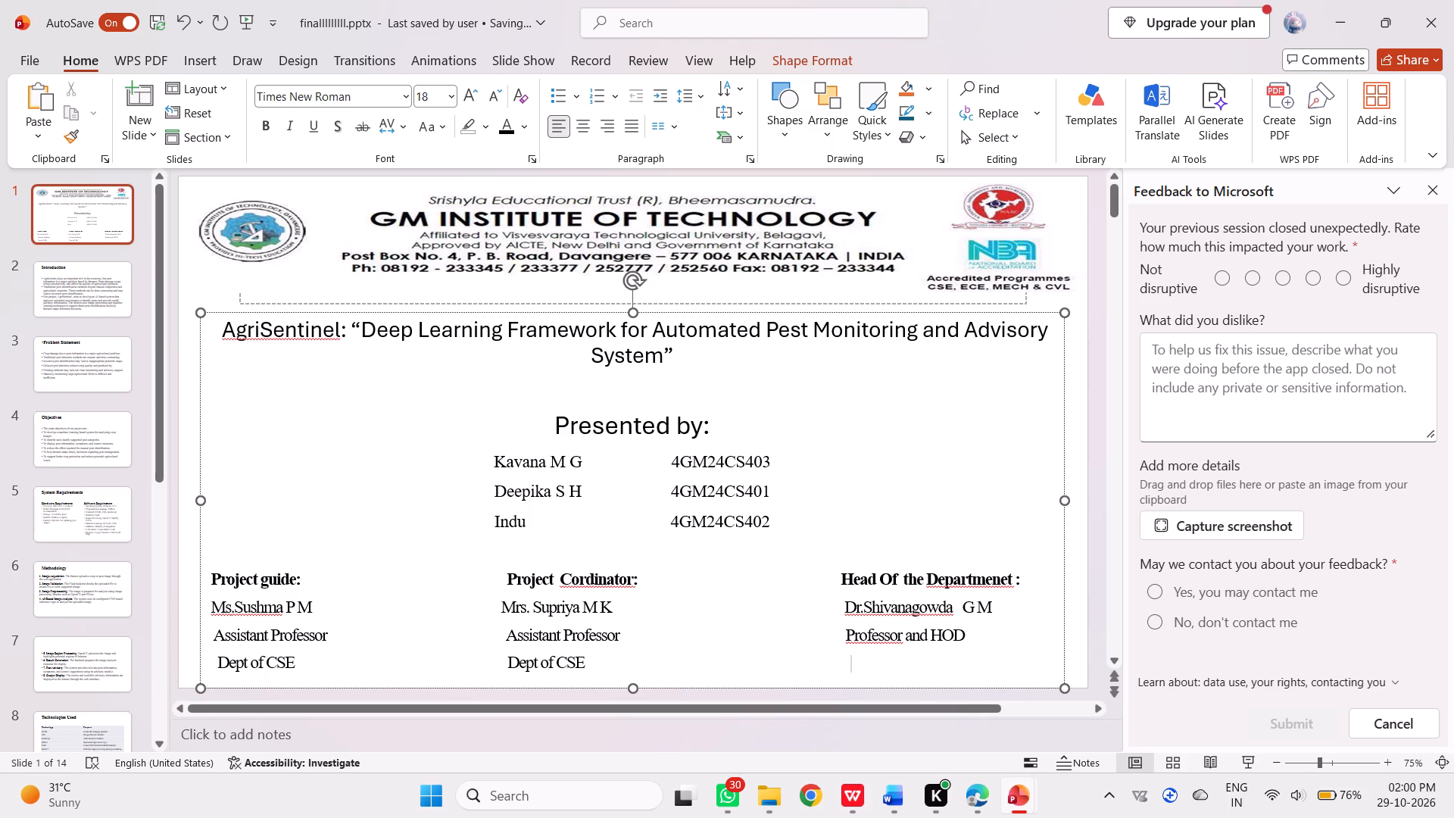
Enter "Dept of CSE" beneath "Professor and HOD" in the department head's column.
text(DE)
key(BackSpace)
text(ept)
key(space)
text(of C)
text(Se)
key(BackSpace)
key(shift+e)
Save the final presentation.
key(ctrl+s)
key(ctrl+s)
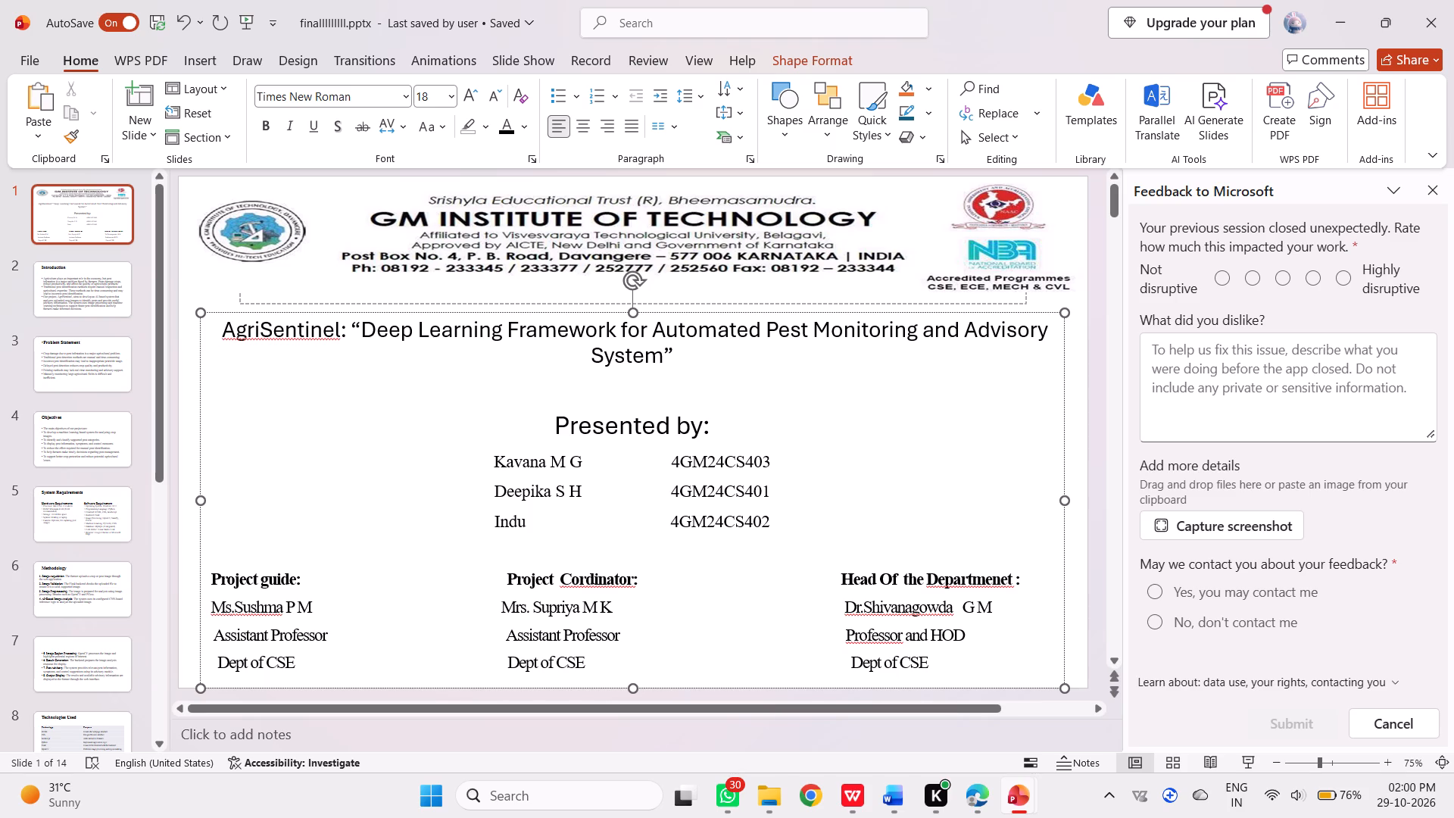
Format the AgriSentinel project title on the first slide as bold Times New Roman at size 28.
drag(675, 358, 232, 331)
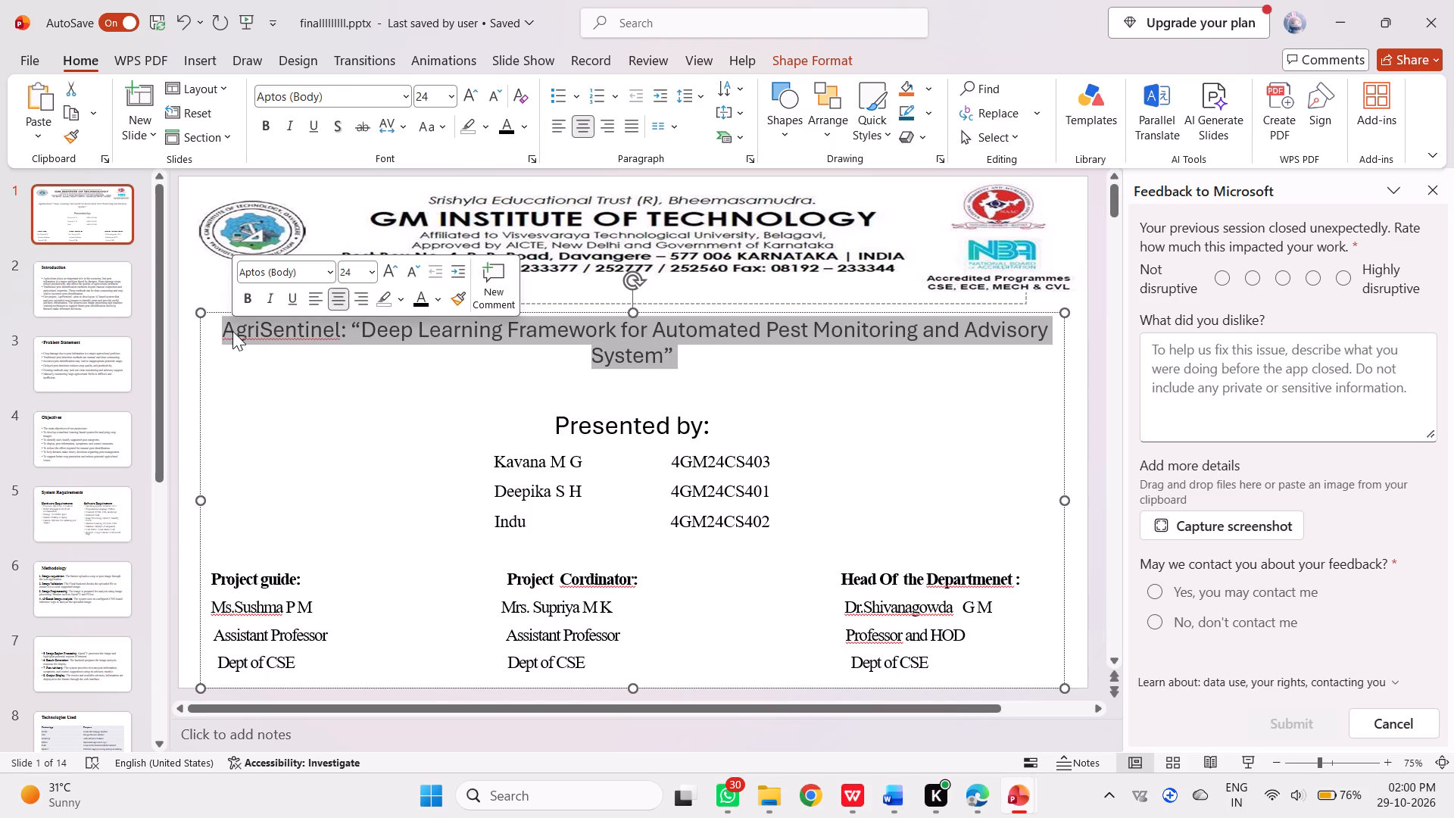
click(264, 132)
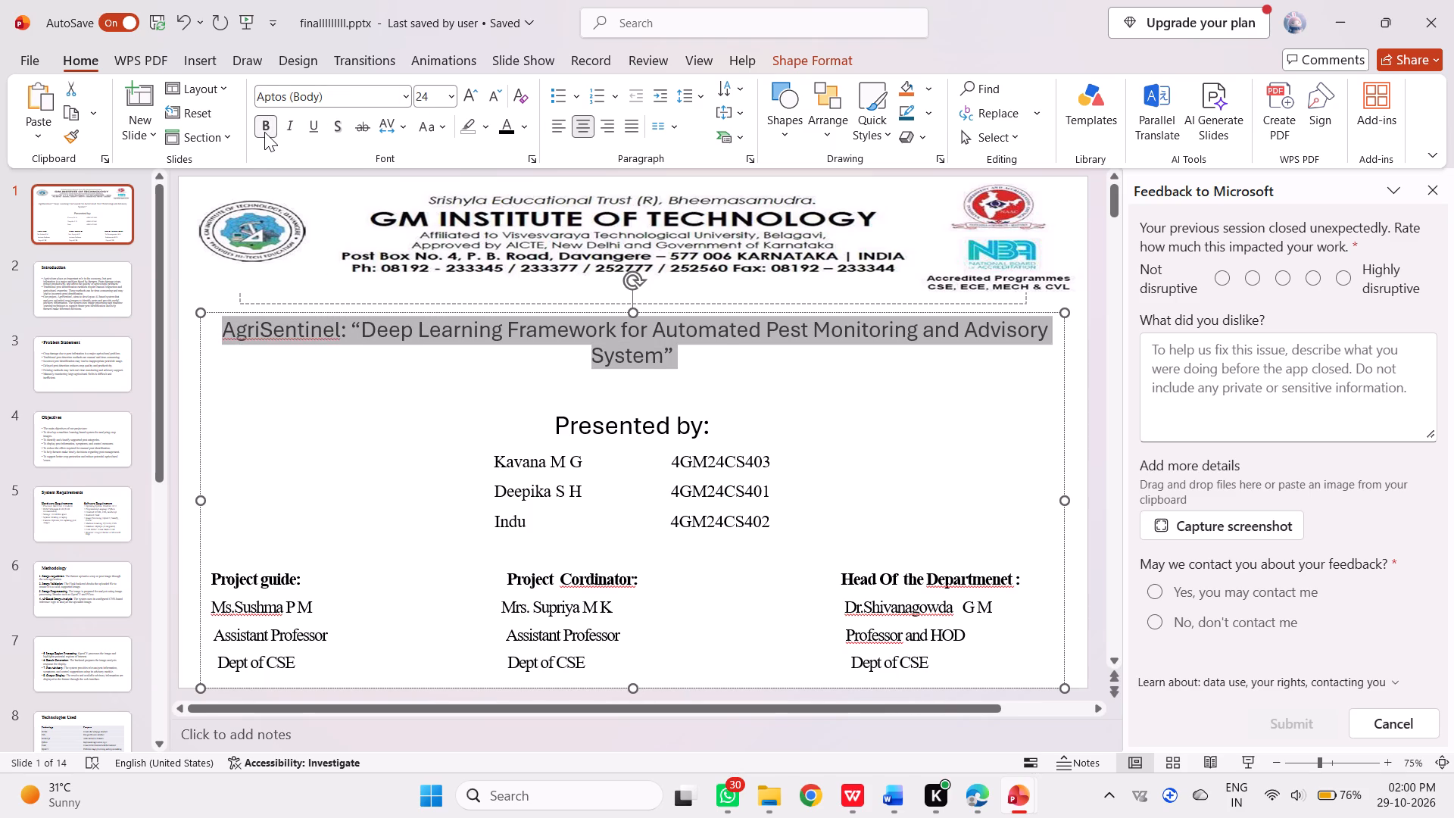
click(405, 93)
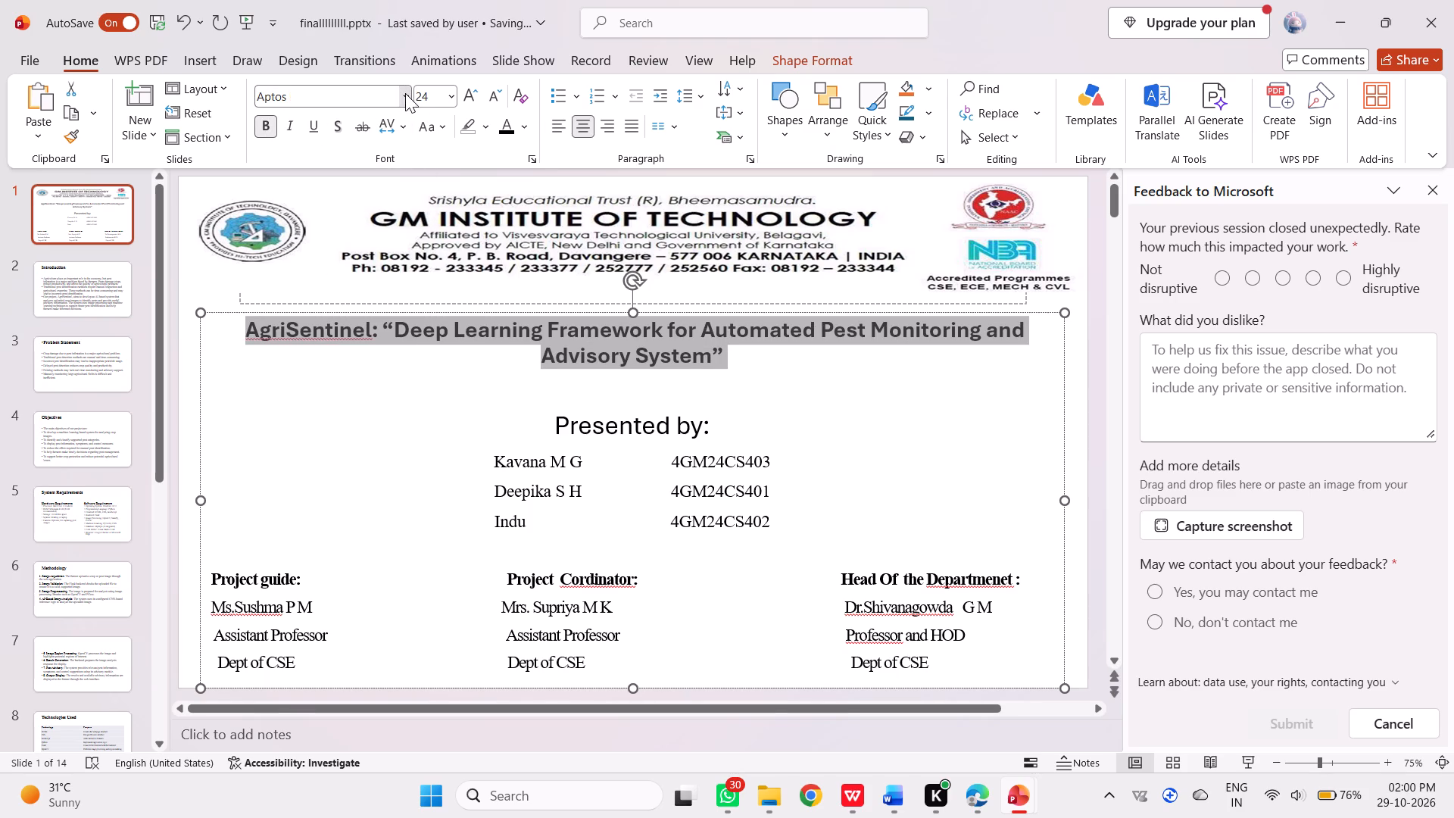
click(367, 232)
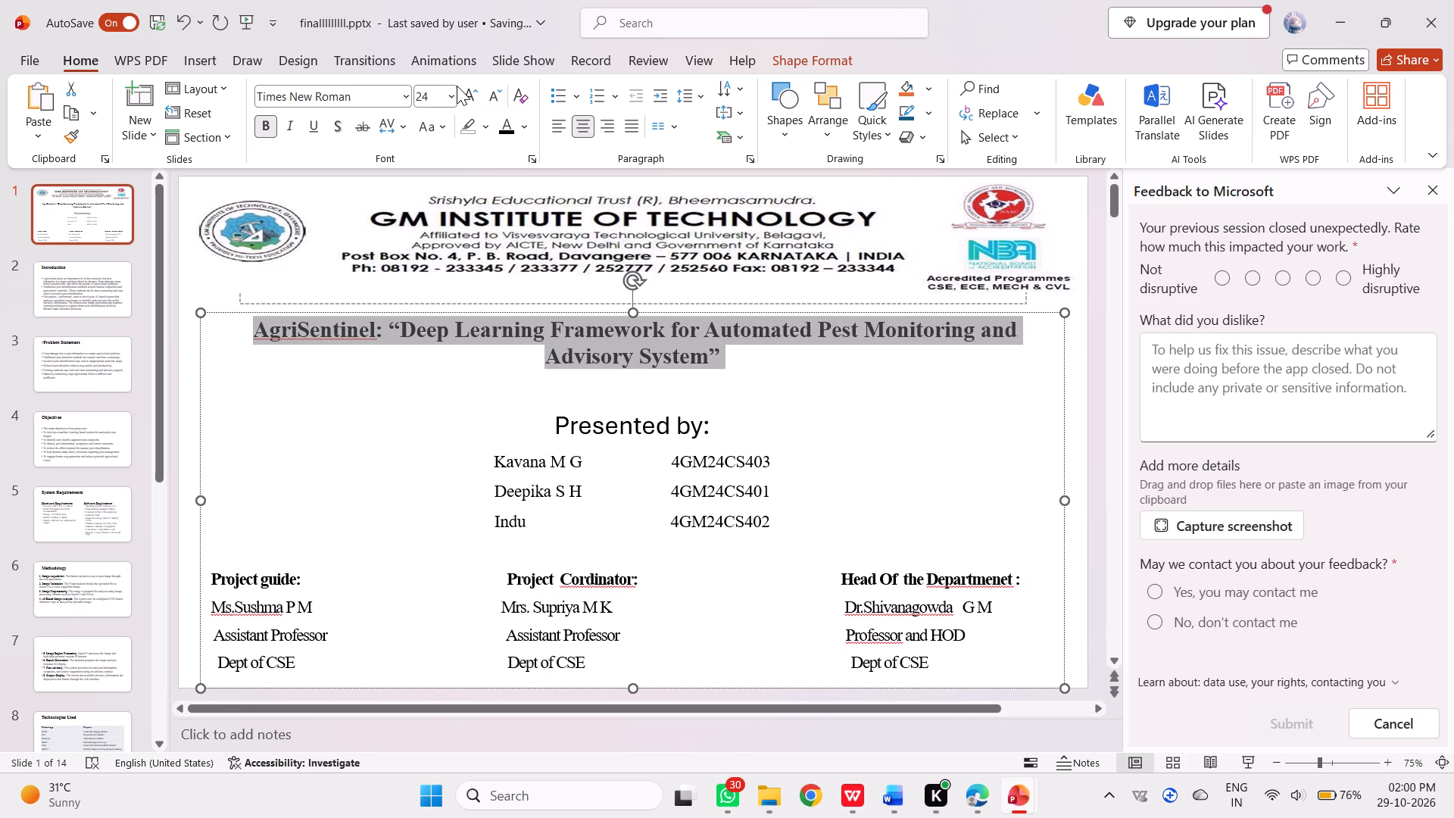
click(453, 92)
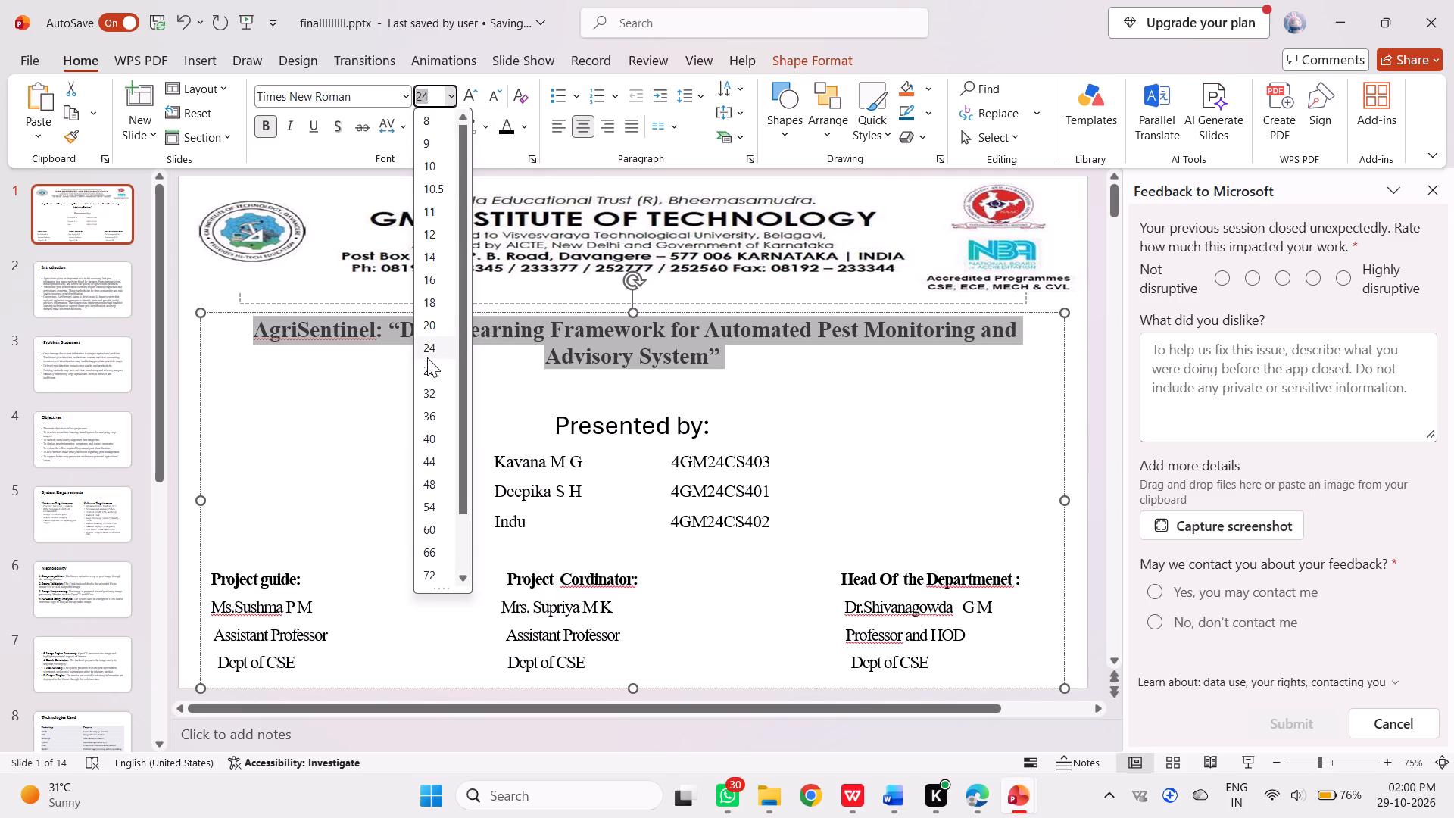
click(432, 376)
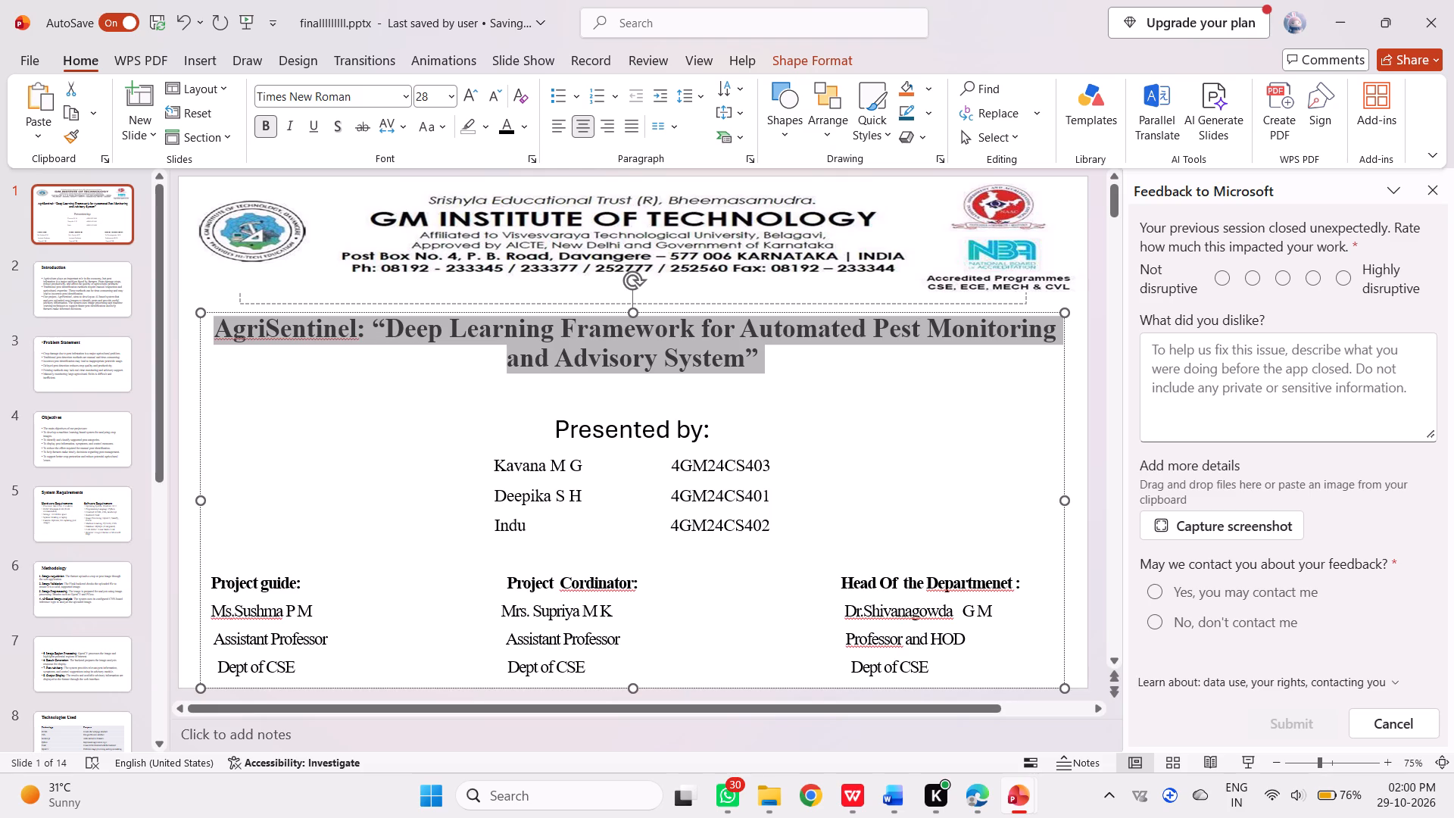
Set the "Presented by:" heading to size 24 and make it bold.
drag(727, 423, 555, 436)
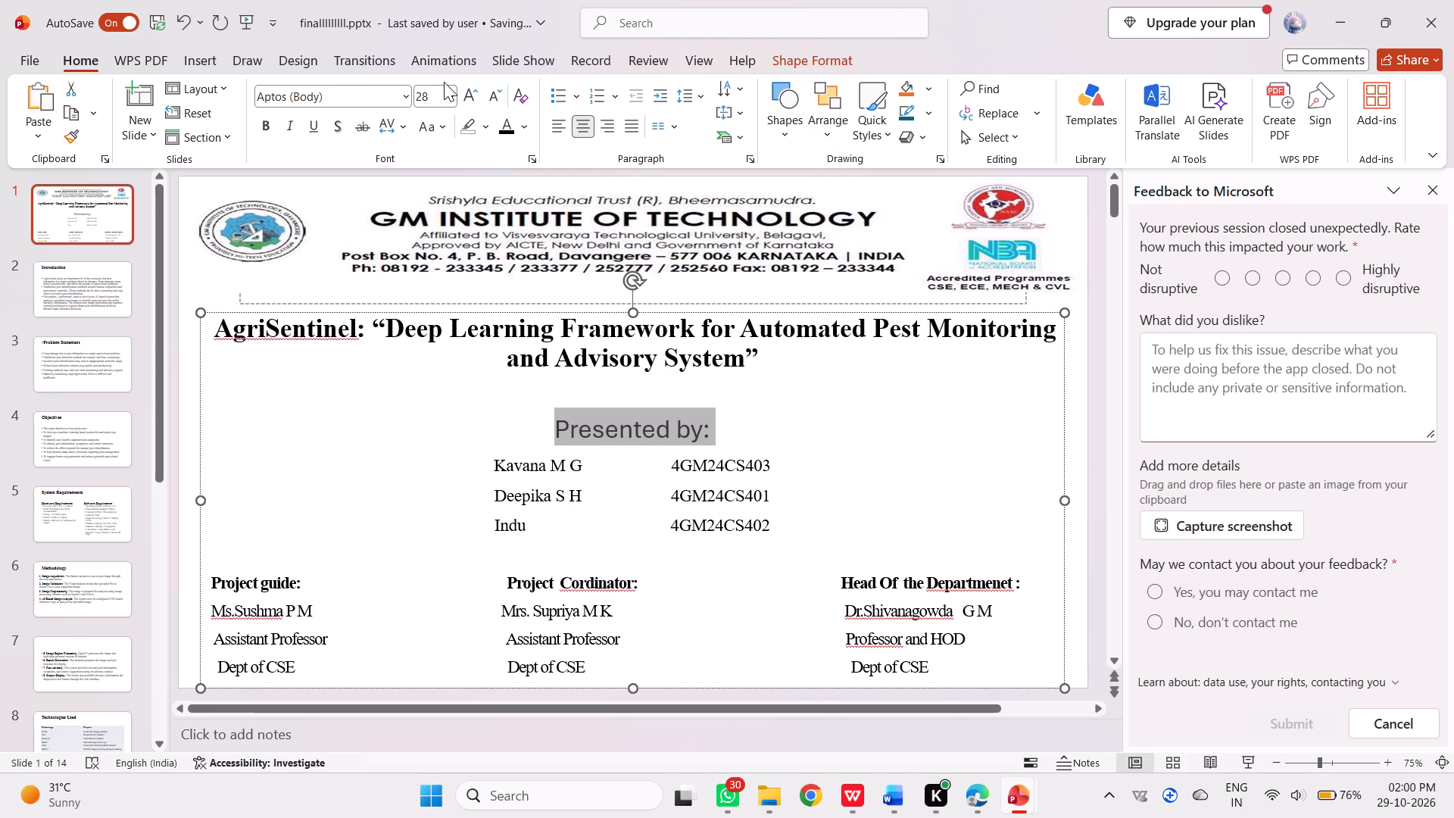
click(449, 92)
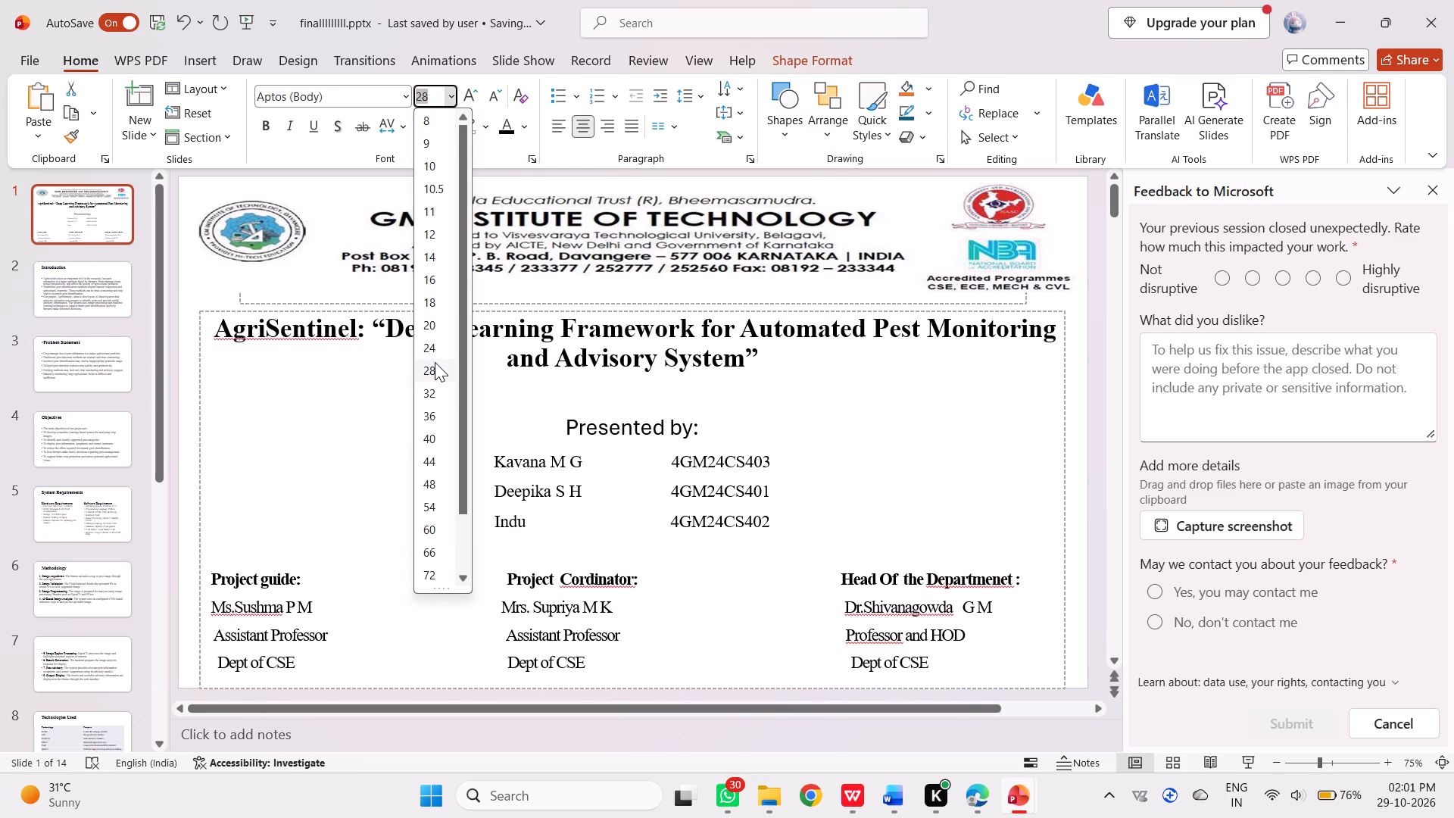
click(433, 341)
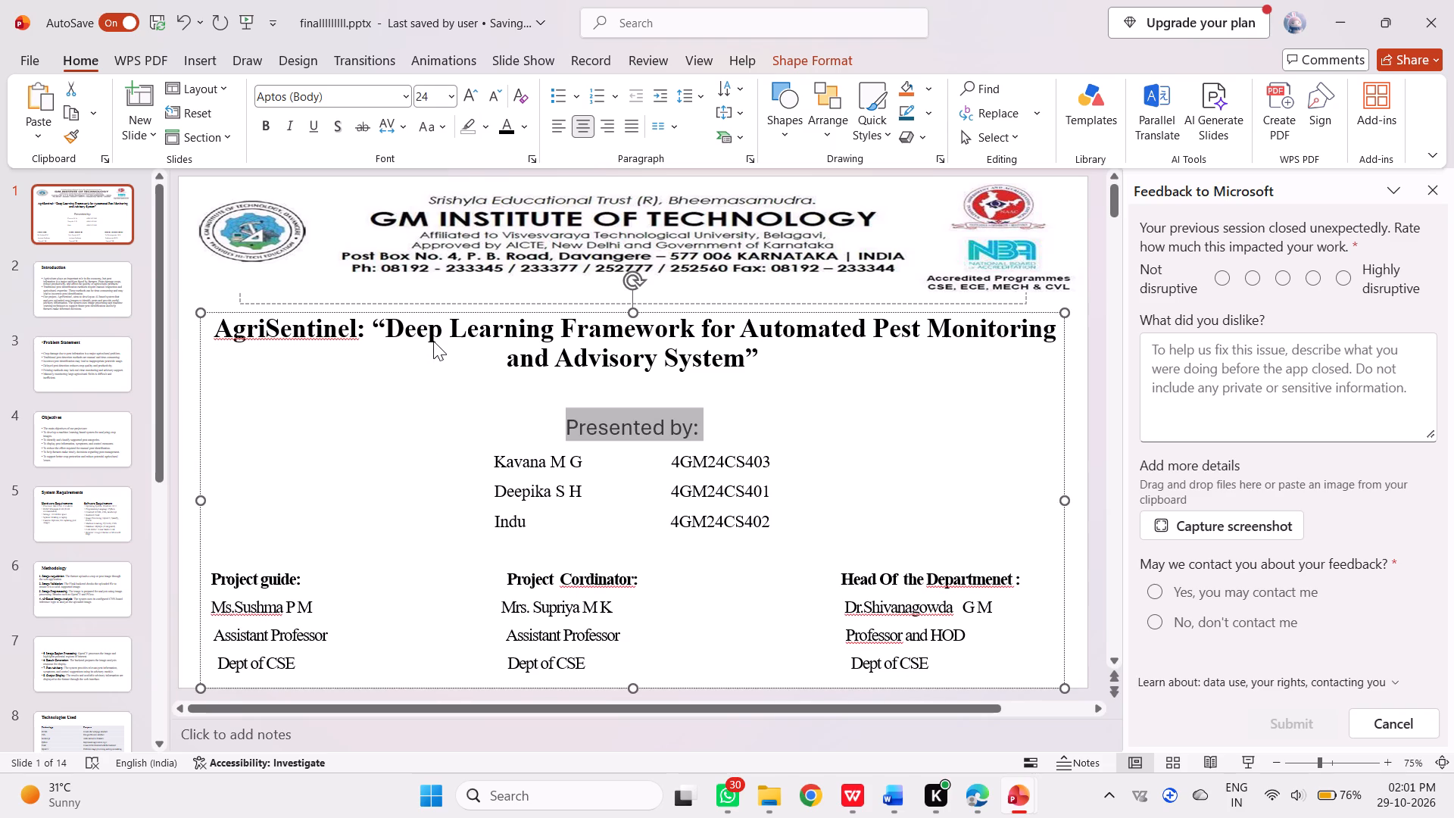
click(264, 117)
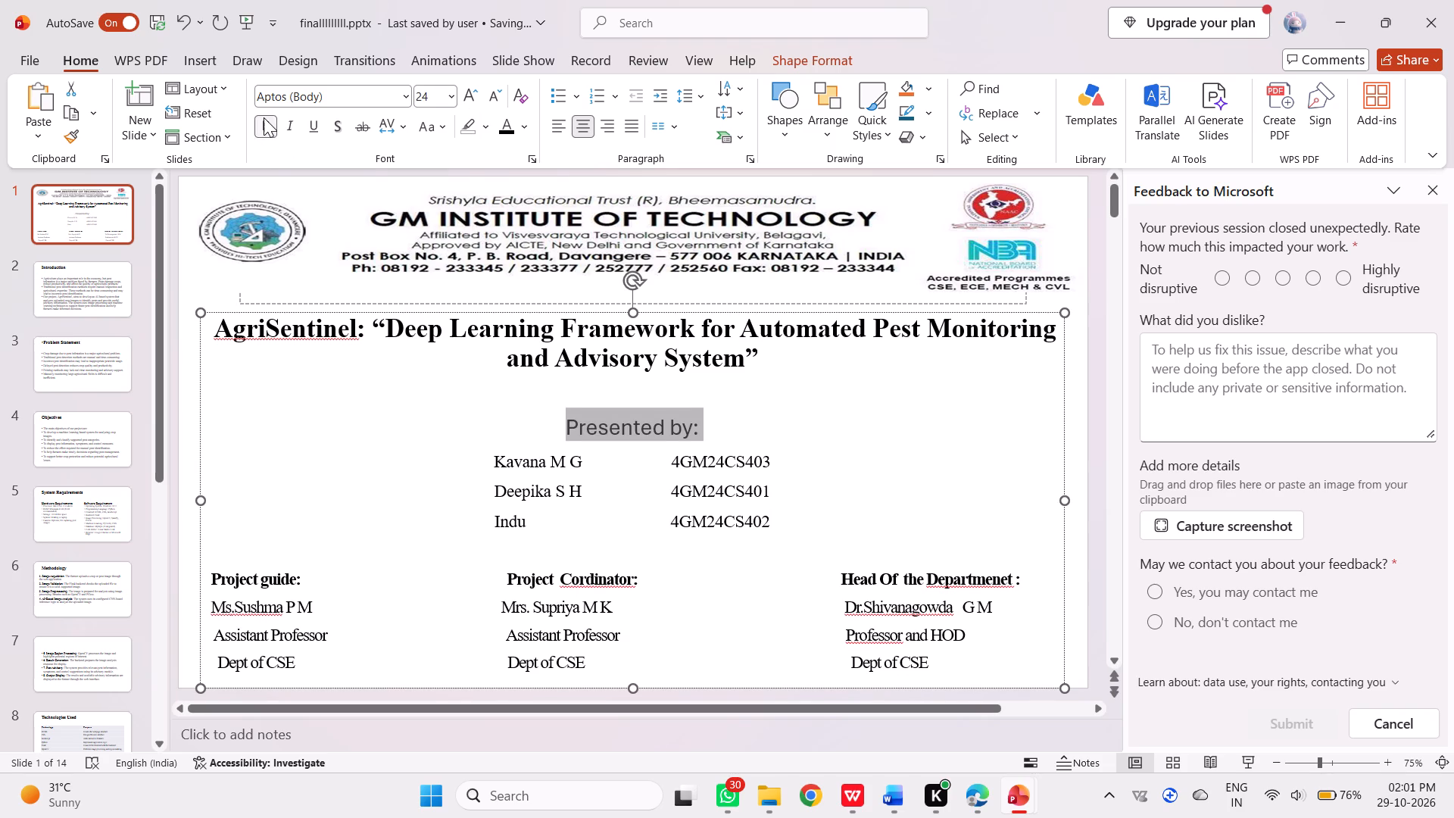
click(598, 401)
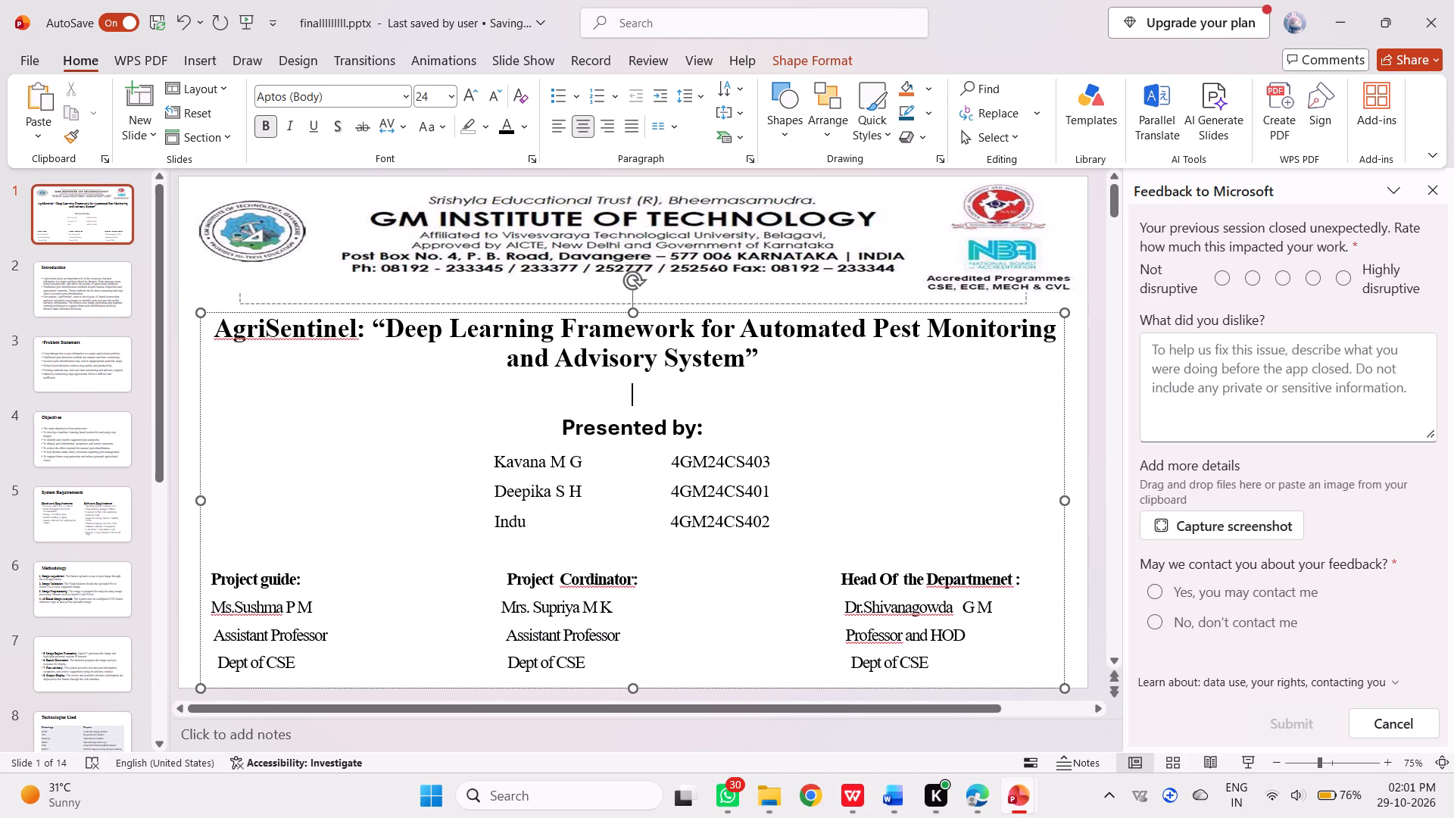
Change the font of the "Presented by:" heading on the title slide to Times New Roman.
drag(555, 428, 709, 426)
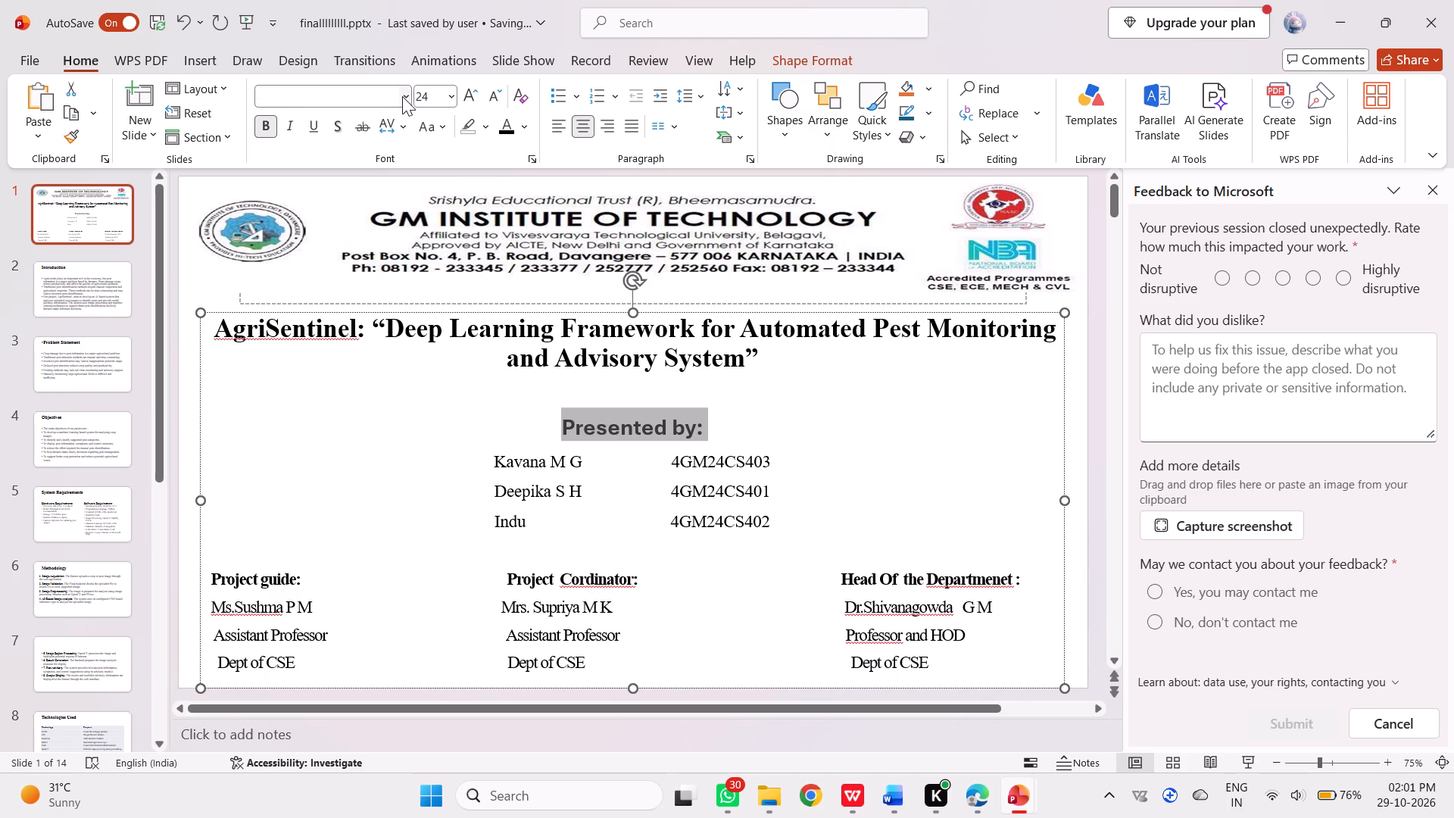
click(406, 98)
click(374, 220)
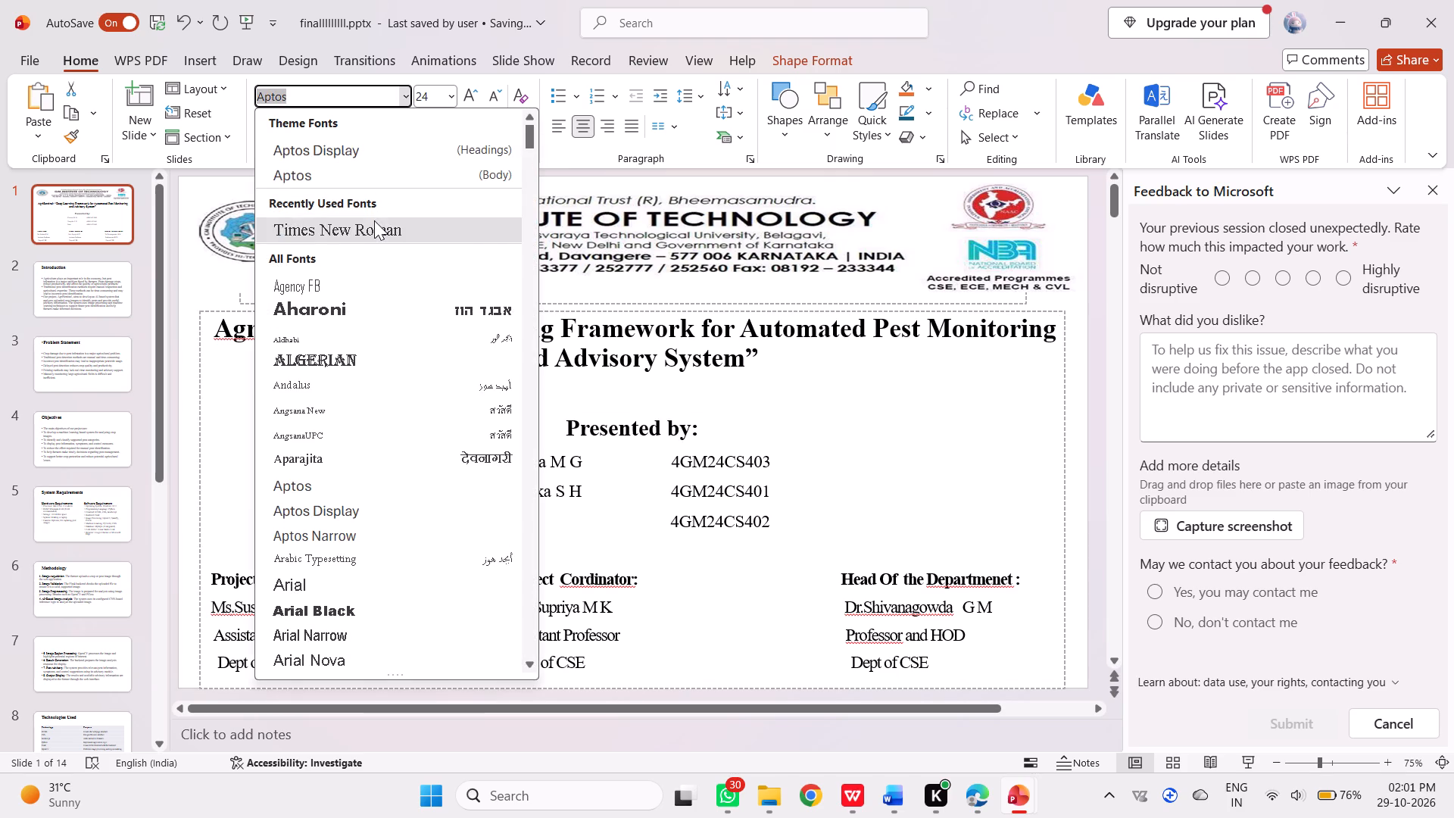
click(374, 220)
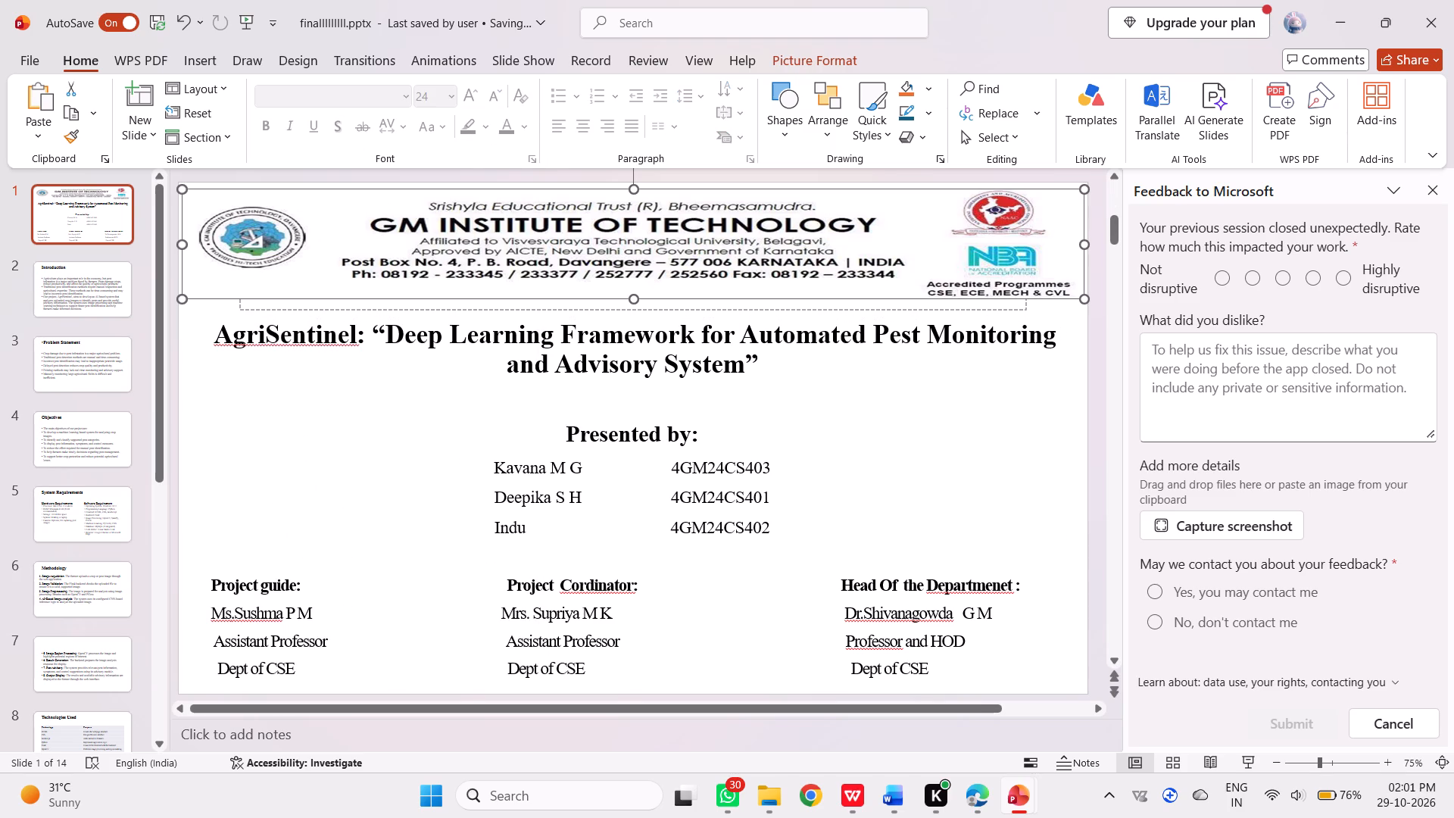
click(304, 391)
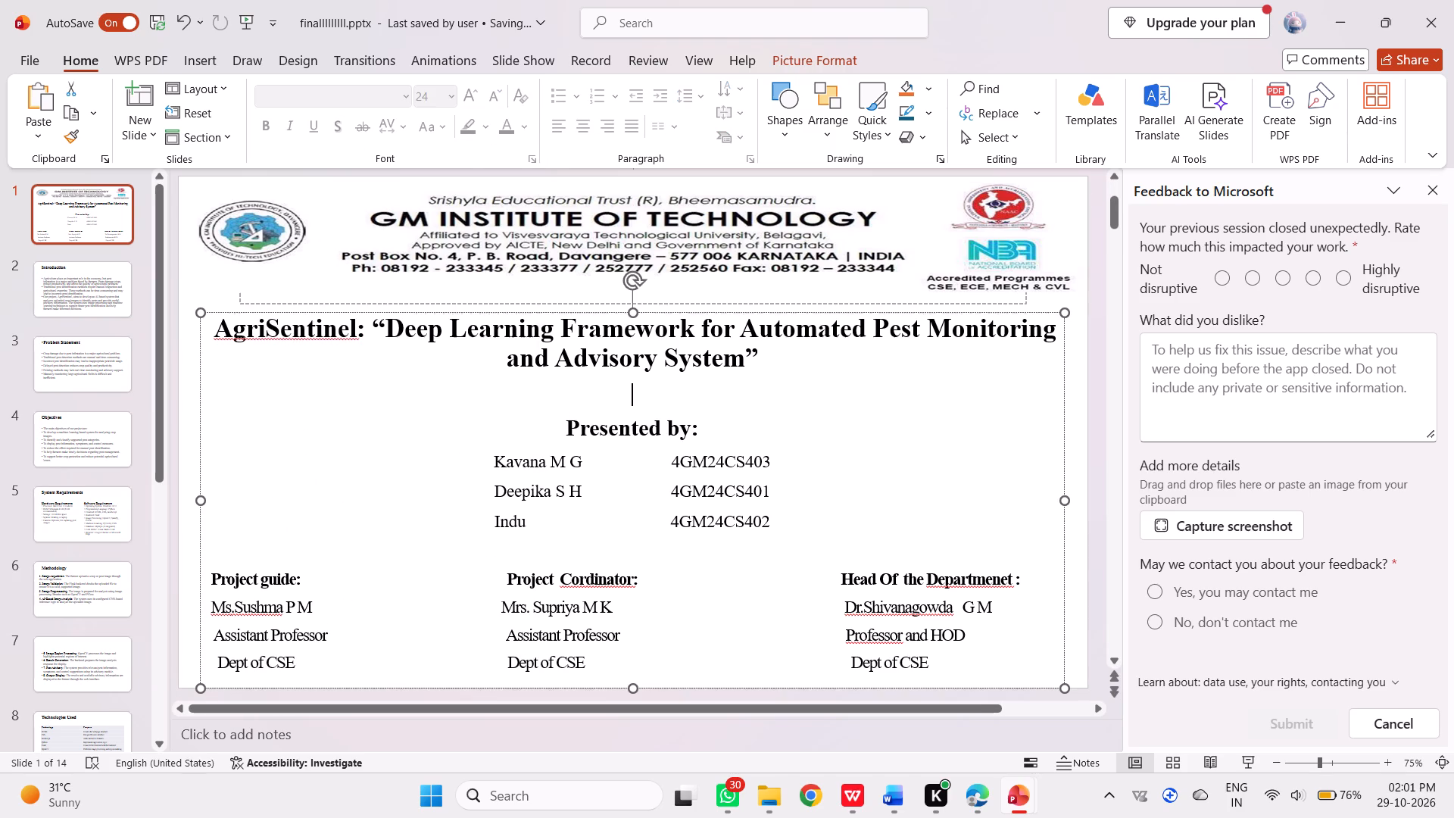
Save the presentation.
key(ctrl+s)
key(ctrl+s)
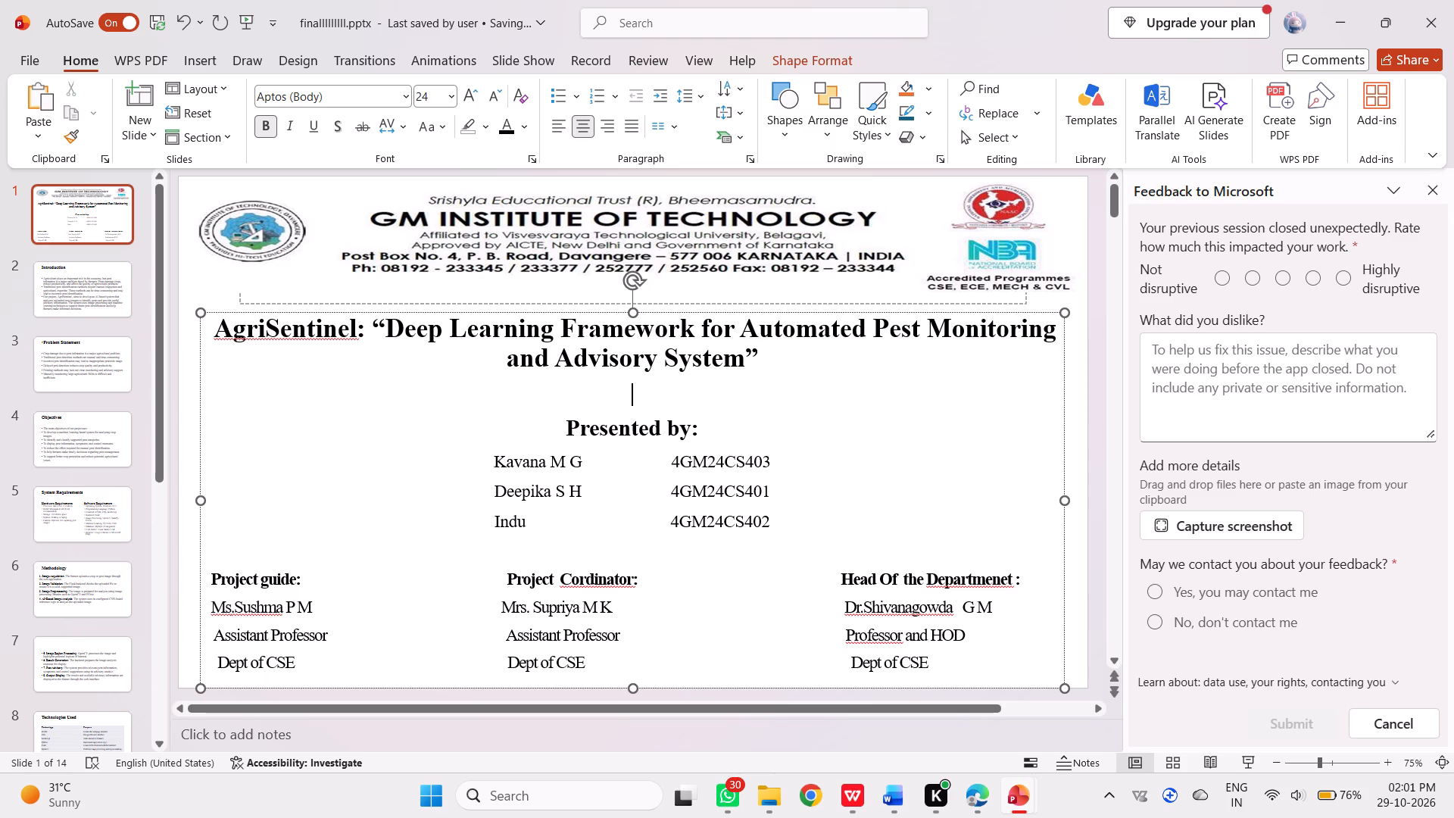
key(ctrl+s)
key(ctrl+s)
key(ctrl+s)
key(ctrl+s)
key(ctrl+s)
key(ctrl+s)
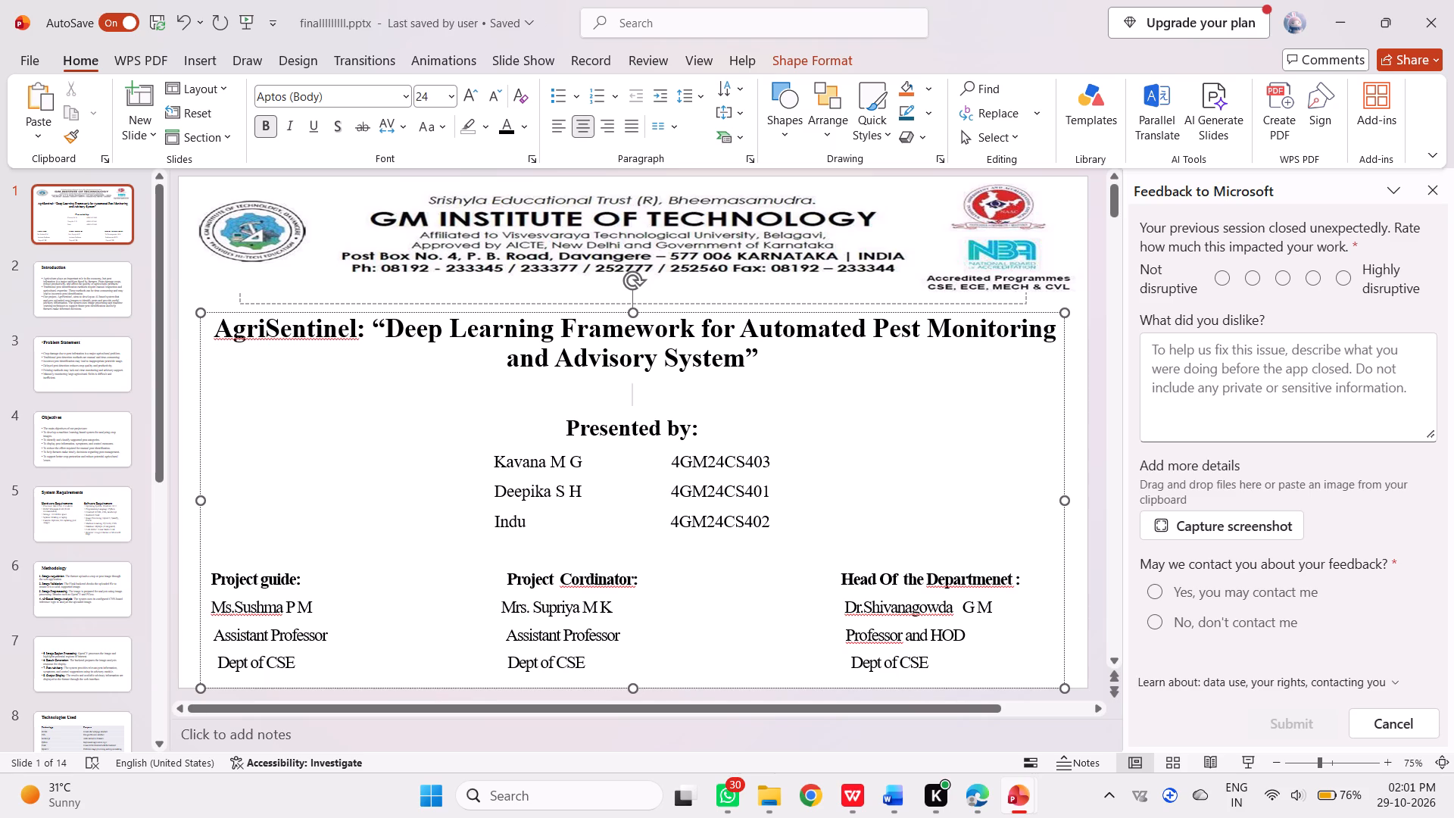
key(ctrl+s)
key(ctrl+s)
key(ctrl+s)
key(ctrl+s)
key(ctrl+s)
key(ctrl+s)
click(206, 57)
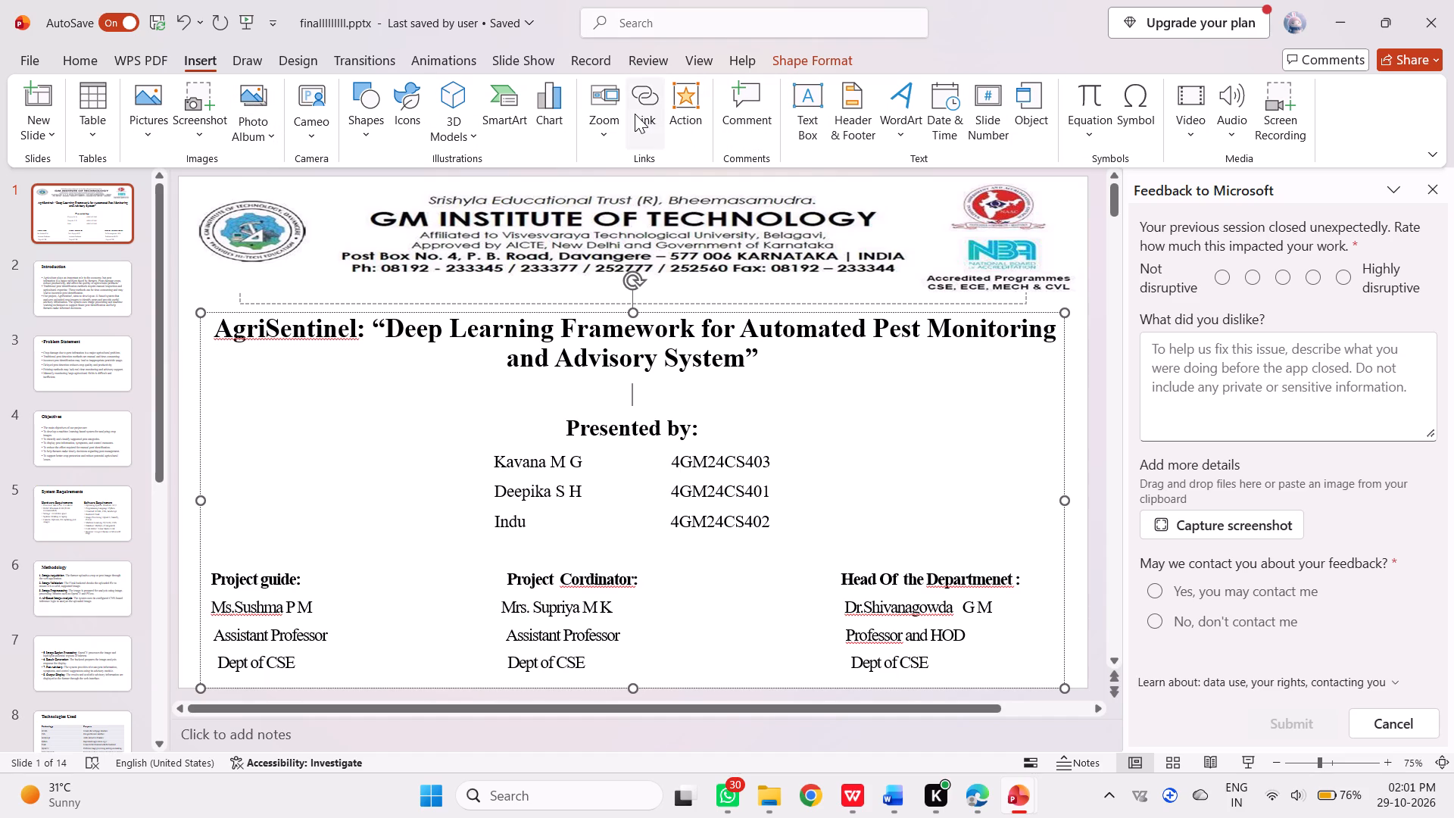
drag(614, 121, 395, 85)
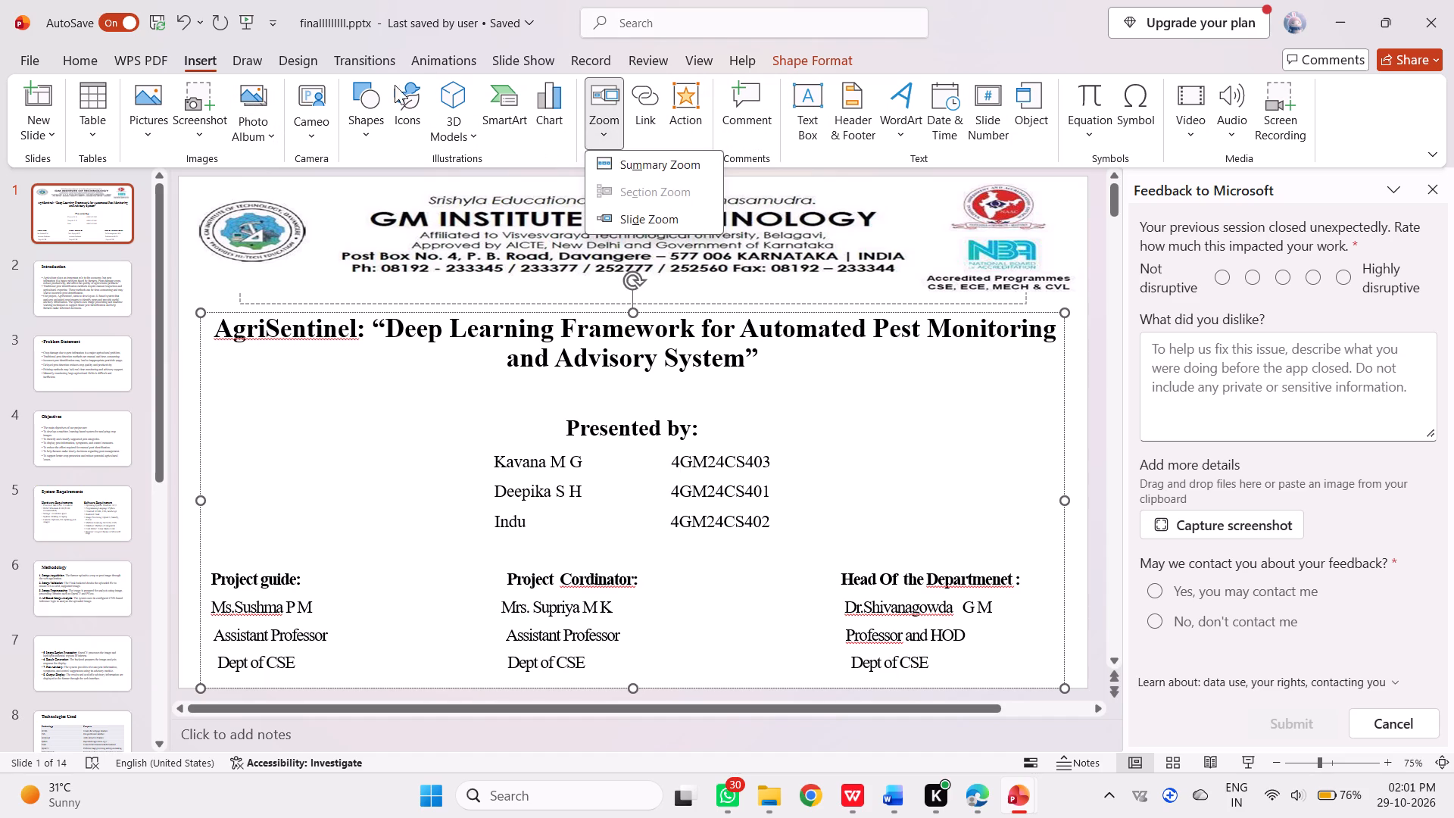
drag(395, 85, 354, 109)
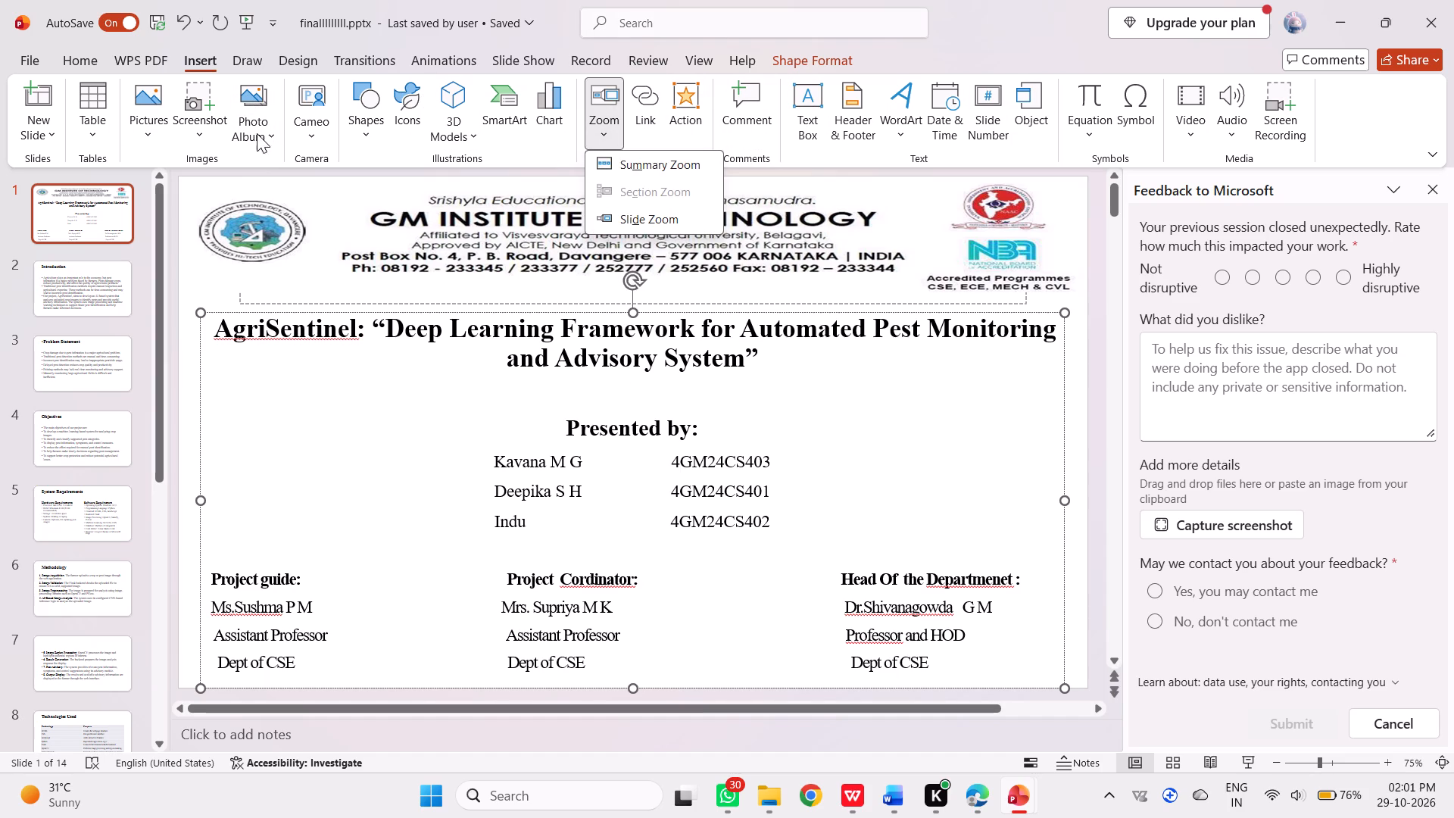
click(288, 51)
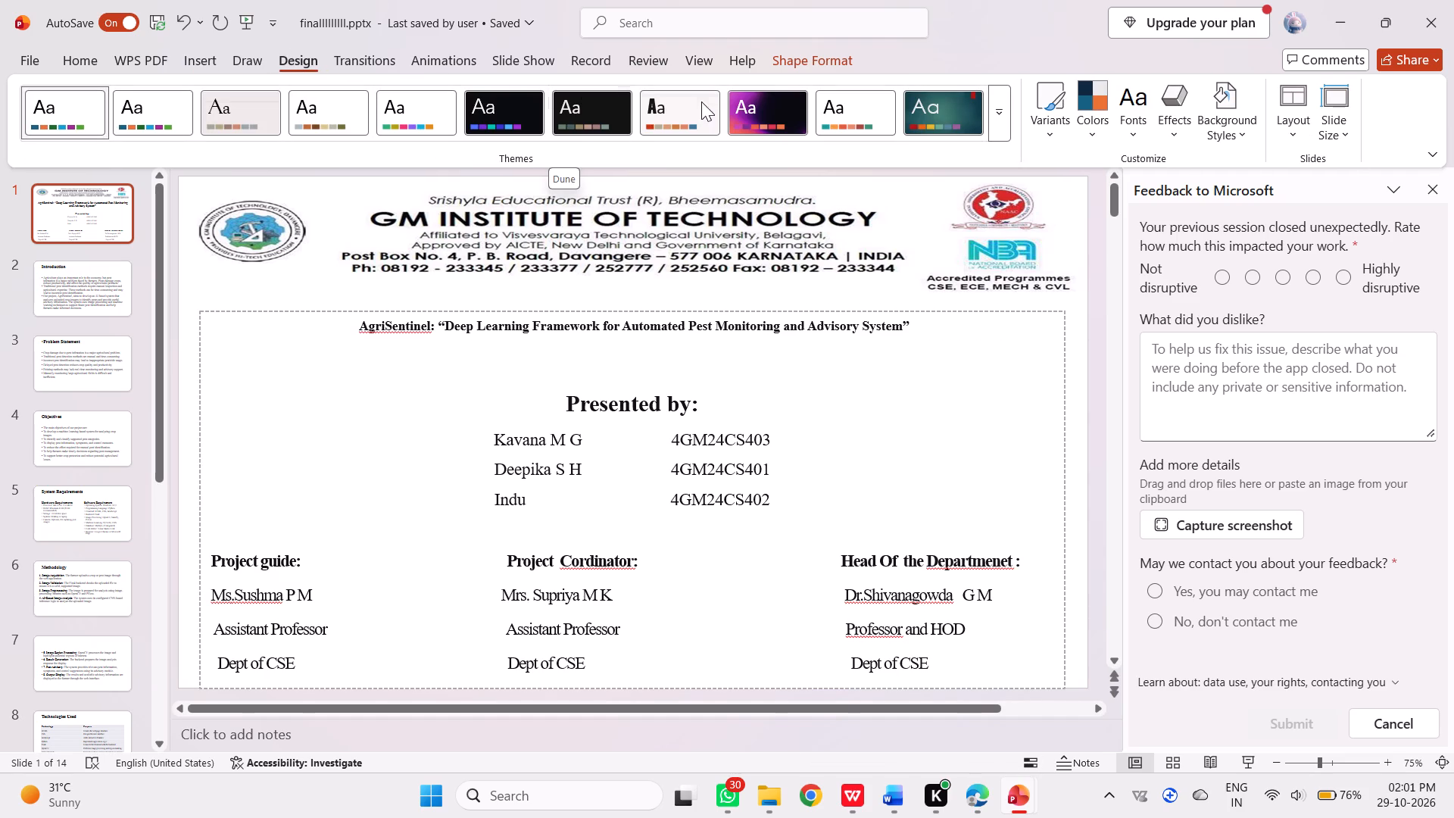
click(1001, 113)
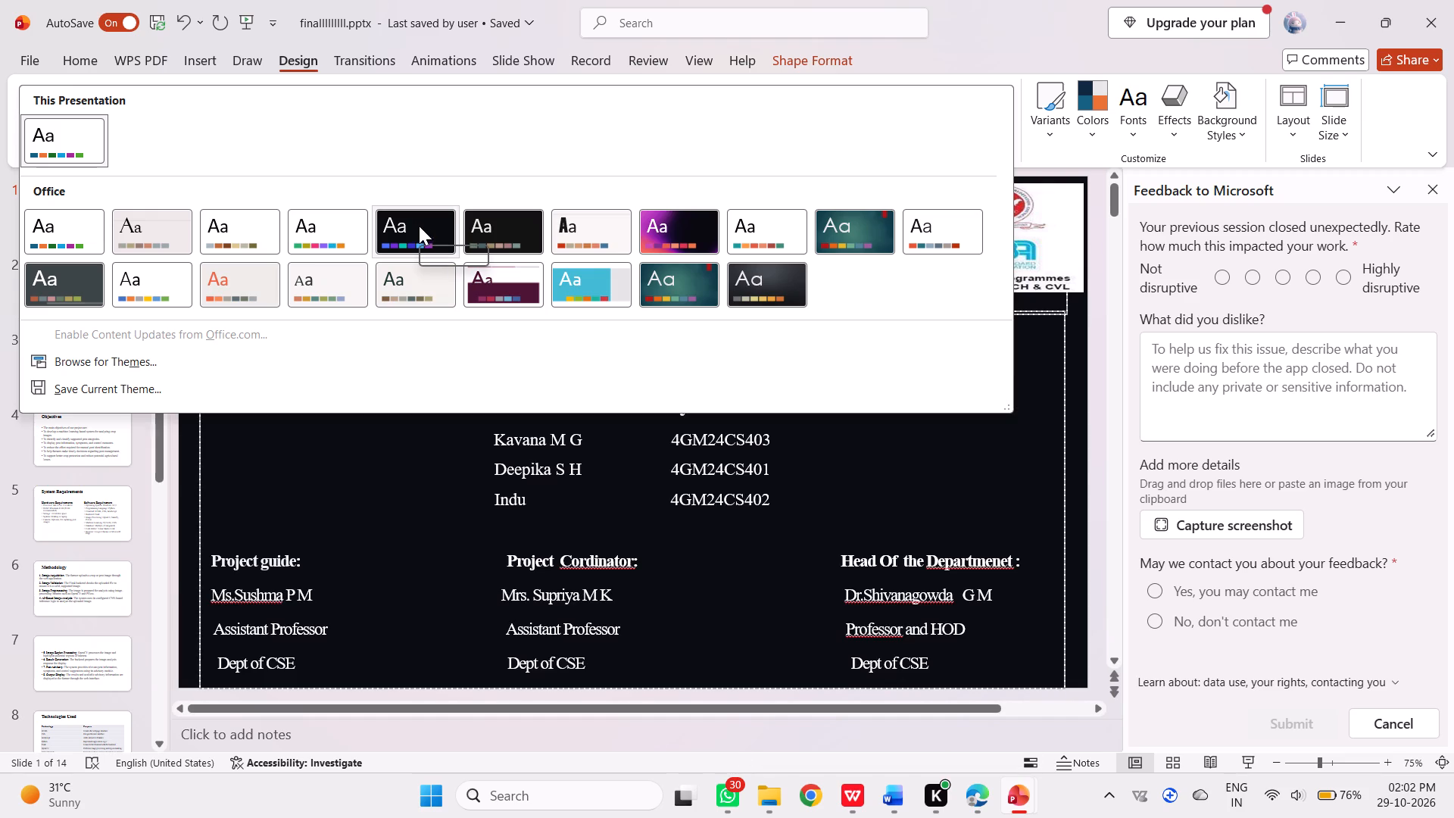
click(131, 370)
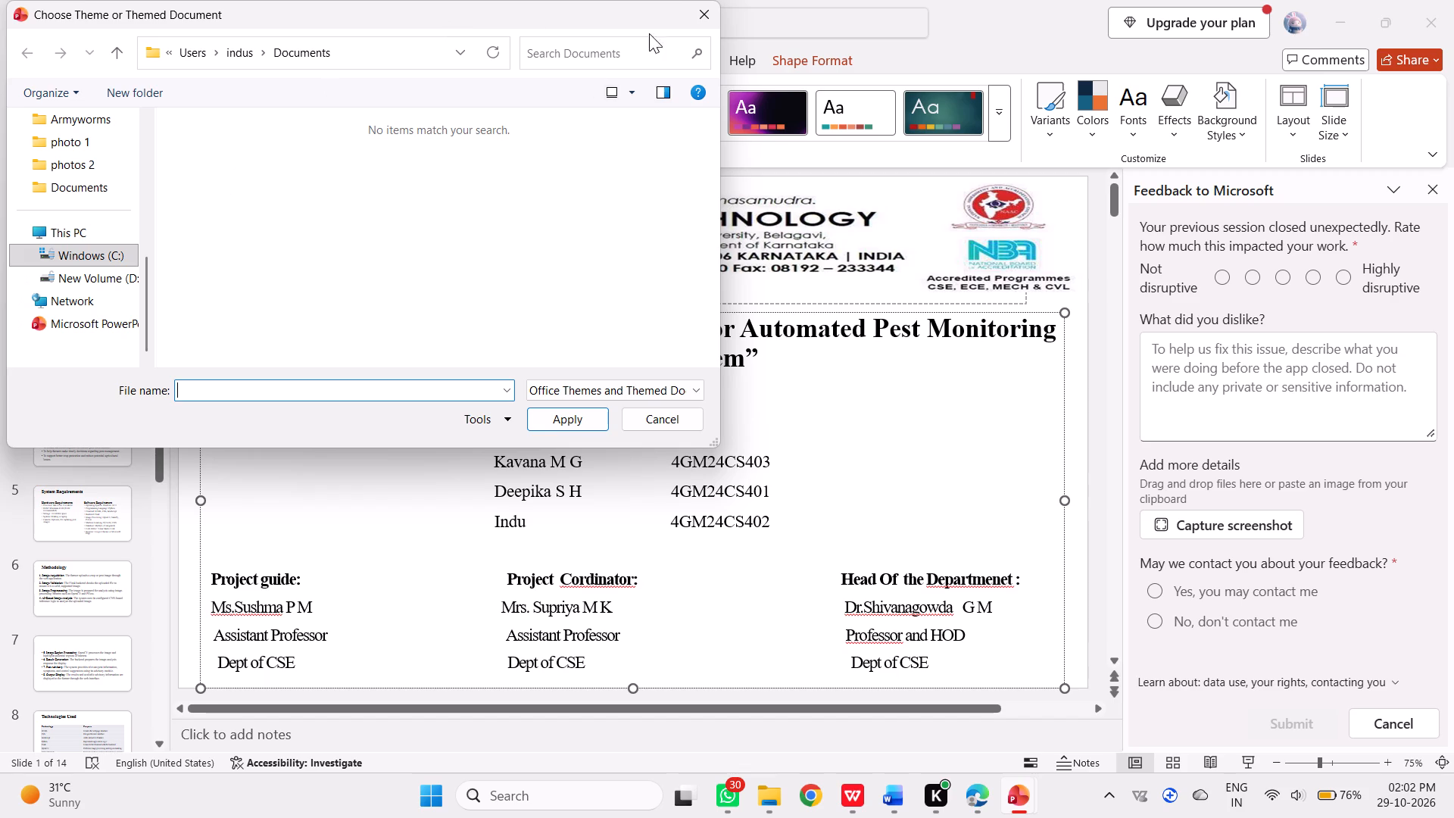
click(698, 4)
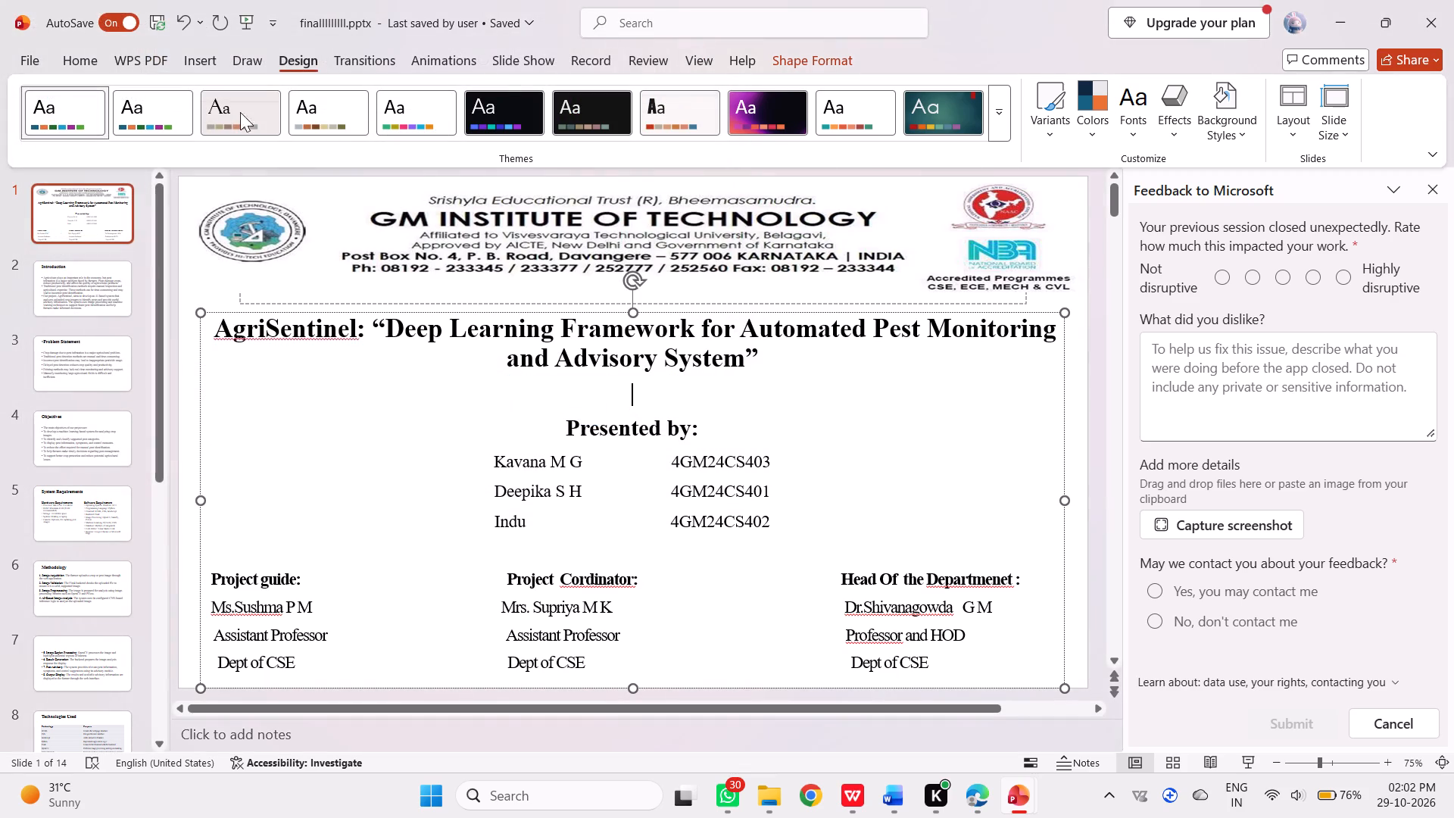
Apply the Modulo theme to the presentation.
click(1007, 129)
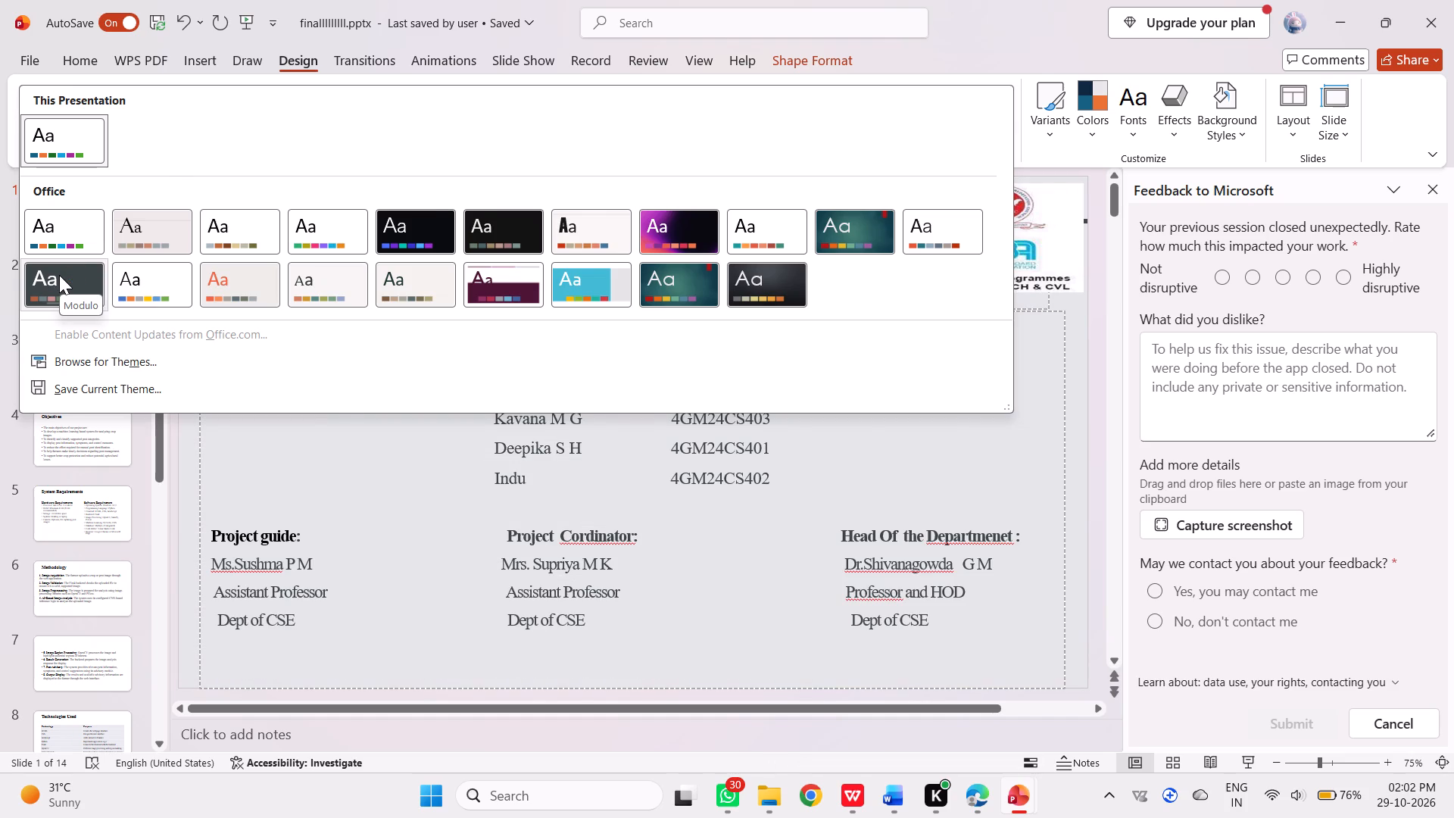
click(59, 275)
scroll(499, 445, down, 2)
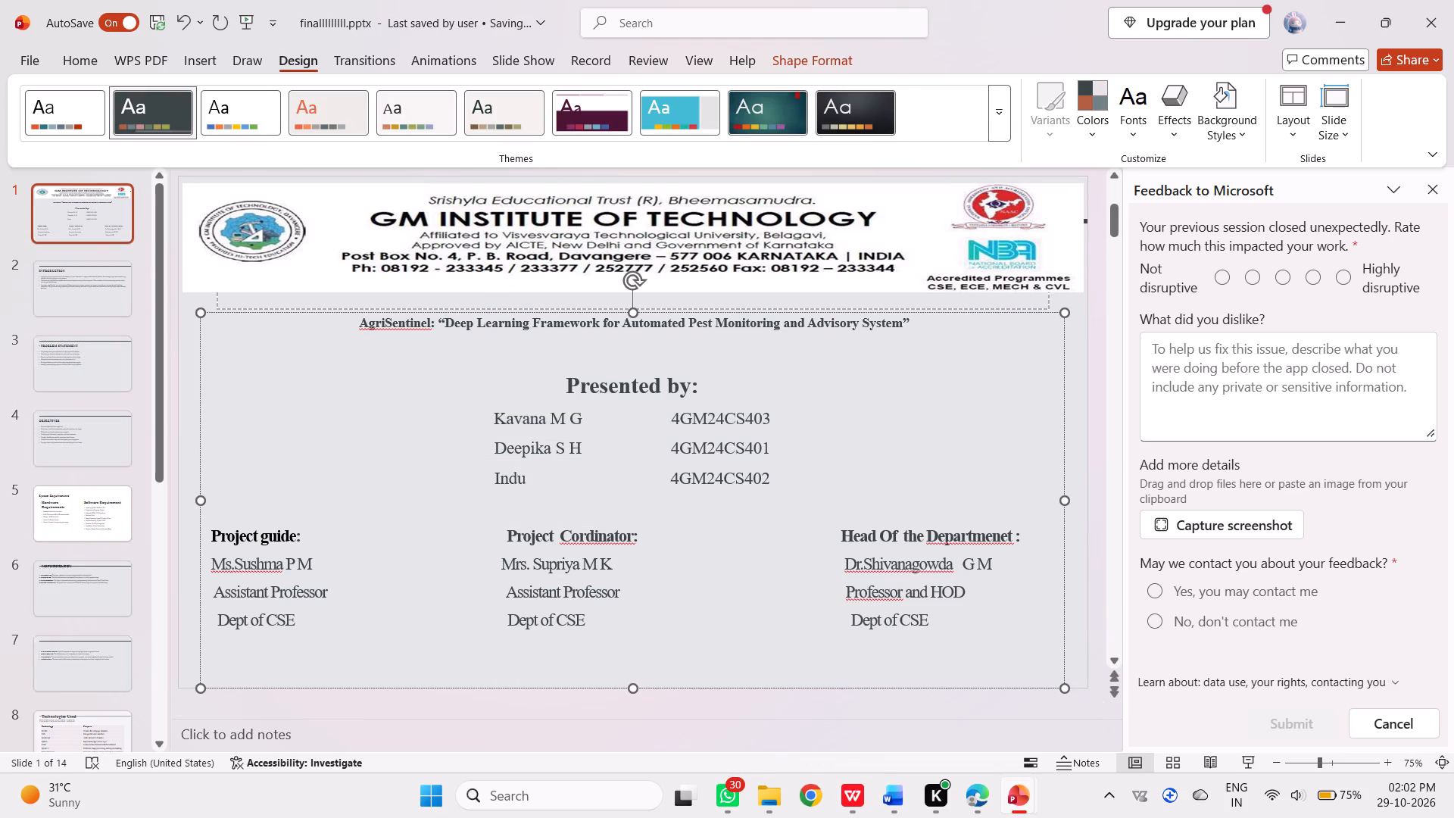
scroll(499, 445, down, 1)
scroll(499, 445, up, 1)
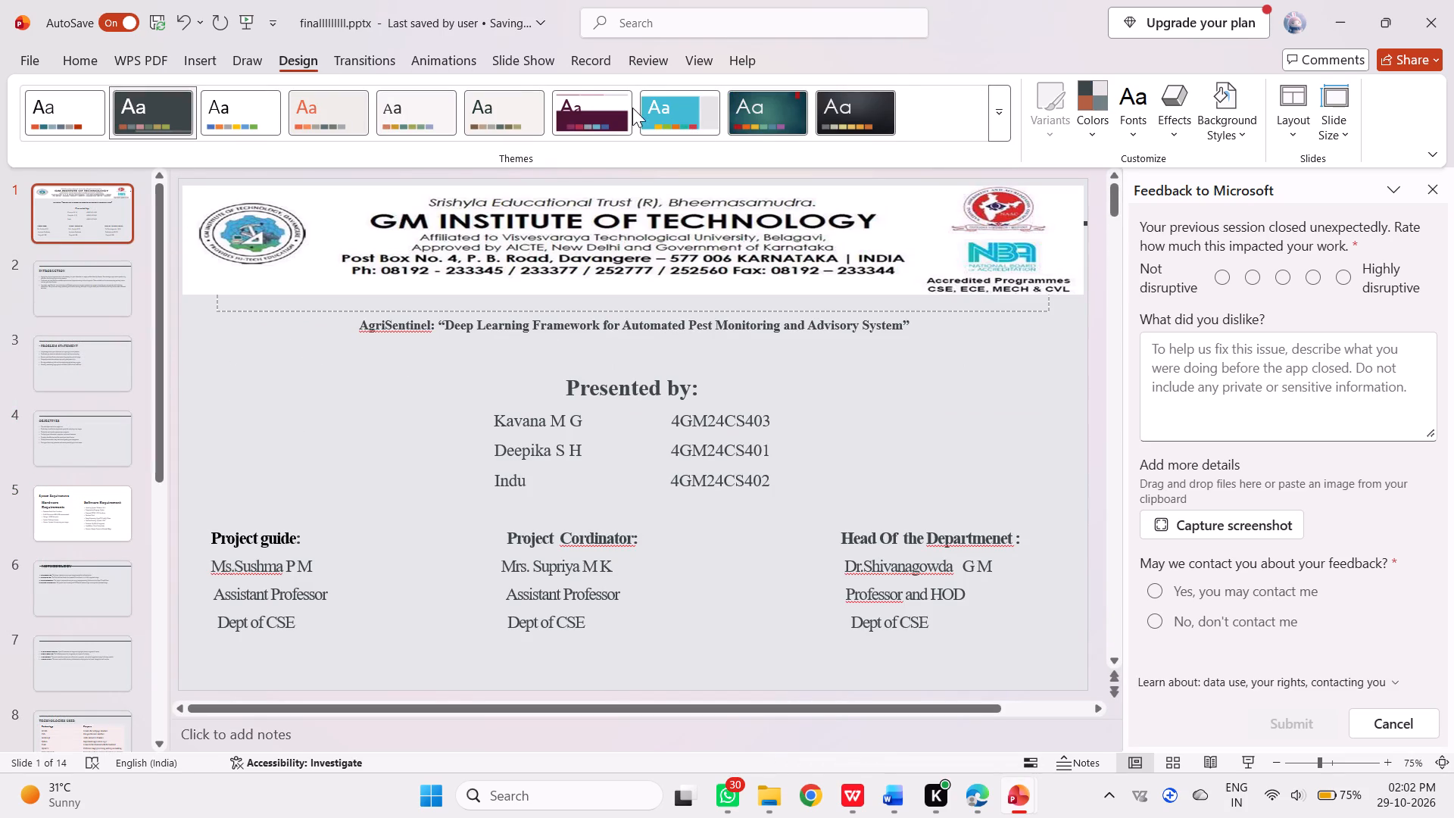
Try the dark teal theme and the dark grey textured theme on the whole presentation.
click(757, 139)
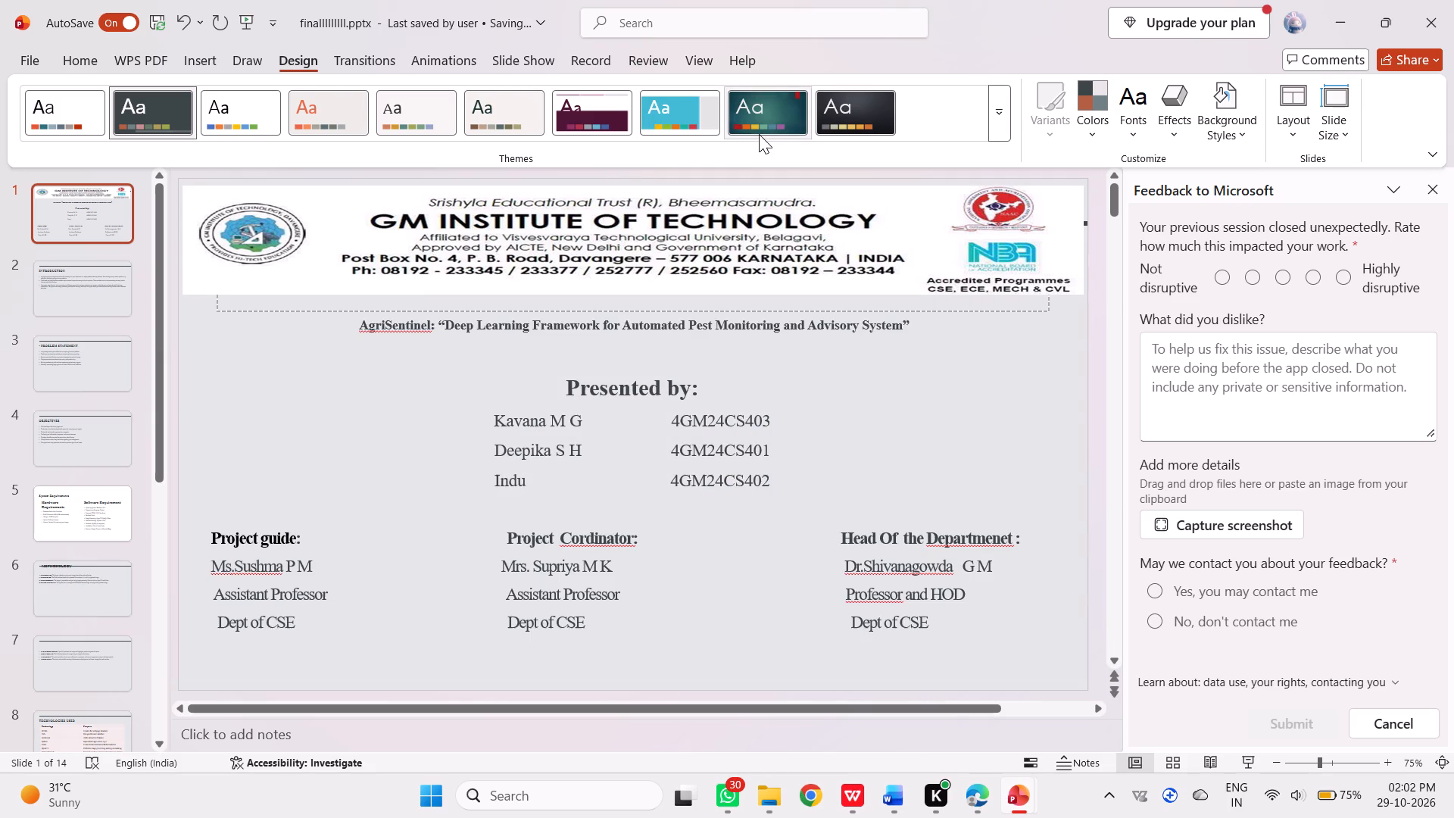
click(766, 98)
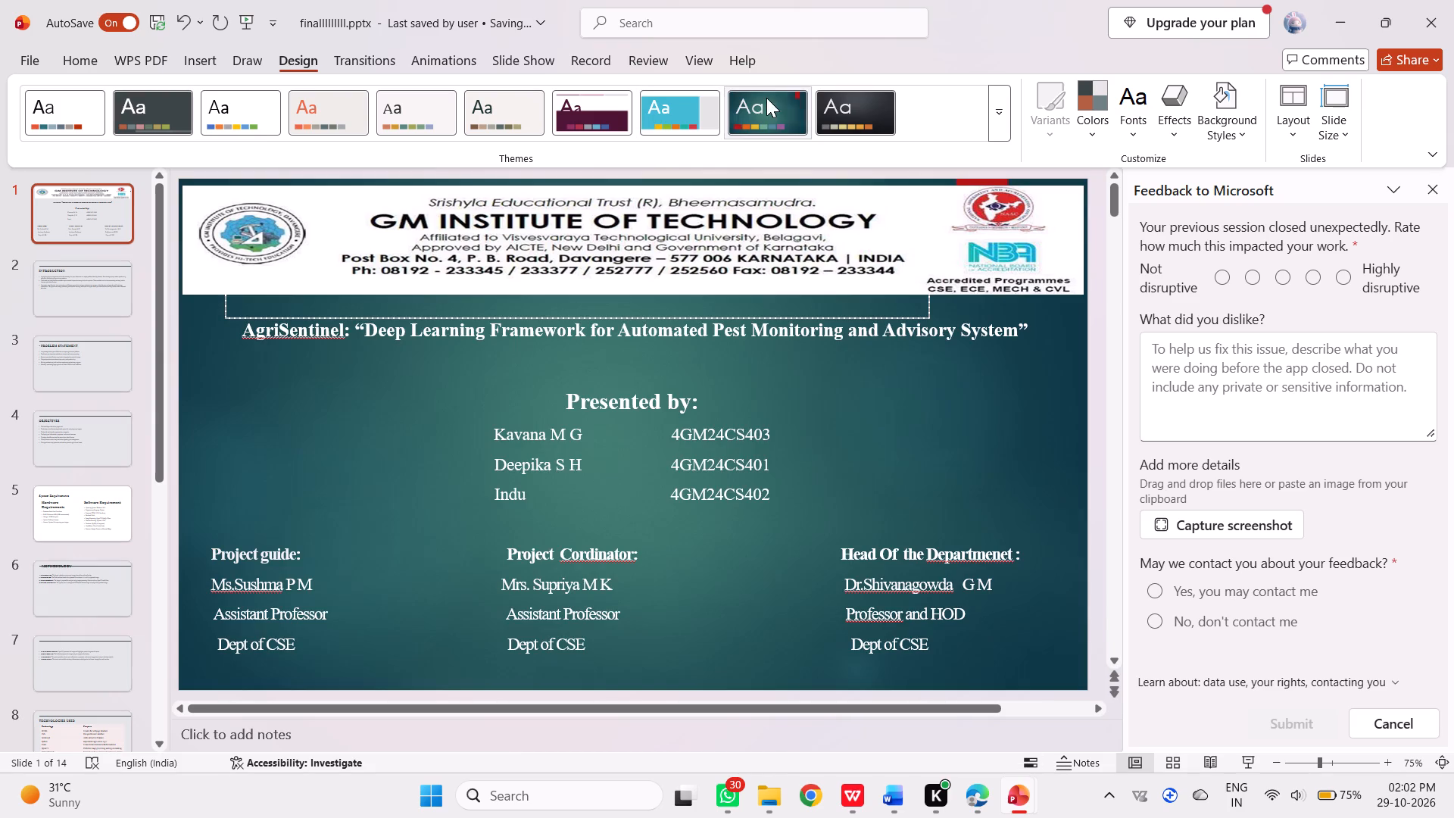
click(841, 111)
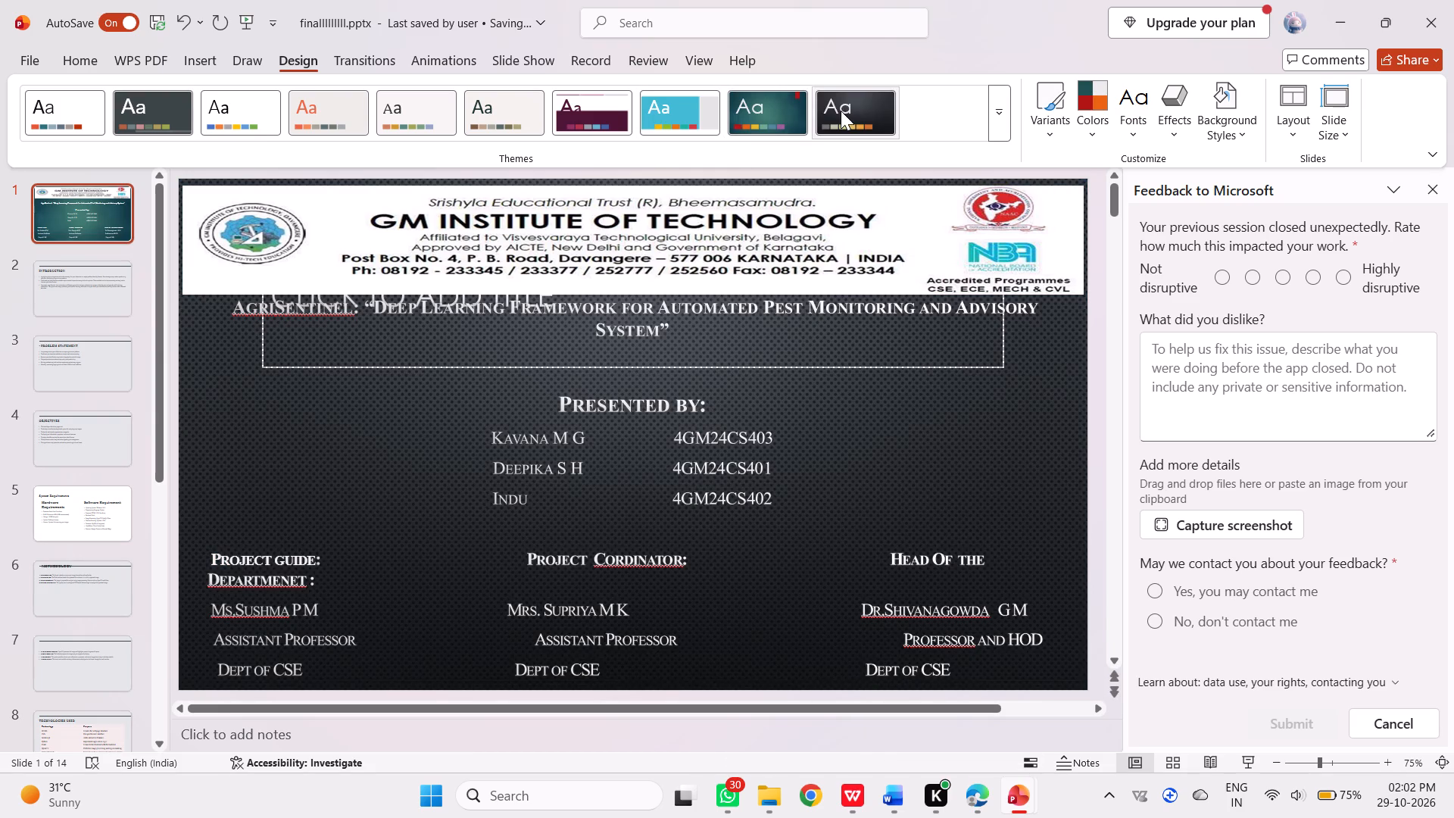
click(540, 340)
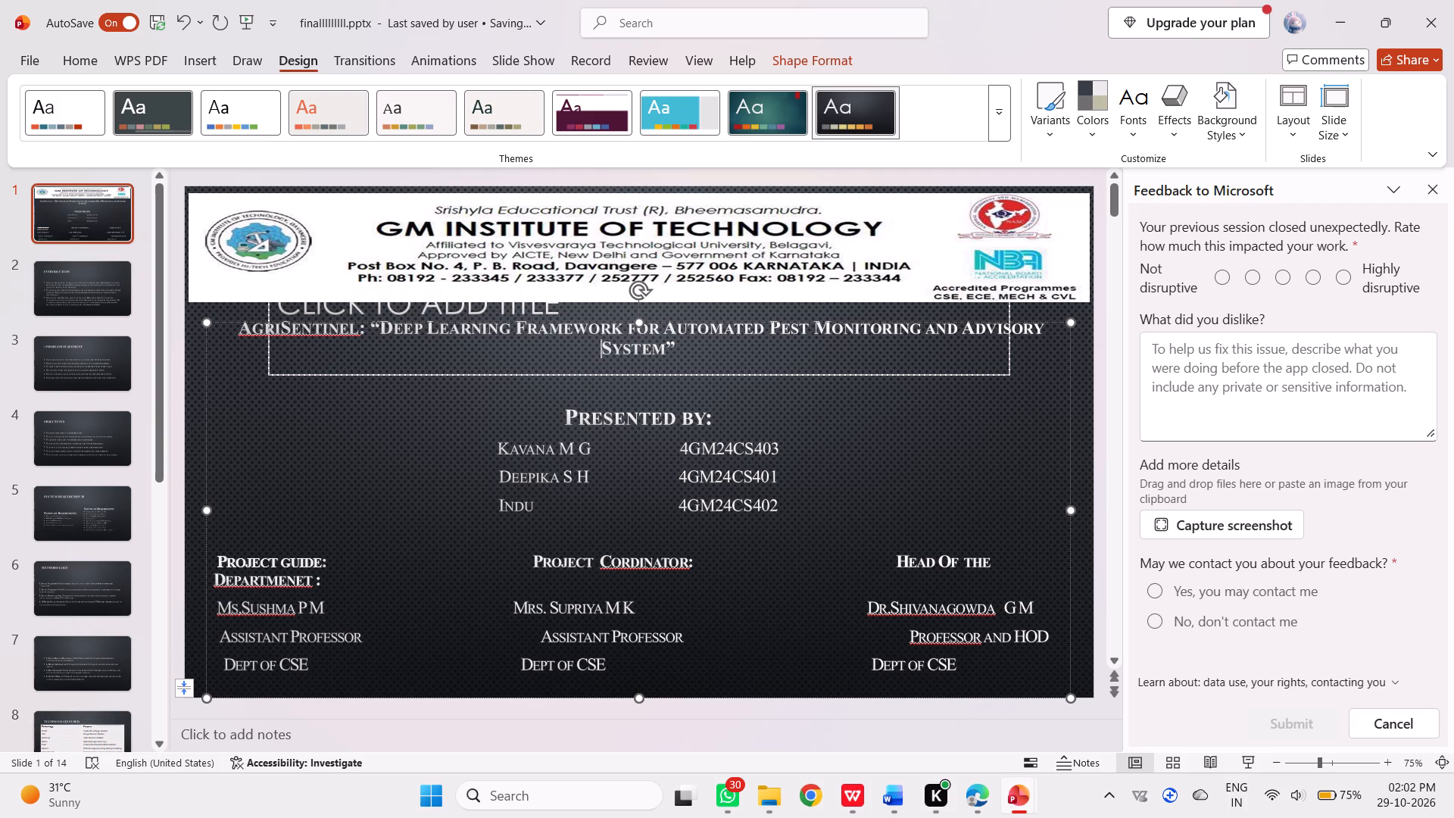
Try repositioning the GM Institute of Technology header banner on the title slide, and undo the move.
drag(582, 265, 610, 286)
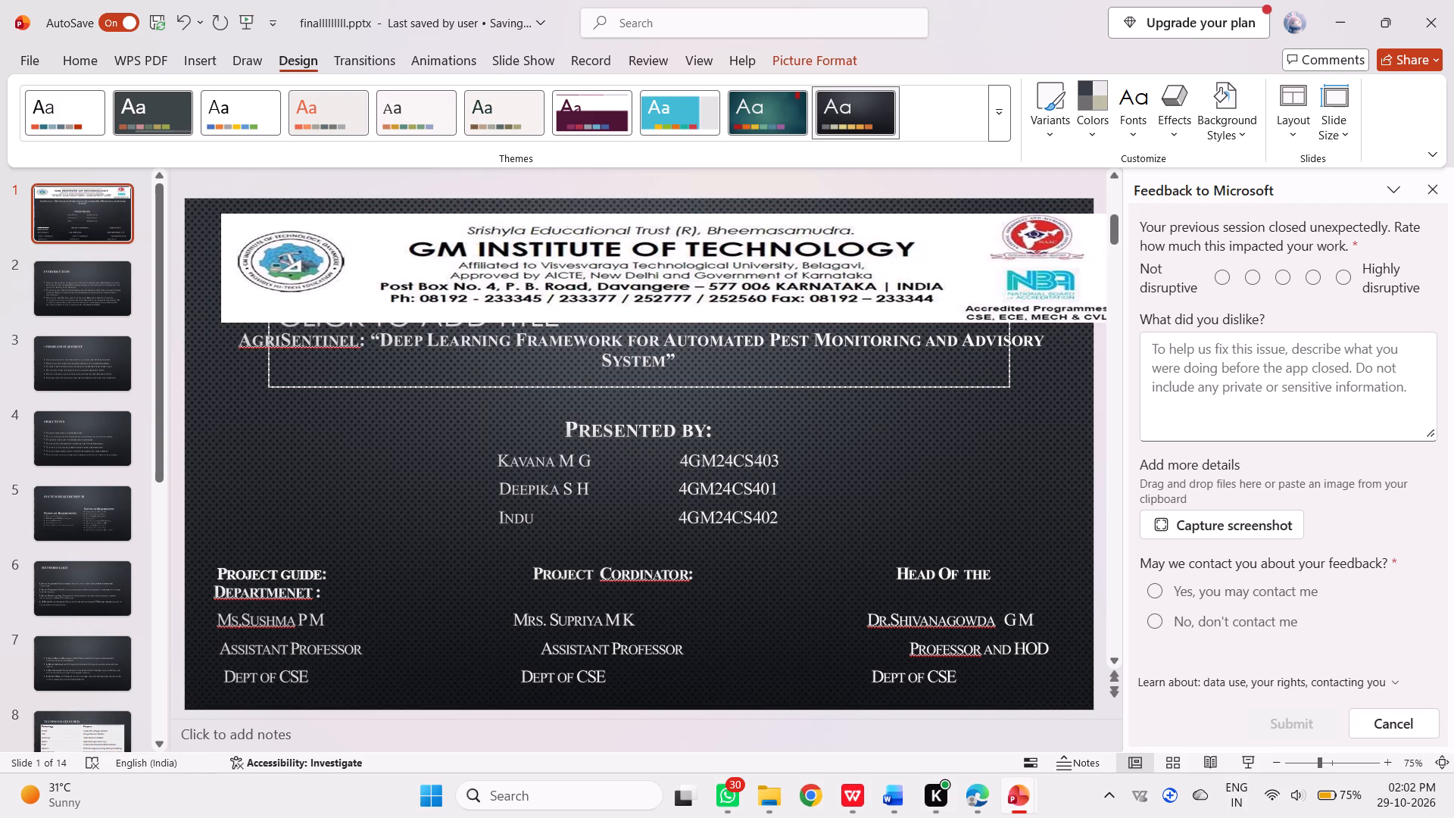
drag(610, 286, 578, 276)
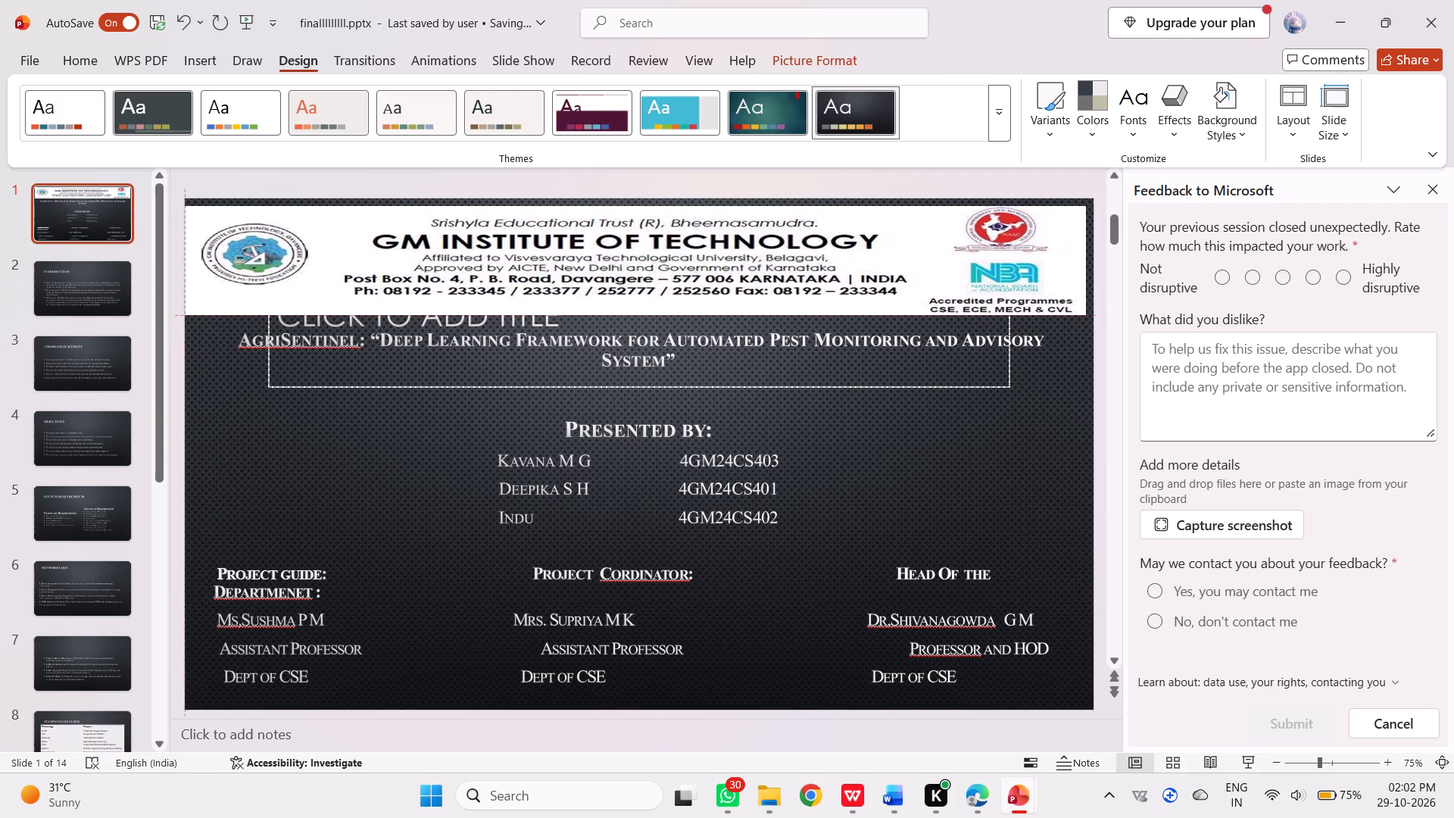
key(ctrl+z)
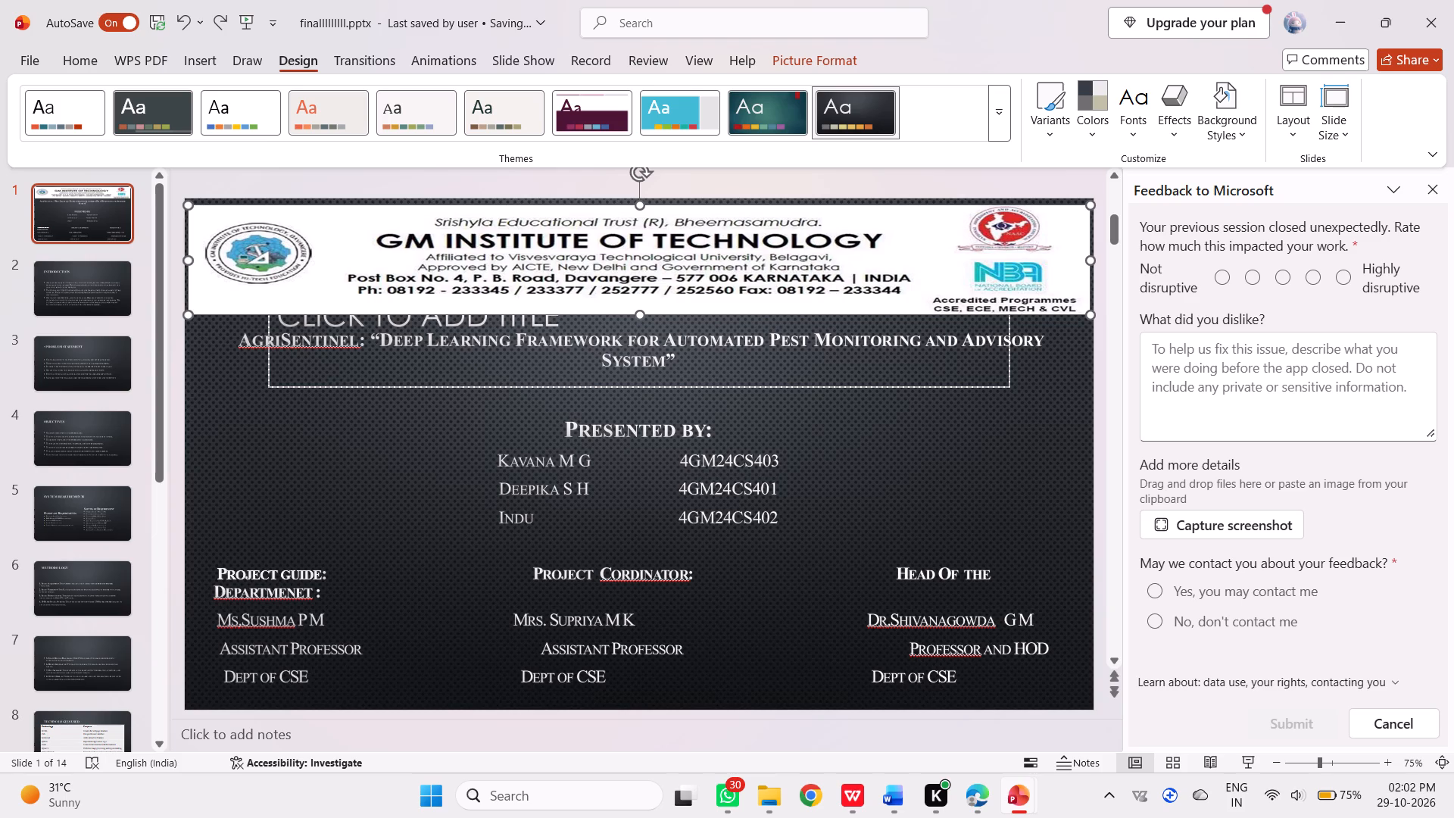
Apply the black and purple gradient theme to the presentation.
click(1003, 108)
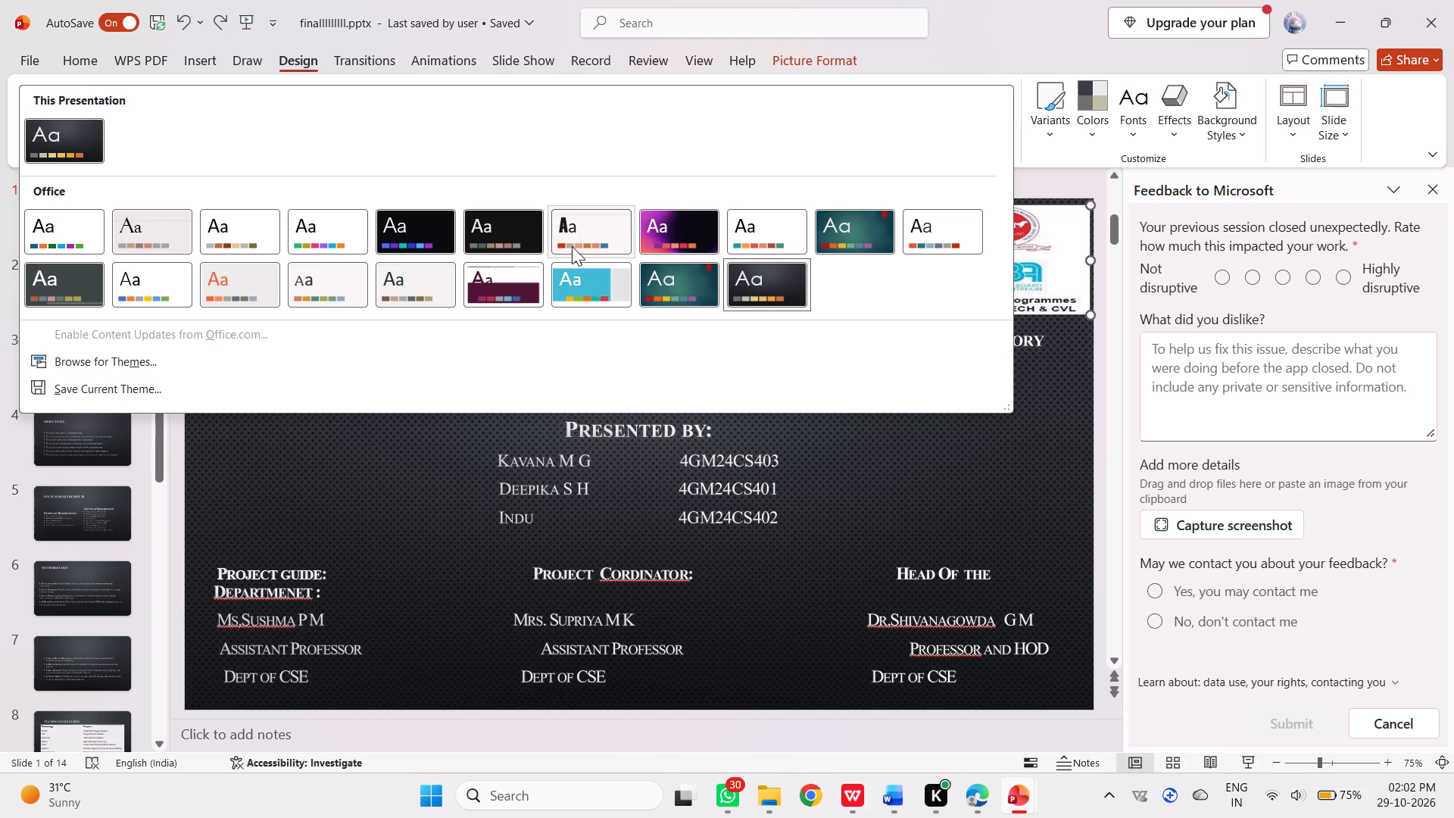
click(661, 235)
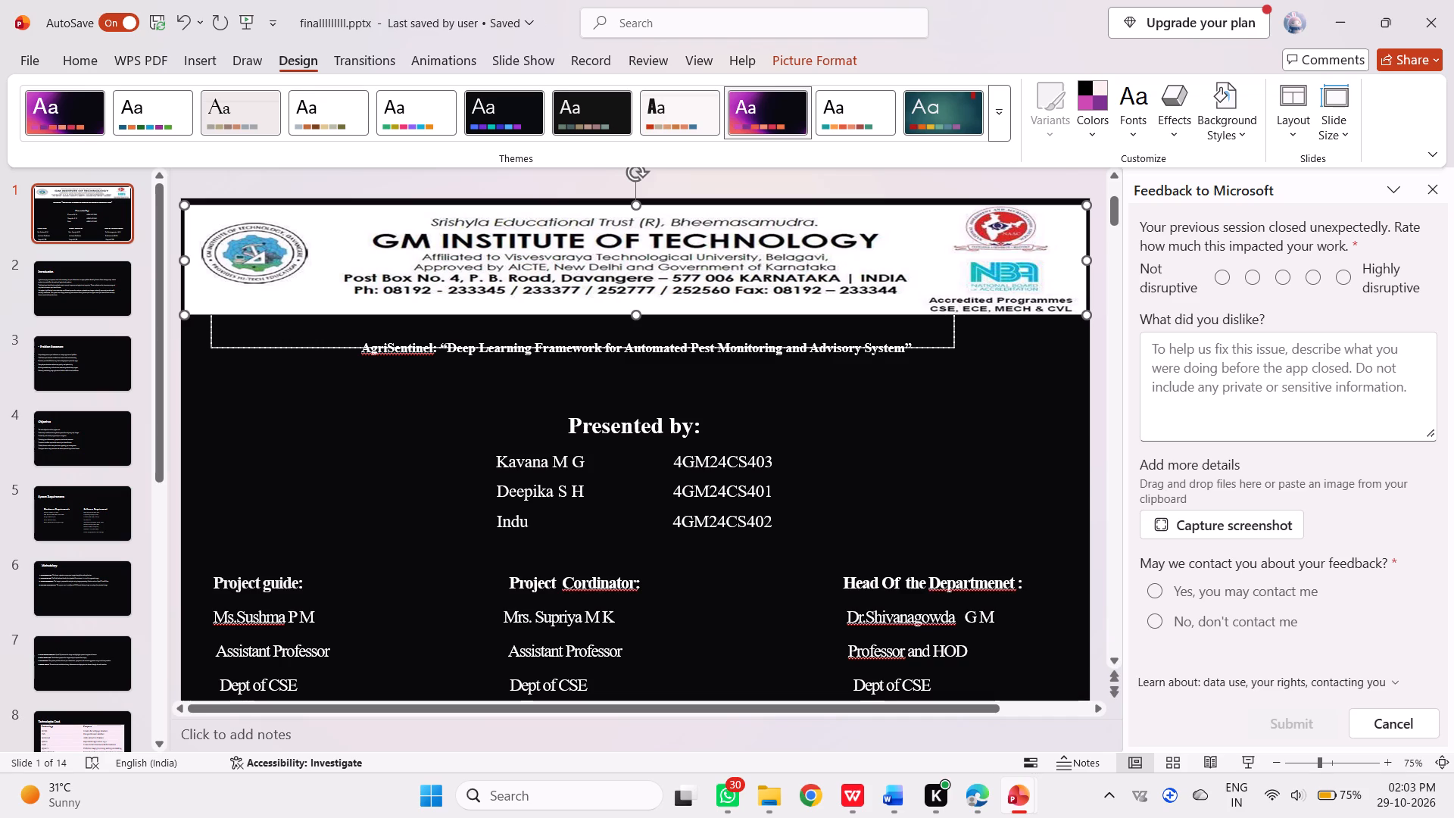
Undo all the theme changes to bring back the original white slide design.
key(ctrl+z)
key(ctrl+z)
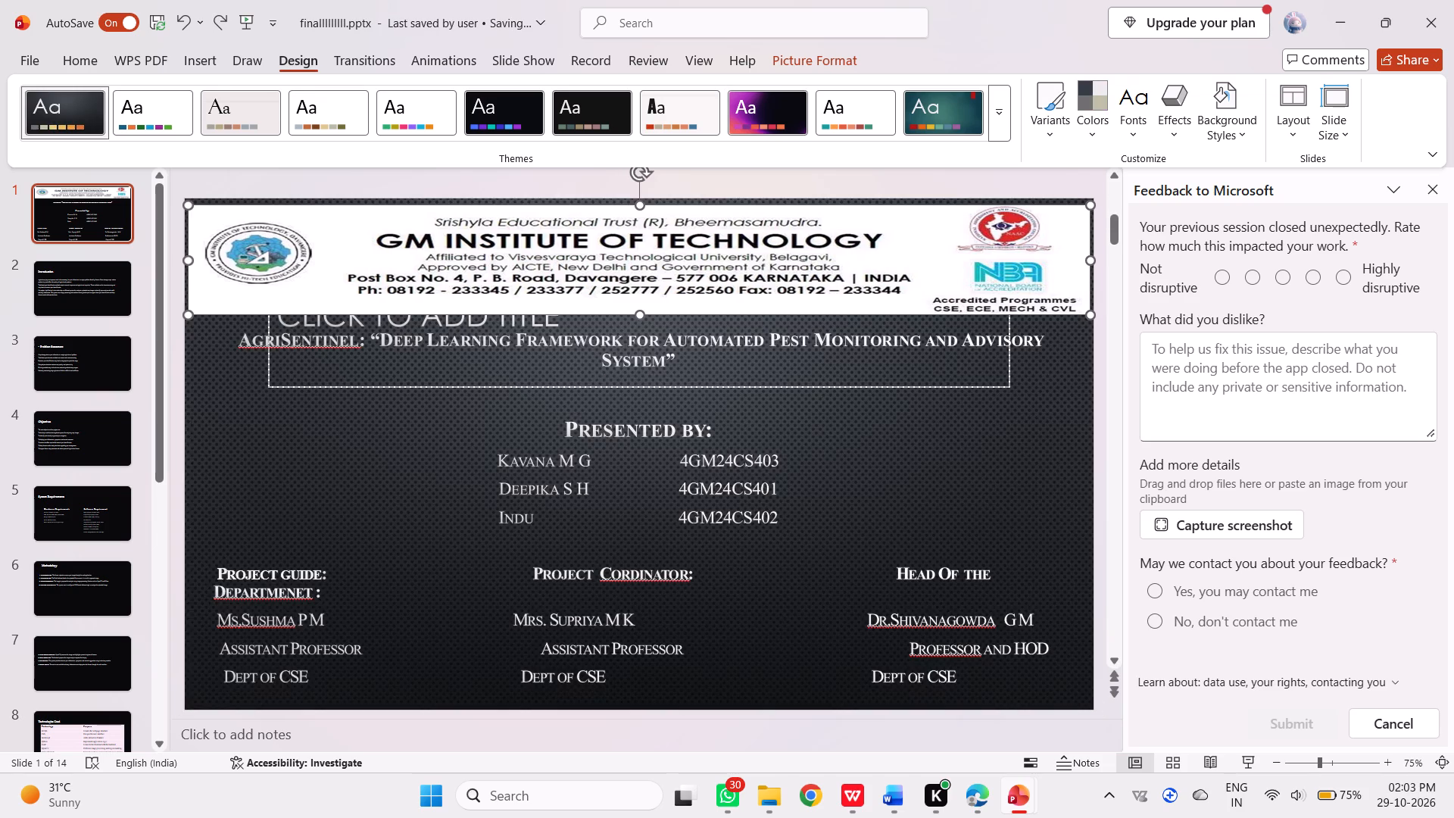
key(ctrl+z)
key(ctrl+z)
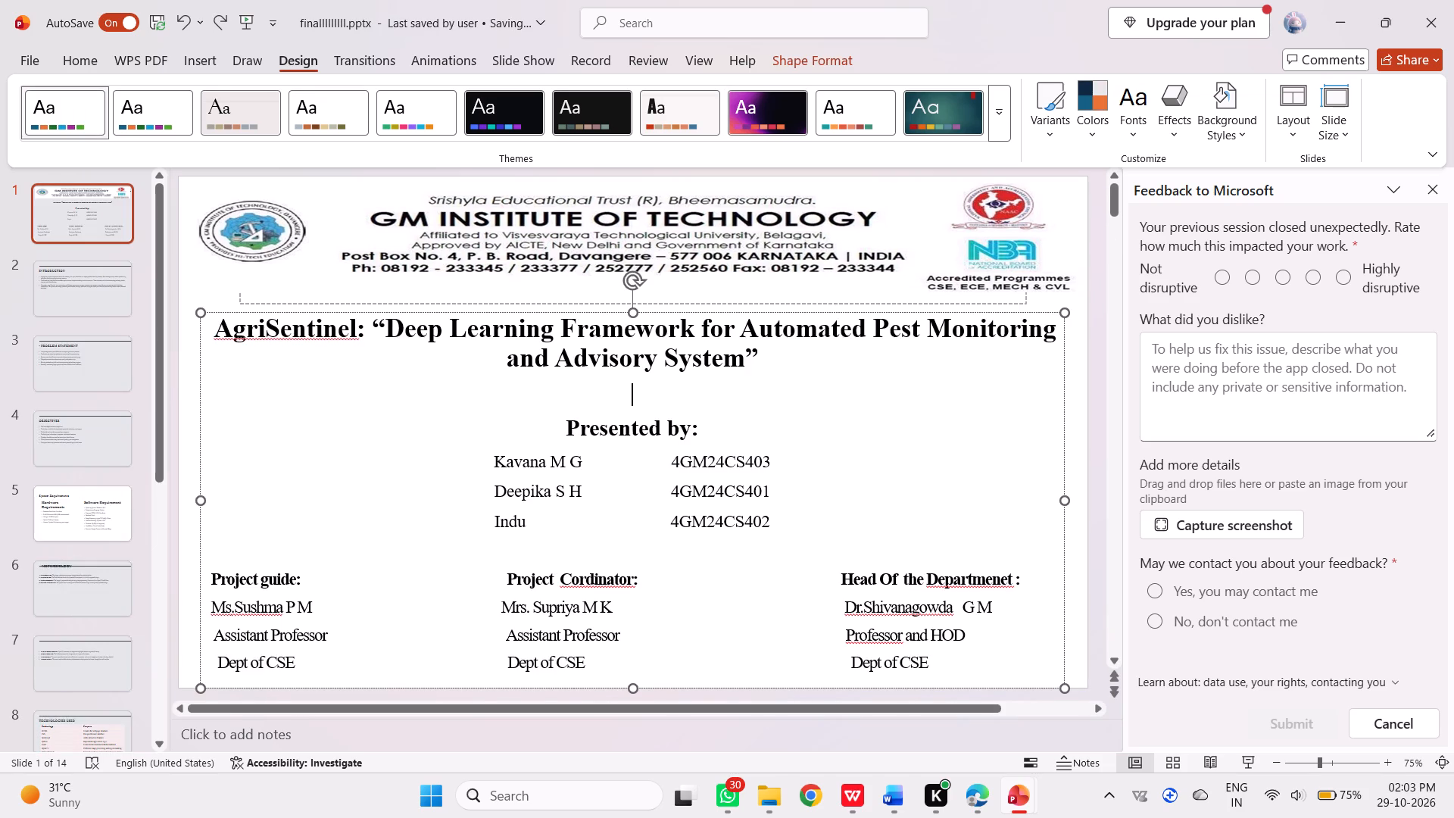
Undo the Times New Roman font and the bold formatting of the "Presented by:" heading.
key(ctrl+z)
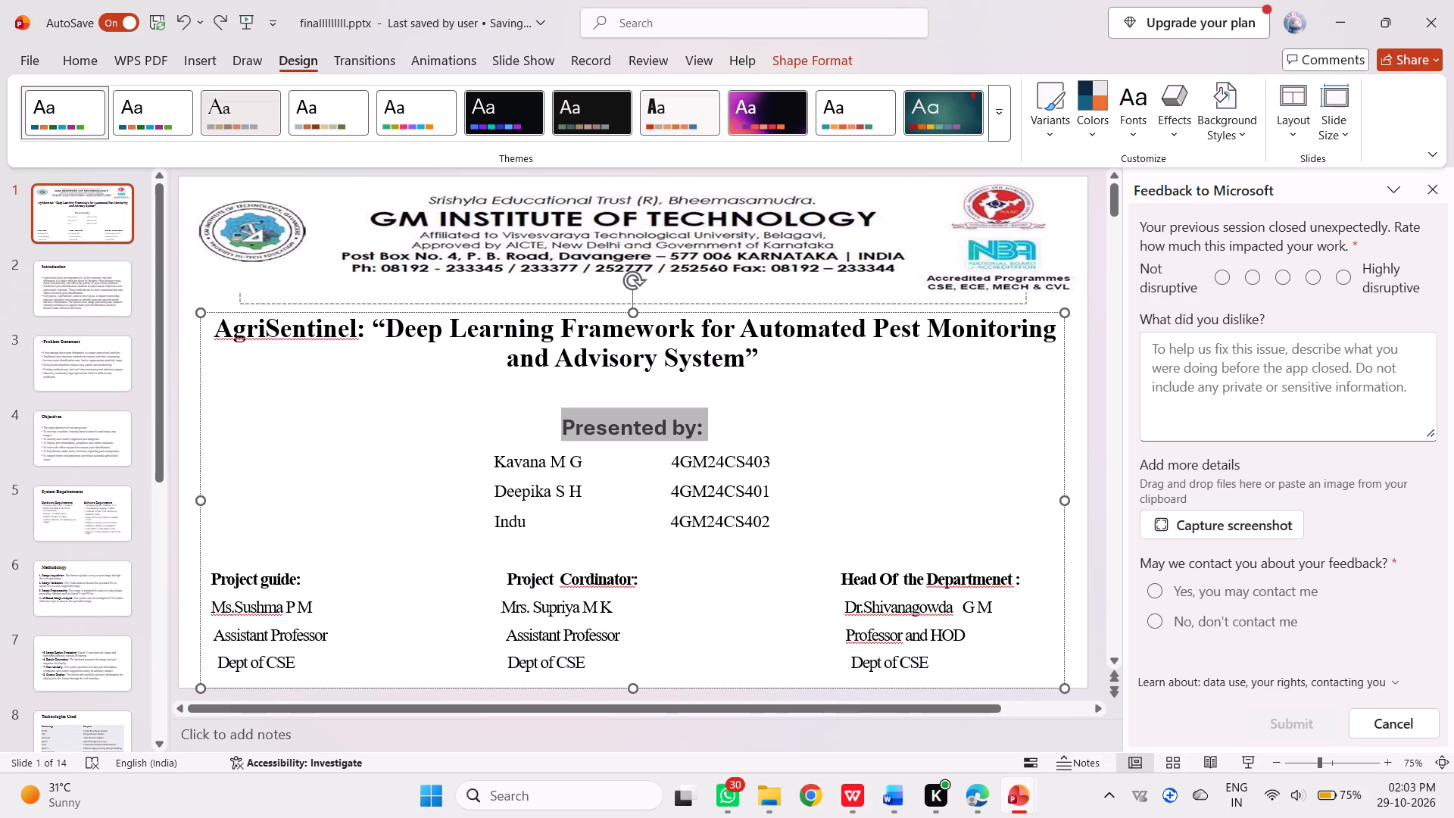
key(ctrl+z)
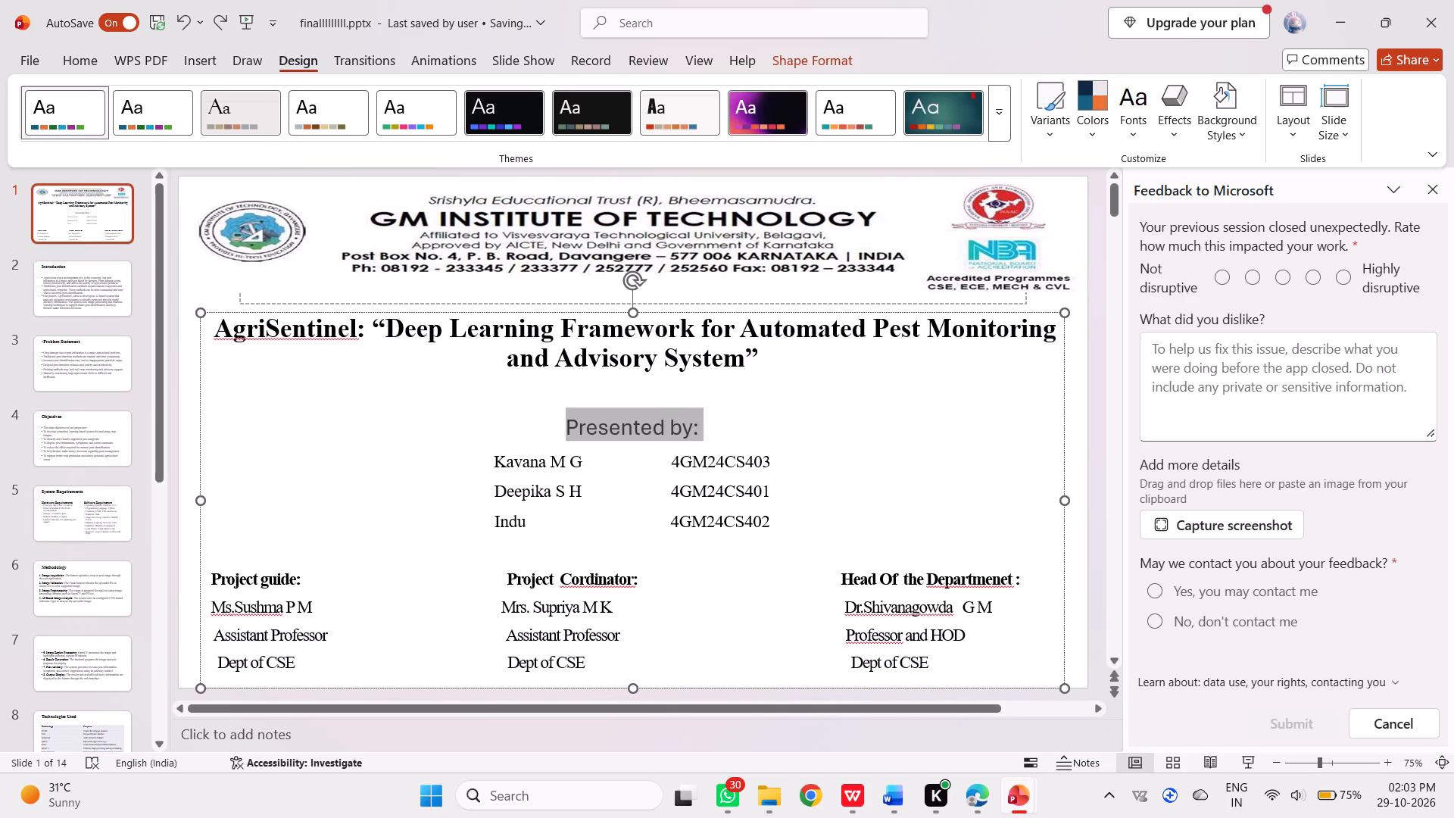
Set the "Presented by:" heading on the title slide to Times New Roman.
drag(711, 421, 574, 420)
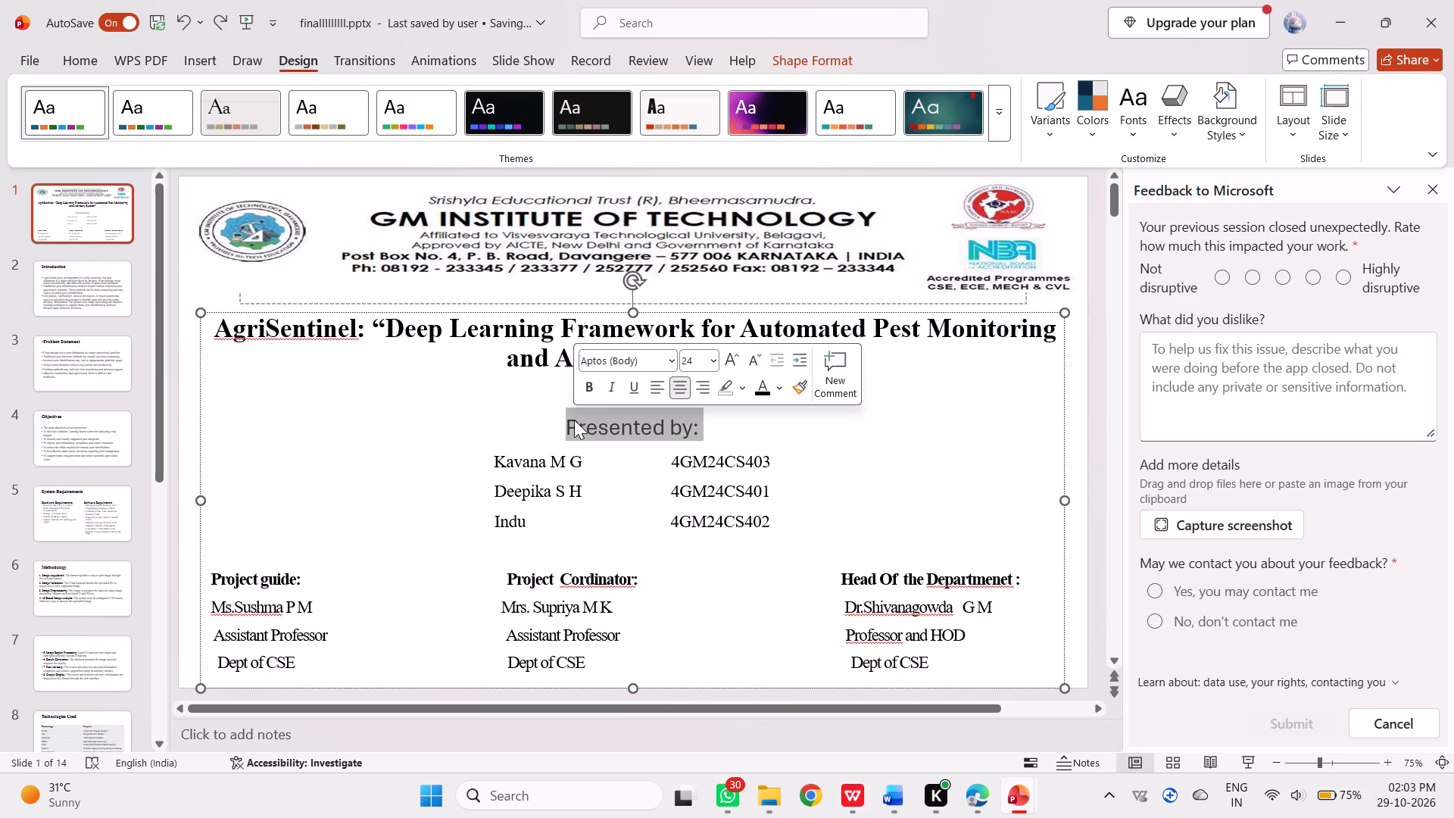
scroll(290, 173, left, 1)
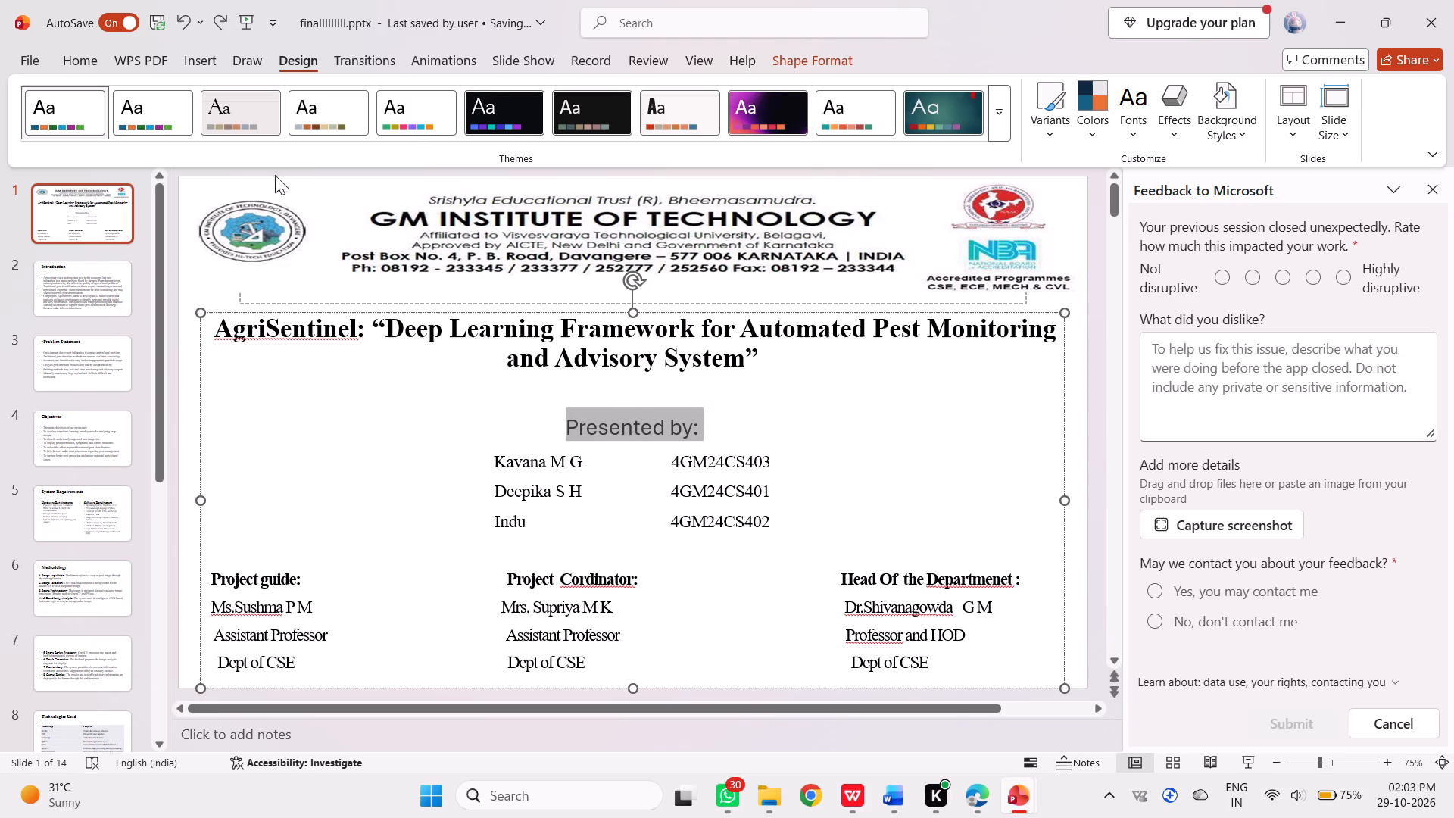
scroll(275, 175, left, 1)
click(83, 55)
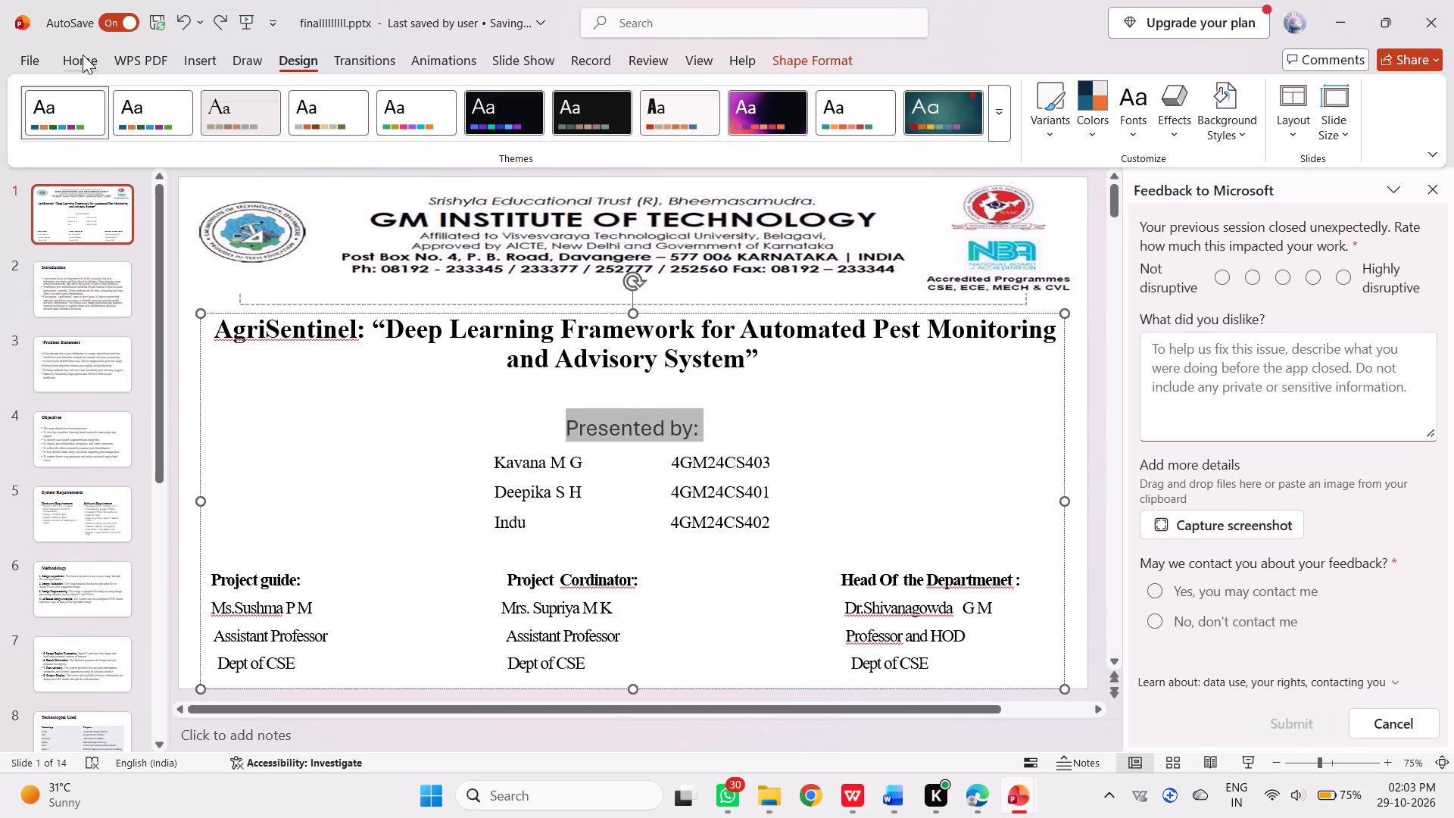
click(409, 96)
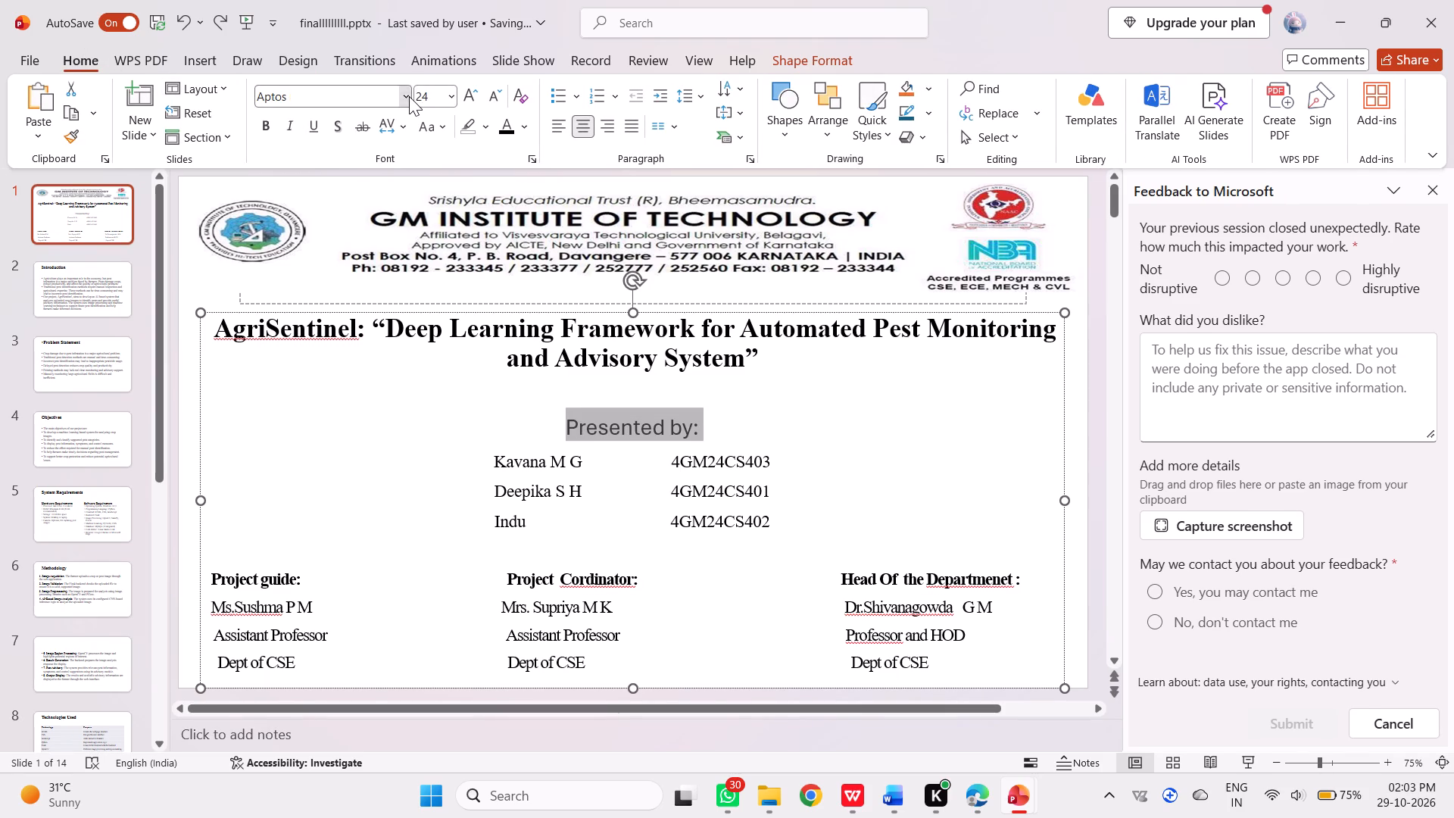
click(382, 225)
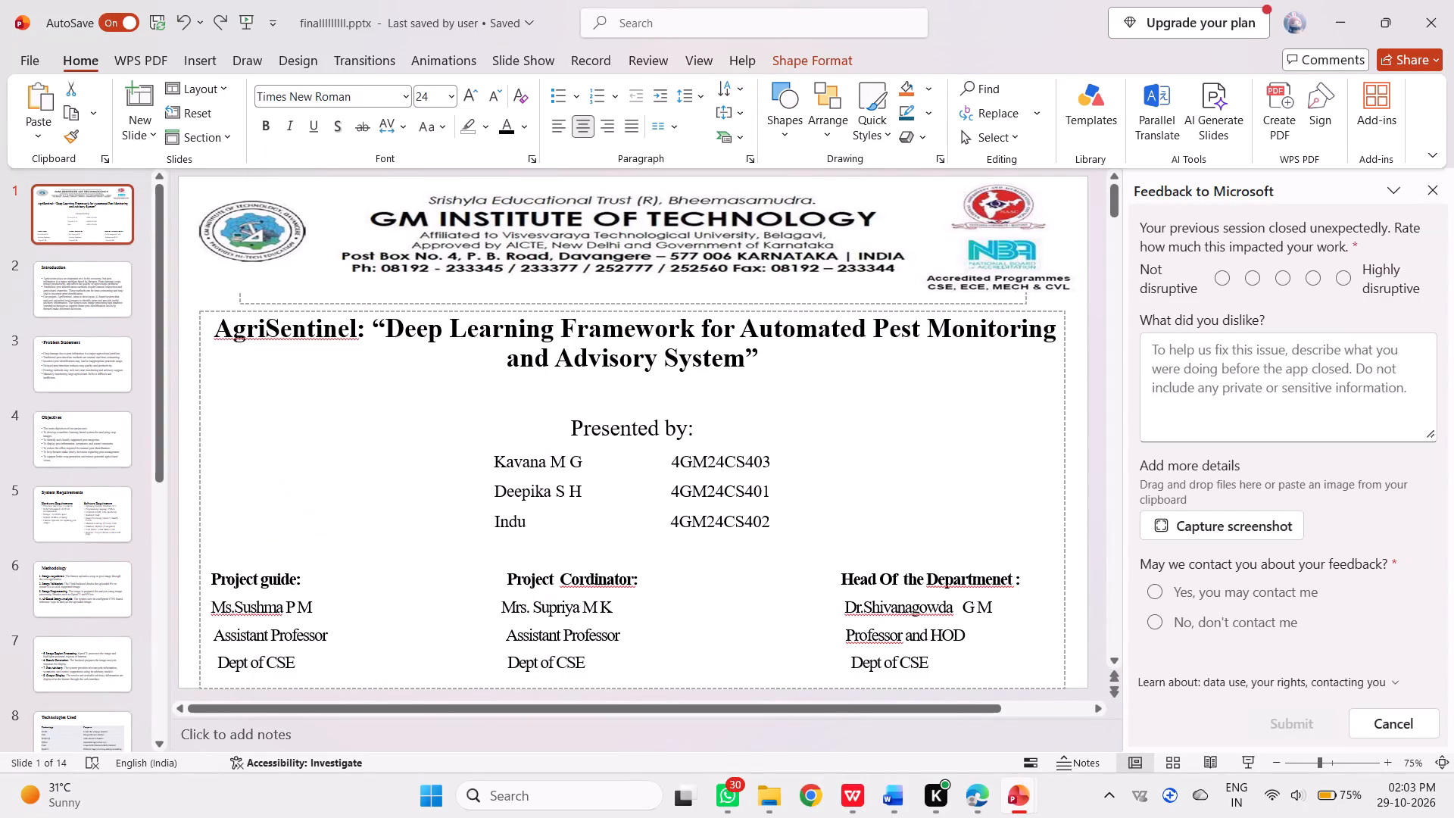
Enlarge the empty title placeholder behind the college banner by extending its left and top edges to the banner's logo and upper edge.
click(466, 298)
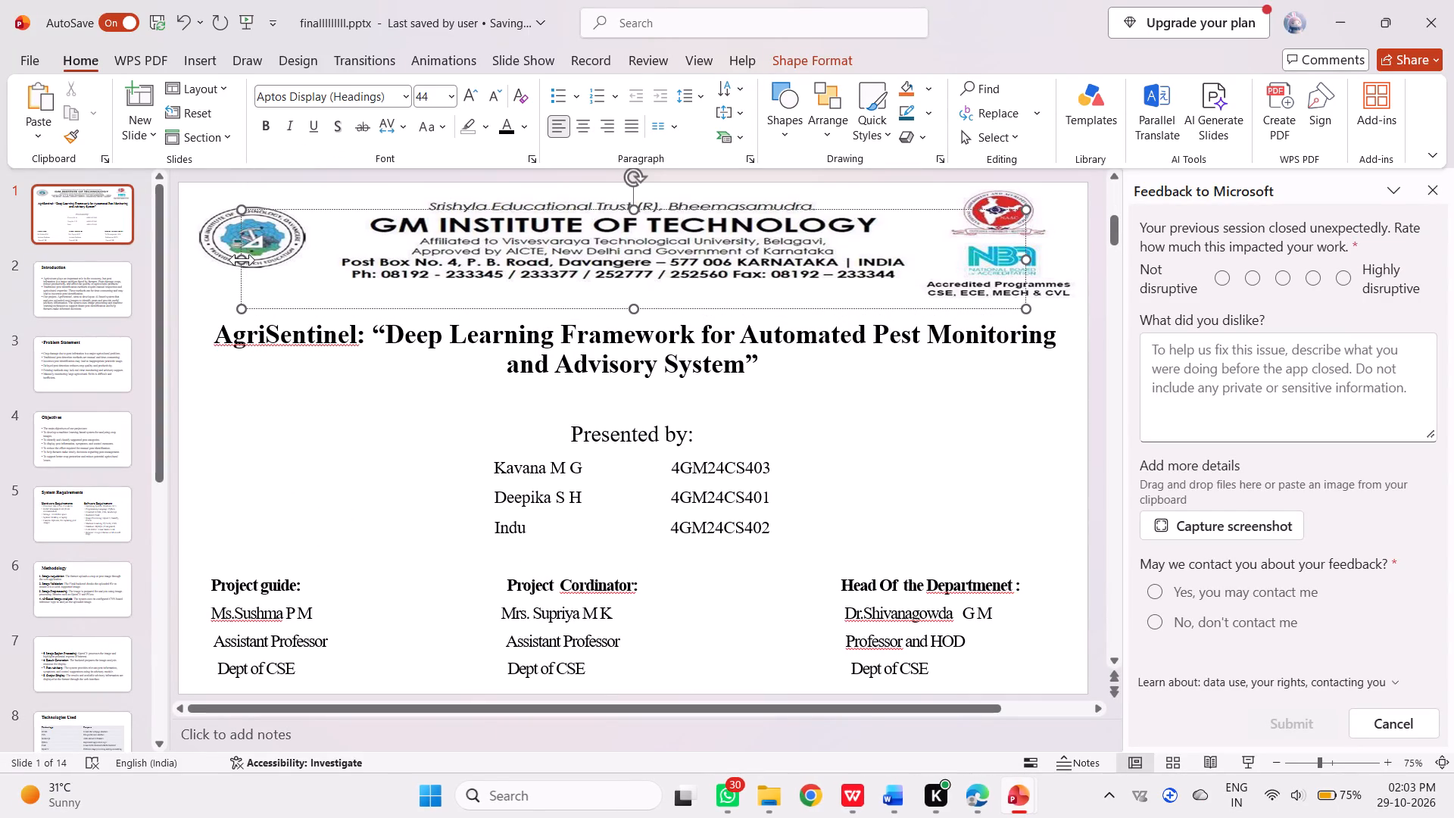
drag(242, 260, 198, 248)
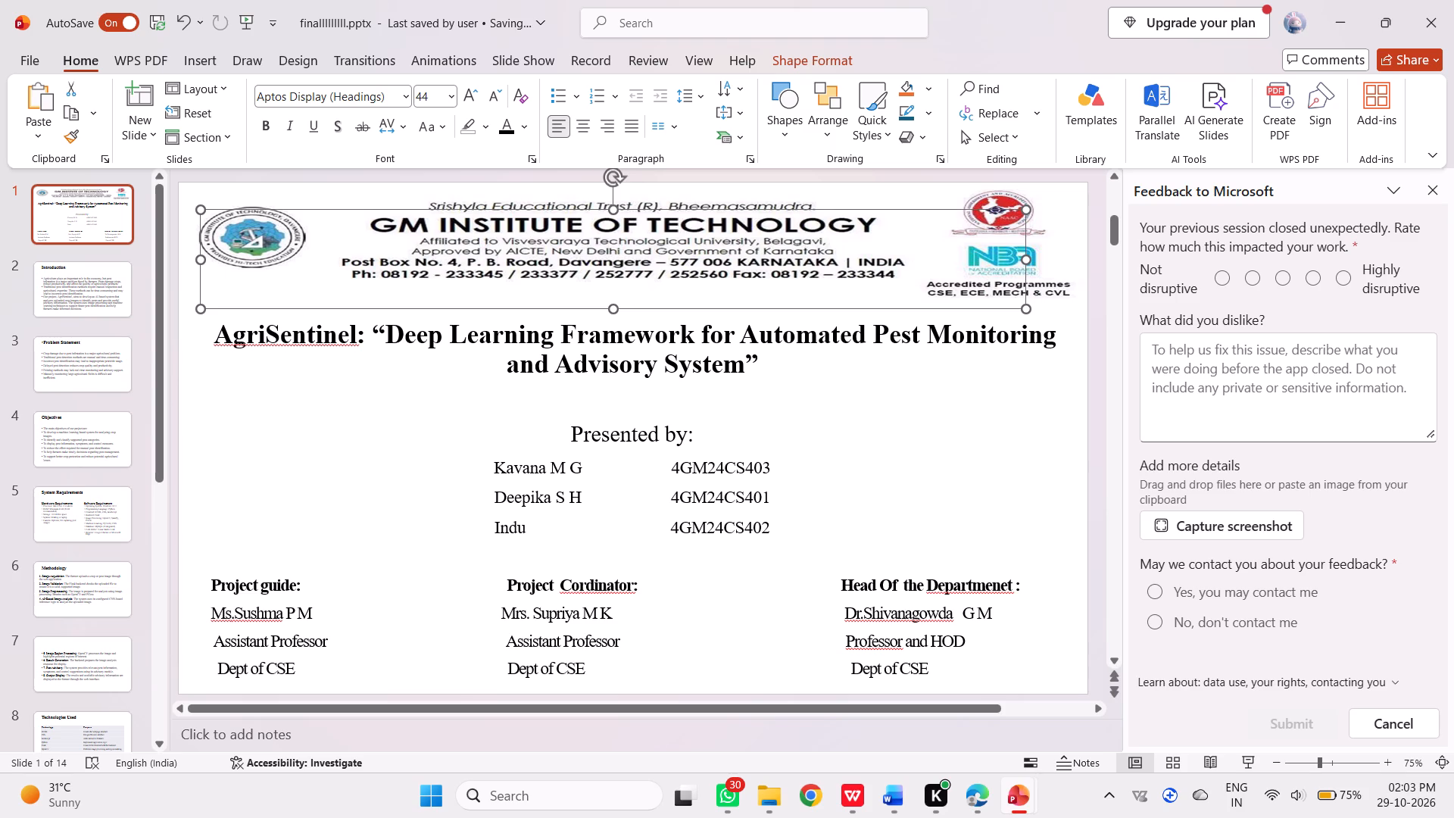
drag(613, 207, 614, 201)
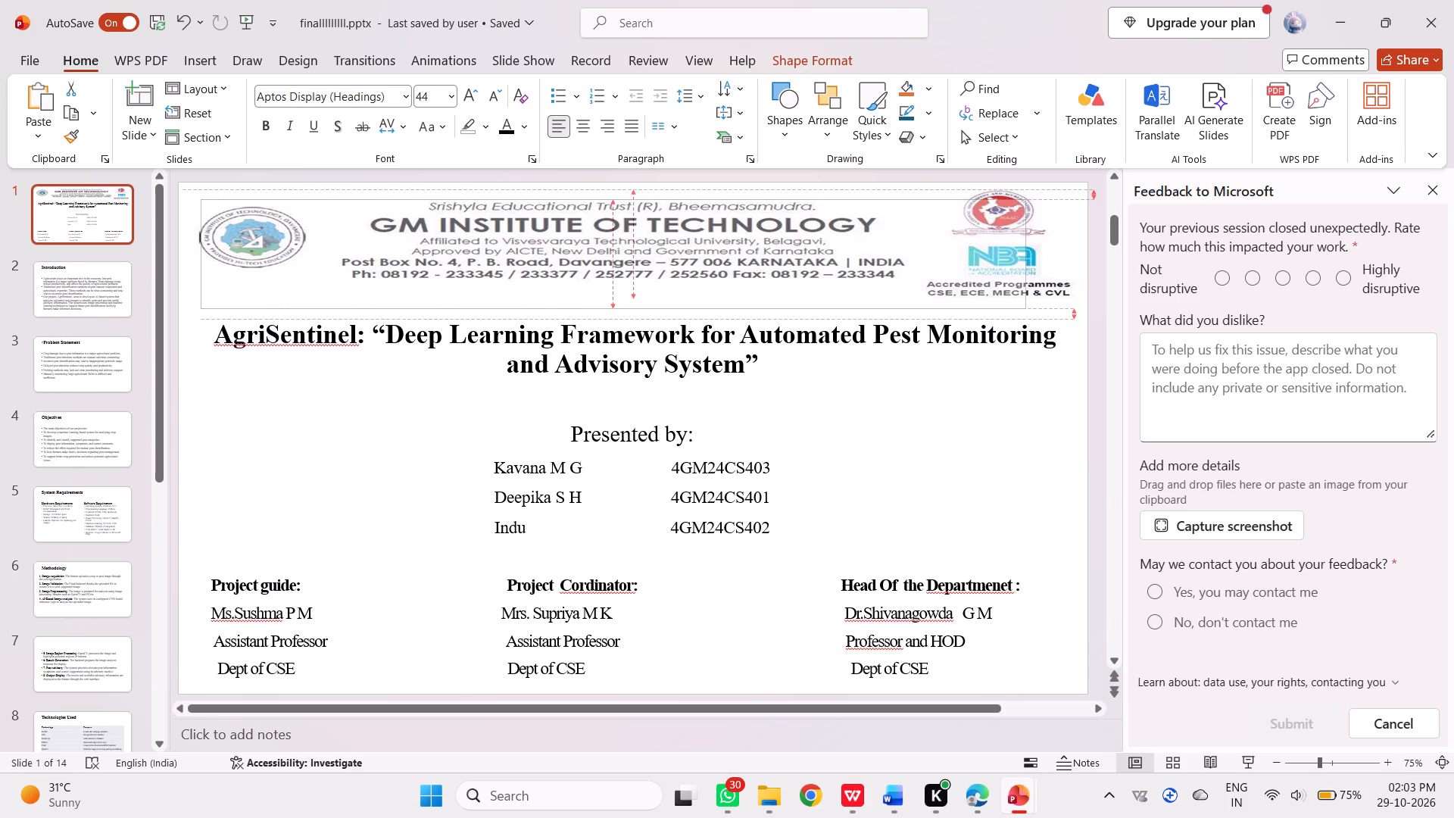
drag(614, 201, 614, 194)
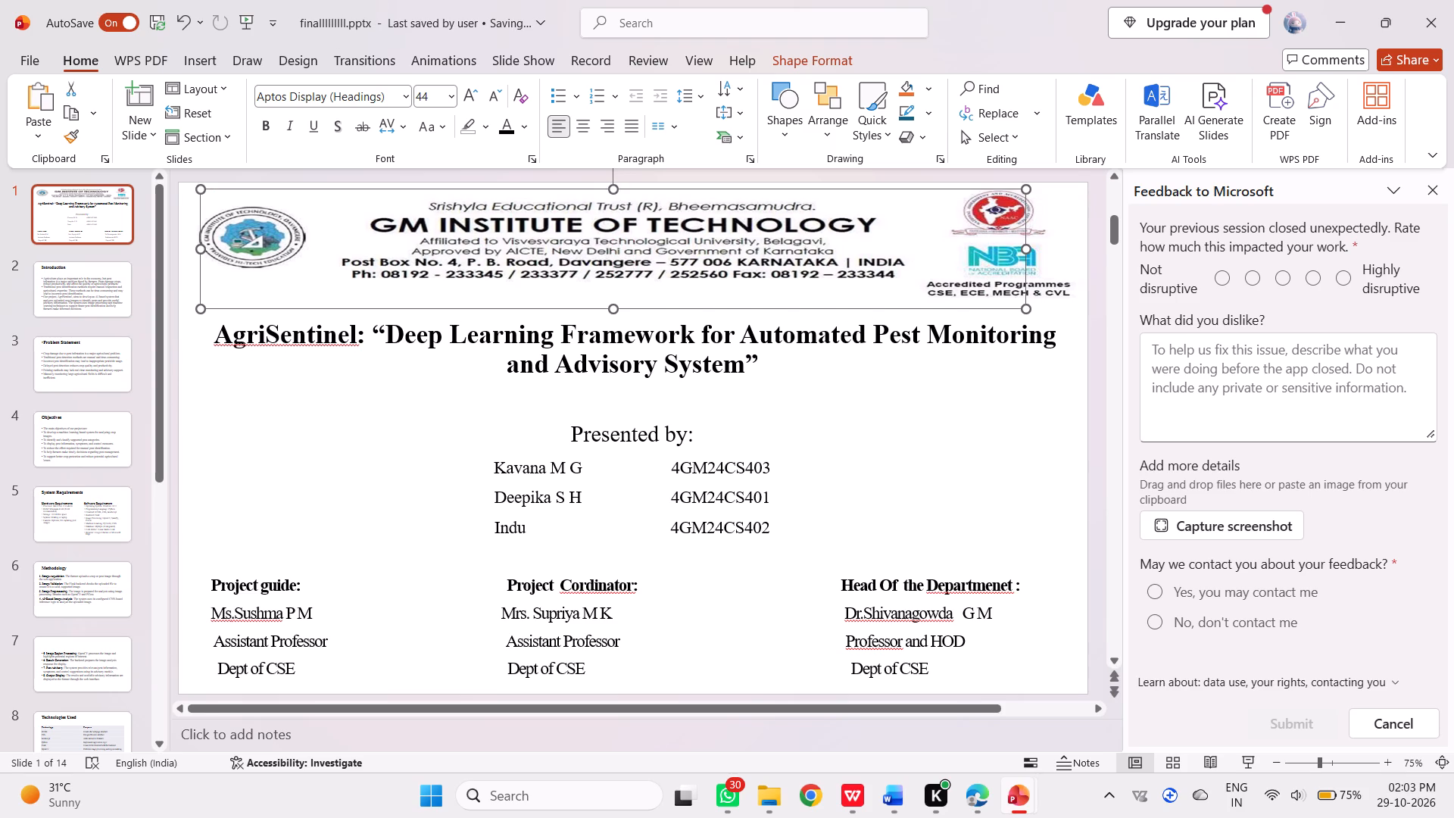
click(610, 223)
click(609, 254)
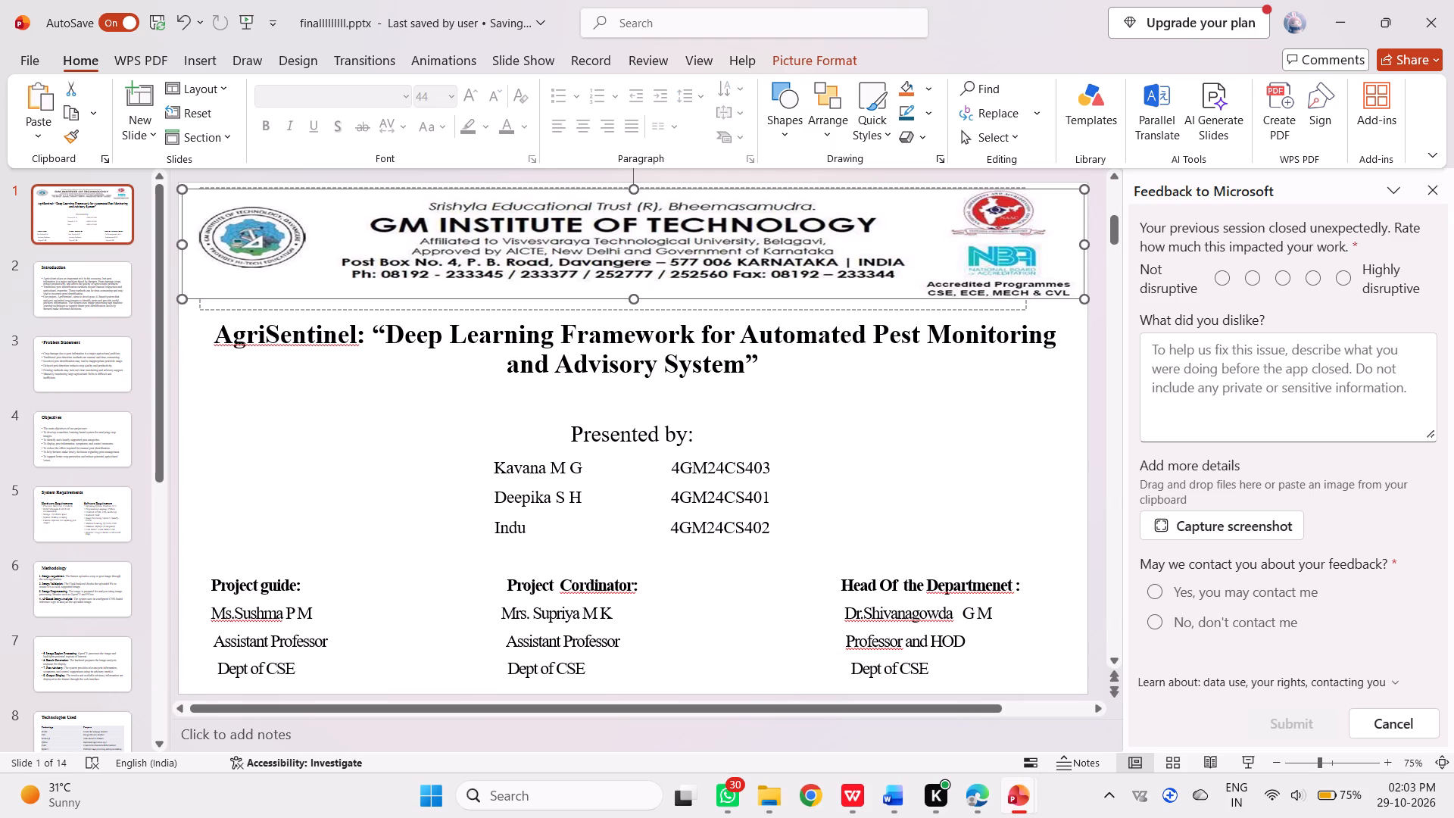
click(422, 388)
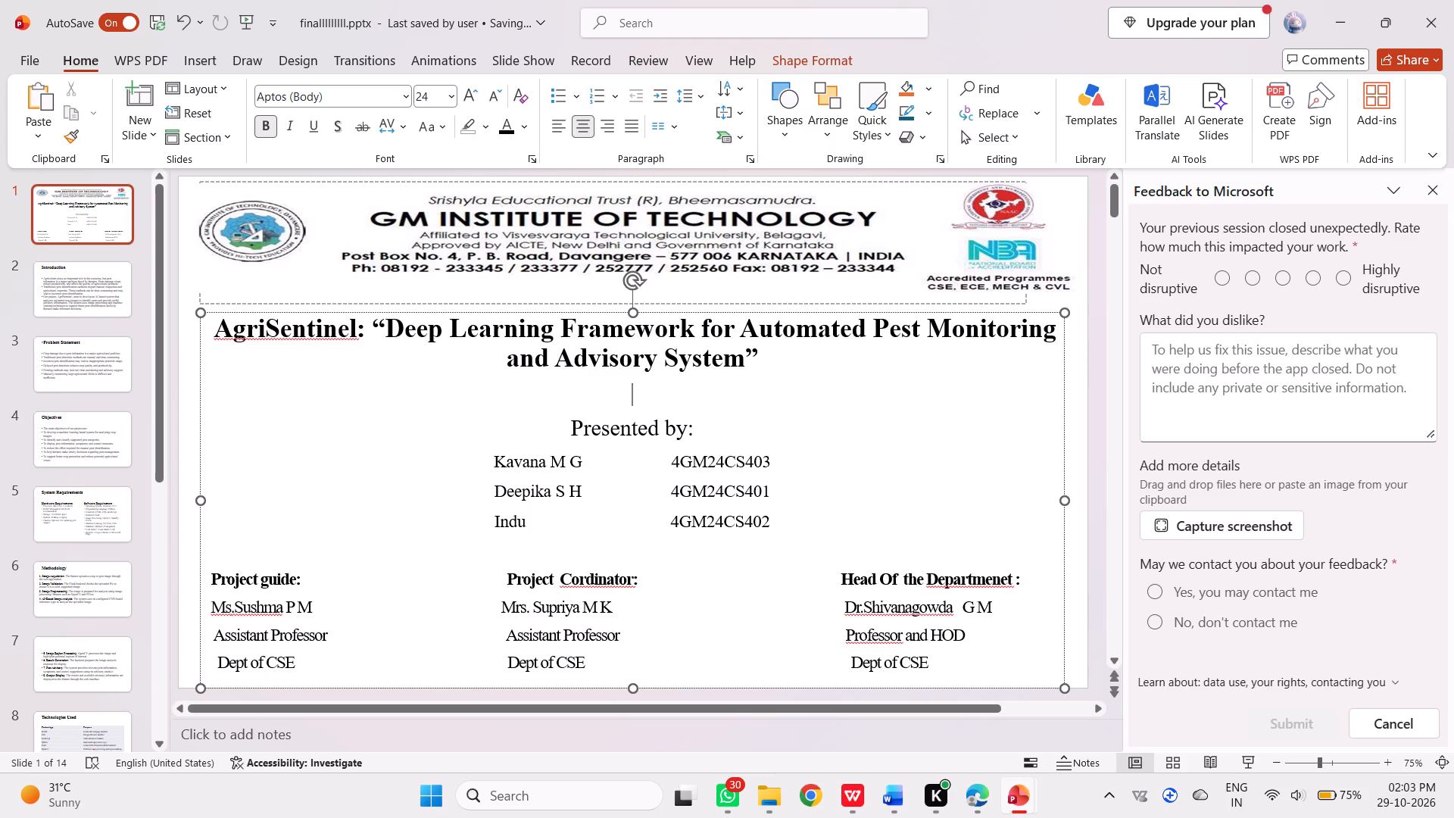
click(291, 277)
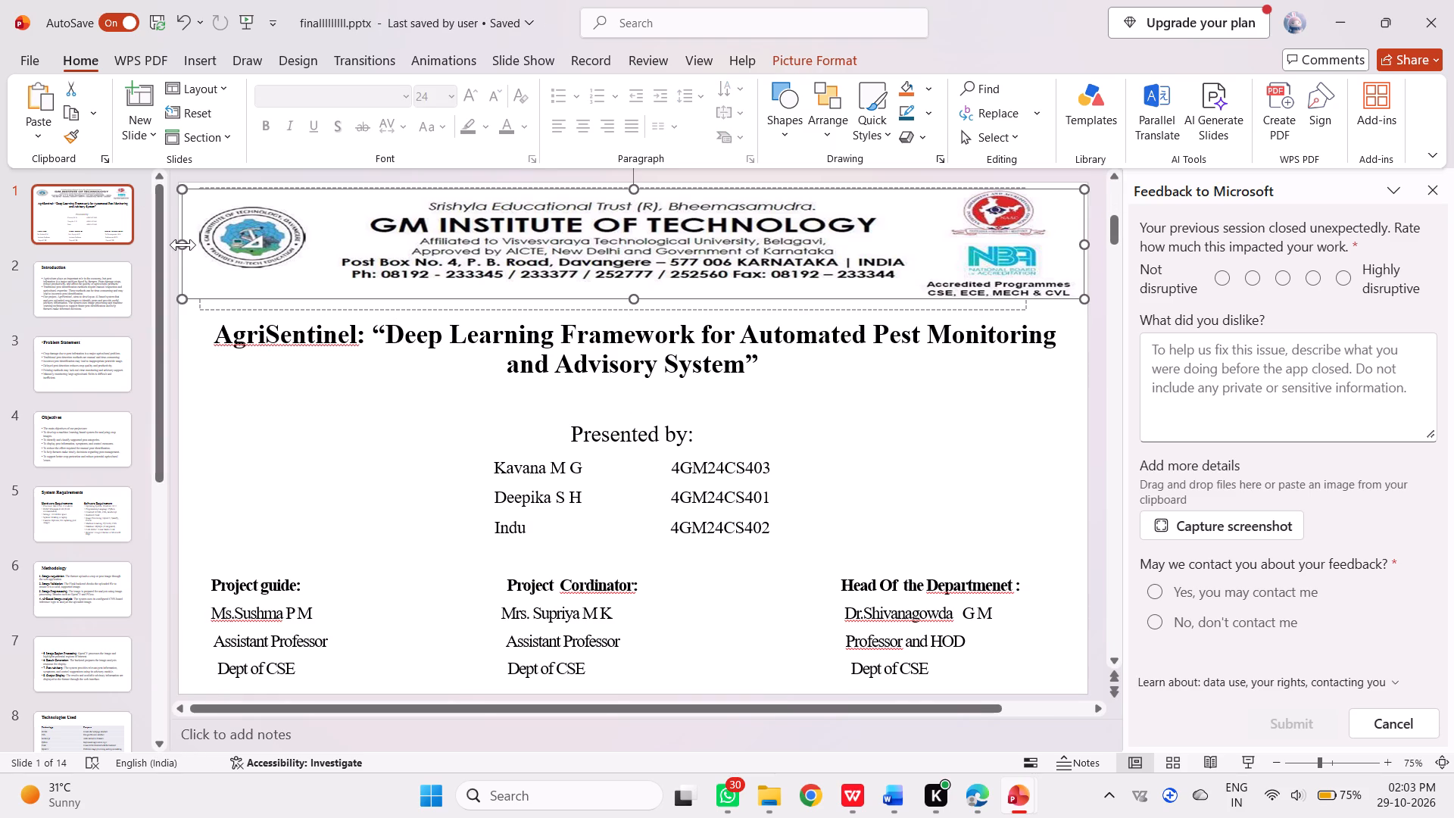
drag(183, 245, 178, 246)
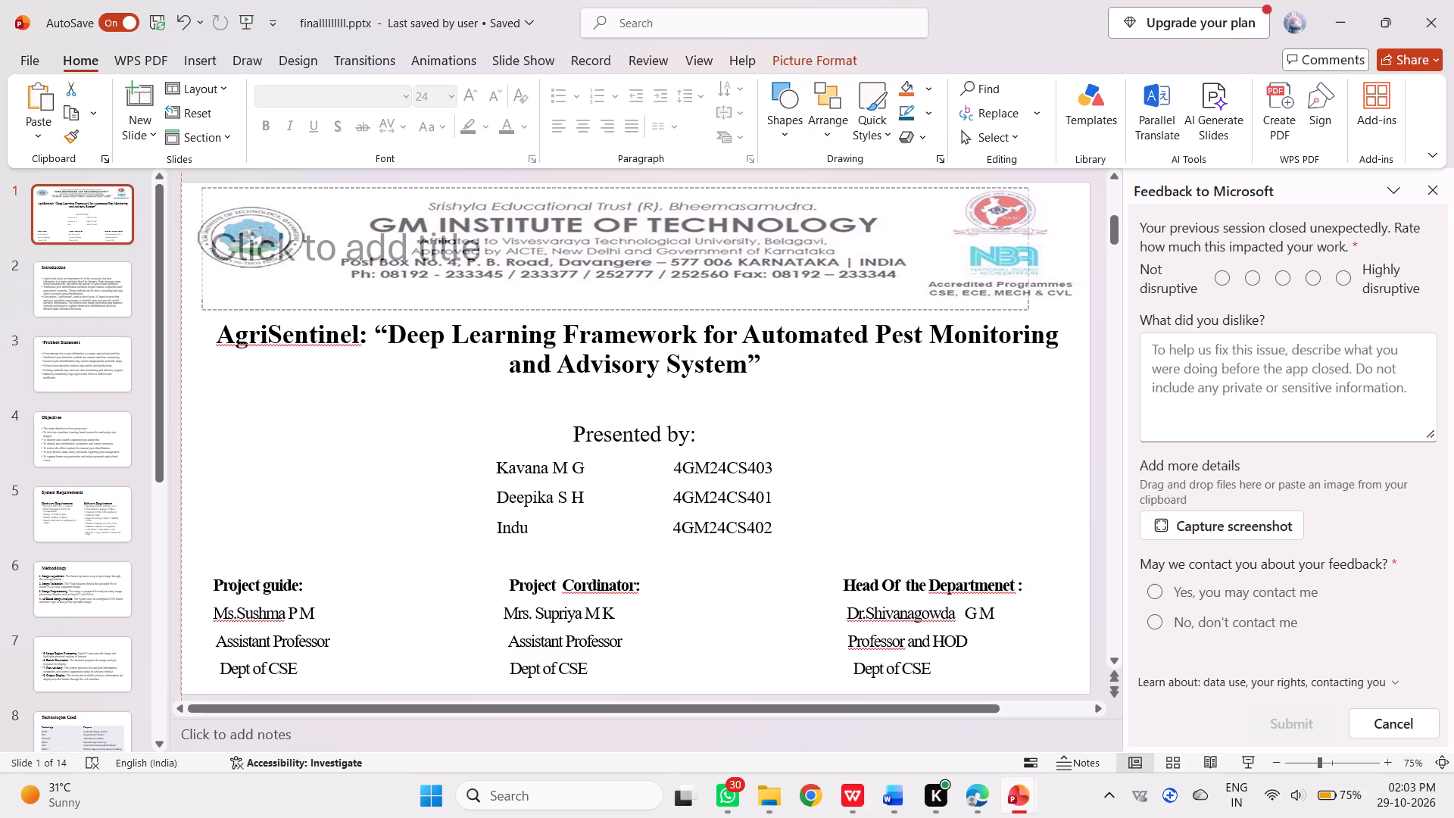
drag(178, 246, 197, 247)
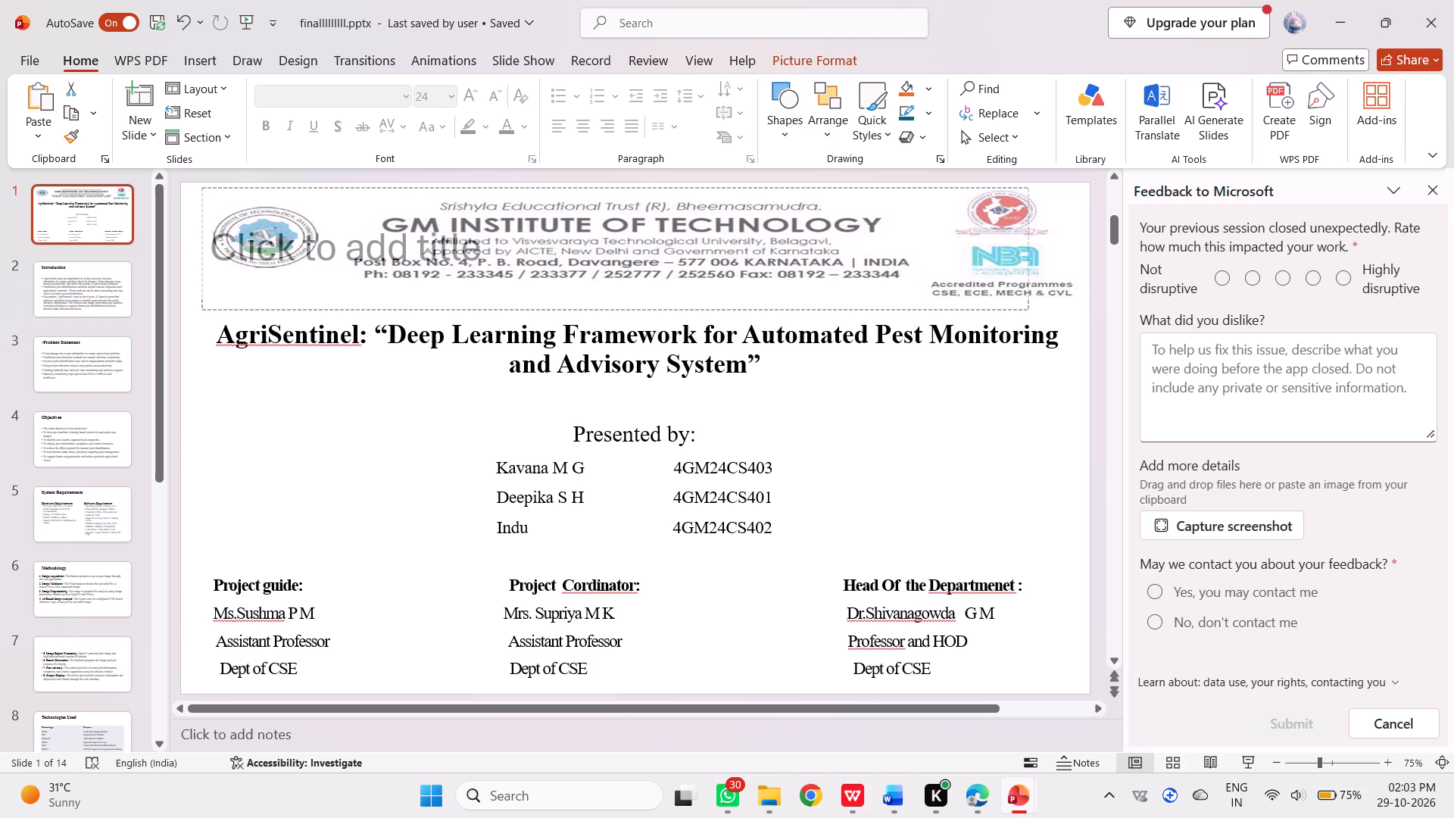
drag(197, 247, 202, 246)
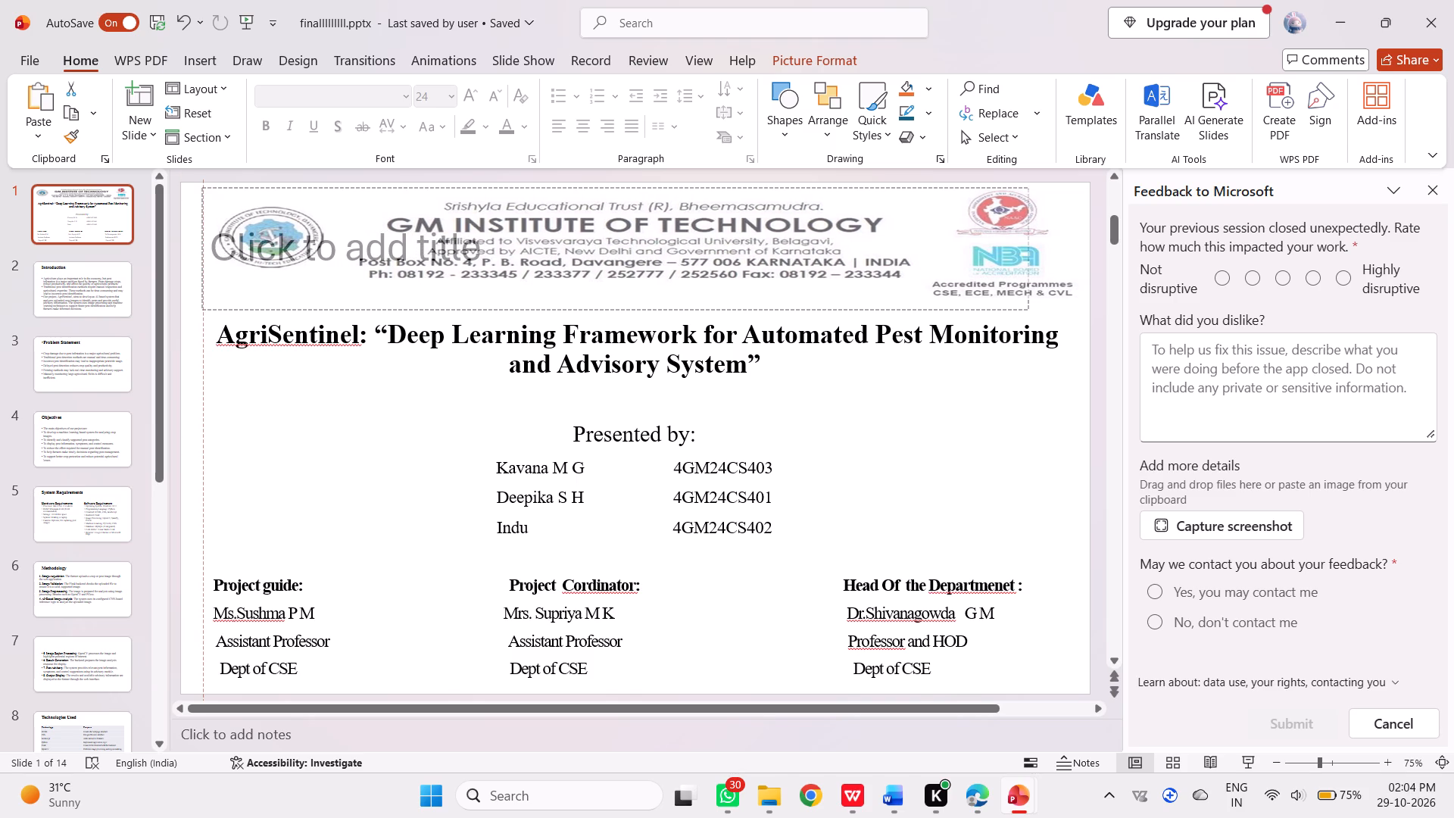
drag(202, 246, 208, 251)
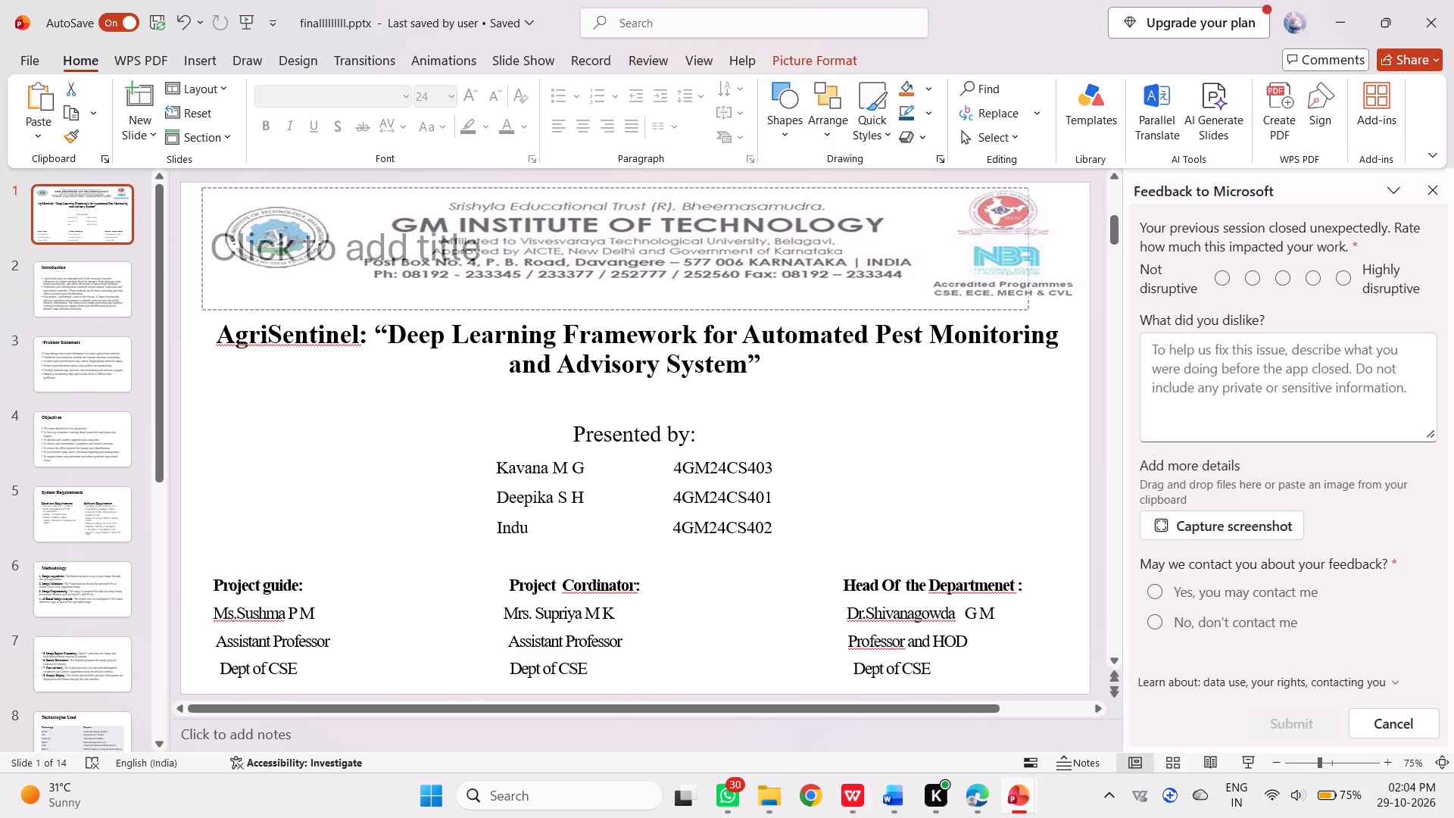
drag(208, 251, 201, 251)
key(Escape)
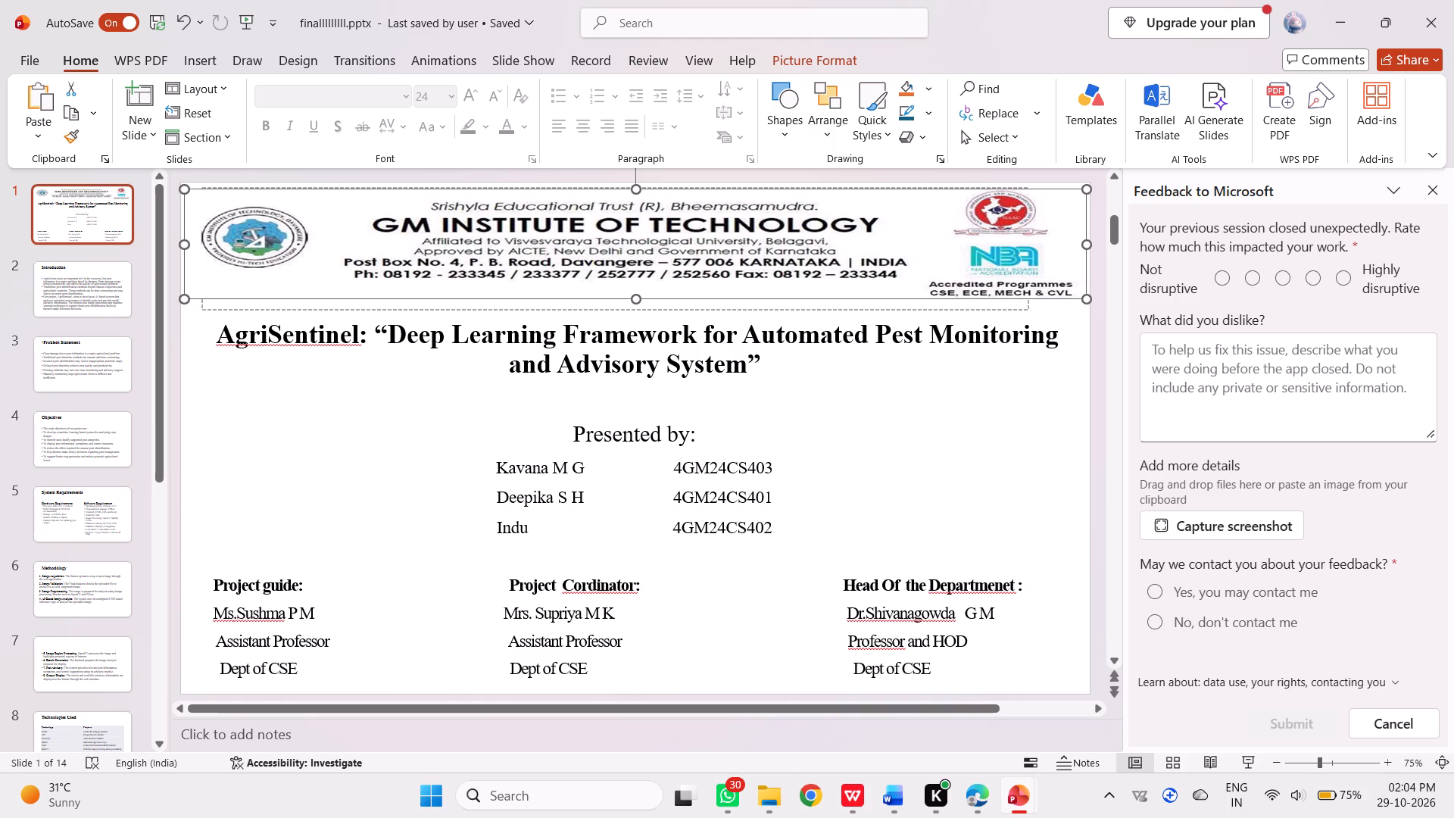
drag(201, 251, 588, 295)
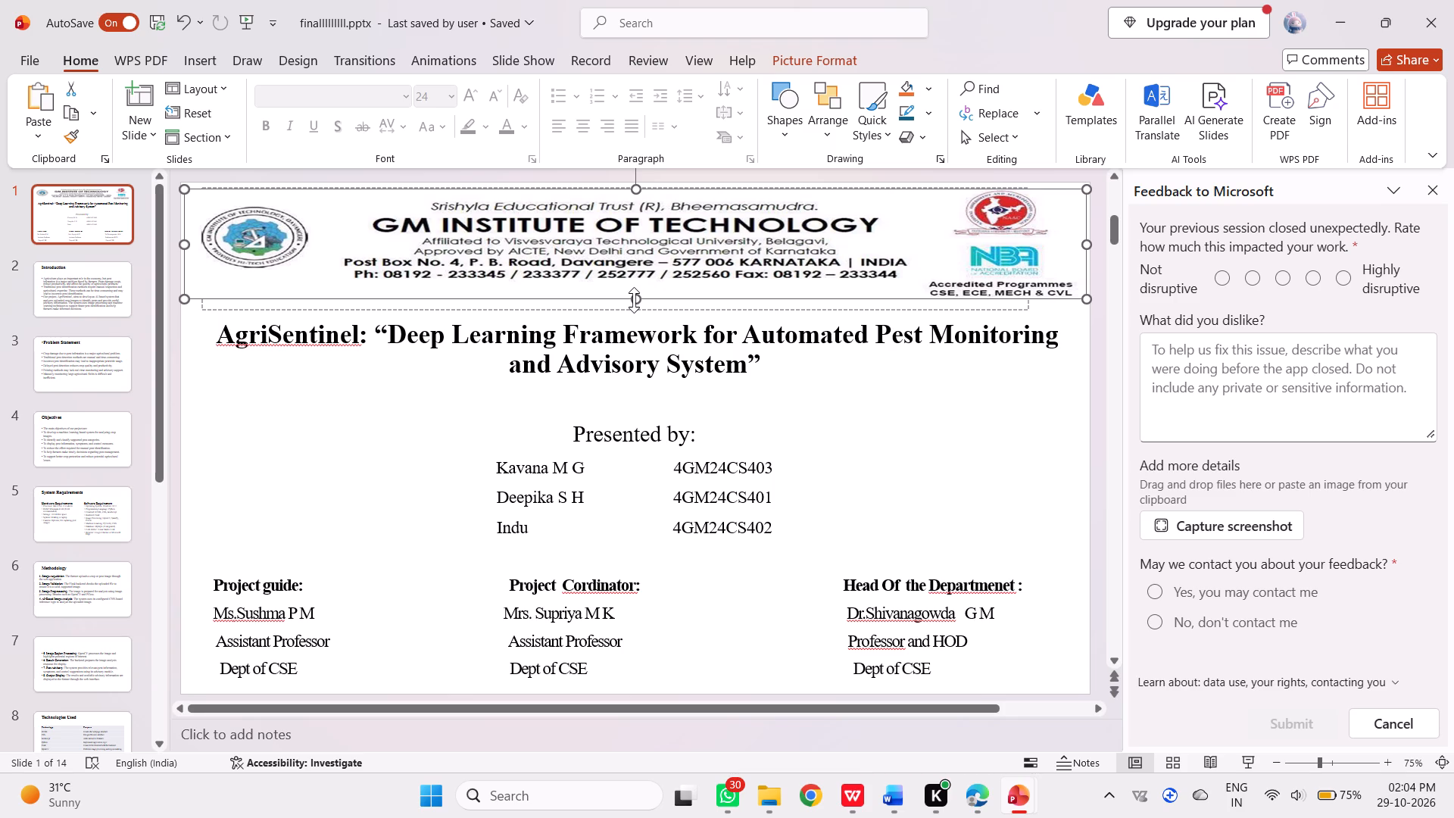
Stretch the GM Institute of Technology banner picture slightly downward to the bottom of the title placeholder.
drag(634, 300, 638, 308)
click(638, 308)
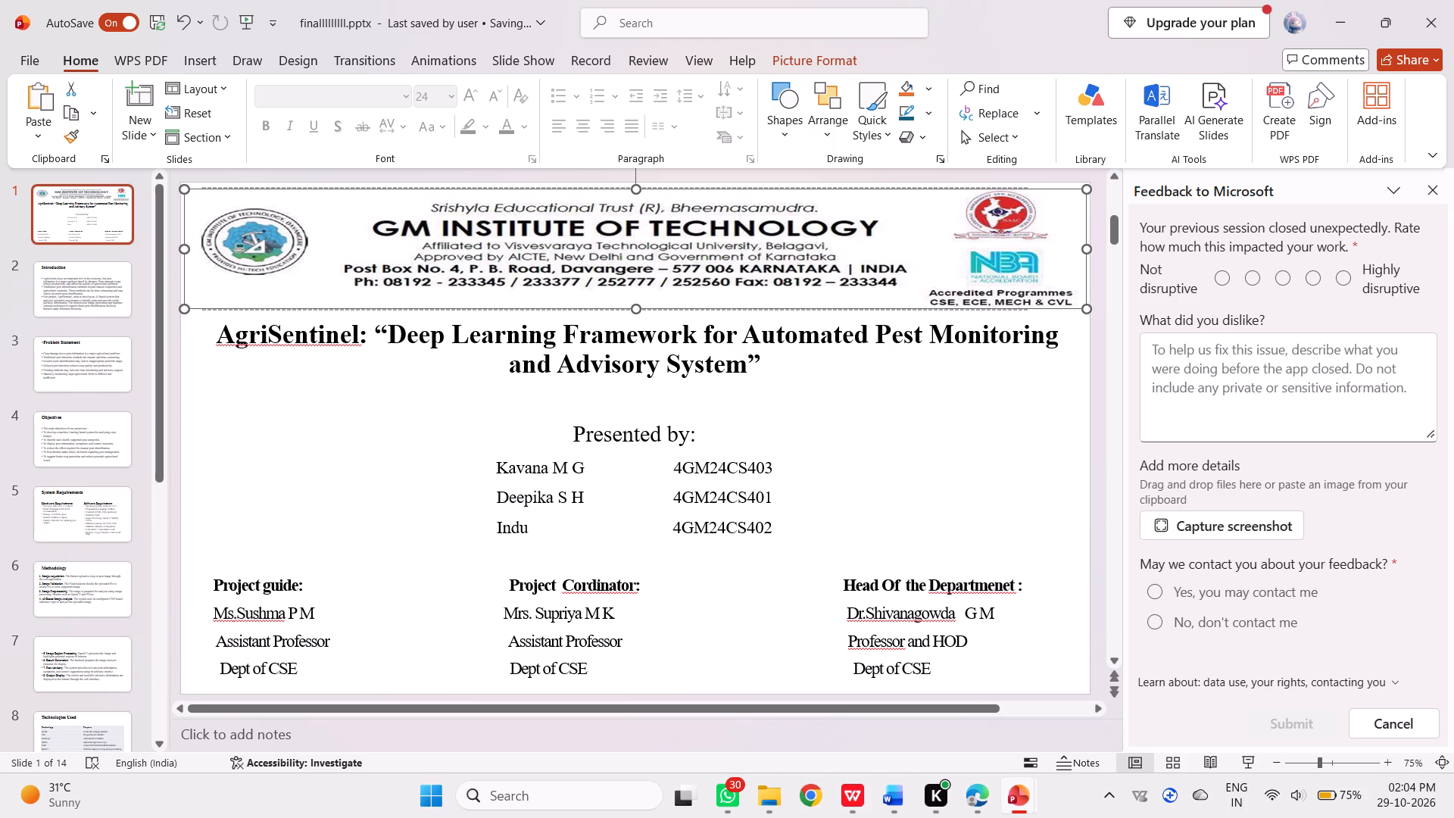
Save the presentation.
key(ctrl+s)
key(ctrl+s)
key(ctrl+s)
key(ctrl+s)
key(ctrl+s)
Minimize both open presentations to switch to the ChatGPT conversation in the browser.
click(1333, 14)
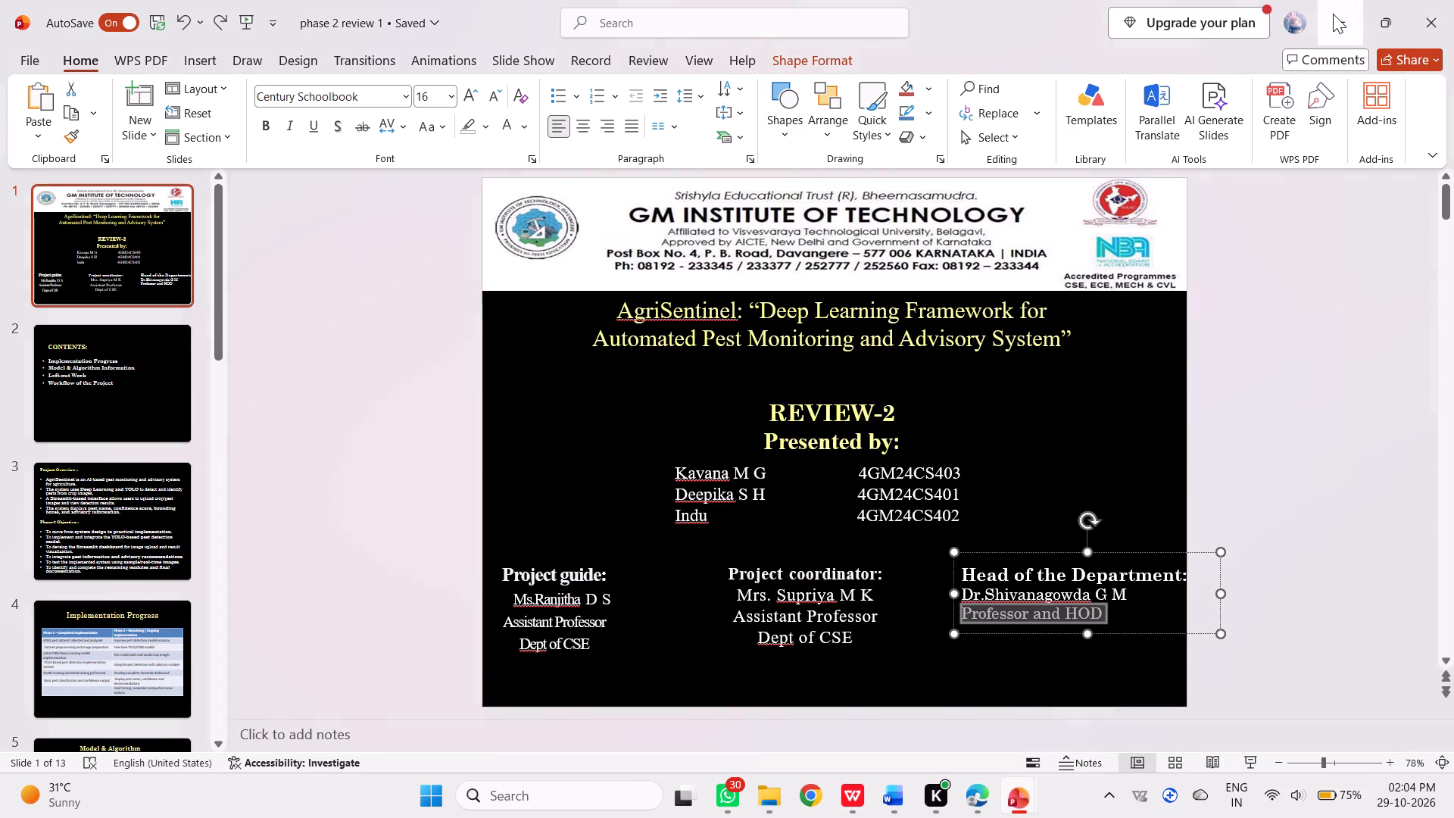
click(1333, 14)
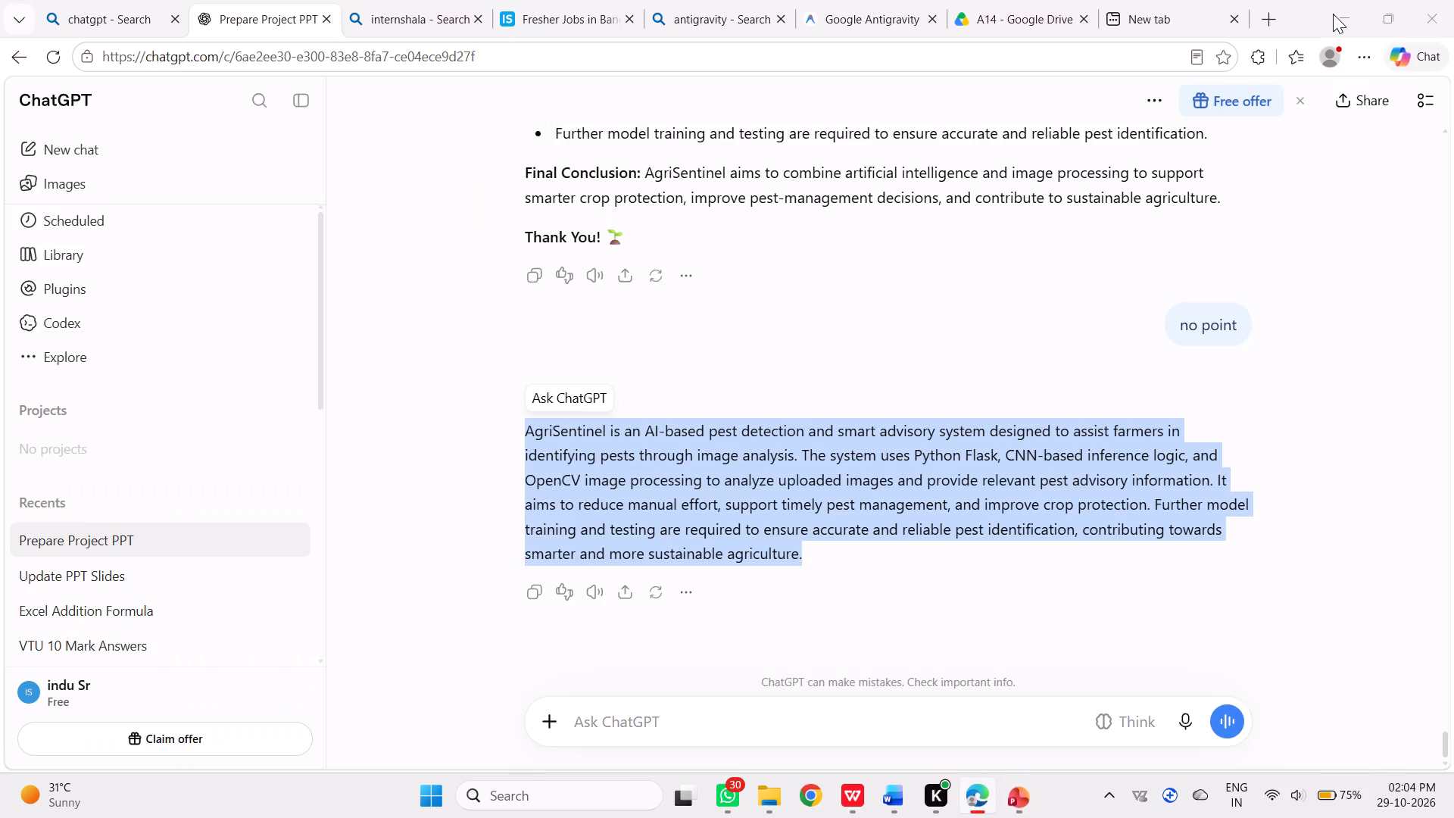
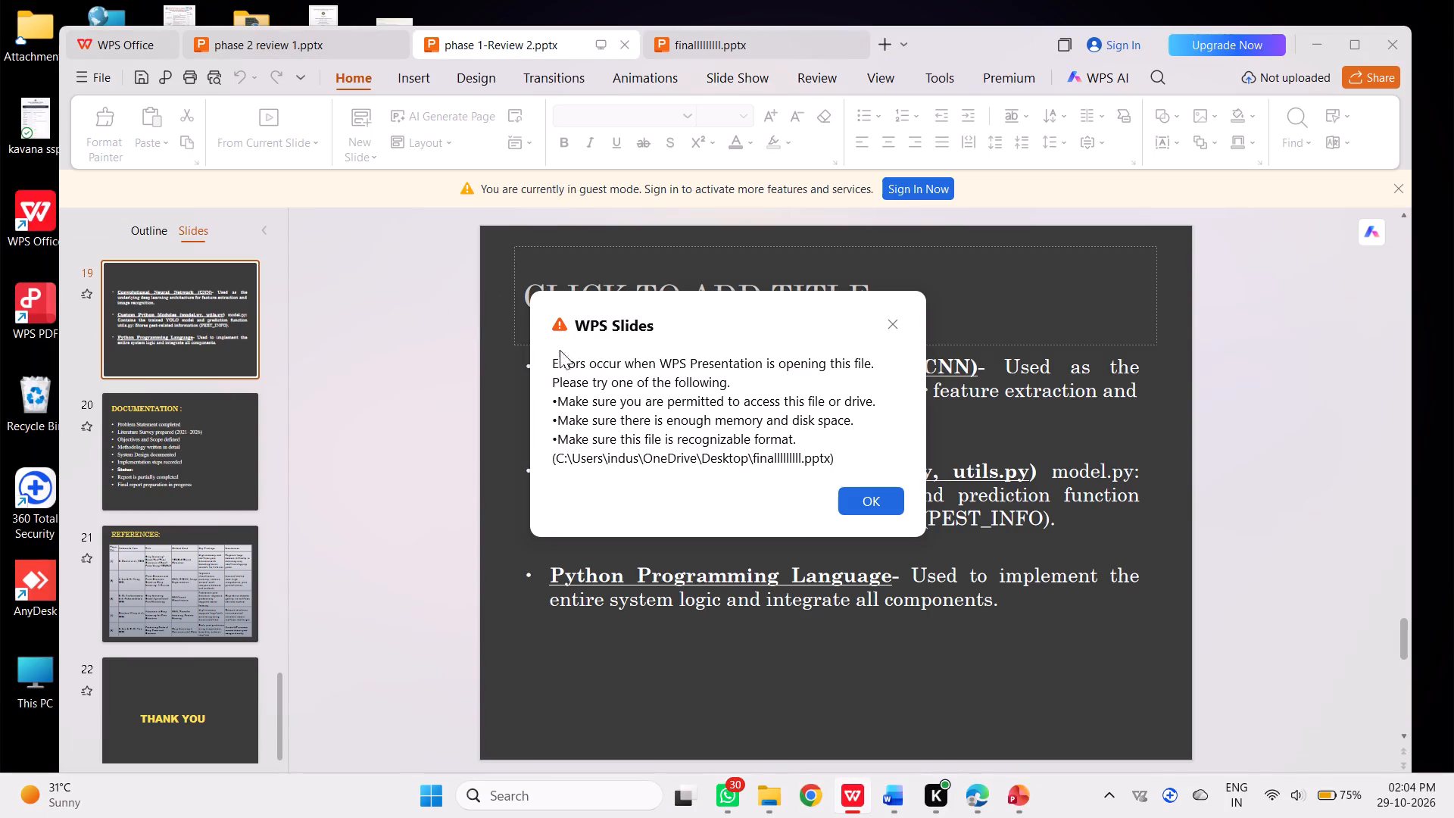
Dismiss the file-opening error and close the open phase 1-Review 2.pptx and phase 2 review 1.pptx presentations.
click(897, 316)
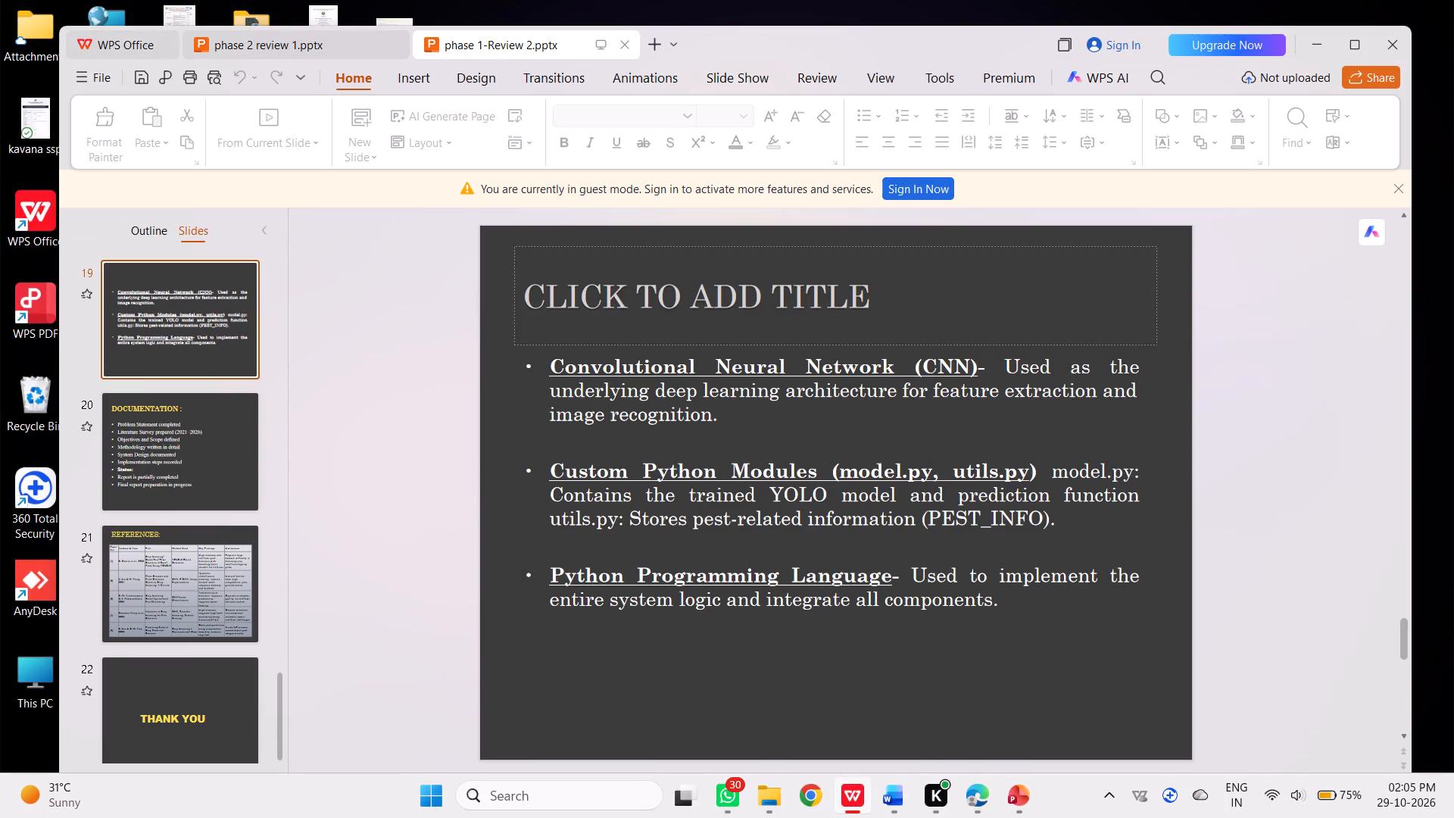
scroll(176, 388, up, 7)
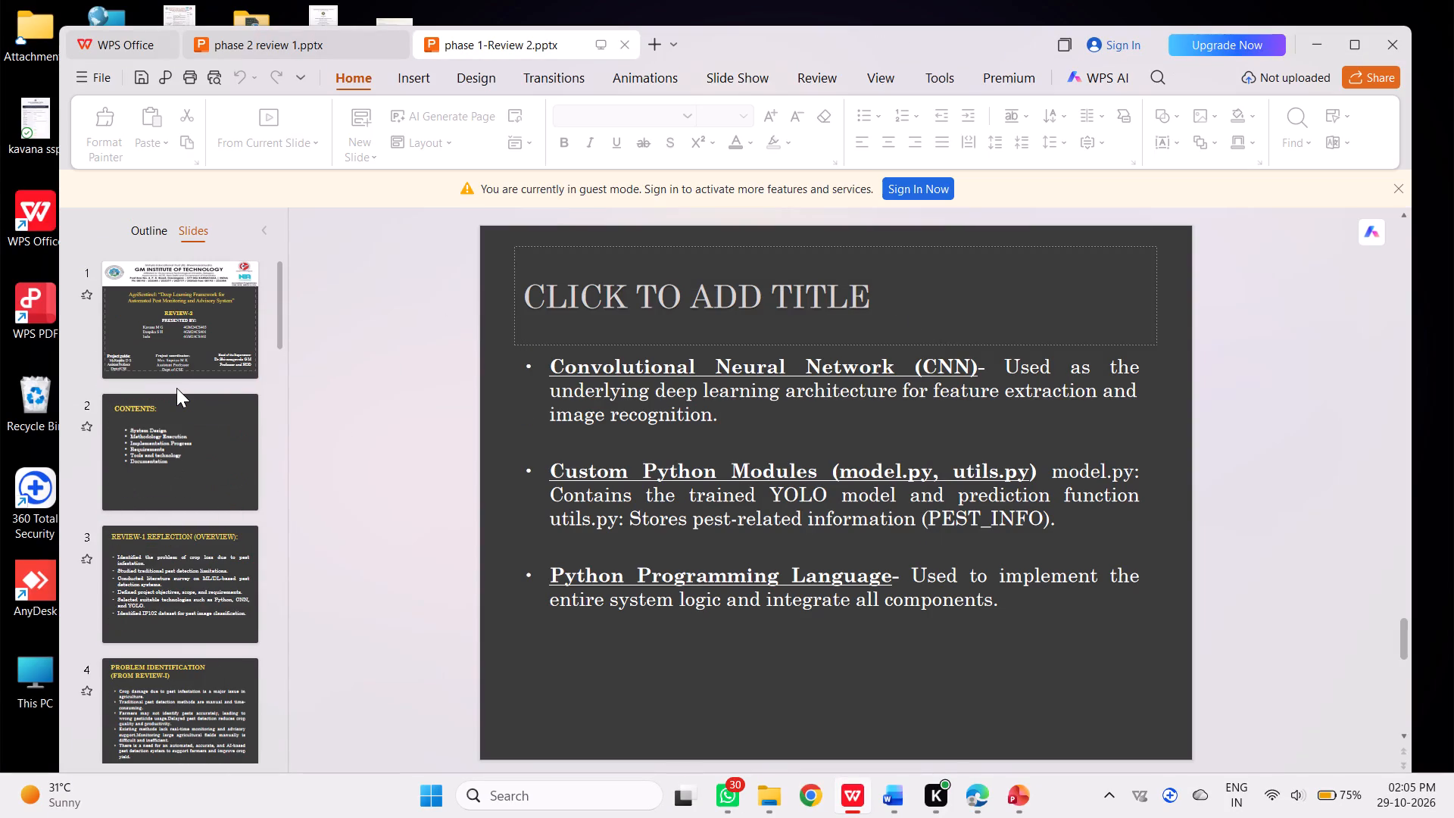
click(626, 41)
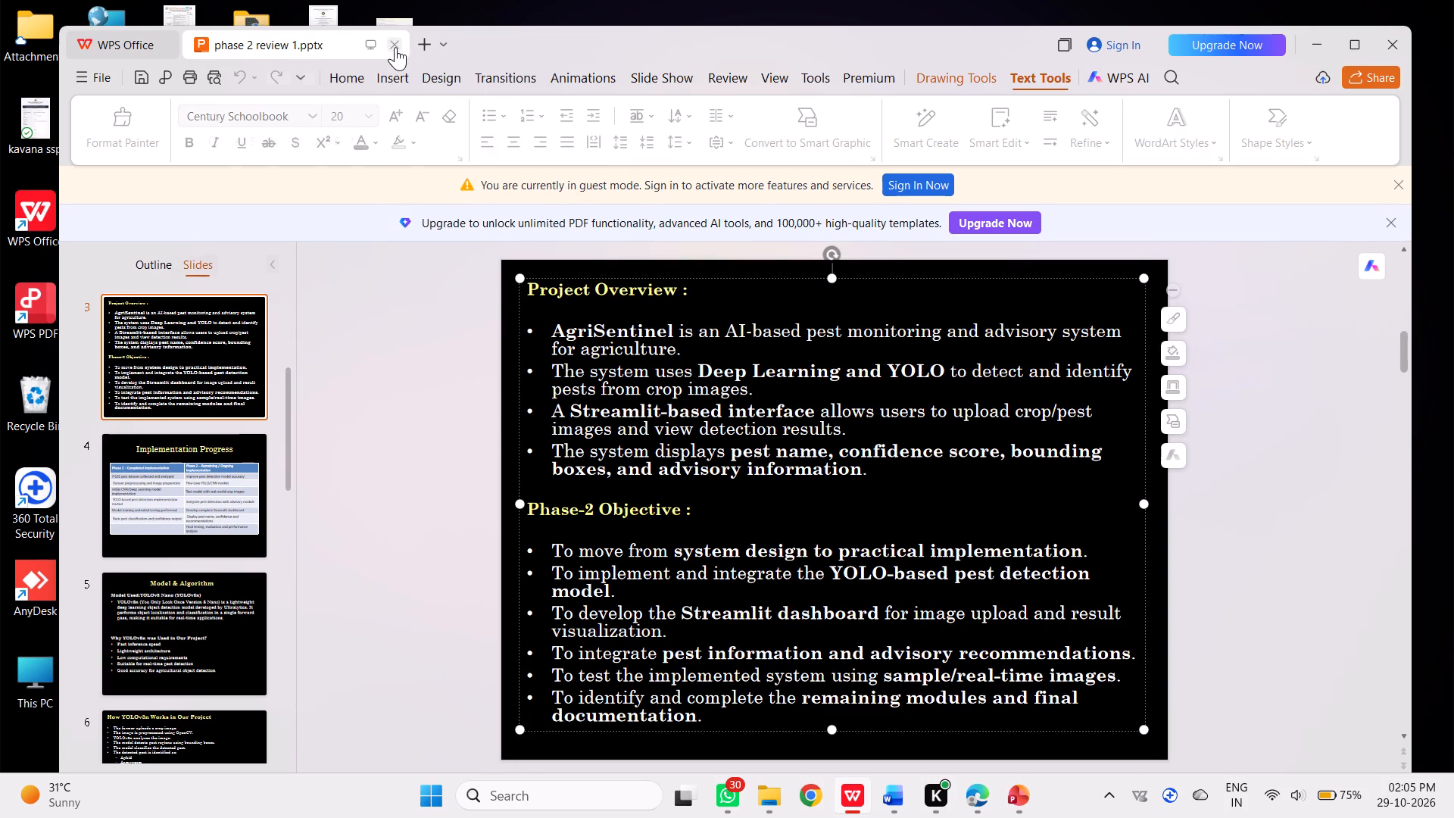
click(396, 47)
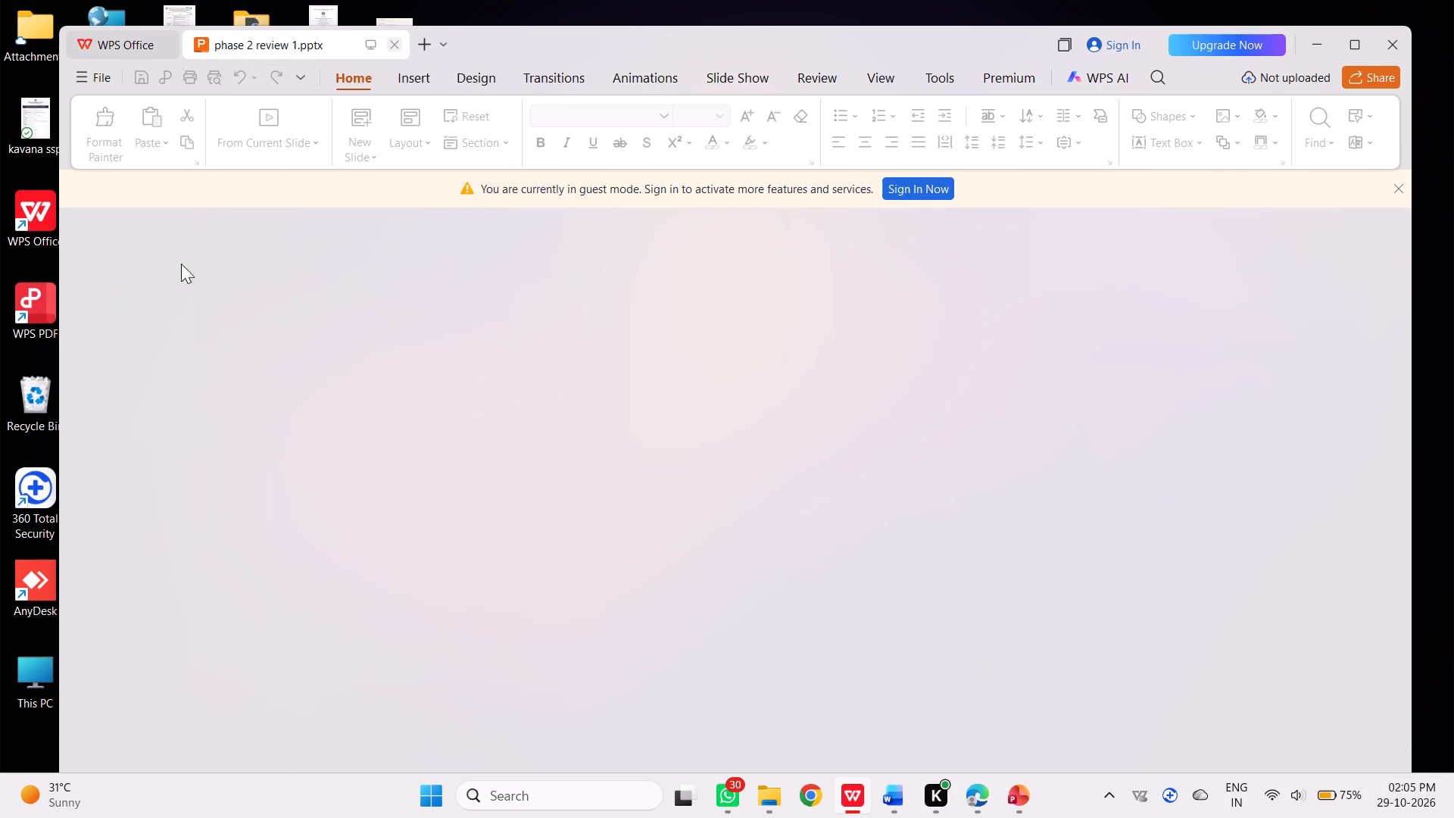
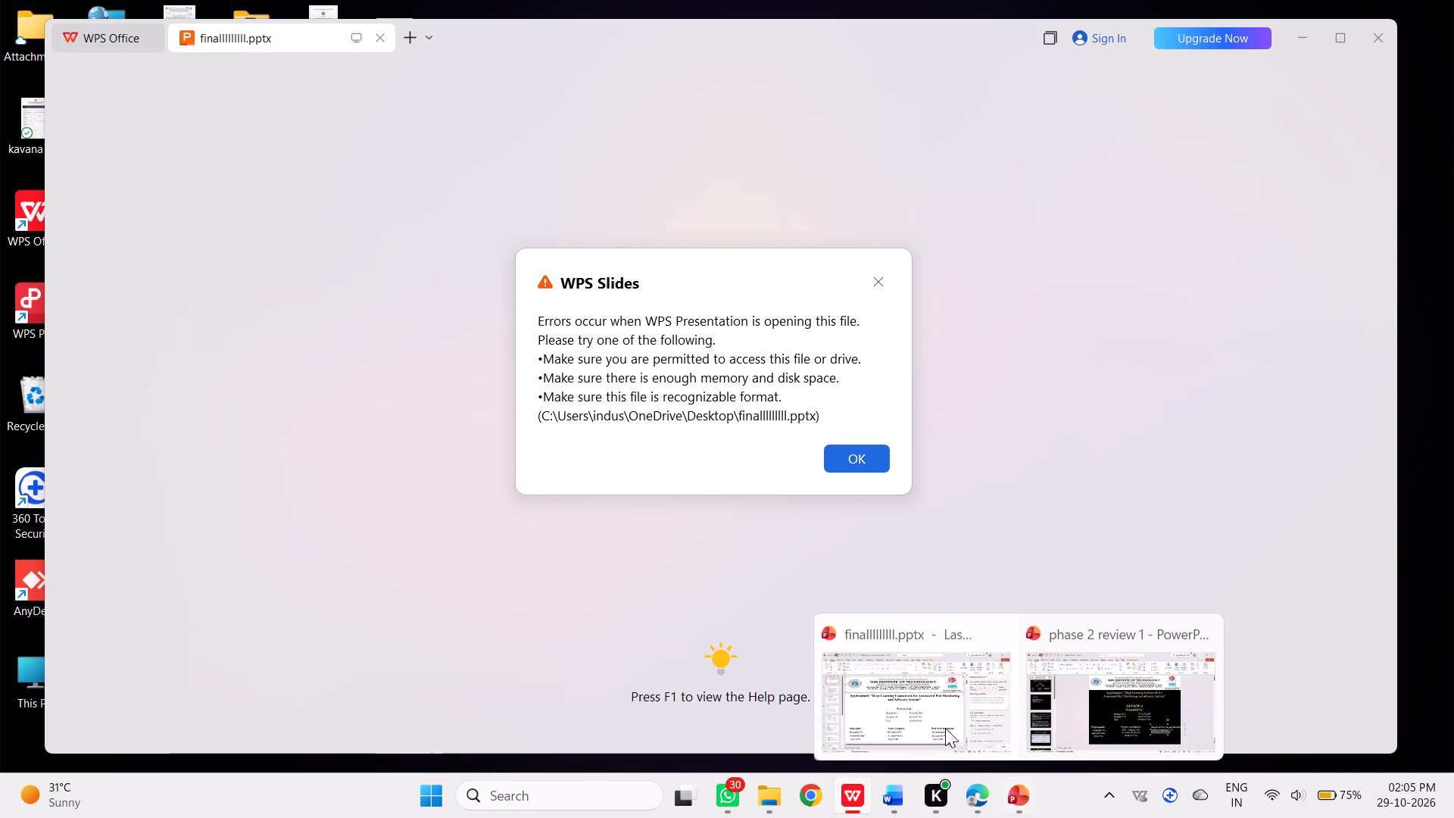
Switch to the AgriSentinel presentation in PowerPoint and start saving a copy in the OneDrive Desktop folder.
click(924, 691)
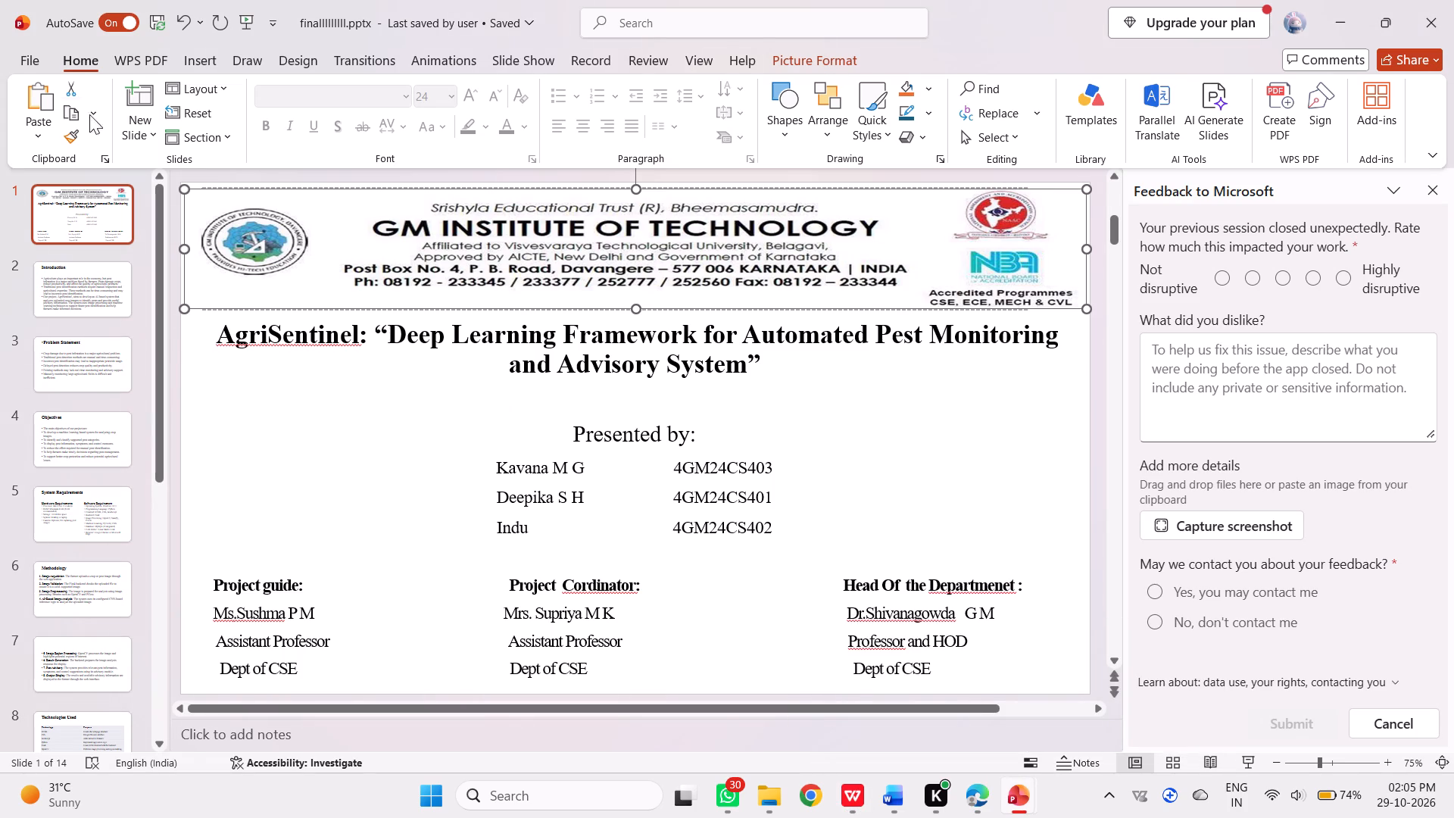
click(27, 55)
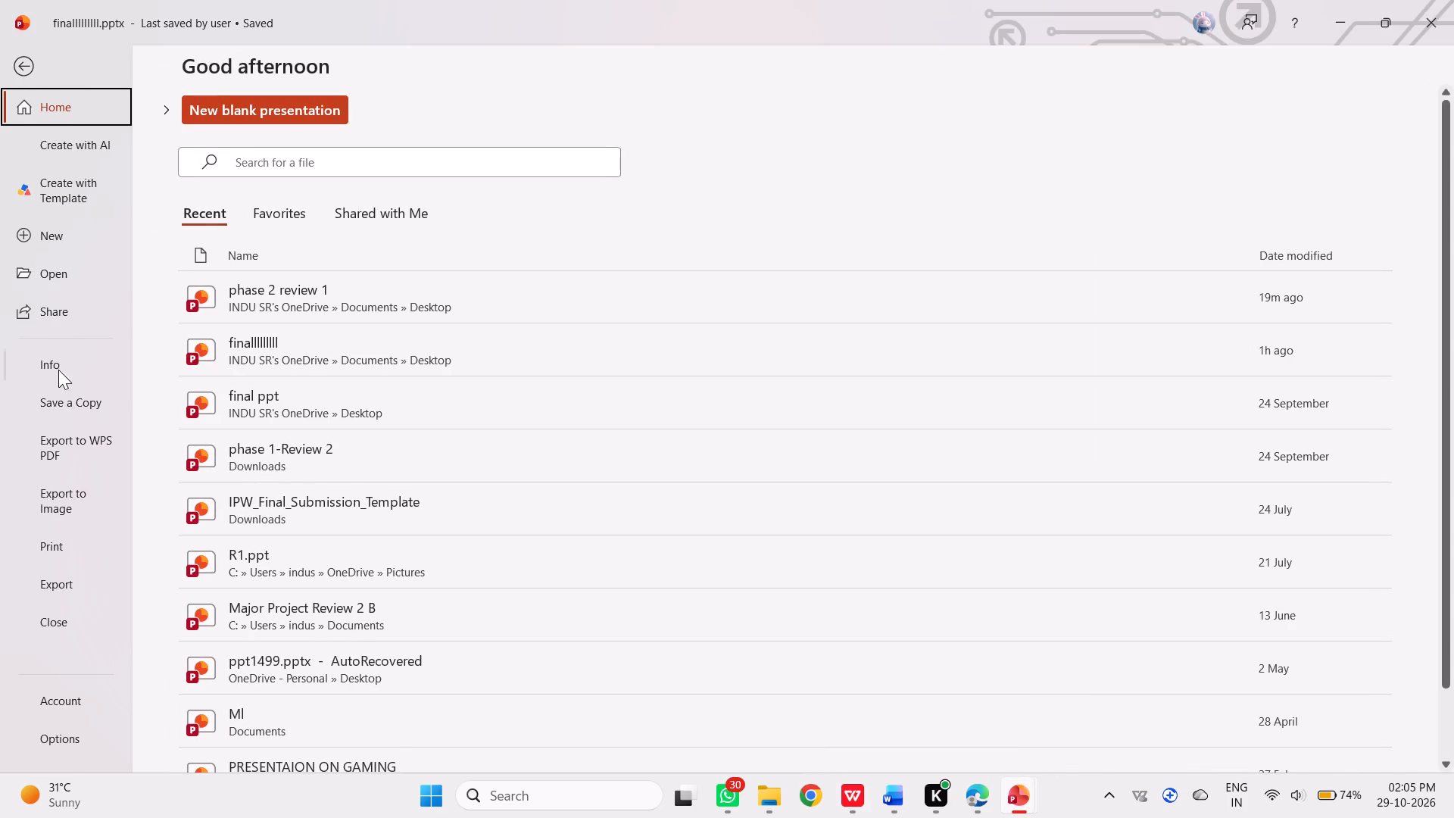
click(66, 400)
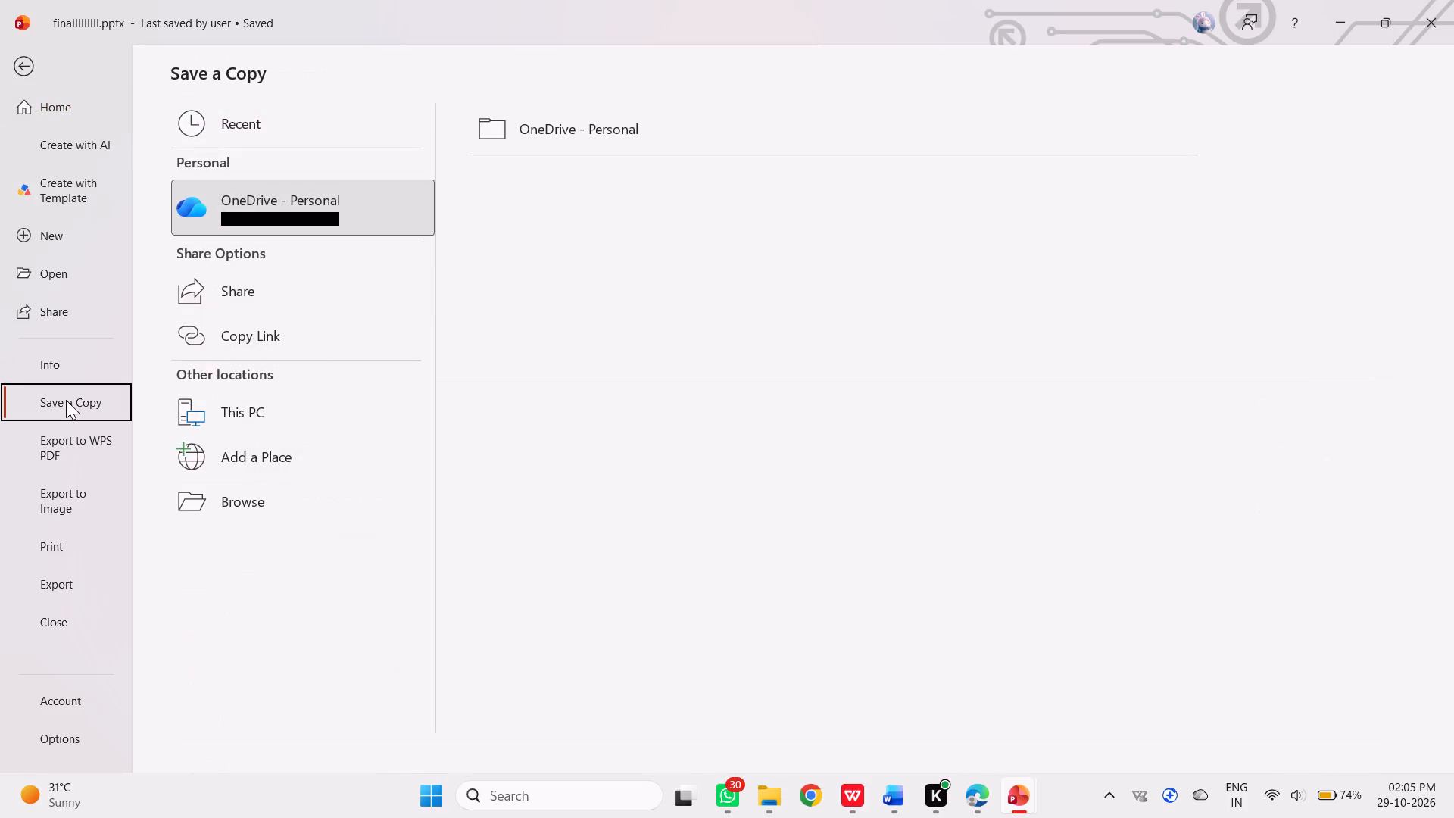
click(242, 424)
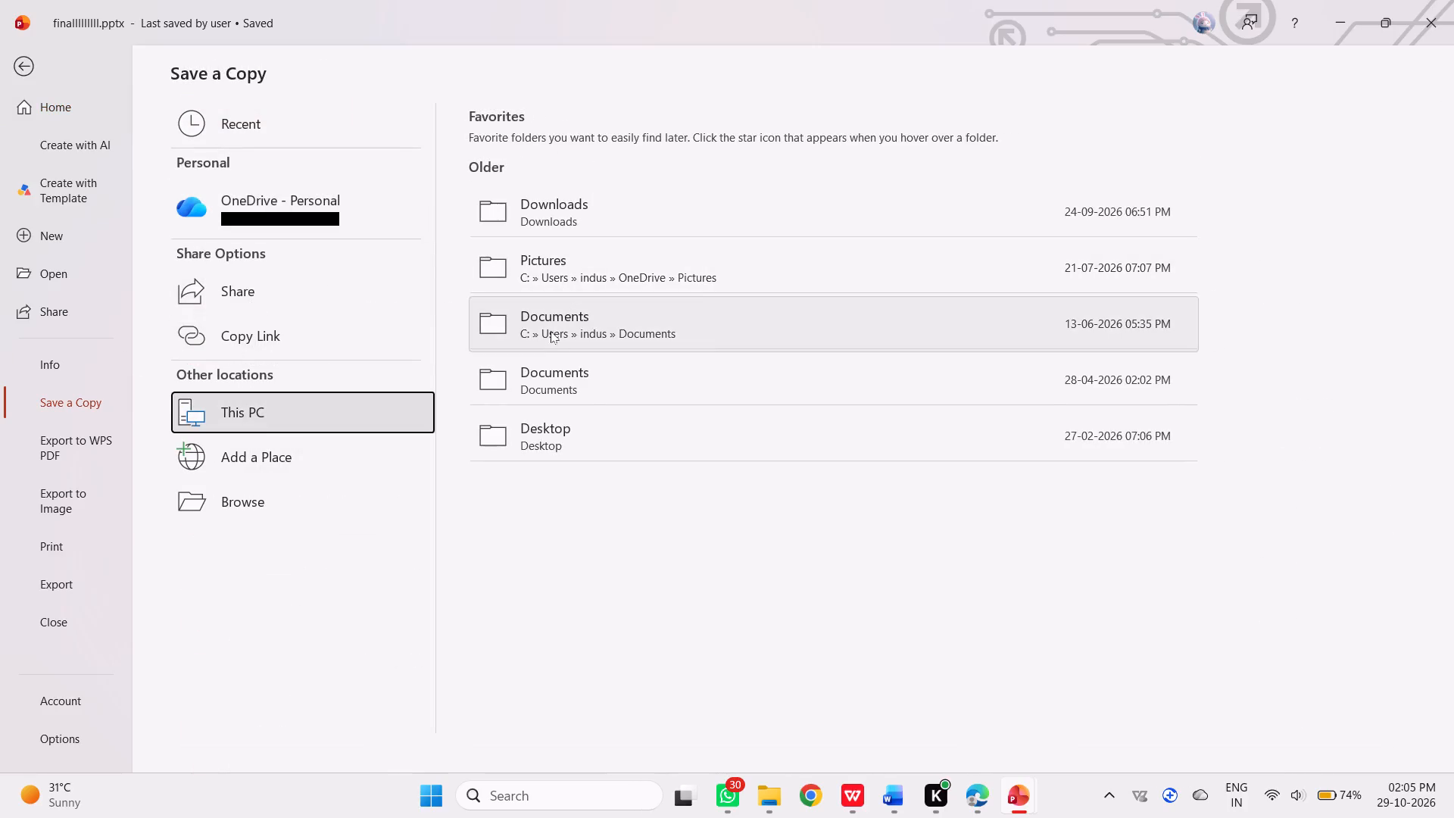
click(541, 435)
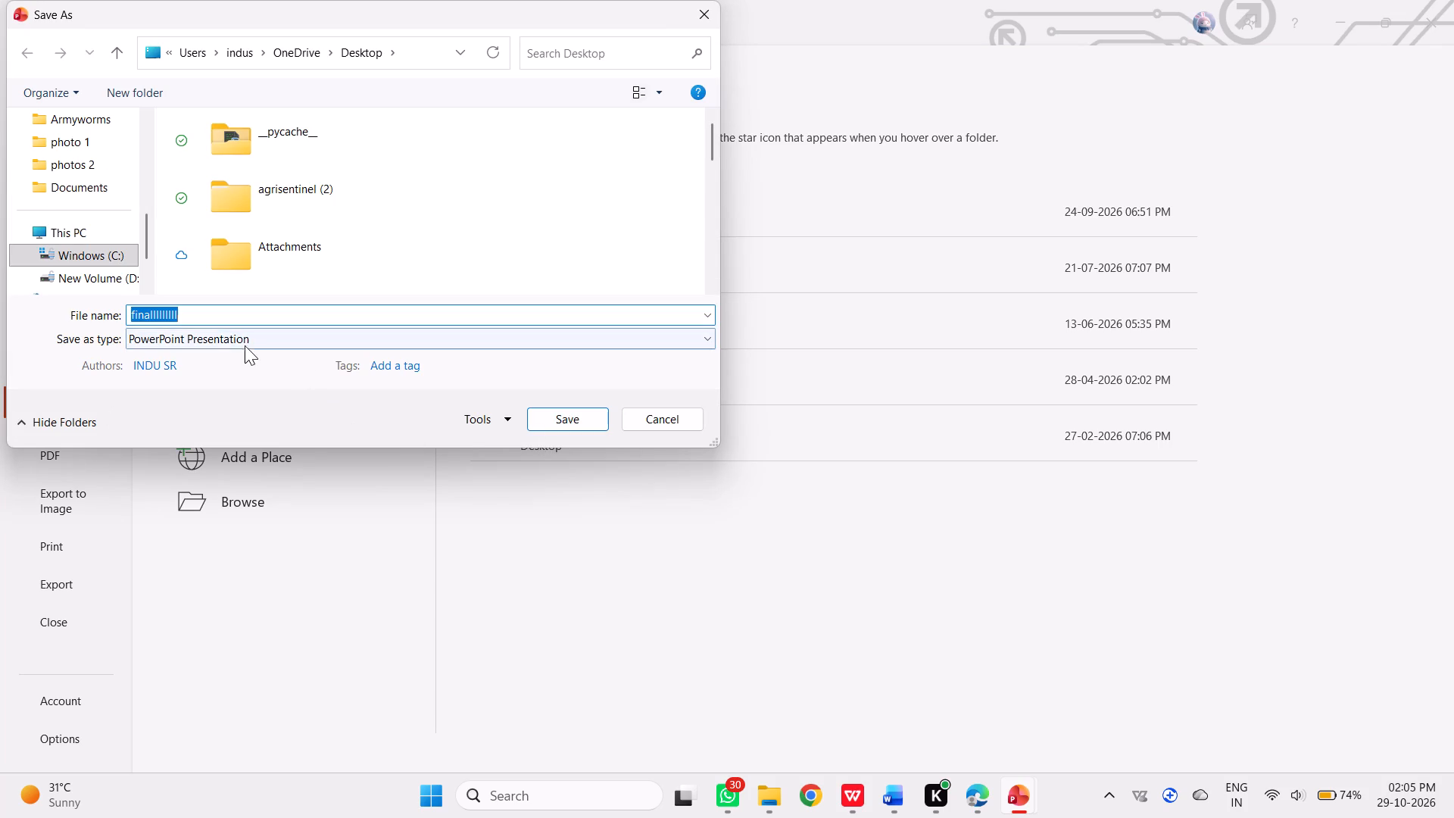
click(214, 312)
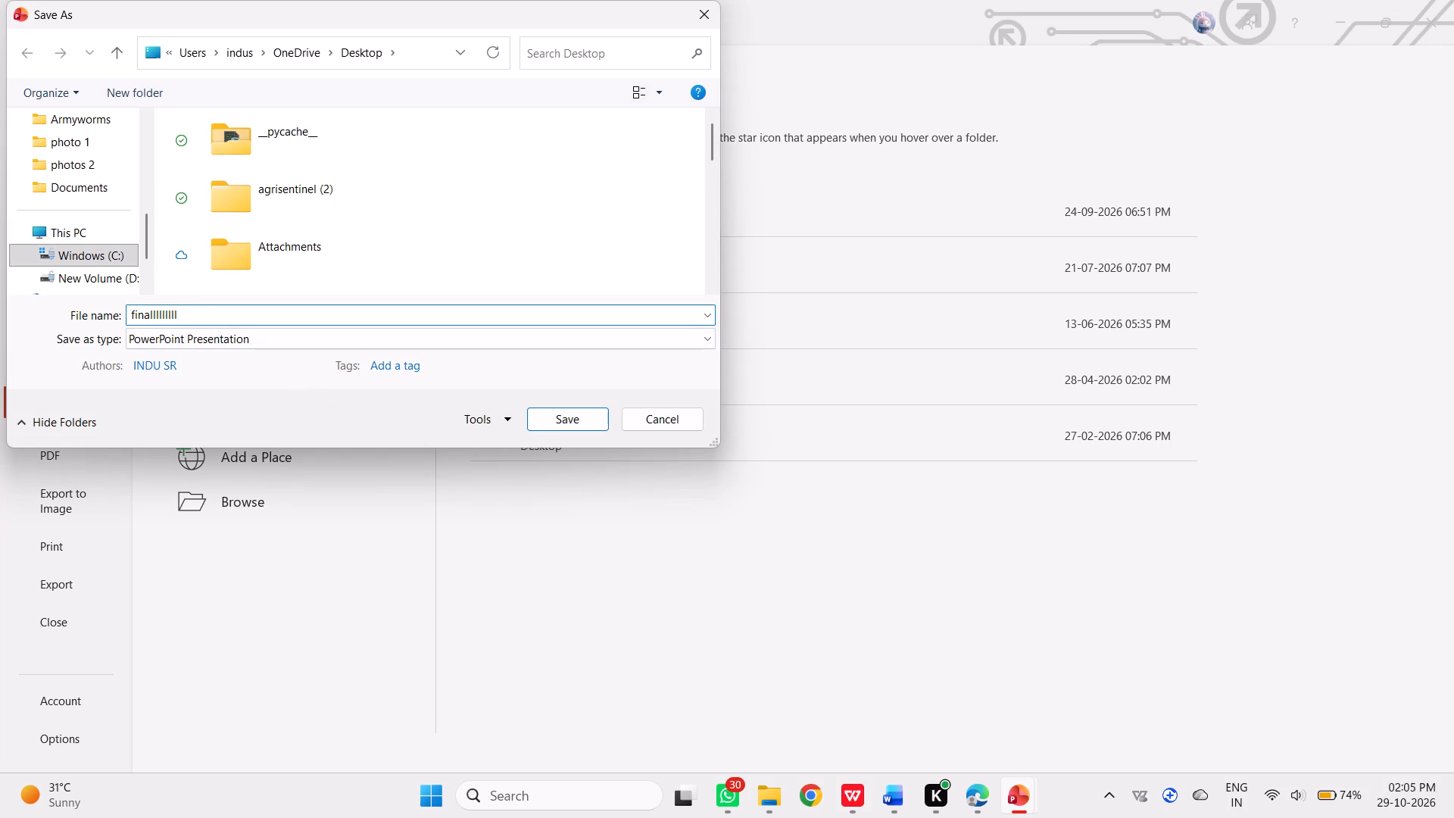
scroll(83, 192, up, 3)
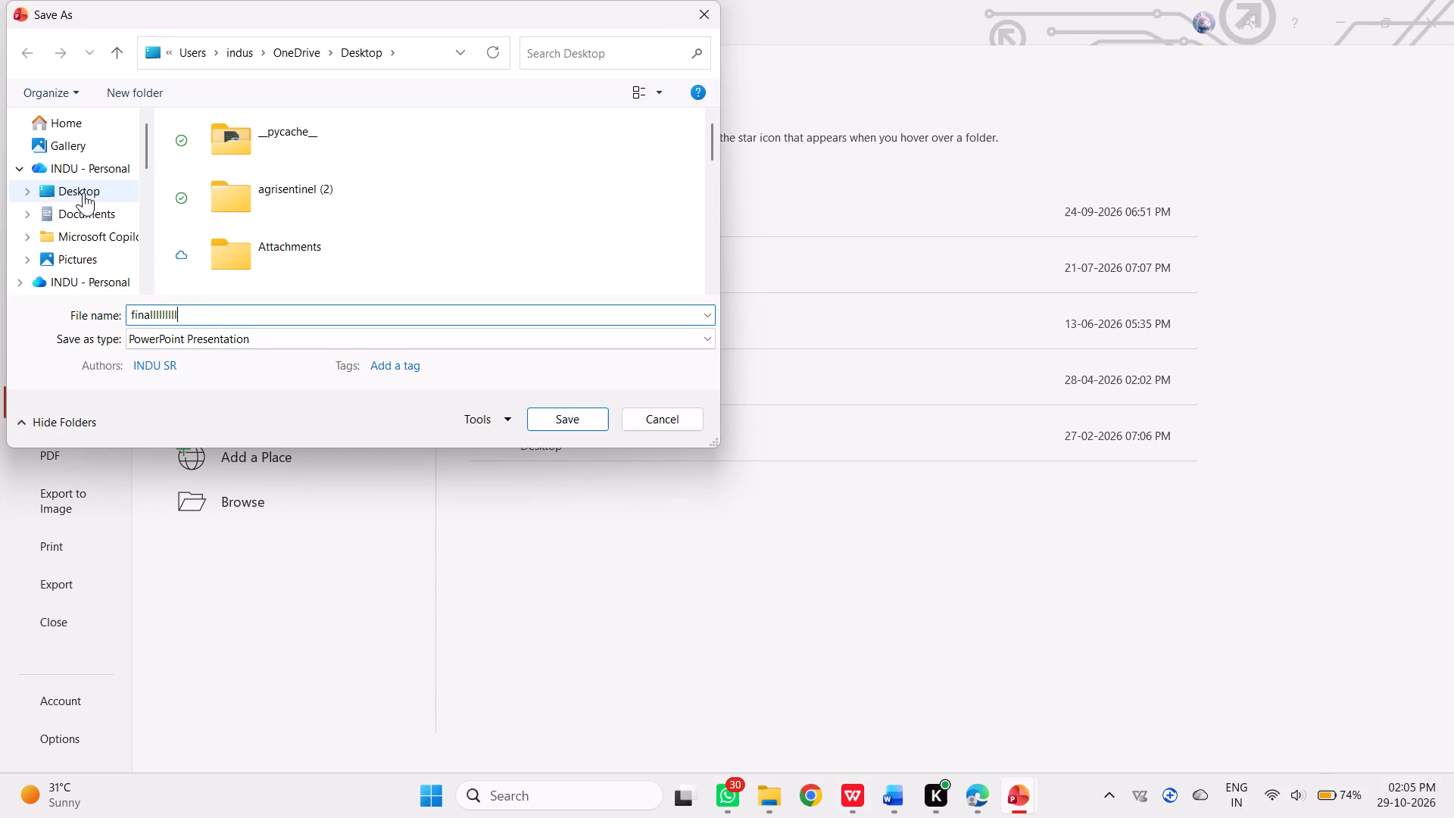
click(83, 192)
click(83, 192)
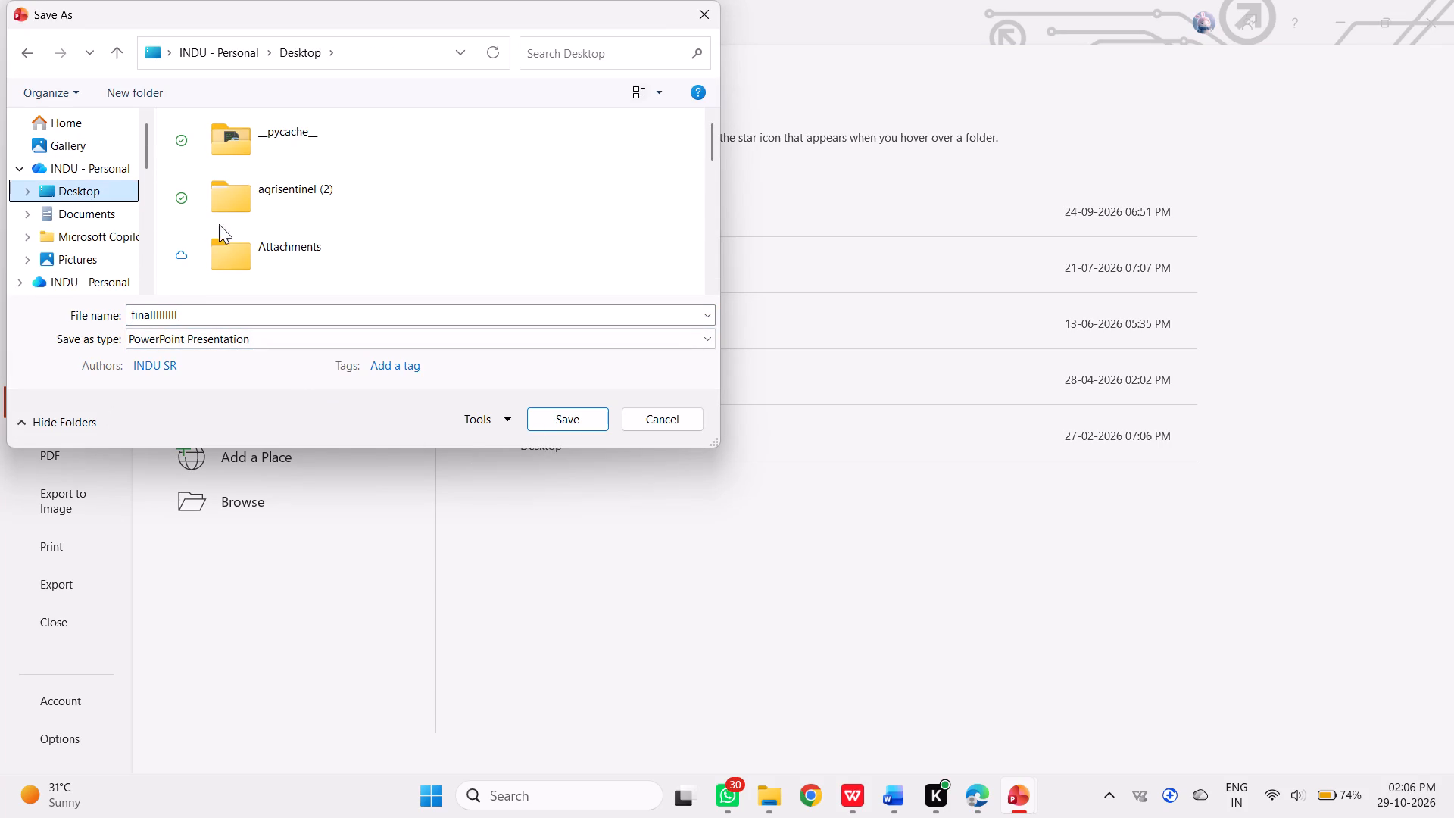
Name the copy "Final PPPT" and save it as a PowerPoint Presentation.
click(188, 310)
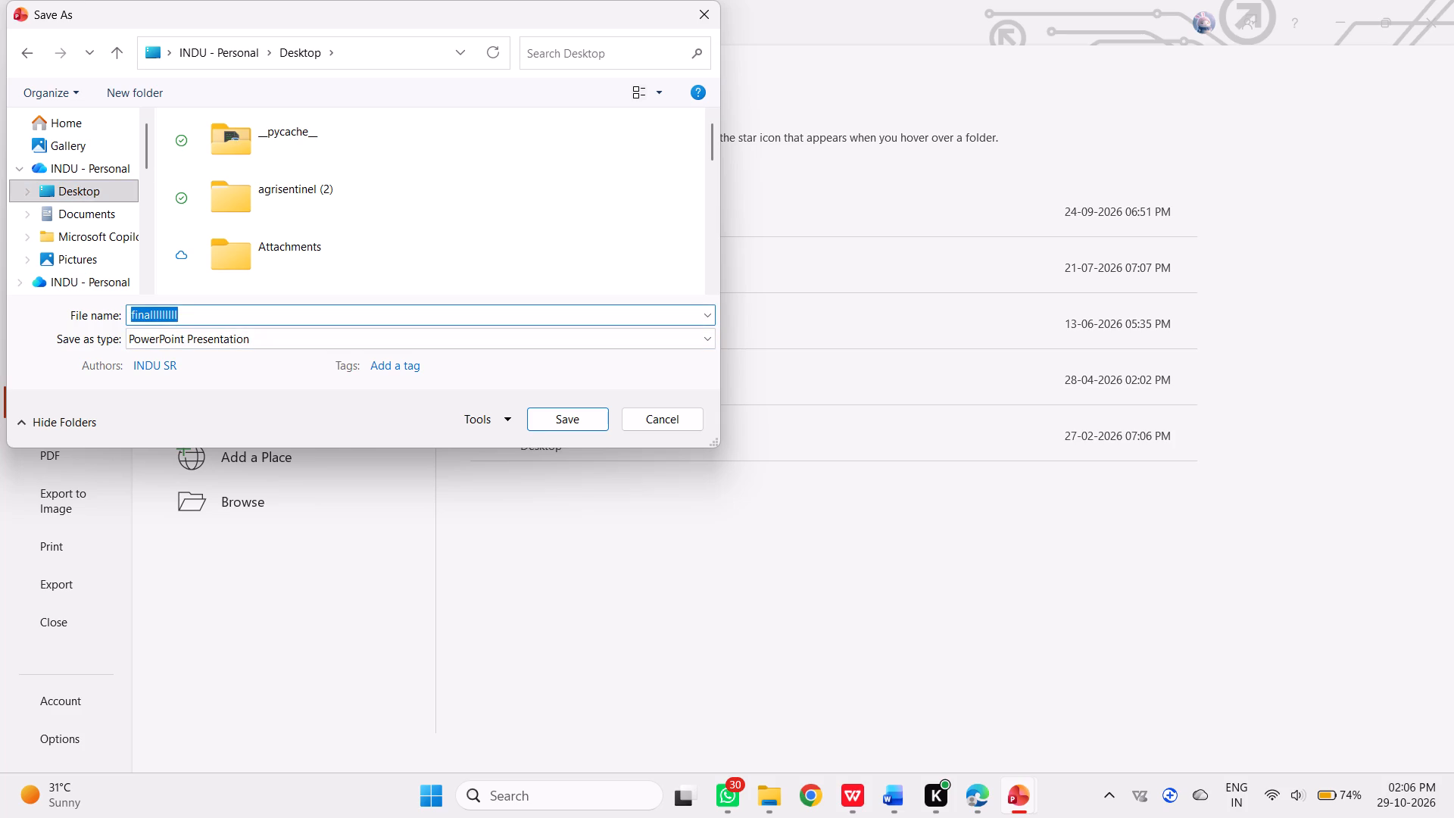
key(BackSpace)
text(Final)
key(space)
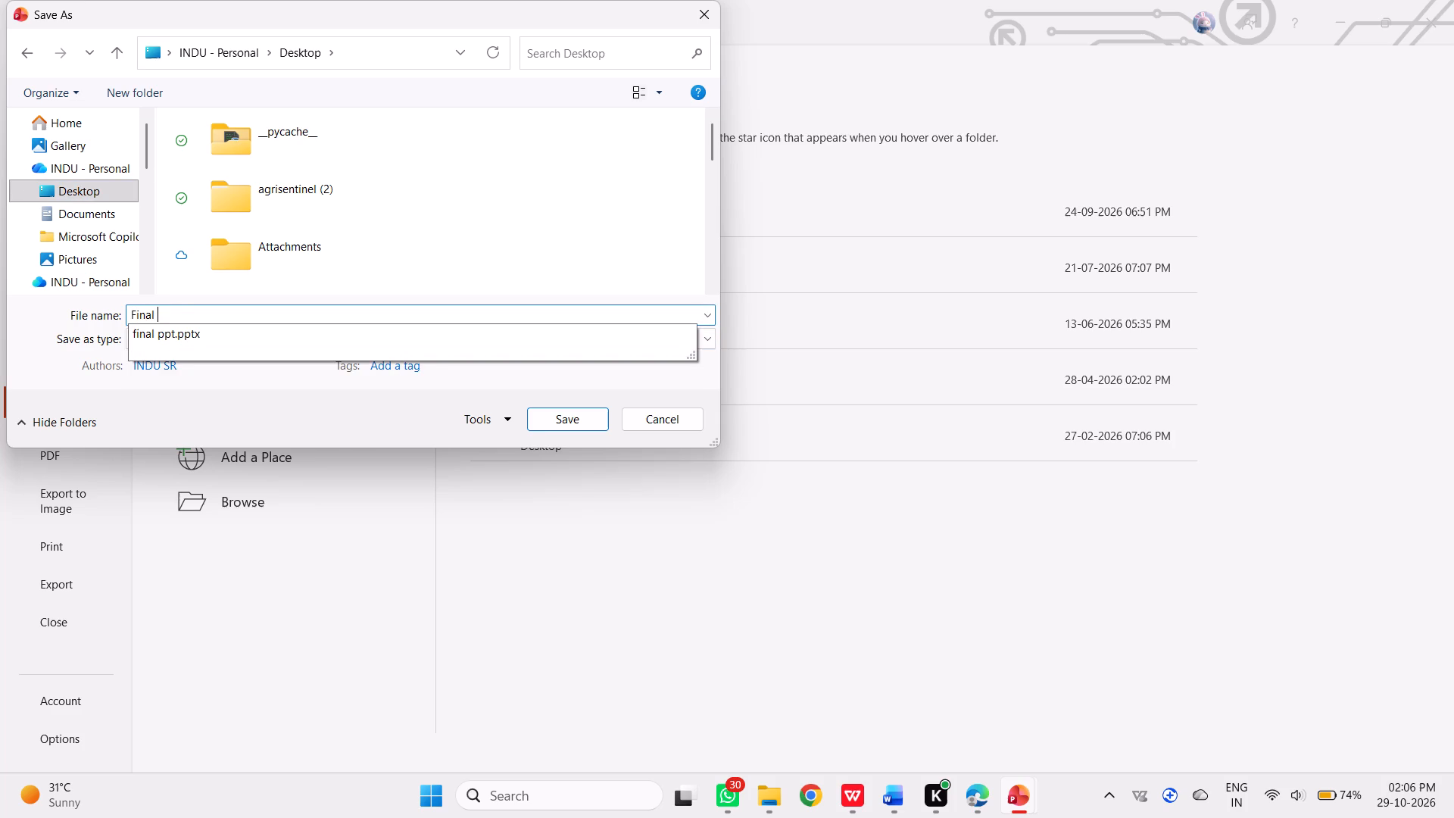
text(PP)
key(shift+t)
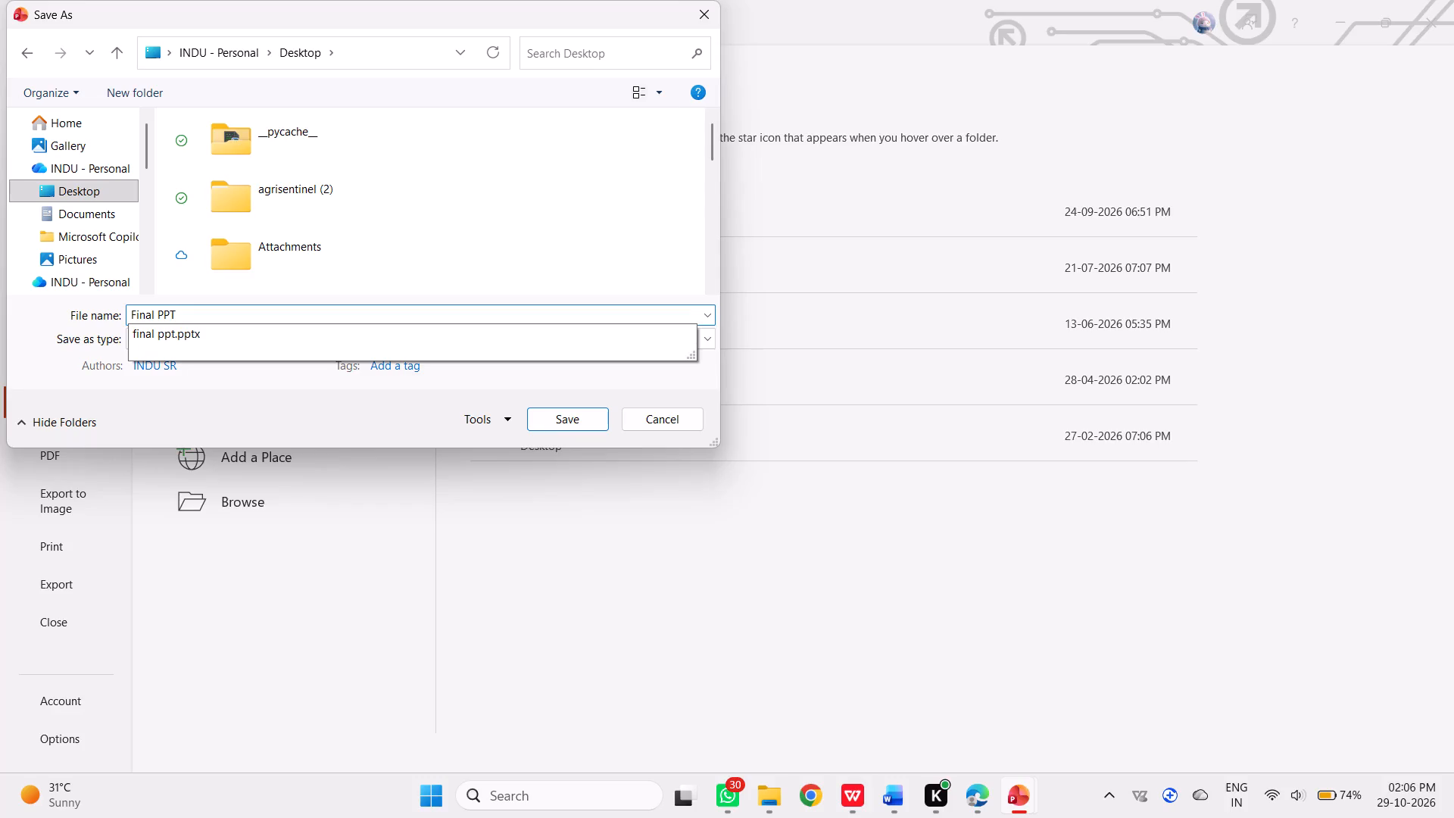
click(158, 317)
key(shift+p)
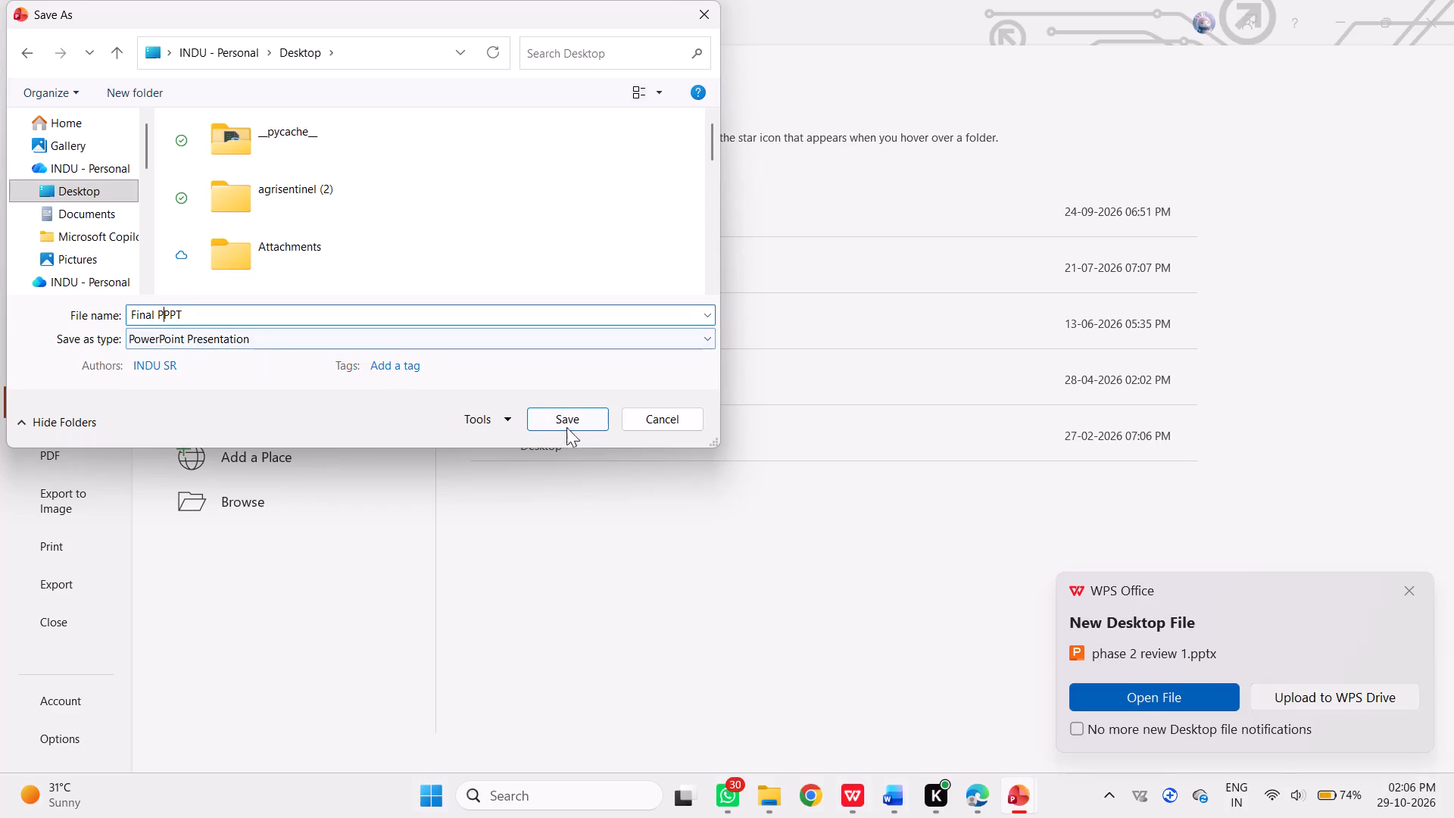
click(567, 418)
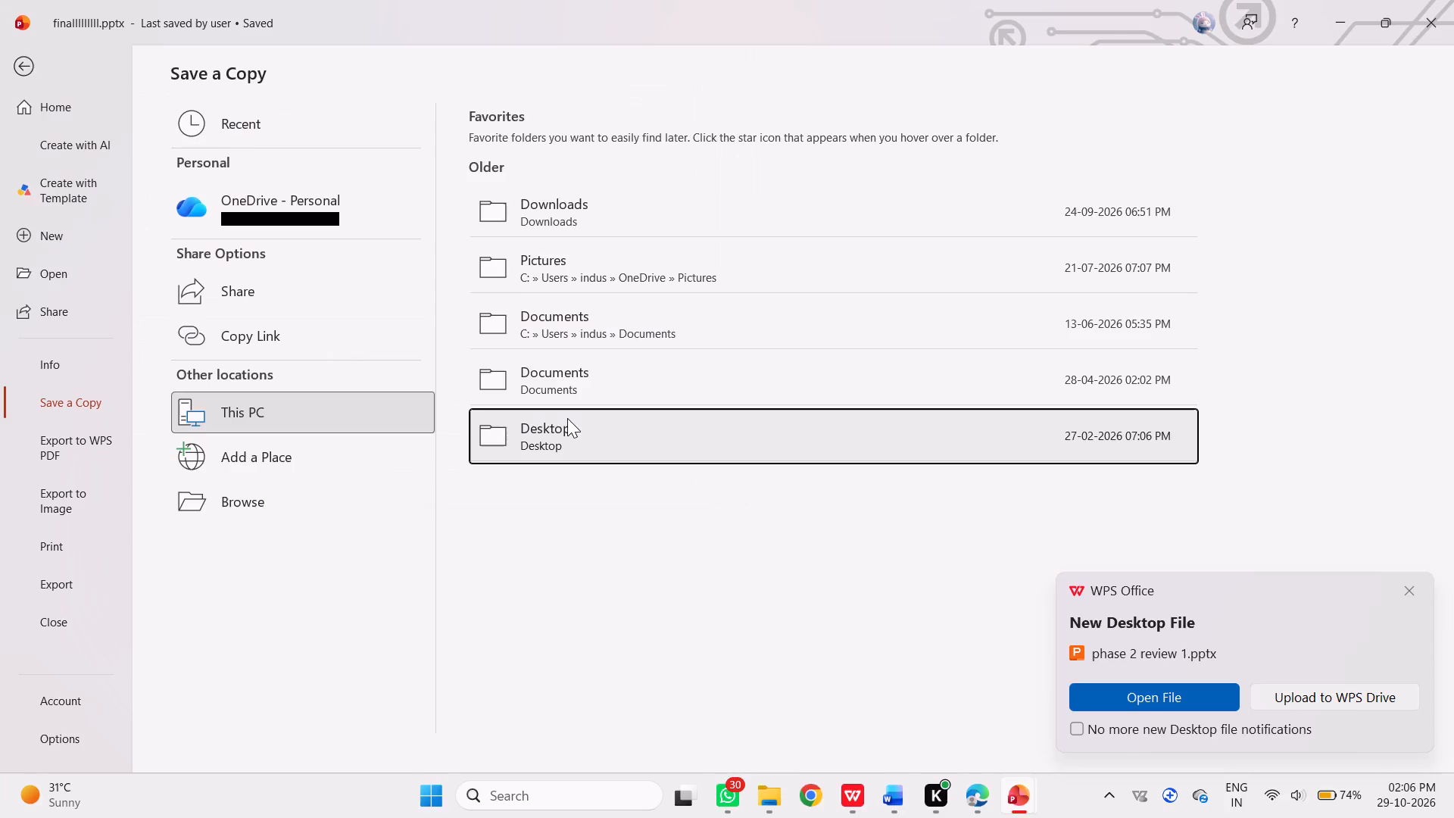
Leave the save view and minimize the PowerPoint window.
click(1342, 12)
click(1342, 16)
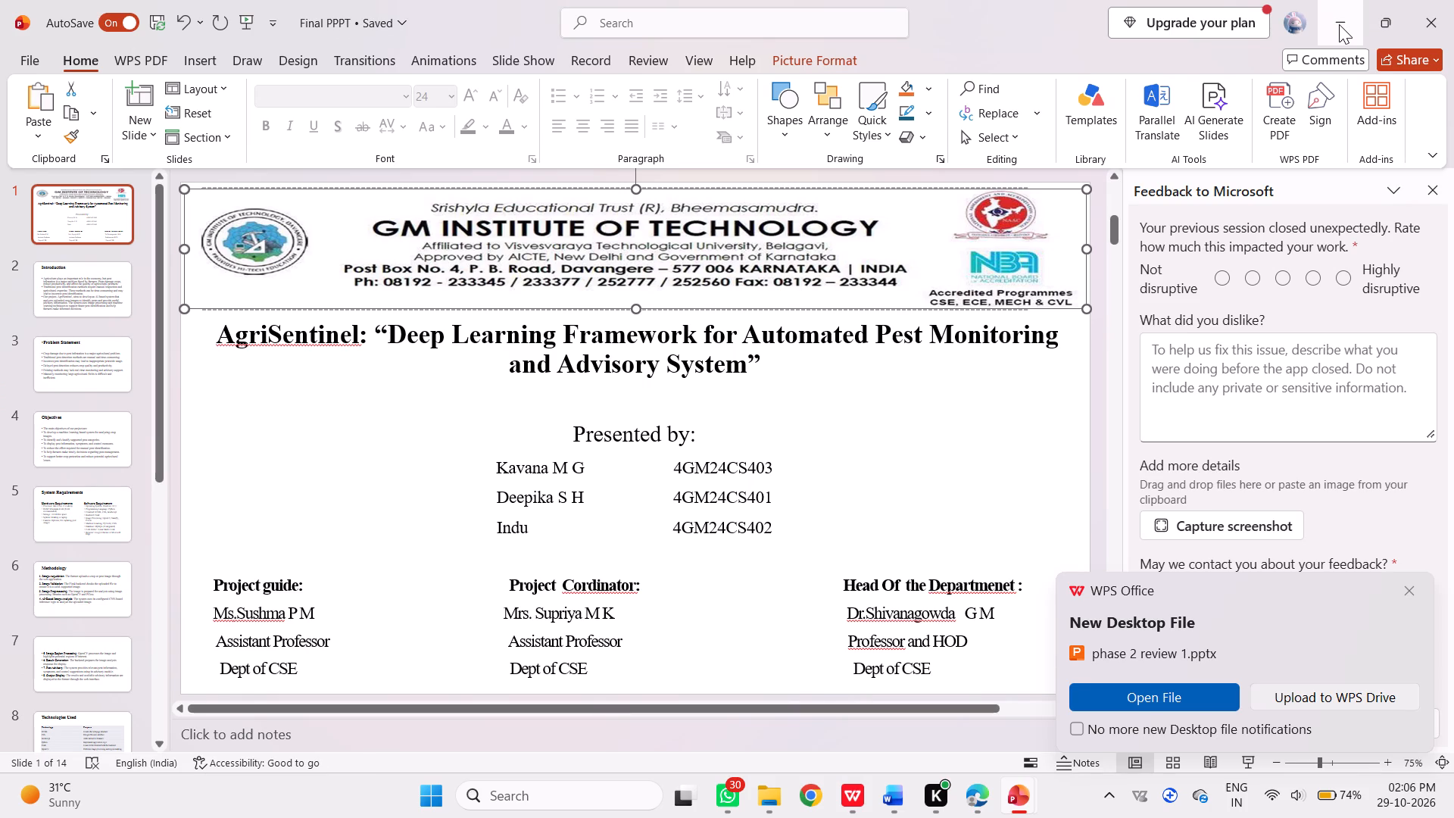
click(1339, 24)
Switch to WPS Office, dismiss the file-opening error and the welcome sign-in prompt, and close the WPS window.
click(1308, 40)
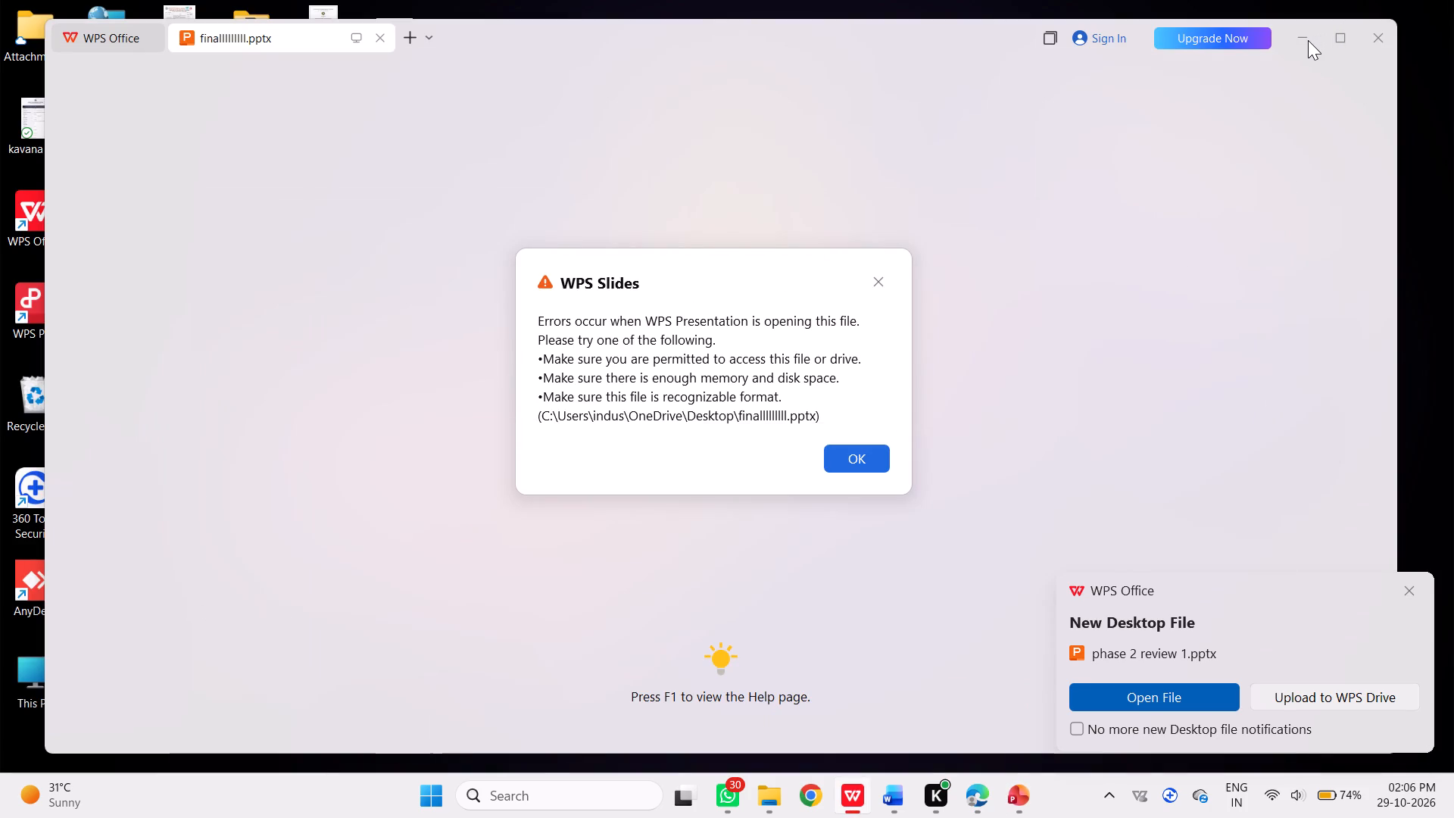
click(1306, 33)
click(850, 452)
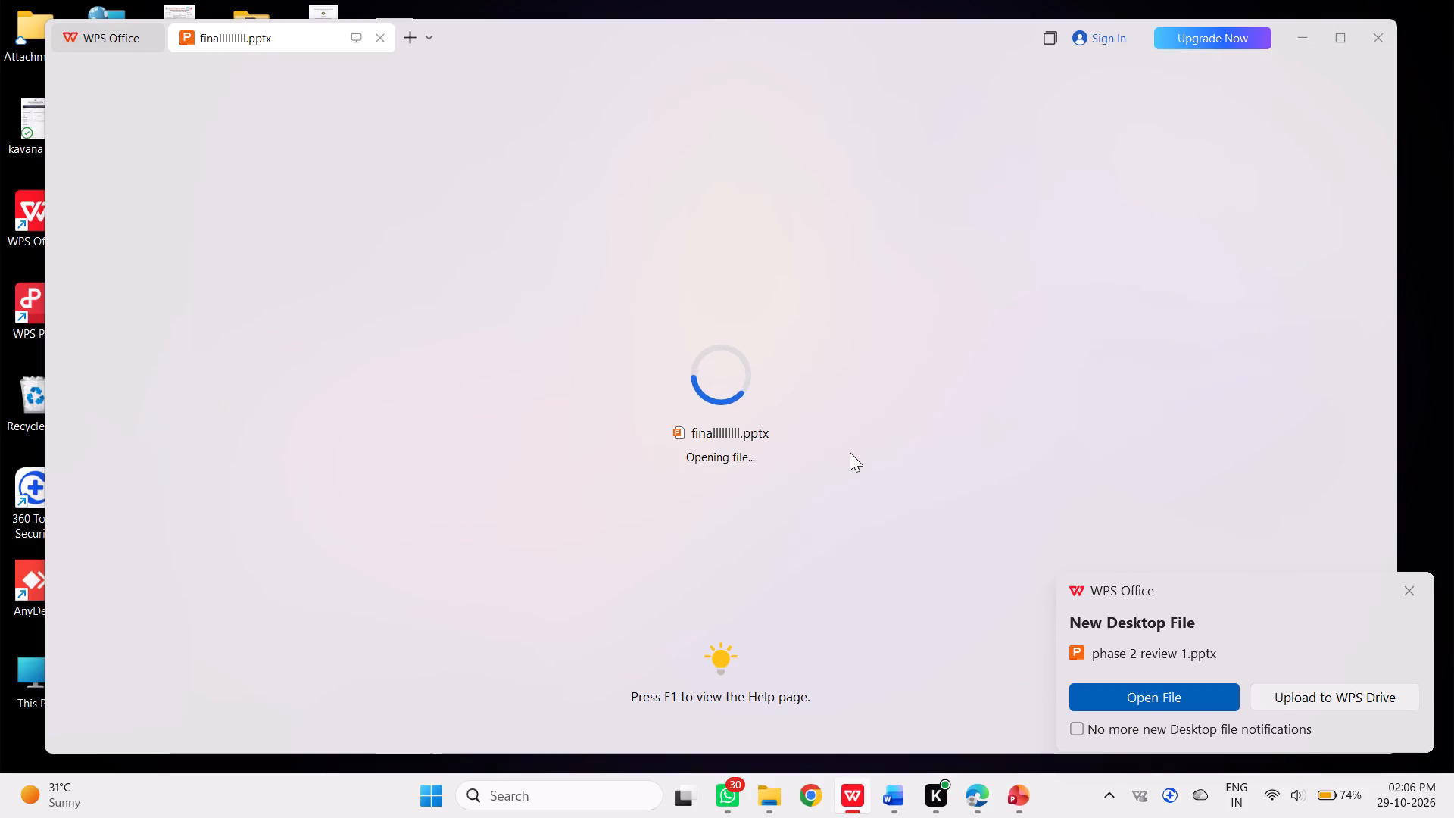
click(1380, 39)
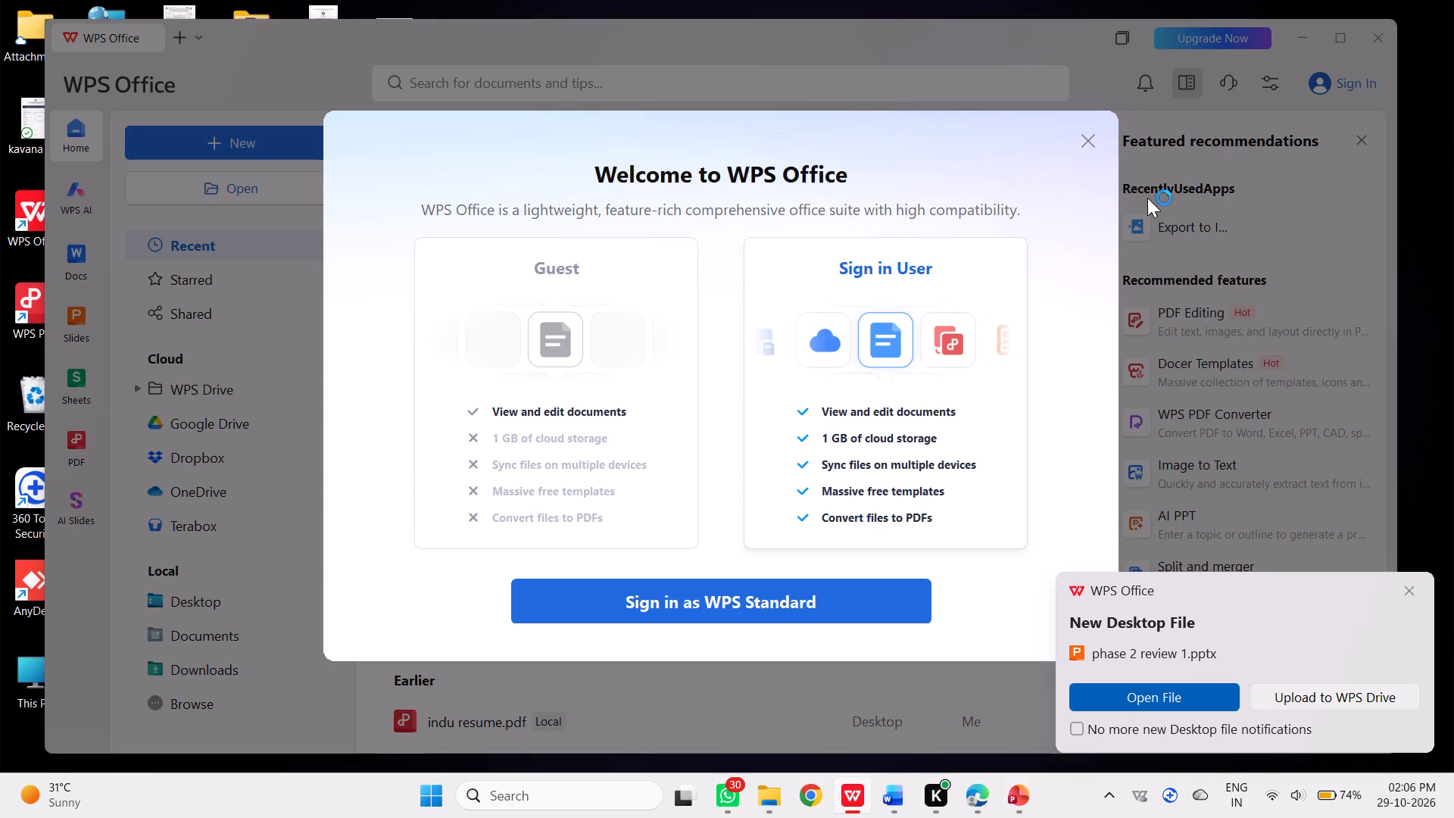
click(1090, 137)
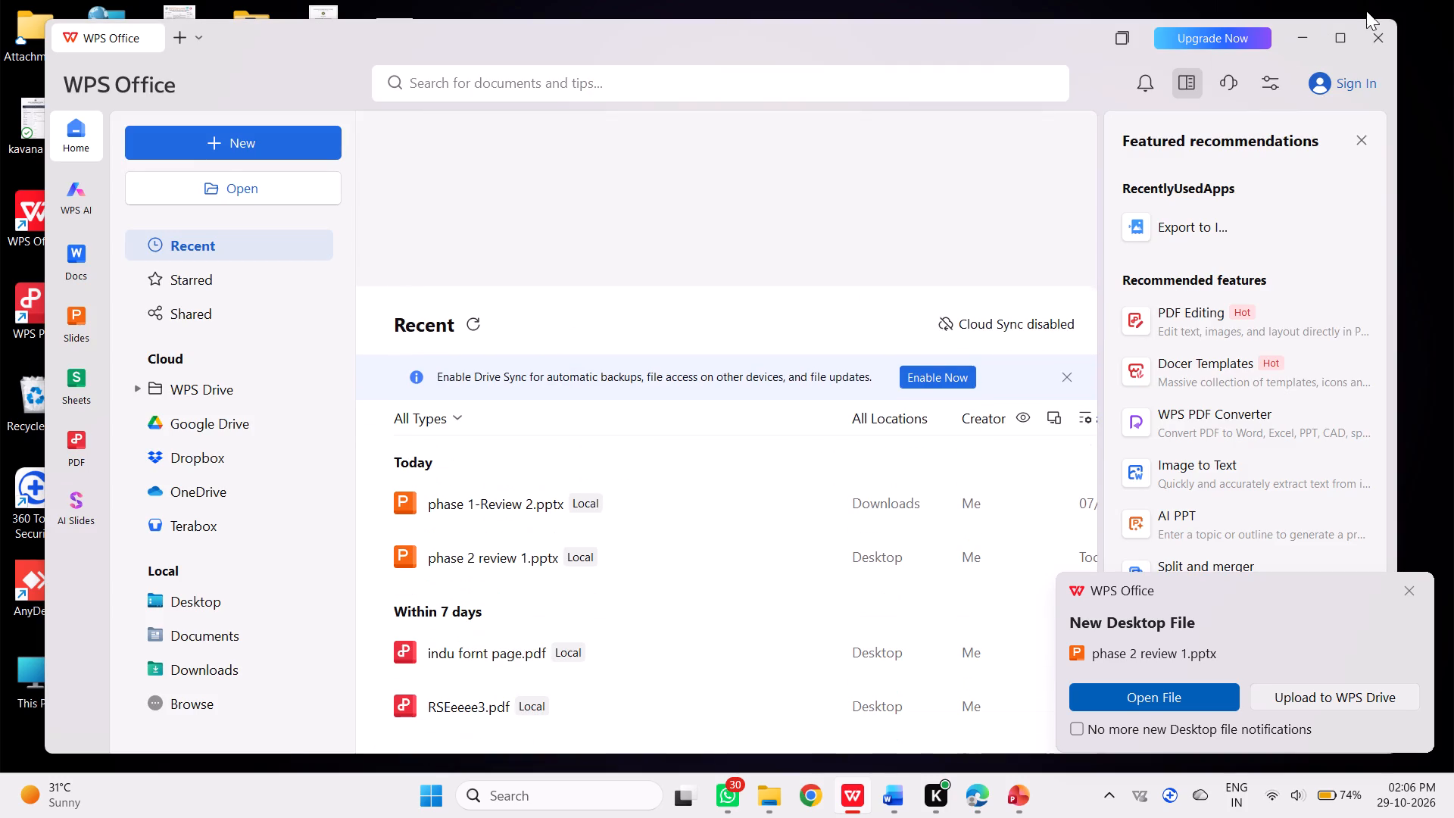
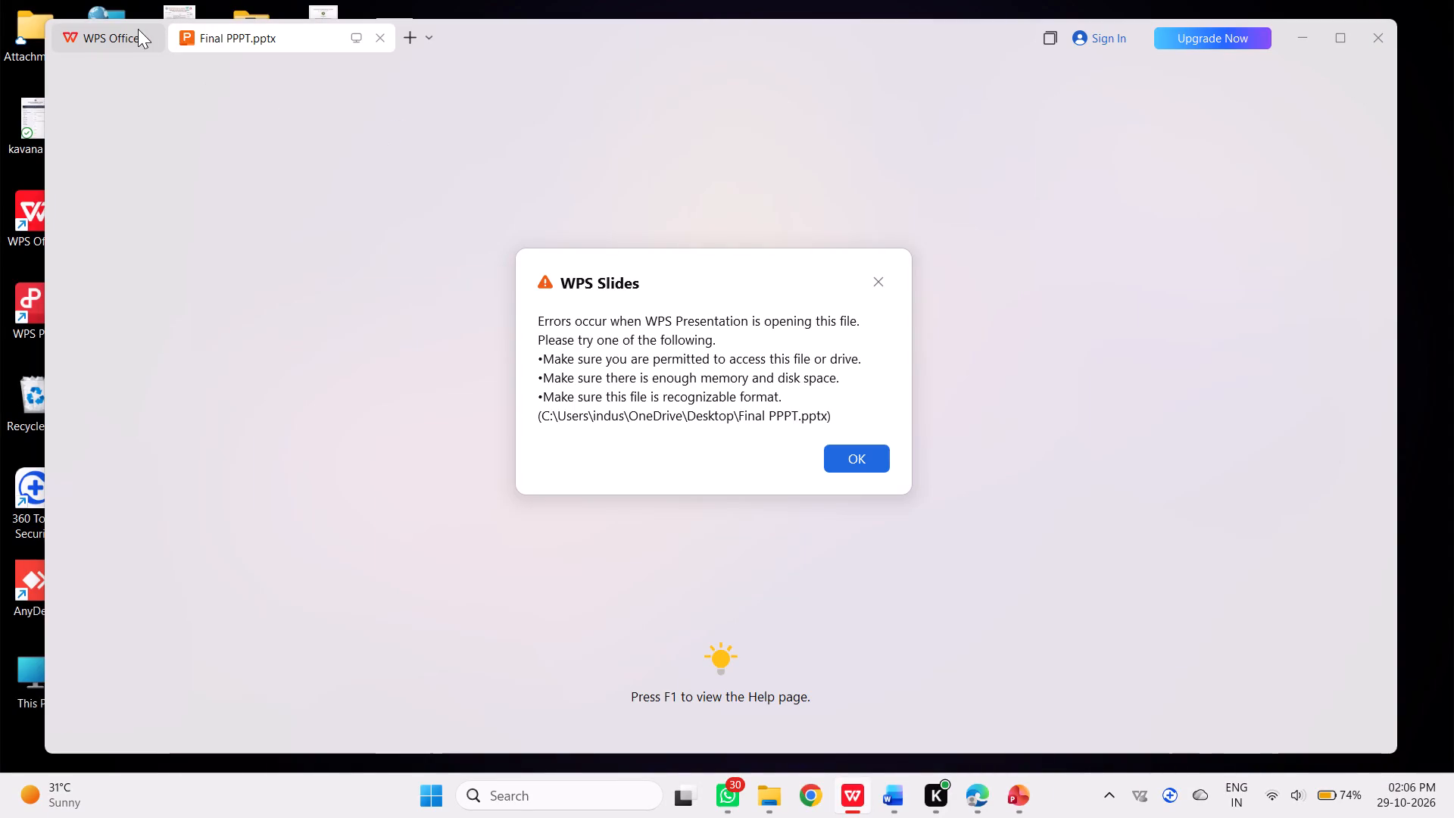
Try to close the WPS Office window and dismiss the WPS Slides file-opening error for Final PPPT.pptx.
click(108, 33)
drag(148, 33, 411, 38)
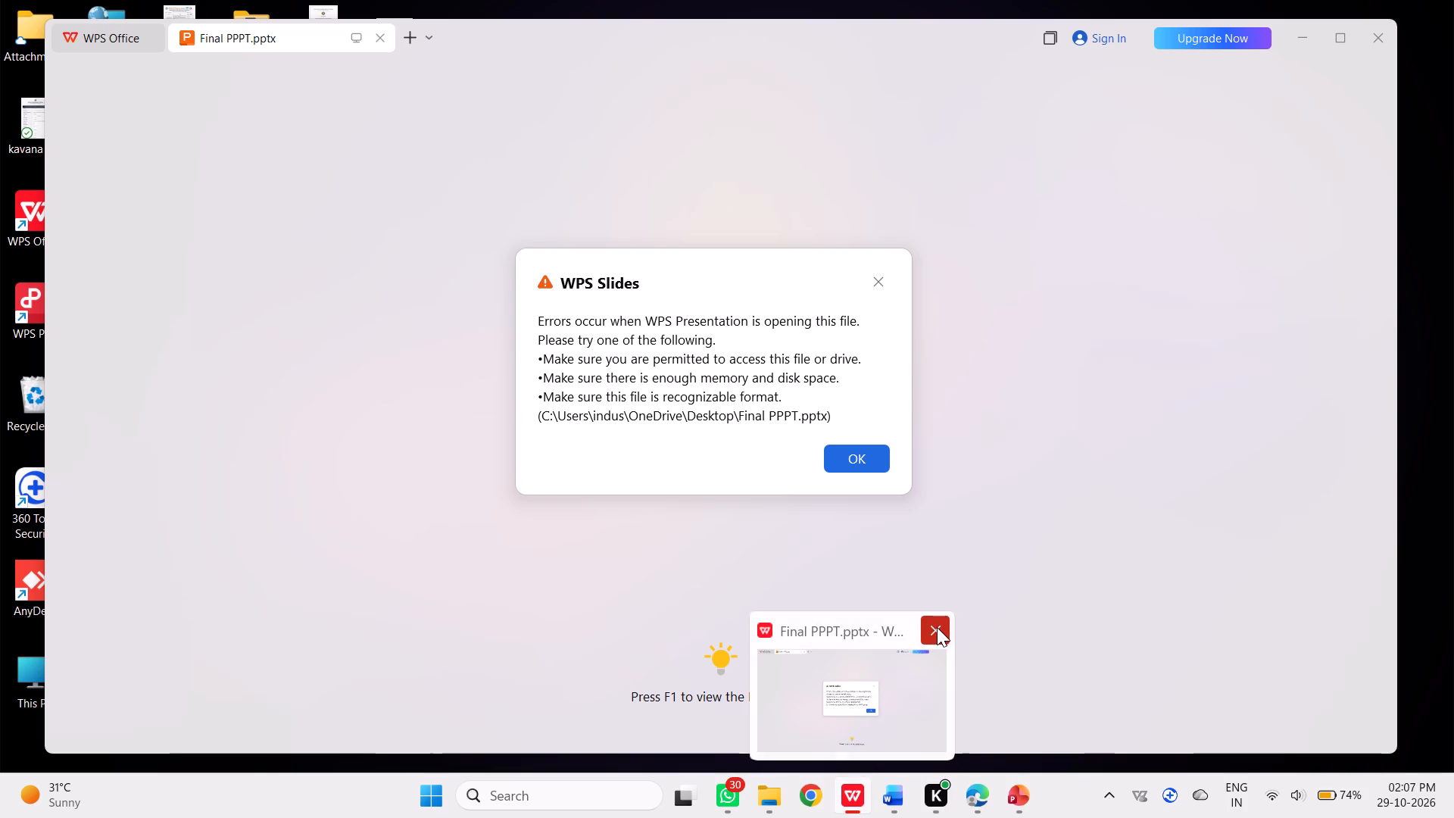
click(937, 627)
click(879, 283)
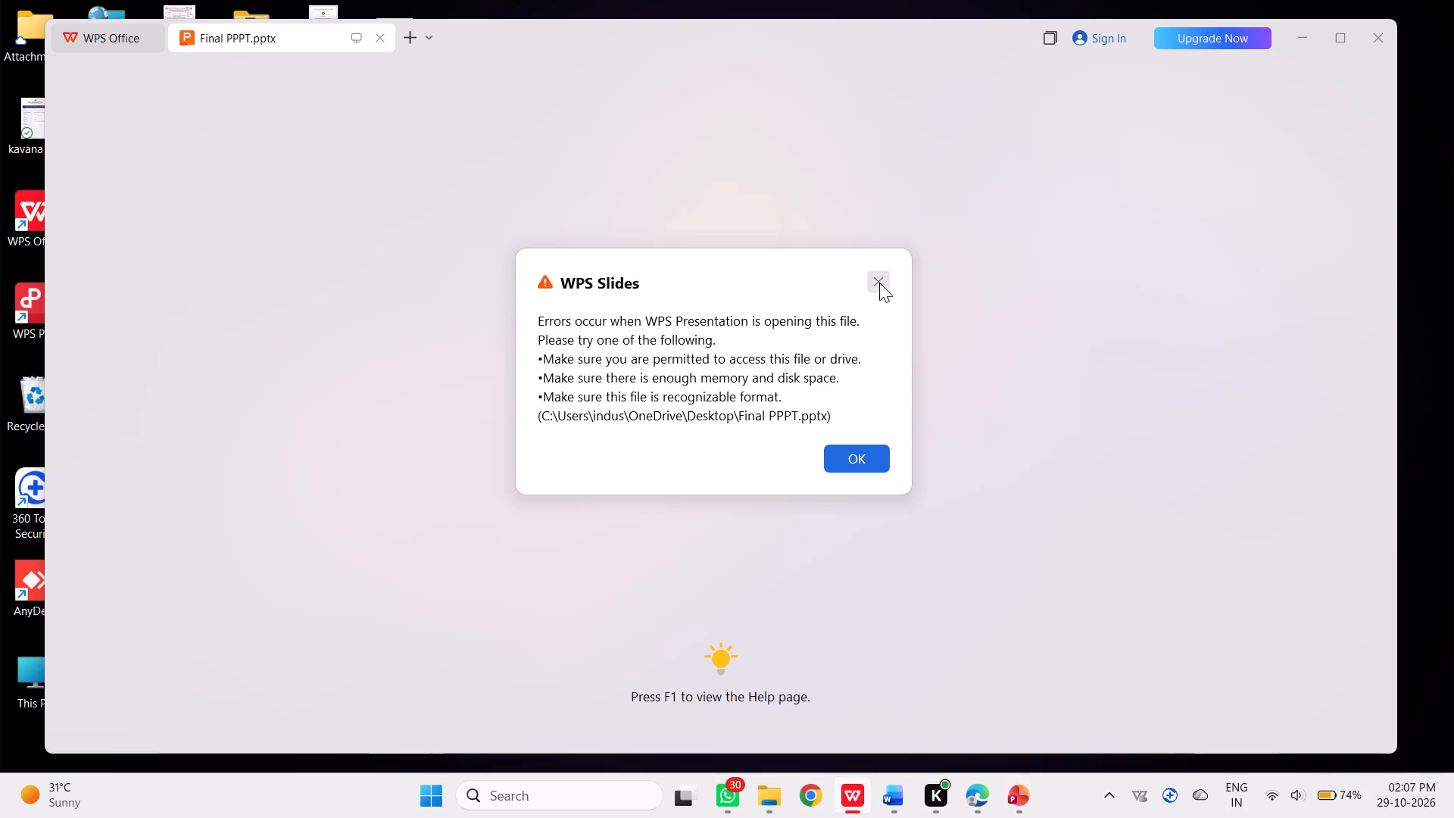
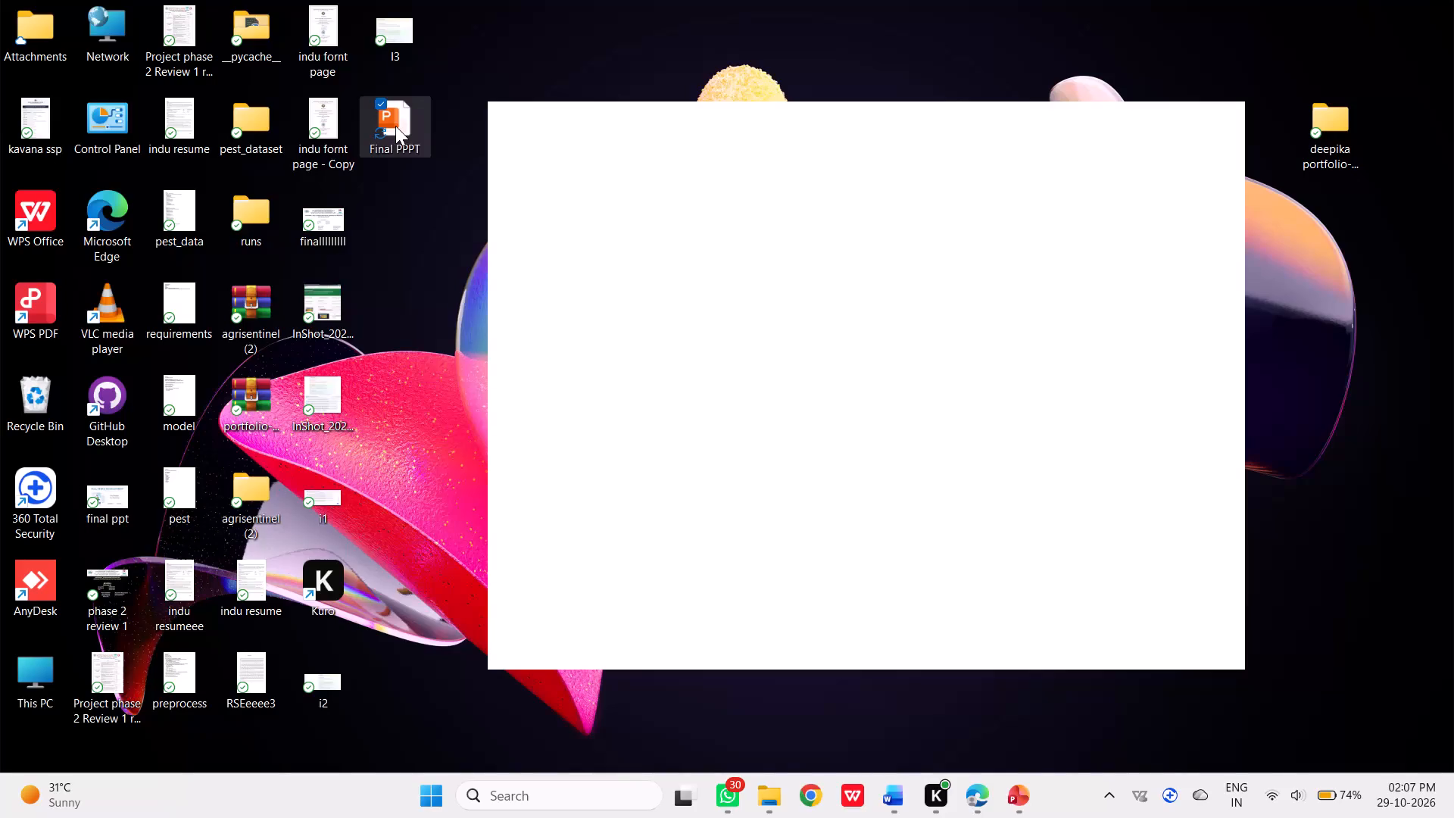
Try to open the Final PPPT presentation from the desktop again.
click(383, 130)
click(381, 133)
click(381, 133)
drag(392, 131, 398, 114)
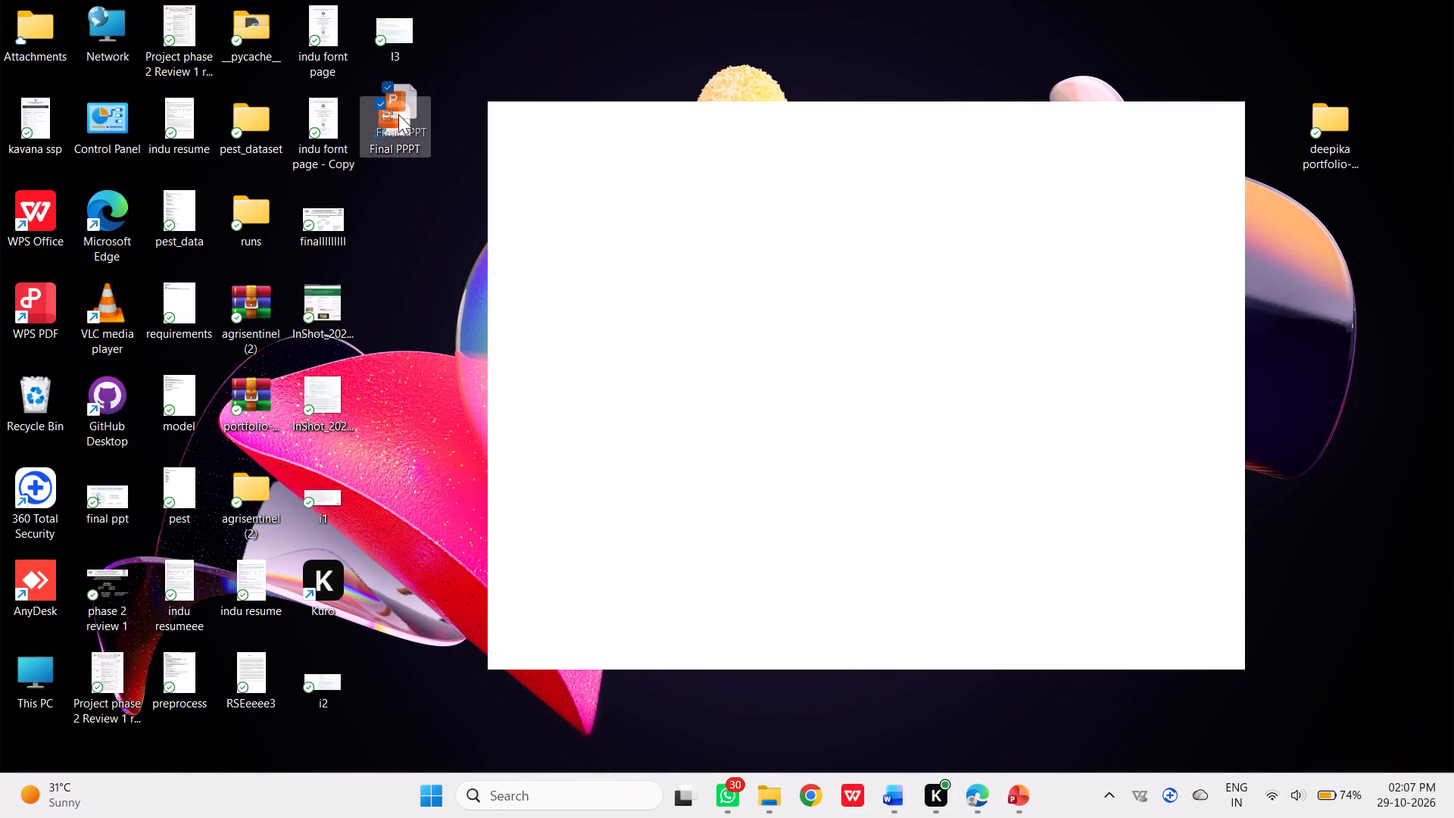
drag(398, 114, 403, 136)
click(403, 136)
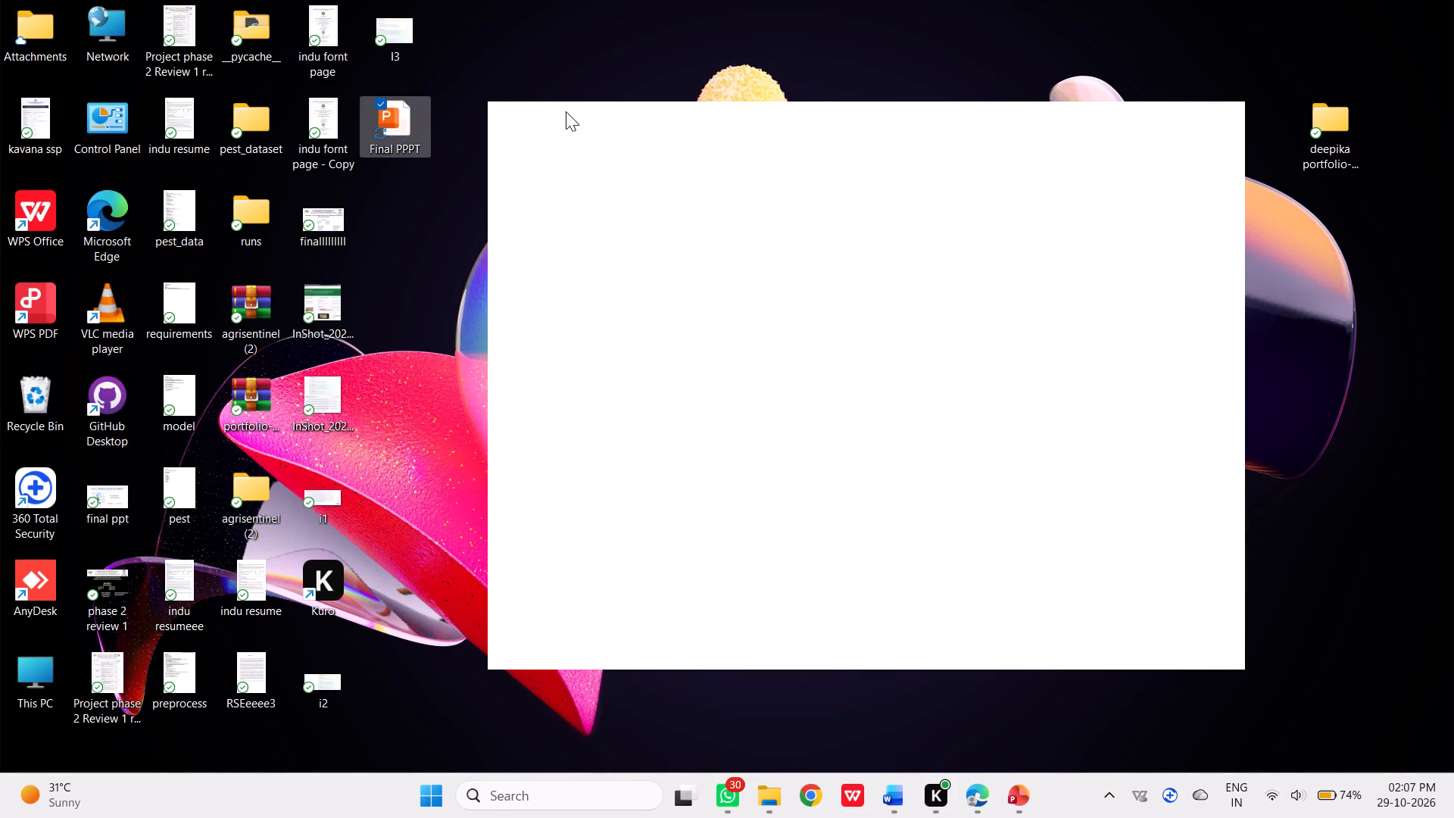
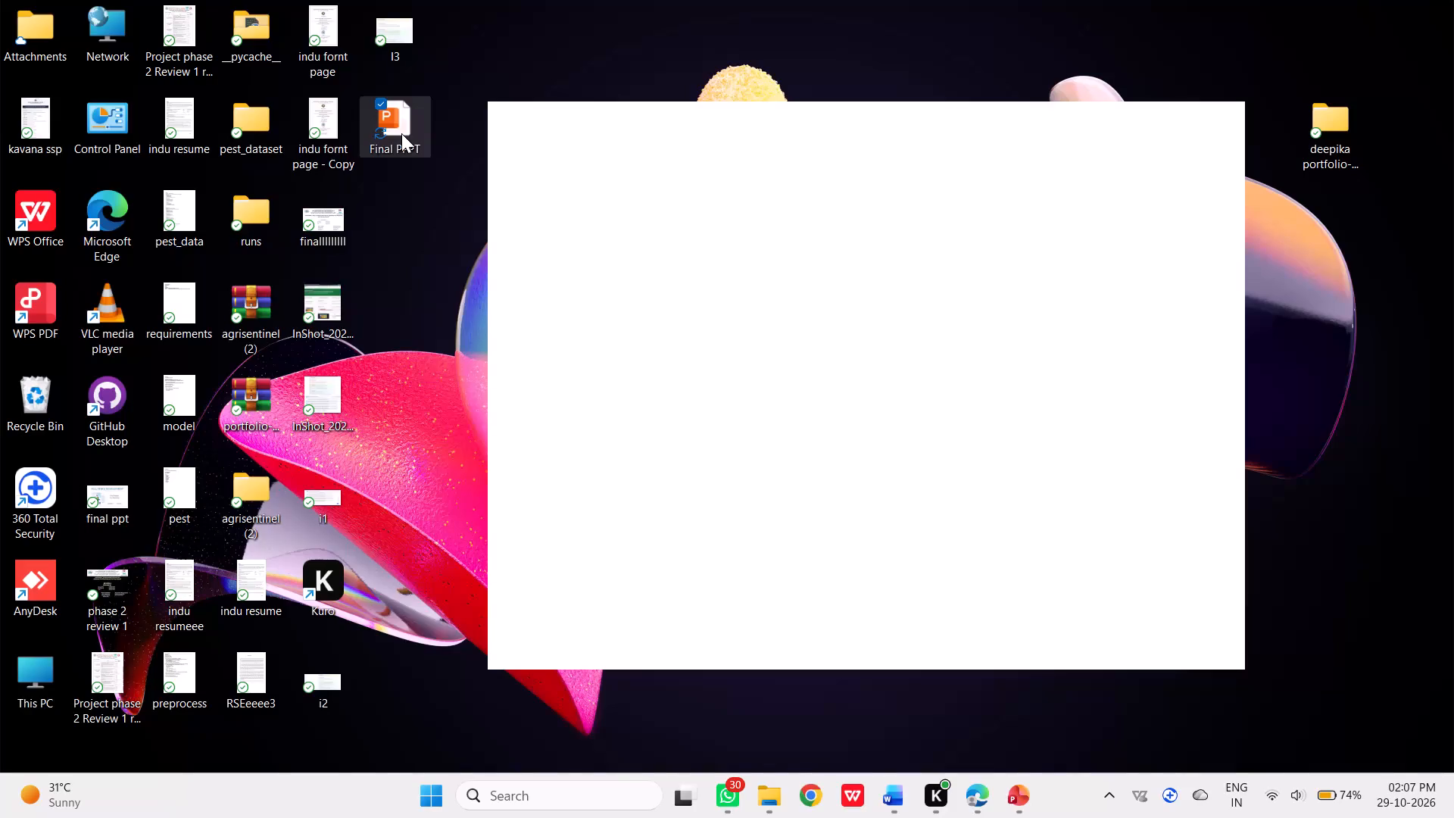
Set PowerPoint as the default app for .pptx files through the properties of the Final PPPT file on the desktop.
right_click(401, 133)
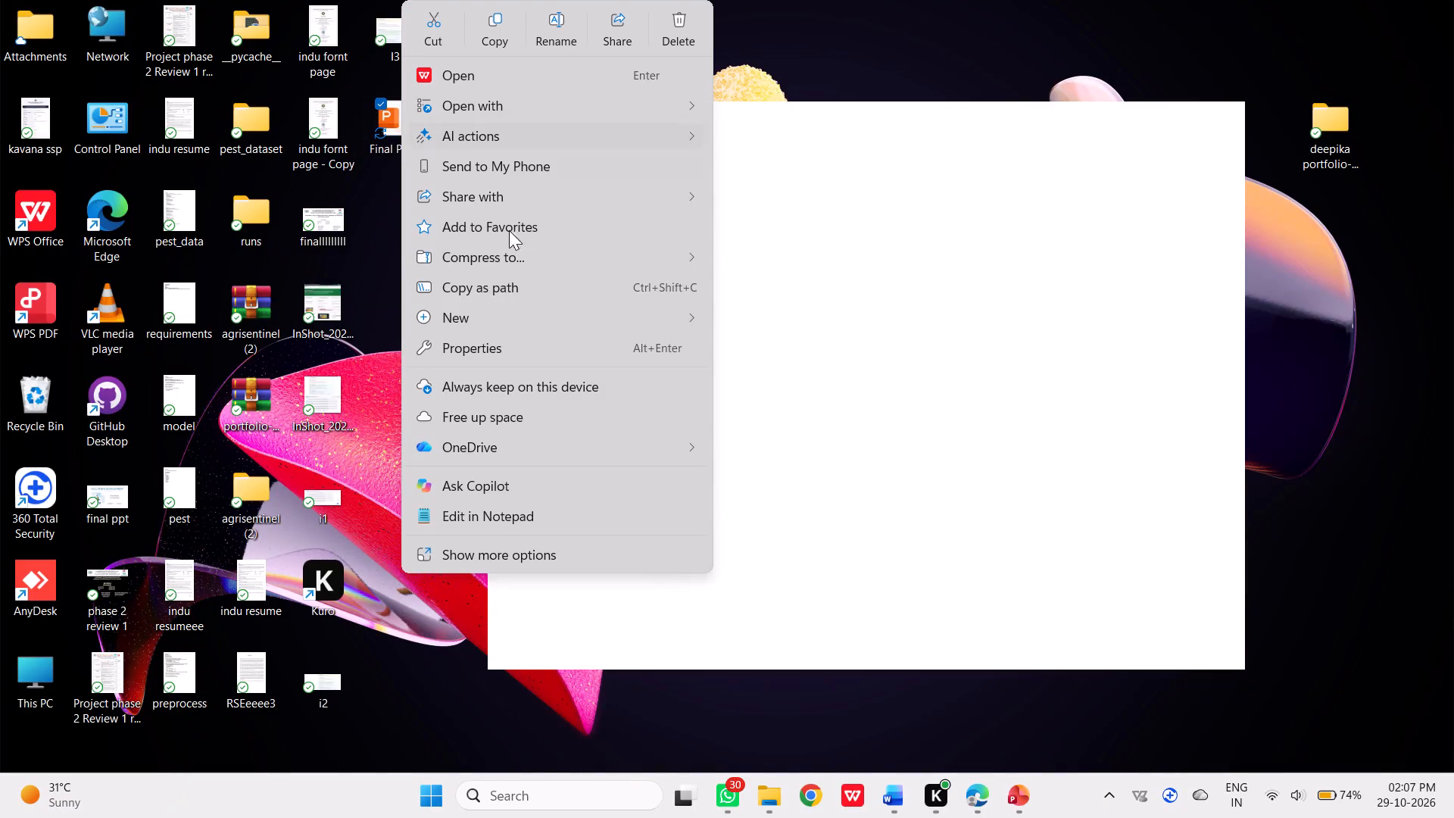
click(476, 350)
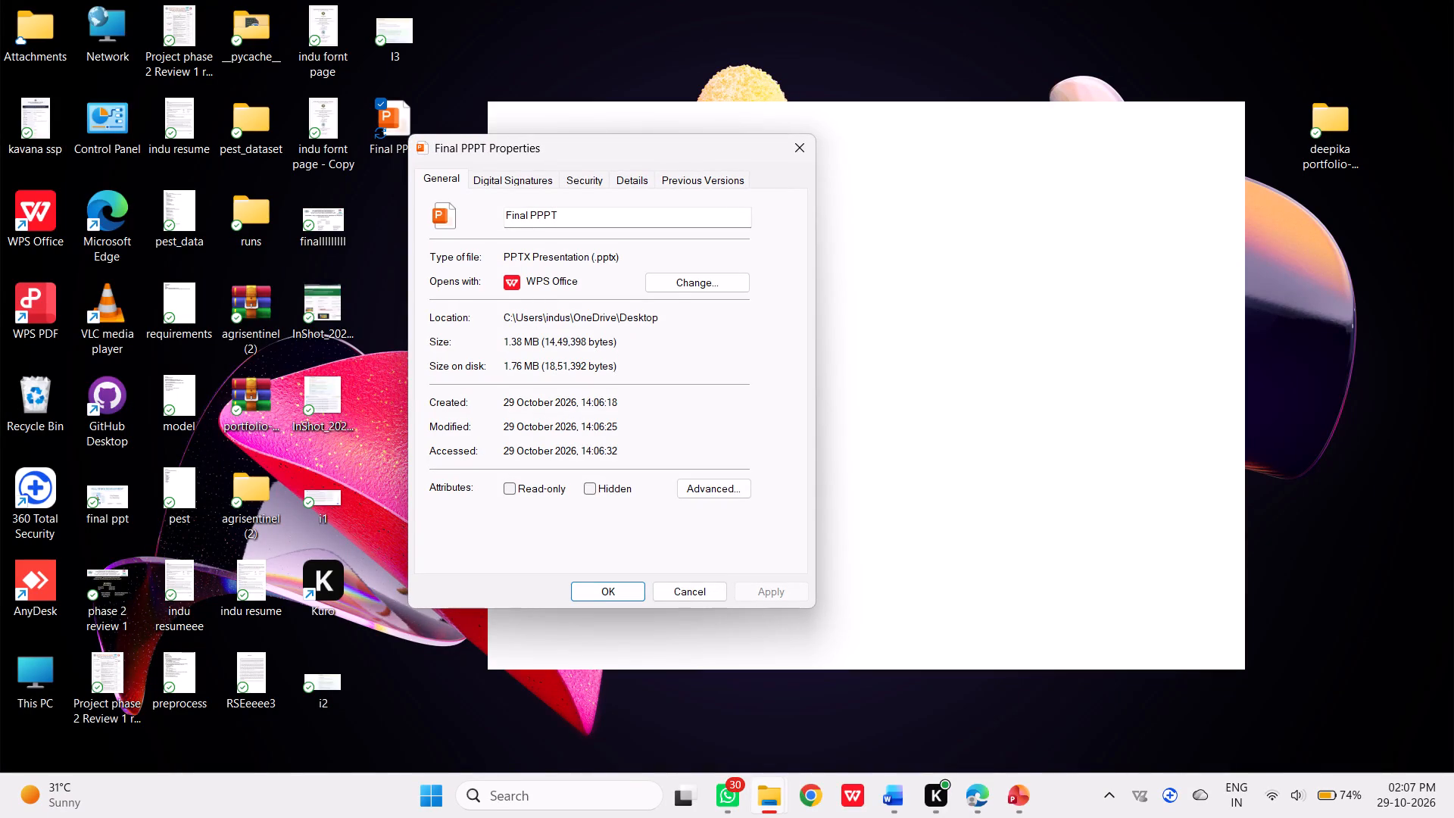
click(671, 283)
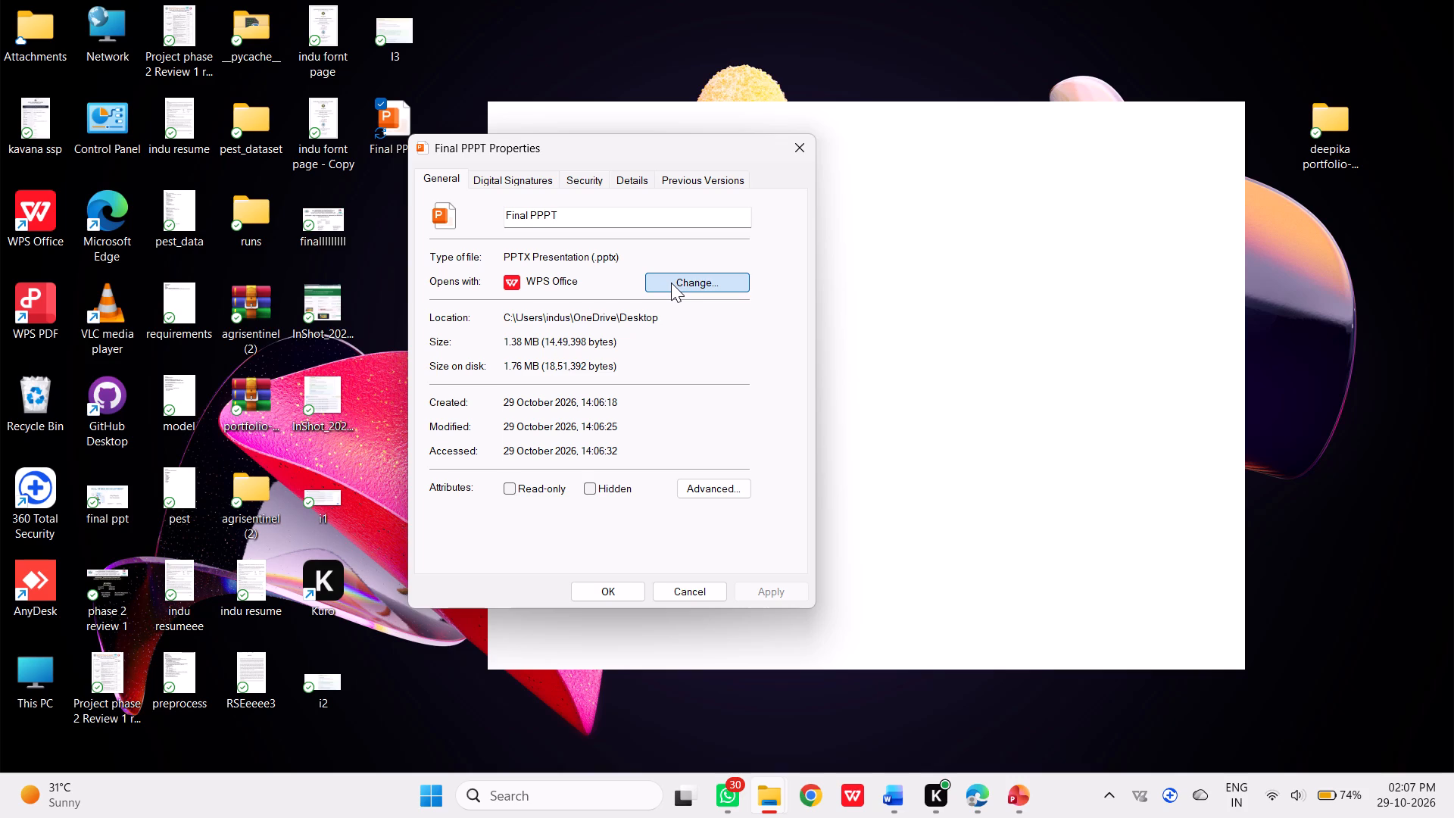
click(671, 283)
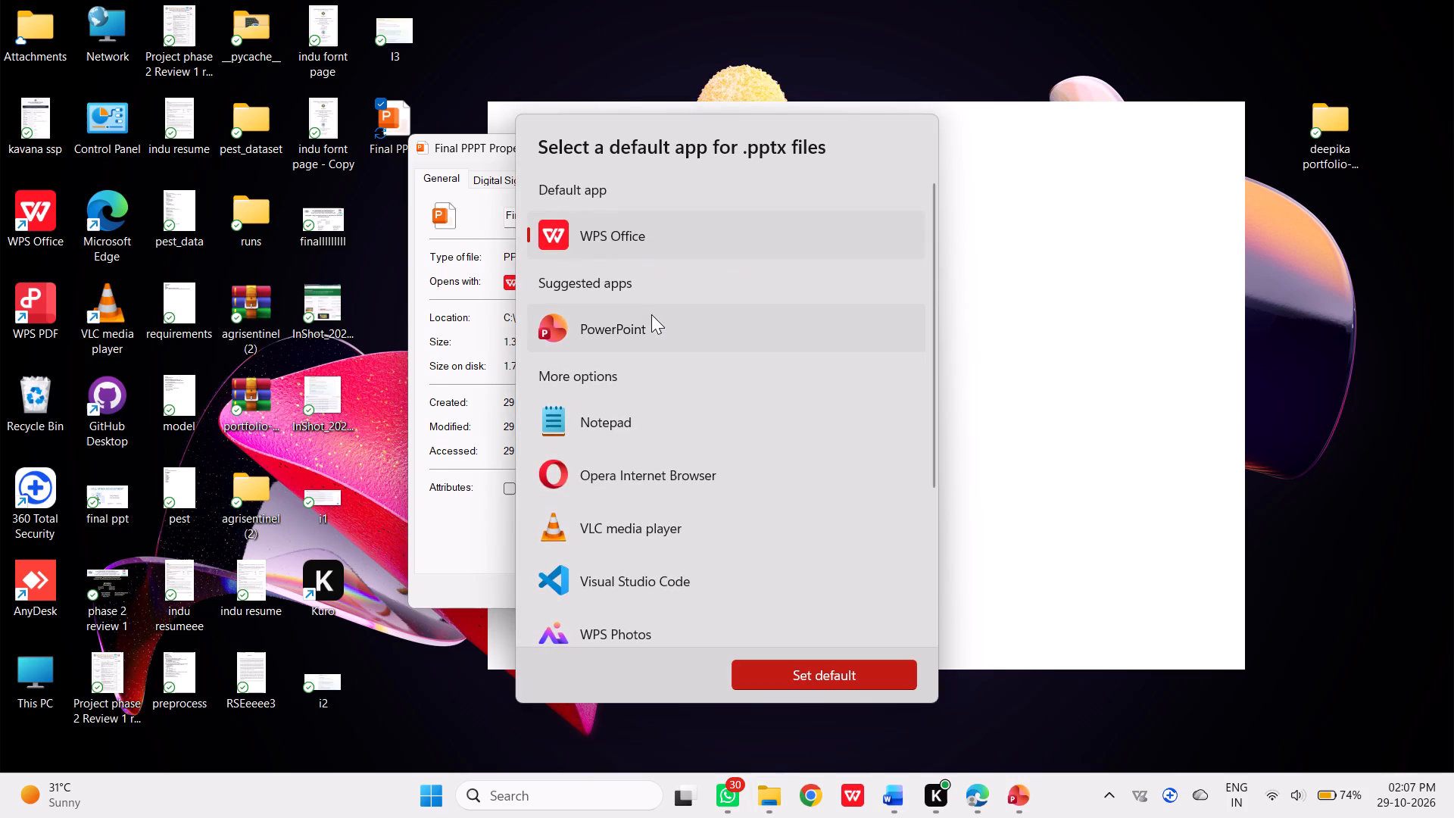
click(651, 317)
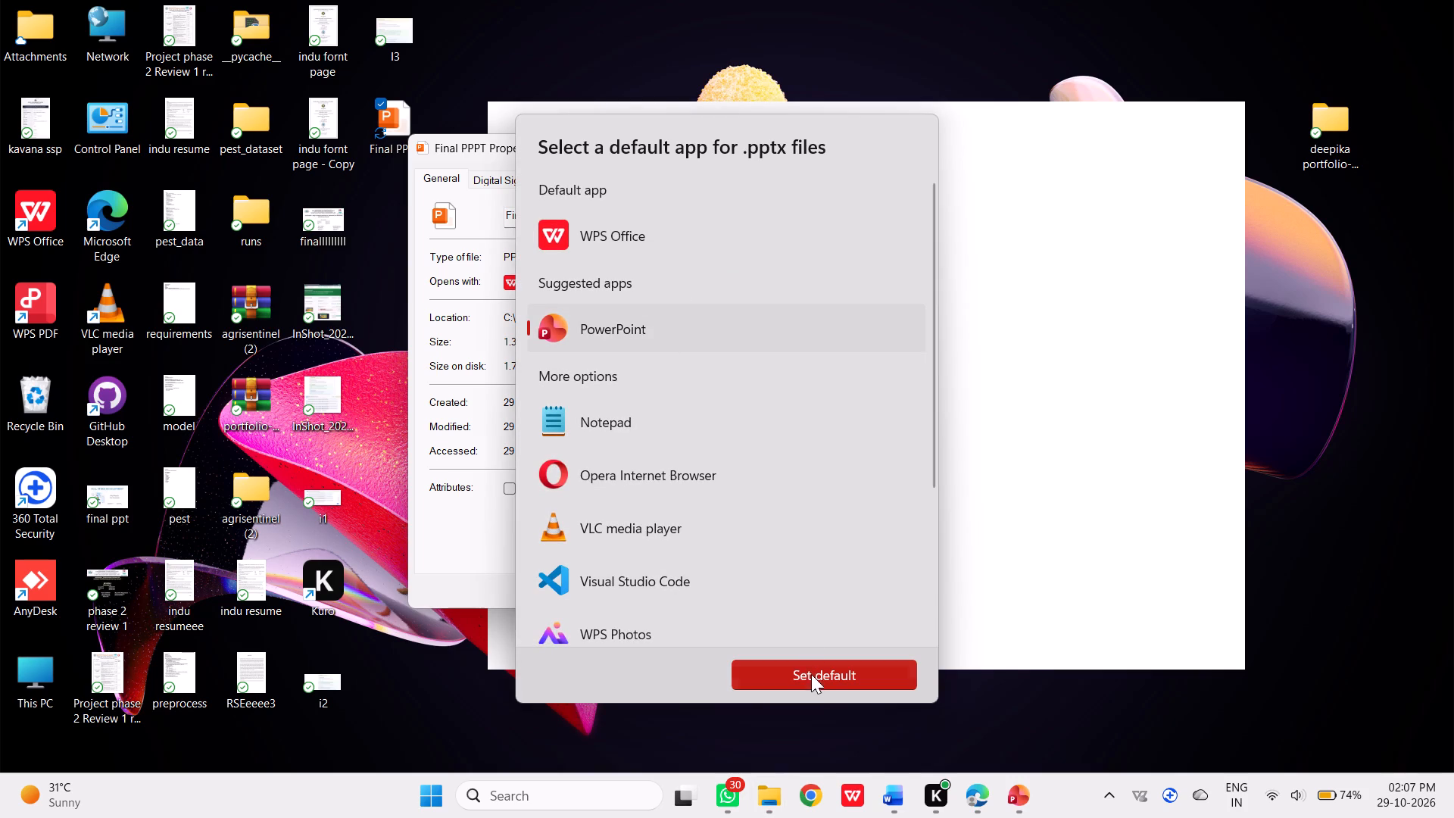
click(811, 675)
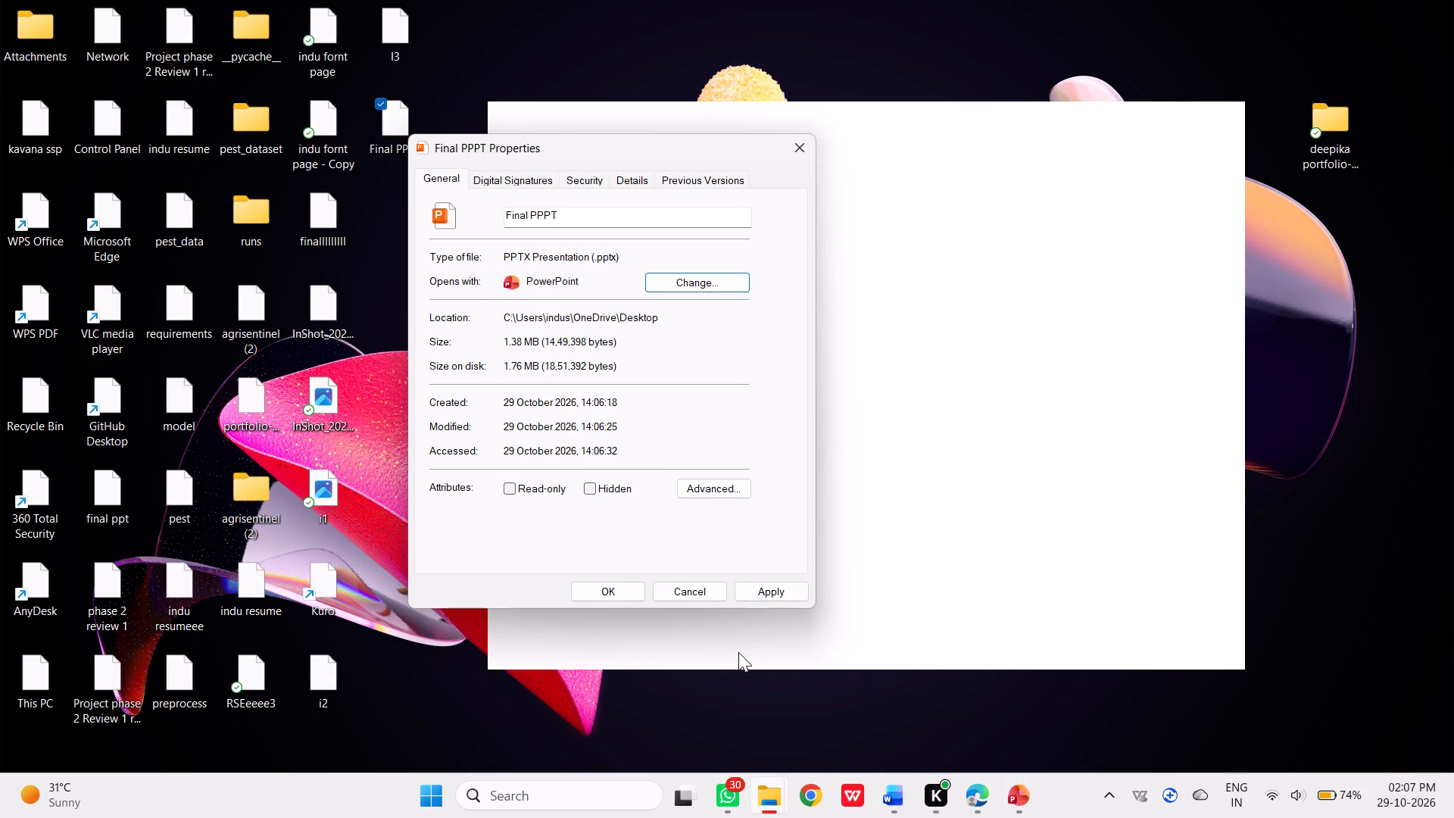
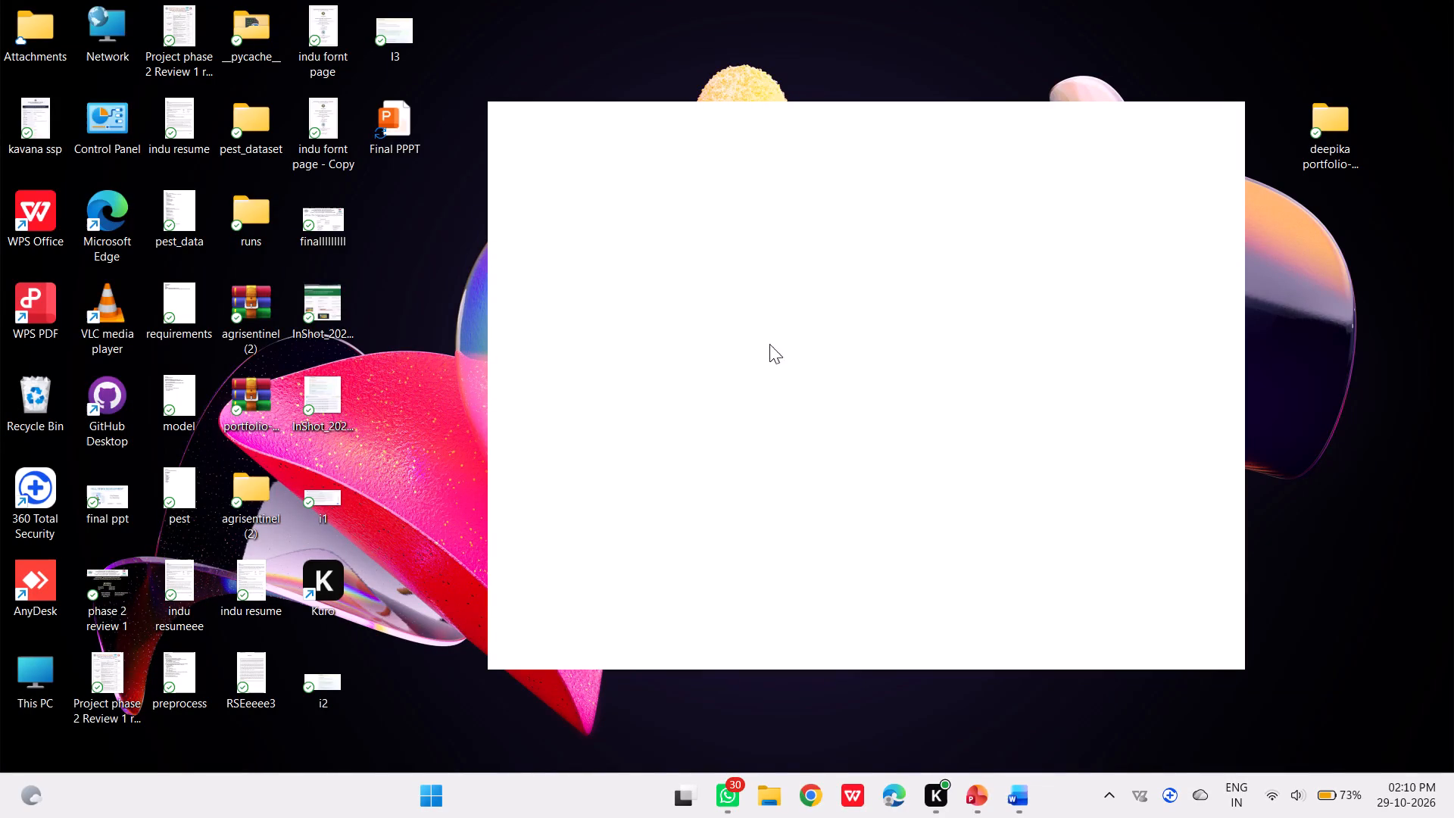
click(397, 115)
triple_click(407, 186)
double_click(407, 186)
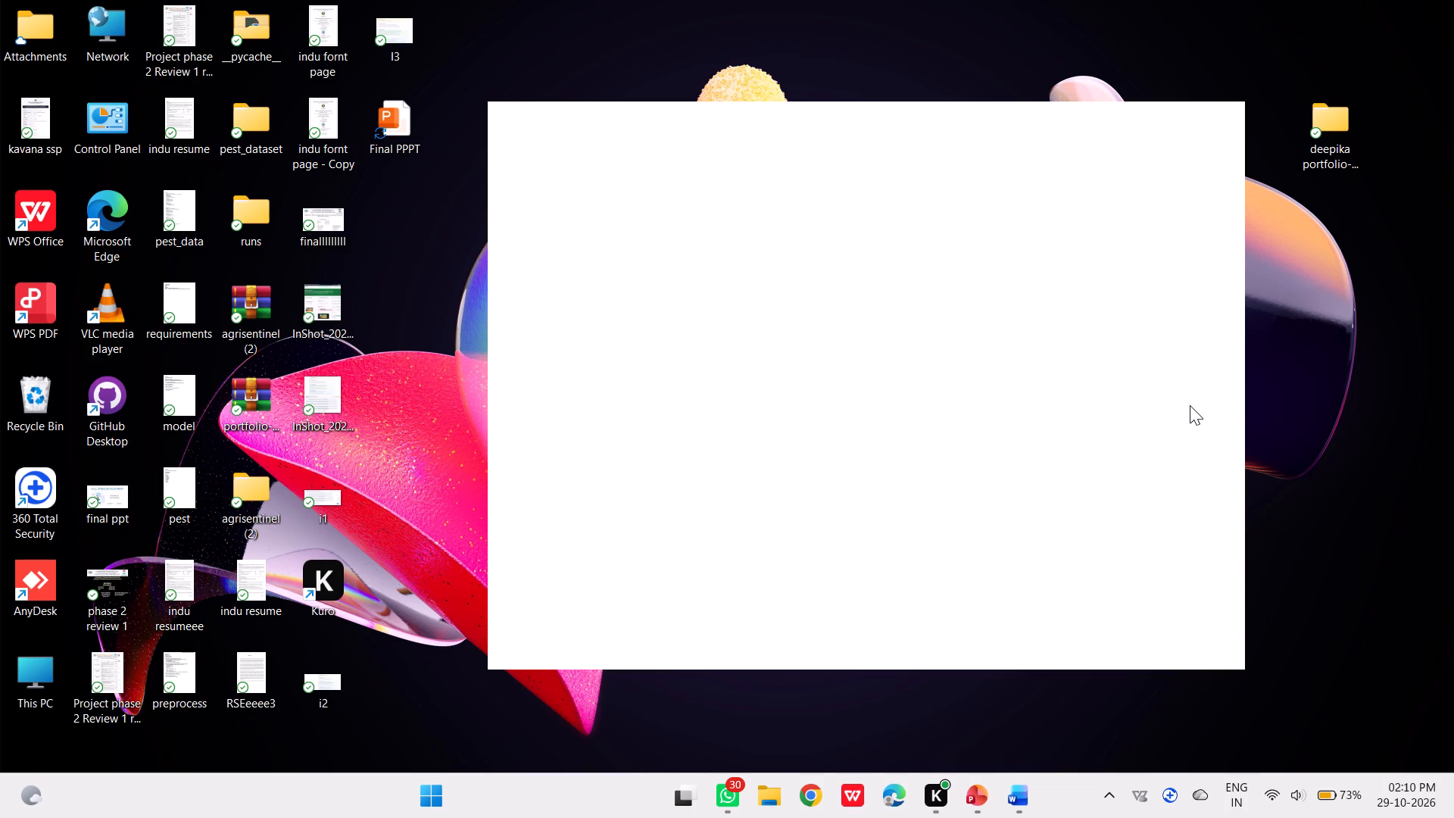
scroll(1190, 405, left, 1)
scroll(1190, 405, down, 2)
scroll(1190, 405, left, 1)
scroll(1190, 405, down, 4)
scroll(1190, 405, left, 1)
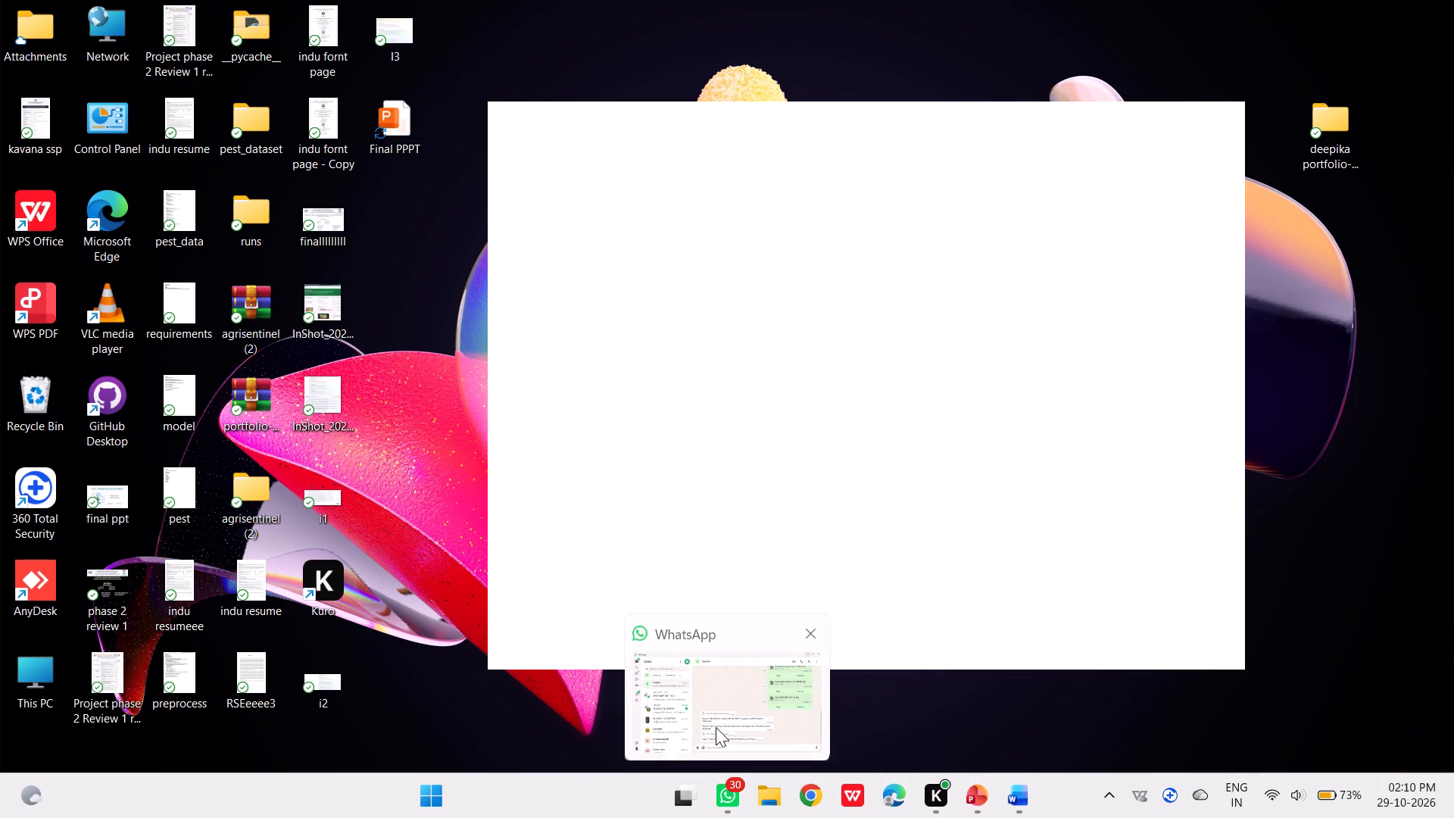
Close the WhatsApp window and the blank white window of the K app covering the desktop.
click(819, 640)
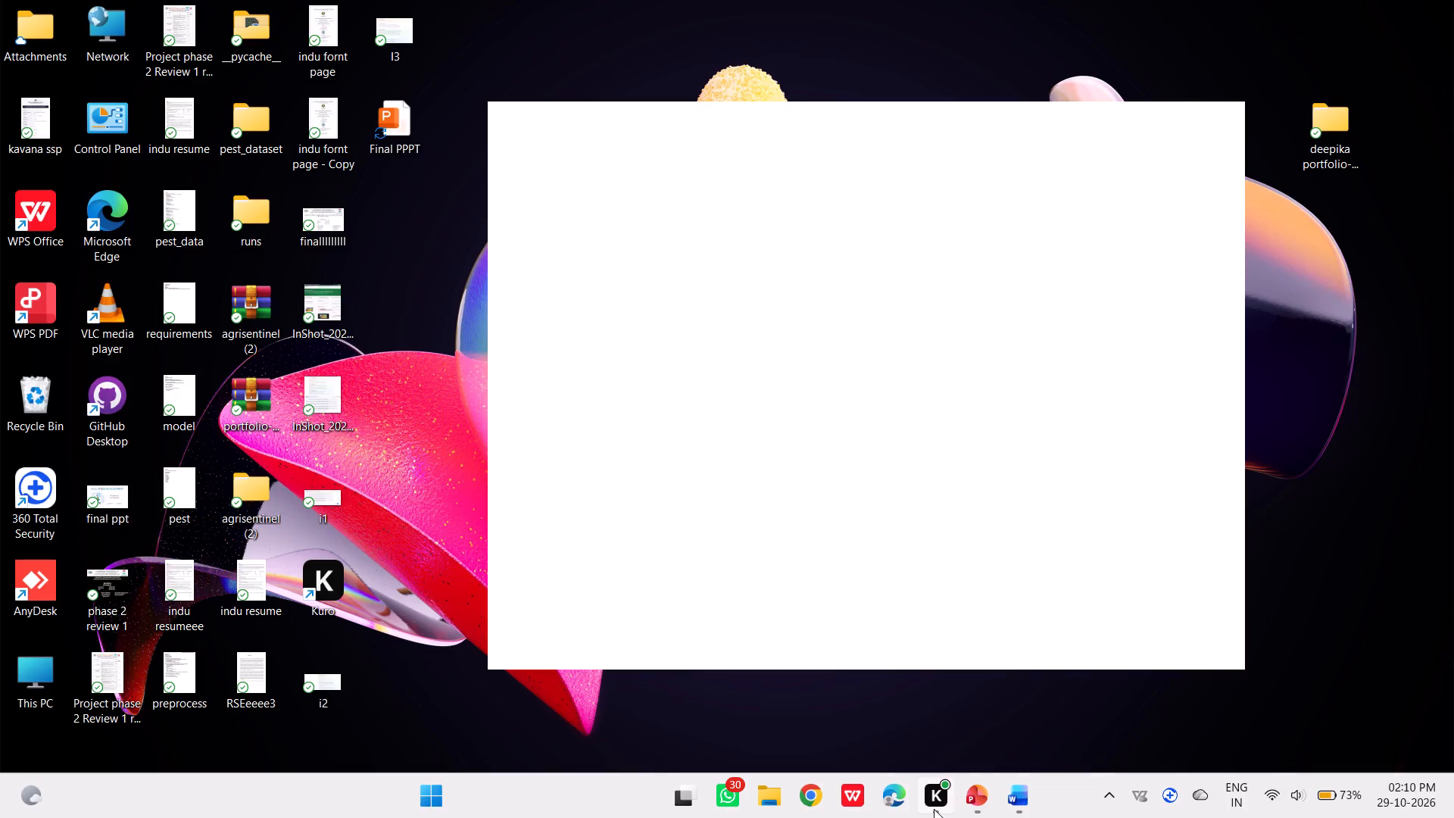
click(997, 629)
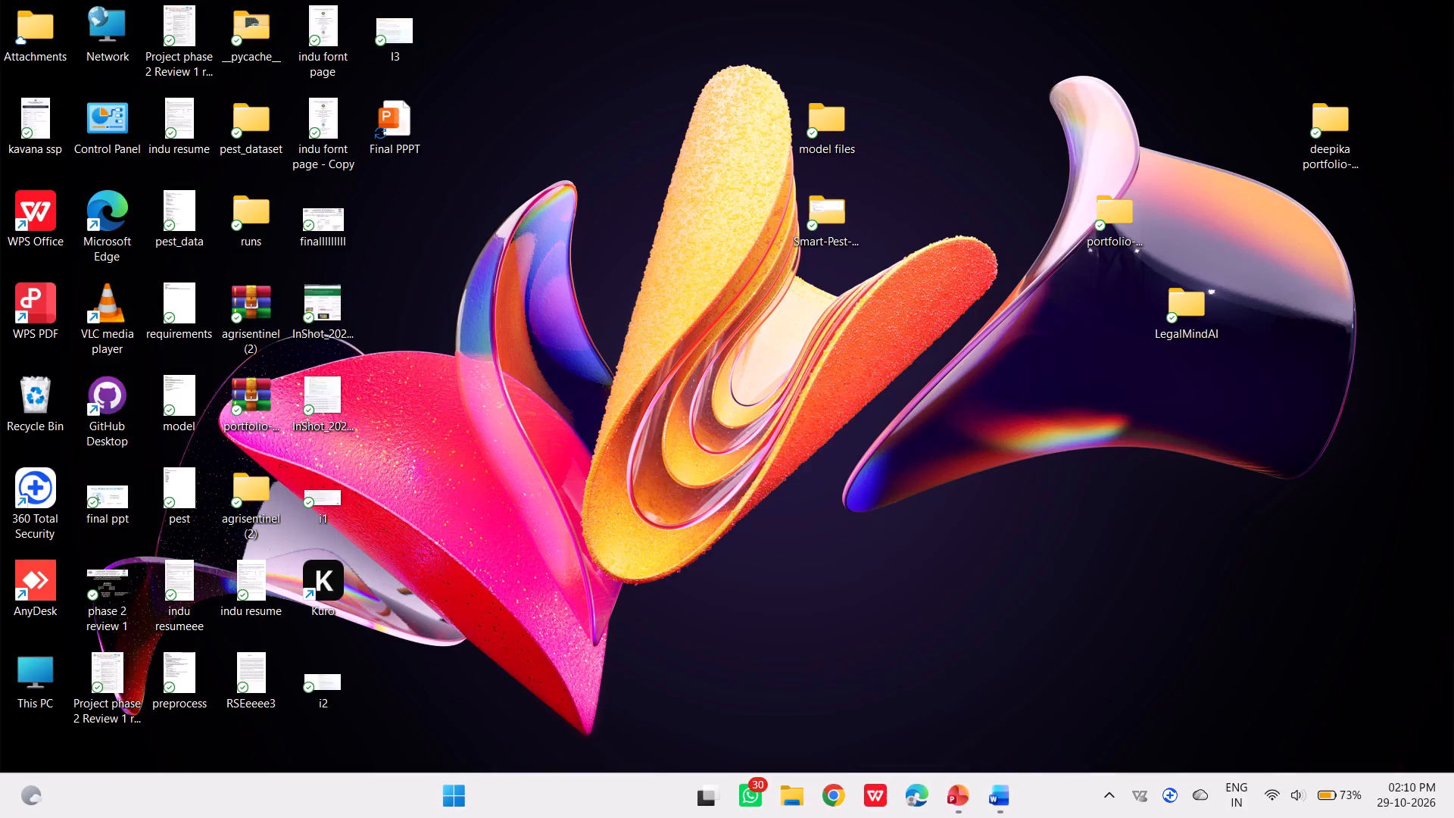
Open the Final PPPT presentation from the desktop.
triple_click(401, 137)
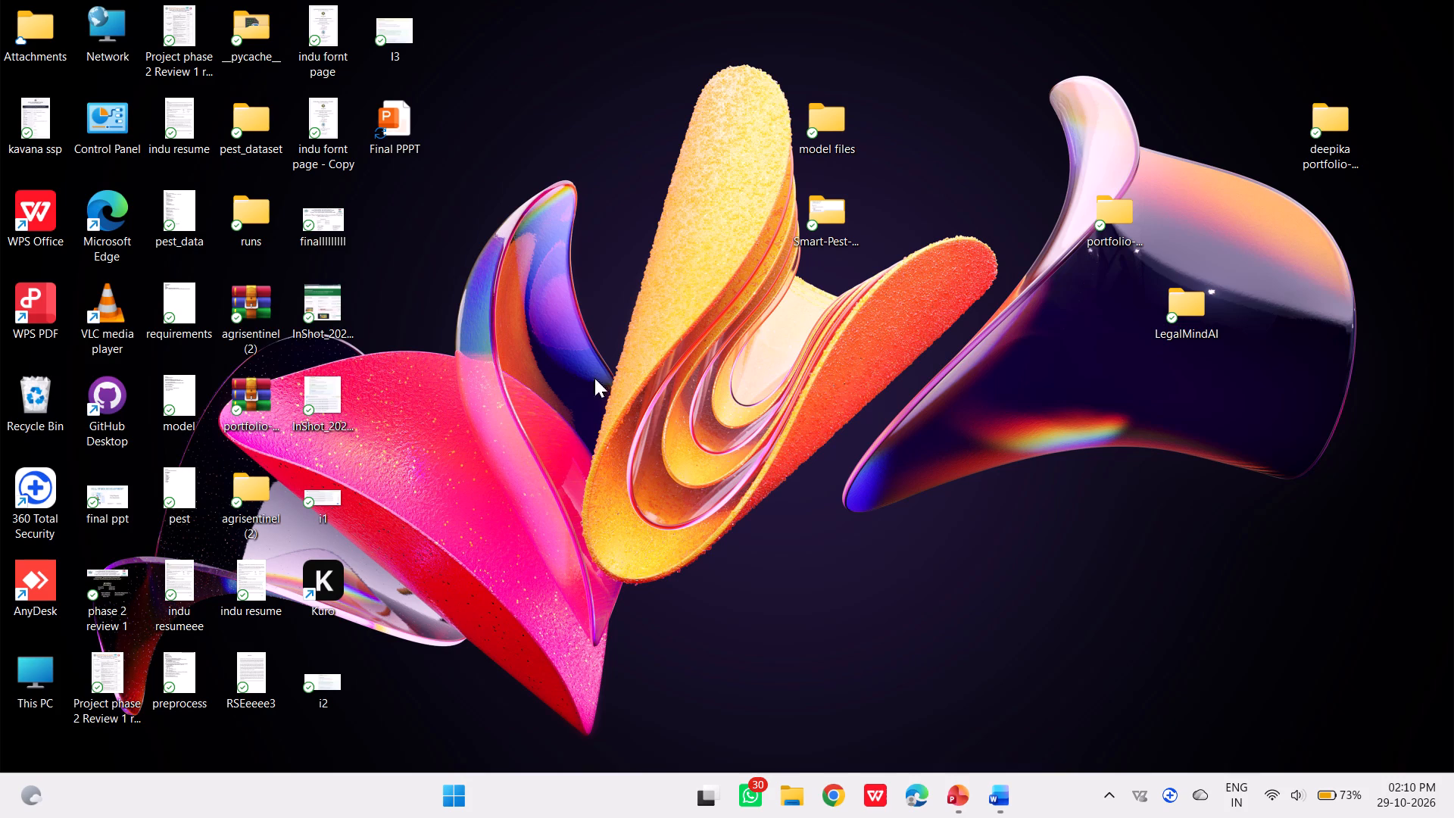
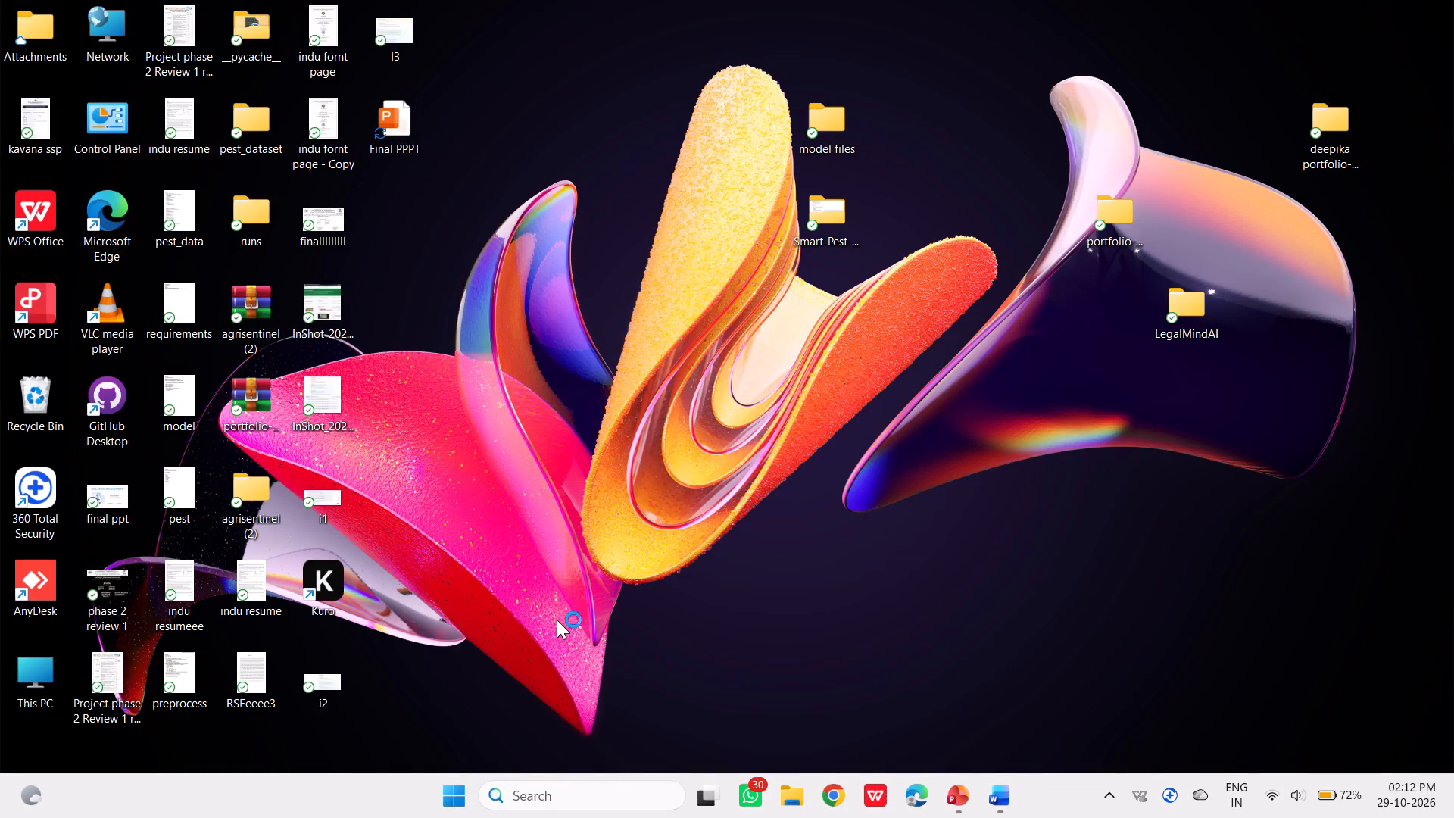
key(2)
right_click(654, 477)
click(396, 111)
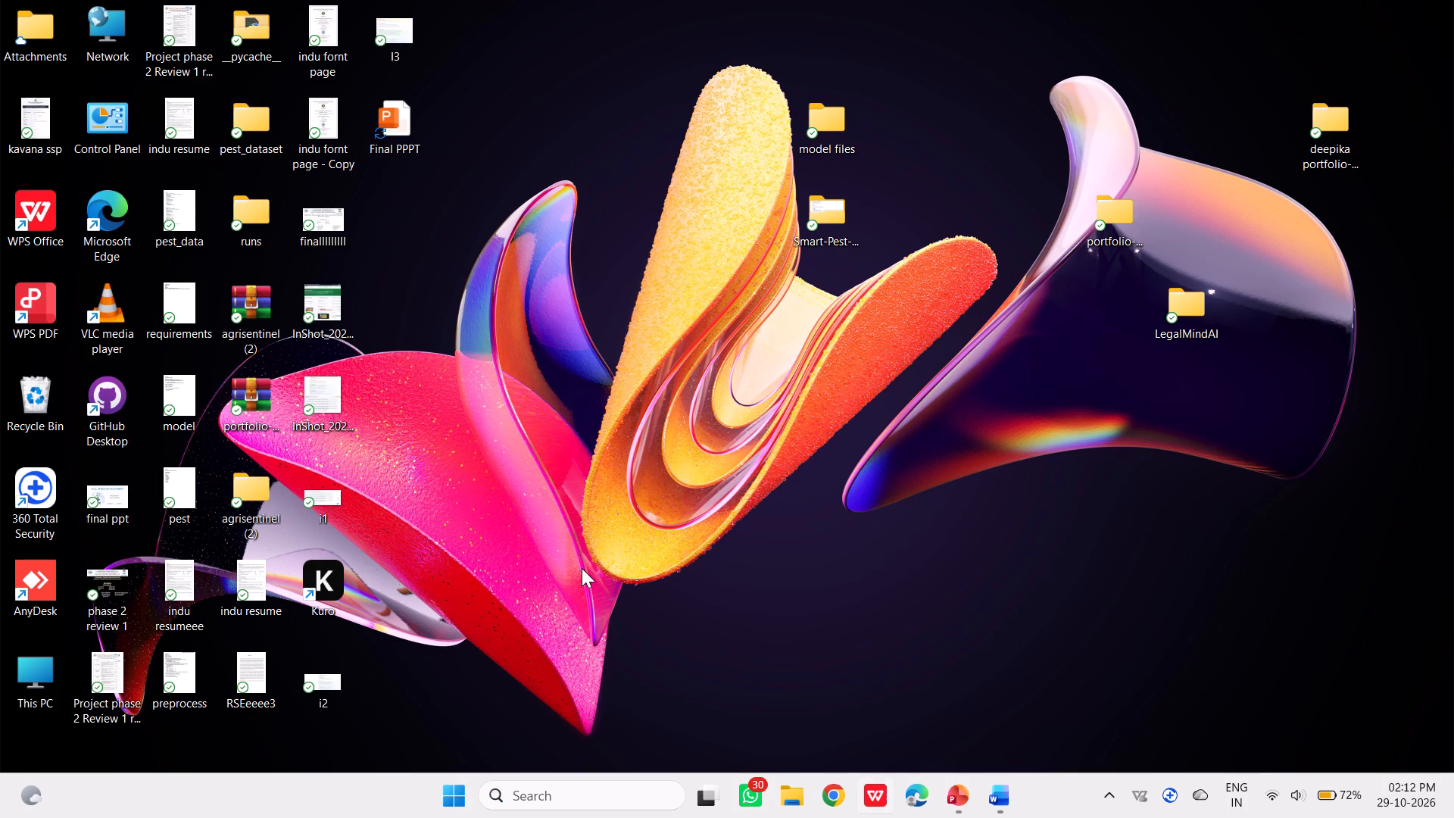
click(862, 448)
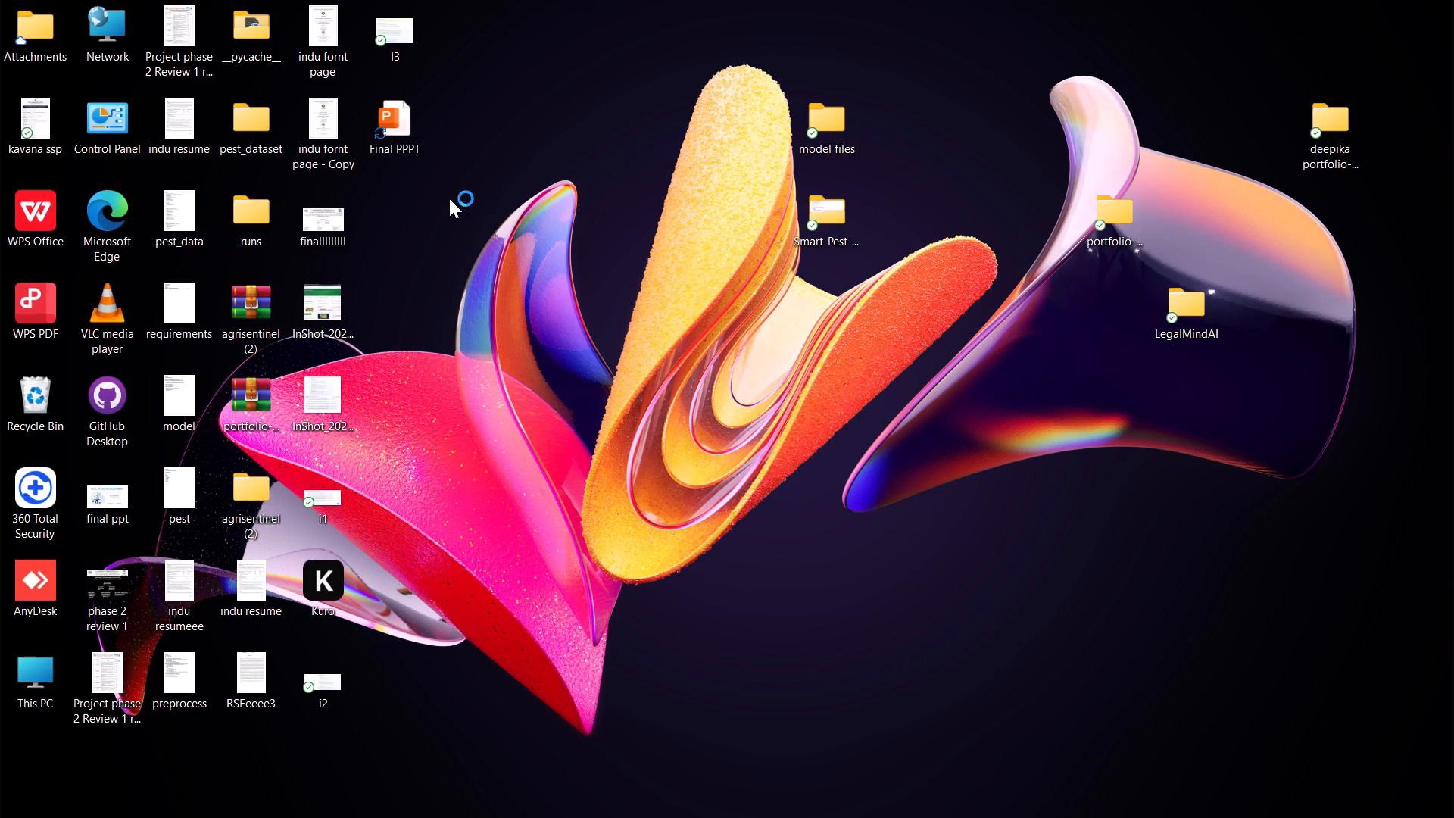